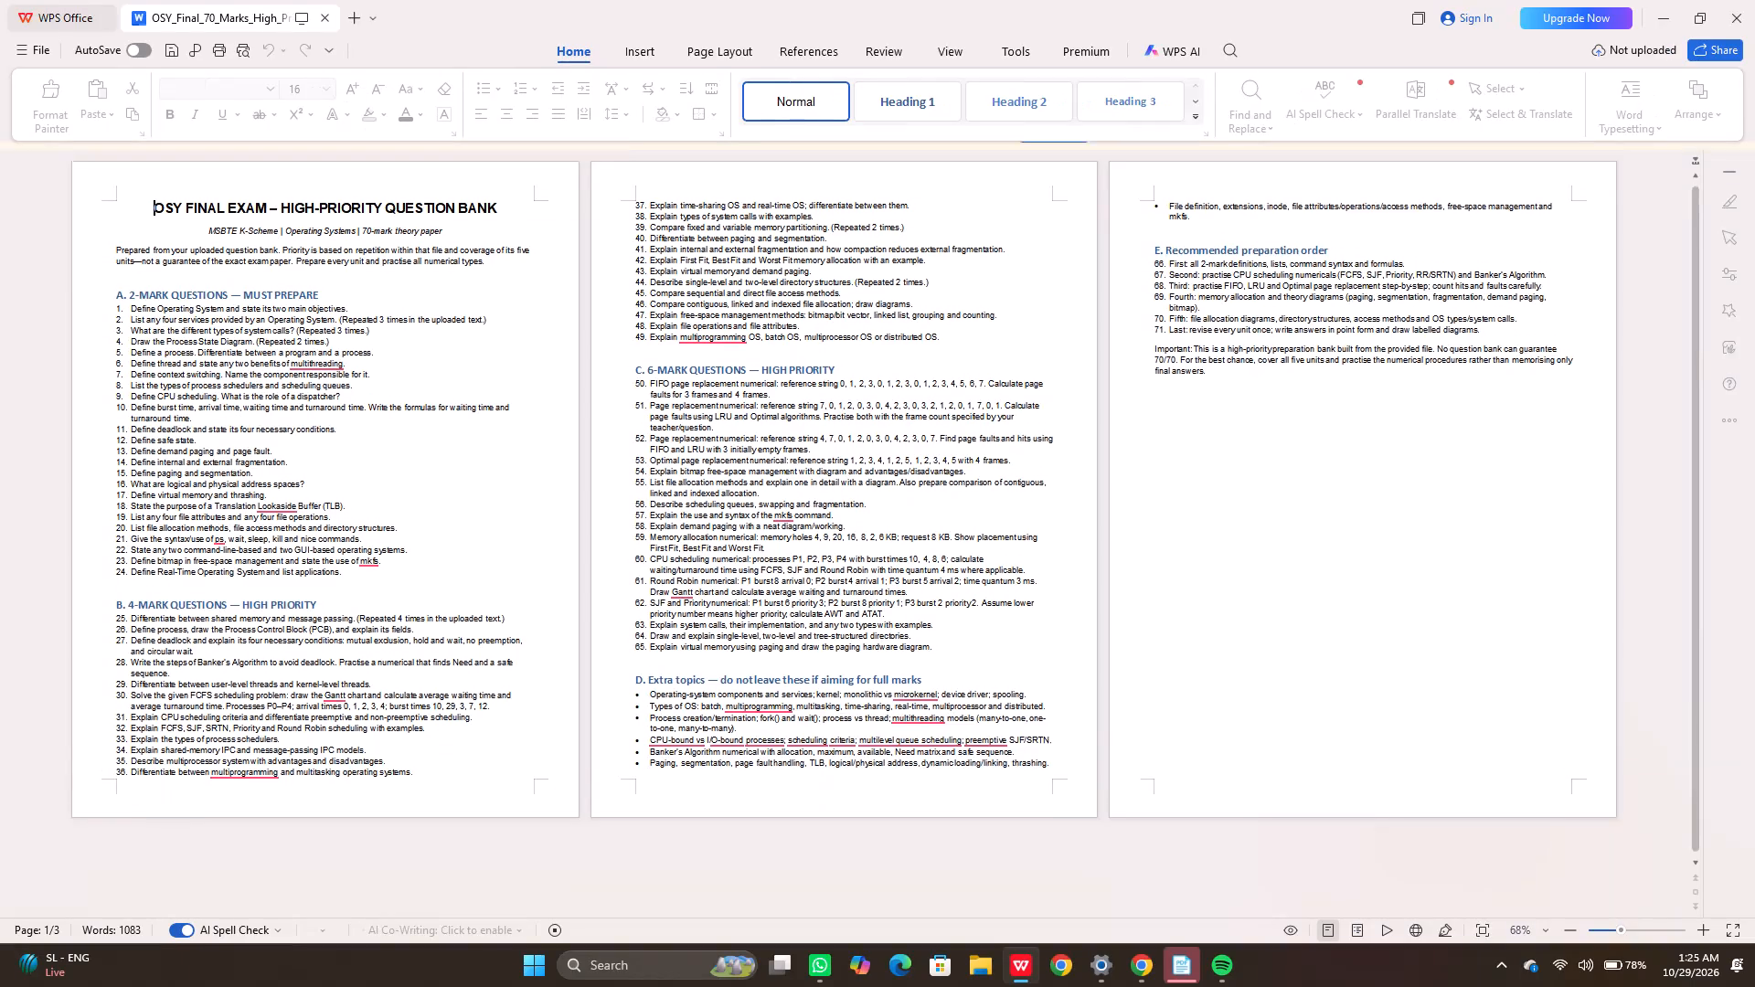
Delete the introductory paragraph beginning "Prepared from your uploaded question bank" beneath the document's subtitle.
left_click_drag(117, 278, 378, 294)
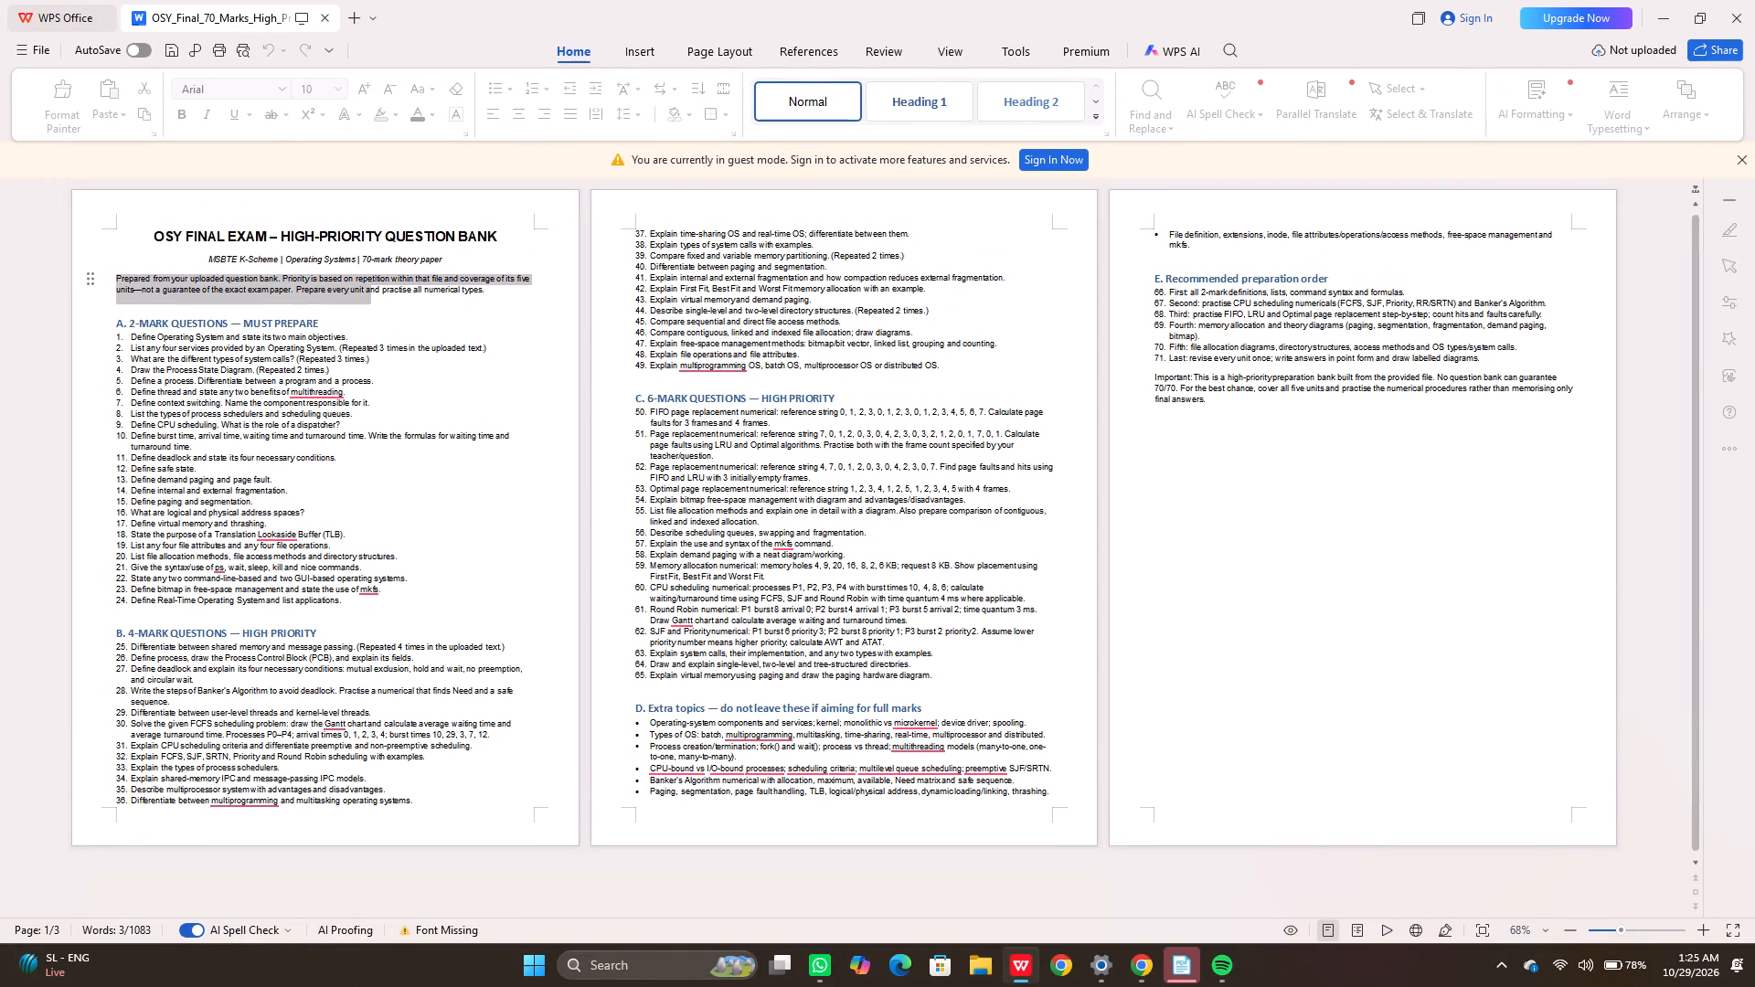
left_click_drag(378, 294, 491, 291)
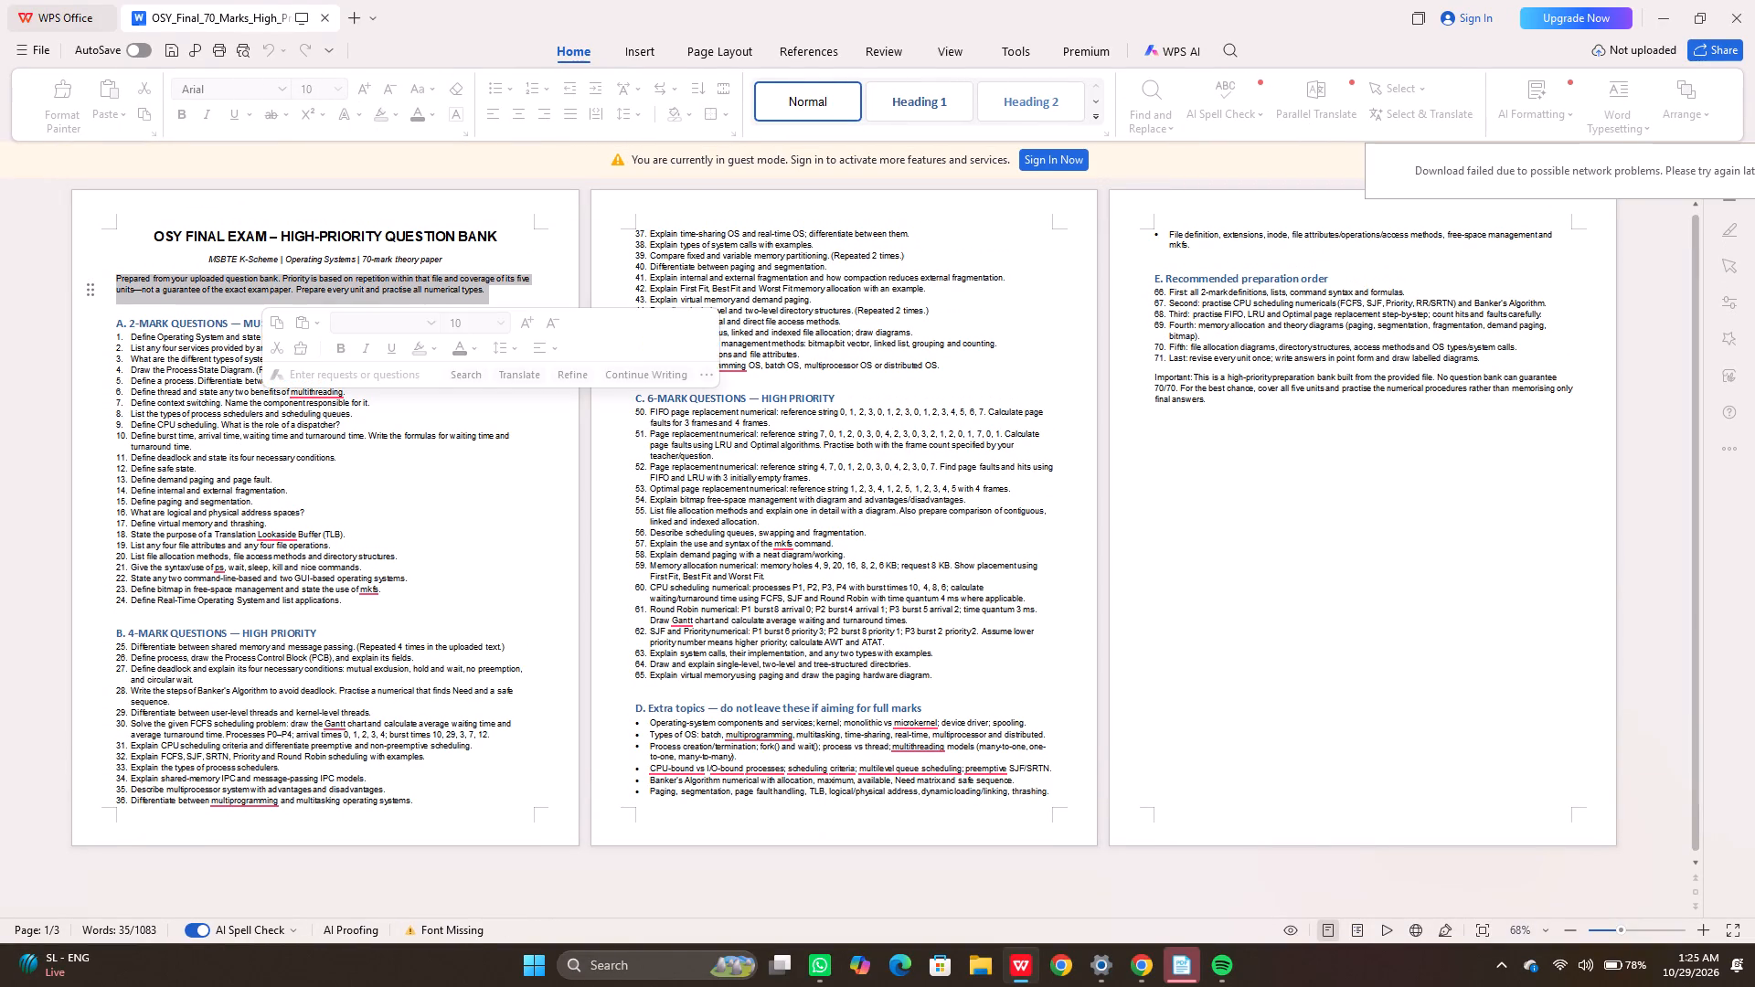
key("BackSpace")
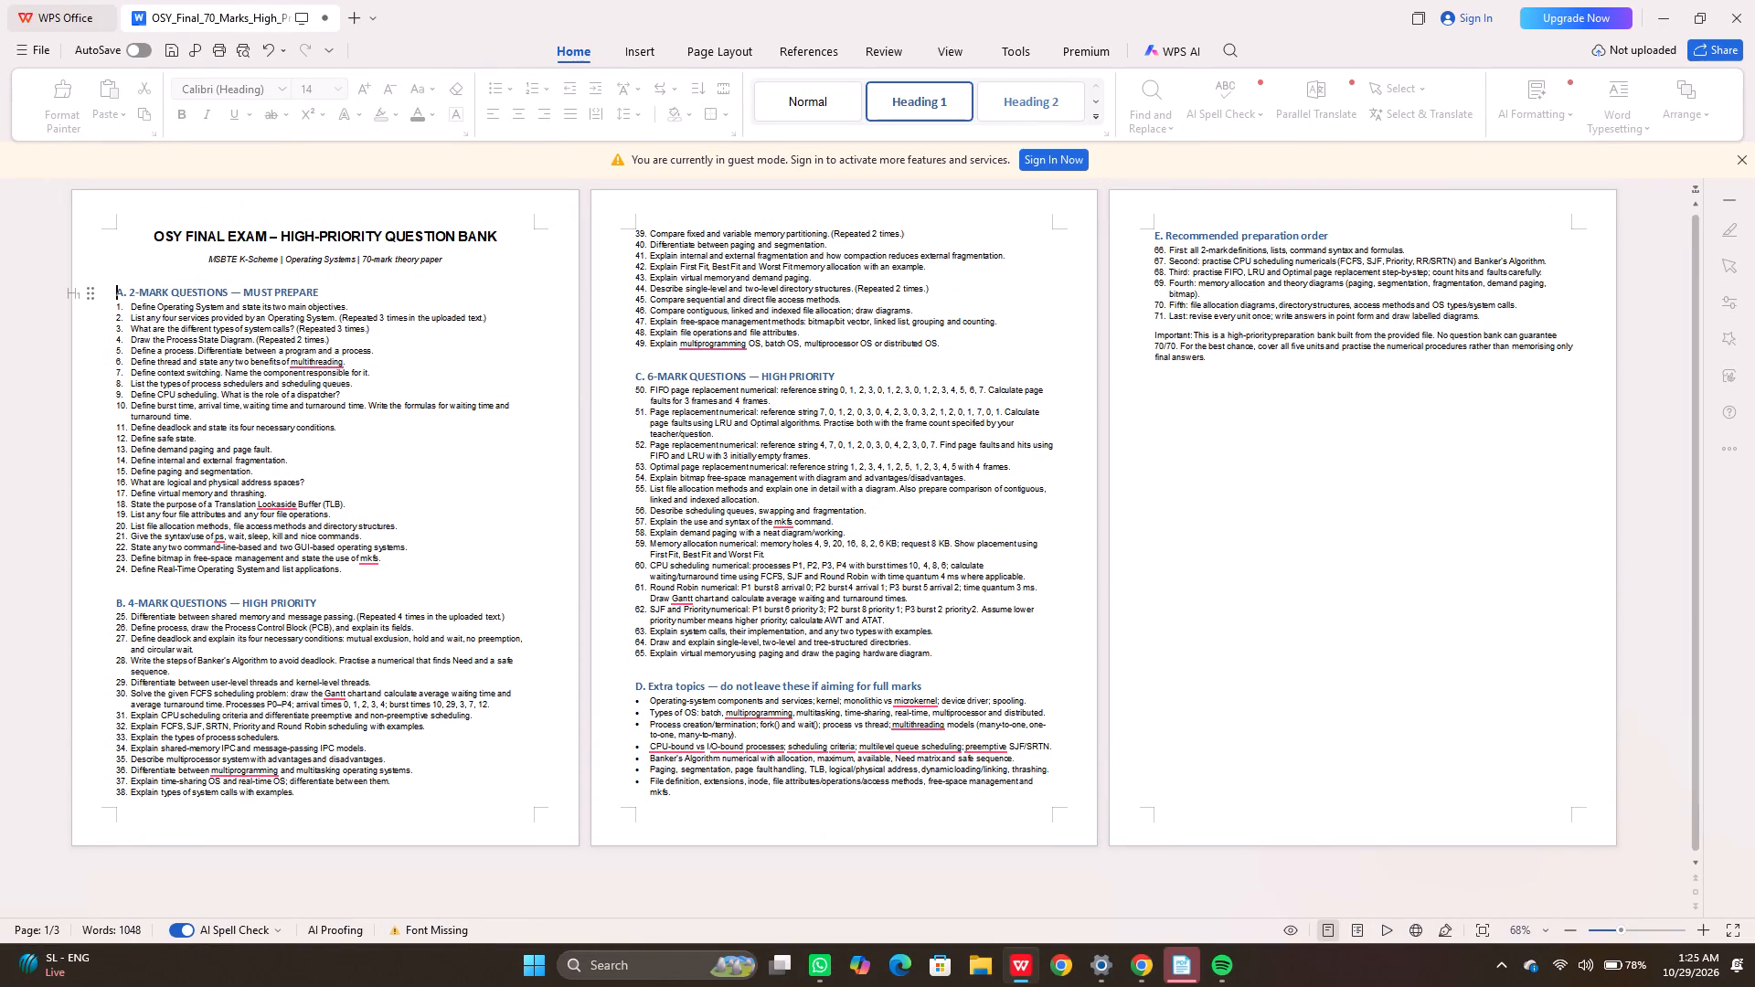
Insert a blank line after the "A. 2-MARK QUESTIONS — MUST PREPARE" heading, without starting a new paragraph.
left_click(372, 291)
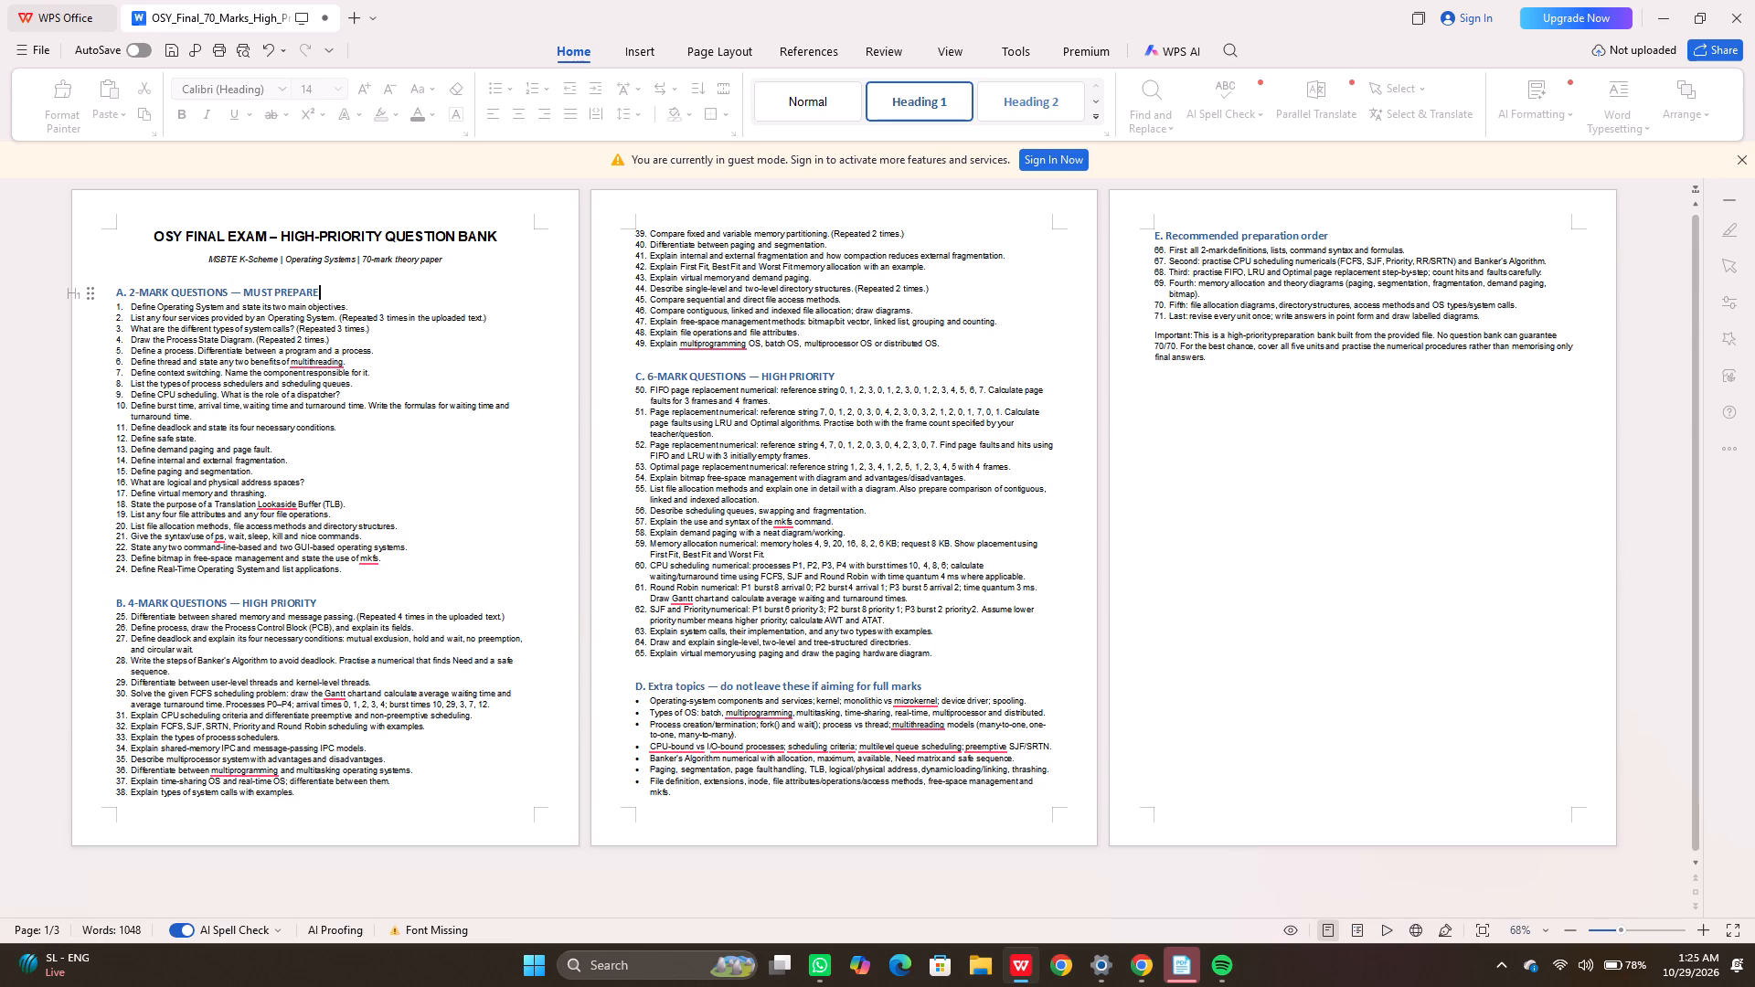
key("shift+Return")
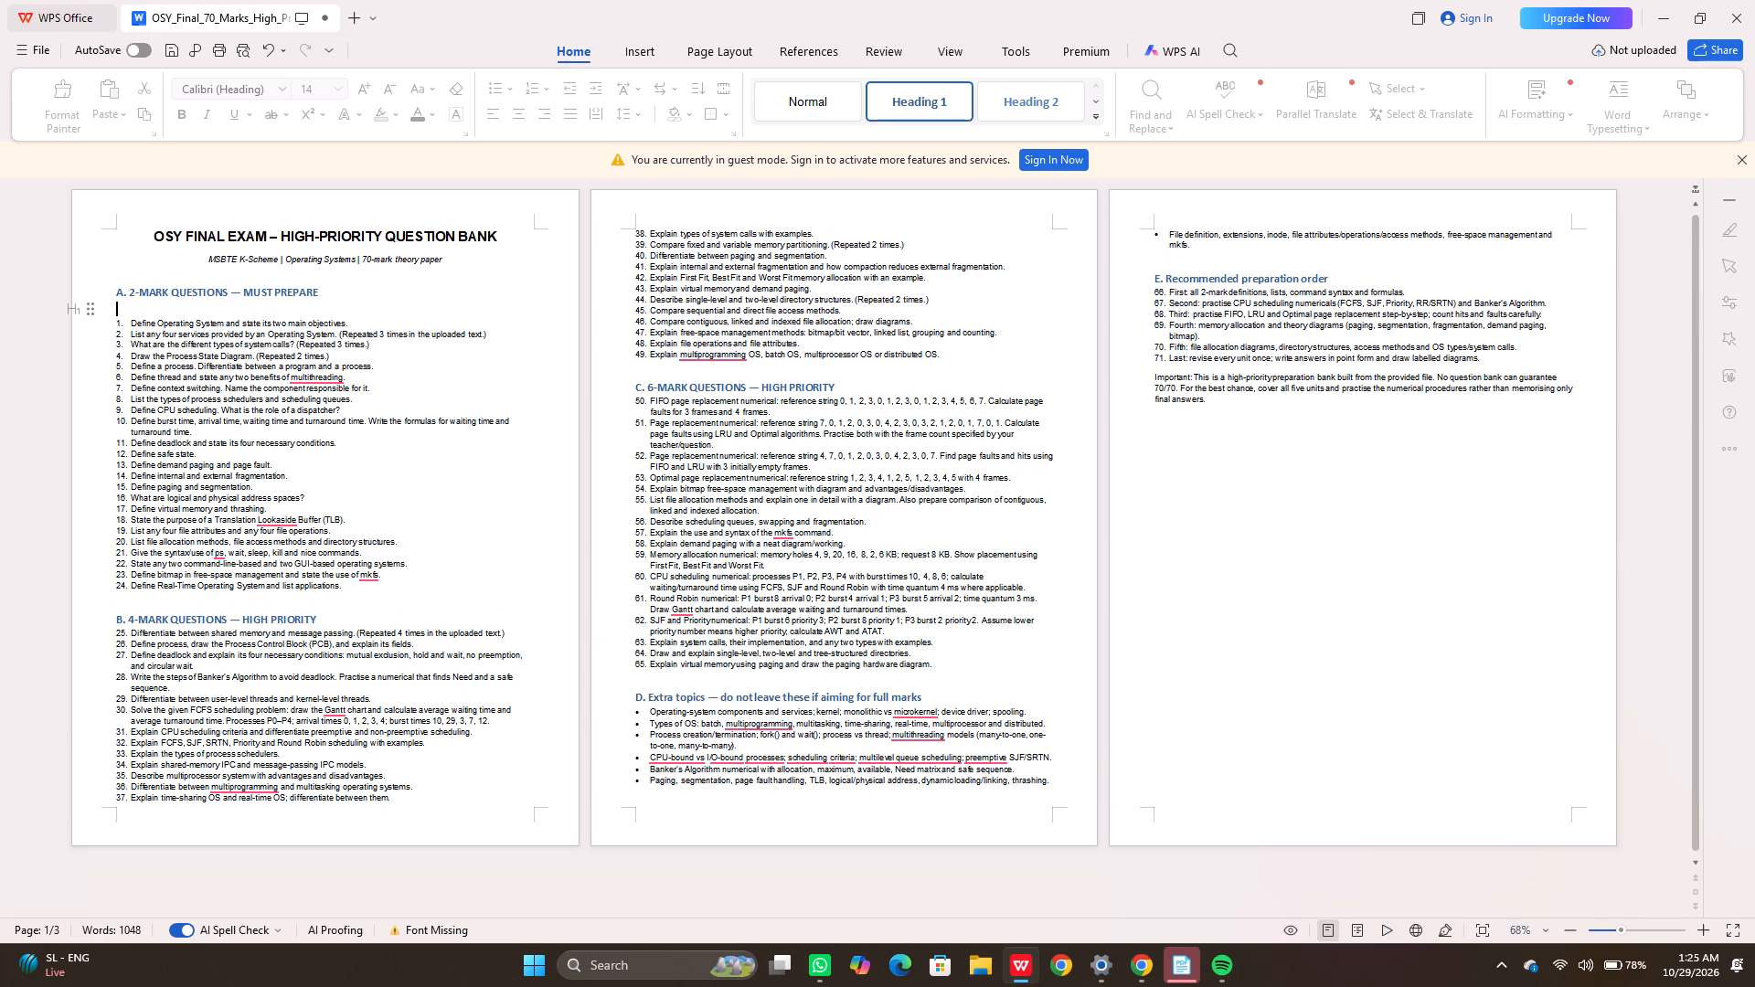
Add an "Ans:" line beneath question 1 on defining Operating System, followed by an empty line within the same list item.
left_click(355, 324)
key("shift+Return")
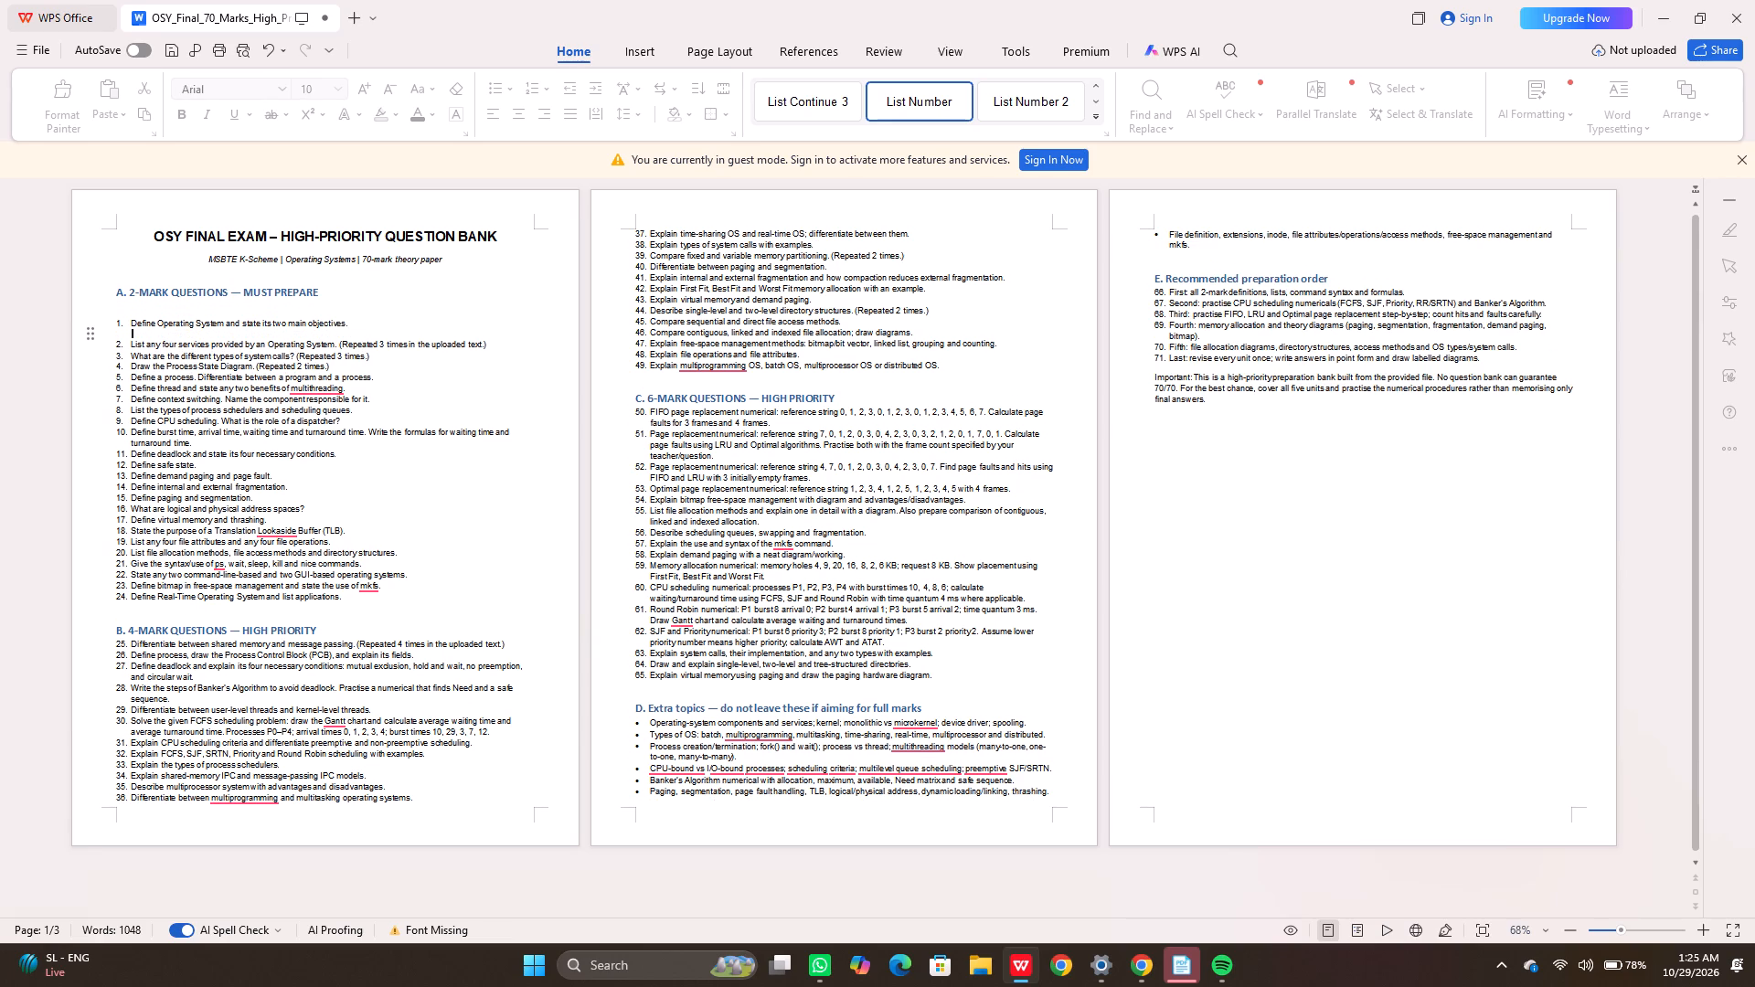
type("ans")
key("shift+colon")
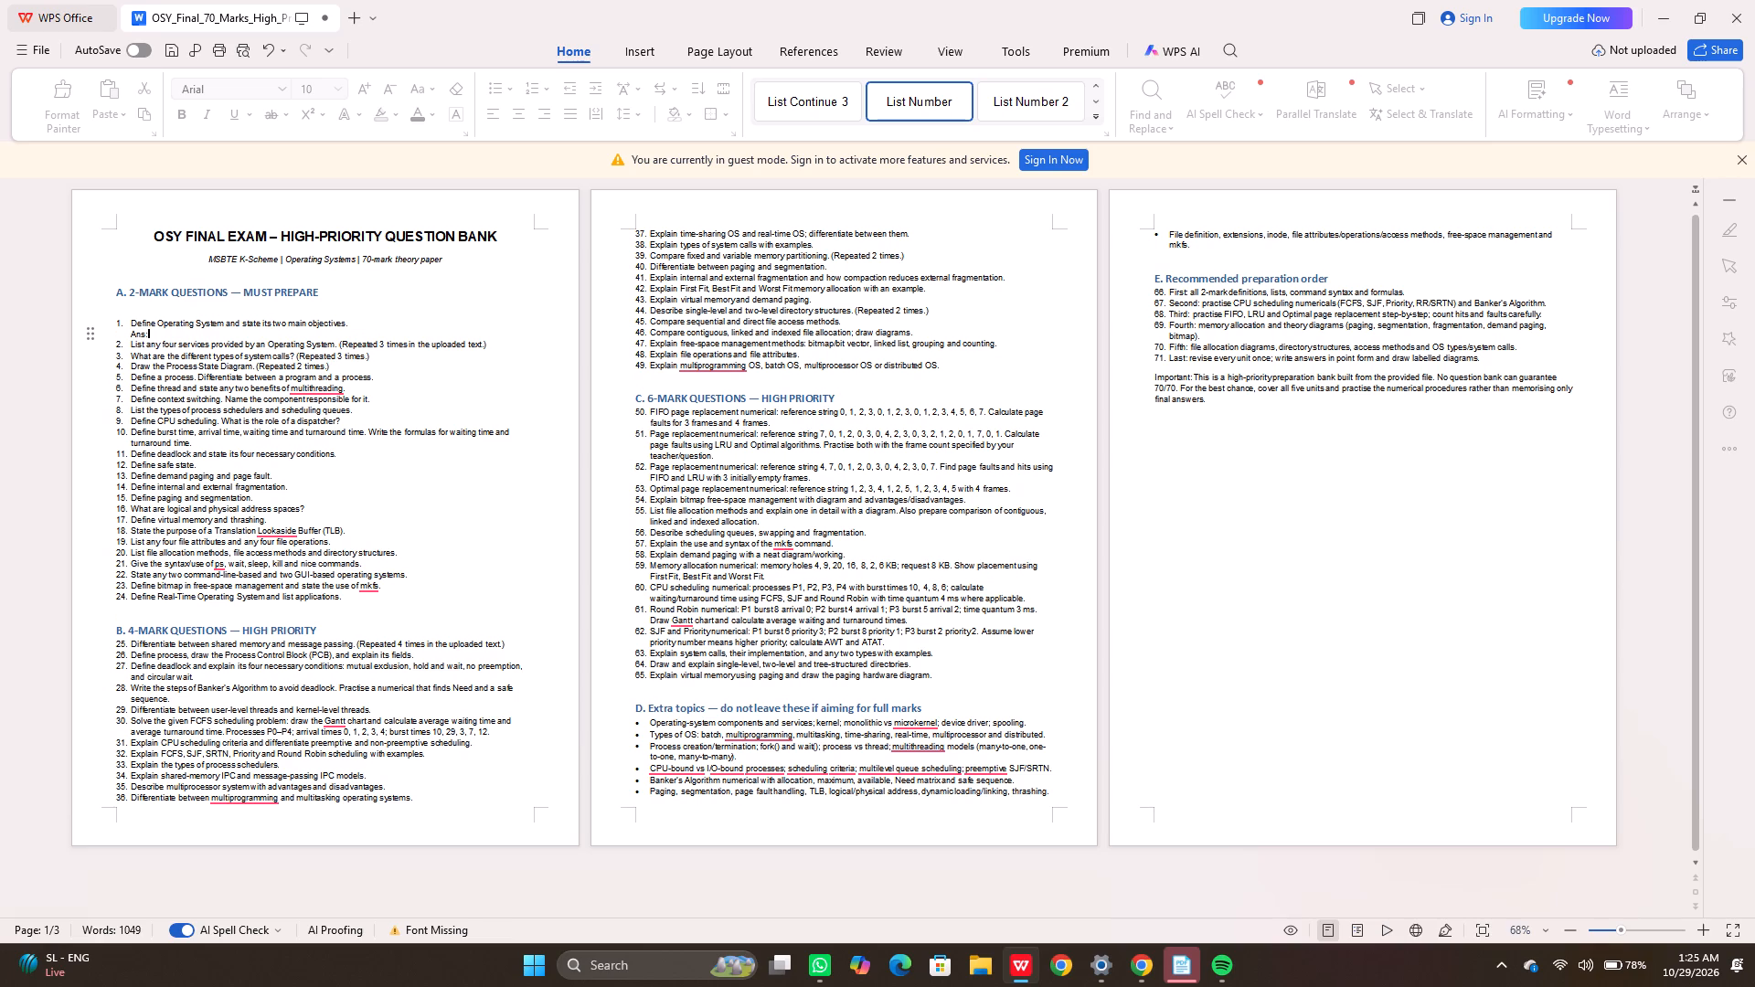
key("space")
key("shift+Return")
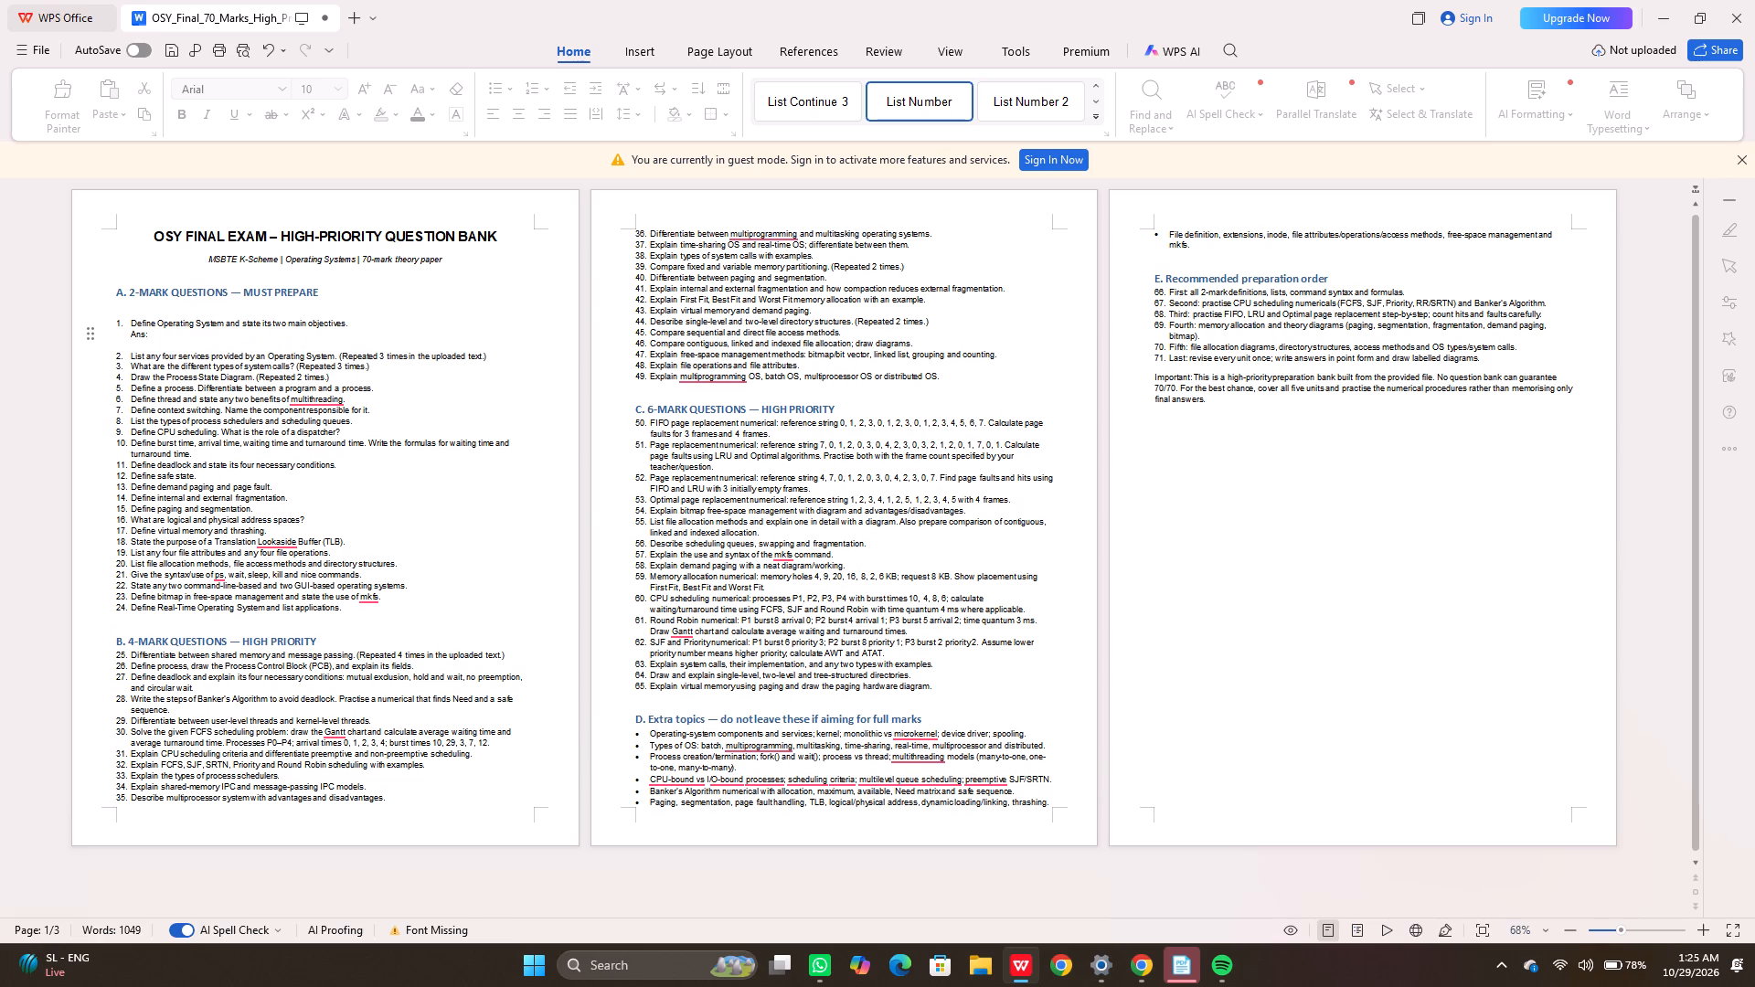
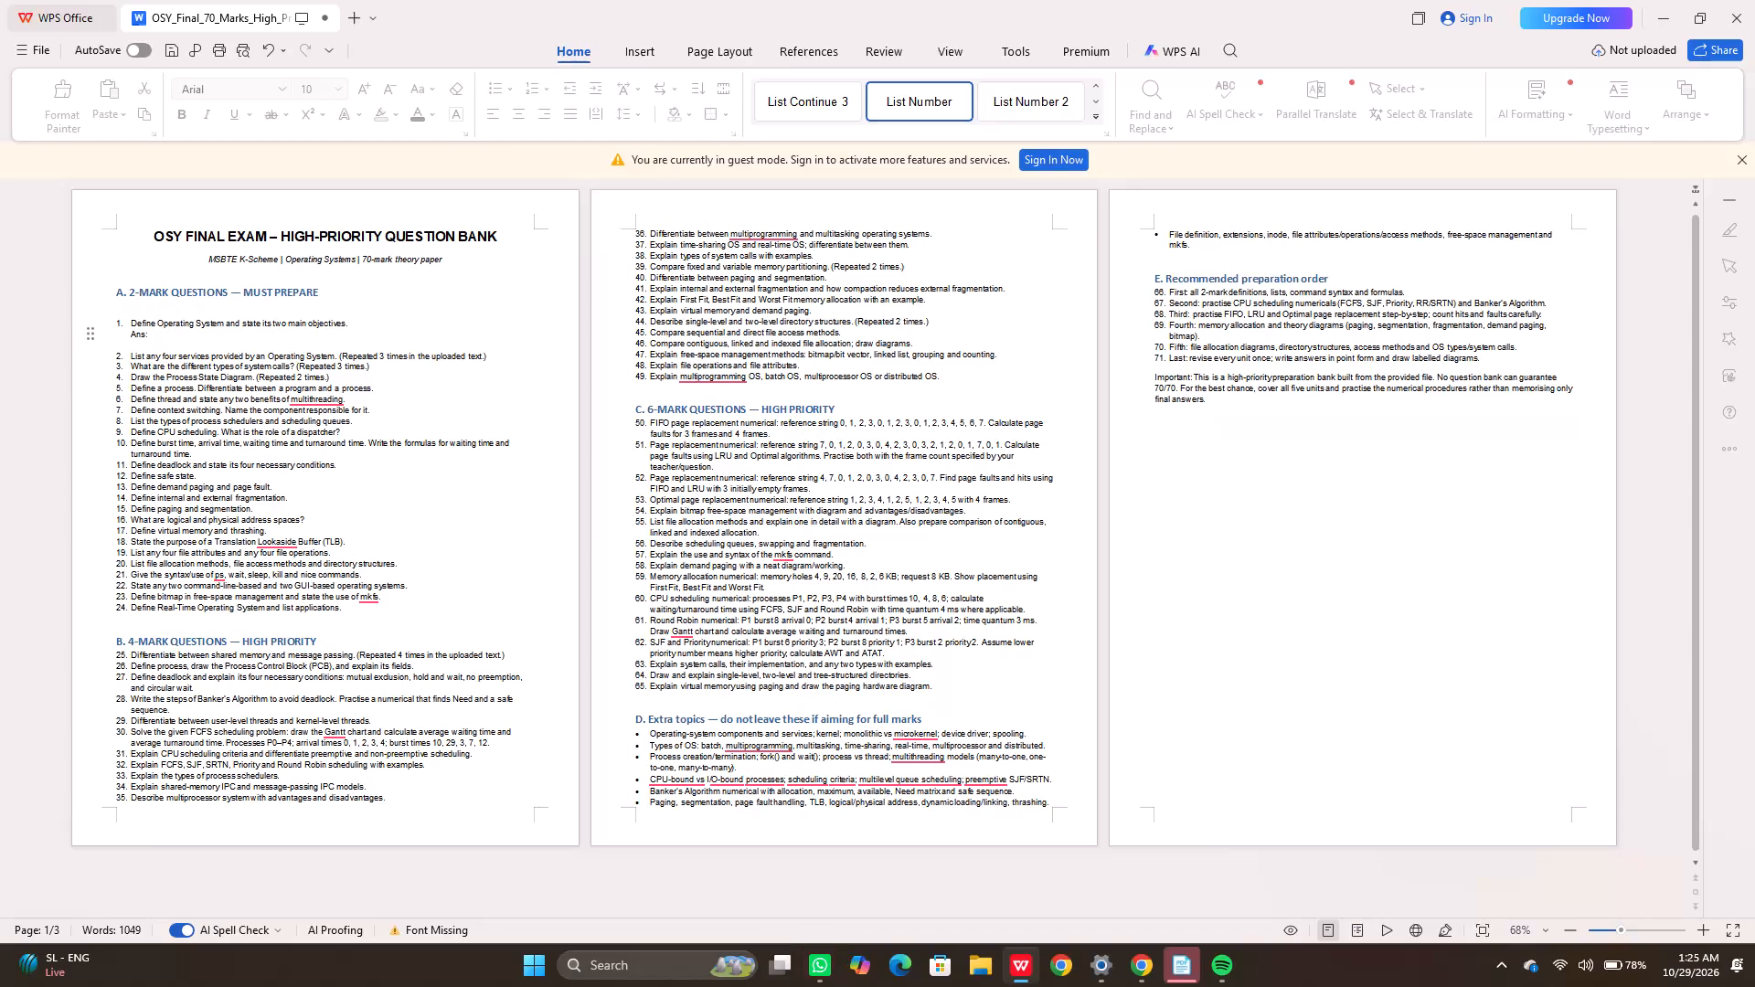
Turn the "Ans:" line beneath question 1 into its own unnumbered paragraph and add an empty line after it.
key("BackSpace")
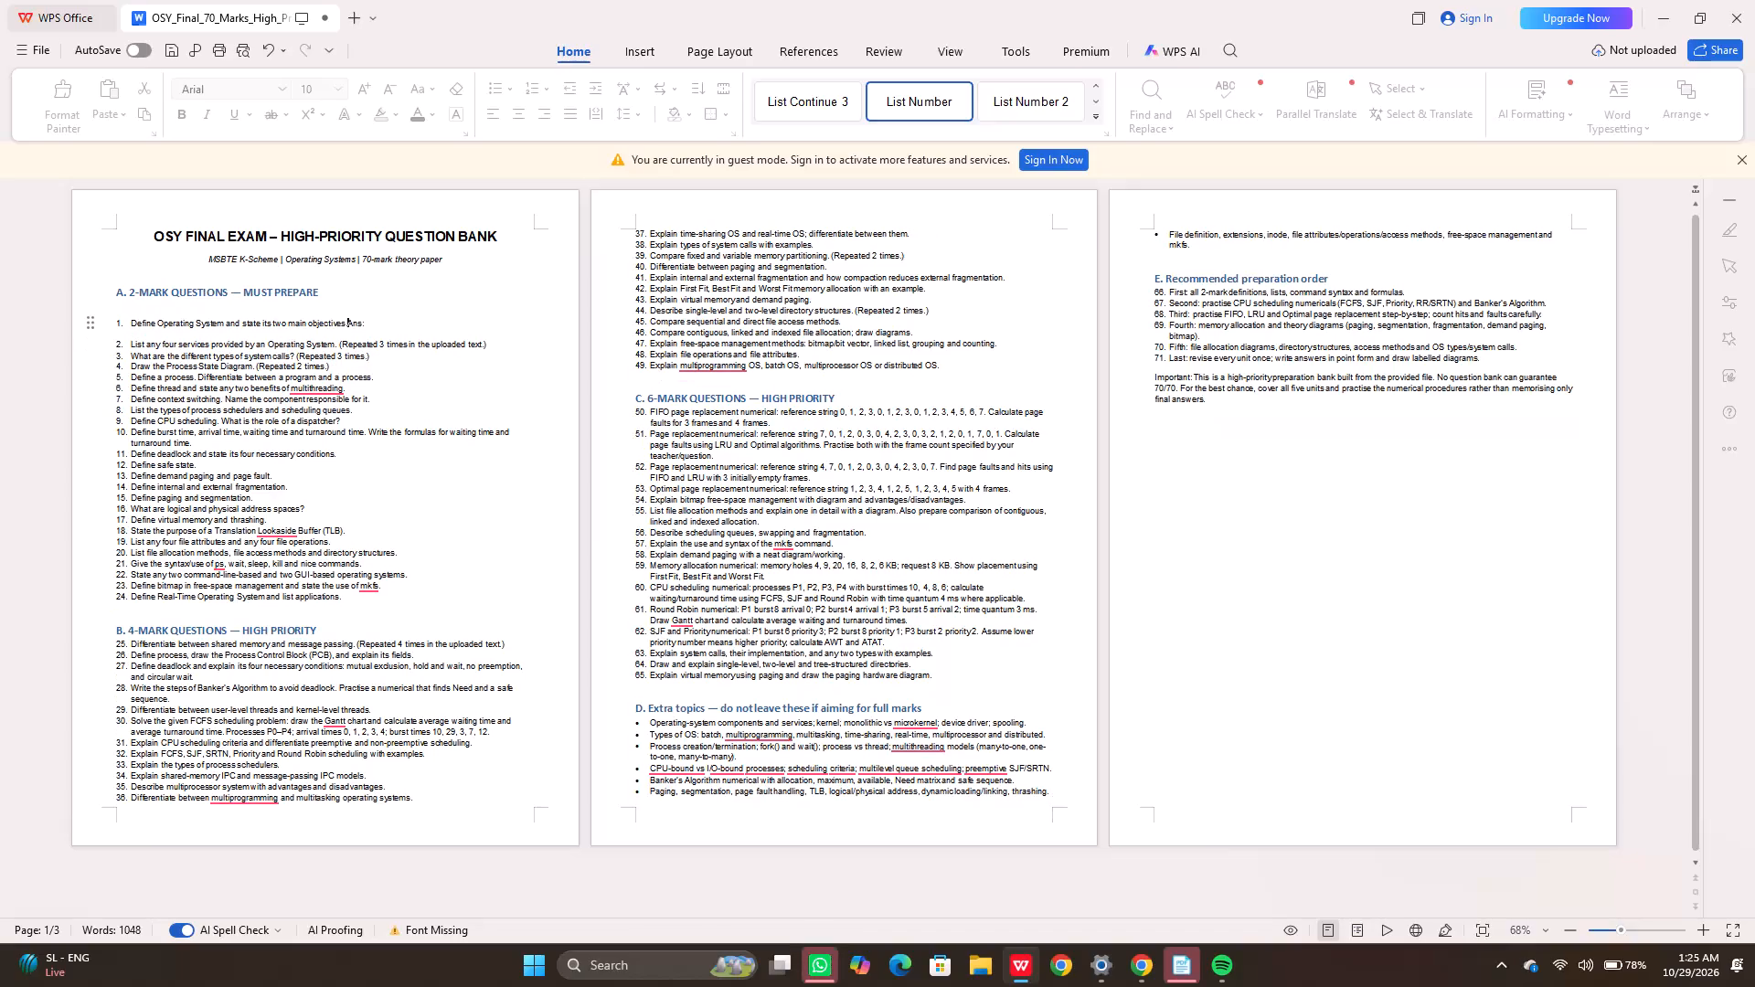
key("Return")
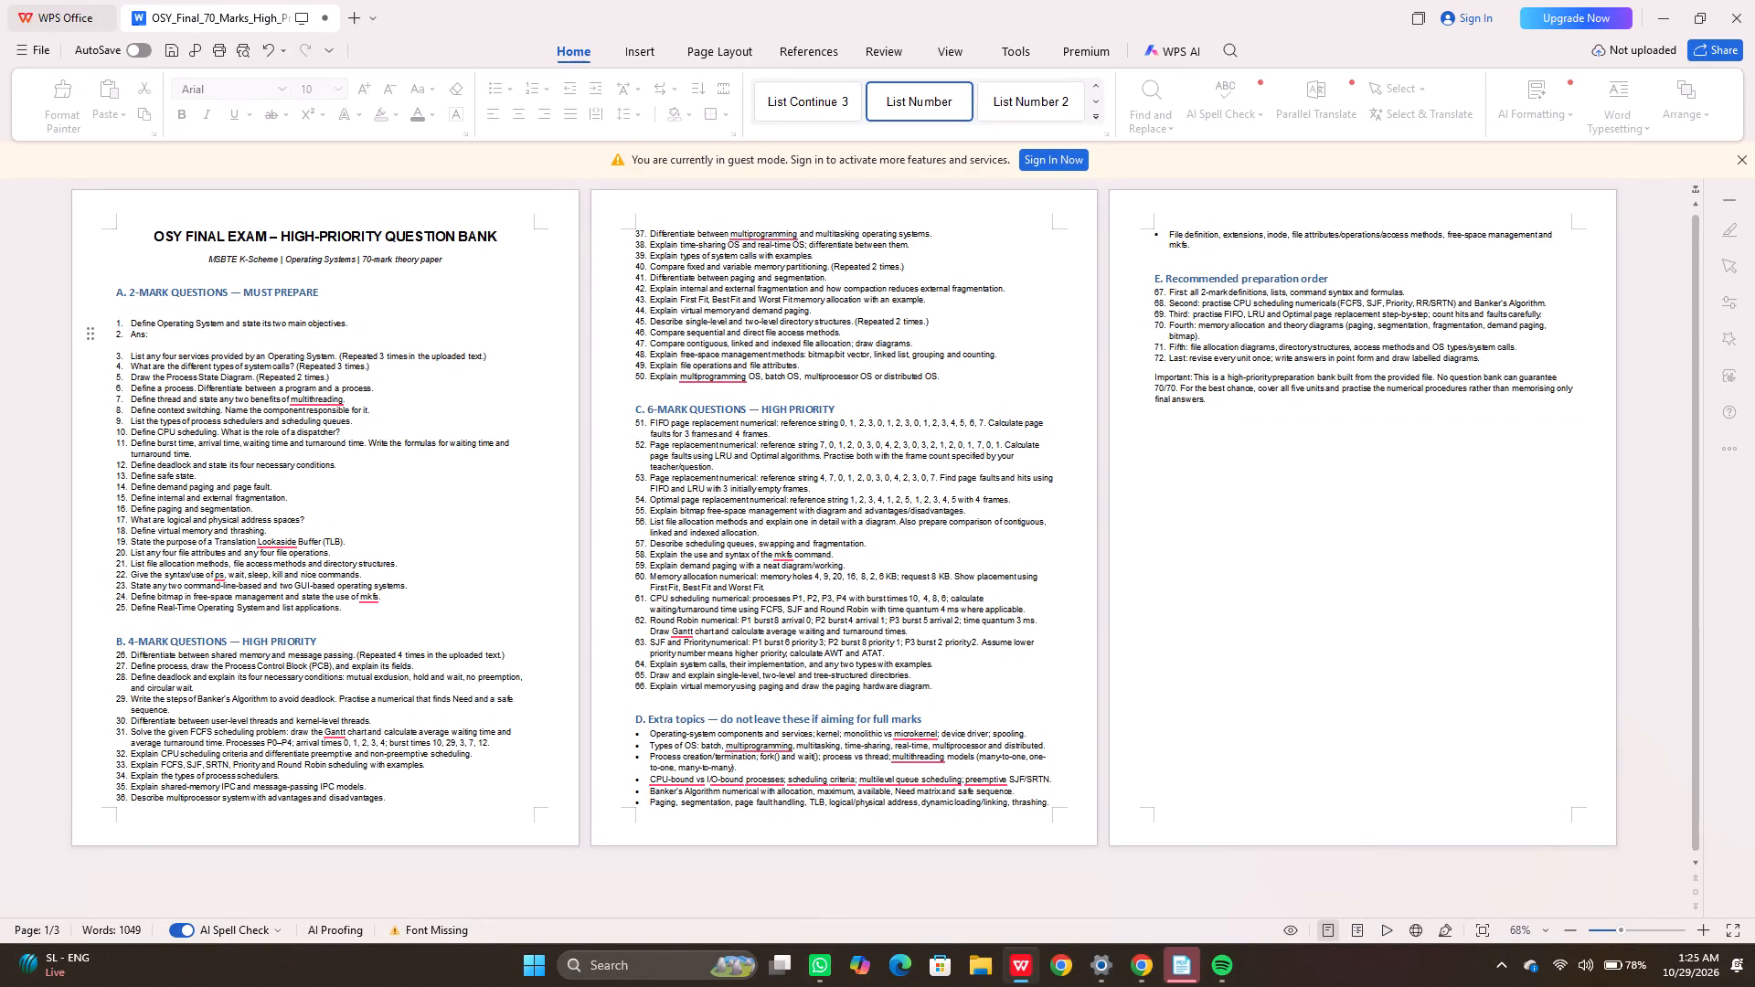
key("BackSpace")
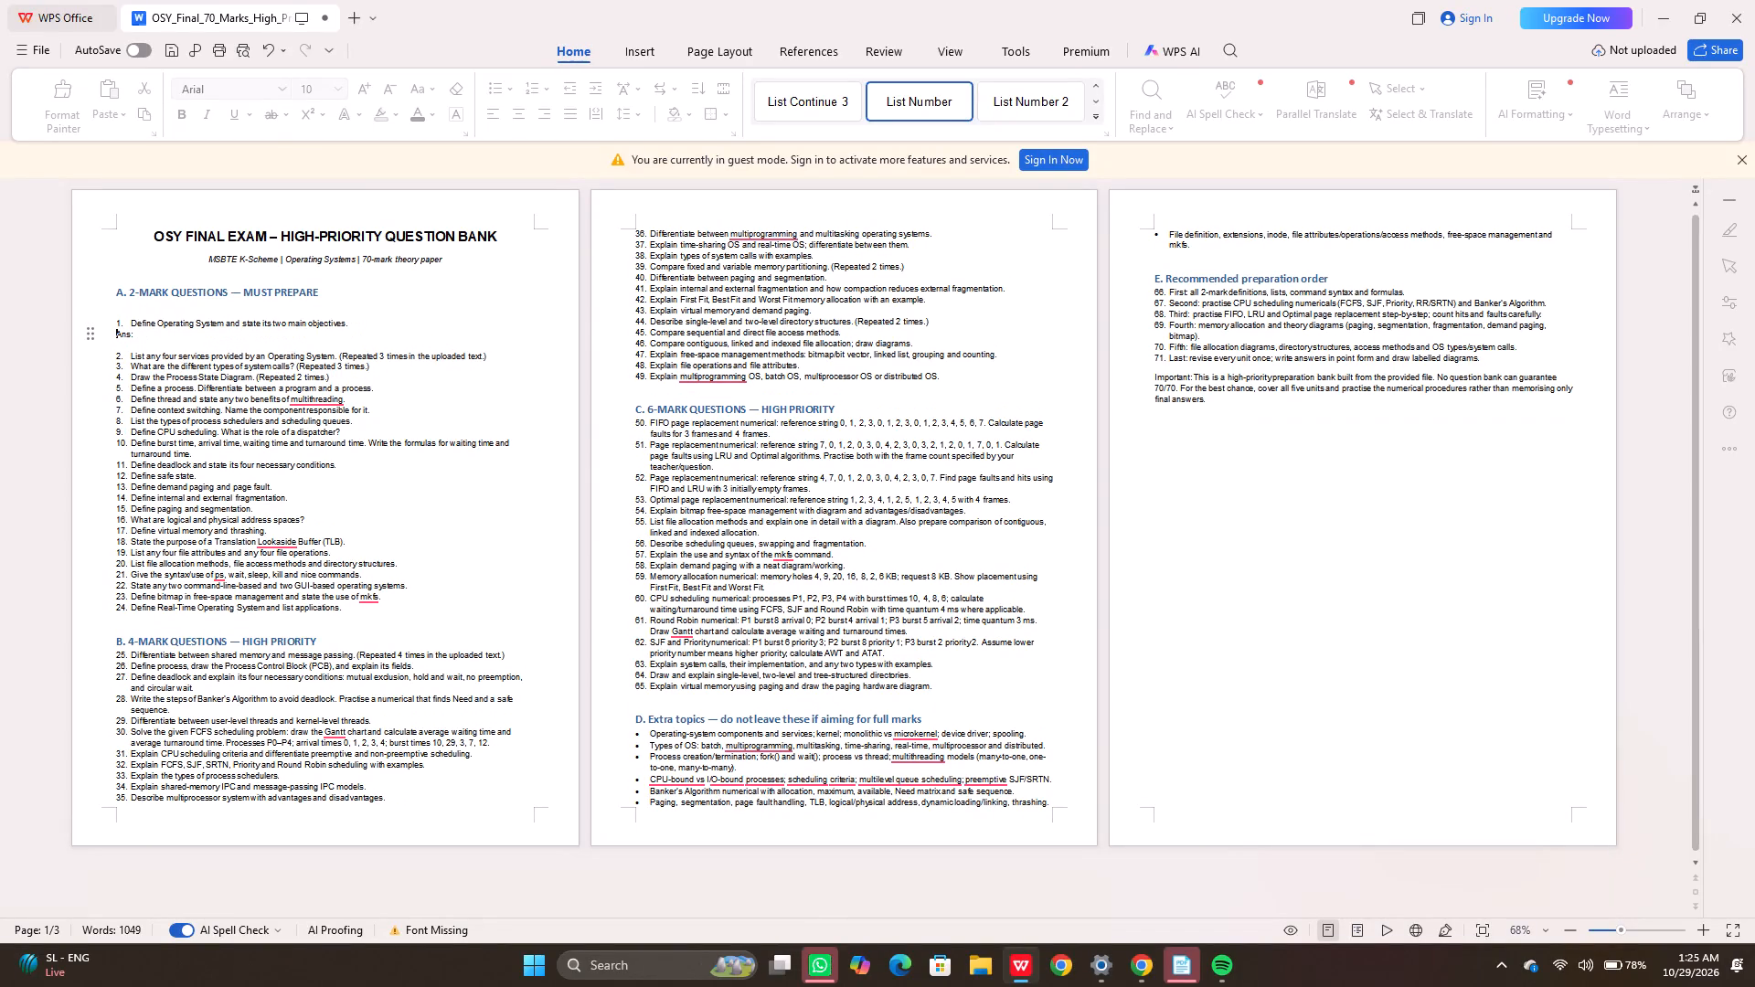
left_click(144, 334)
key("Return")
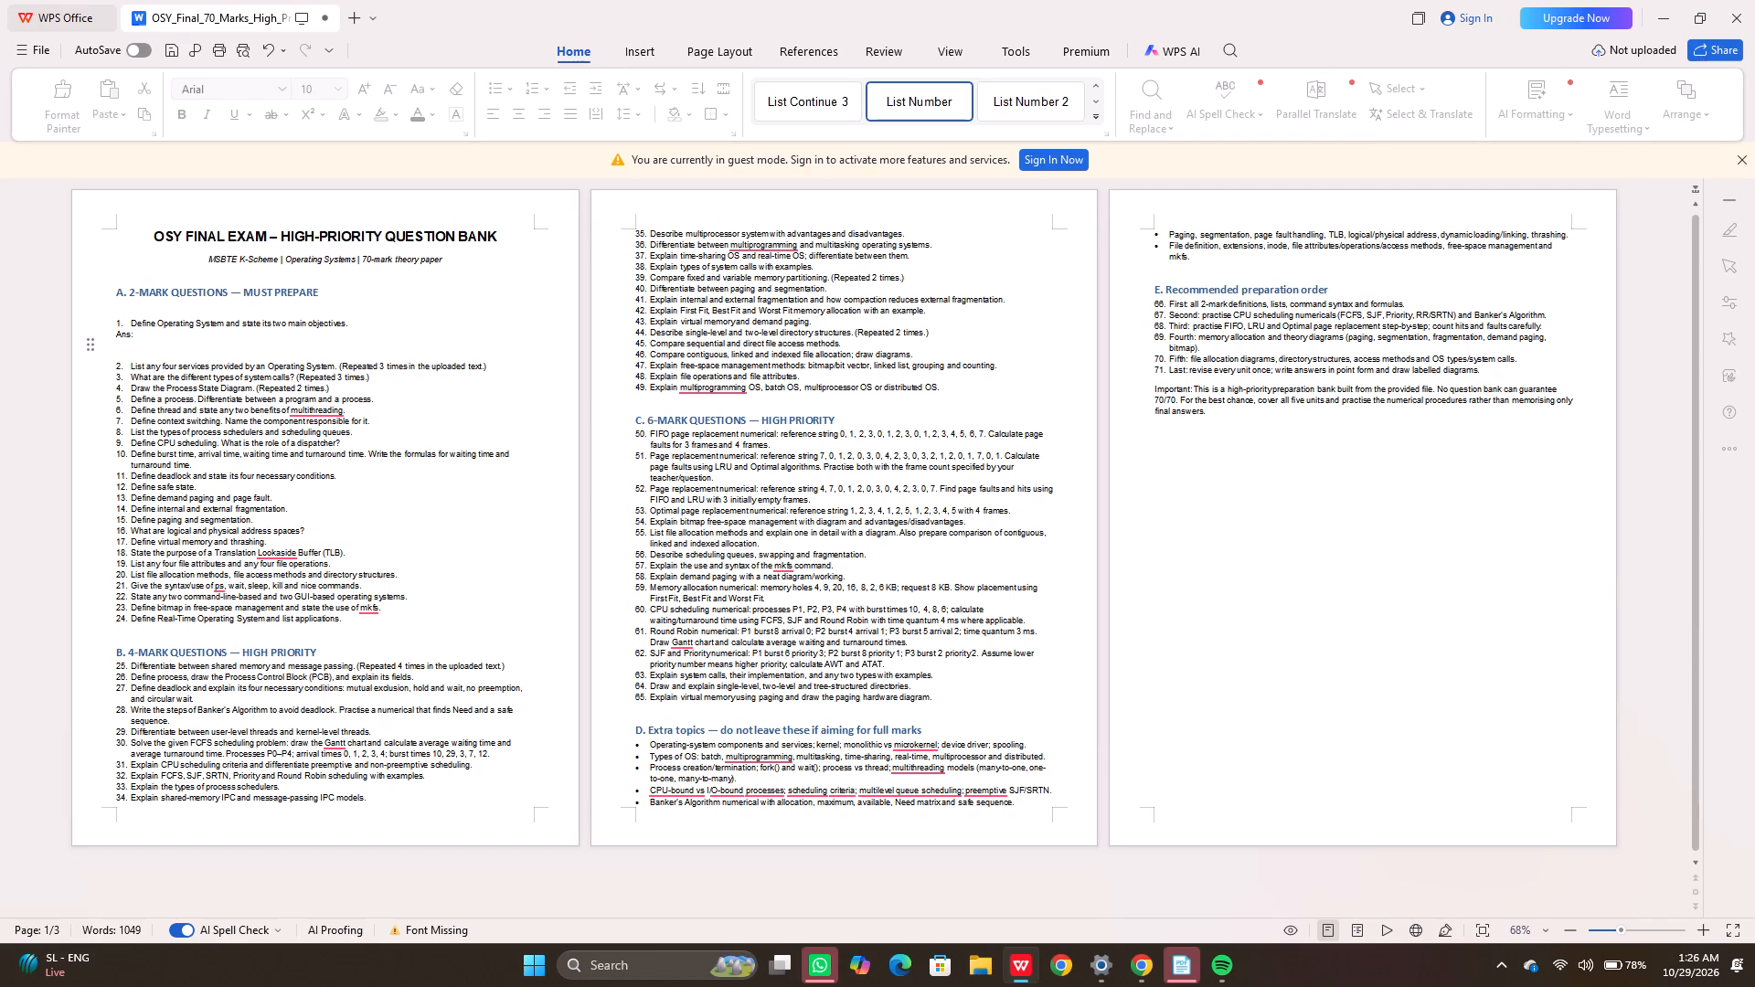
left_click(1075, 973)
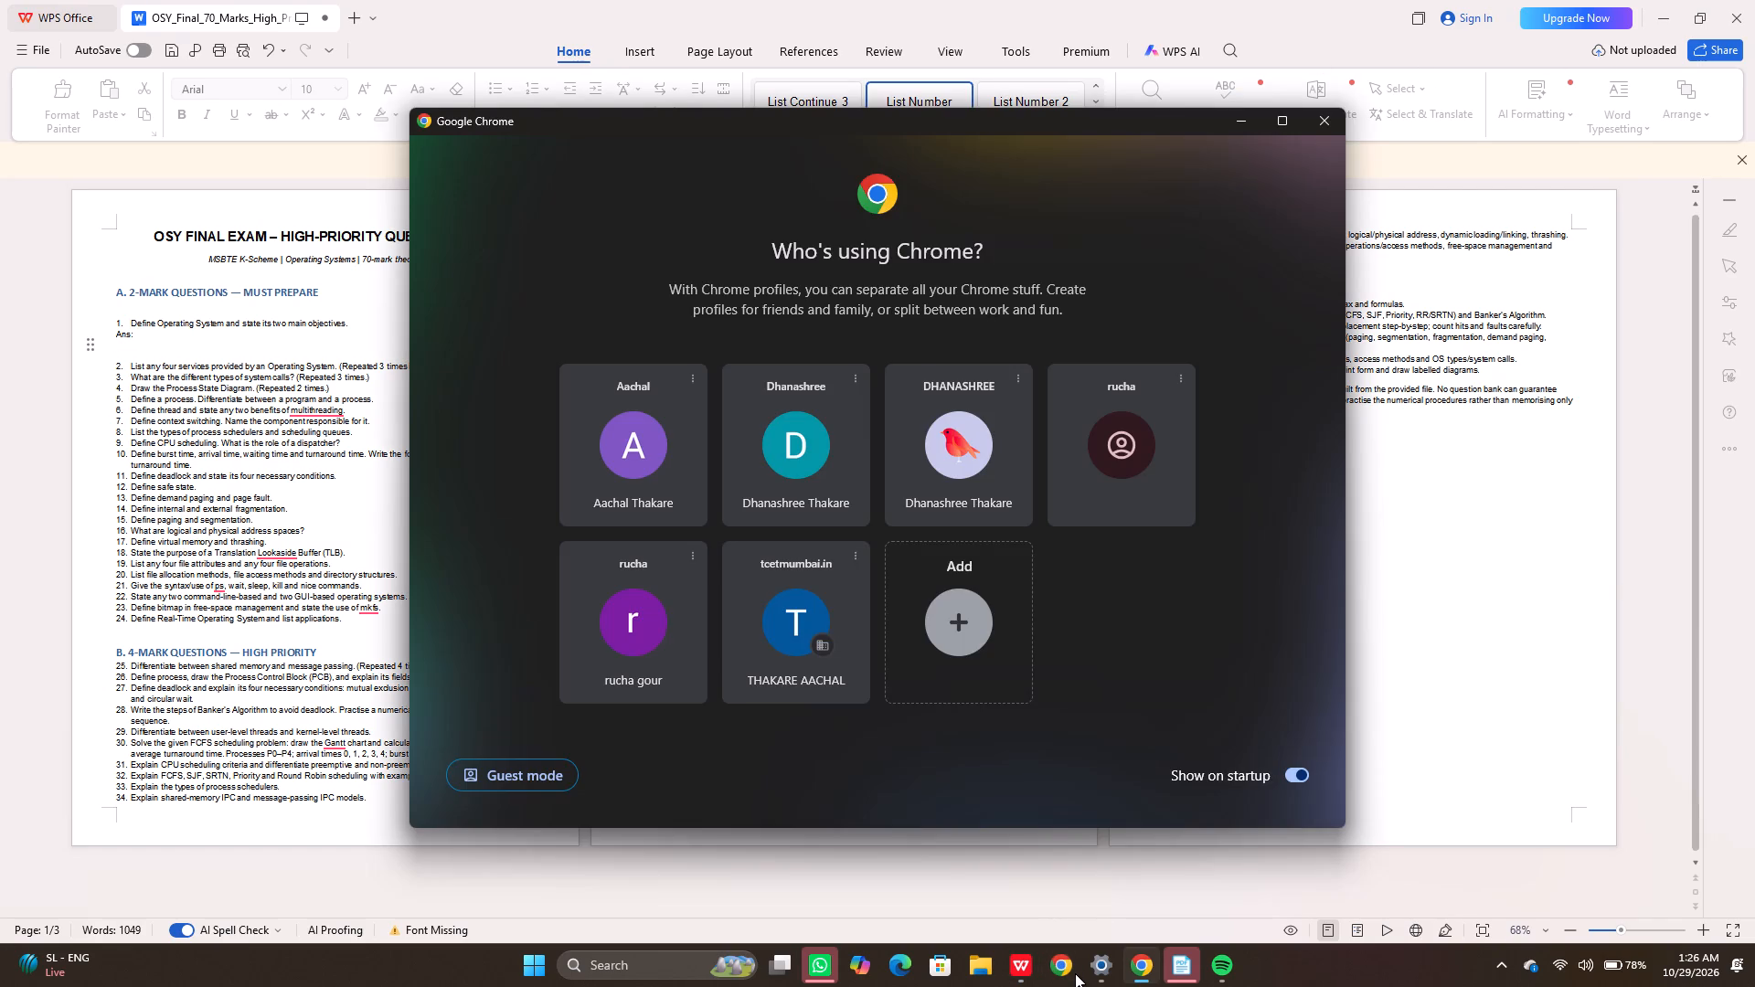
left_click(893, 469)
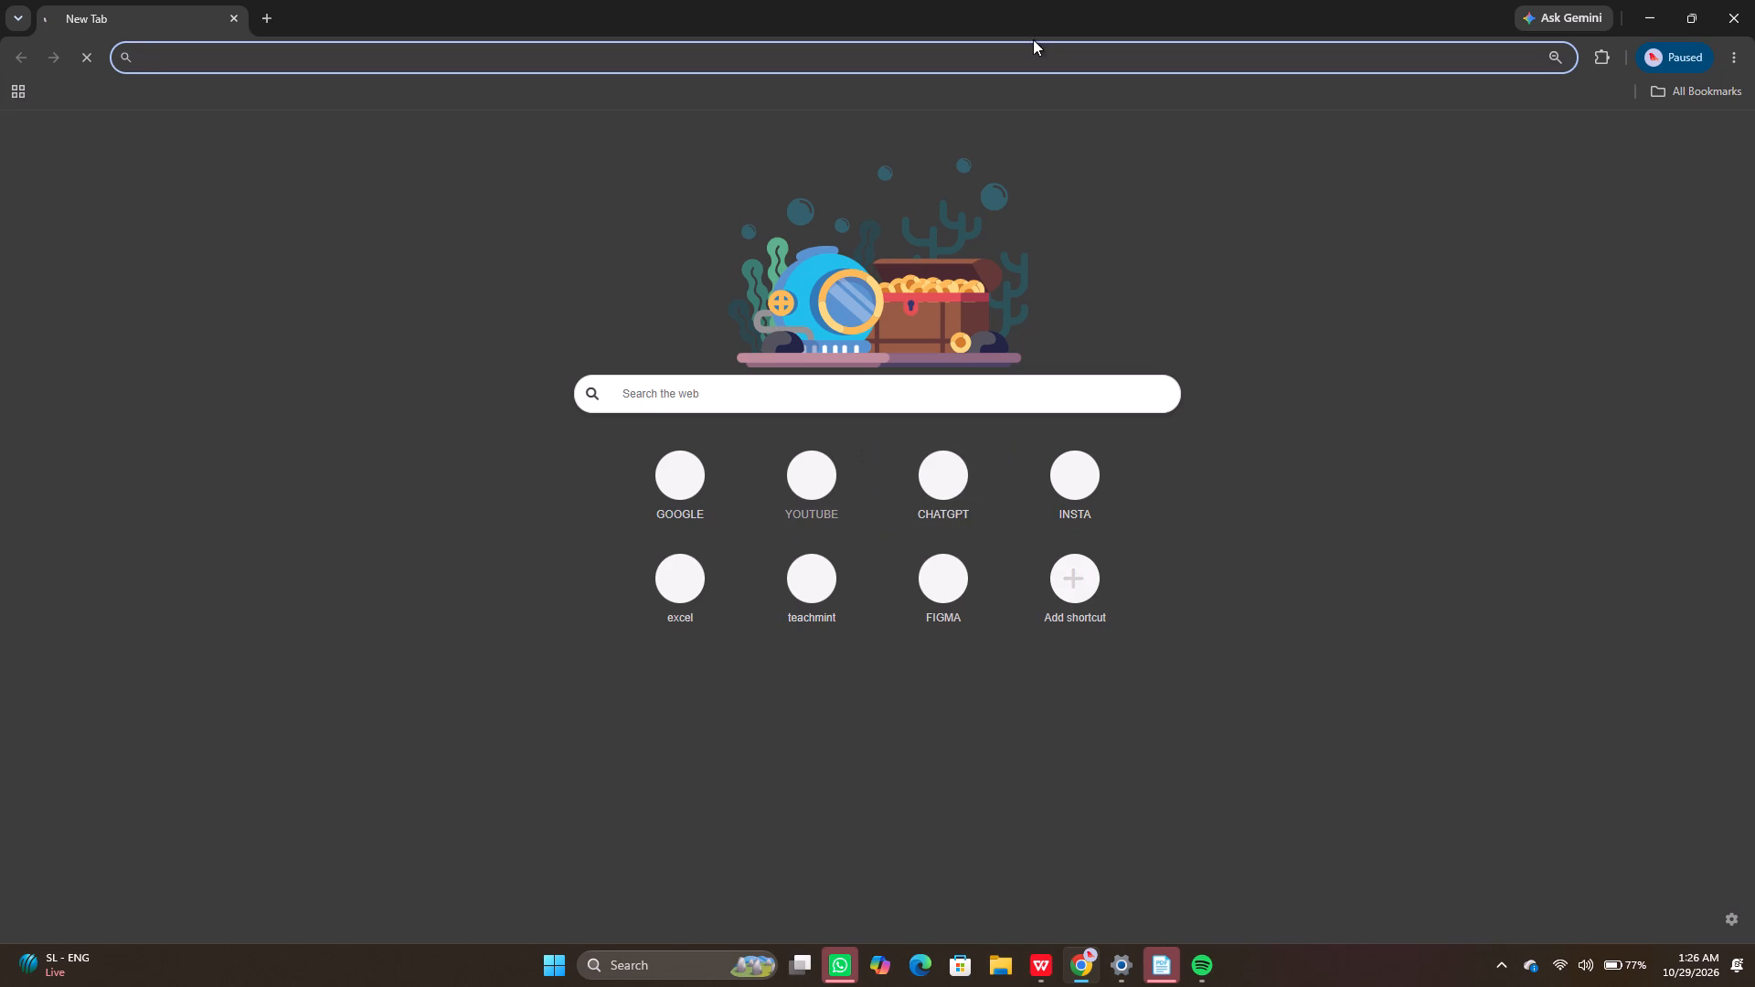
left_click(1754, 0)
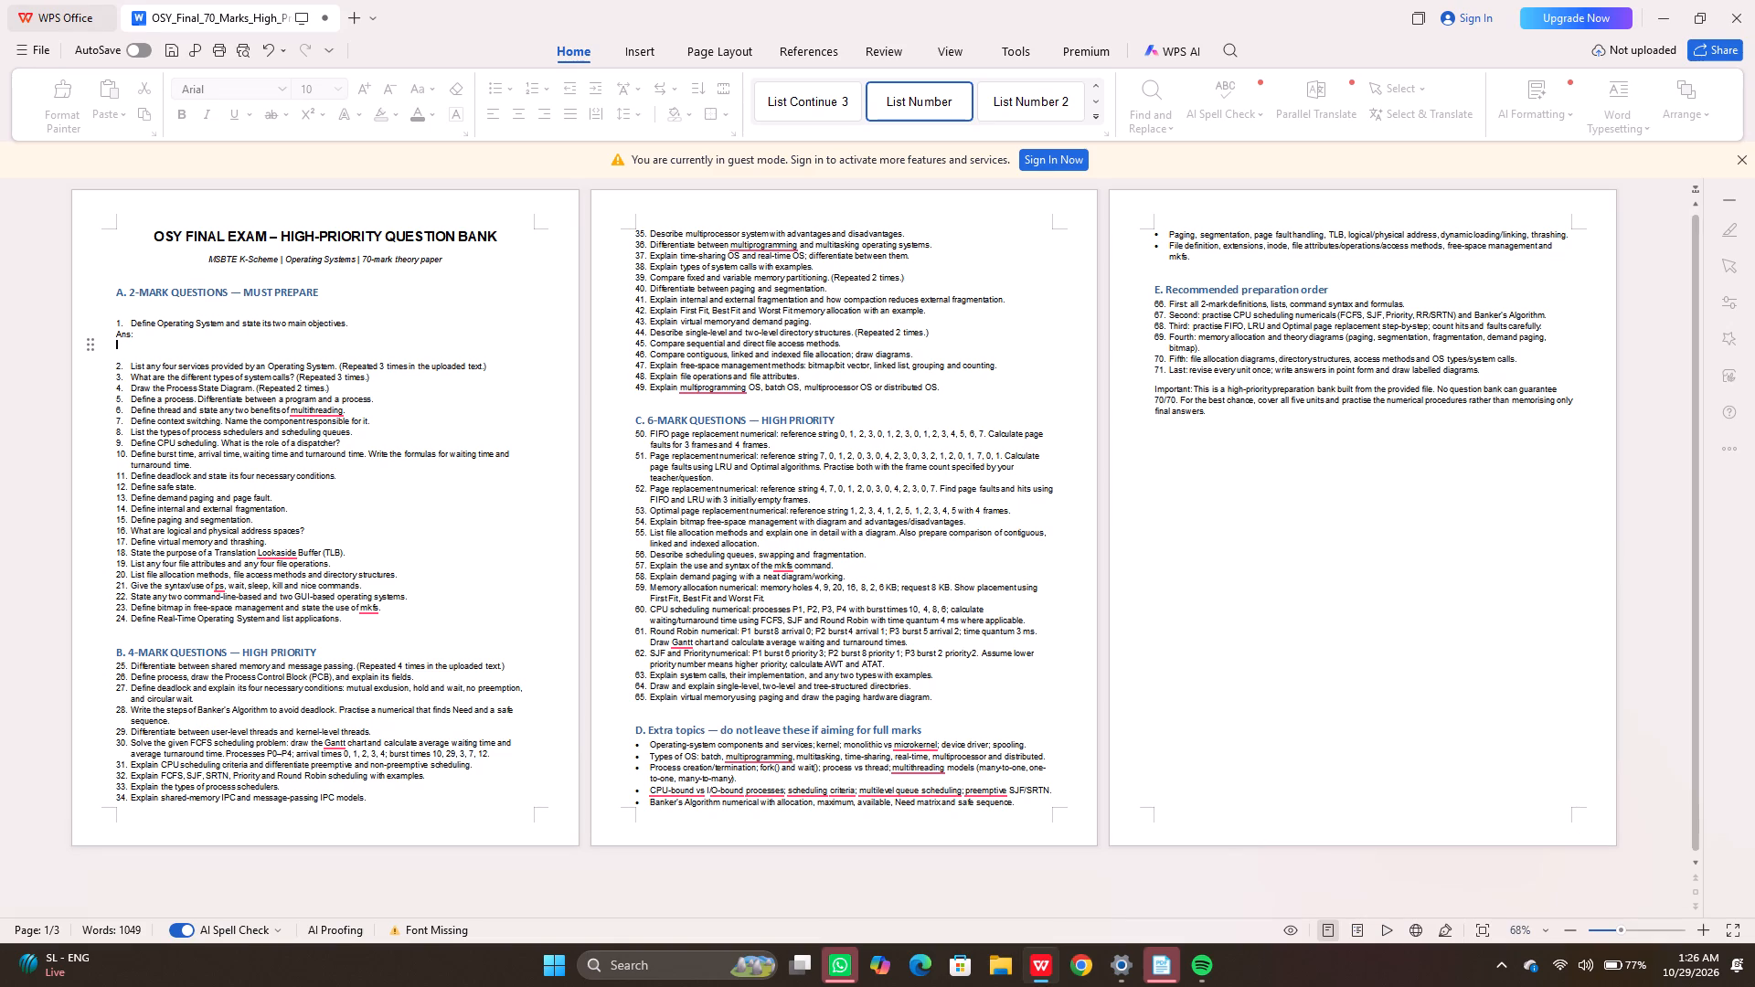
Switch to Google Chrome with the profile that has the teal "D" avatar and open the saved Word web shortcut.
left_click(1079, 961)
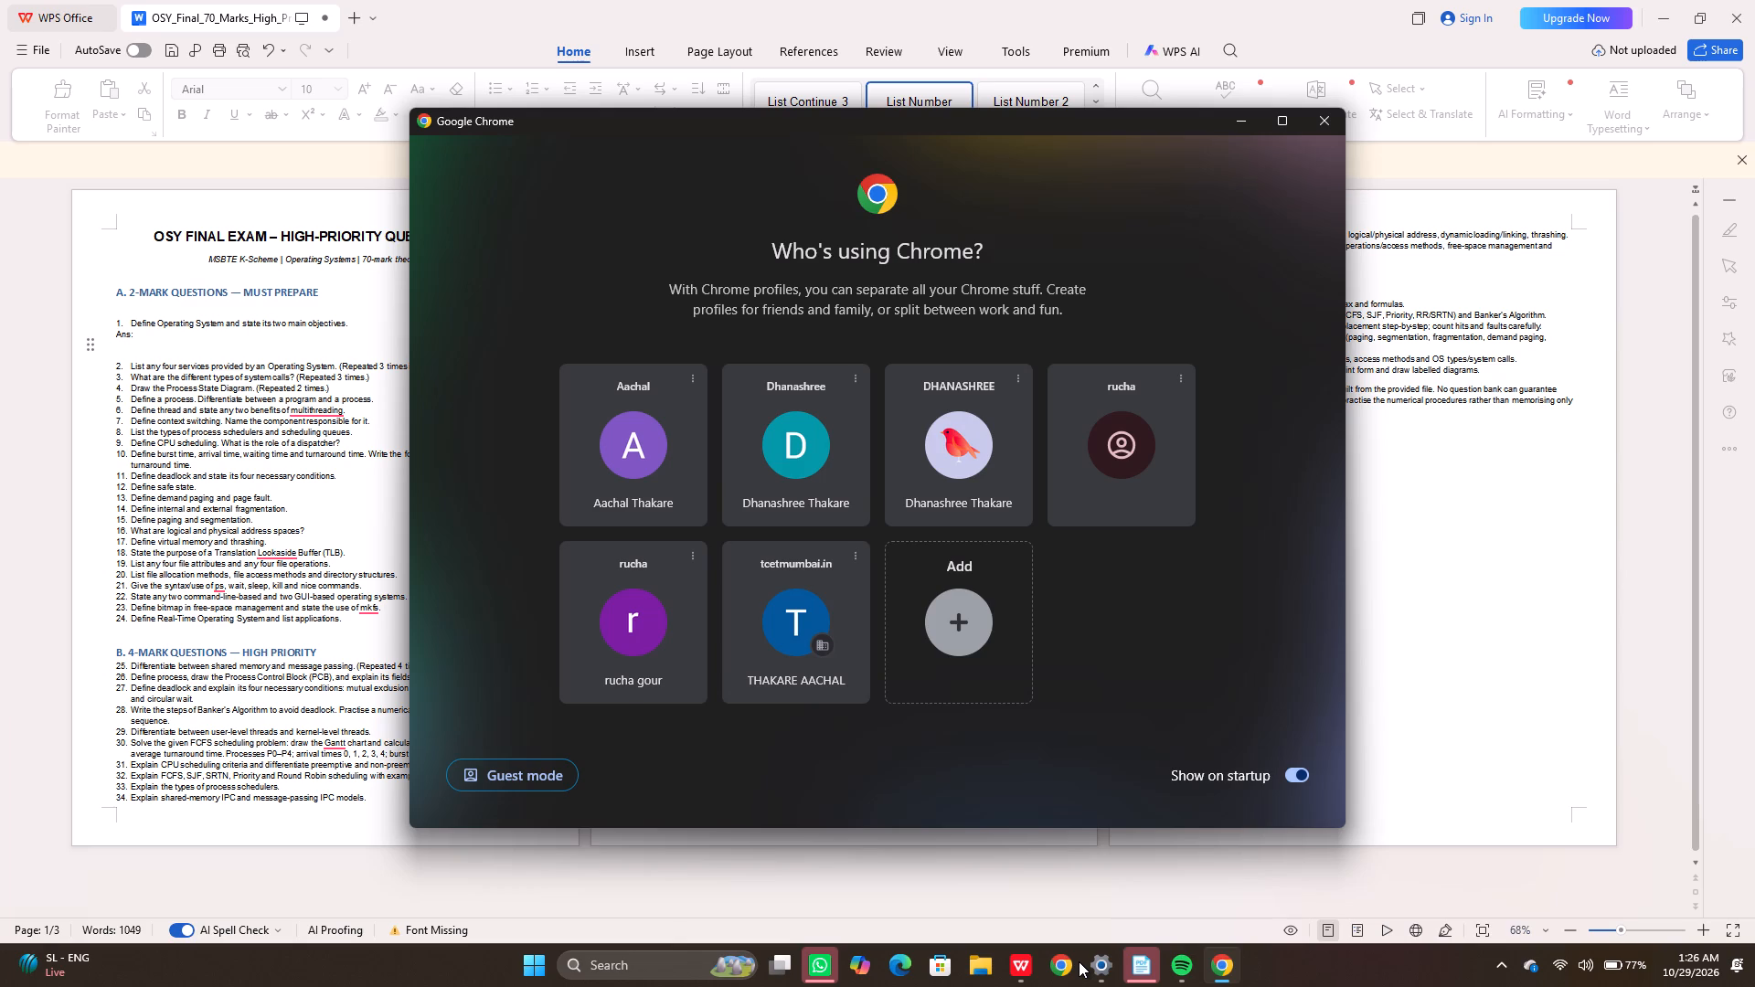
left_click(843, 434)
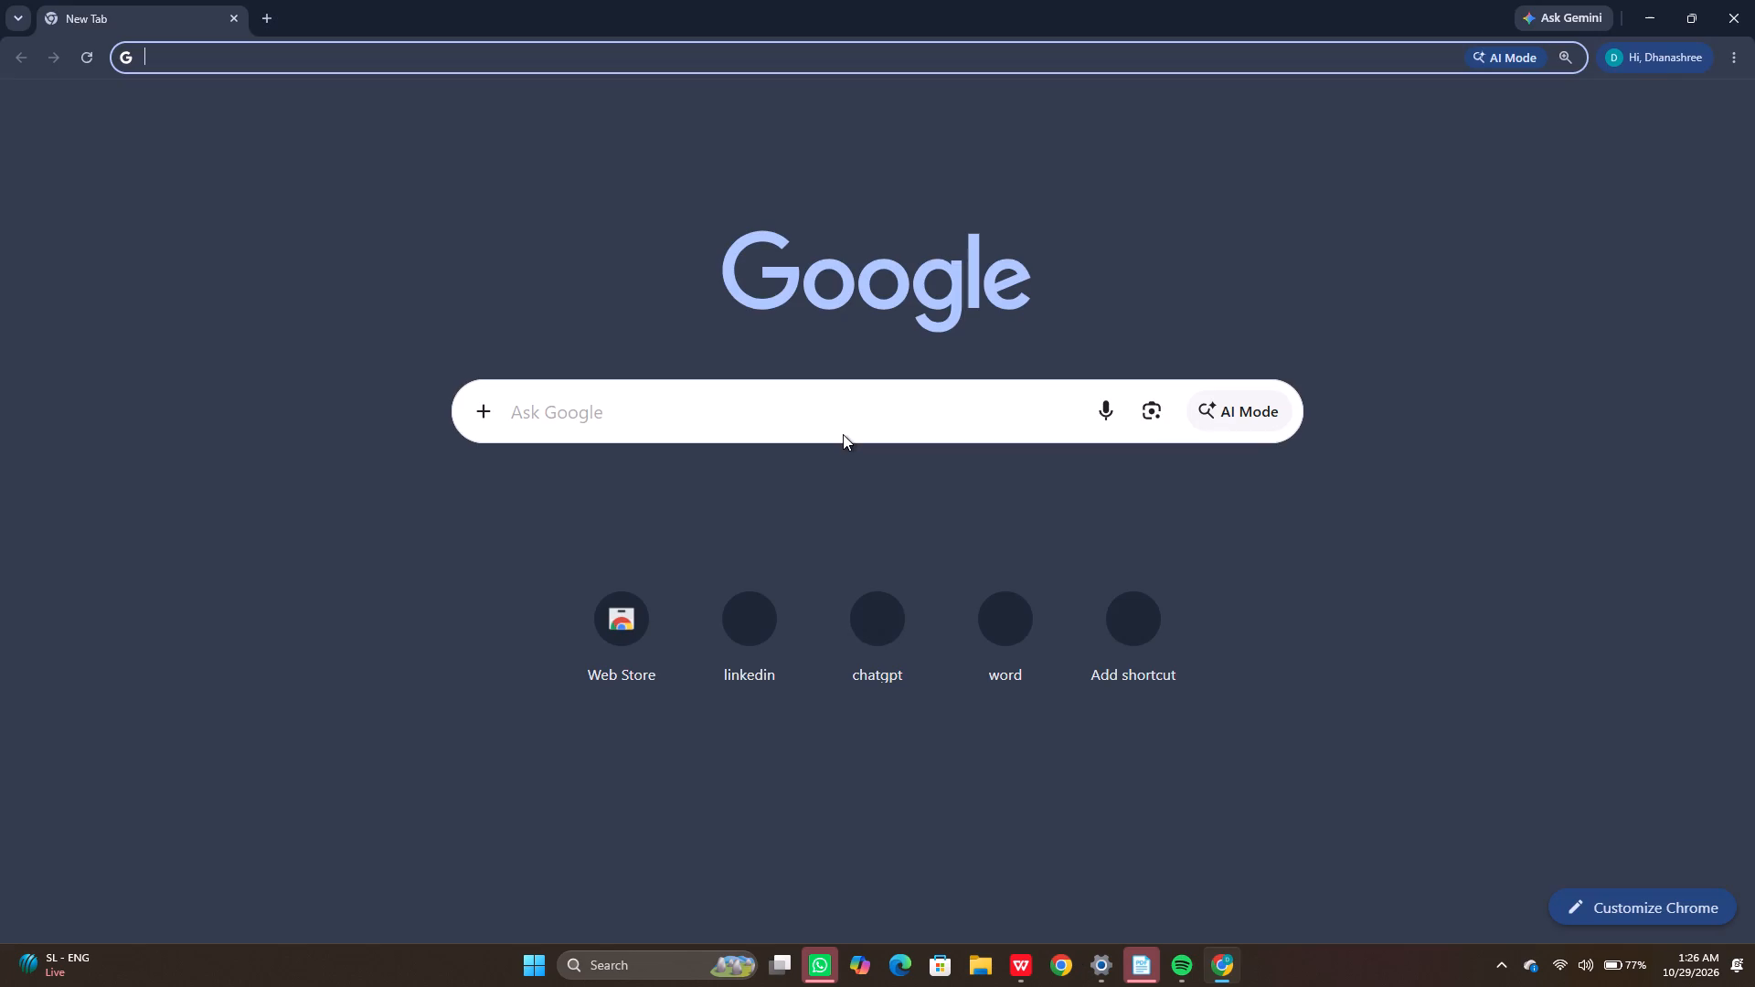
key("Return")
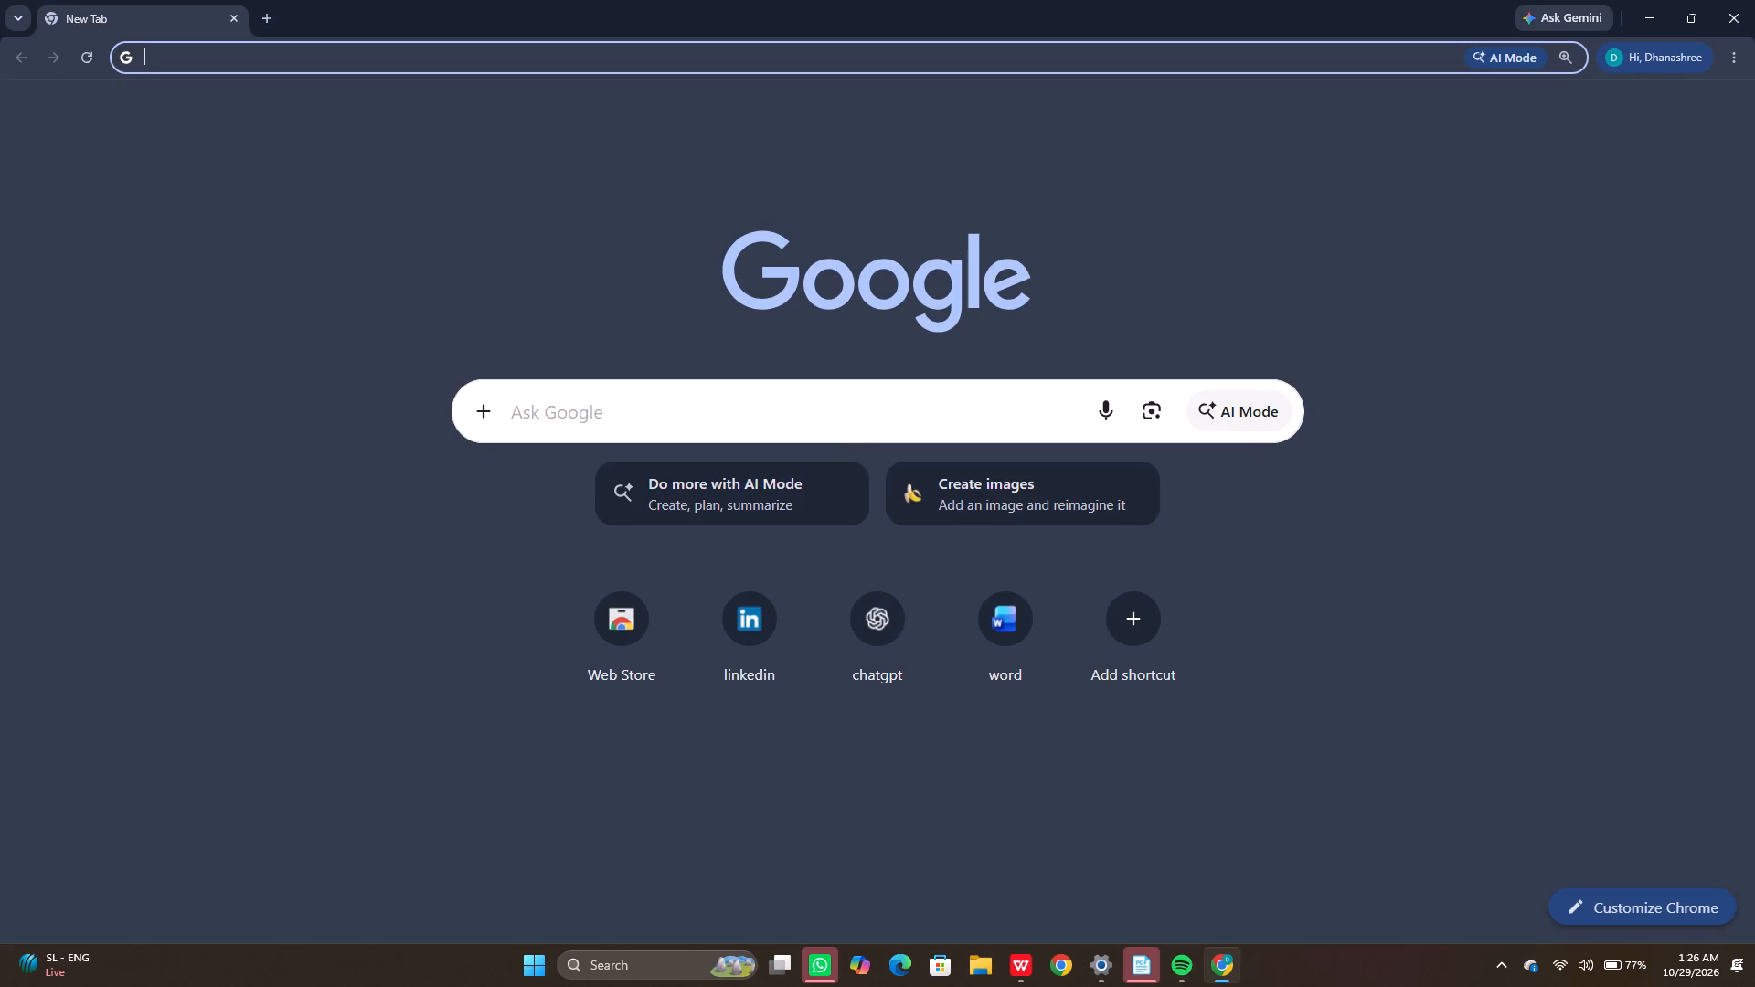
left_click(987, 620)
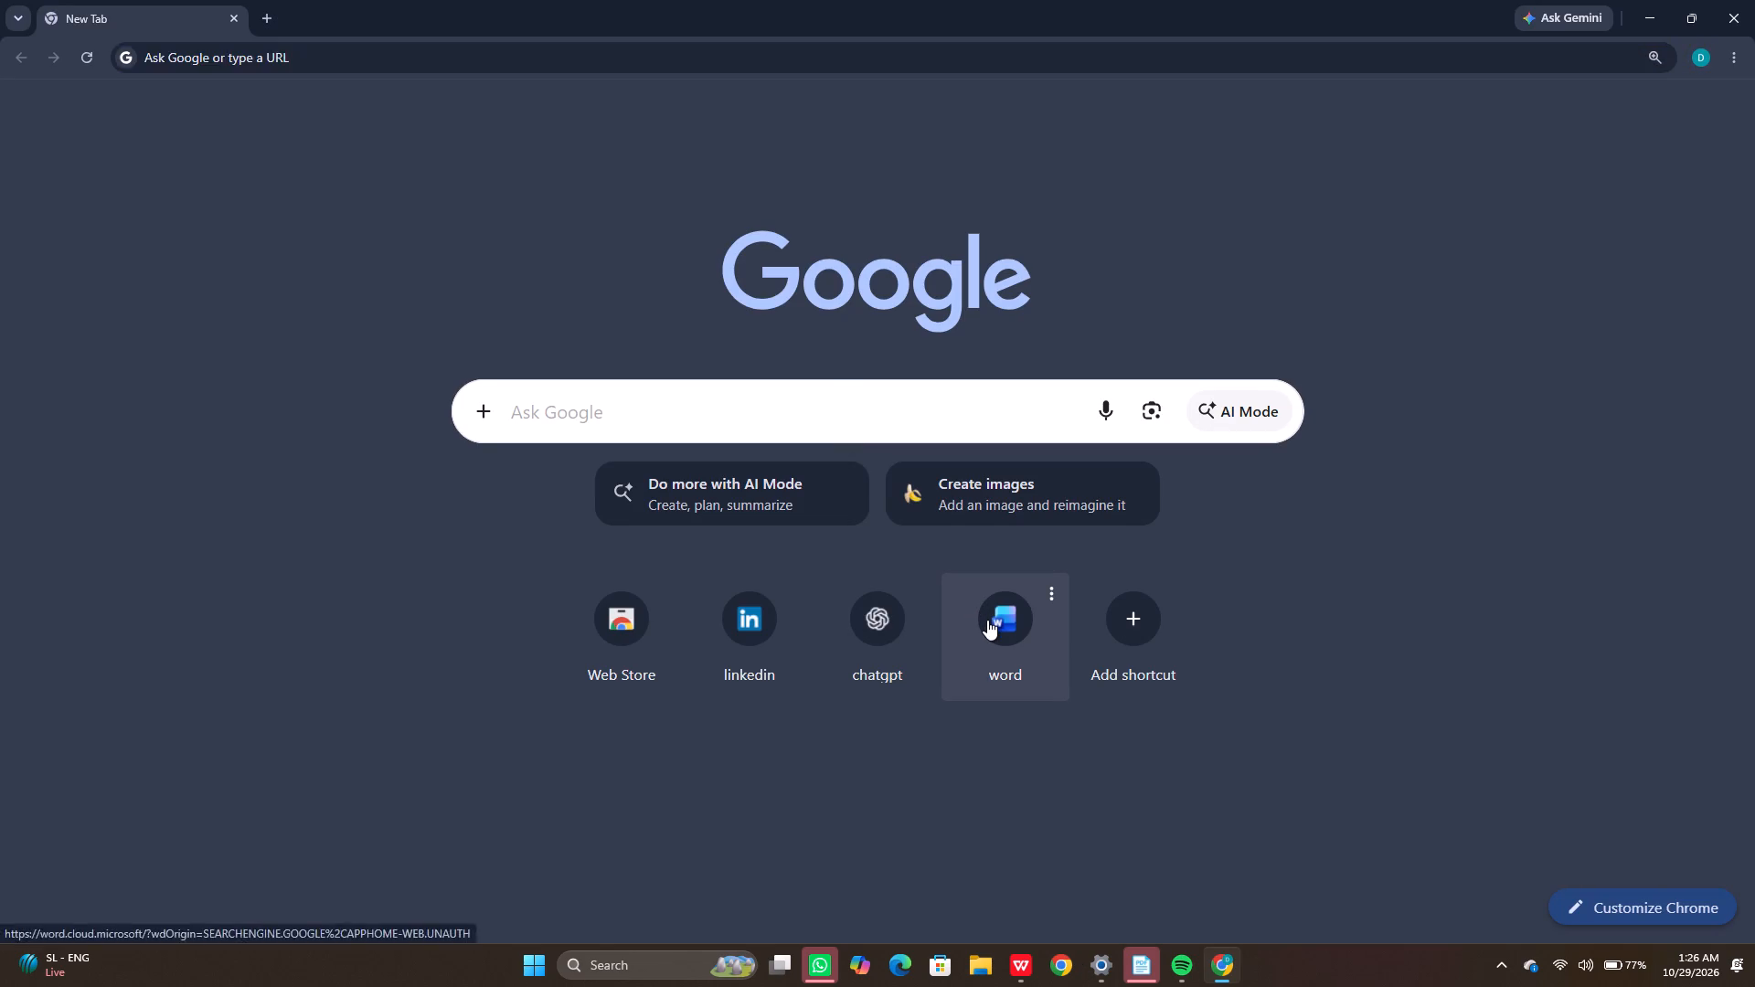
key("Tab")
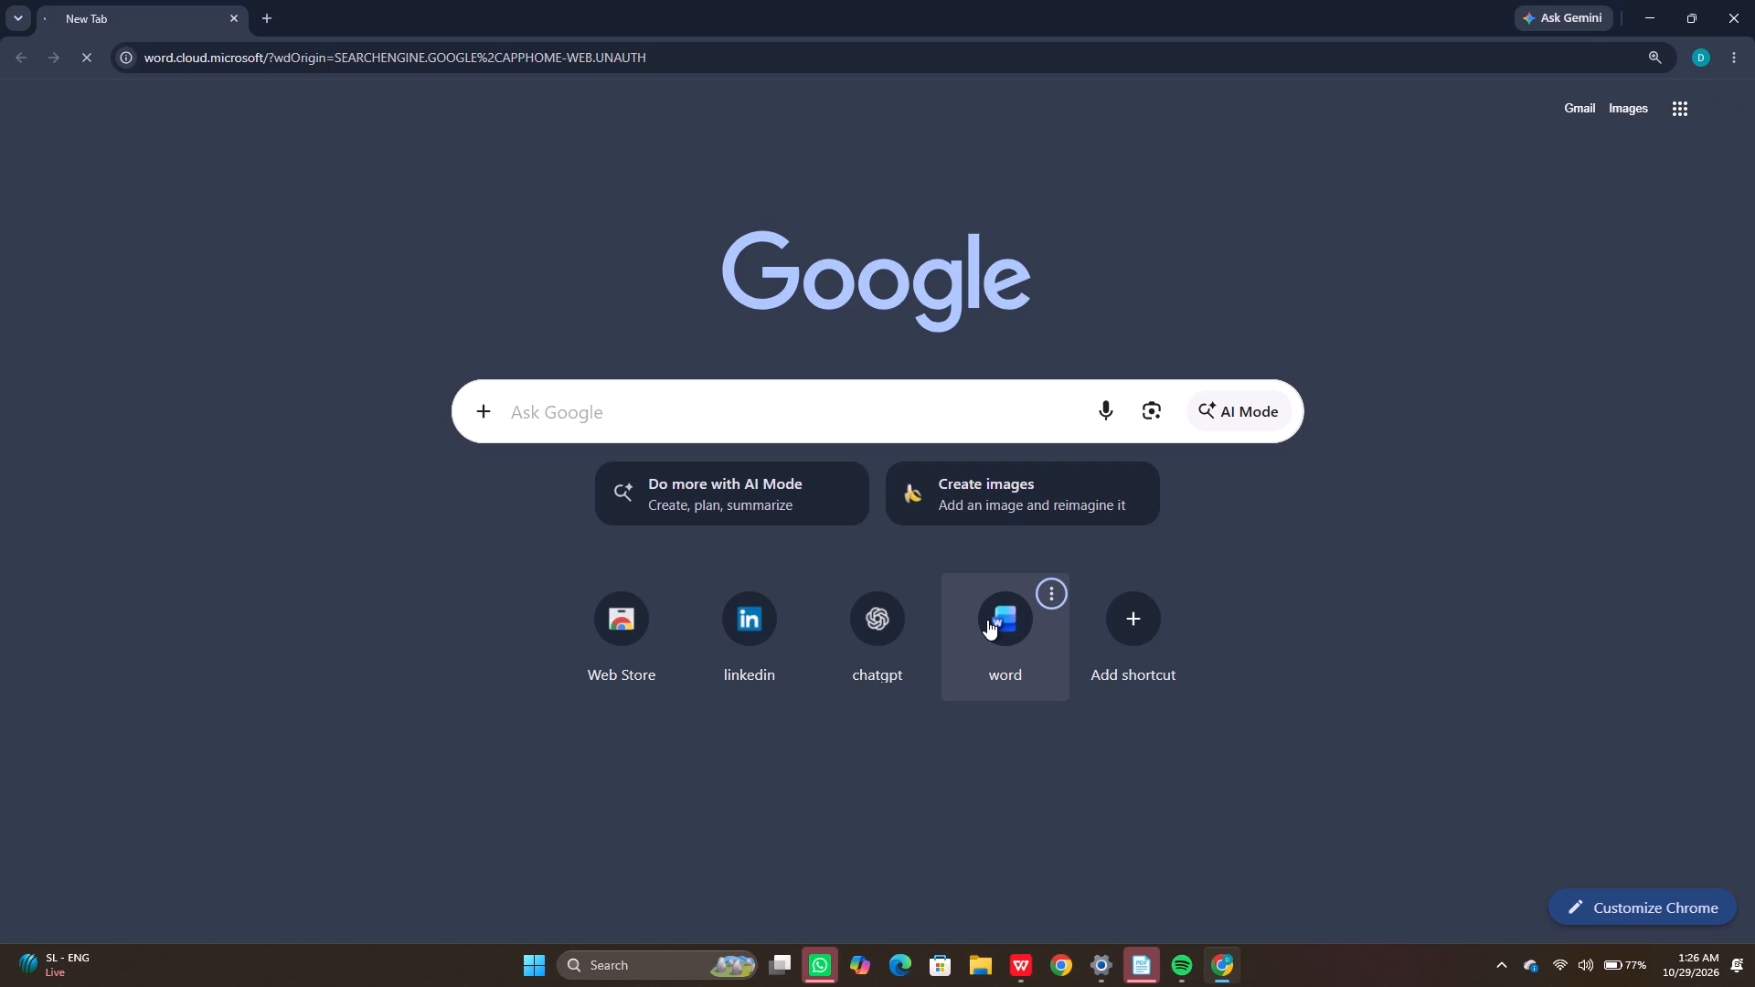
double_click(987, 620)
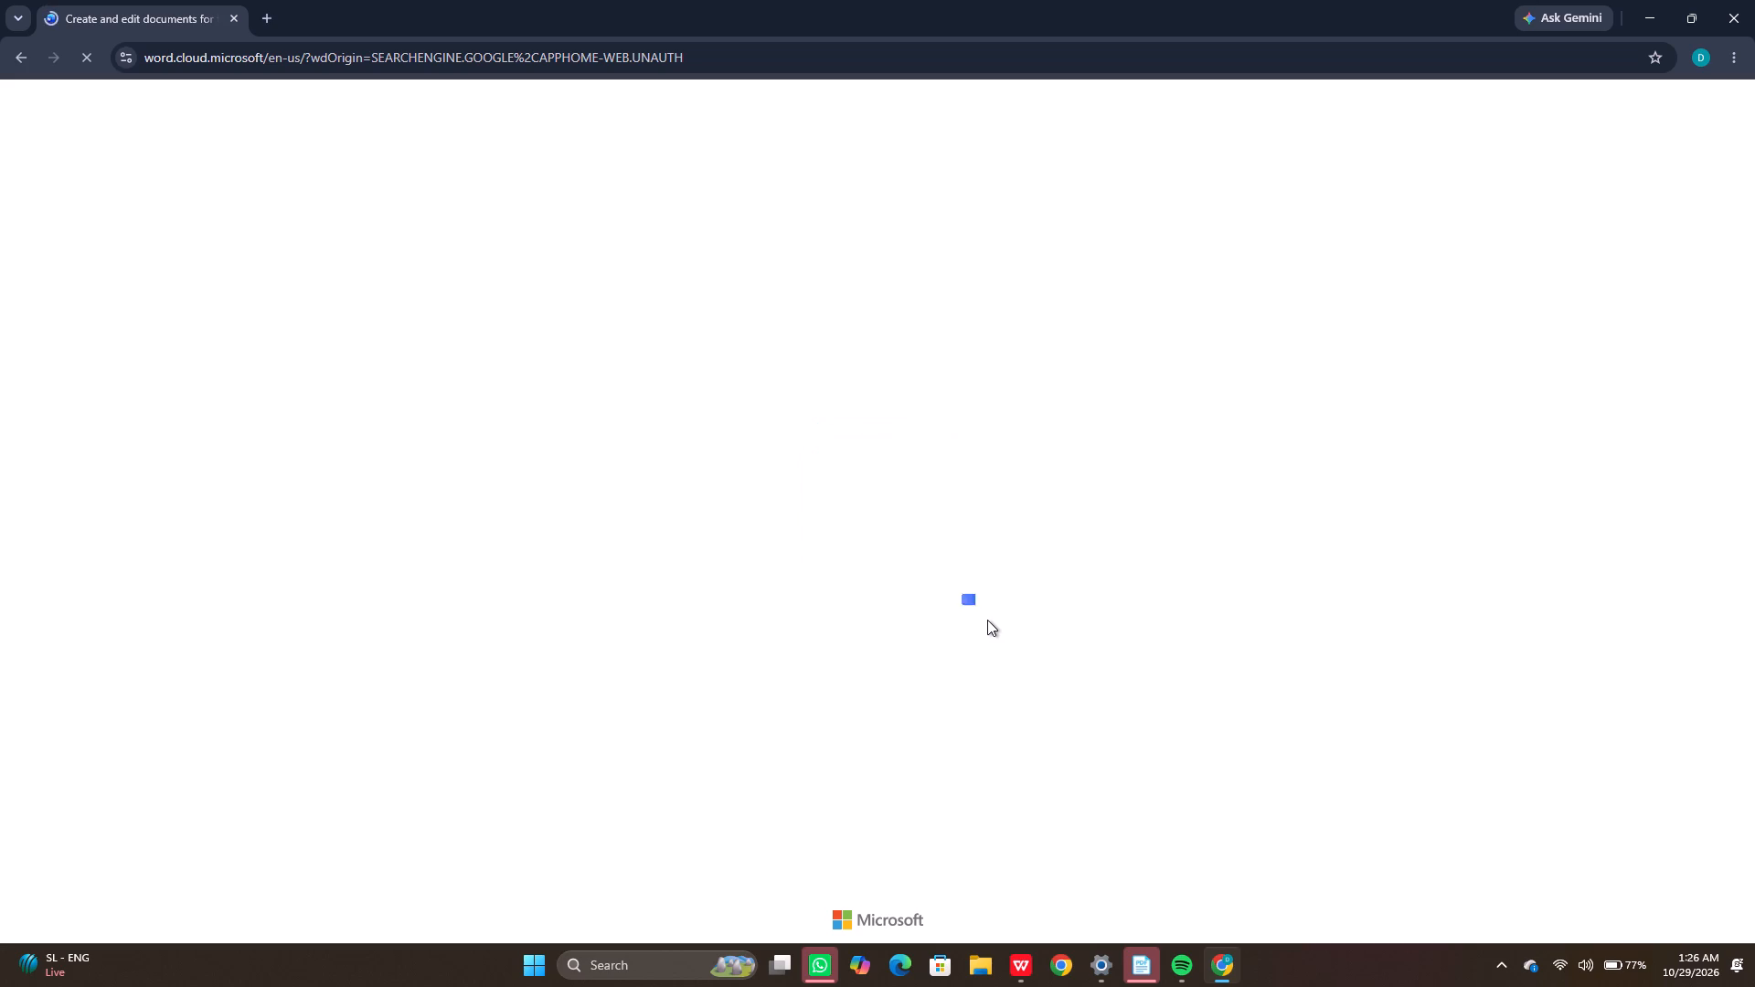
double_click(792, 317)
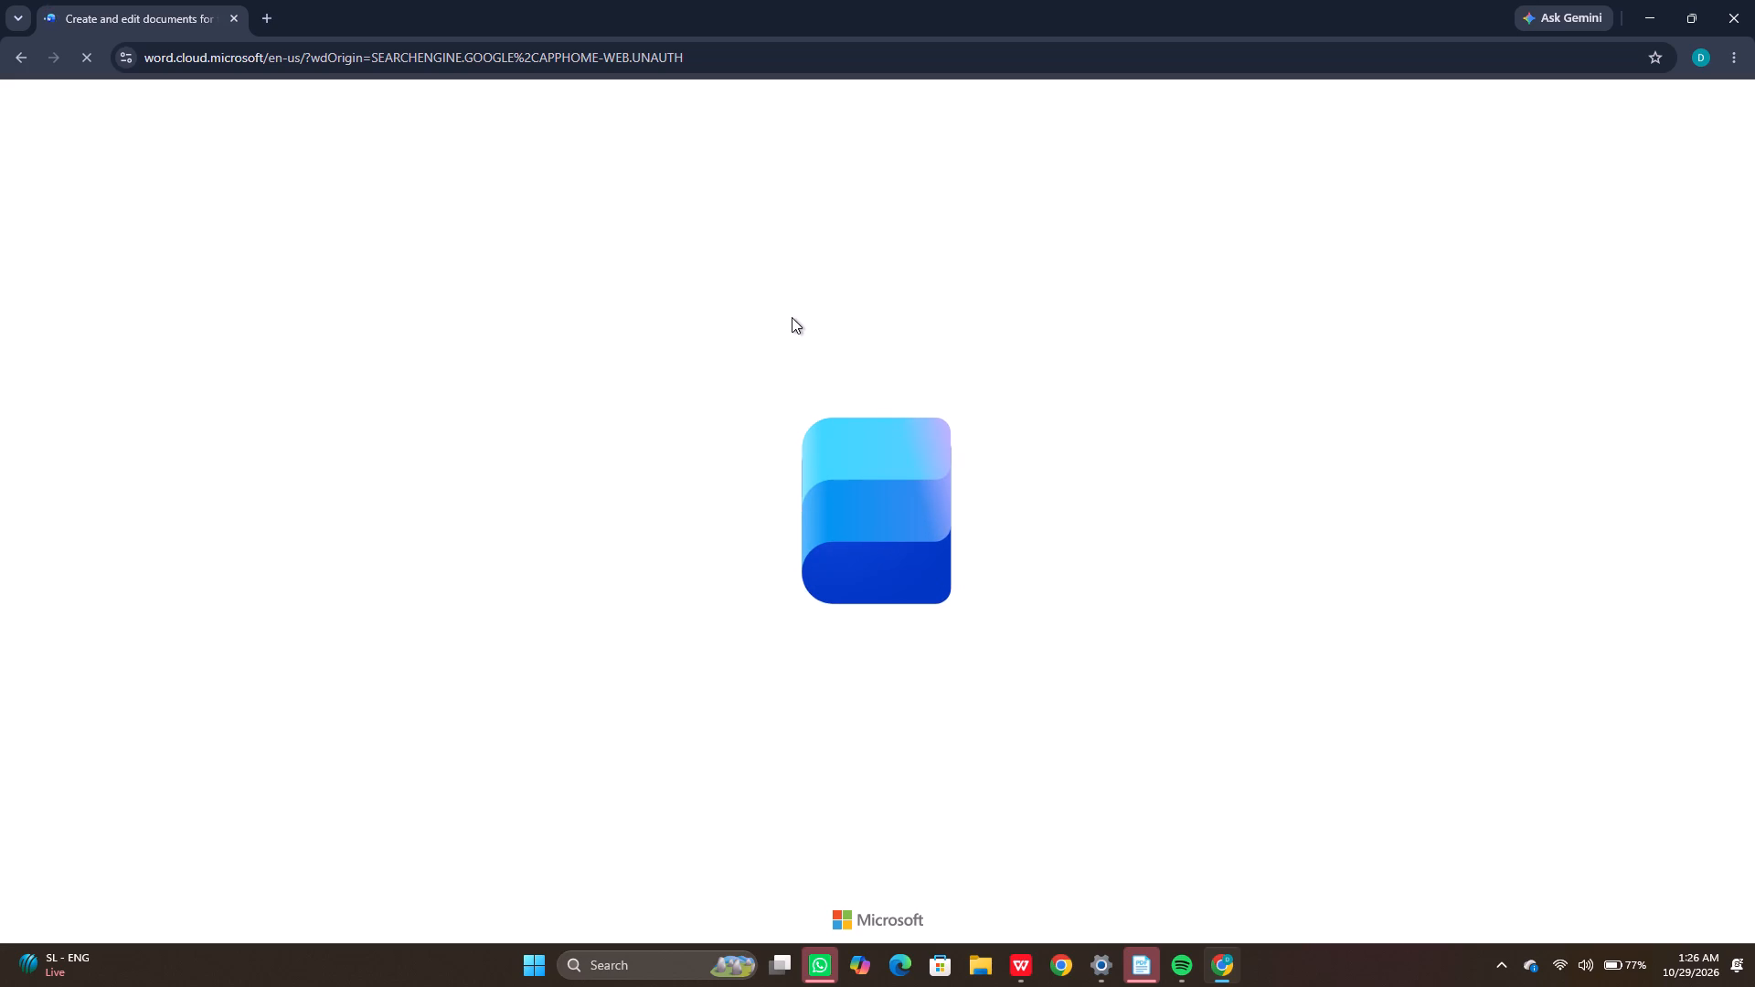
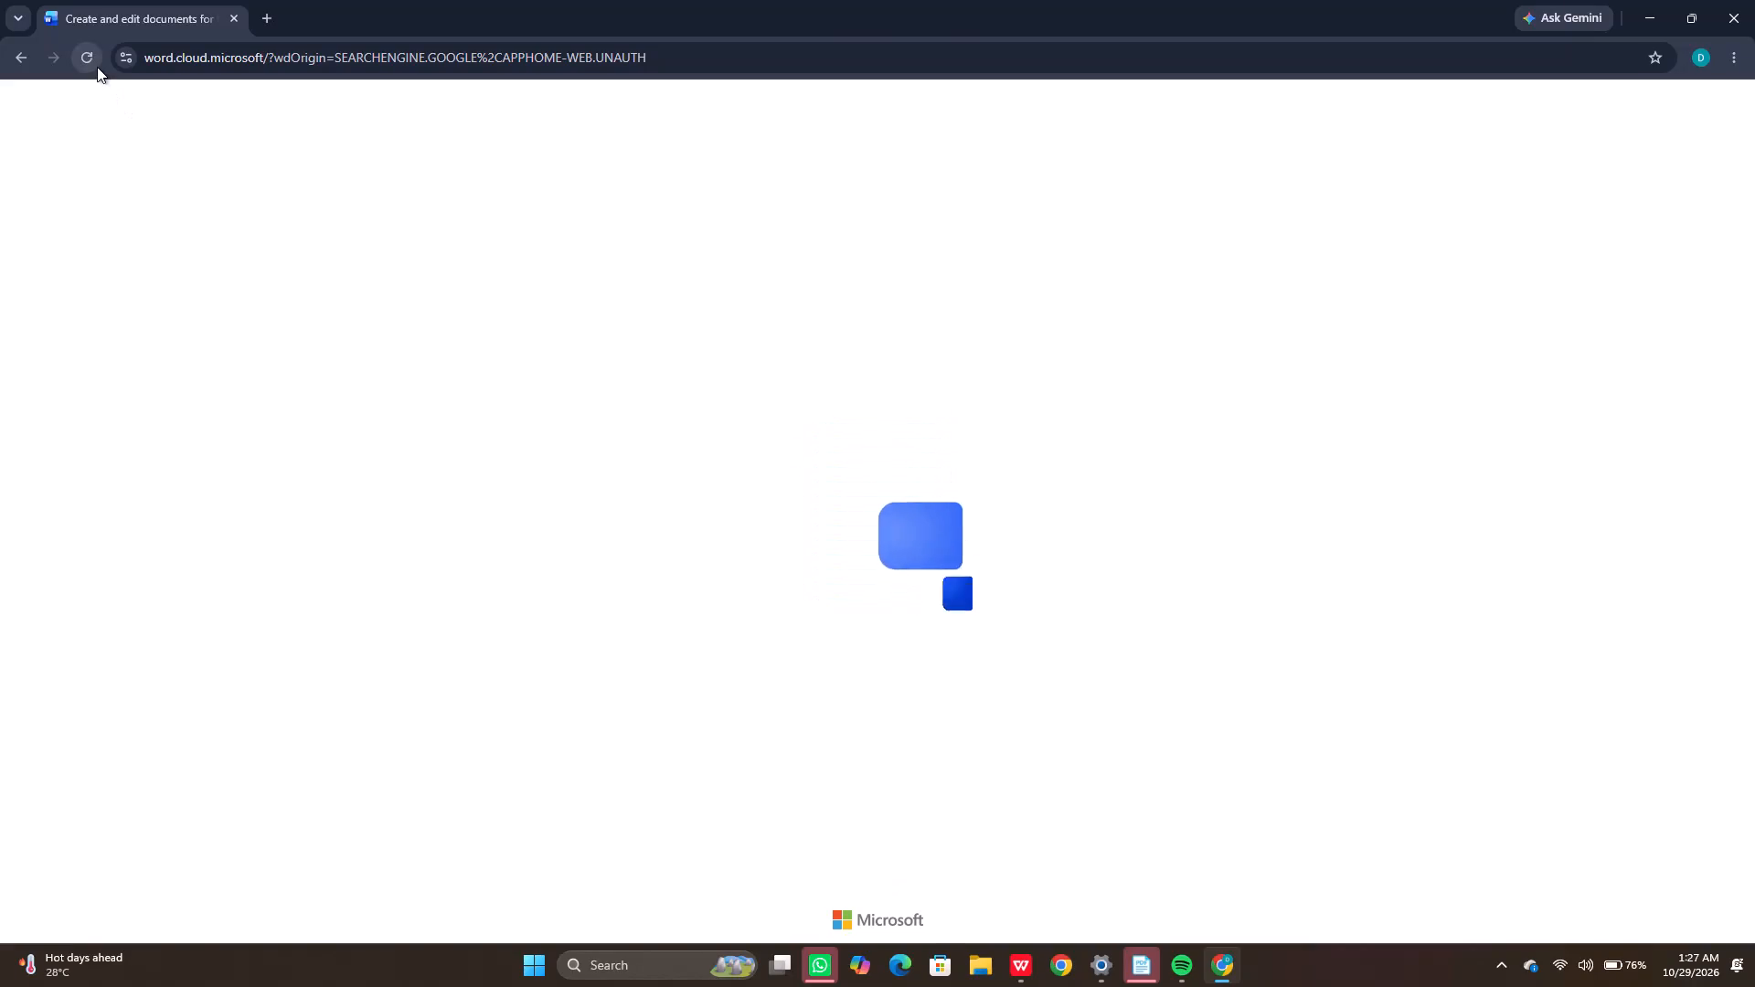
Reload the Word web page, then replace its tab with a new one opened from the saved Word shortcut.
left_click(97, 67)
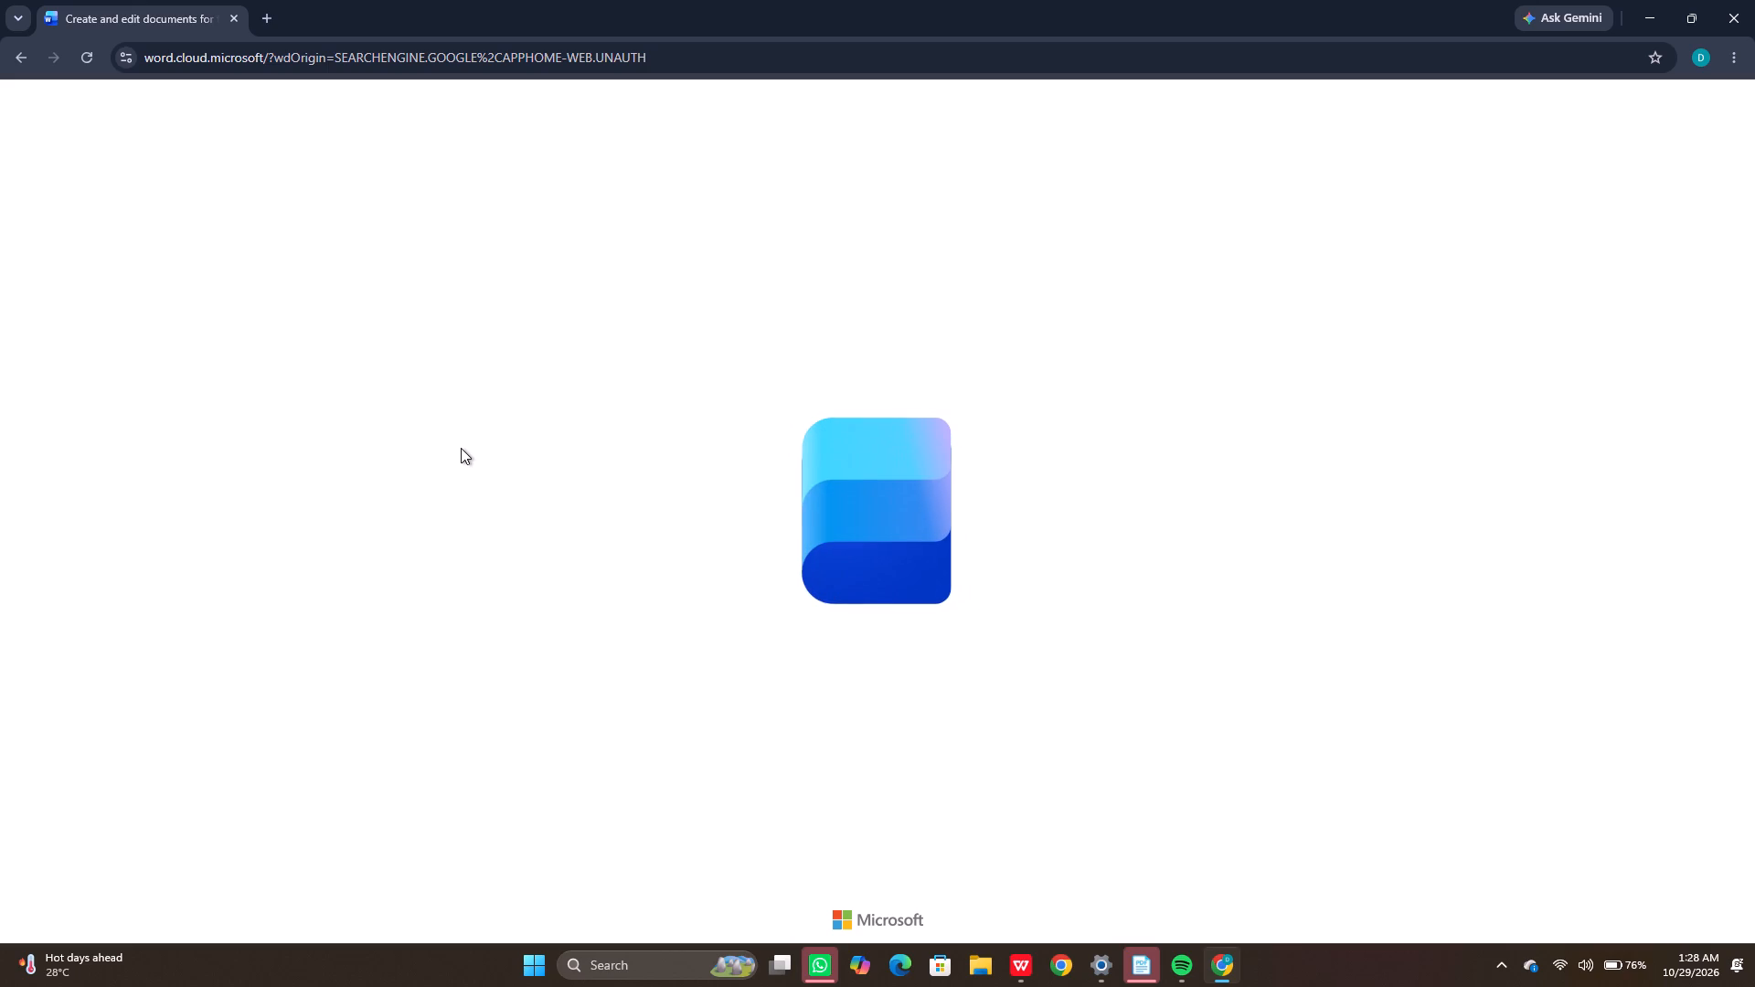
double_click(461, 448)
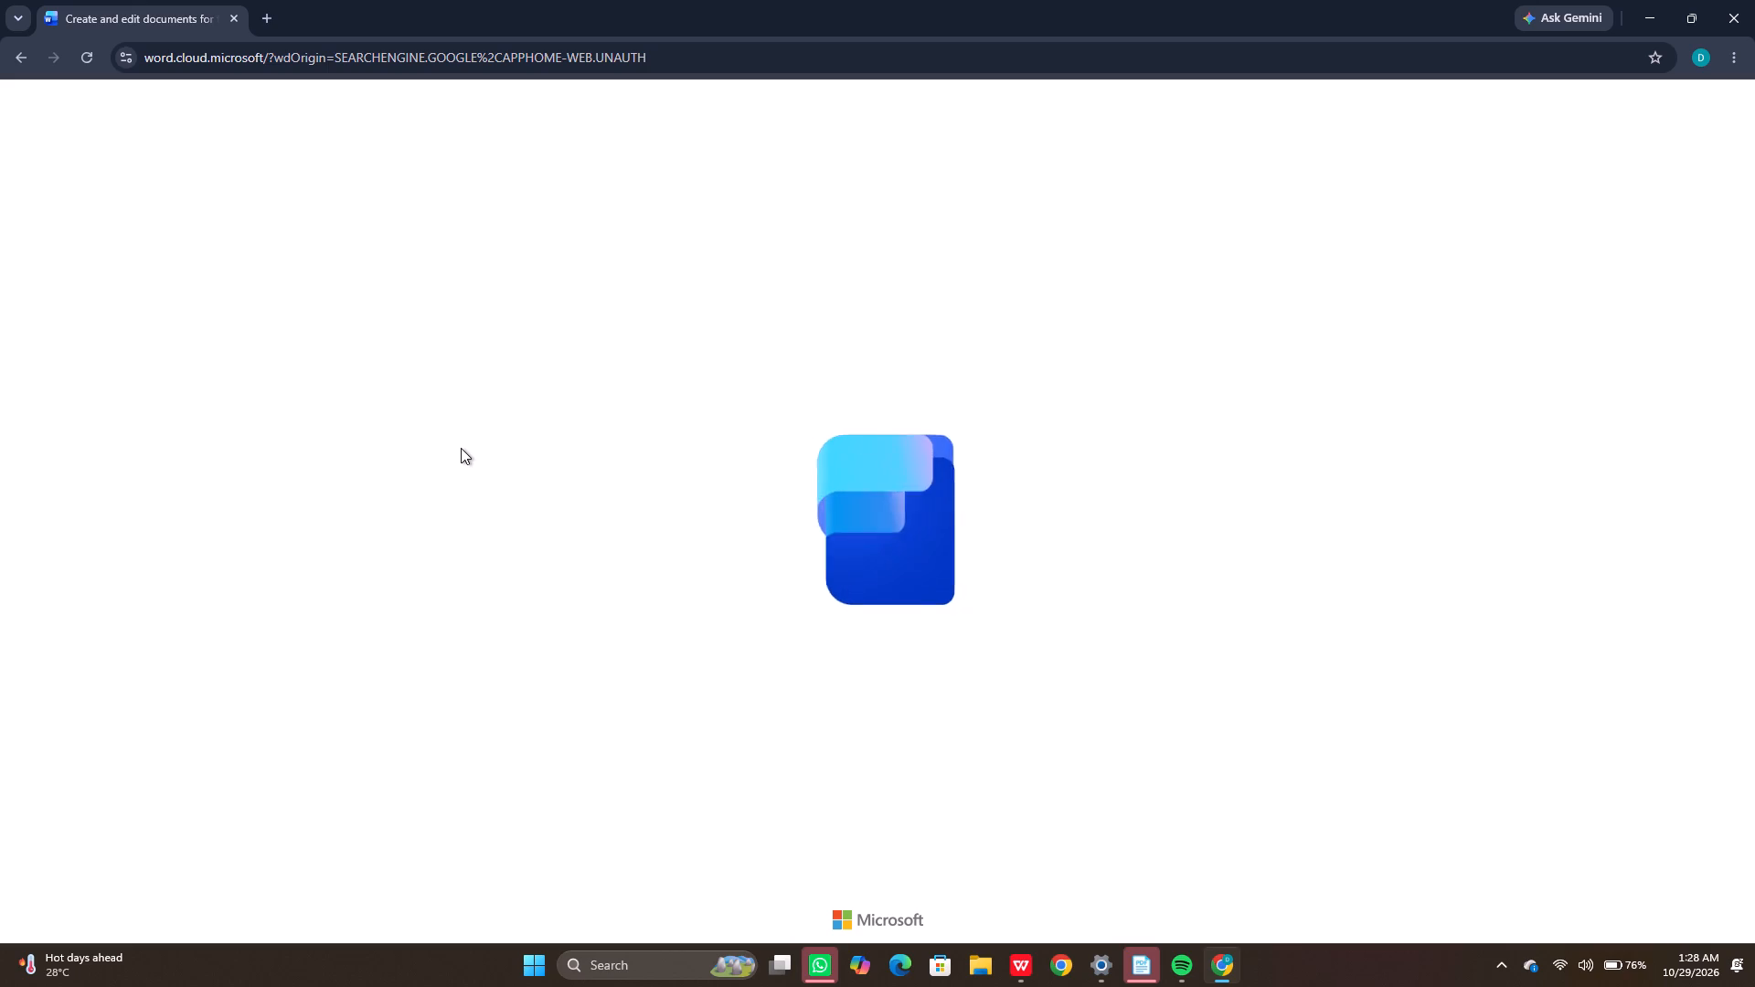
left_click(270, 15)
left_click(242, 19)
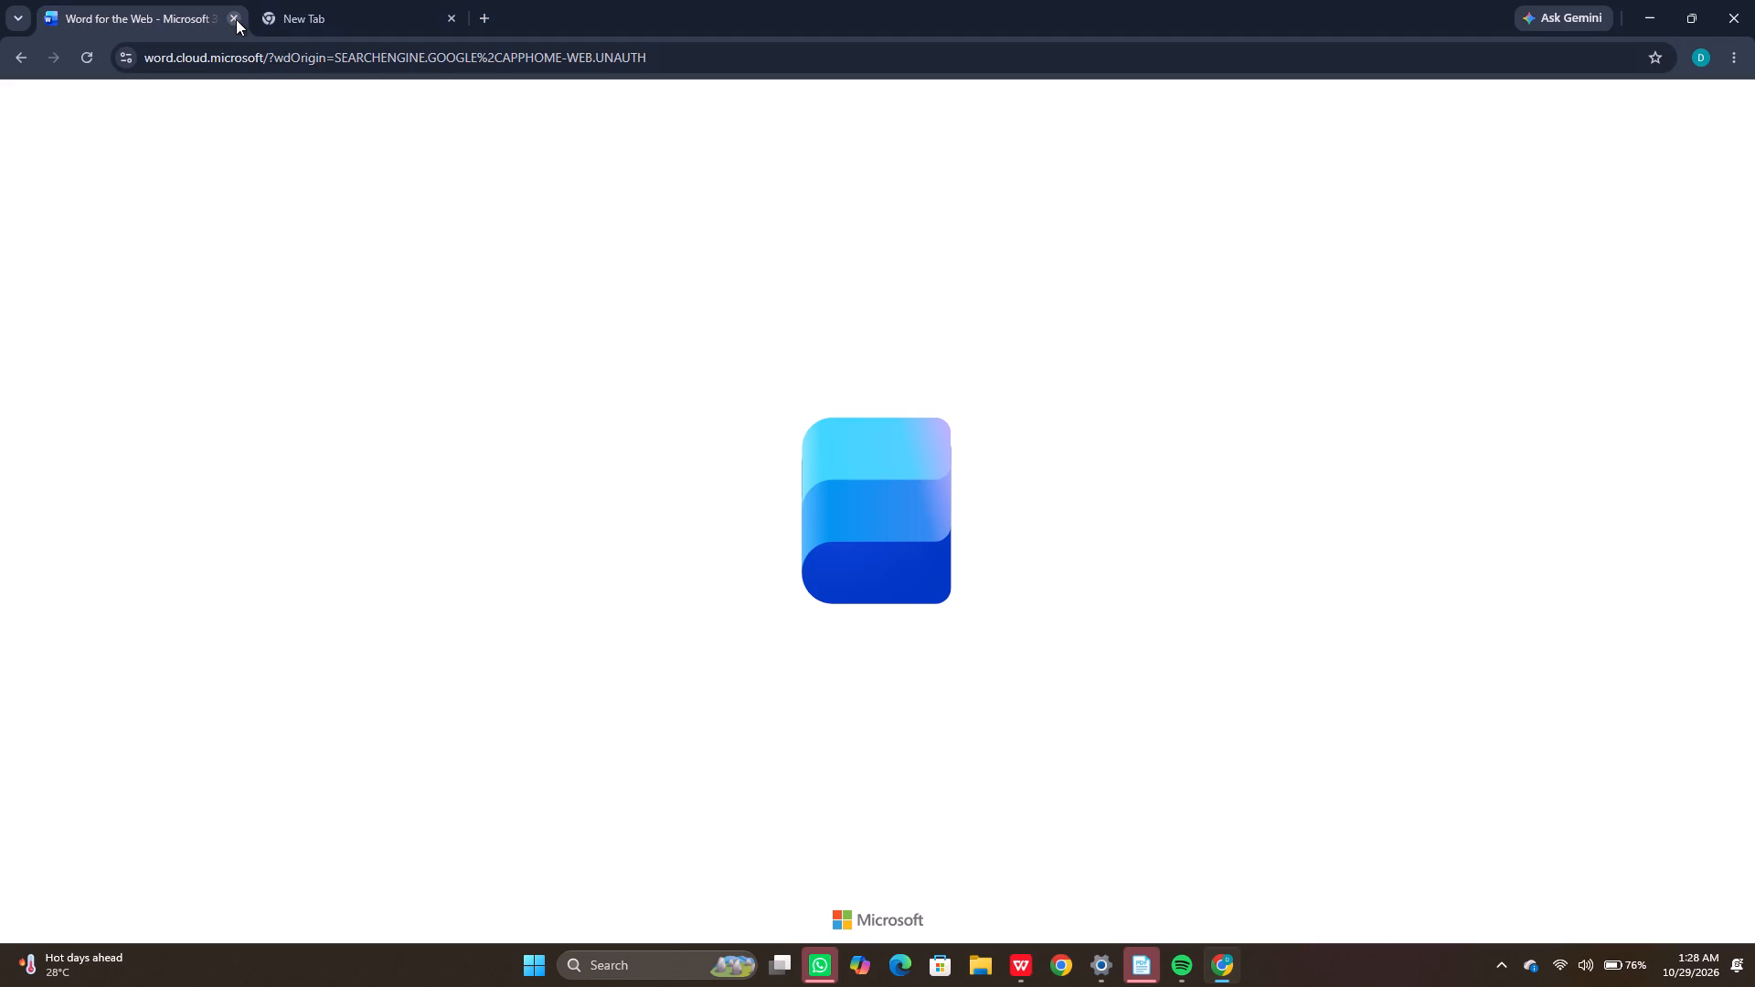
left_click(234, 19)
left_click(974, 650)
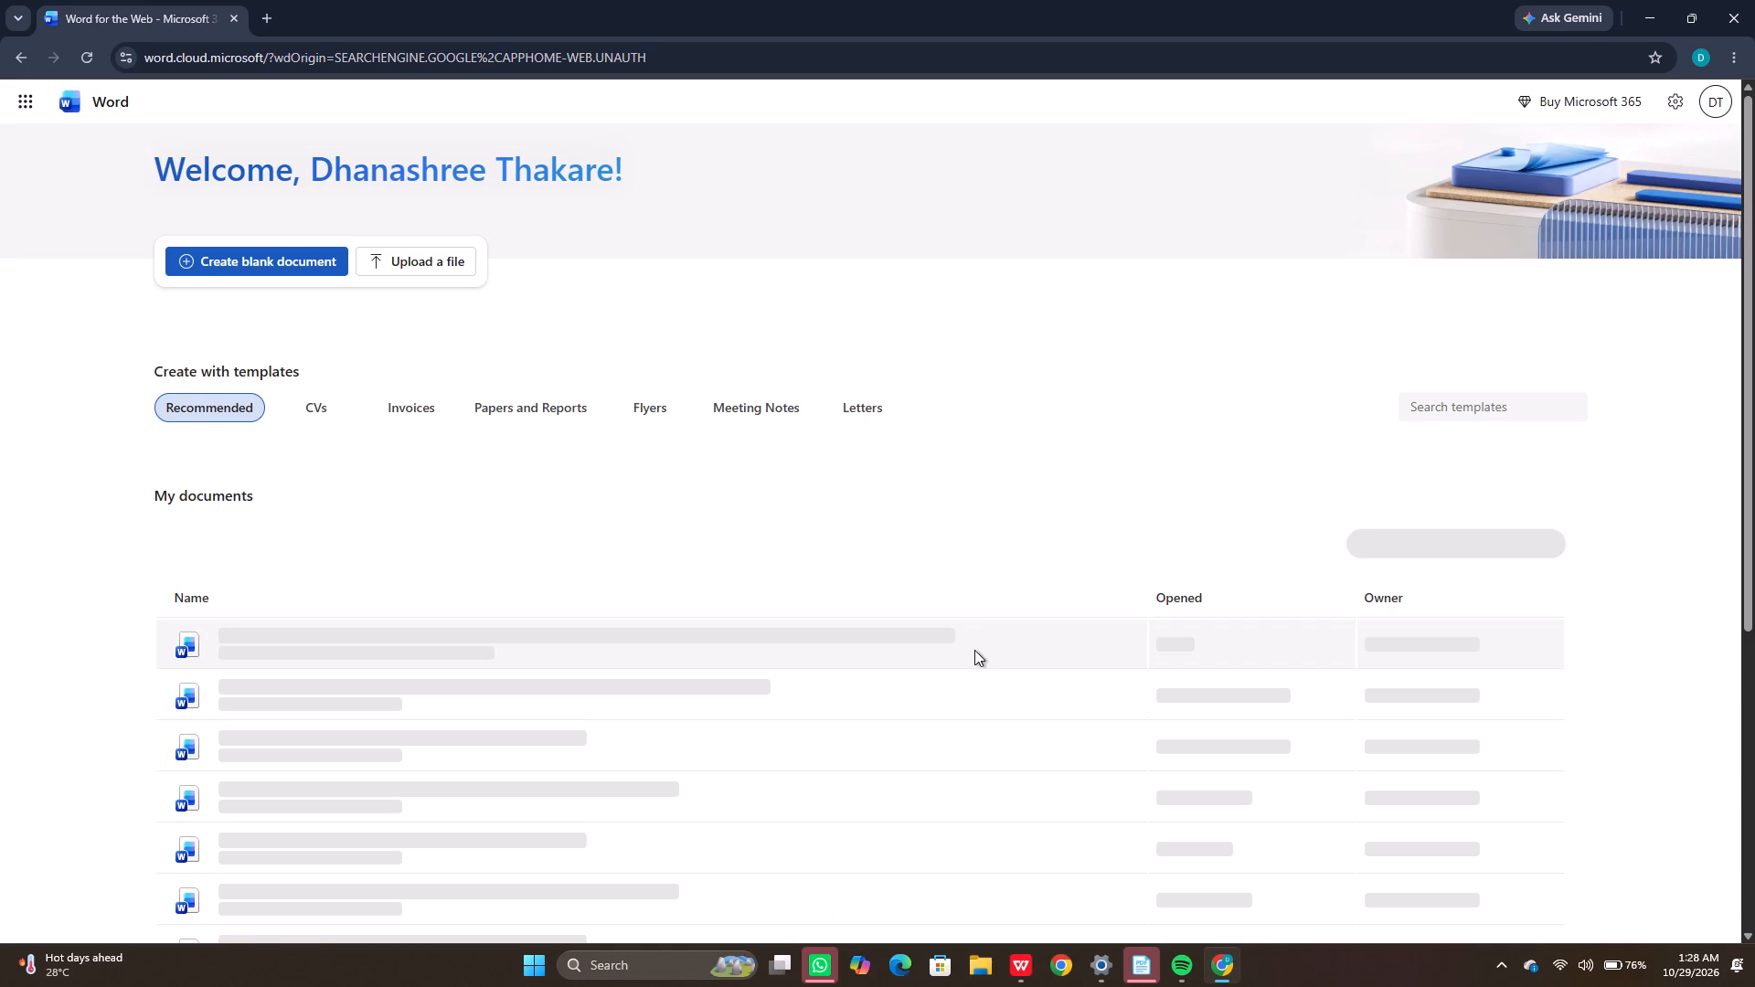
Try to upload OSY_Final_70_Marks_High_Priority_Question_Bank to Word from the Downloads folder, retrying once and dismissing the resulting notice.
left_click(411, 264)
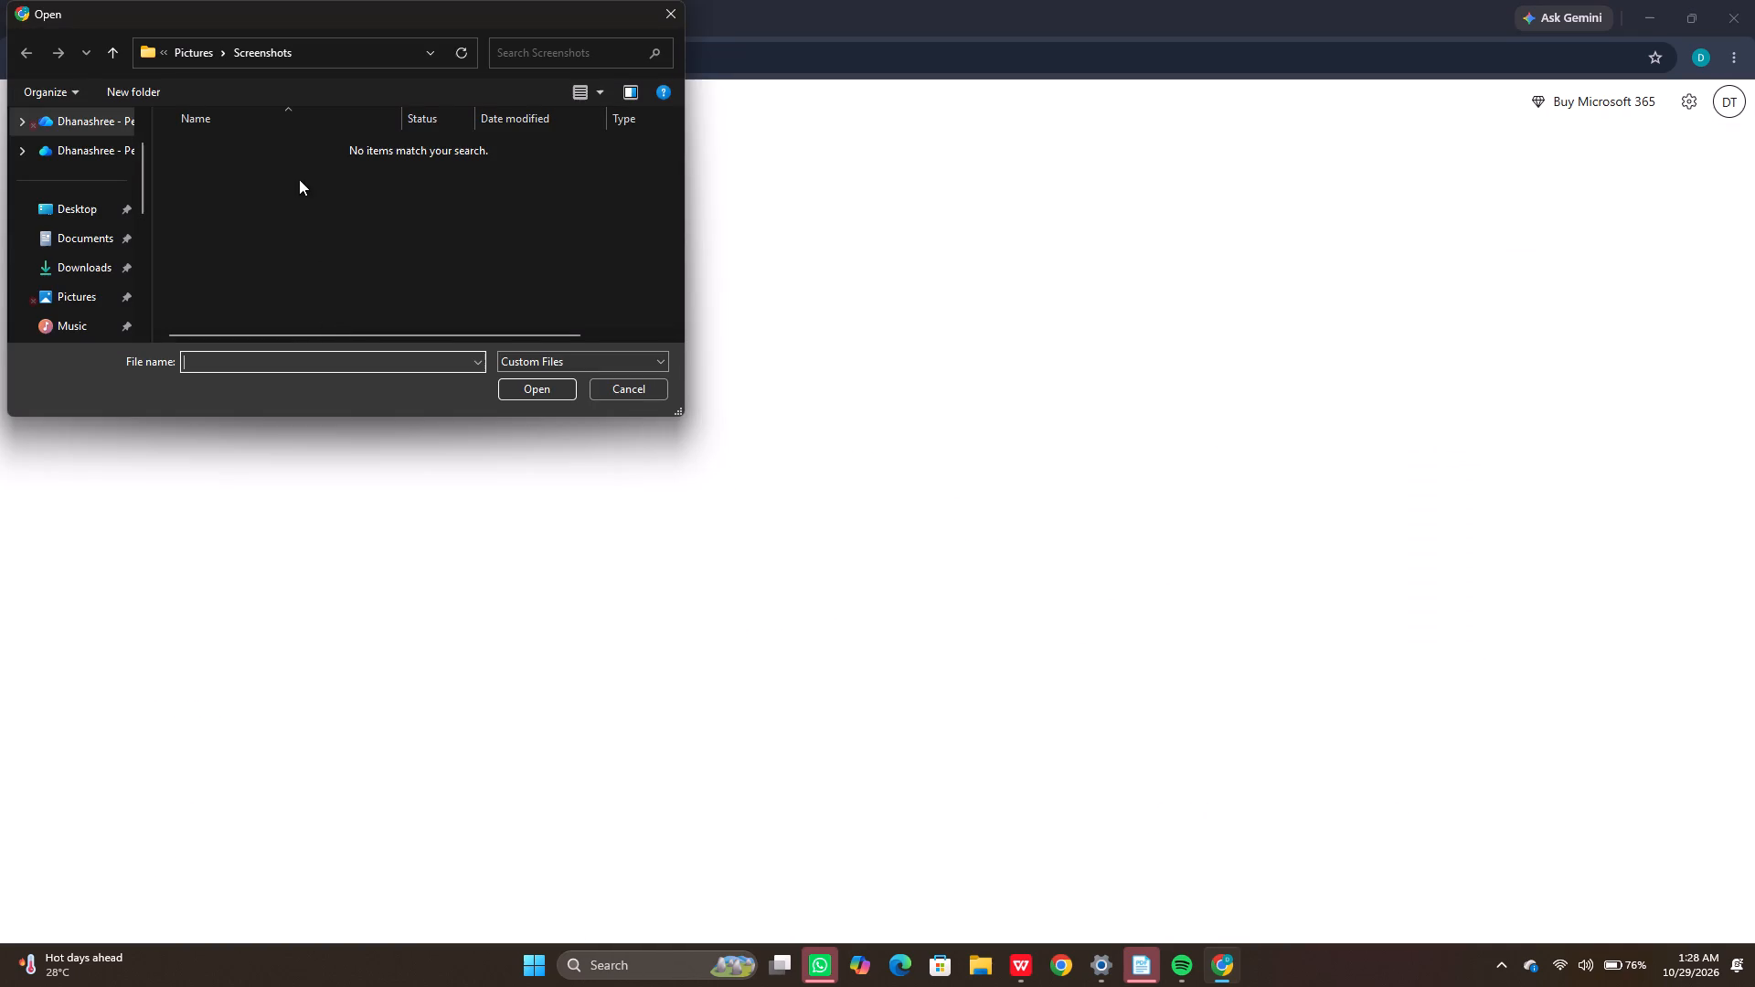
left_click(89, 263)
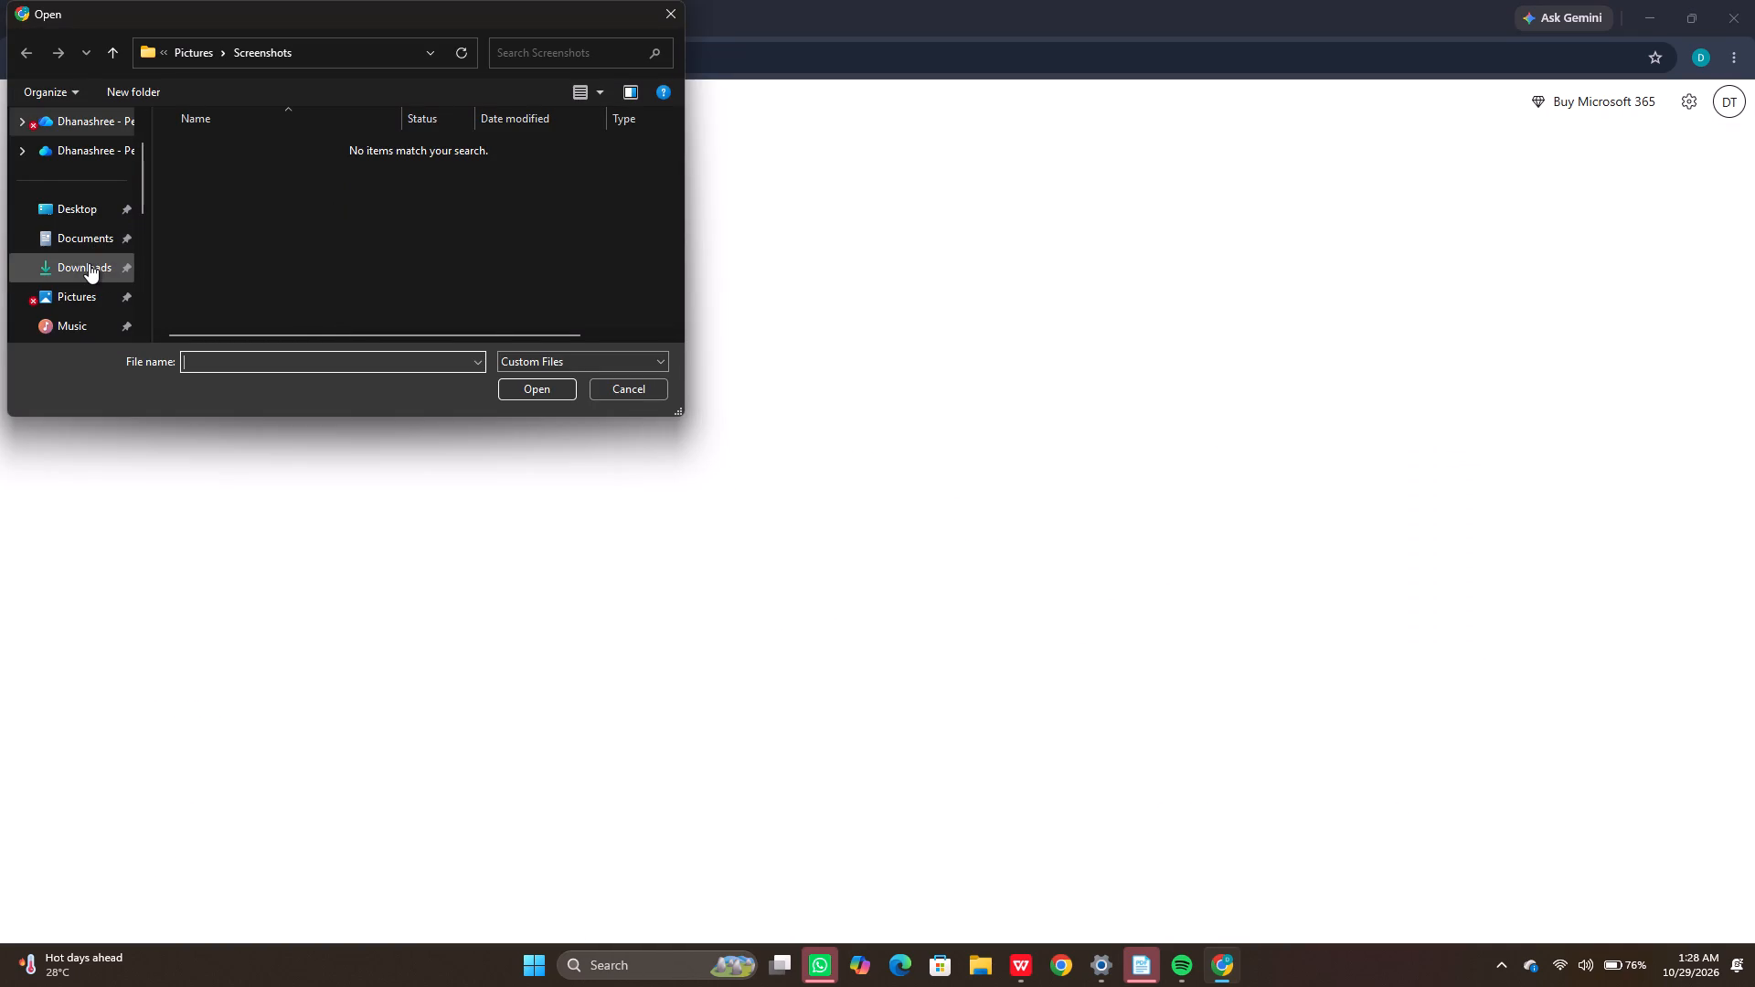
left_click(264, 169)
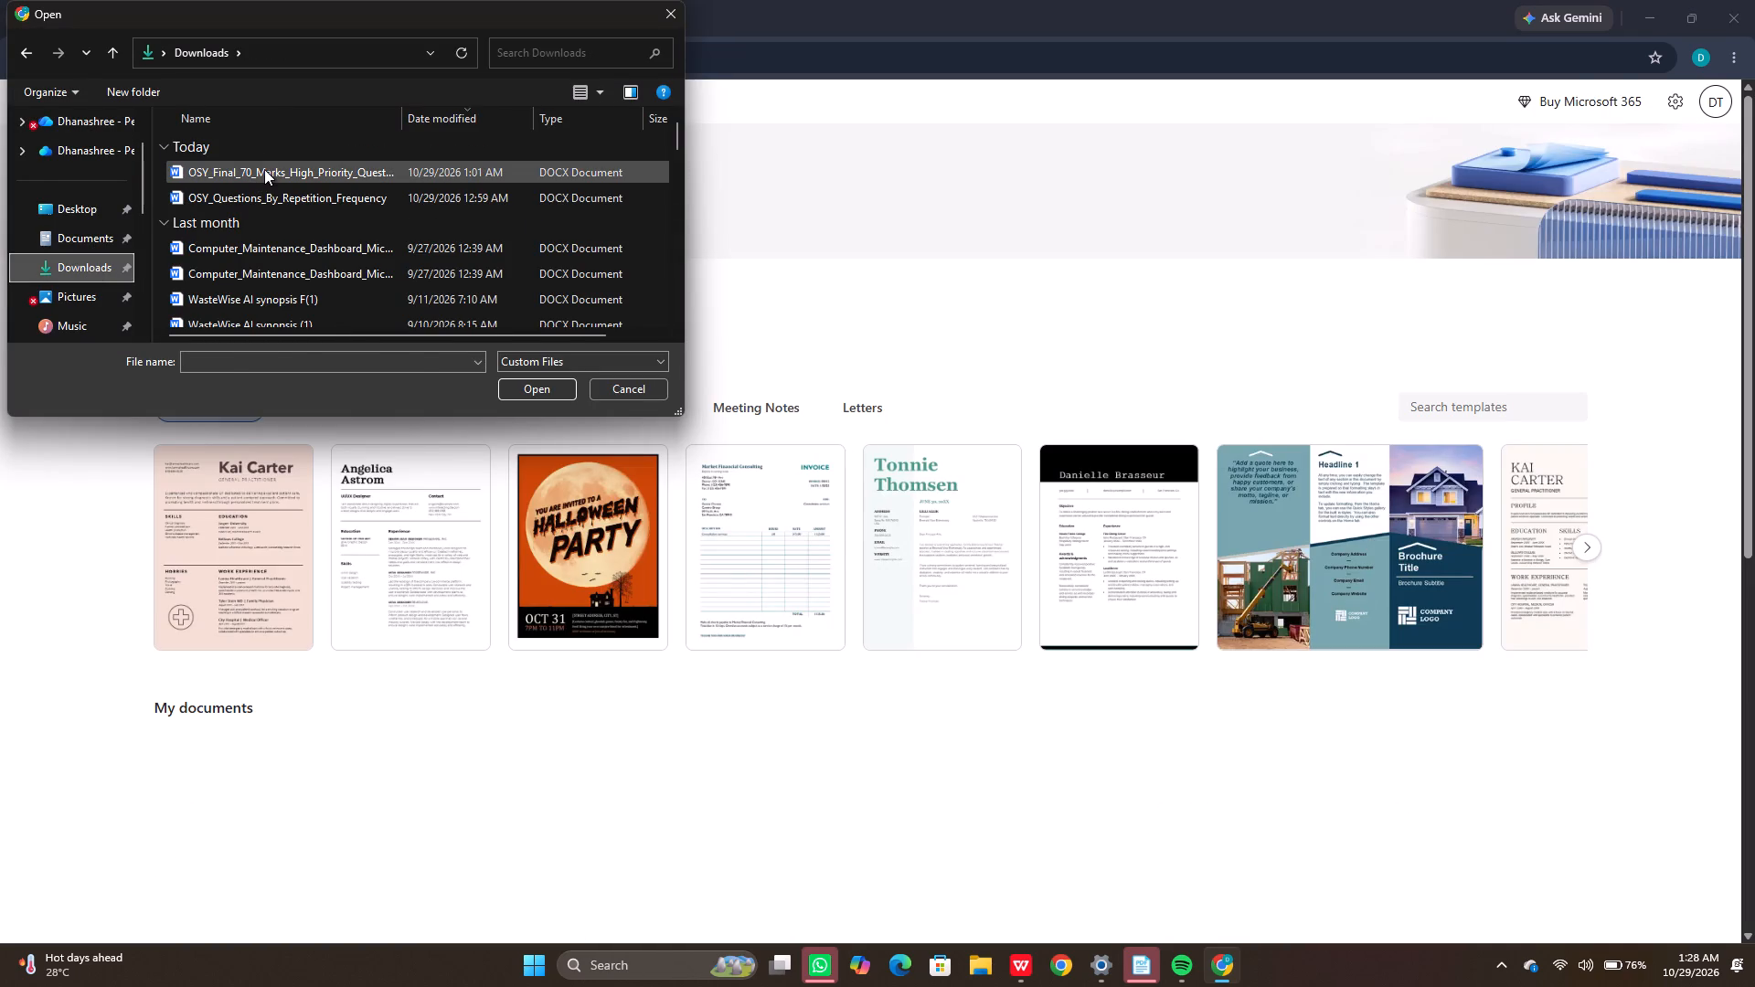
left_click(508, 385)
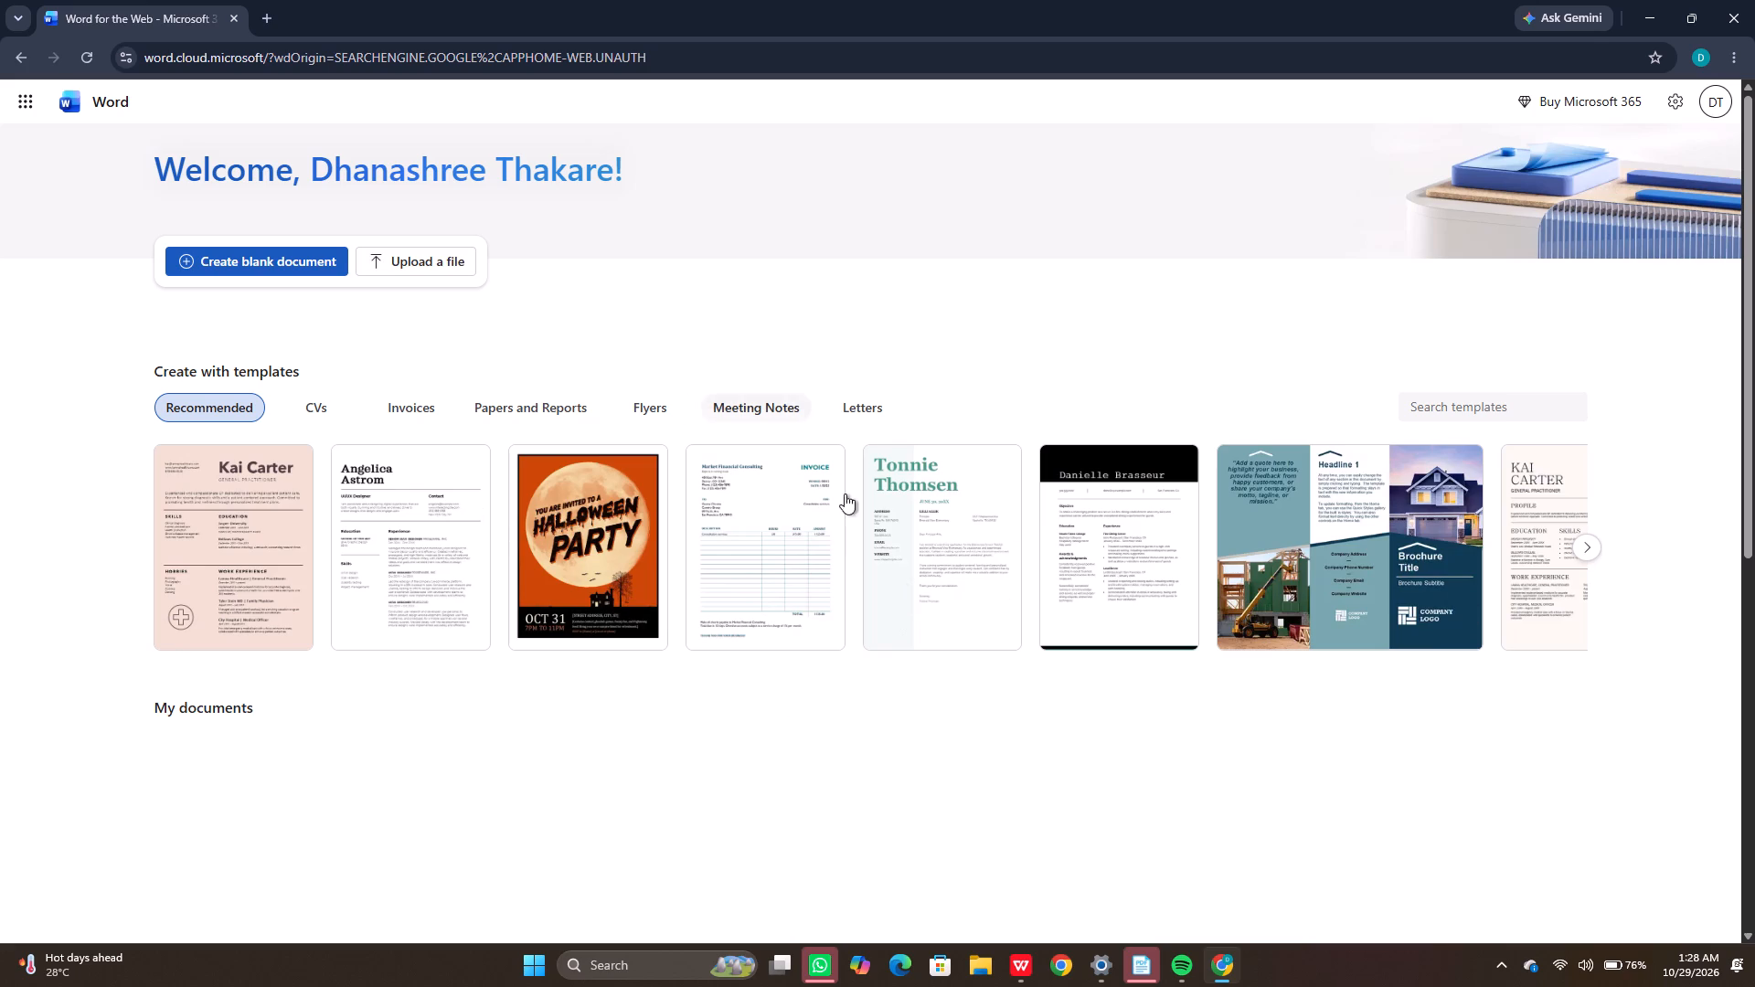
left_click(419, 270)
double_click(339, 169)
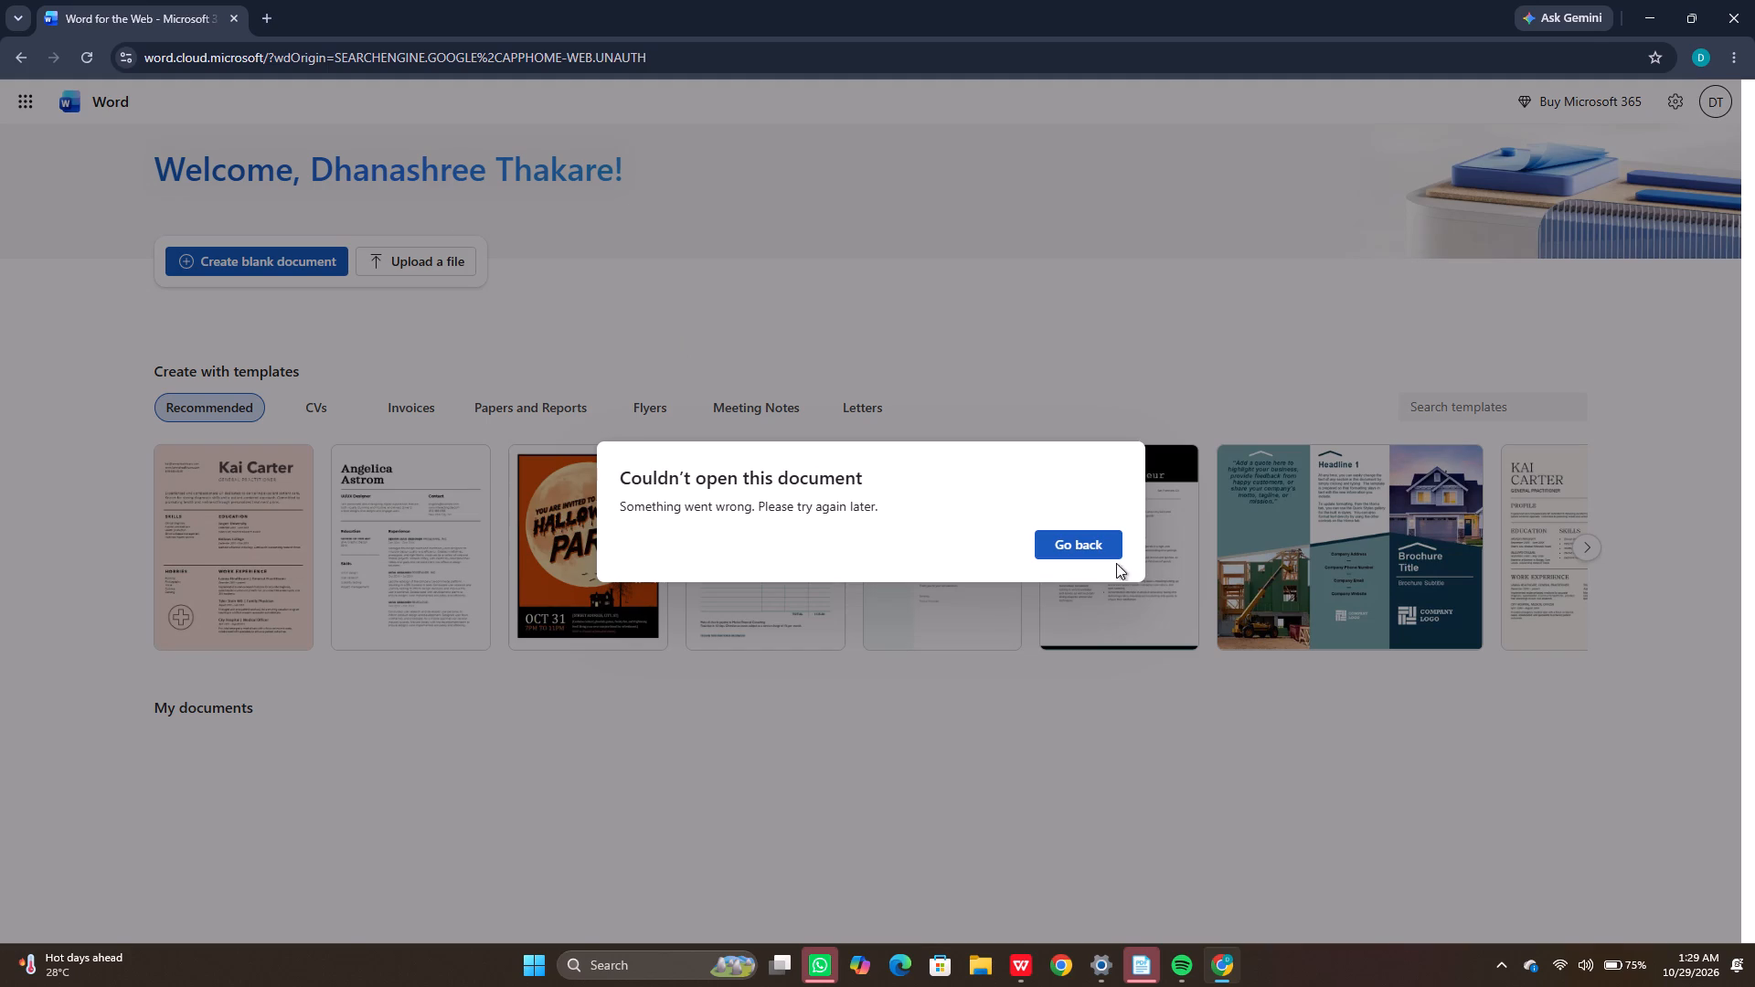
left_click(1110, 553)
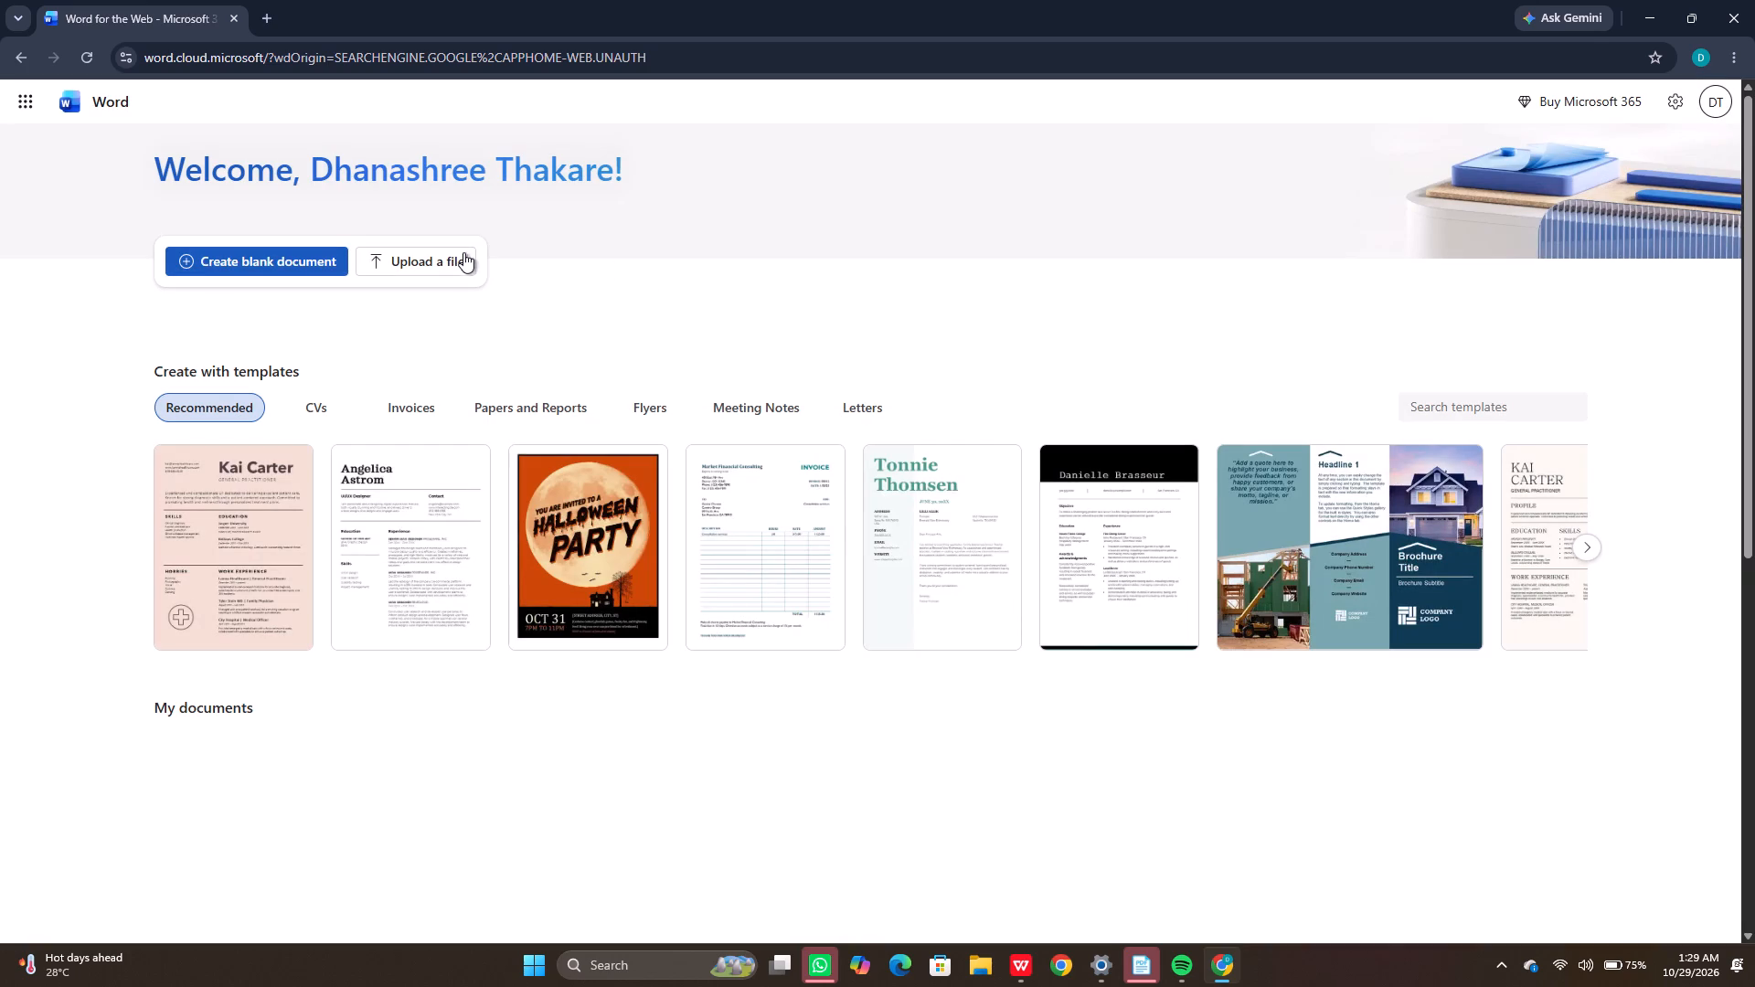
Retry uploading the OSY_Final_70_Marks_High_Priority_Question_Bank document from the Downloads folder to Word for the web.
left_click(456, 257)
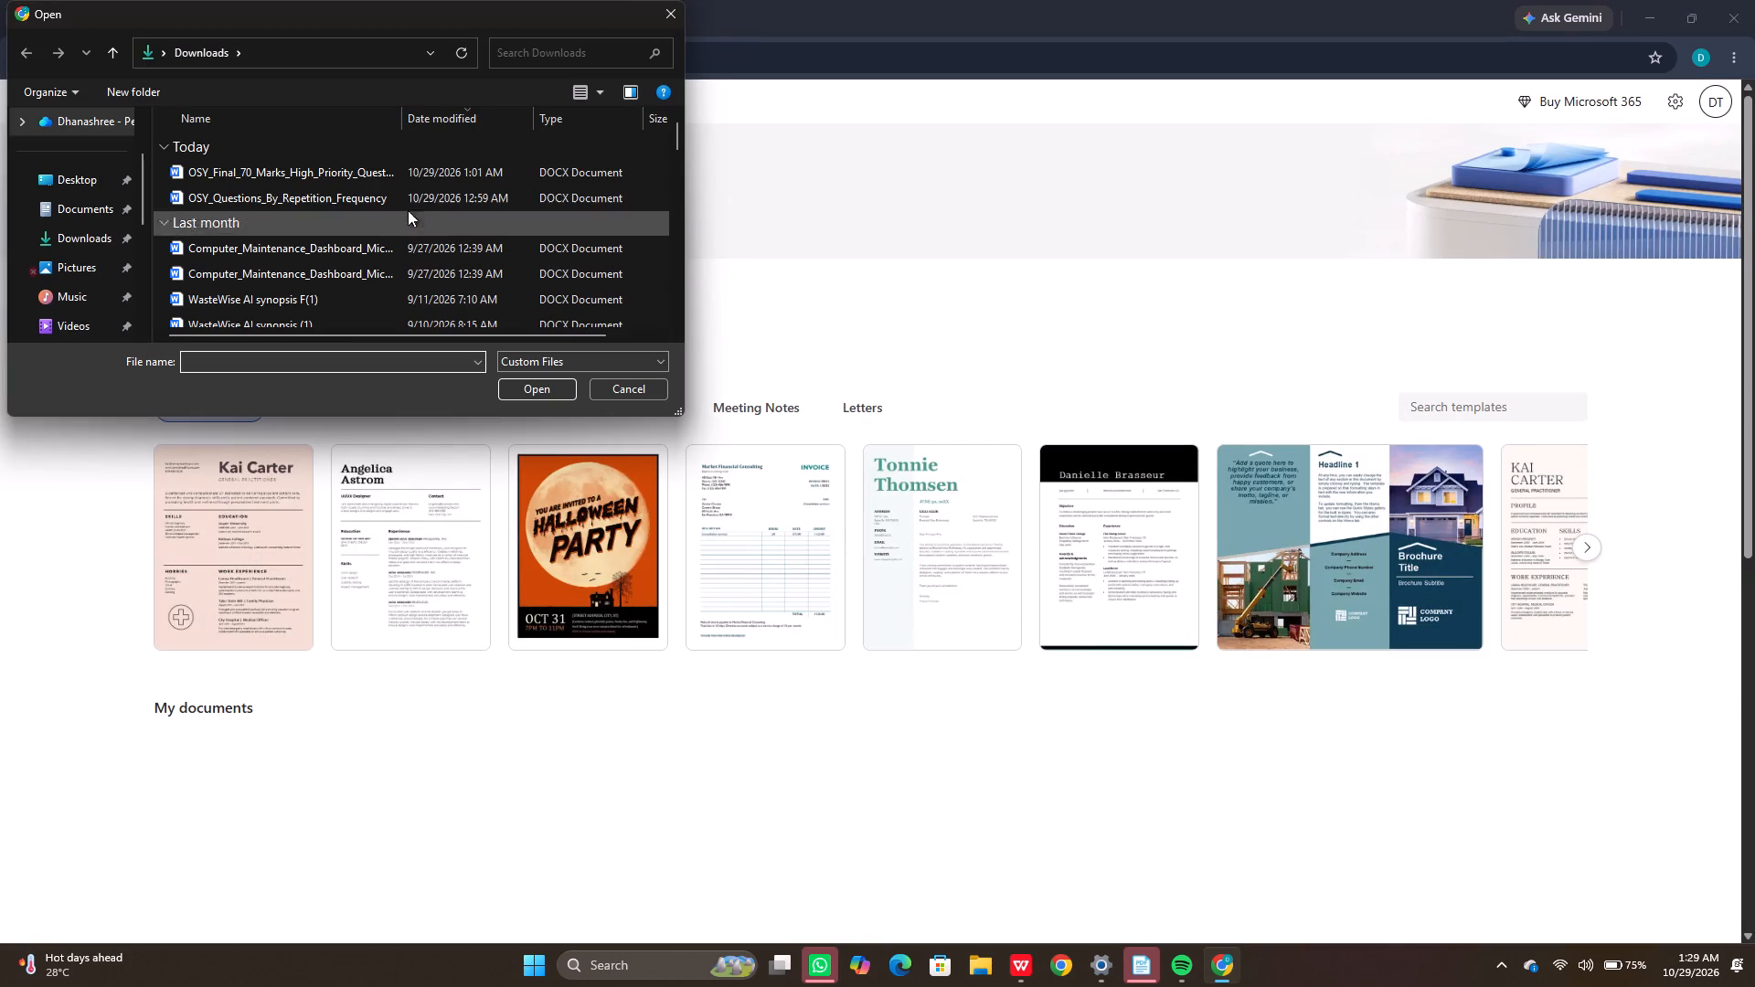
left_click(397, 182)
left_click(547, 399)
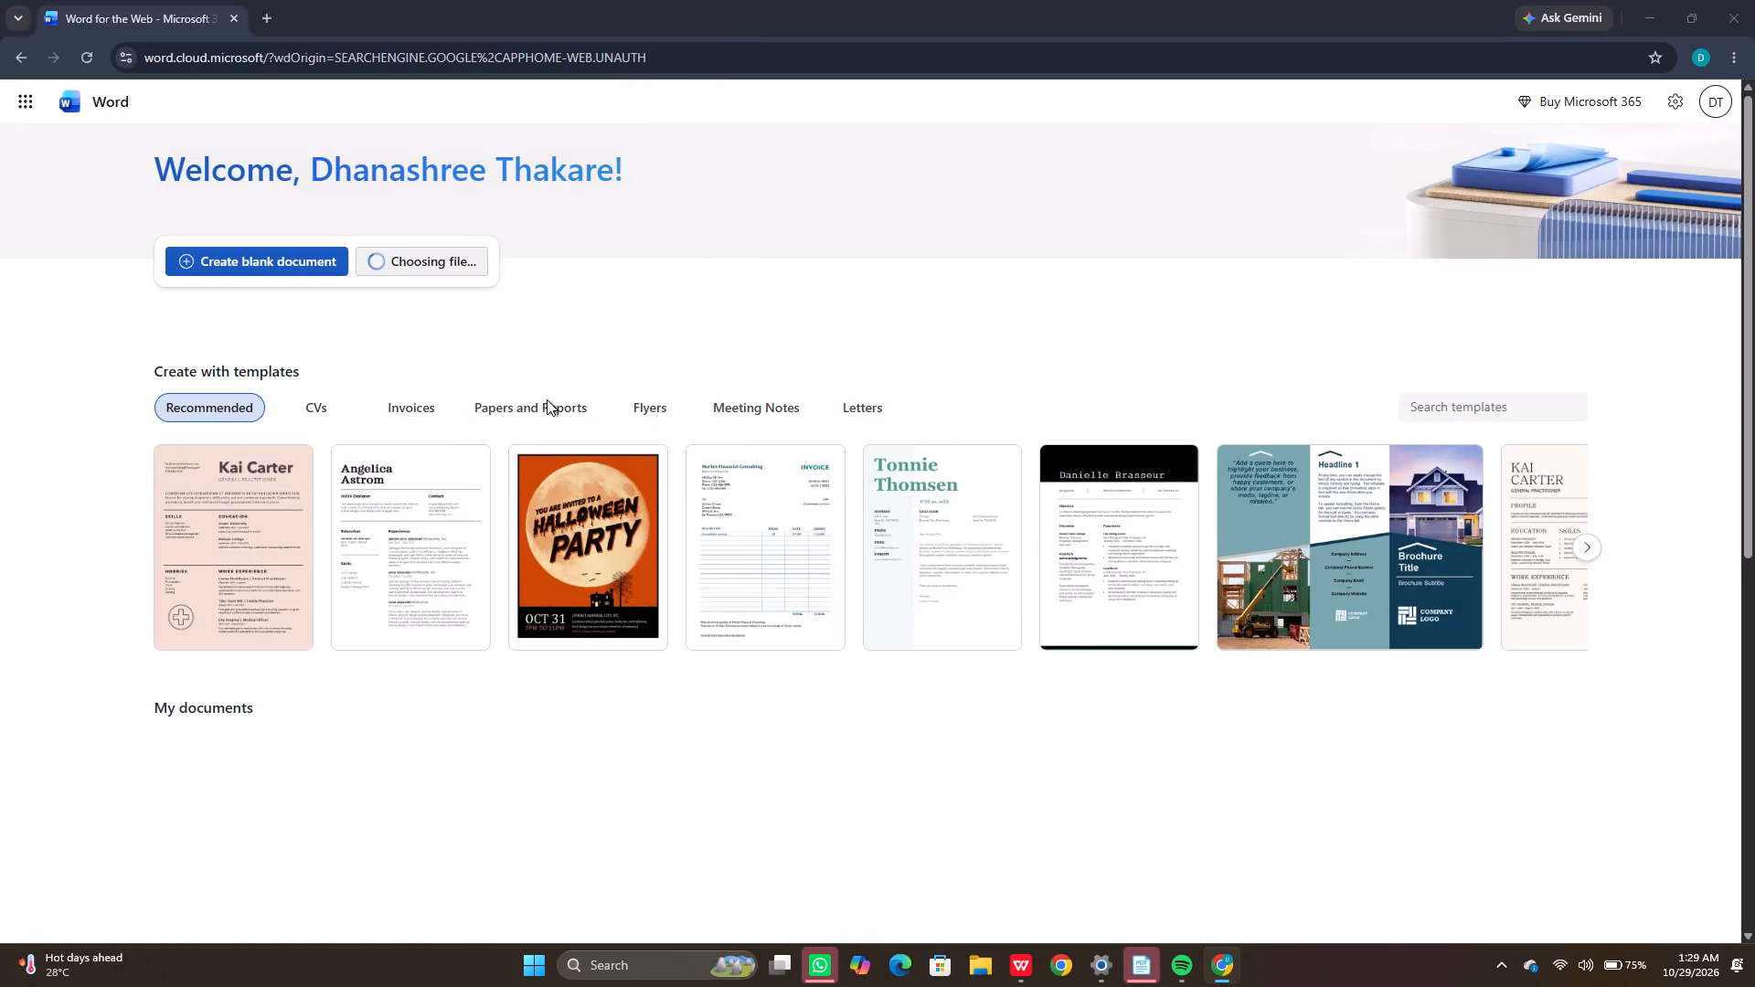
left_click(400, 273)
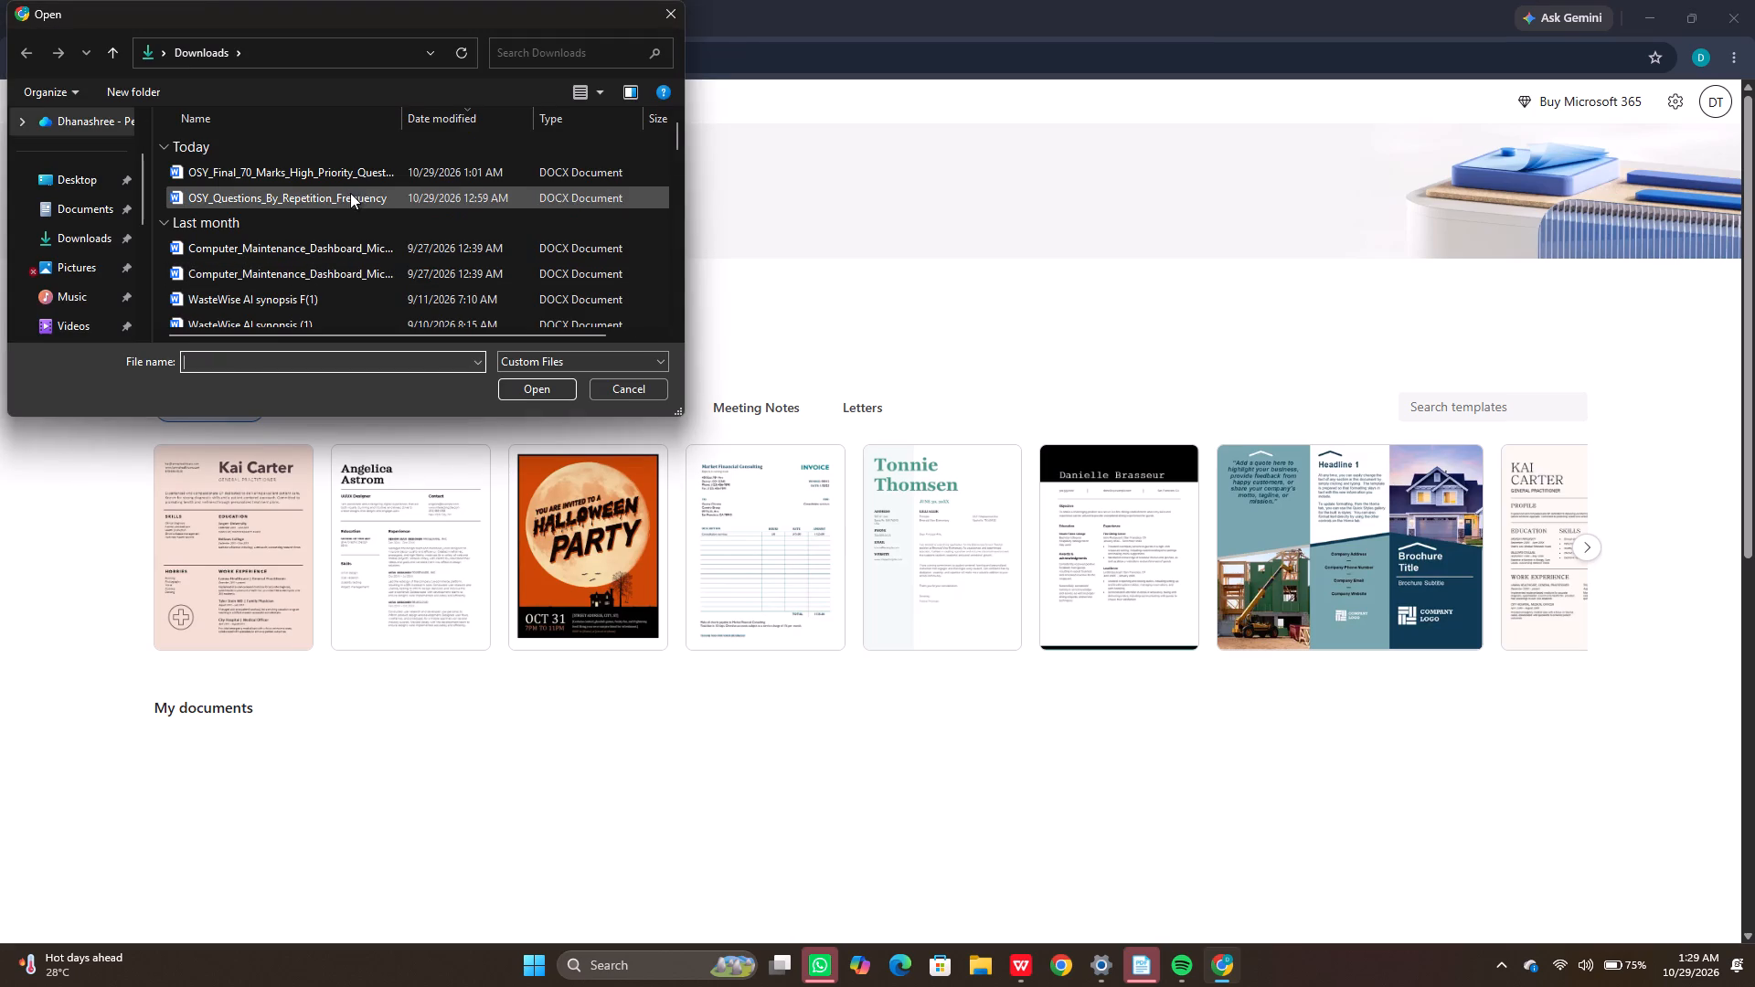
left_click(356, 175)
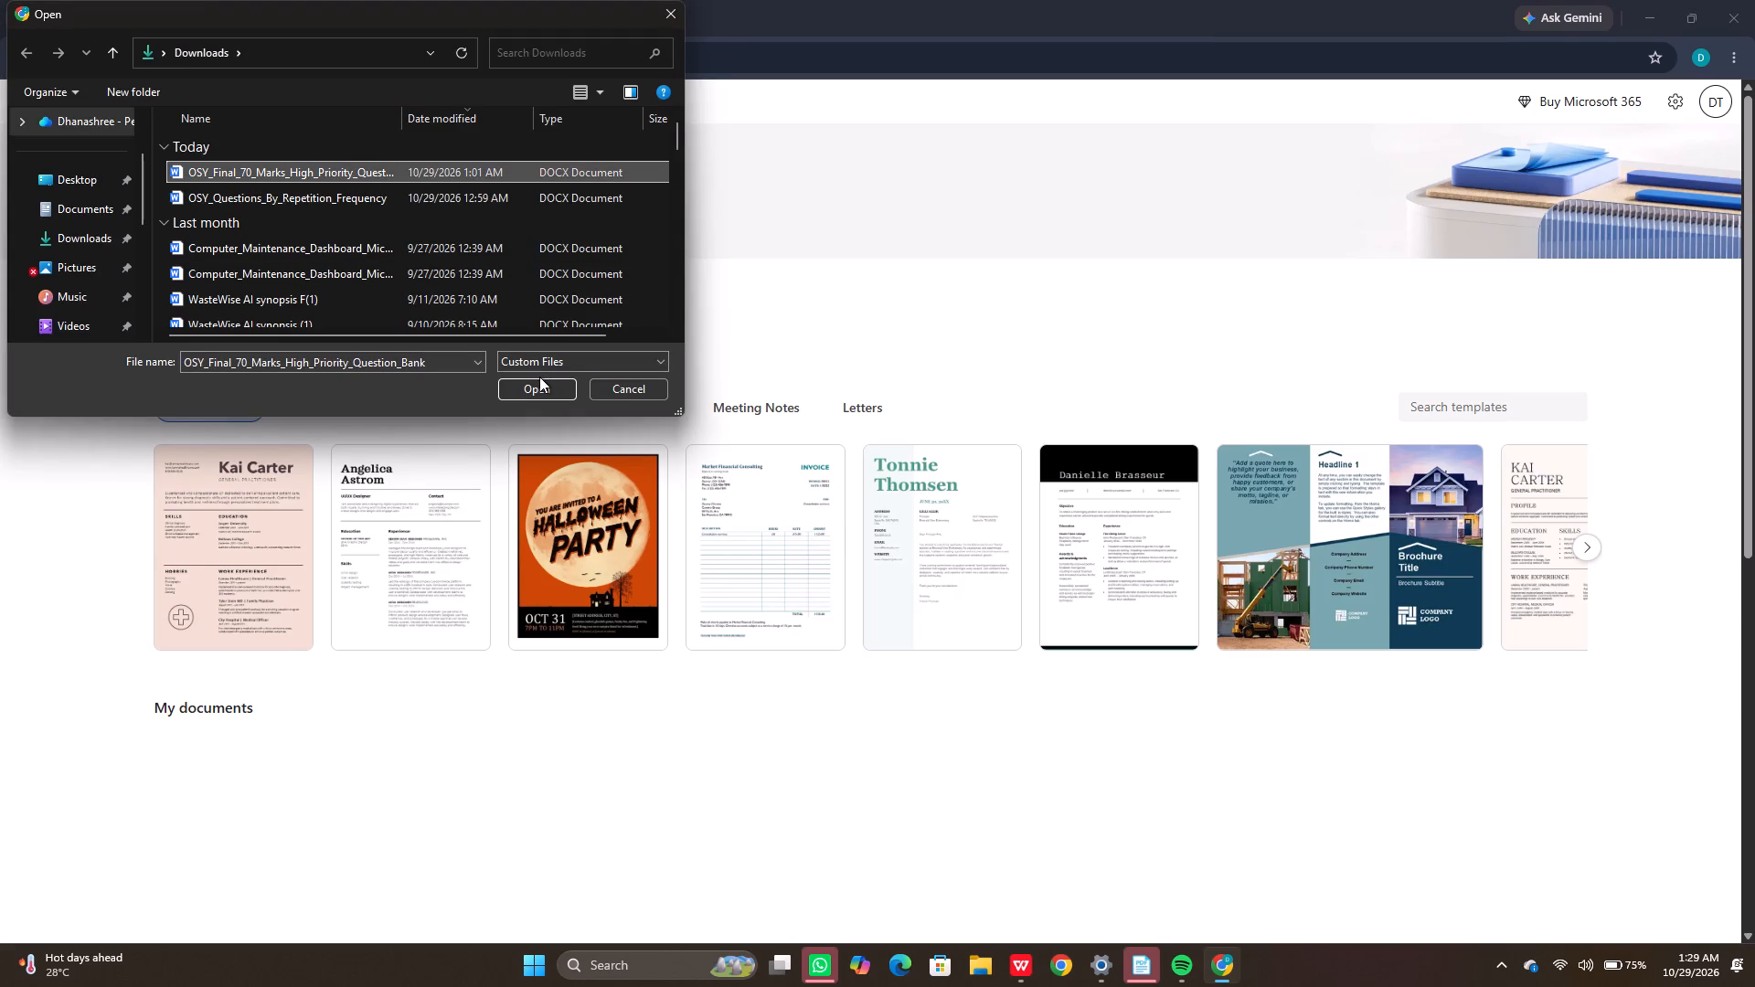
left_click(546, 379)
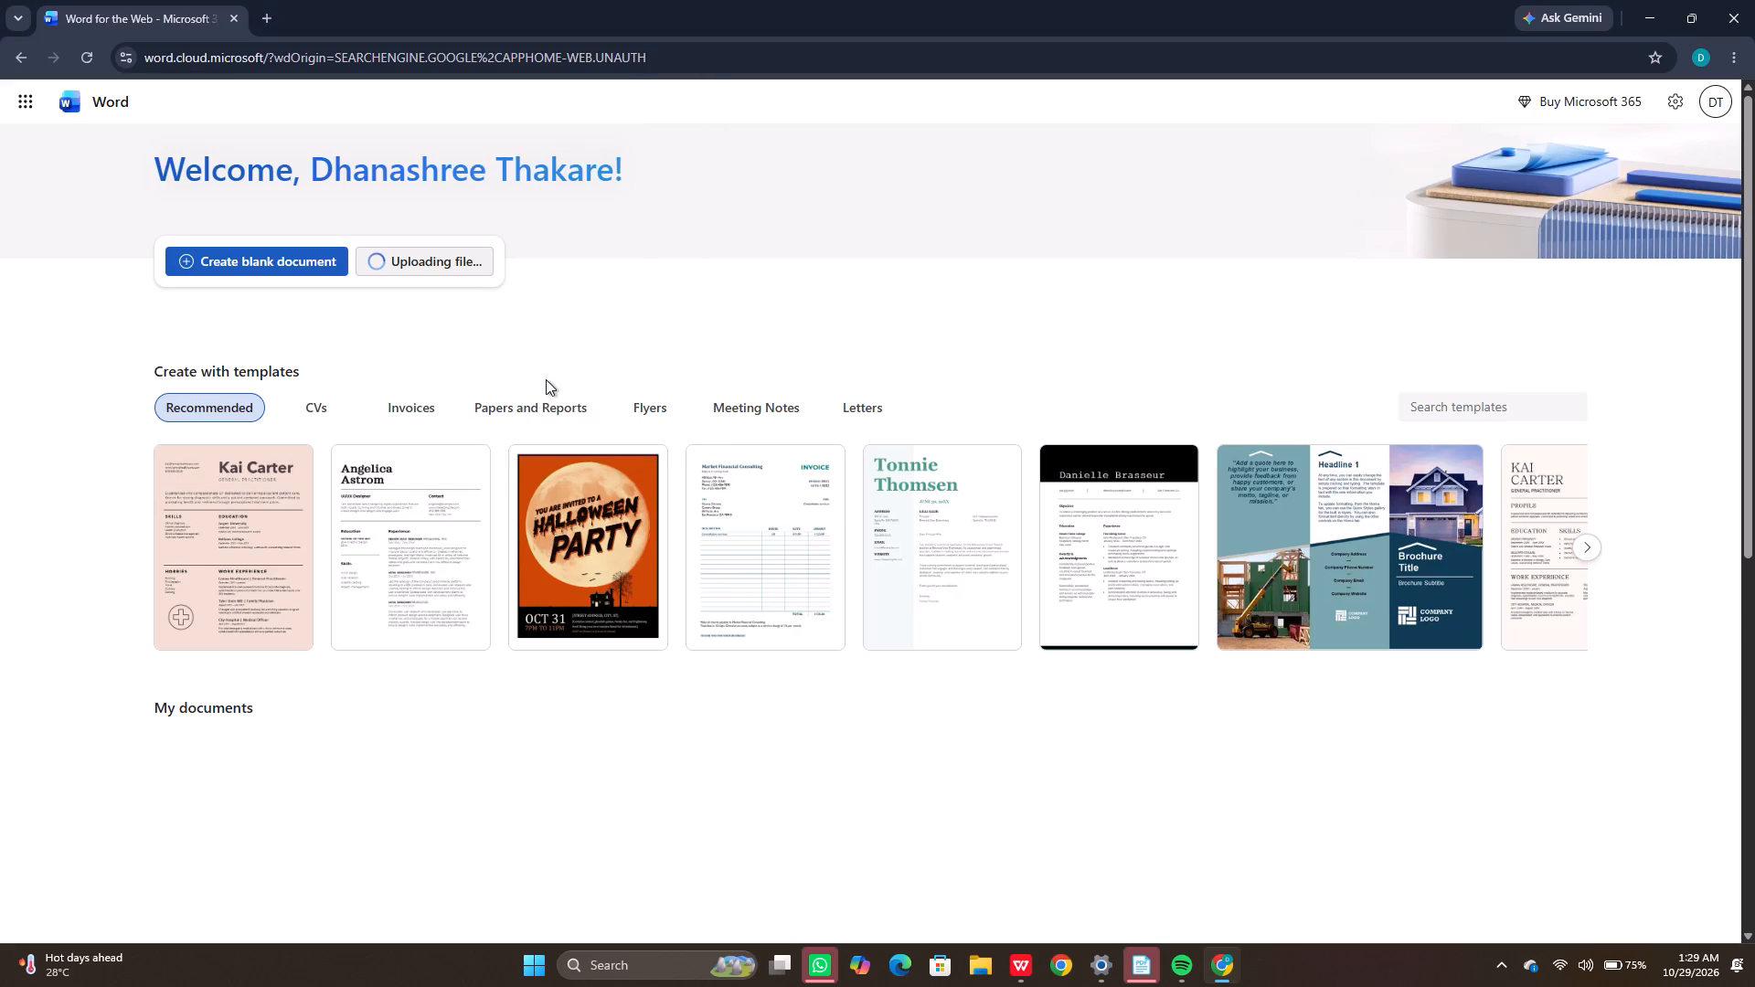
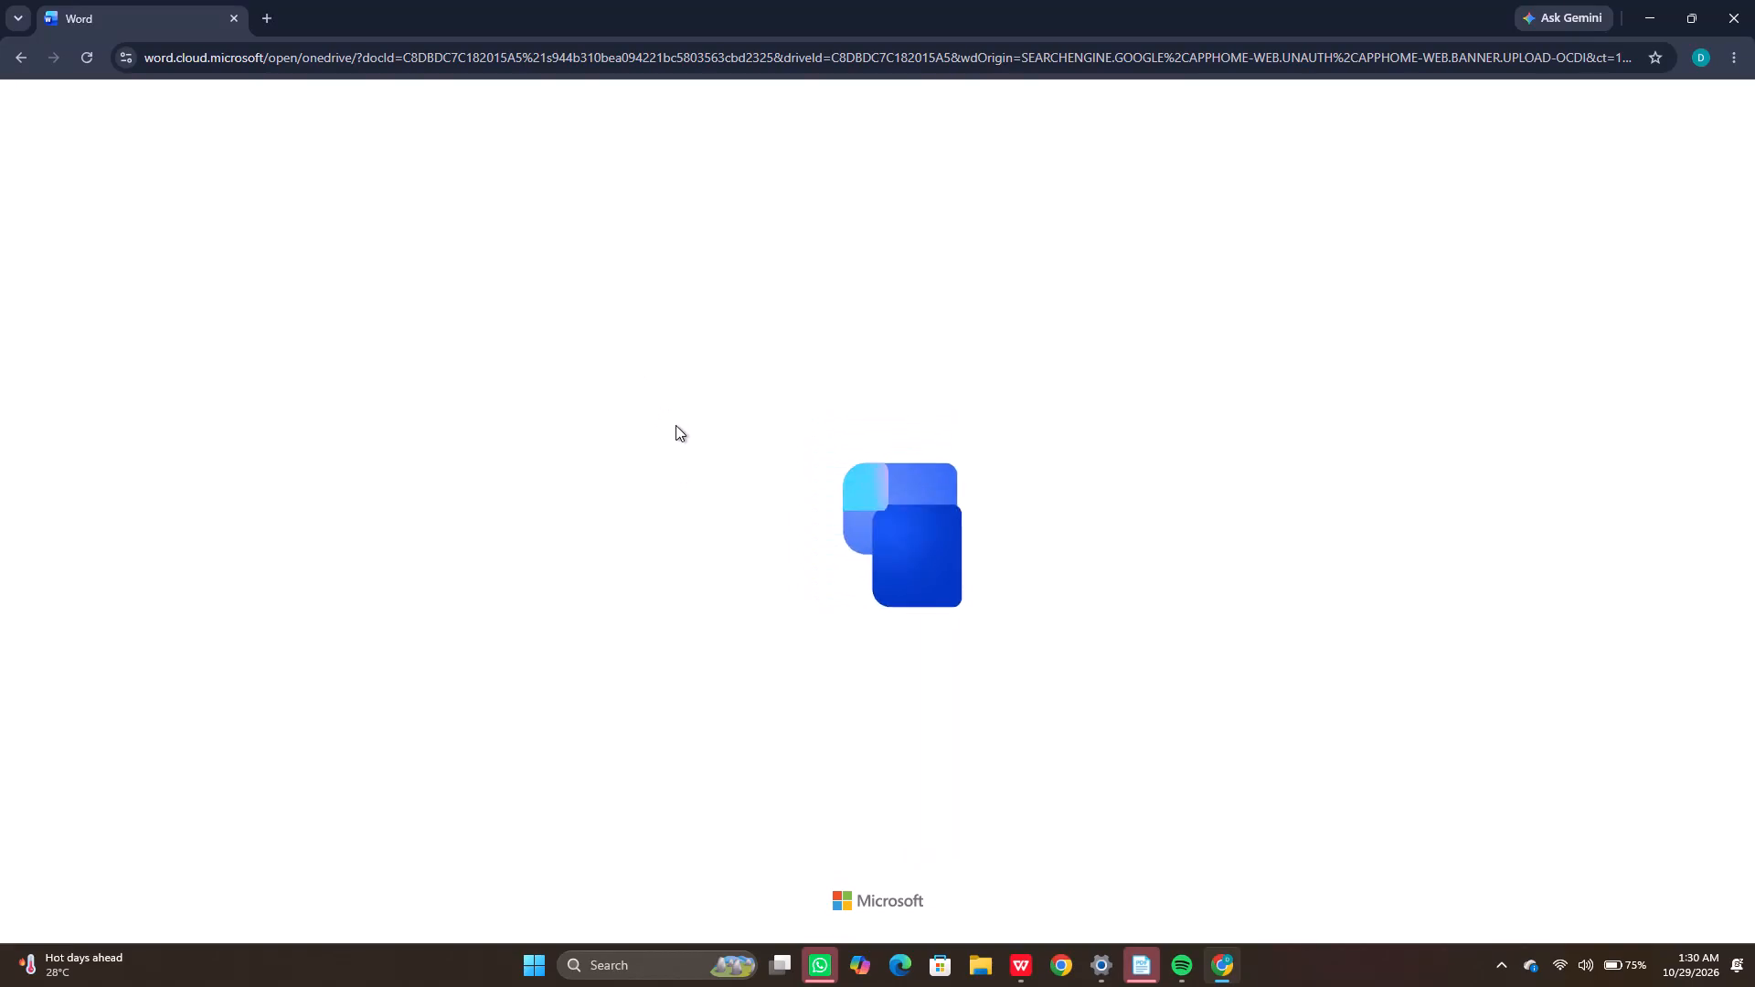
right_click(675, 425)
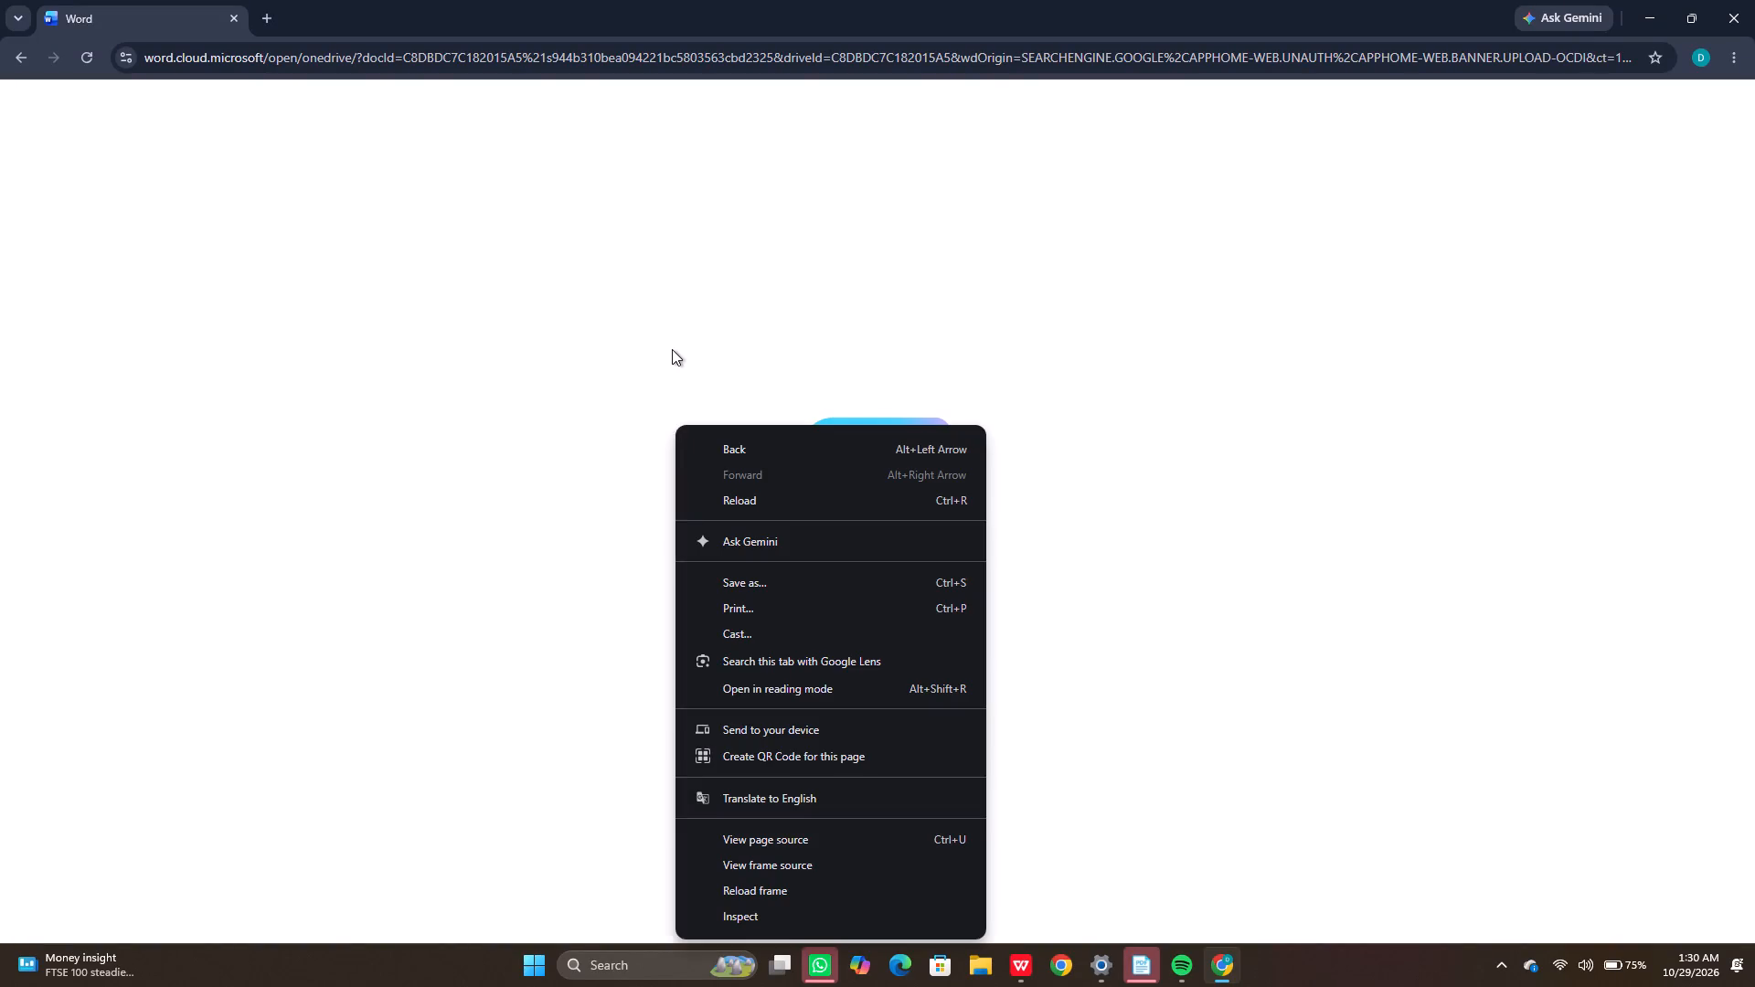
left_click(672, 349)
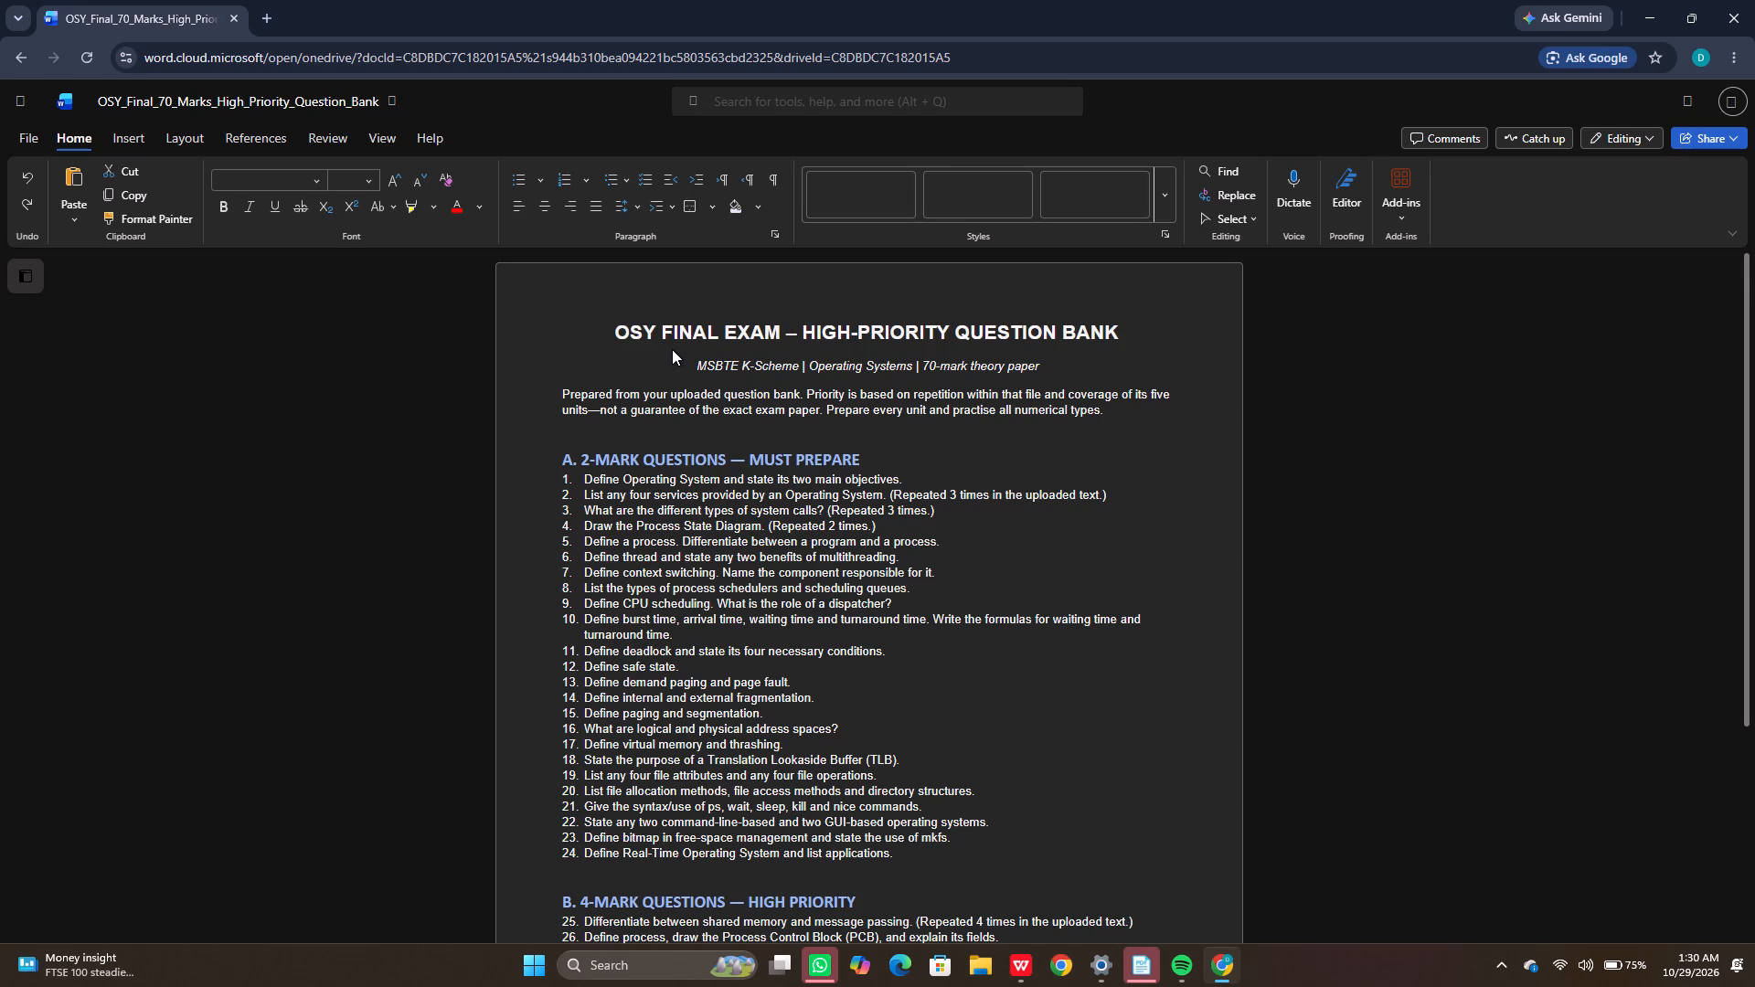
Delete the italic MSBTE K-Scheme subtitle and the introductory paragraph beneath the document title, including the empty line left behind.
scroll(672, 349, "down", 1)
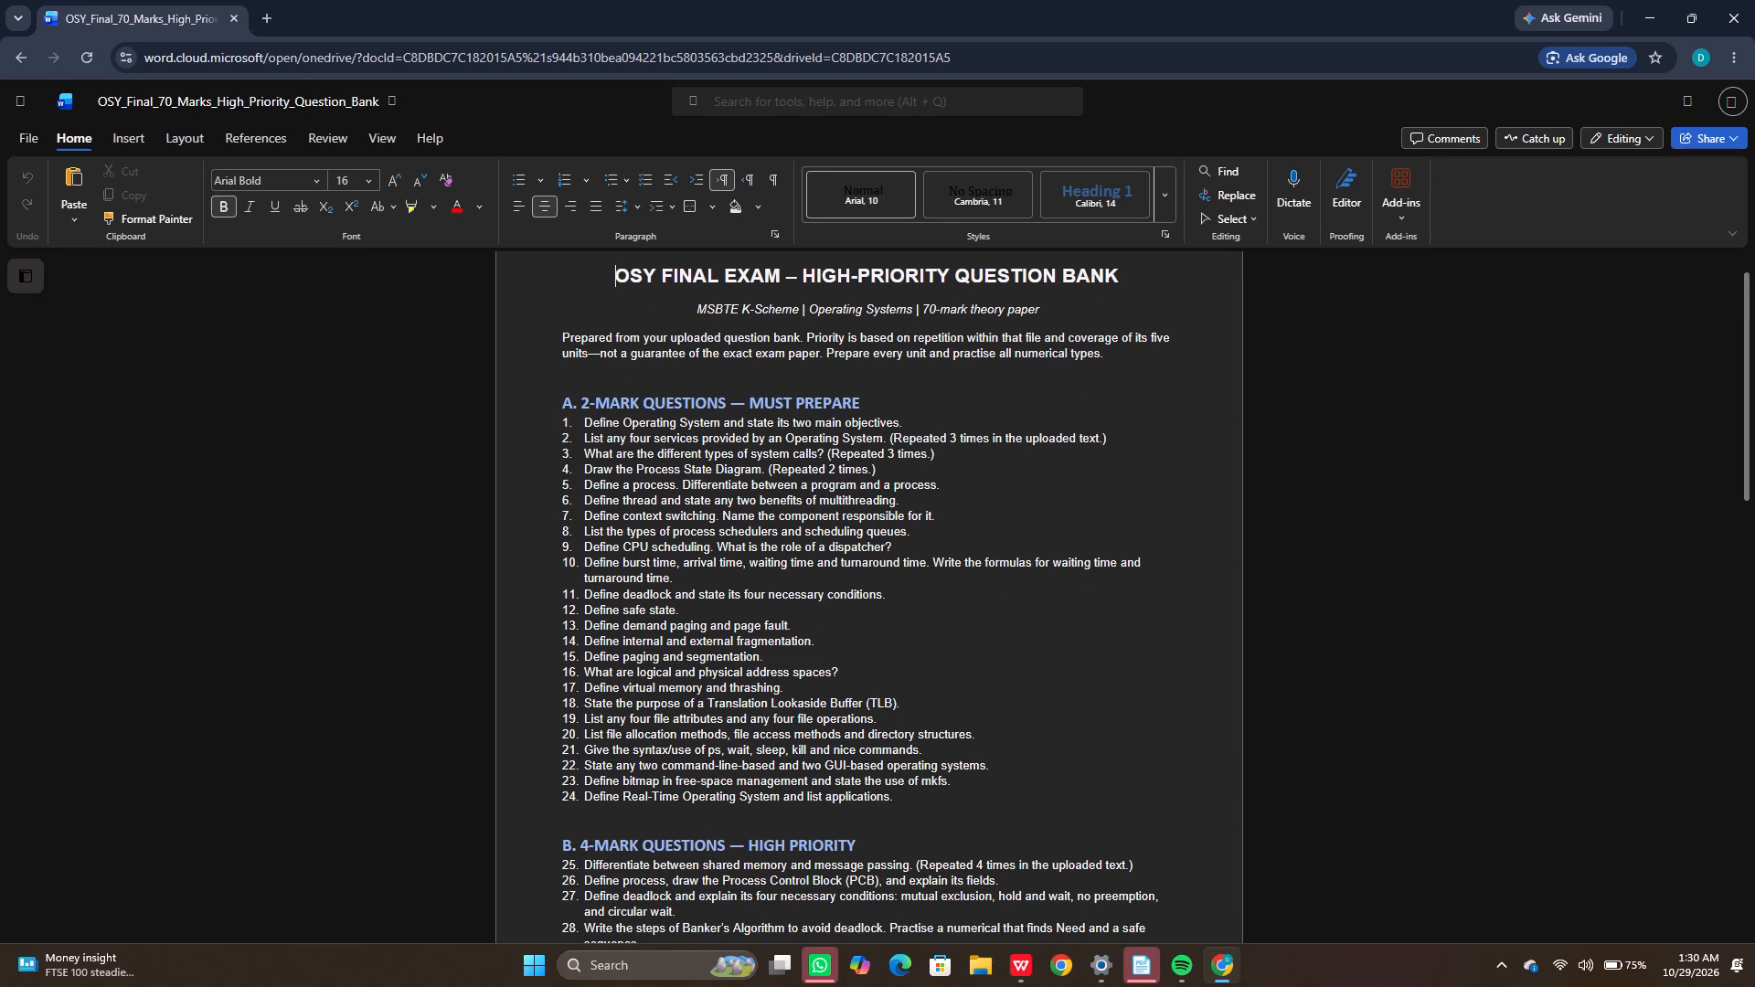
left_click_drag(692, 304, 1080, 359)
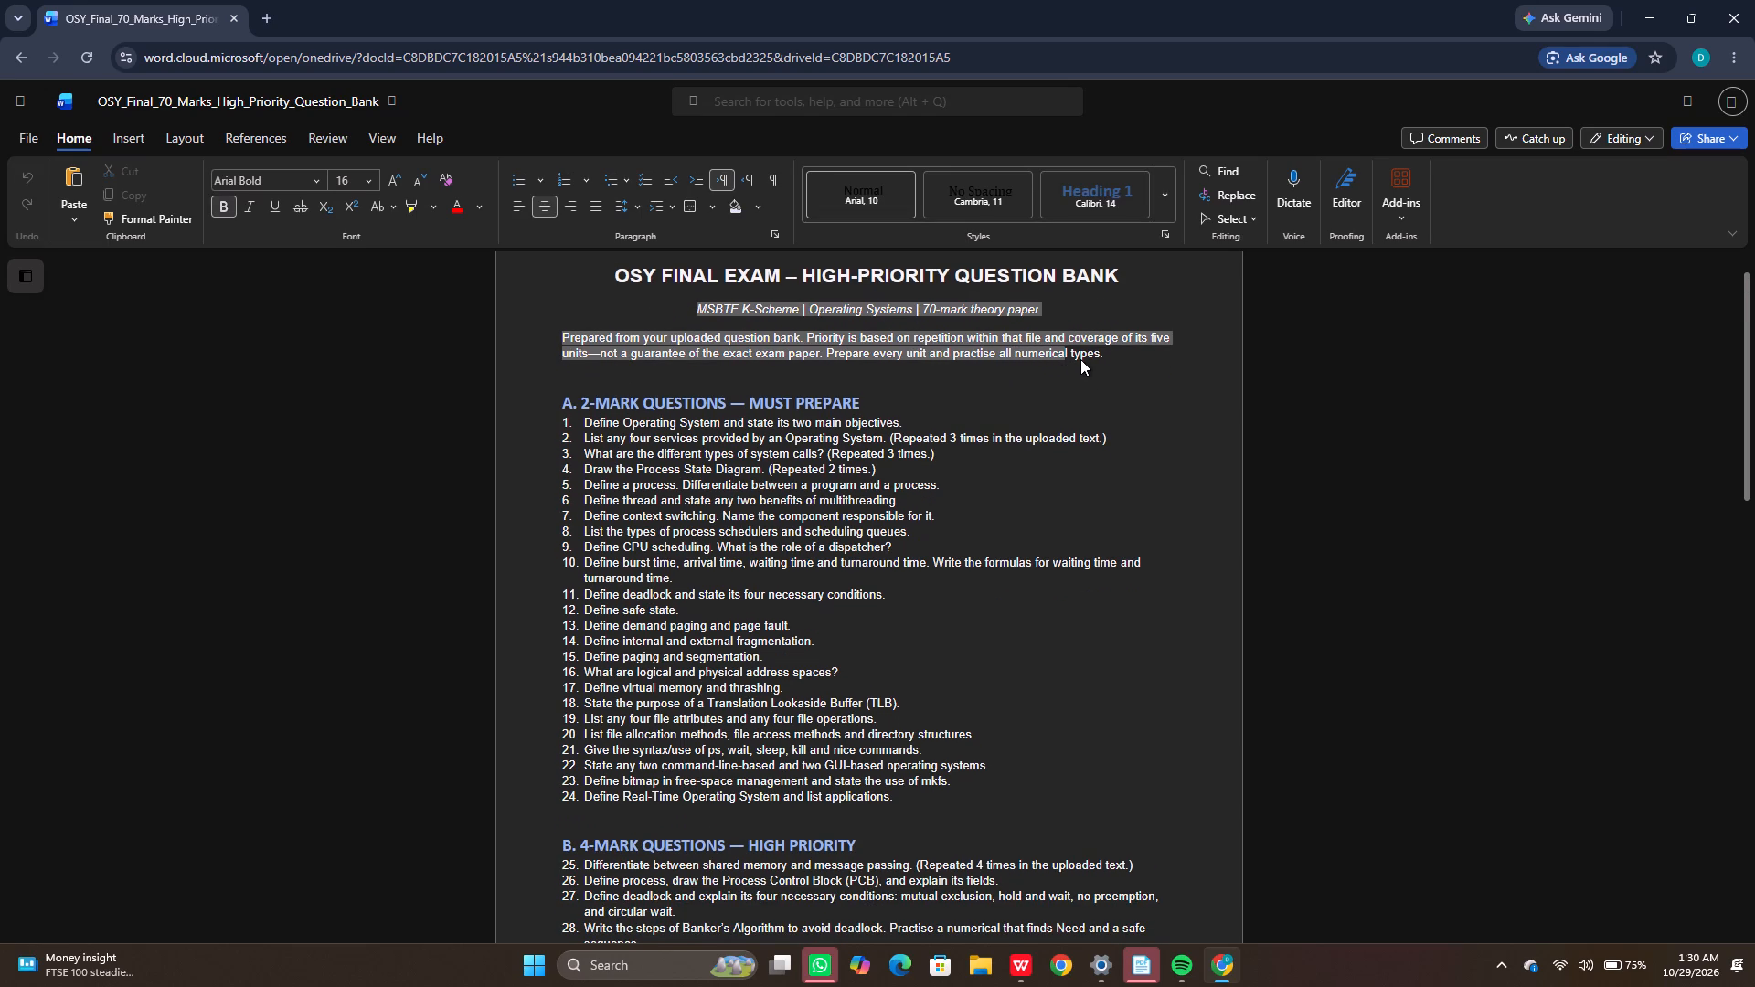
left_click_drag(1080, 359, 1114, 358)
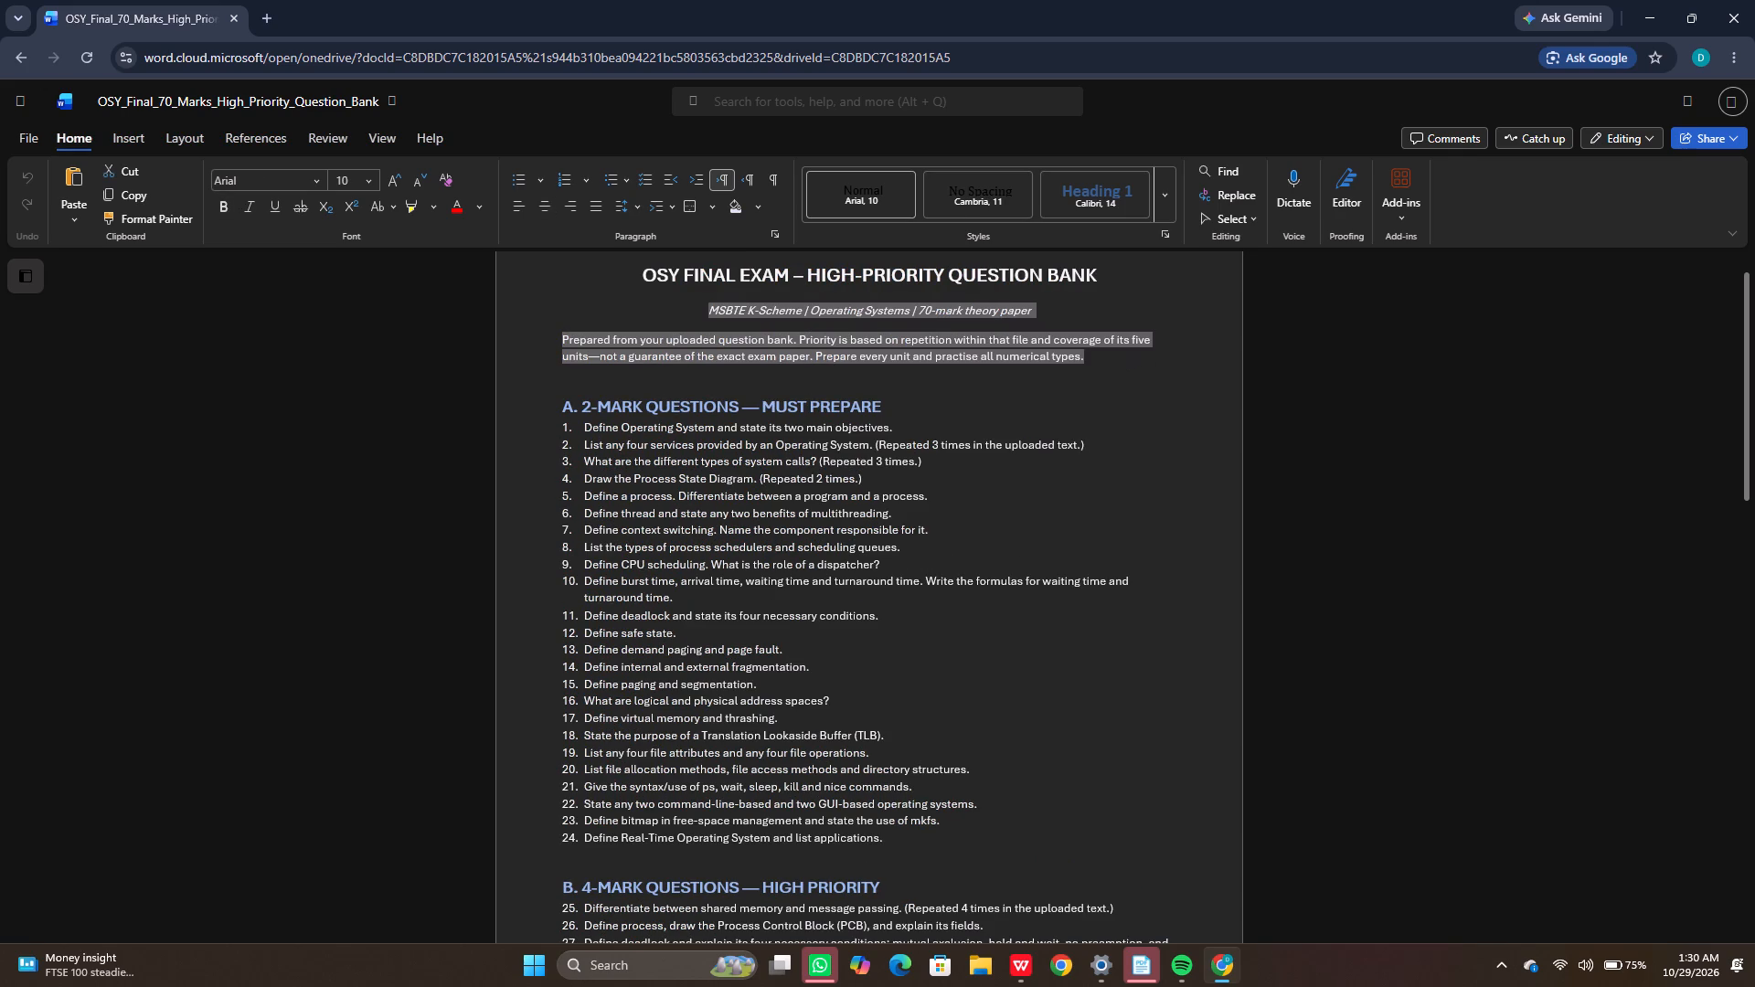
key("BackSpace")
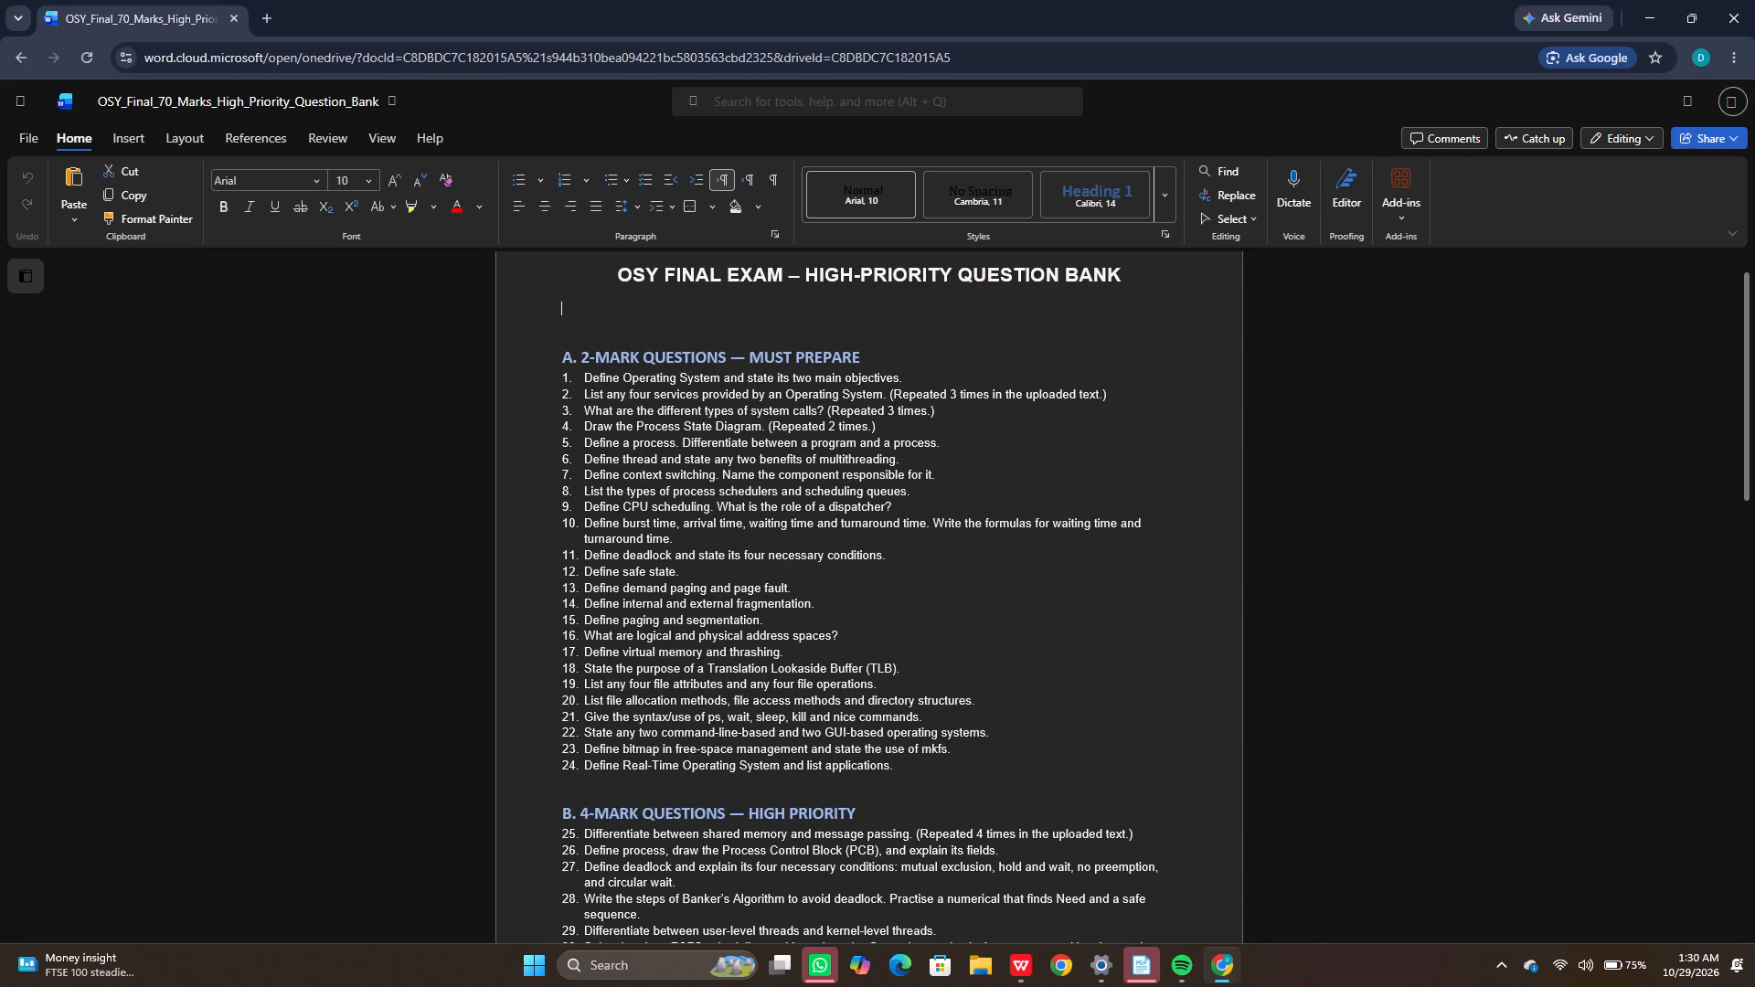
key("BackSpace")
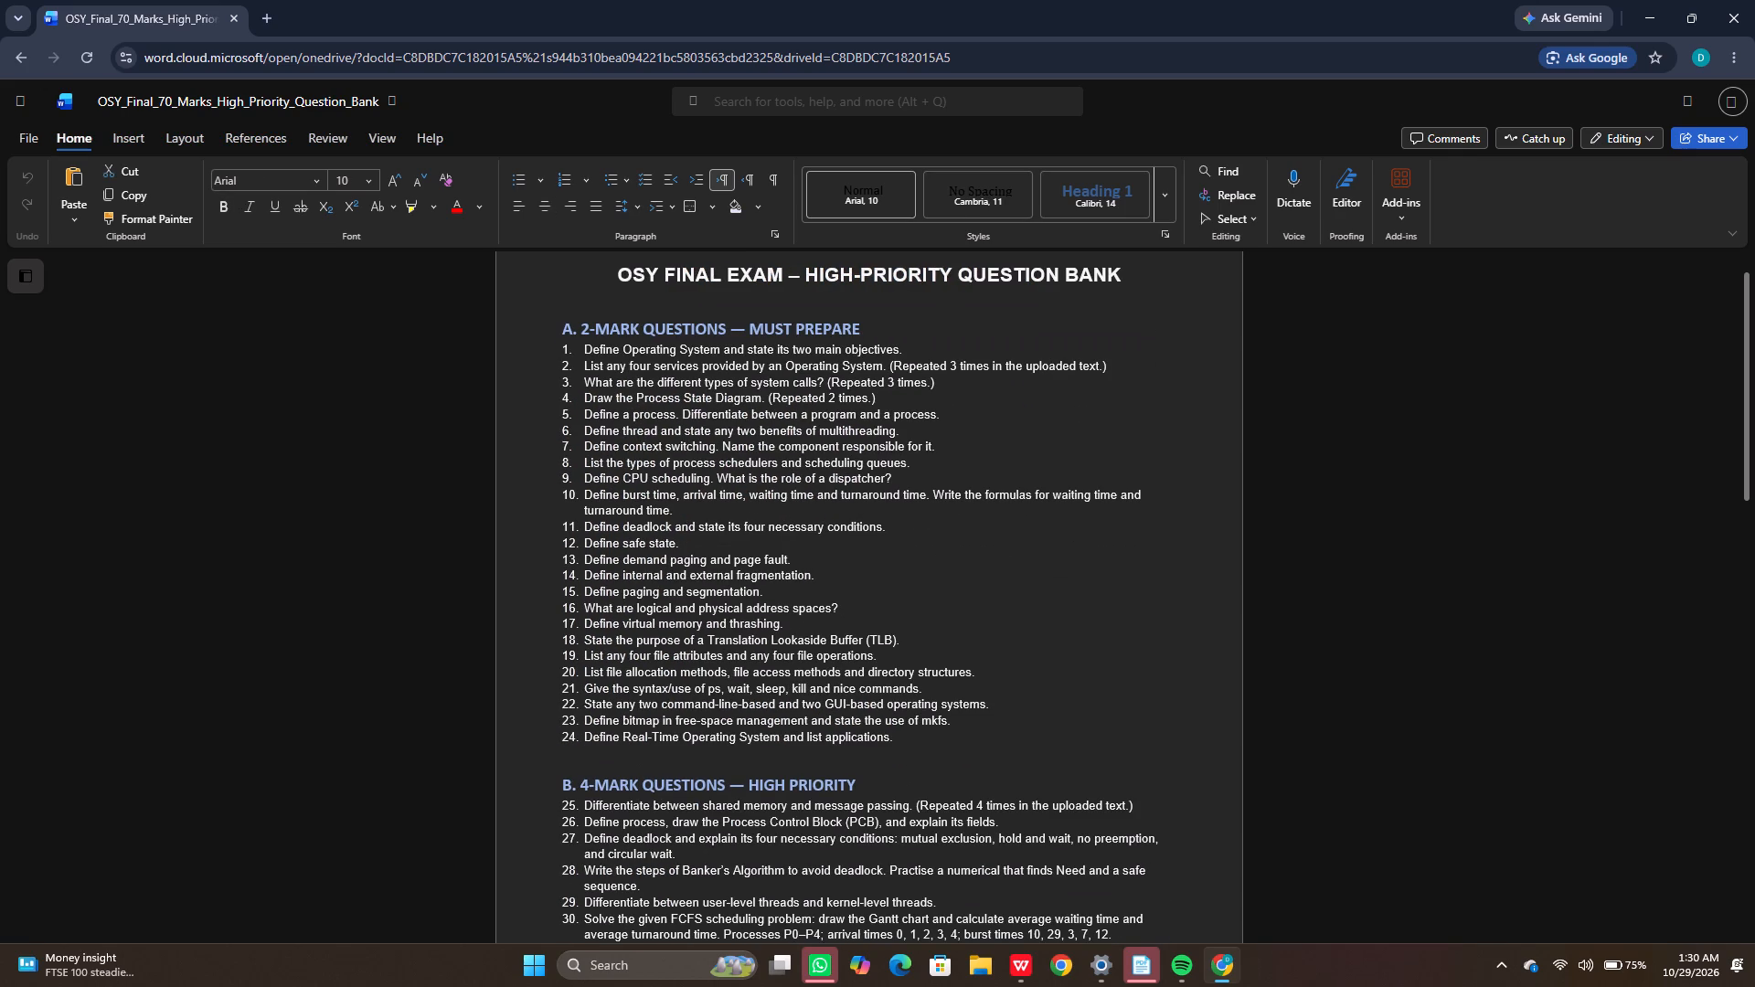
Insert a blank line between the "A. 2-MARK QUESTIONS — MUST PREPARE" heading and question 1.
left_click(943, 321)
key("Return")
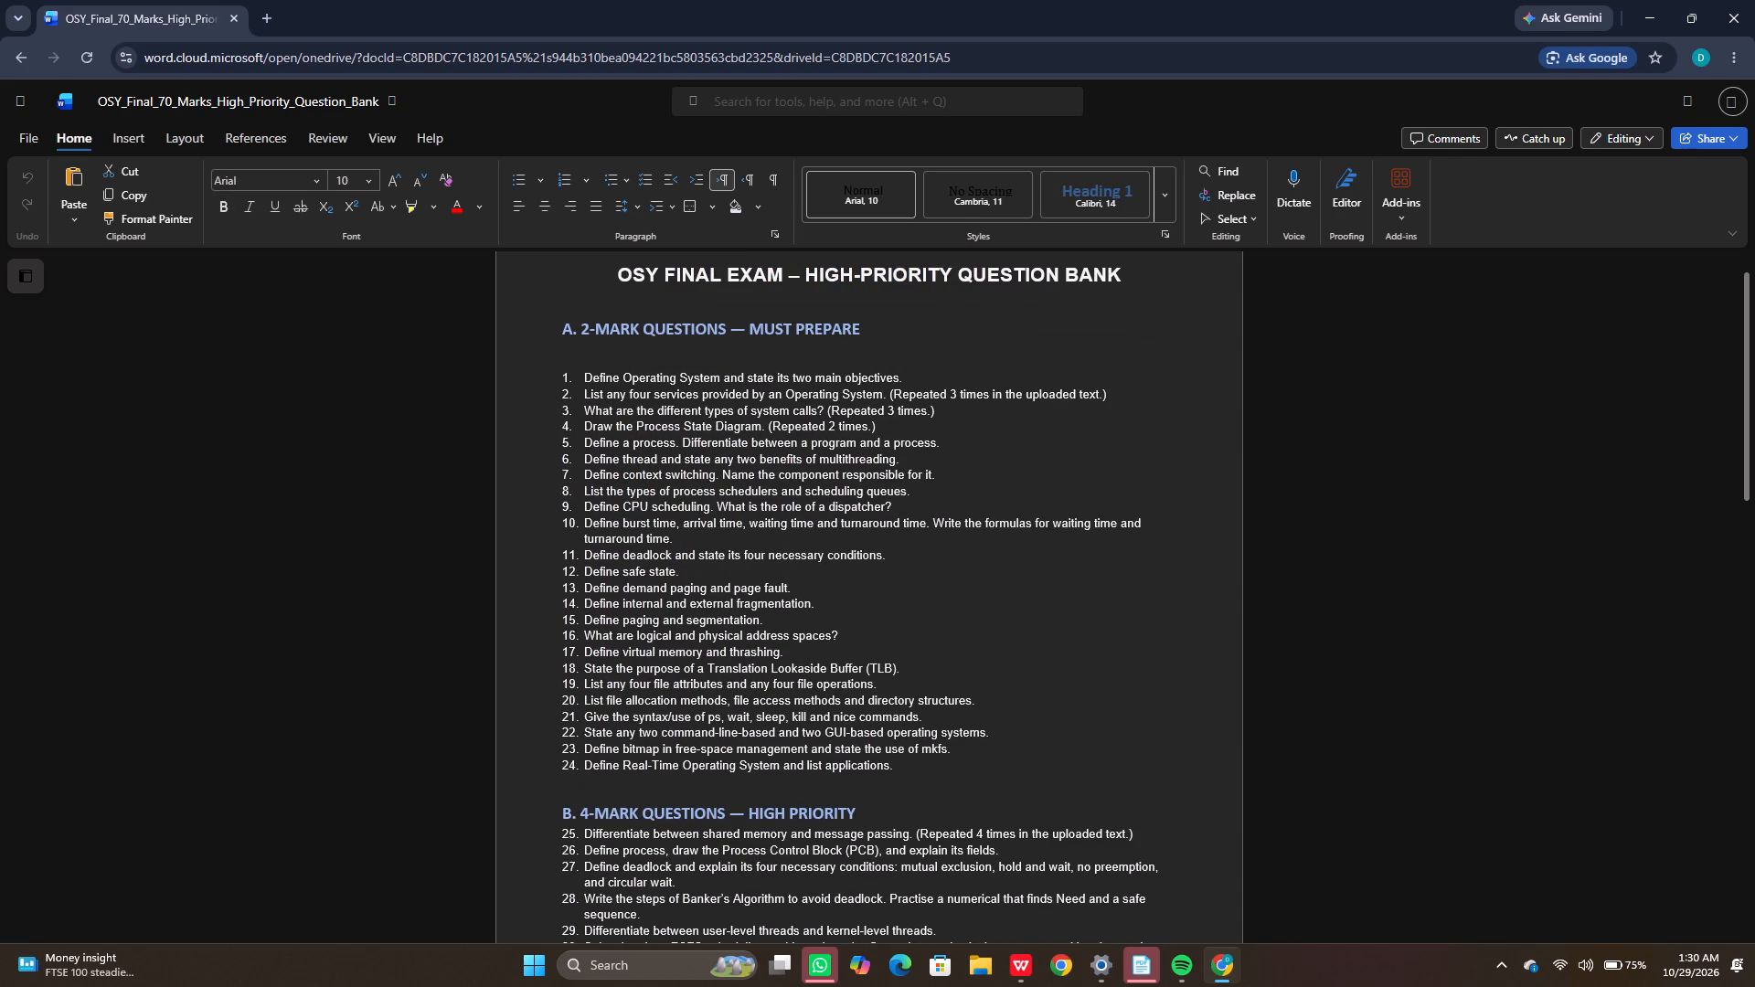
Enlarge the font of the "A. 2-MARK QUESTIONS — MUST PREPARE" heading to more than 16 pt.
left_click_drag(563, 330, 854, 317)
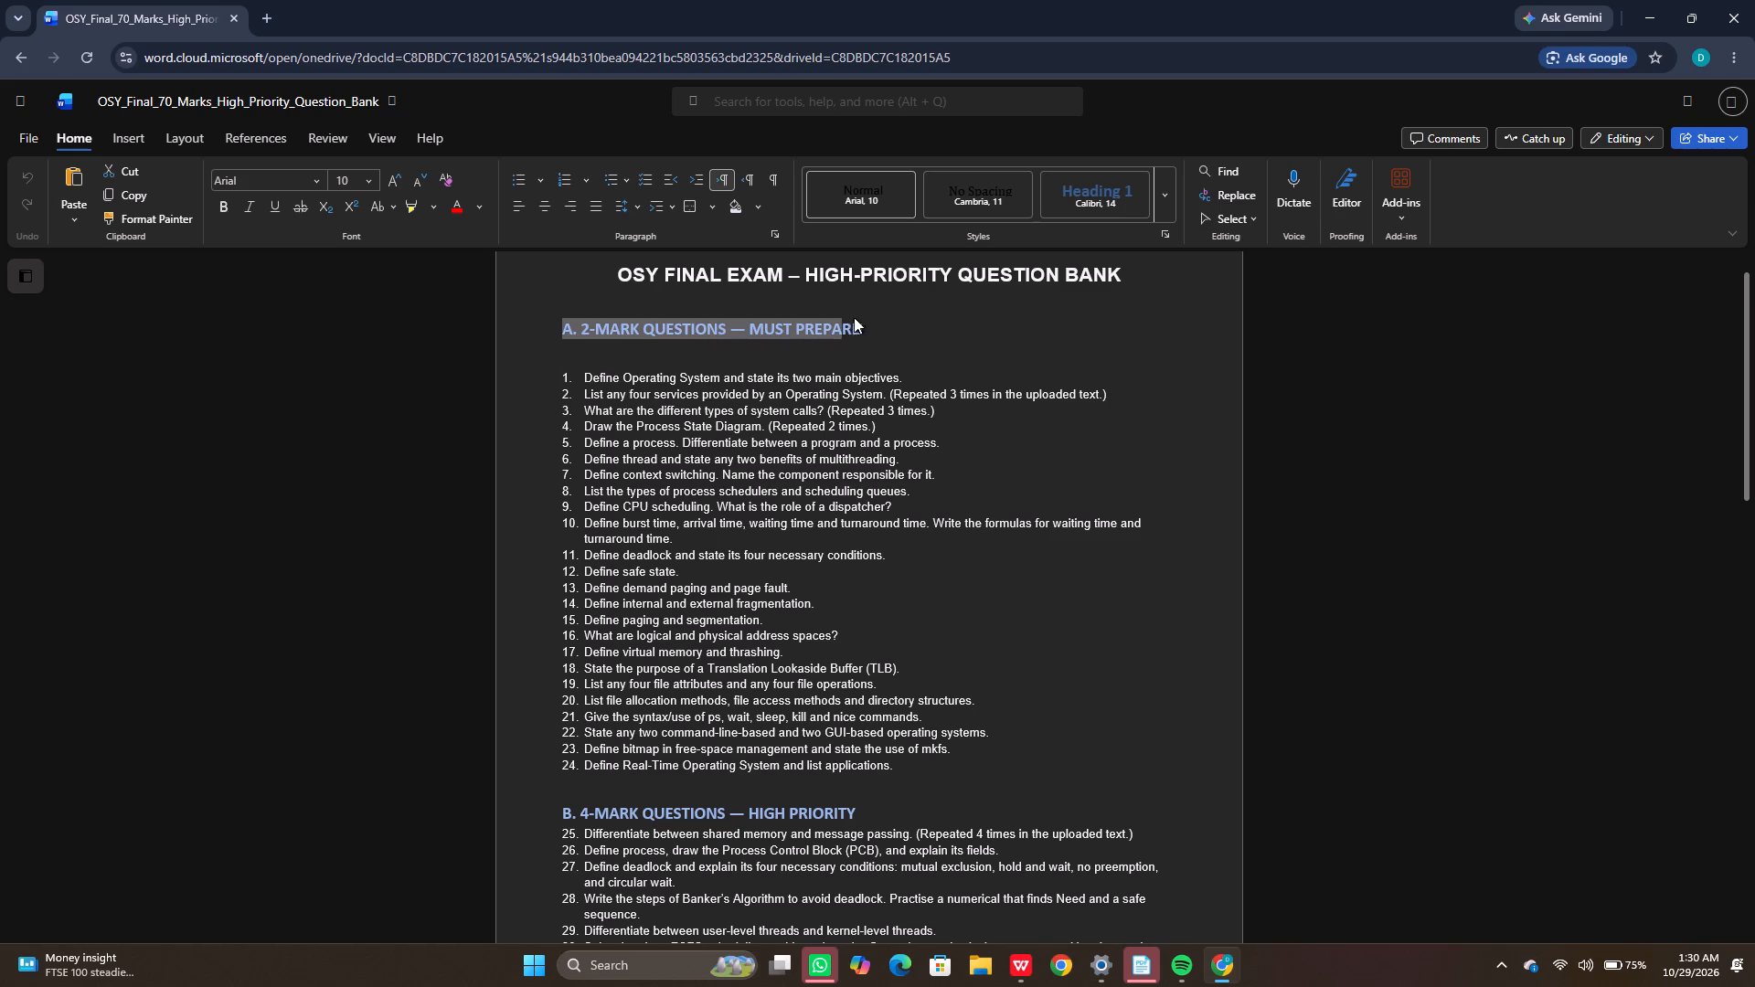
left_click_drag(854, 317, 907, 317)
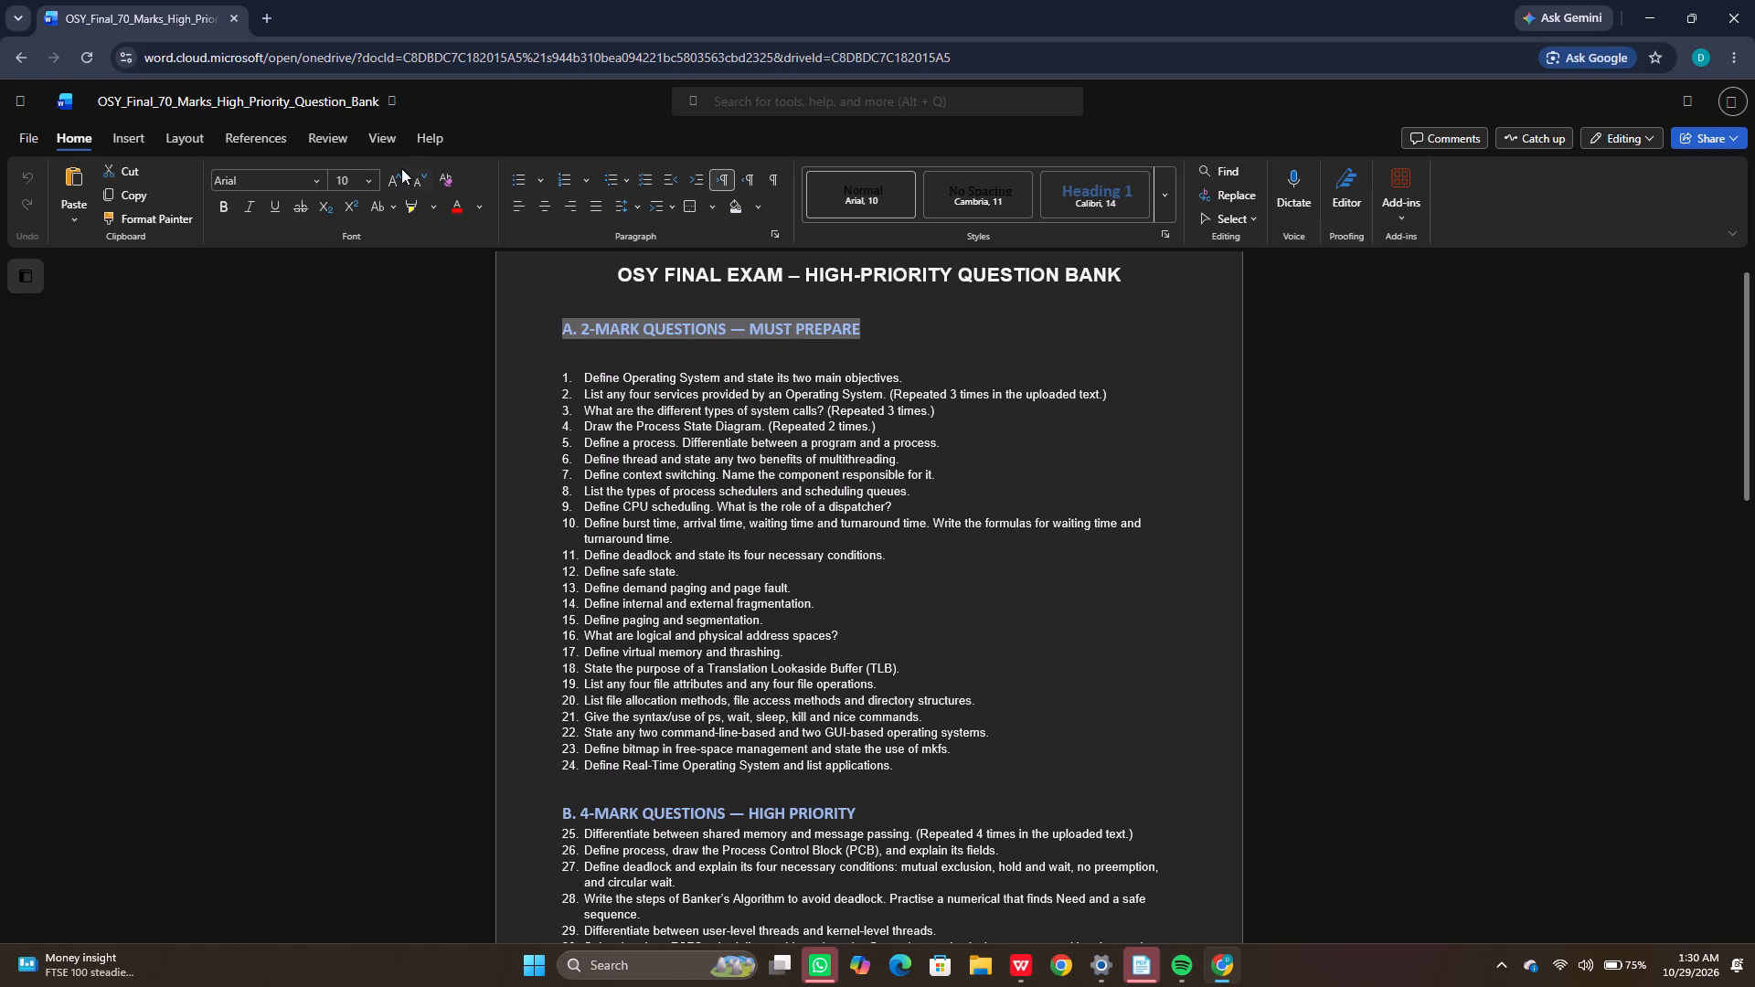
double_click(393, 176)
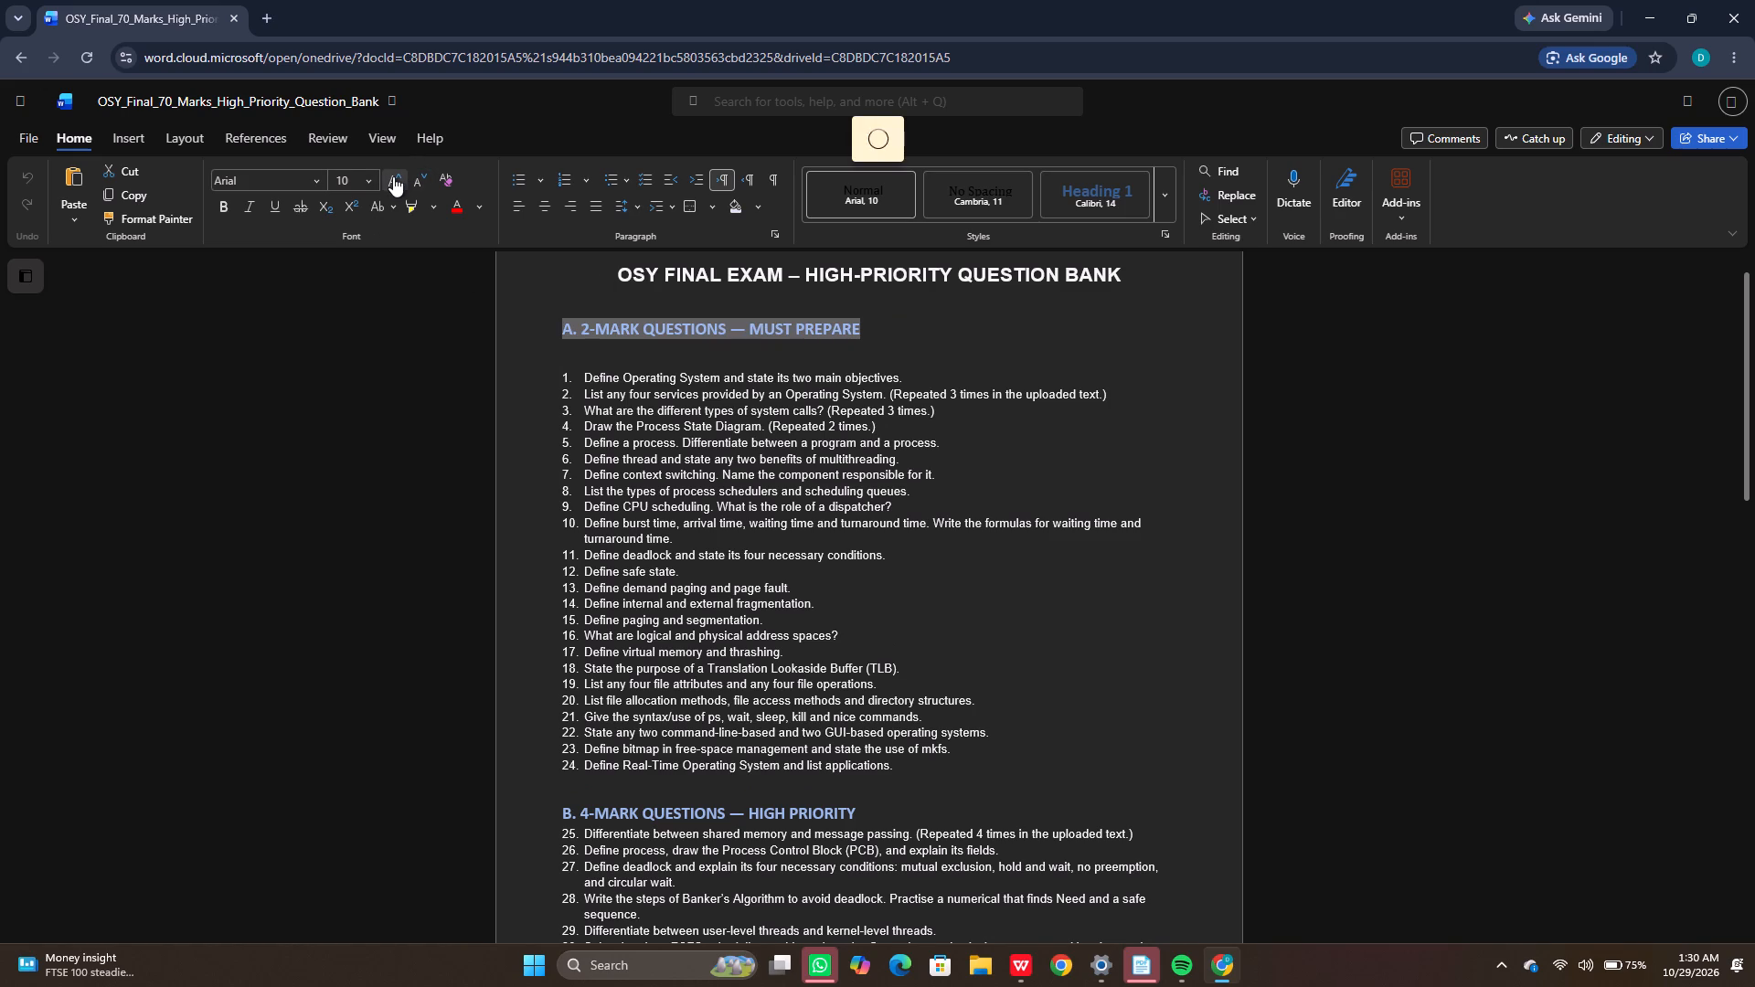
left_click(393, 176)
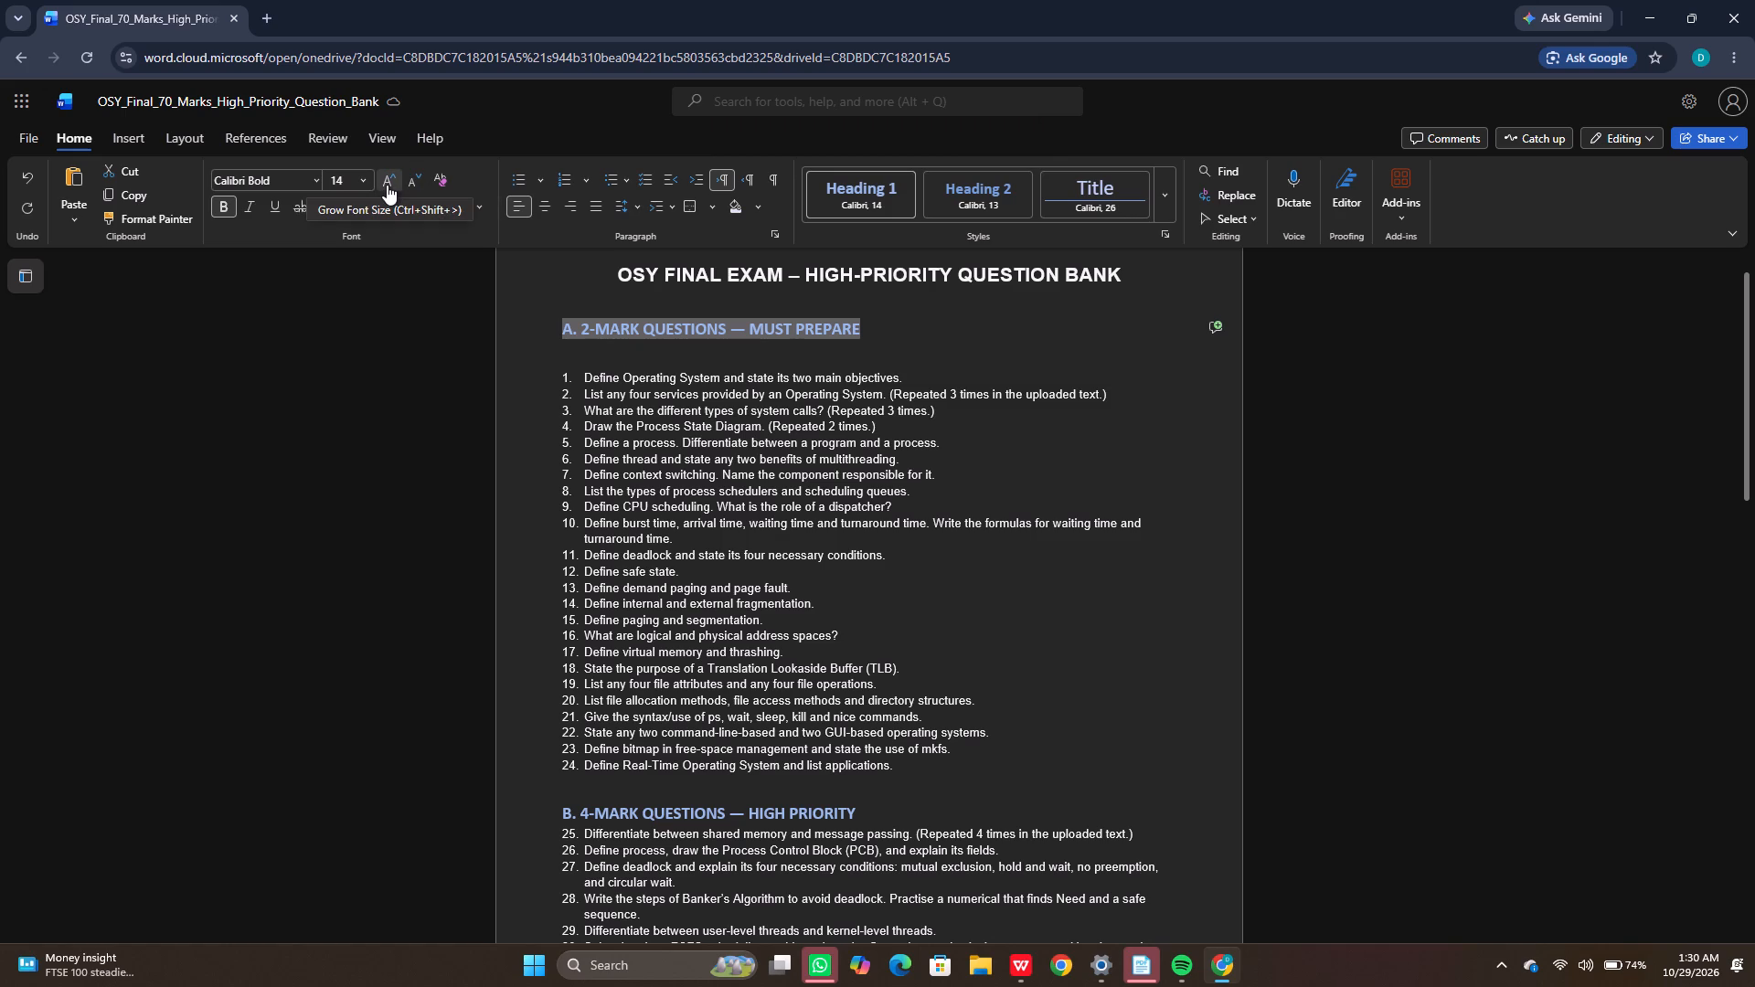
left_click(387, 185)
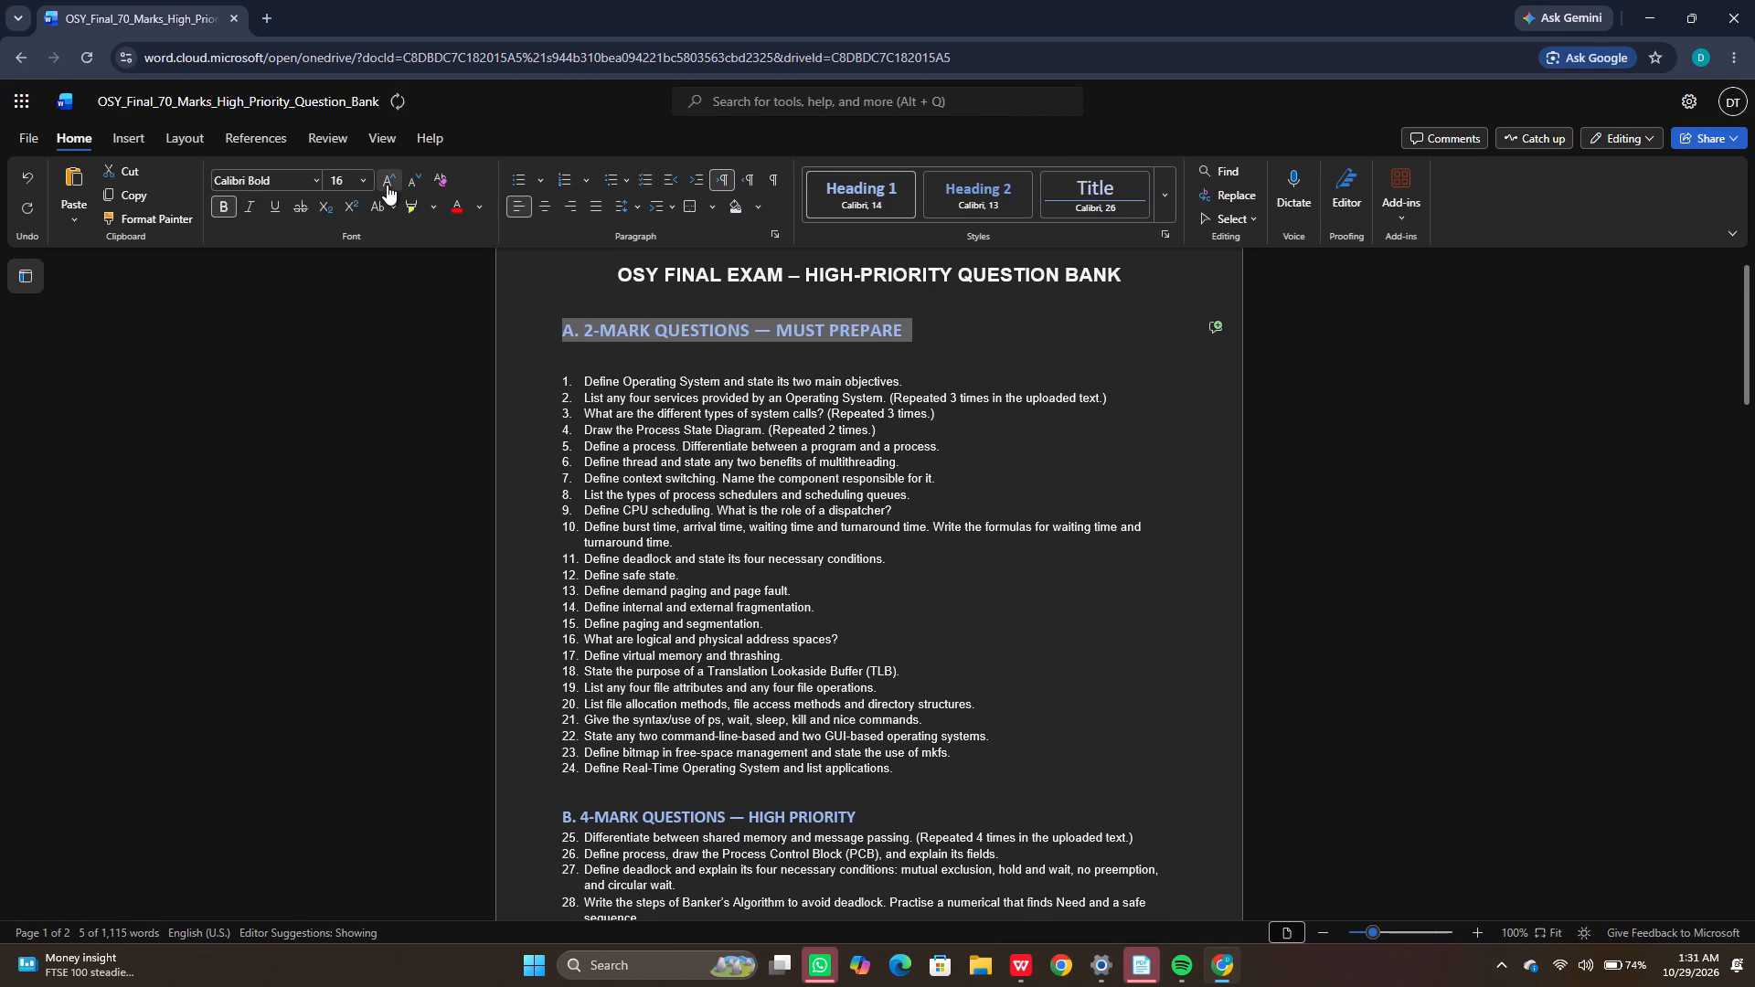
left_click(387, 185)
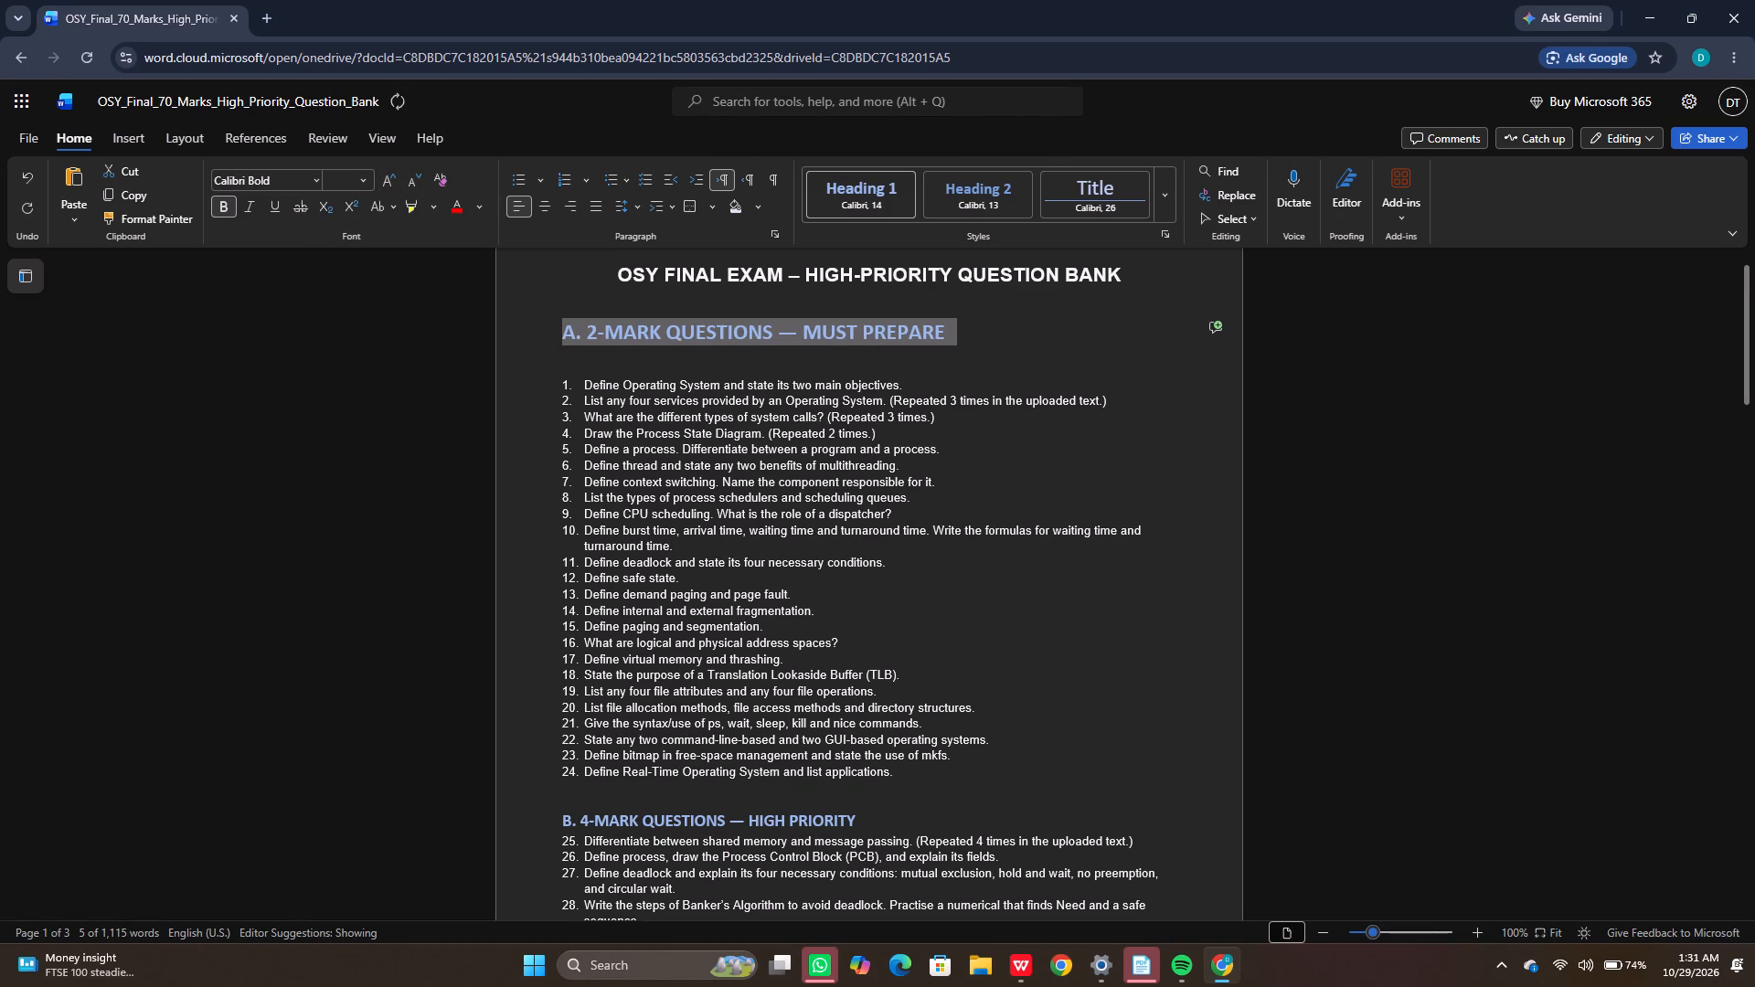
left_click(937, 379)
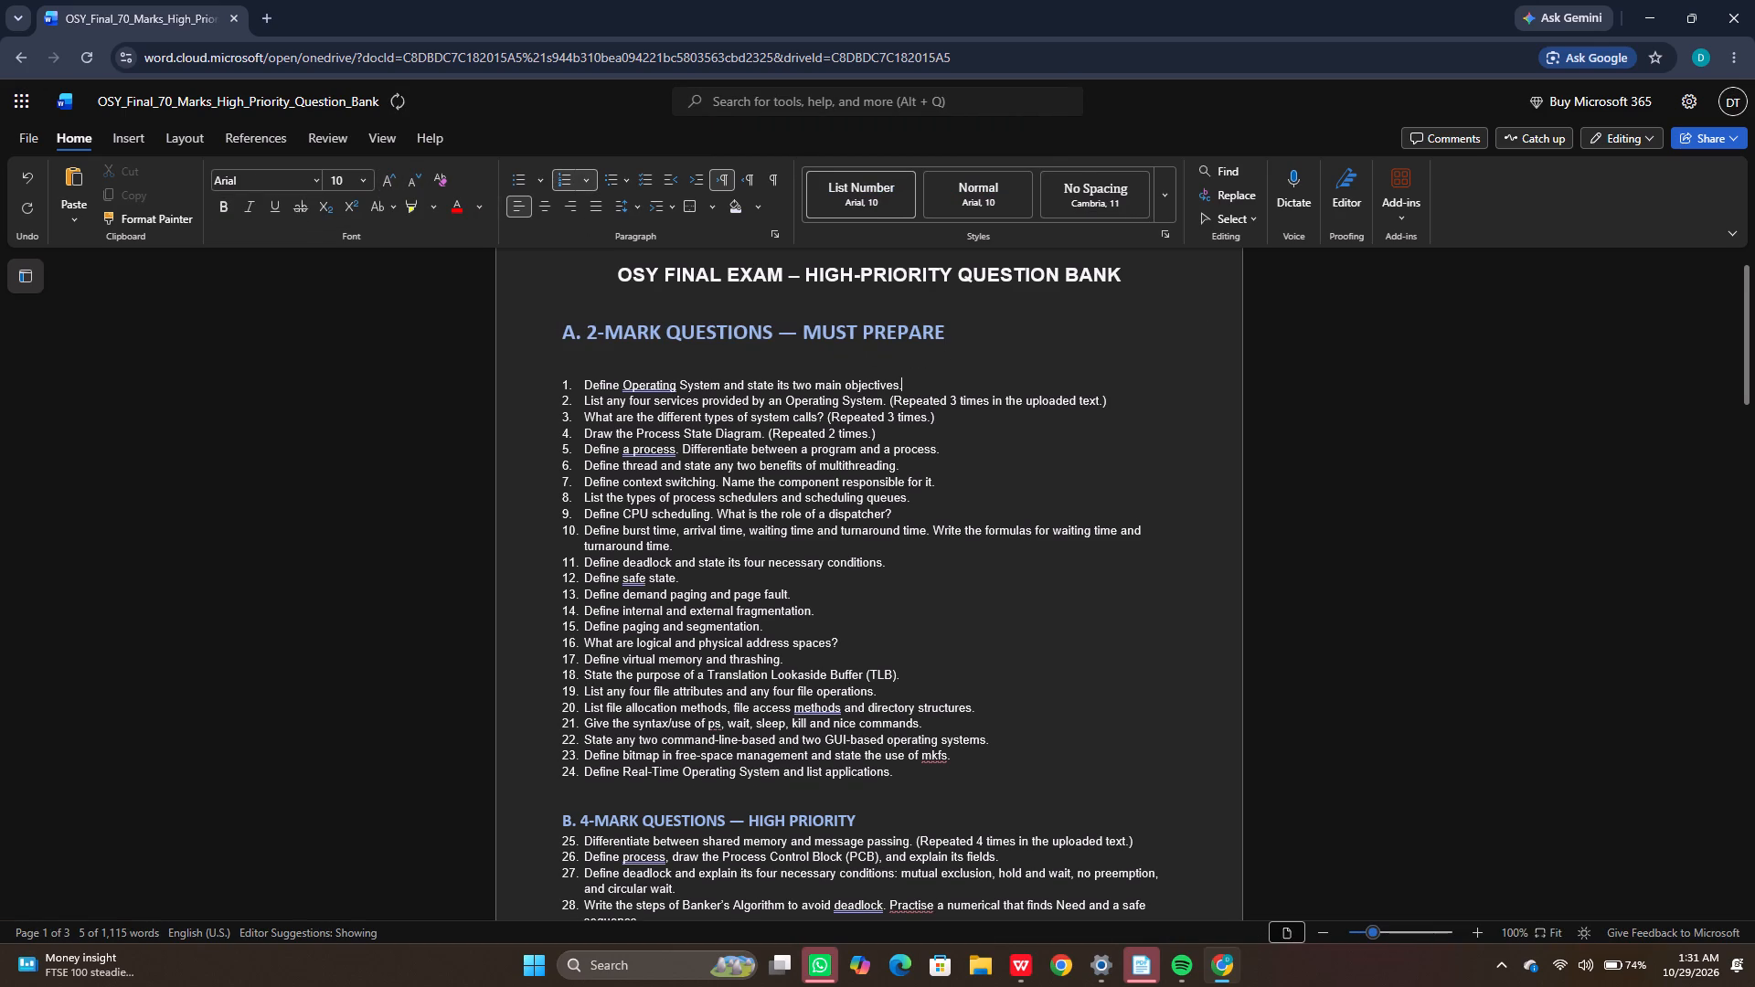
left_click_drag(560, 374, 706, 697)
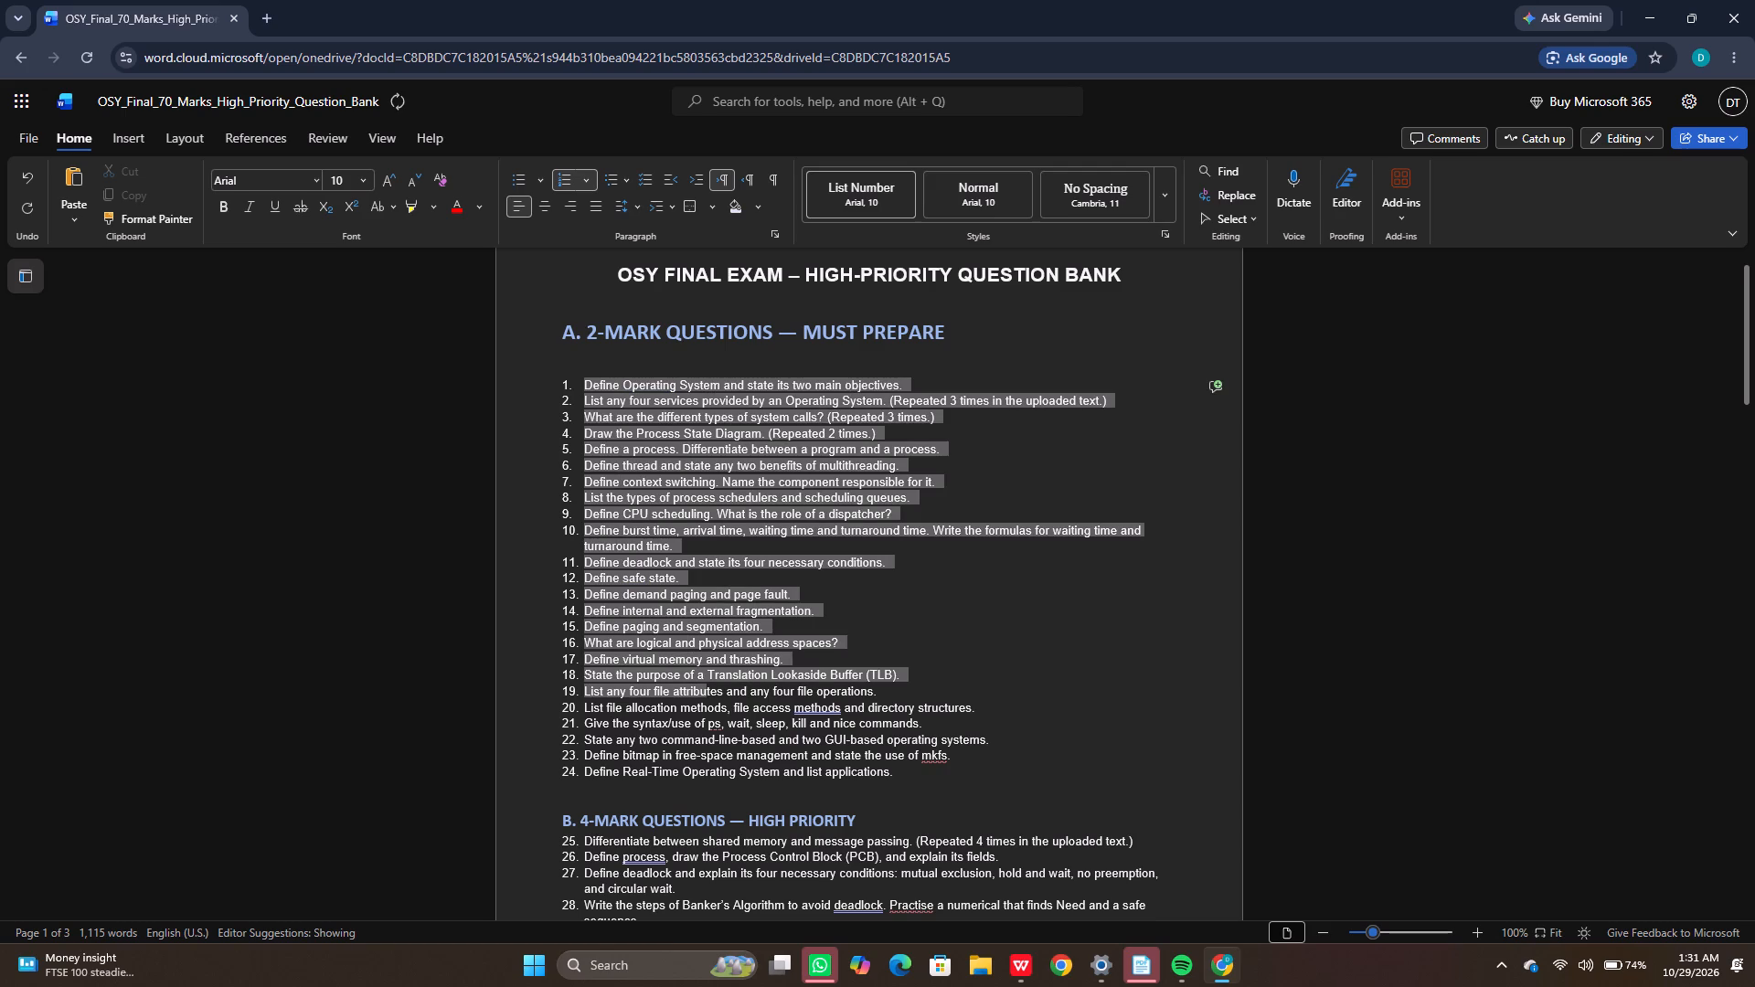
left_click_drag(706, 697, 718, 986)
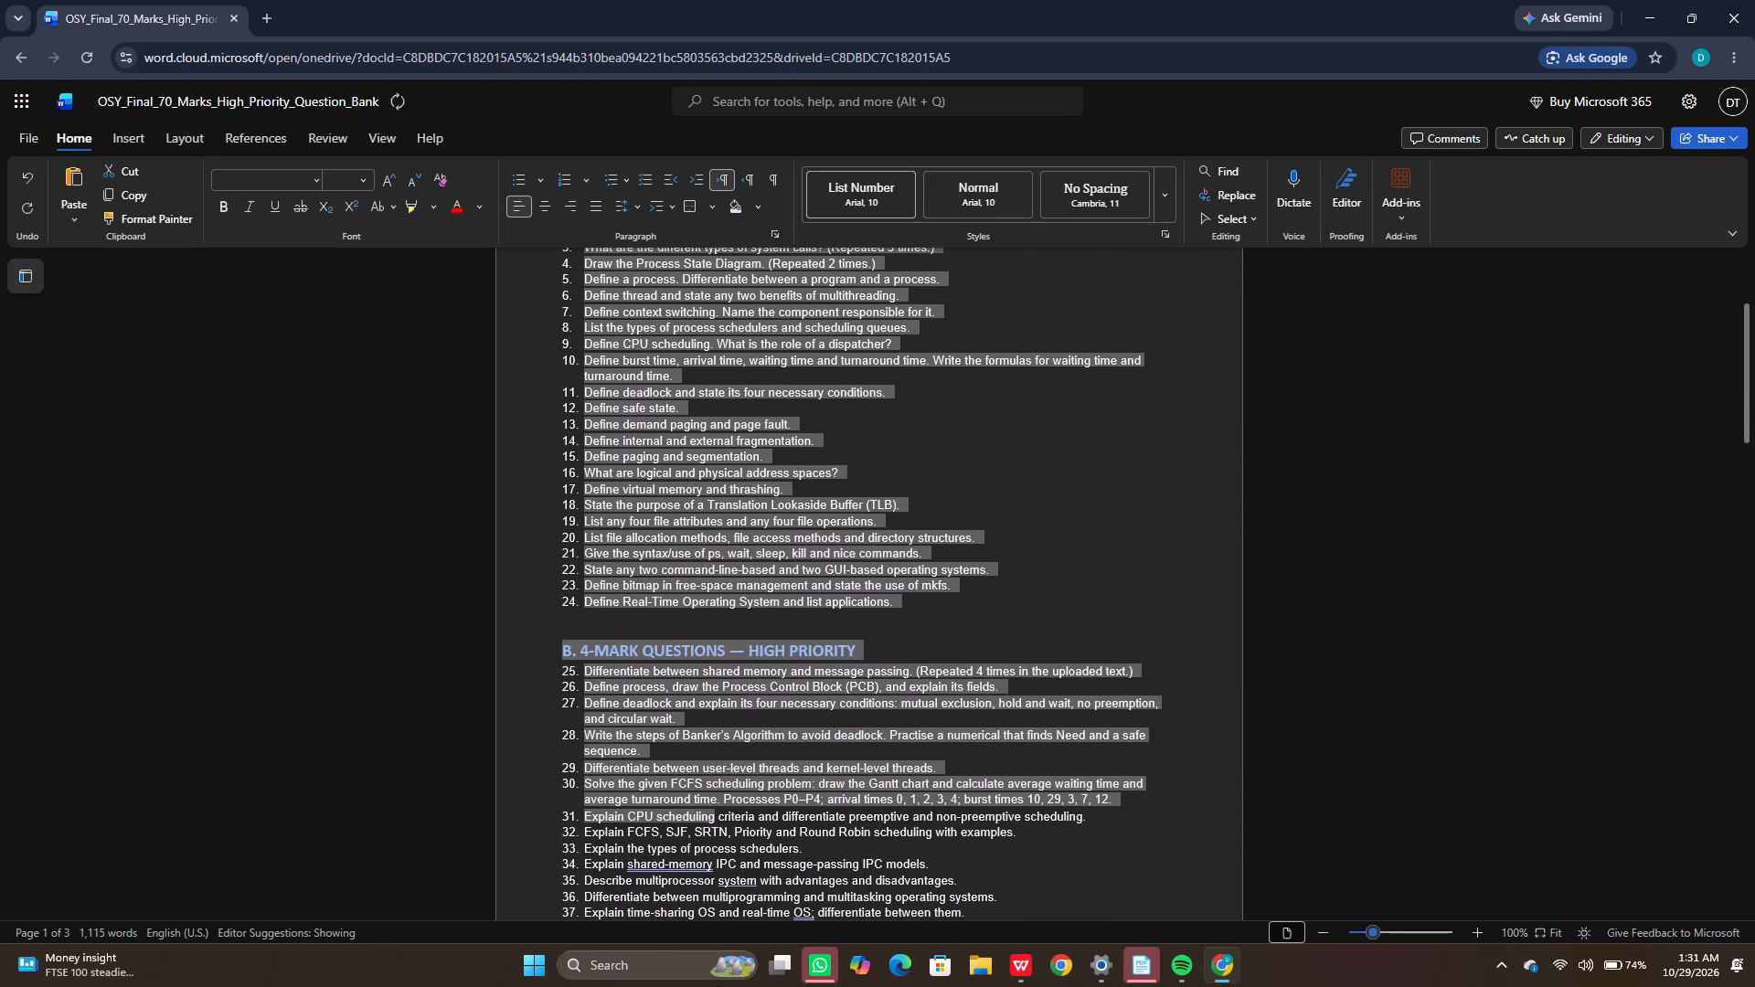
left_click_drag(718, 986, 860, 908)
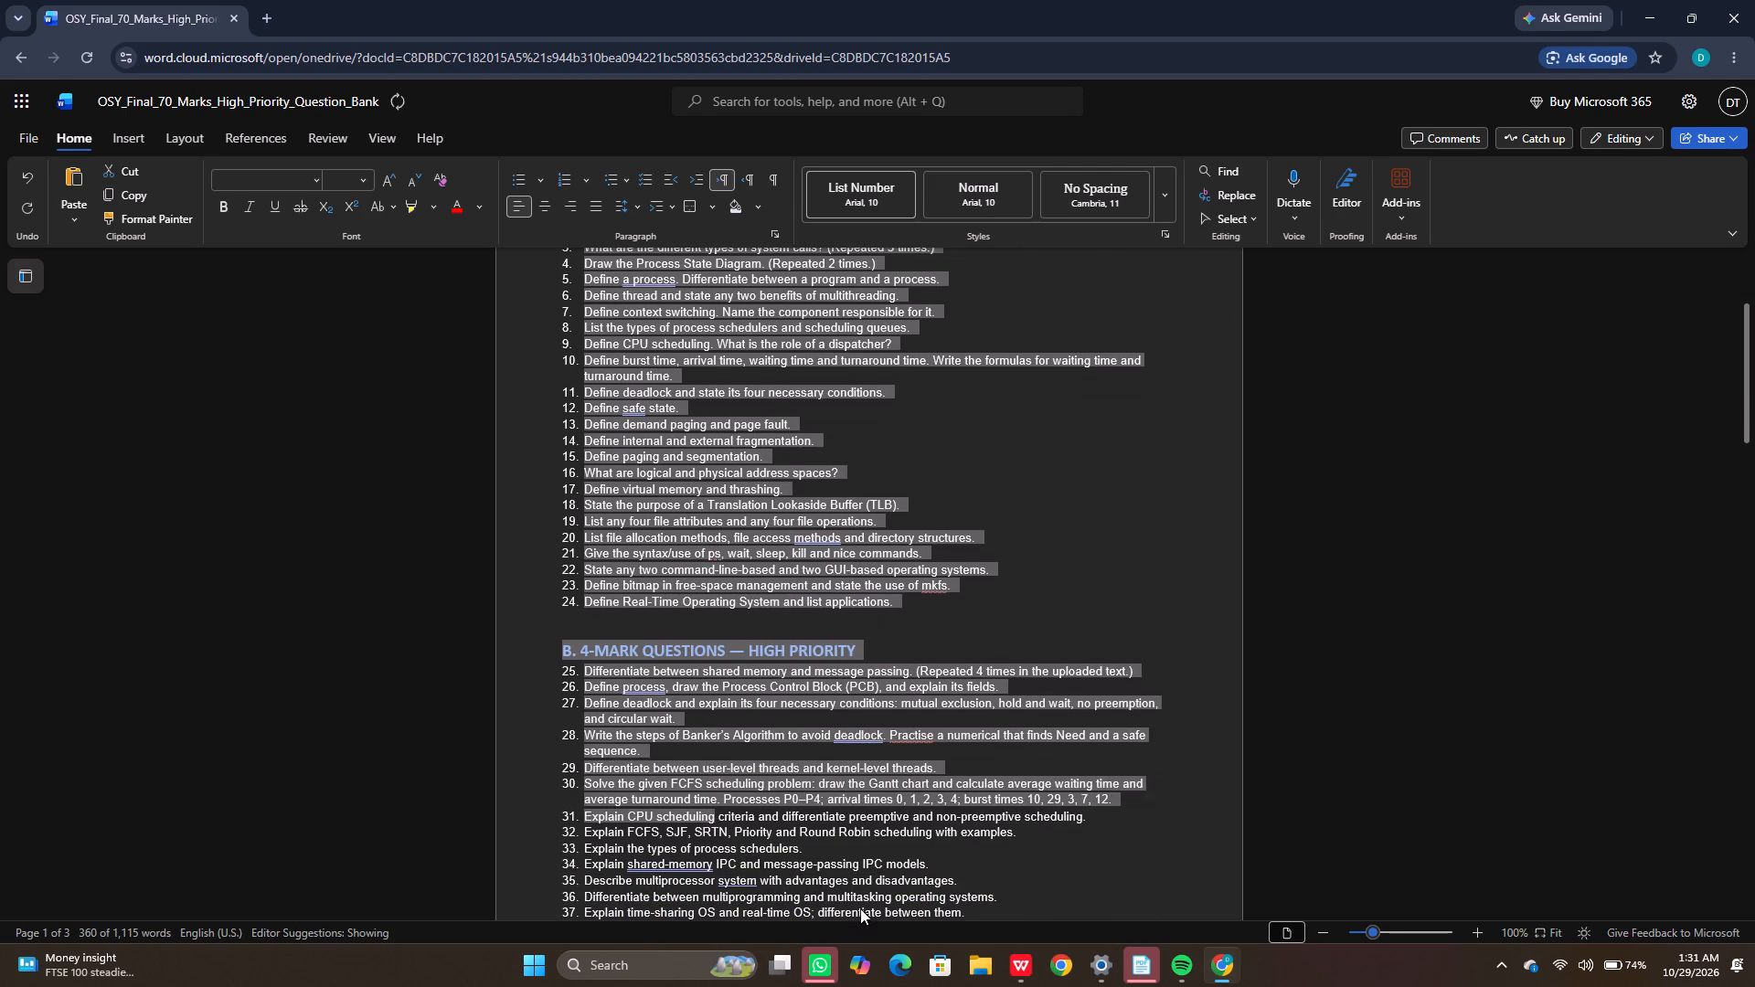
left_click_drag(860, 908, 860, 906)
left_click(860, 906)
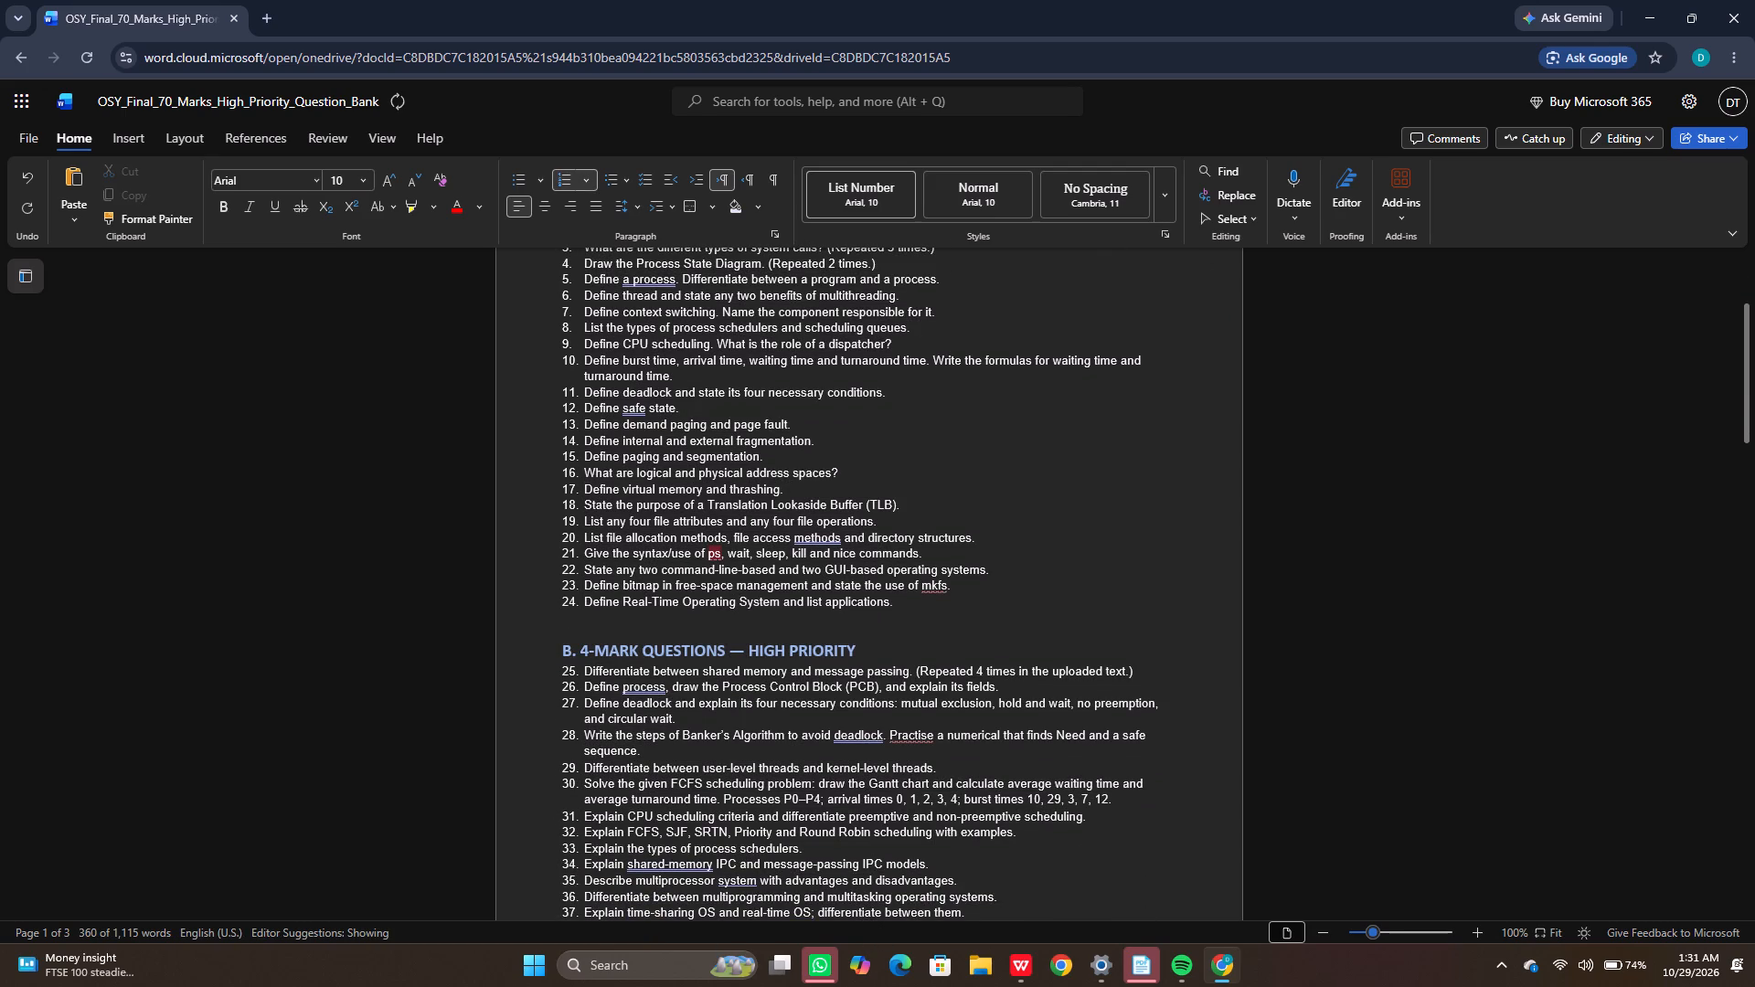
Adjust the font size of the entire document's text, trying 14 pt and settling on 12 pt.
key("ctrl+a")
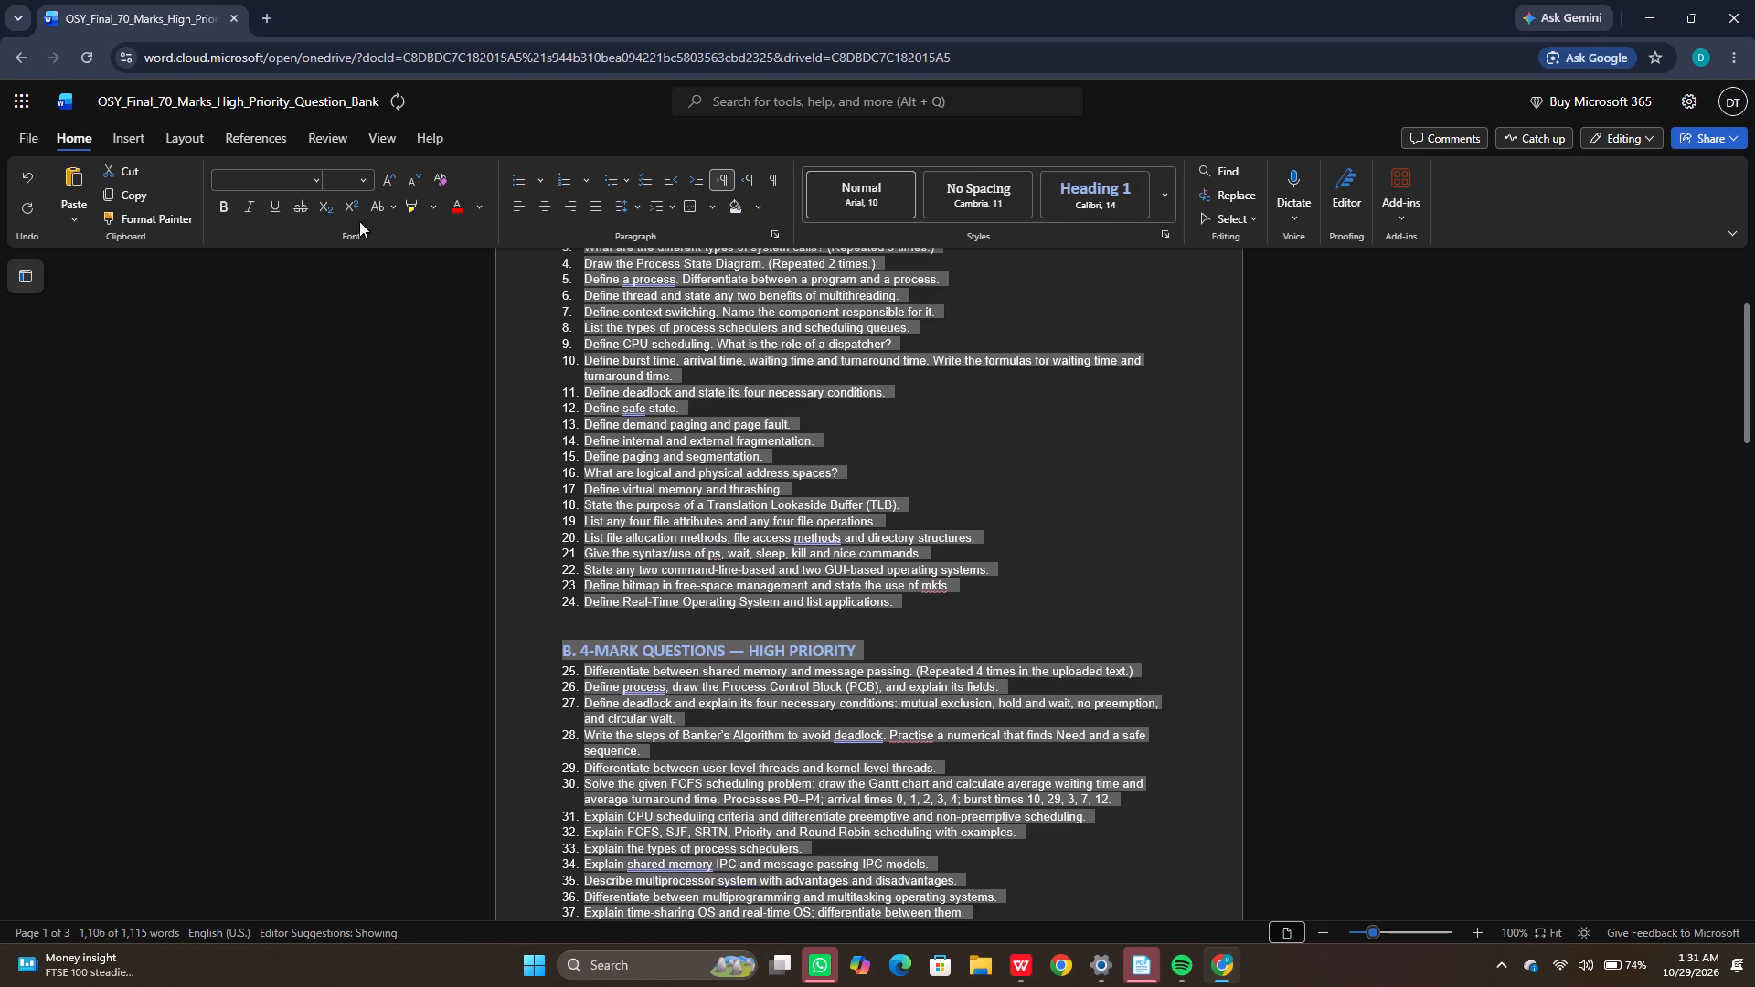
left_click(386, 175)
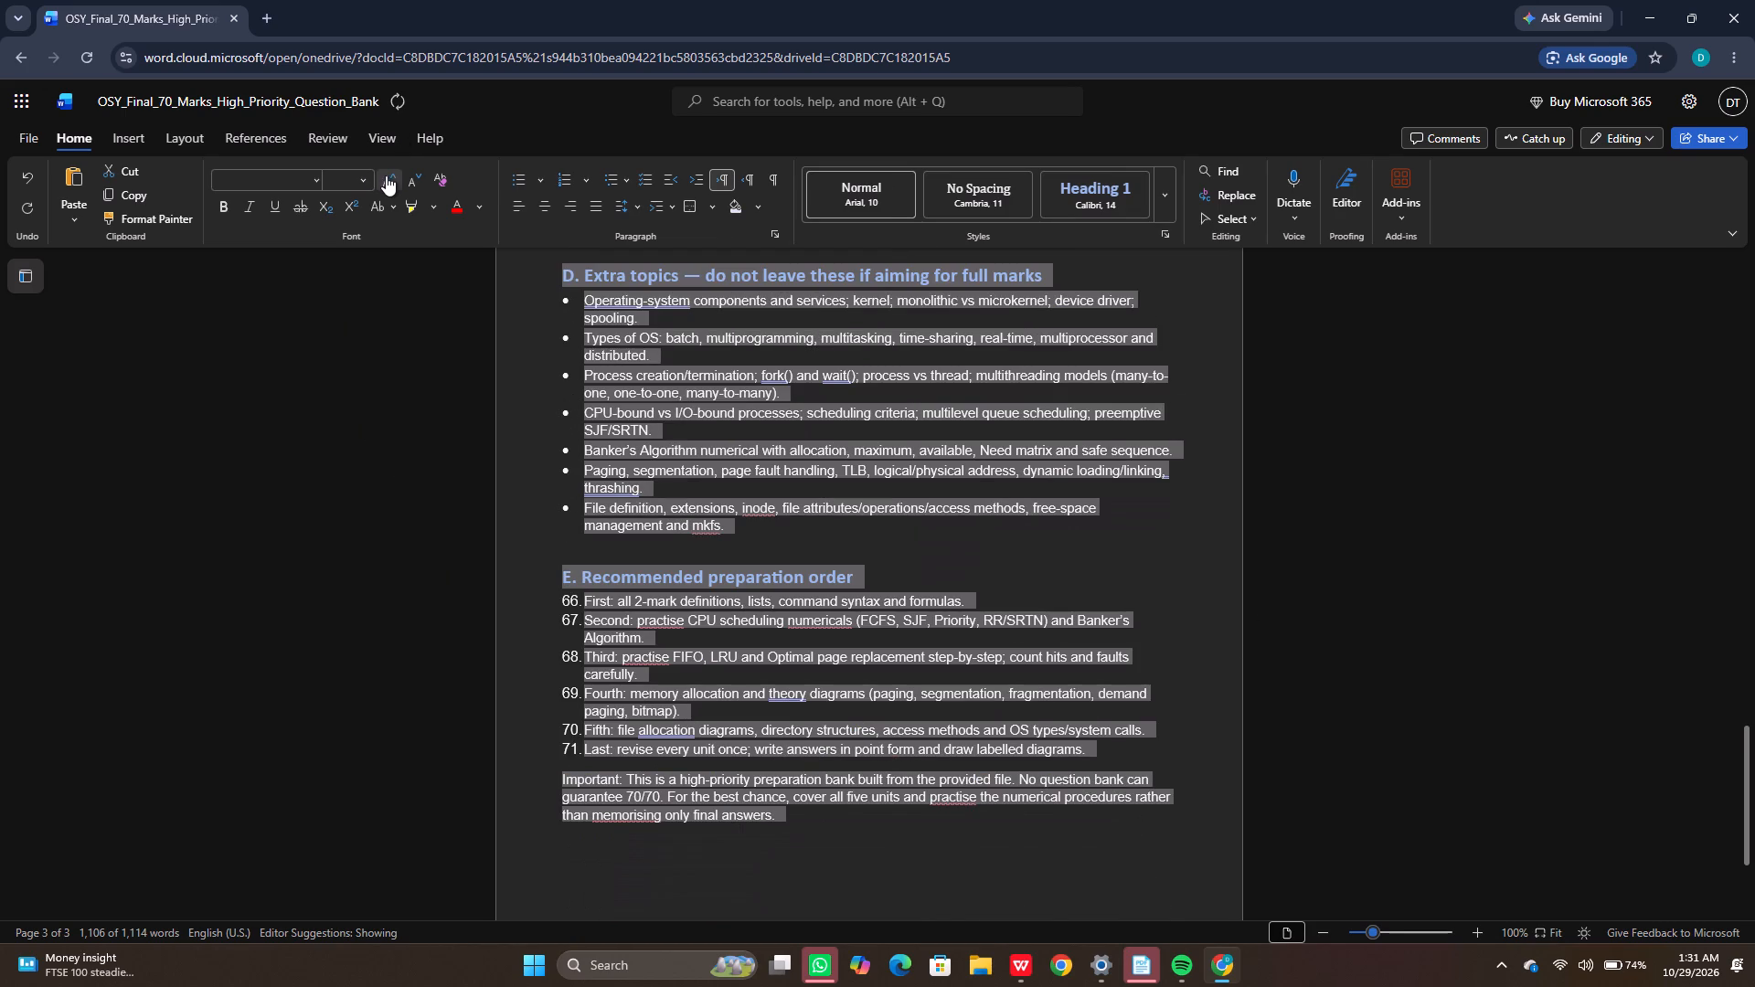
left_click(411, 179)
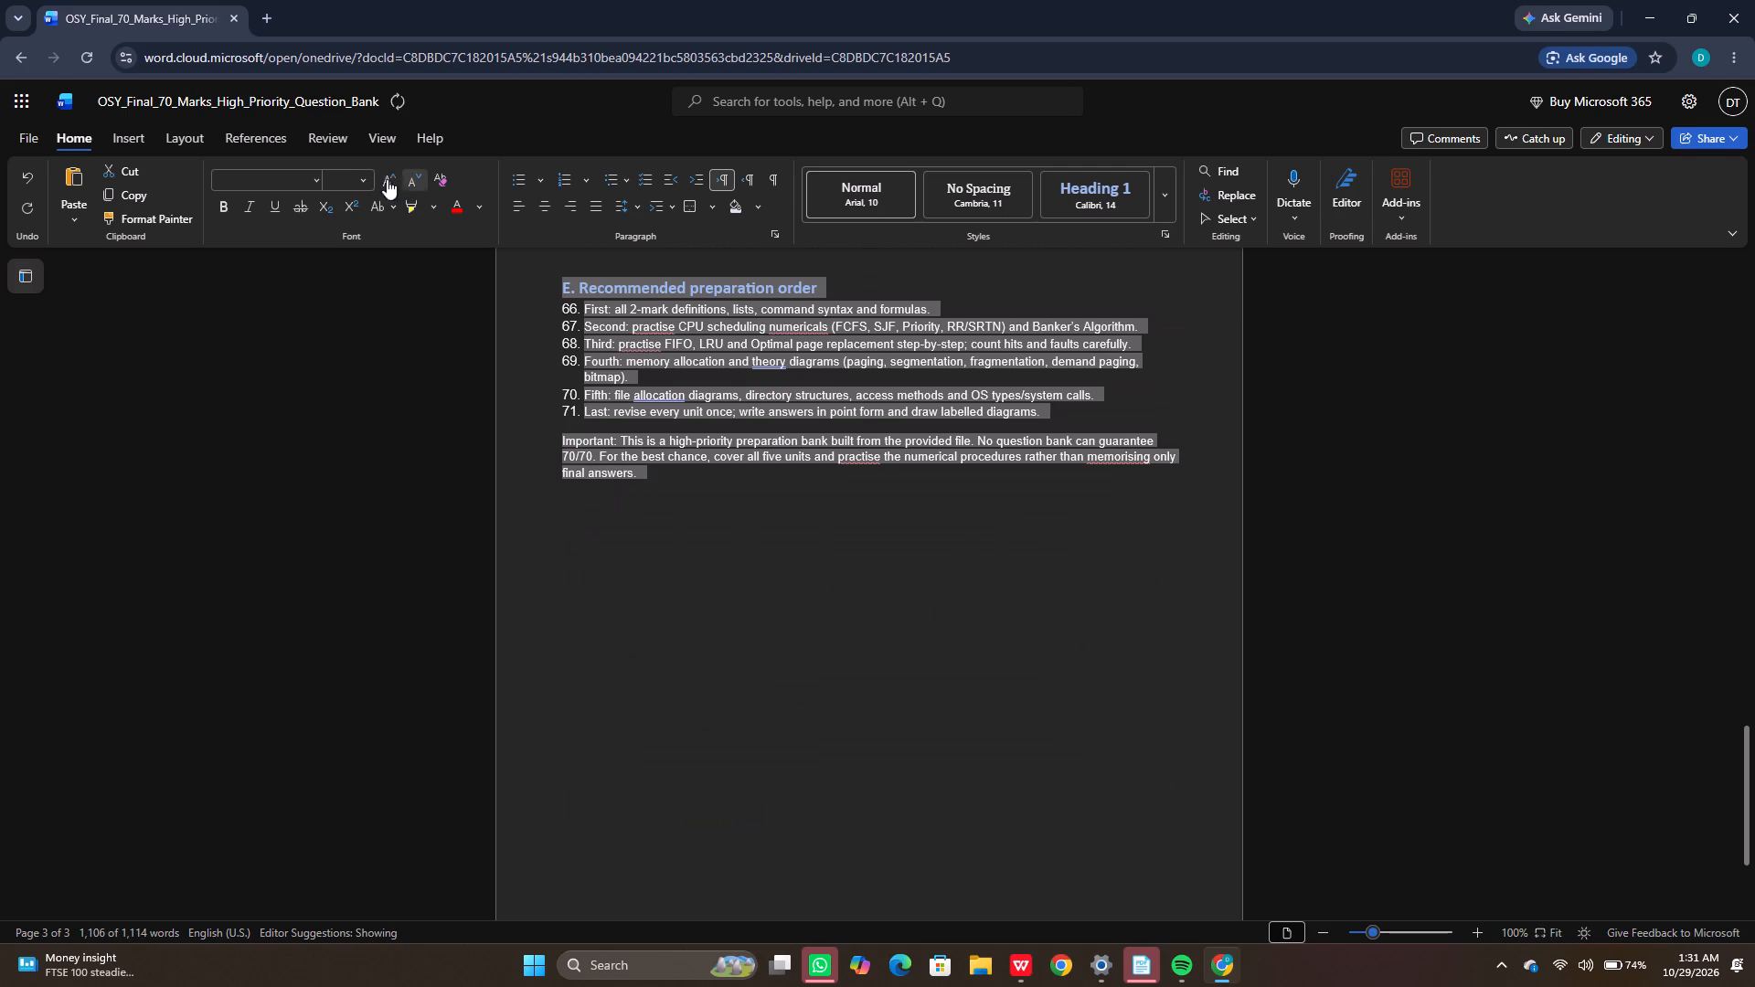
left_click(359, 180)
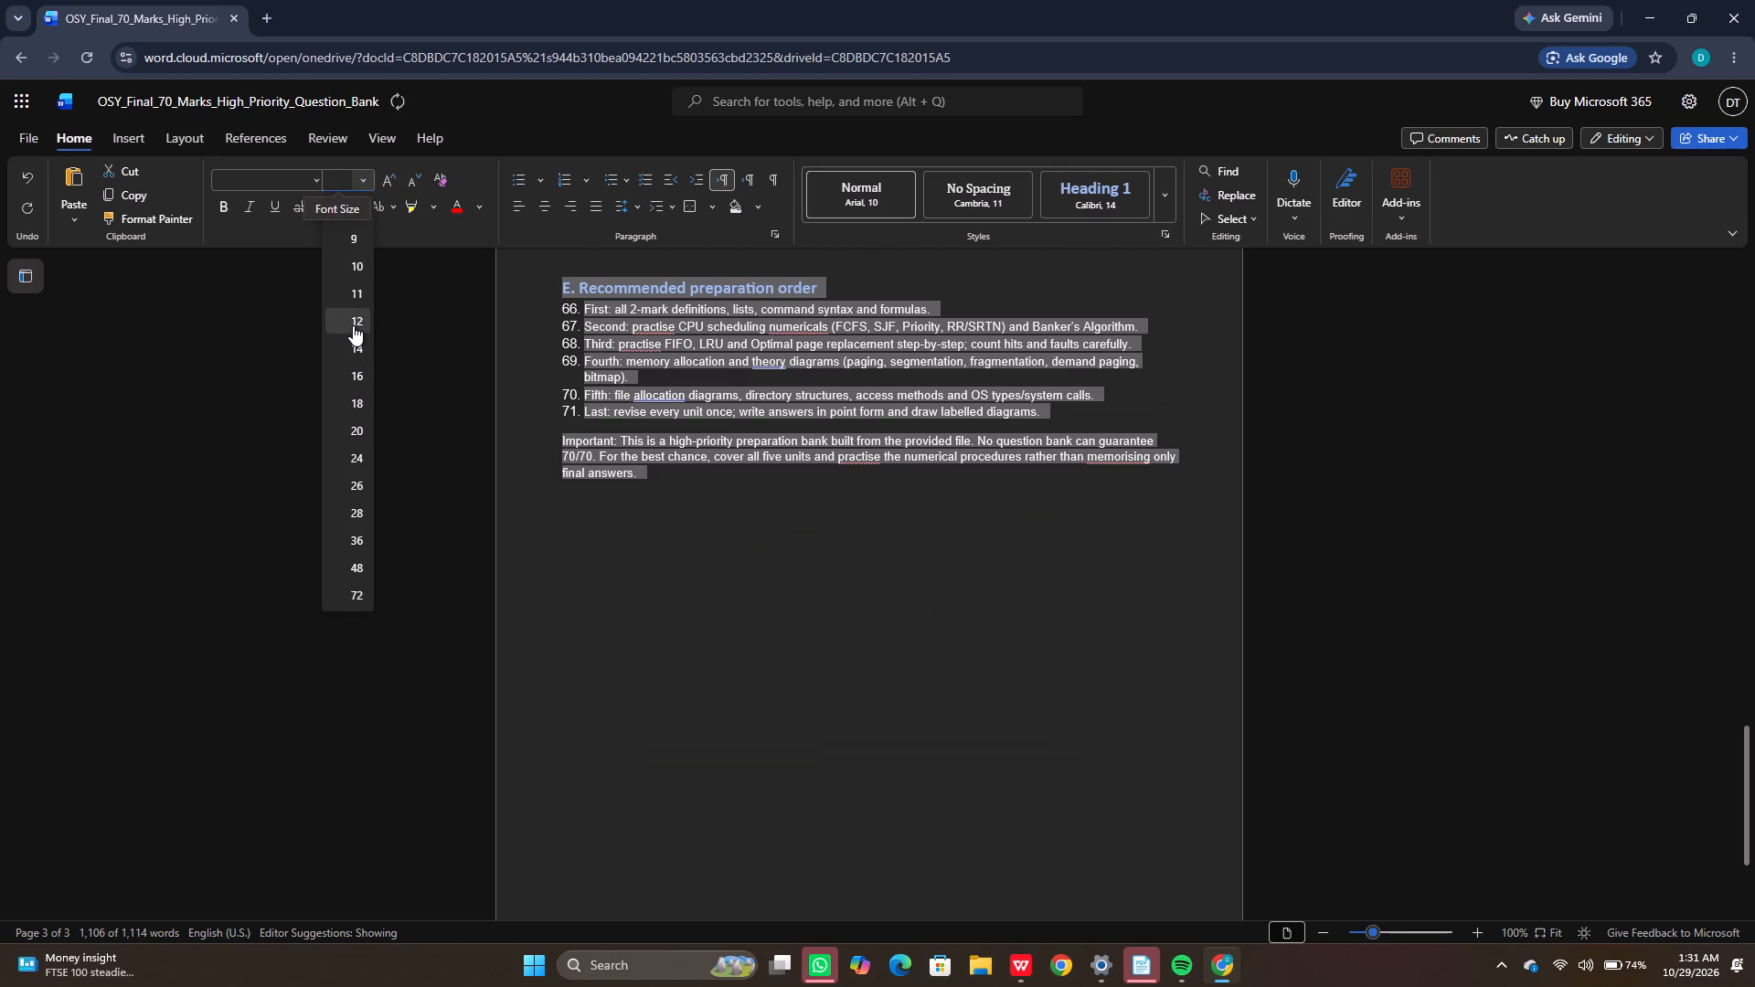
left_click(356, 353)
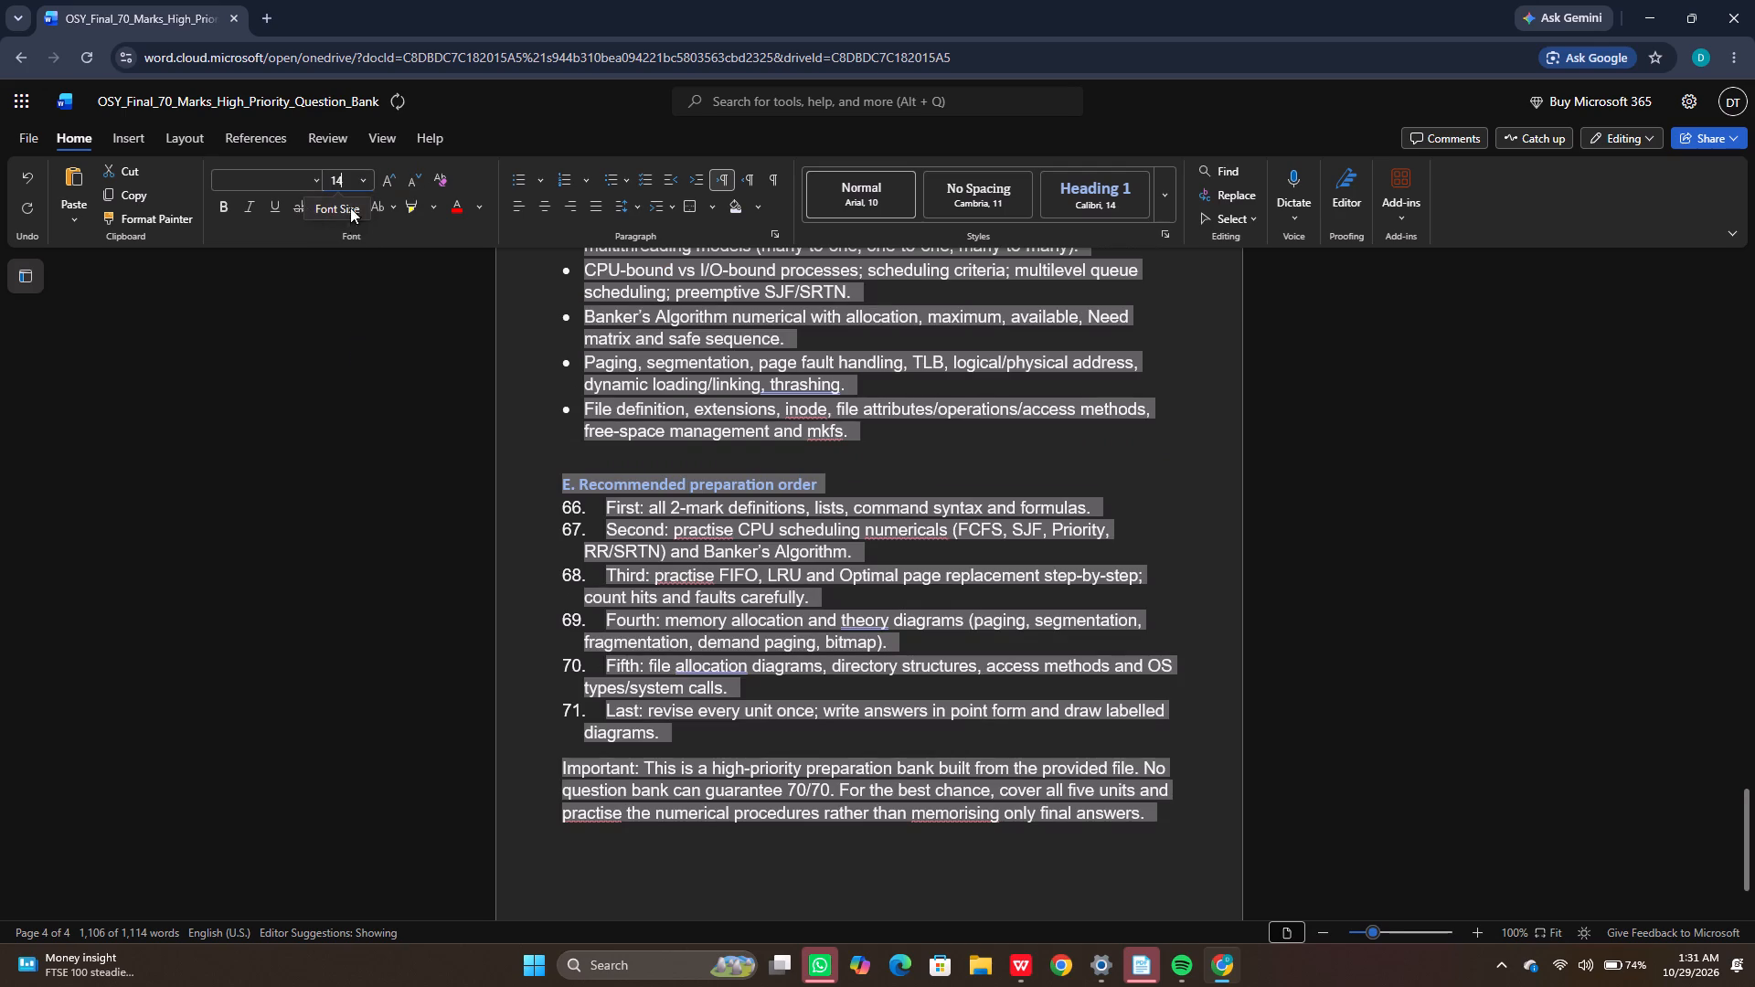
left_click(362, 172)
left_click(361, 322)
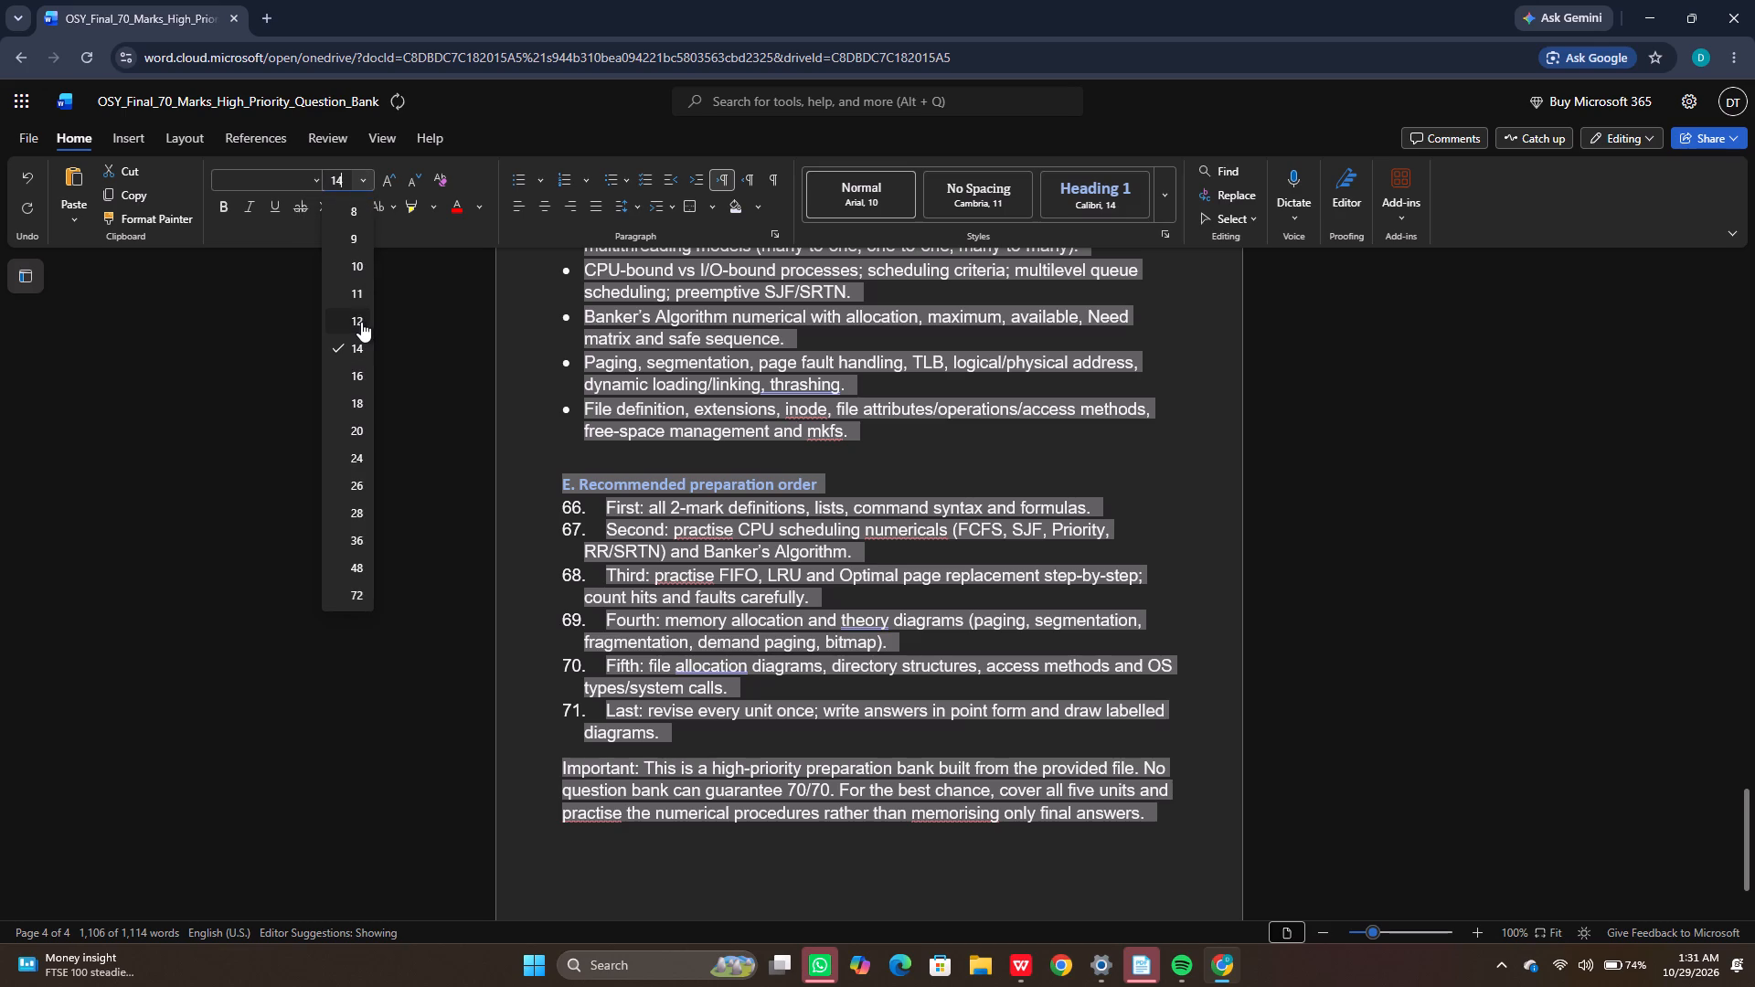
Enlarge the "A. 2-MARK QUESTIONS — MUST PREPARE" heading to 16 pt and make it italic.
scroll(666, 447, "up", 2)
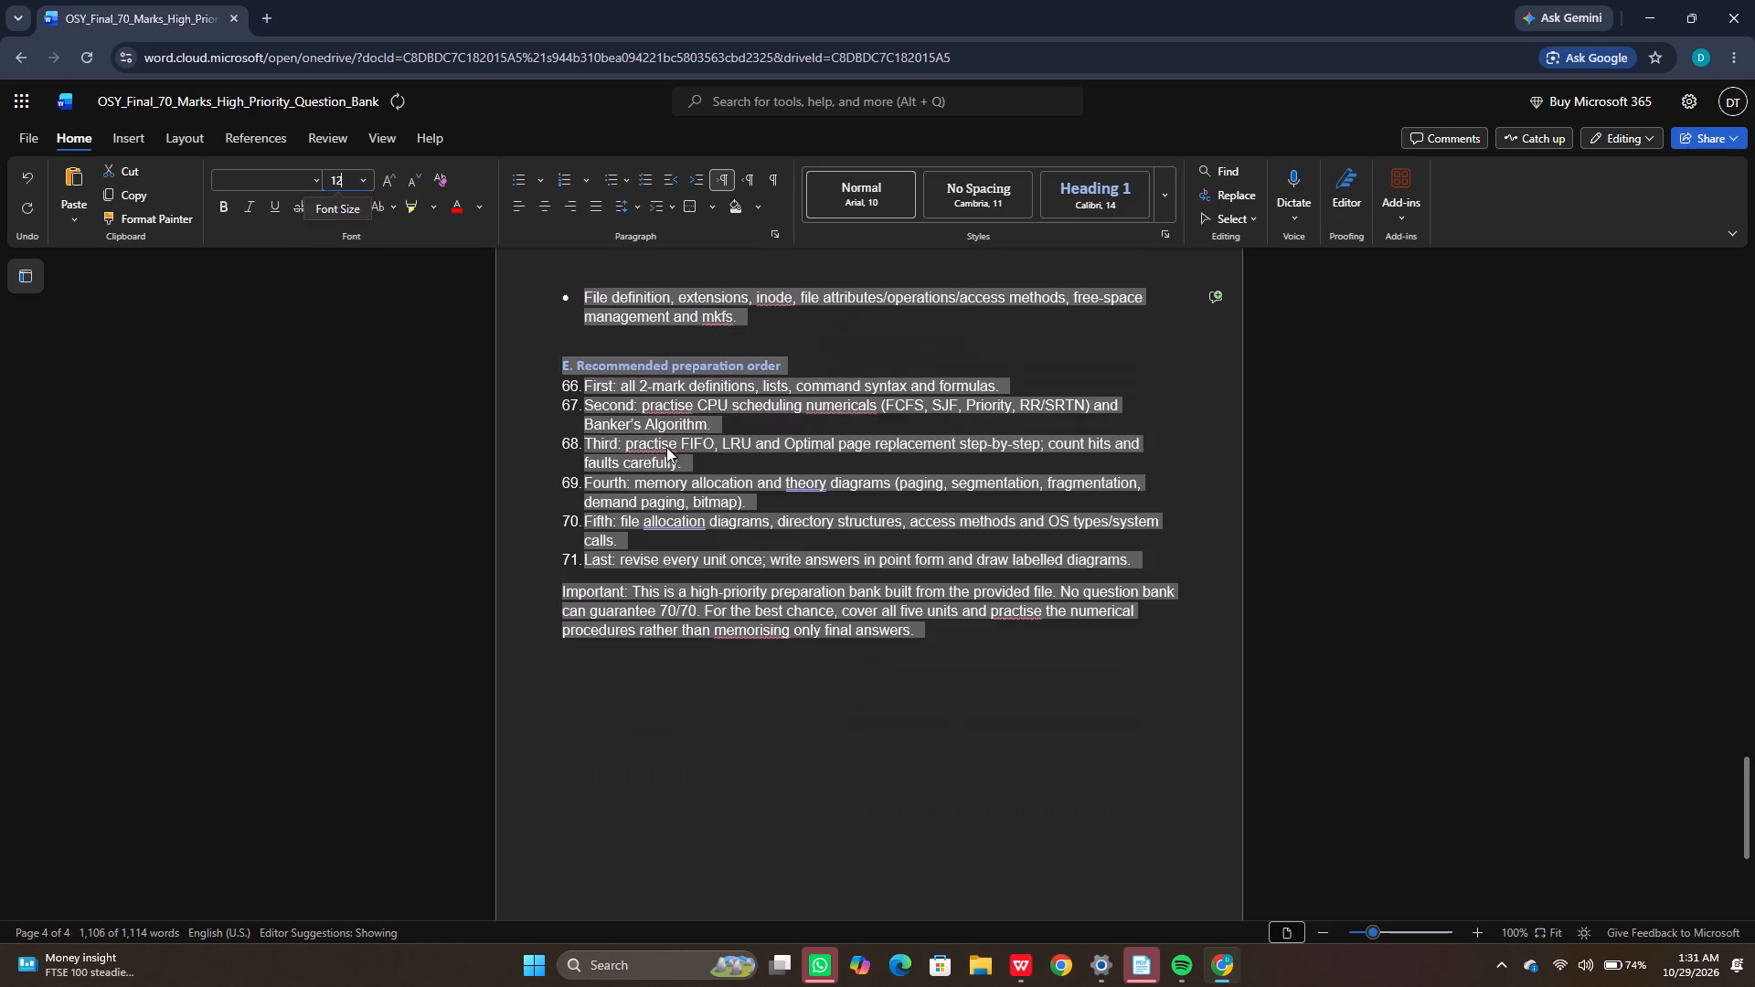
scroll(666, 447, "up", 4)
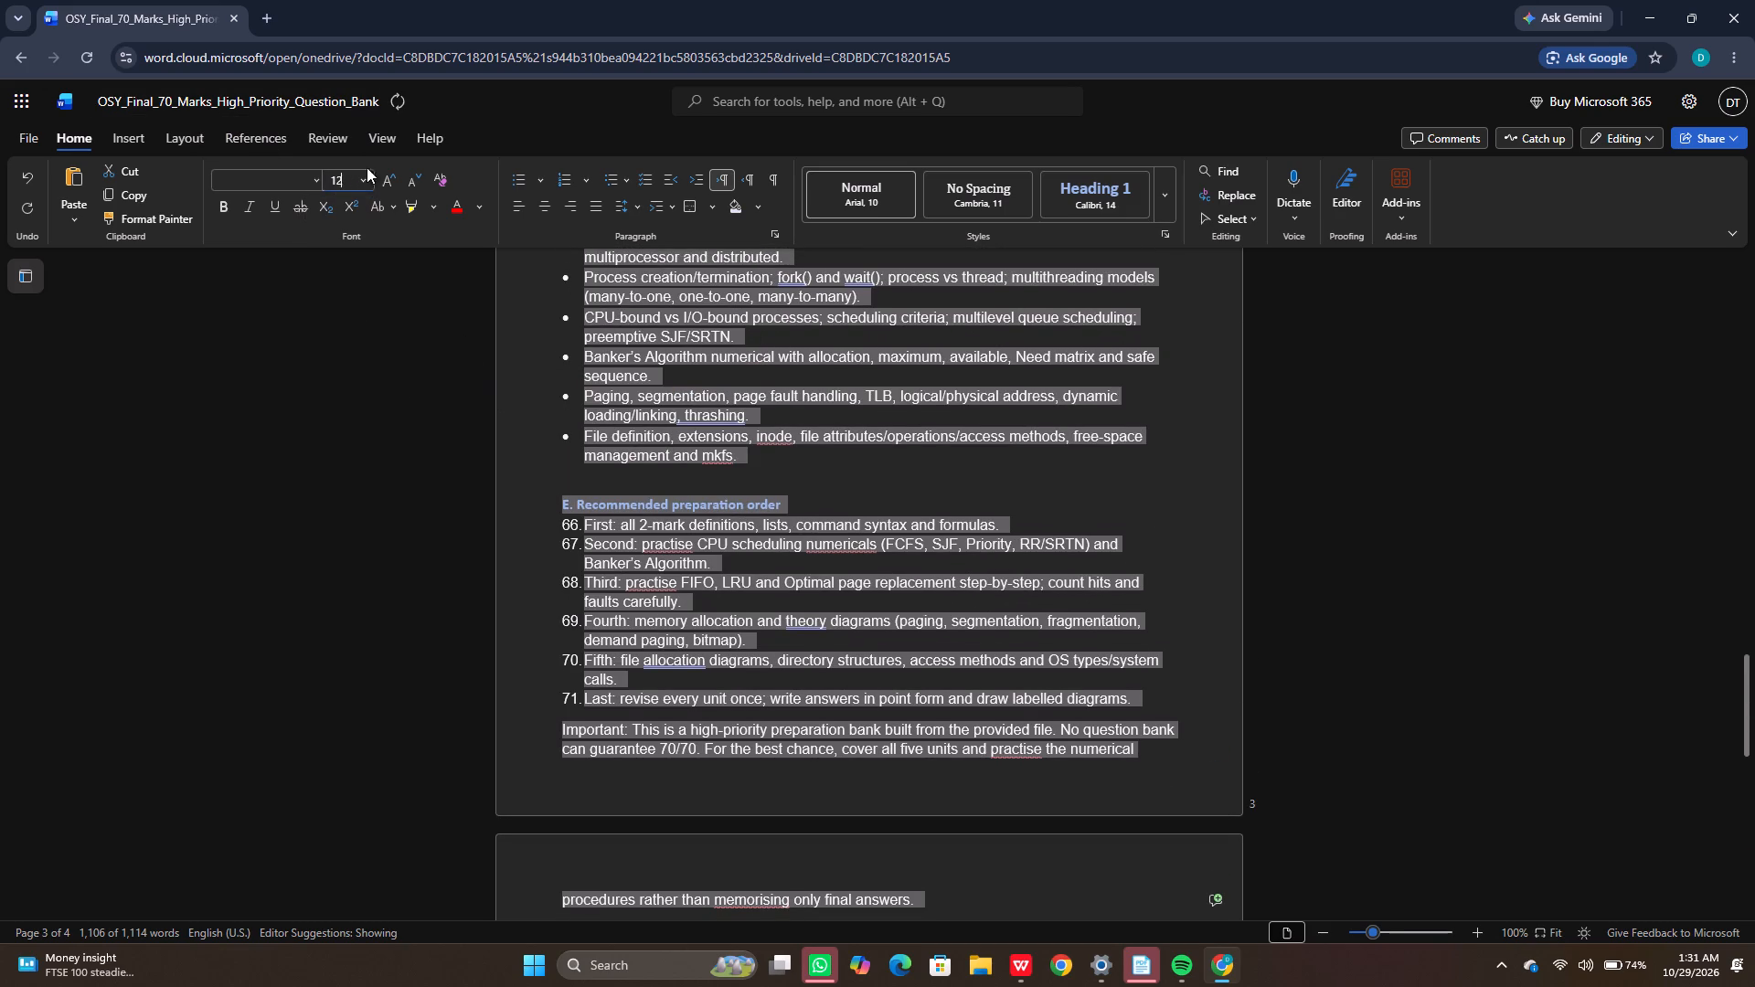
left_click(687, 406)
scroll(687, 406, "up", 2)
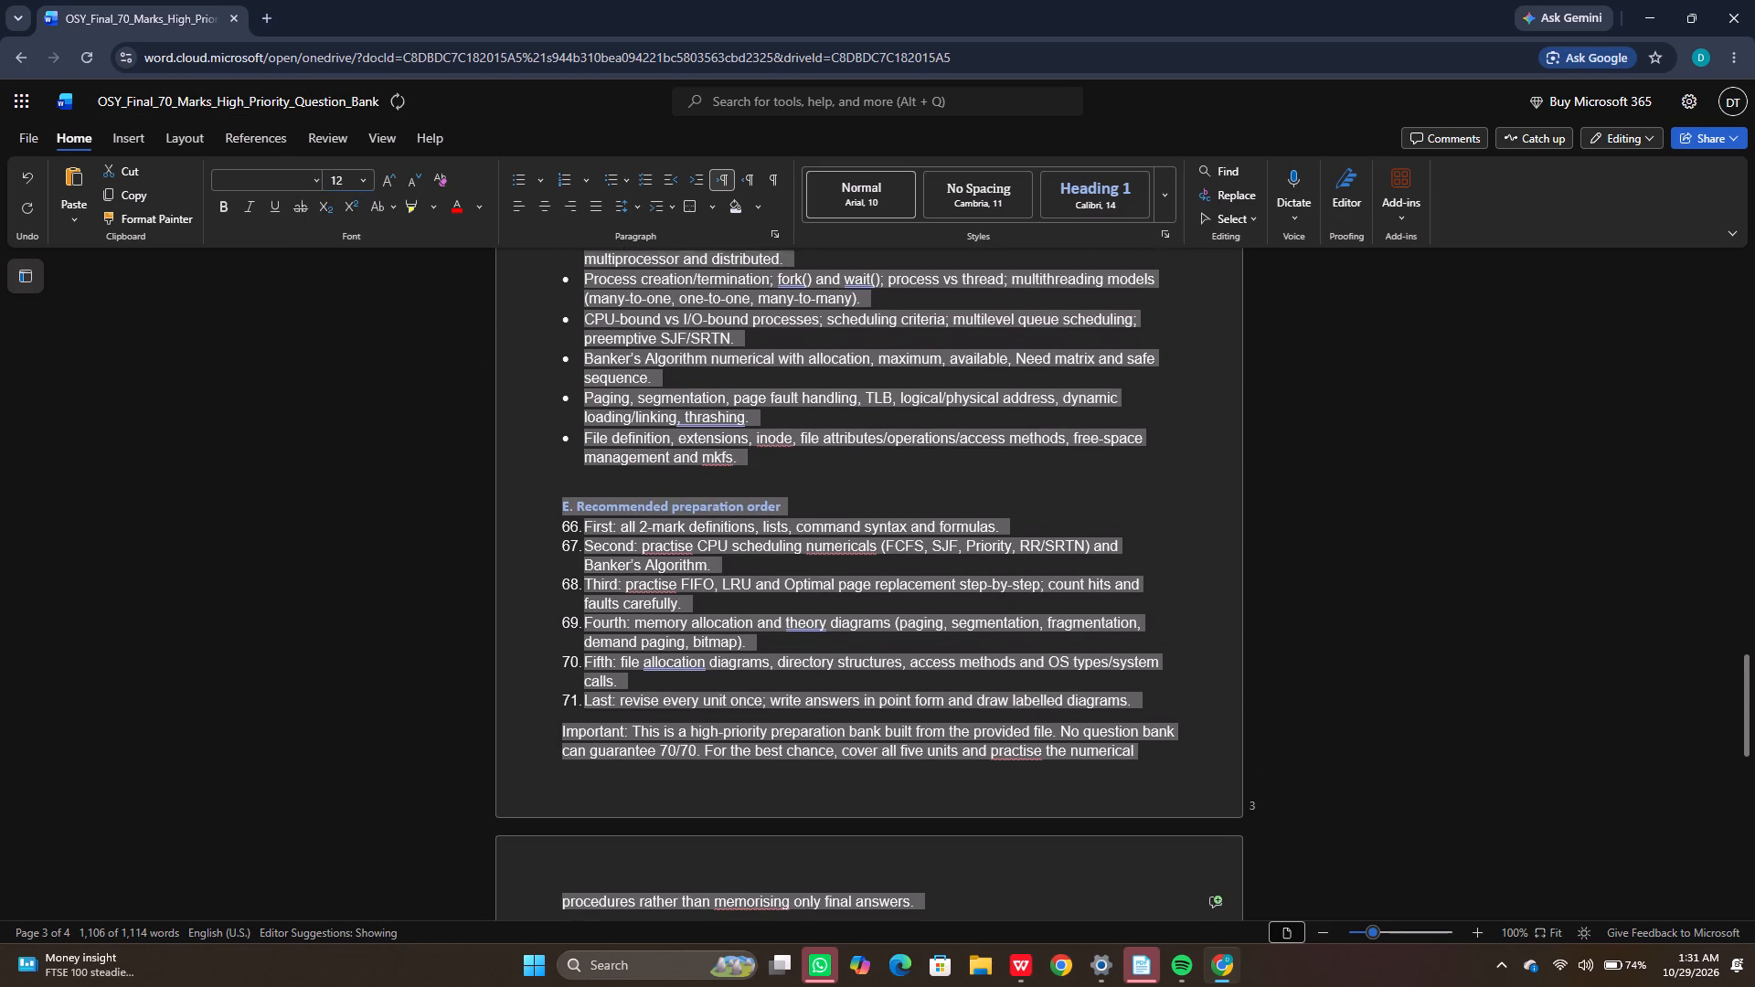
scroll(687, 406, "up", 18)
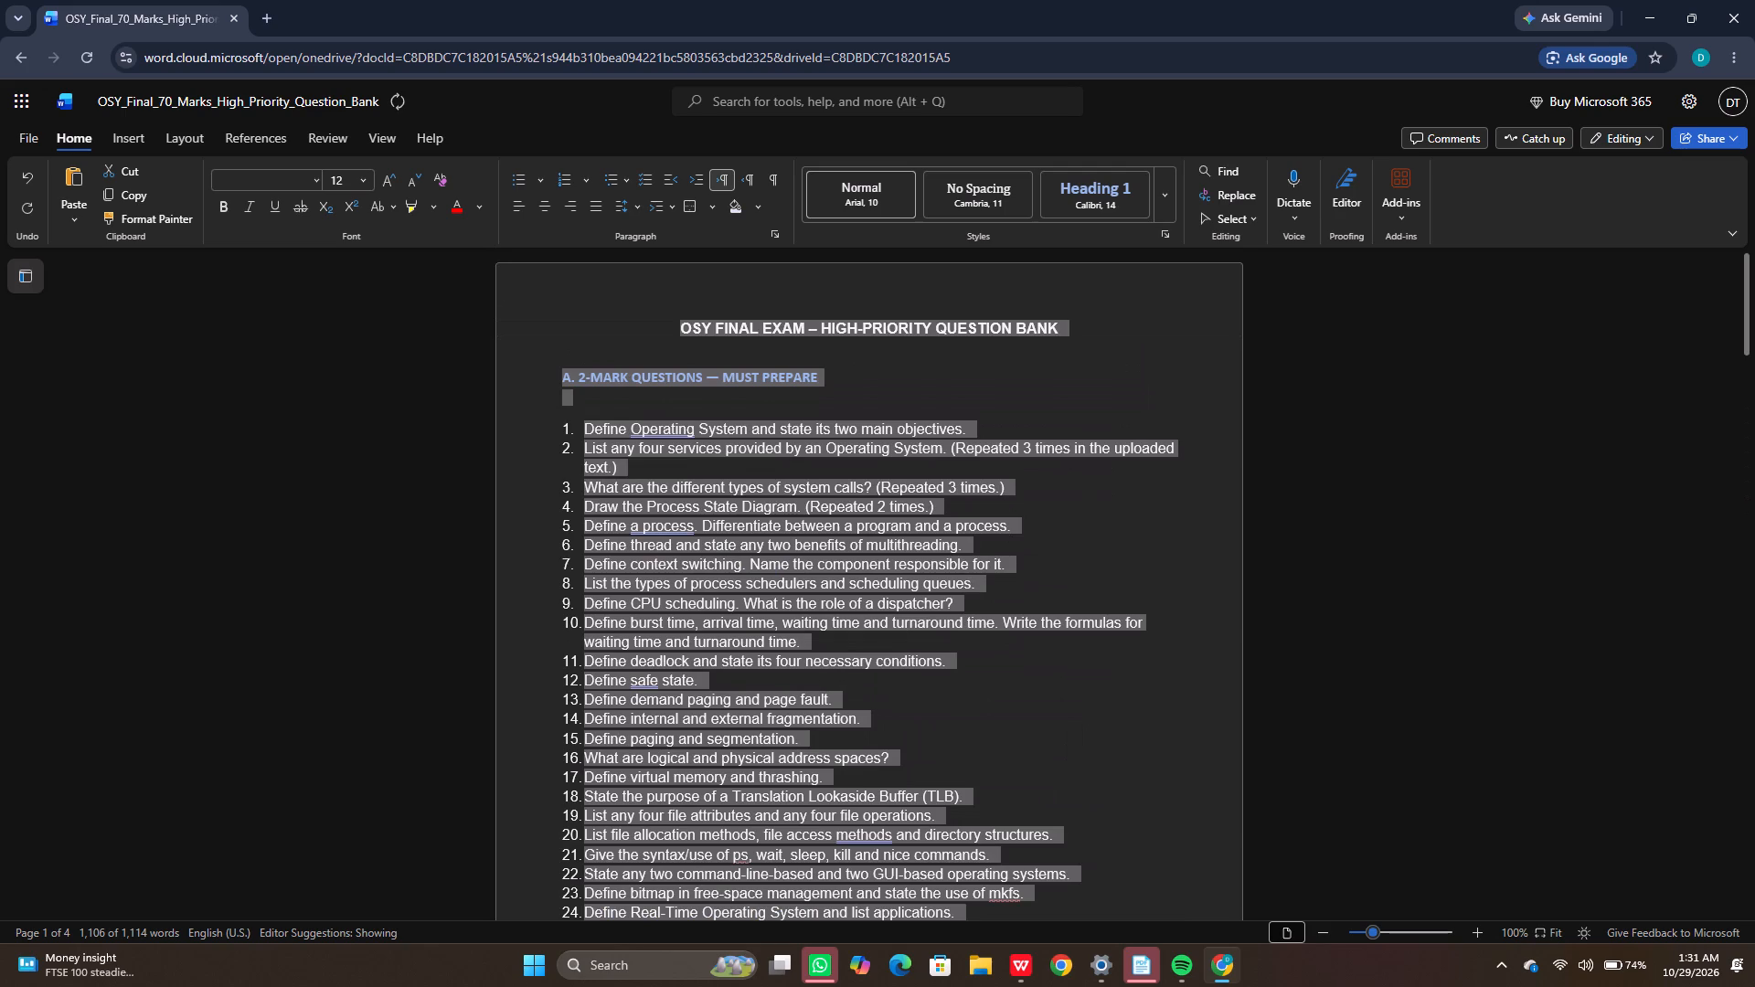
left_click(687, 406)
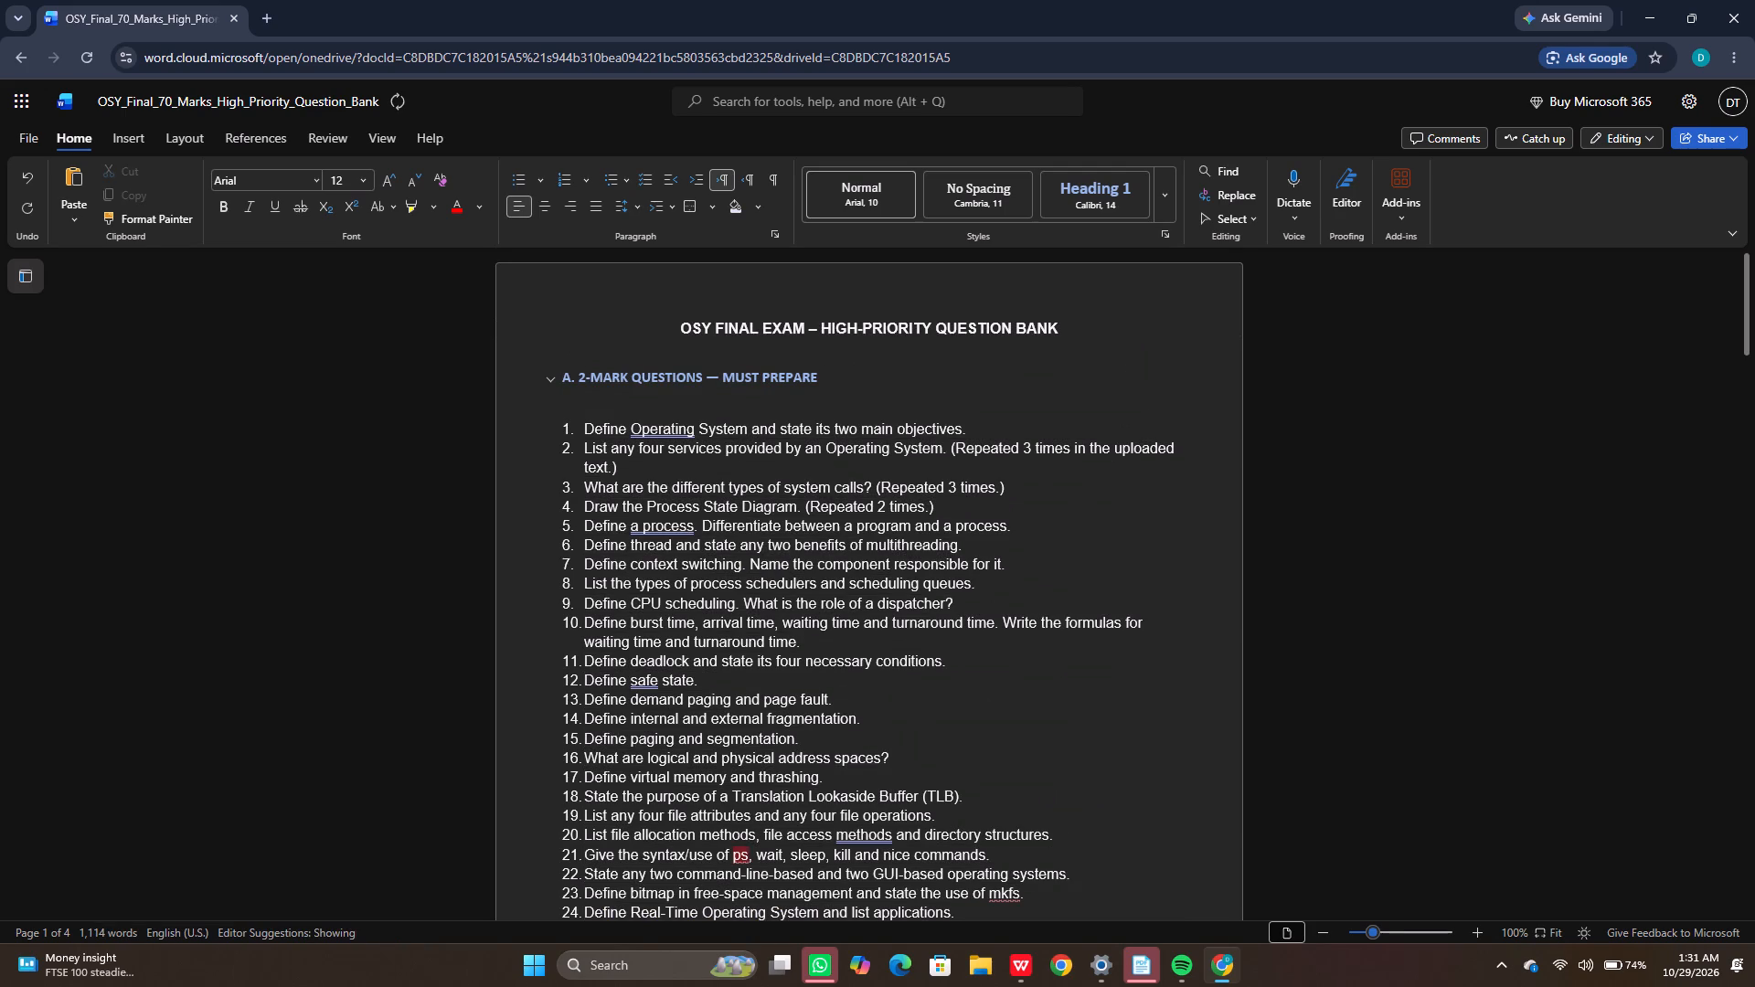
left_click_drag(563, 377, 800, 364)
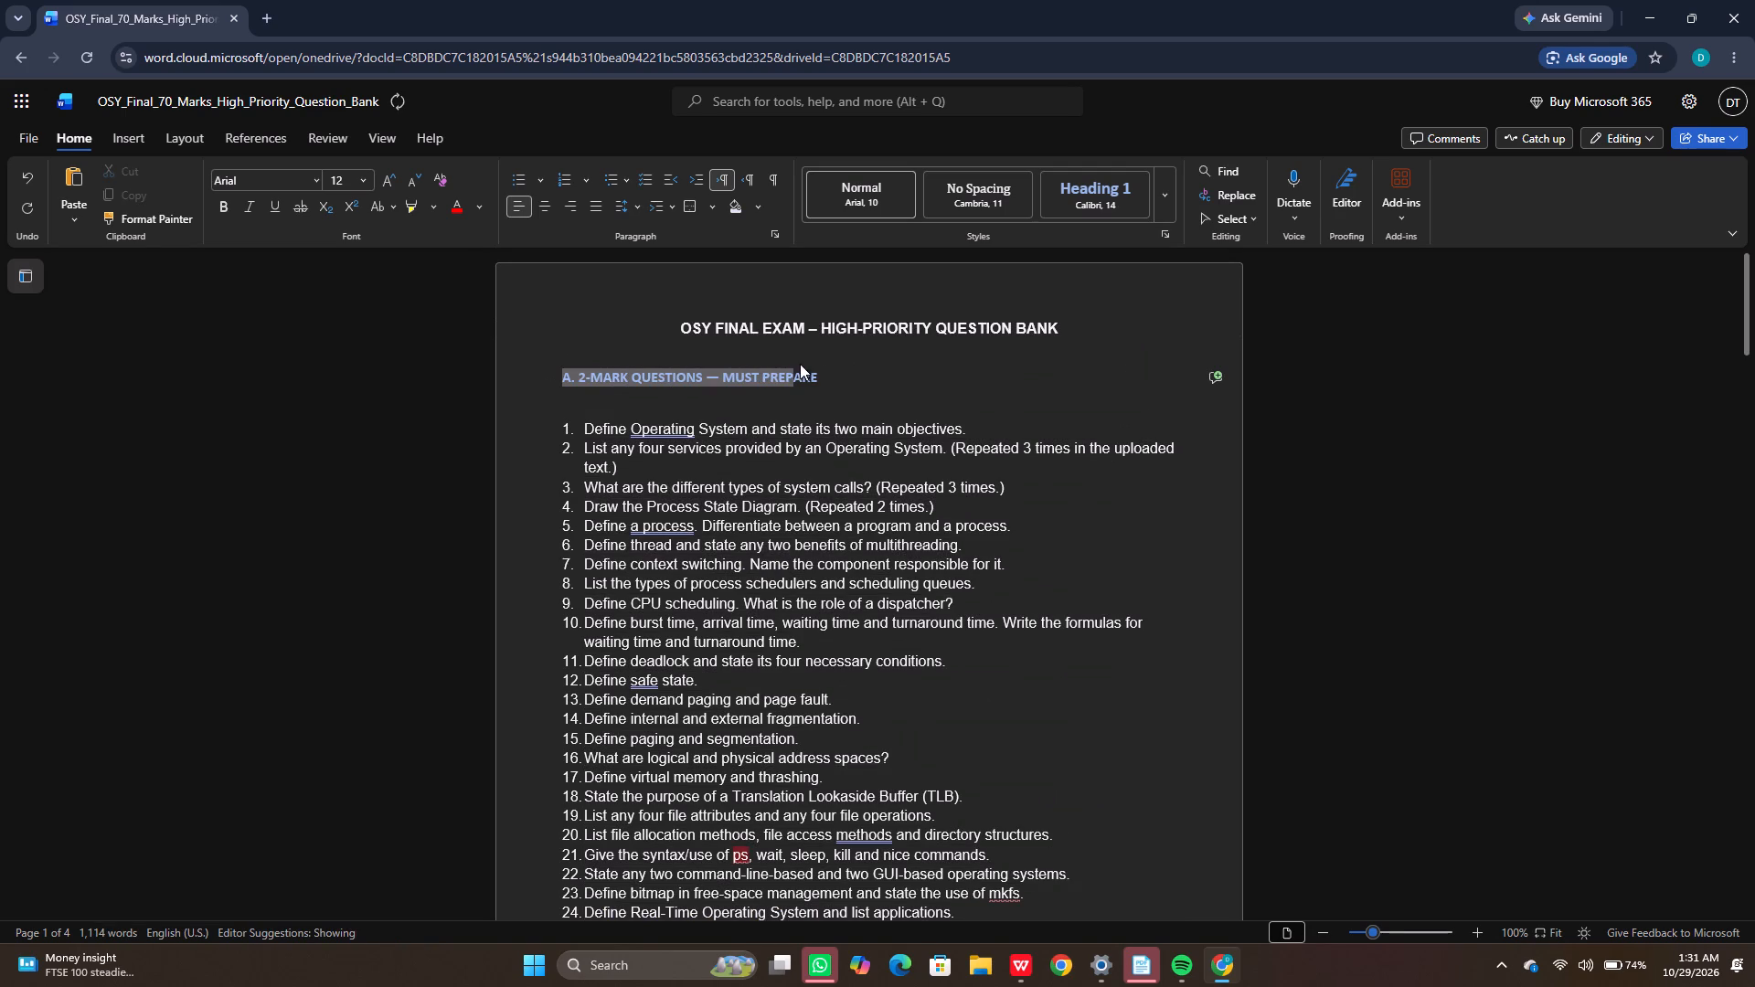
left_click_drag(800, 364, 825, 368)
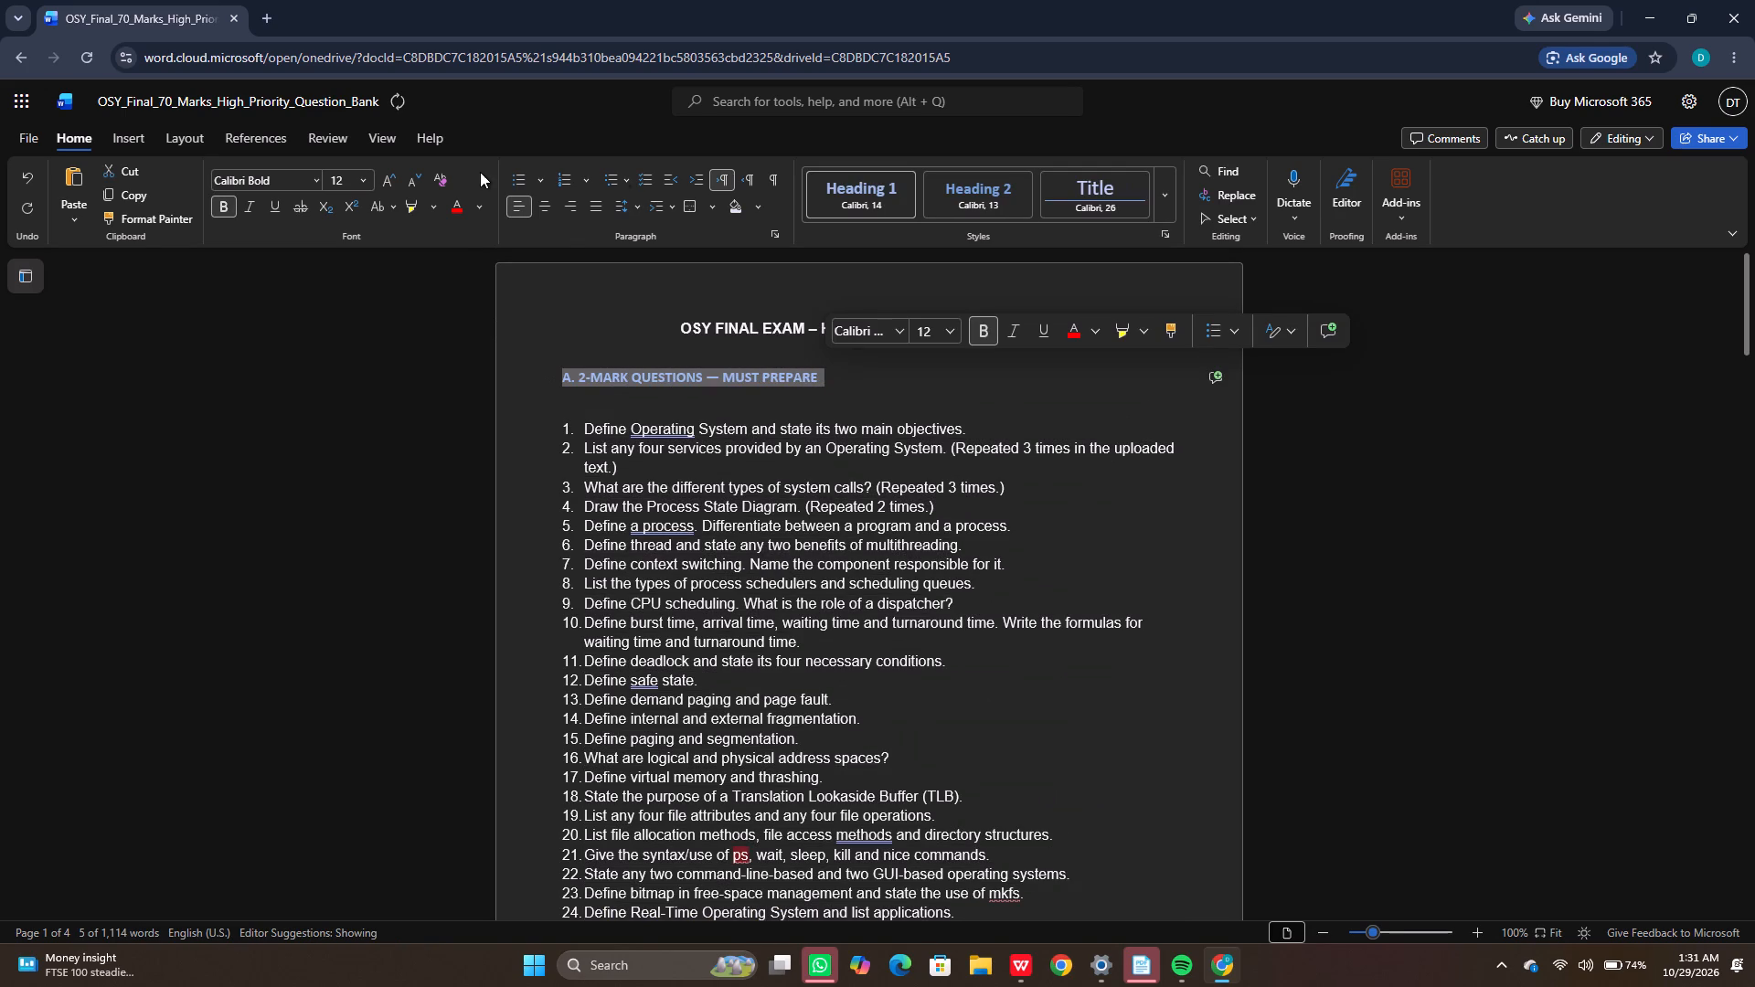
left_click(380, 179)
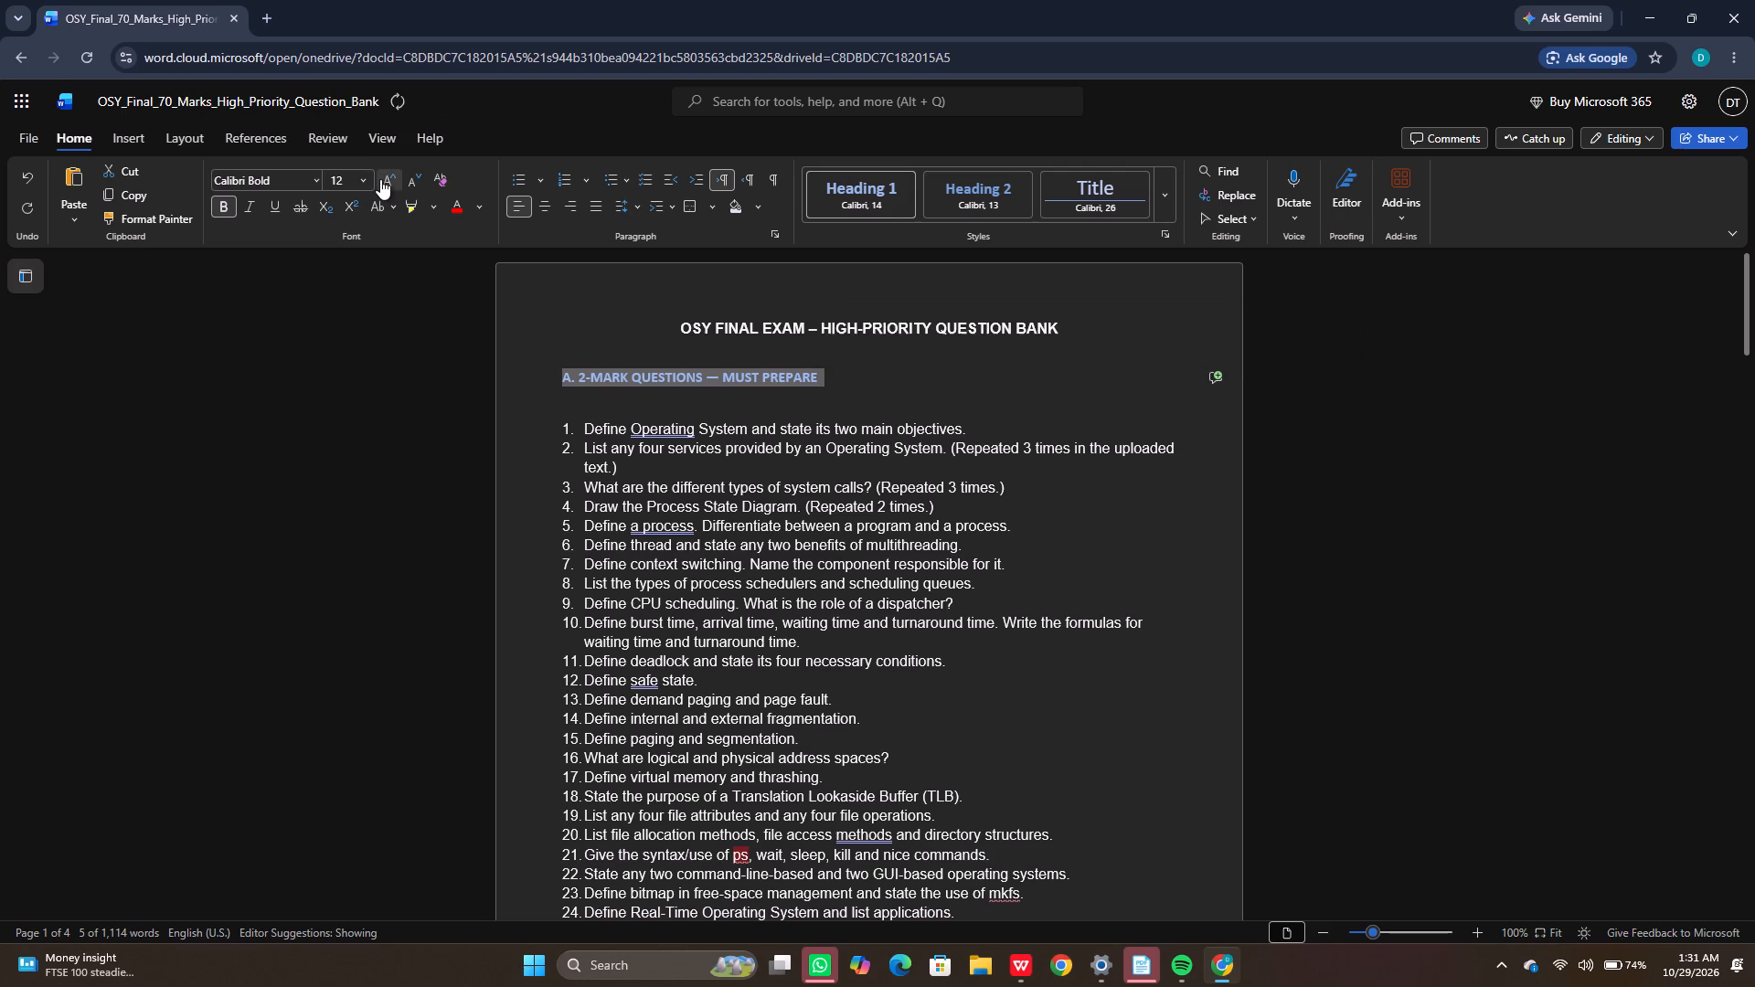
left_click(380, 179)
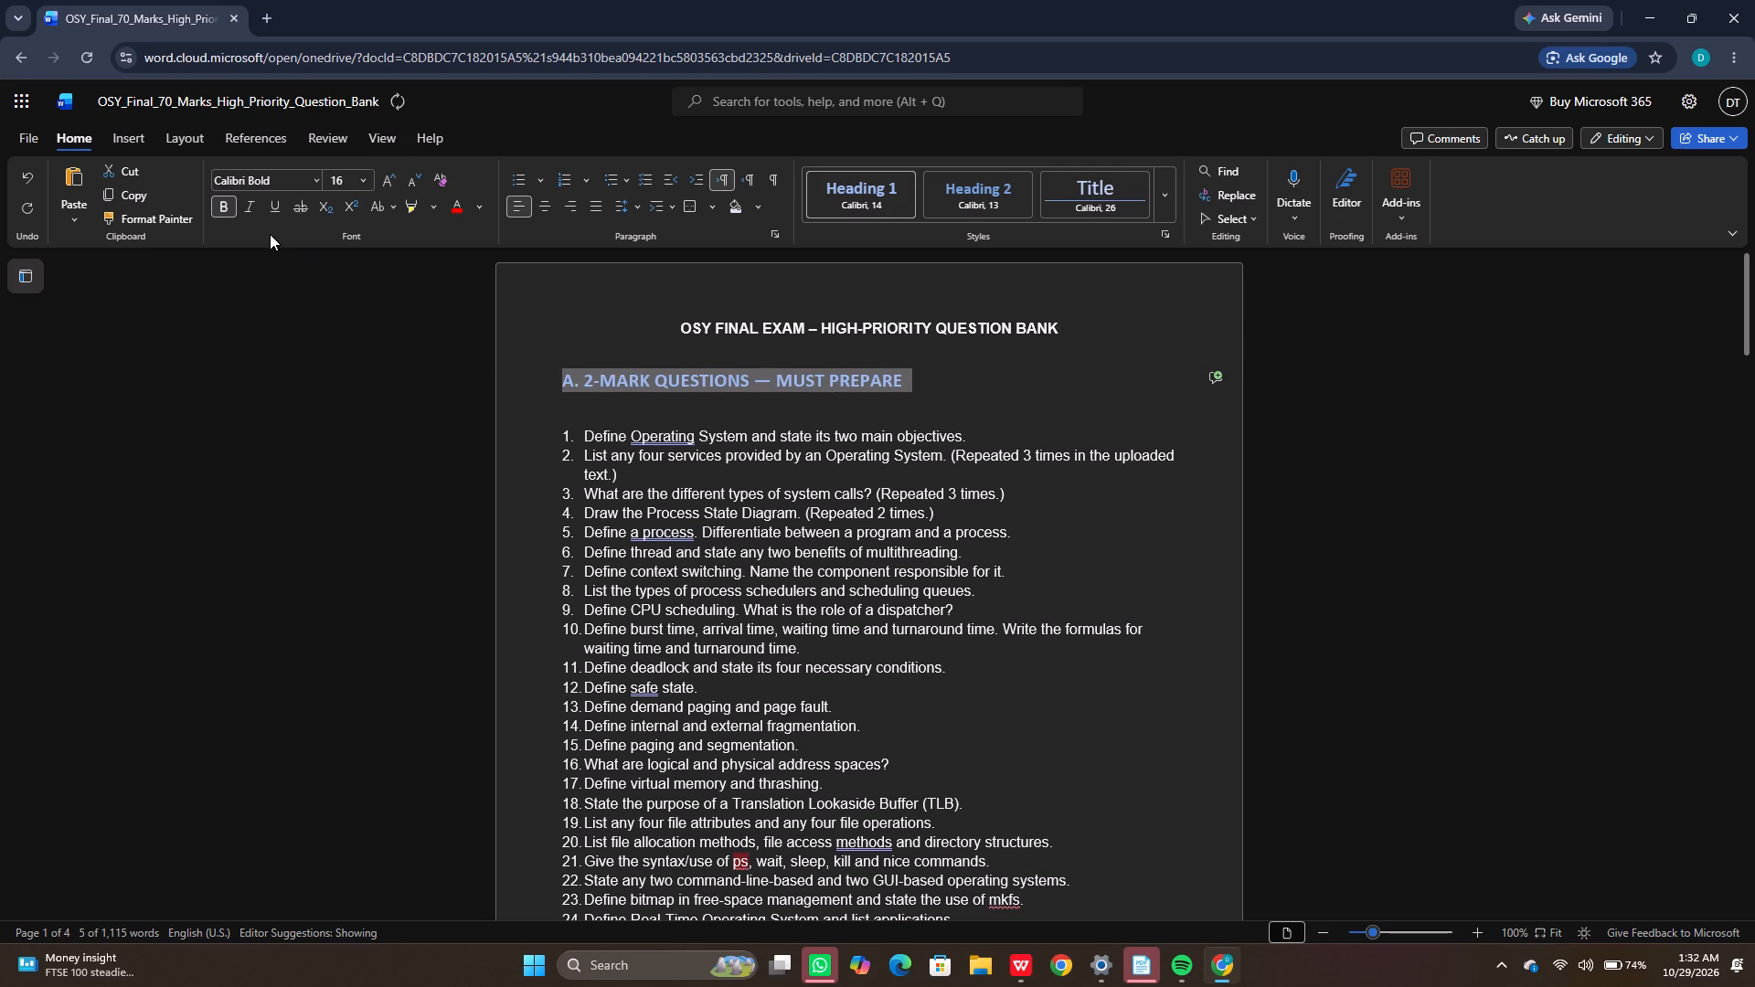
left_click(256, 205)
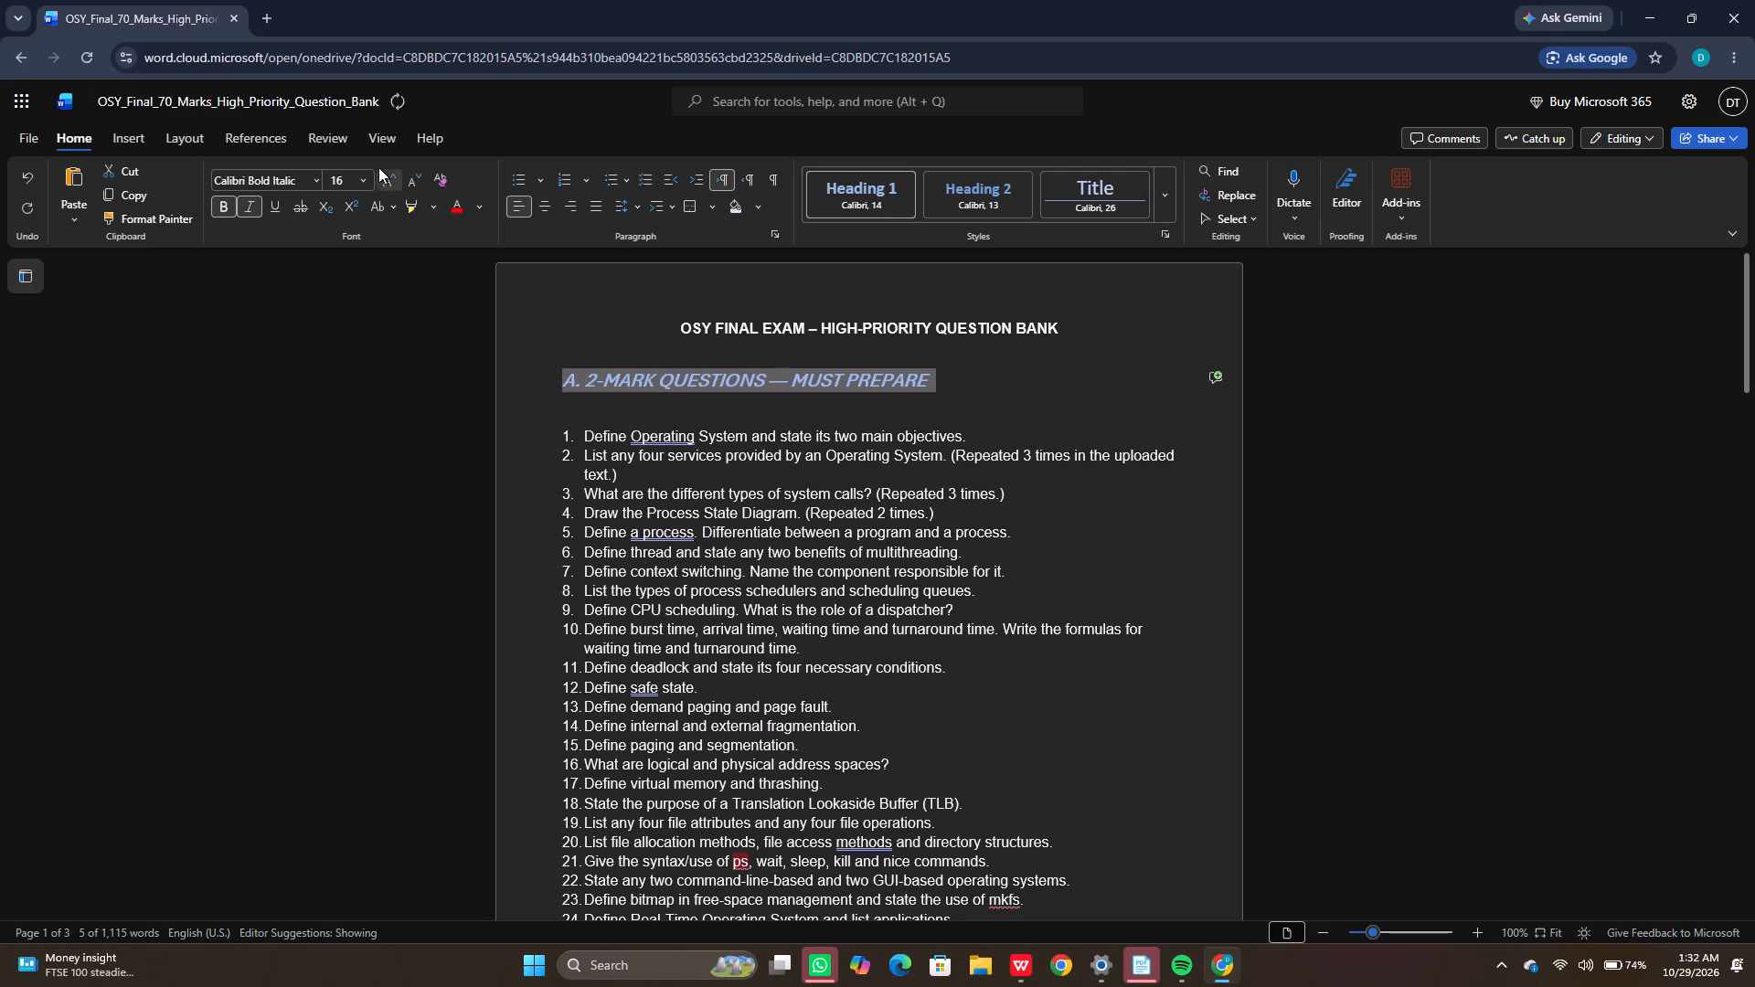
Reduce the "A. 2-MARK QUESTIONS — MUST PREPARE" heading to 14 pt.
left_click(404, 179)
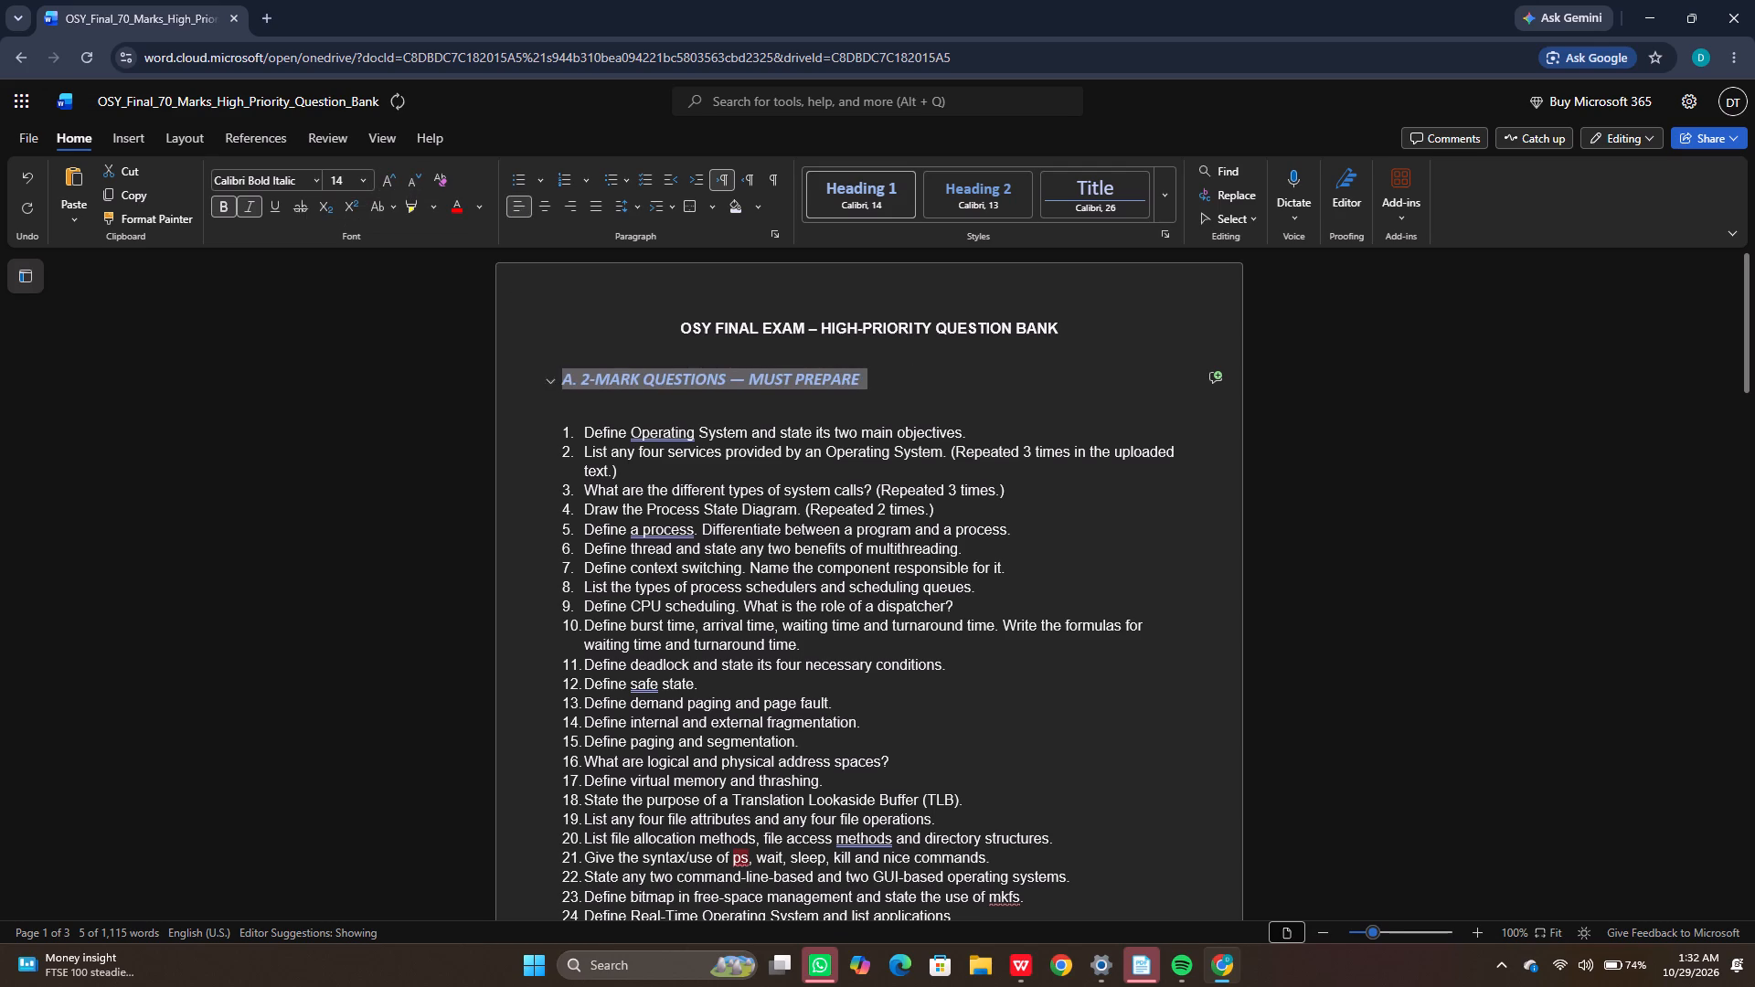
left_click(639, 464)
Enlarge the "B. 4-MARK QUESTIONS — HIGH PRIORITY" heading to 14 pt.
scroll(639, 464, "down", 5)
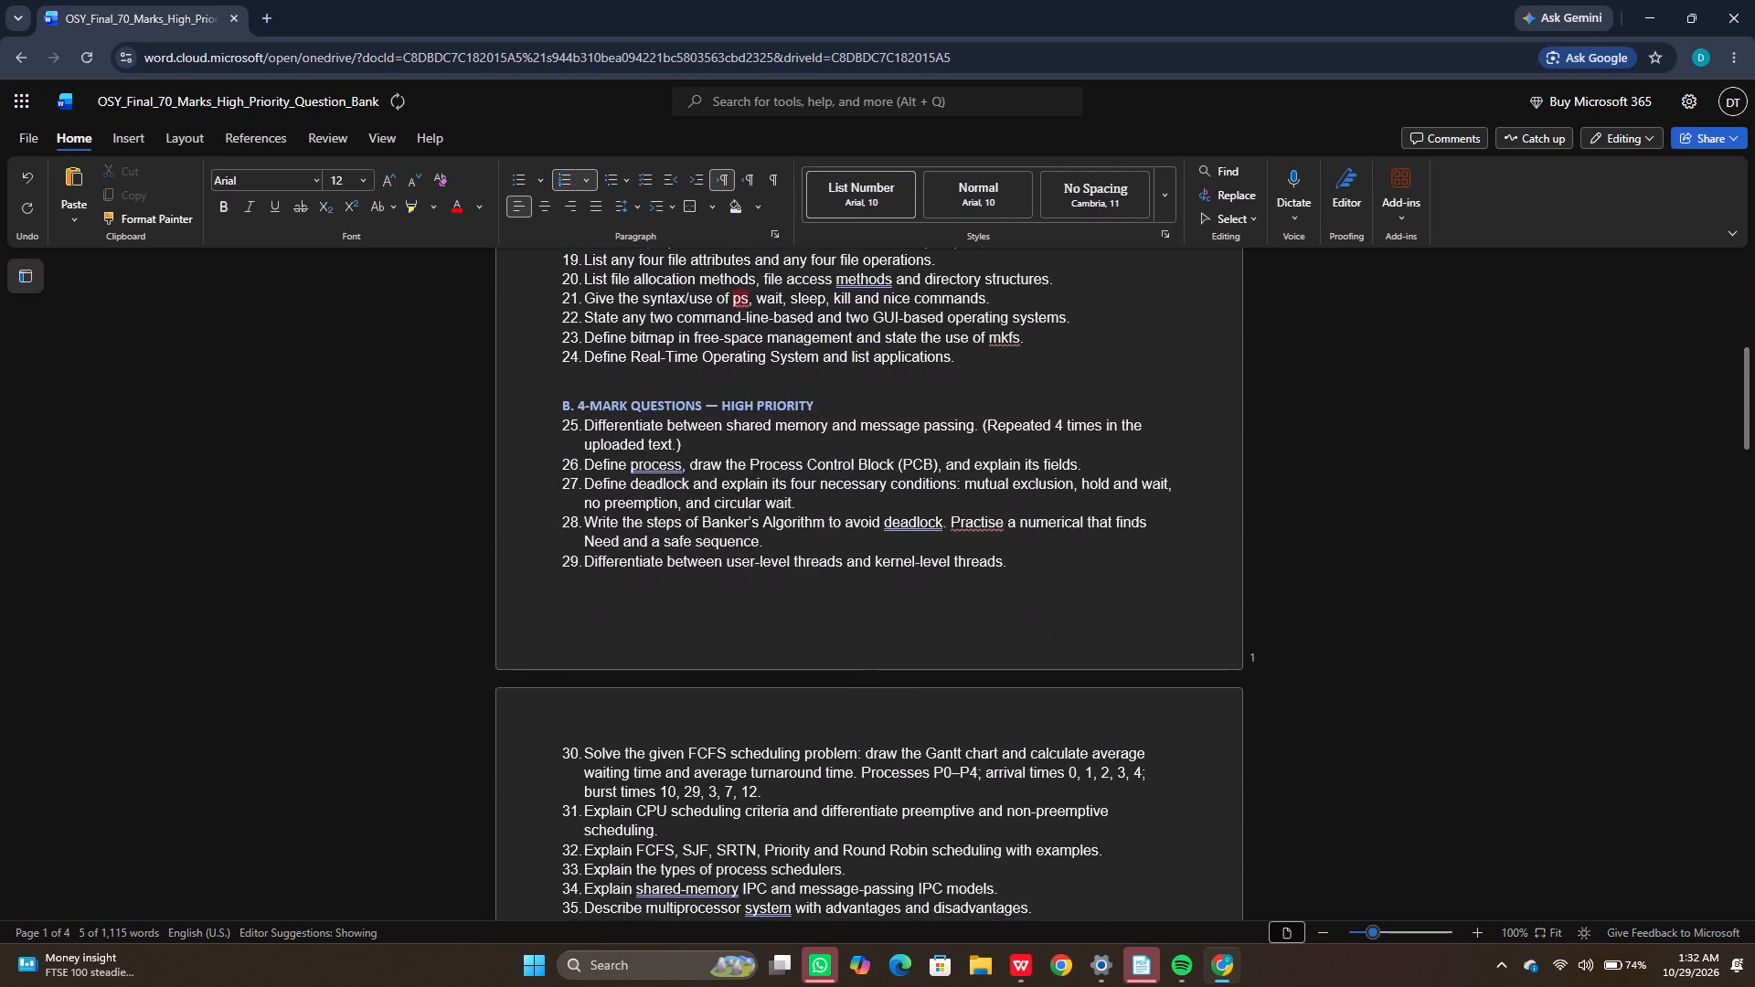
scroll(639, 464, "down", 1)
scroll(643, 406, "up", 2)
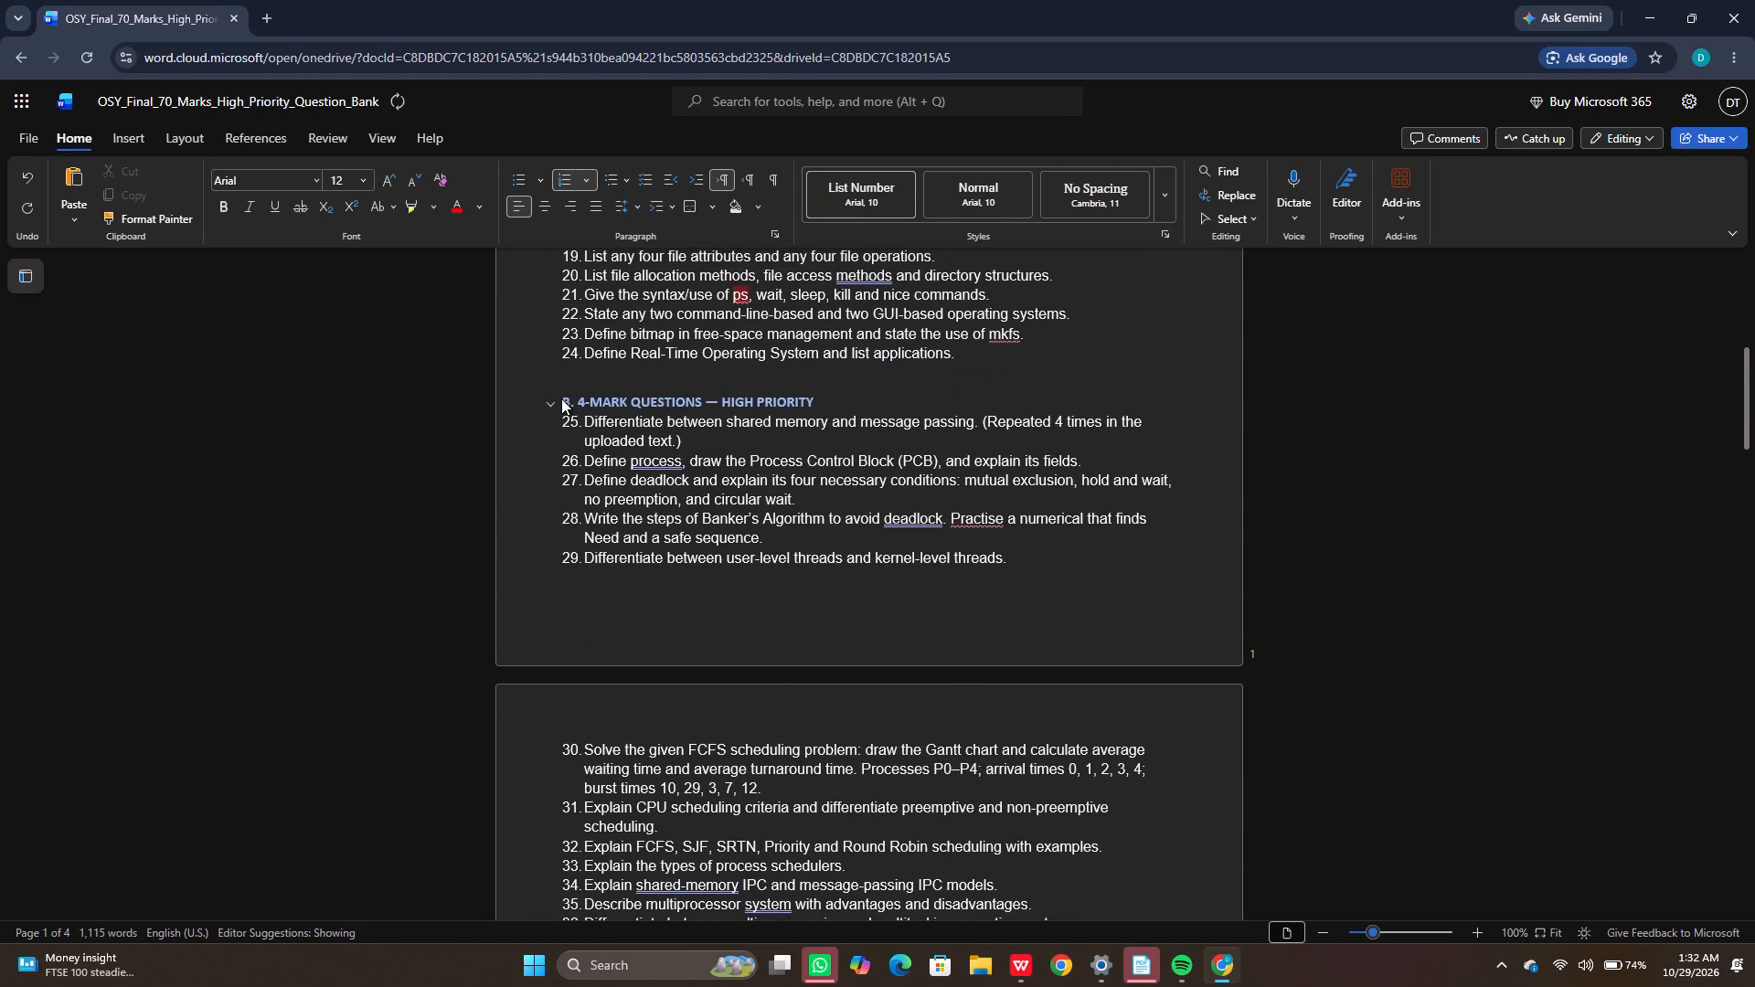
left_click_drag(561, 398, 820, 382)
left_click(383, 186)
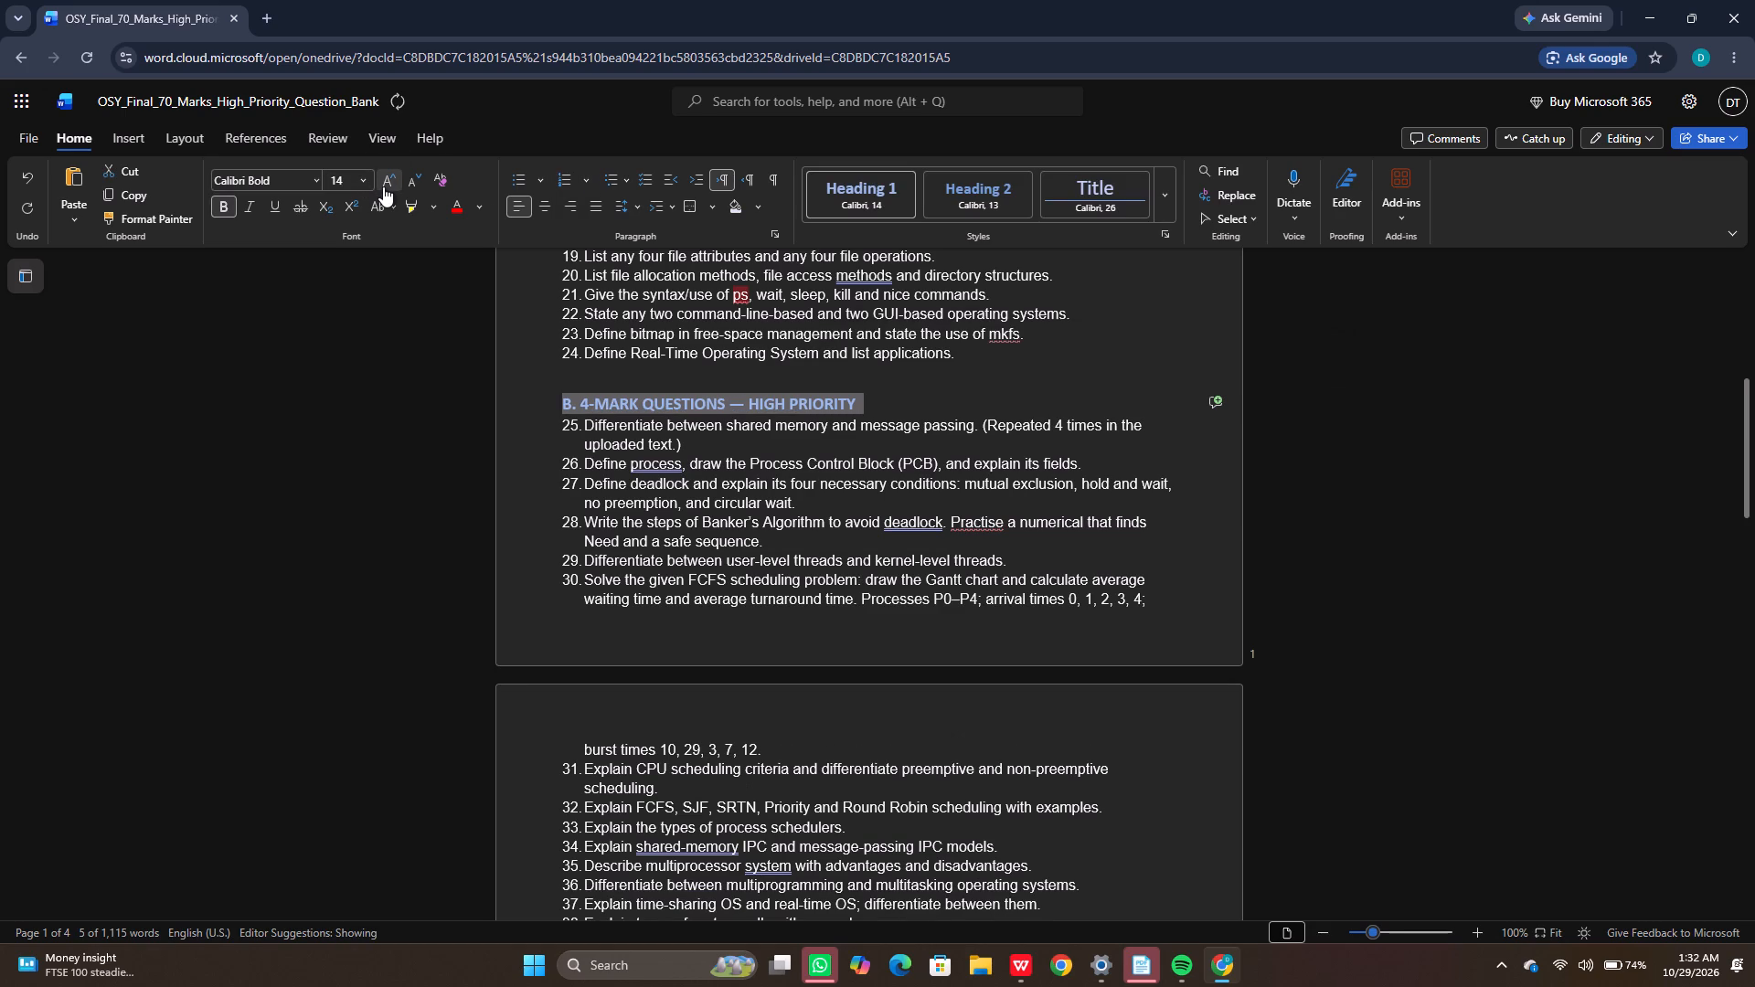
Insert a page break after question 24 so section B starts on a new page, and remove the stray list number it creates.
left_click(1027, 357)
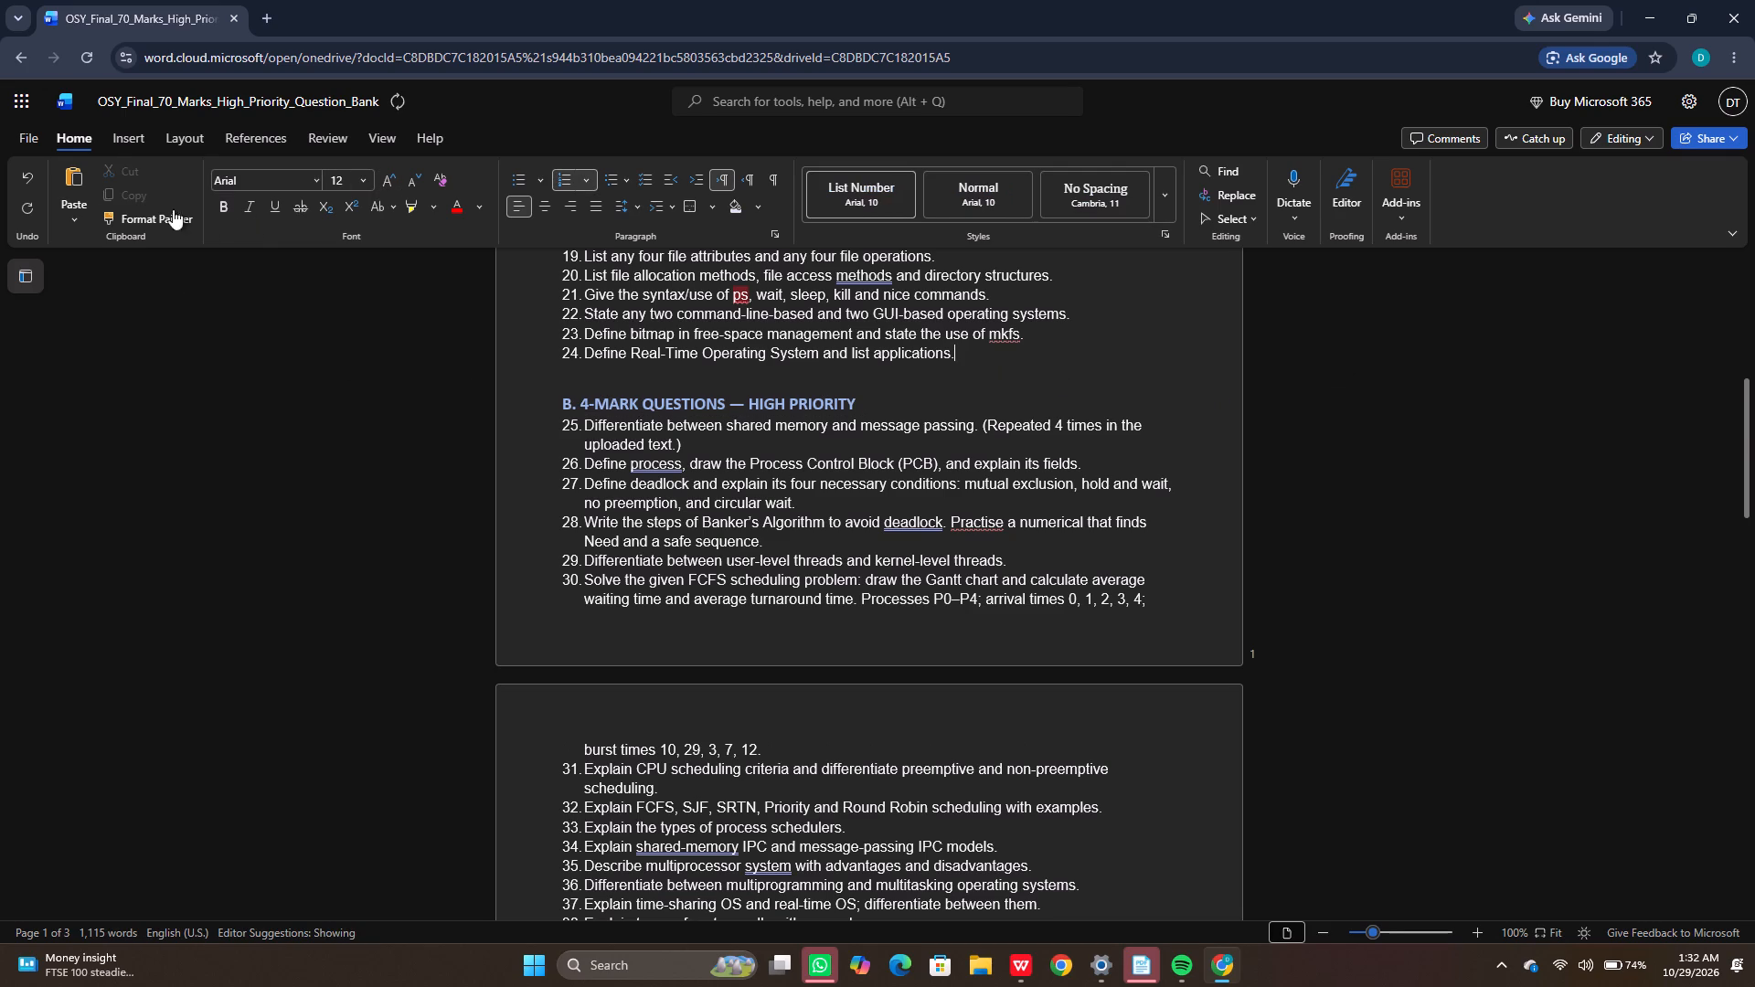
left_click(143, 138)
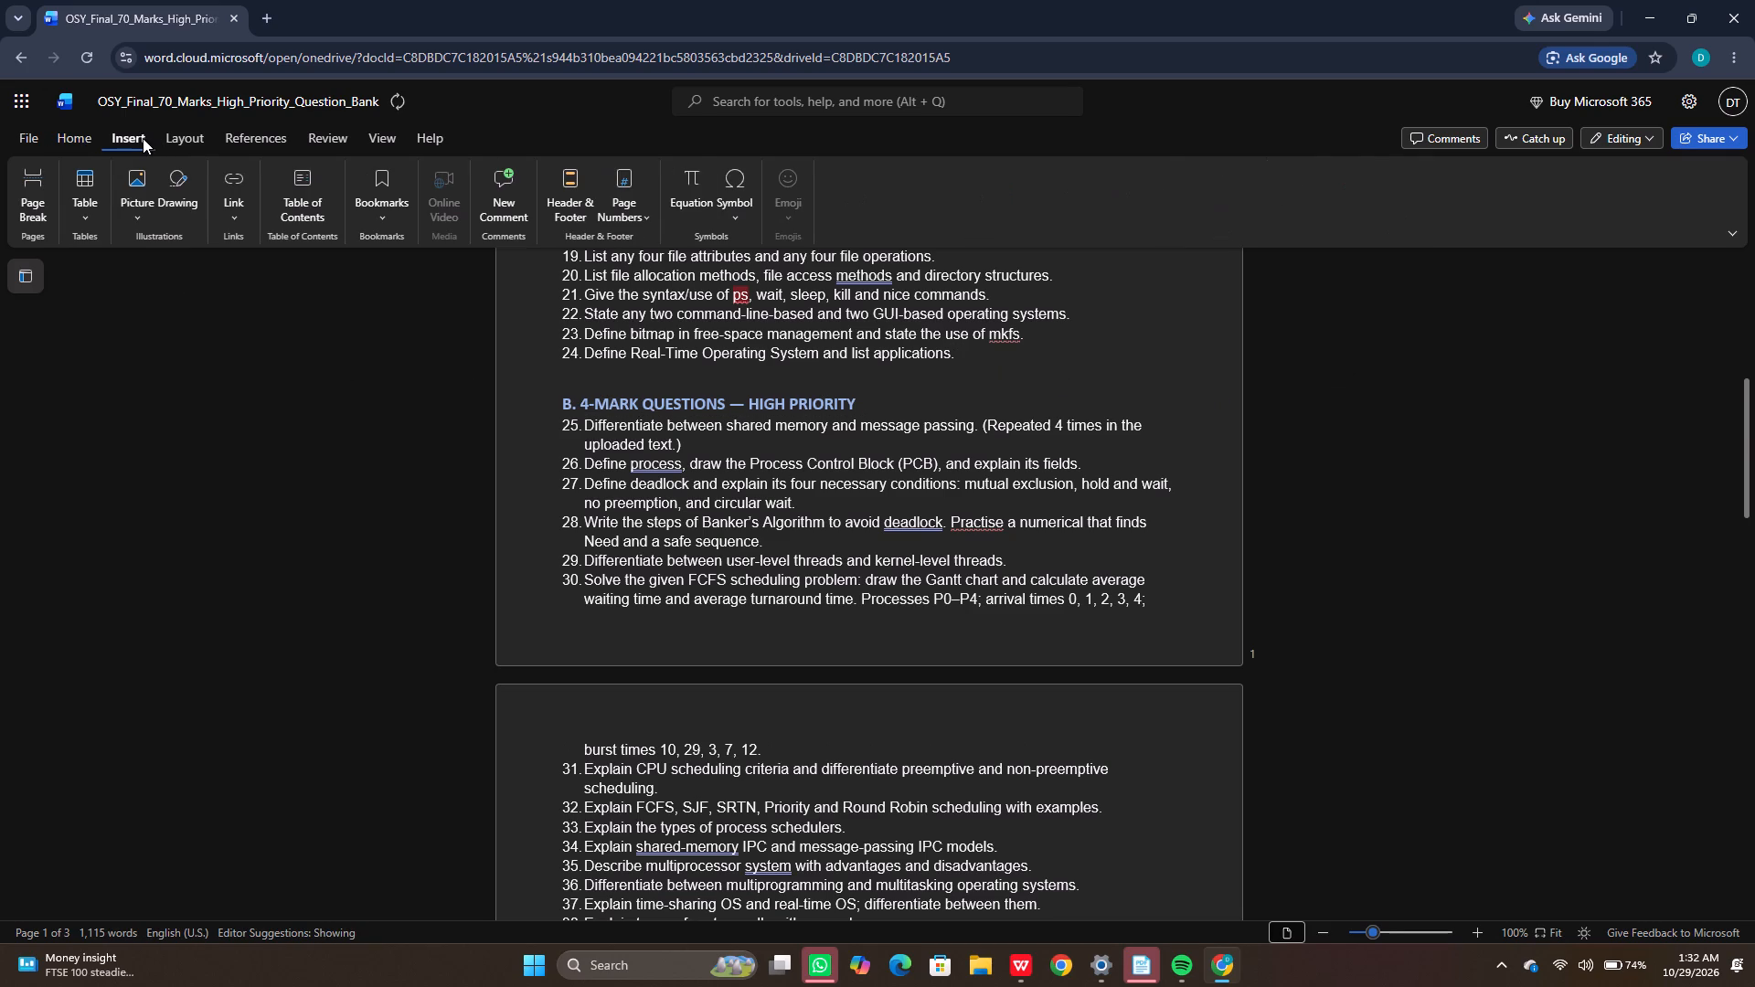
left_click(31, 219)
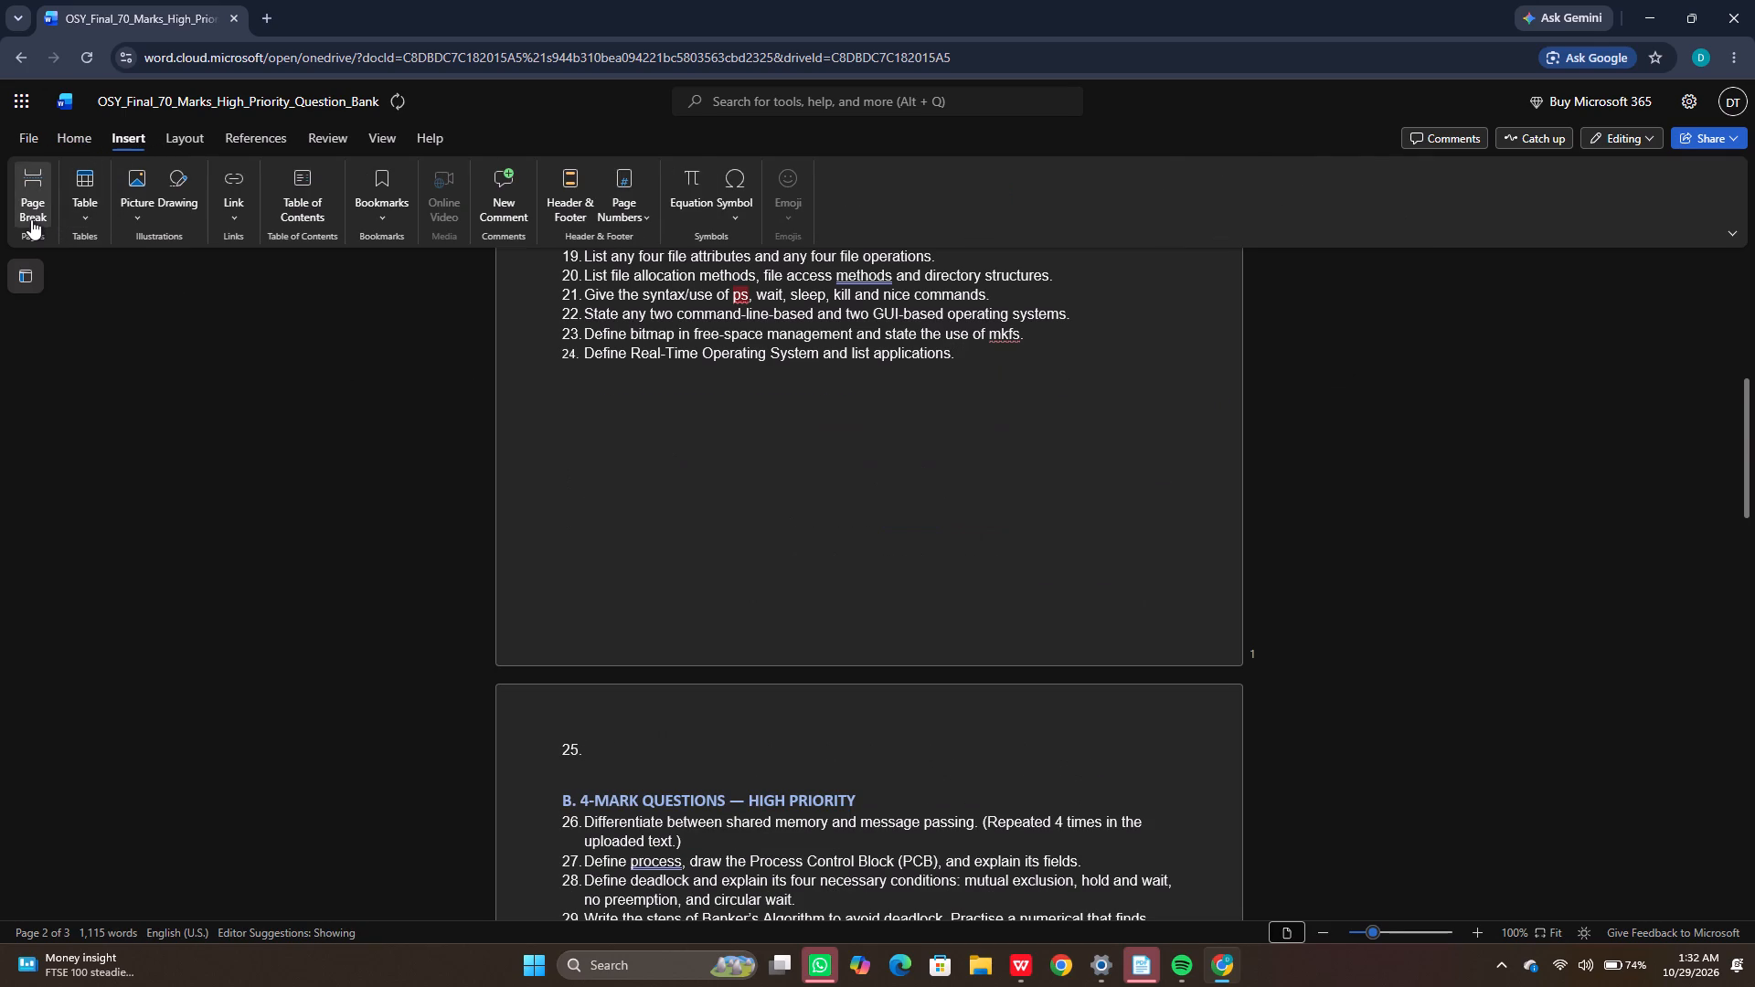
key("BackSpace")
key("BackSpace")
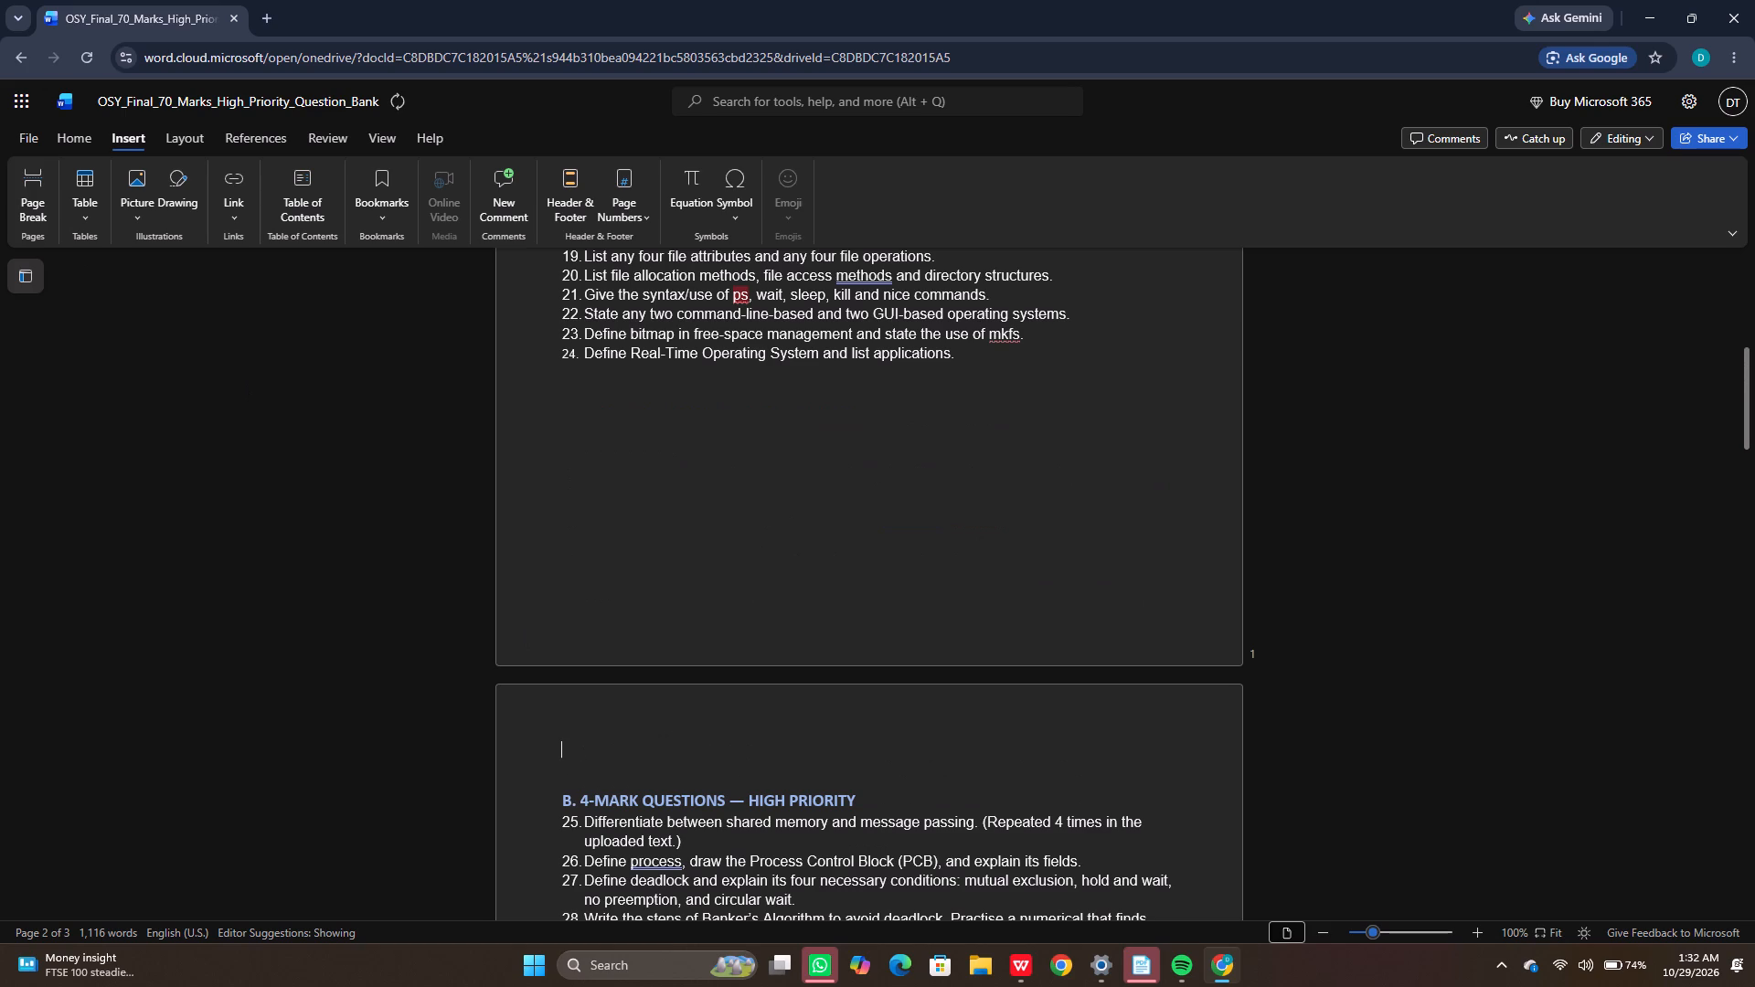
Insert one blank line between the "B. 4-MARK QUESTIONS — HIGH PRIORITY" heading and question 25.
scroll(657, 787, "down", 3)
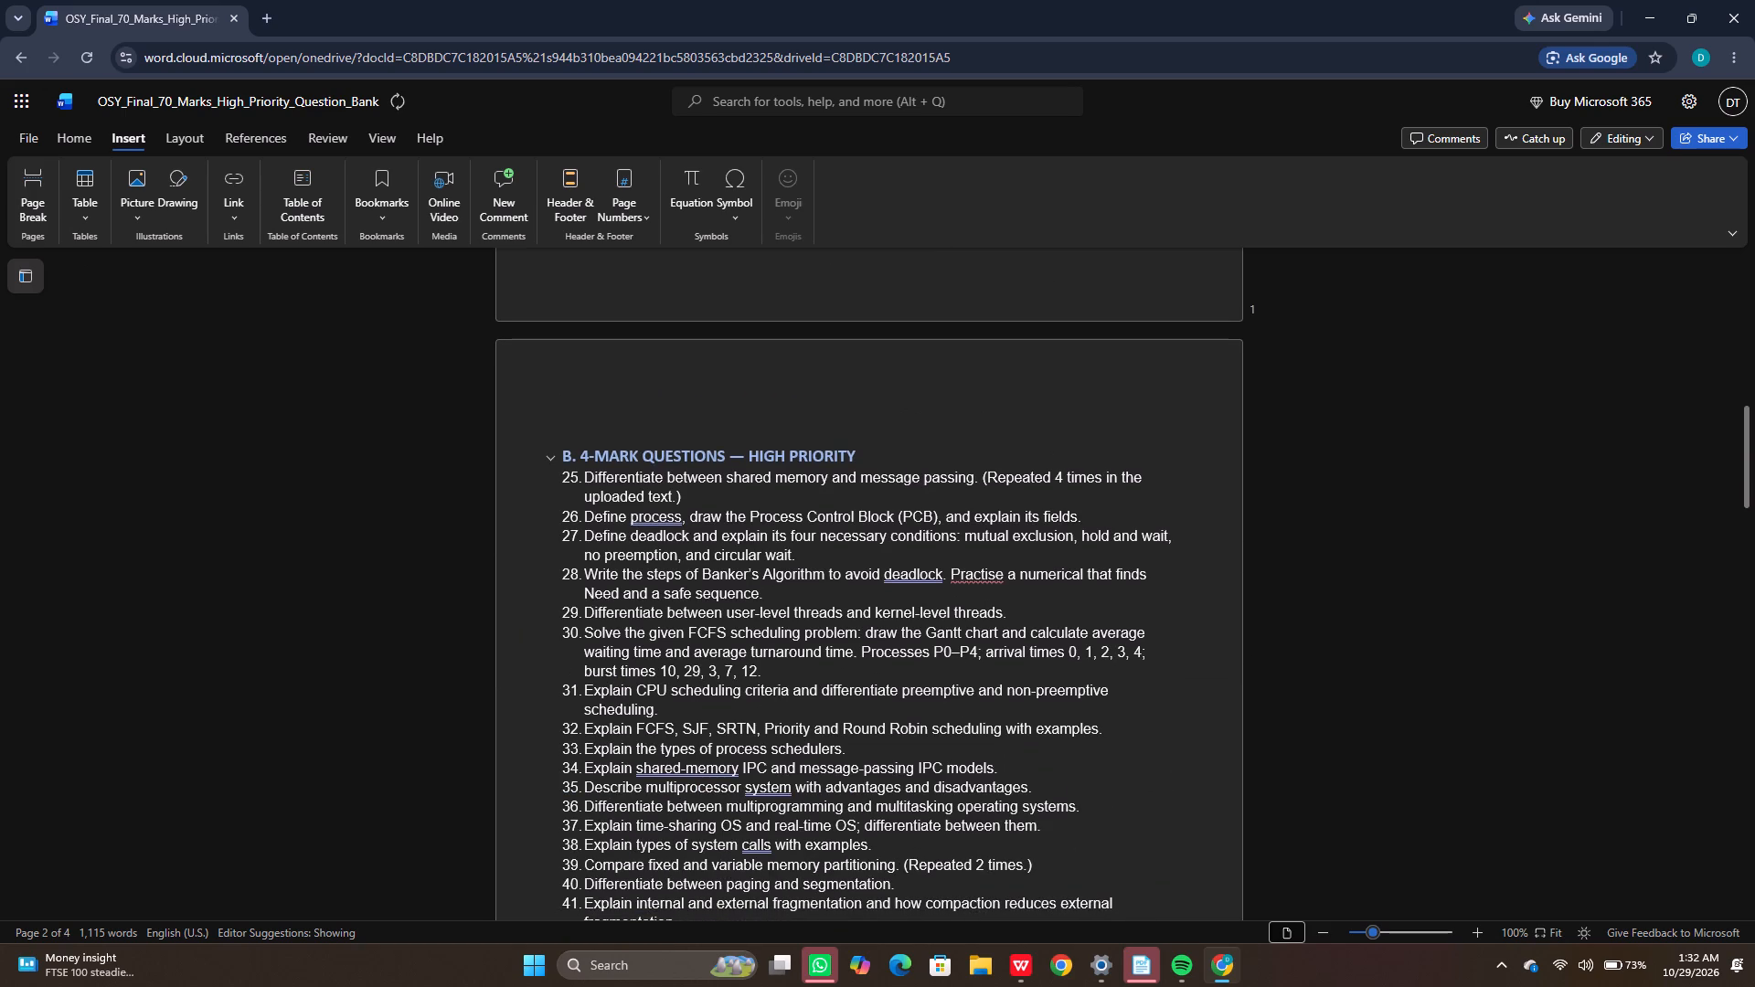
left_click(876, 456)
key("Return")
key("Return")
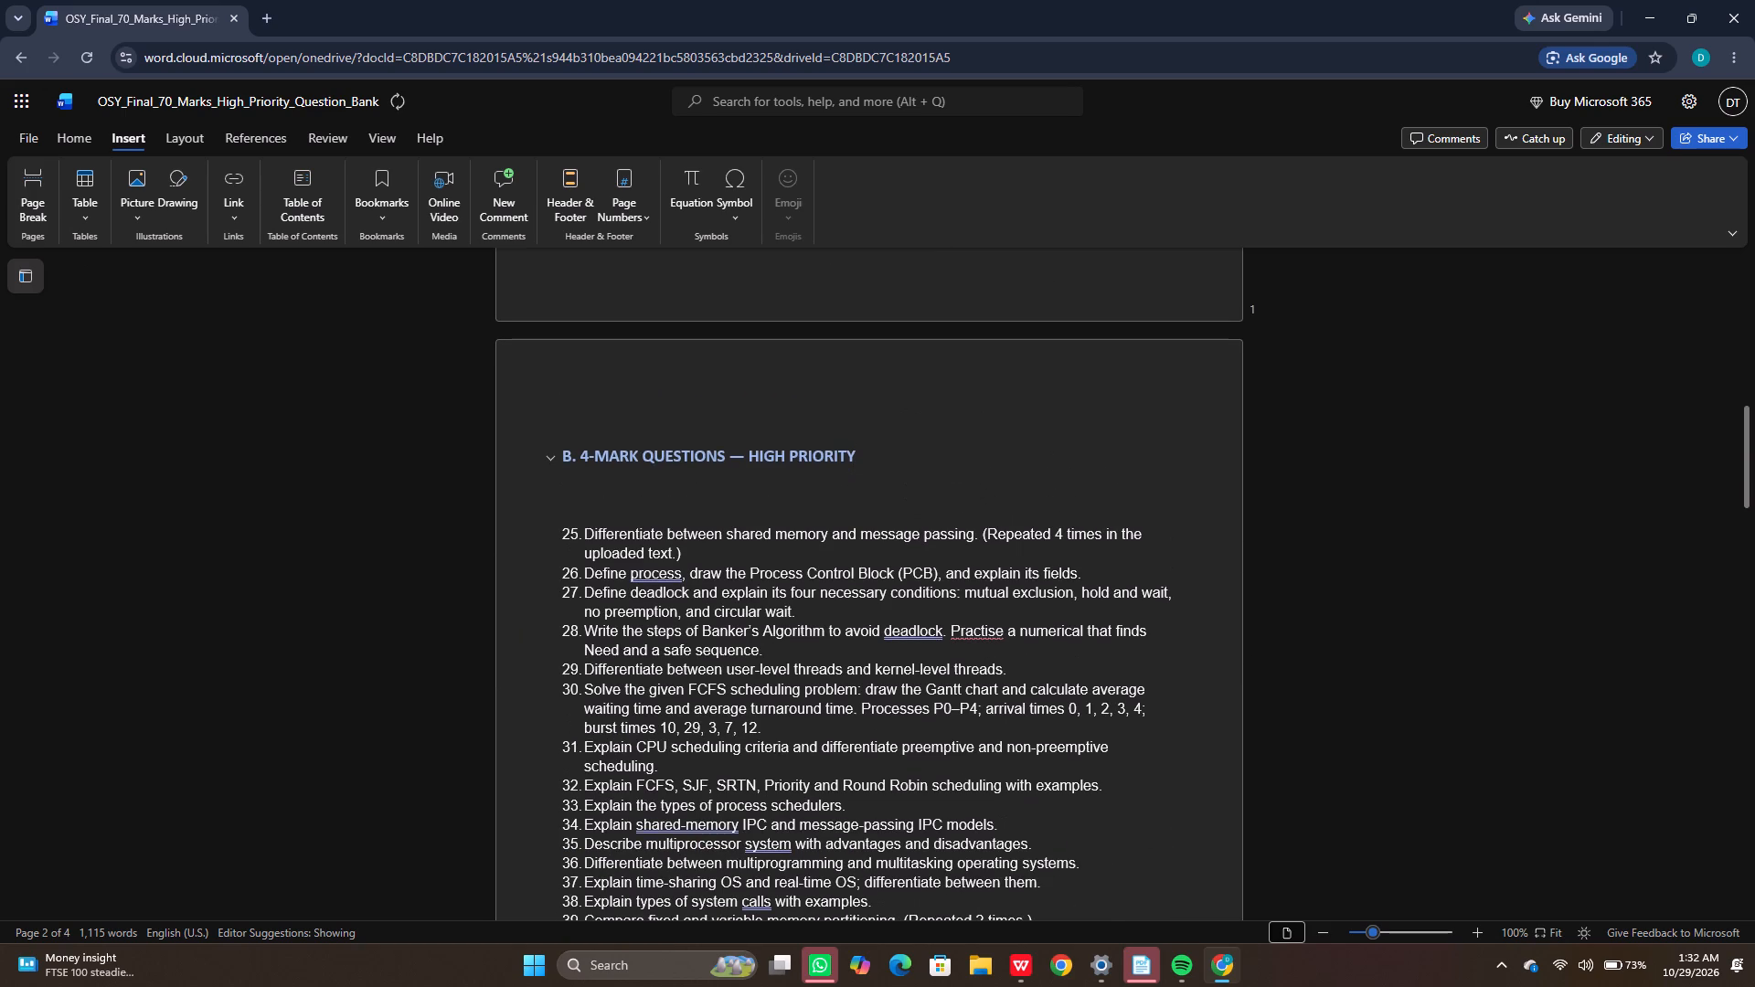
key("BackSpace")
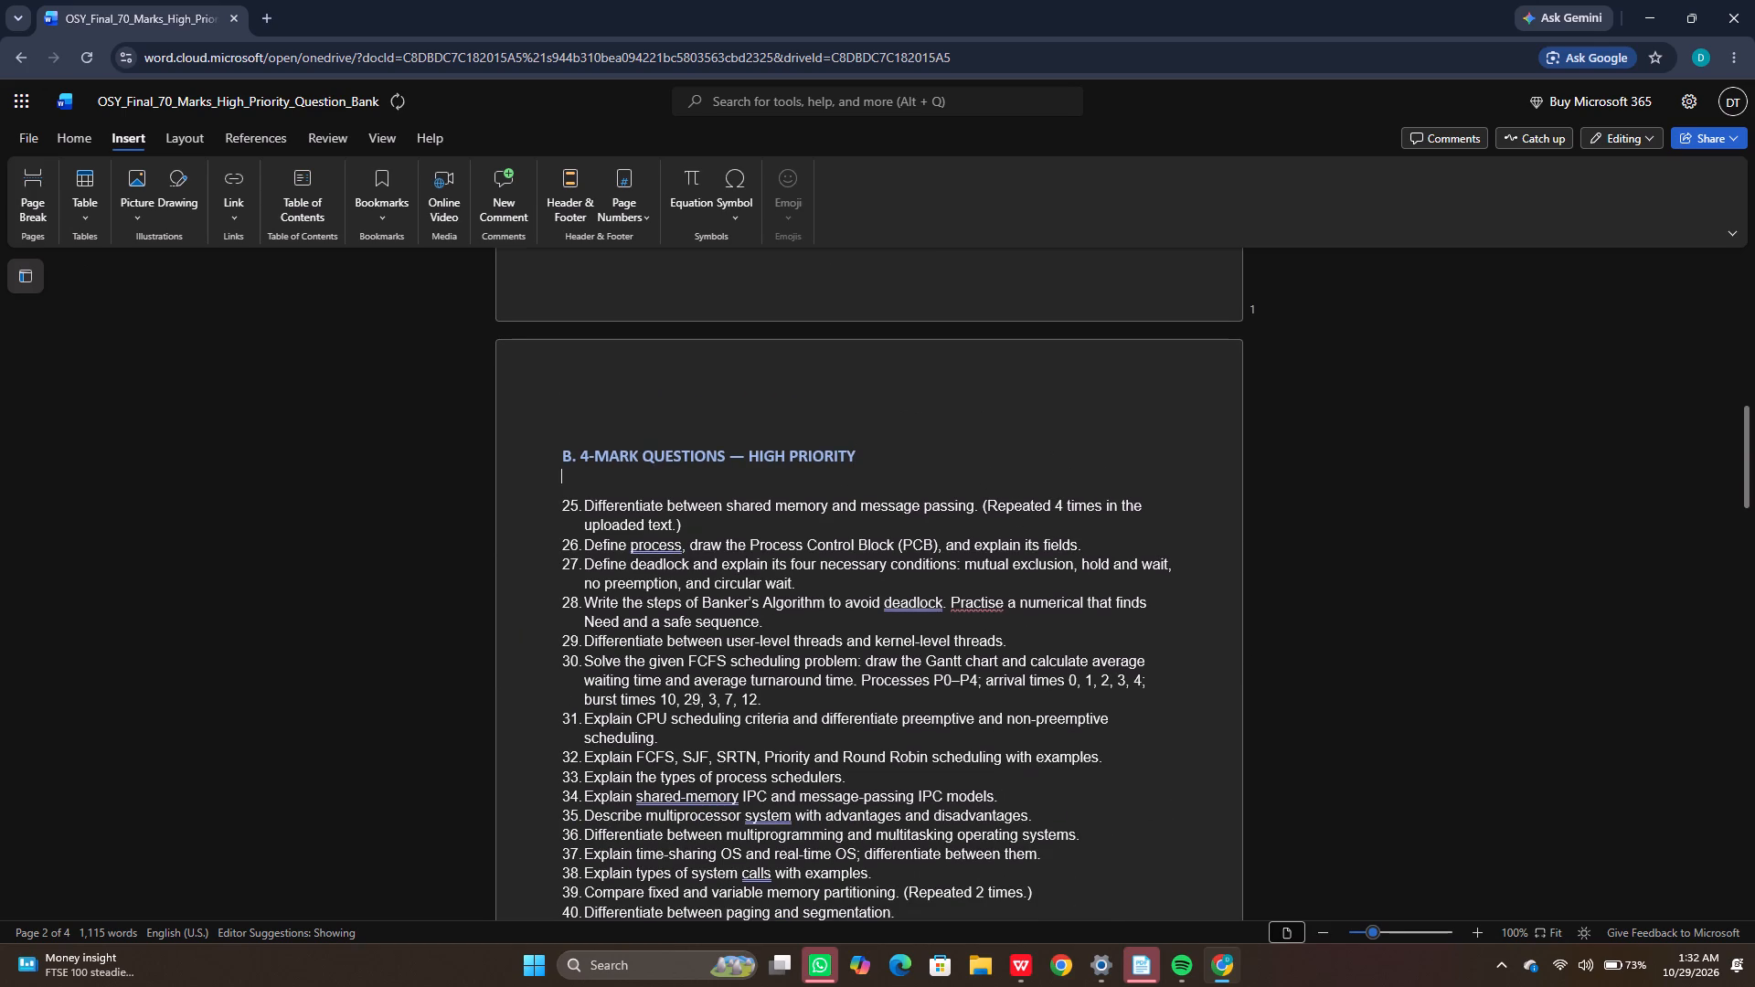
left_click_drag(561, 451, 905, 438)
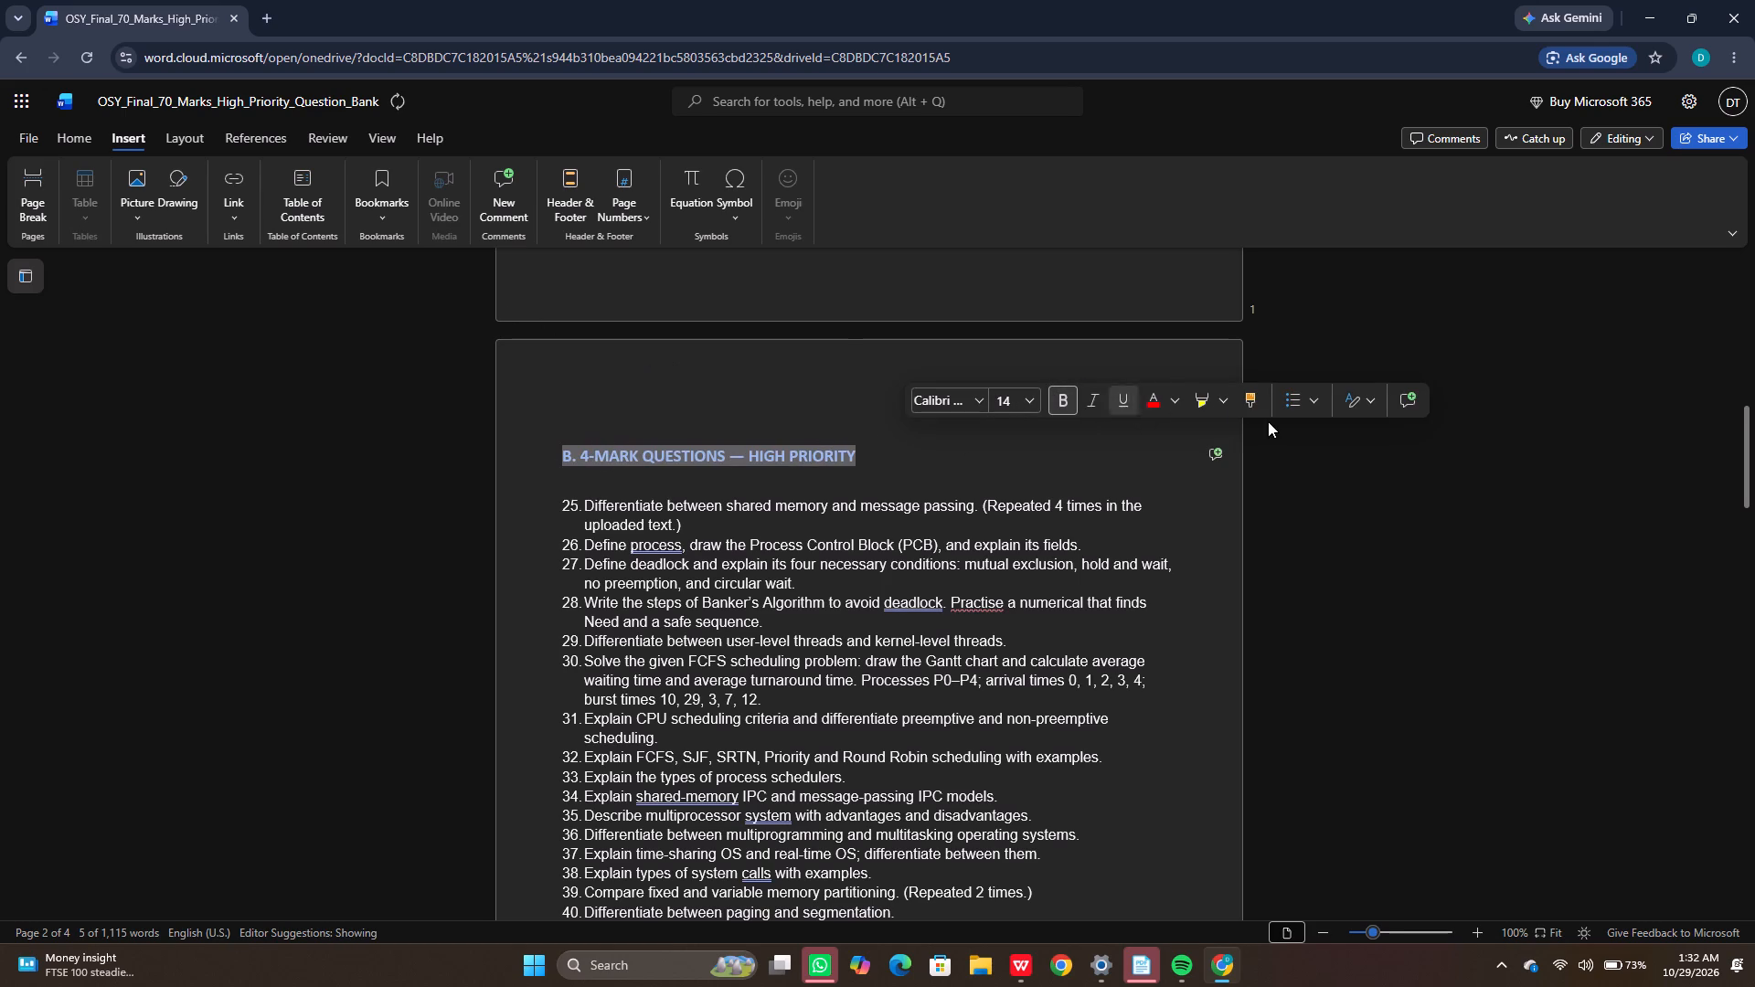
left_click(1074, 472)
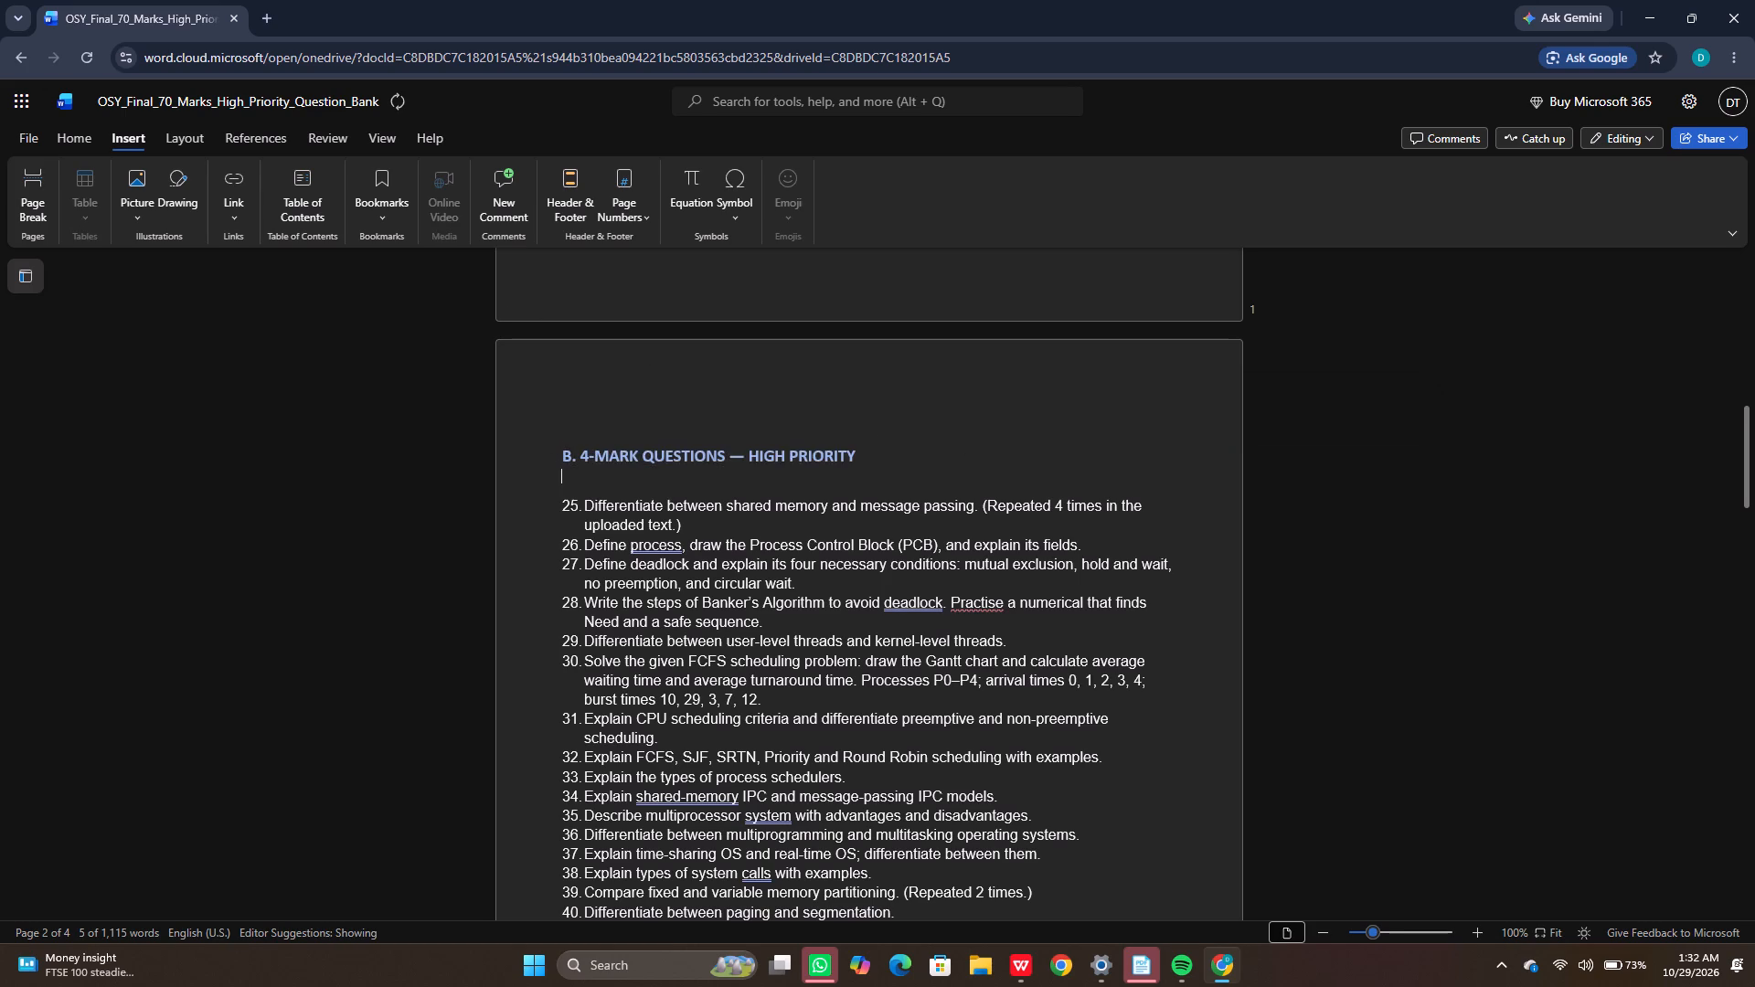
Insert a page break after question 49 so section C starts on a new page, and remove the stray list number it creates.
scroll(1074, 472, "down", 6)
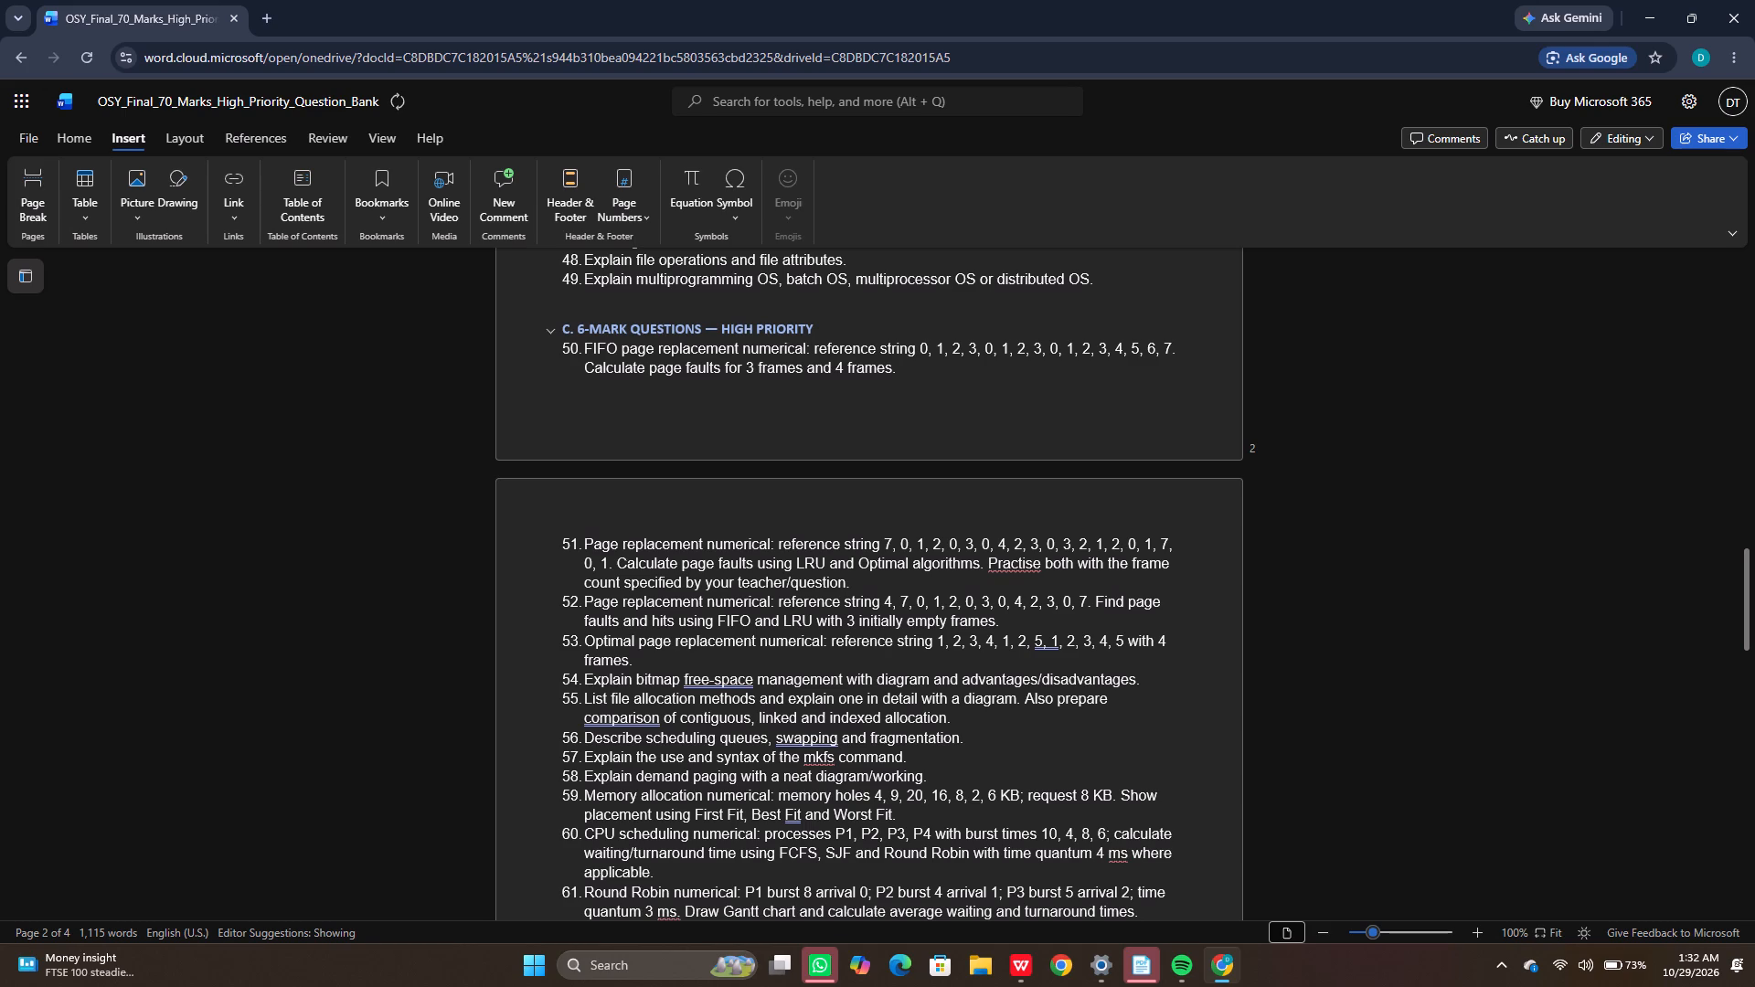
left_click(1120, 273)
key("Return")
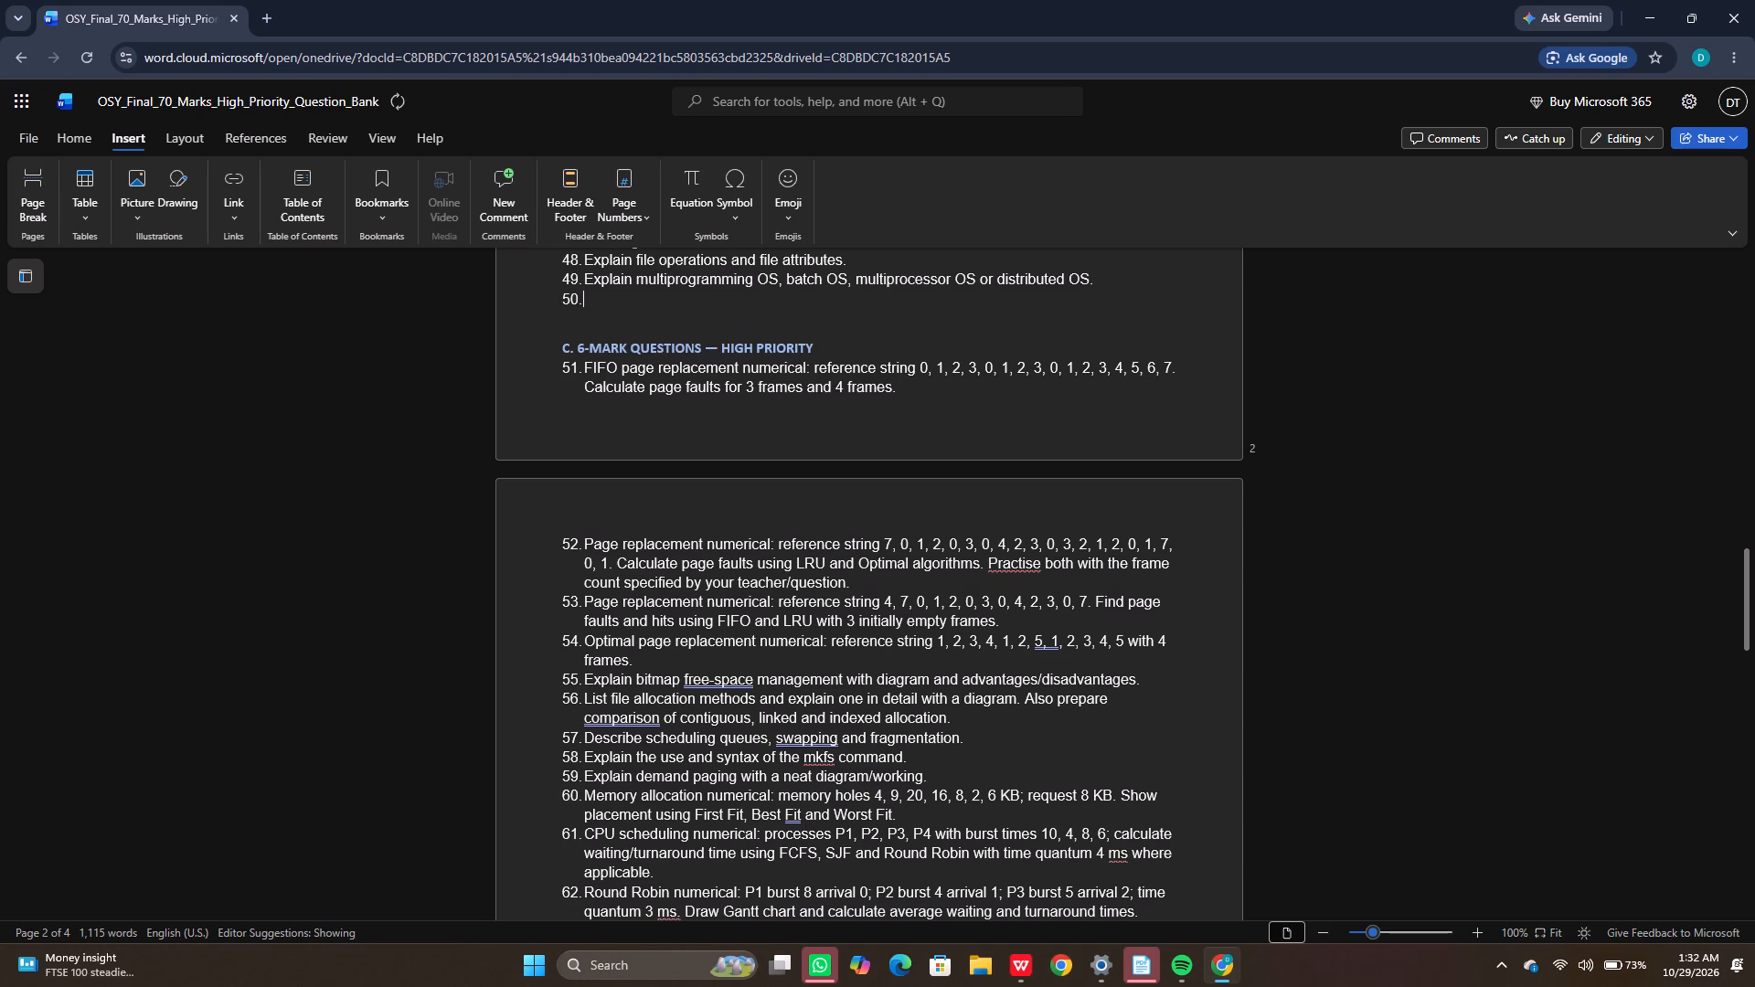
key("BackSpace")
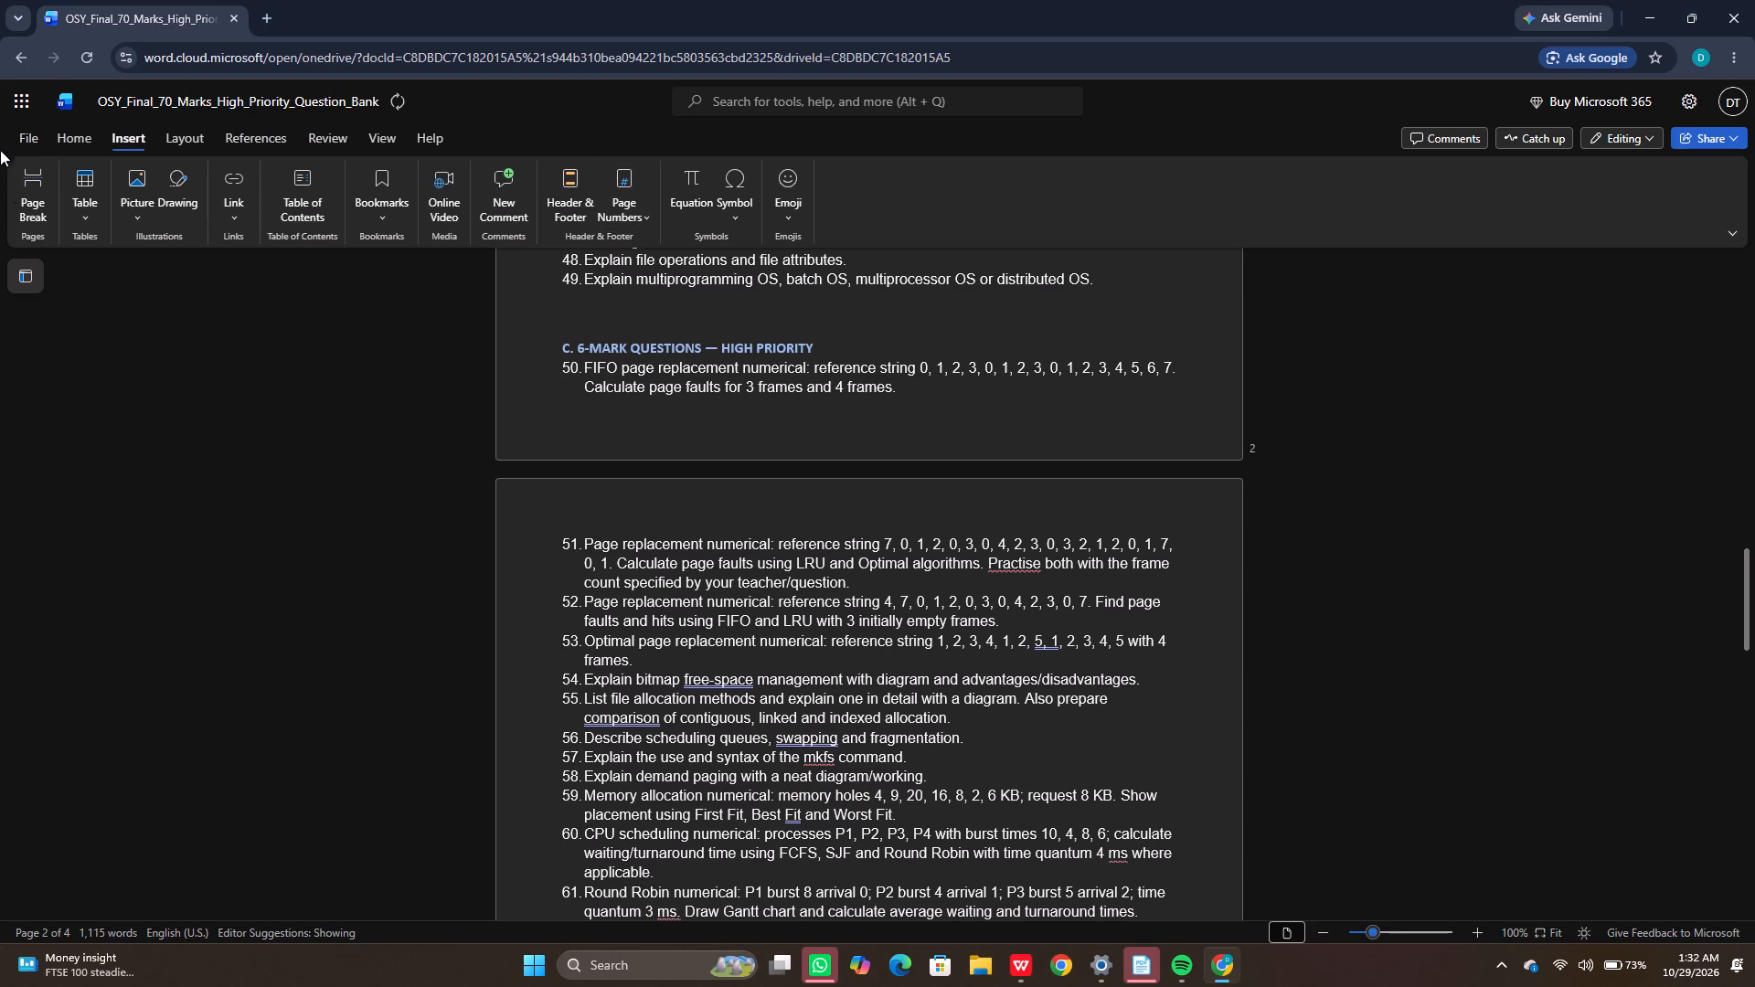
left_click(32, 176)
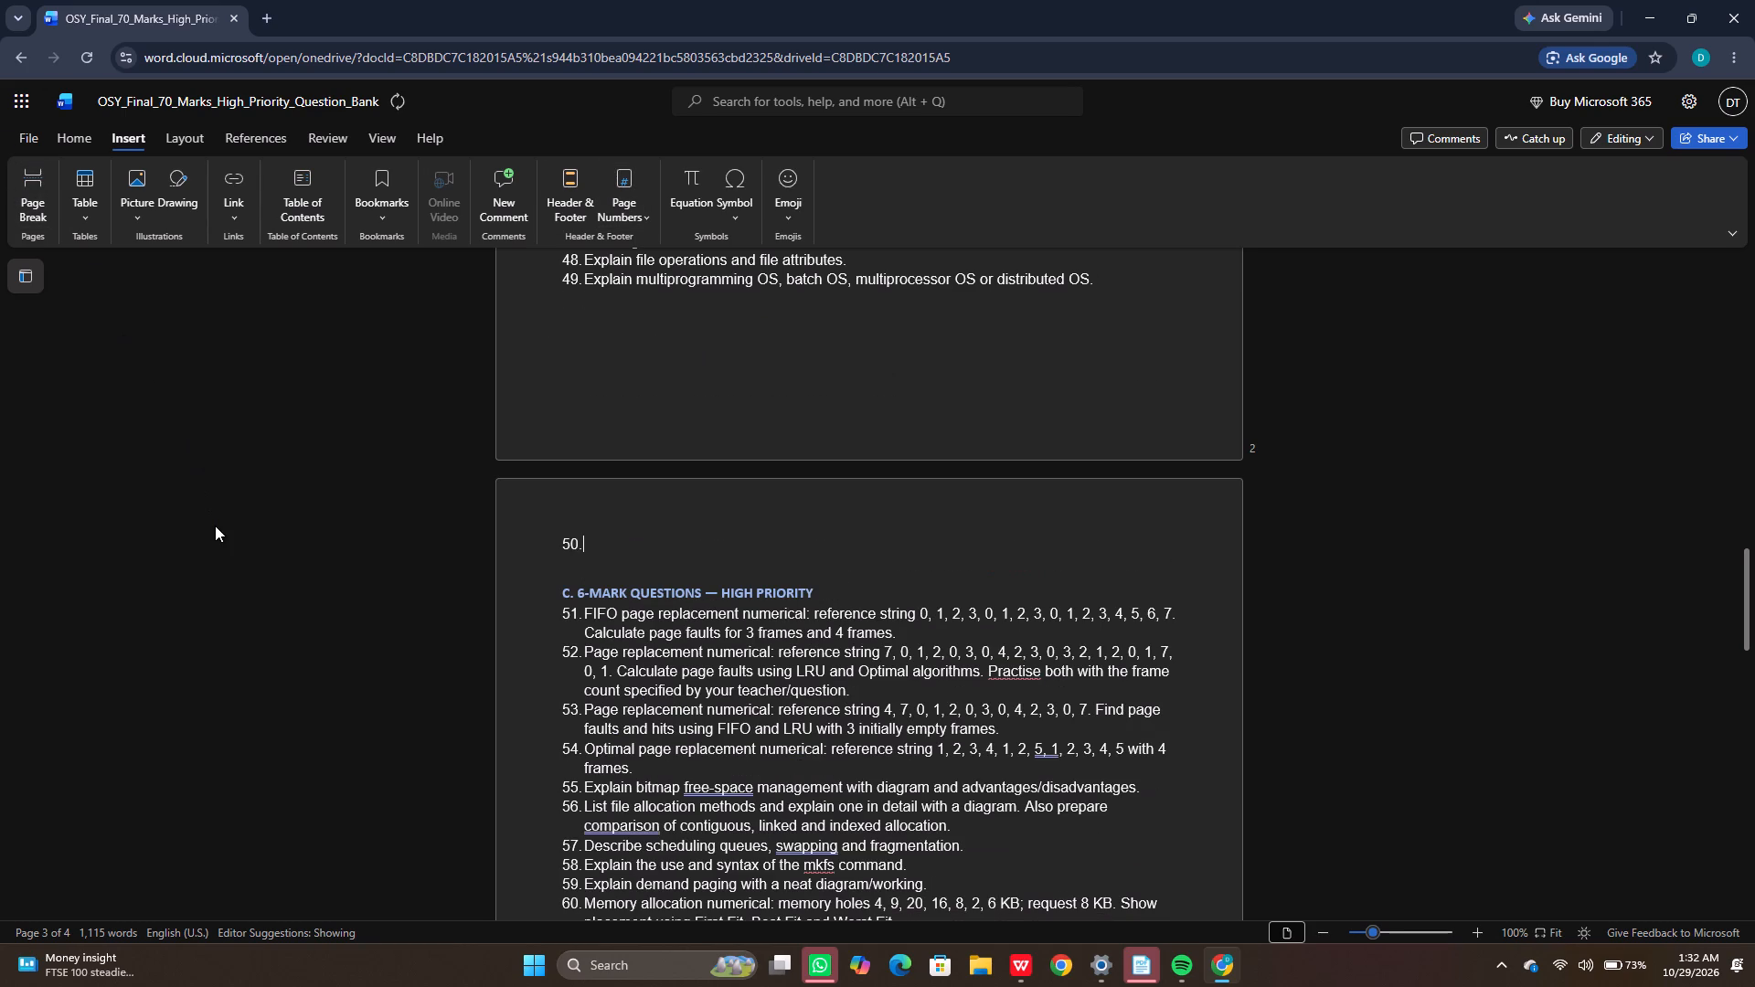
key("BackSpace")
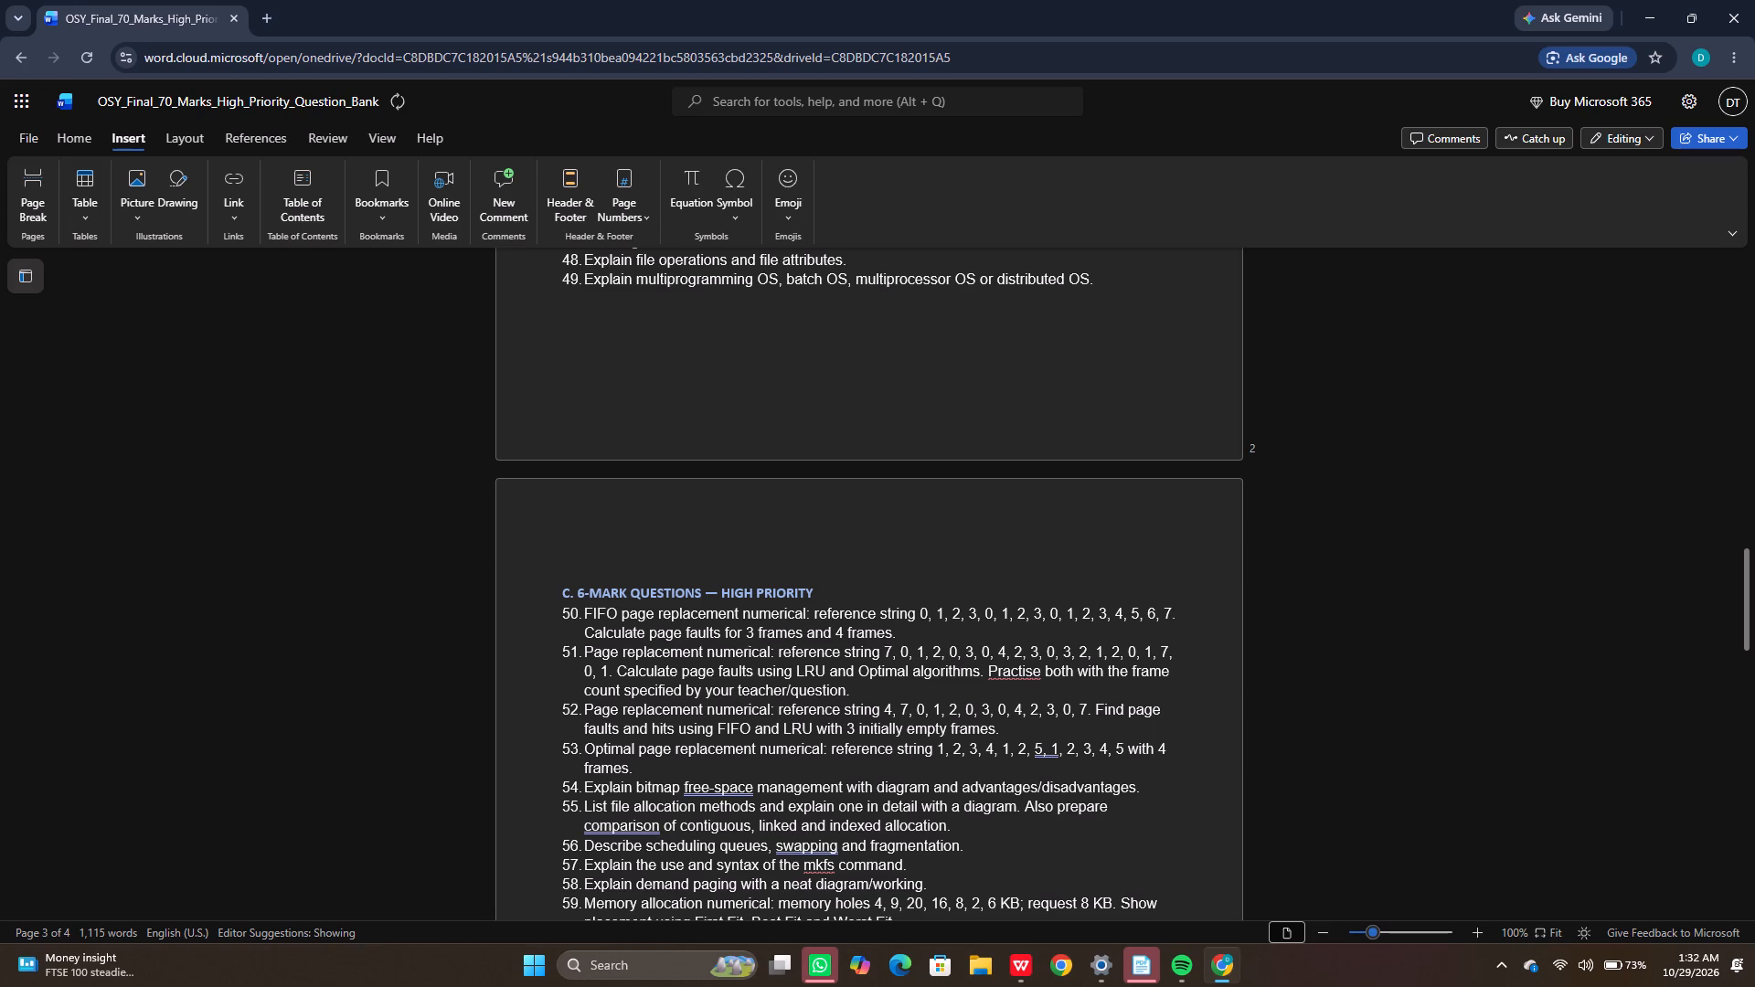
Enlarge the "C. 6-MARK QUESTIONS — HIGH PRIORITY" heading to match the size of the section B heading.
left_click_drag(559, 595, 659, 586)
left_click_drag(659, 586, 815, 588)
left_click(943, 547)
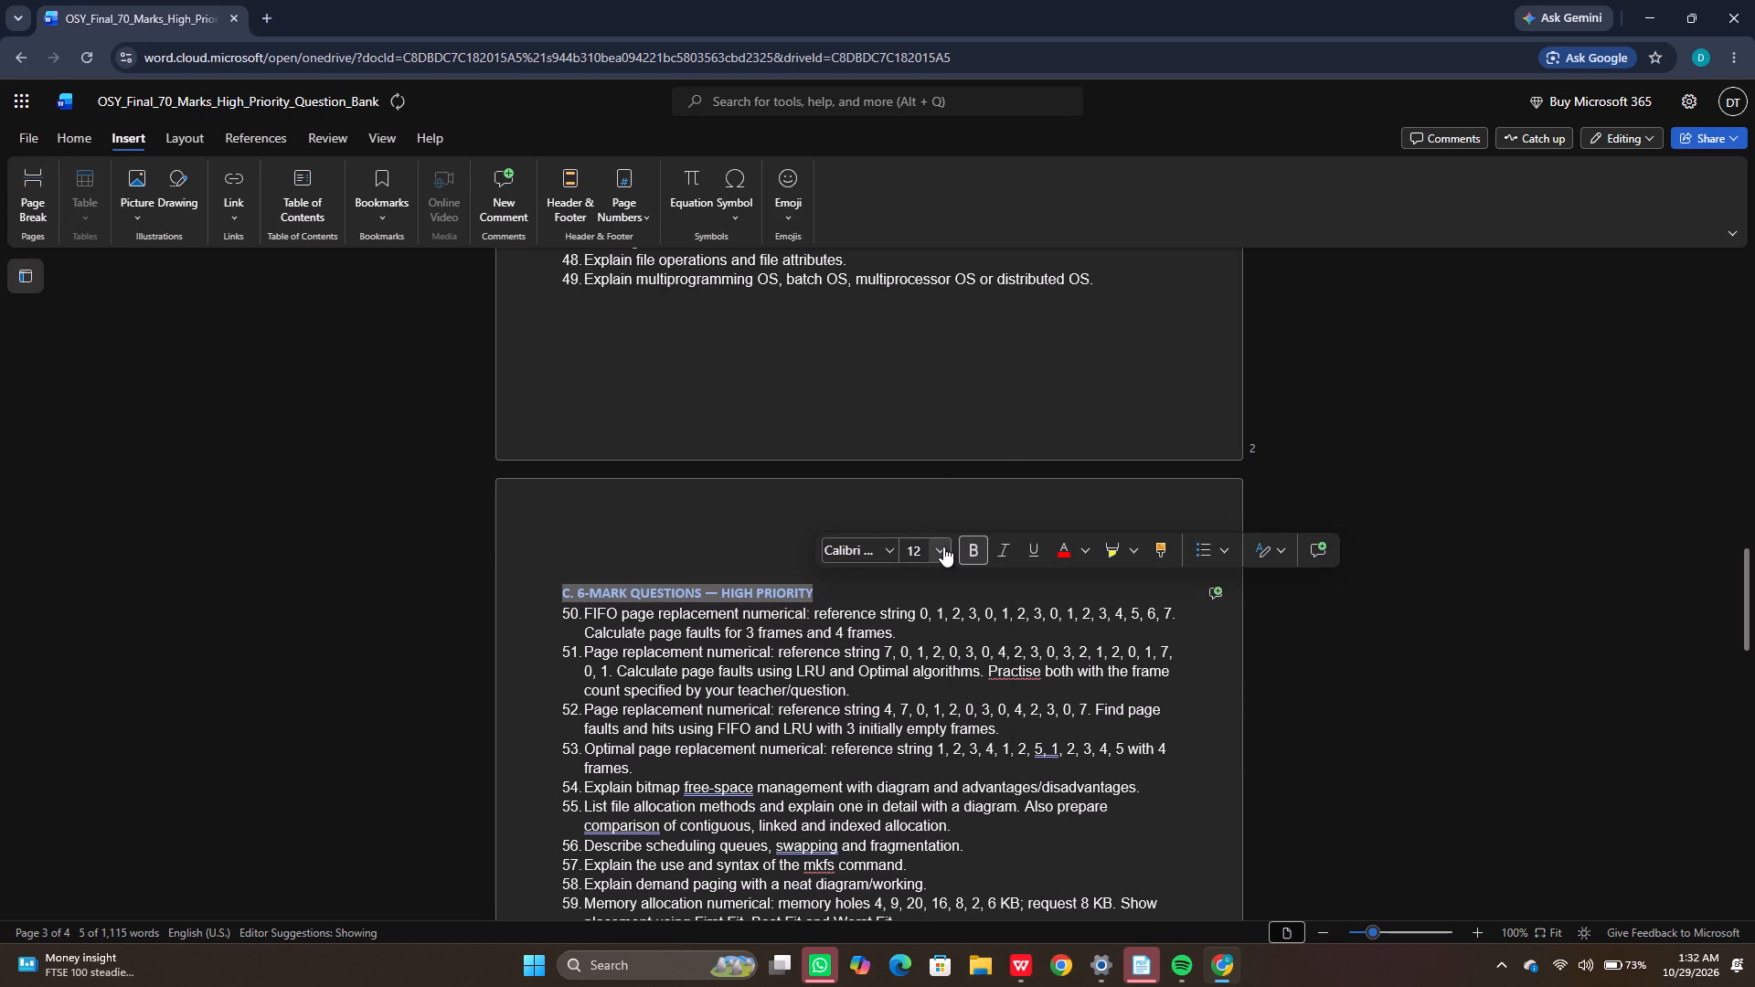
left_click(985, 488)
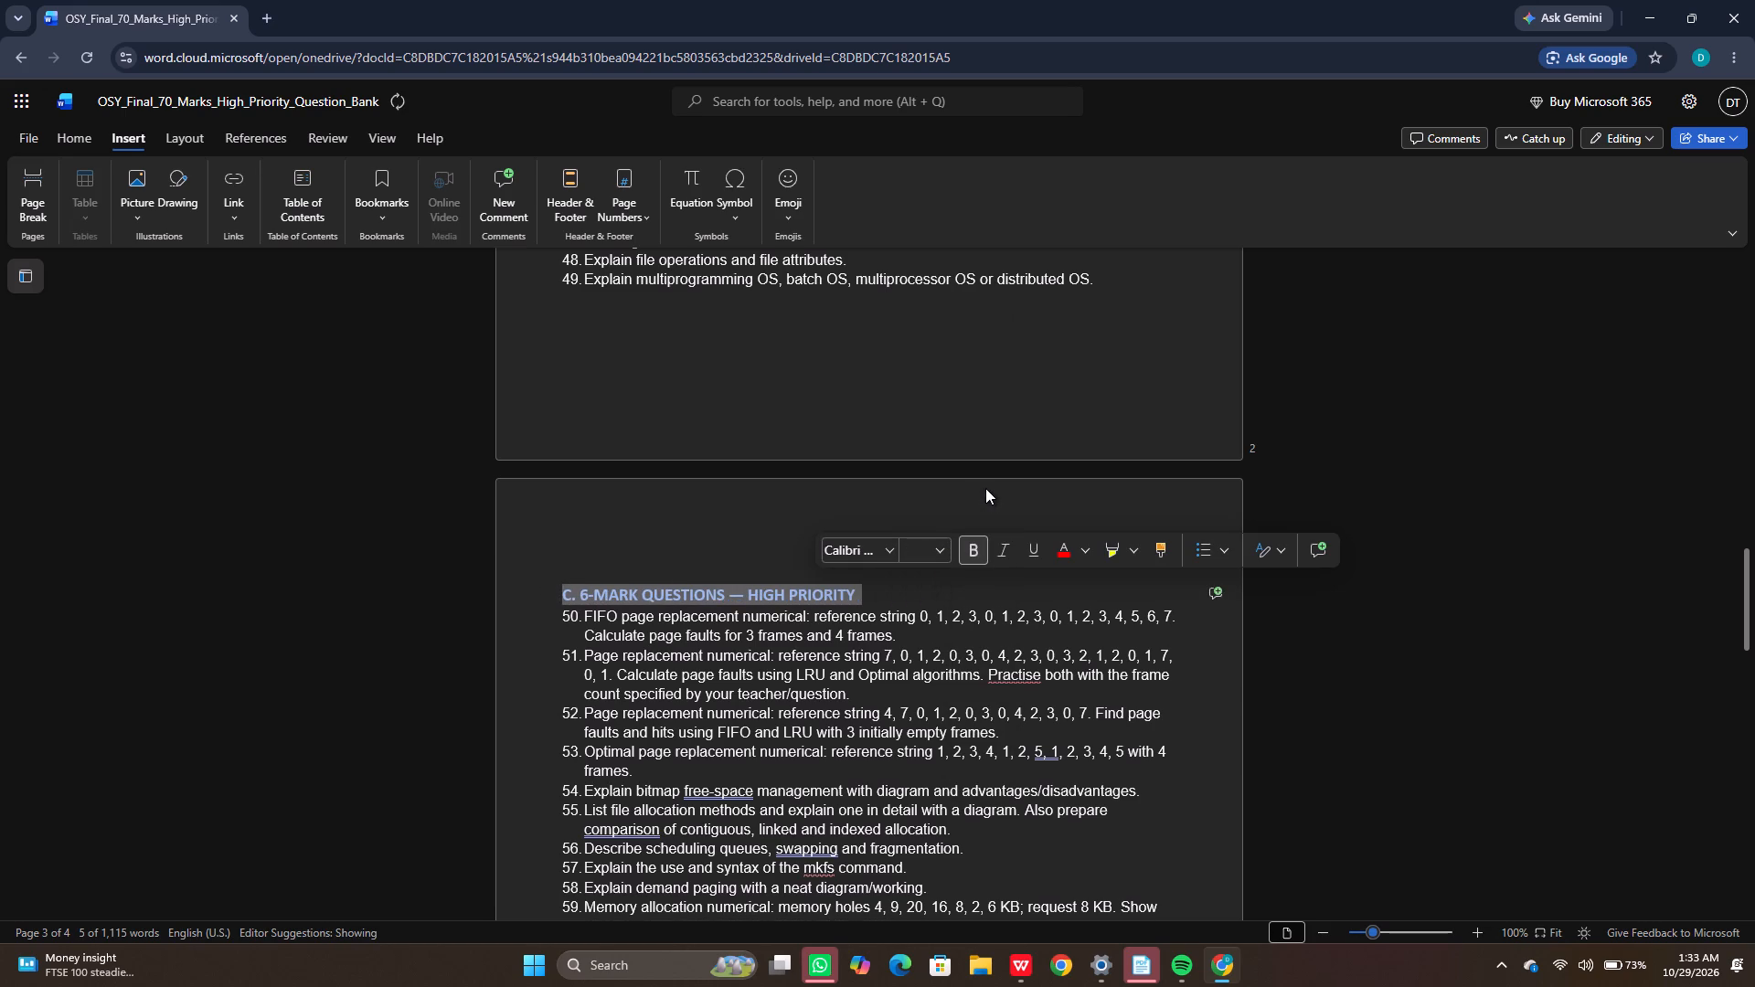
Insert a blank line between the "C. 6-MARK QUESTIONS — HIGH PRIORITY" heading and question 50.
left_click(924, 600)
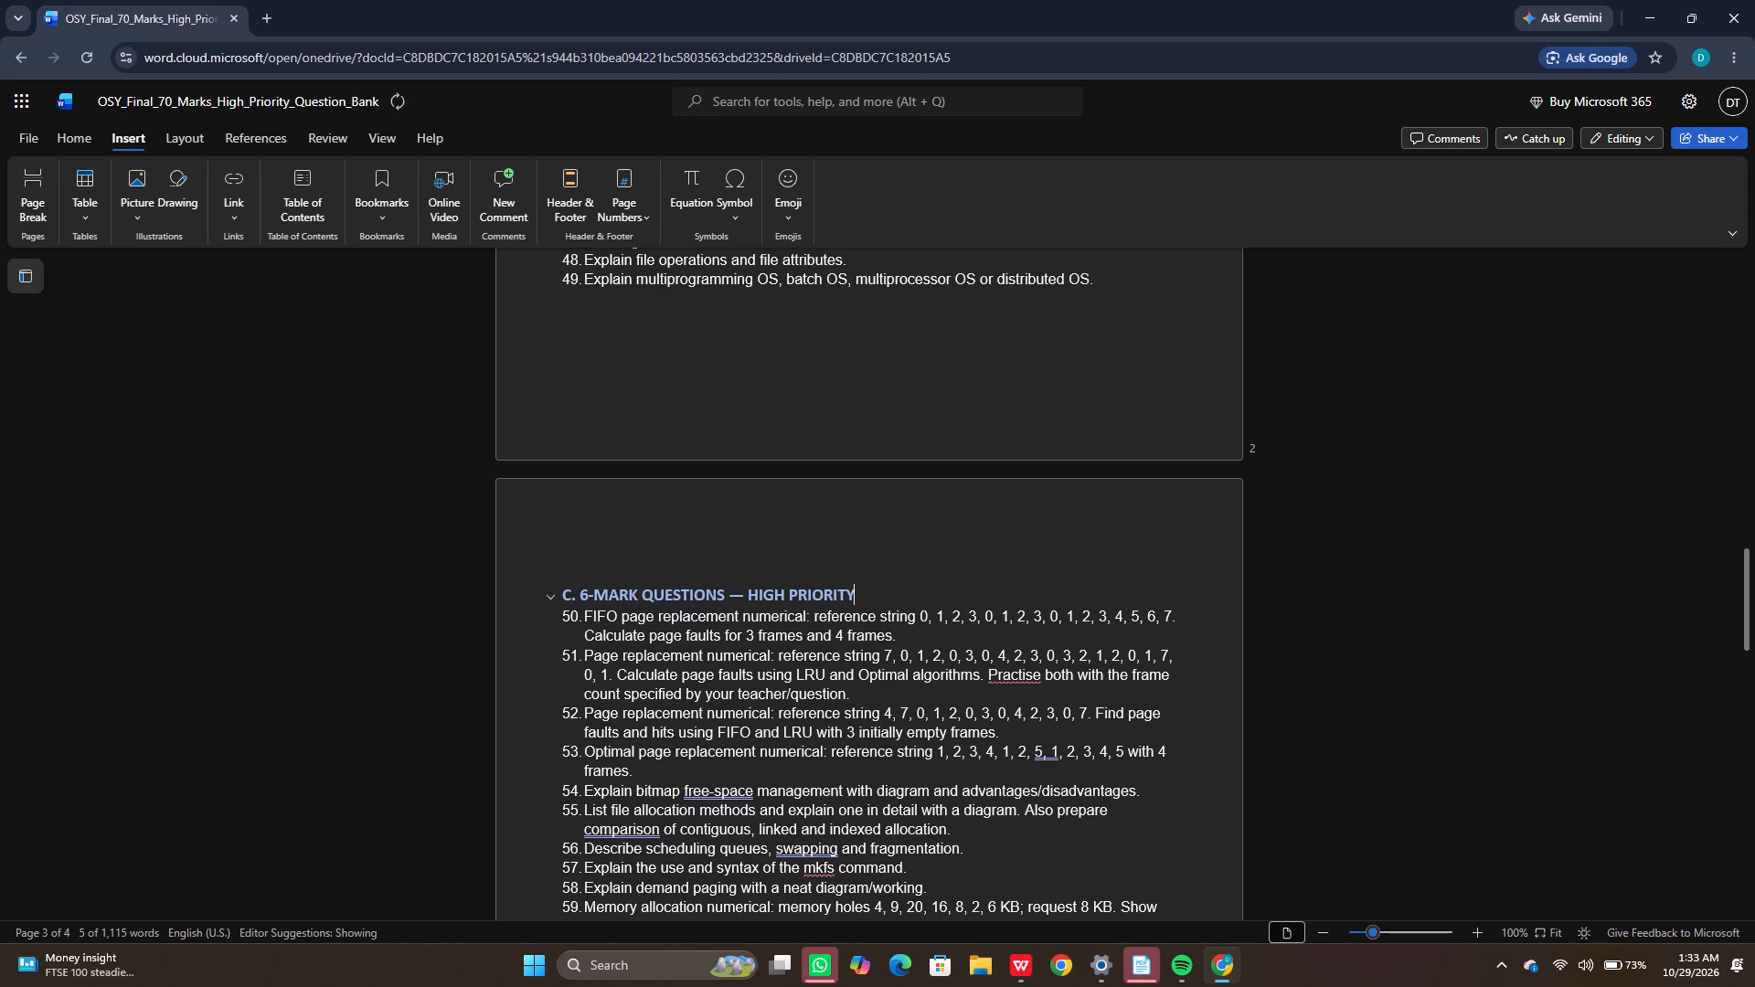
key("Return")
Format the document title "OSY FINAL EXAM – HIGH-PRIORITY QUESTION BANK" in red at 16 pt.
scroll(924, 600, "up", 2)
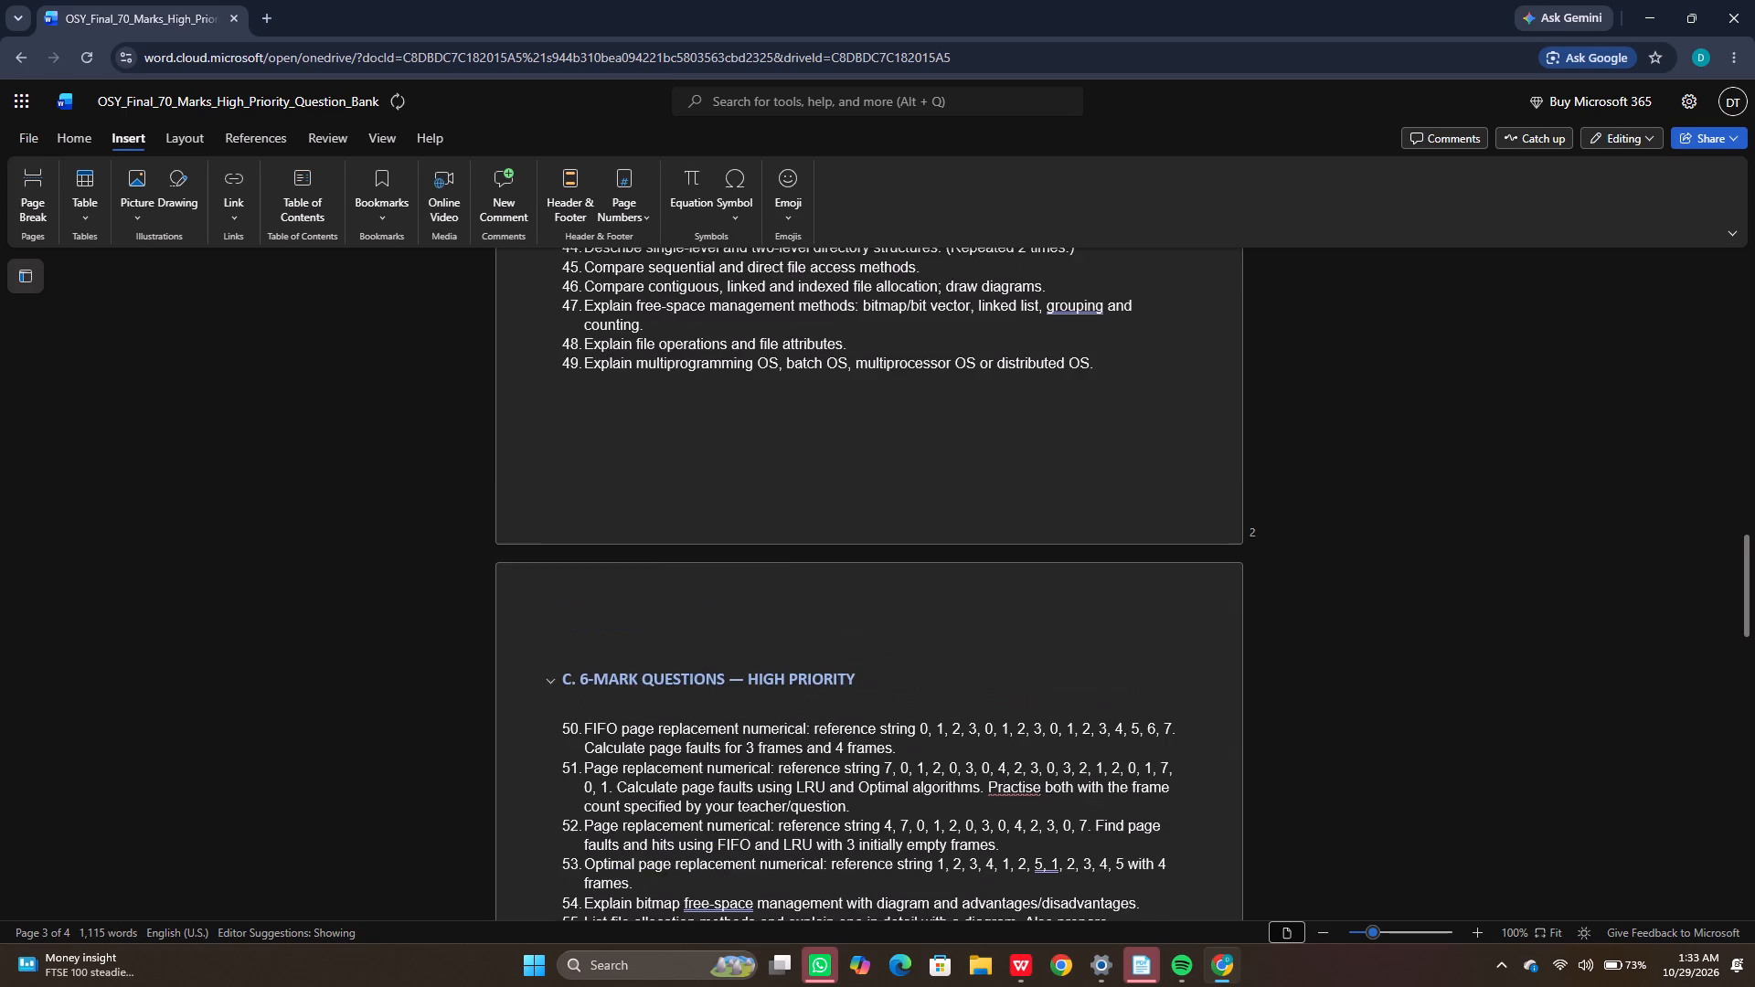
scroll(924, 600, "up", 8)
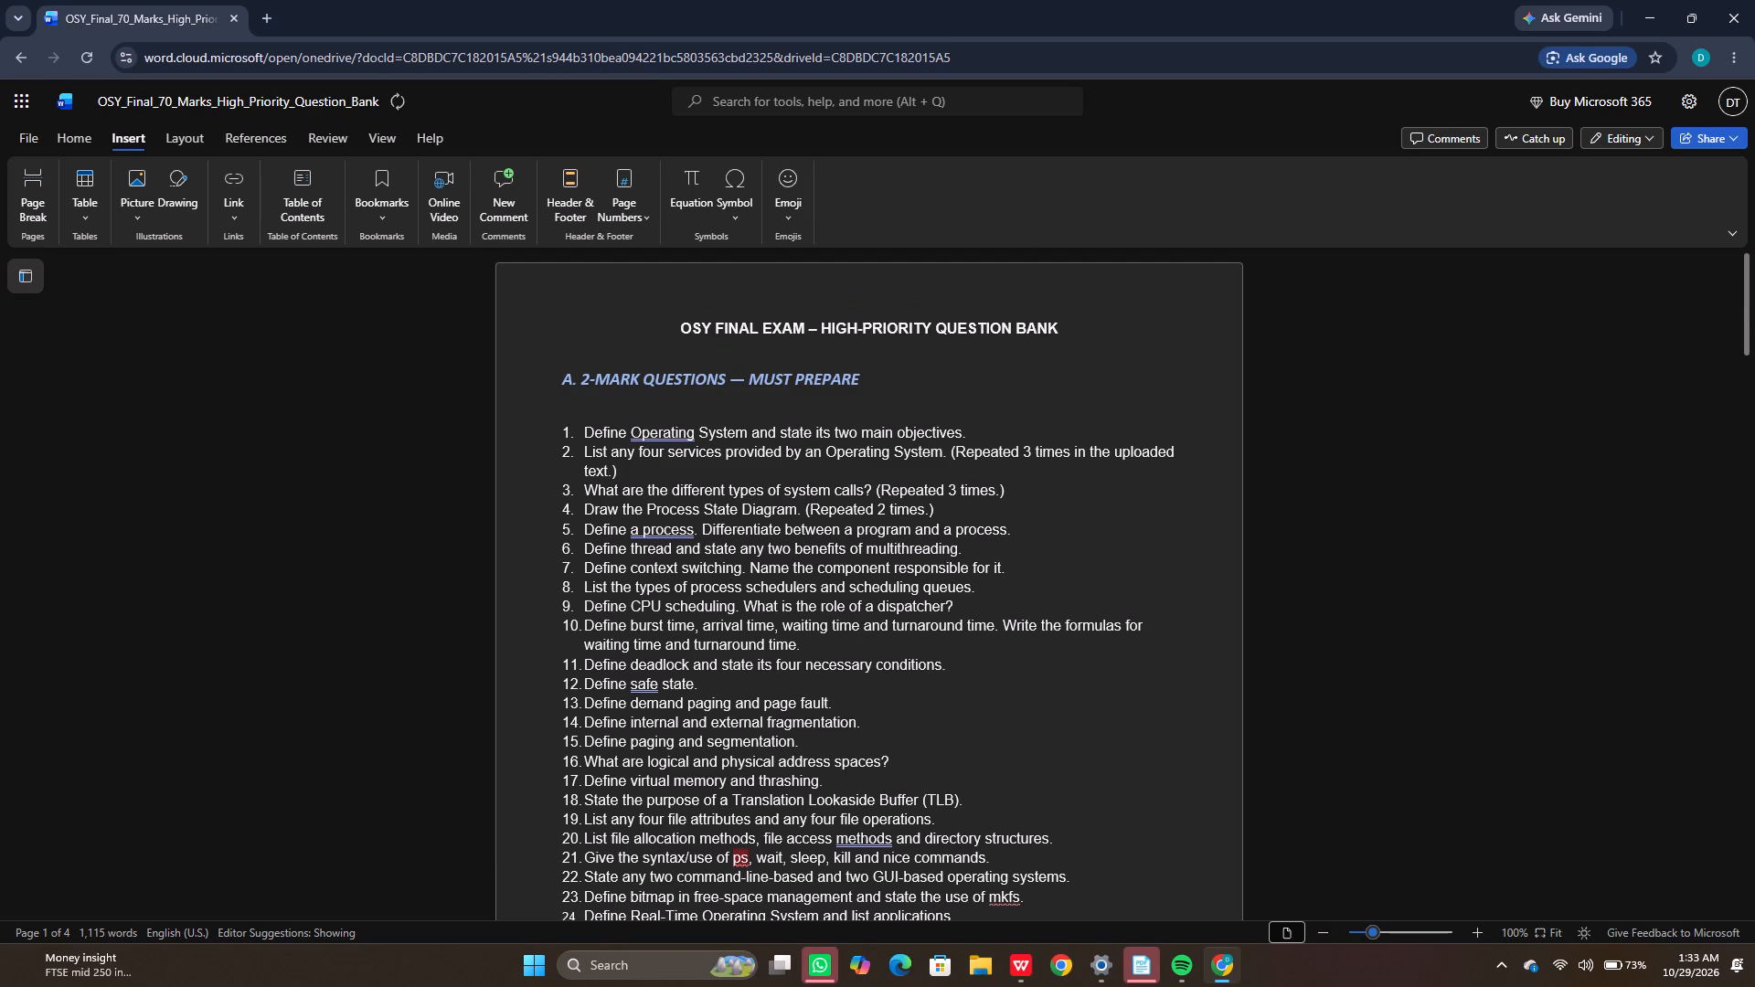
left_click_drag(673, 322, 1066, 330)
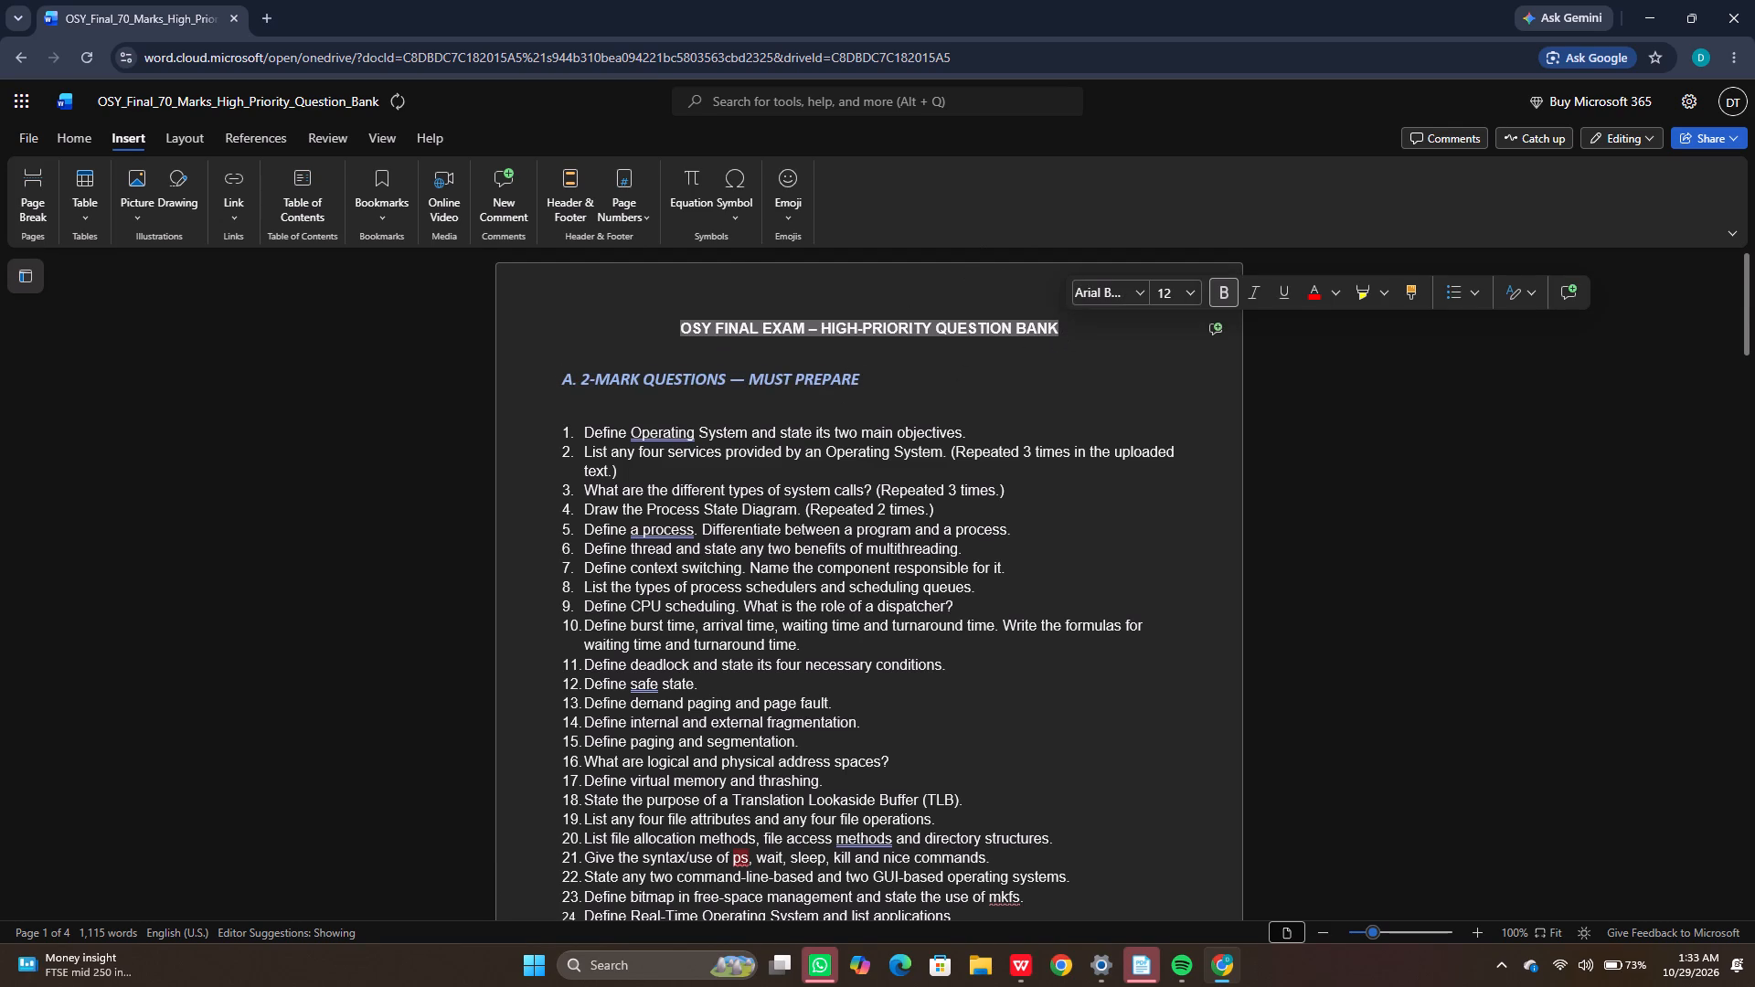
left_click(1309, 297)
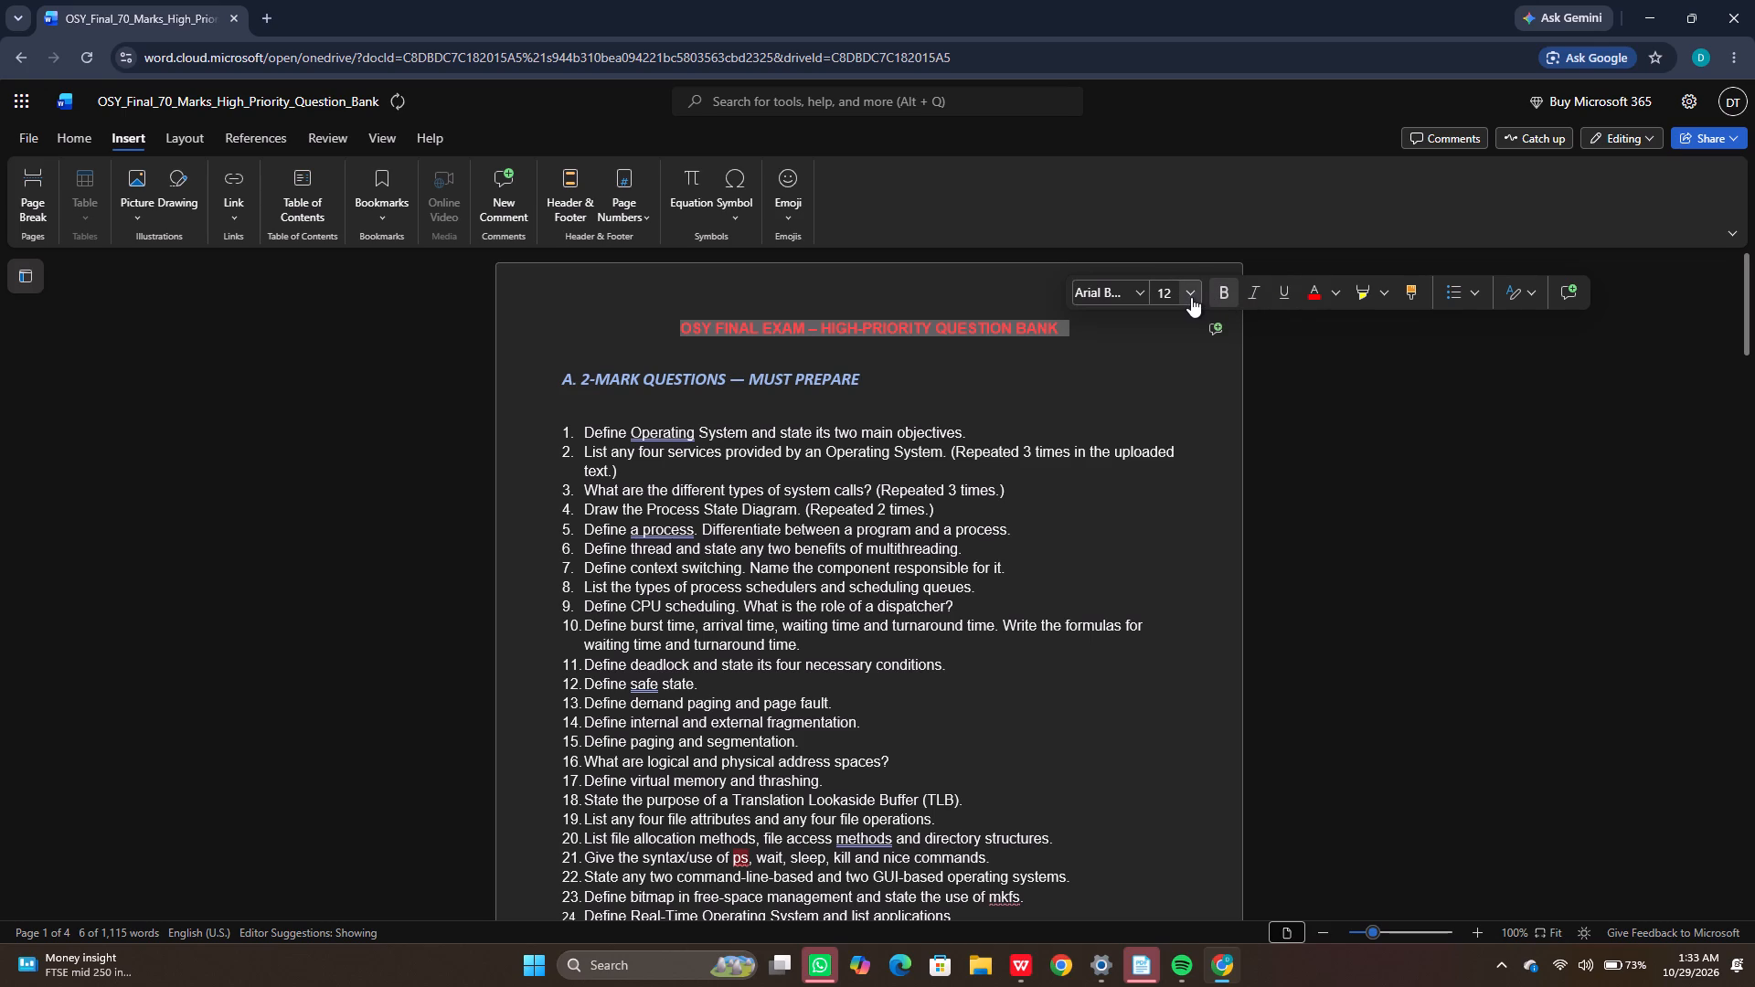
left_click(1191, 297)
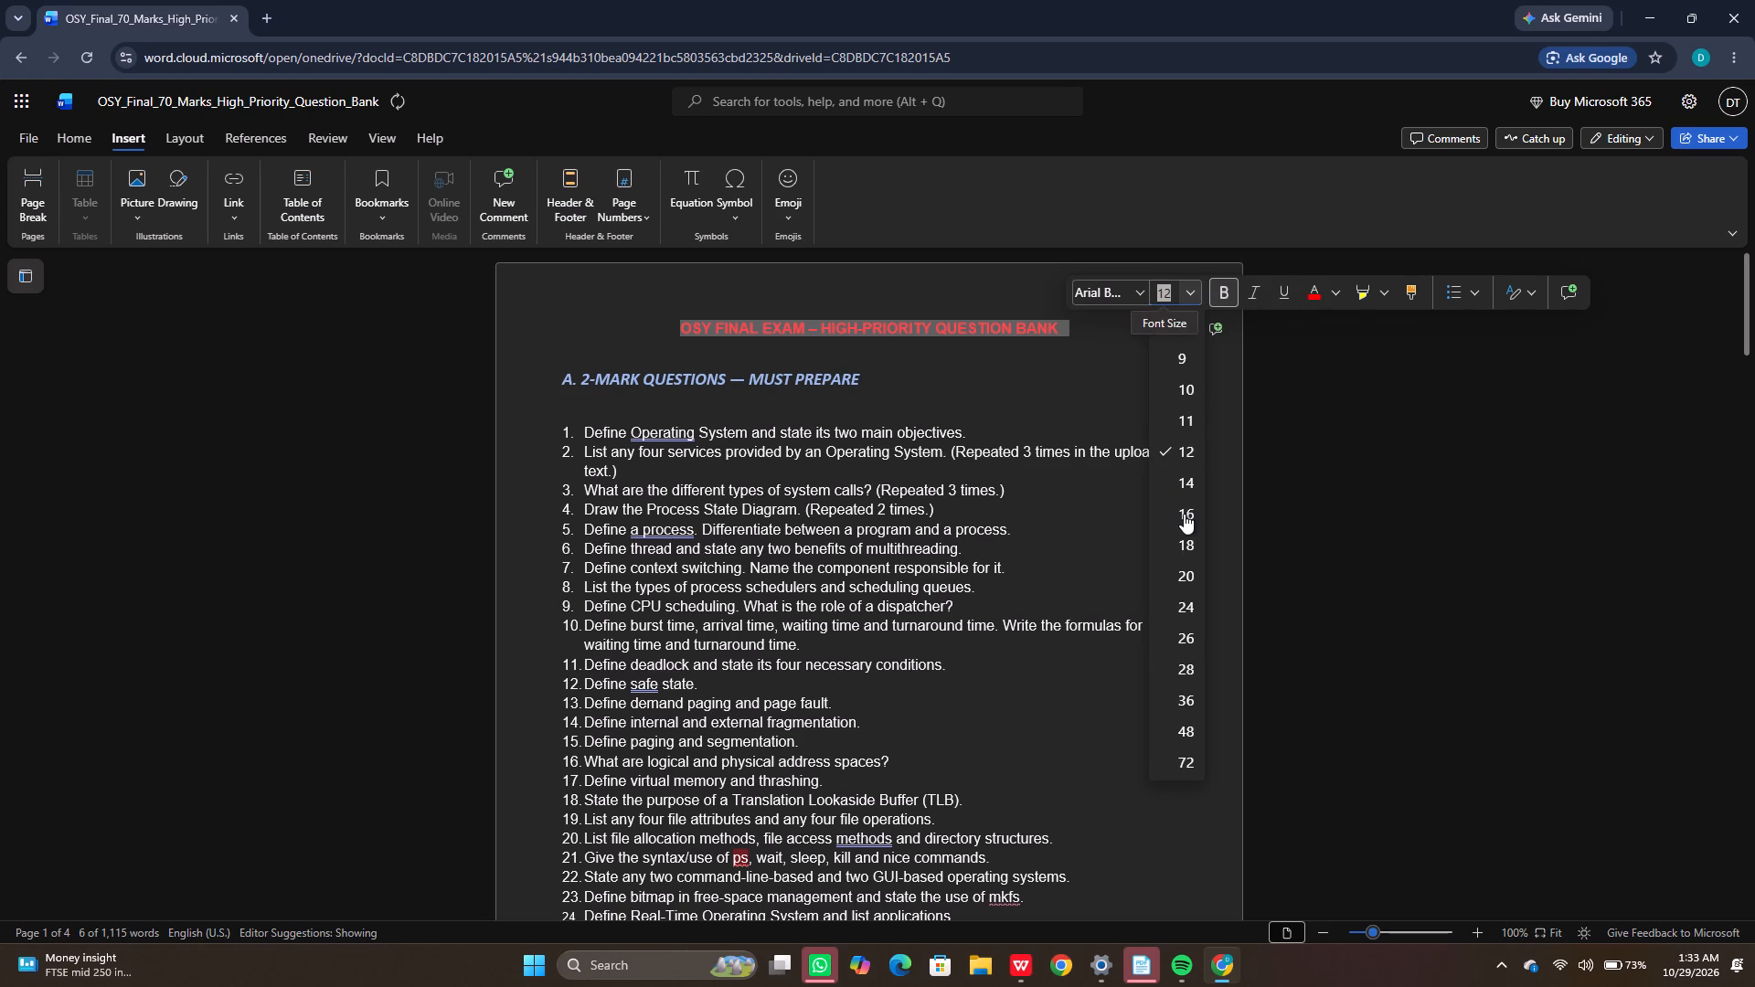
left_click(1184, 514)
left_click(984, 384)
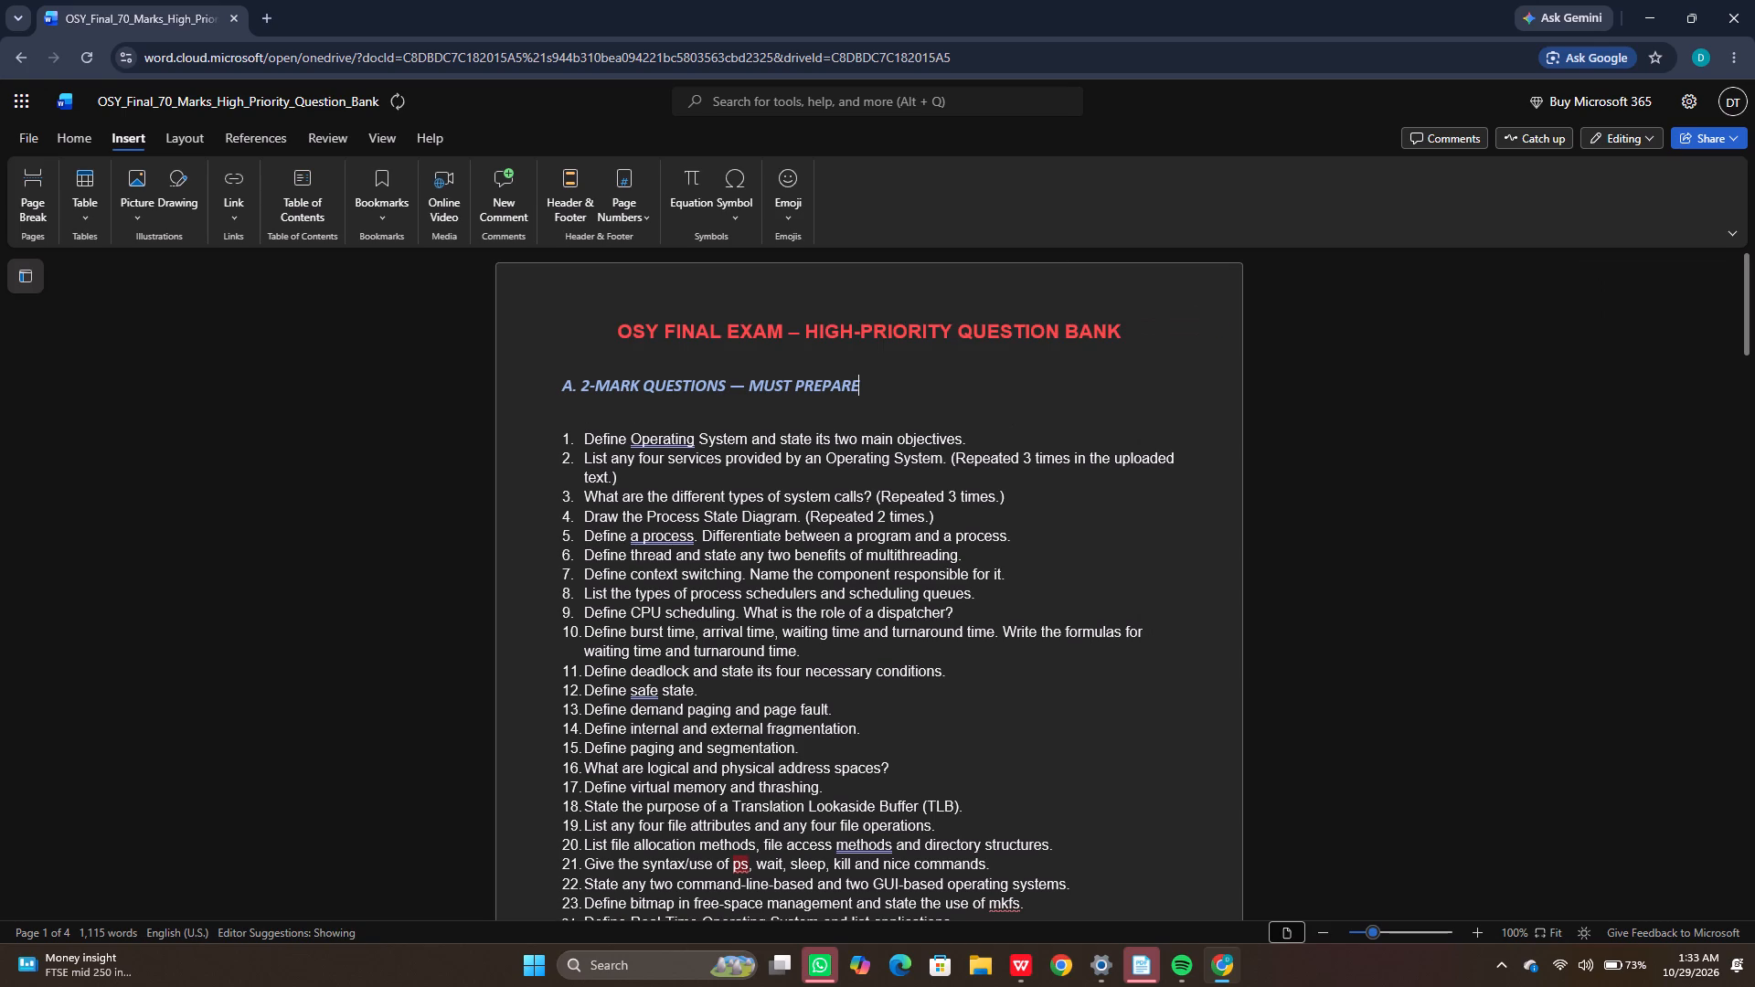
Add an unnumbered answer line reading "ANS:" below question 1, aligned with the question numbers at the page margin.
left_click(1013, 438)
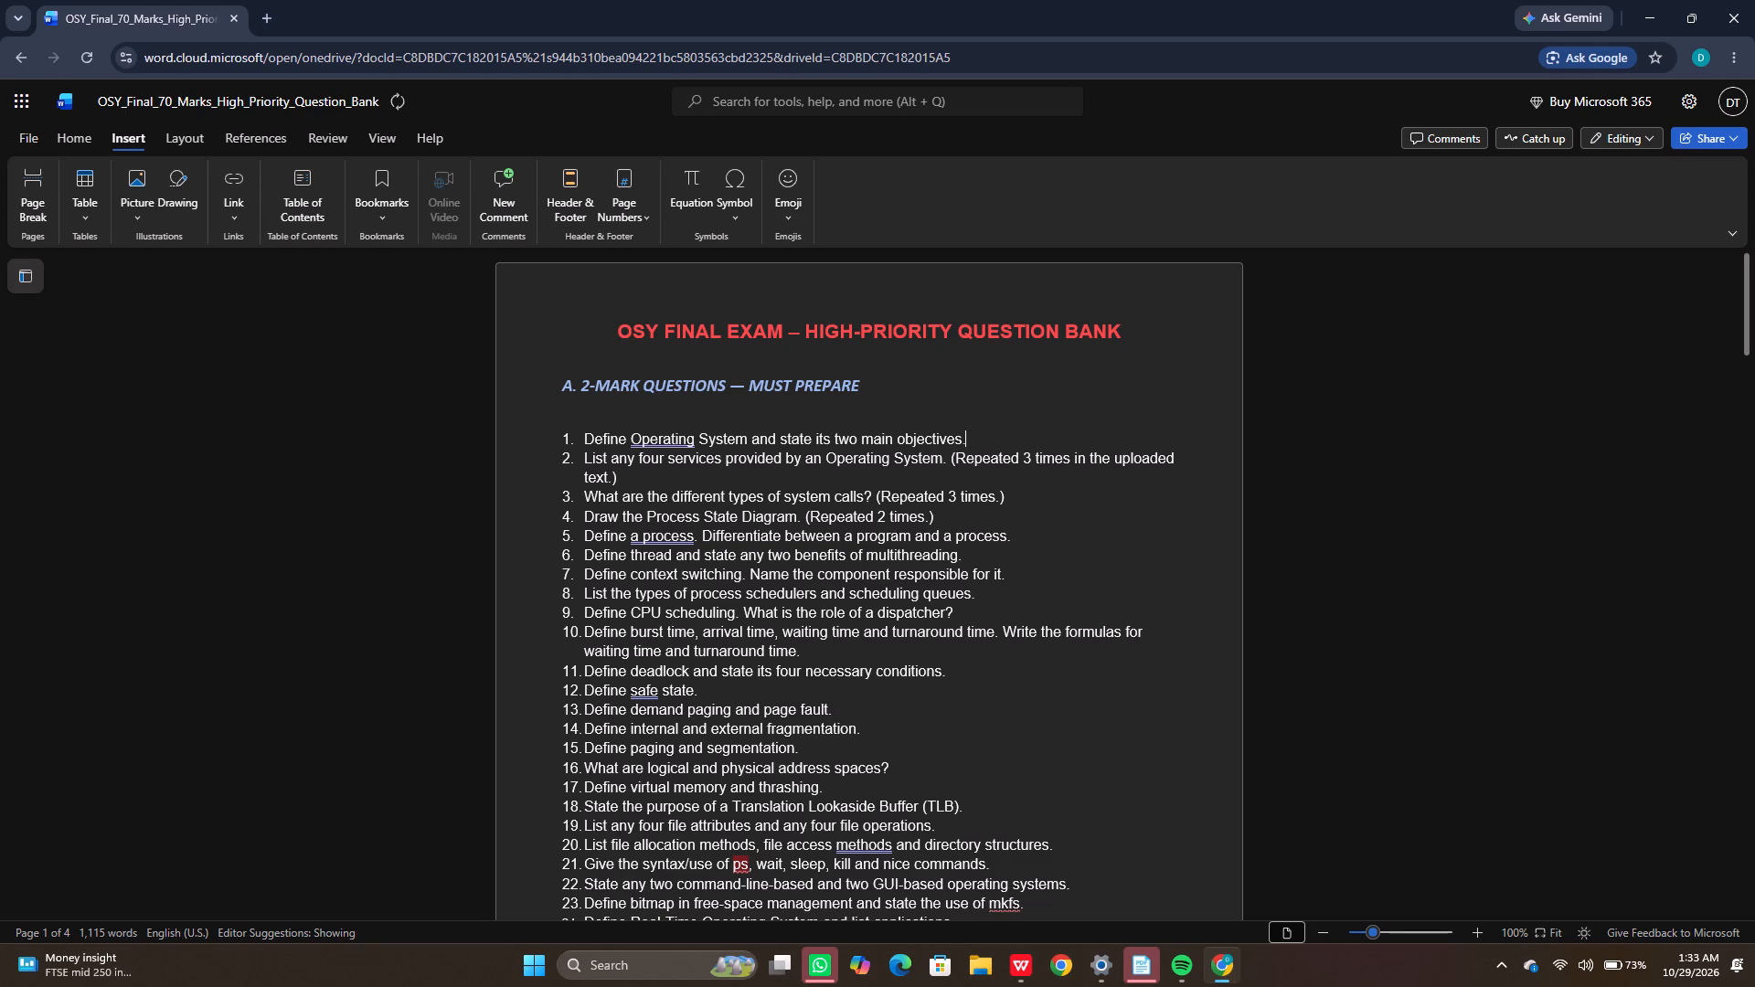
left_click(1013, 438)
key("Return")
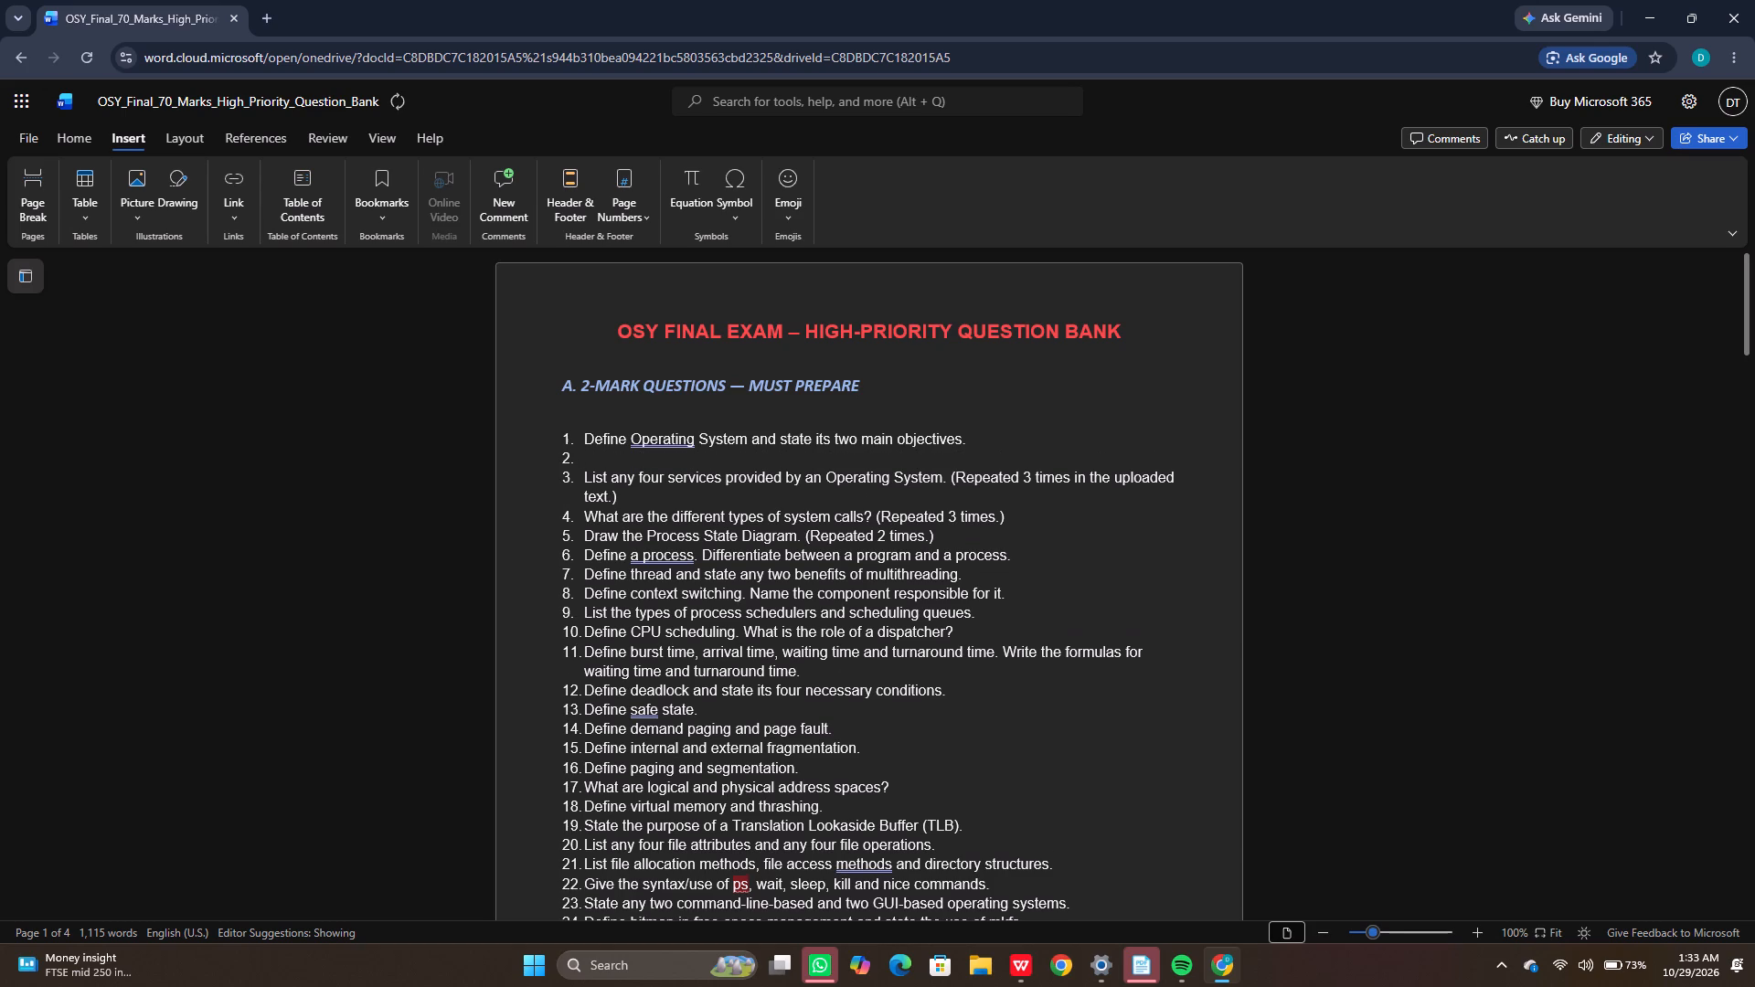
key("BackSpace")
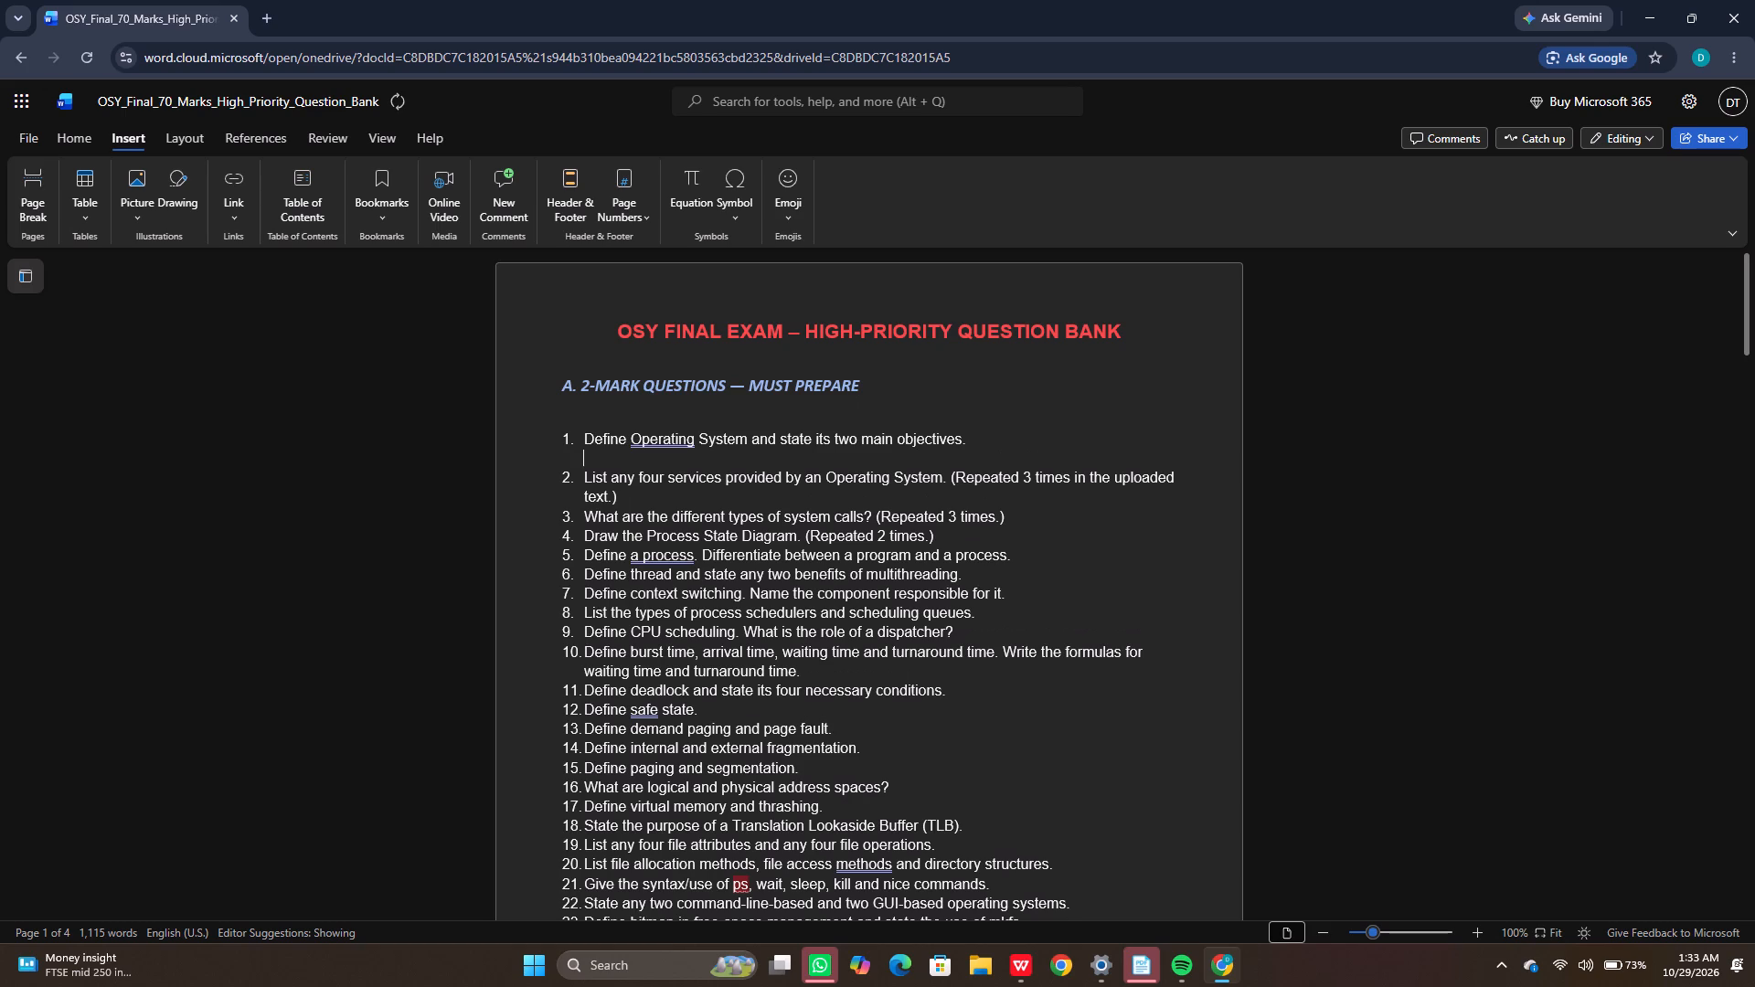
type("ANS")
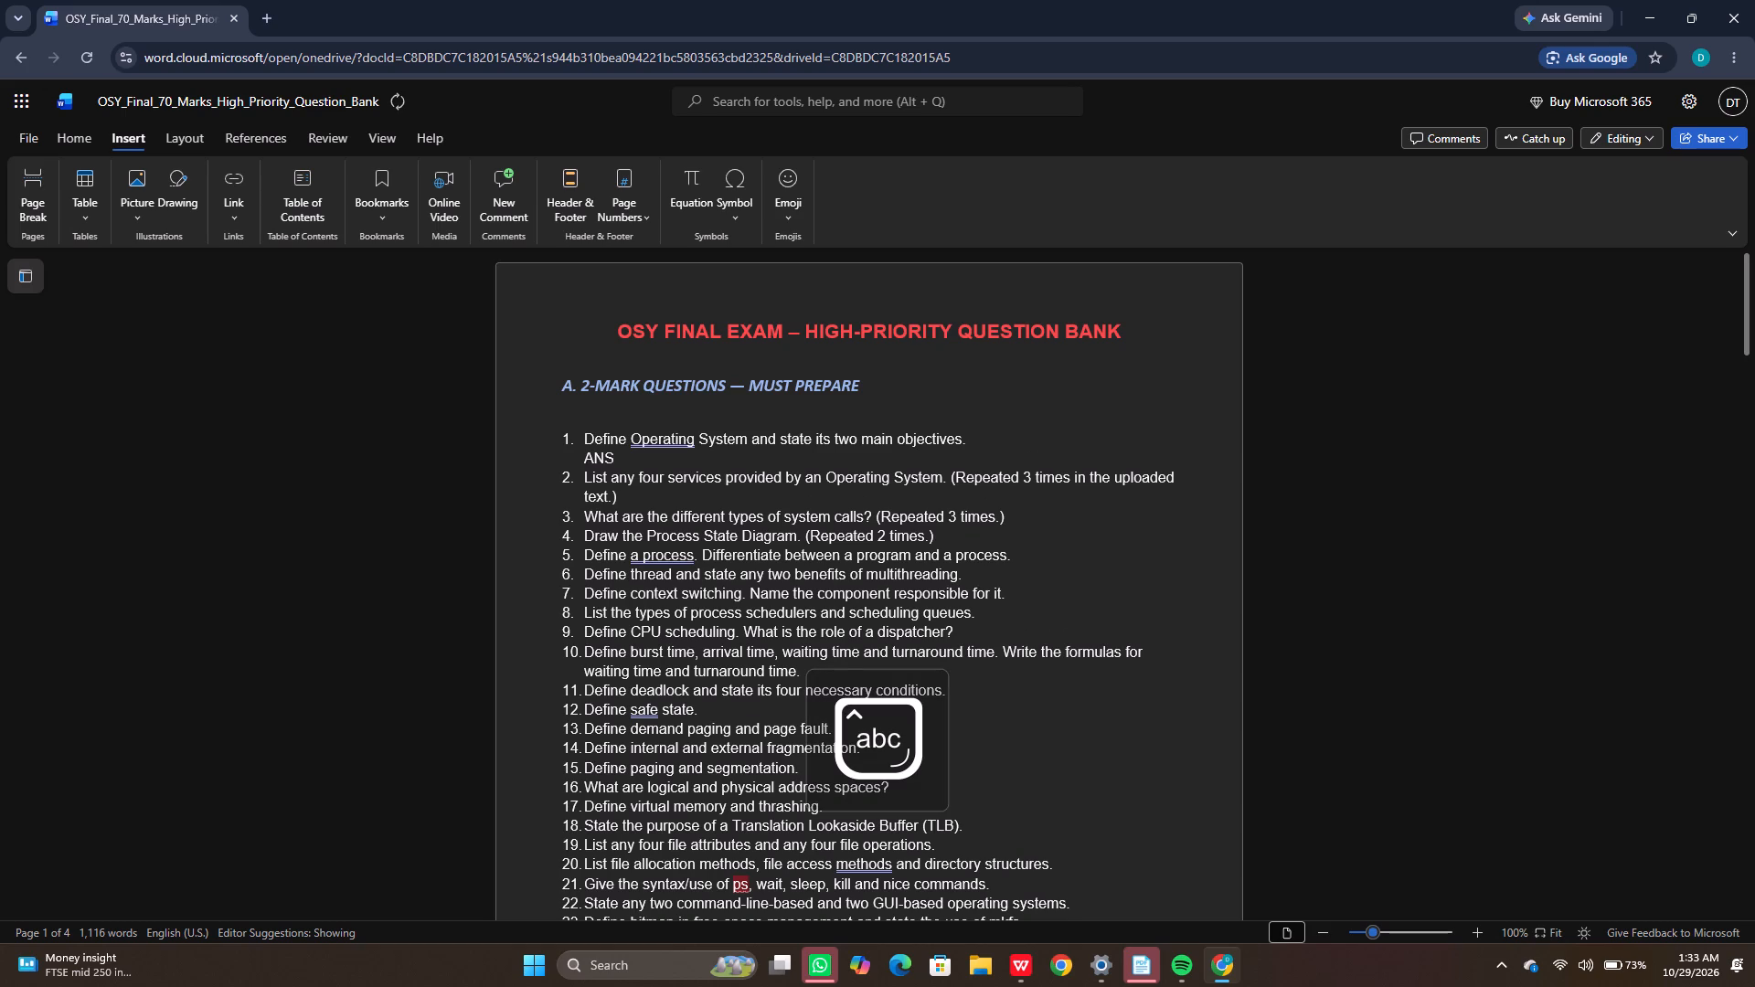
key("shift+colon")
left_click(575, 458)
key("BackSpace")
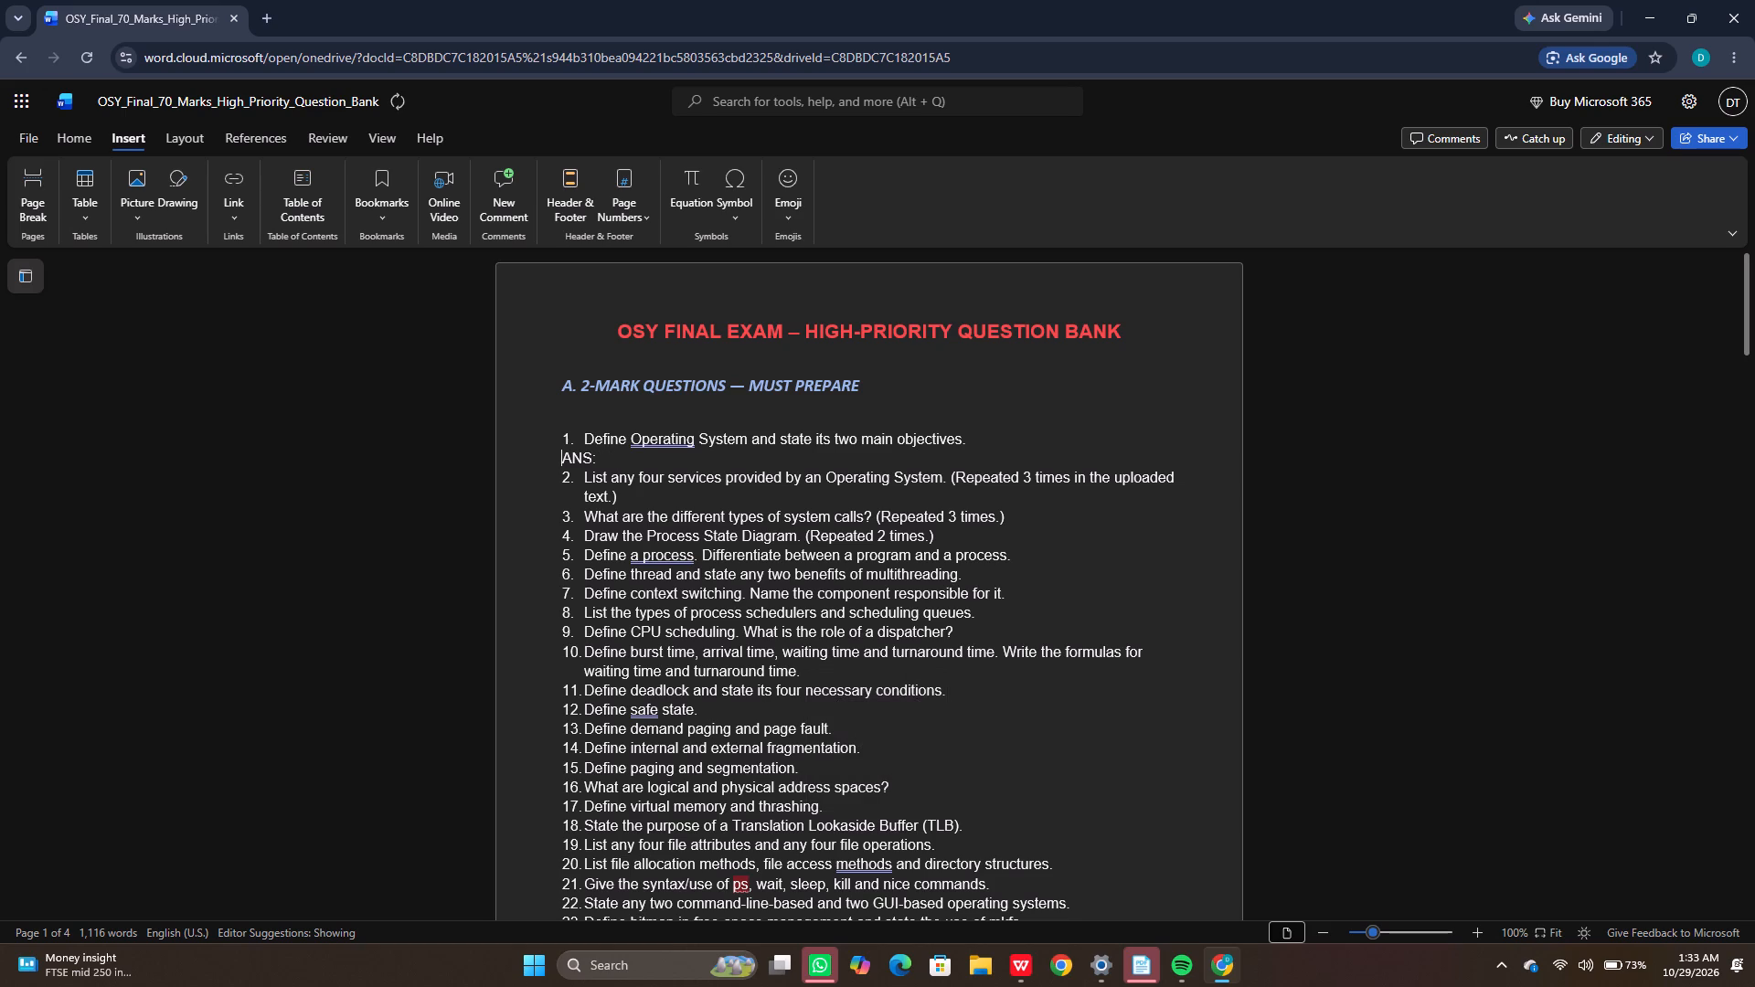
left_click(638, 458)
Insert two blank lines between the "ANS:" line of question 1 and question 2.
key("Return")
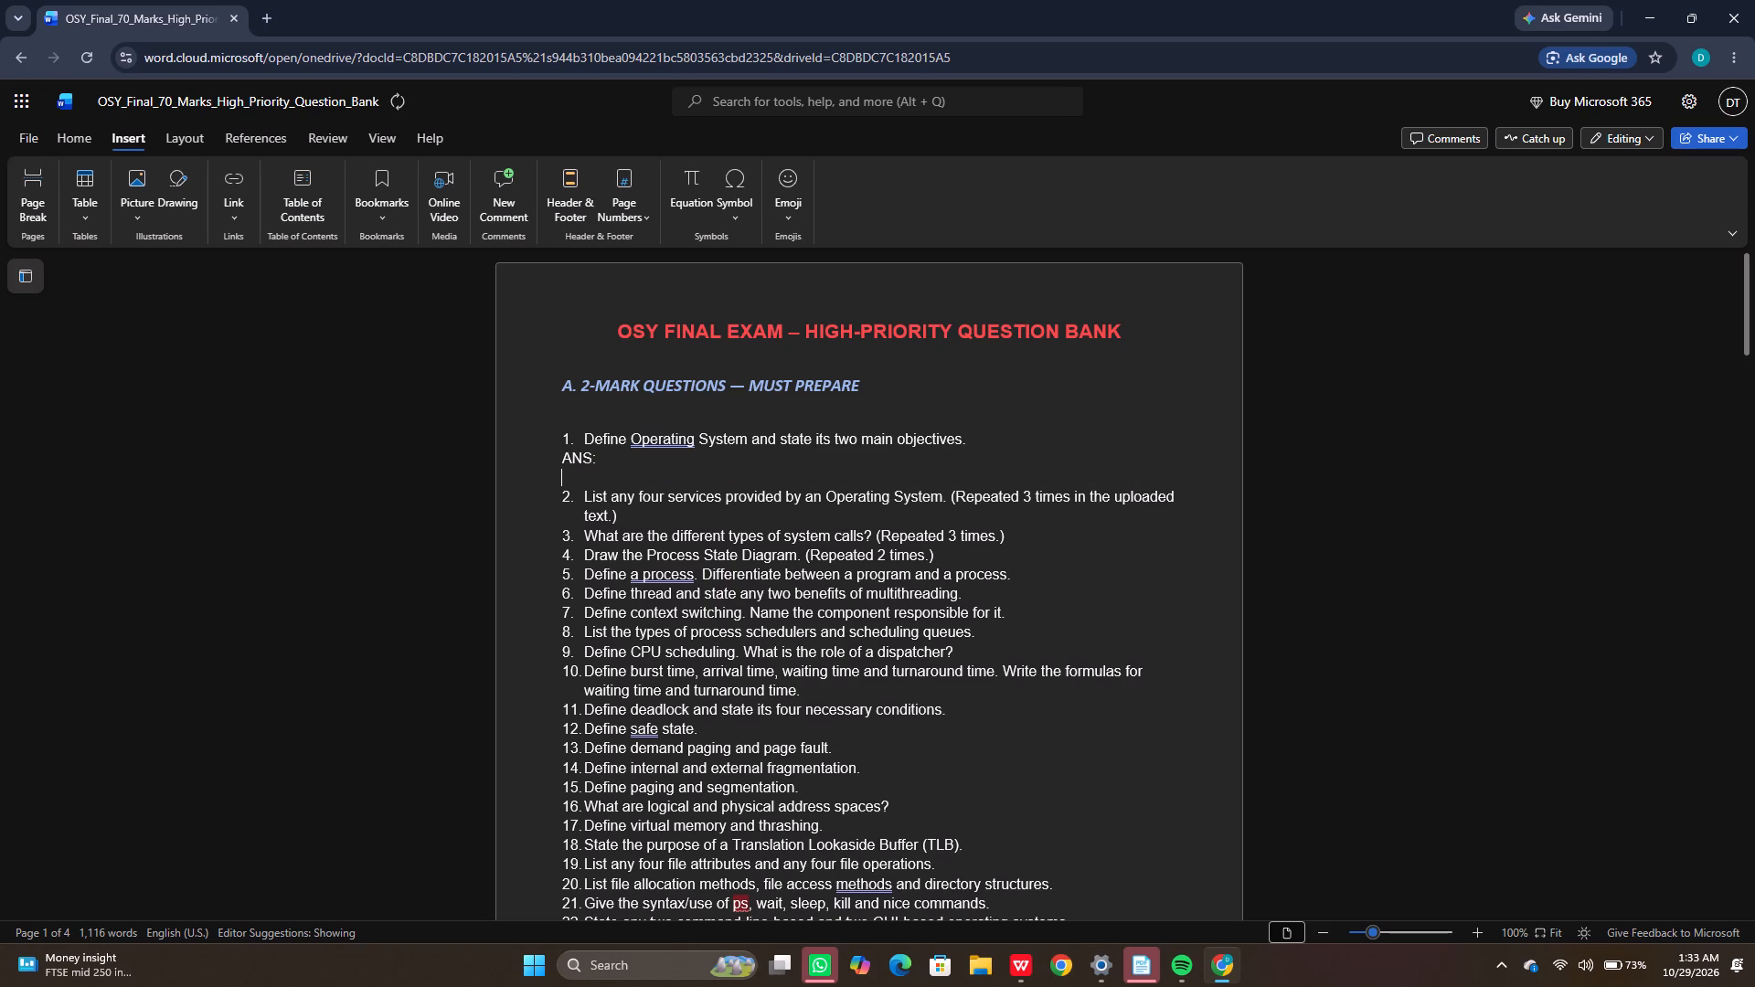
key("Return")
left_click(567, 477)
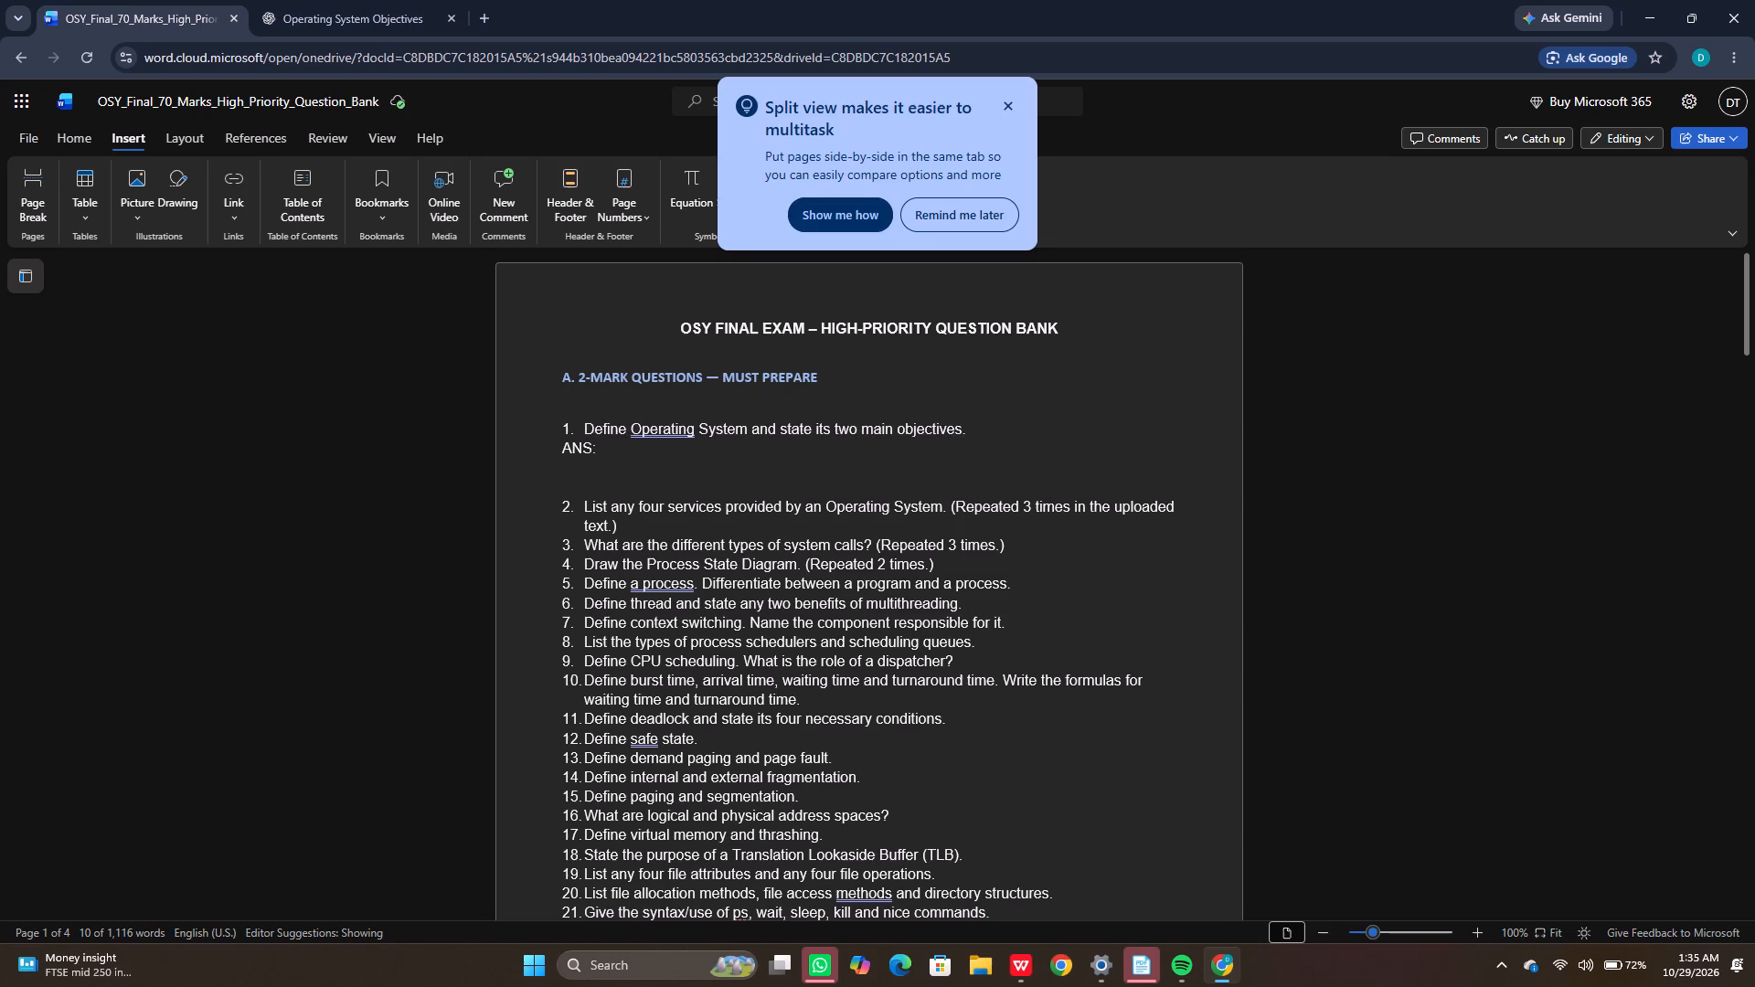
key("ctrl+v")
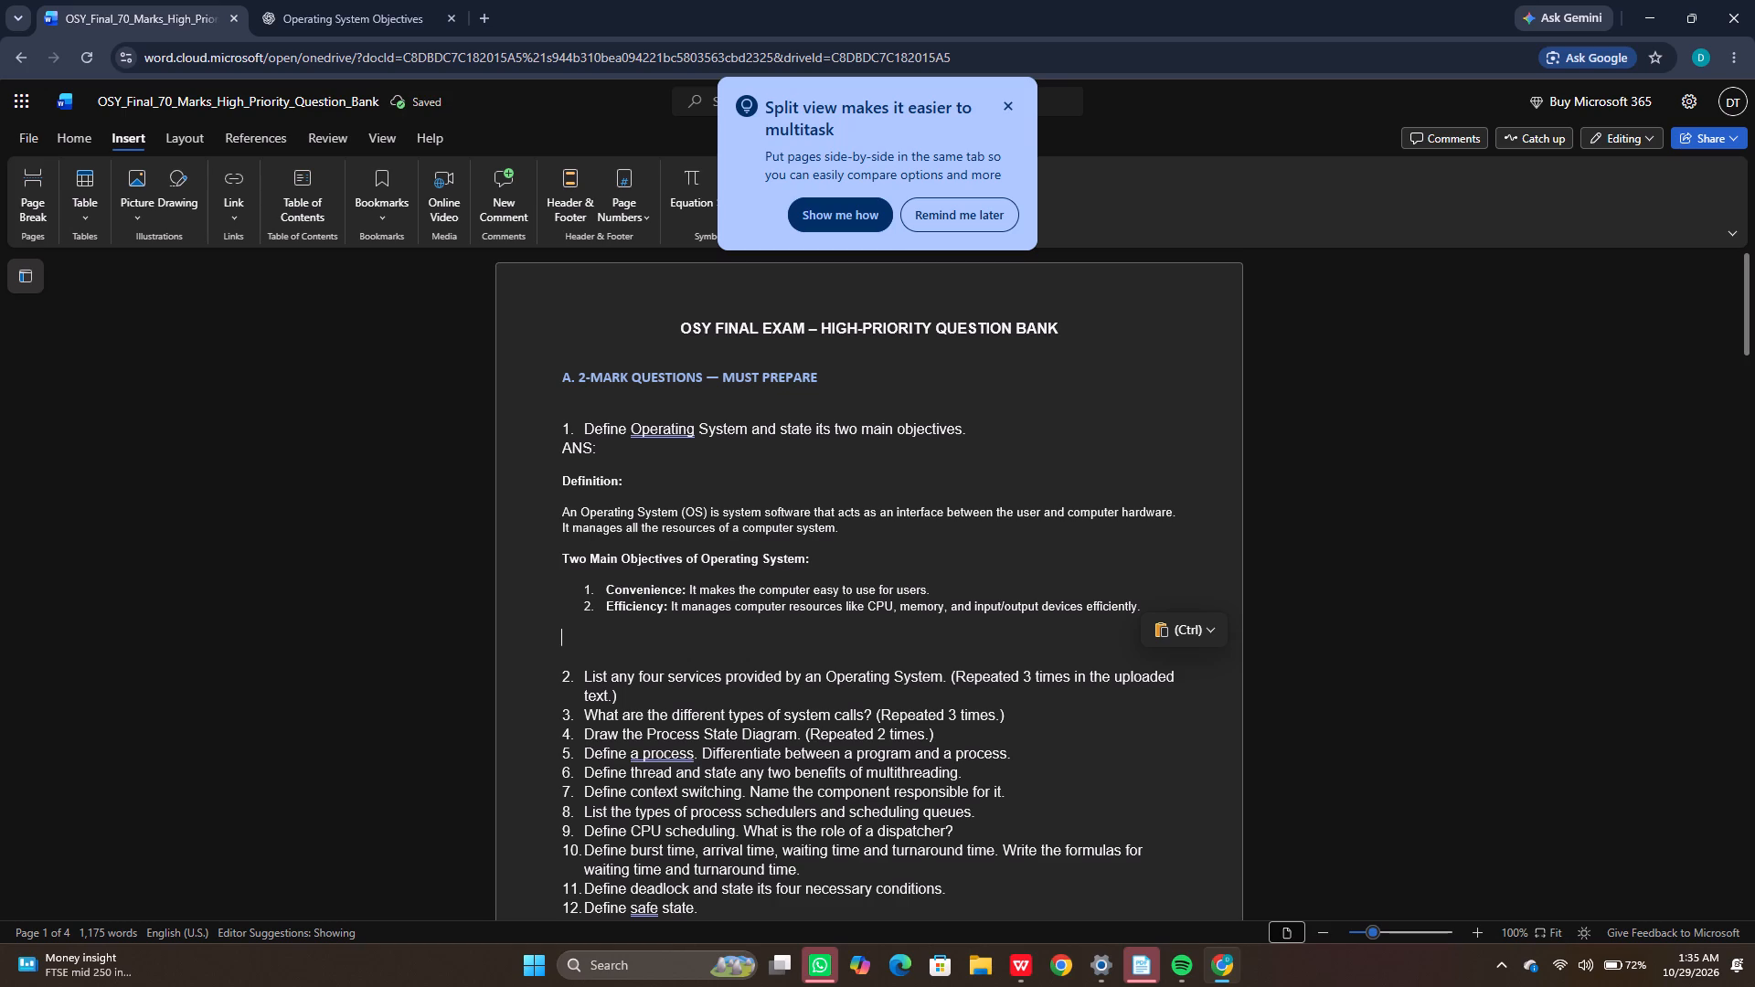
Set the whole pasted answer under question 1, from "Definition:" through the "Efficiency" item, to 12 pt.
left_click(69, 128)
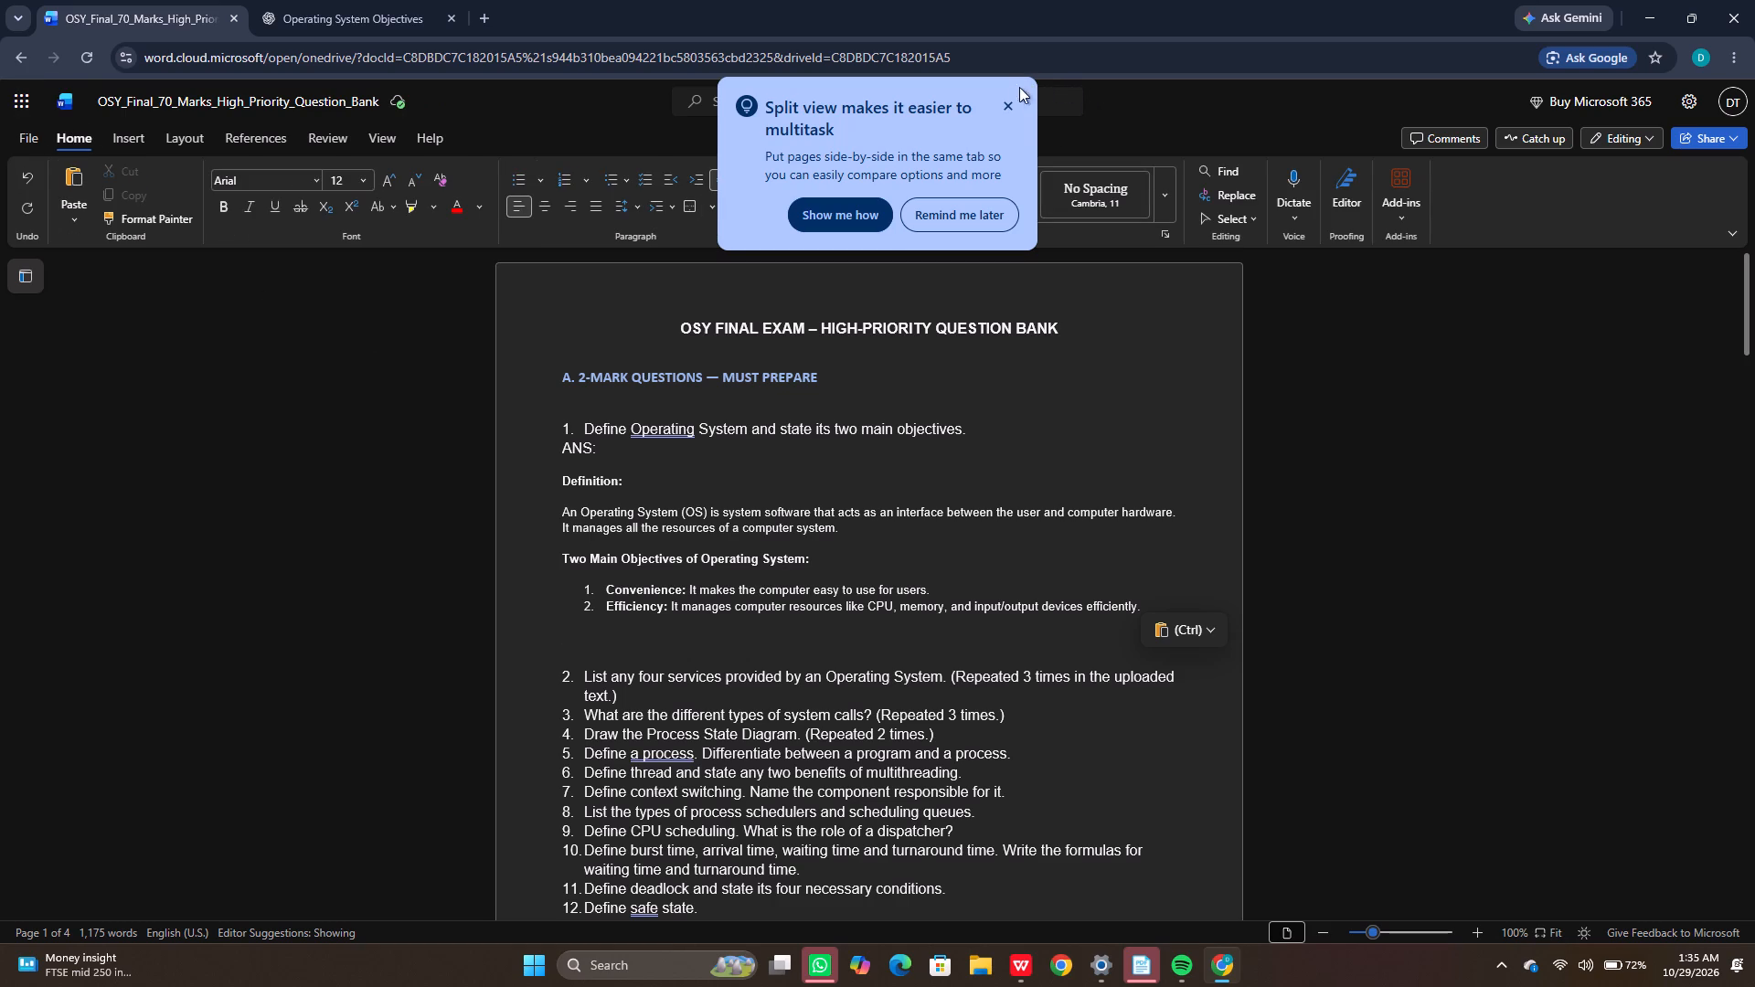
left_click(1000, 104)
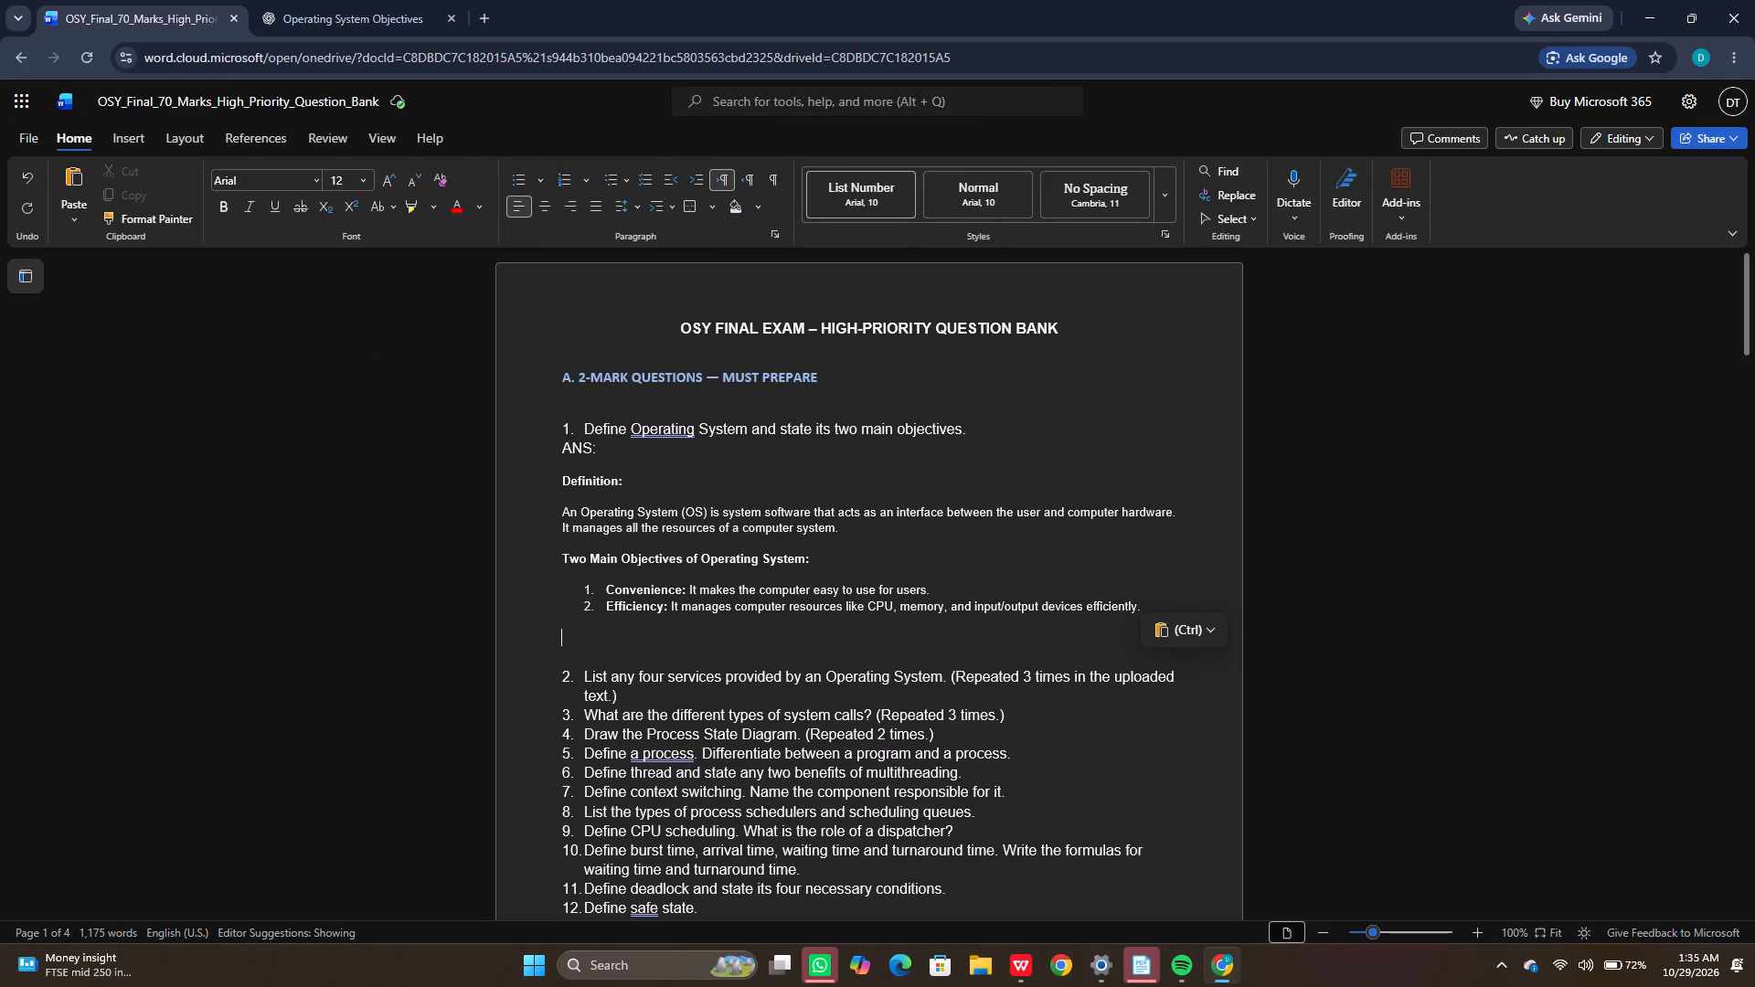
left_click(369, 179)
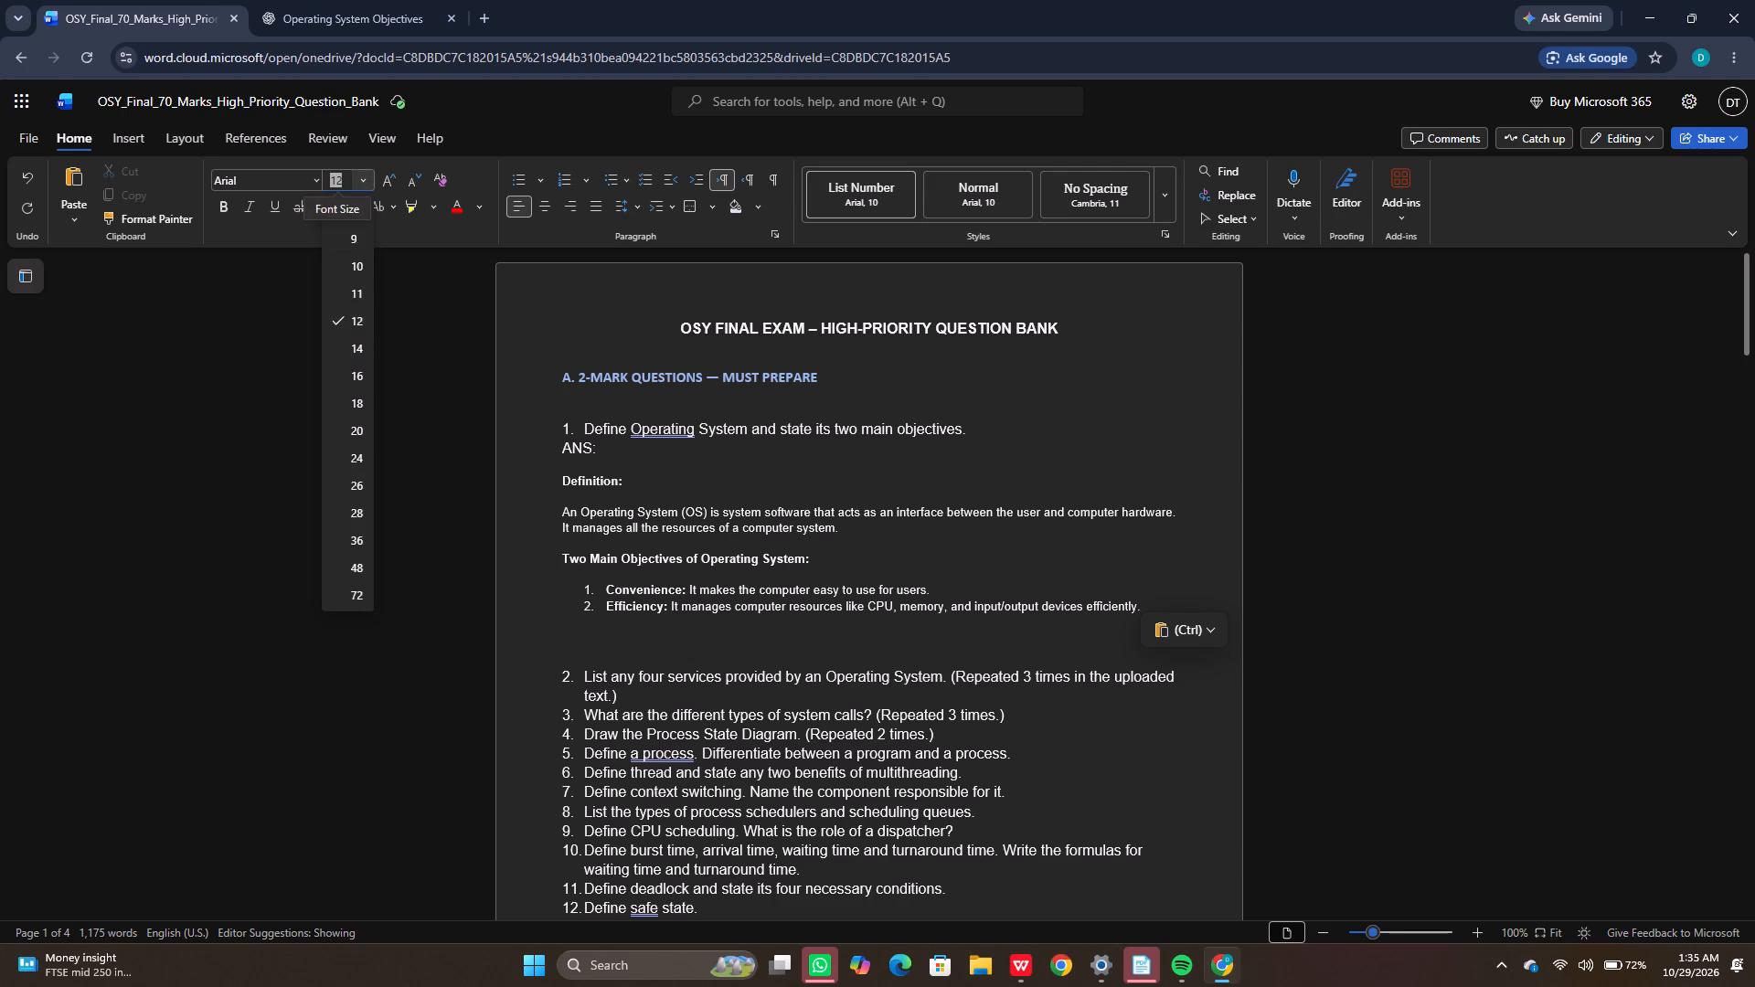
left_click(340, 183)
key("BackSpace")
key("3")
left_click_drag(557, 483, 1050, 626)
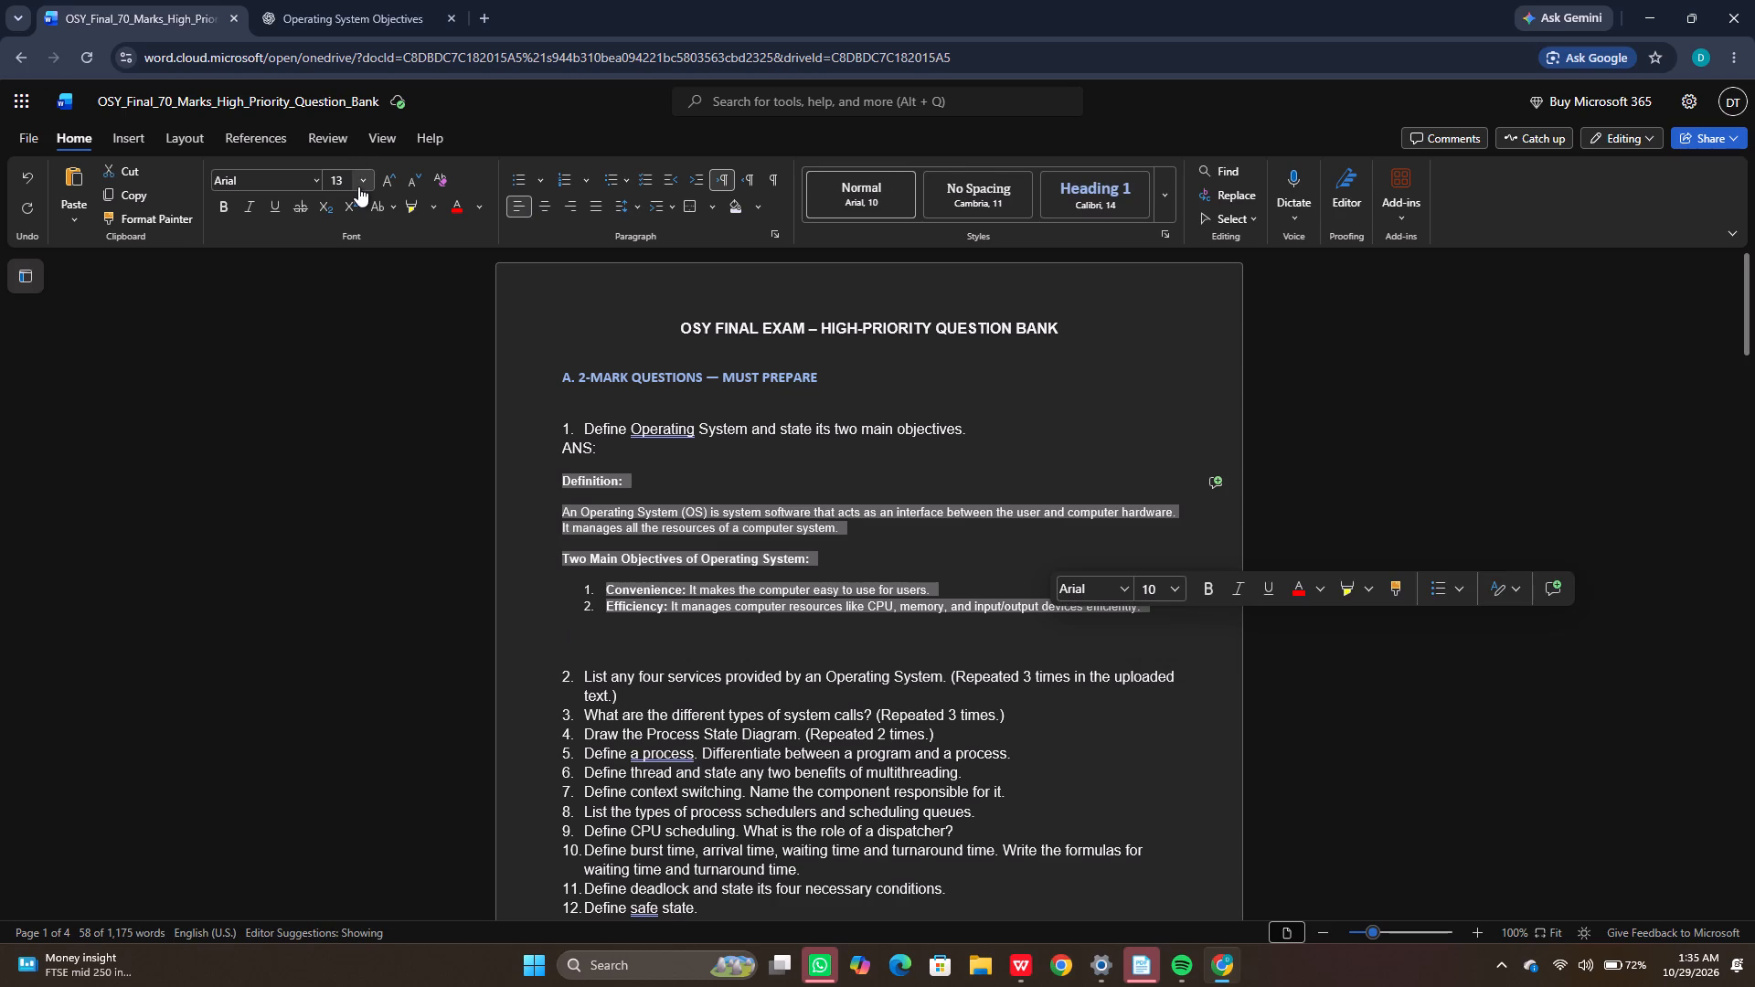
left_click(365, 181)
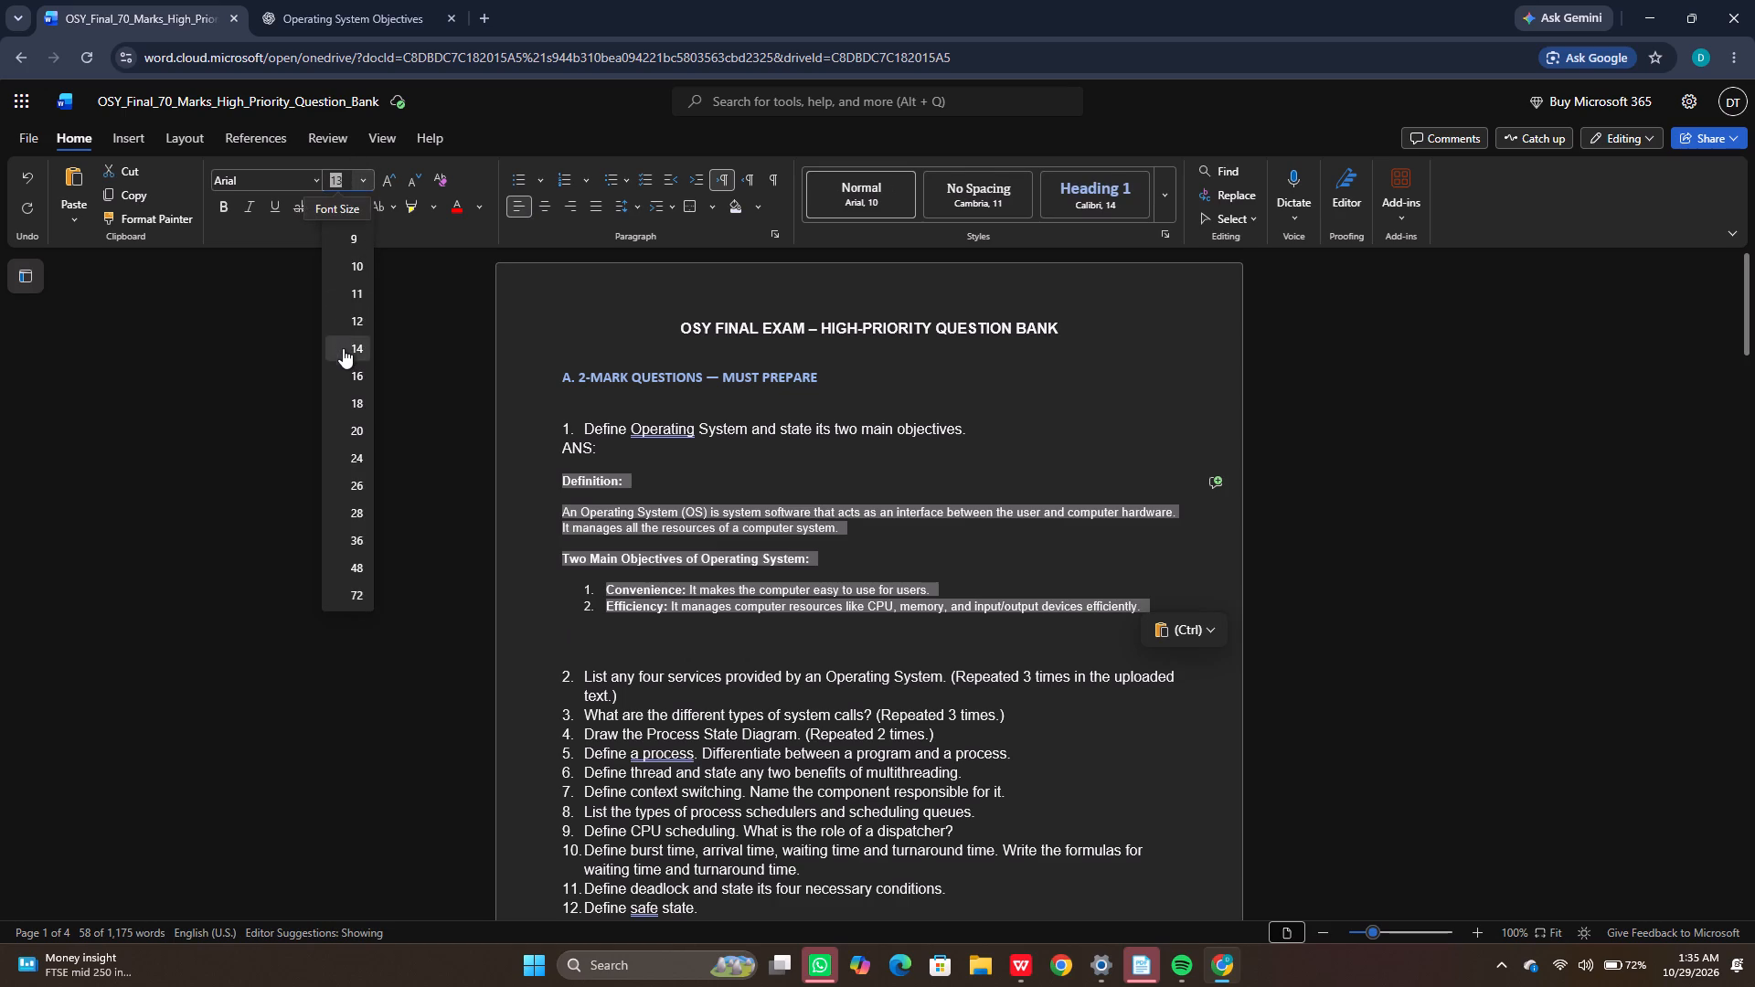
left_click(339, 179)
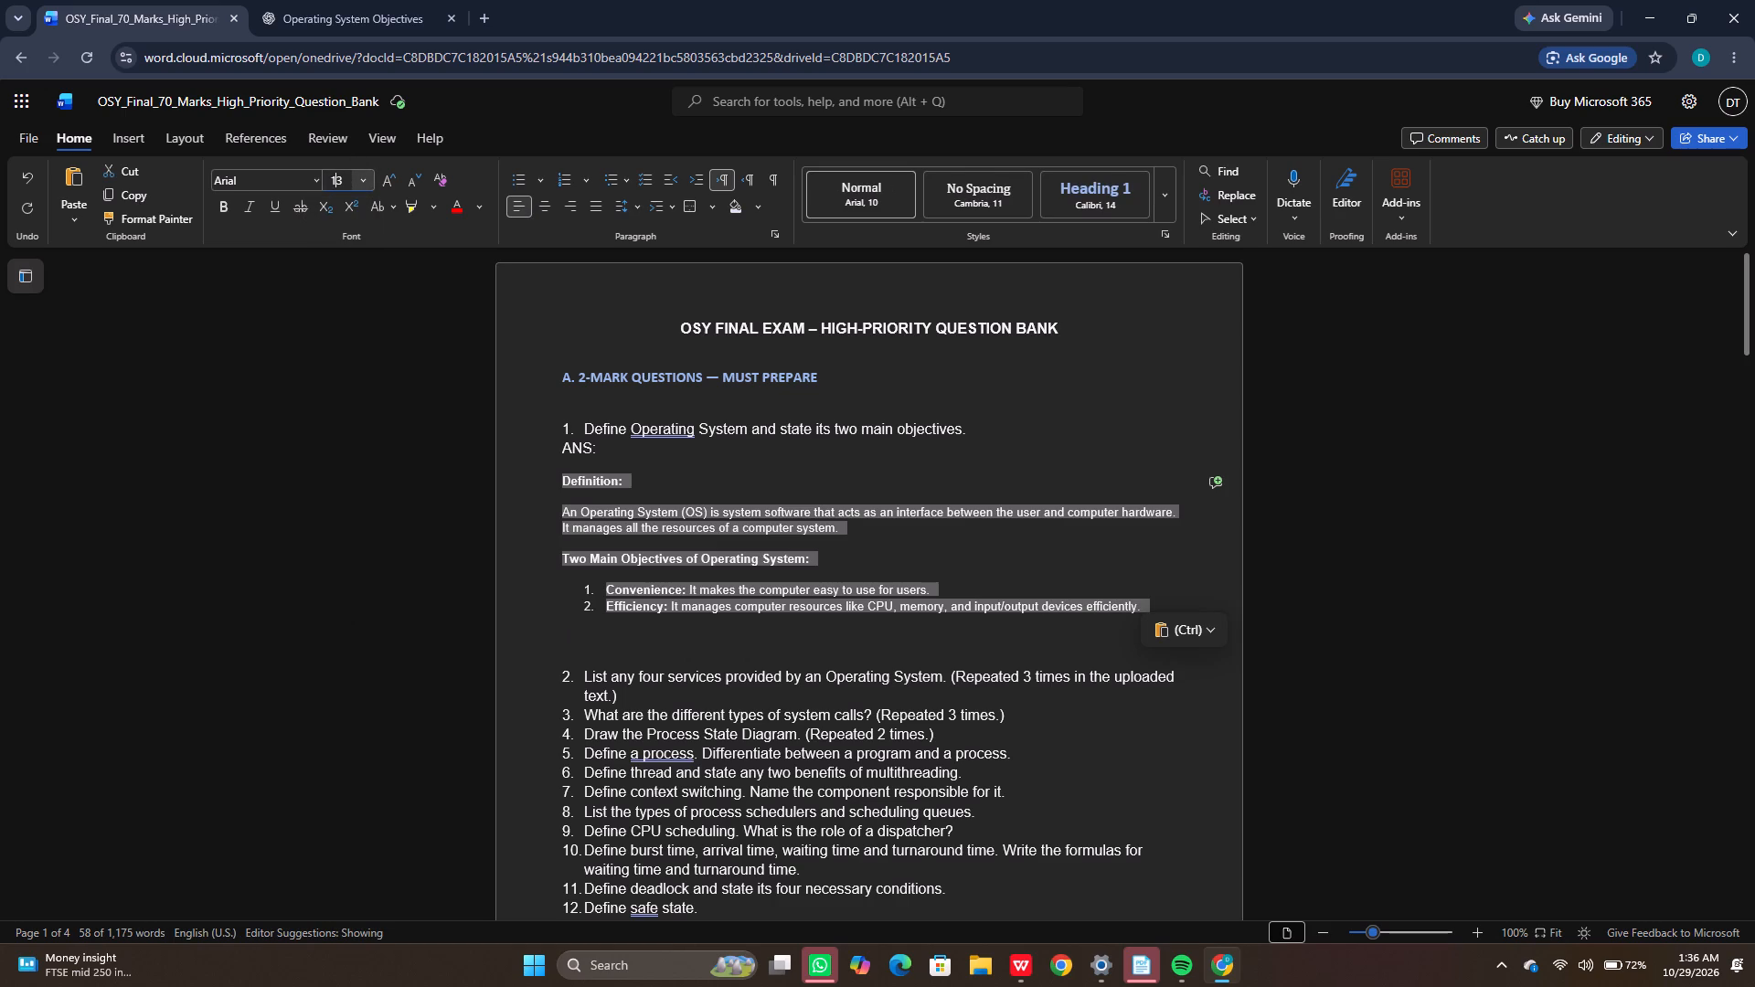
left_click(340, 179)
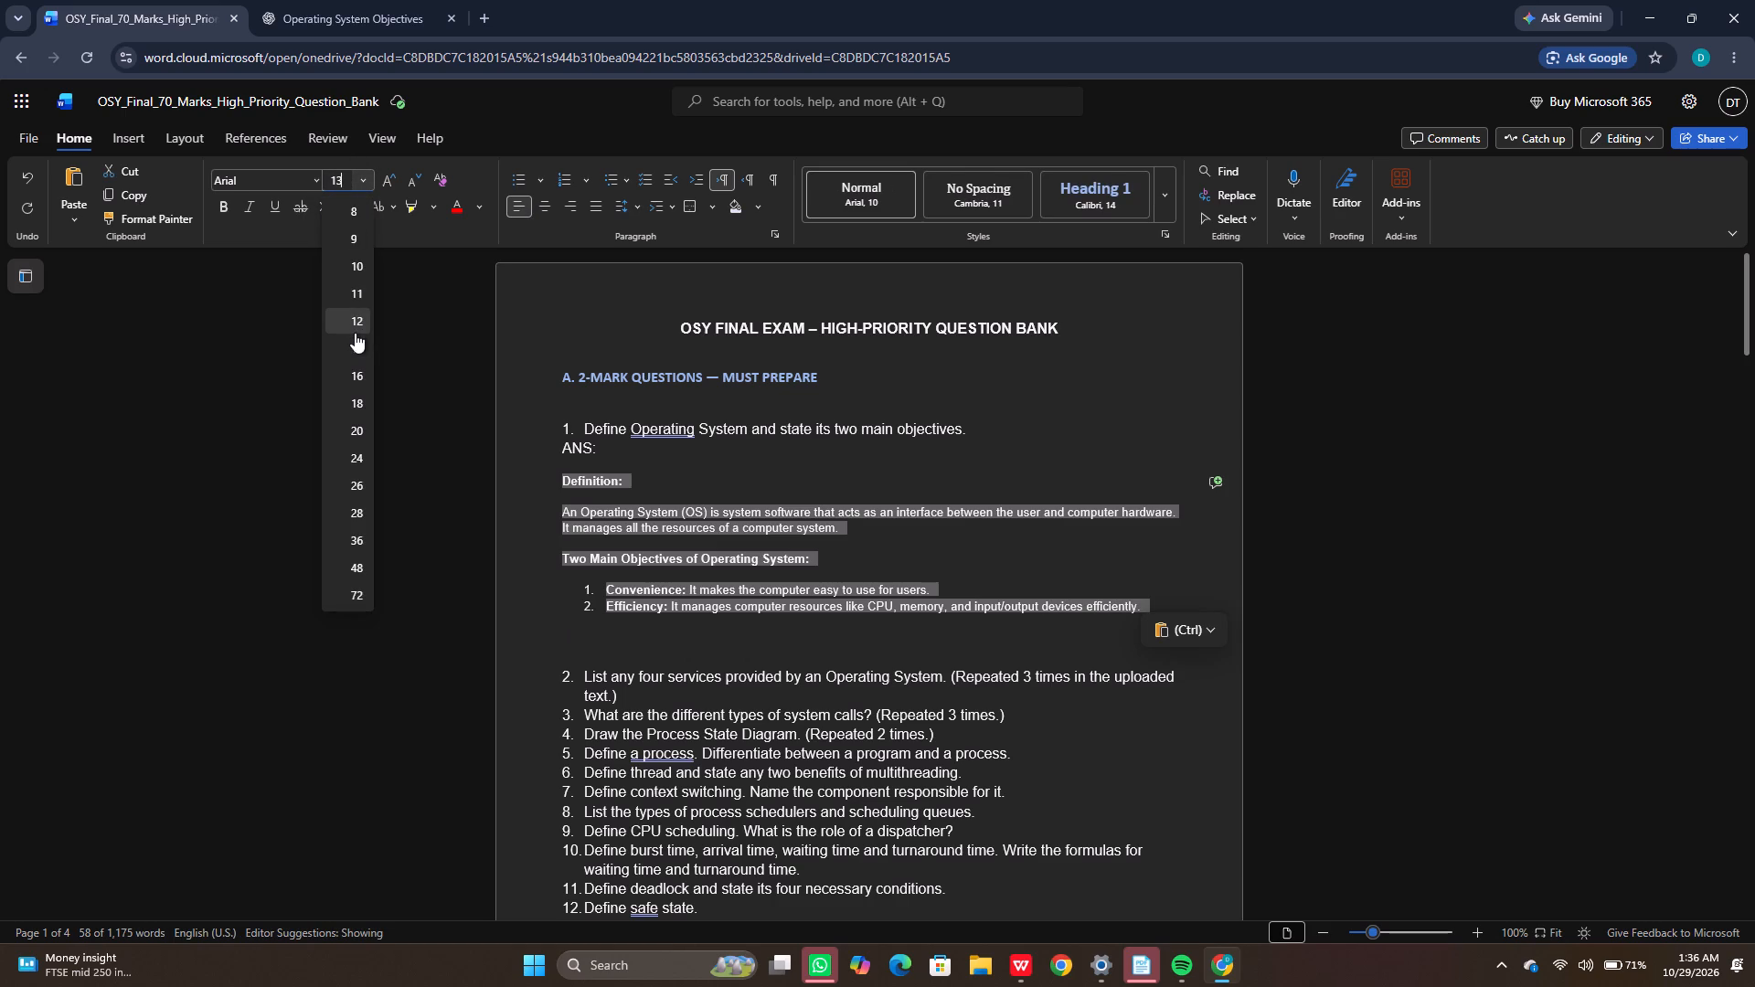
left_click(355, 333)
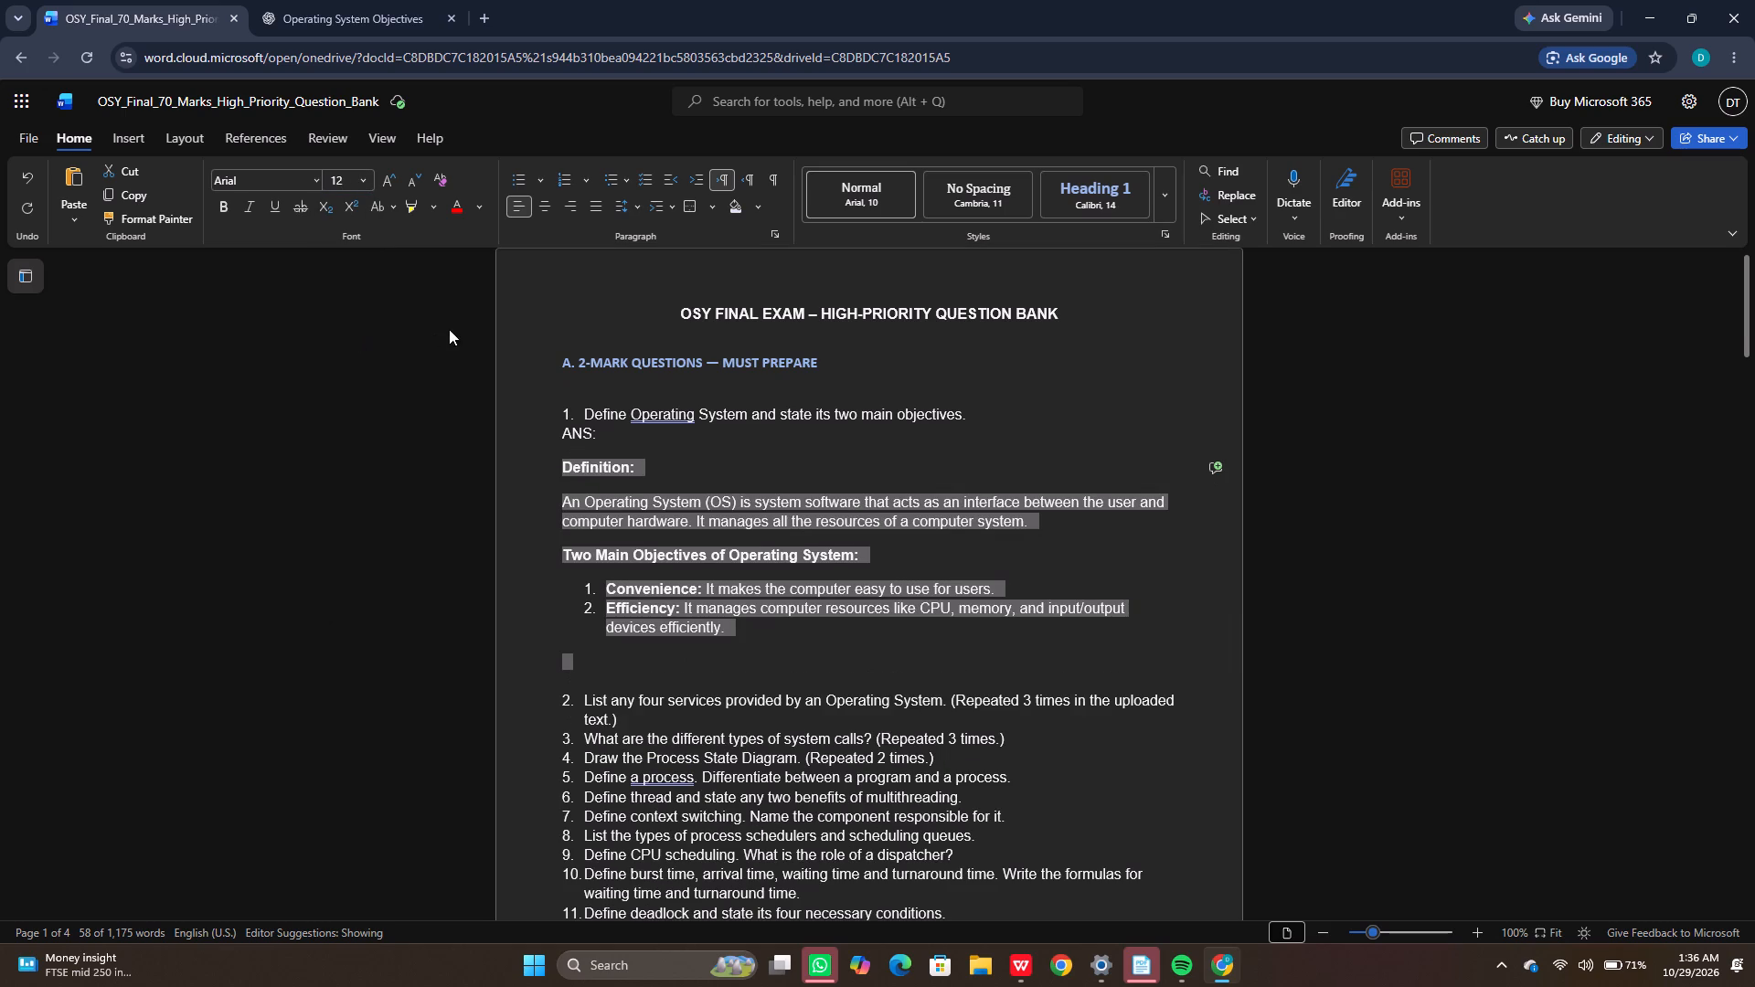
left_click(733, 578)
Set the font colour of the question 1 text, "Define Operating System and state its two main objectives.", to black.
scroll(733, 578, "down", 1)
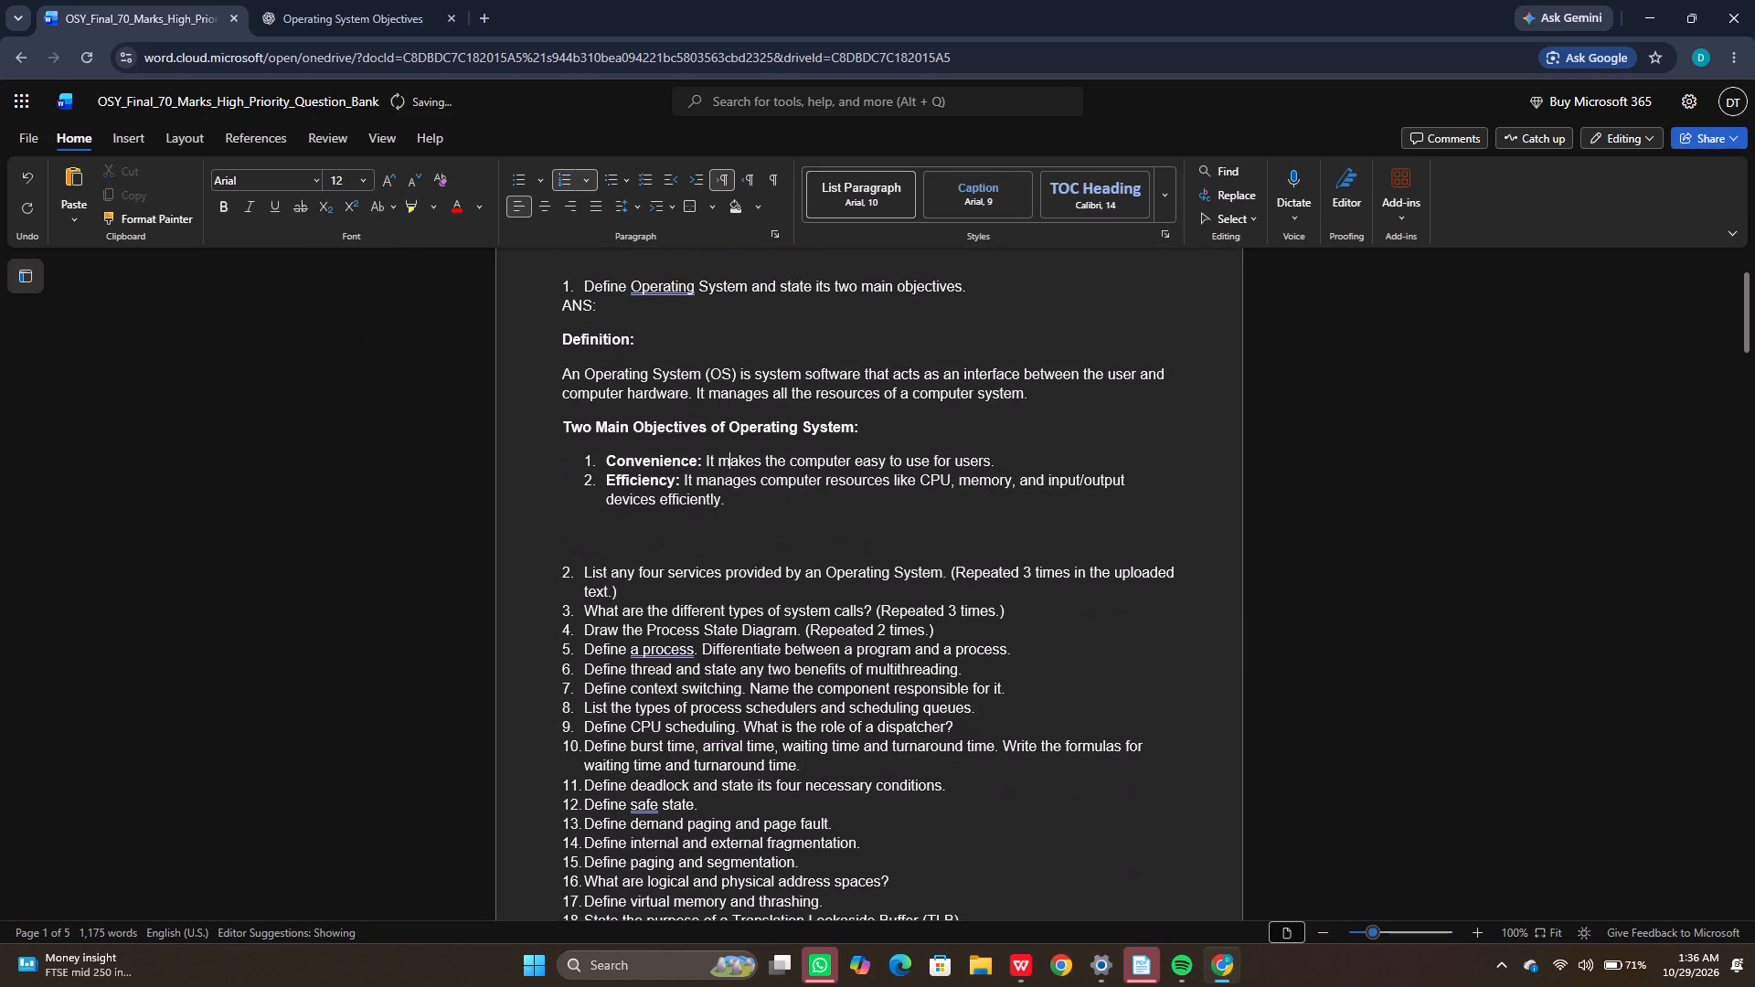
scroll(733, 578, "down", 2)
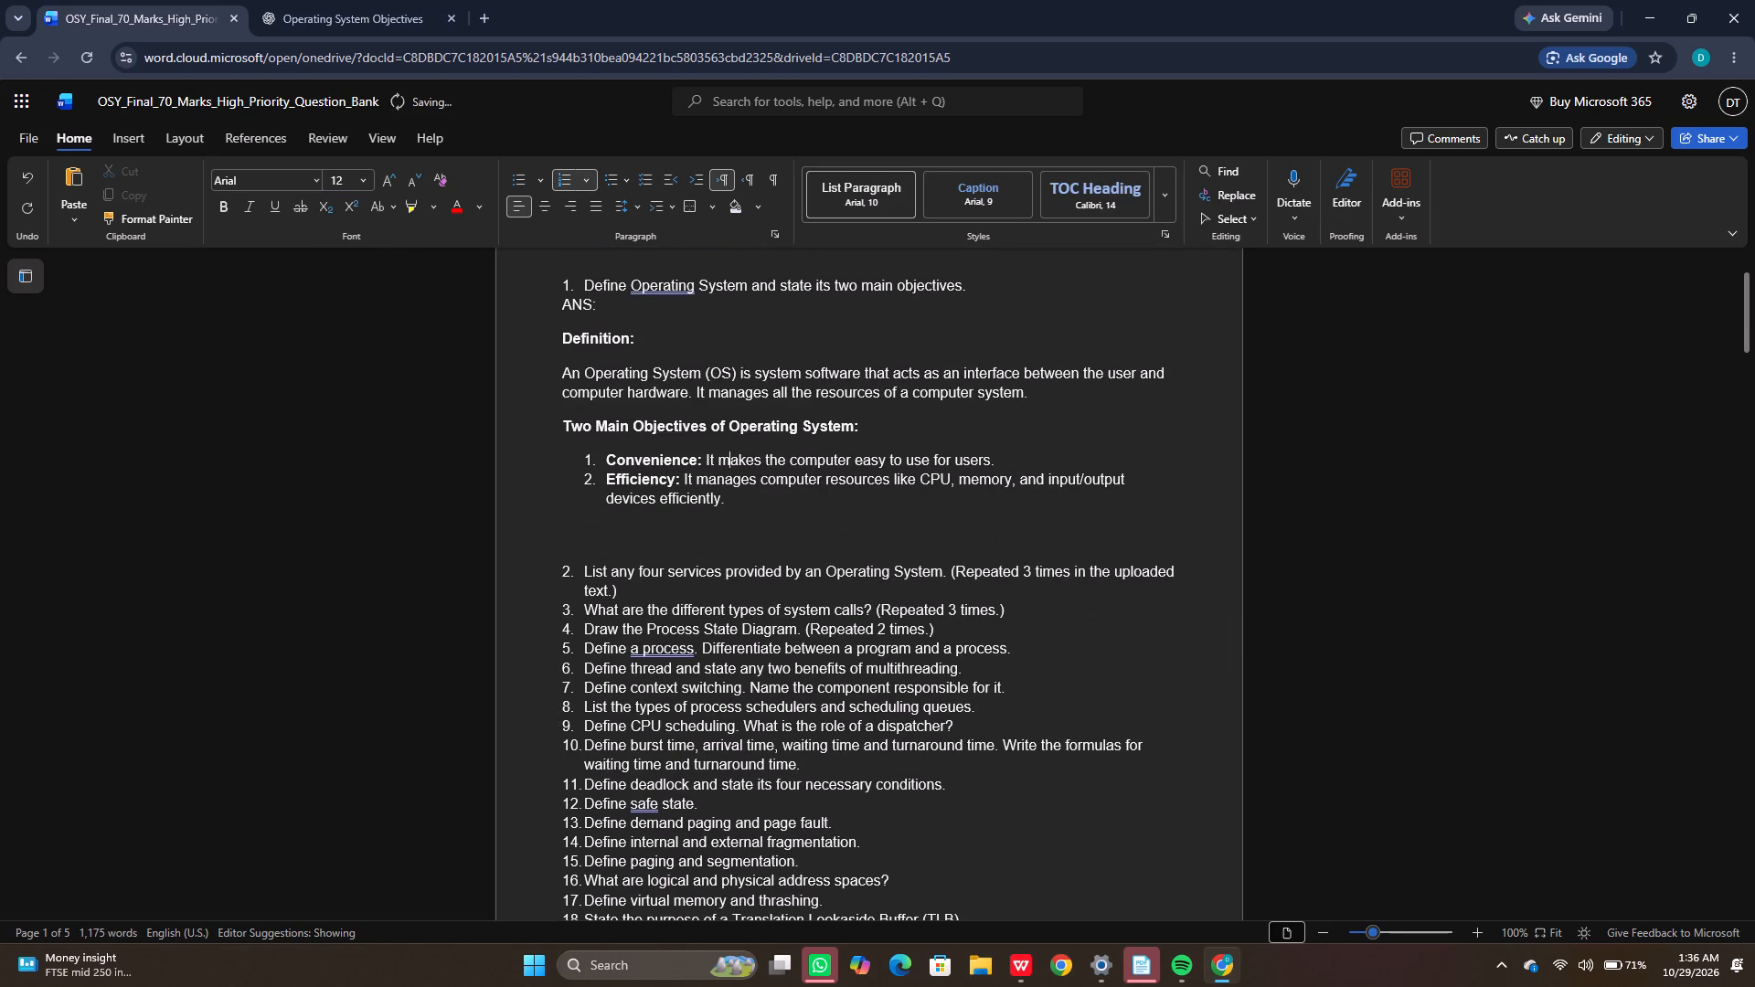
left_click_drag(564, 284, 594, 299)
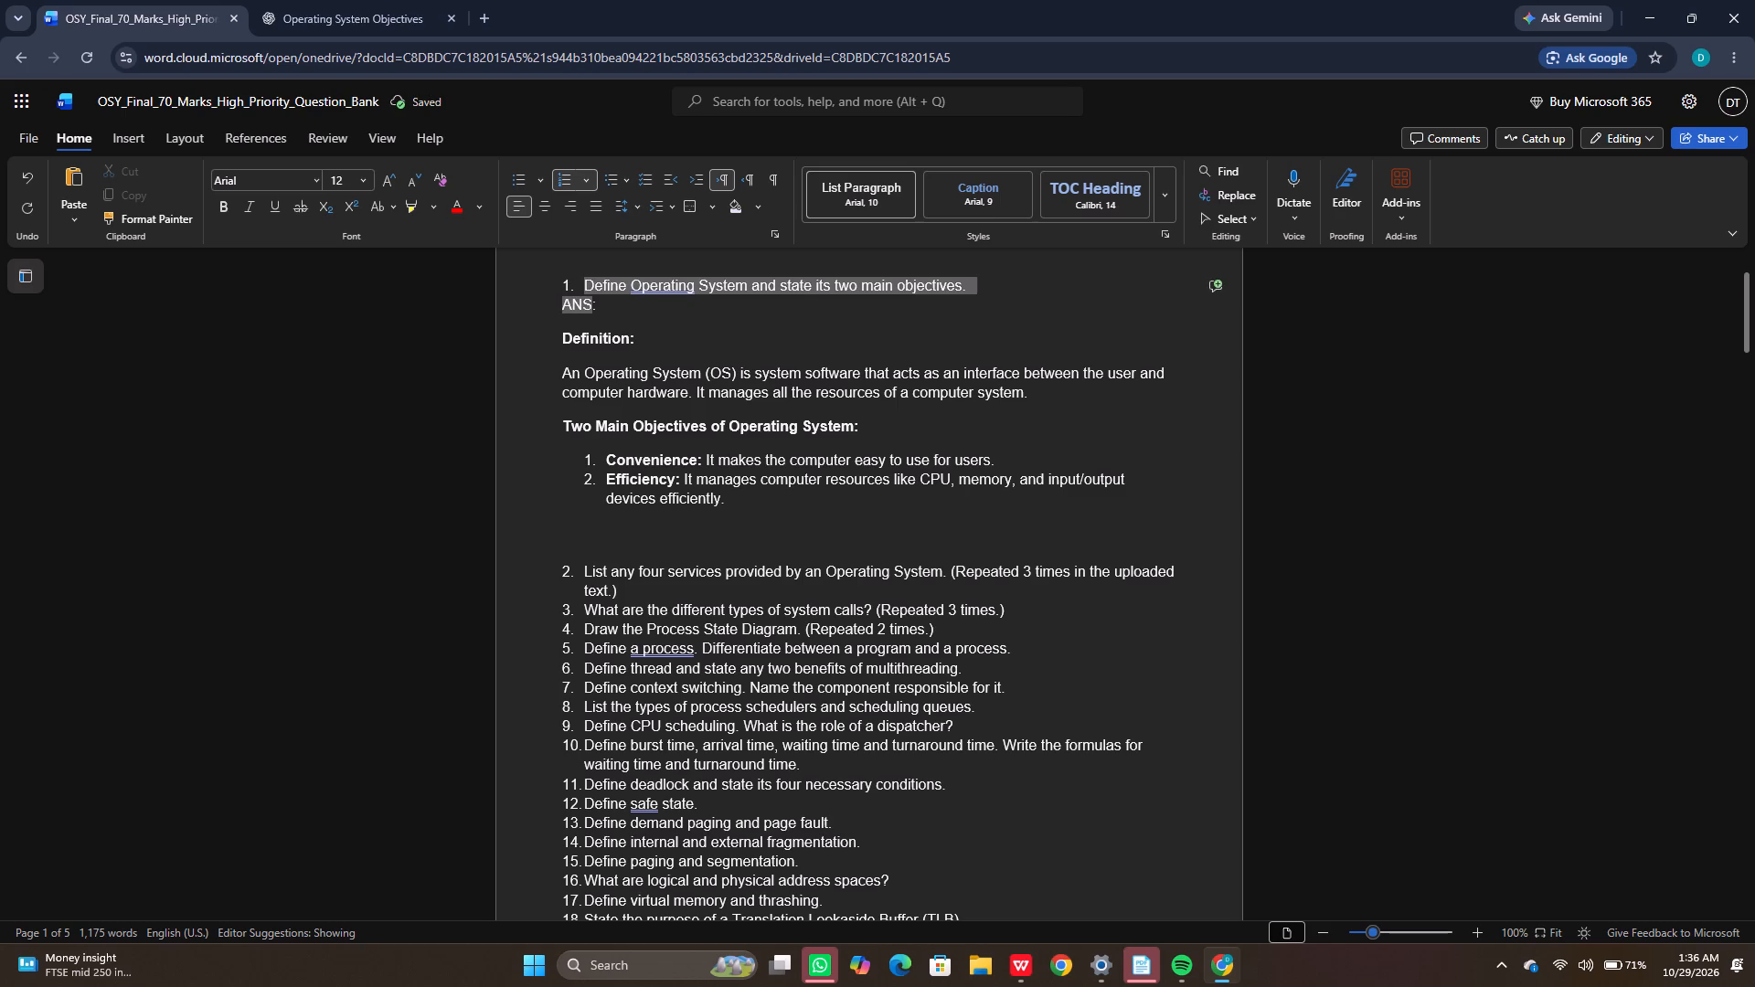
left_click_drag(594, 299, 964, 336)
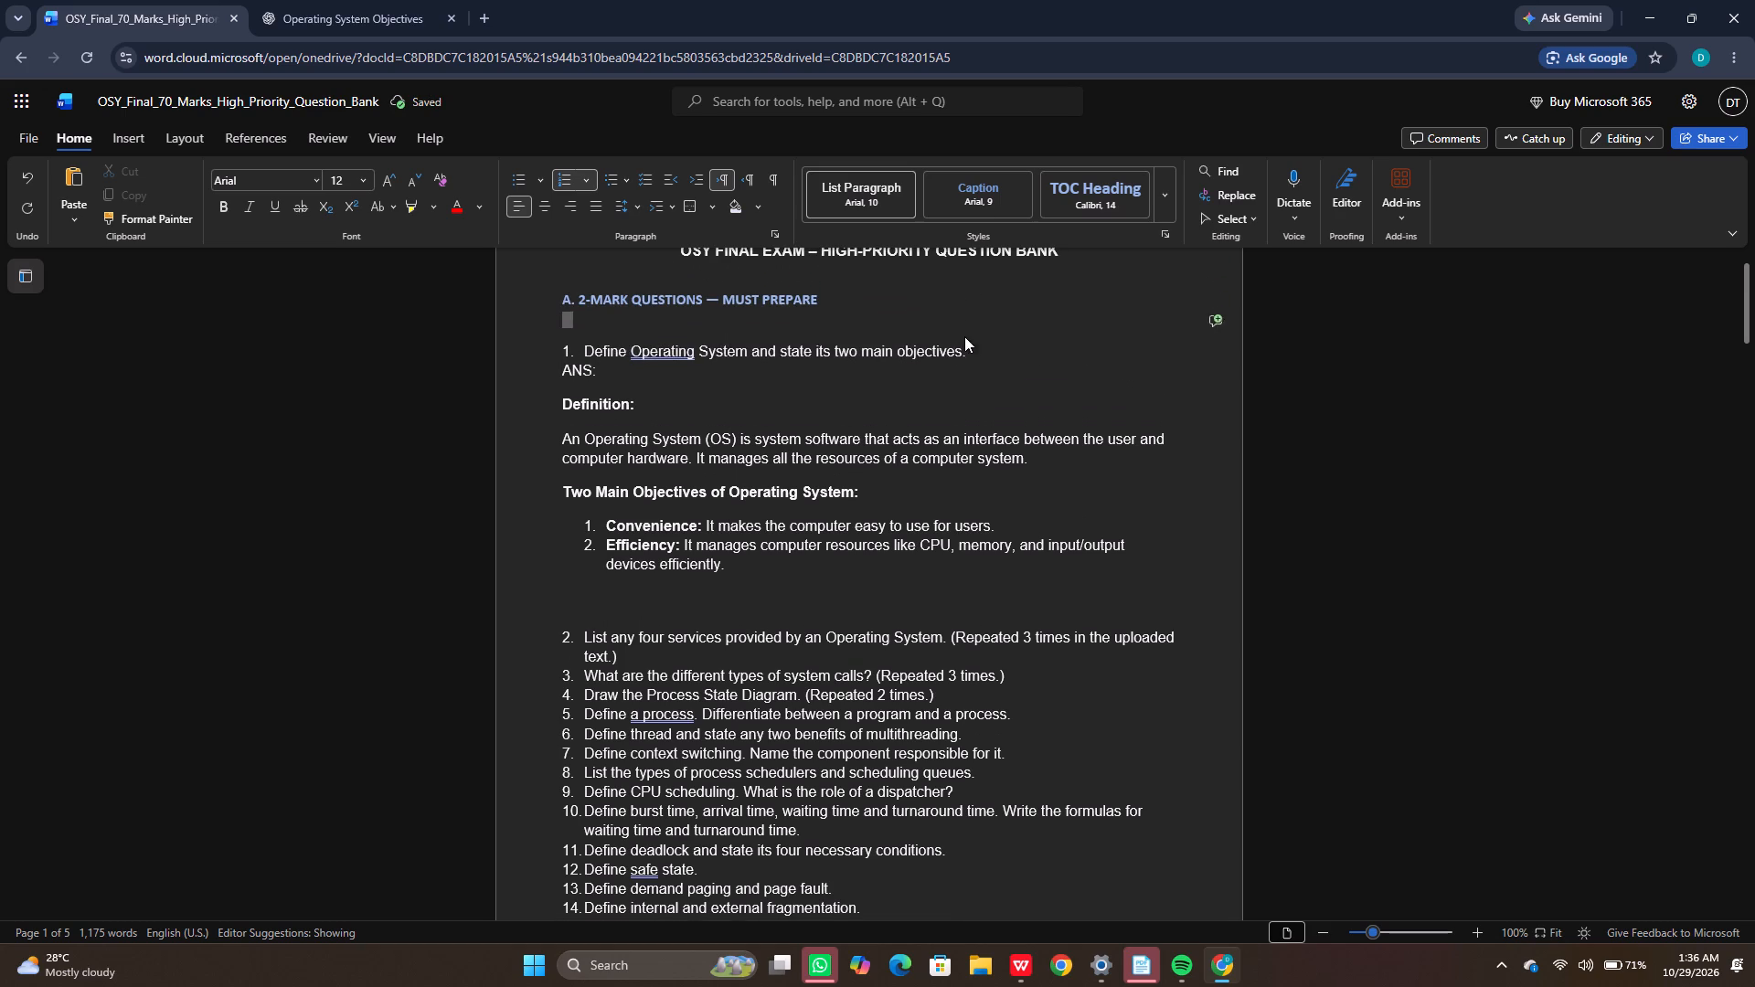
left_click_drag(964, 336, 971, 342)
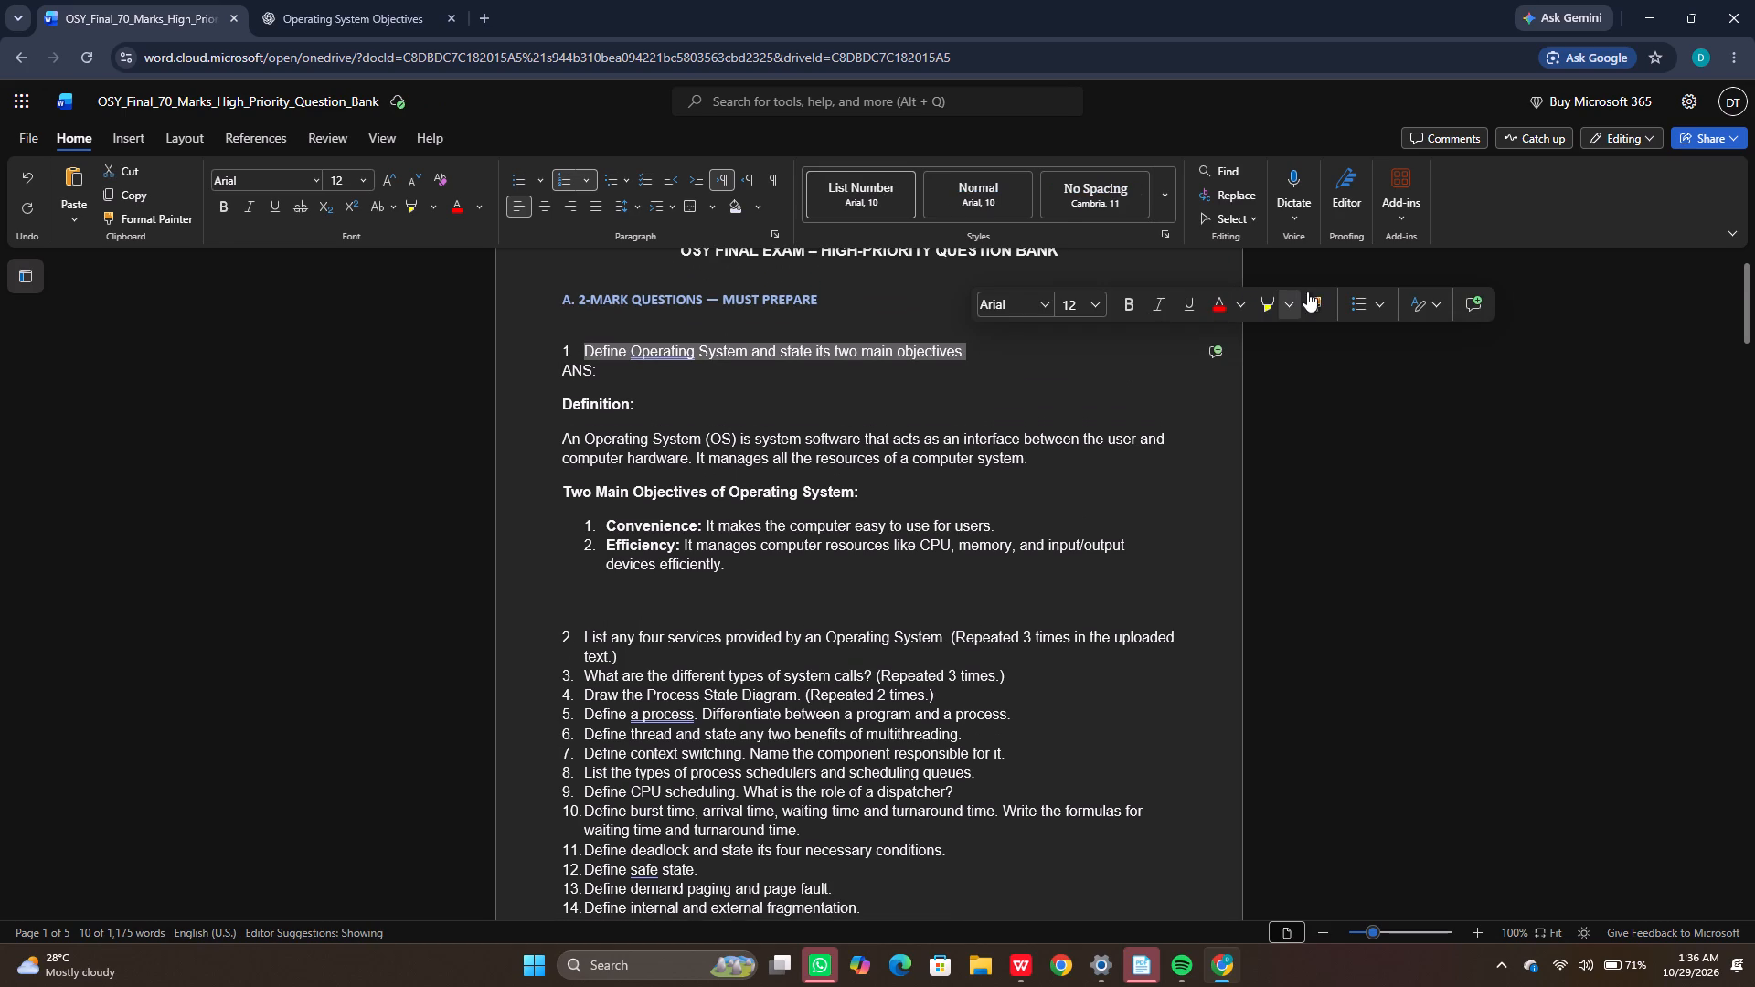
left_click(1249, 304)
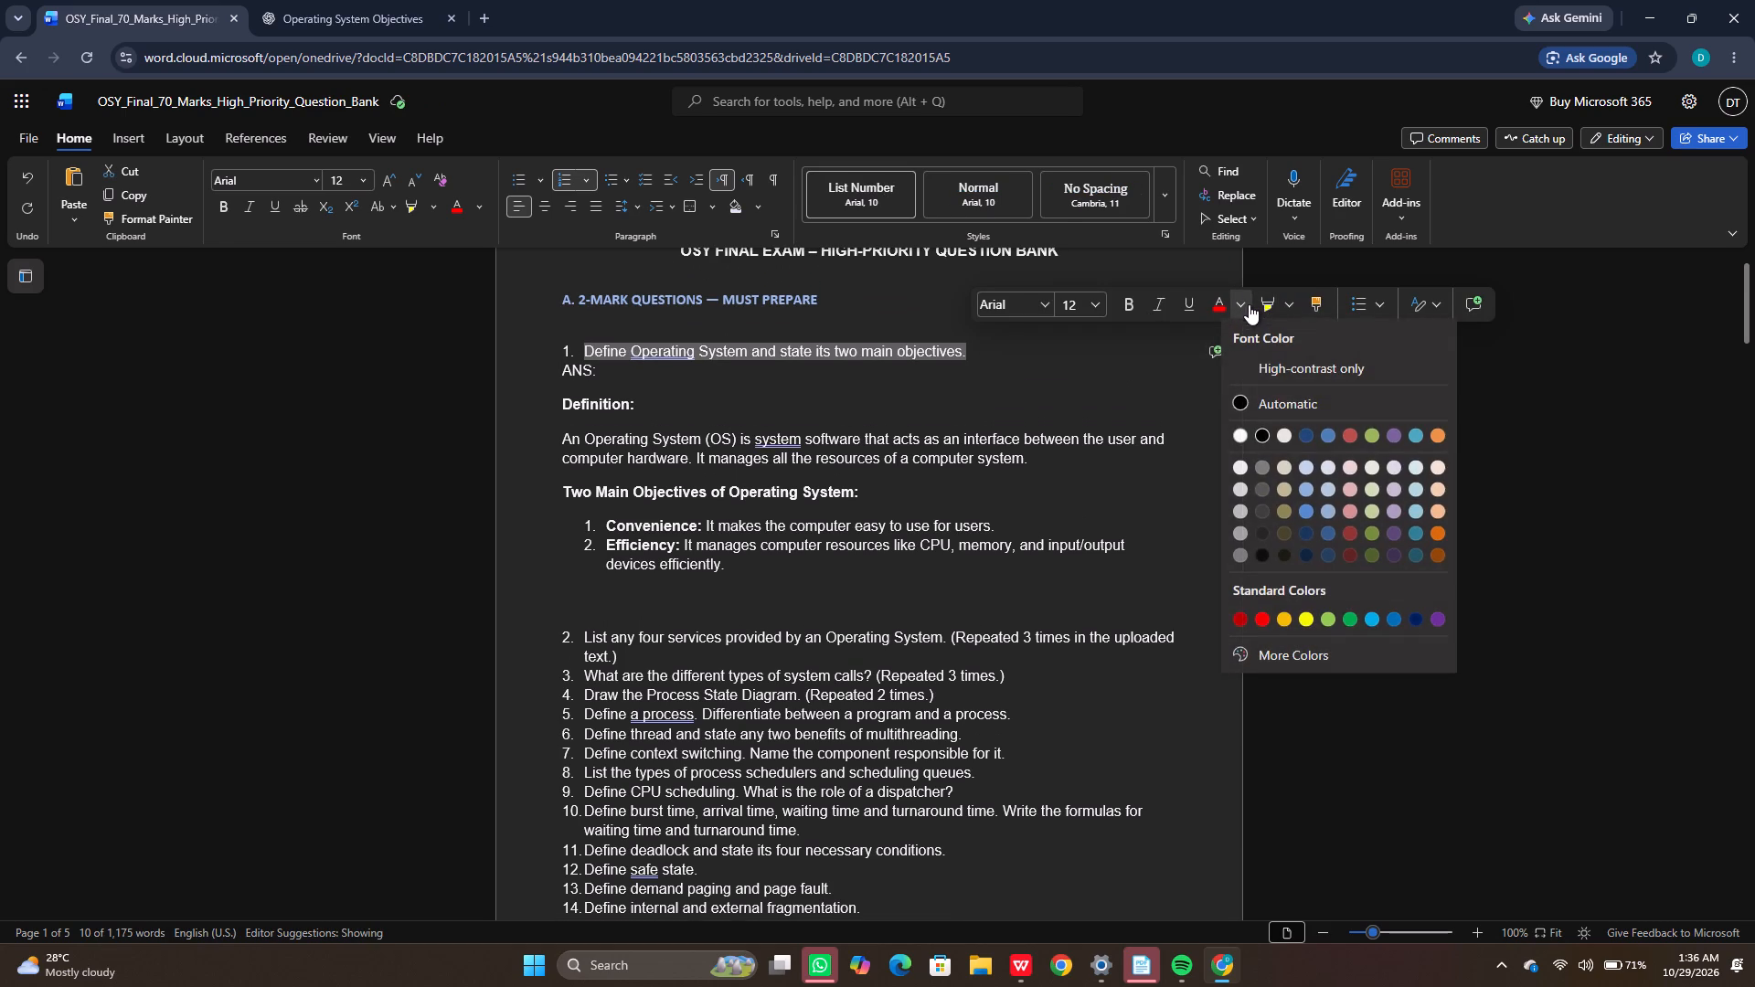
left_click(1258, 435)
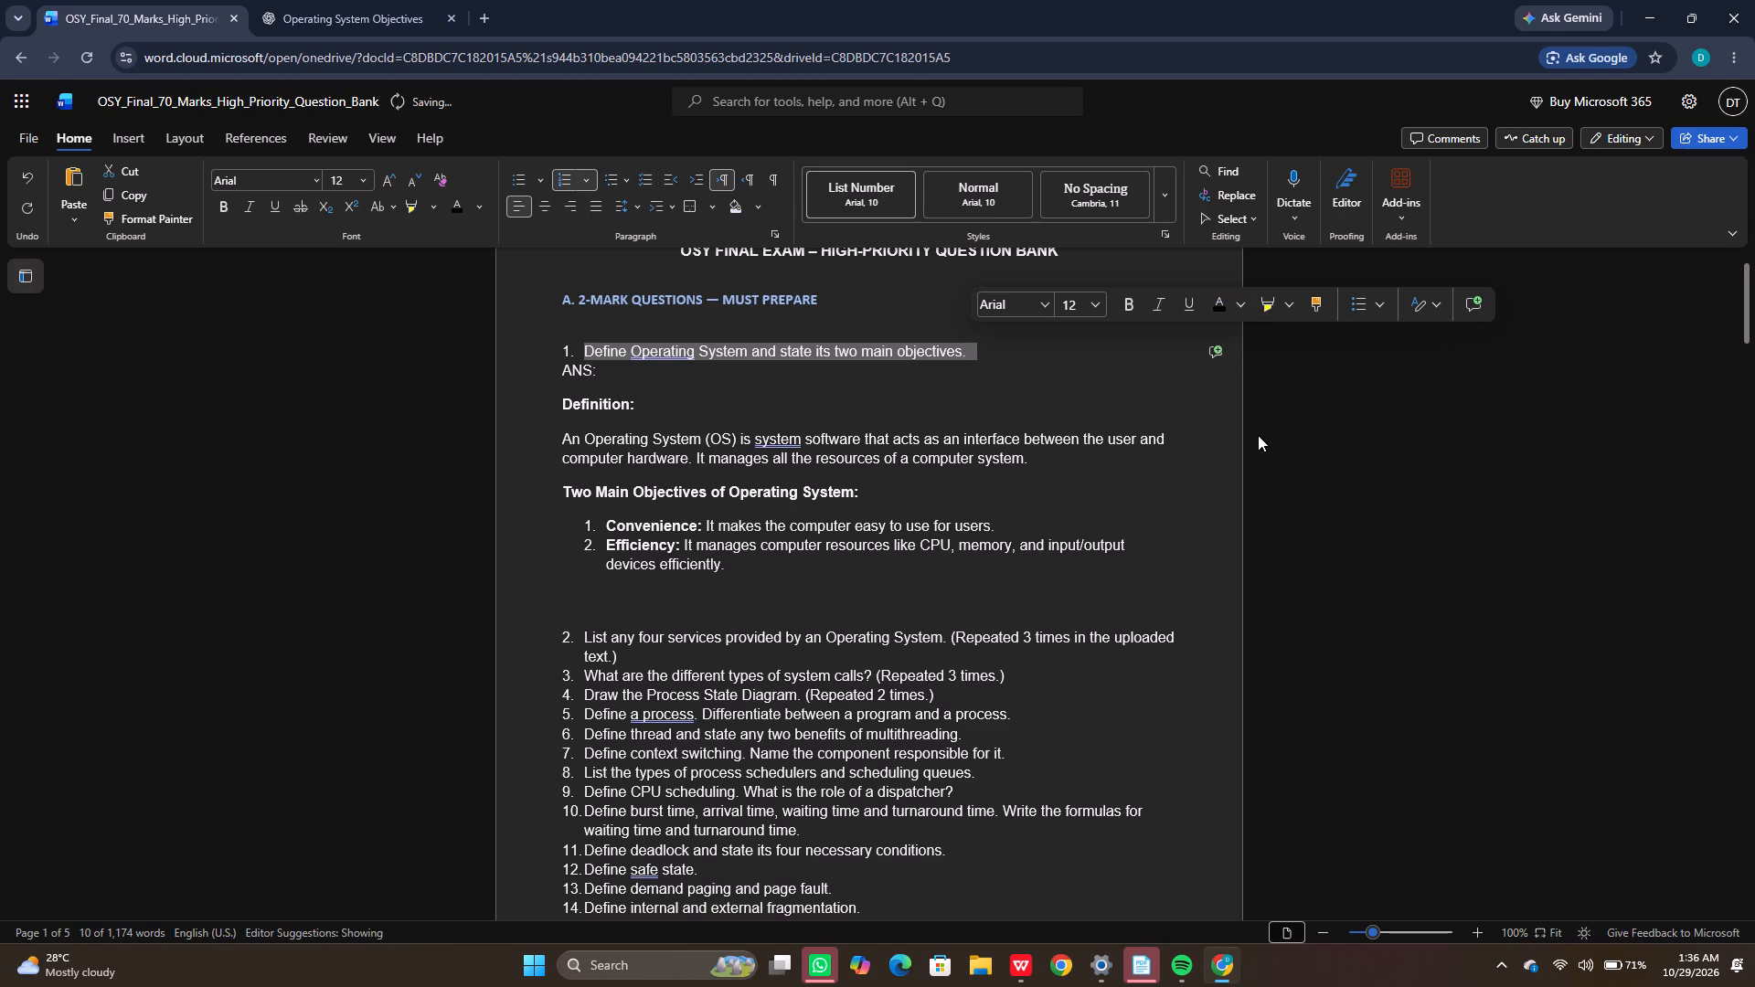
left_click(1246, 302)
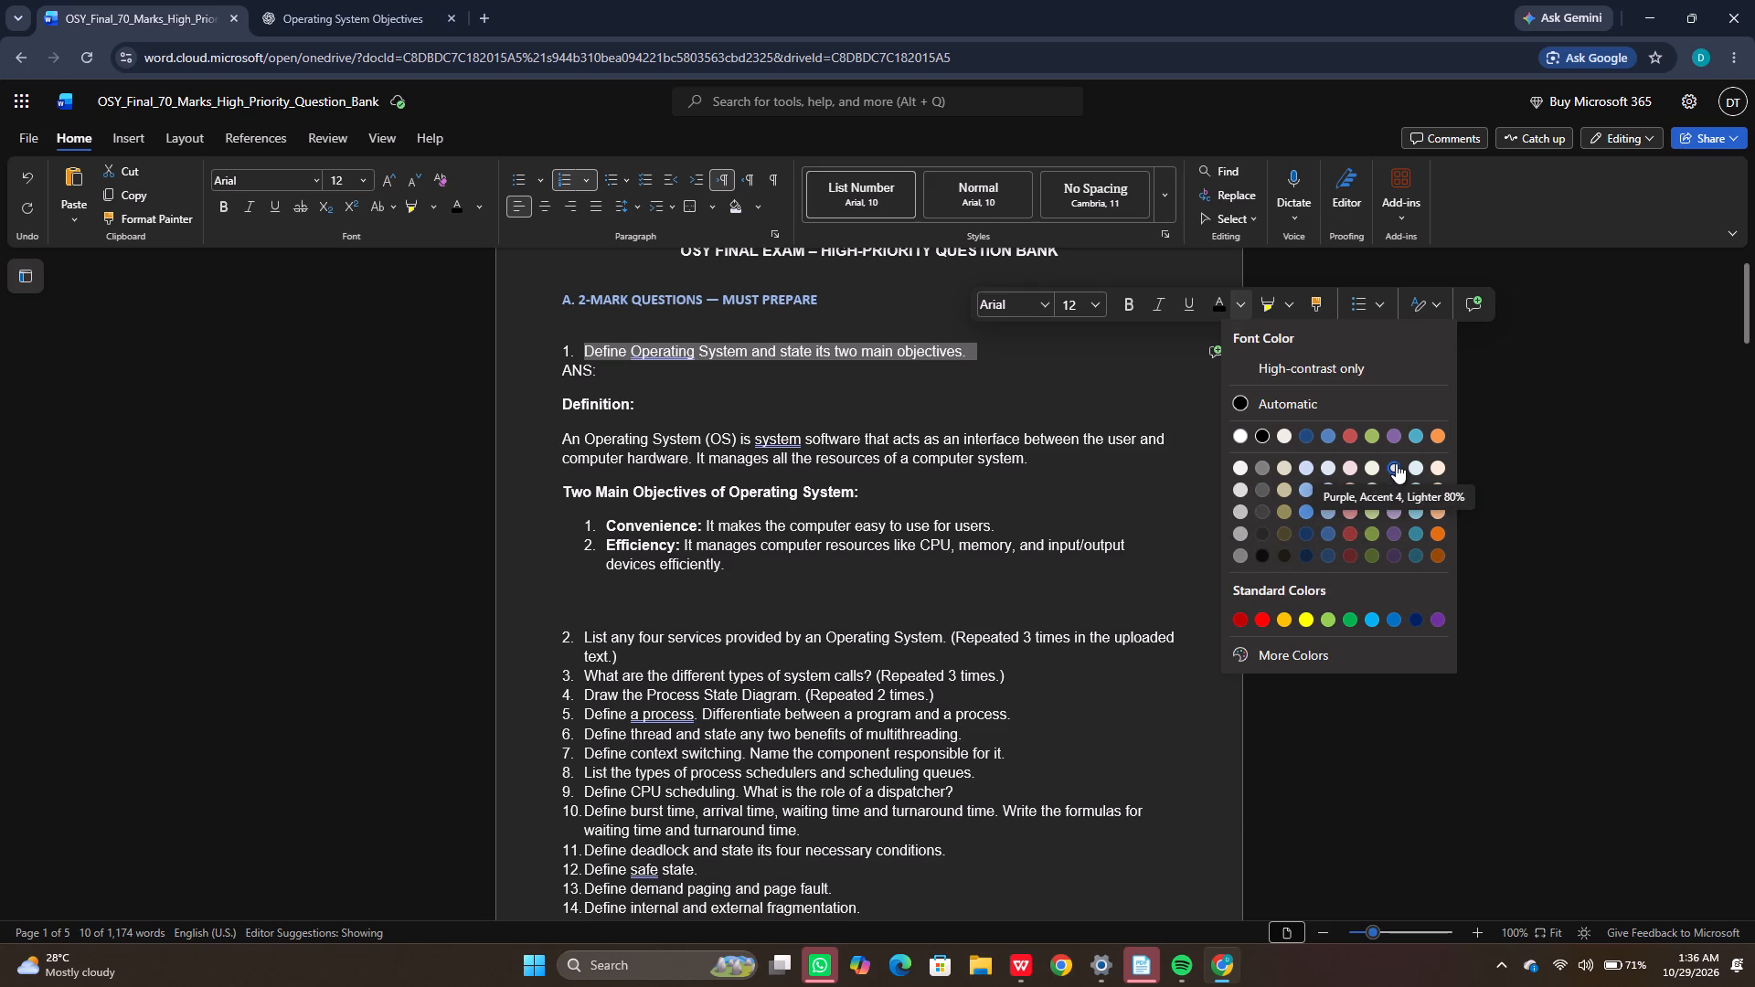
left_click(894, 382)
left_click(894, 382)
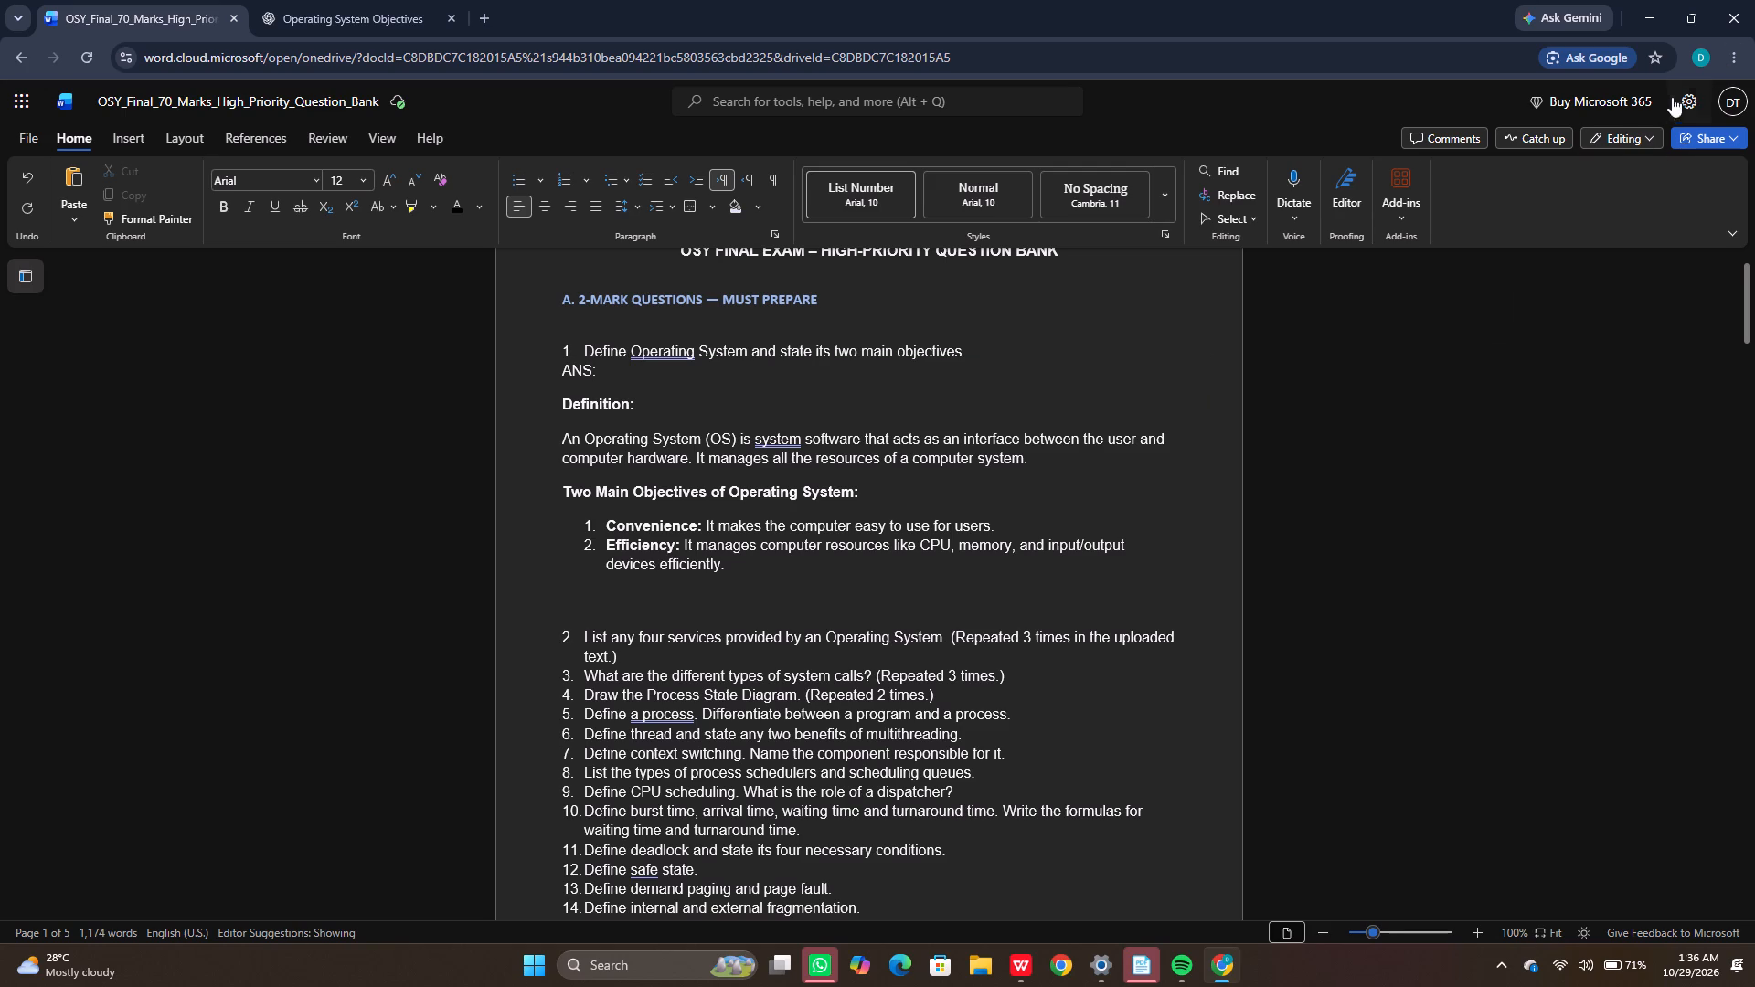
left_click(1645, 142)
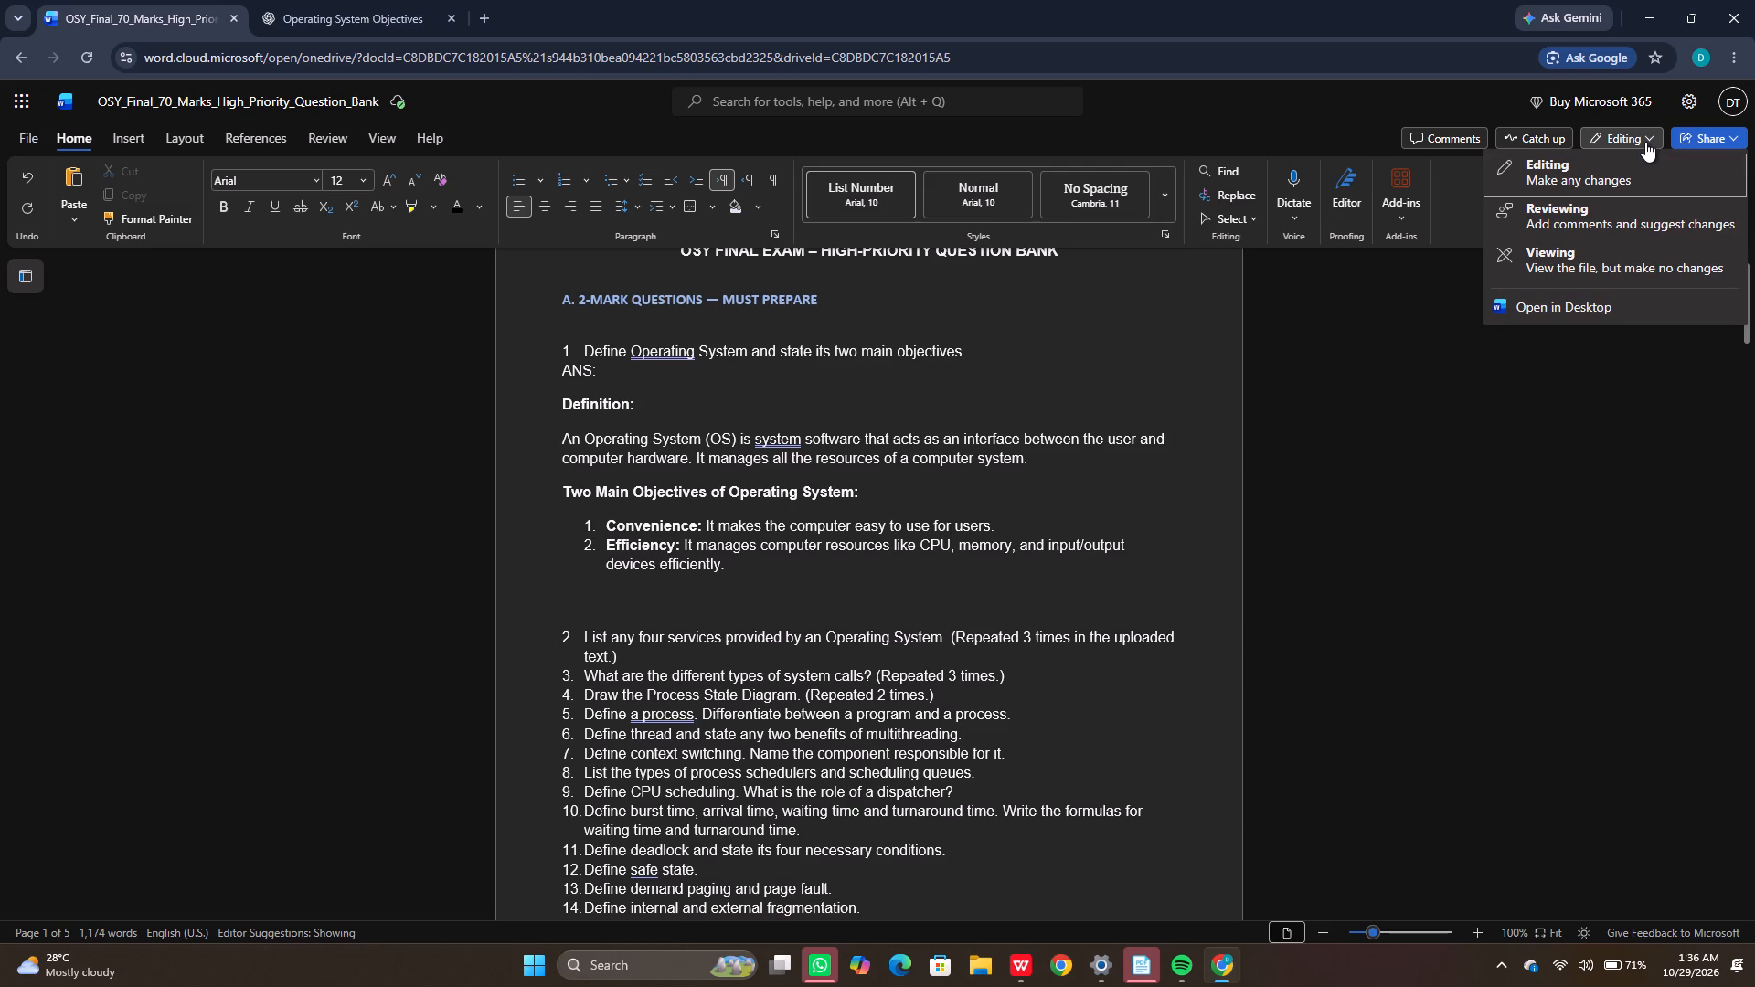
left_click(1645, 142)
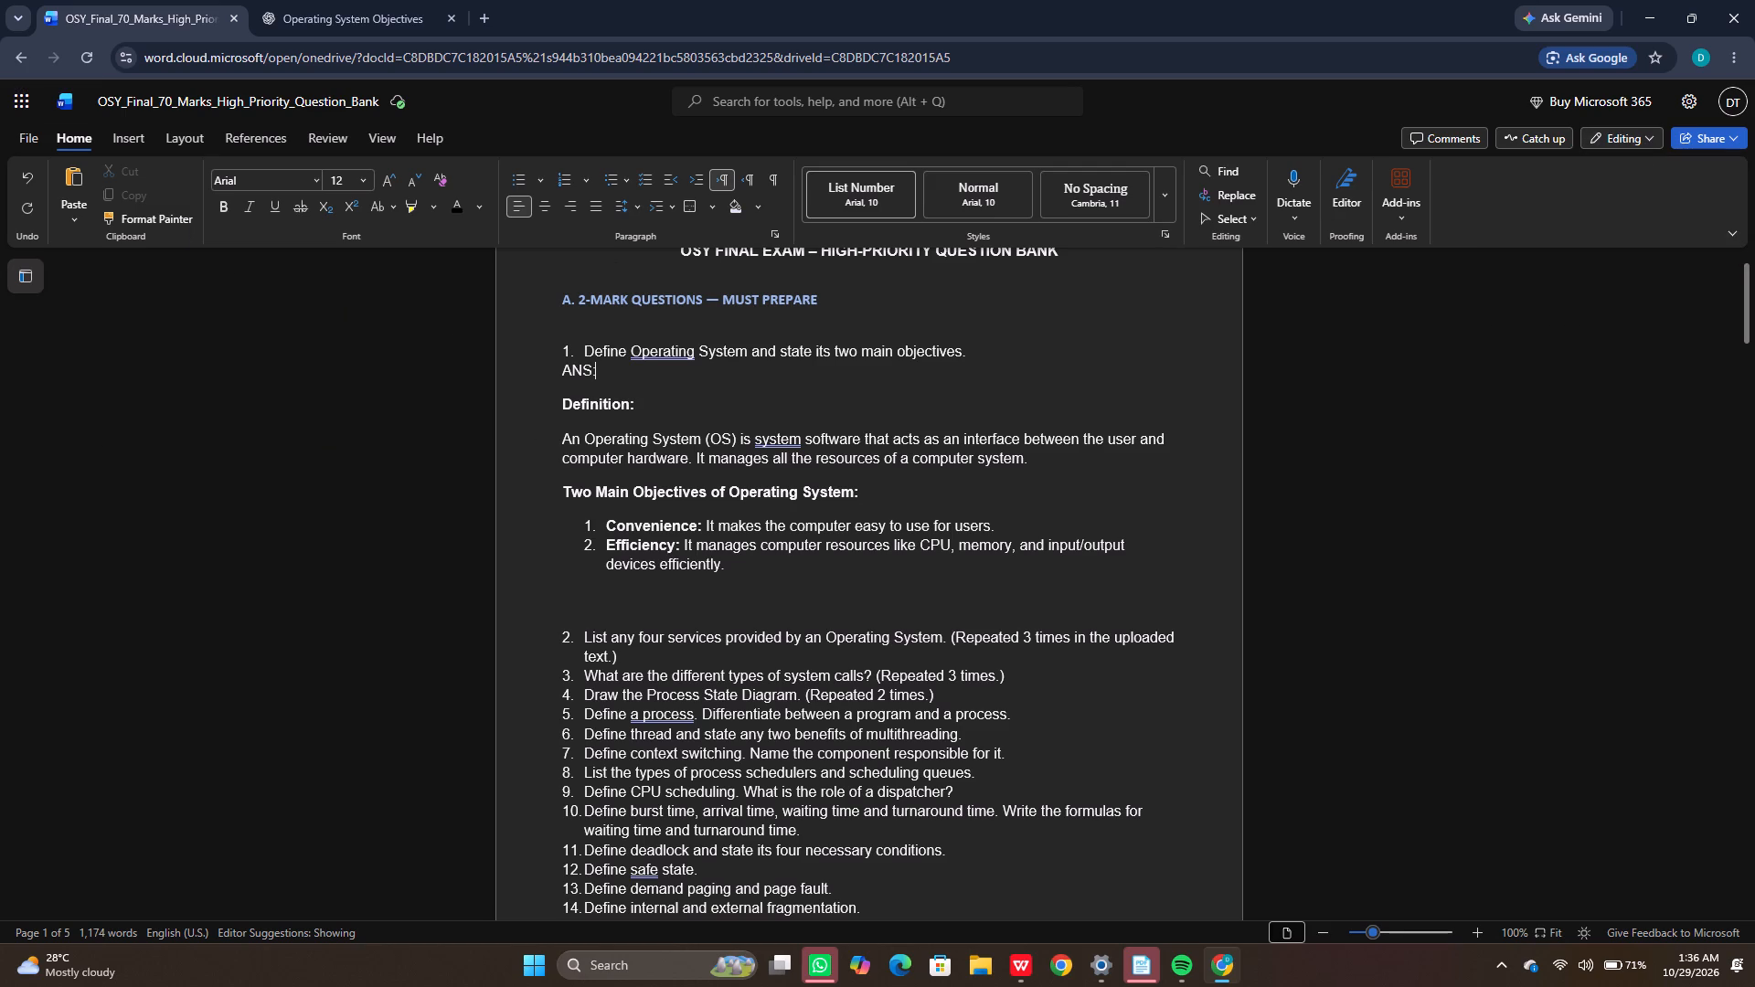
triple_click(590, 639)
key("ctrl+c")
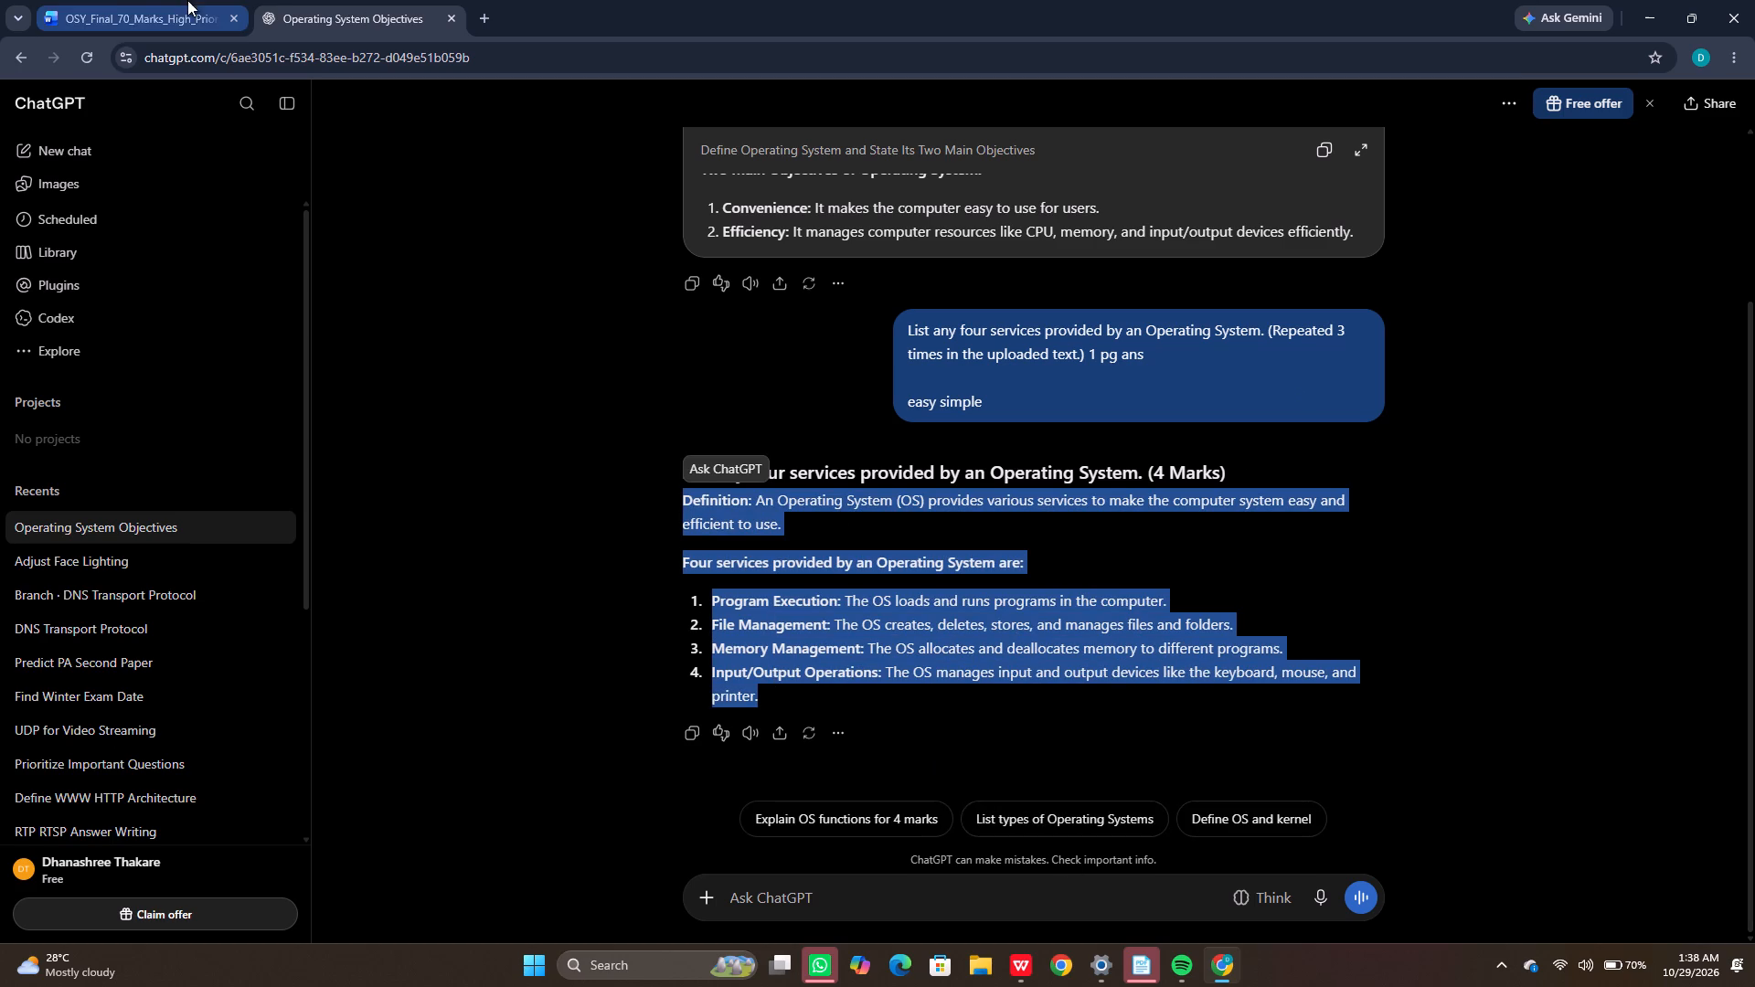
left_click(142, 3)
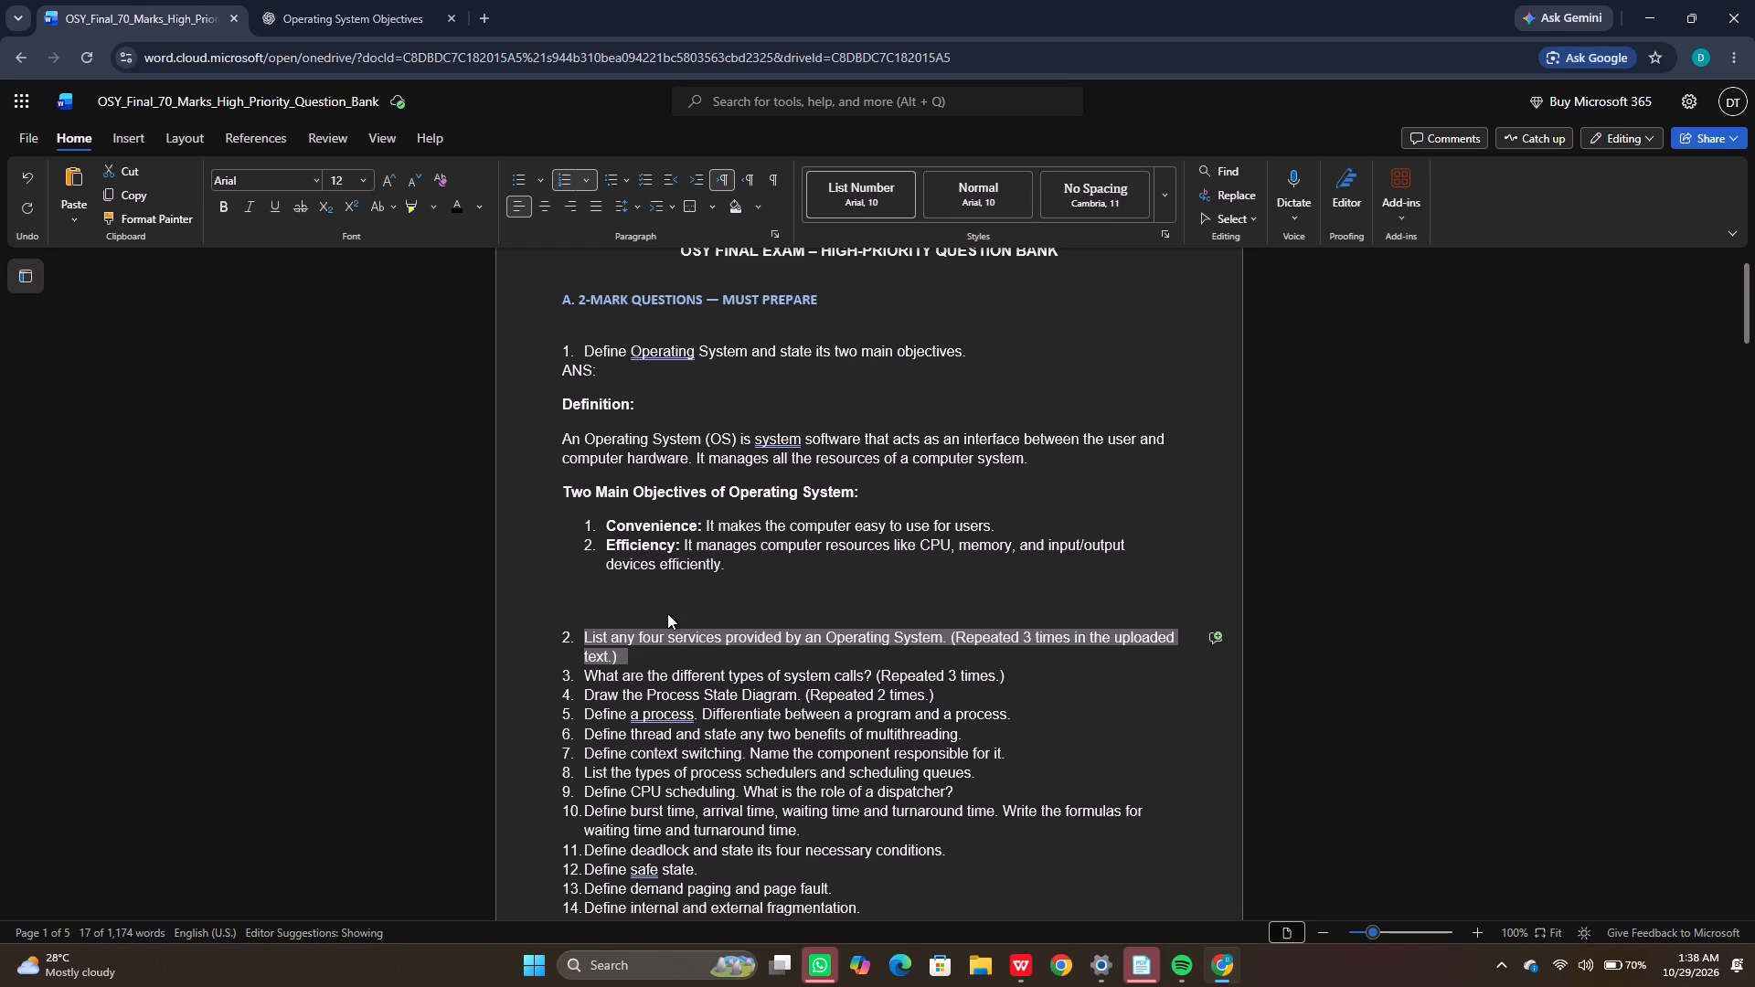
left_click(666, 656)
left_click(666, 656)
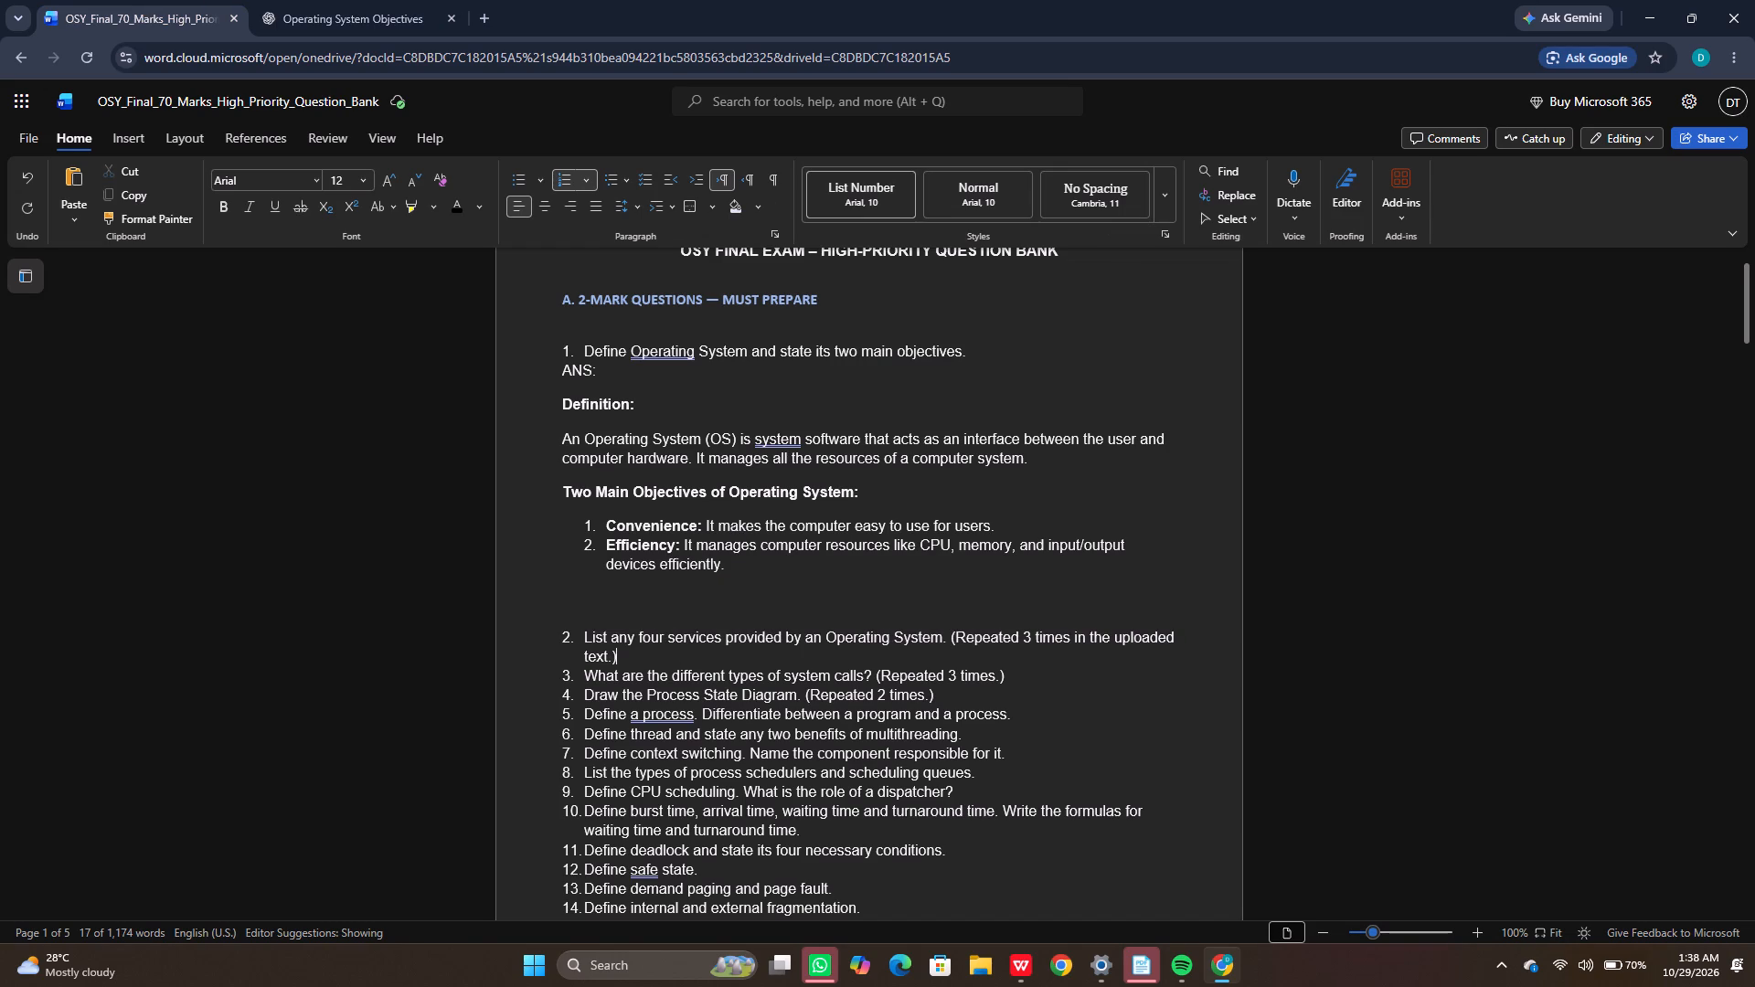
key("Return")
key("Return")
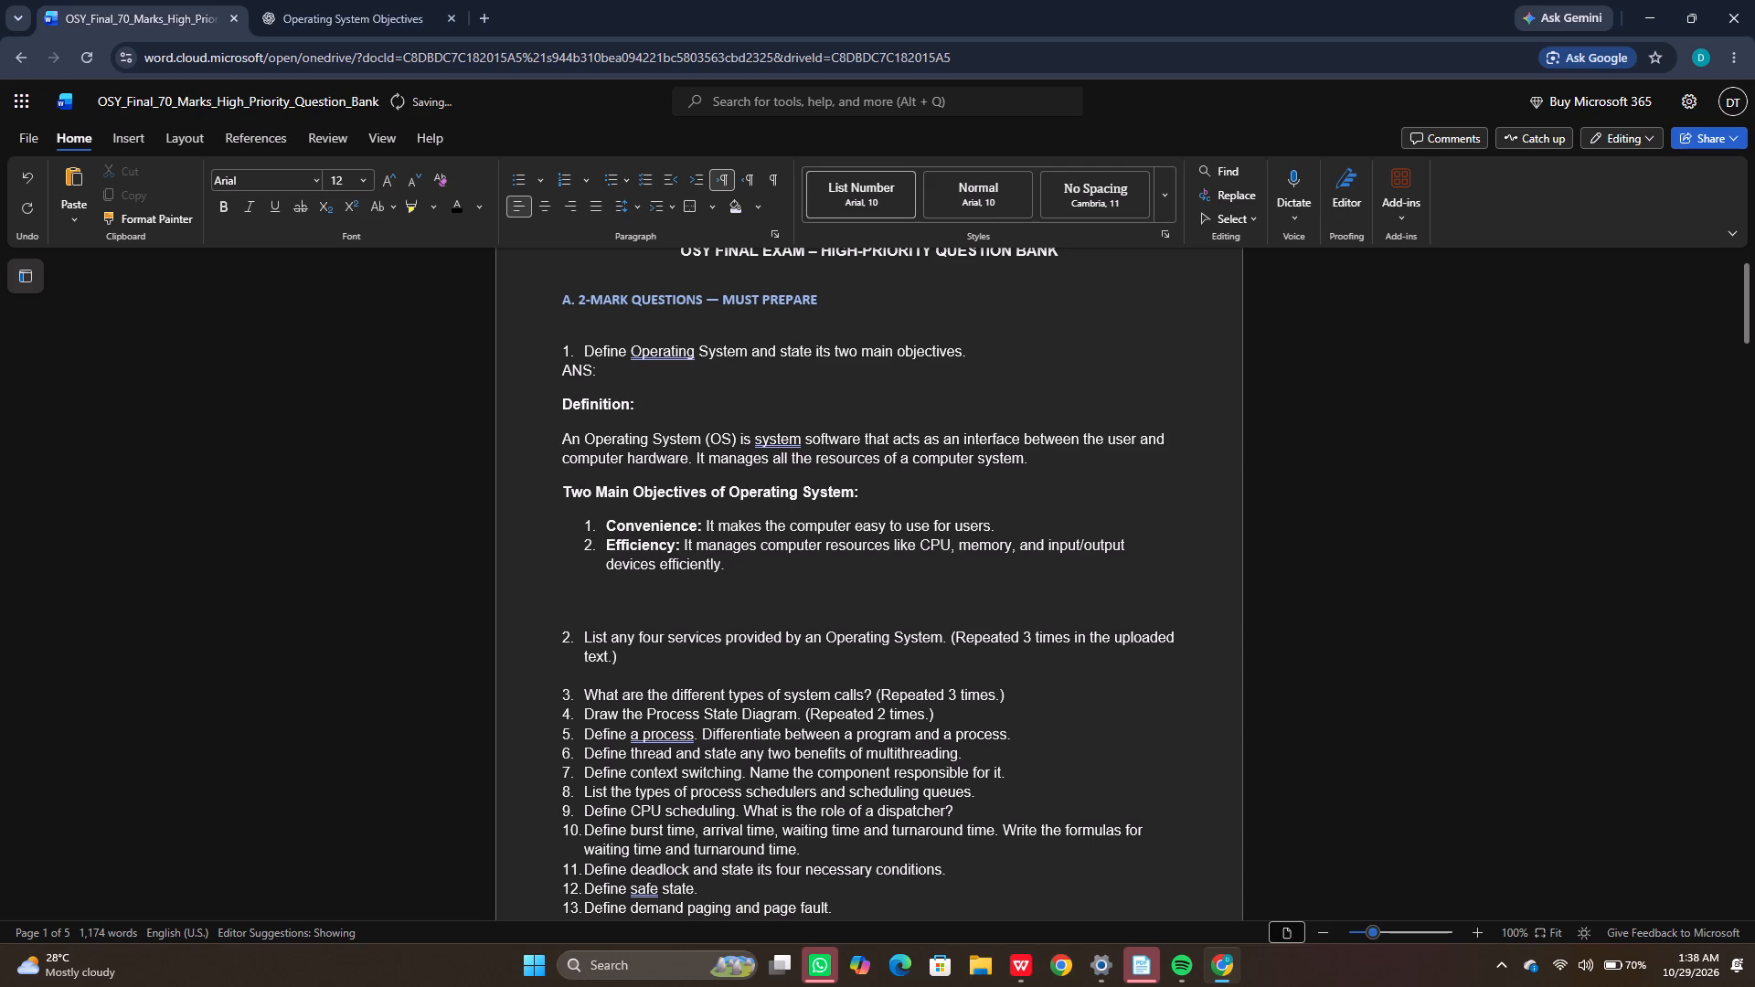
key("Return")
key("ctrl+v")
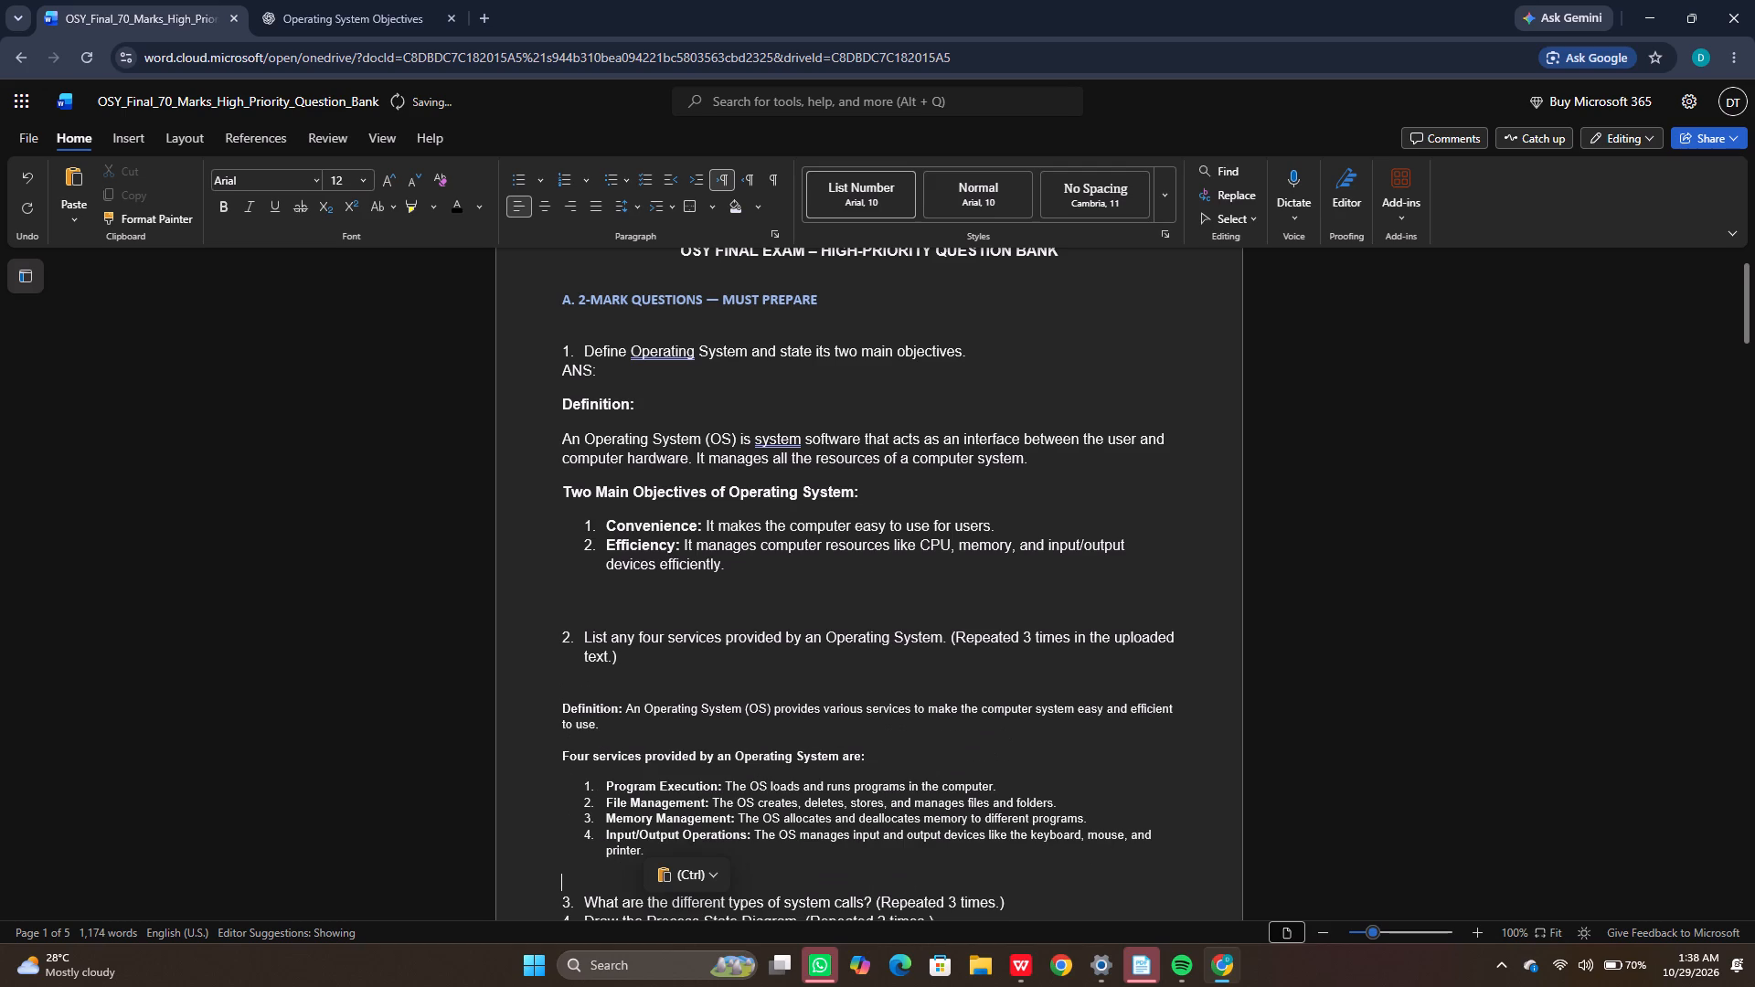
Add an unnumbered "ANS-" label at the start of its own line between question 2 and its pasted answer.
double_click(580, 376)
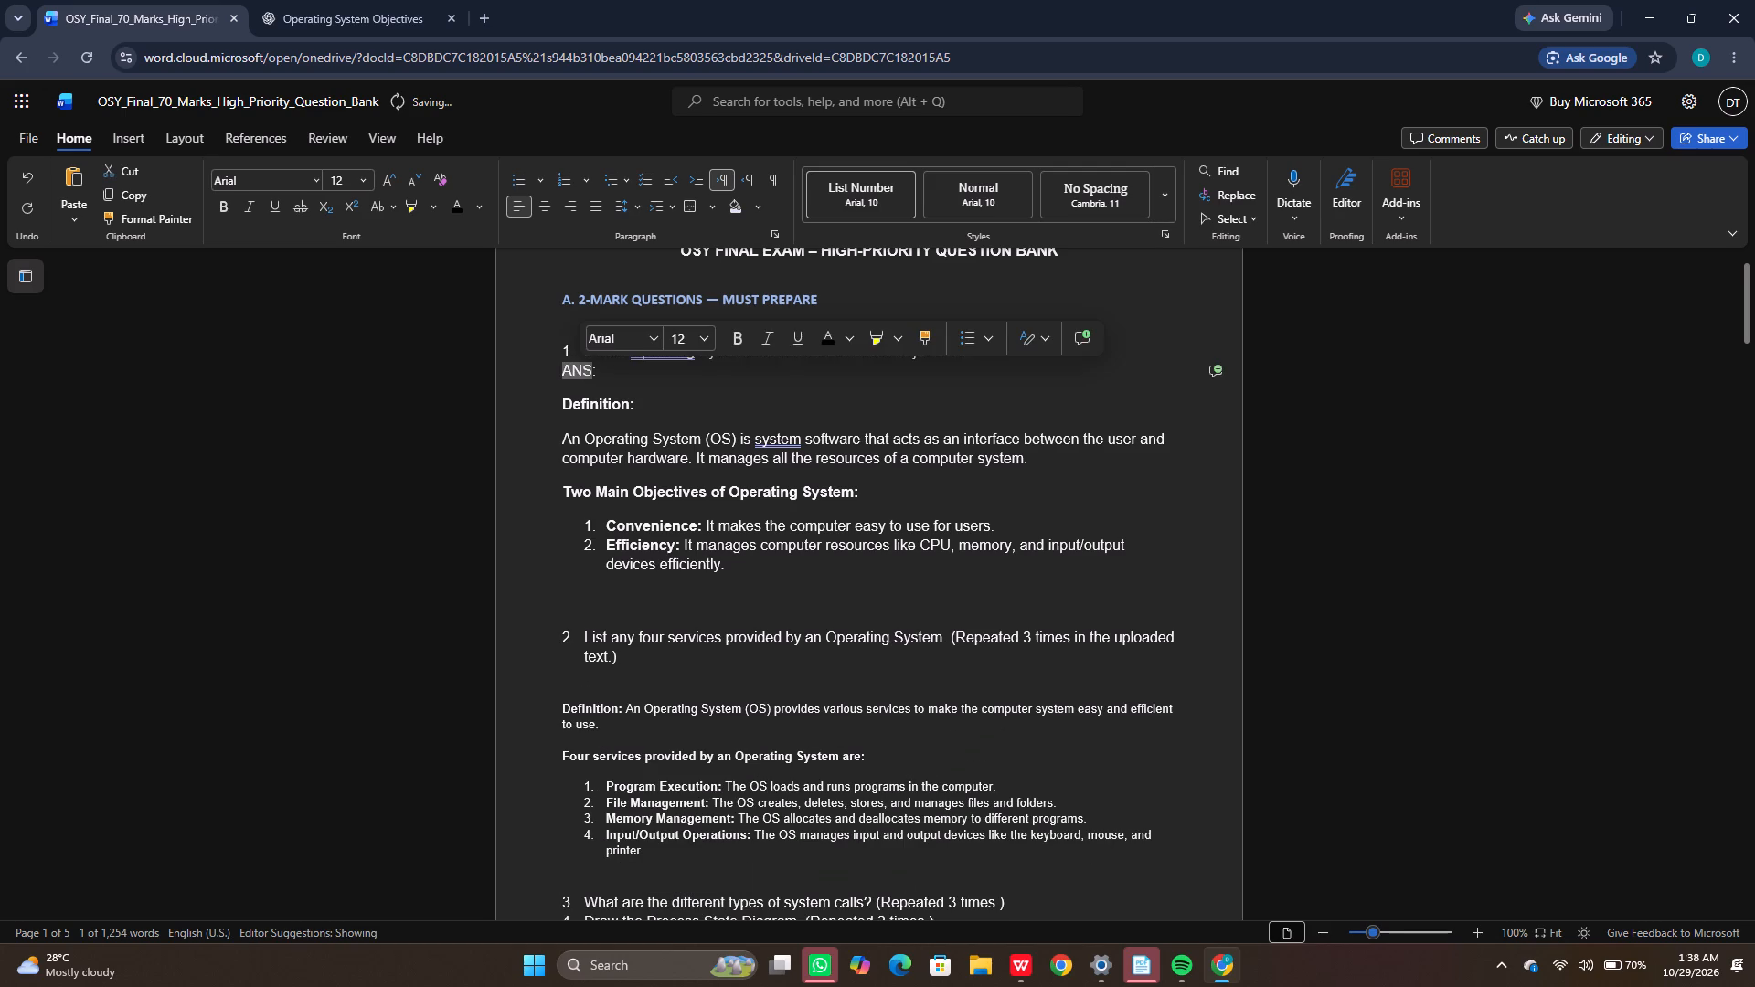
key("ctrl+c")
left_click(577, 674)
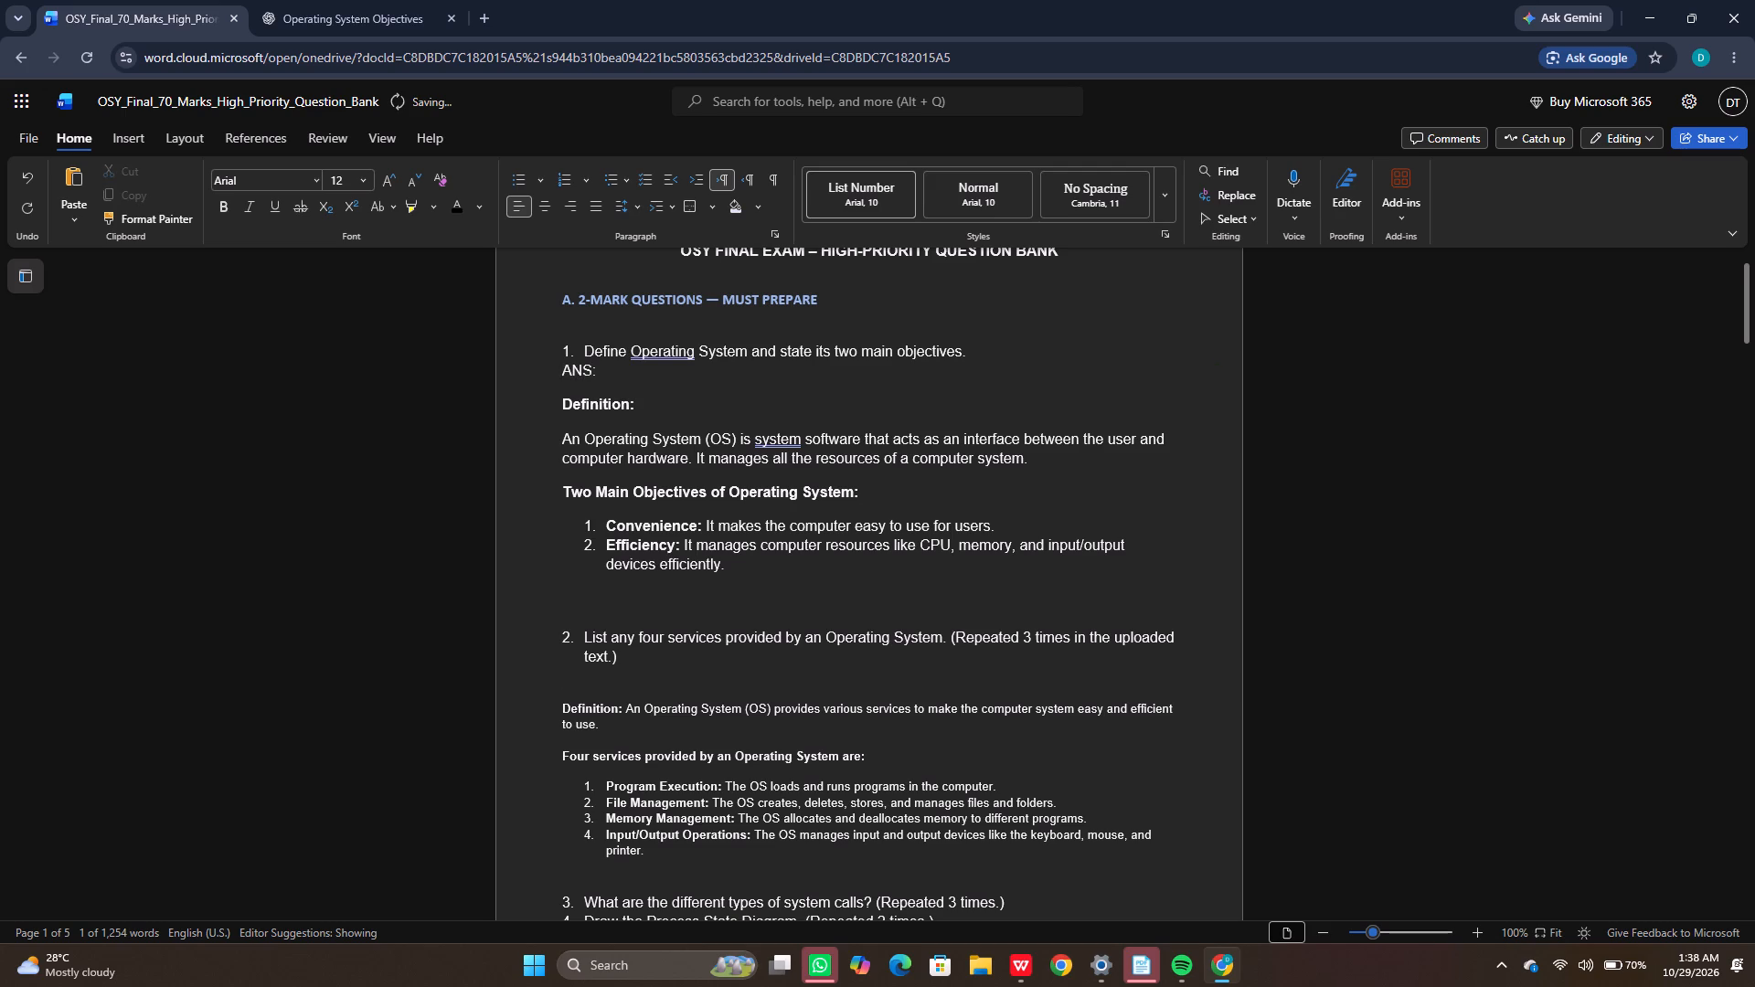
key("ctrl+v")
key("BackSpace")
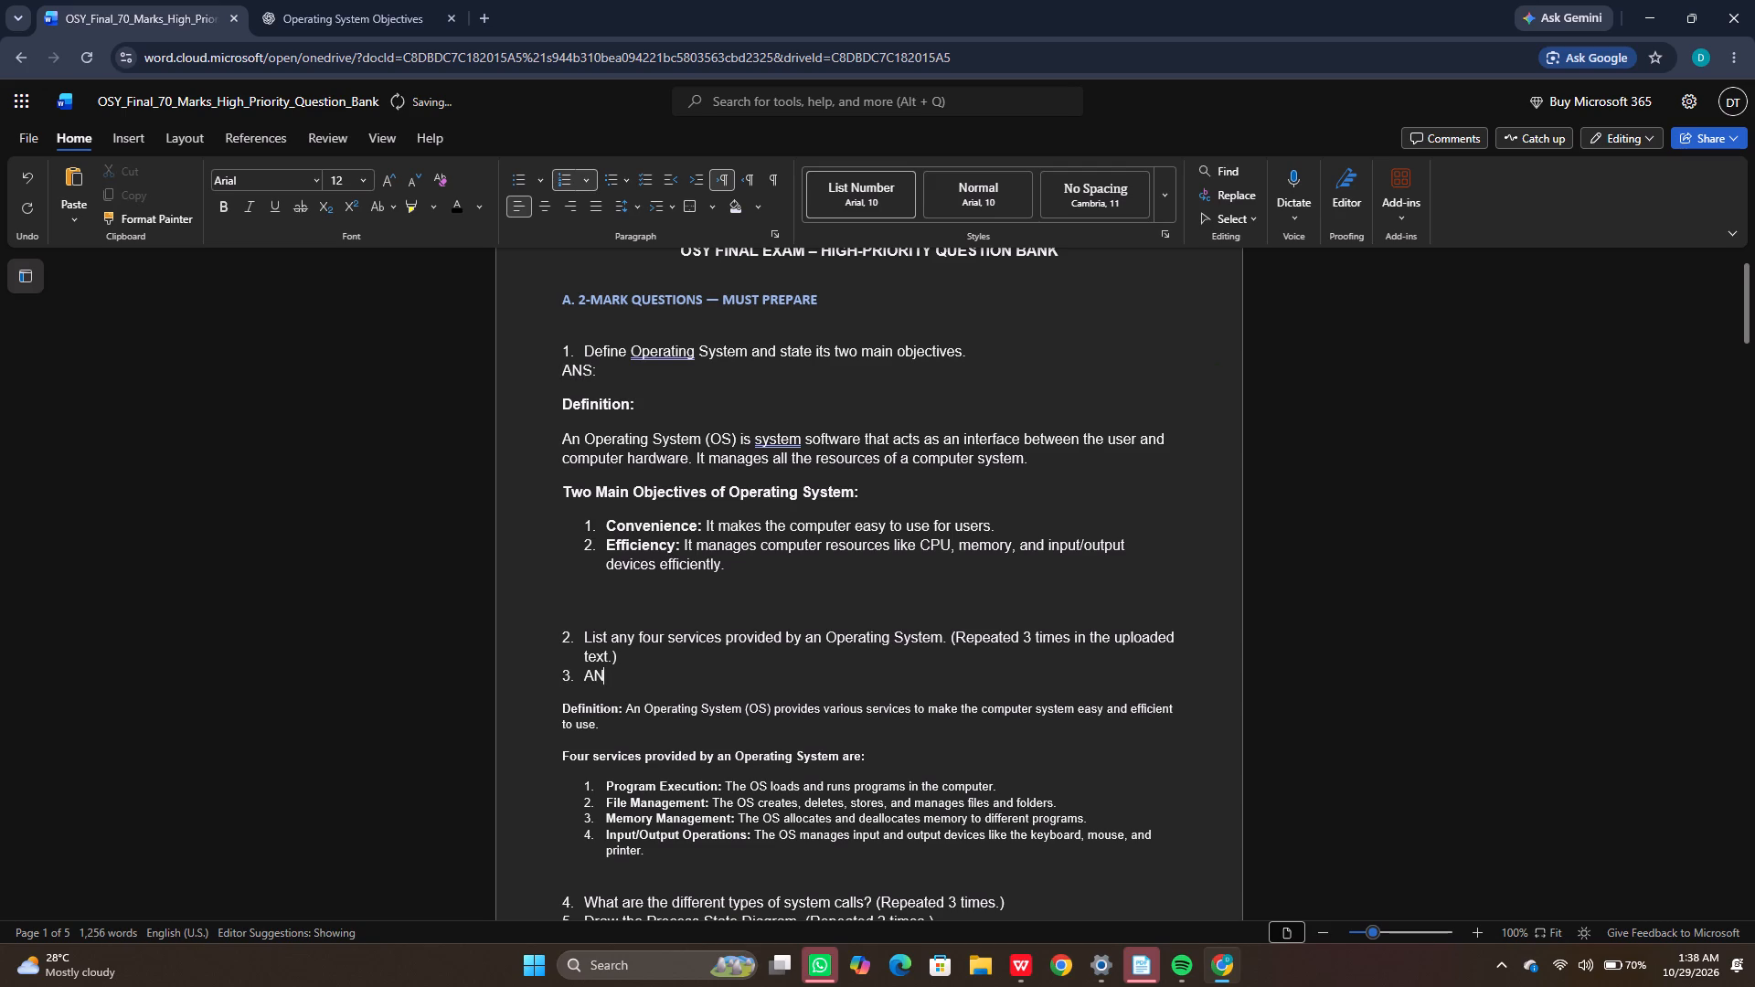
key("s")
key("BackSpace")
key("s")
key("BackSpace")
key("s")
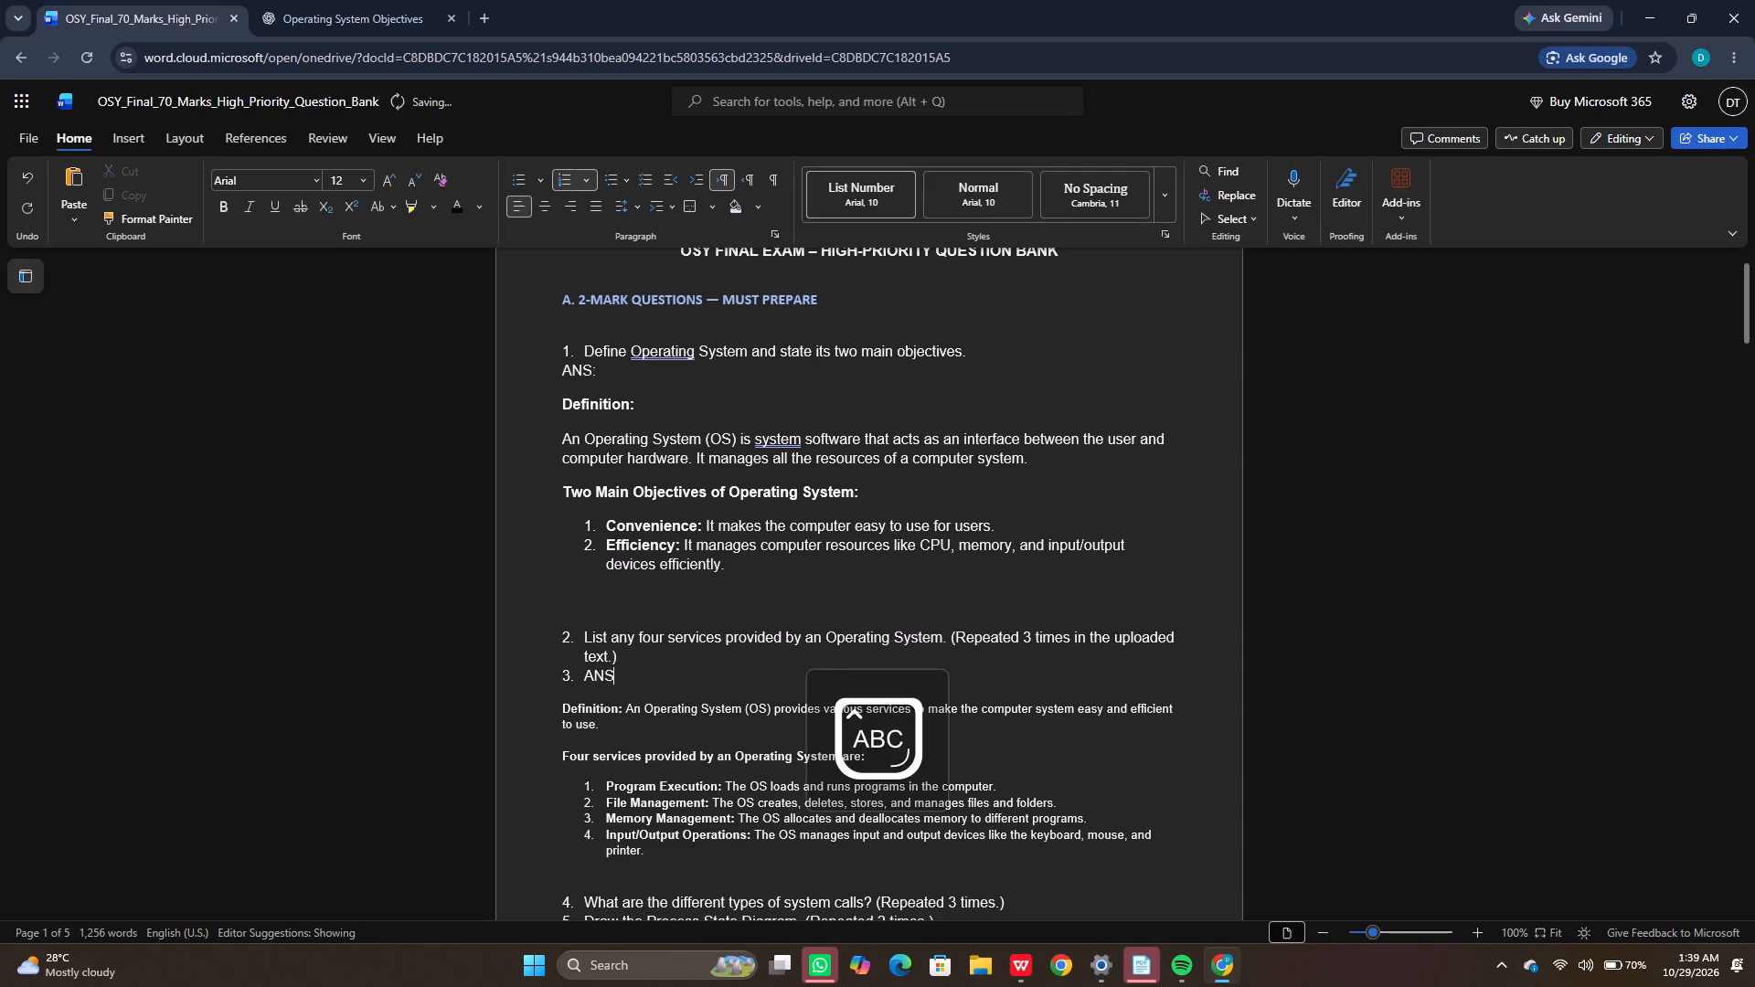
key("Left")
key("Left")
key("Left")
key("Left")
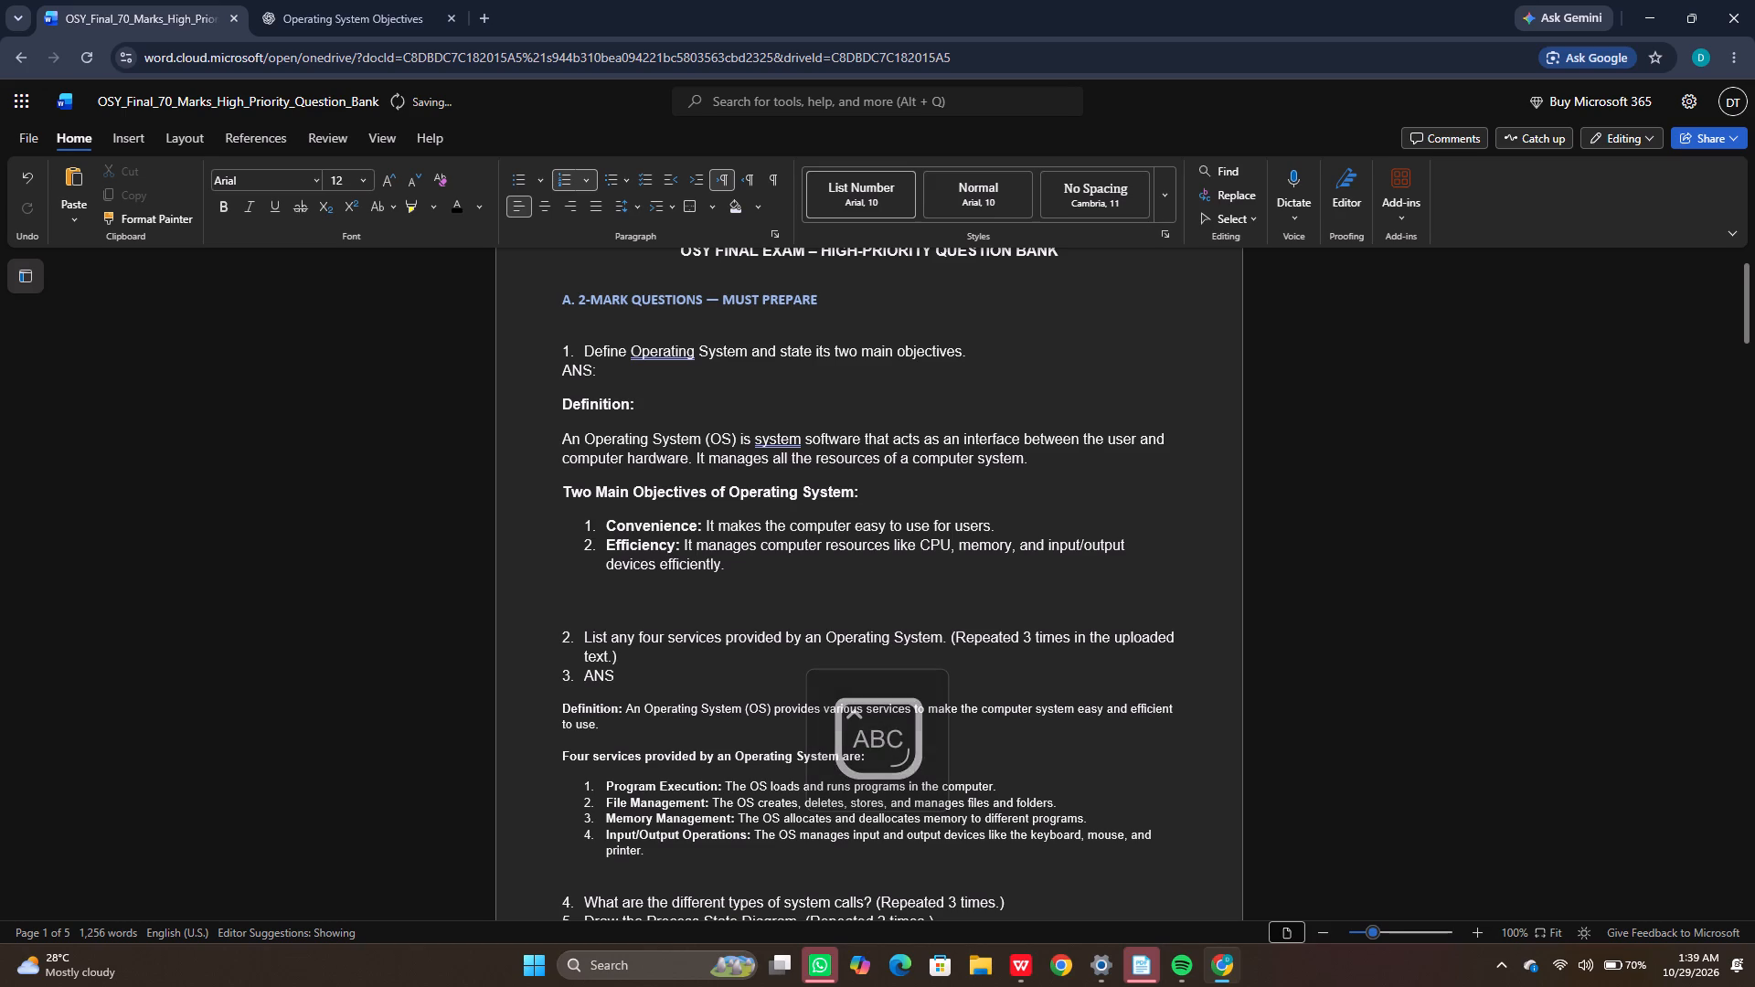
key("Right")
key("BackSpace")
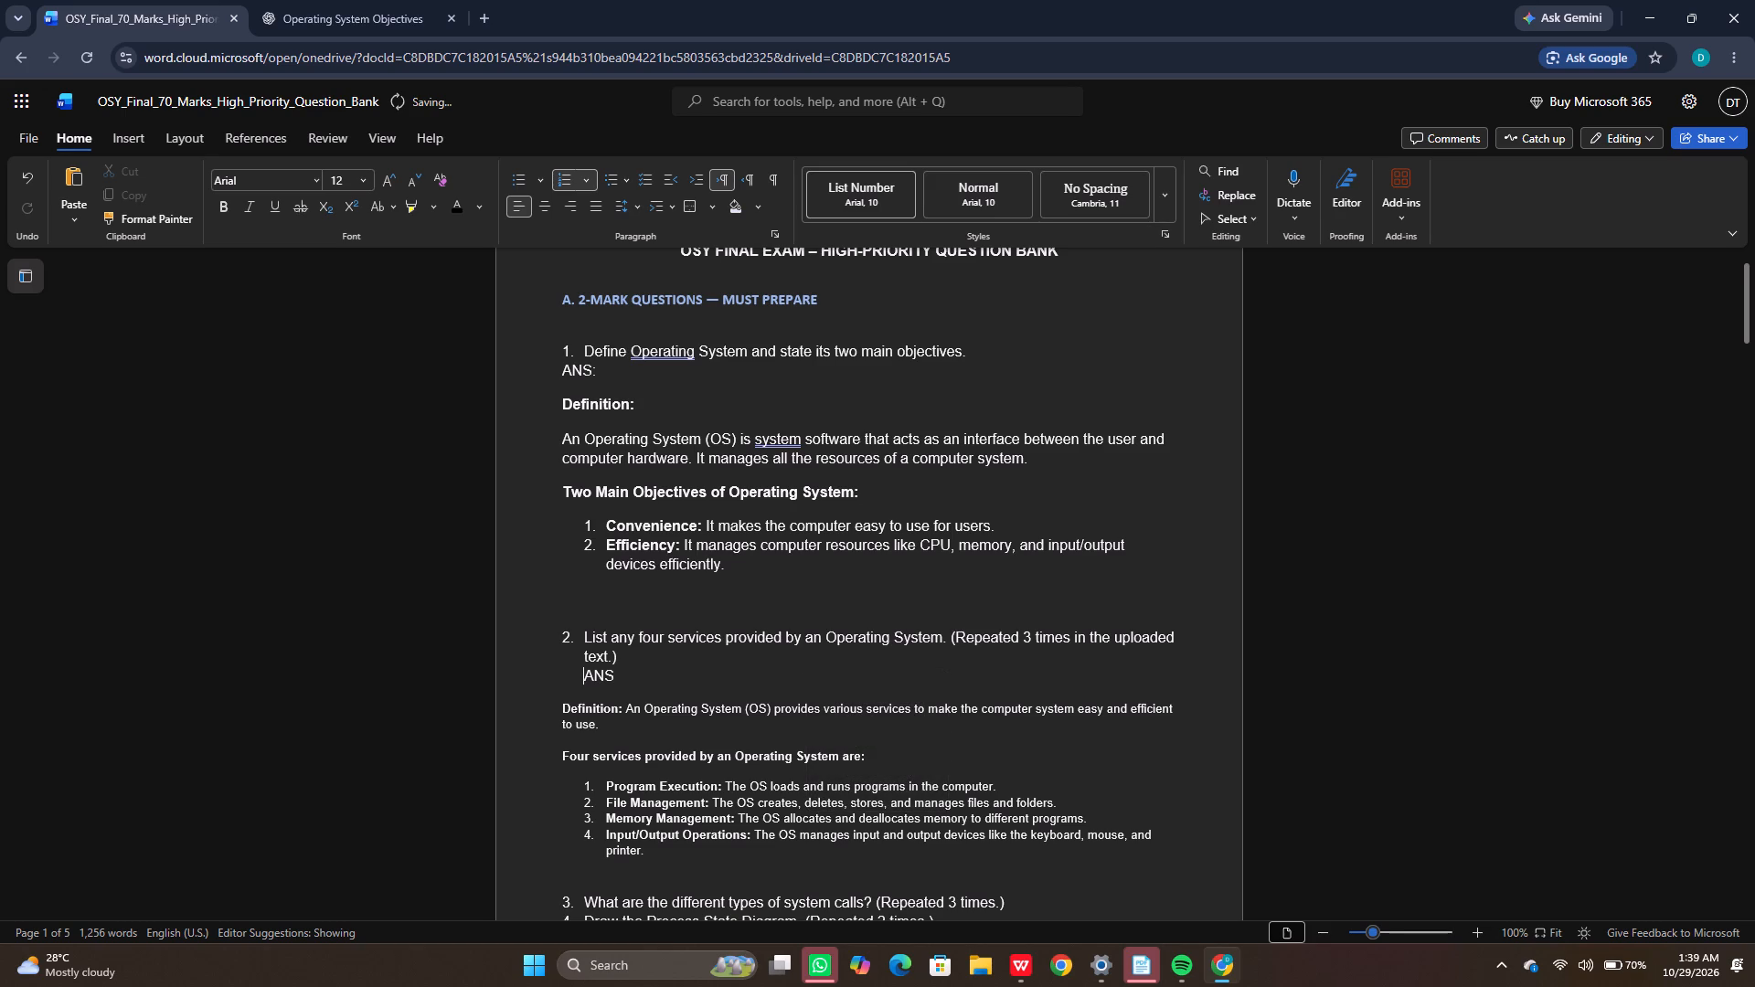
key("BackSpace")
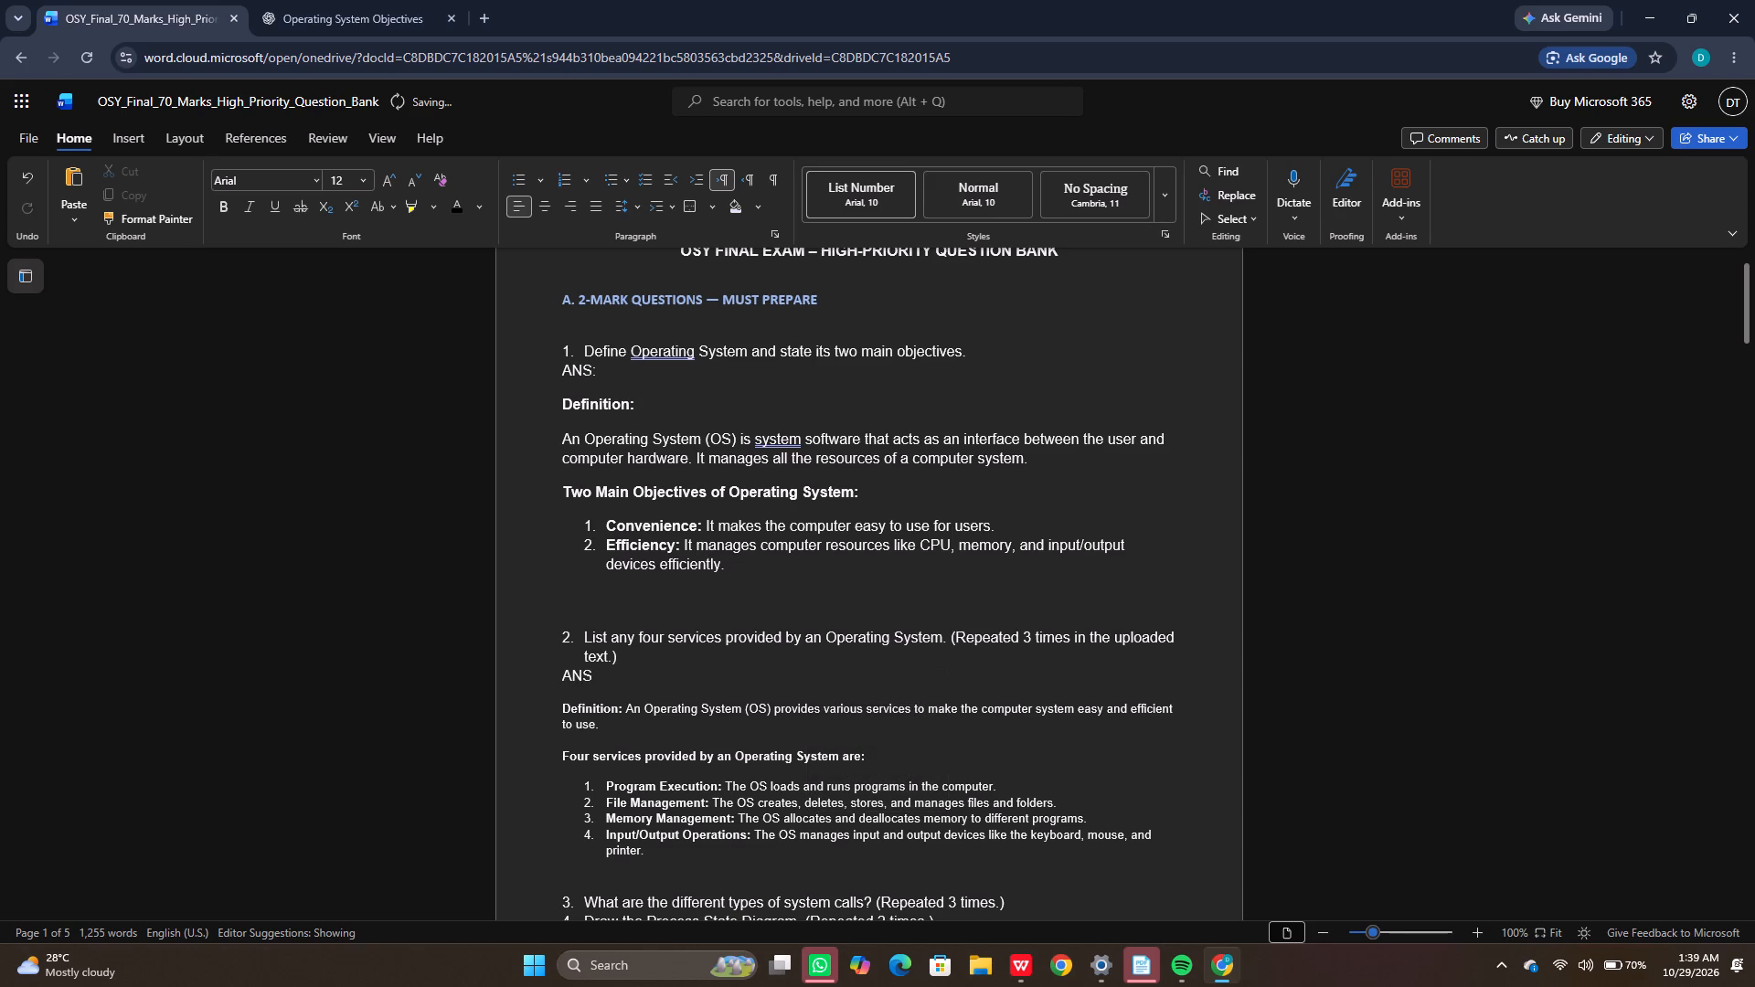
left_click(597, 677)
key("minus")
Set the font size of the whole pasted question 2 answer to 12.
left_click_drag(564, 706, 647, 857)
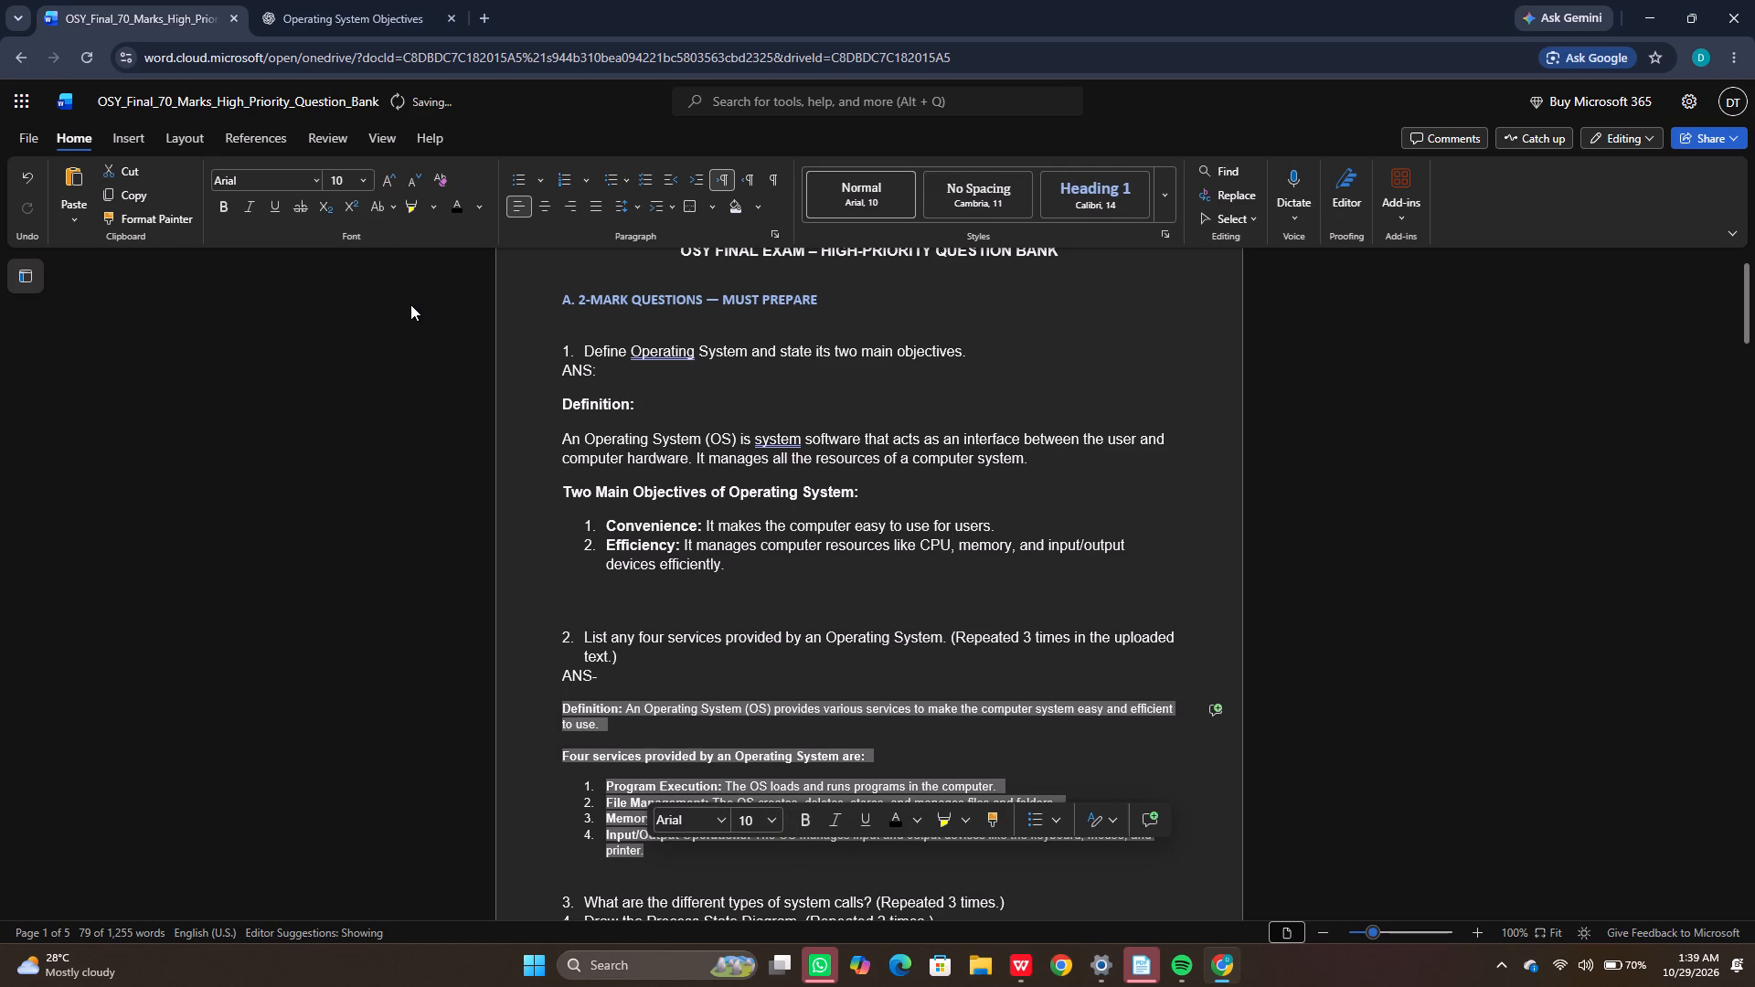
left_click(391, 183)
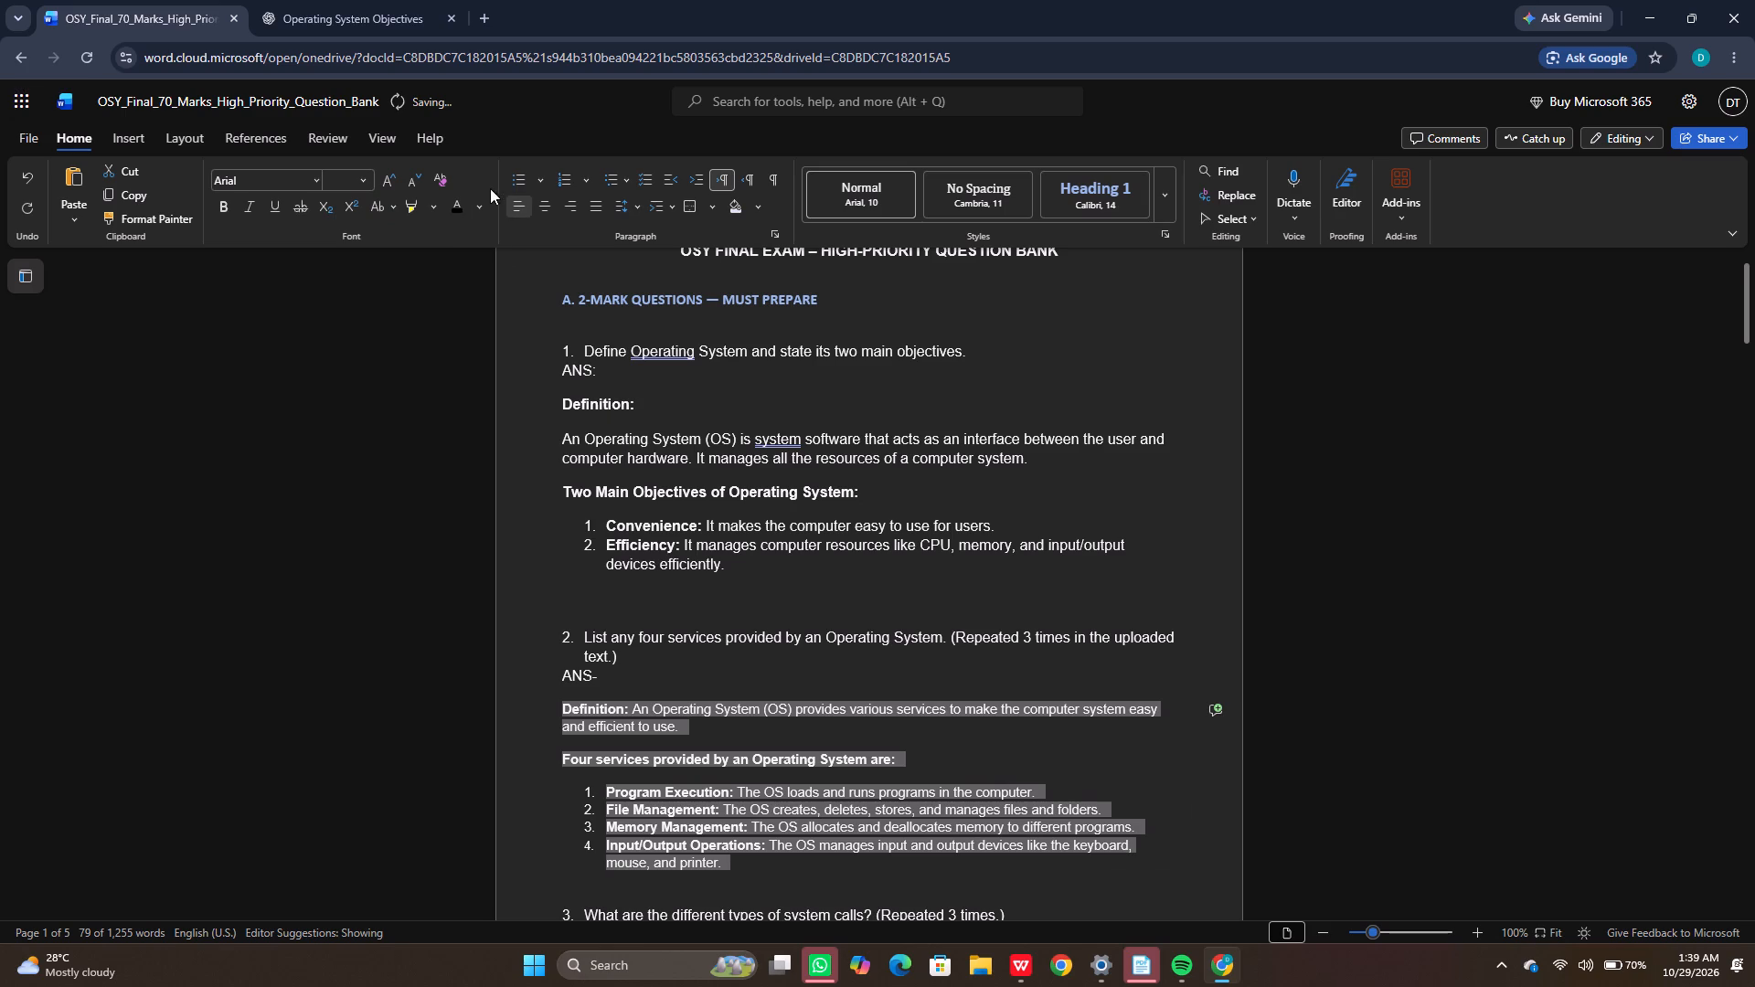
left_click(389, 181)
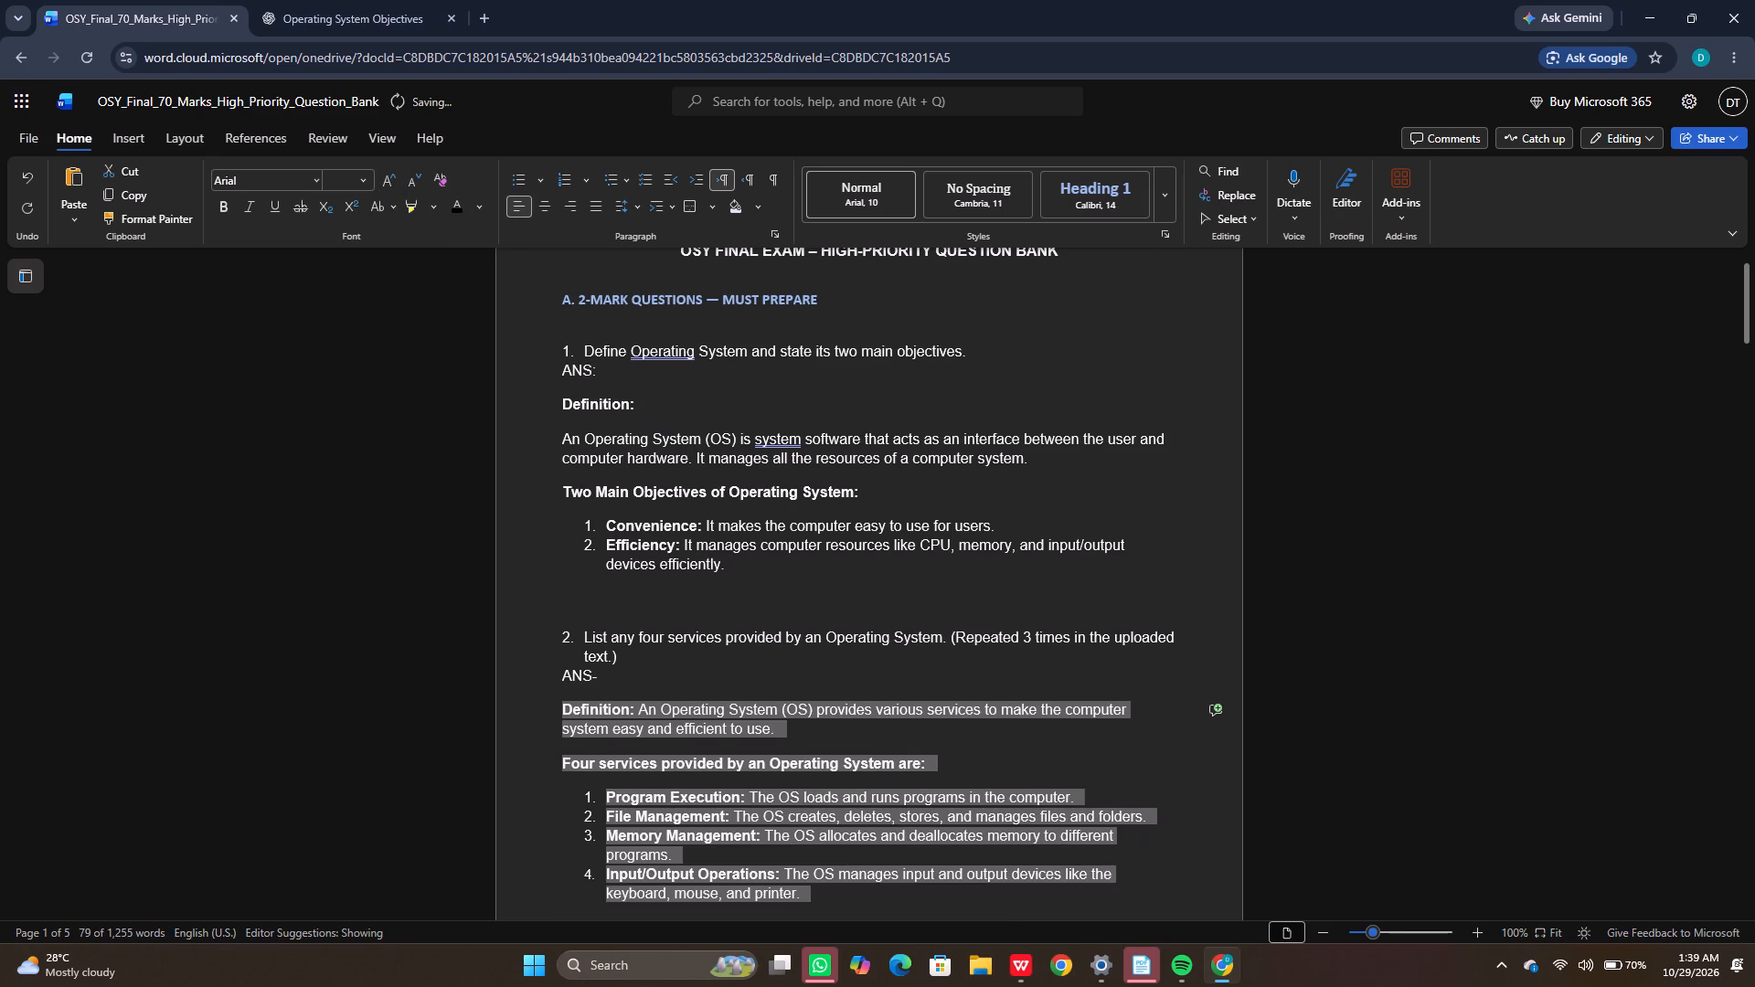
left_click(360, 175)
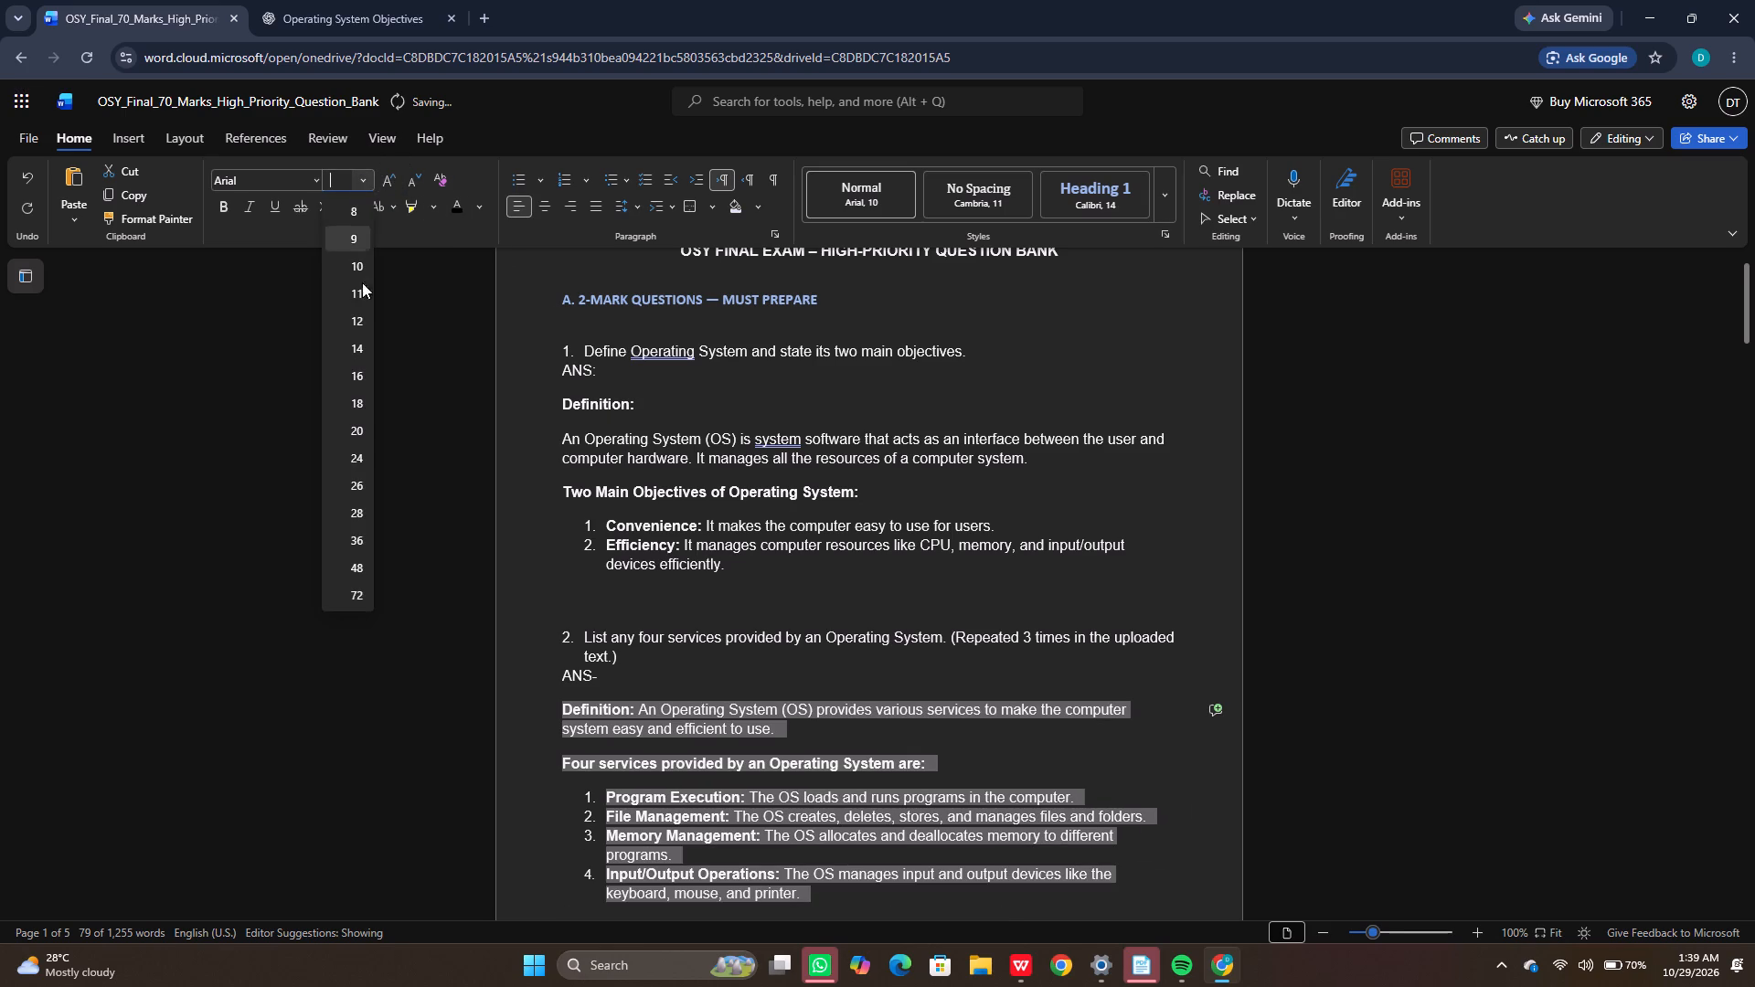
double_click(357, 320)
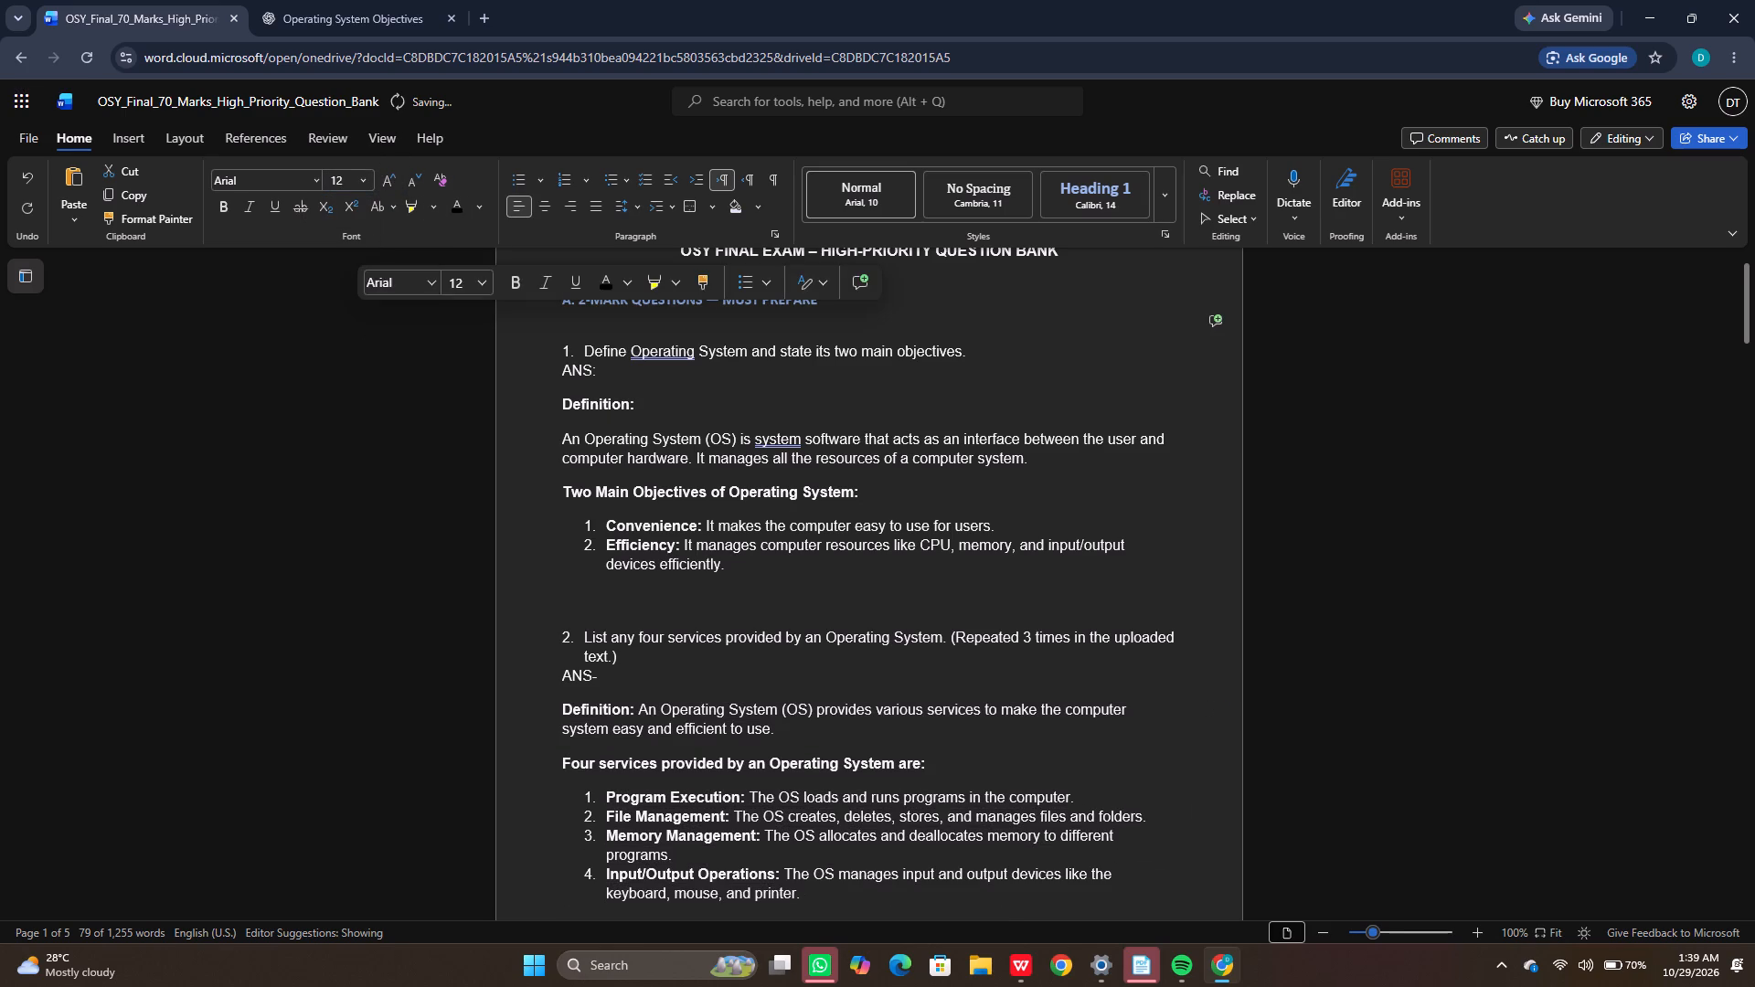
left_click(950, 651)
Add an unnumbered "ANS:" line below question 3 on types of system calls, followed by an empty line.
scroll(950, 651, "down", 3)
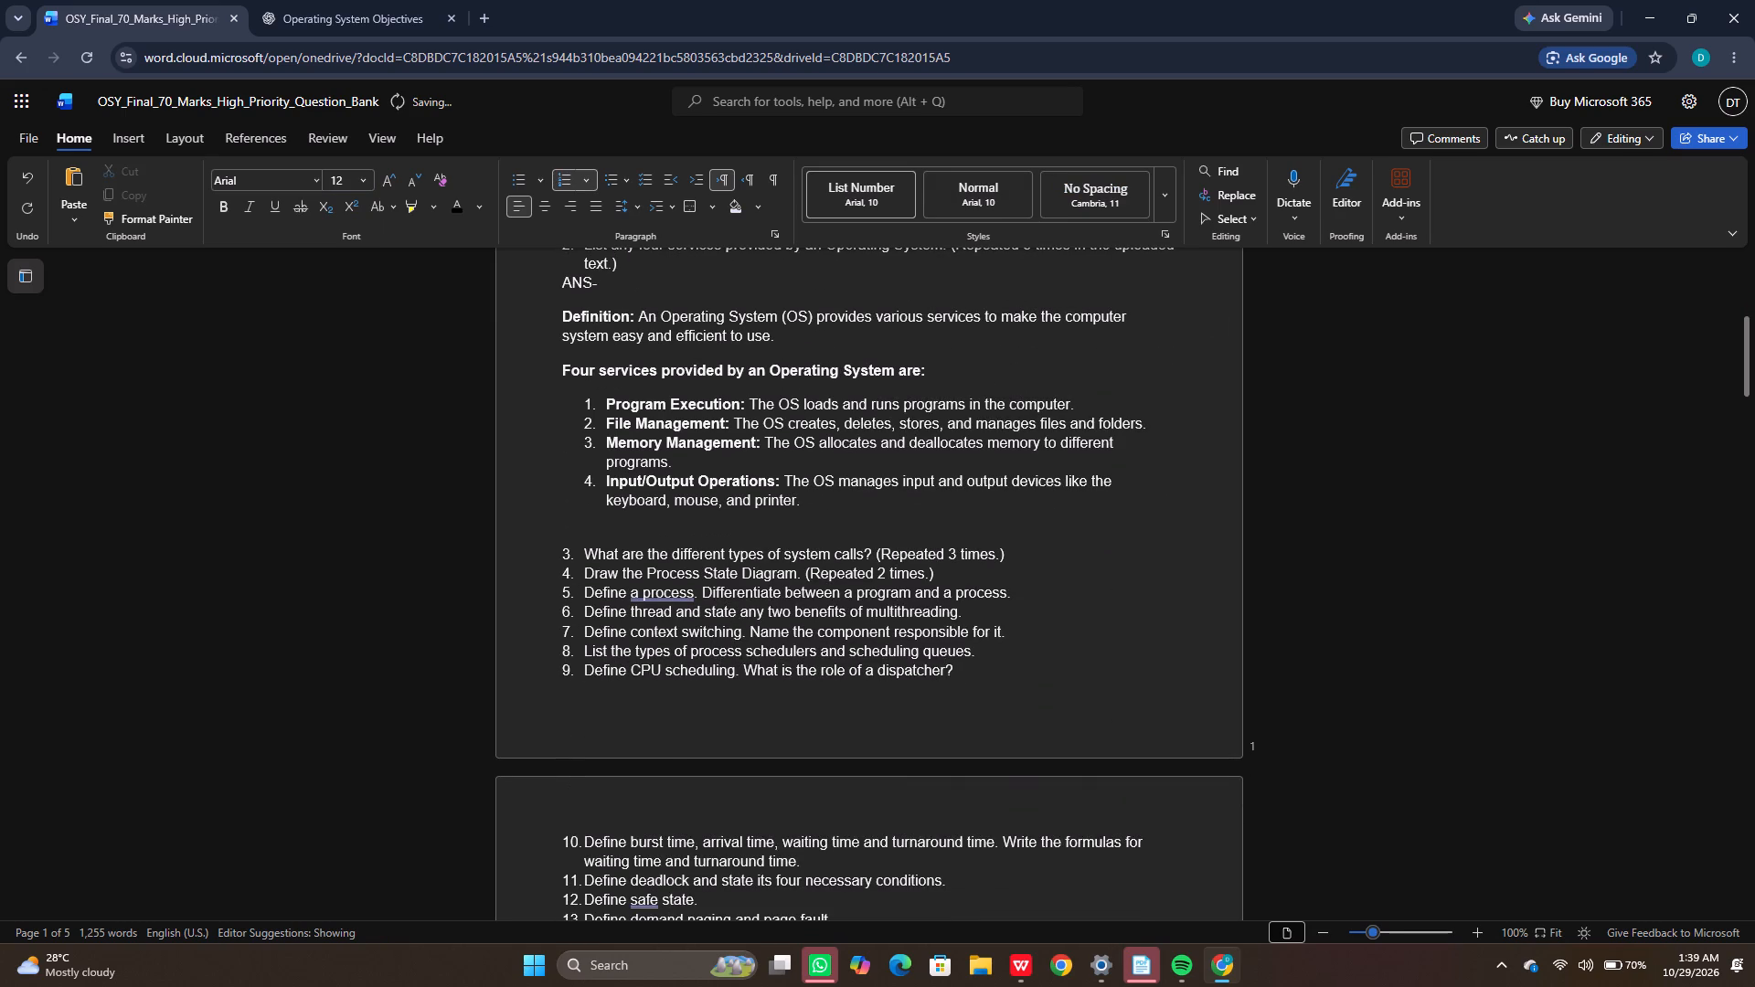
left_click(1033, 547)
key("Return")
key("Return")
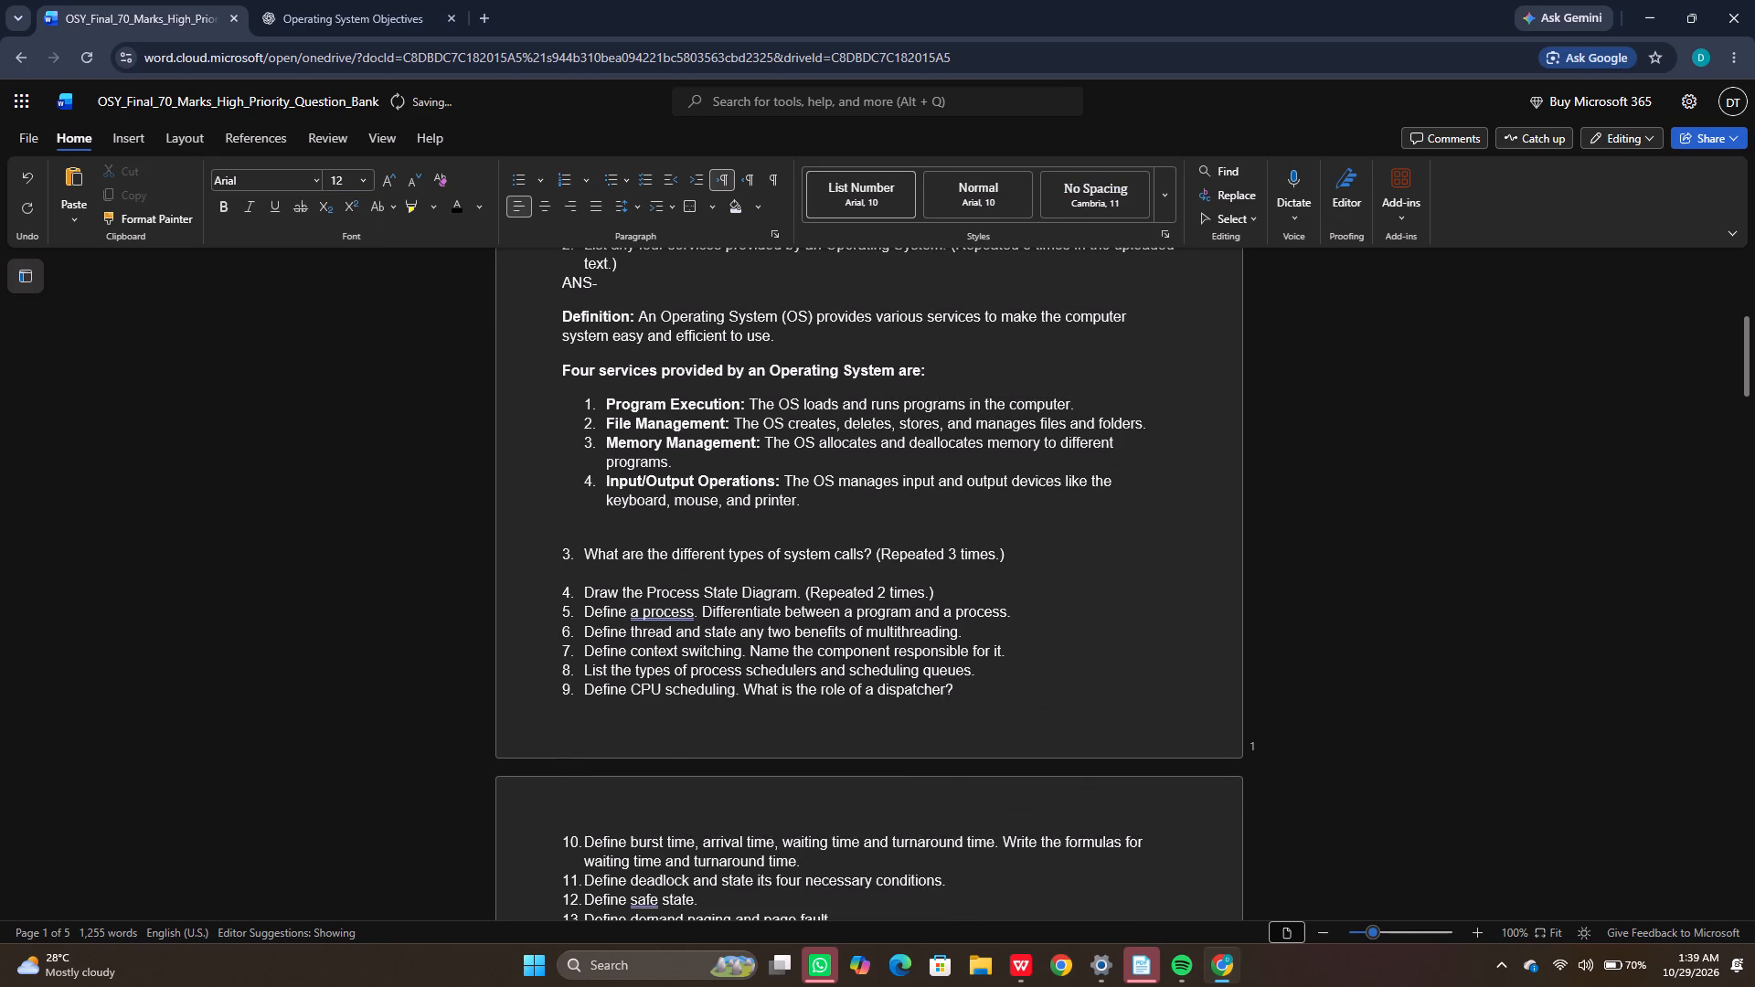
key("BackSpace")
key("BackSpace")
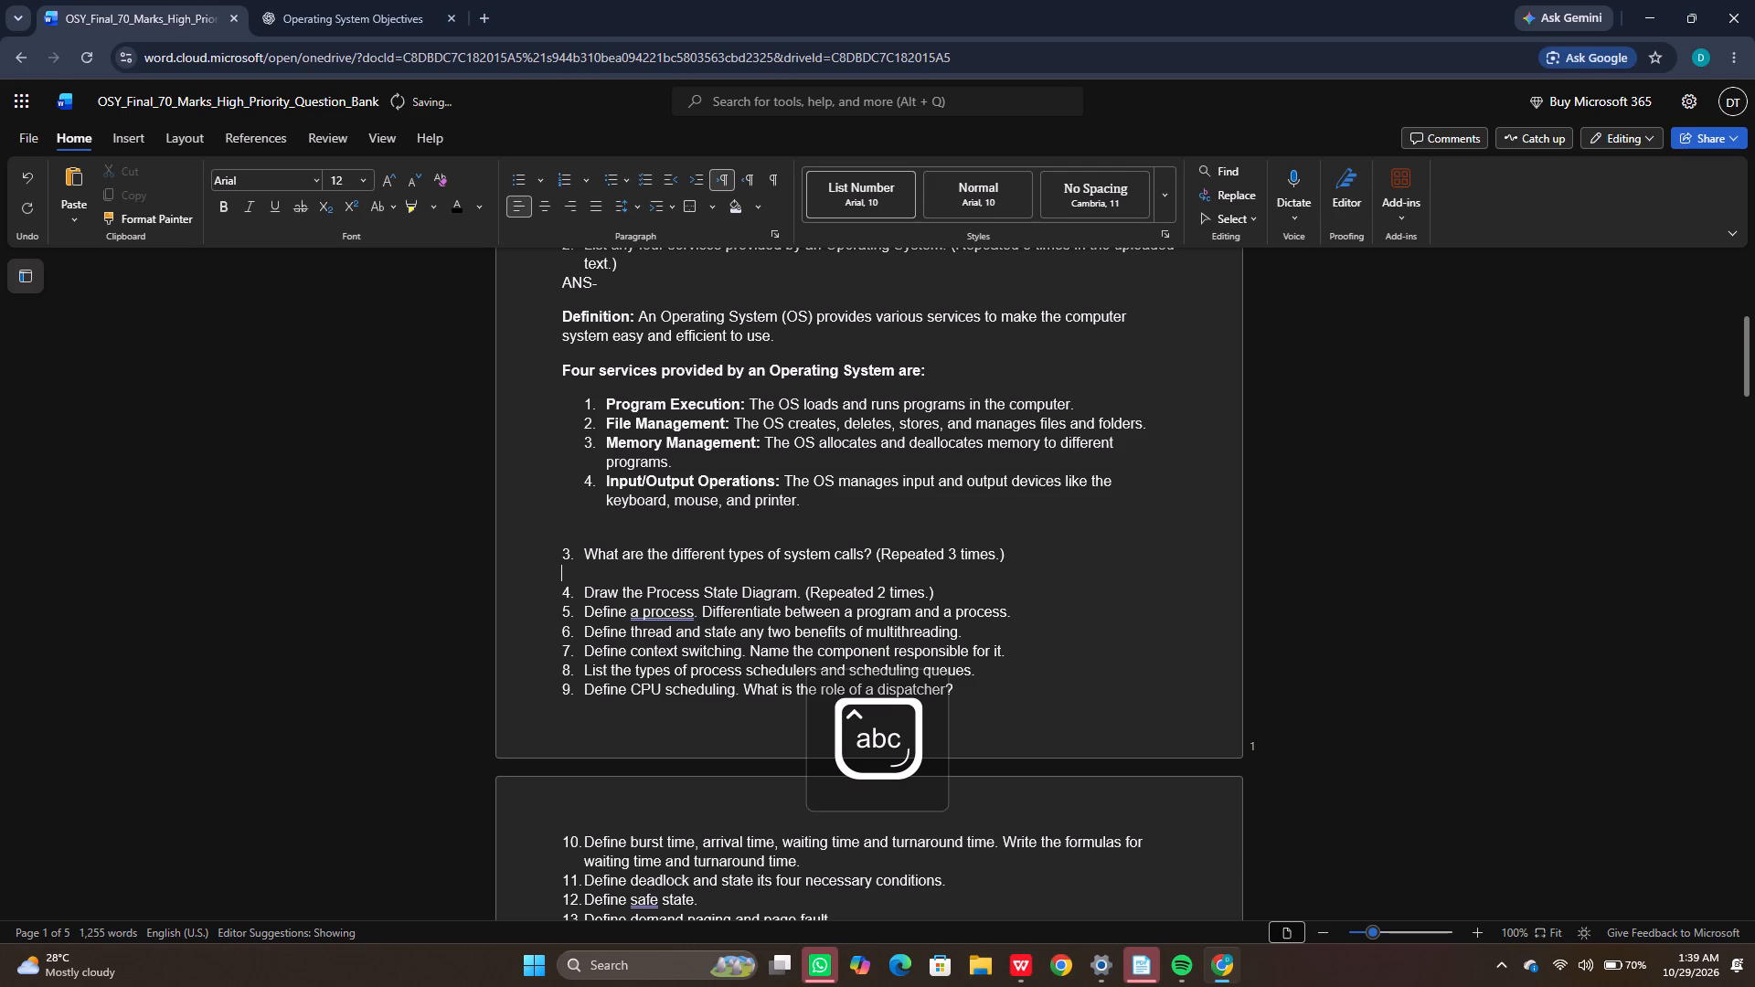
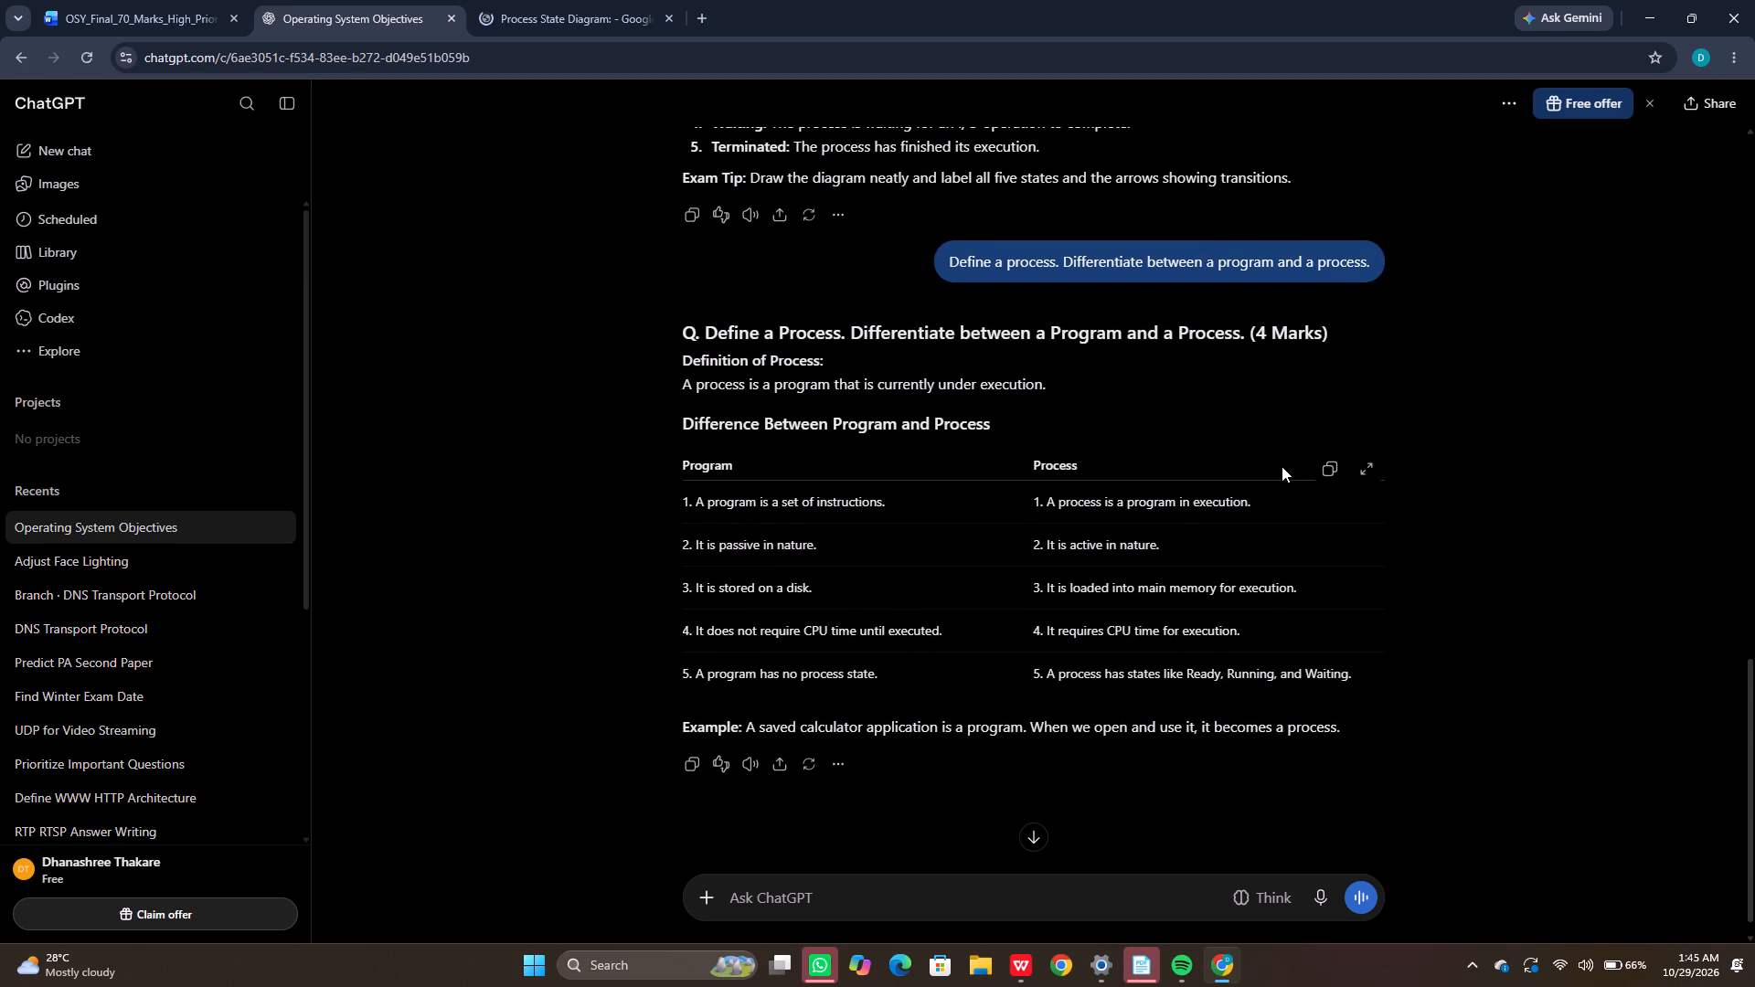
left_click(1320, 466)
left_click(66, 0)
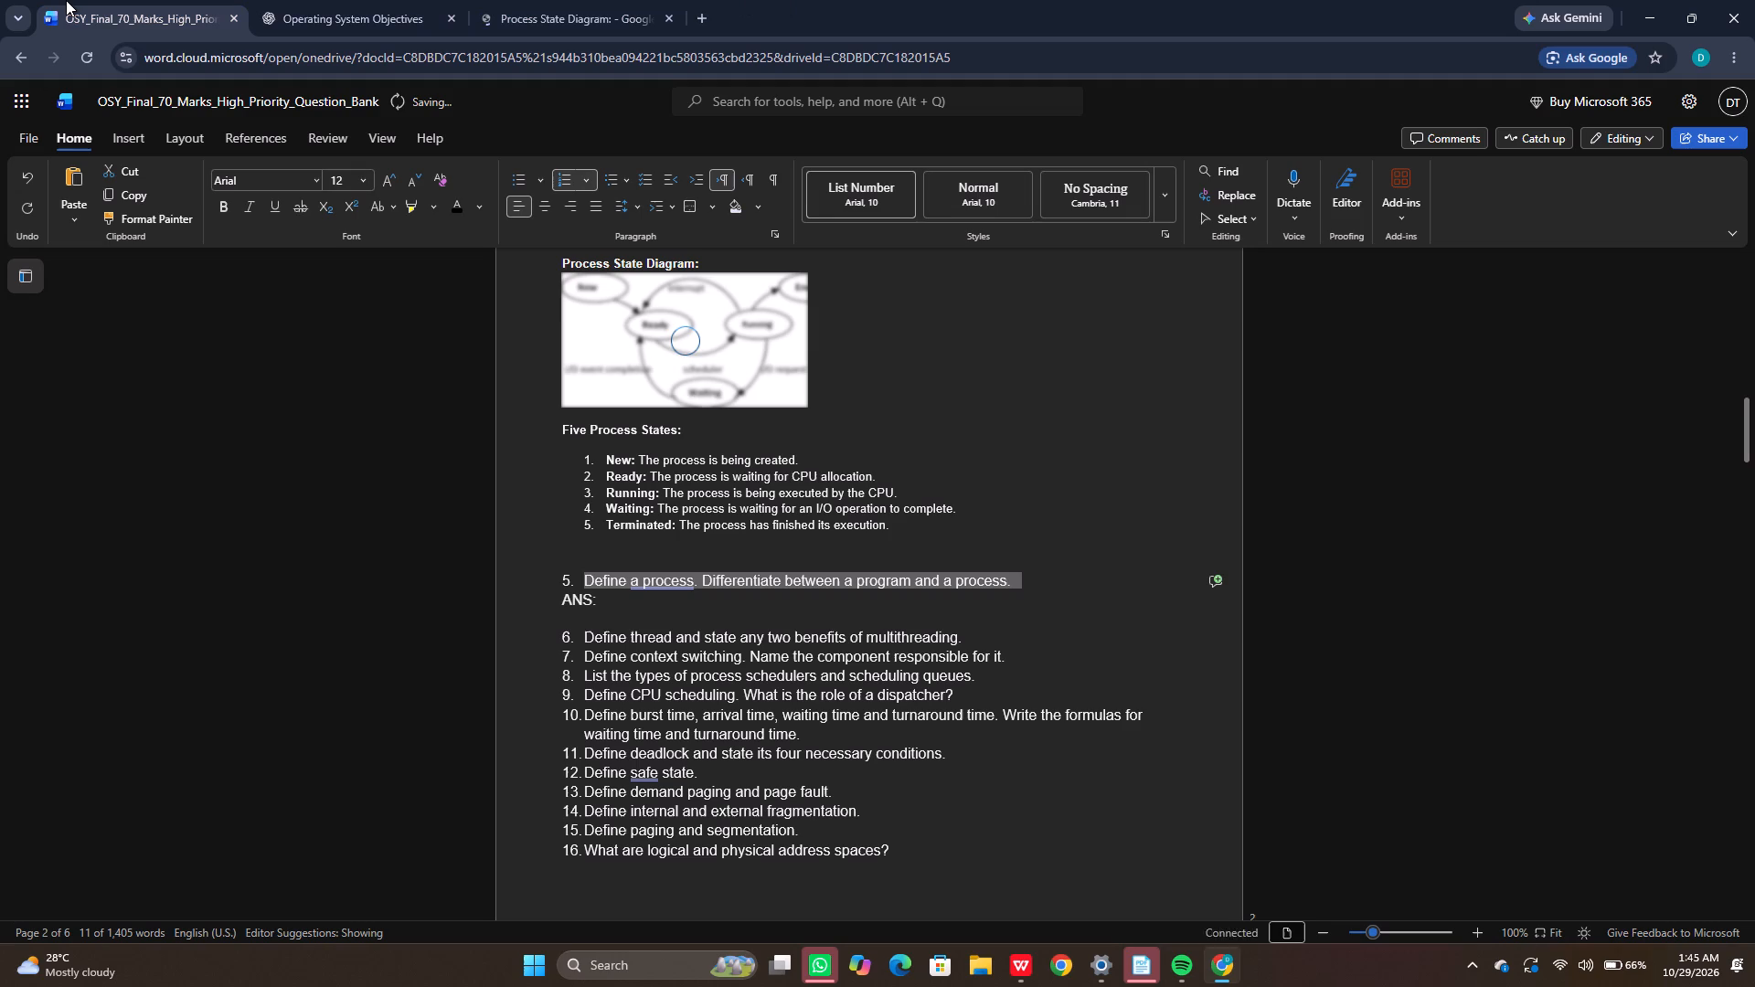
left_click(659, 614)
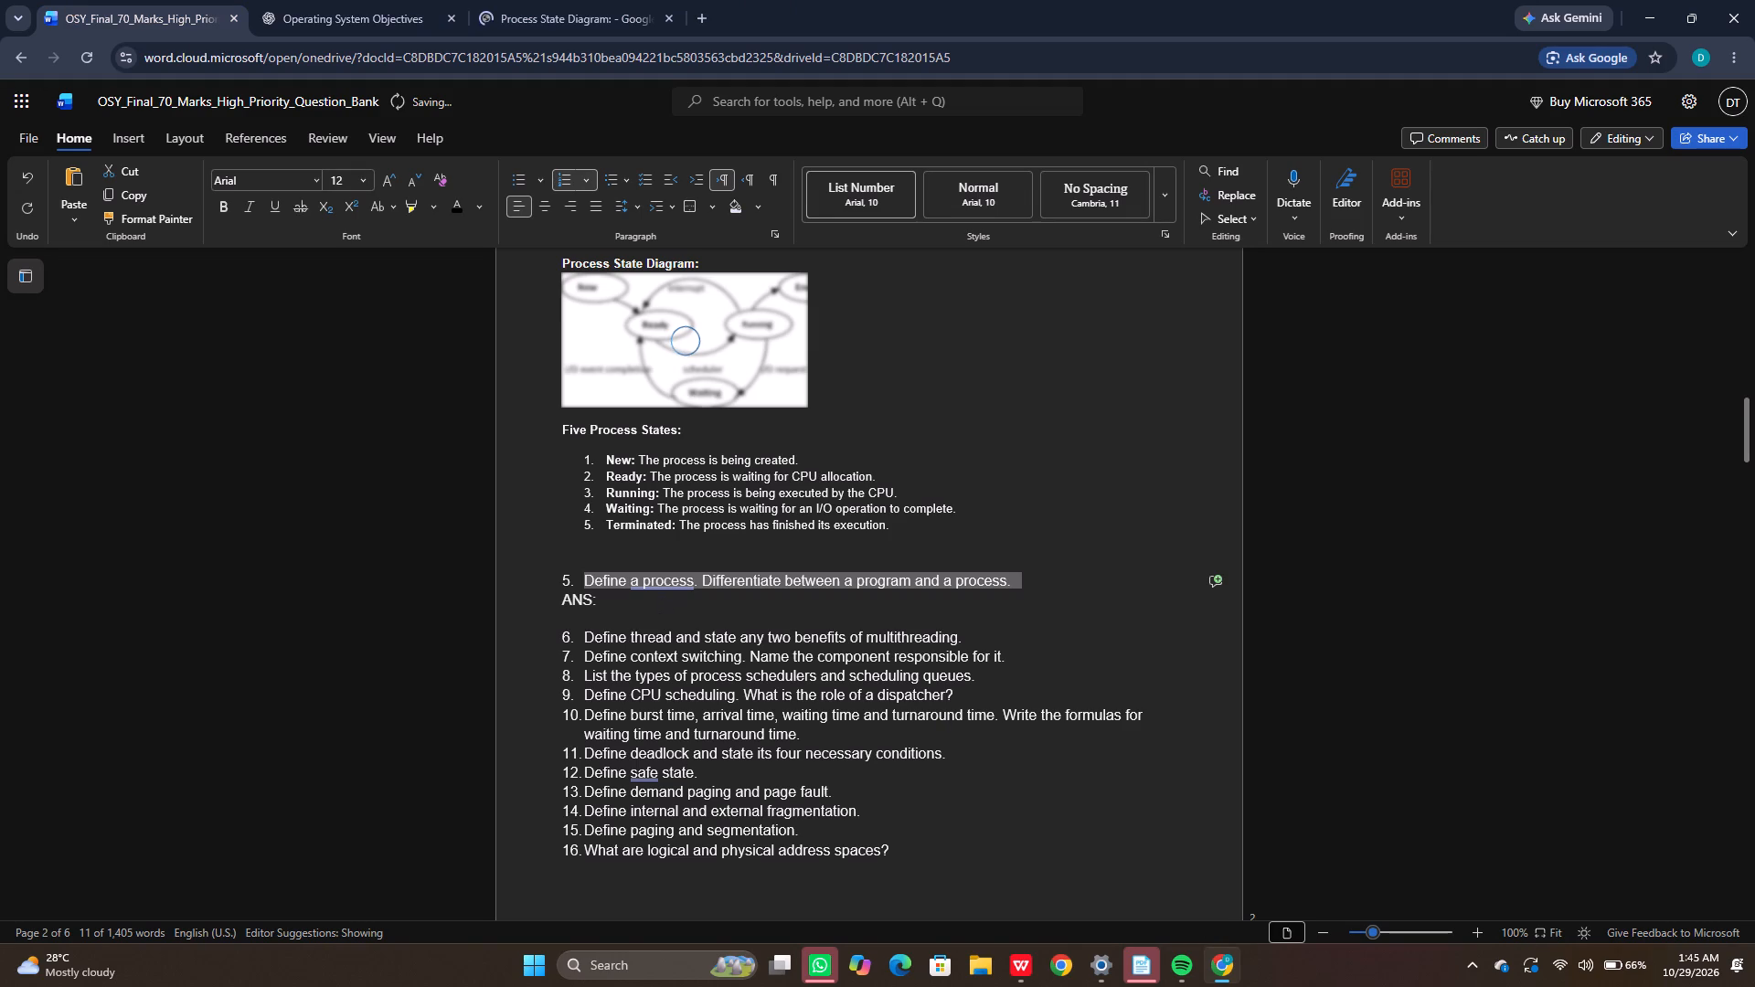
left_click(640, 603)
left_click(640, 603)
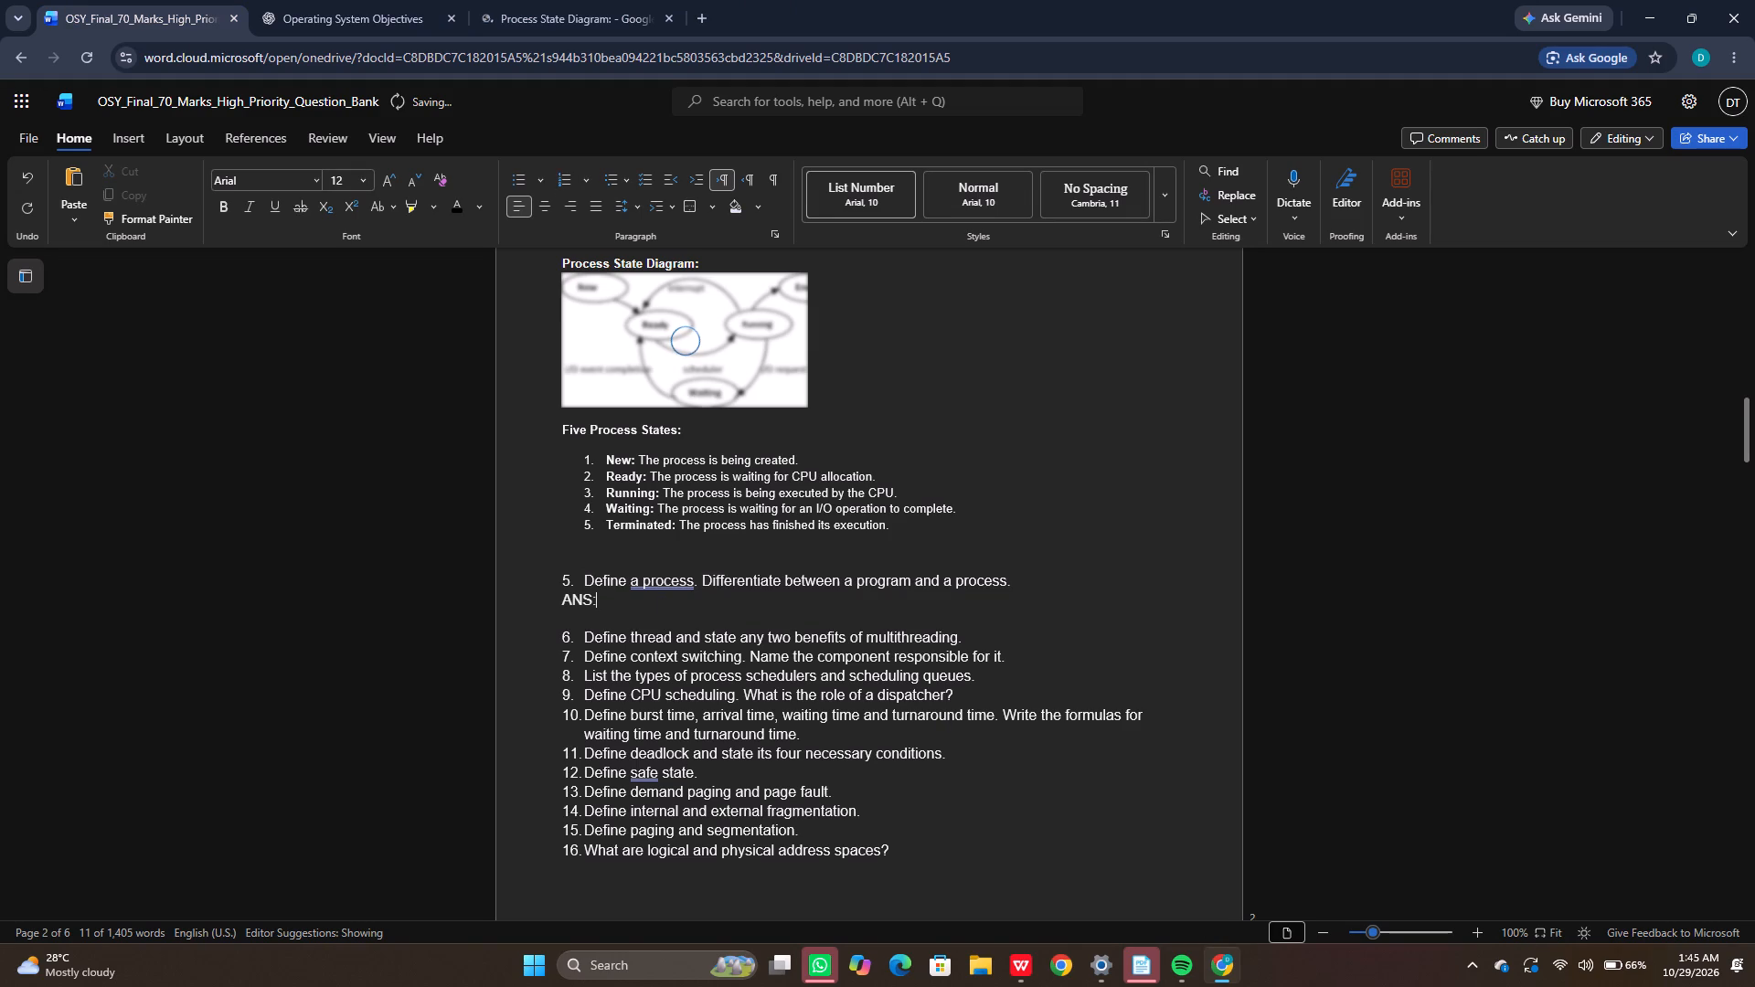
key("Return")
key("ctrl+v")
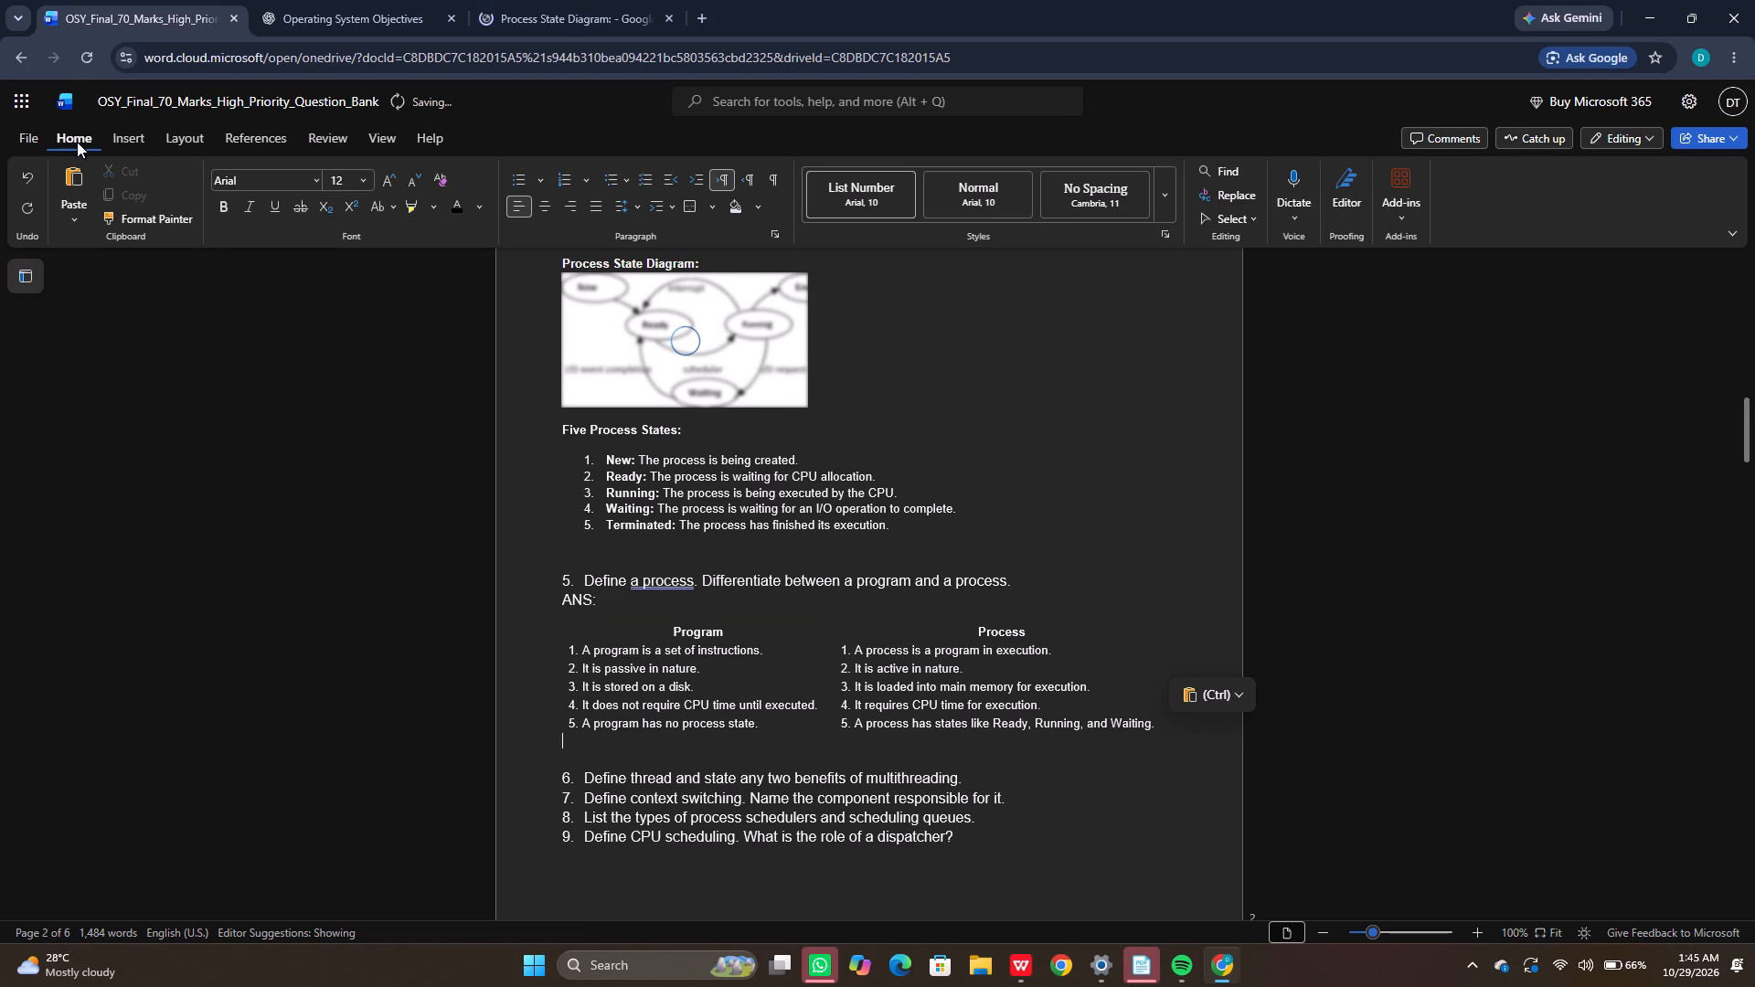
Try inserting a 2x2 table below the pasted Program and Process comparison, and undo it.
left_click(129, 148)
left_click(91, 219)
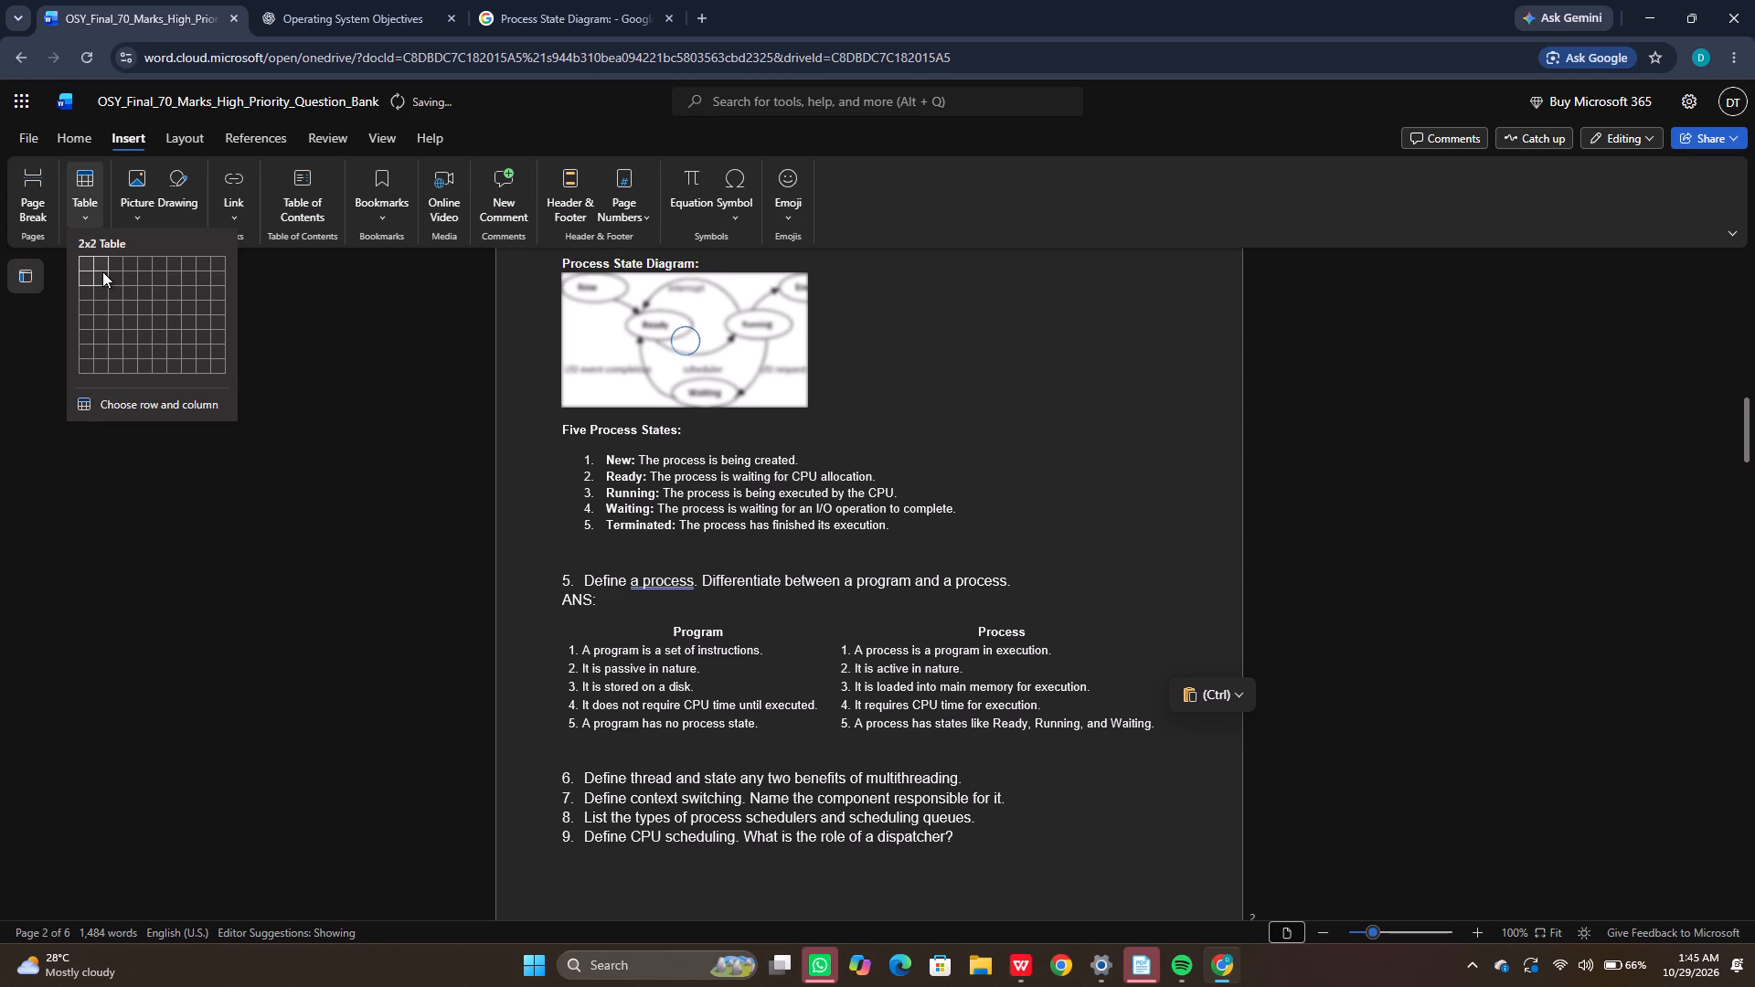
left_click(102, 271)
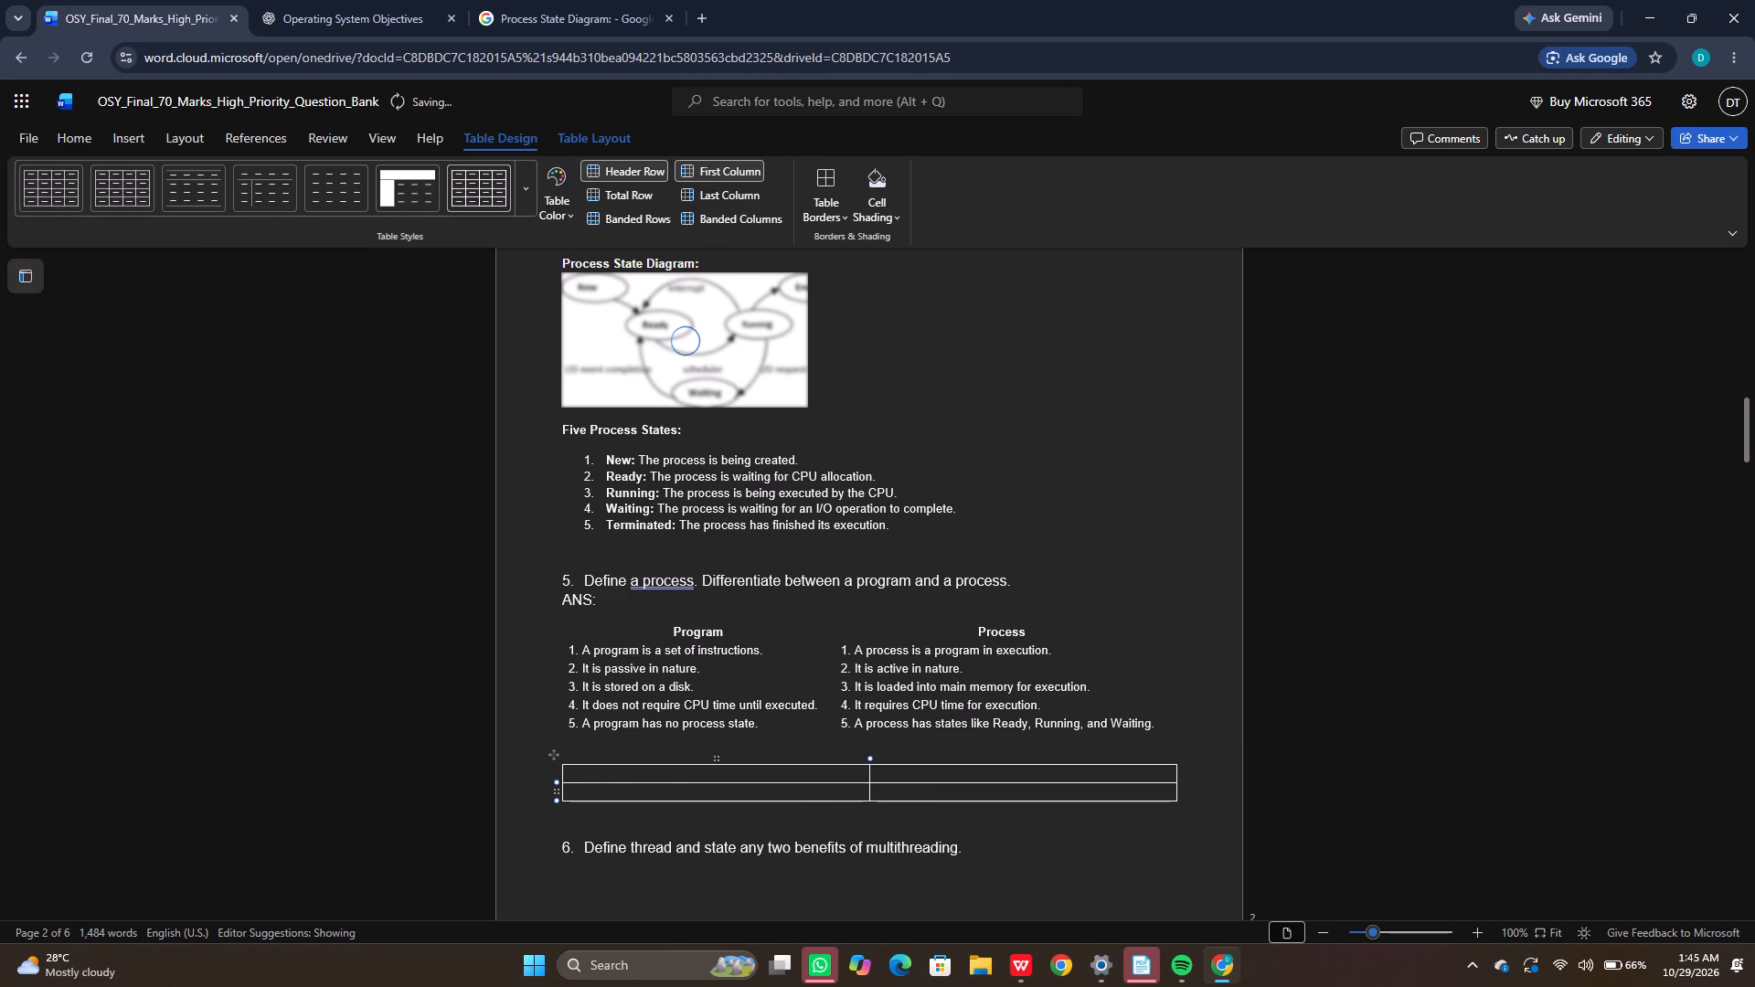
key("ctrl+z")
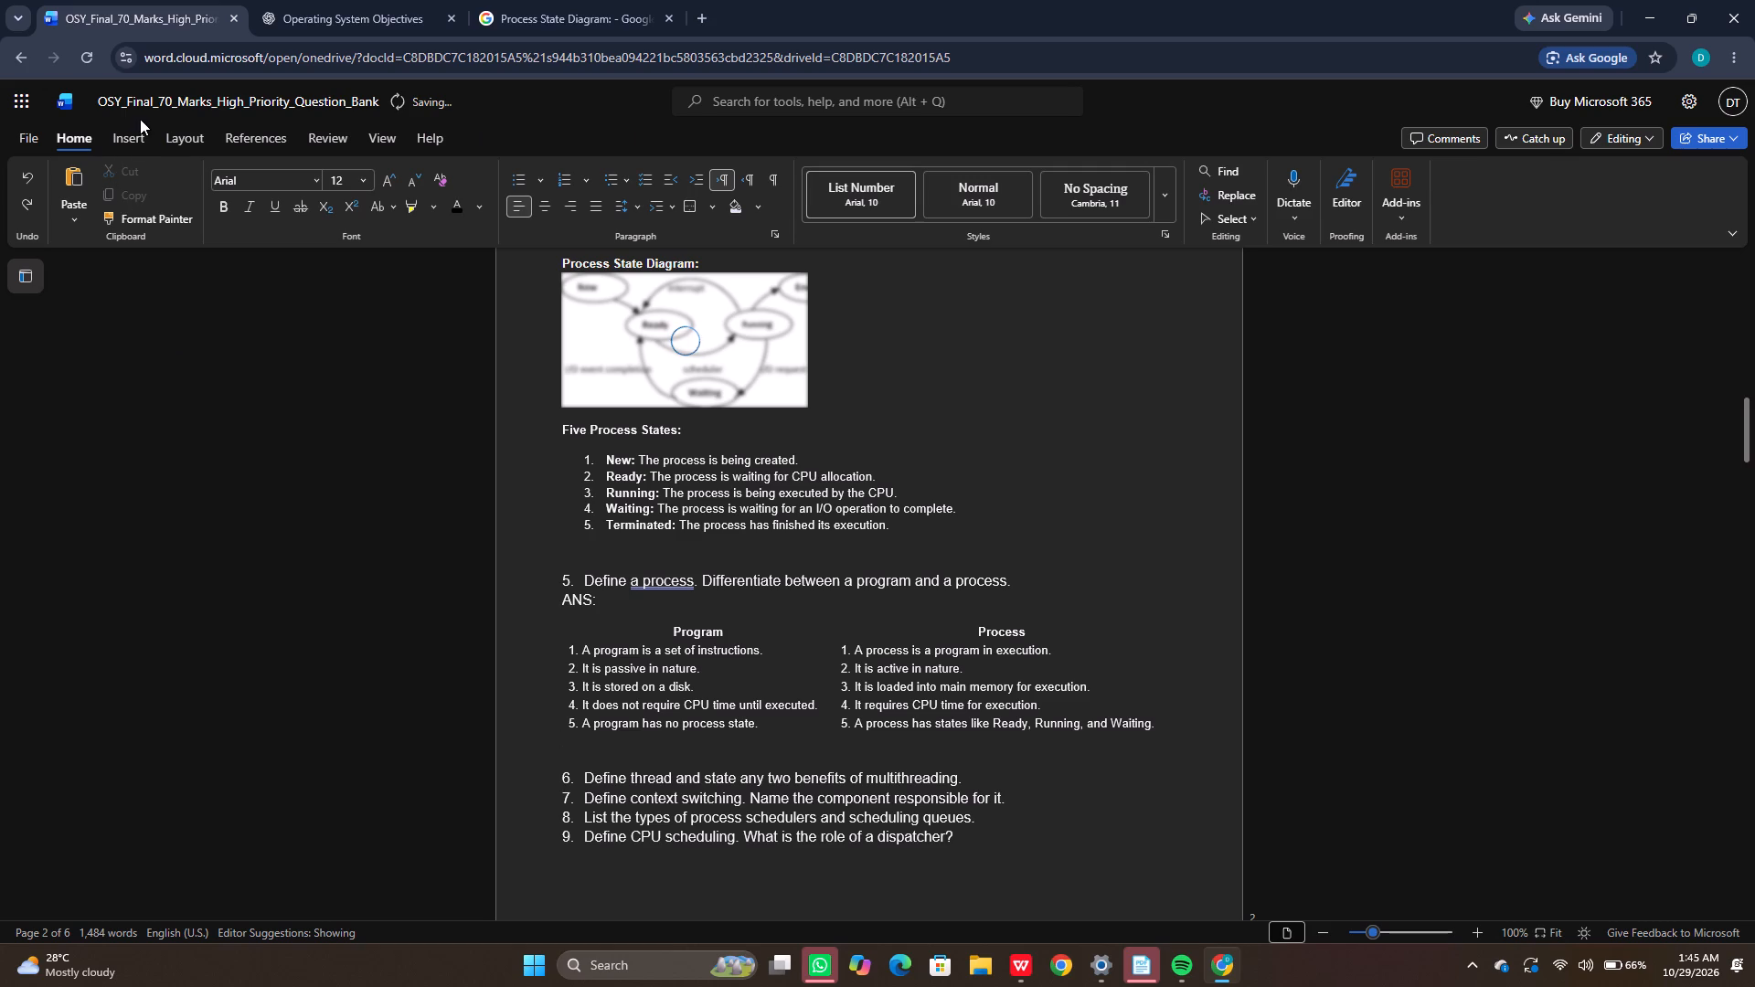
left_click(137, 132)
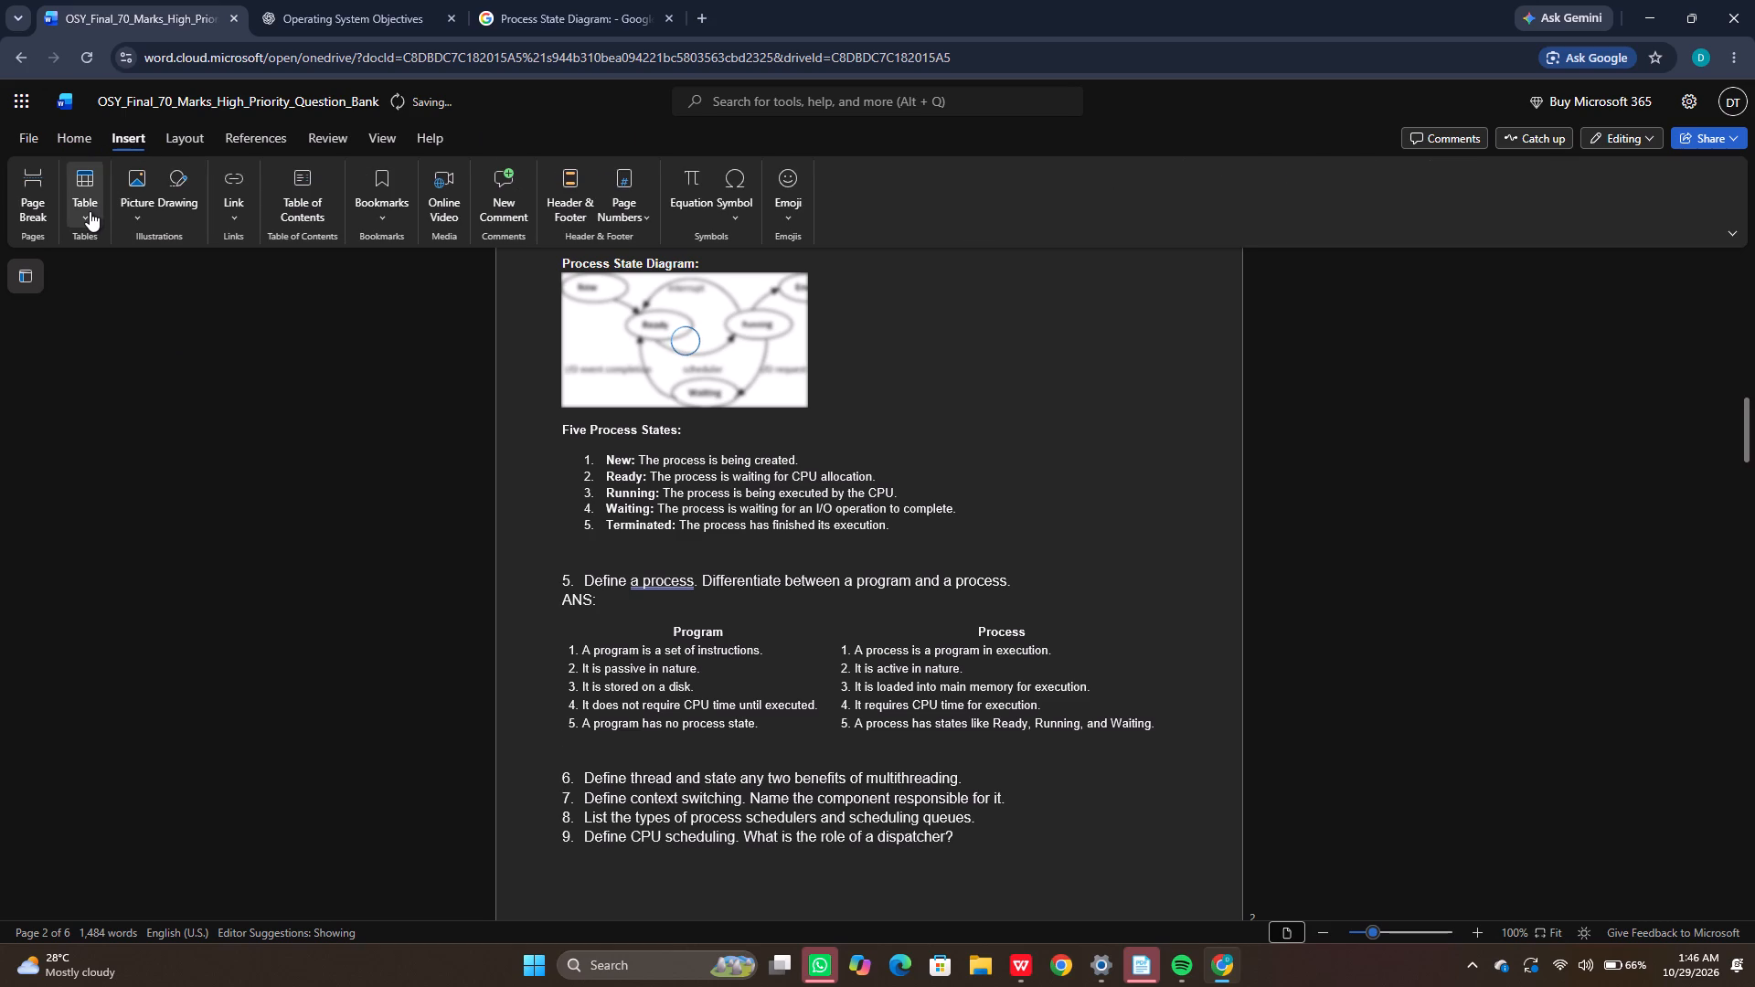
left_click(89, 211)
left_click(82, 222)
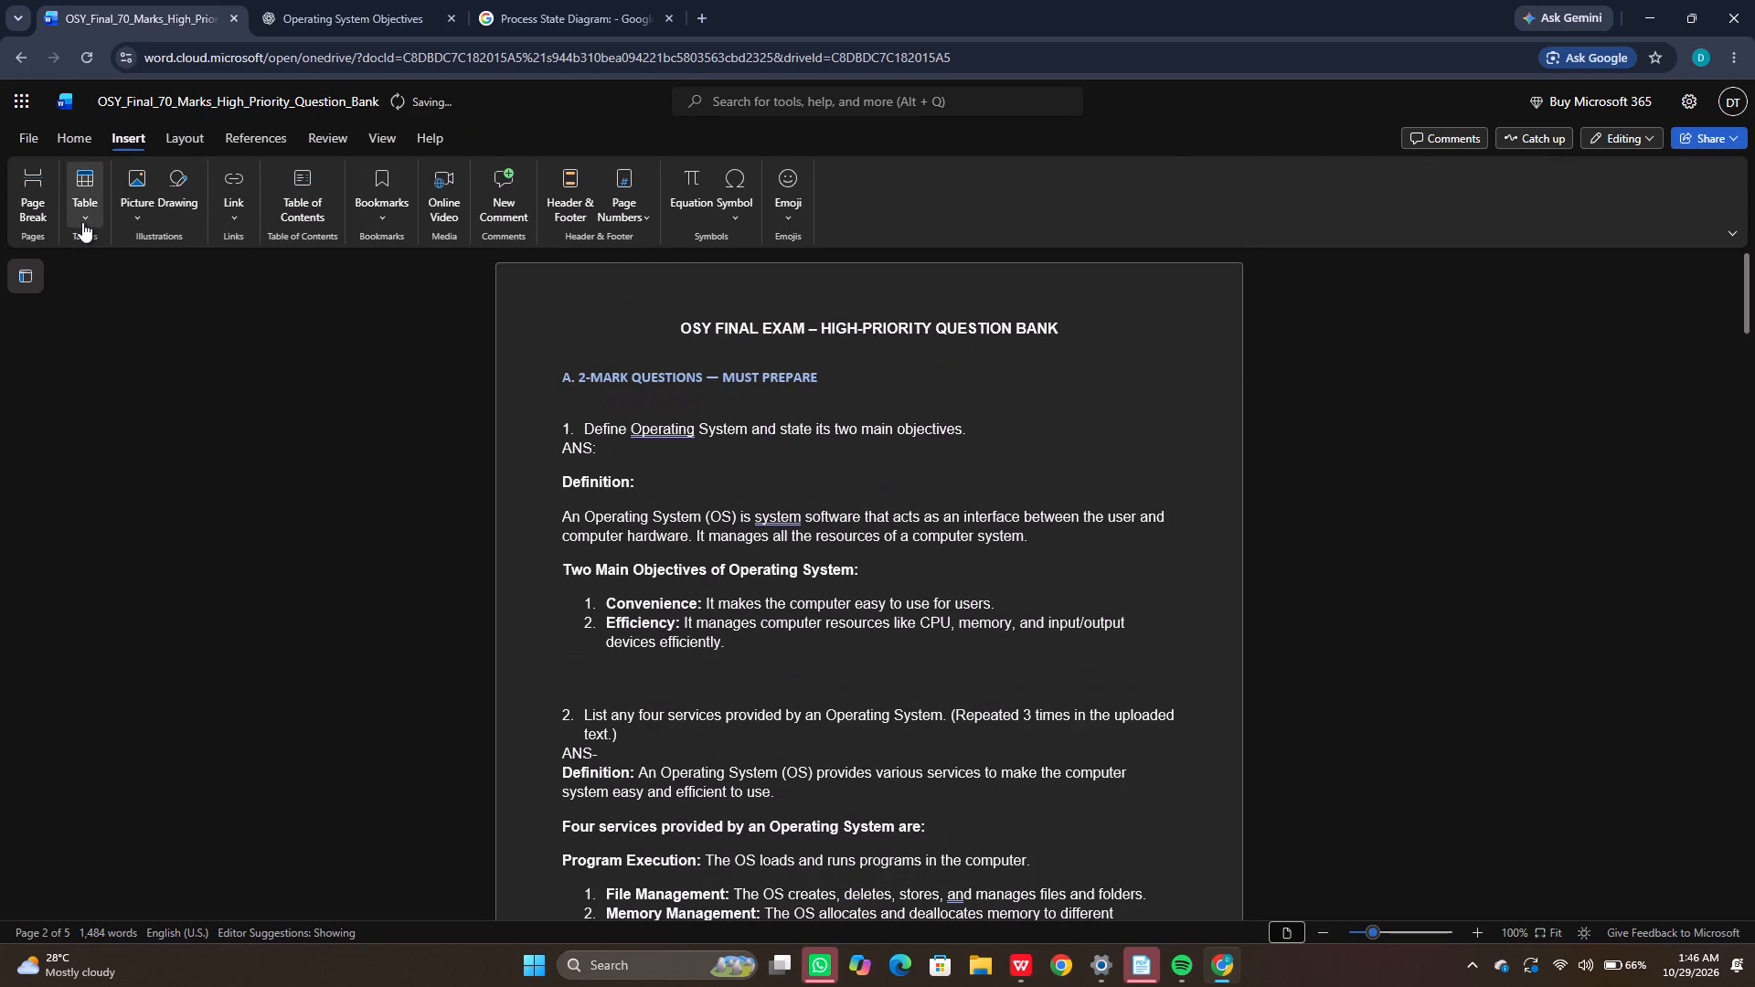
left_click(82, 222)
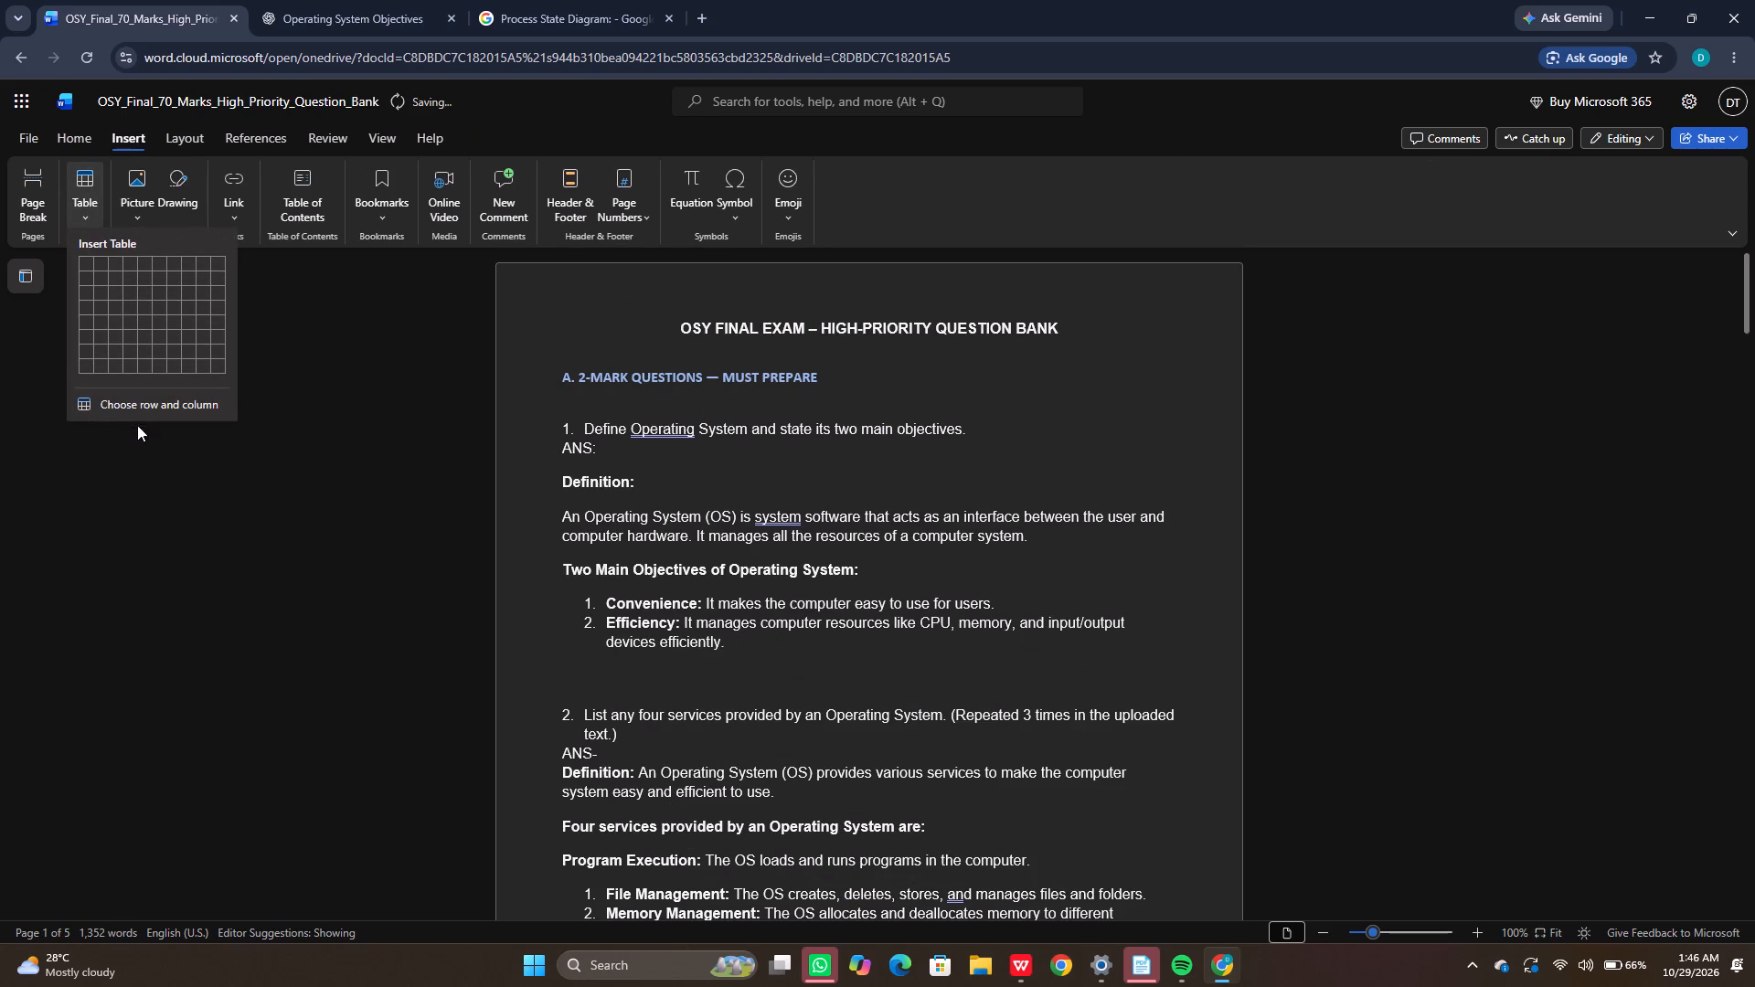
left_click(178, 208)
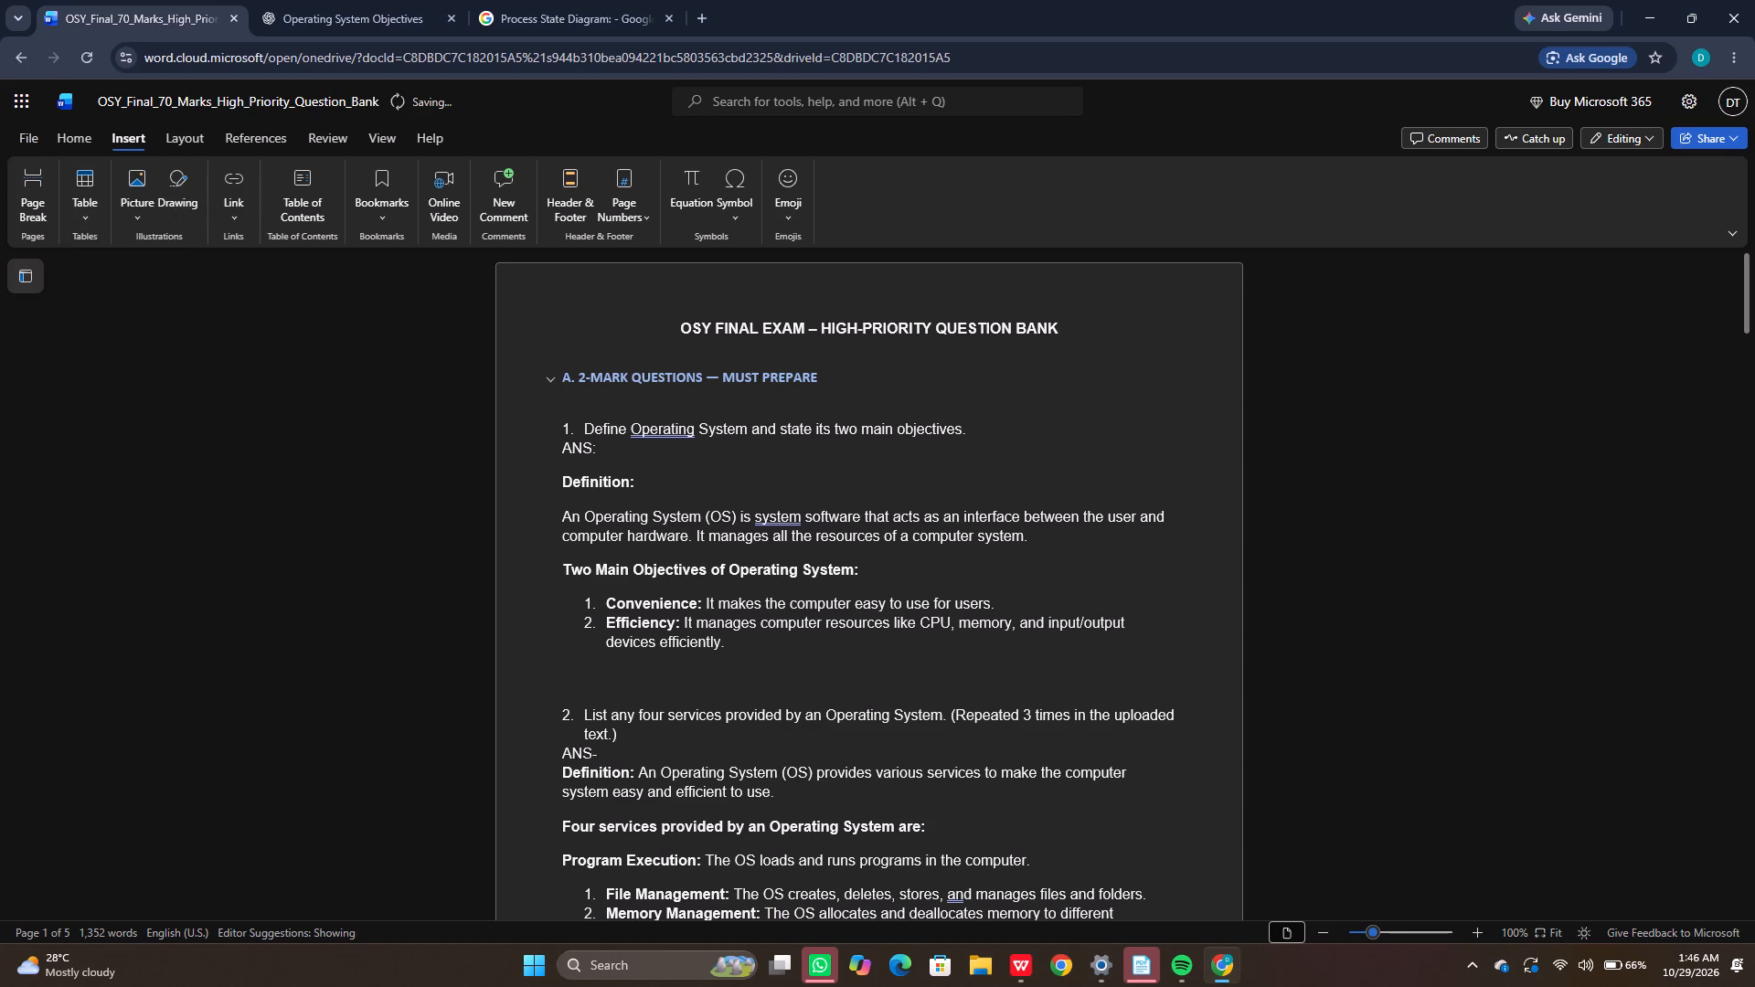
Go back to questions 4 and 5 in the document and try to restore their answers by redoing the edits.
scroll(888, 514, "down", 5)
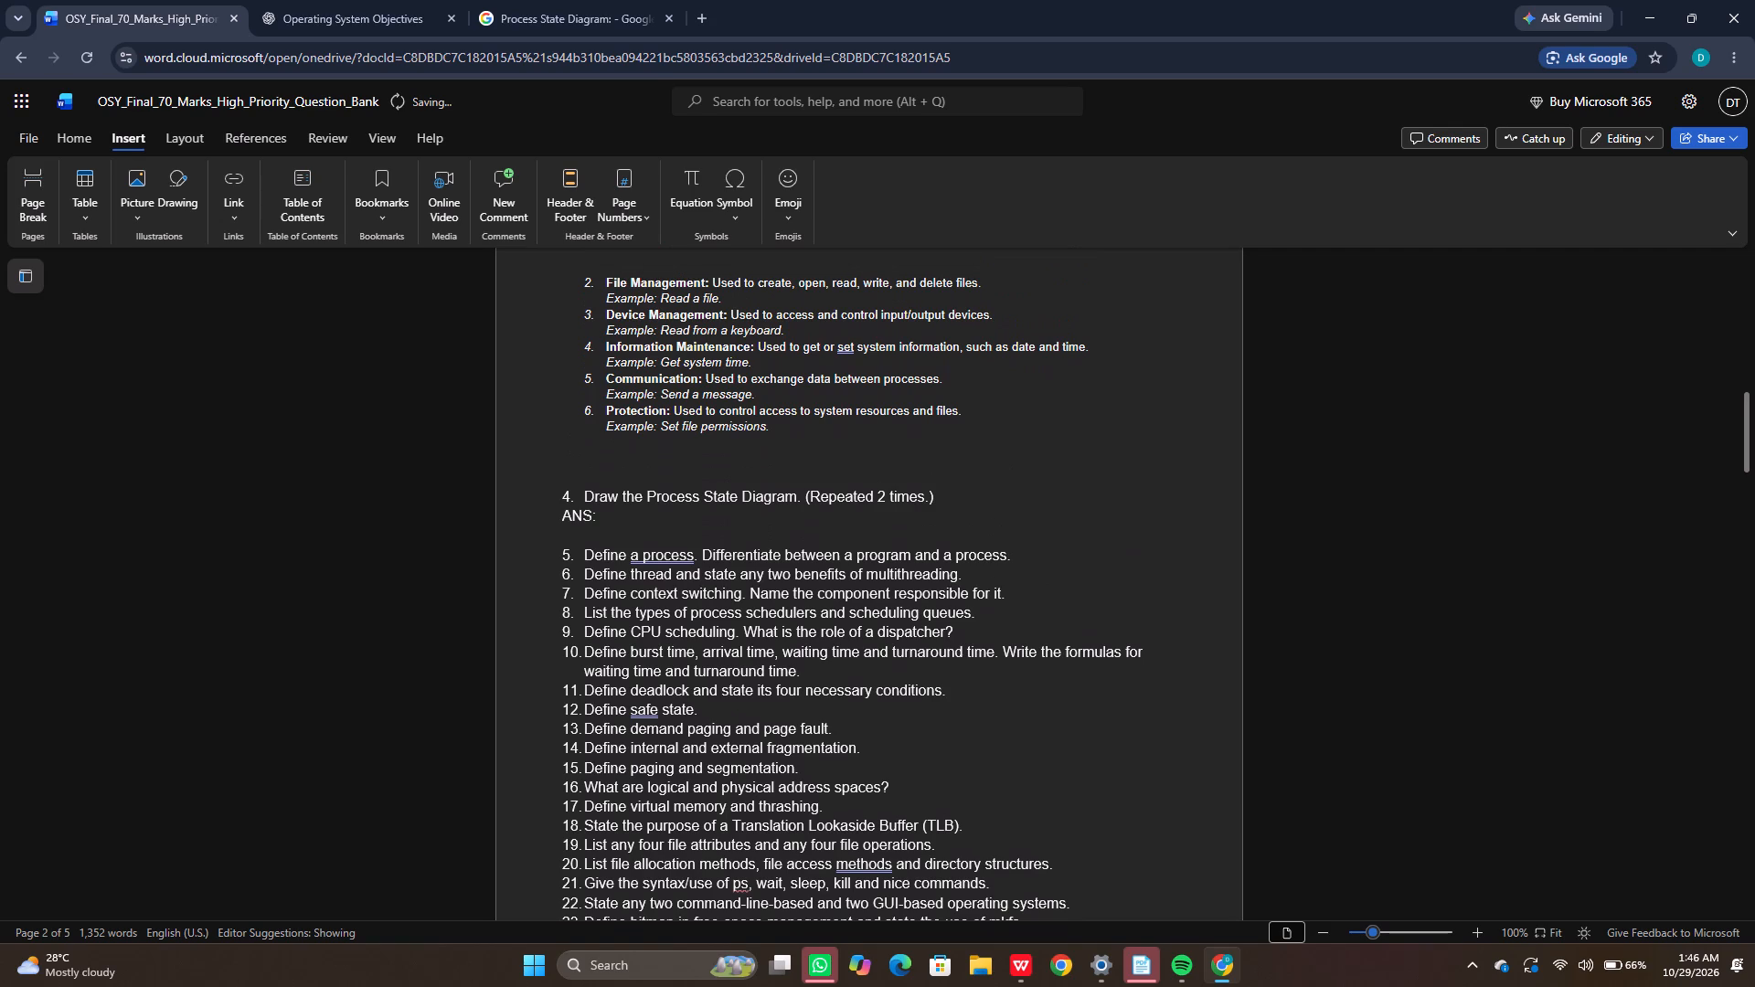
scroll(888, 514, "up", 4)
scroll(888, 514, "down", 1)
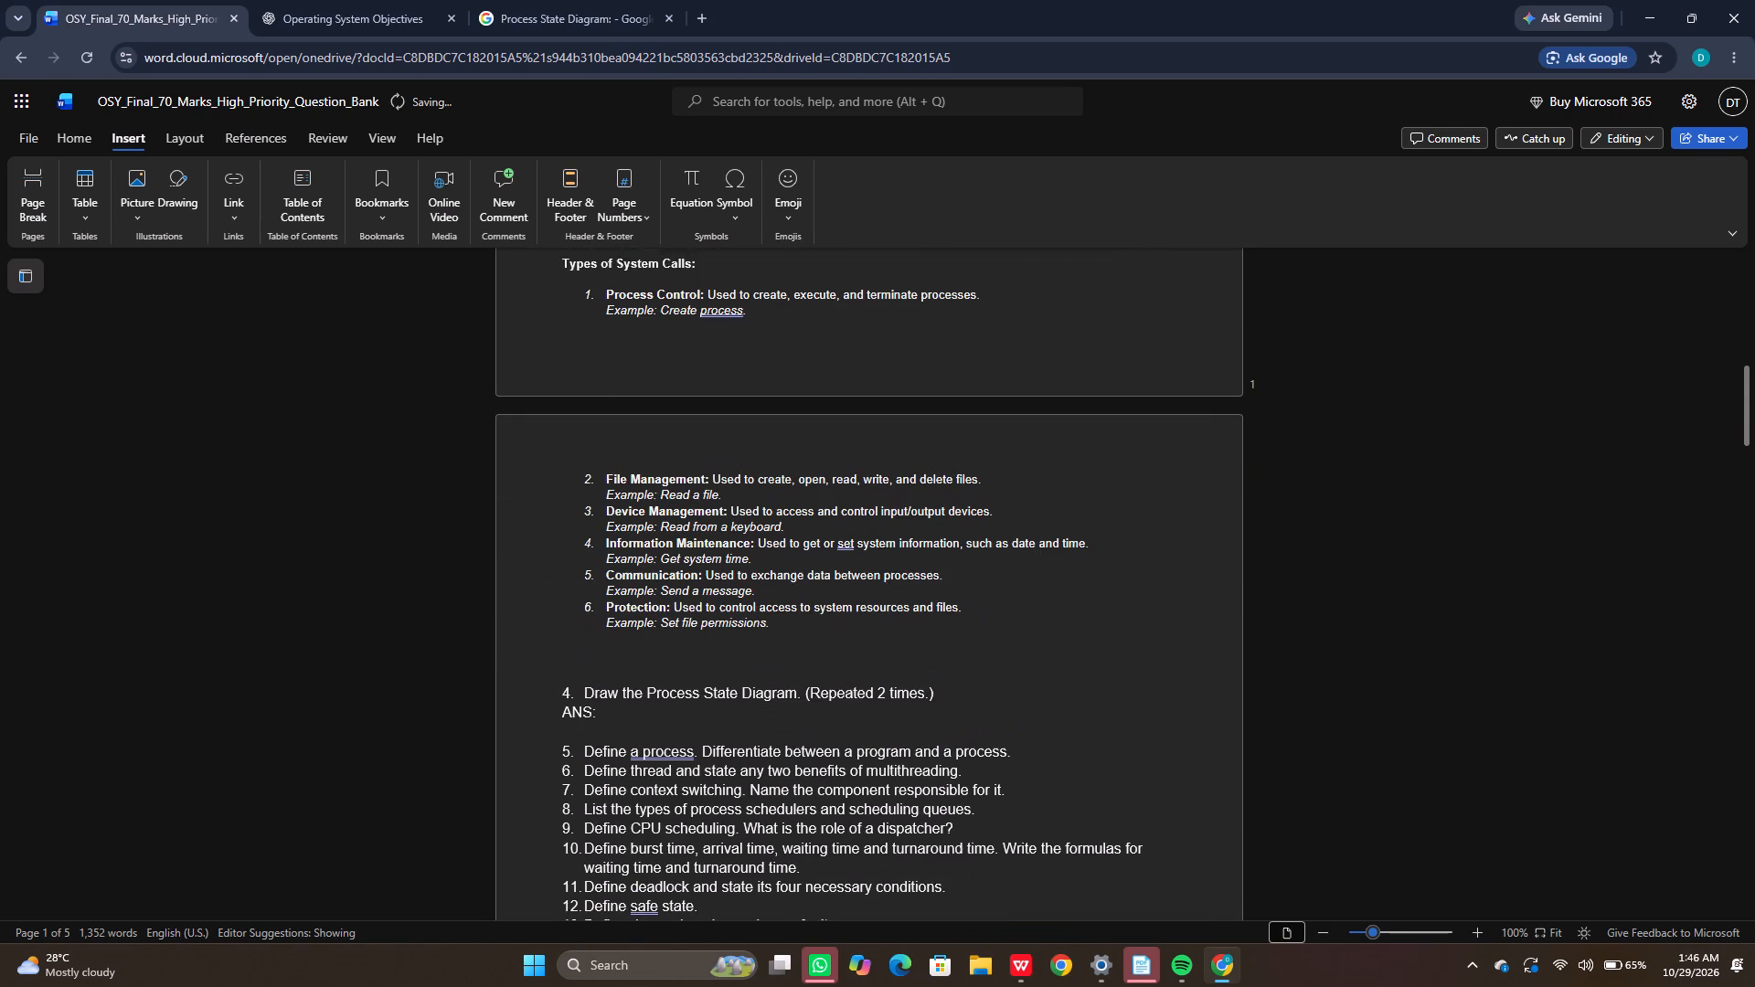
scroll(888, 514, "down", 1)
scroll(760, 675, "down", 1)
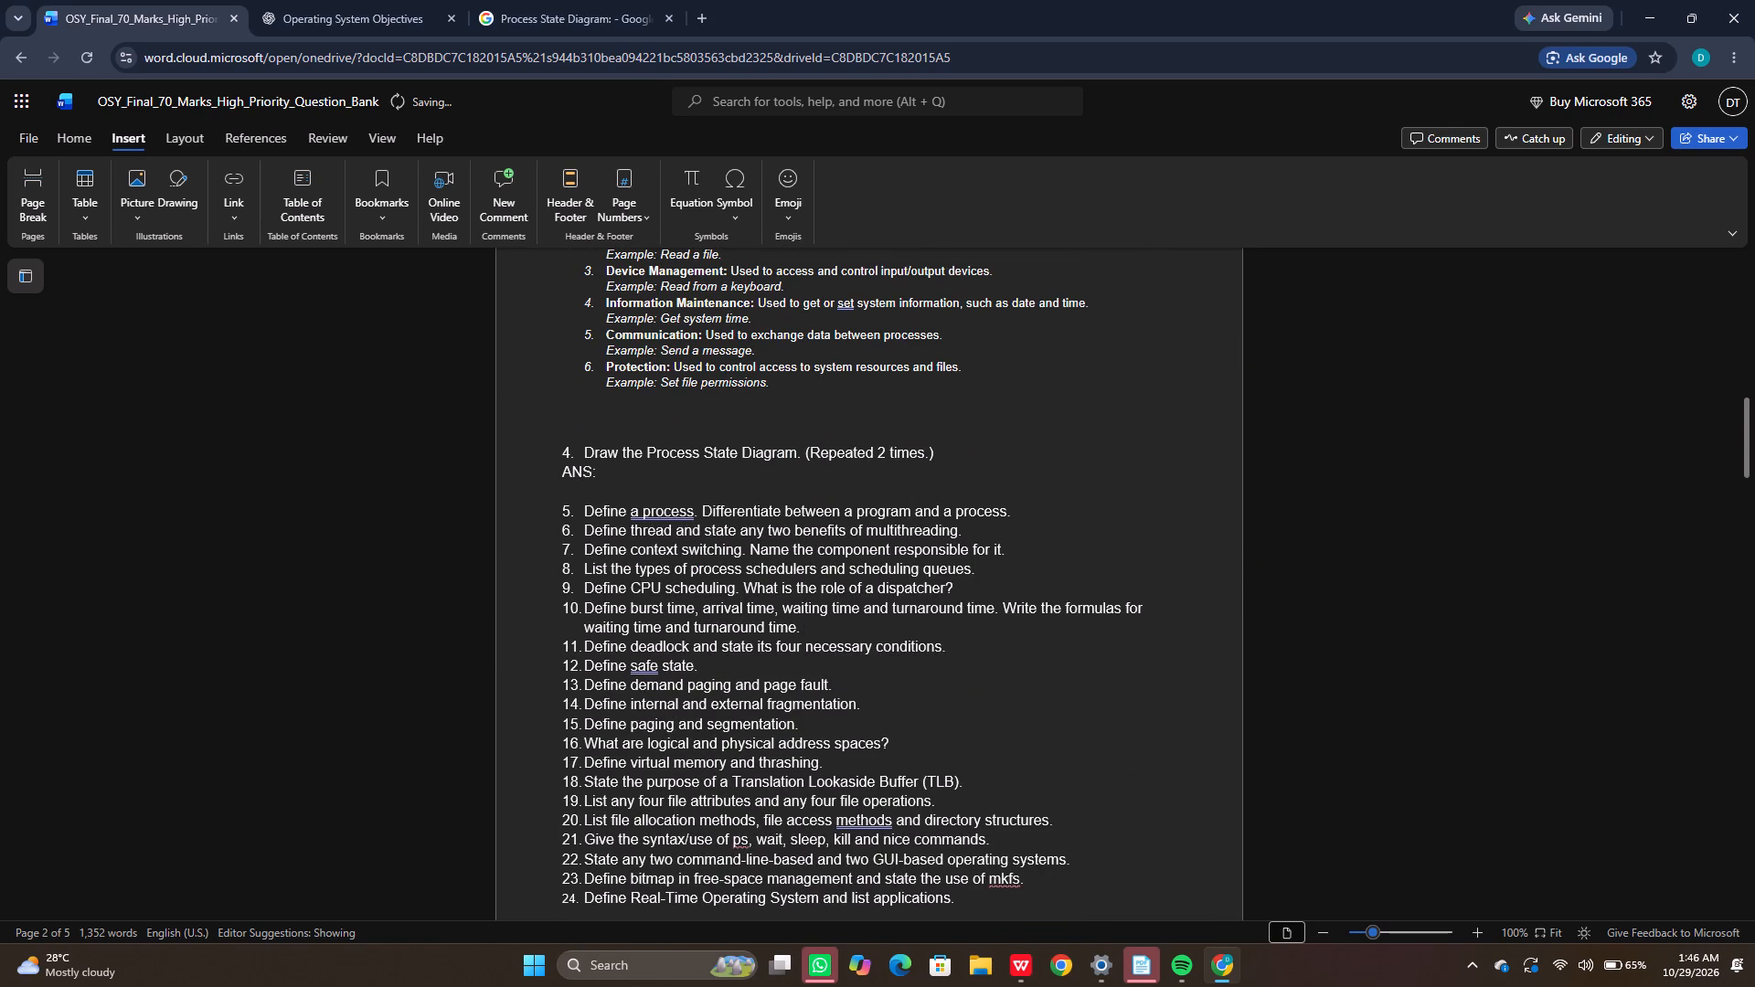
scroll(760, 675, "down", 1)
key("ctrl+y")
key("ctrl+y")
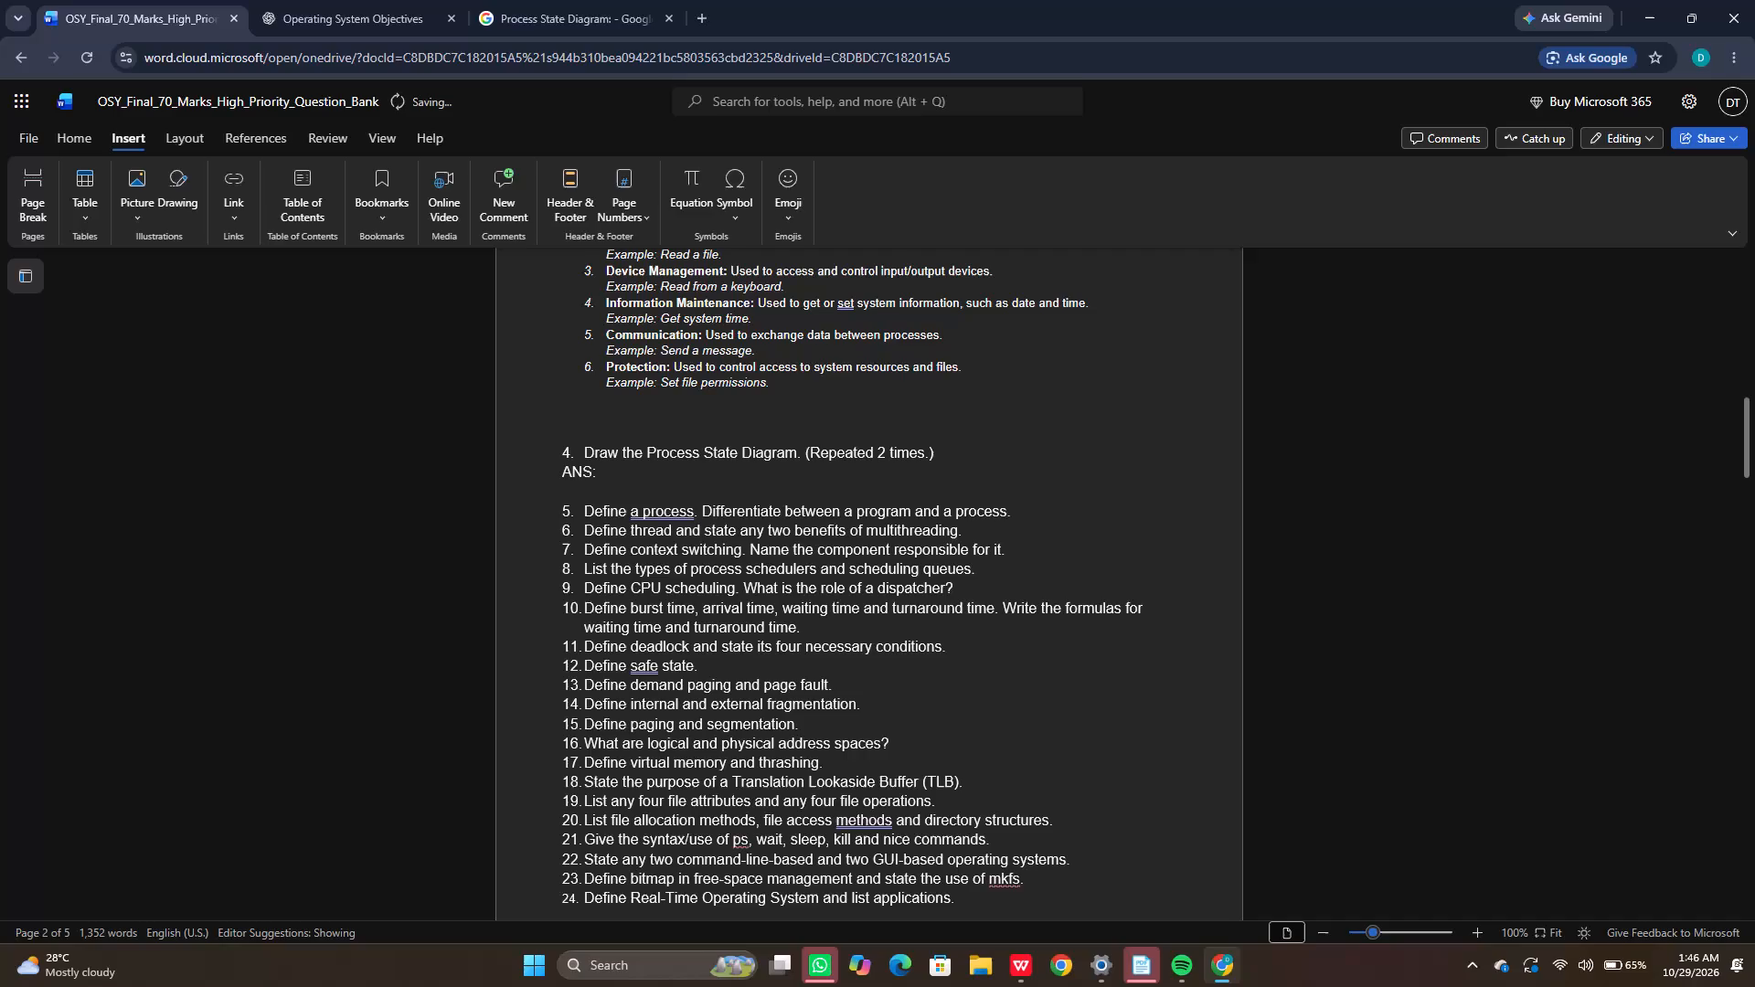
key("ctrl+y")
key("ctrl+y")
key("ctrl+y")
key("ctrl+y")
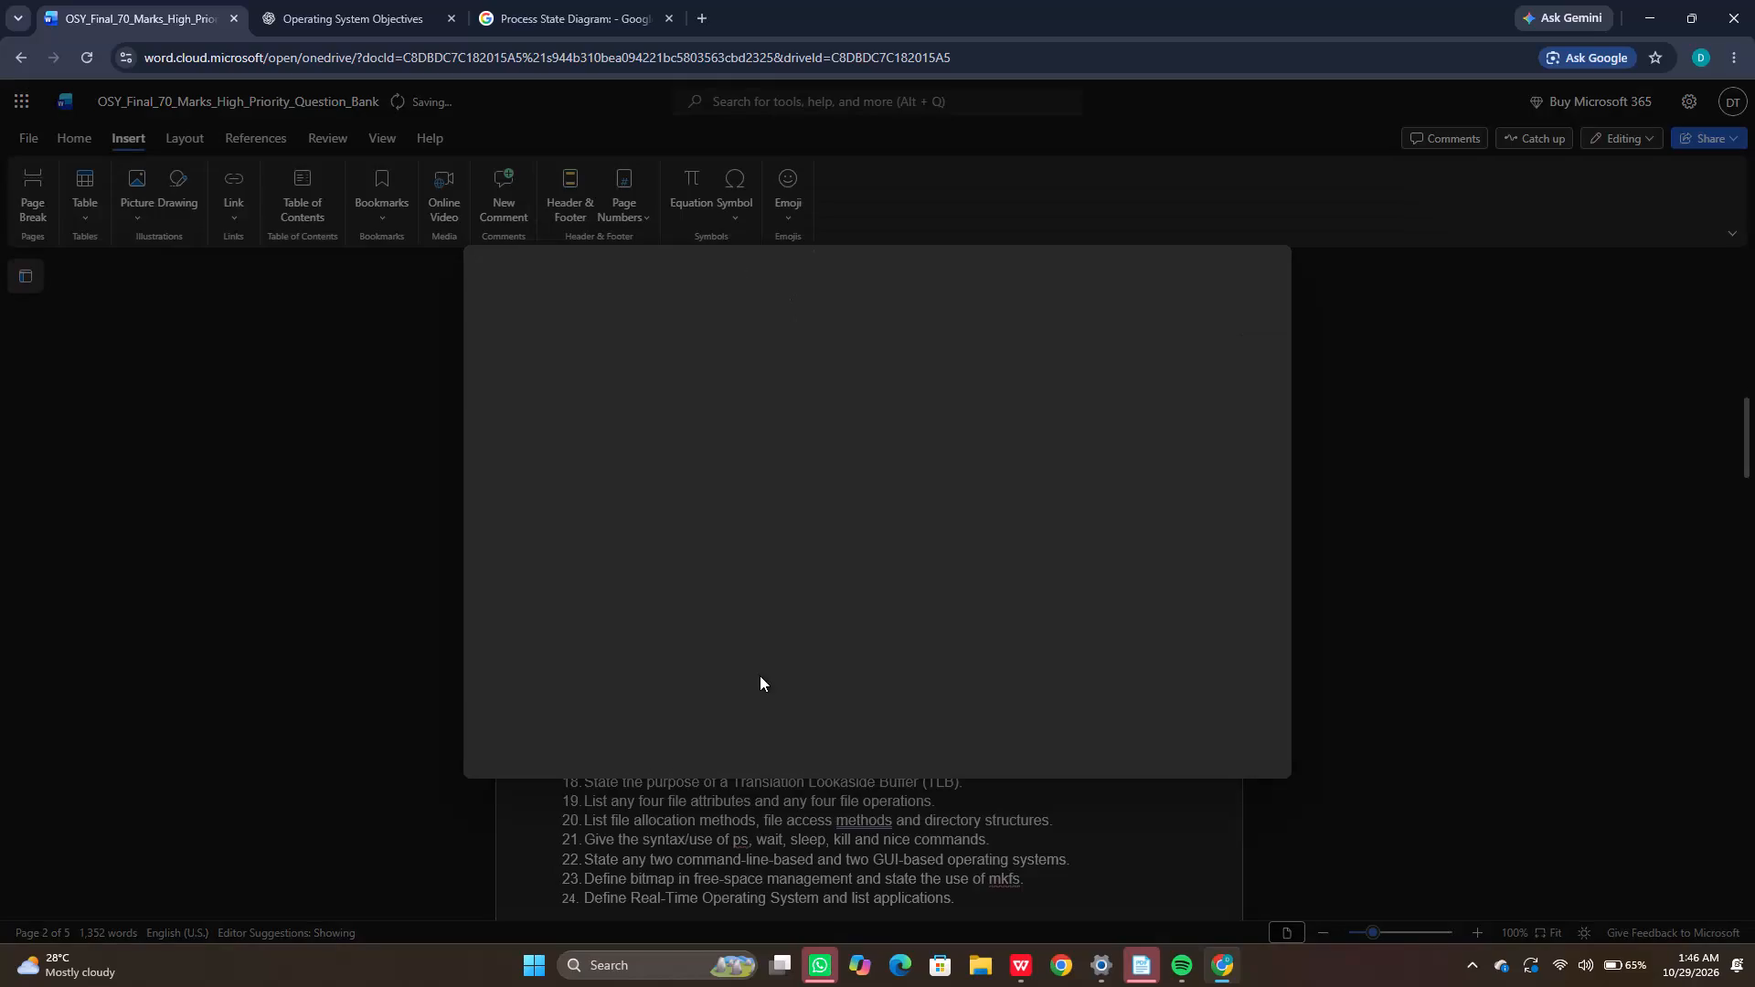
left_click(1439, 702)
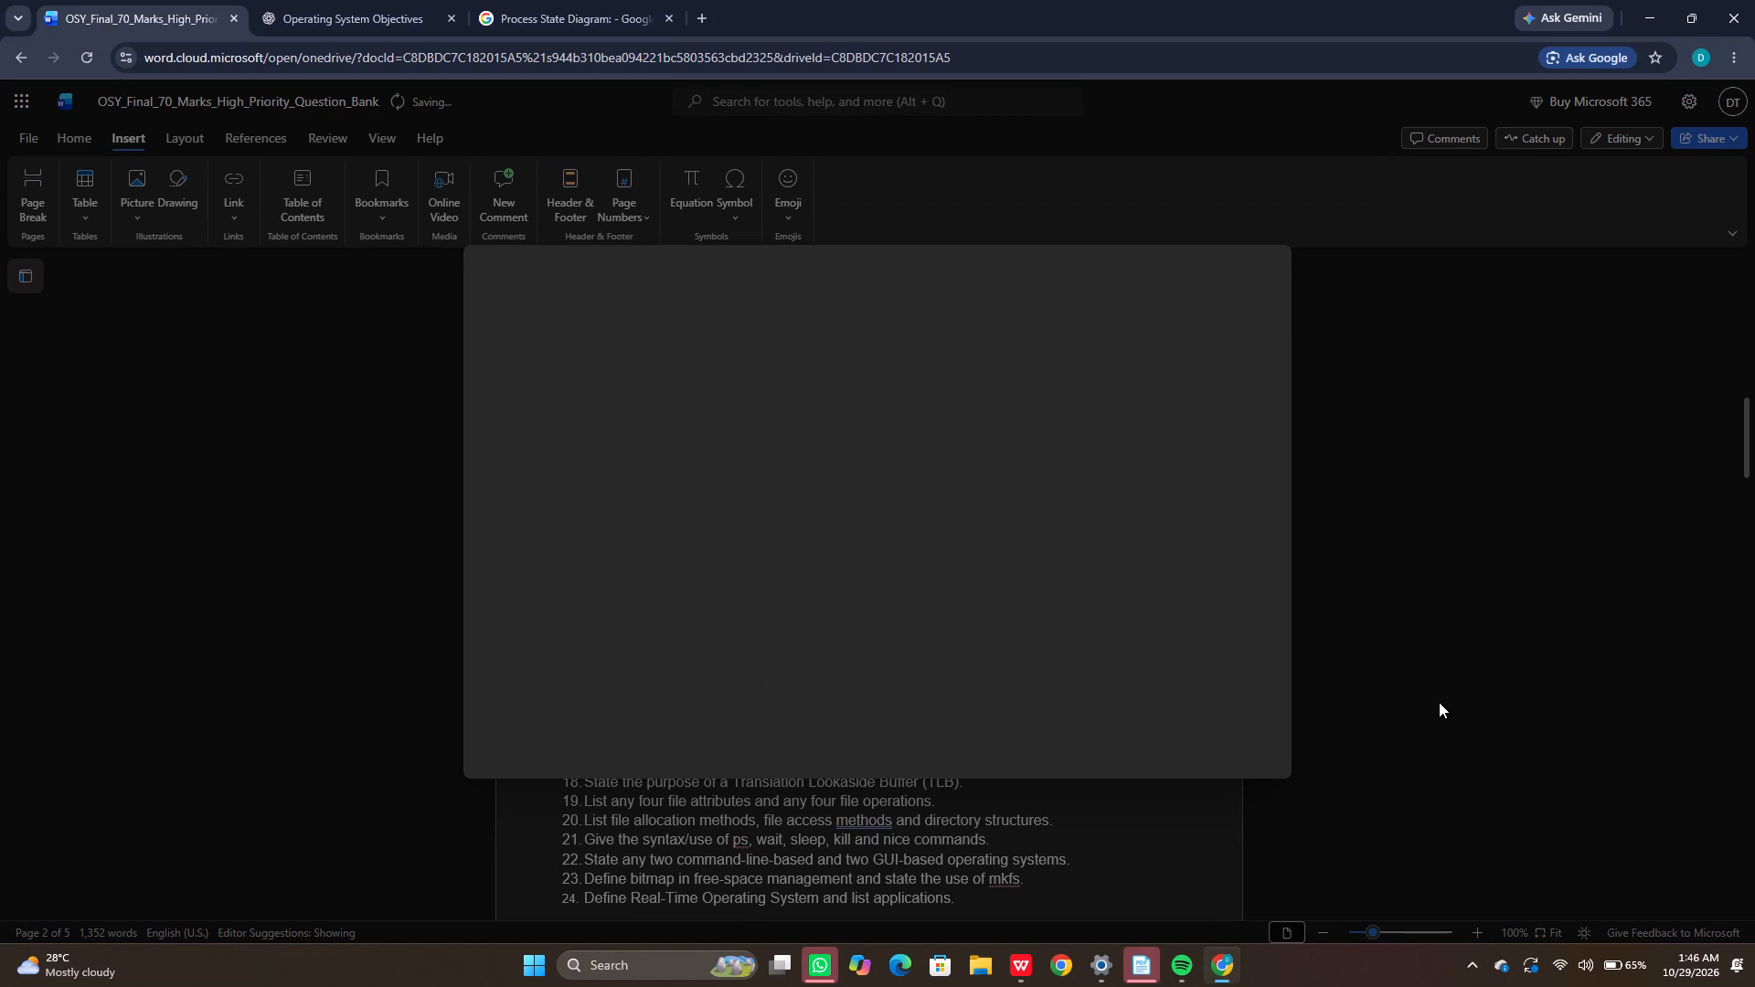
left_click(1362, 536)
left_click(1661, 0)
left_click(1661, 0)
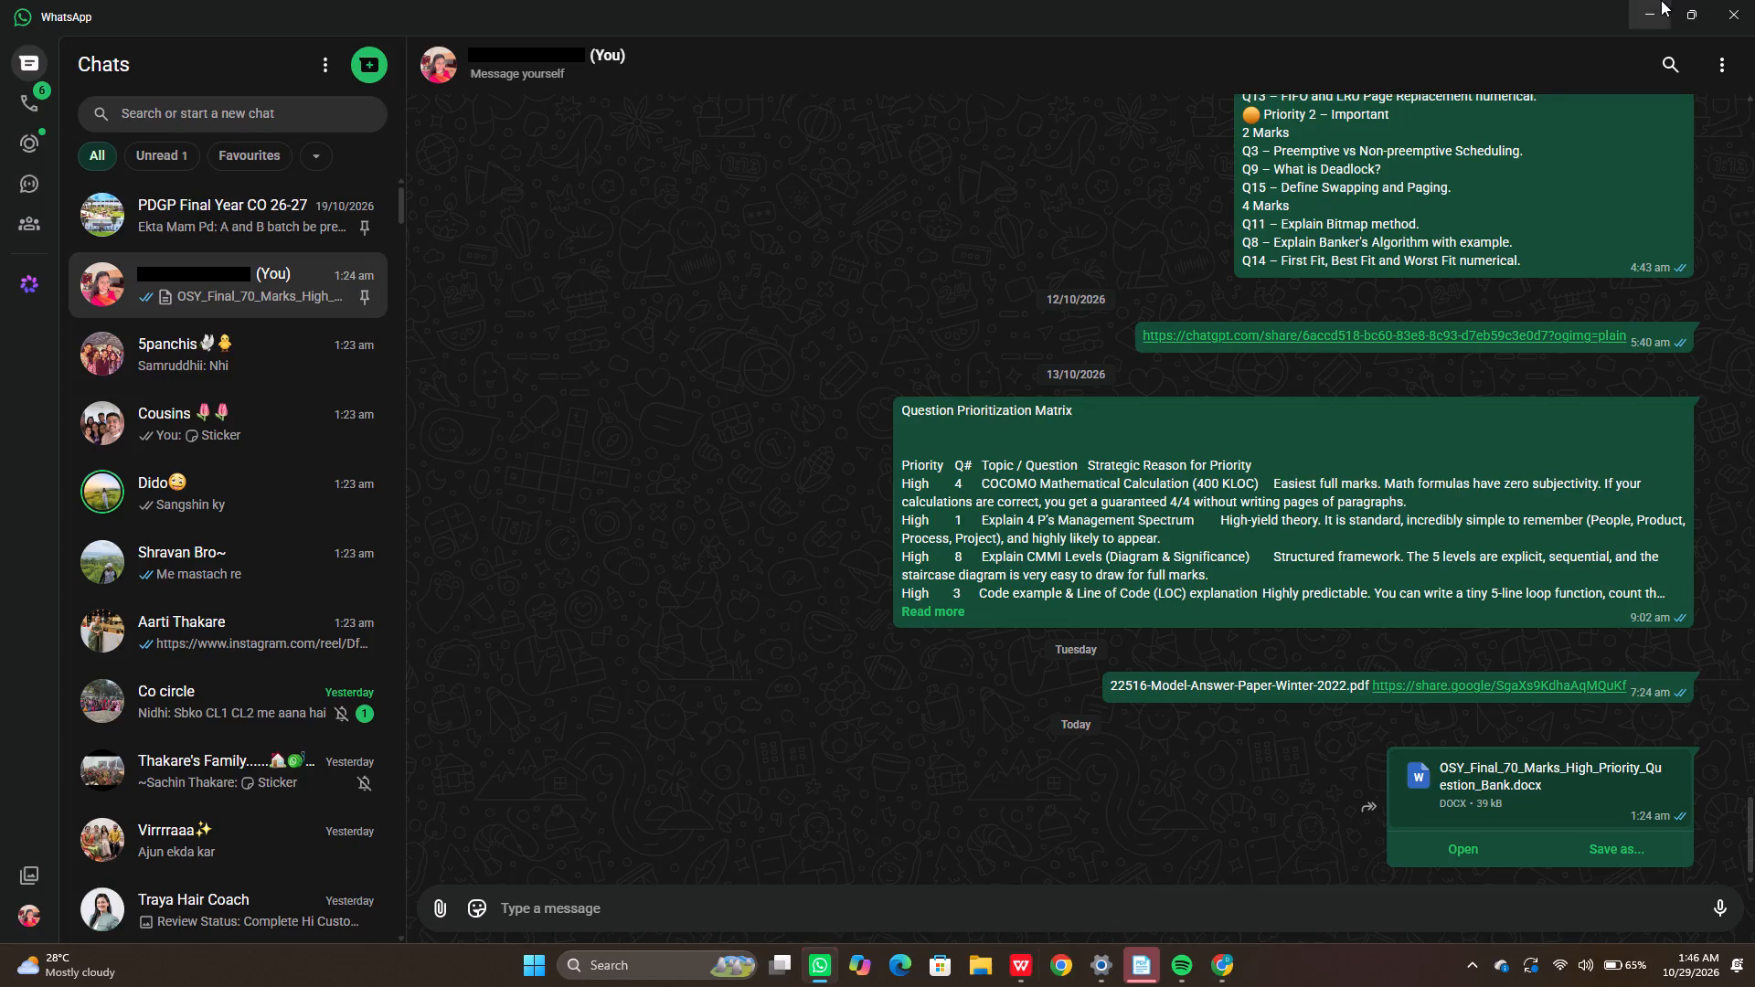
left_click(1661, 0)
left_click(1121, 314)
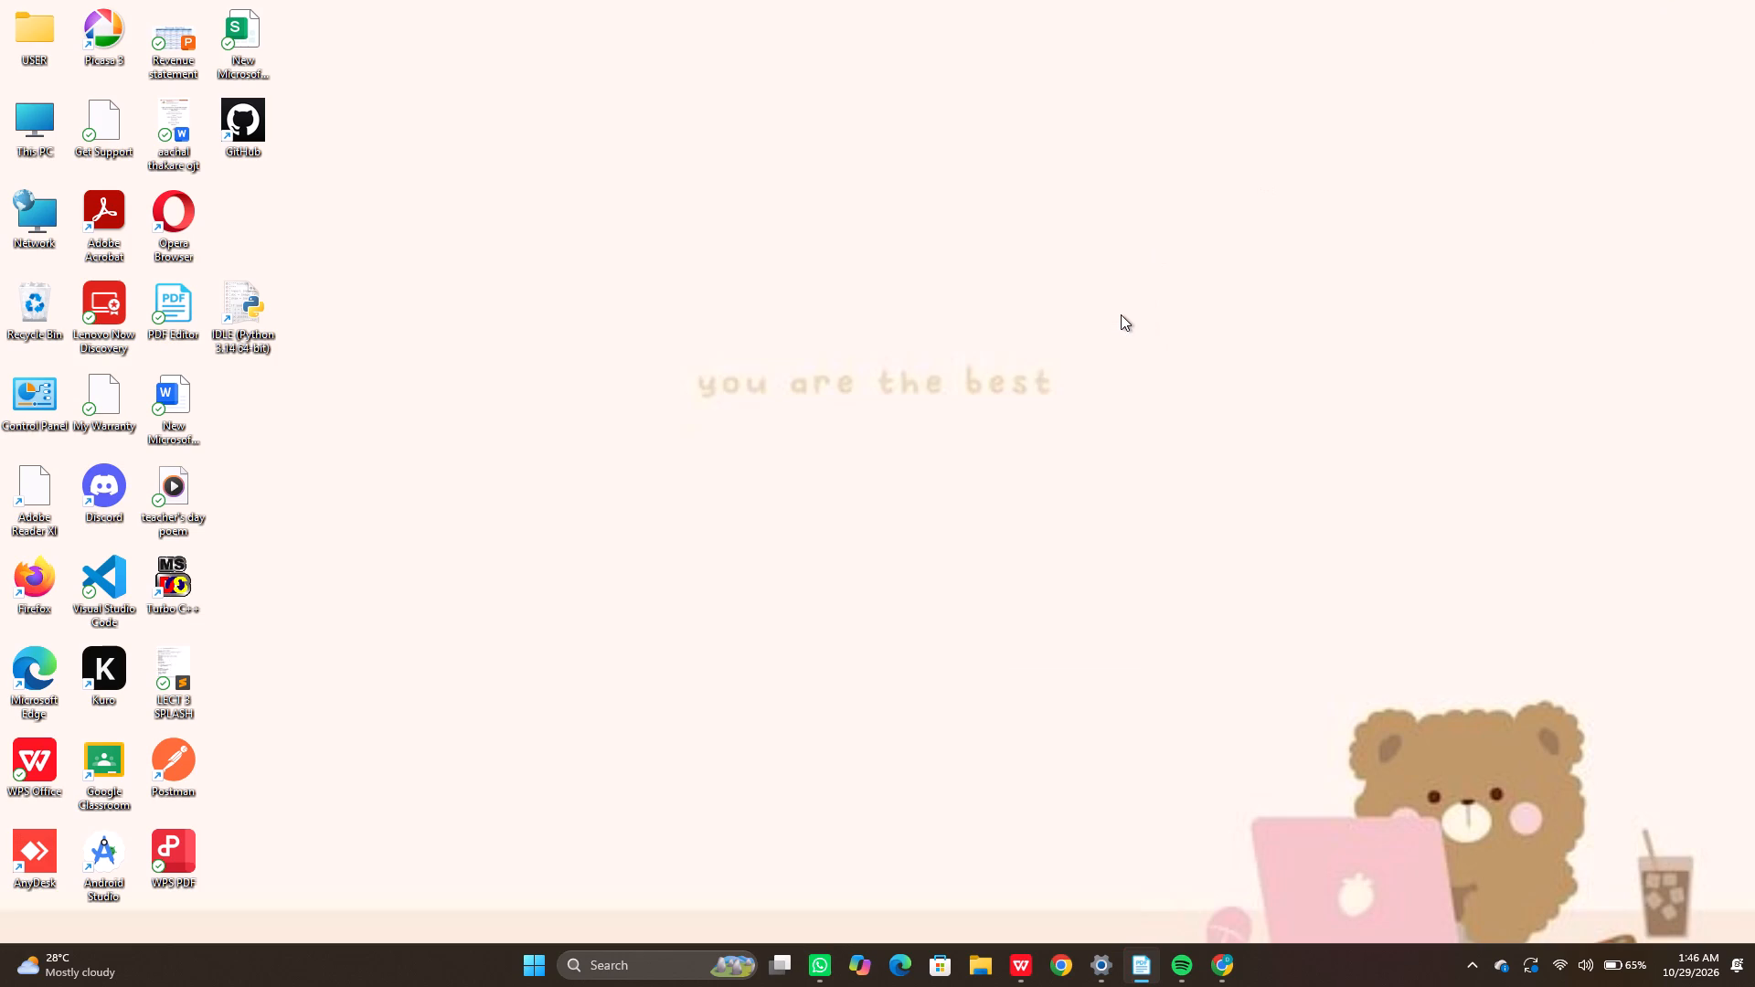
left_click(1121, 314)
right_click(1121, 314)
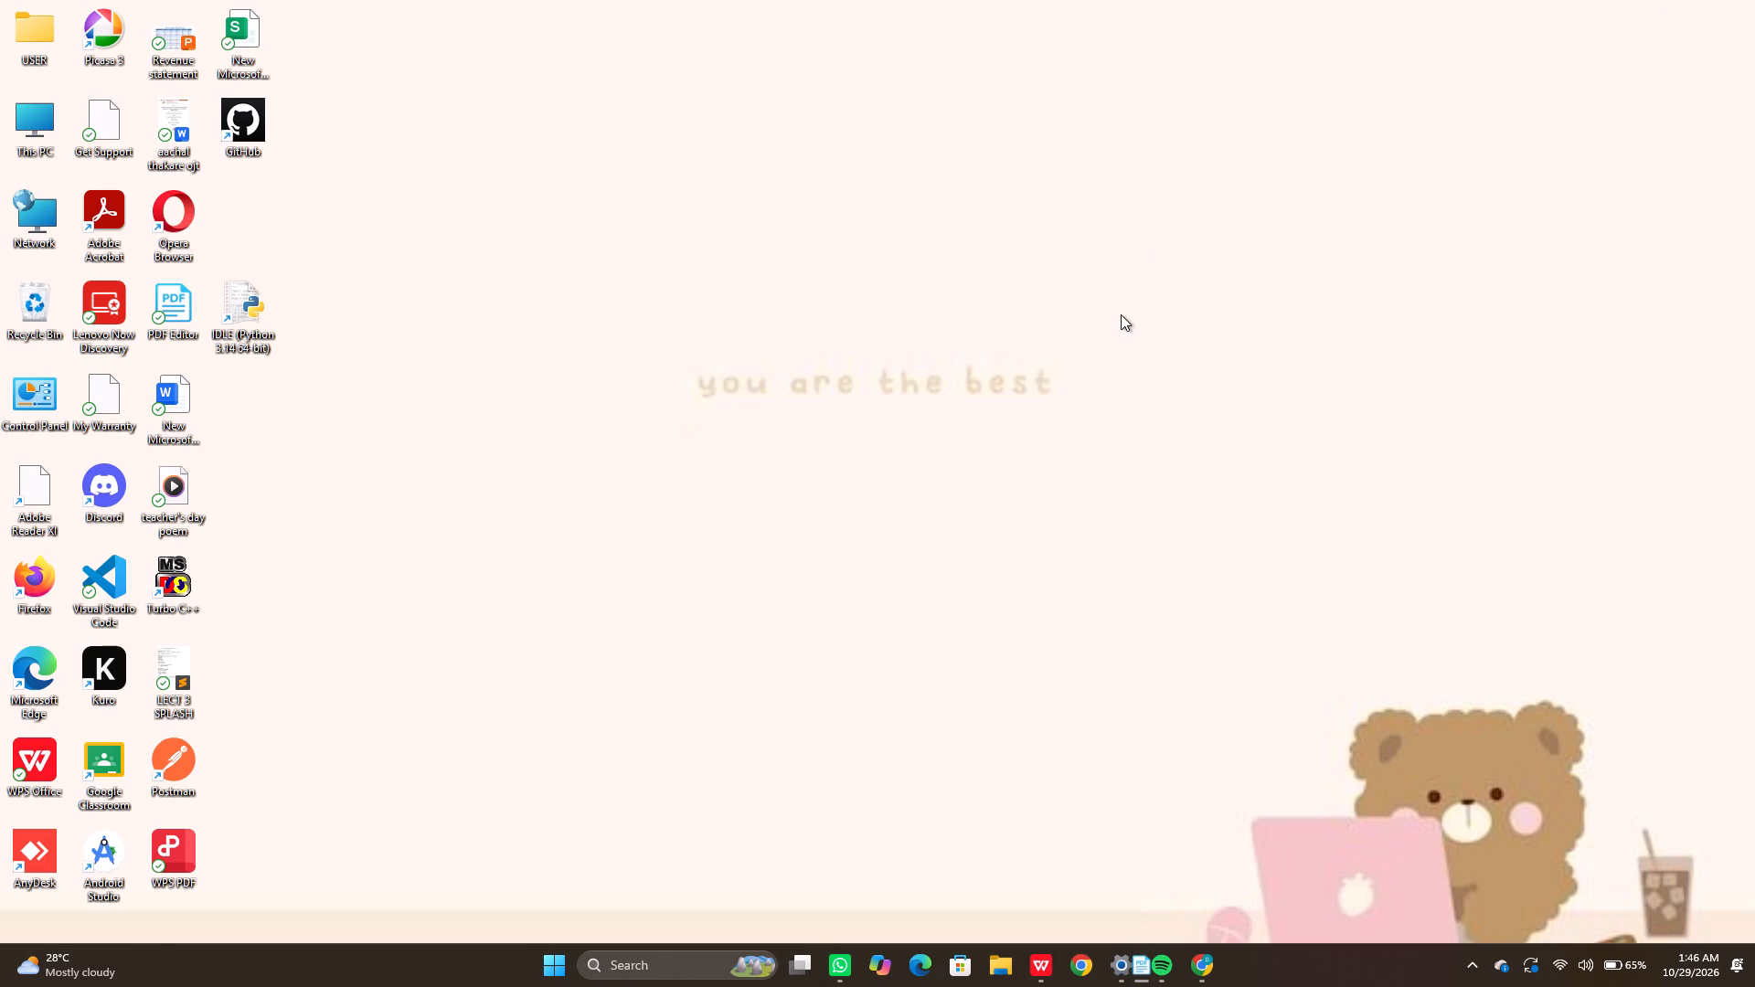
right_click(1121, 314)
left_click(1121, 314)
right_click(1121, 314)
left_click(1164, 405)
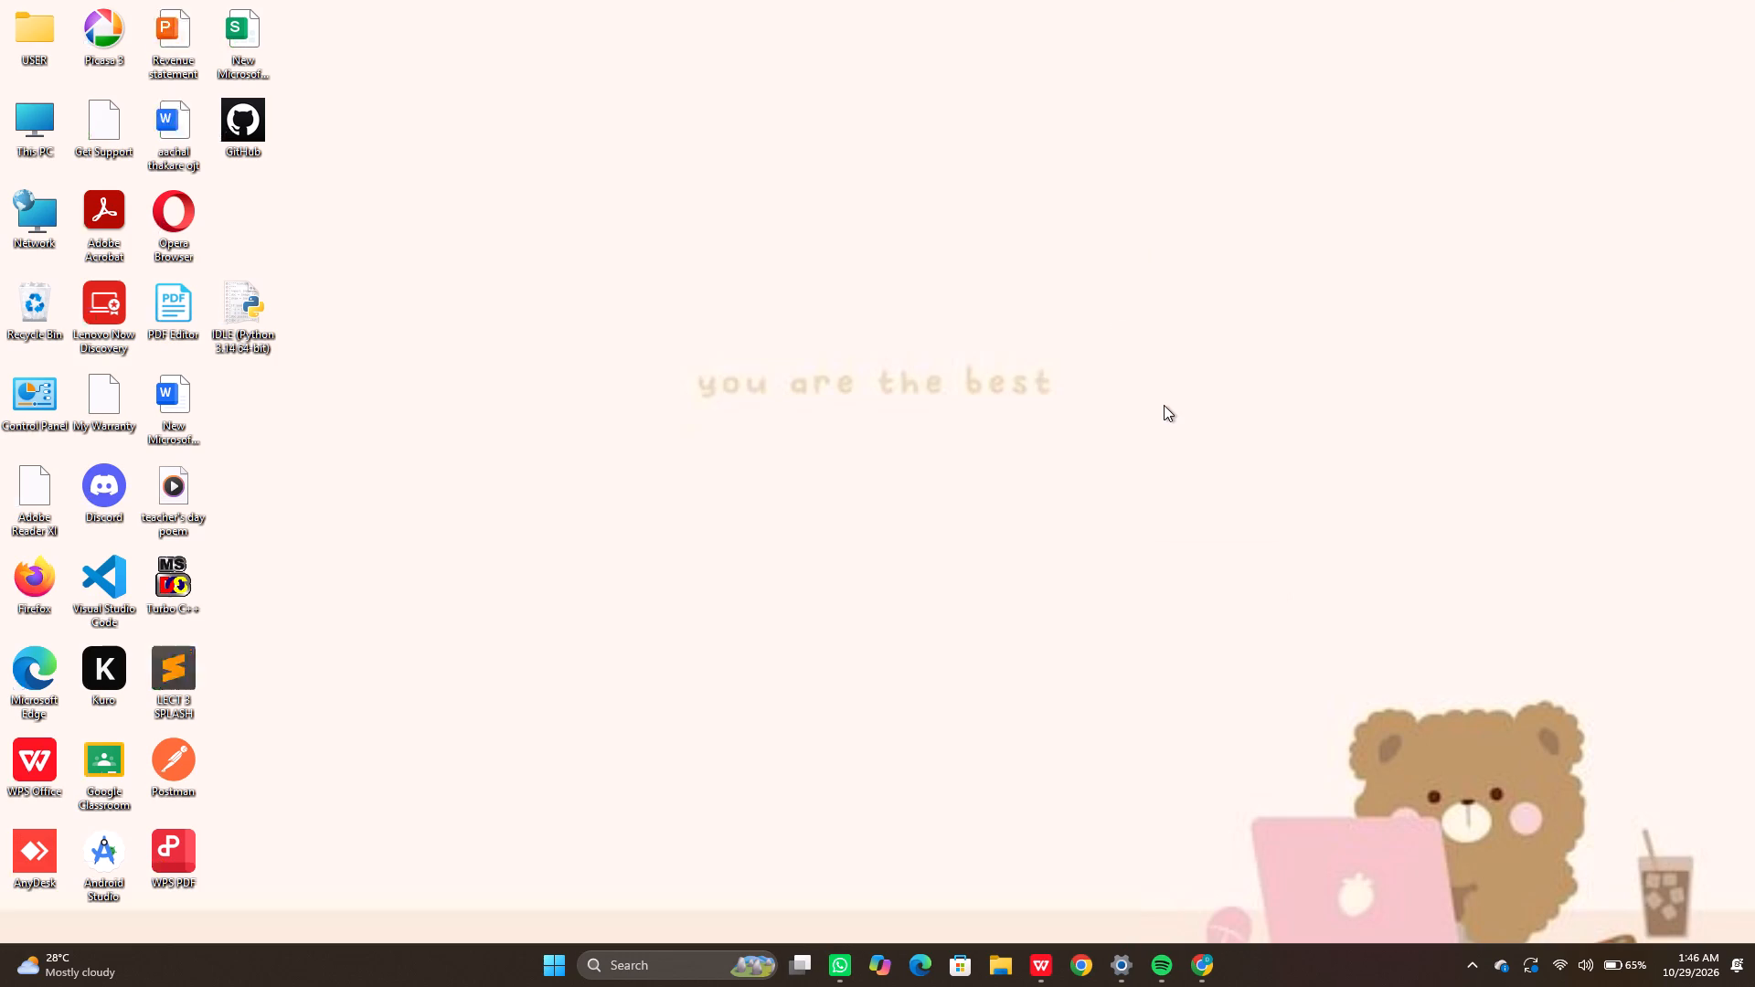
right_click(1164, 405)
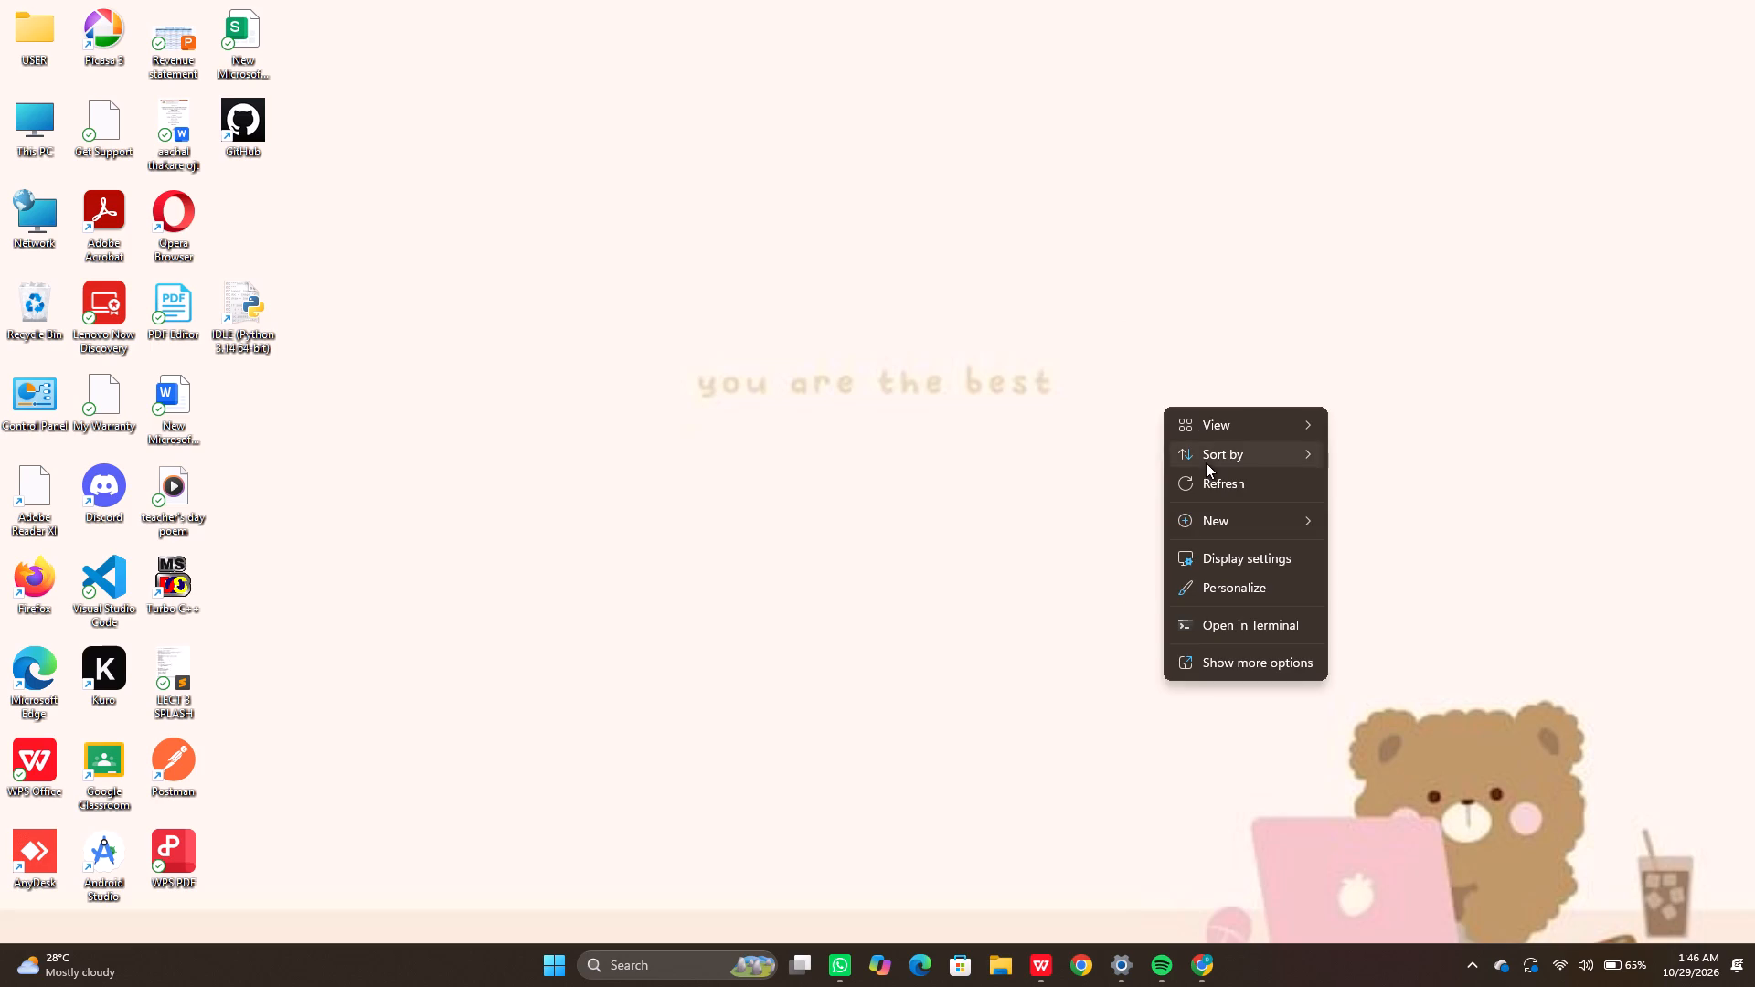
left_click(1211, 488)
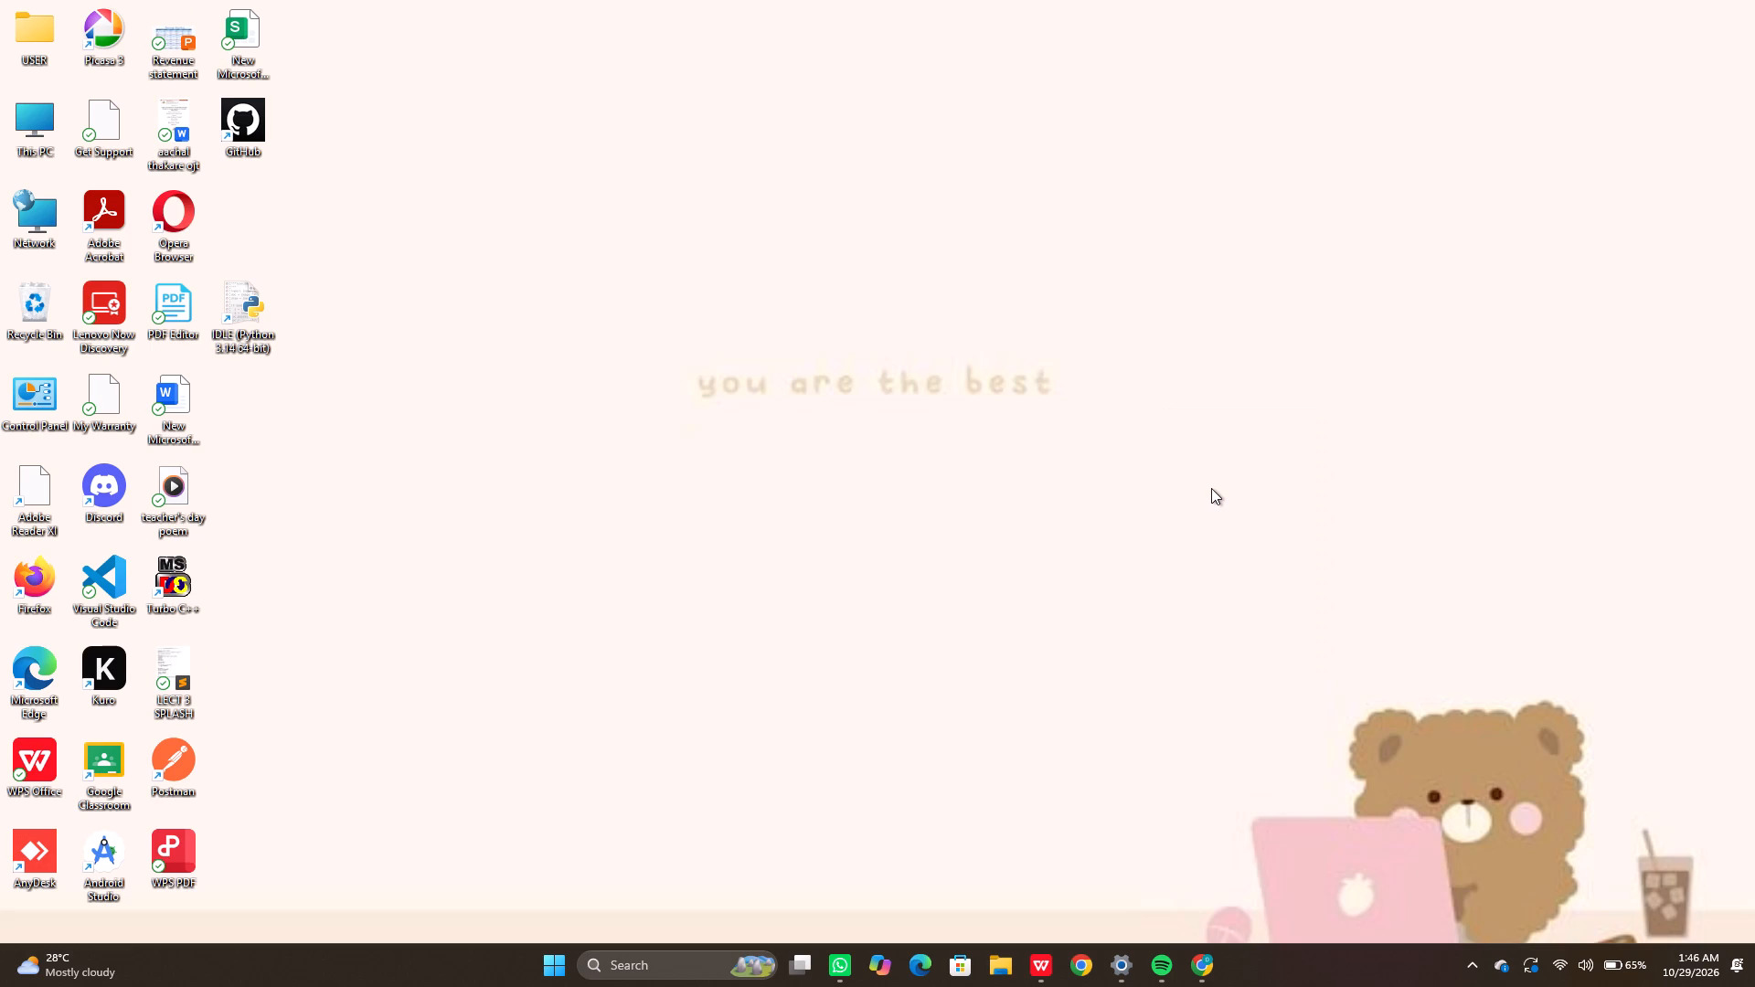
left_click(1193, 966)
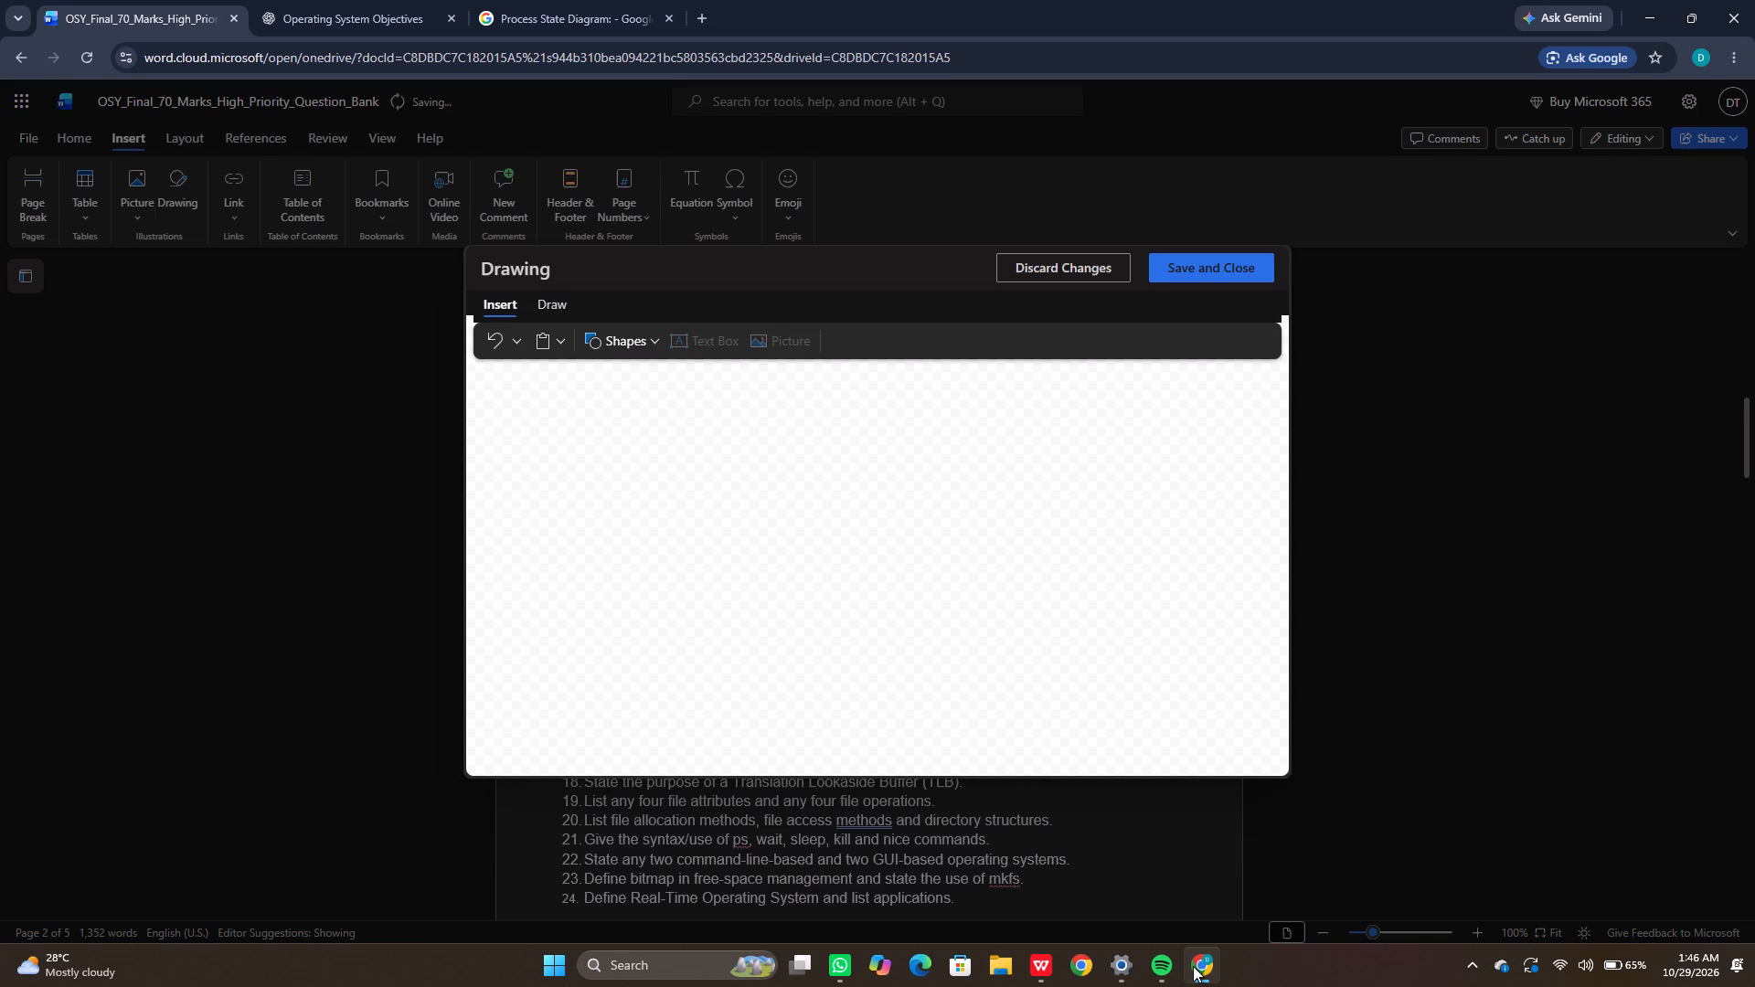
Discard the empty drawing and return to the document.
left_click(1497, 530)
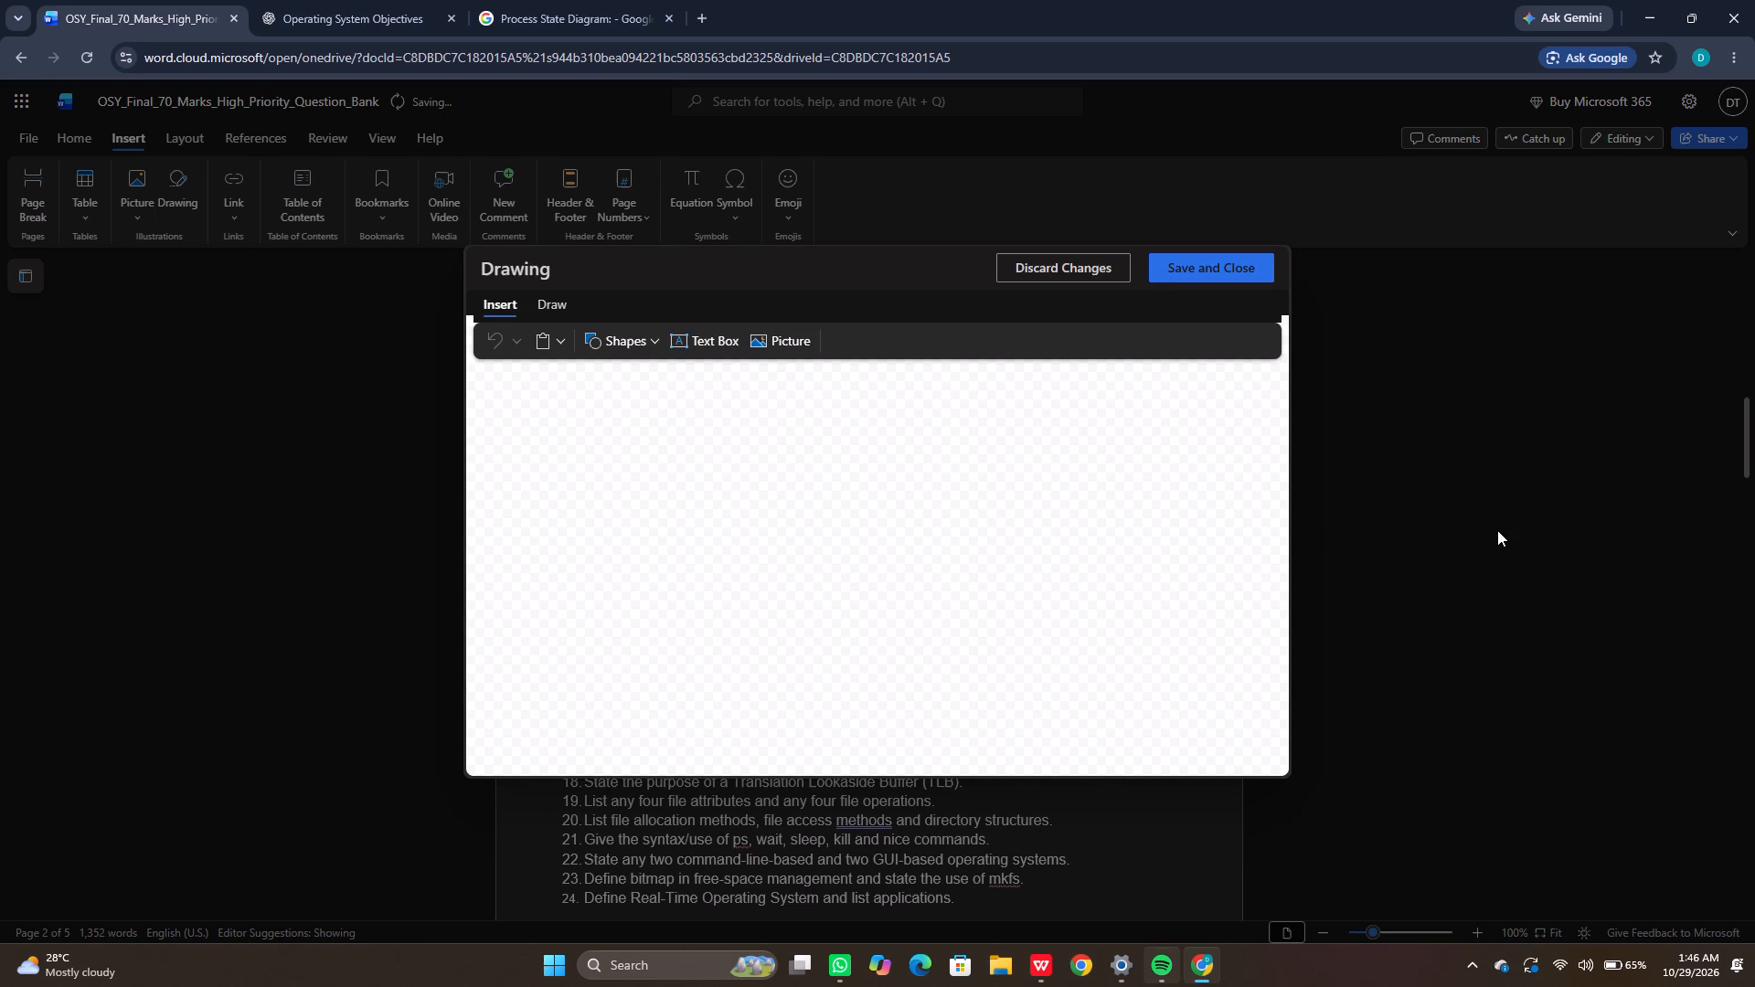
left_click(1099, 281)
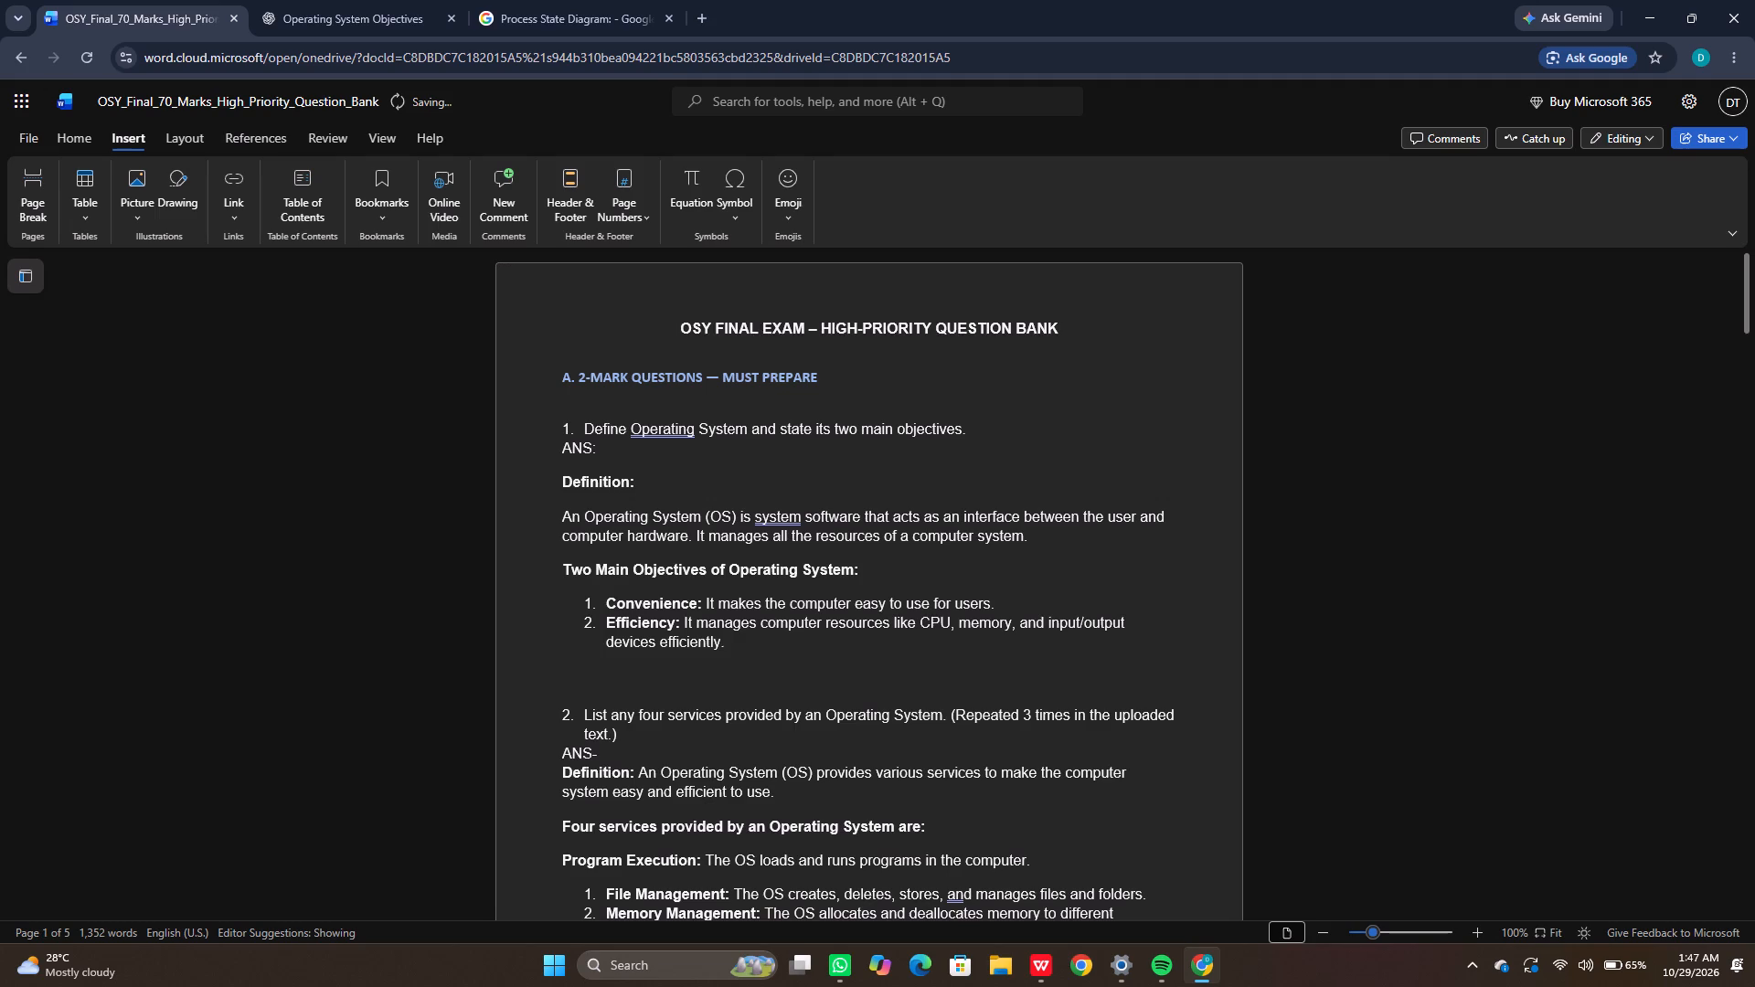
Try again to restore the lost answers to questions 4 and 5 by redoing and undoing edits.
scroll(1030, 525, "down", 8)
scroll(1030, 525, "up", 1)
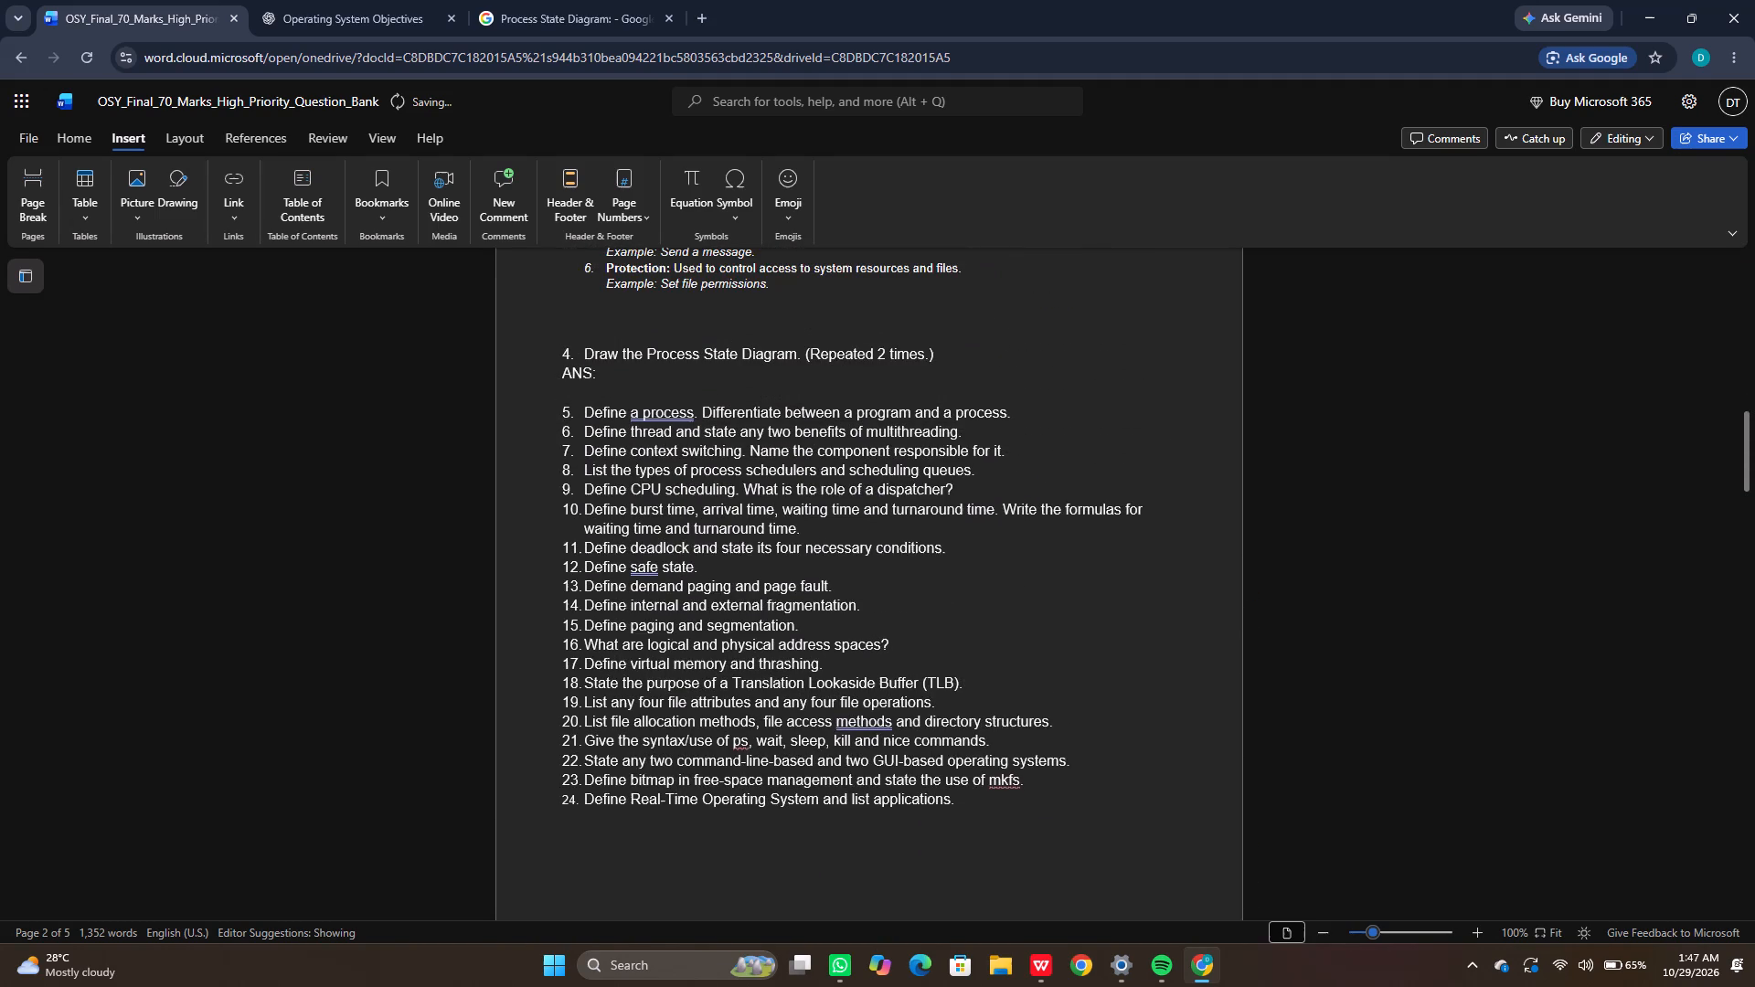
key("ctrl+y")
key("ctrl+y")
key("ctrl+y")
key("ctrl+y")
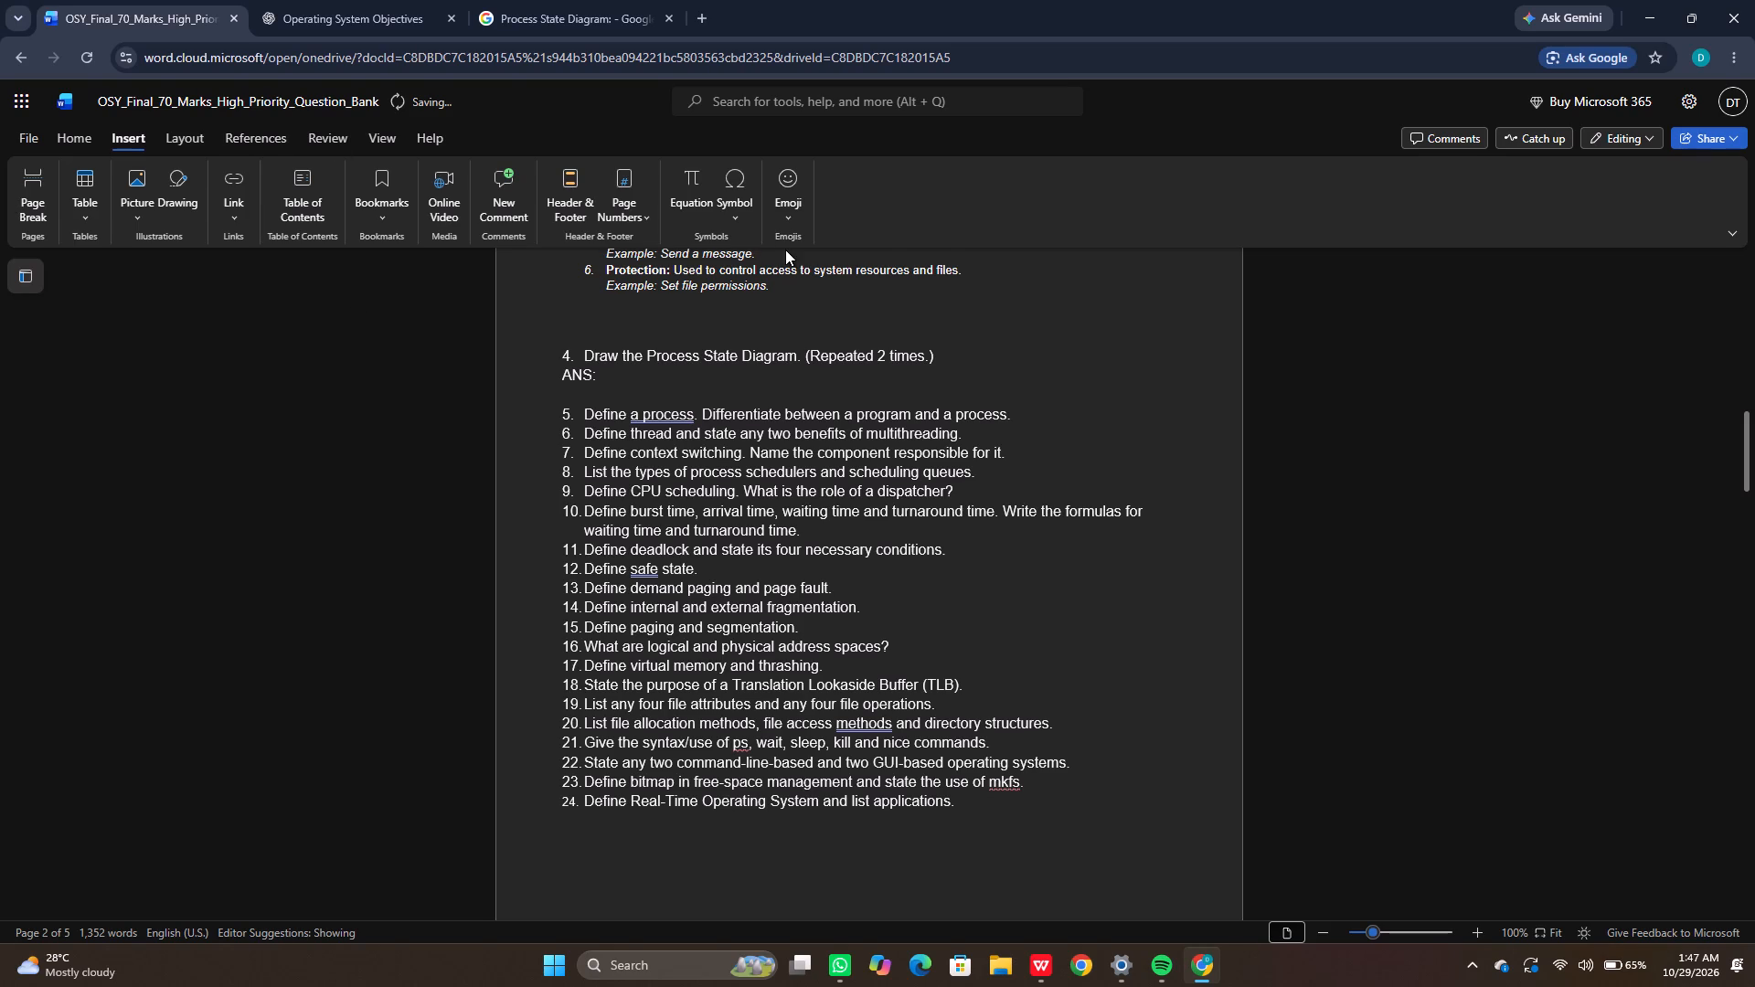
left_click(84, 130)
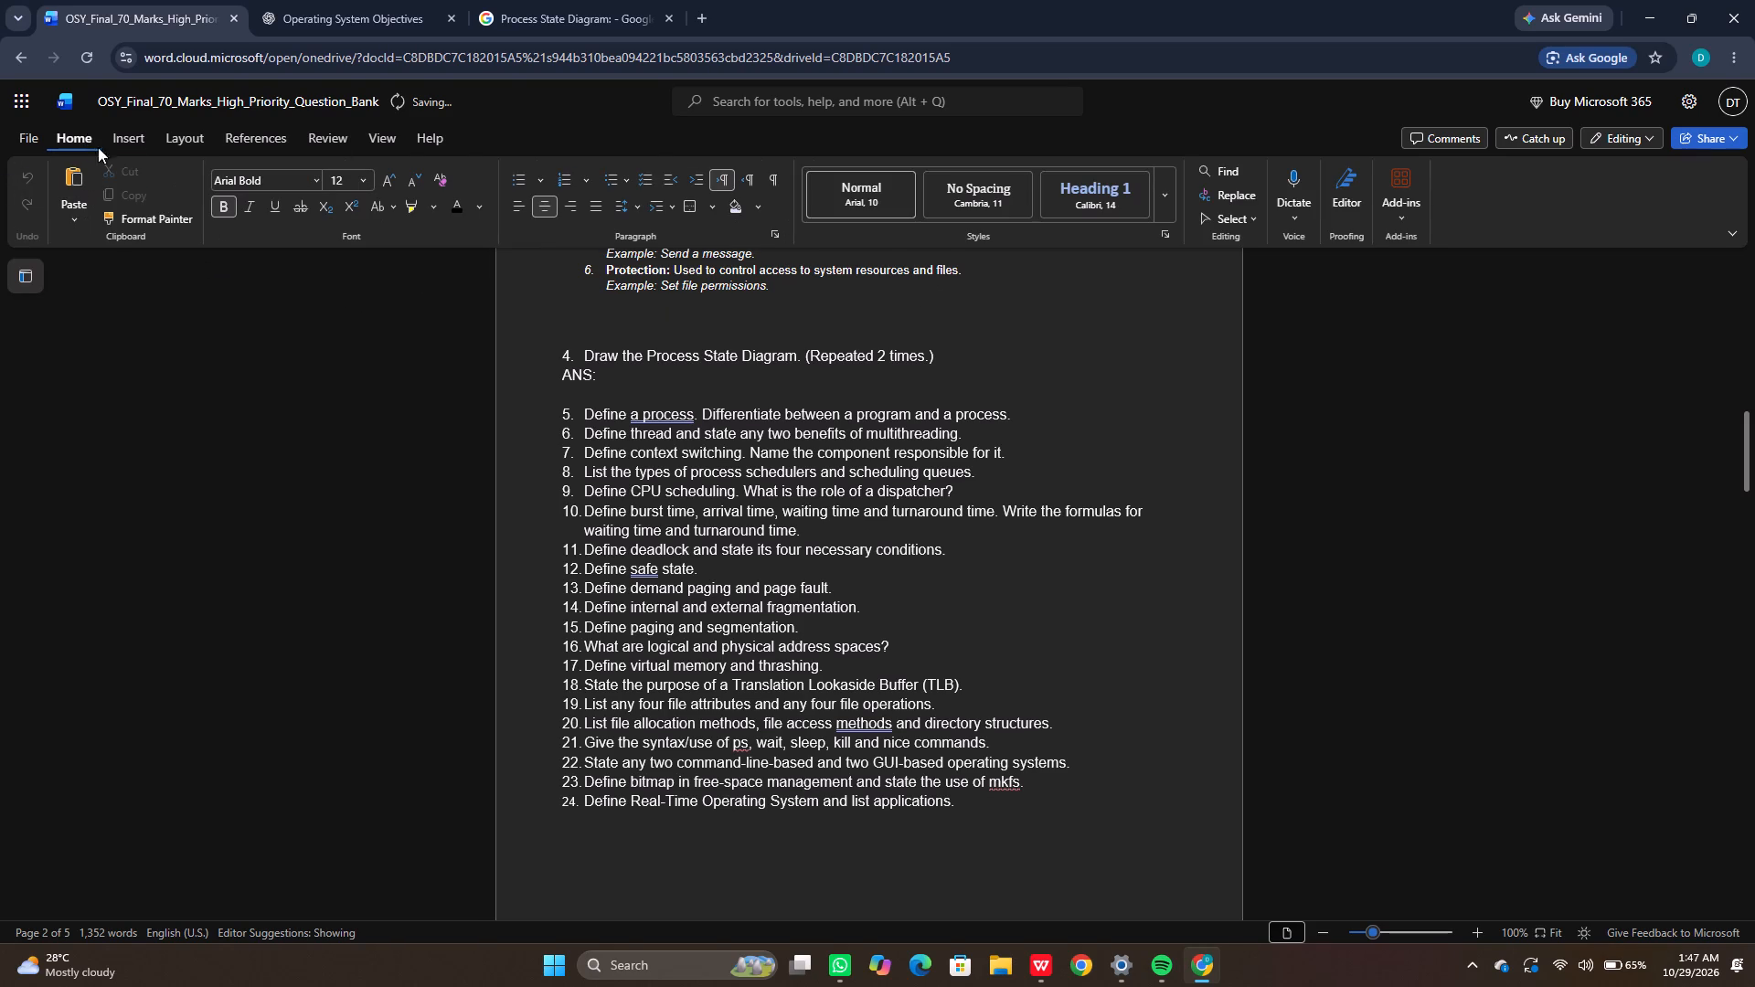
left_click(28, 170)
left_click(518, 16)
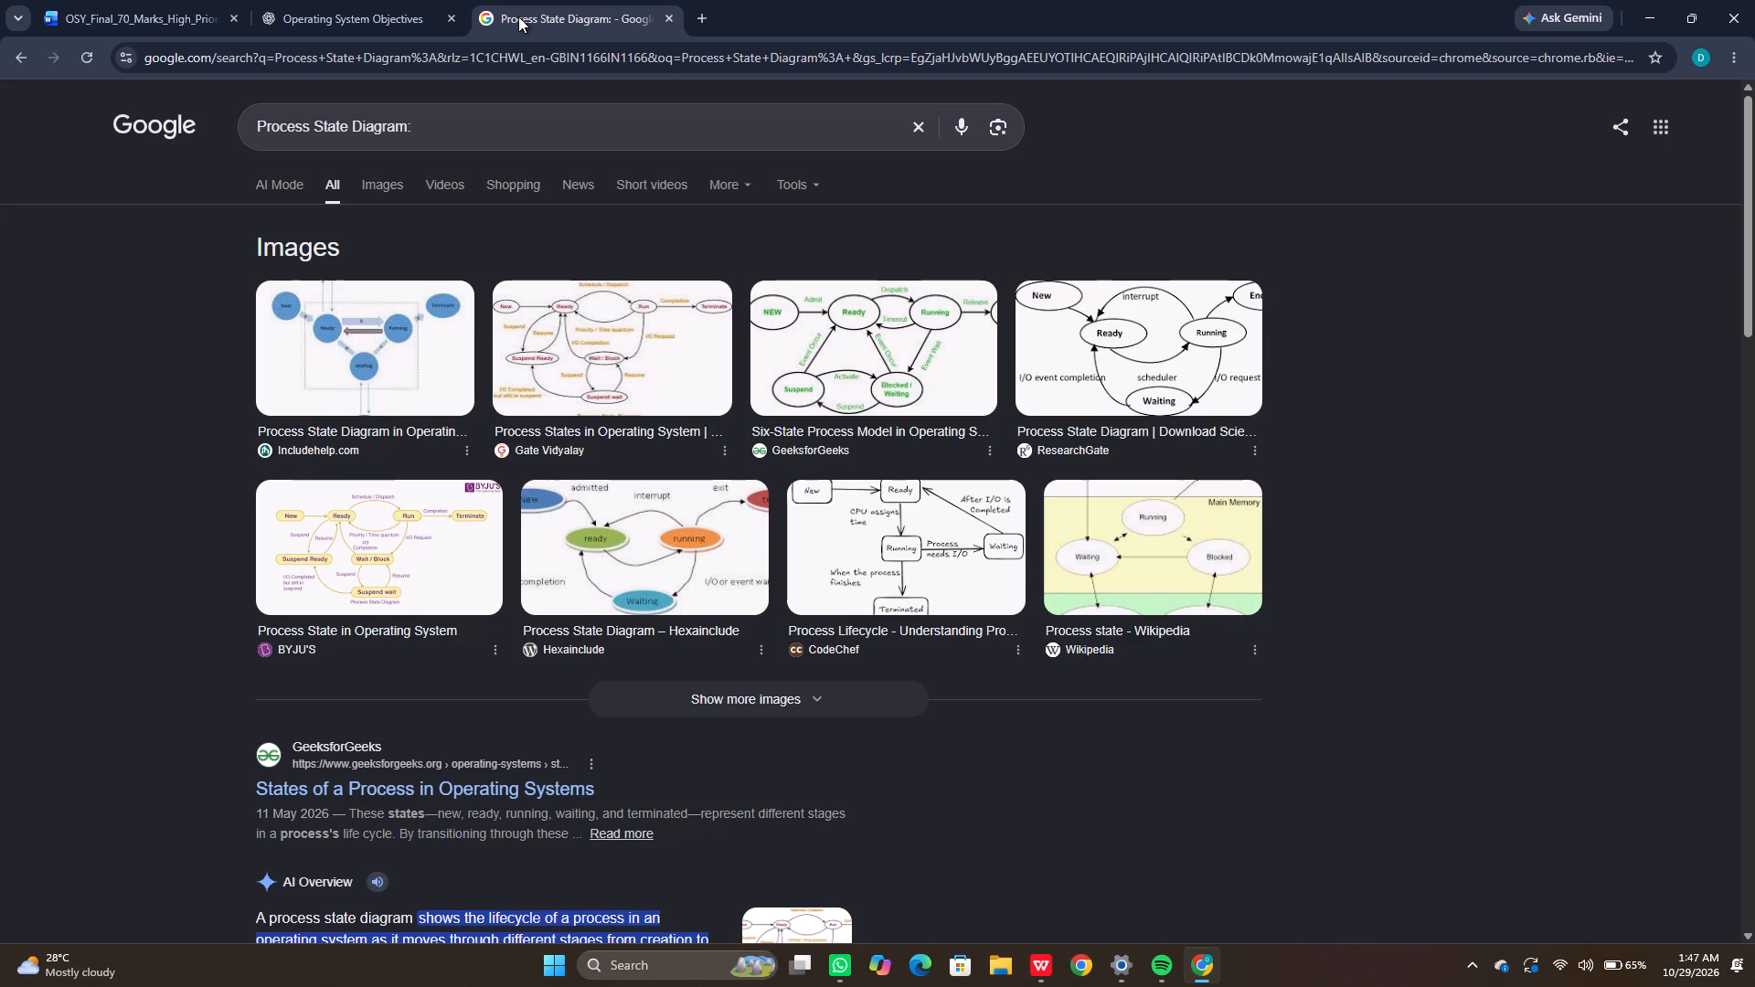
right_click(1195, 401)
left_click(1253, 480)
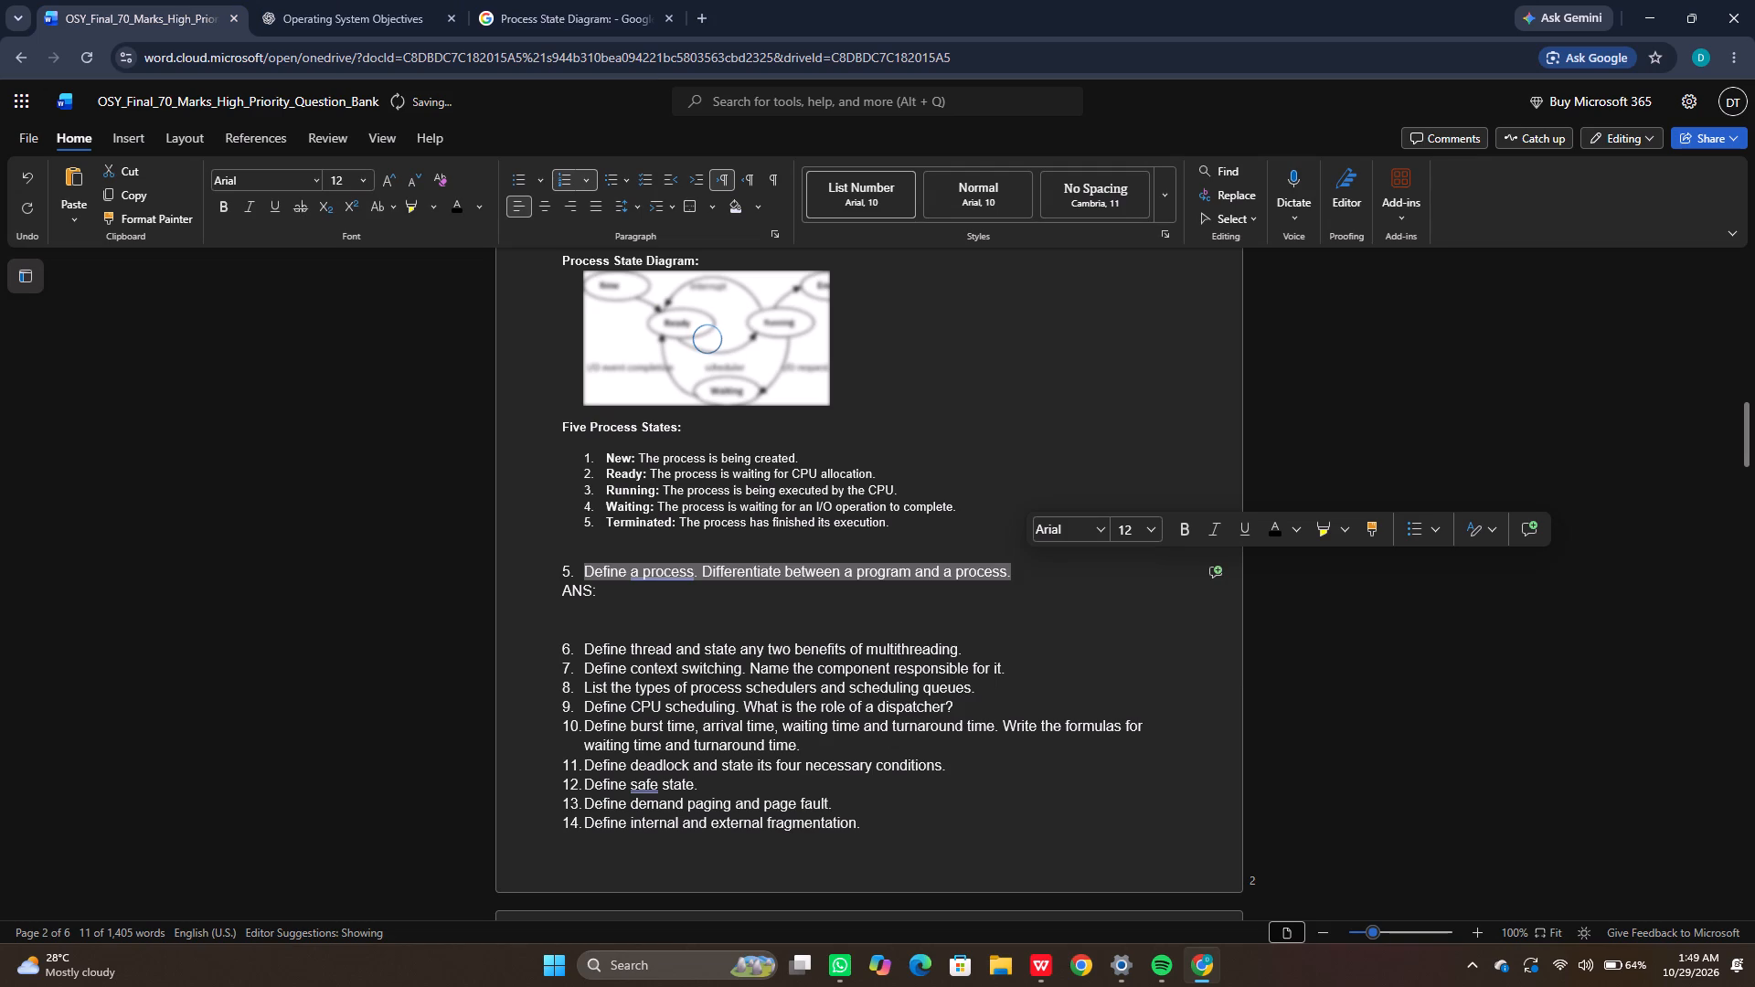
left_click(578, 618)
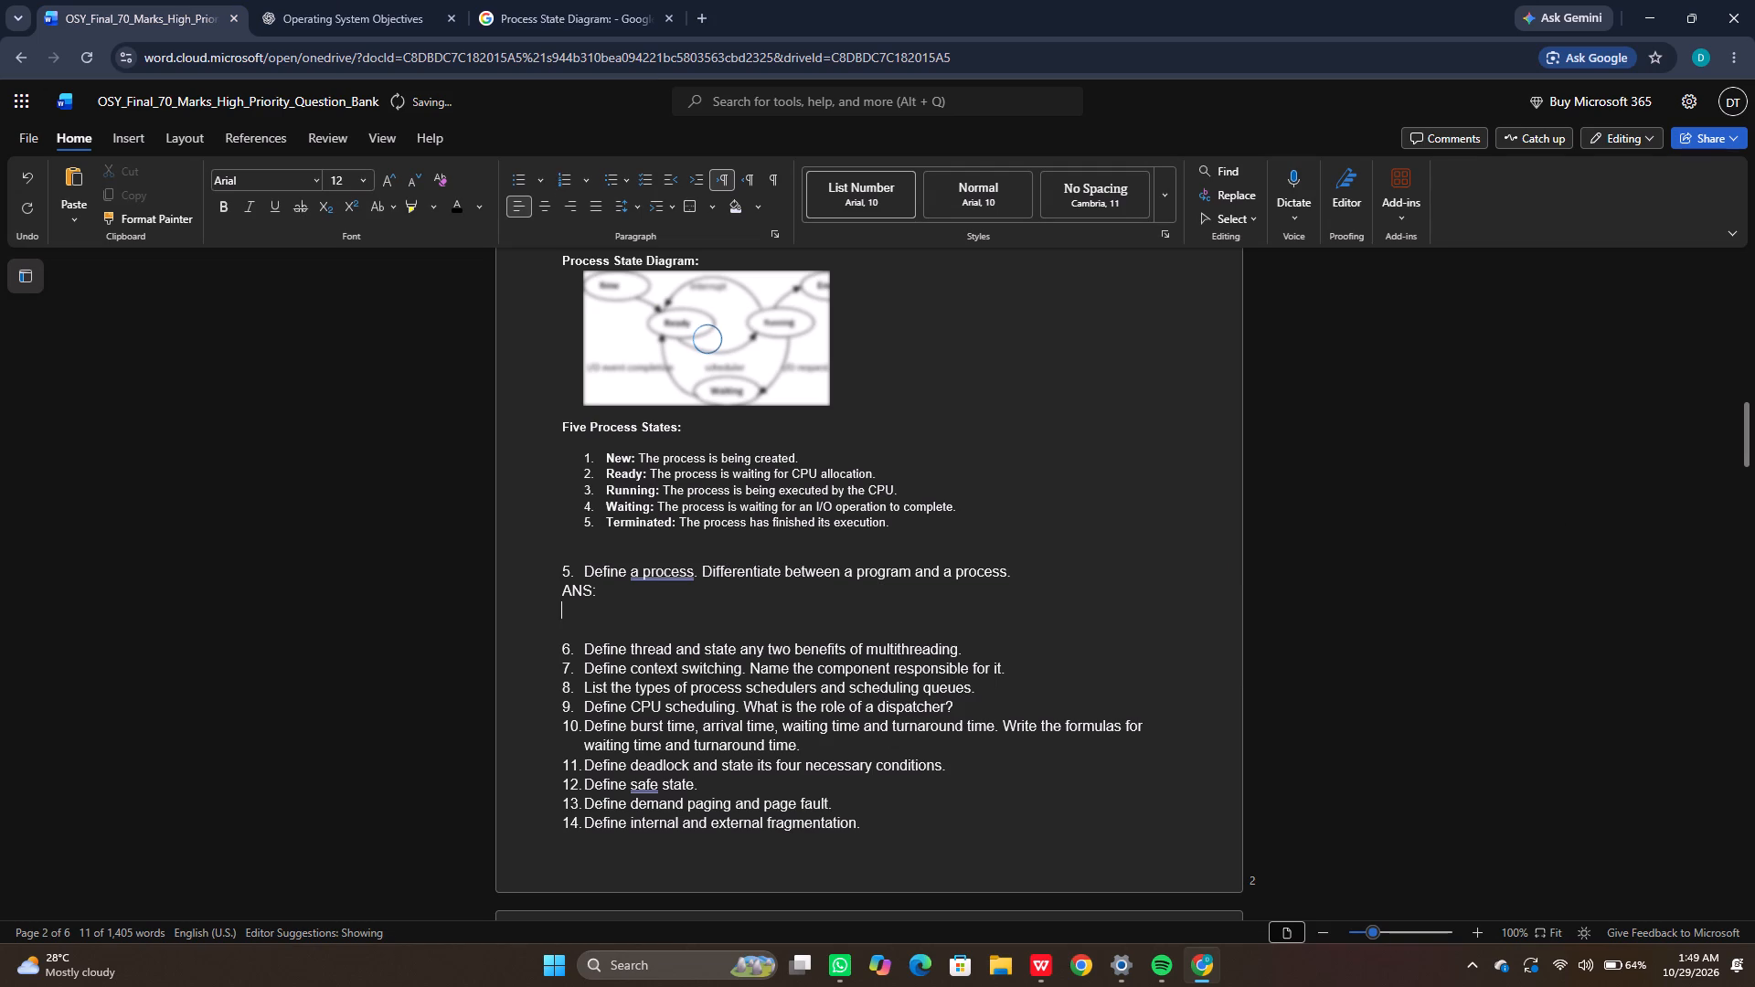
key("ctrl+v")
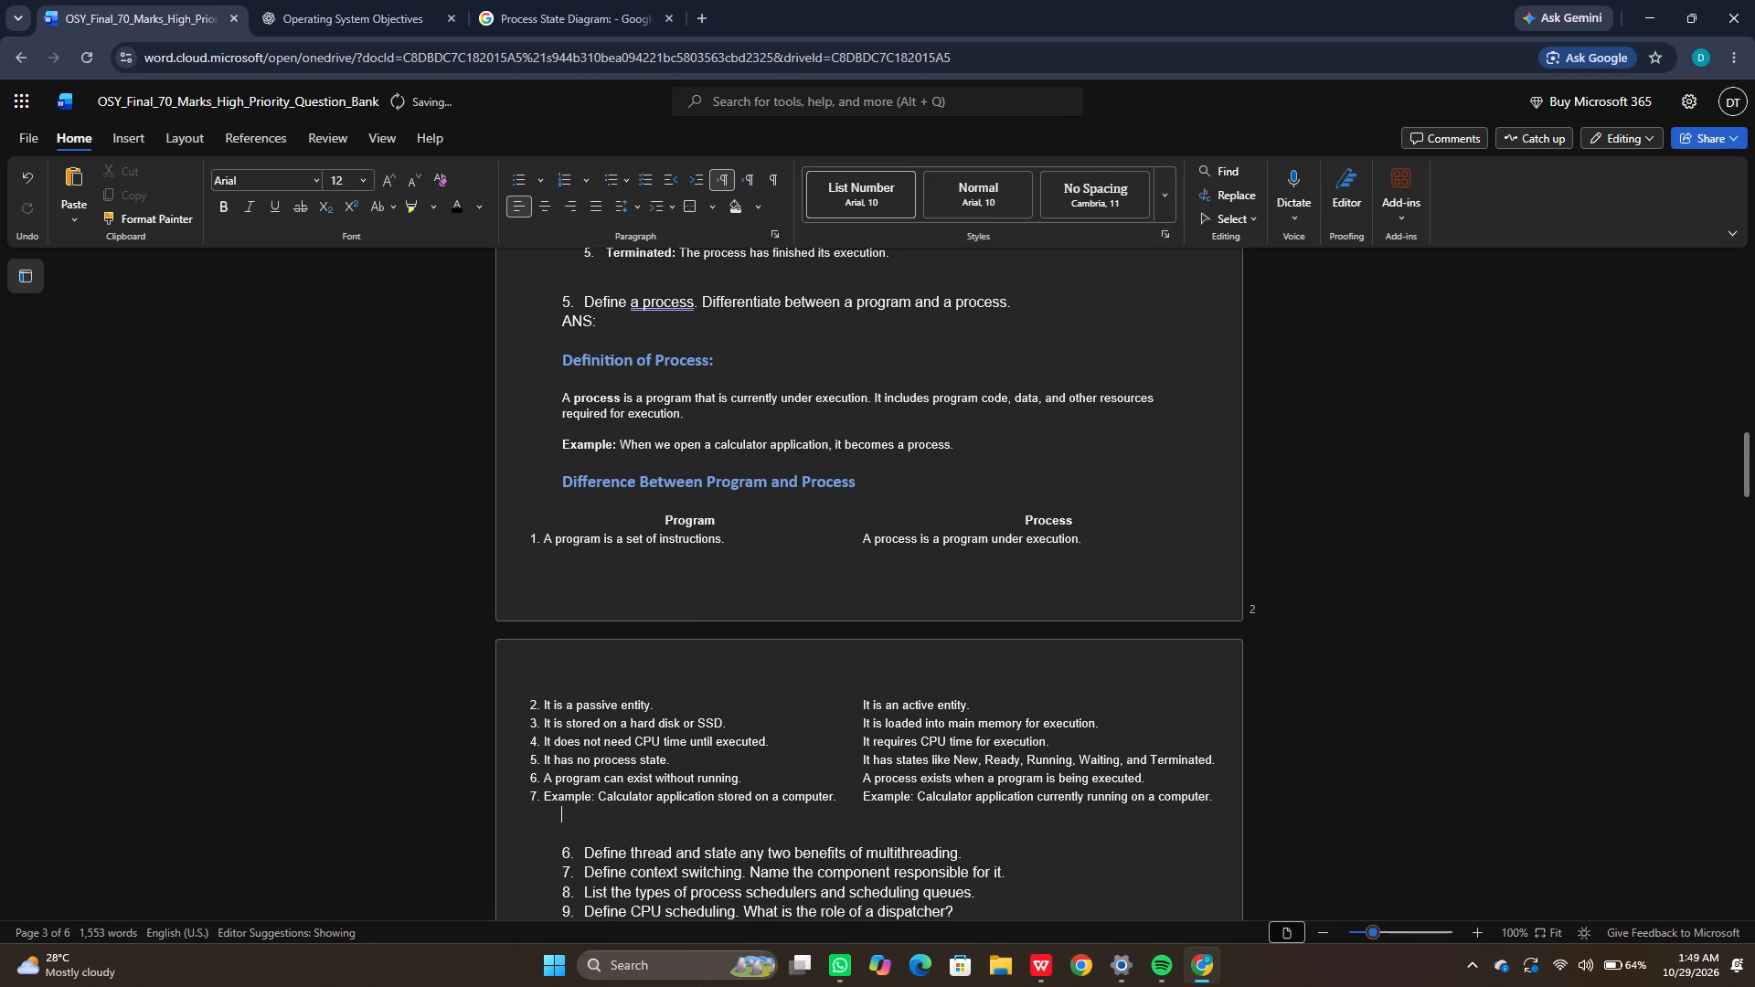
Close the gap above the "Example:" line so it follows the process definition with only a line break.
left_click(618, 430)
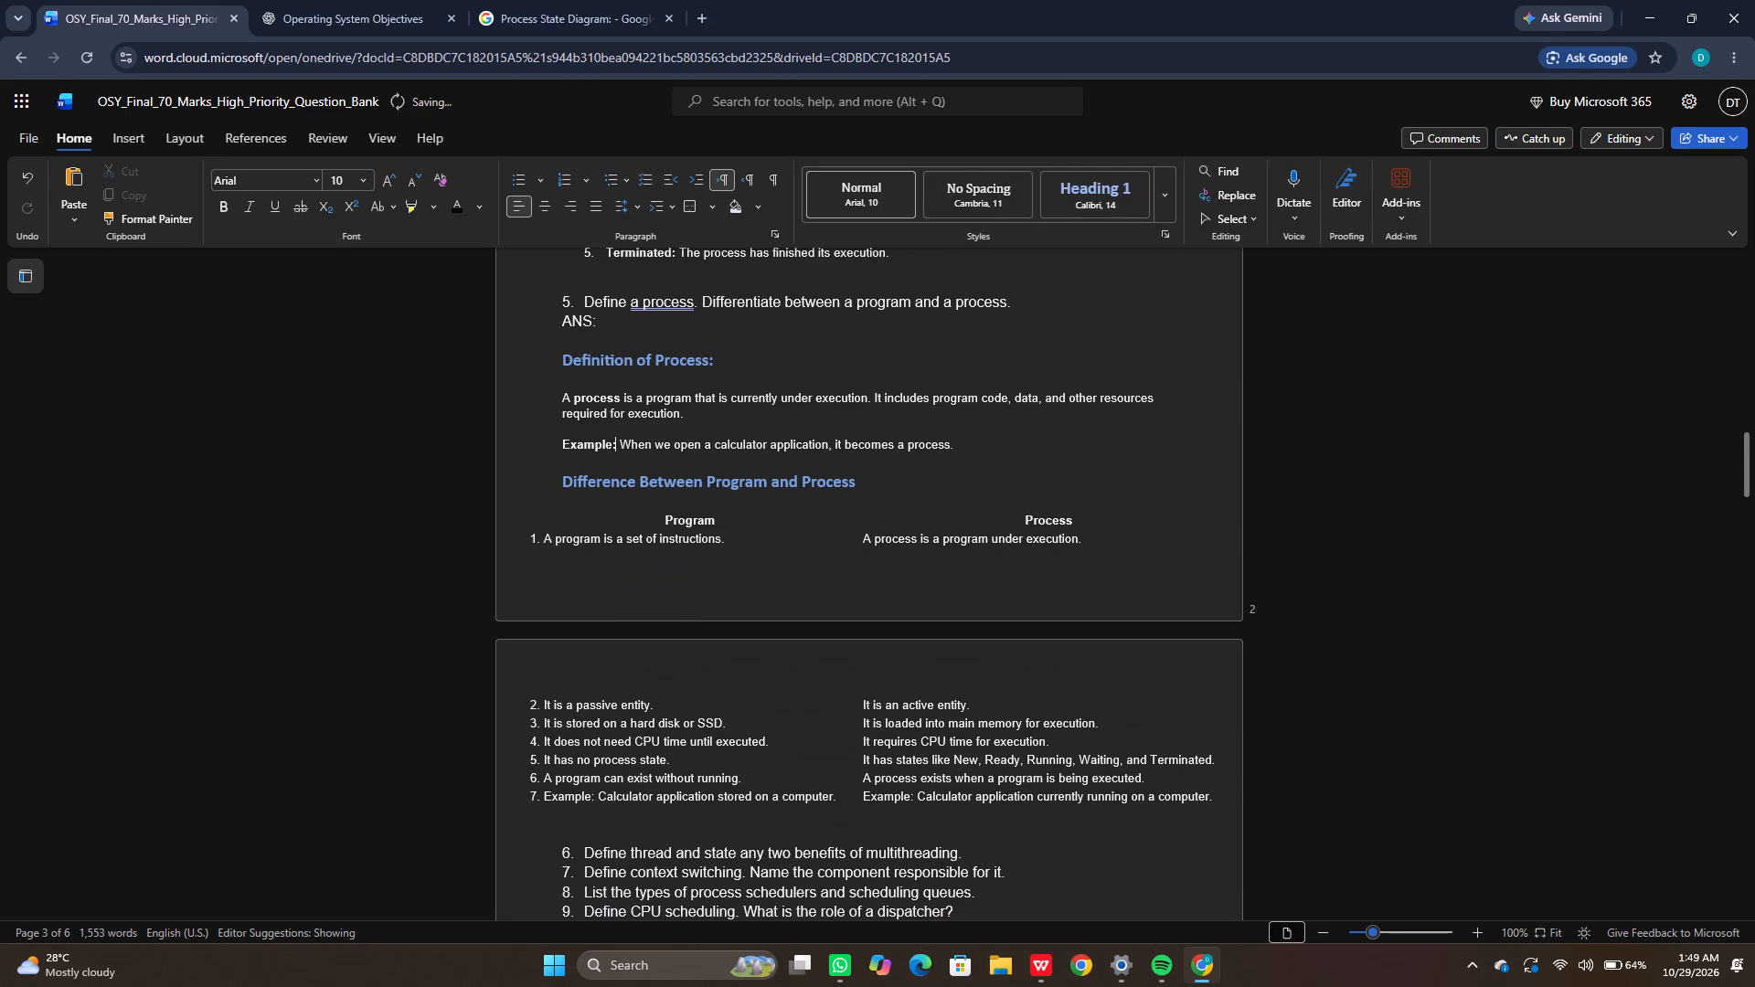
left_click(560, 440)
key("BackSpace")
key("shift+Return")
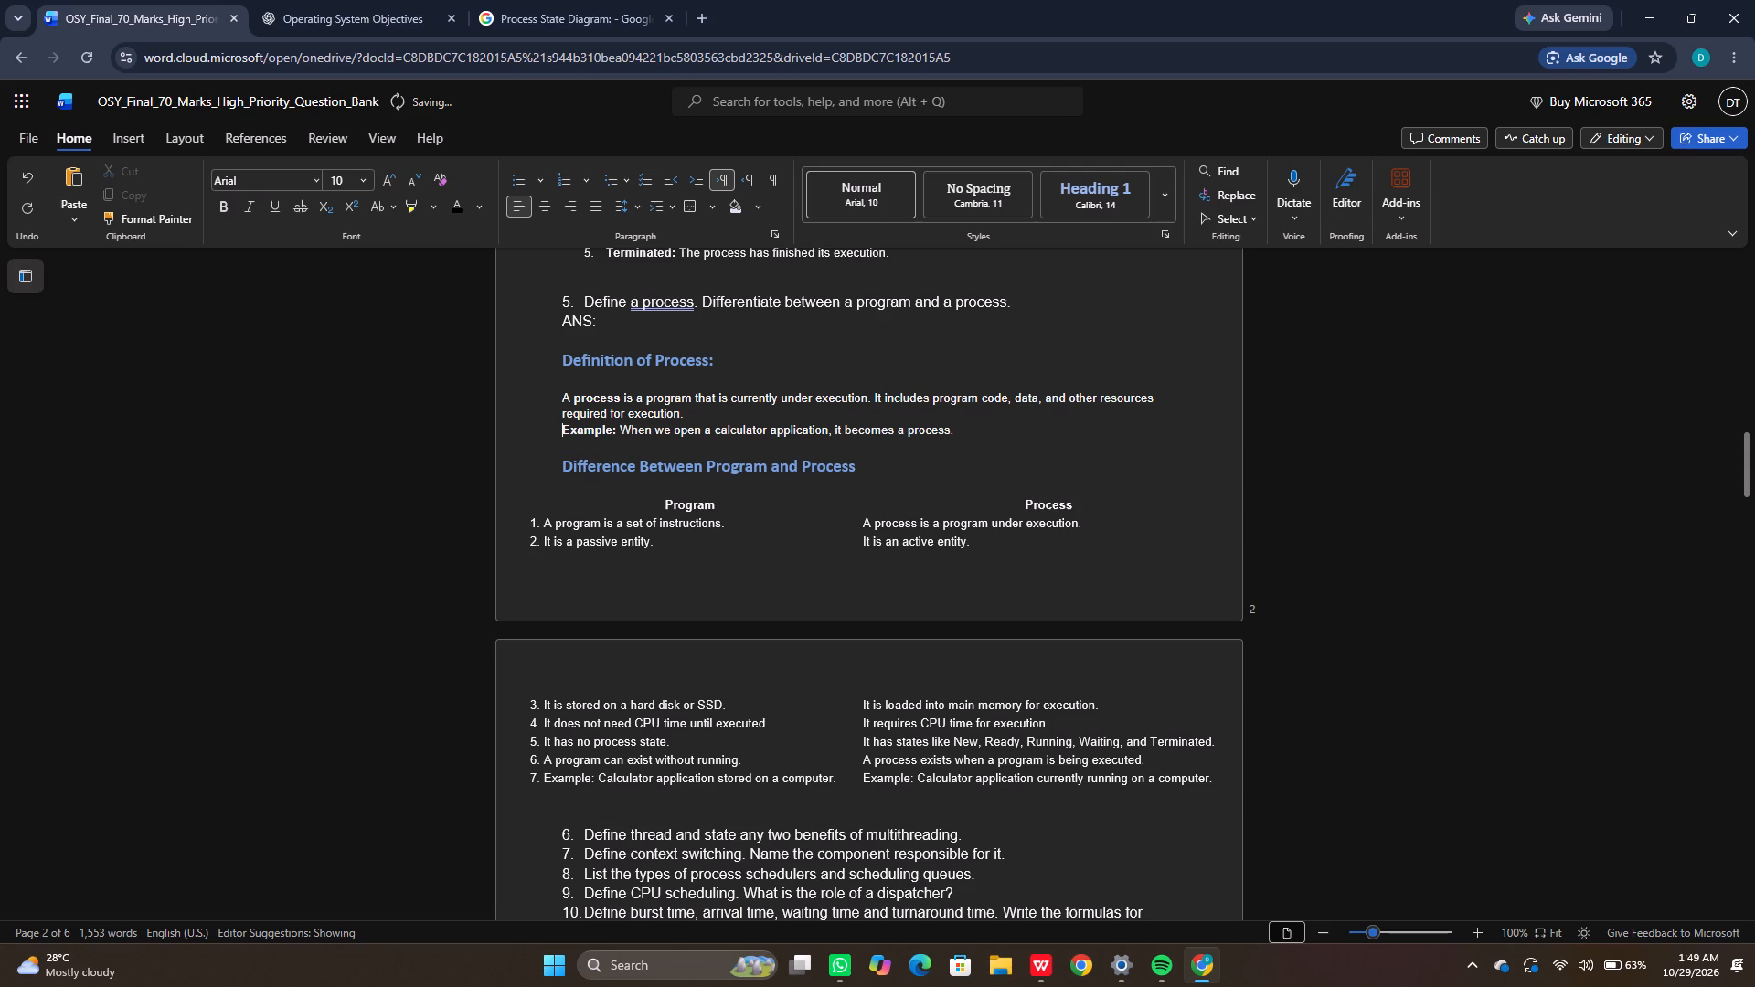
Set the font colour of the "Definition of Process:" heading to black.
left_click(572, 346)
triple_click(596, 357)
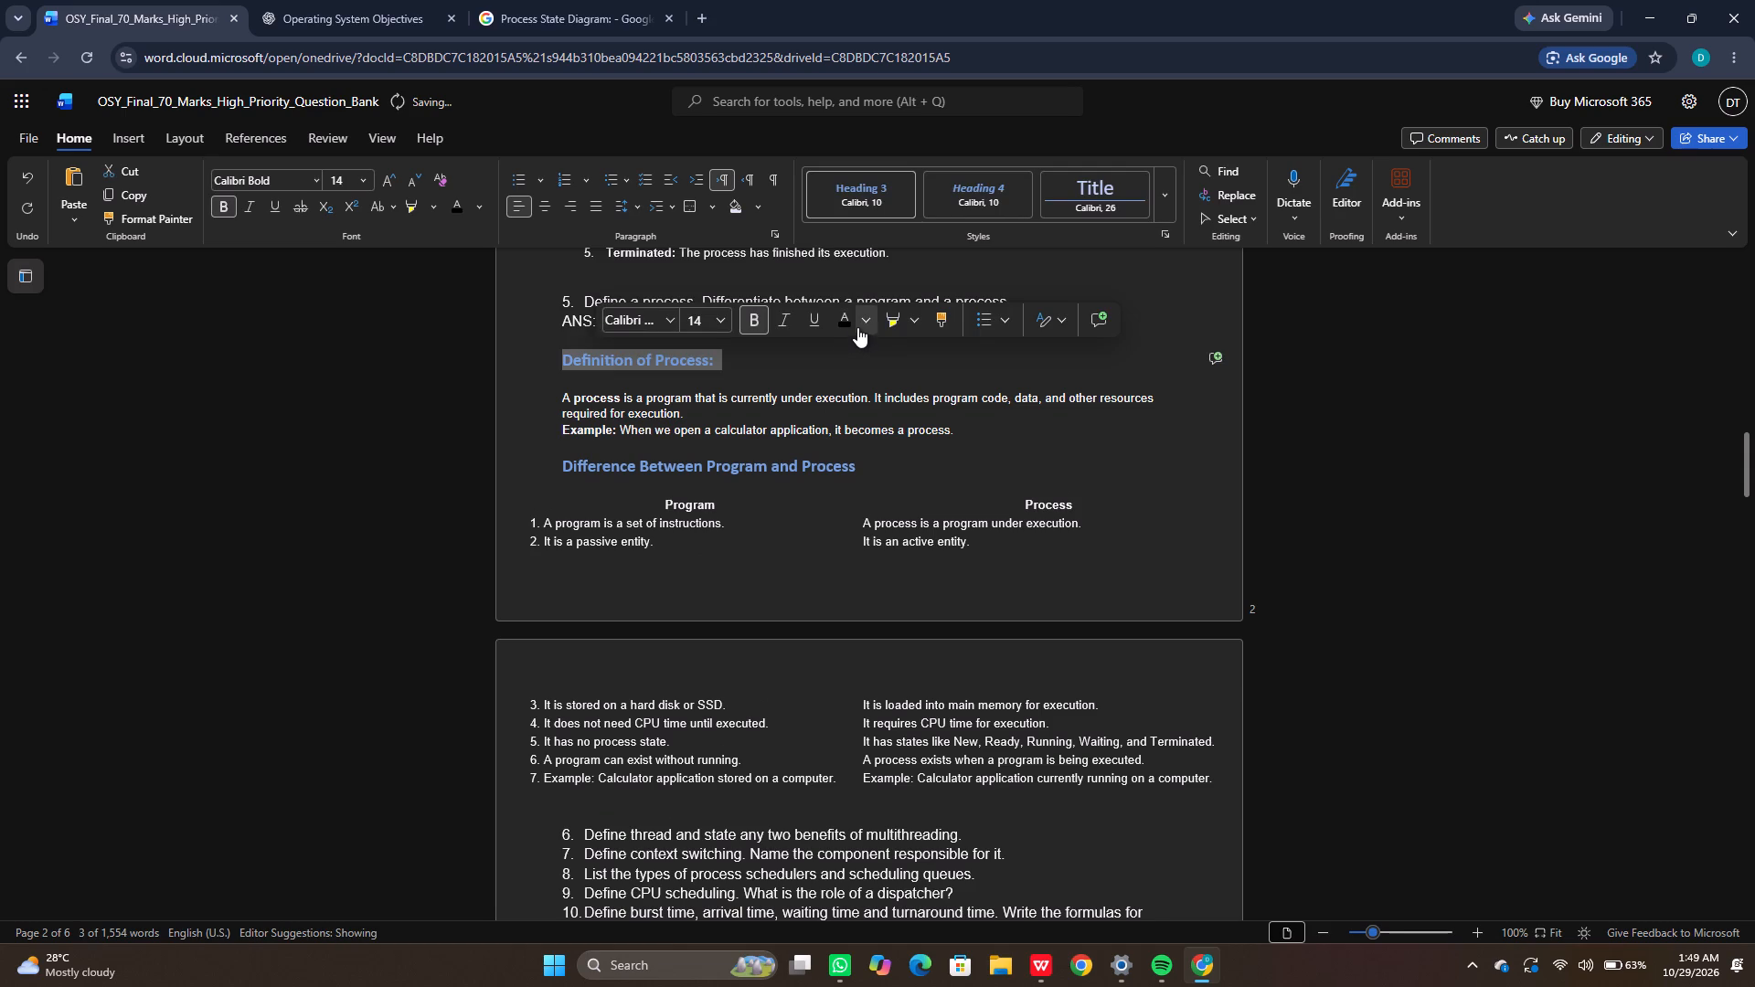
left_click(853, 324)
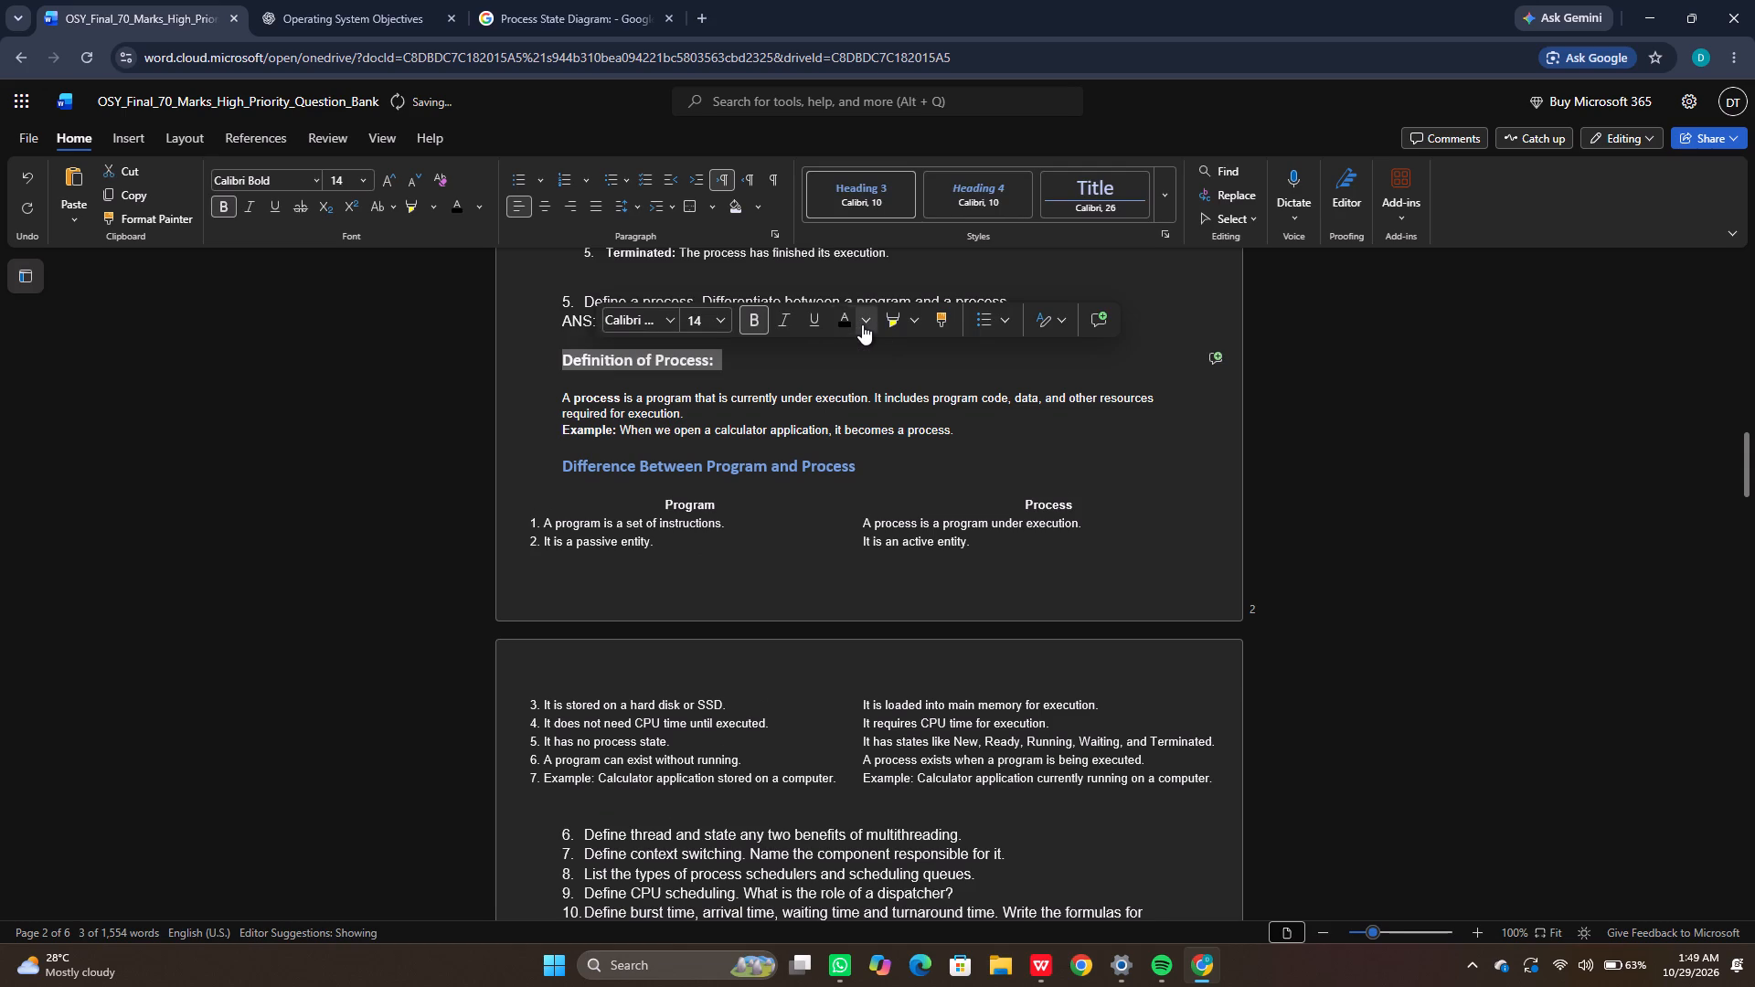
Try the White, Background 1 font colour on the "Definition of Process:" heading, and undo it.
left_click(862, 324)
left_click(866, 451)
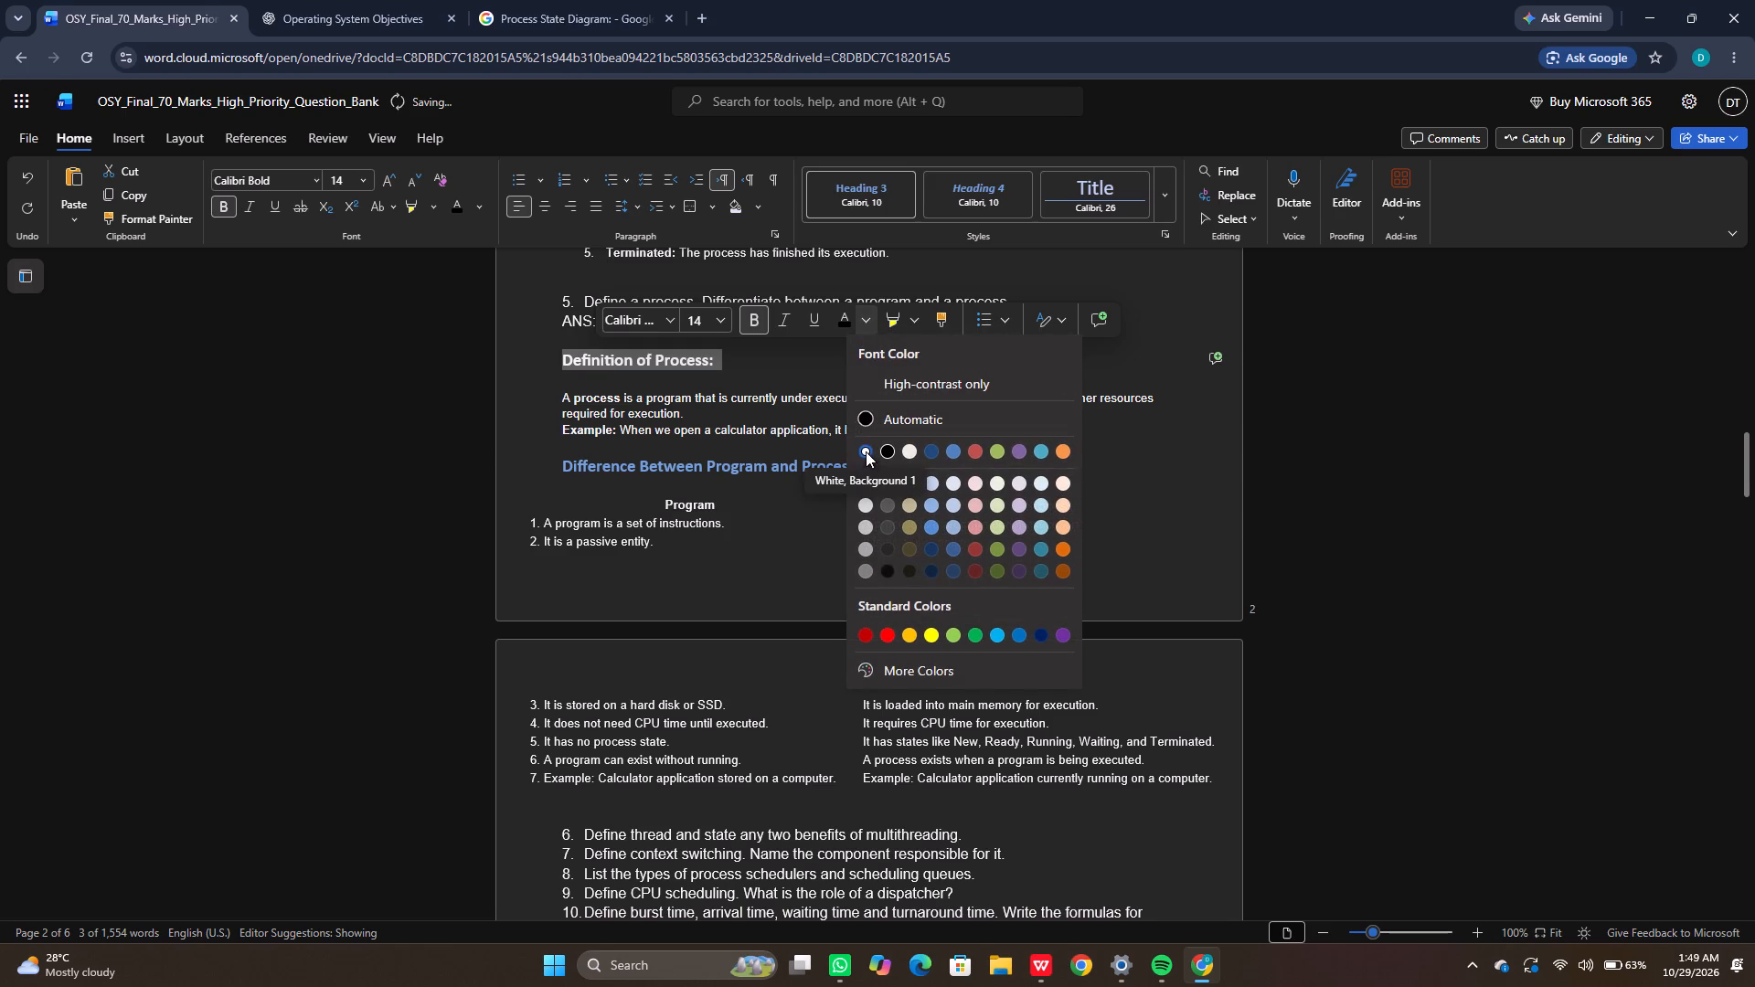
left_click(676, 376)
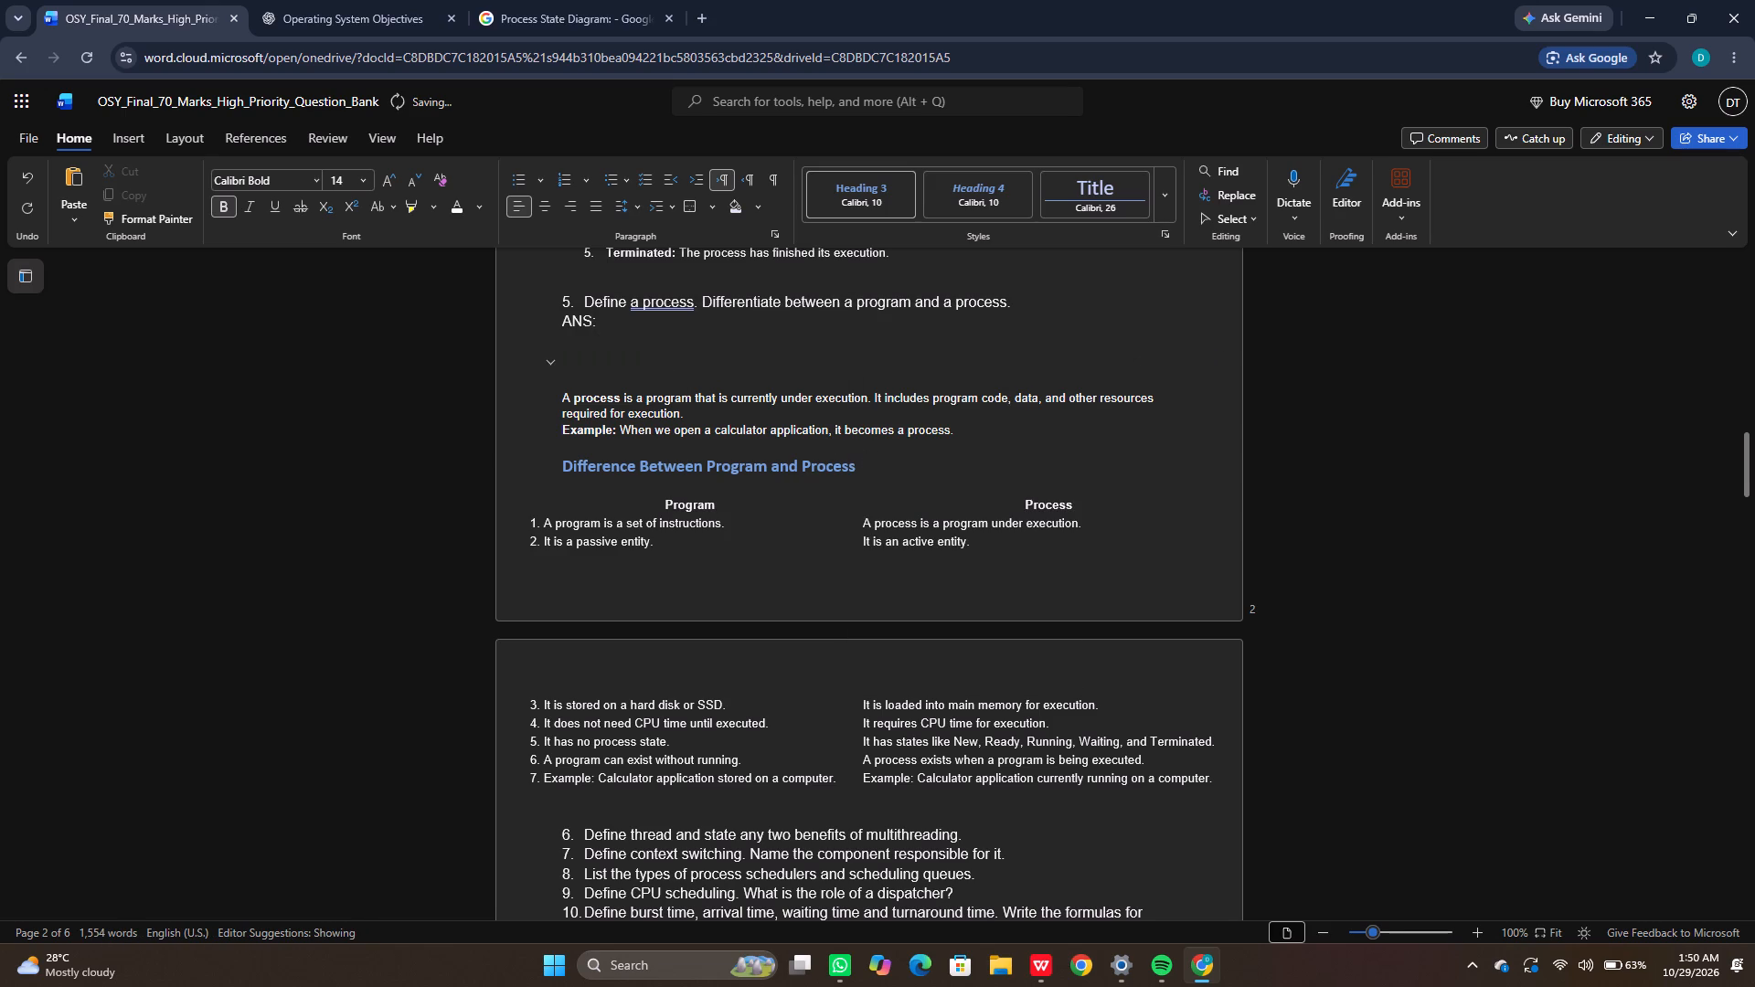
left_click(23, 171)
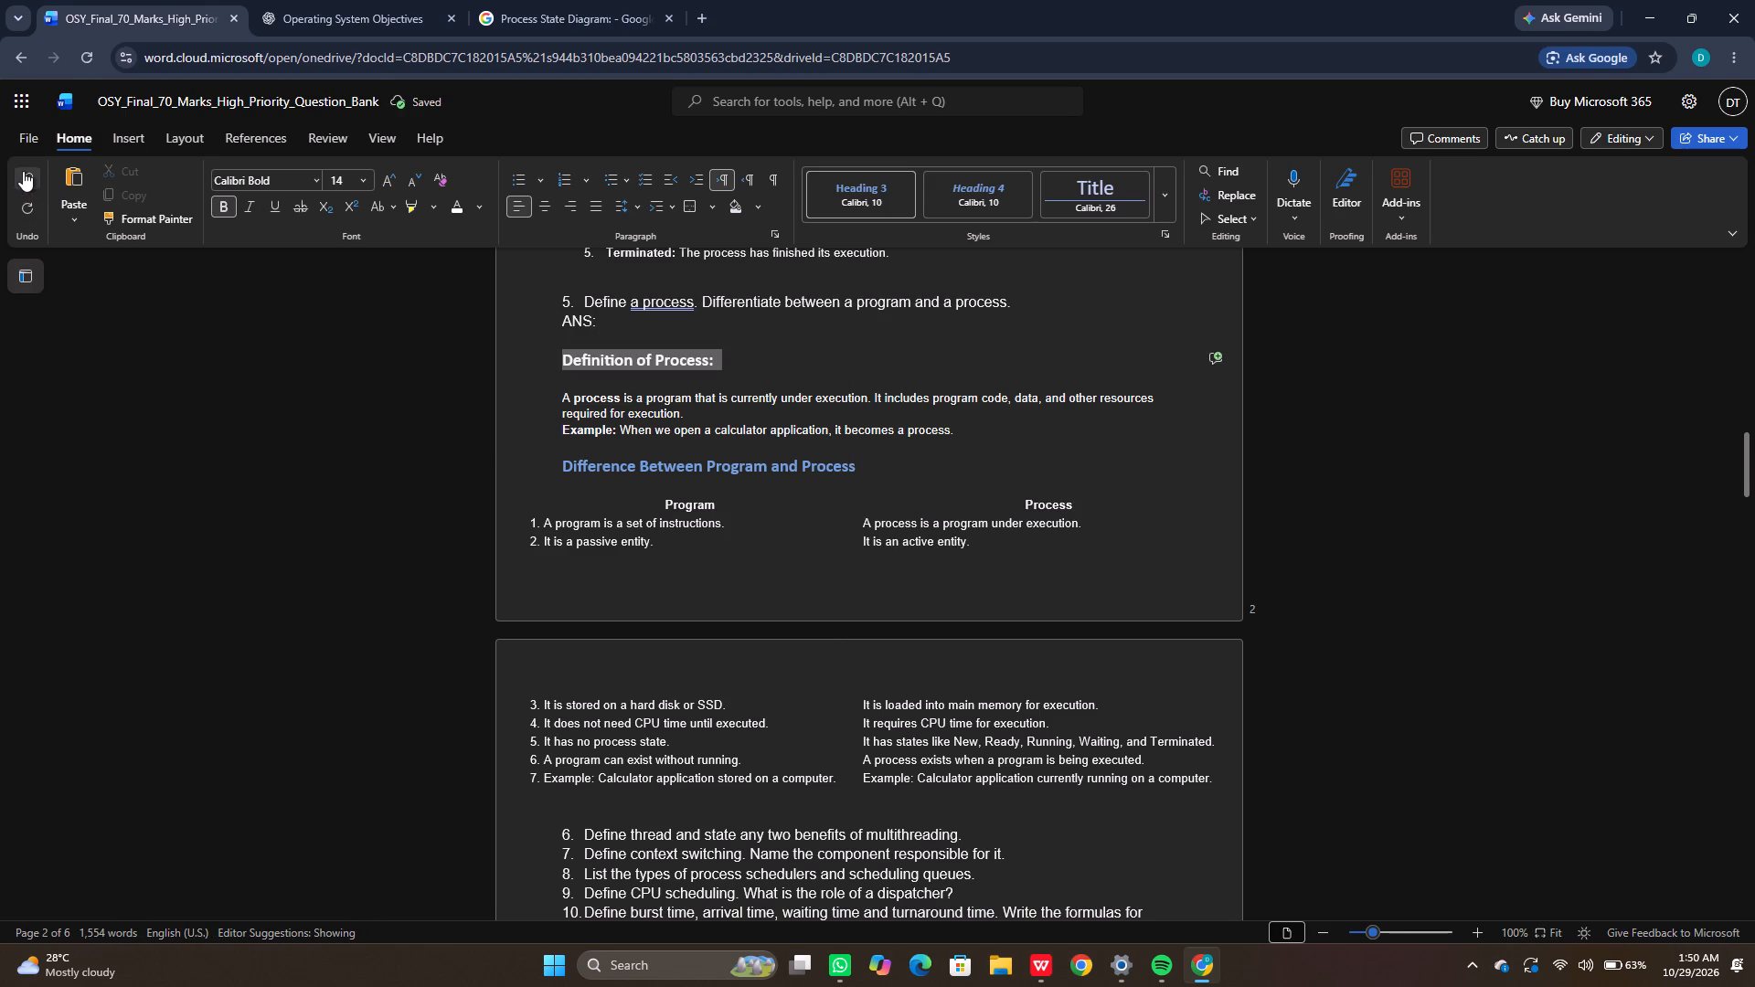
Place the "Definition of Process:" heading directly beneath question 5's "ANS:" with only a line break between them.
left_click(566, 343)
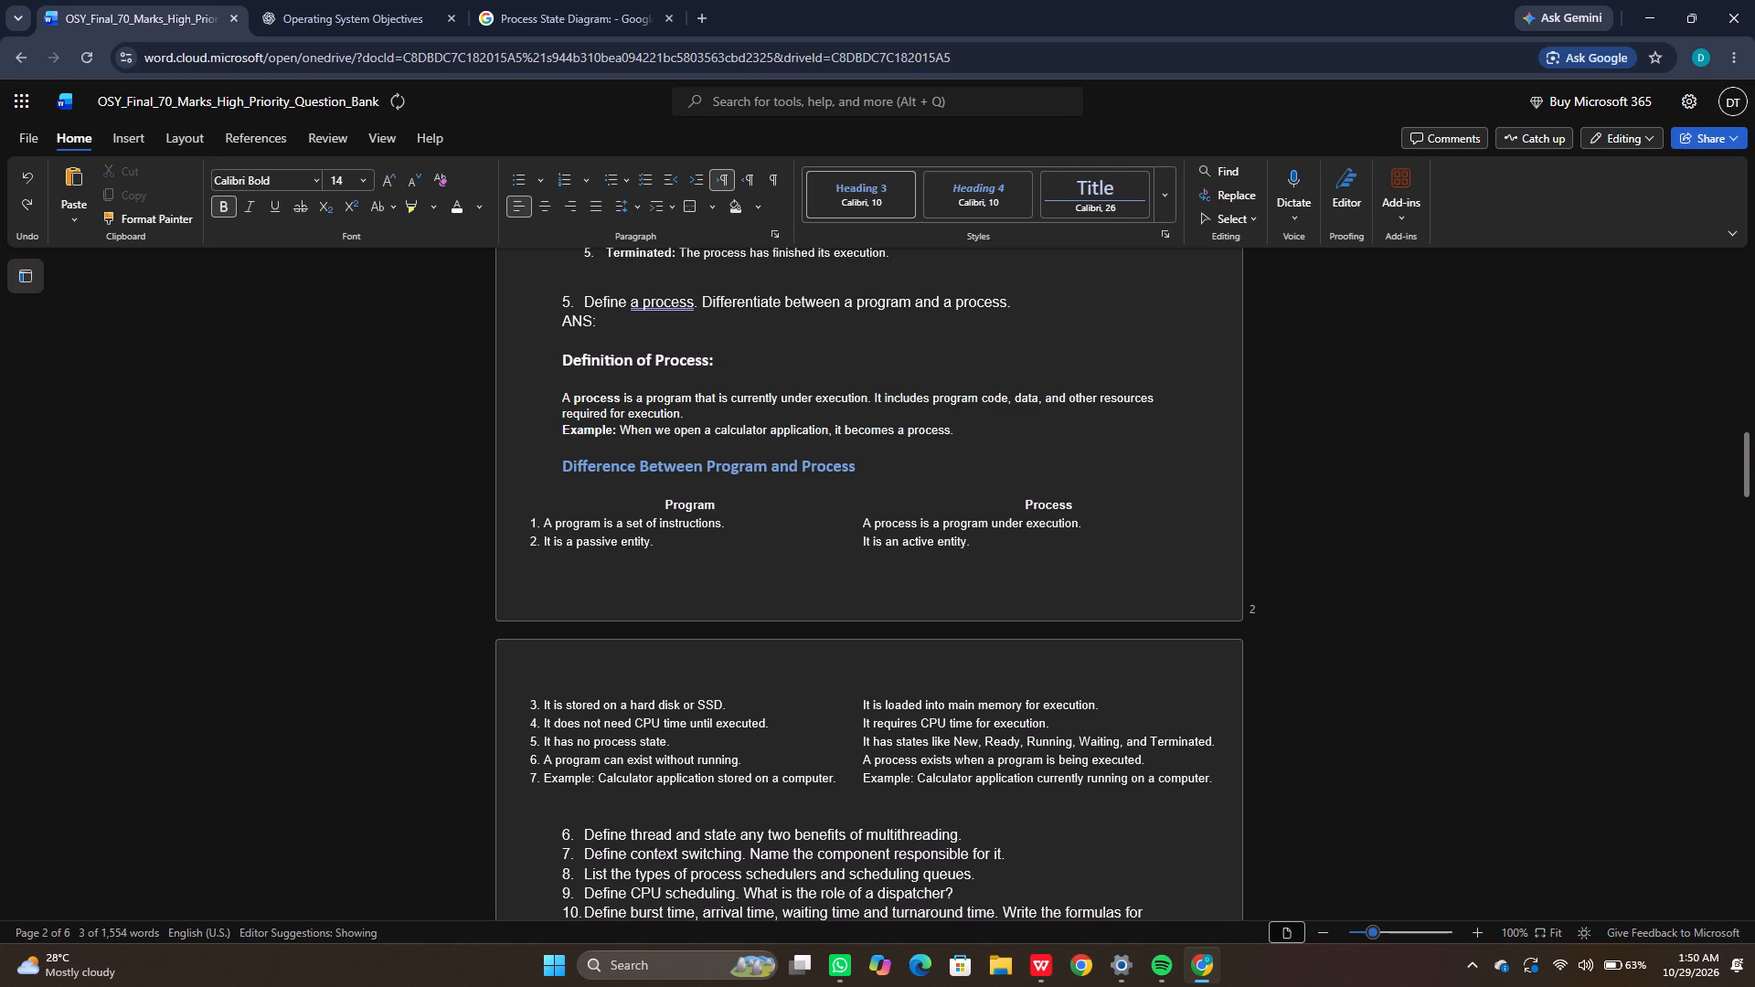
key("BackSpace")
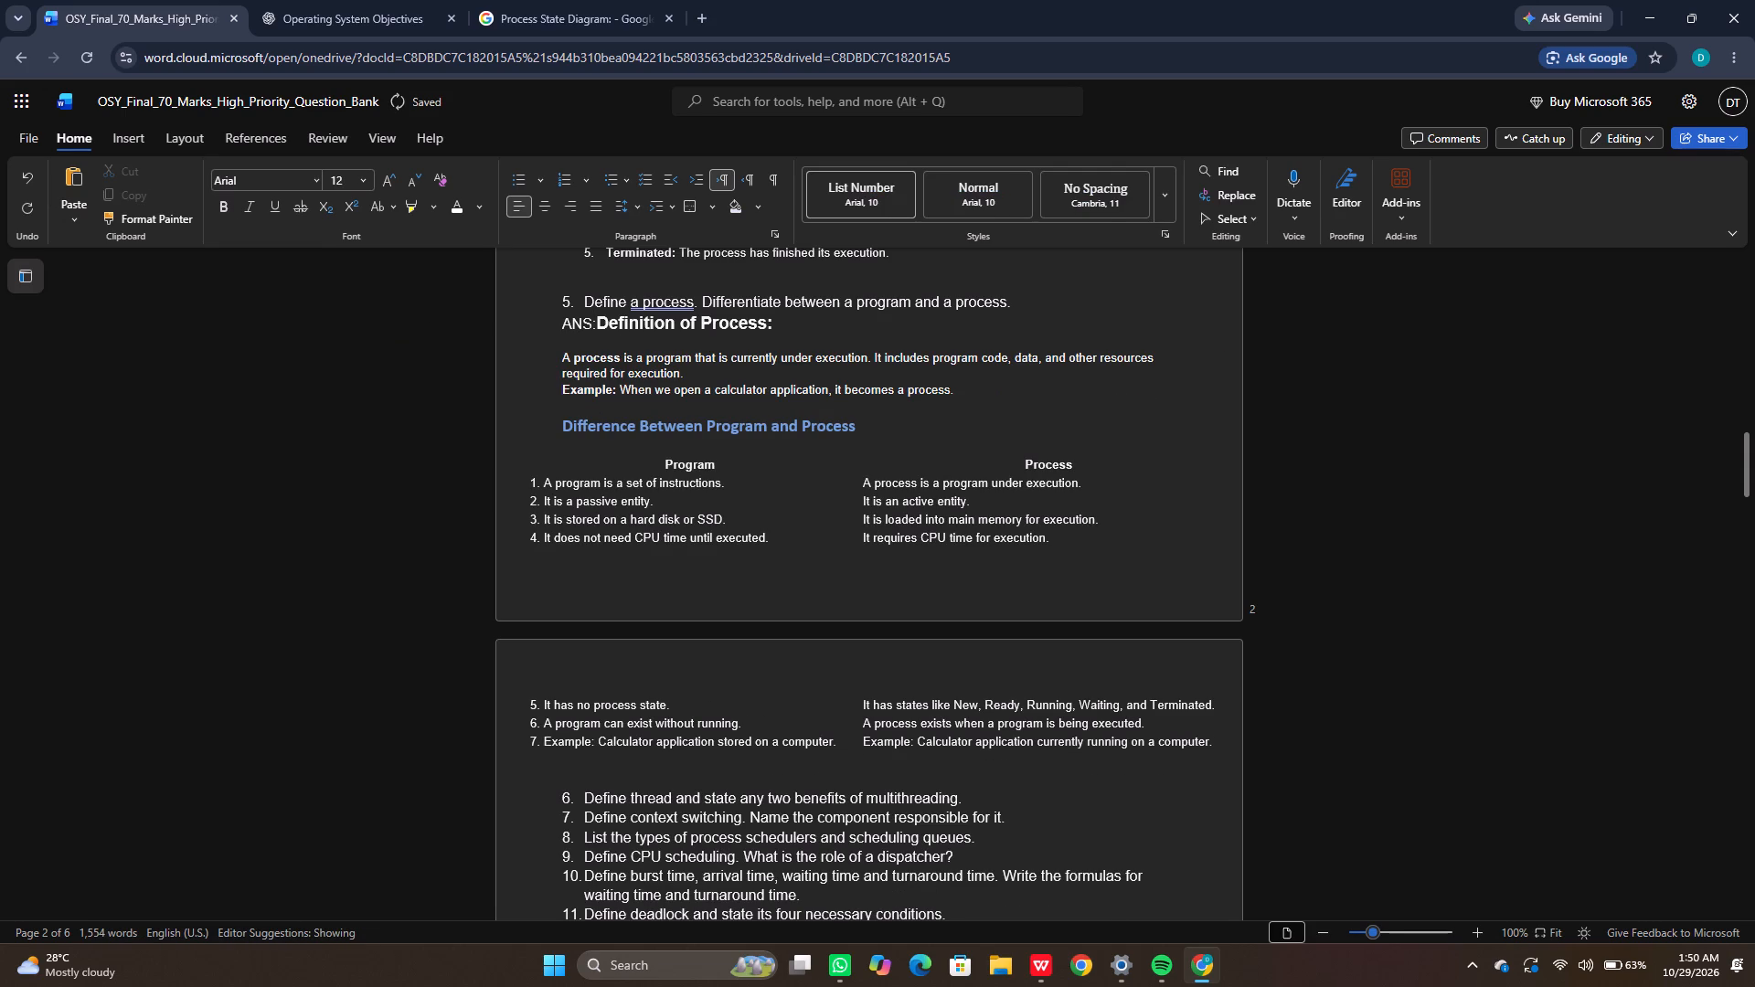
key("shift+Return")
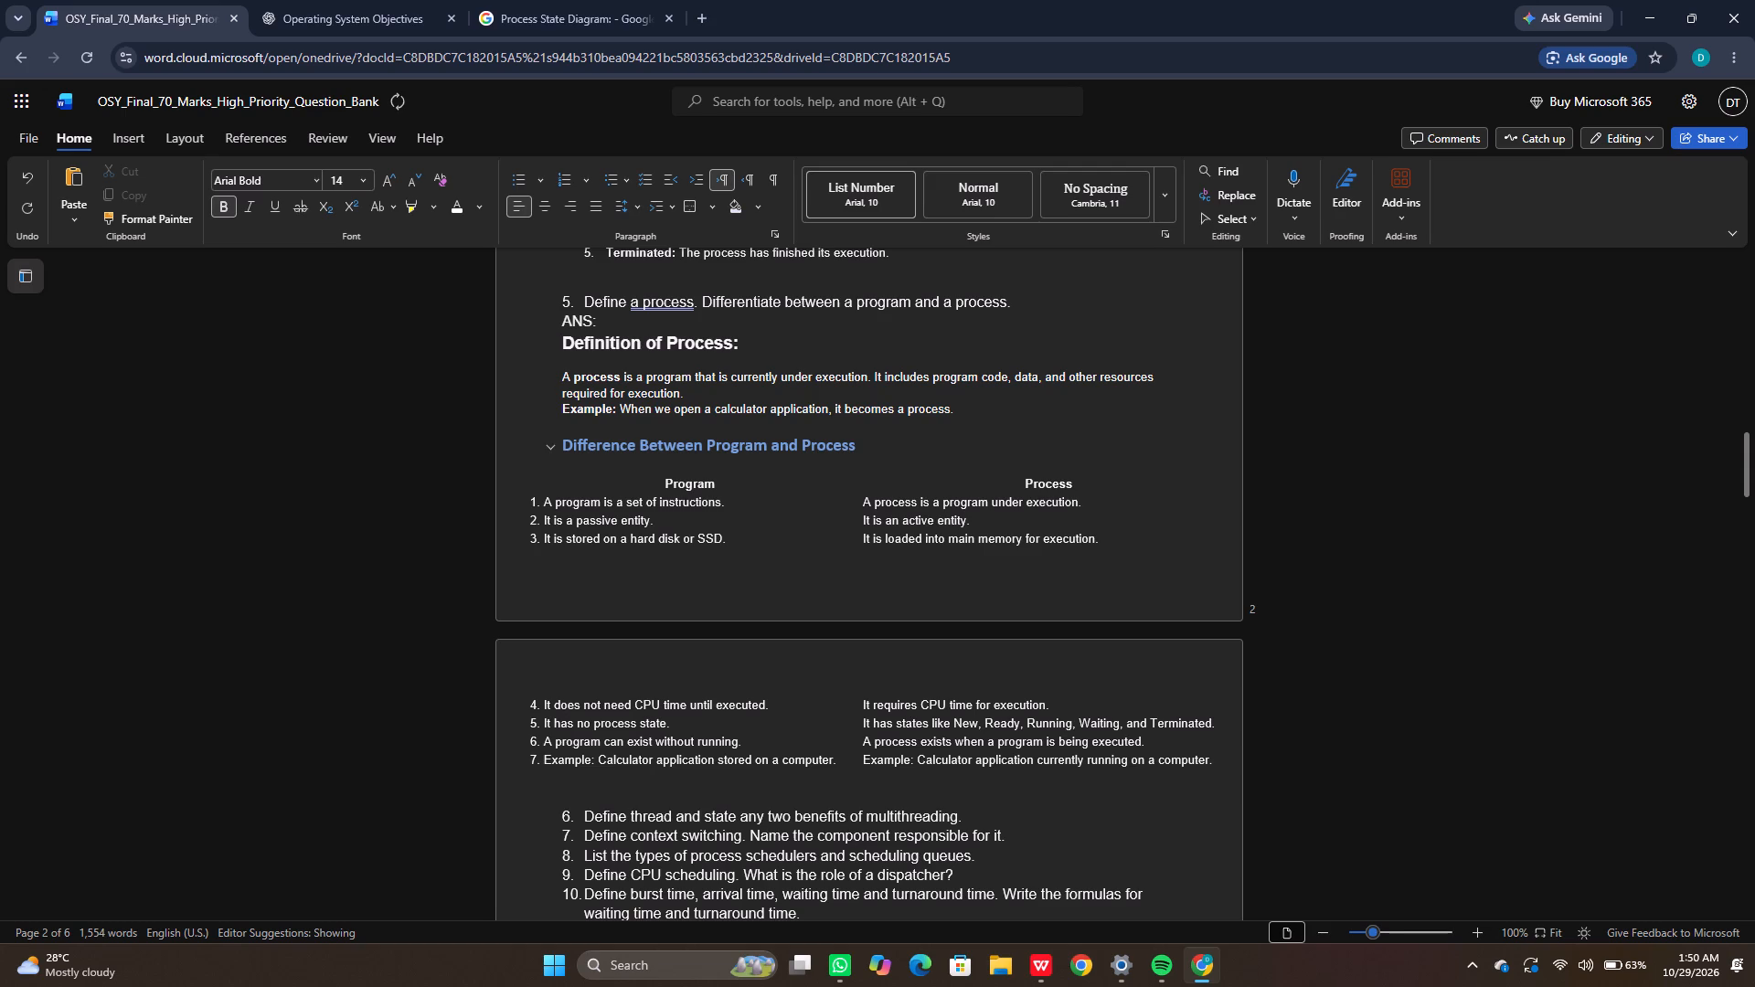
Set the font colour of the "Difference Between Program and Process" heading to black.
triple_click(849, 441)
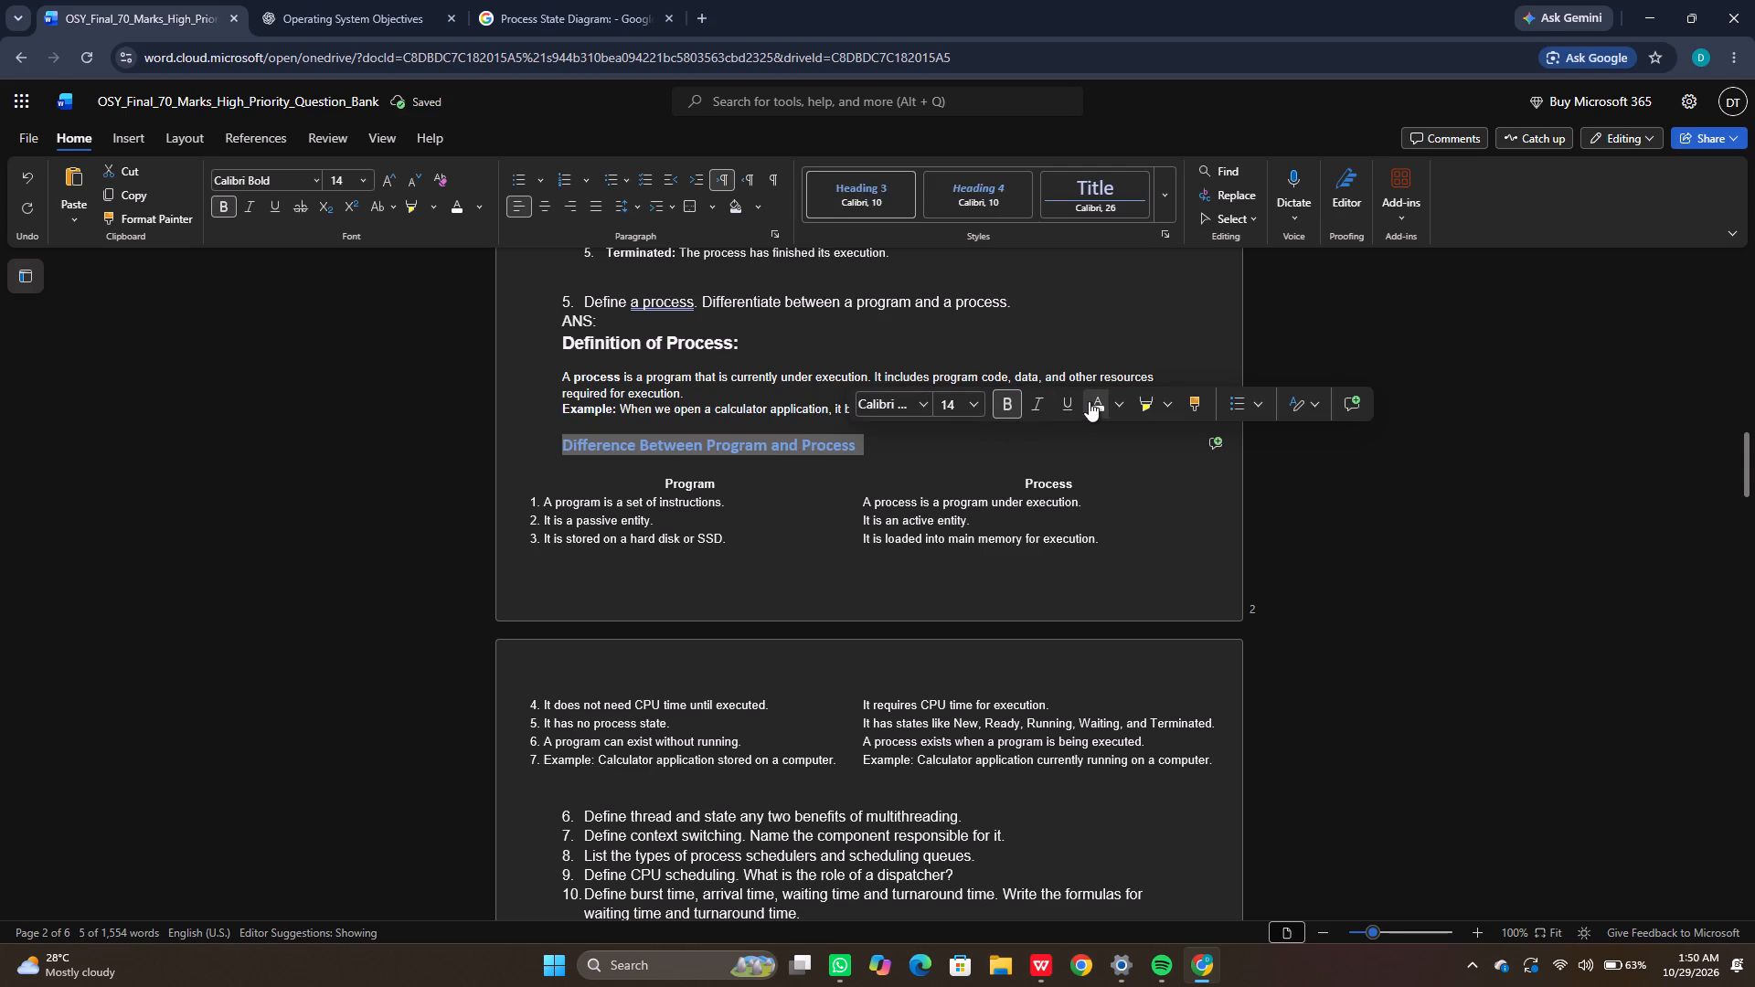
left_click(1089, 401)
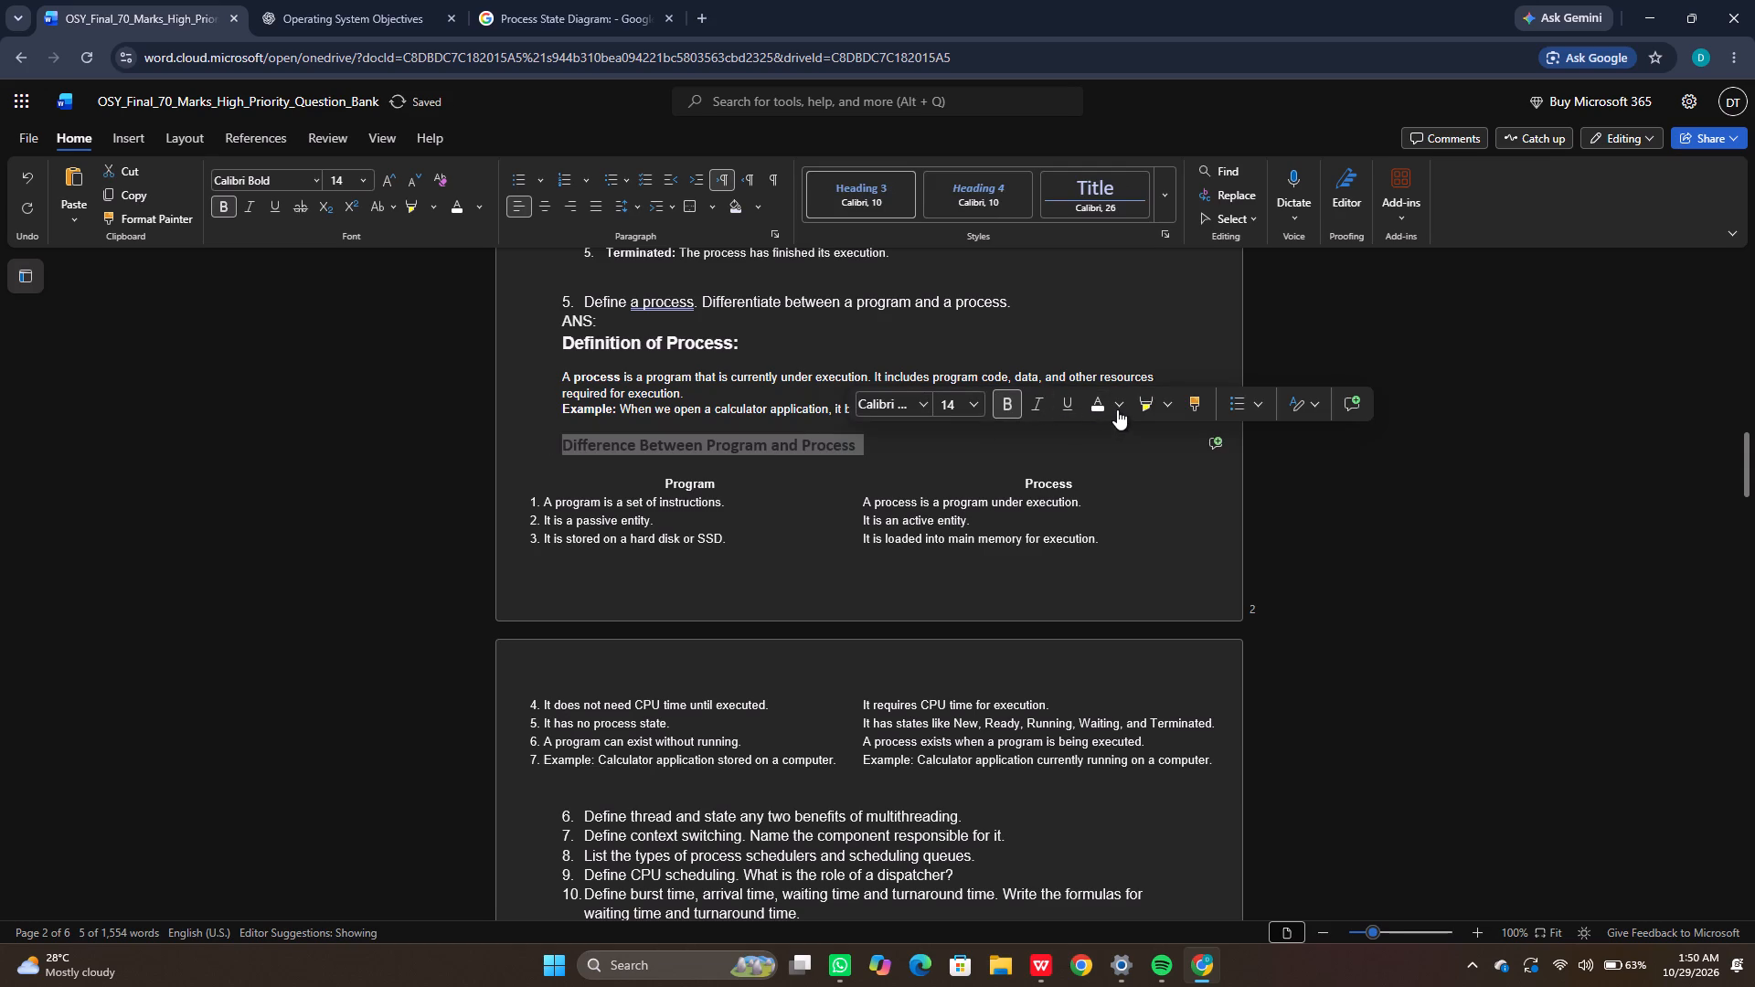
left_click(1117, 409)
left_click(1117, 500)
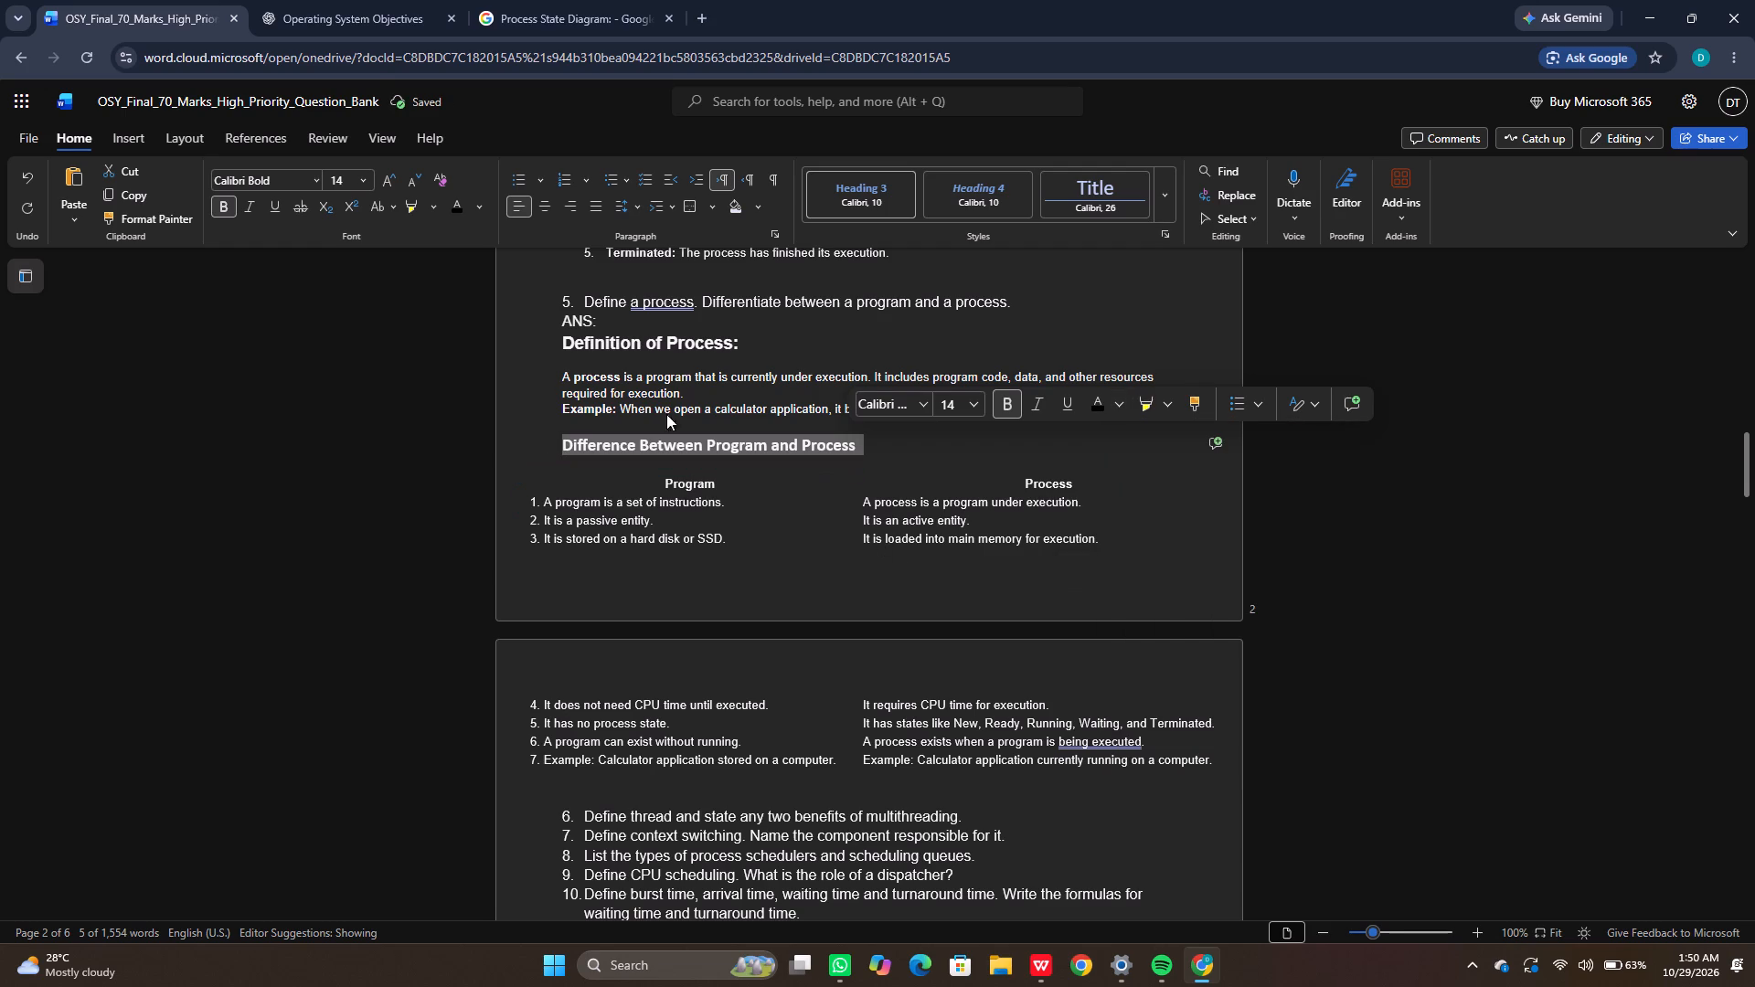
Shrink the font of question 5's answer by two size steps, from "Definition of Process:" through the end of the comparison table.
left_click_drag(564, 342, 737, 506)
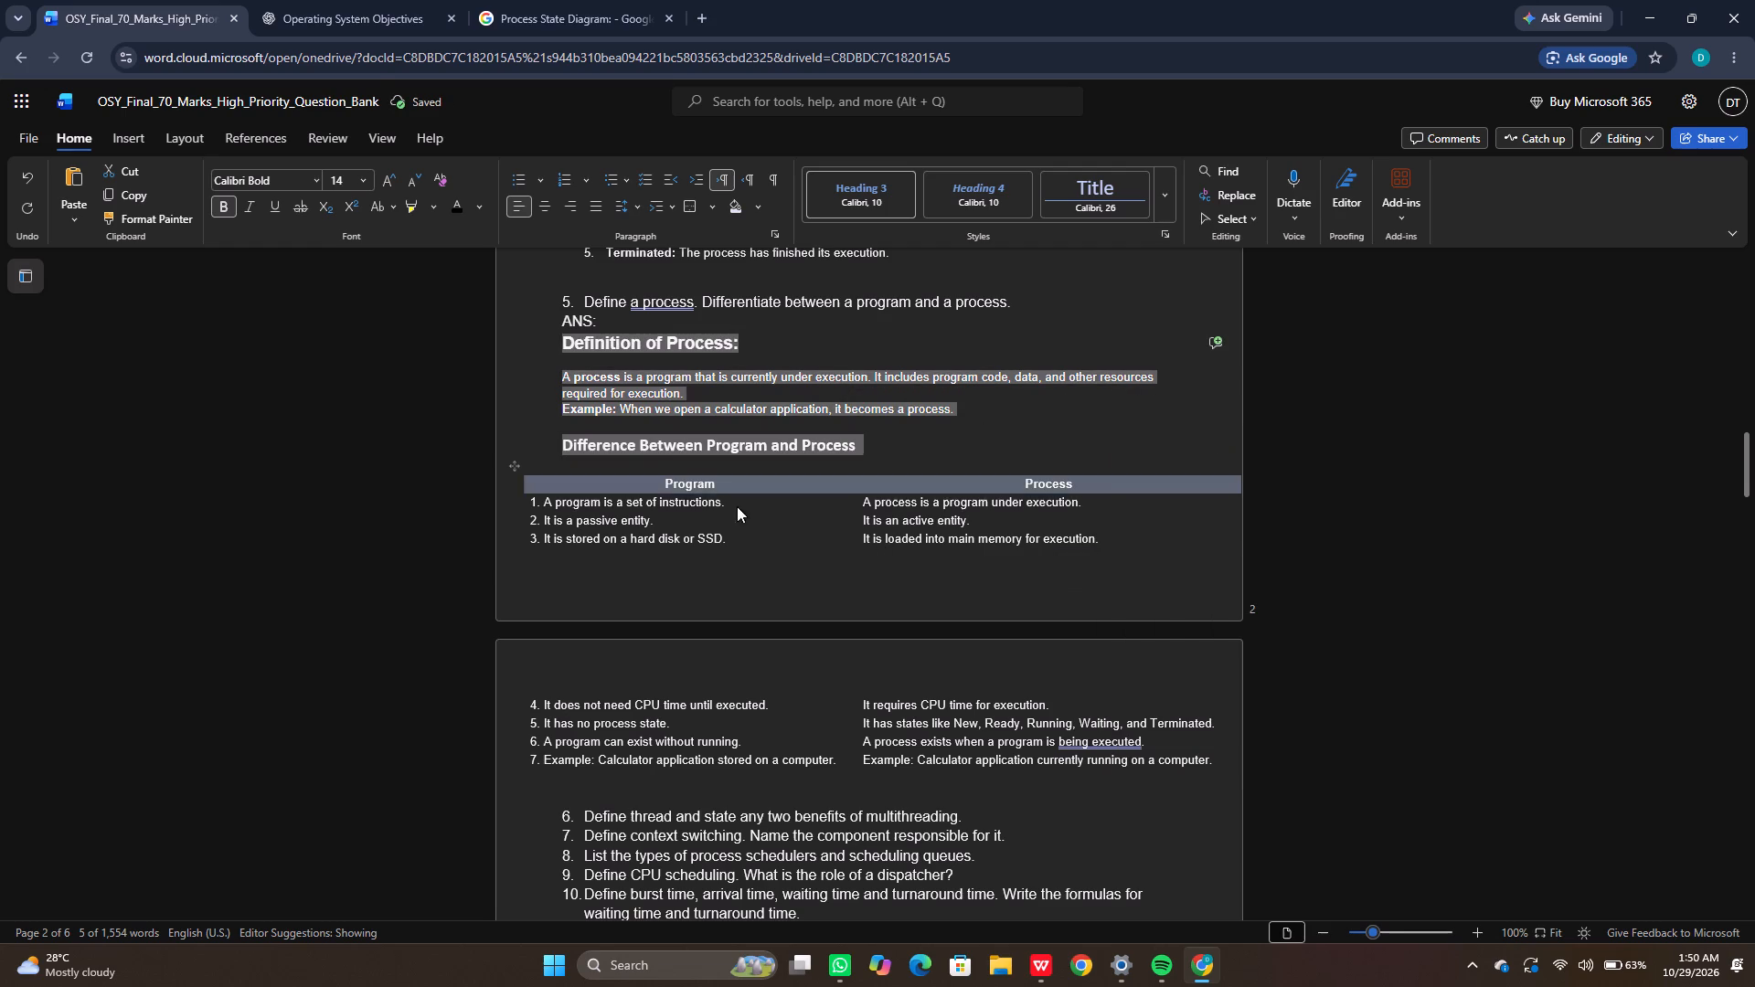
left_click_drag(737, 506, 1005, 812)
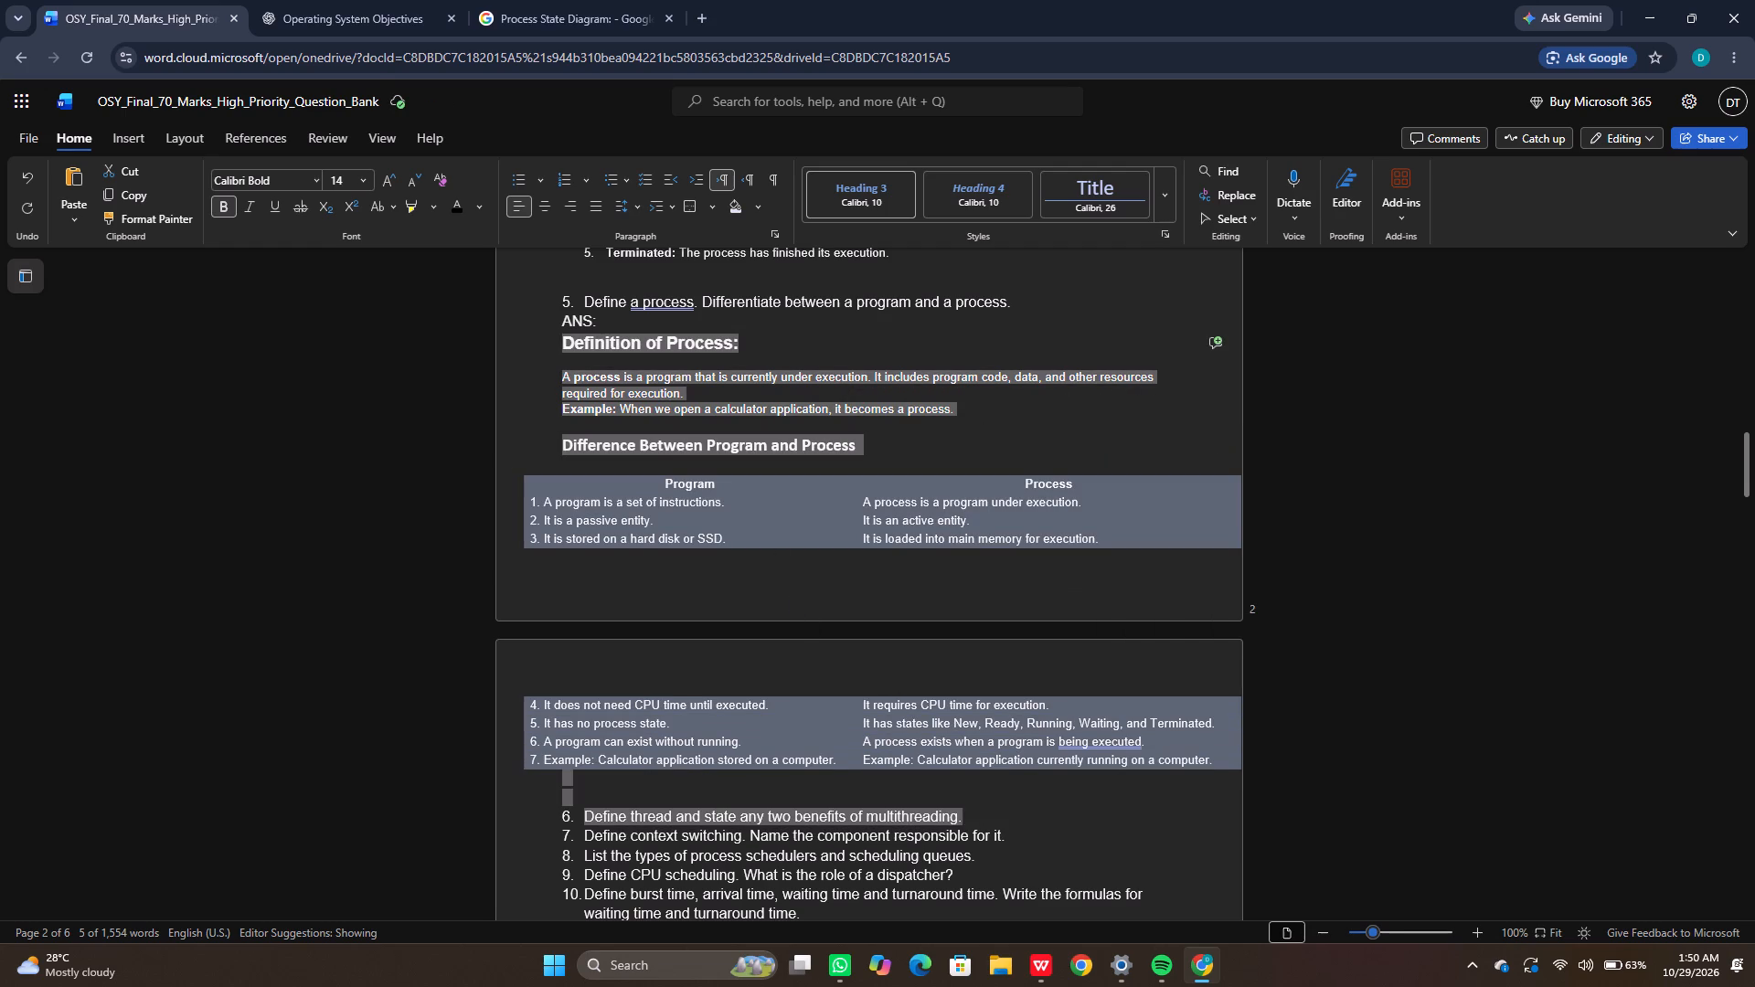
left_click_drag(1005, 812, 1007, 801)
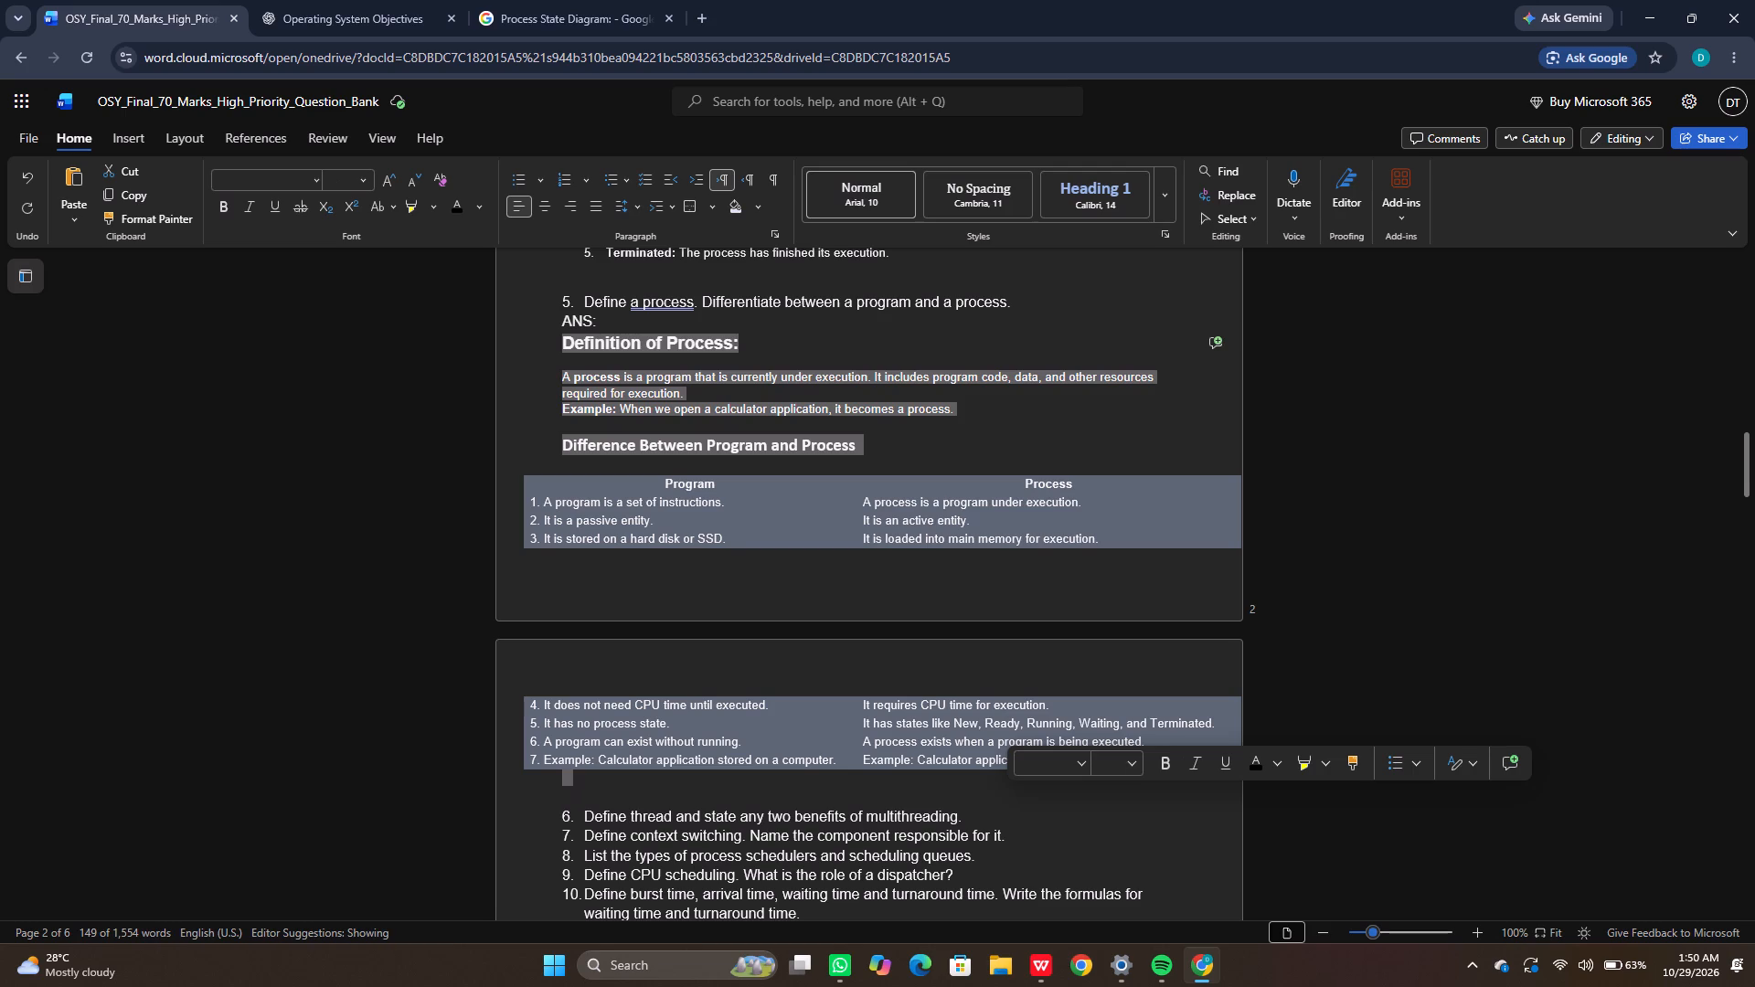
left_click(406, 178)
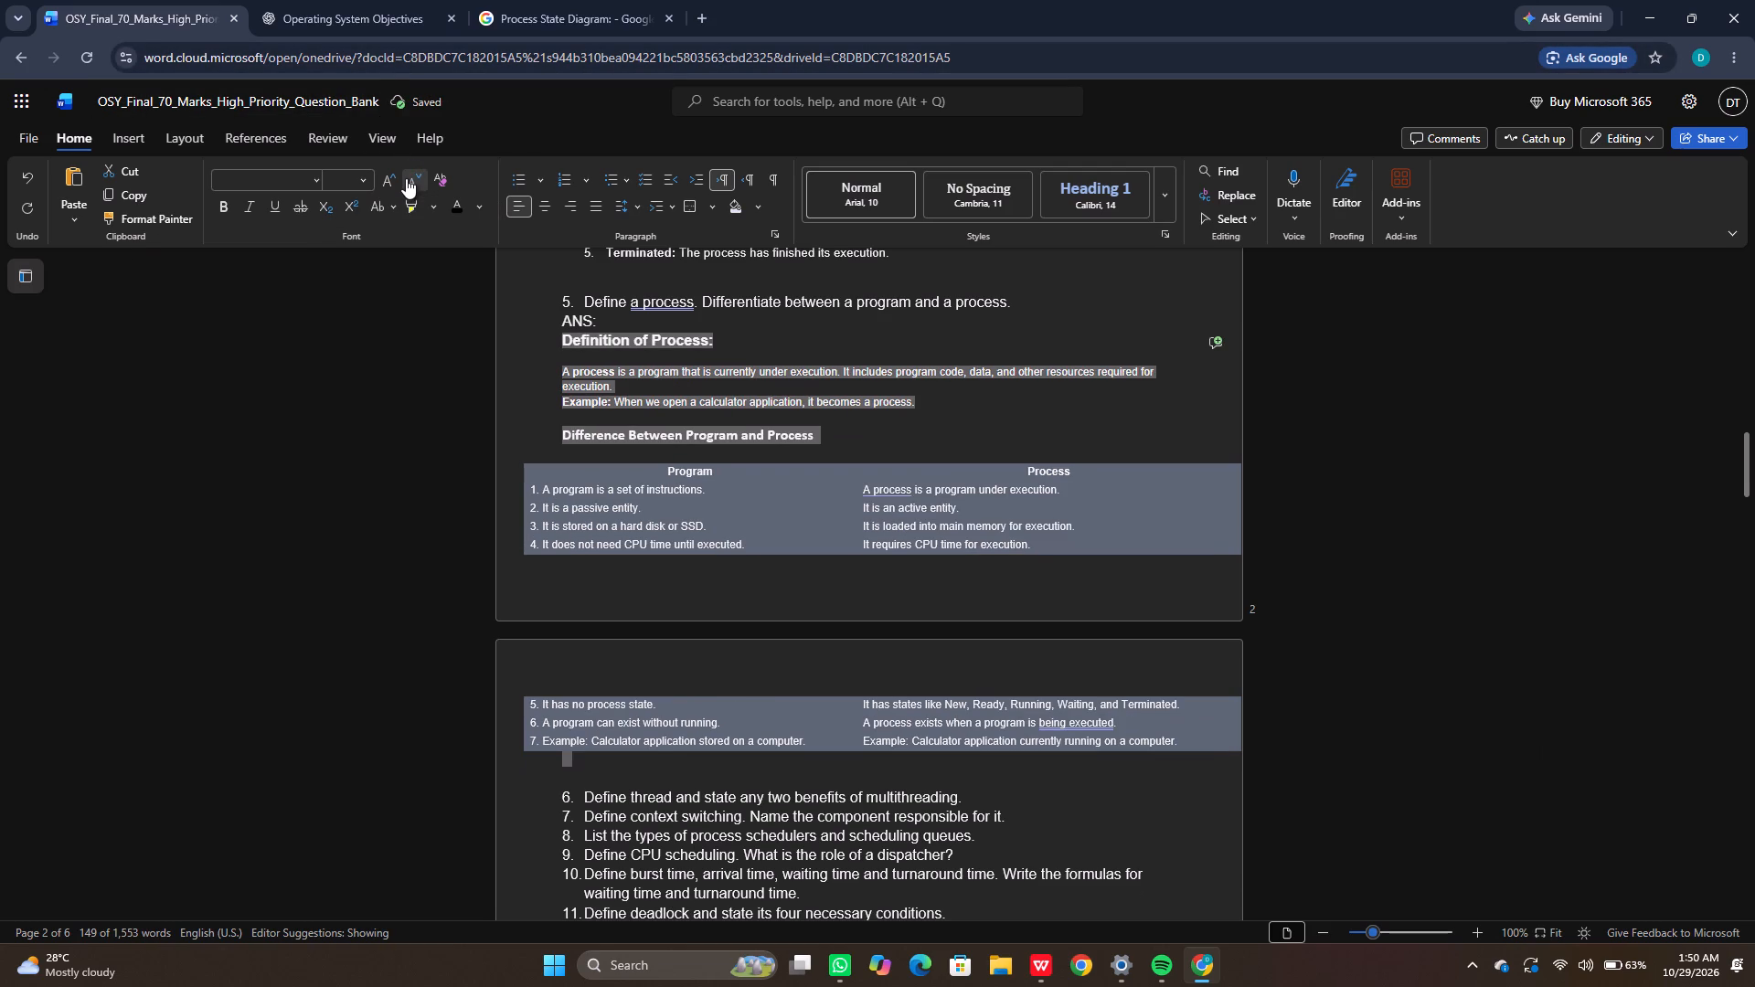
left_click(406, 178)
left_click(1003, 518)
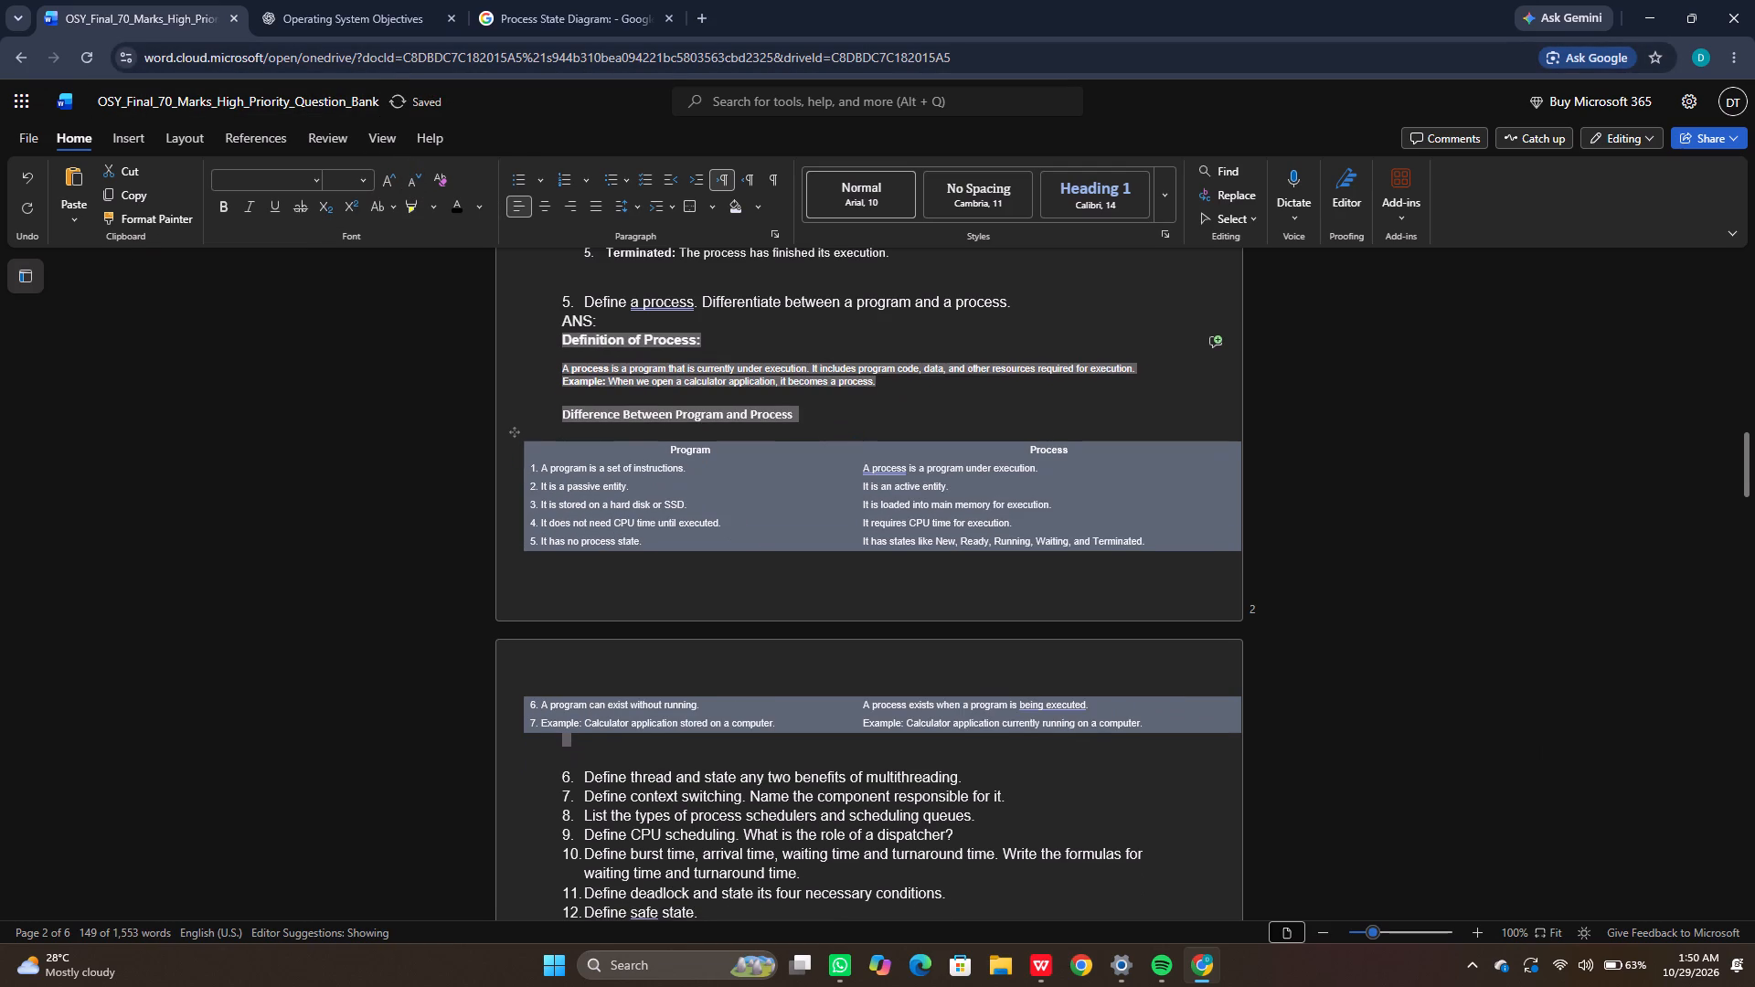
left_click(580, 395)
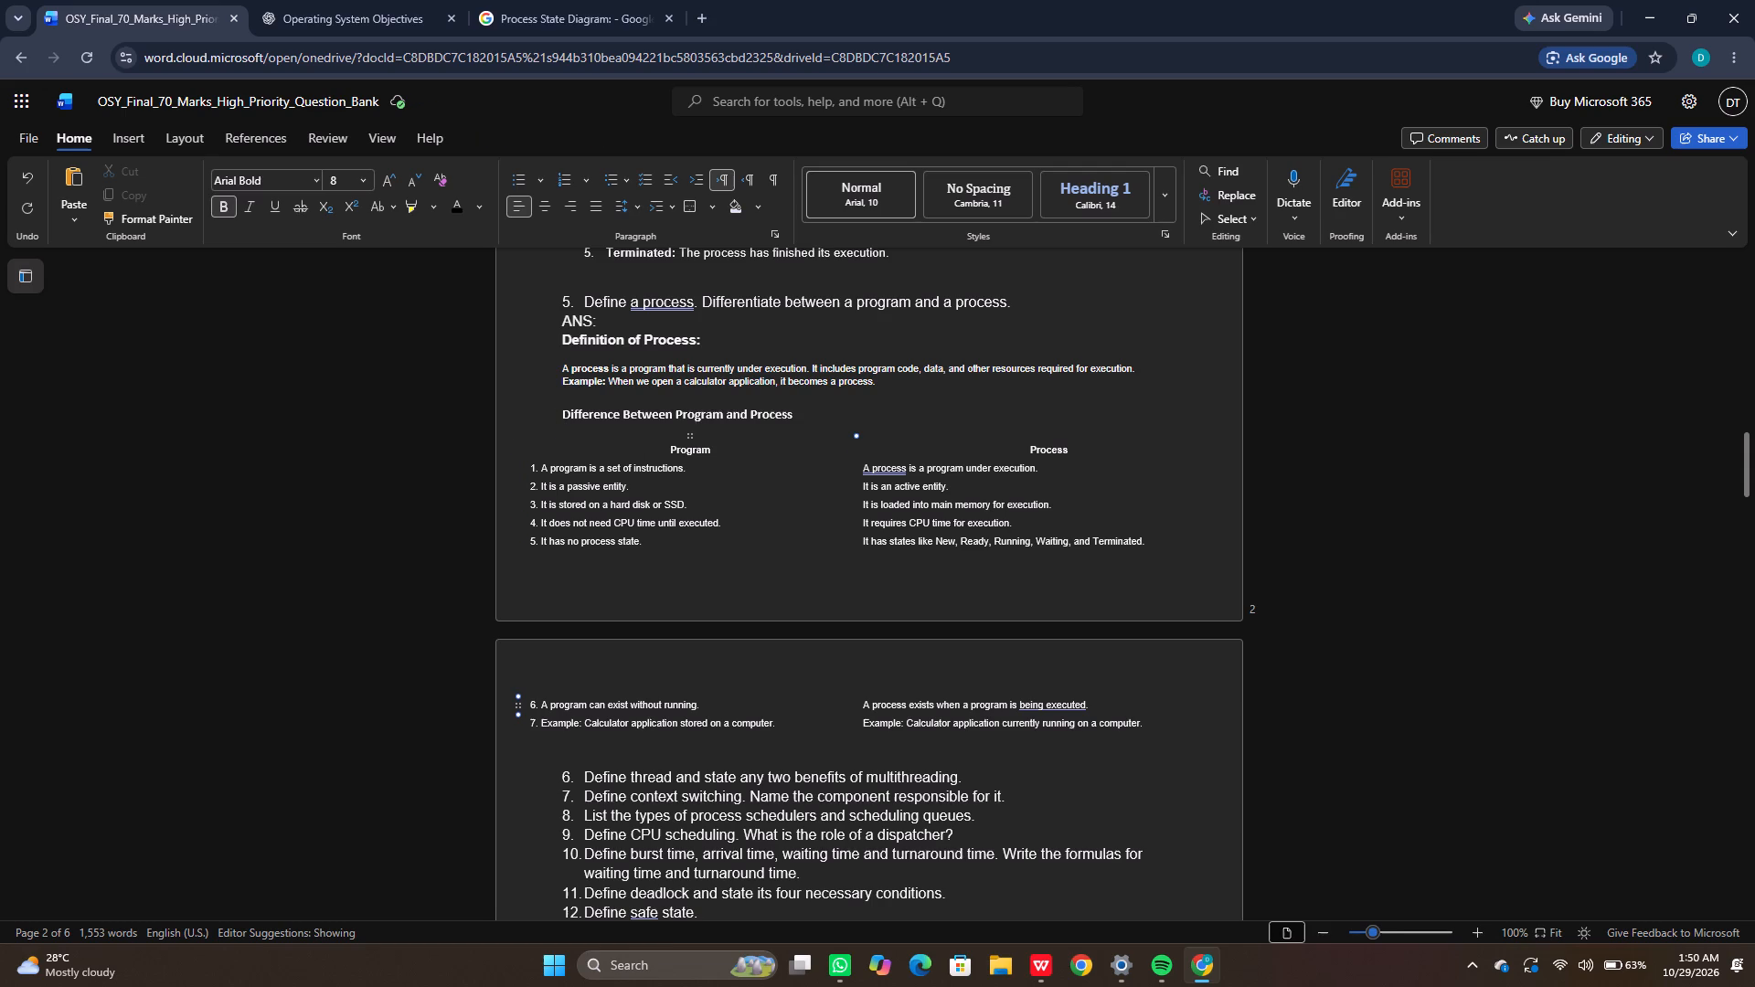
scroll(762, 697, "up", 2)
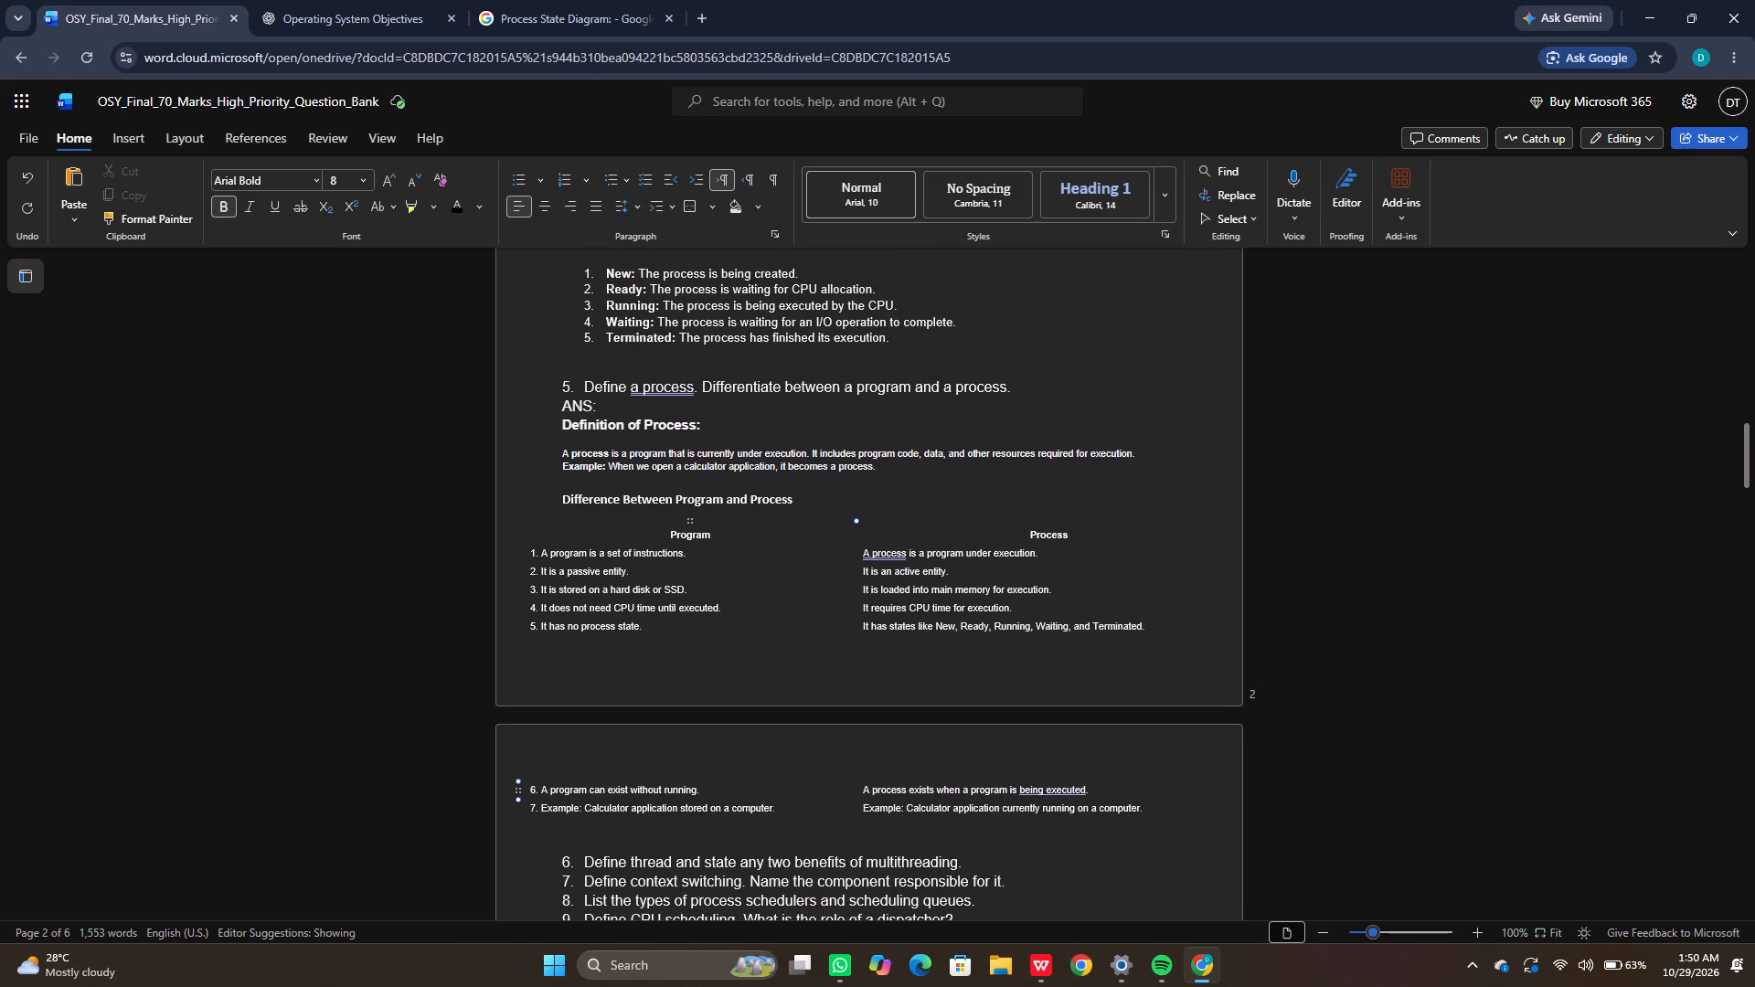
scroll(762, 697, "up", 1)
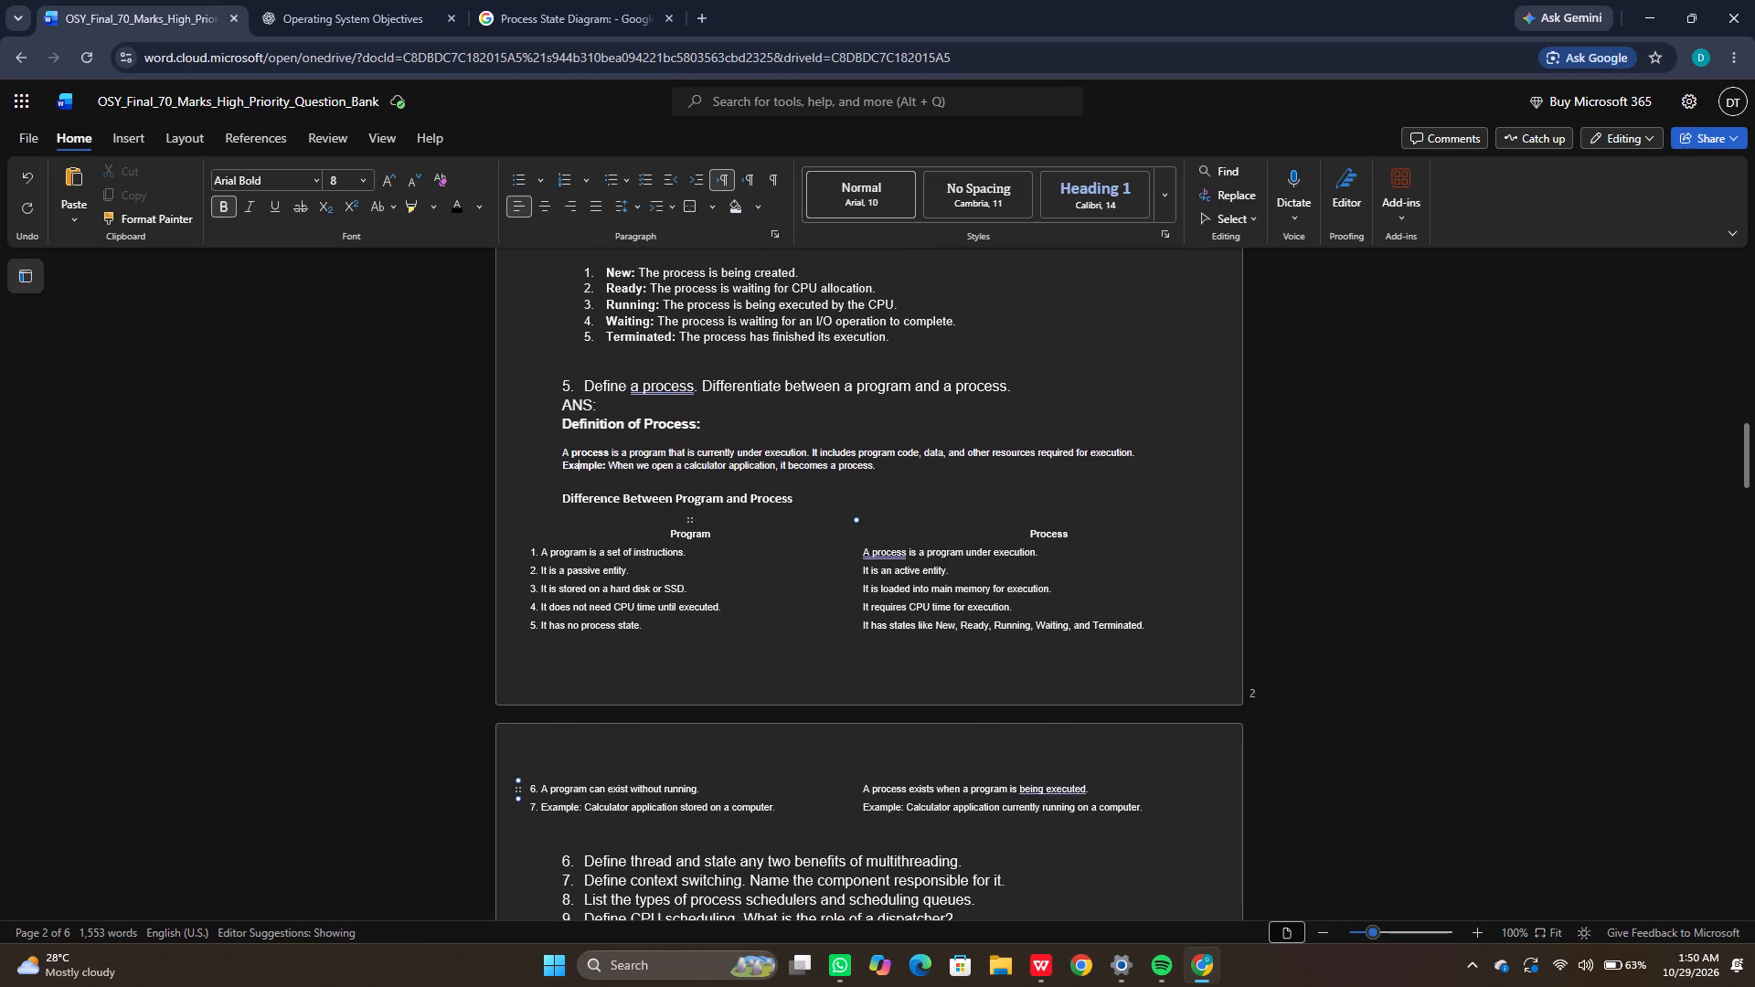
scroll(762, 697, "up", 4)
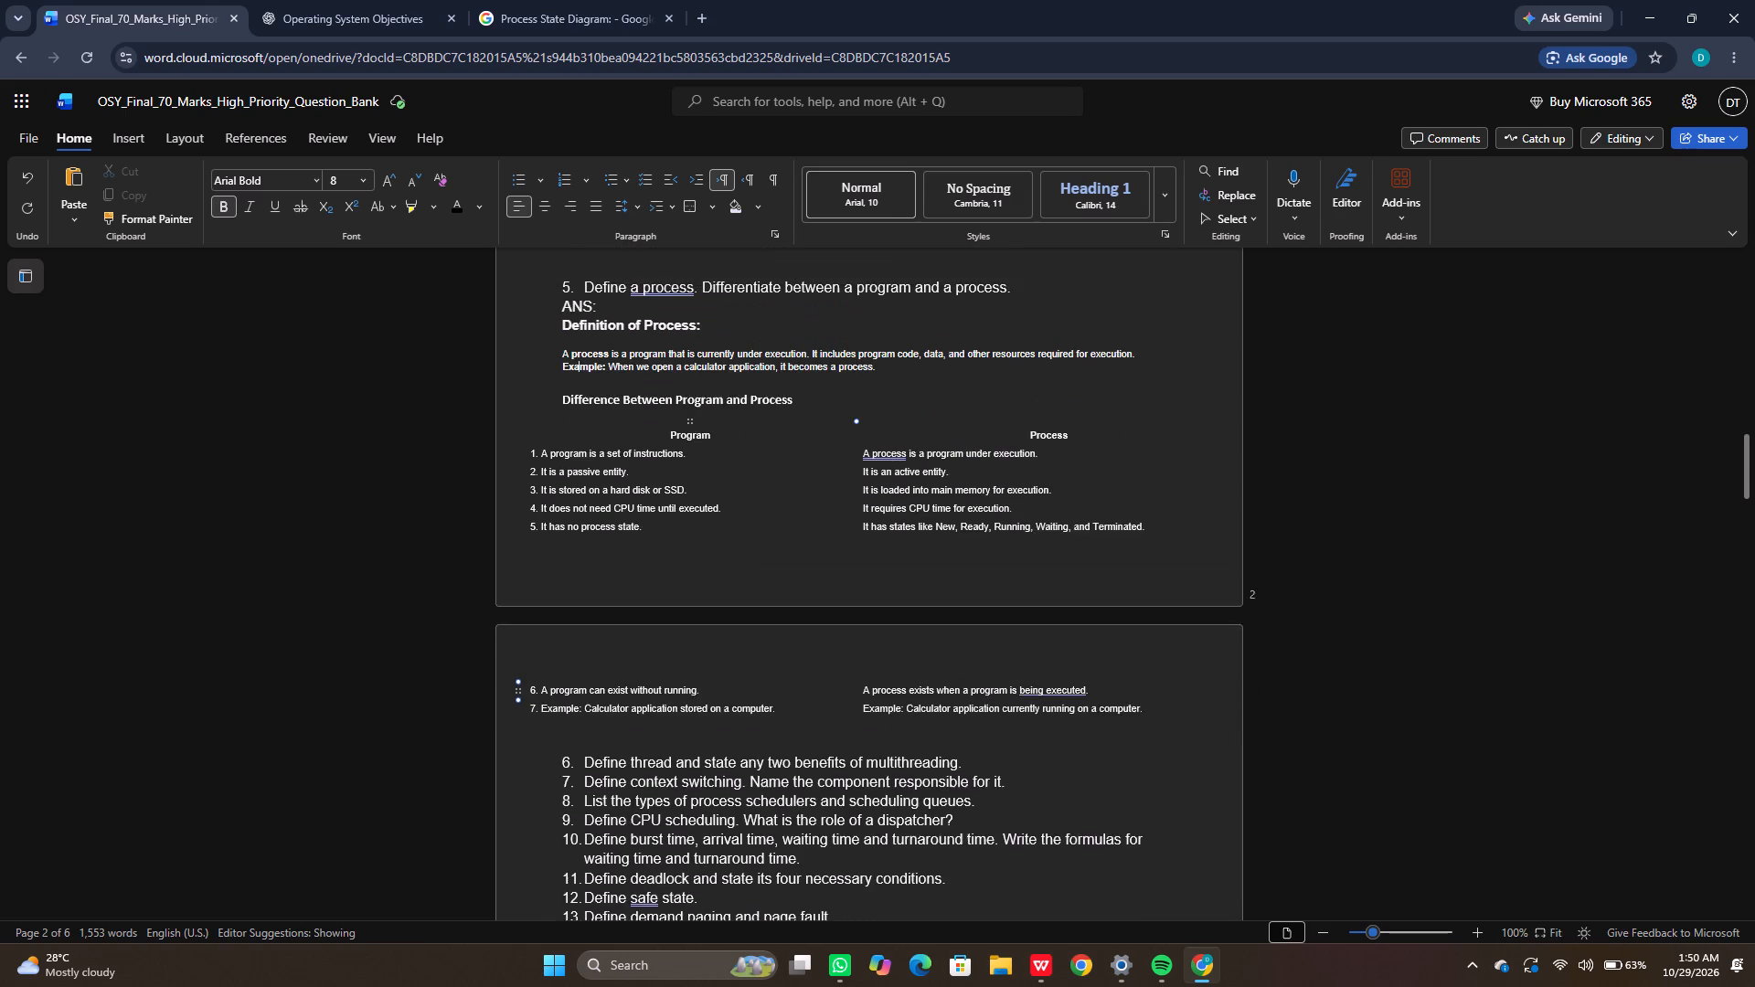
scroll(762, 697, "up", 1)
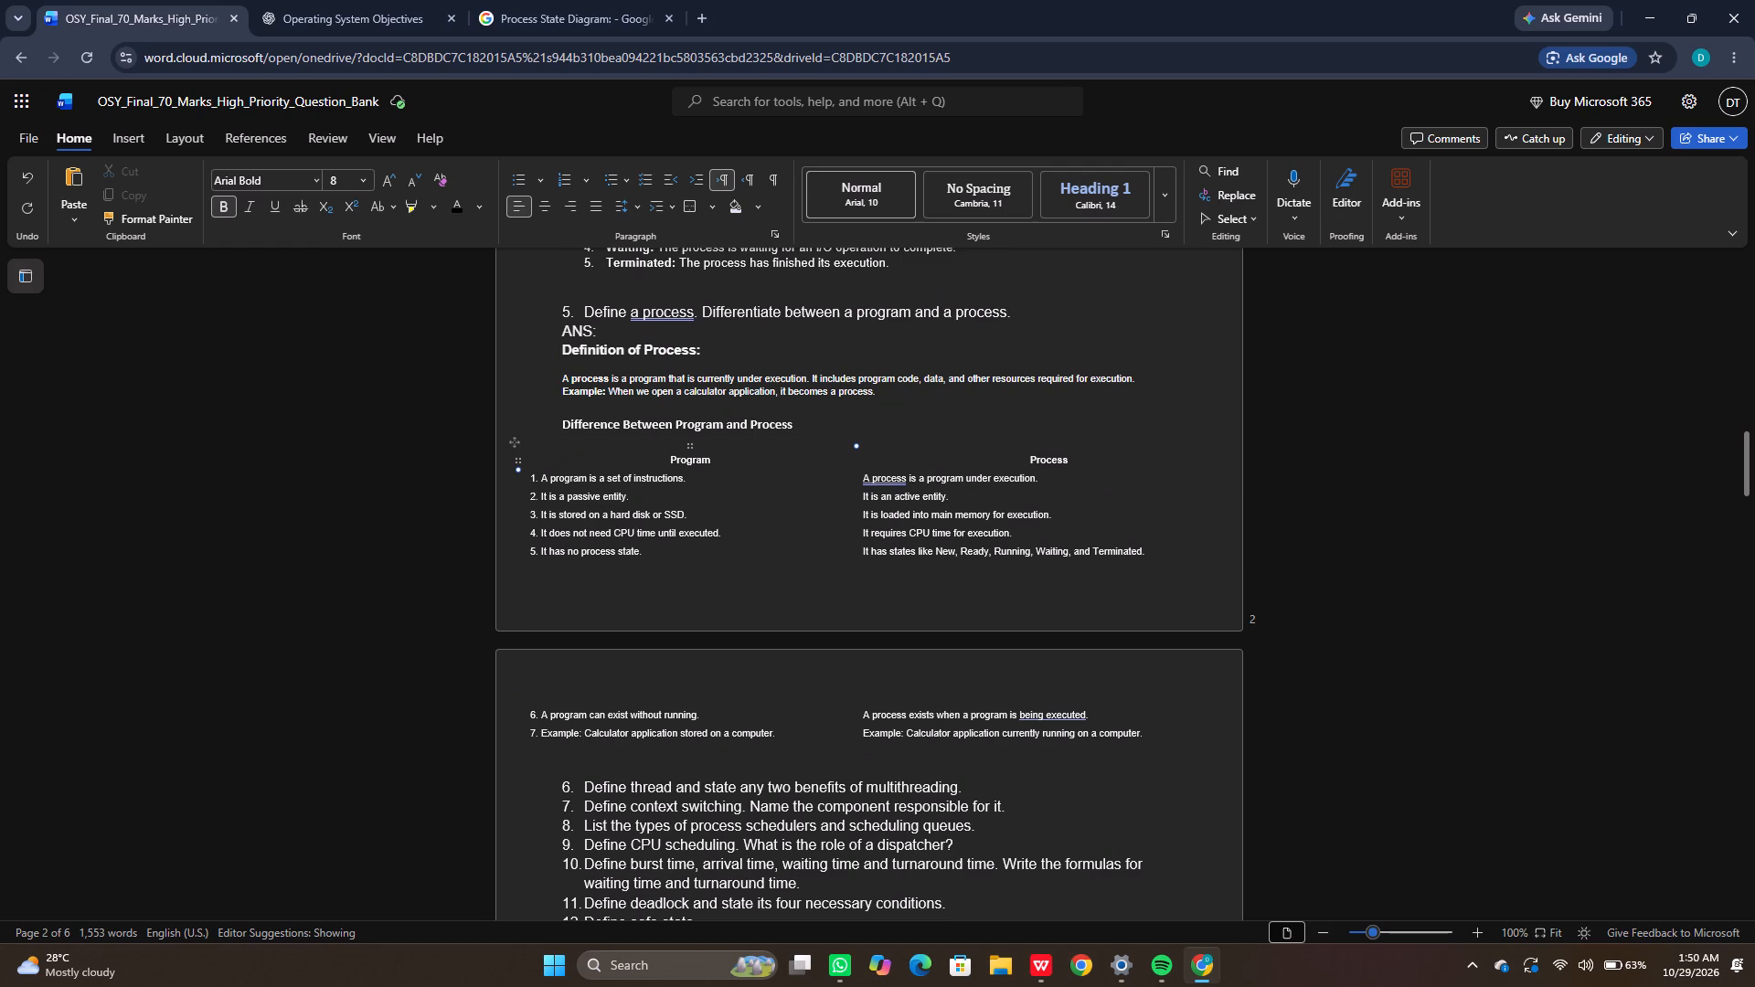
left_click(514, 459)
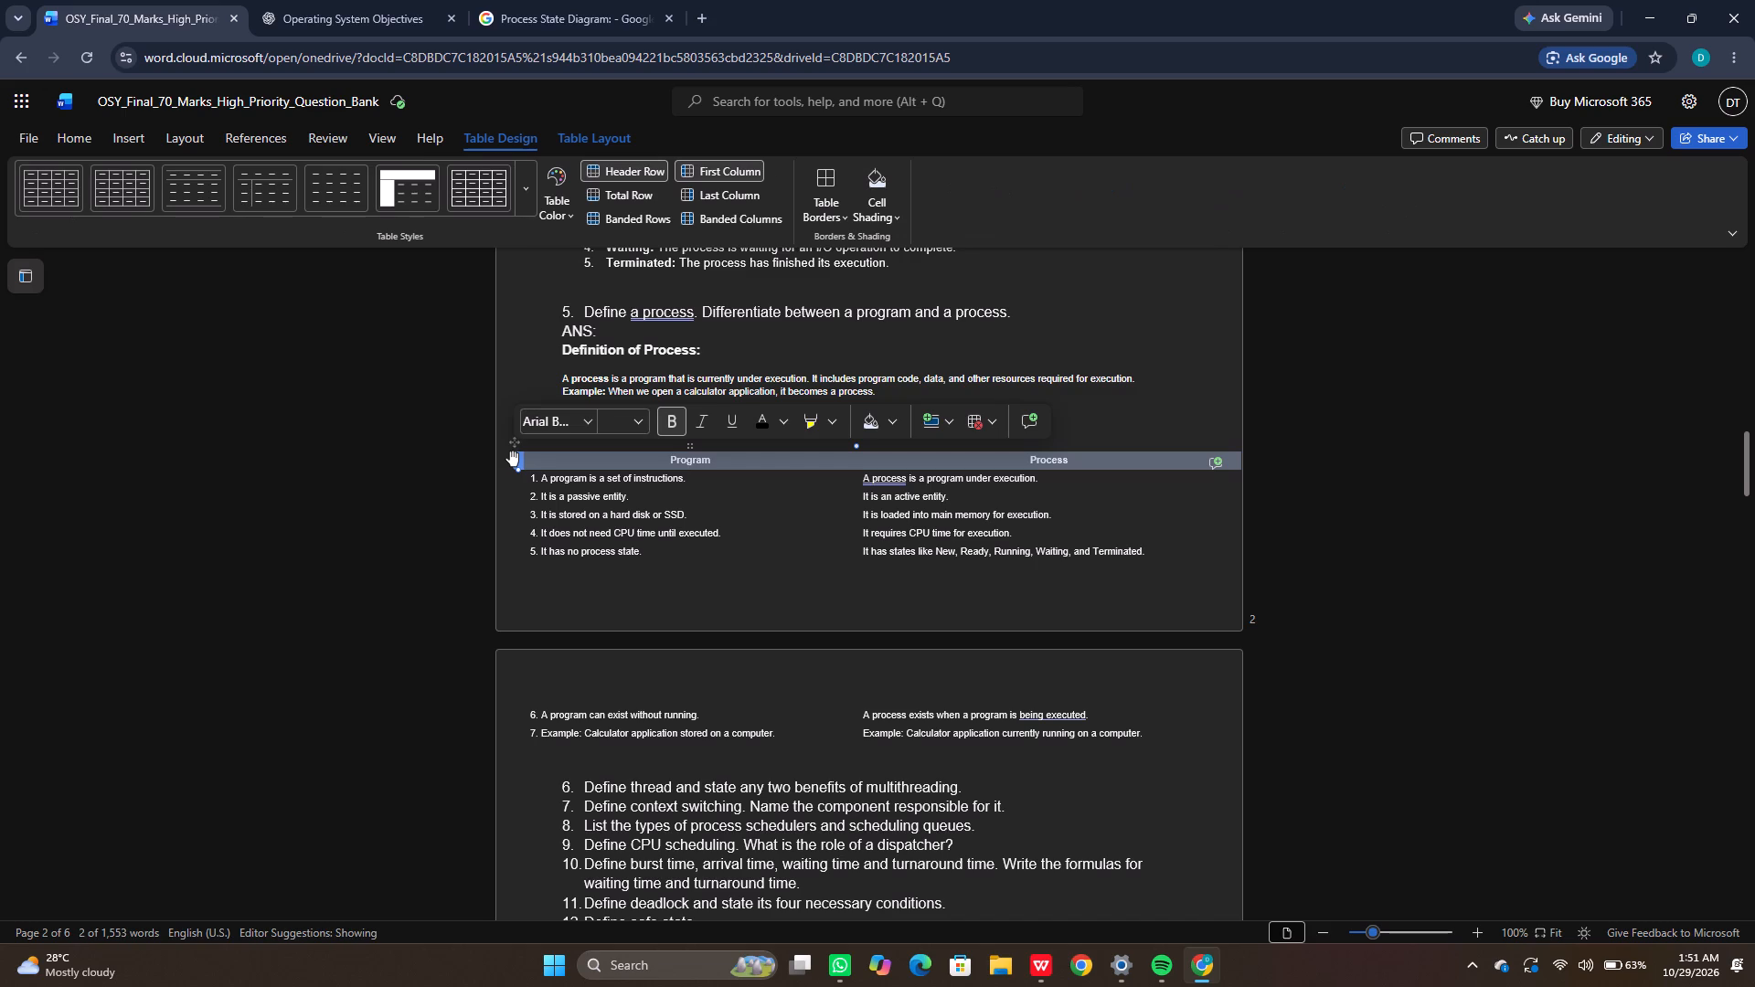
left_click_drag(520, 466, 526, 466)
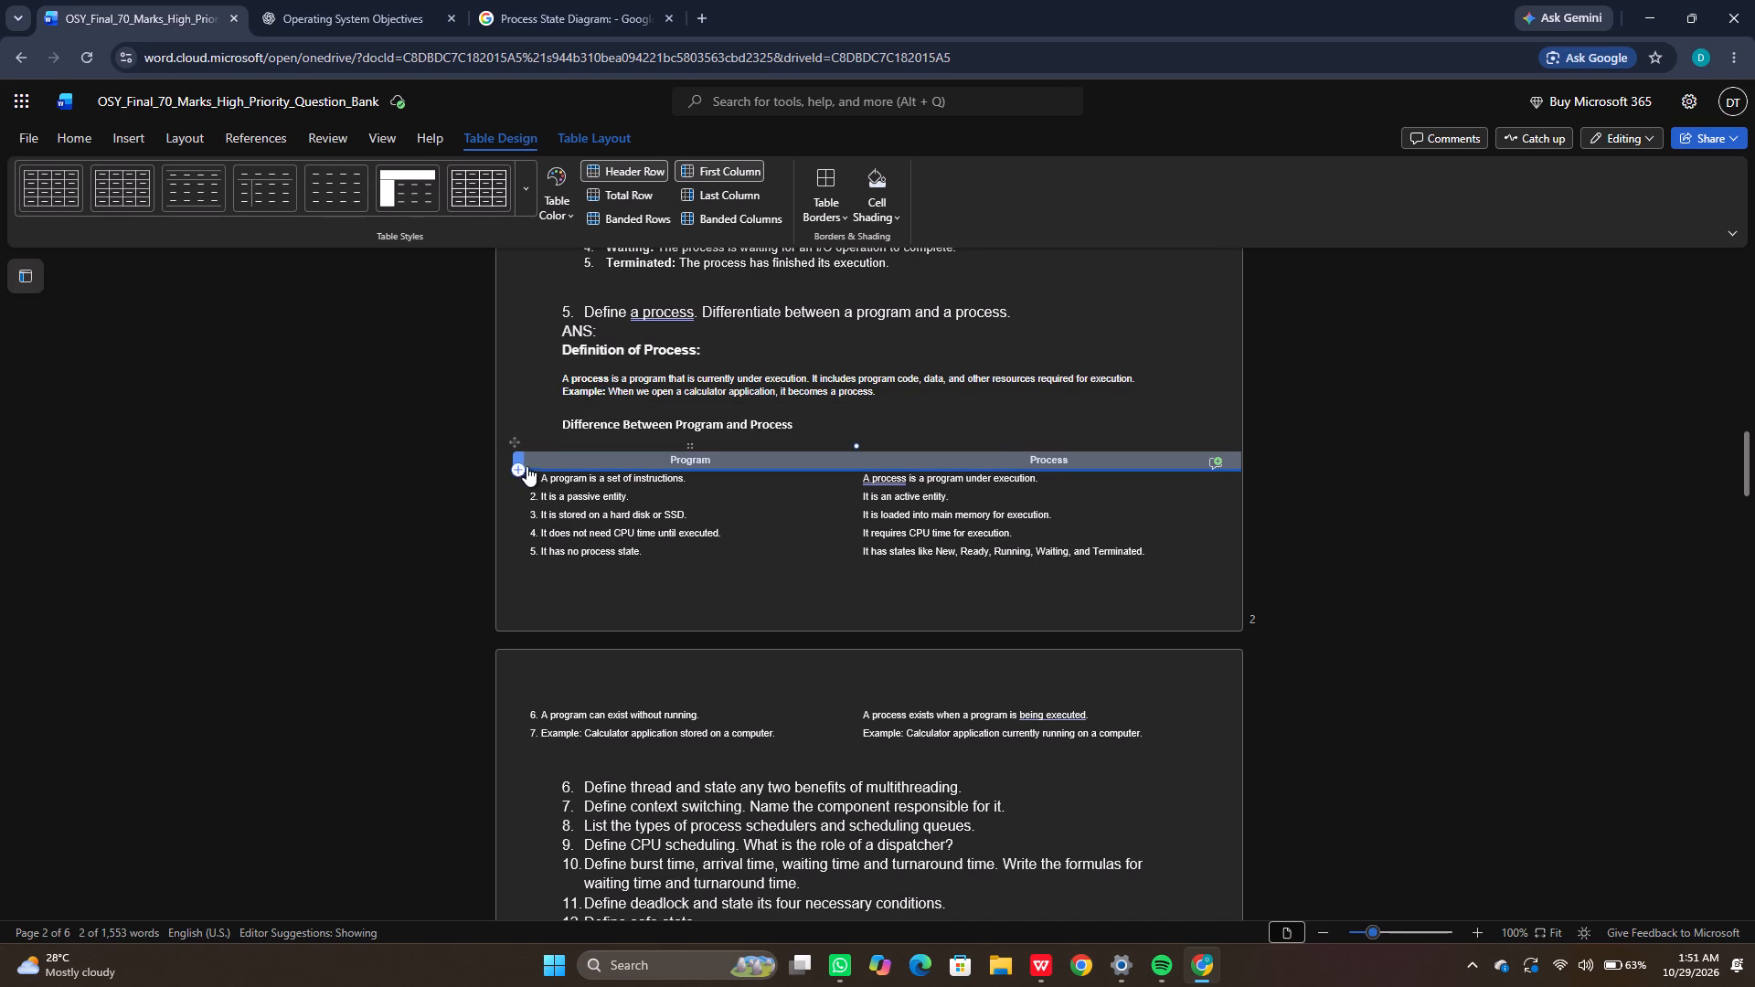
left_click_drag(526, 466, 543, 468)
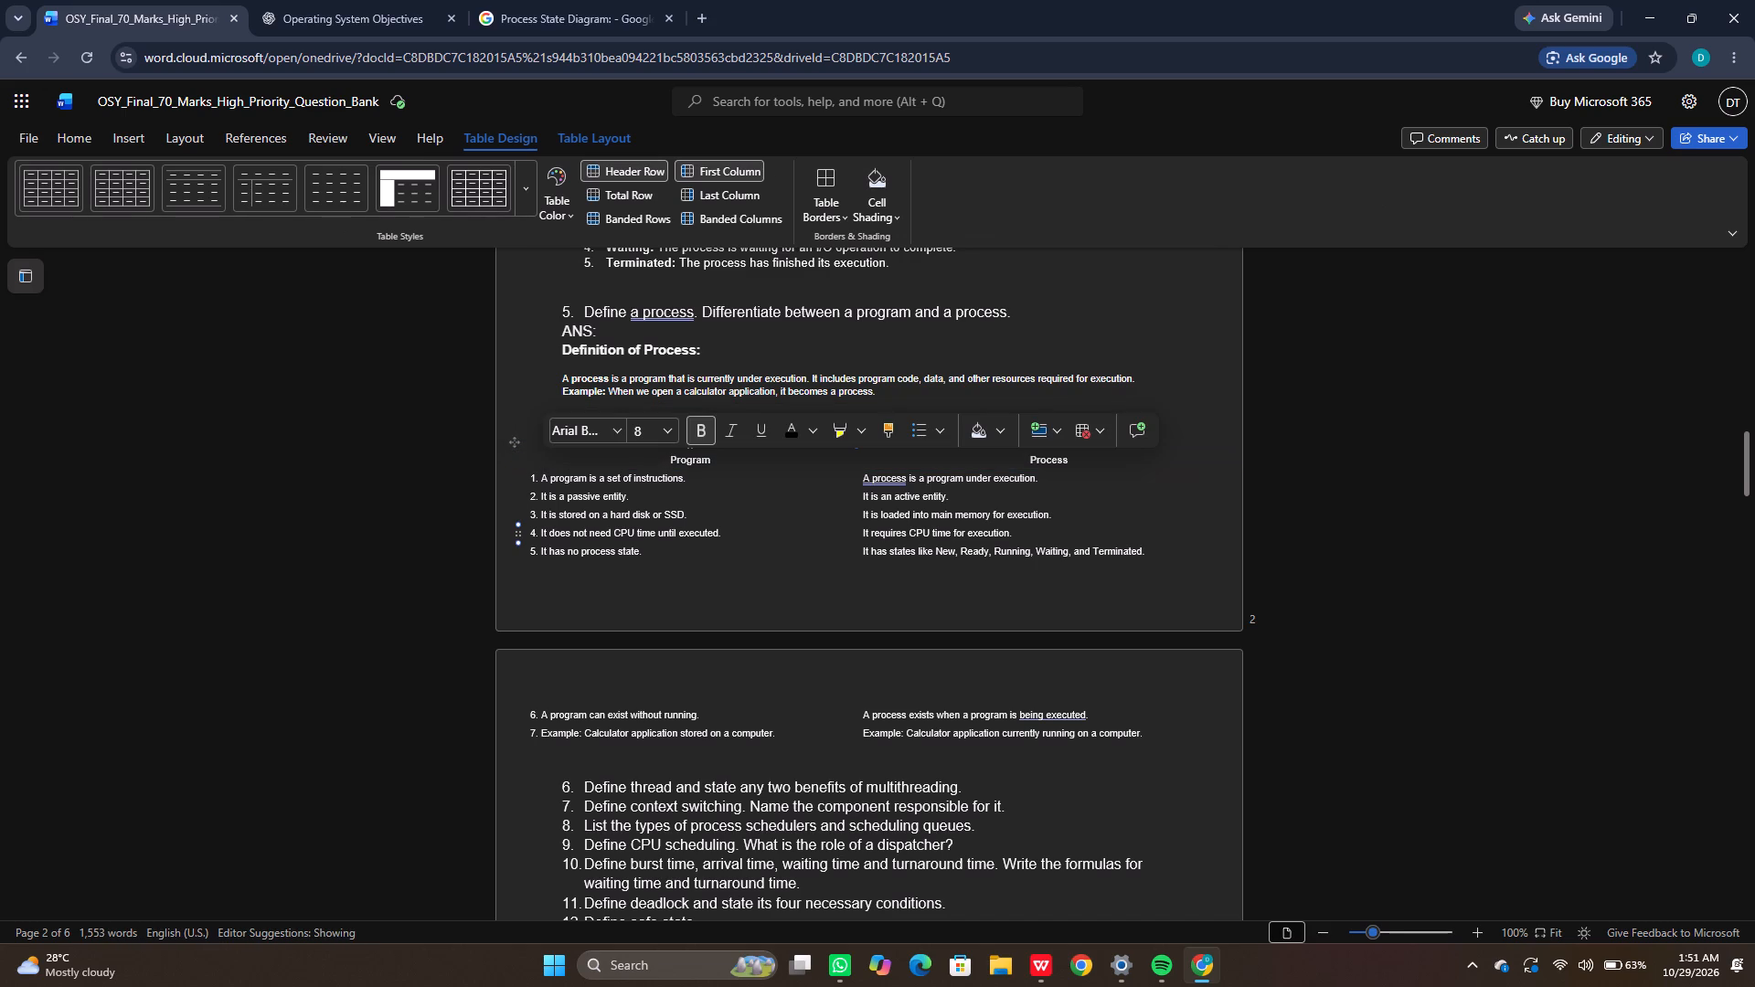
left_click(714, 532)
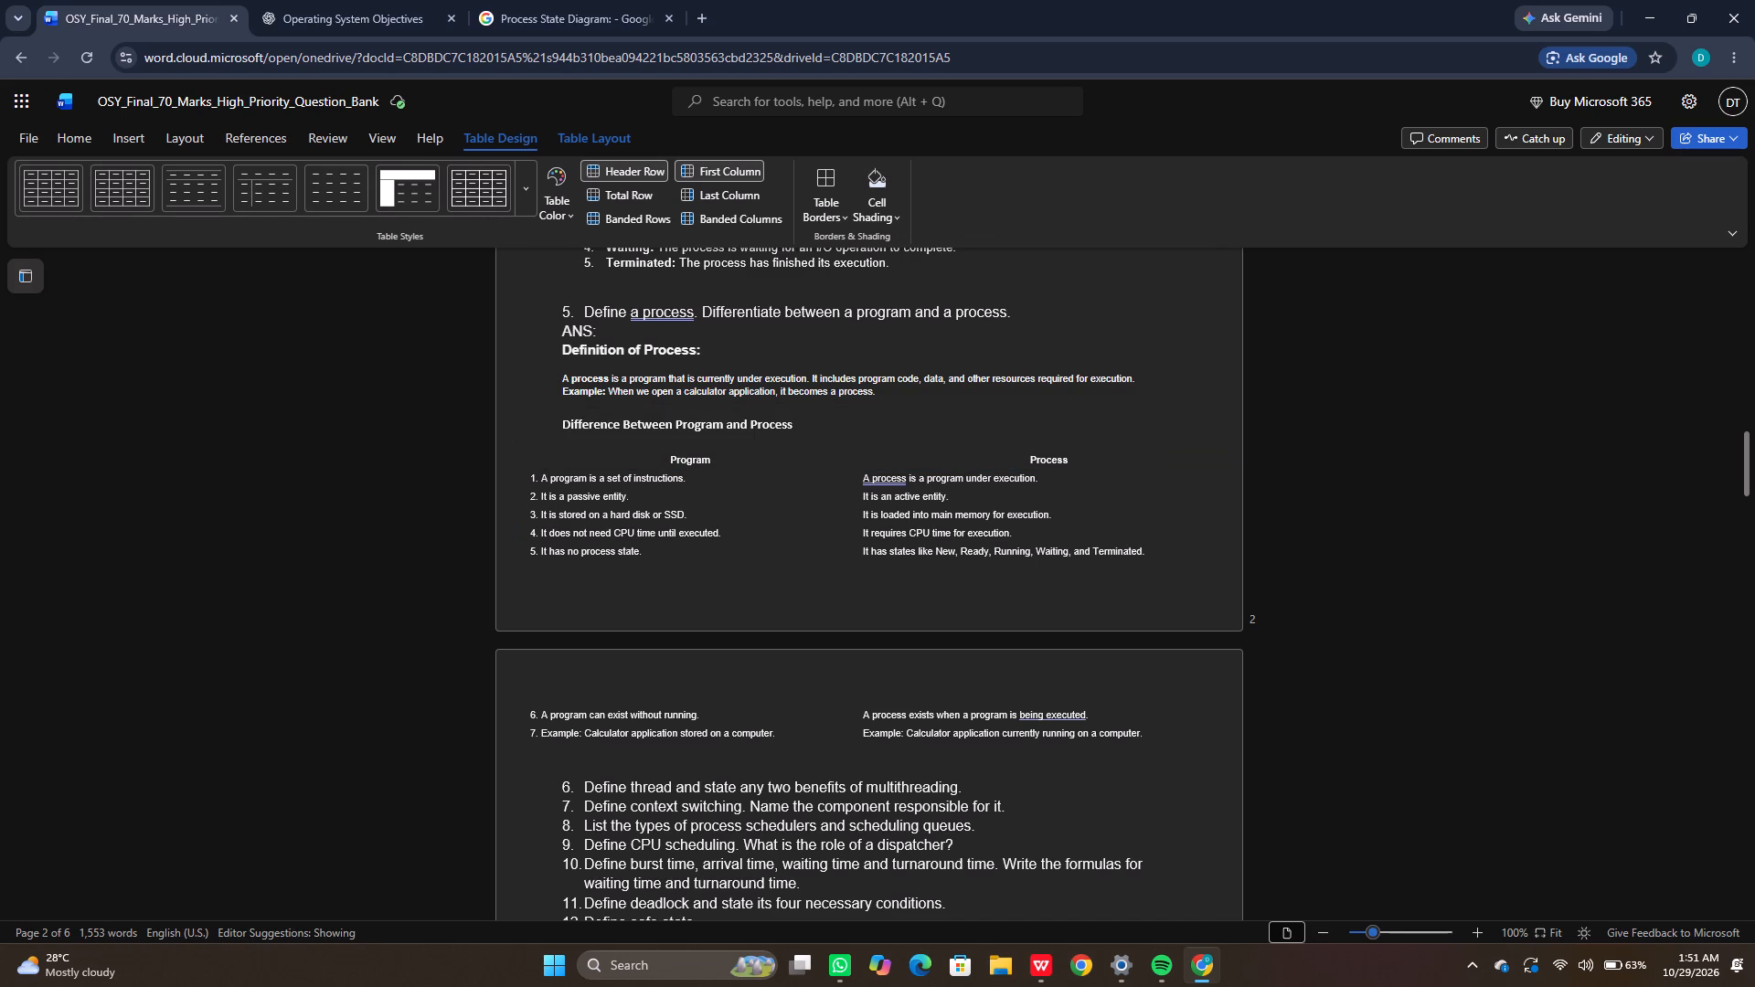
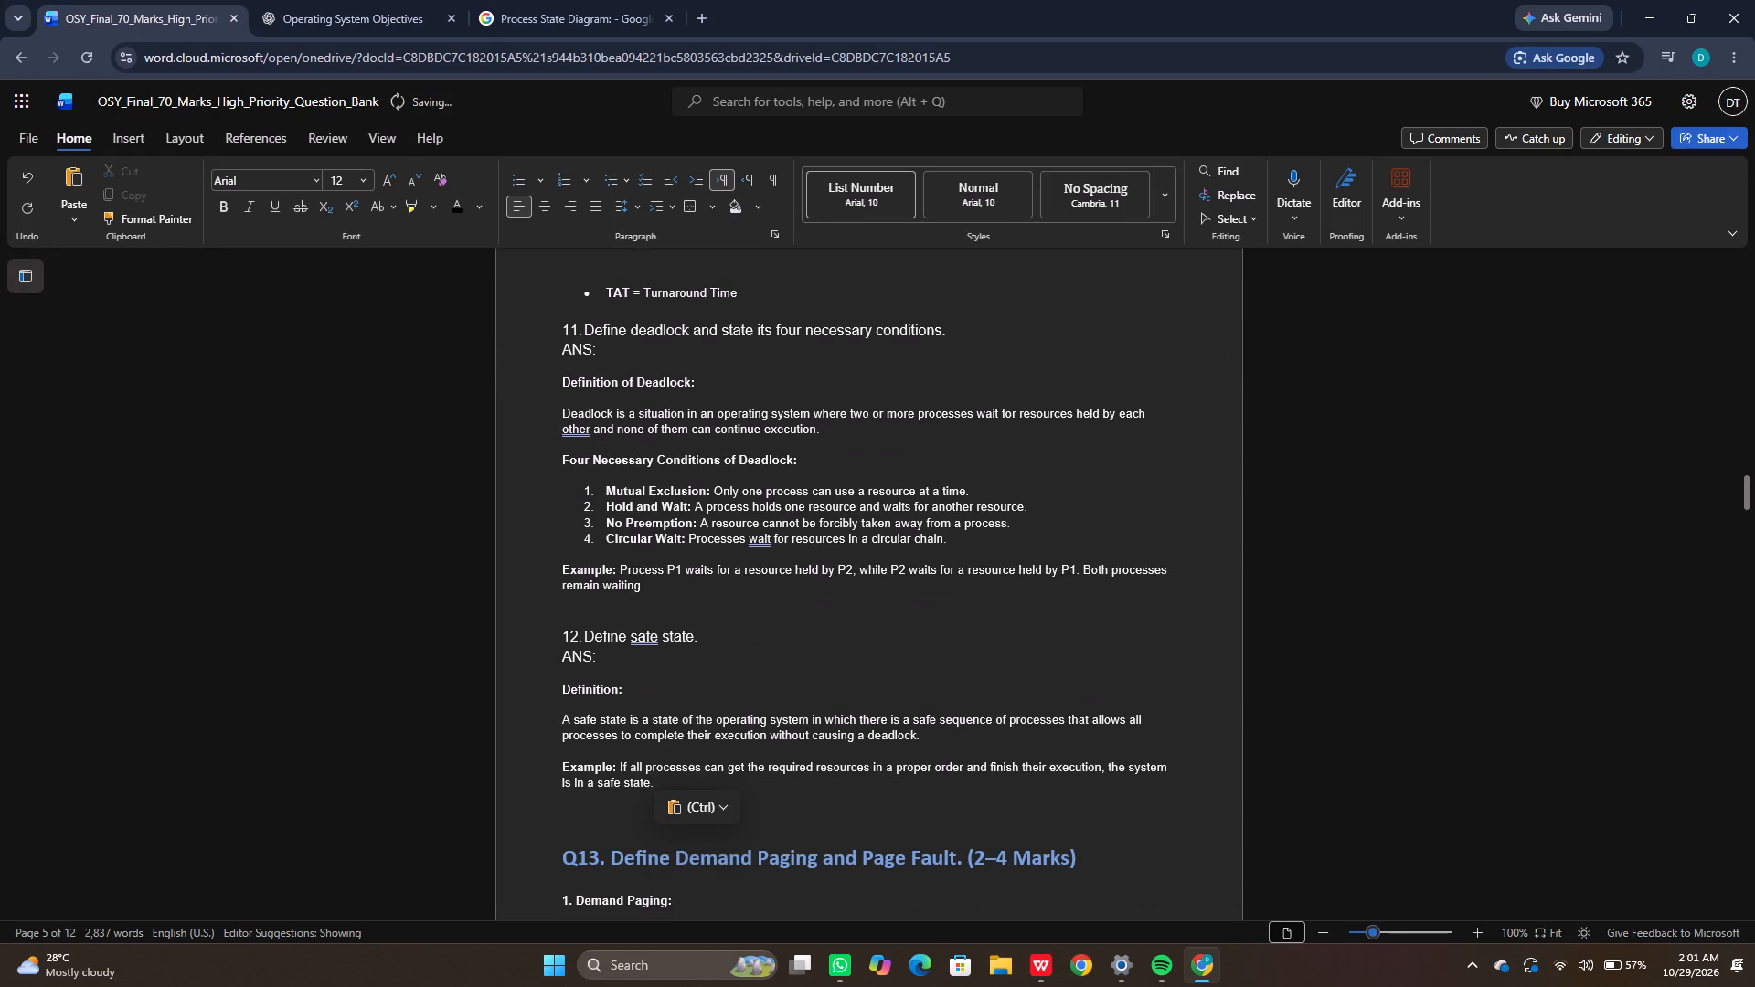
Change the font colour of the question 12 line "Define safe state." to the blue theme colour.
scroll(580, 814, "down", 1)
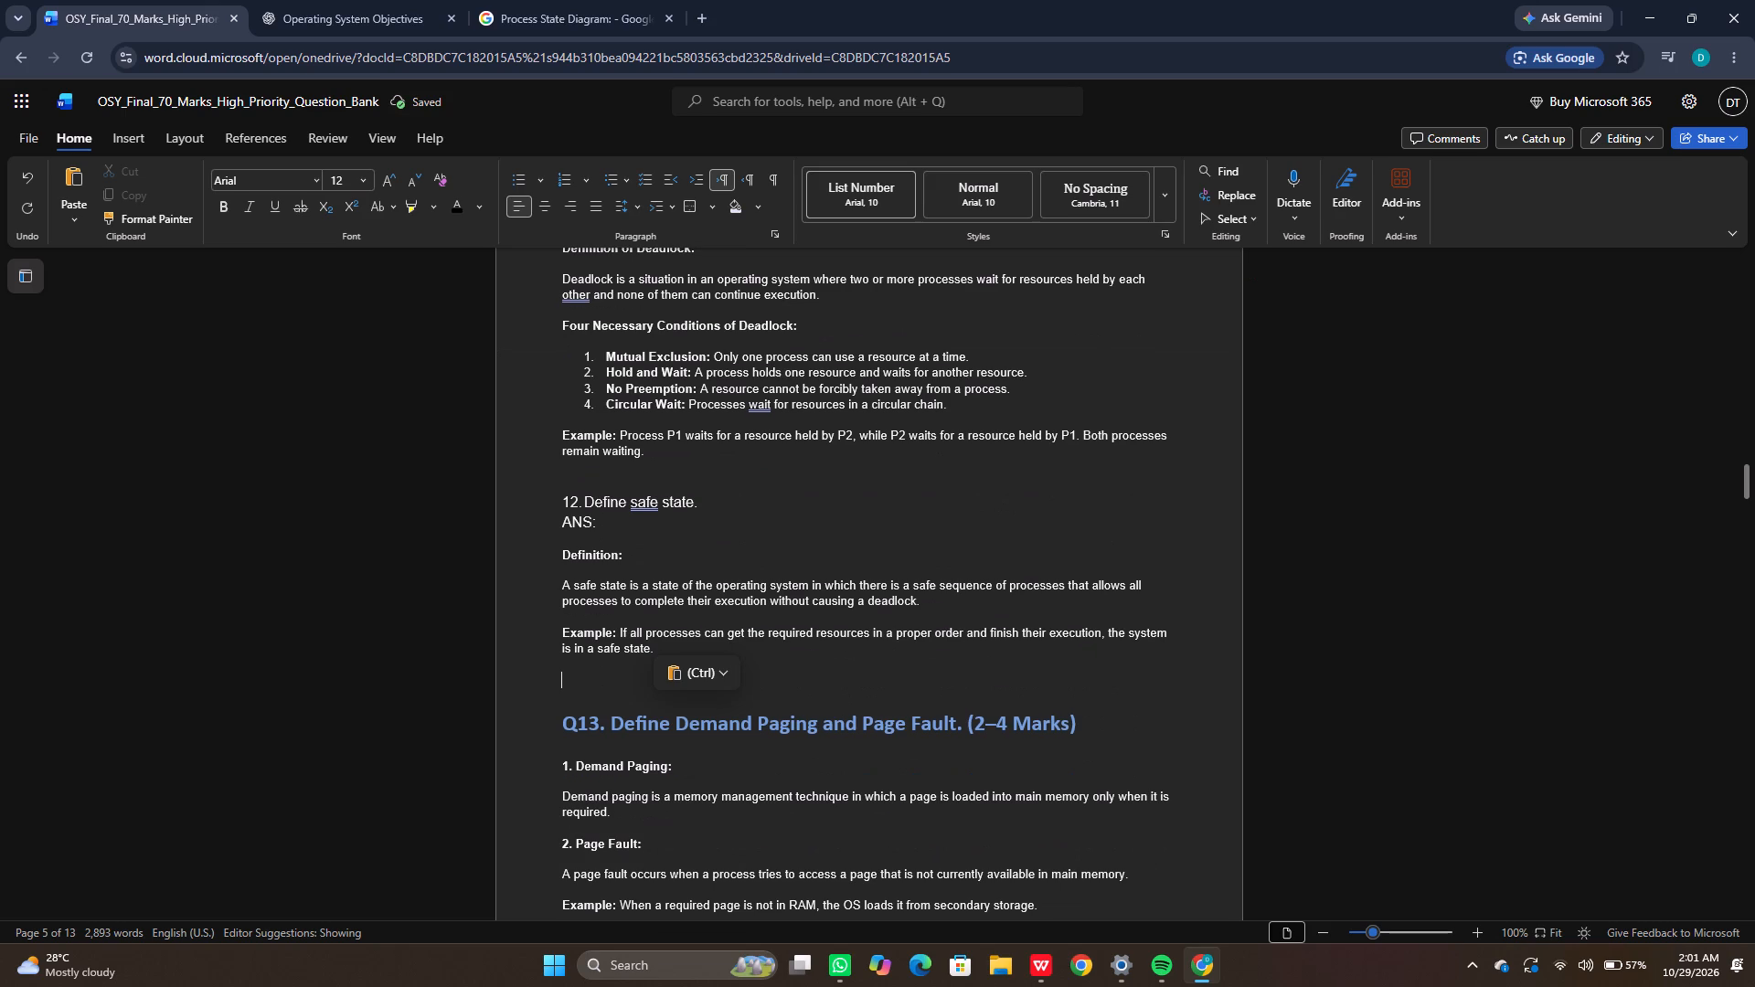
triple_click(625, 501)
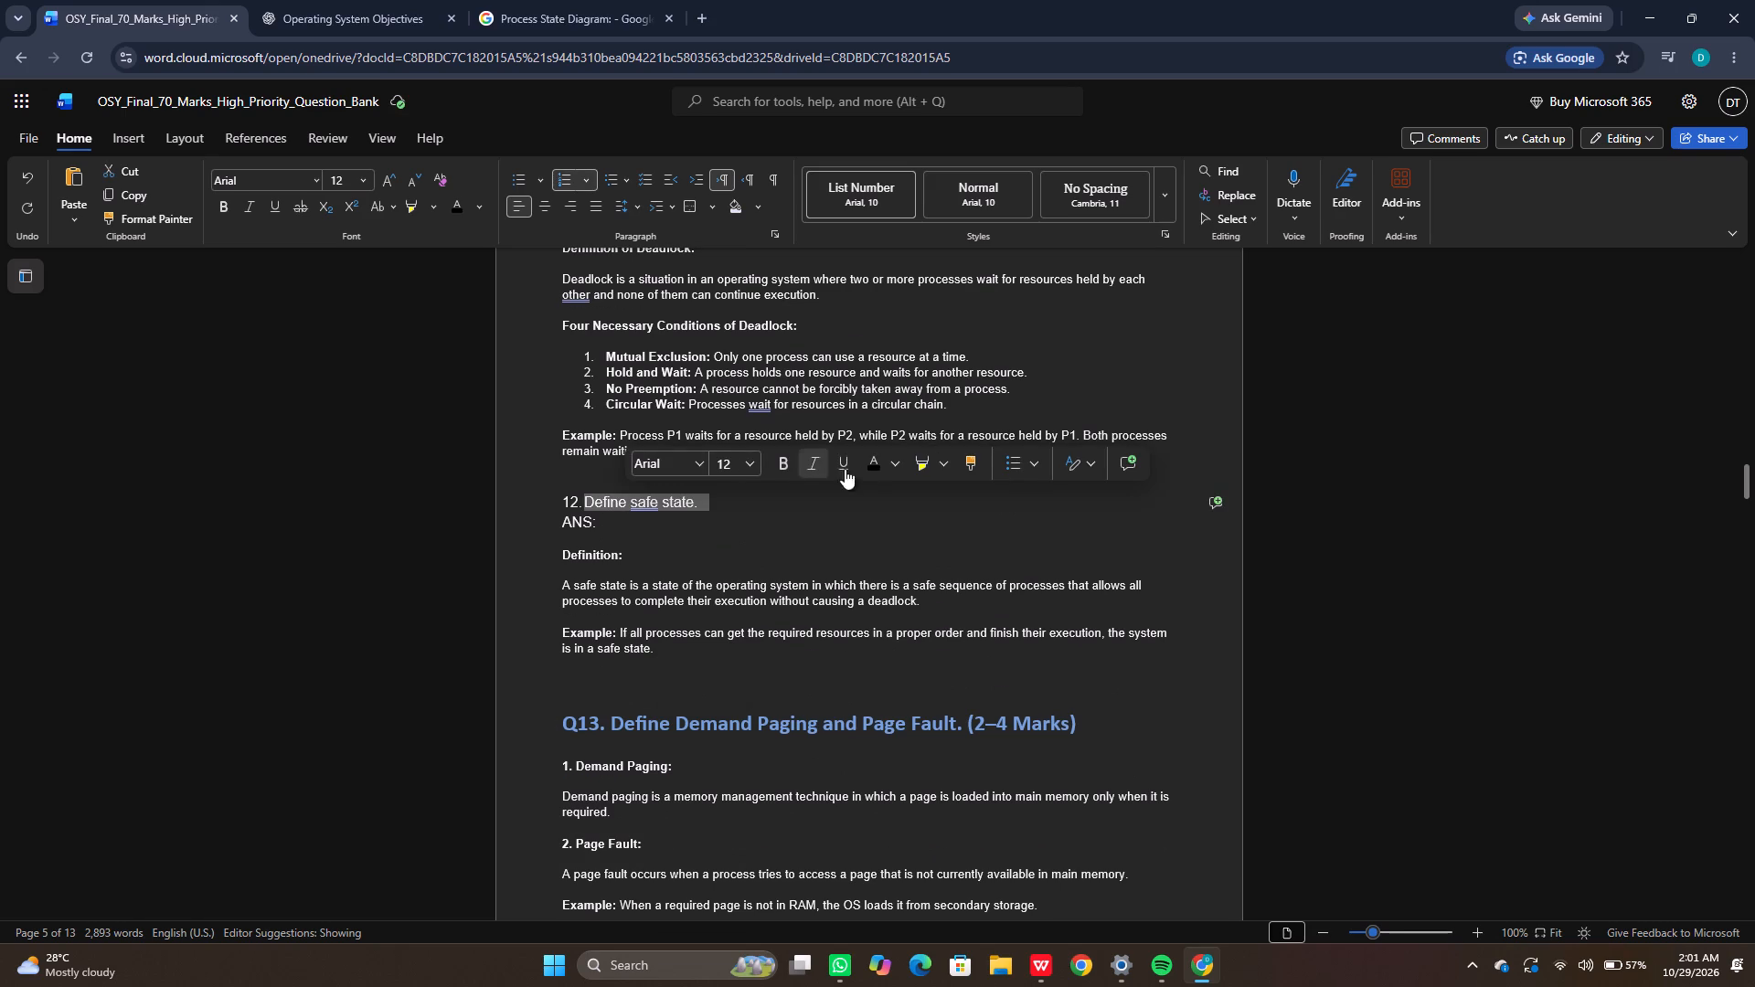
left_click(889, 469)
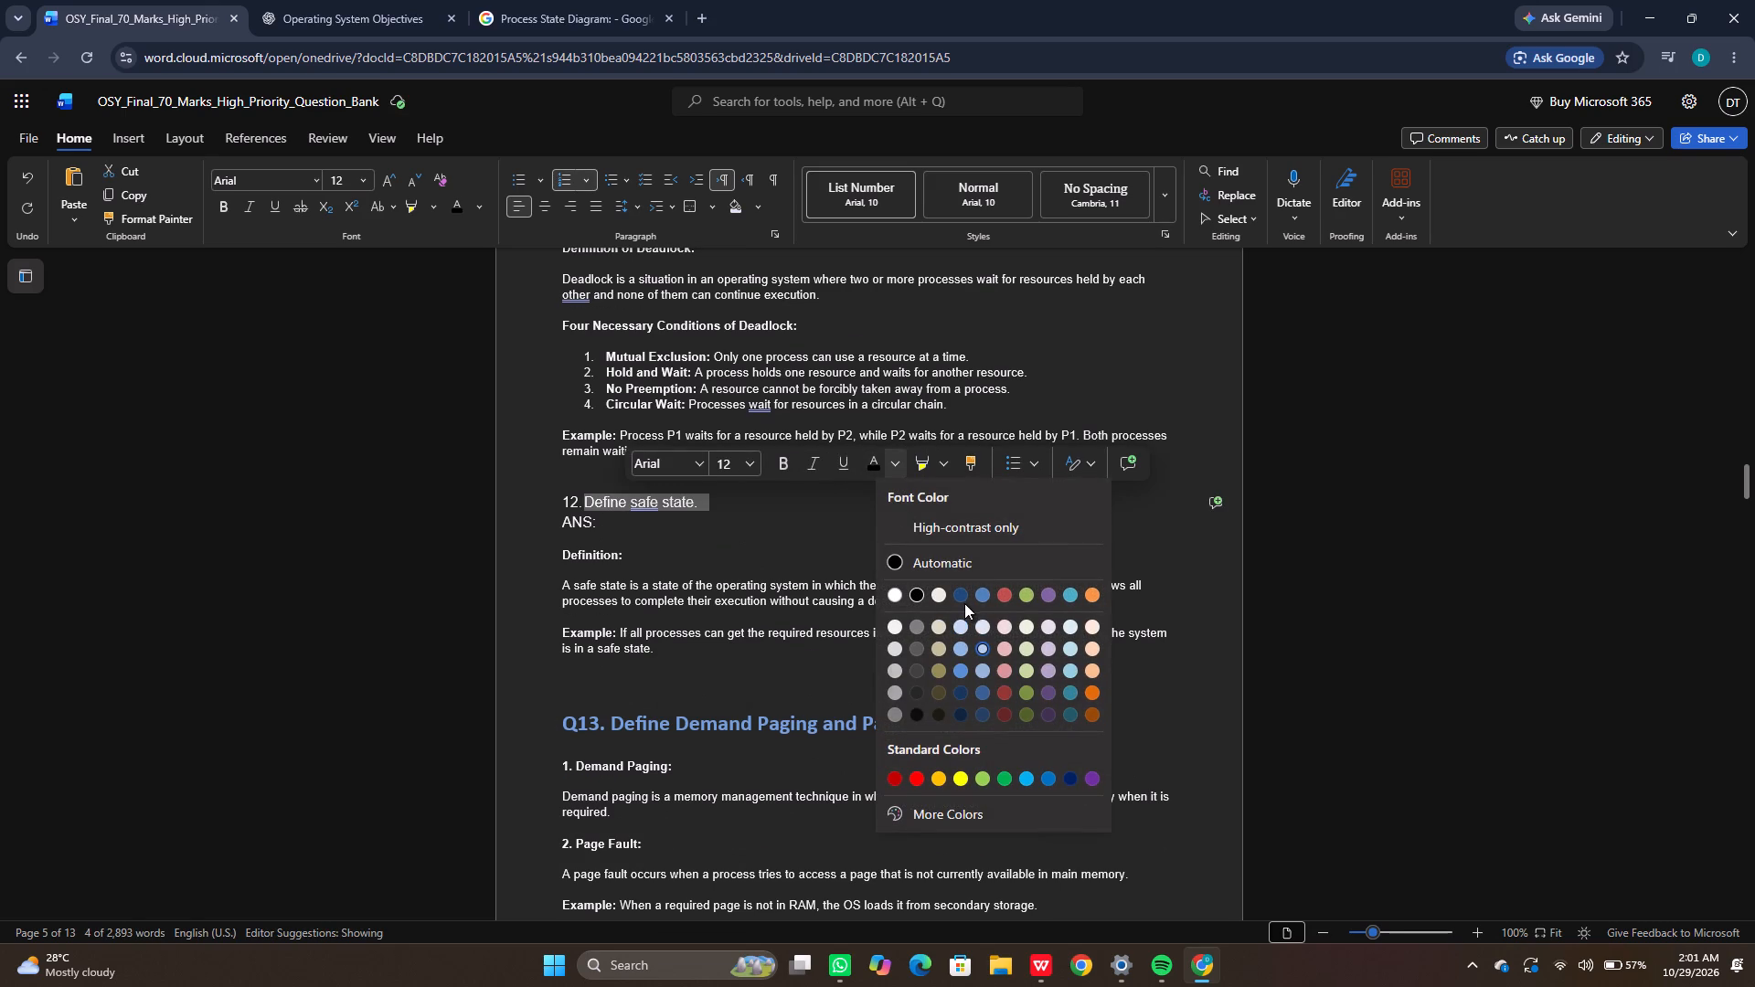
left_click(977, 589)
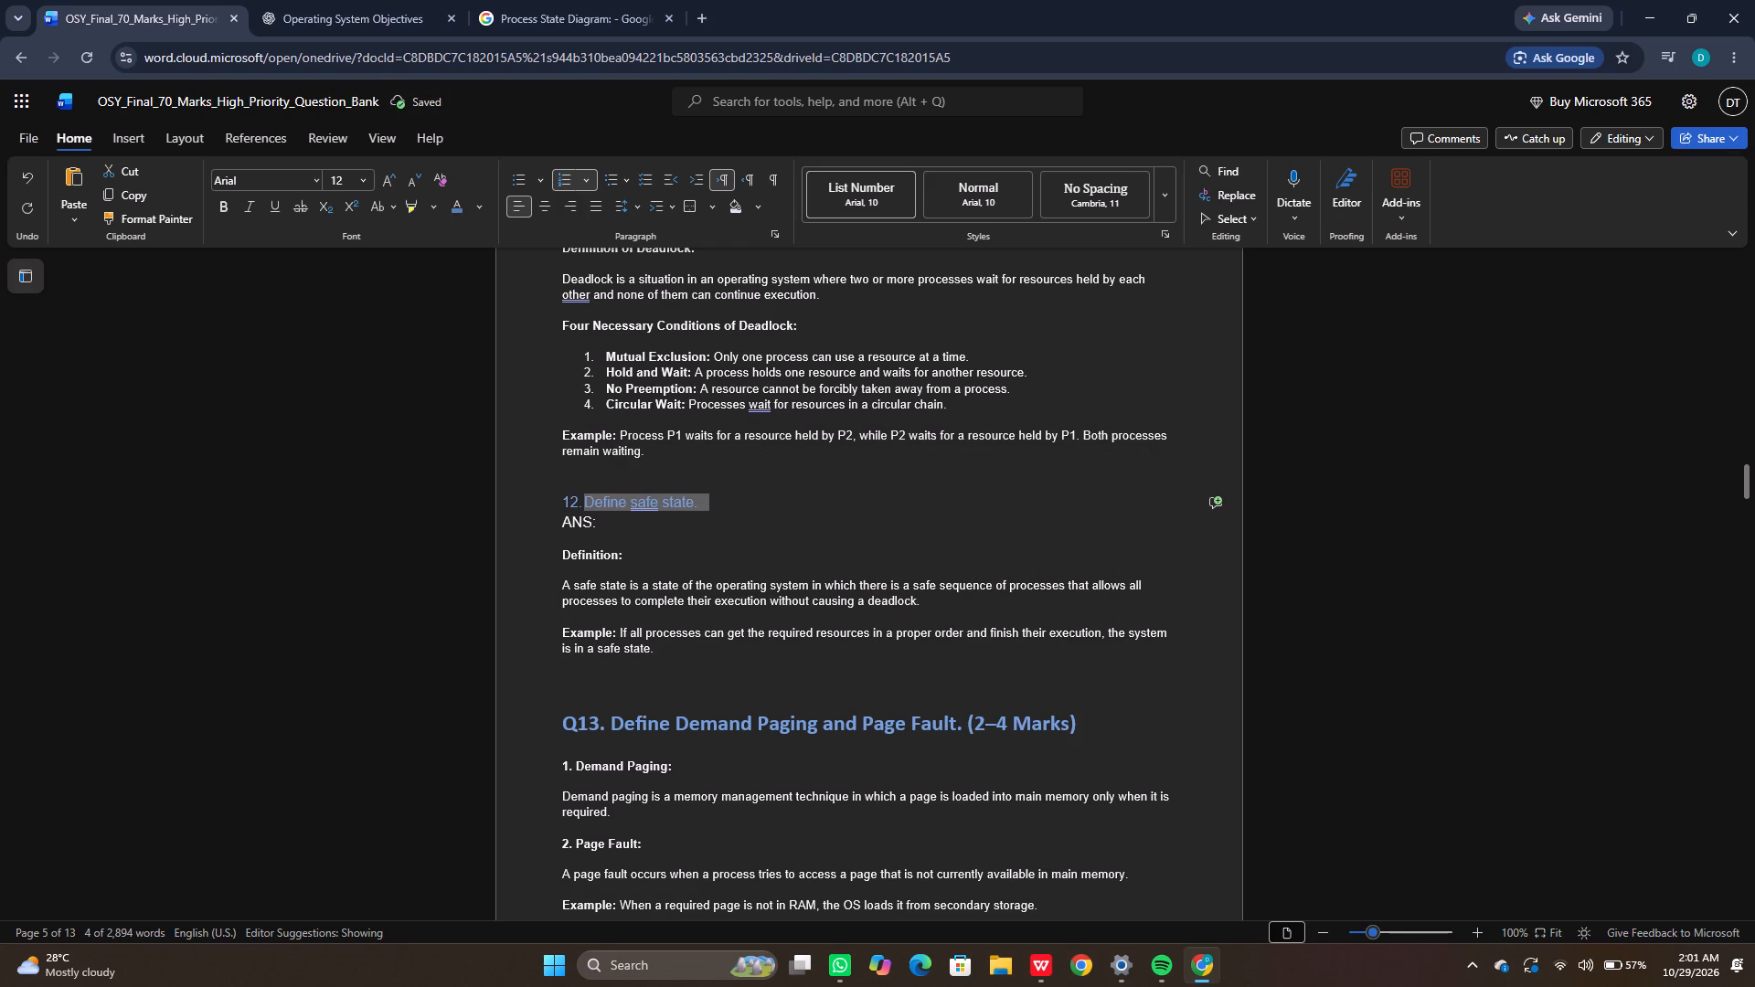
left_click(910, 531)
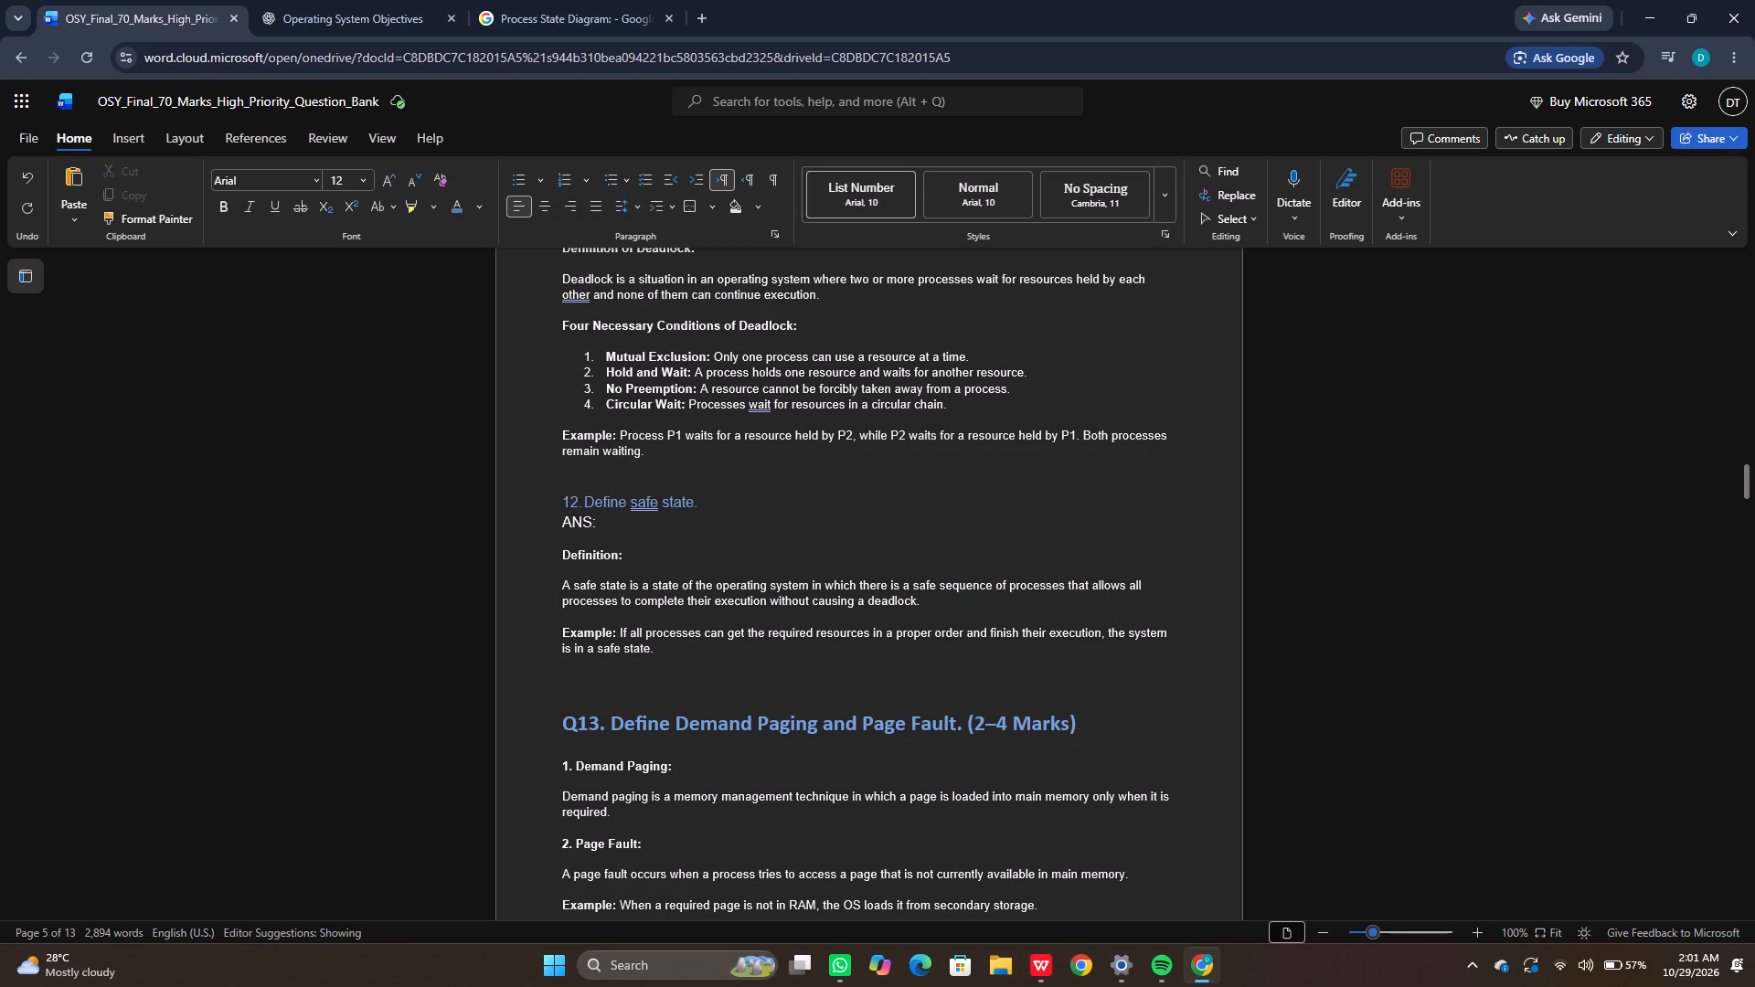
Apply the same blue font colour to the question 11 line on deadlock and its four necessary conditions.
scroll(910, 531, "up", 3)
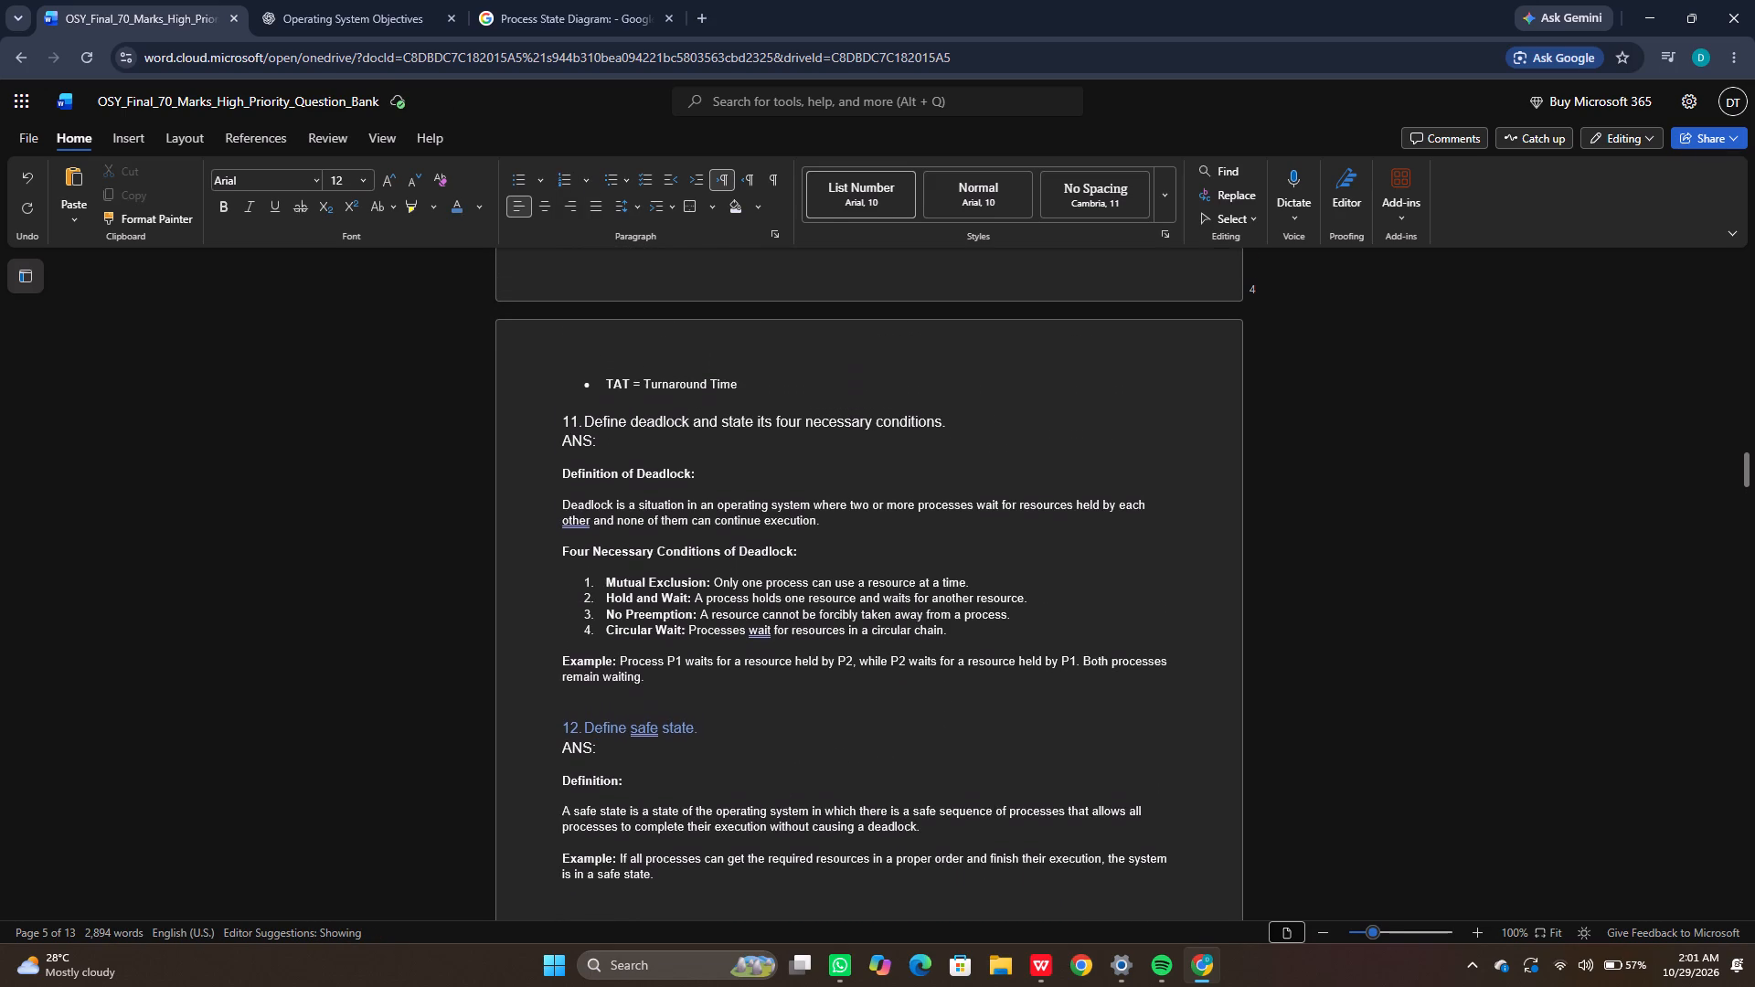
triple_click(620, 420)
left_click(620, 420)
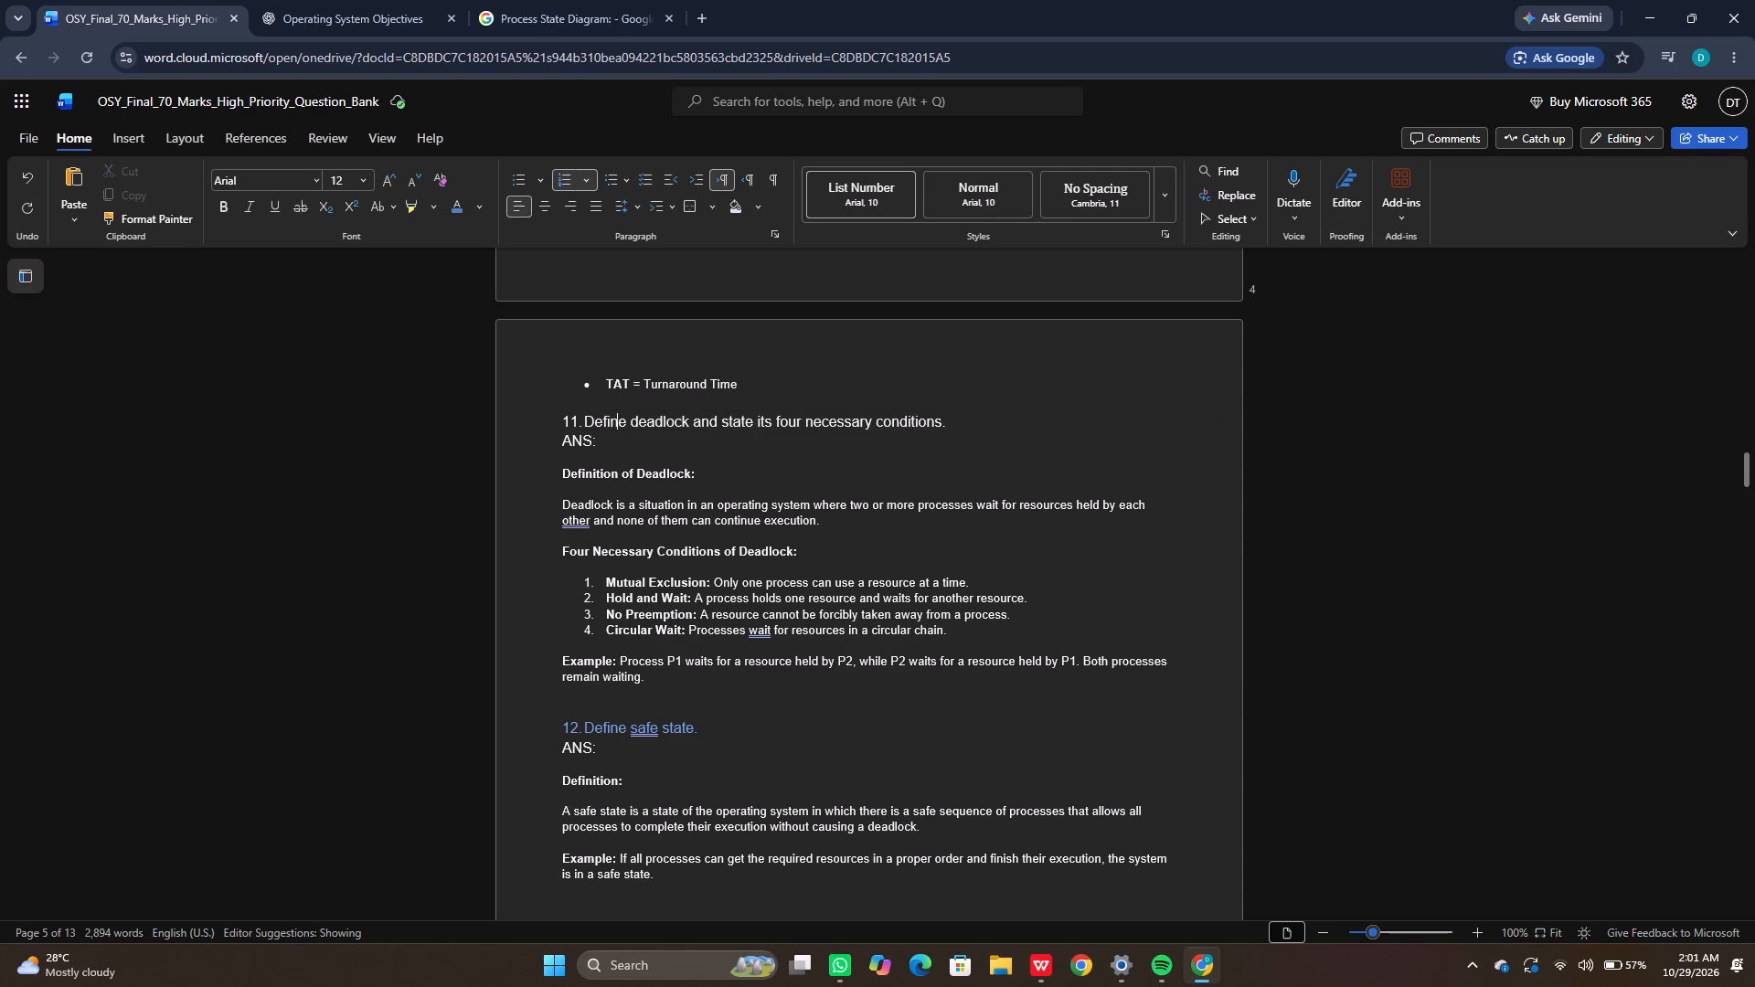
double_click(620, 420)
double_click(620, 420)
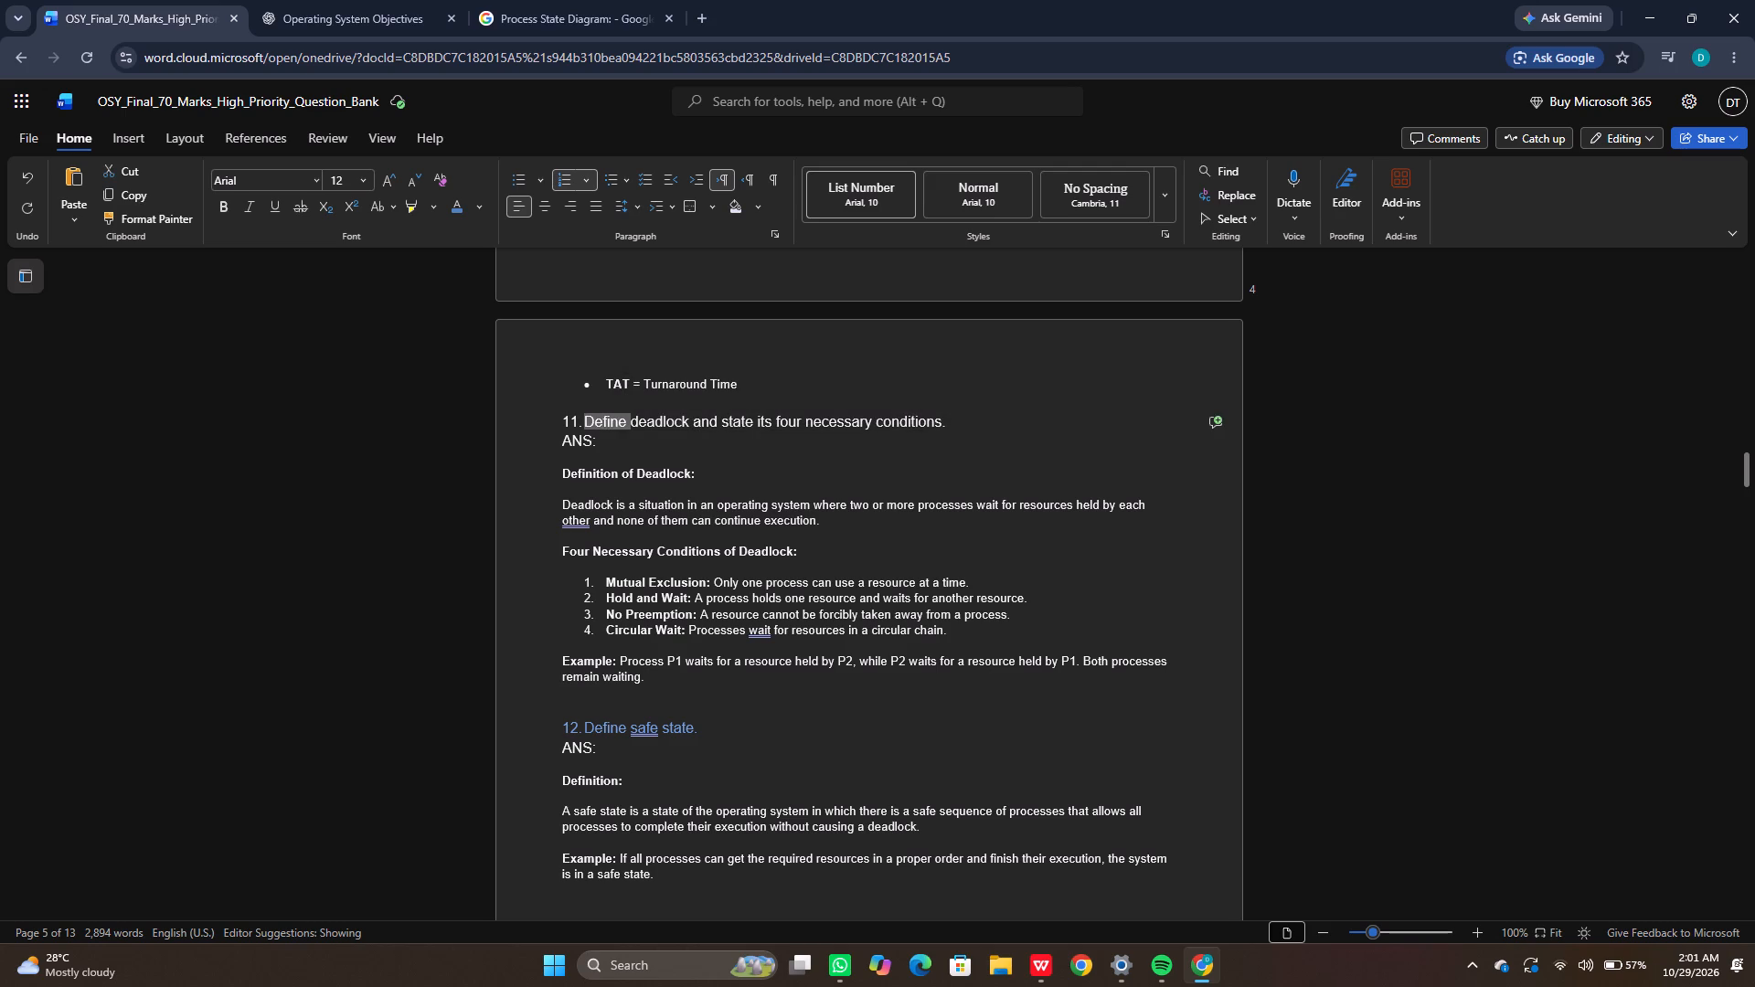
triple_click(620, 420)
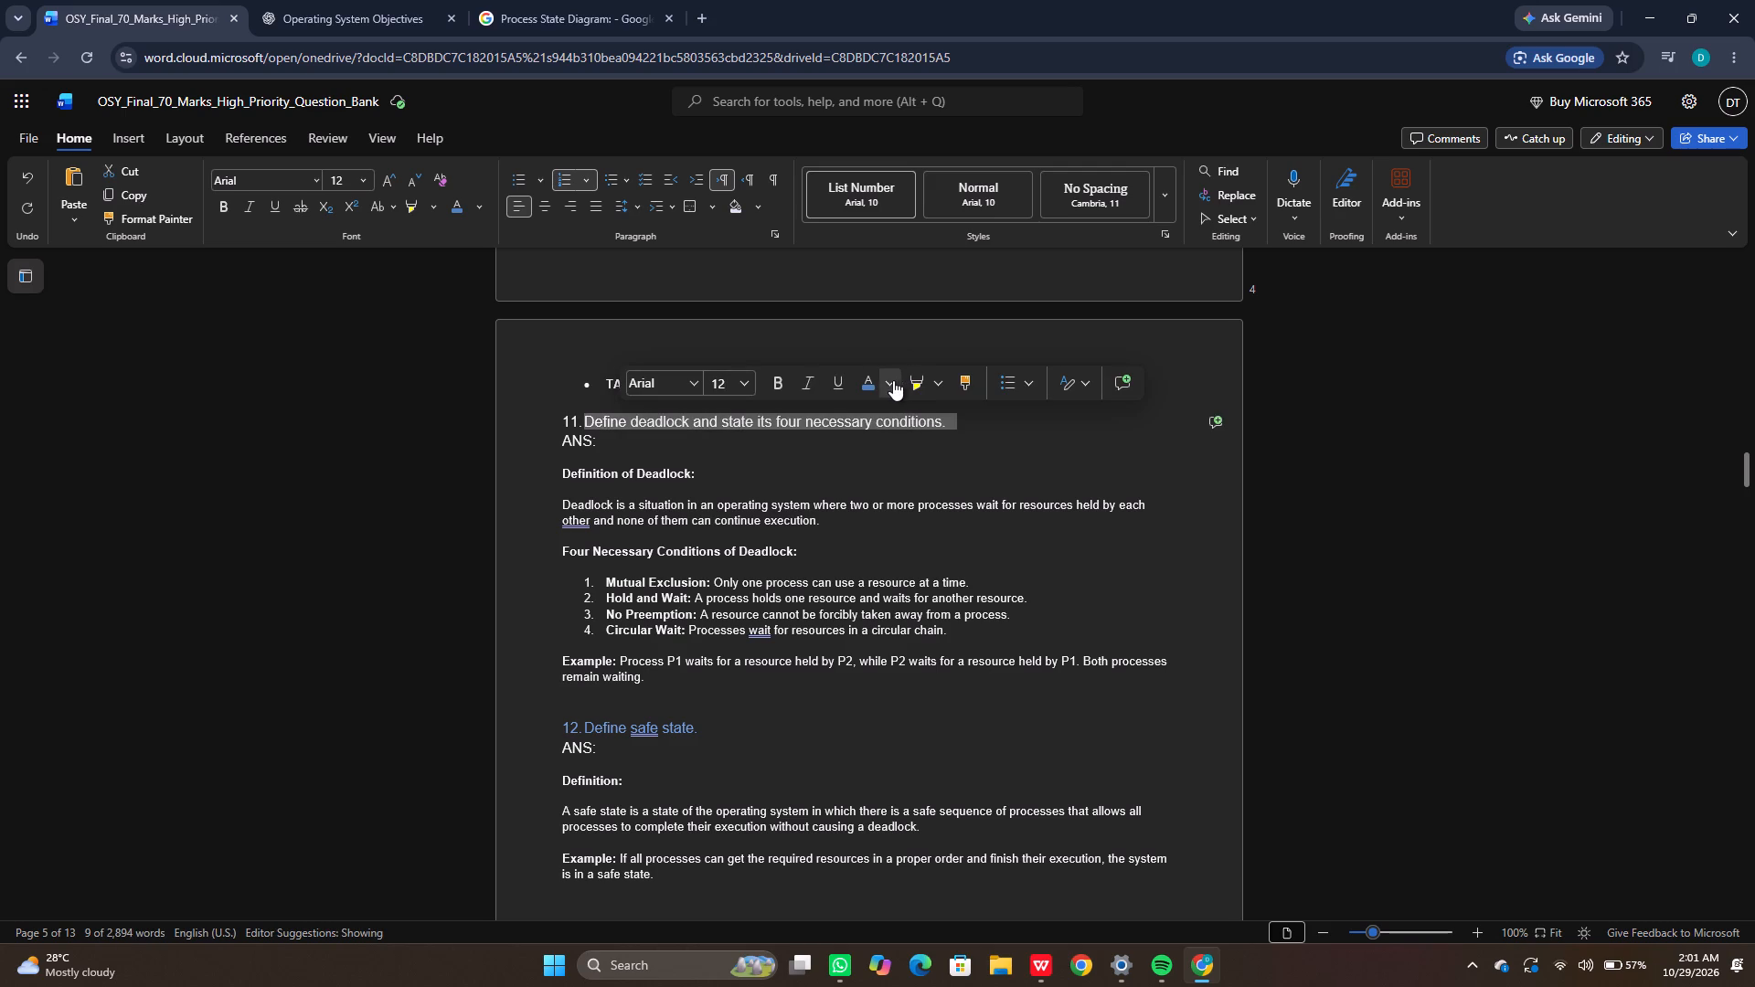
left_click(870, 386)
right_click(845, 528)
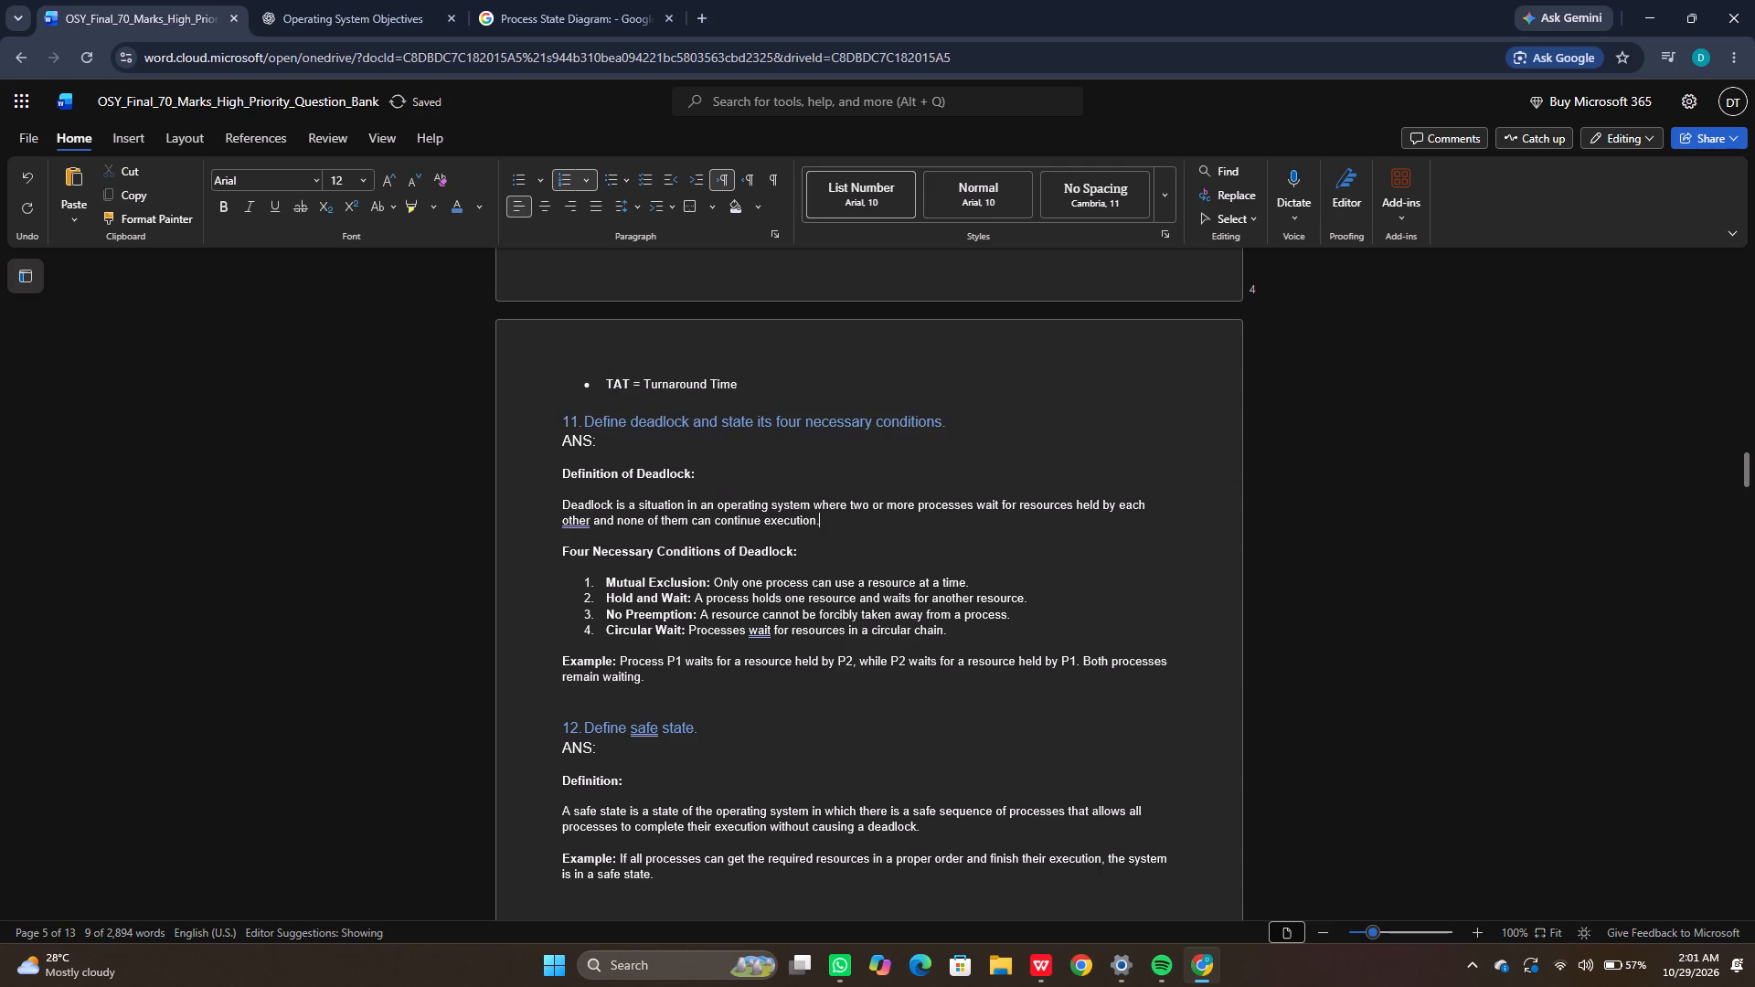
Apply the same blue font colour to the question 10 line on process times and the question 9 line on CPU scheduling.
scroll(845, 528, "up", 4)
left_click(717, 488)
scroll(717, 488, "up", 3)
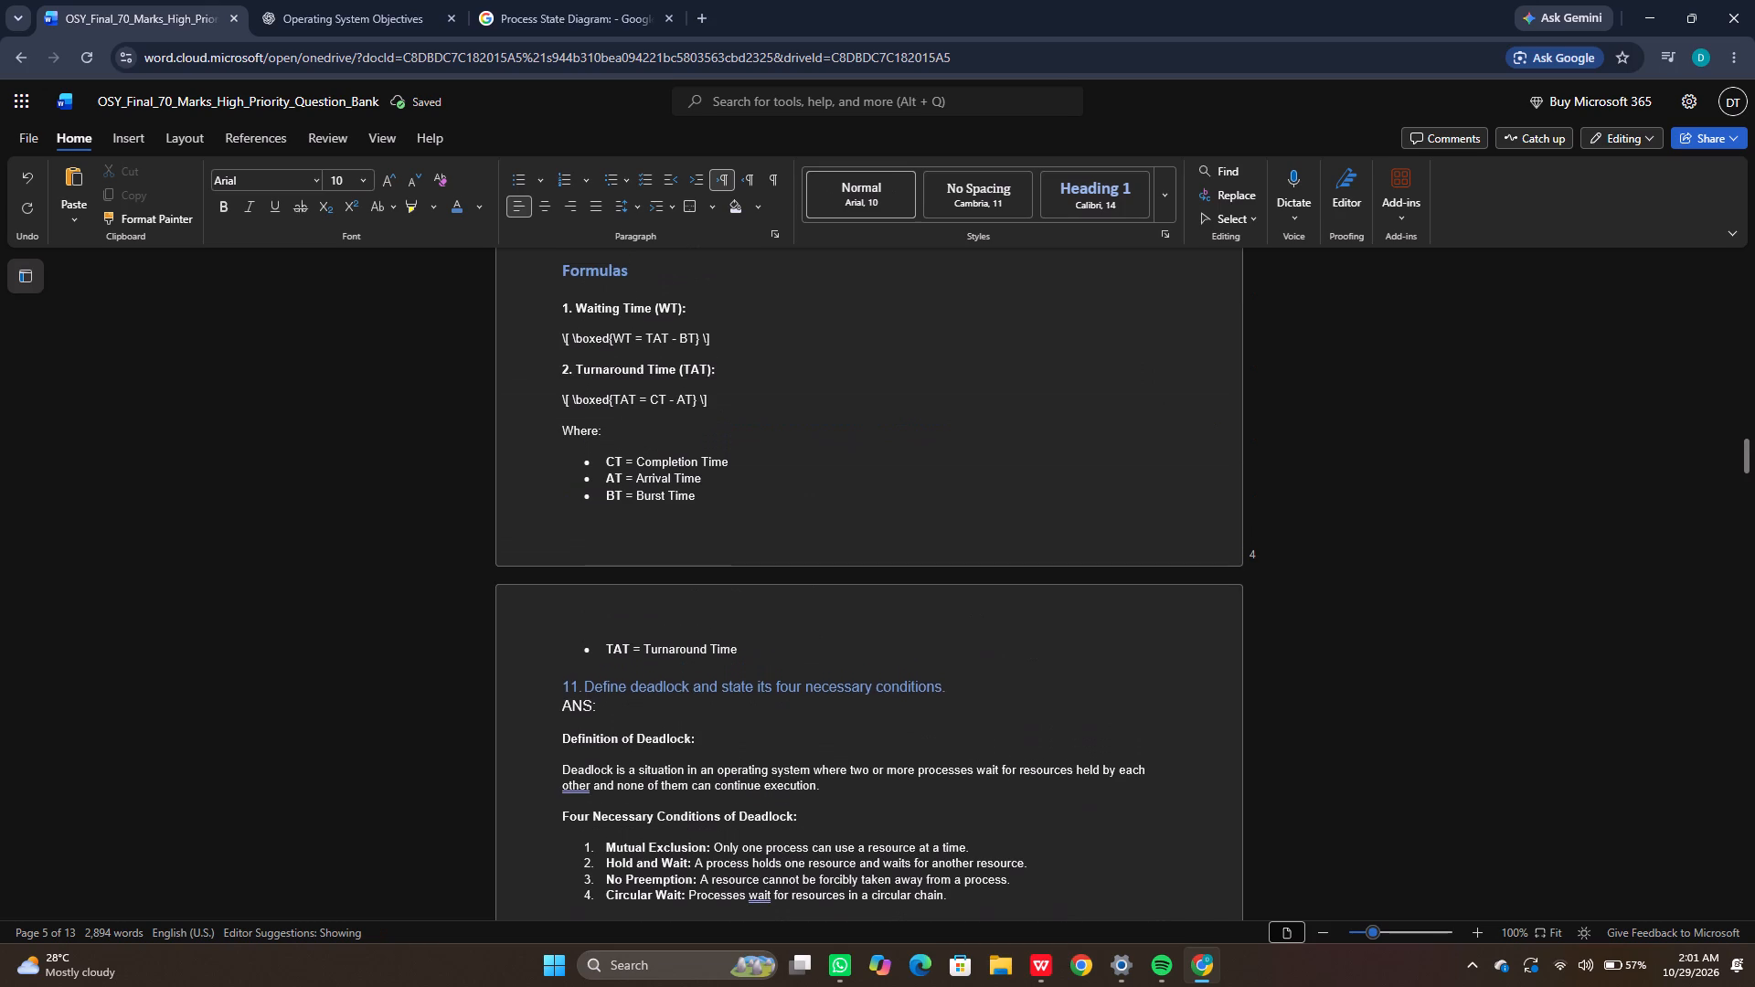
scroll(717, 488, "up", 7)
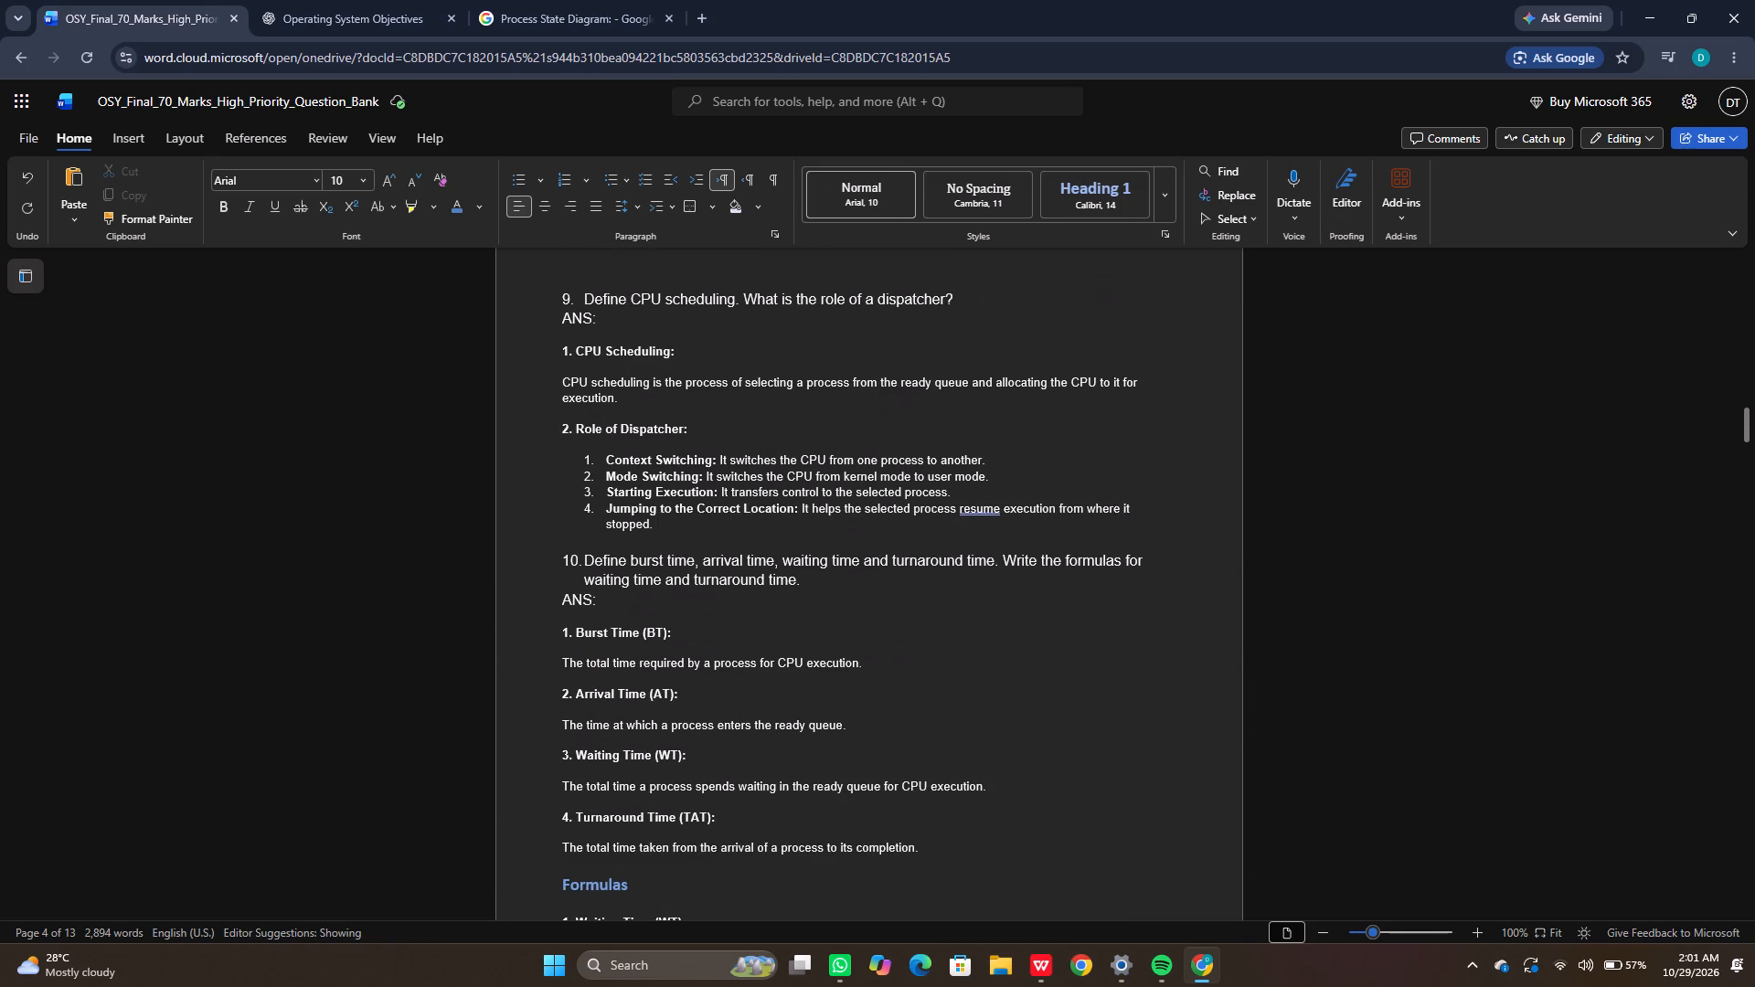
triple_click(676, 565)
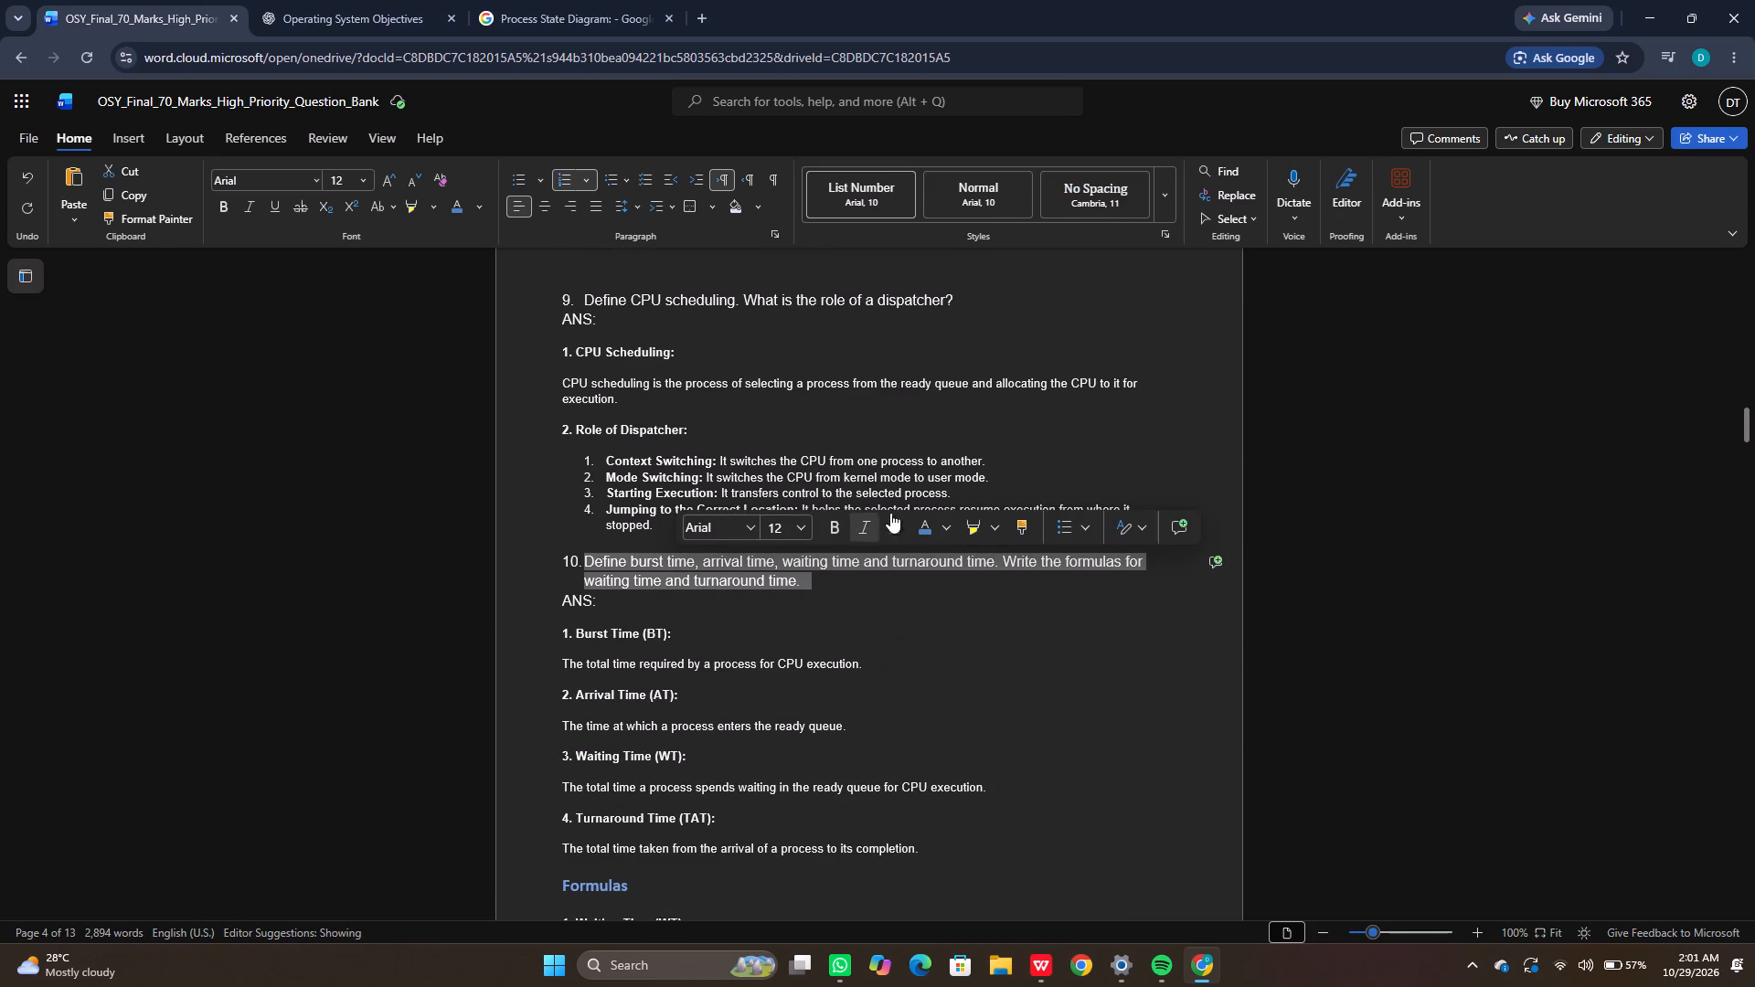
left_click(932, 521)
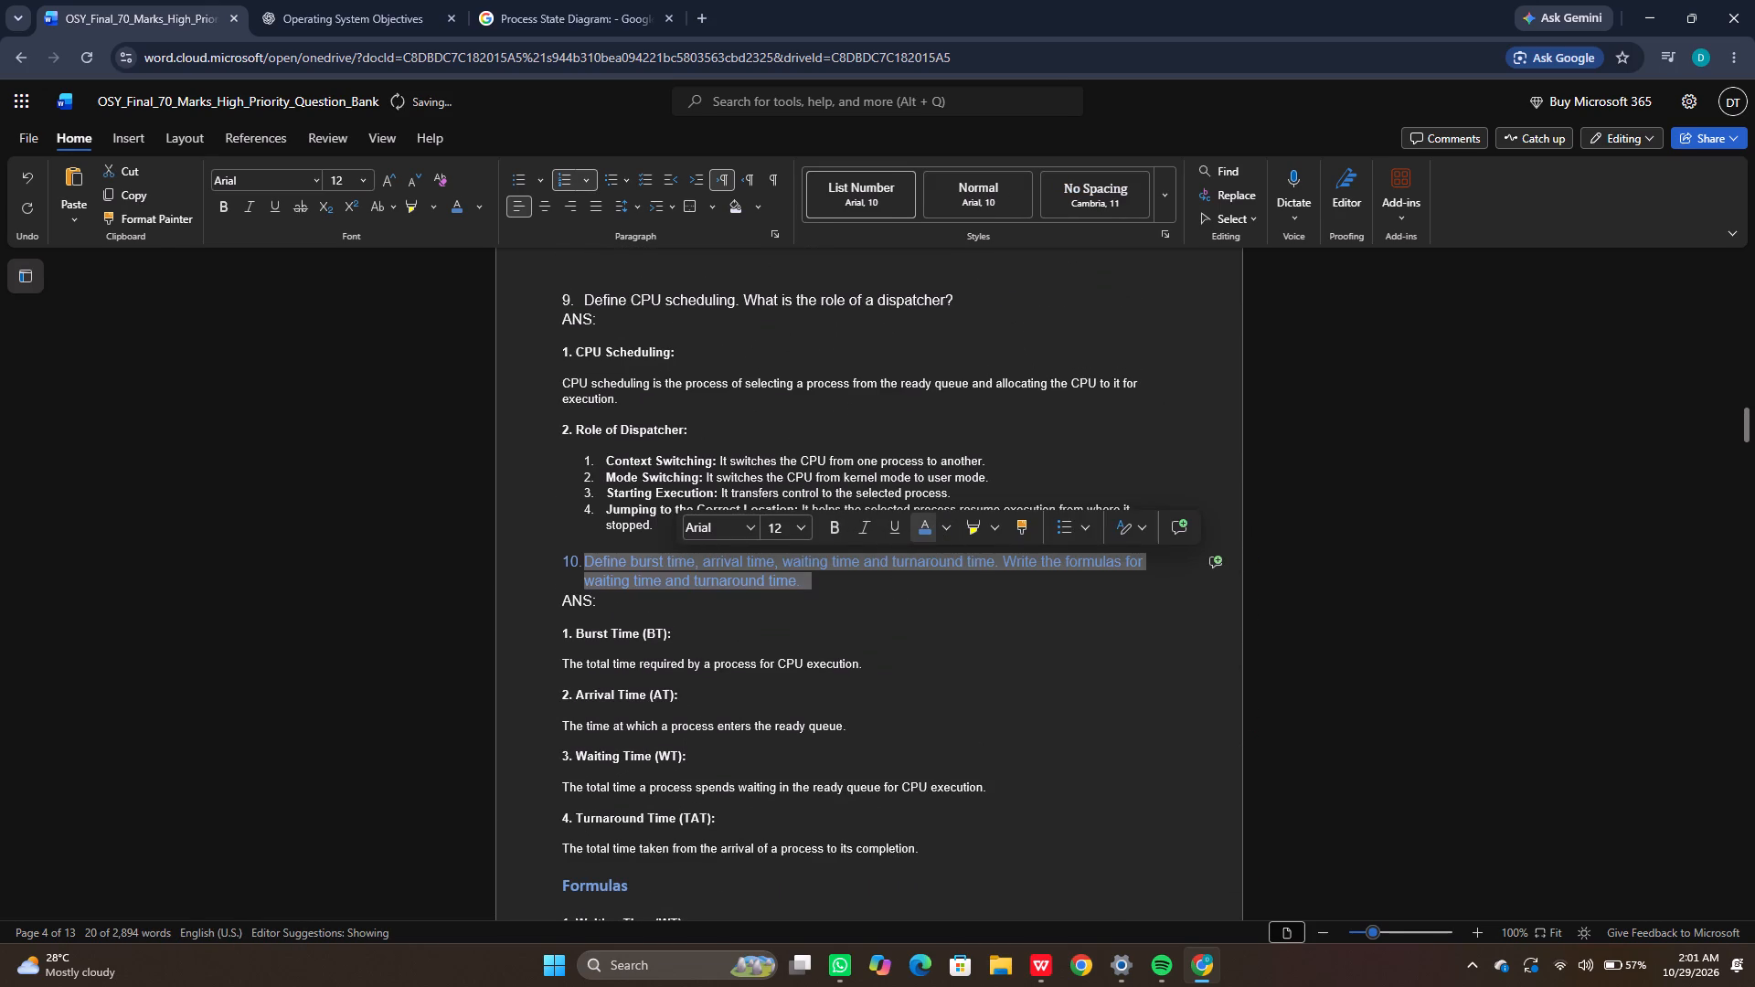
triple_click(774, 304)
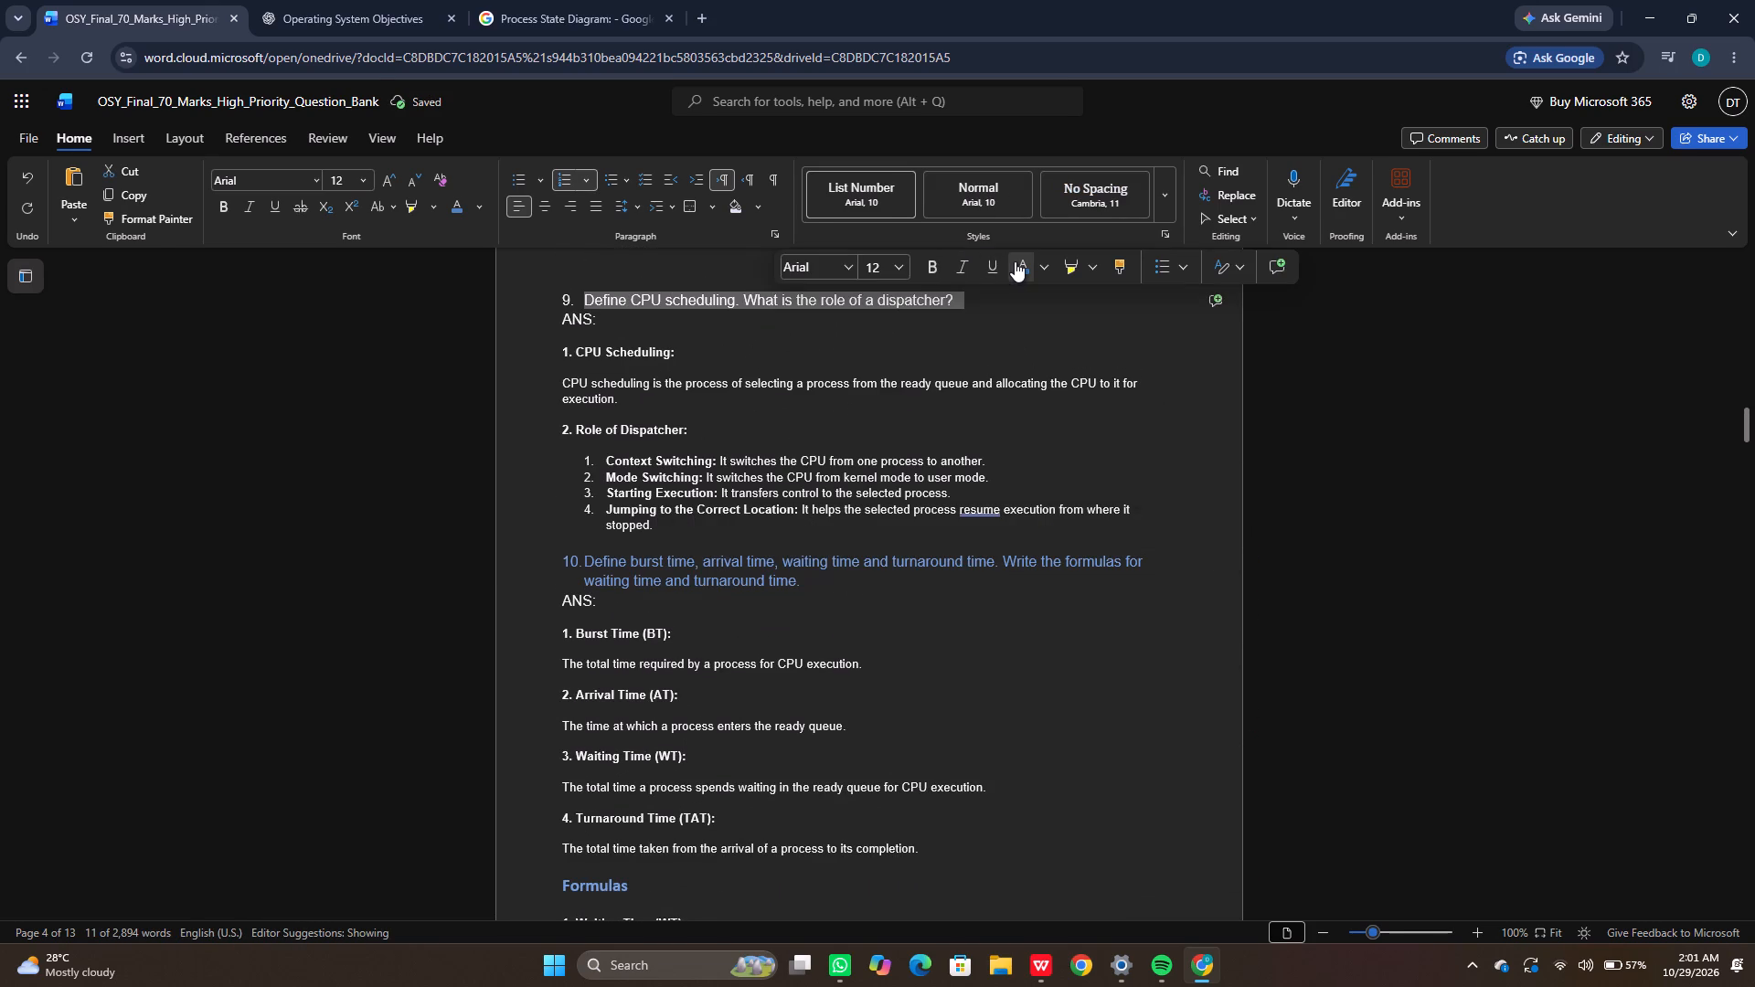
left_click(1015, 261)
Apply the same blue font colour to the question 8 line on process schedulers and the question 7 line on context switching.
scroll(765, 400, "up", 2)
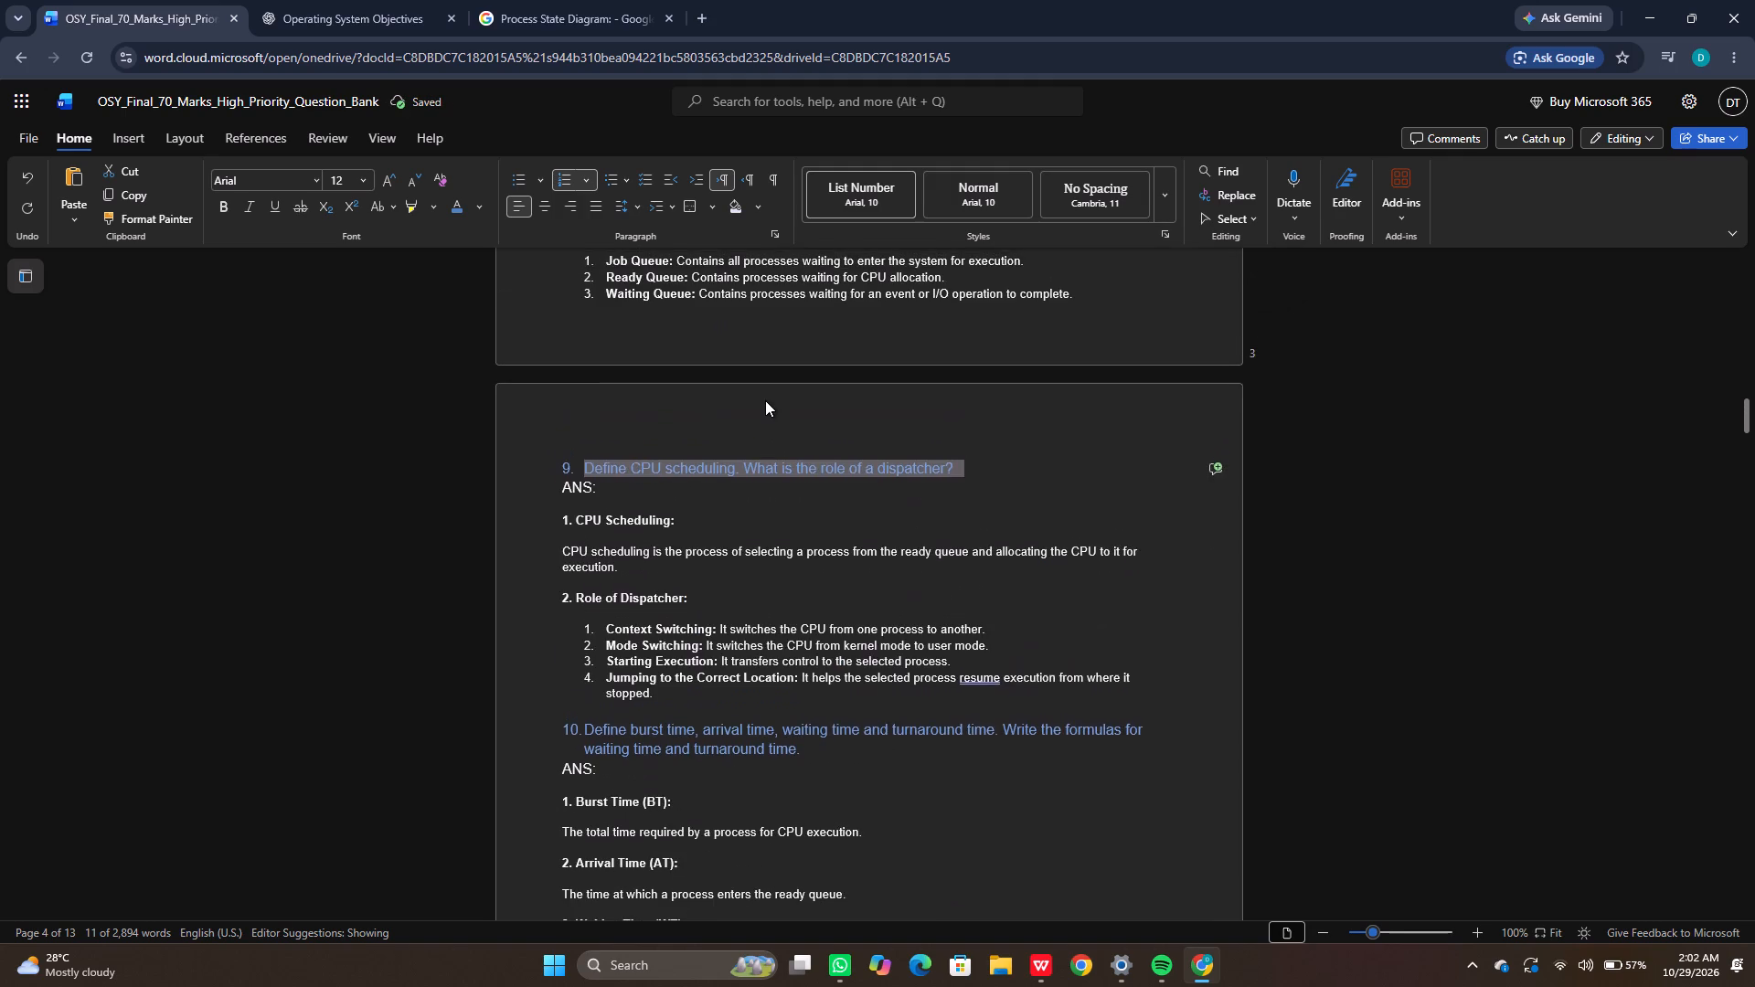
scroll(765, 400, "up", 4)
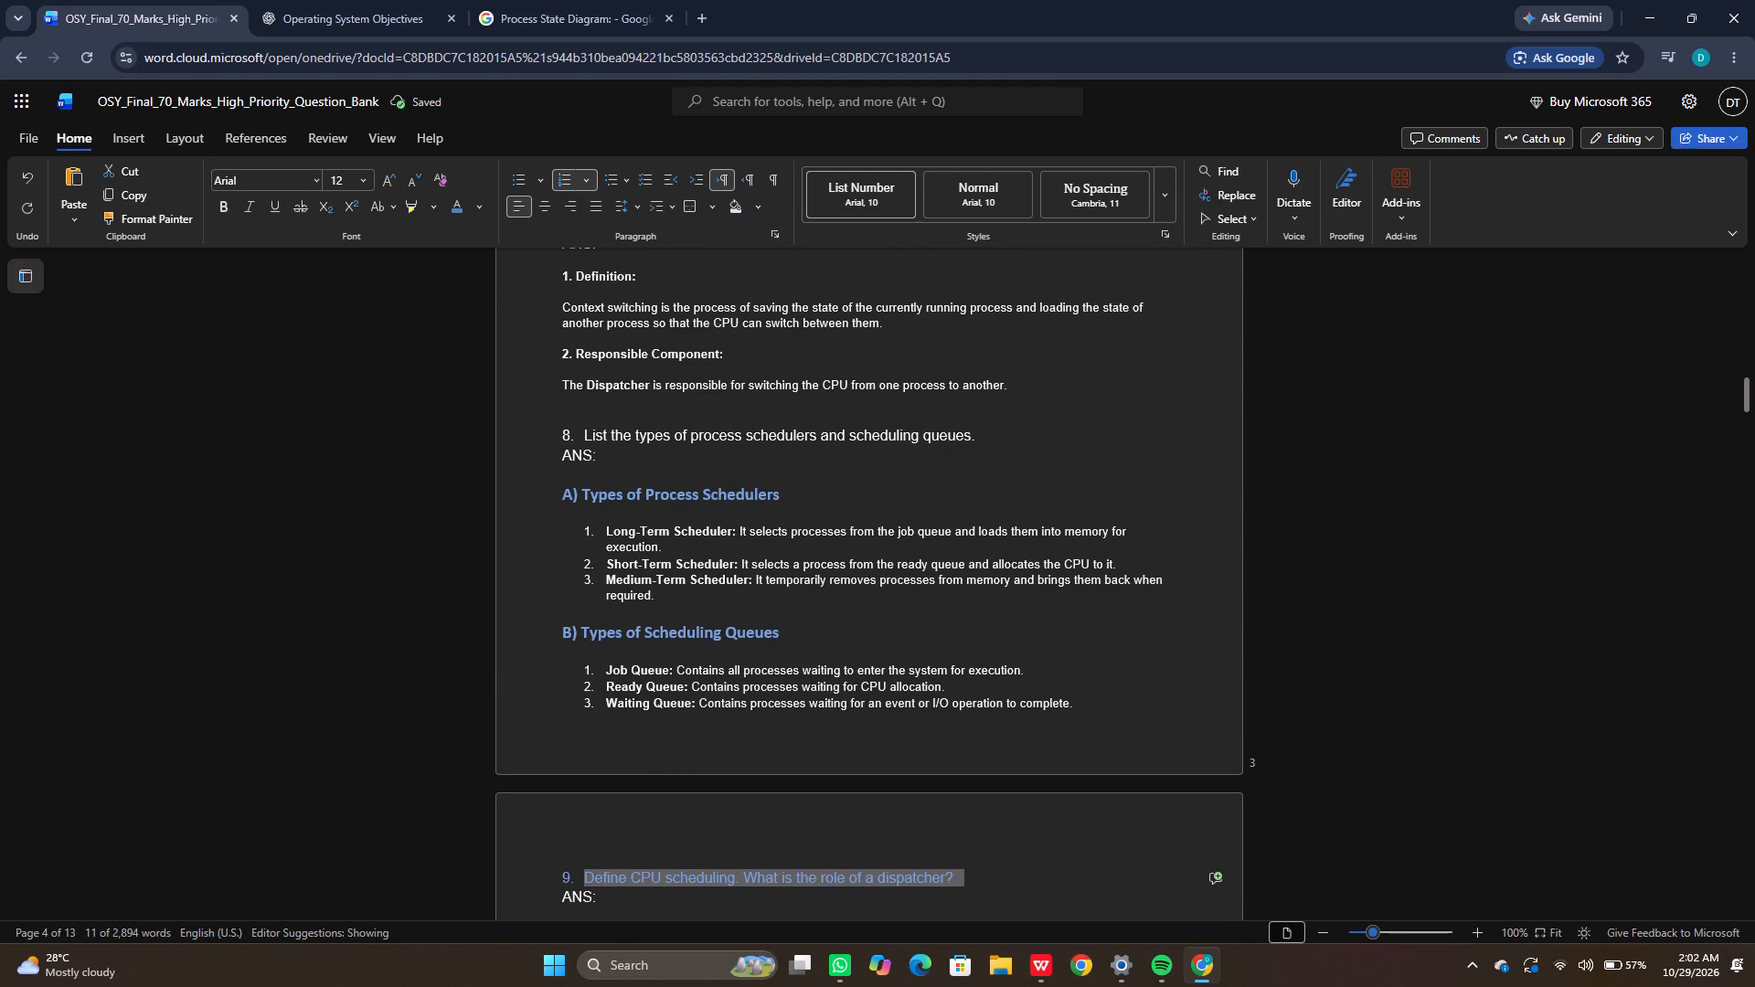
triple_click(736, 429)
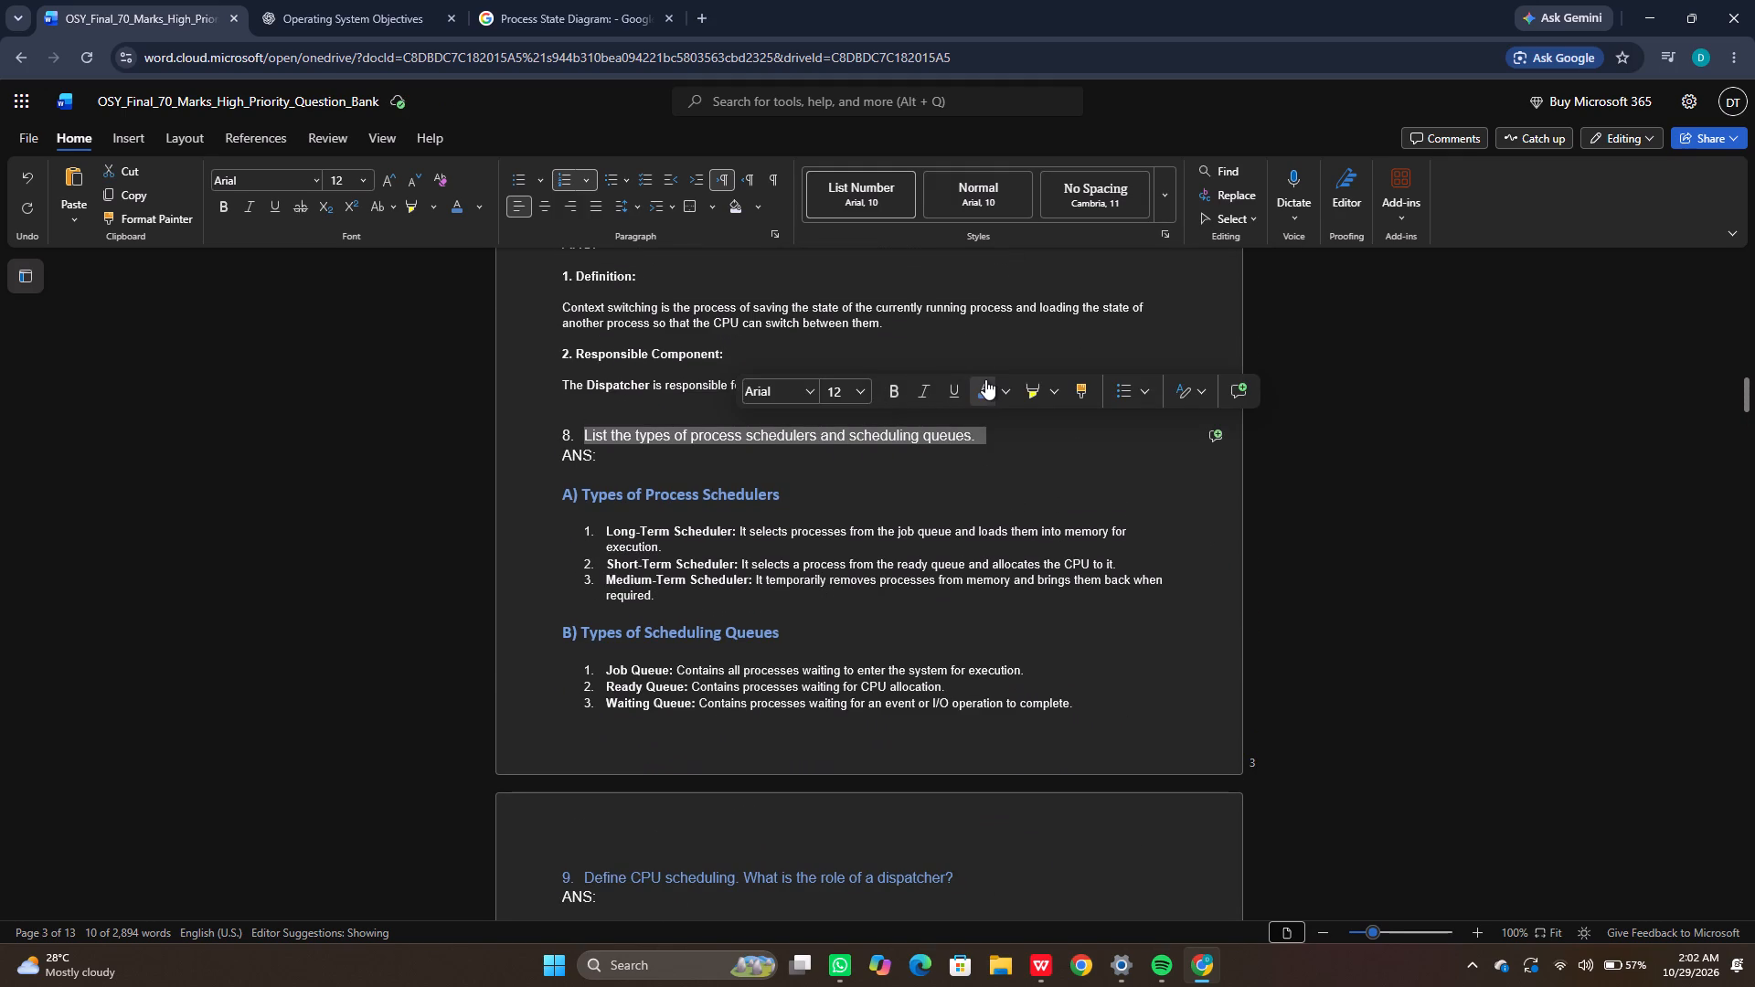
left_click(985, 379)
scroll(612, 447, "up", 2)
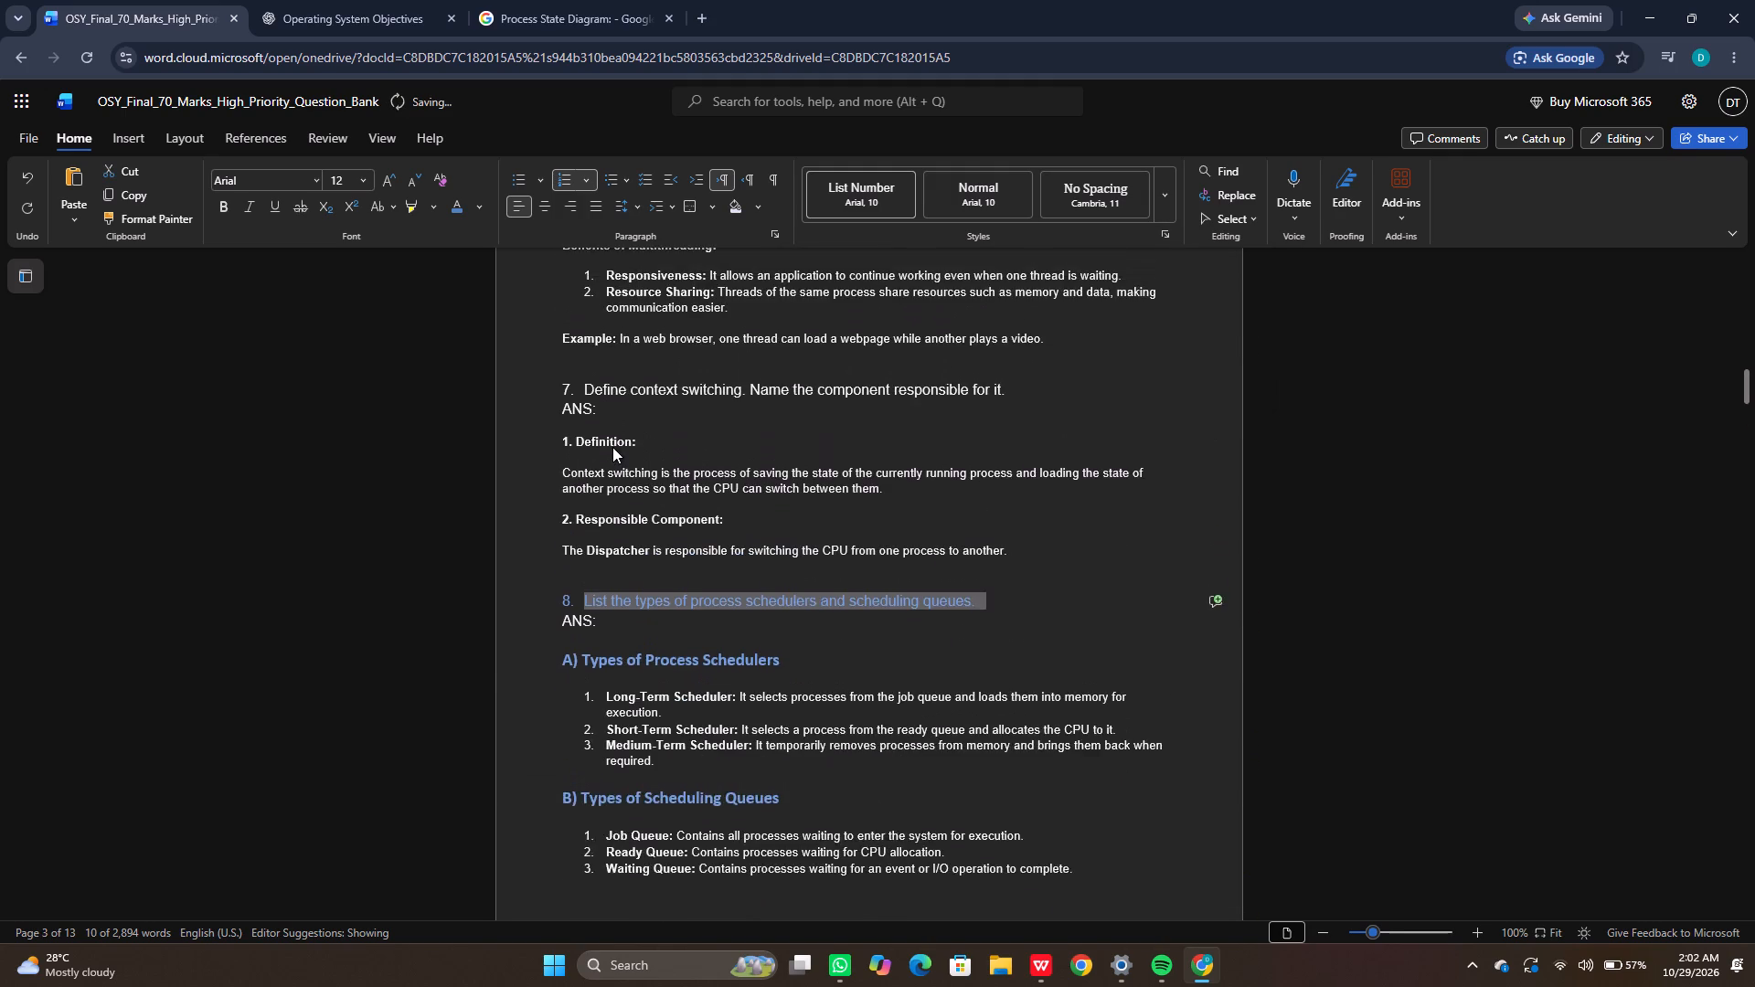
scroll(612, 447, "up", 1)
triple_click(631, 537)
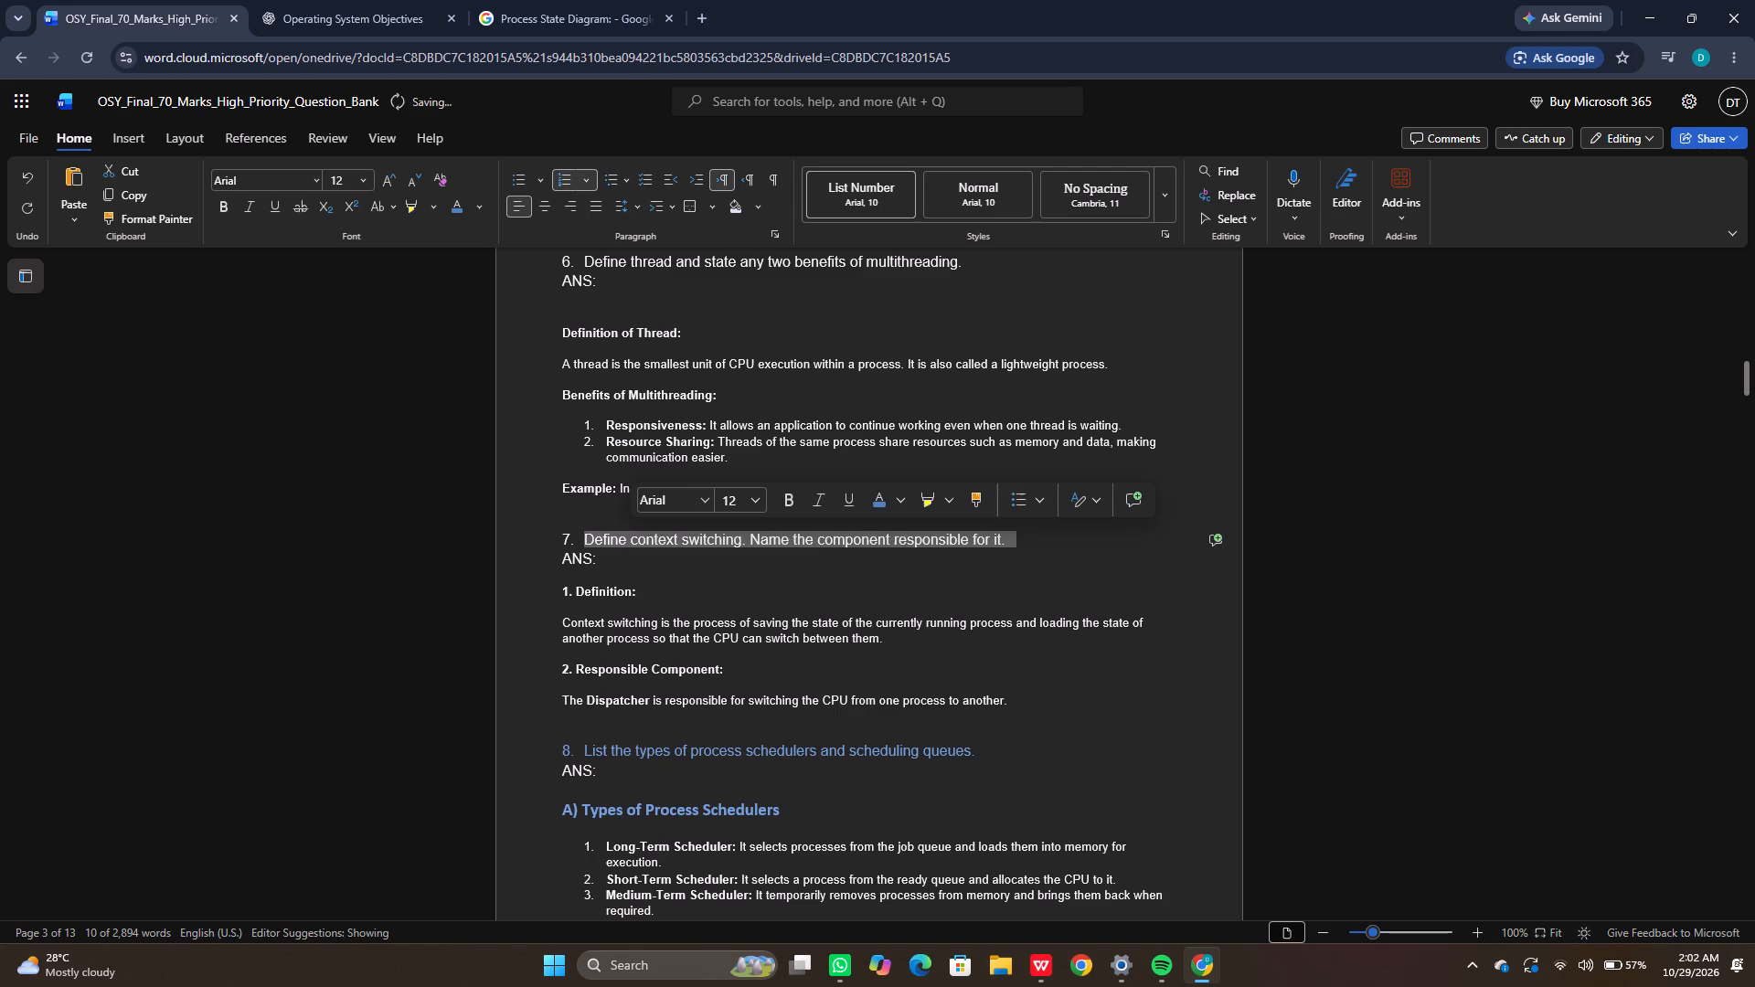
left_click(874, 507)
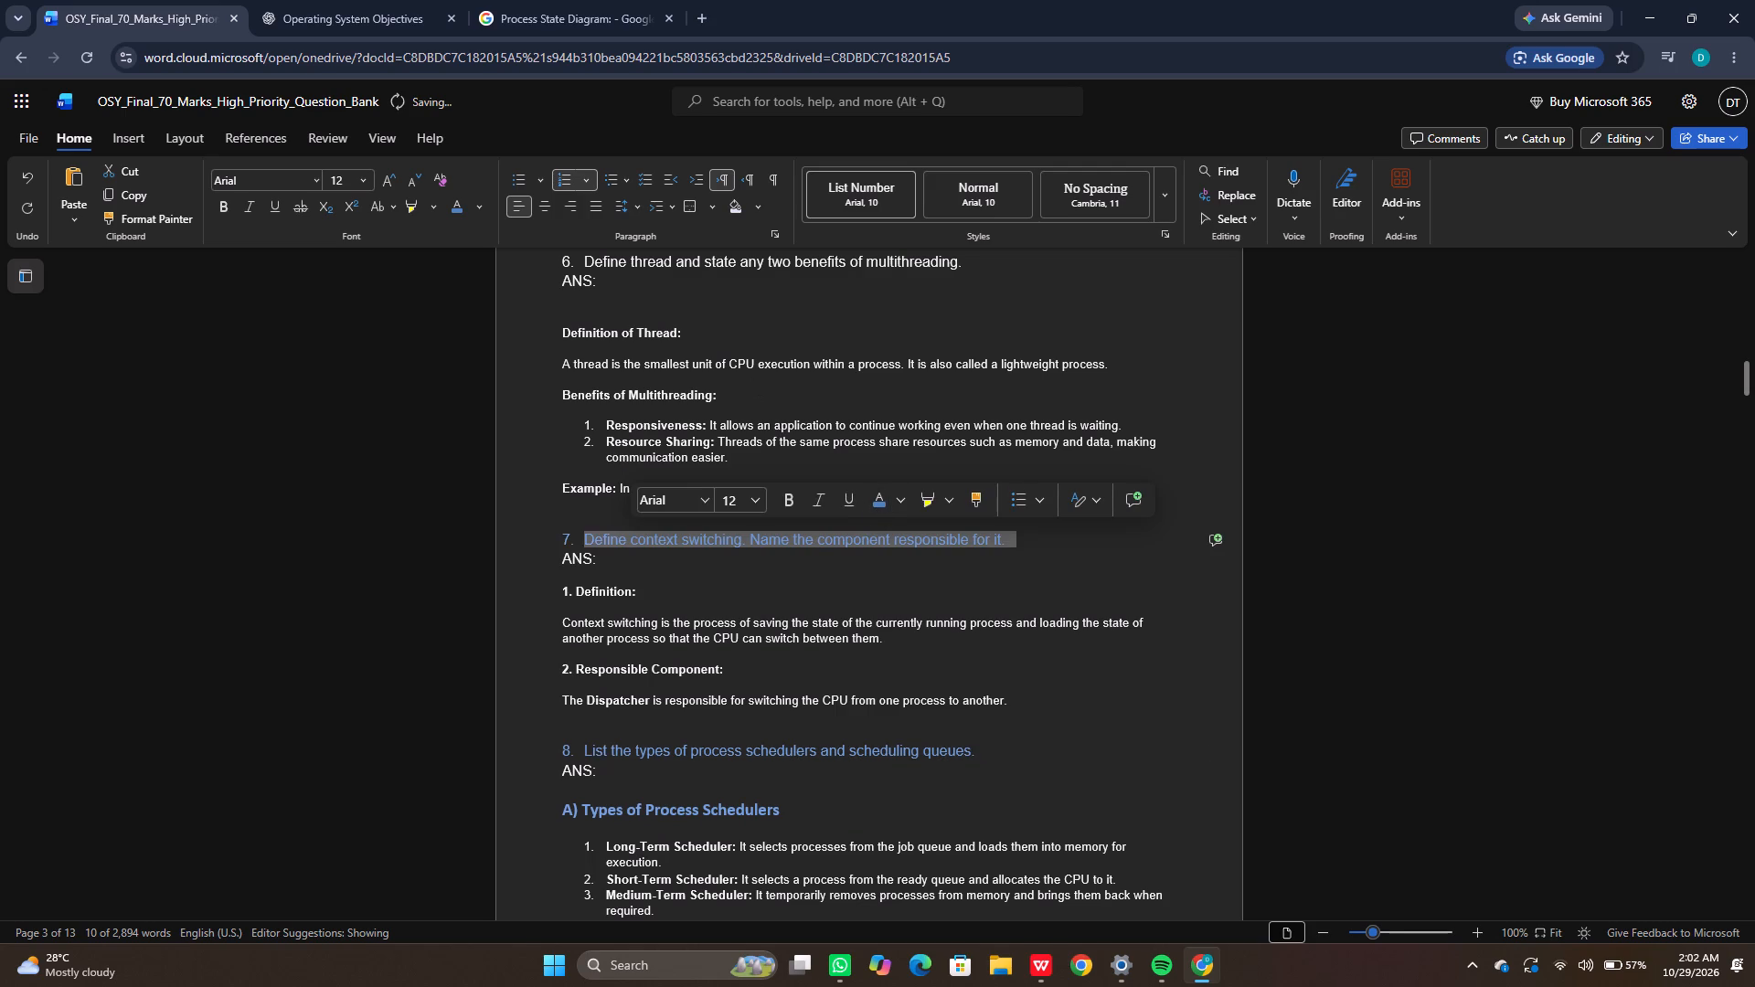
Apply the same blue font colour to the question 6 line on threads and the question 5 line on program versus process.
triple_click(725, 263)
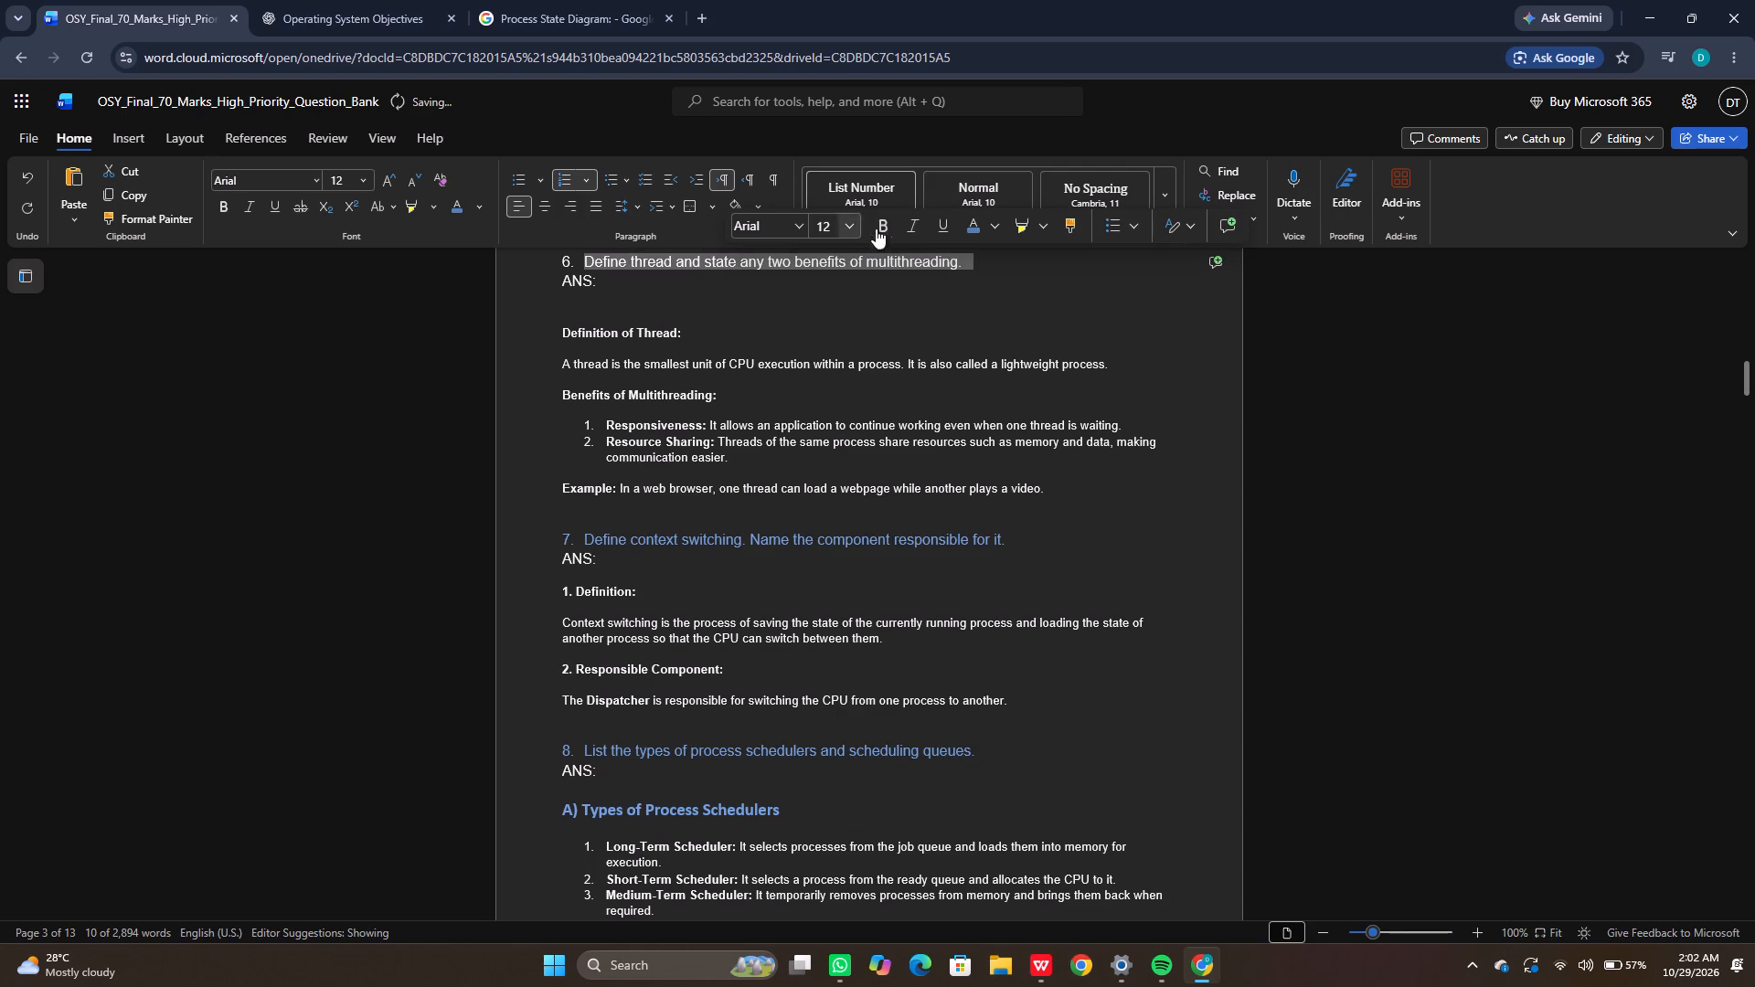
left_click(971, 216)
scroll(784, 392, "up", 4)
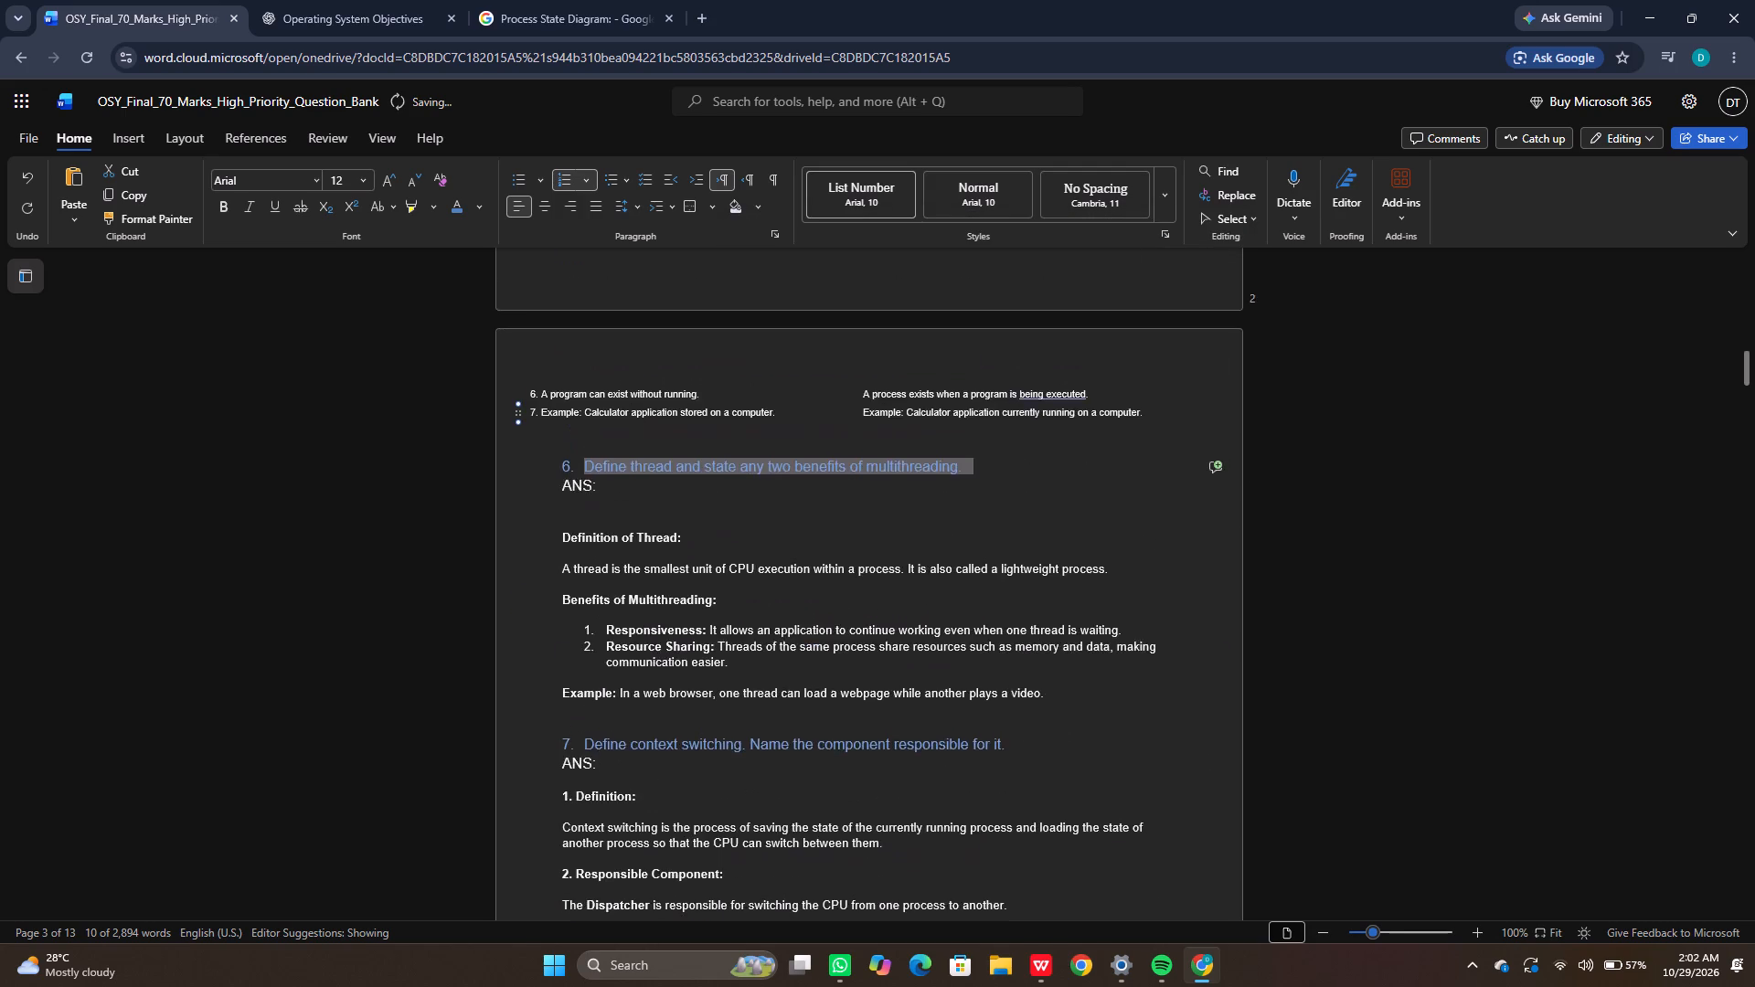
scroll(784, 392, "up", 2)
triple_click(672, 641)
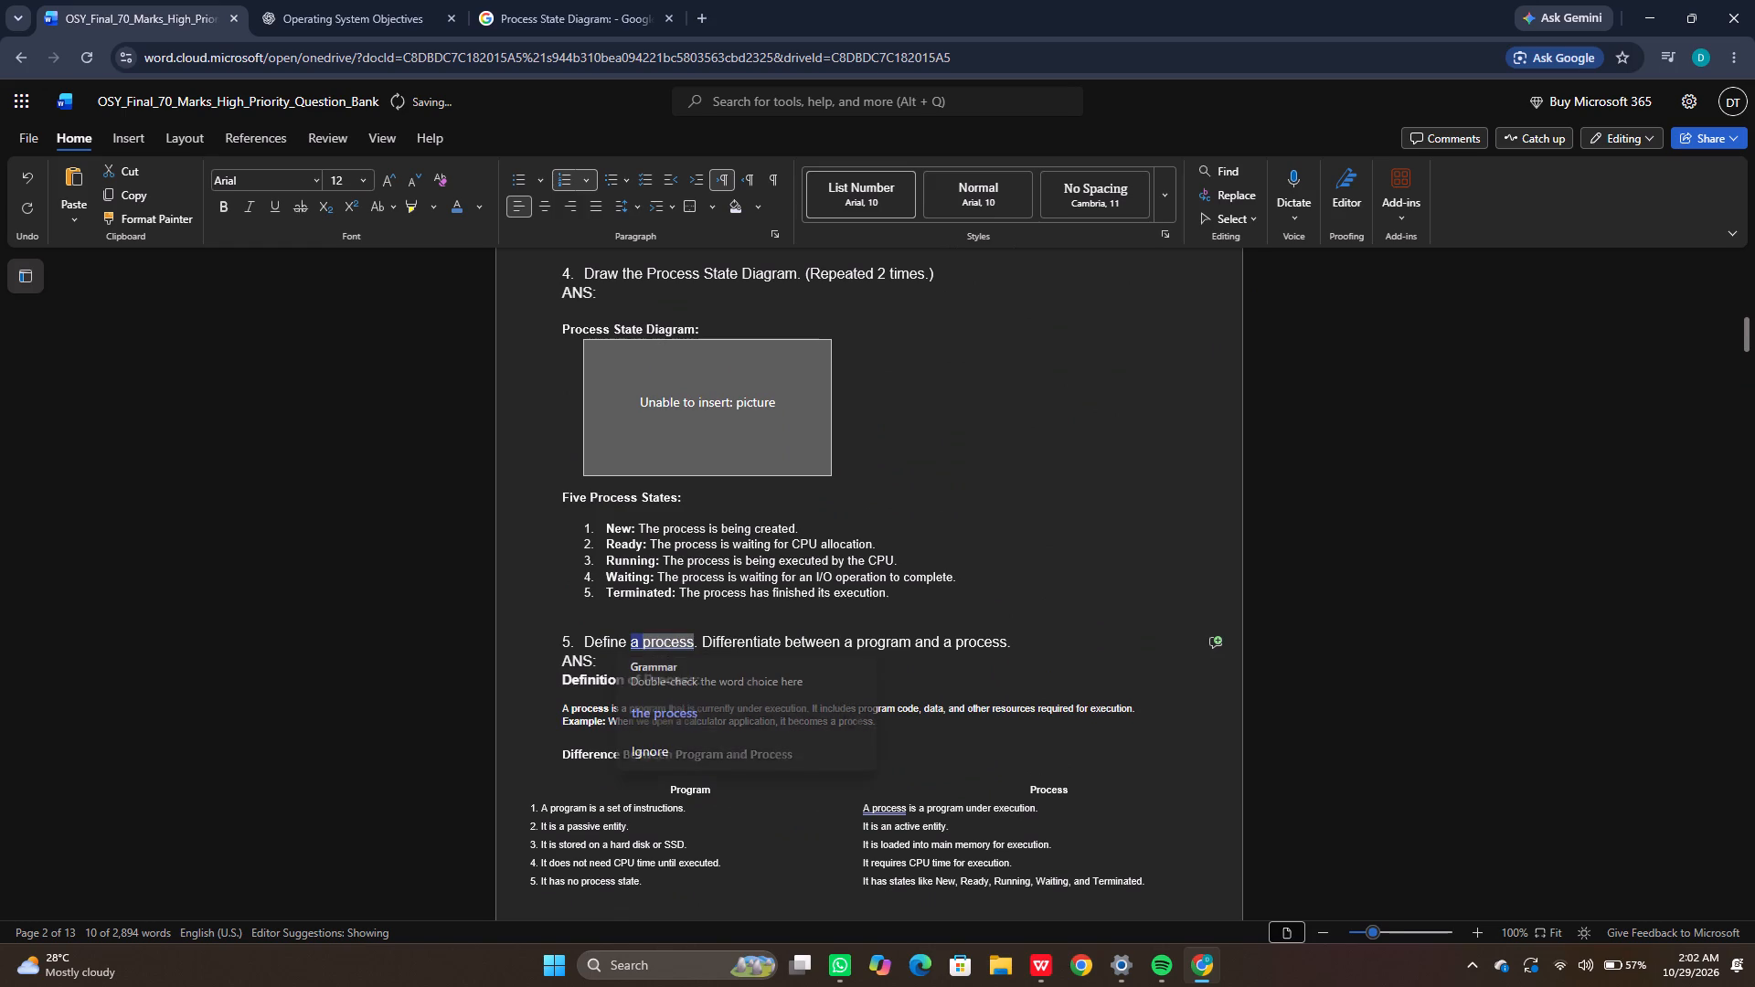
left_click(910, 605)
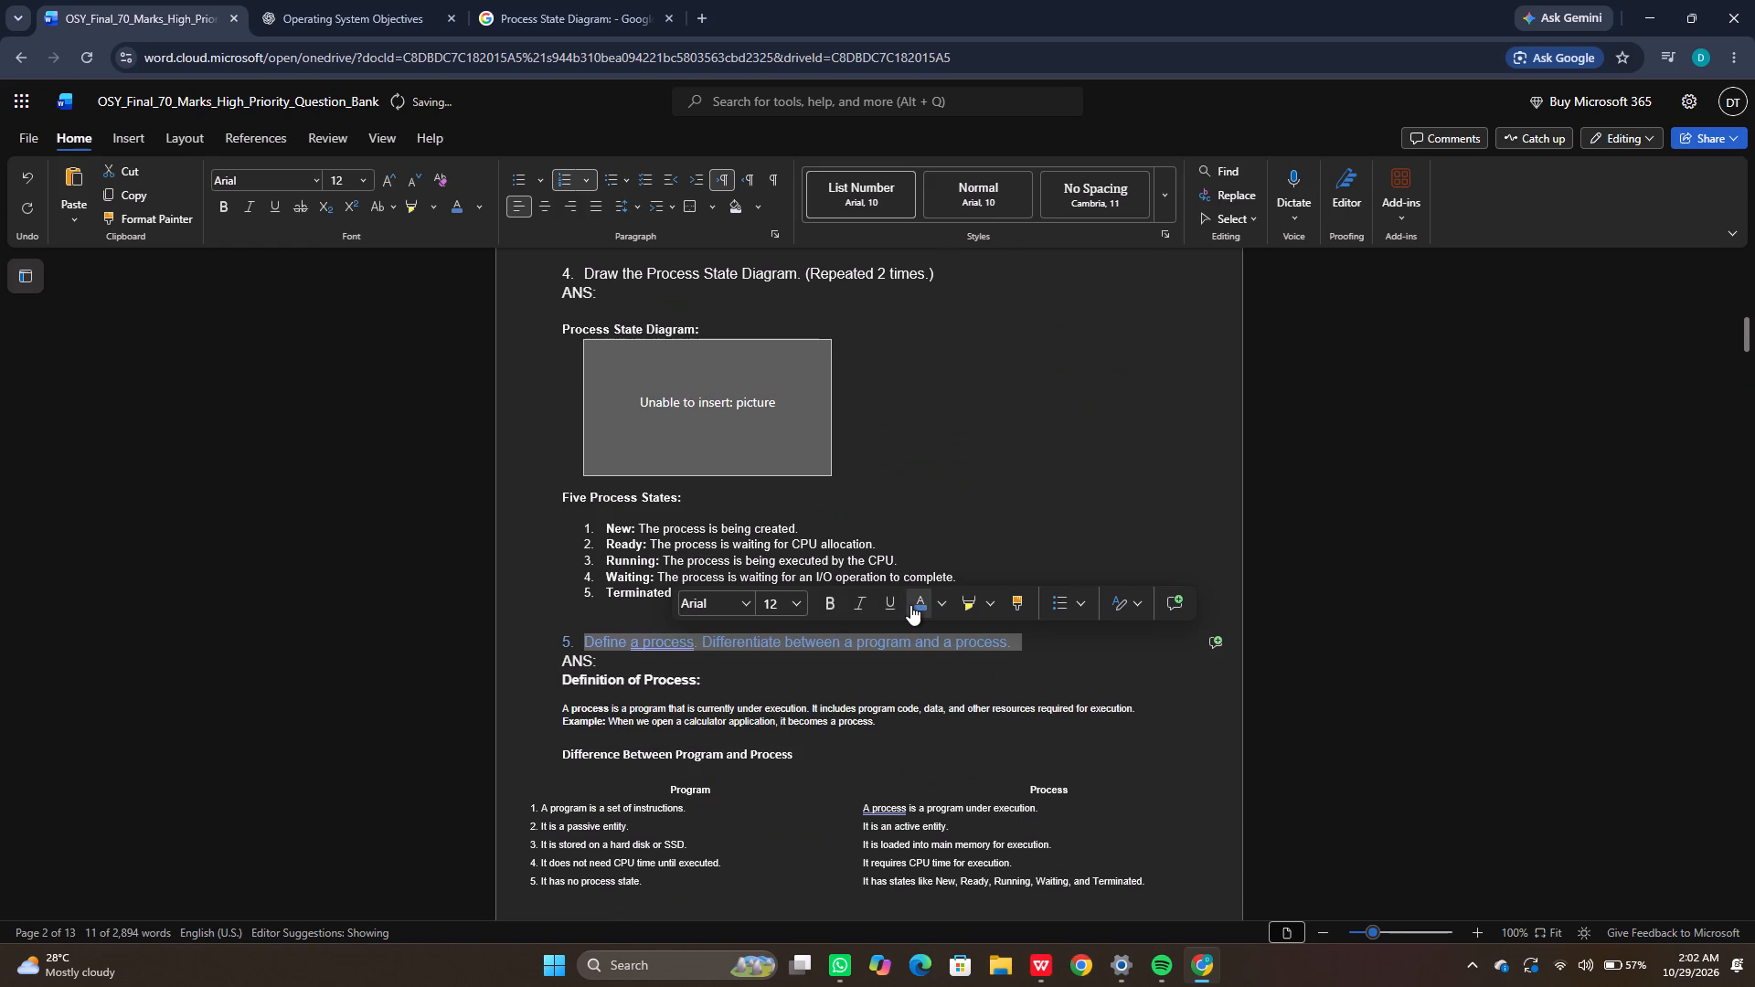
Apply the same blue font colour to the question 4 line on the Process State Diagram.
double_click(710, 269)
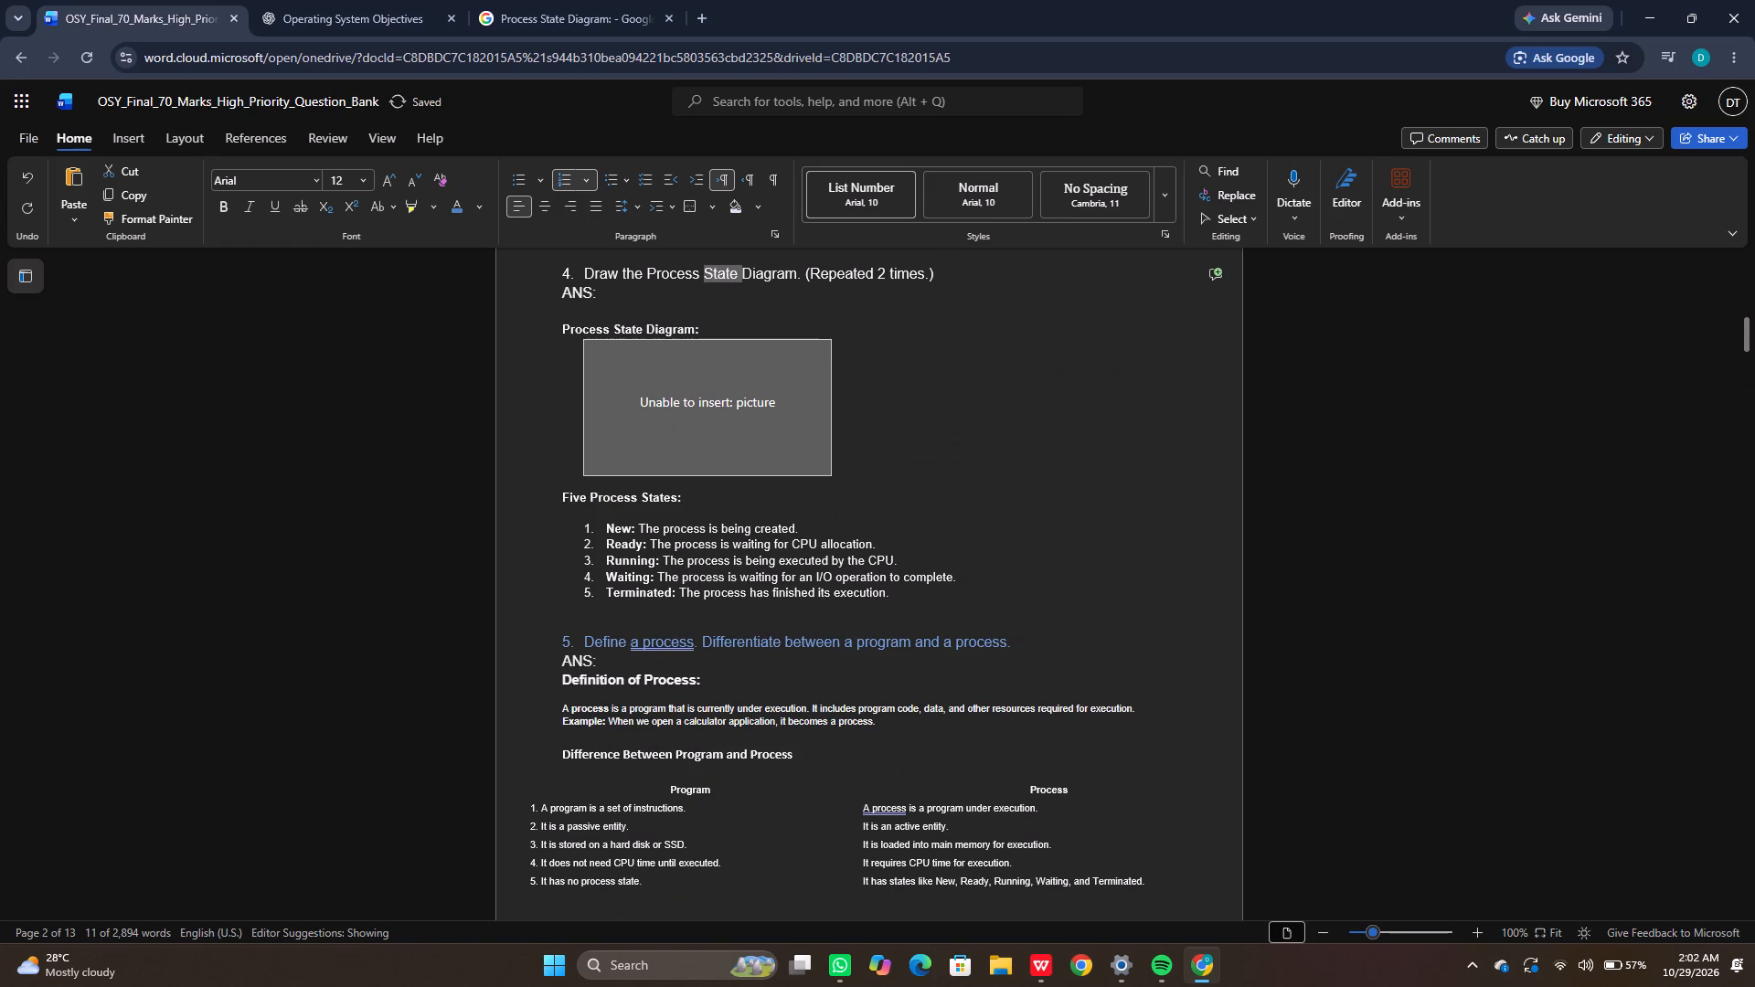
left_click(715, 394)
left_click(712, 400)
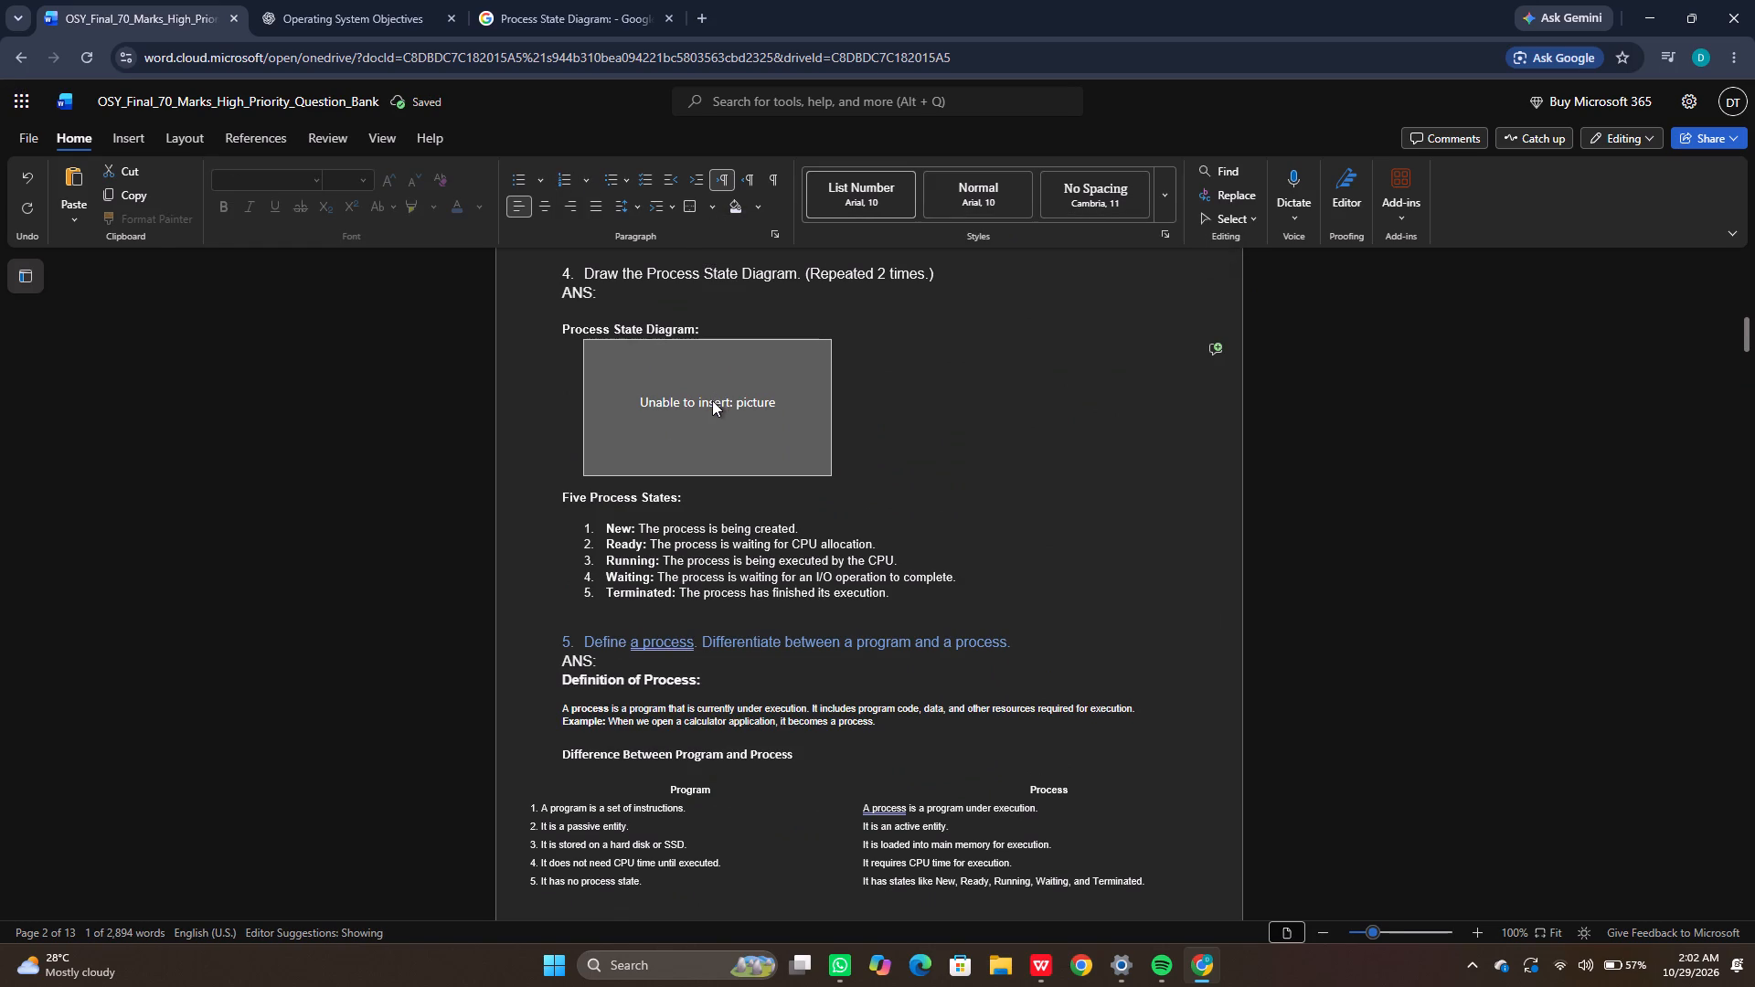
double_click(750, 278)
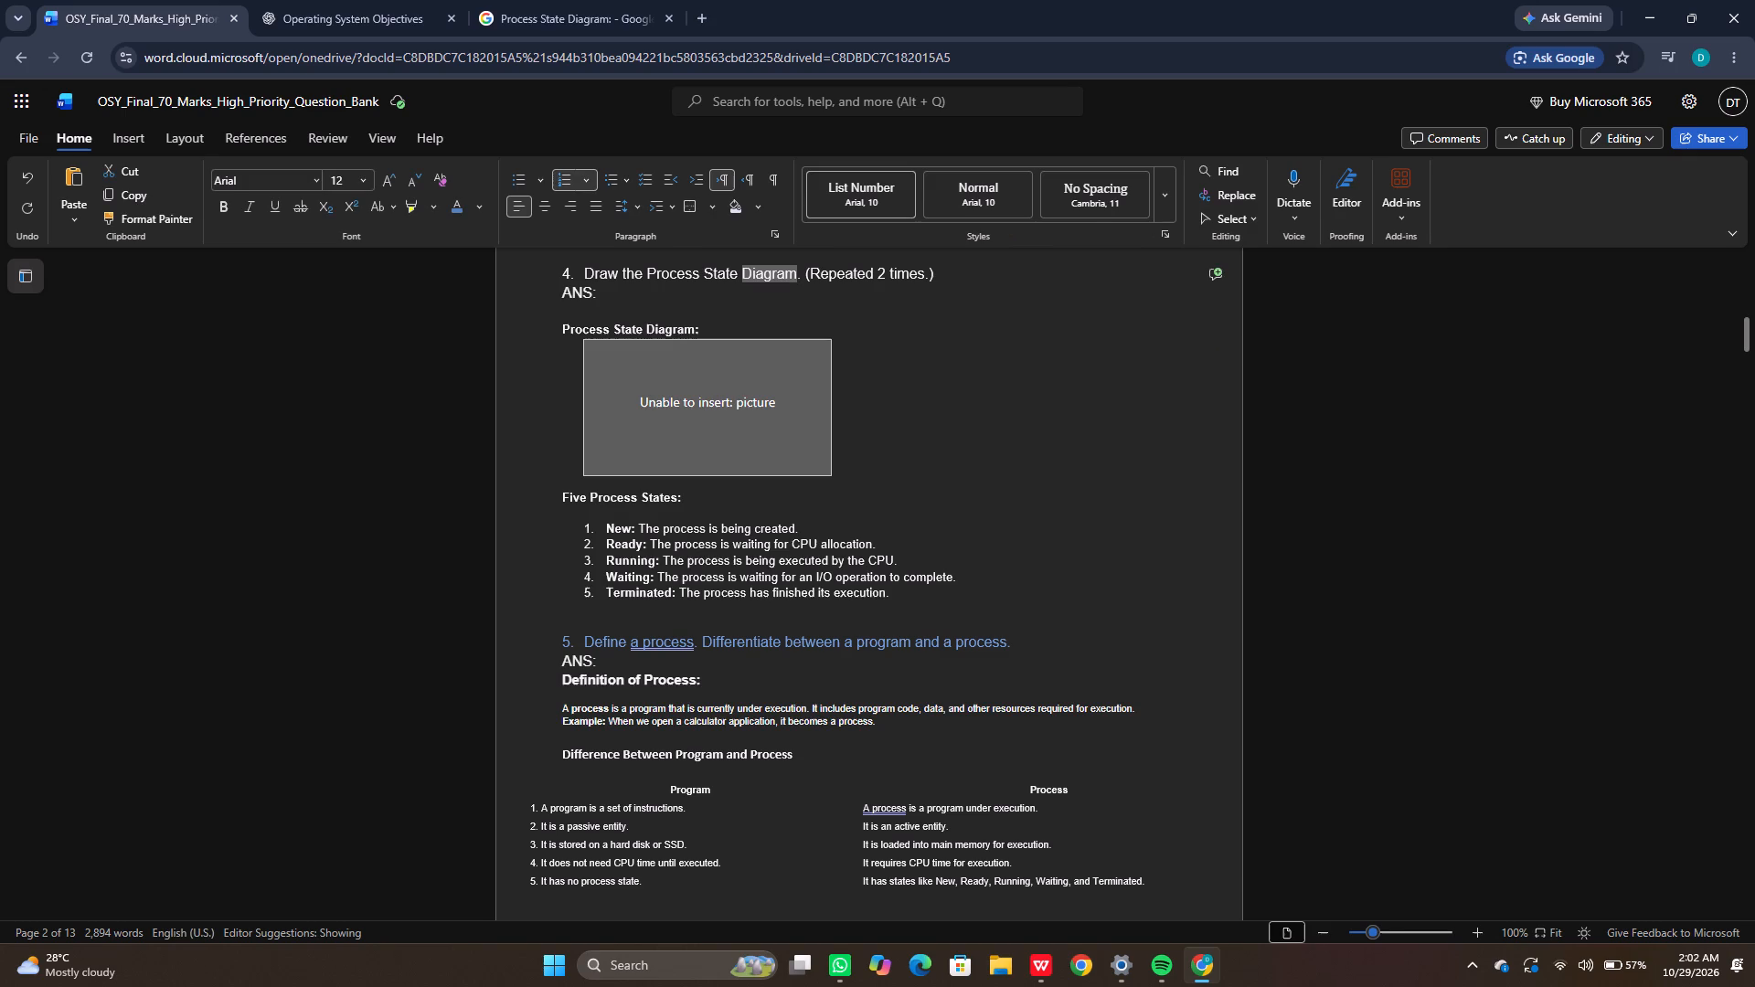
double_click(750, 278)
triple_click(750, 278)
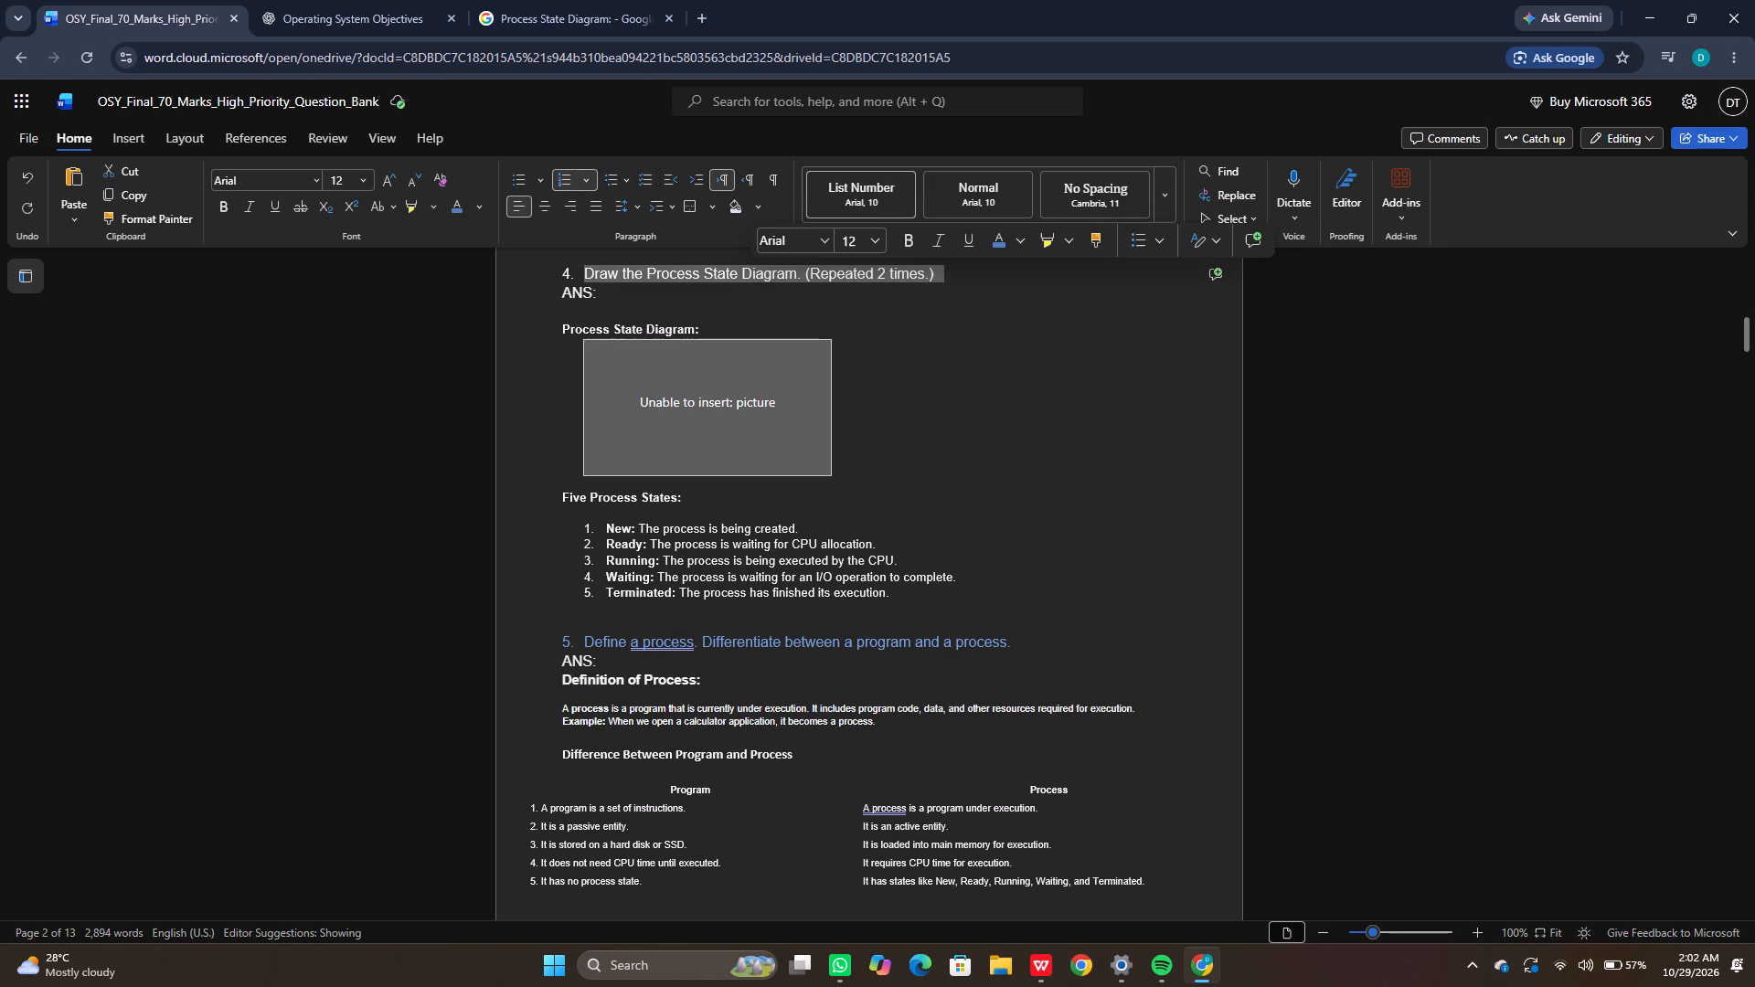
left_click(1000, 245)
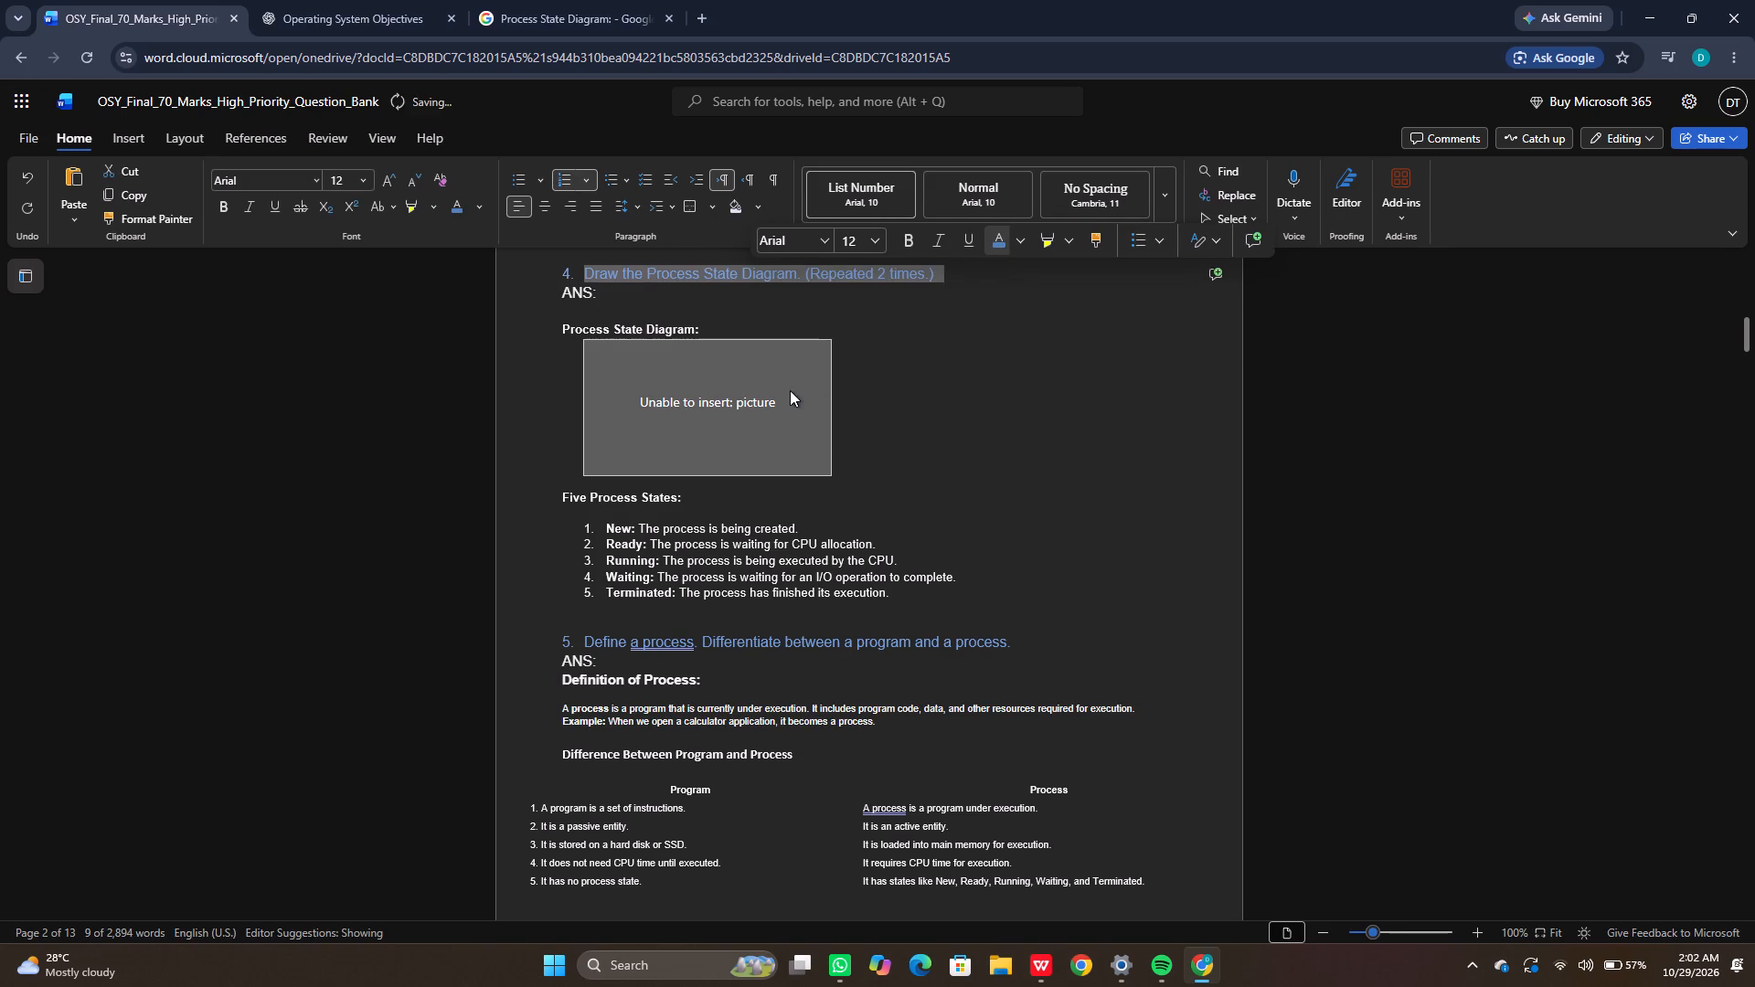
Apply the same blue font colour to the question 3 line on system calls and the question 2 line on operating system services.
scroll(790, 390, "up", 5)
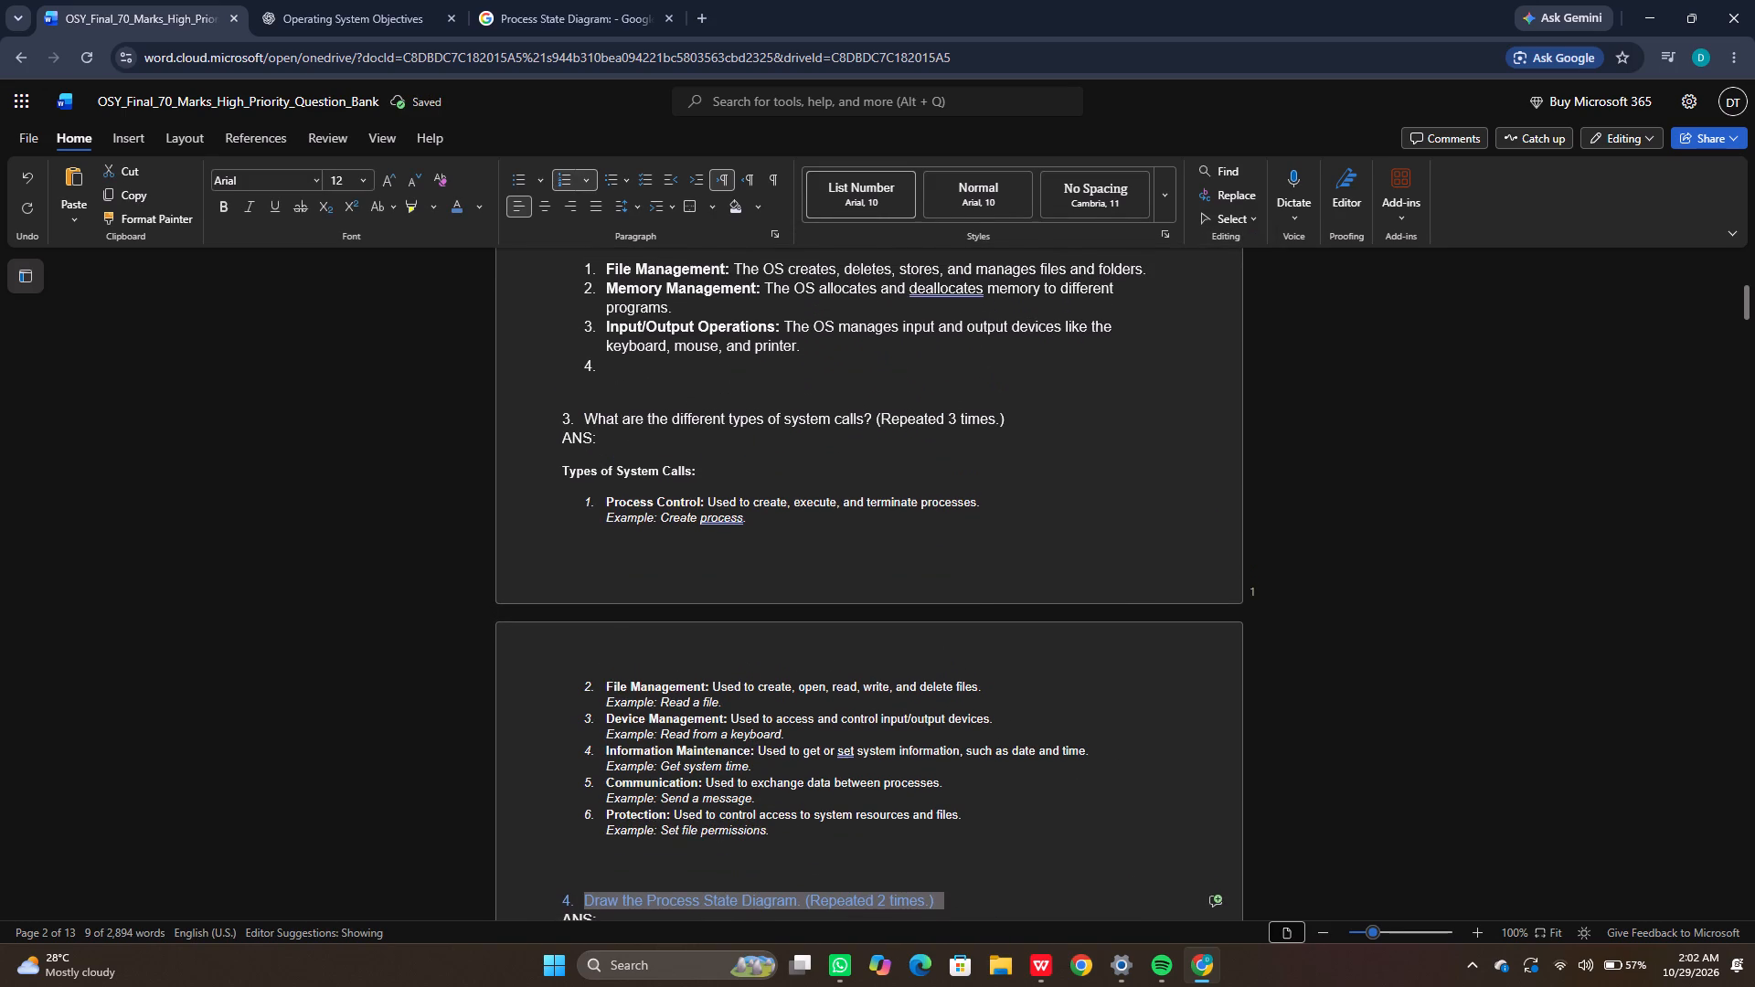
triple_click(781, 421)
left_click(1019, 378)
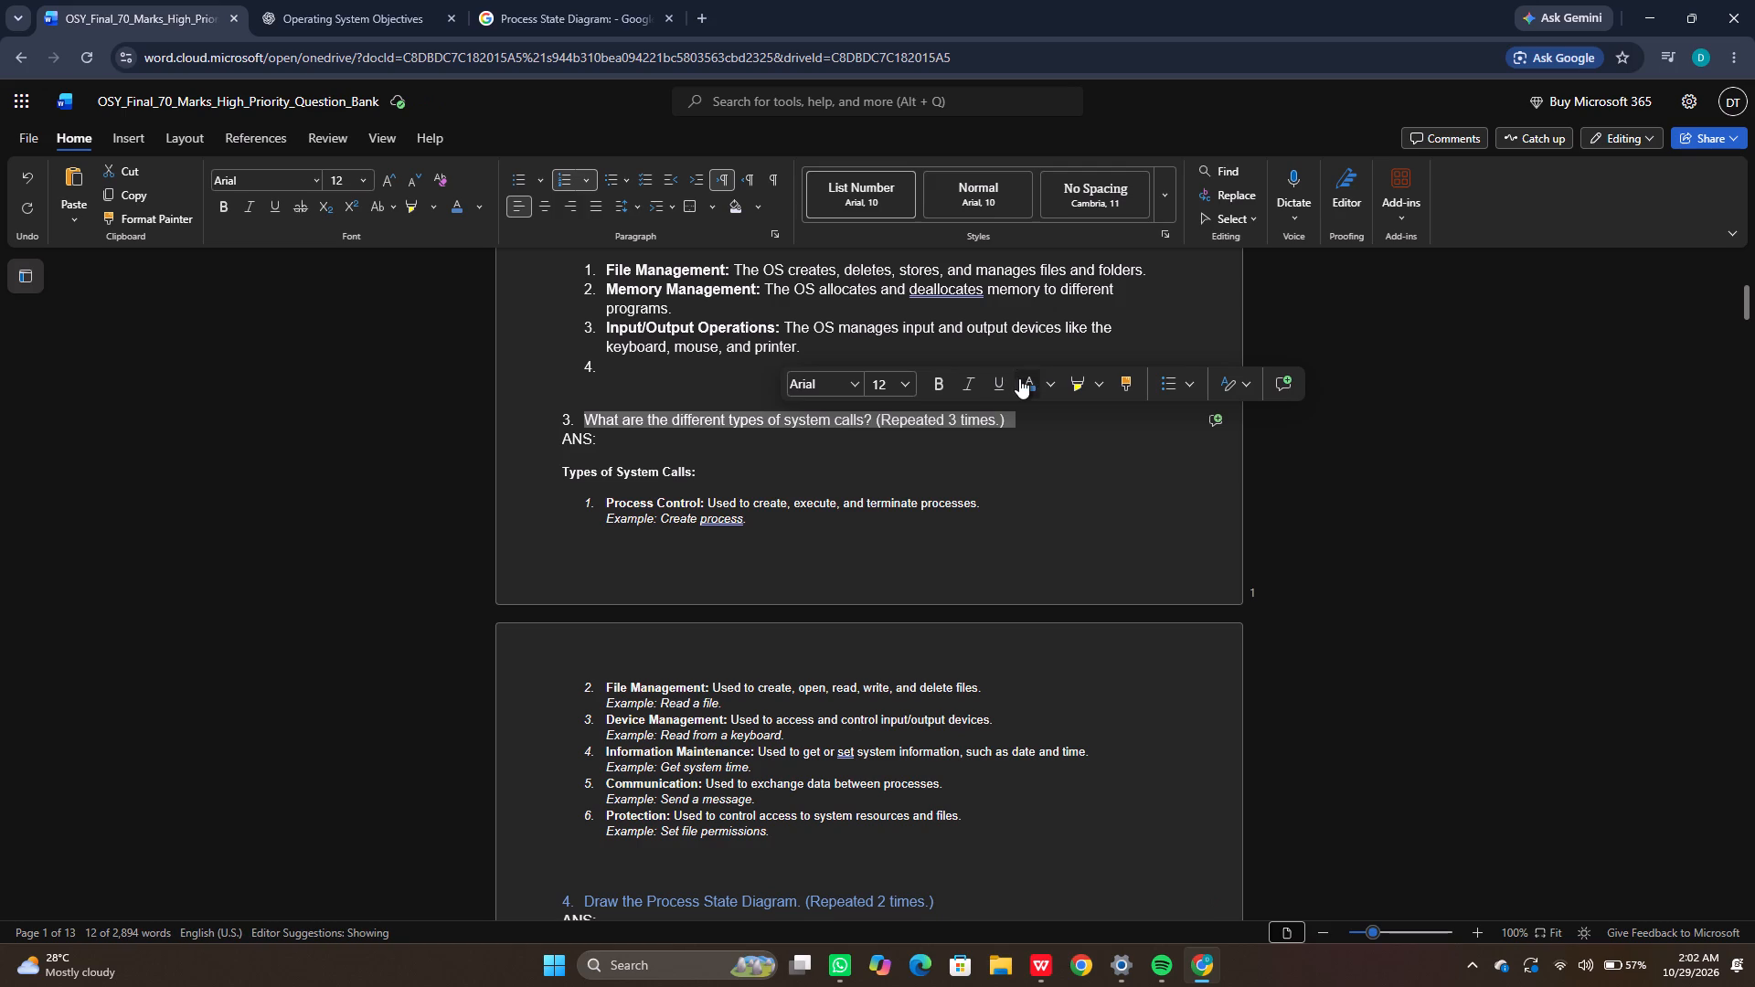
scroll(737, 404, "up", 3)
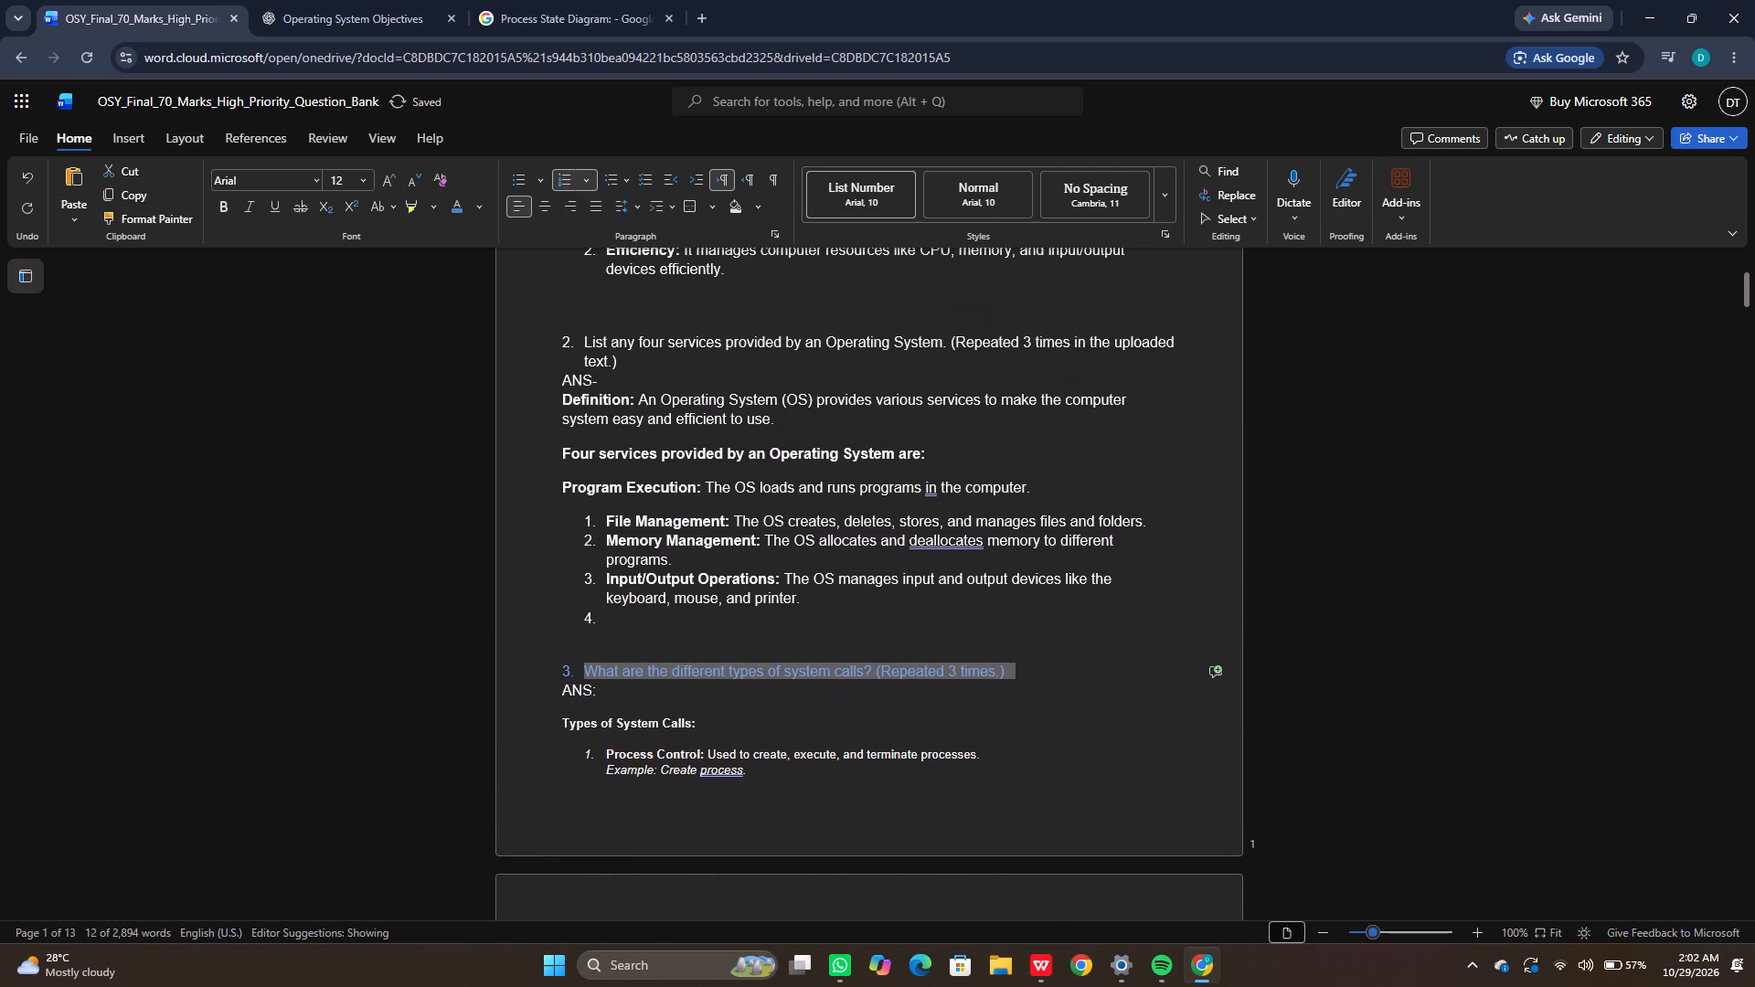
triple_click(759, 337)
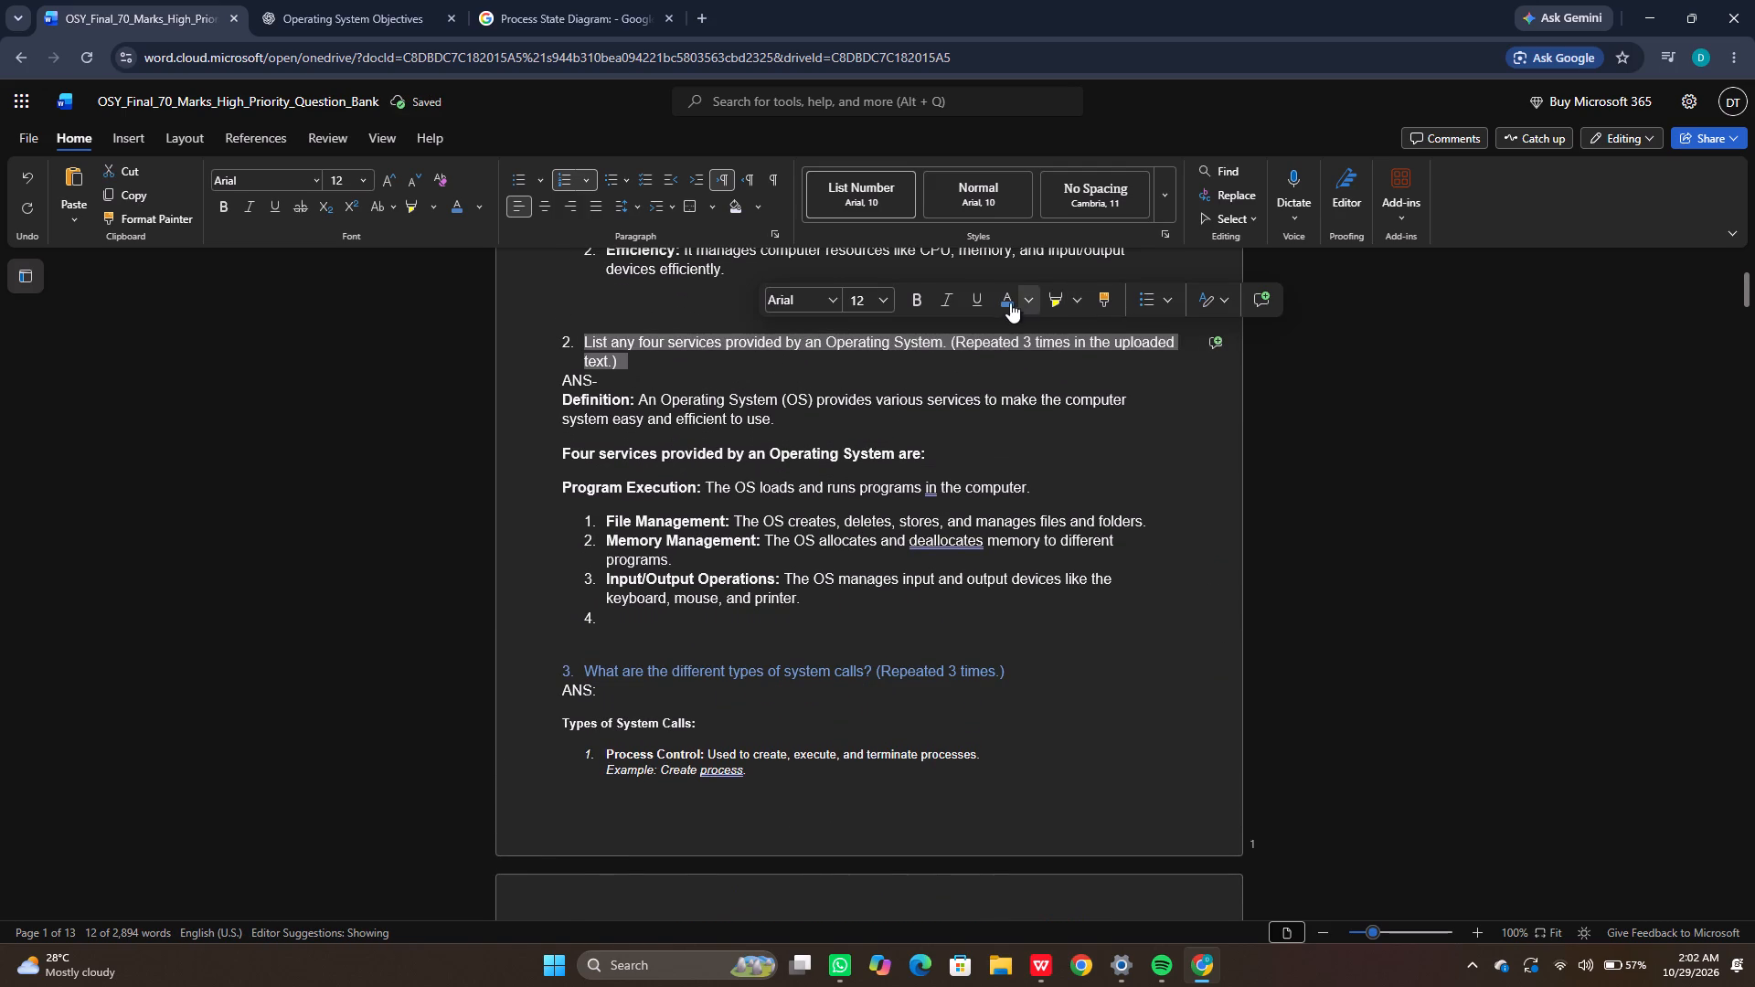
left_click(1001, 300)
Apply the same blue font colour to the question 1 line on defining an operating system and its two main objectives.
scroll(676, 369, "up", 4)
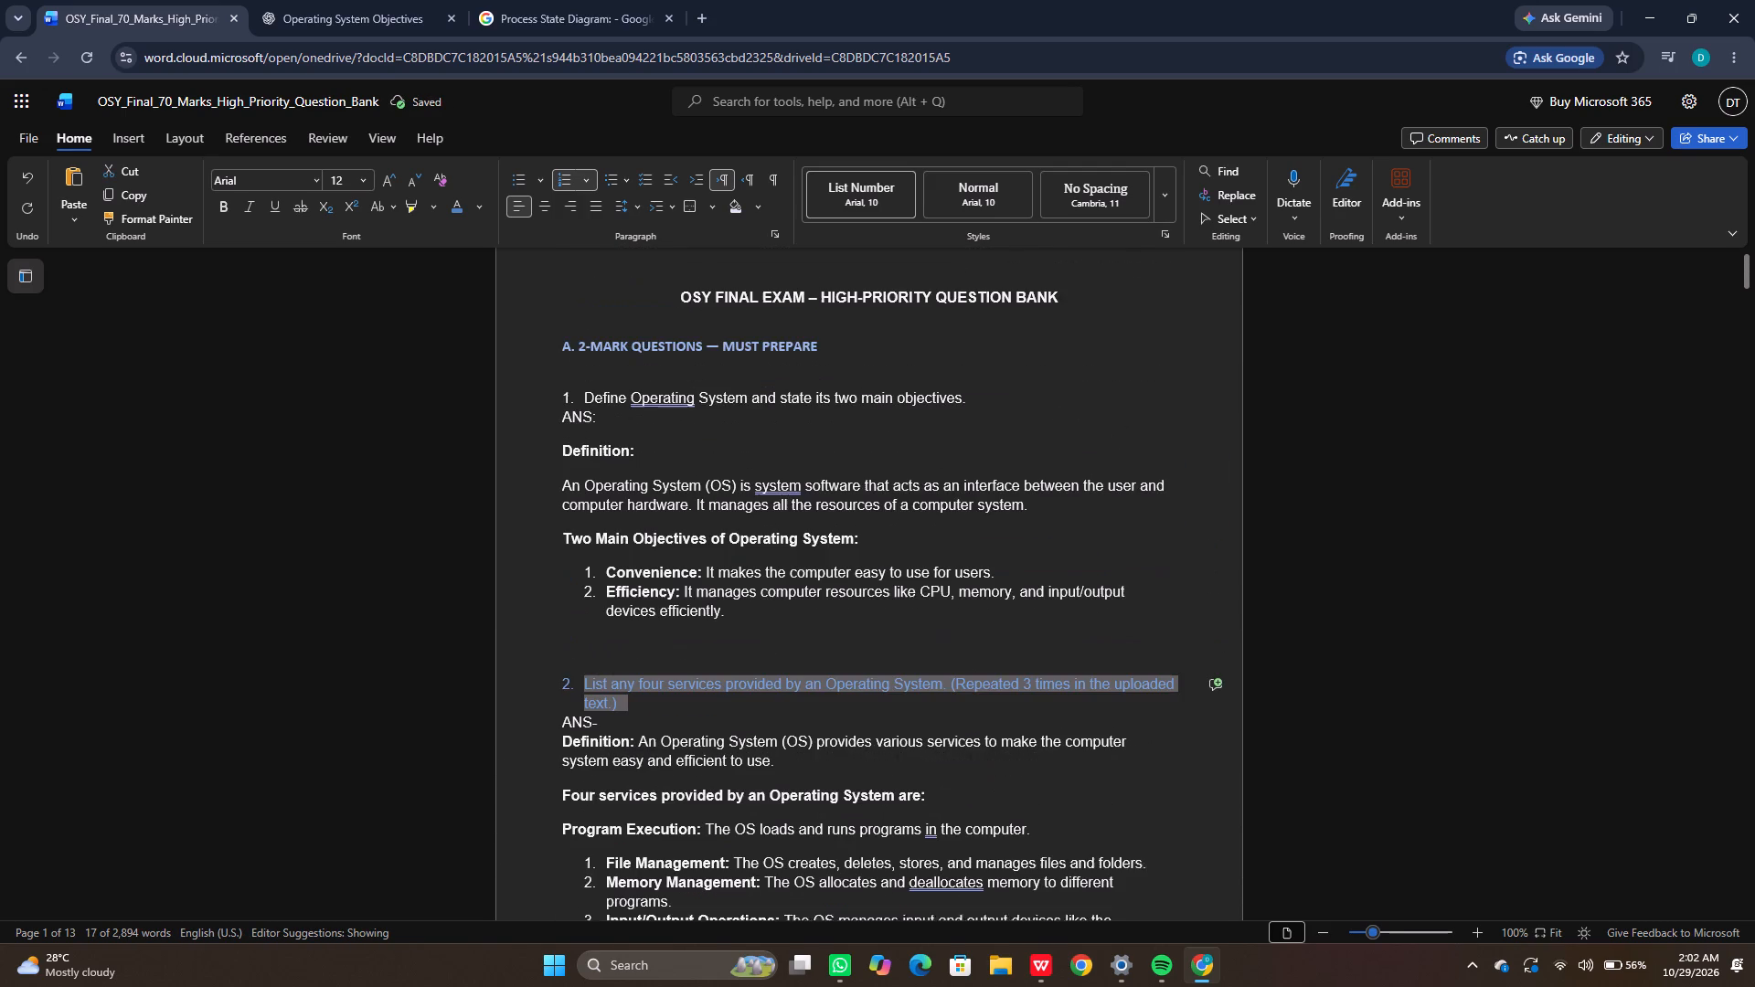
scroll(676, 369, "up", 1)
triple_click(678, 409)
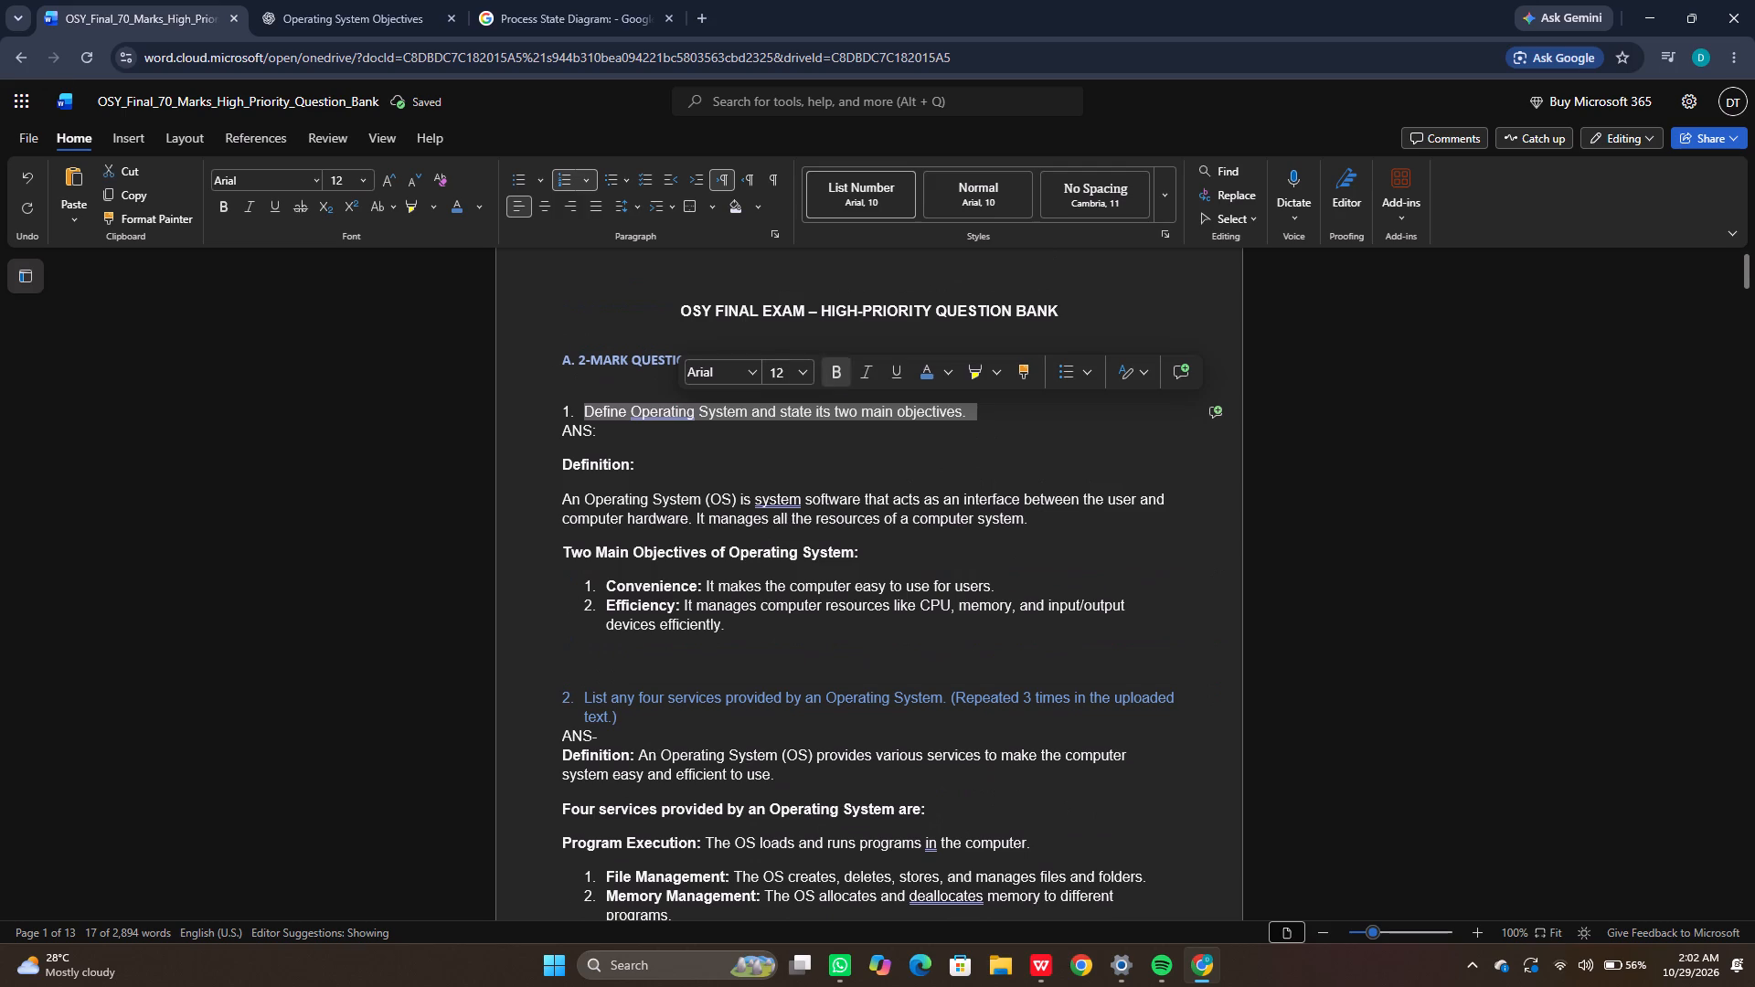
left_click(924, 364)
left_click(793, 534)
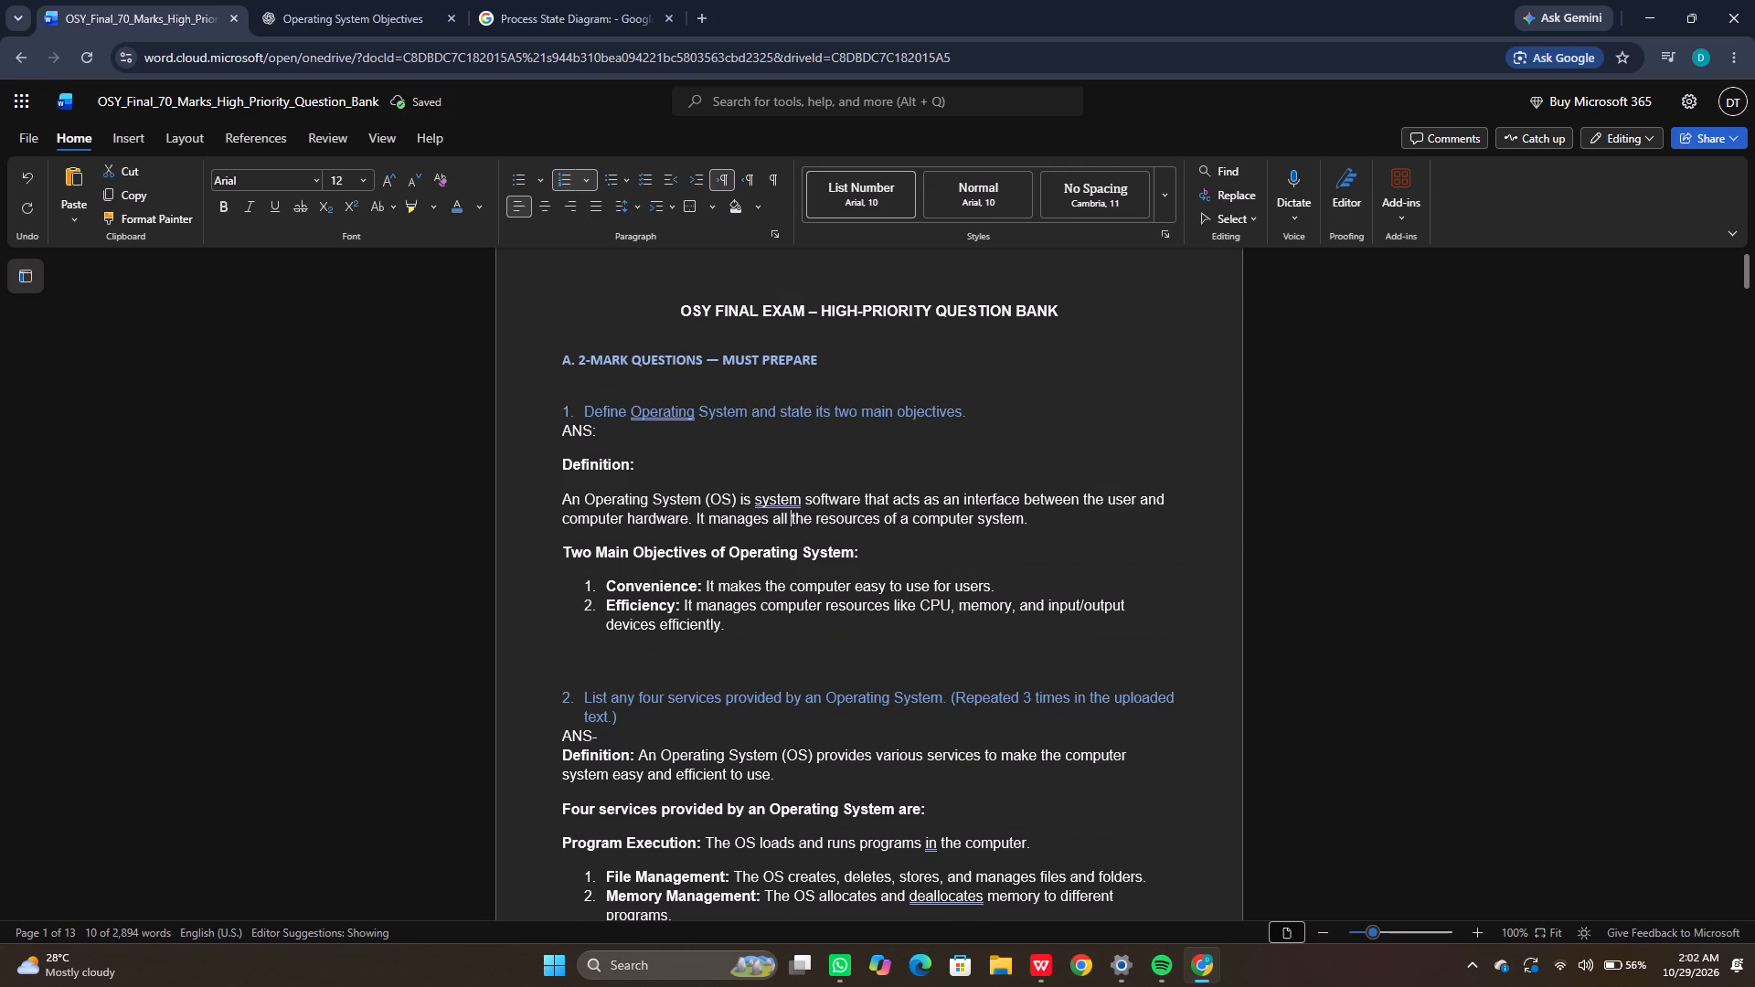
Shrink the Q16 heading on logical and physical address spaces by three font sizes and remove its bold.
scroll(793, 534, "down", 16)
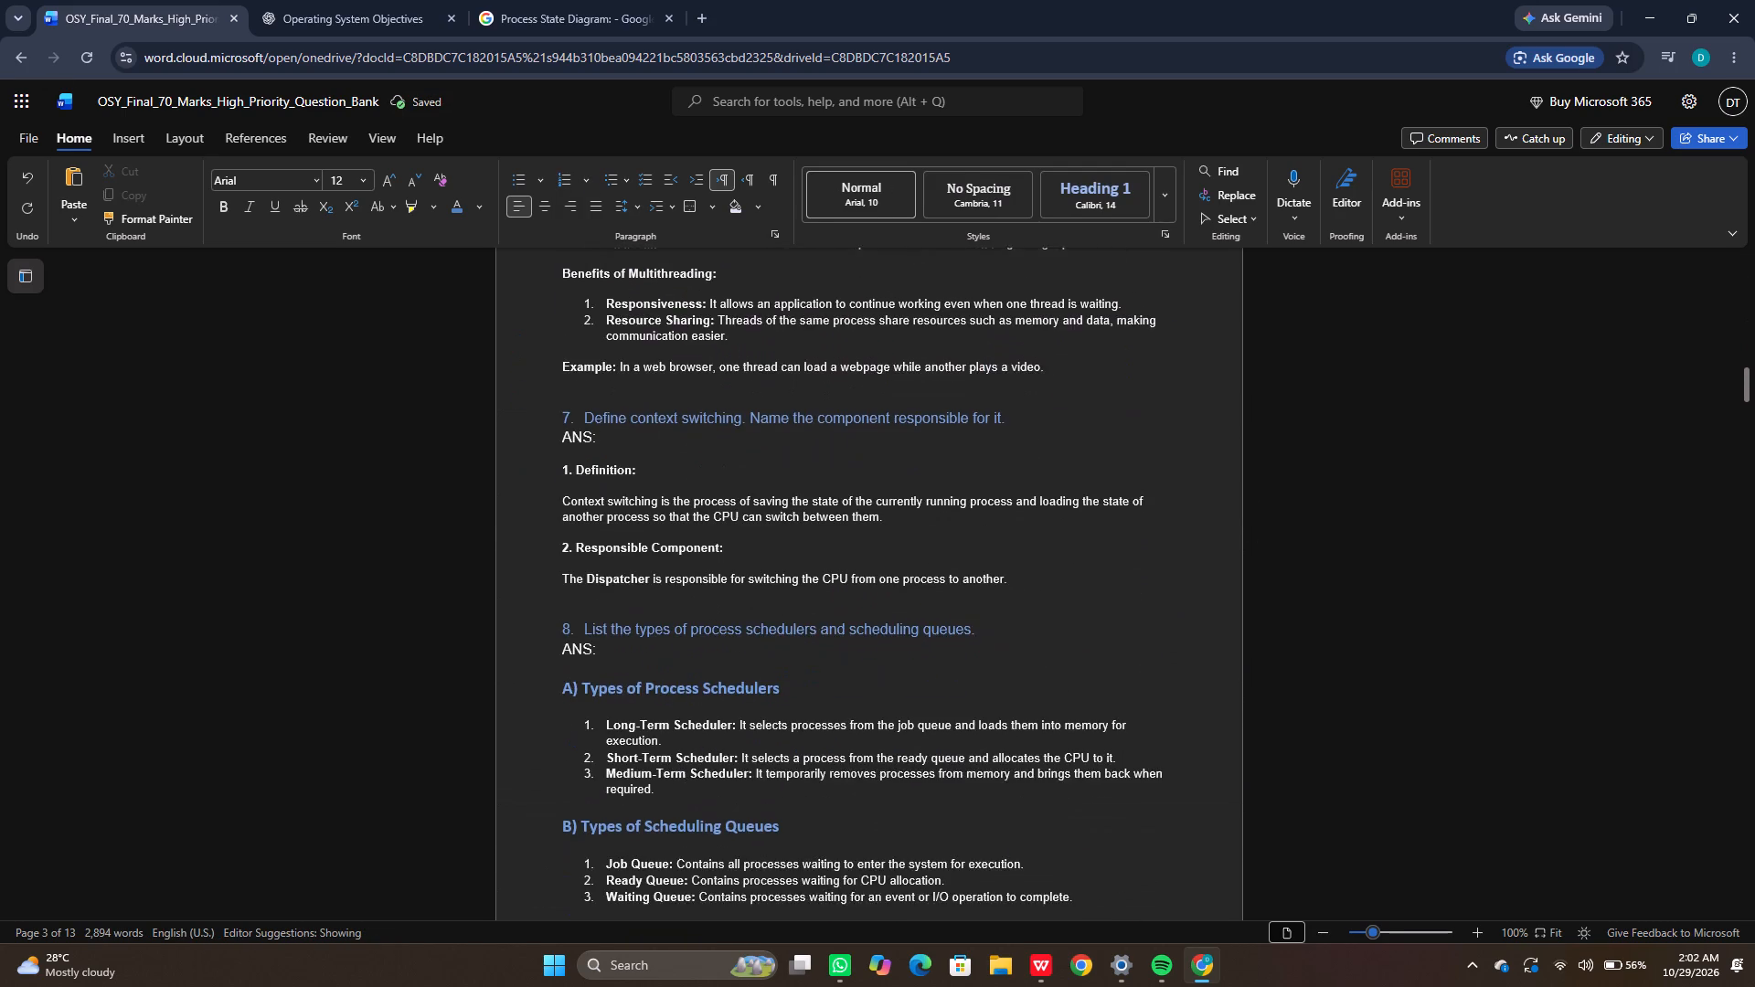
scroll(793, 534, "down", 14)
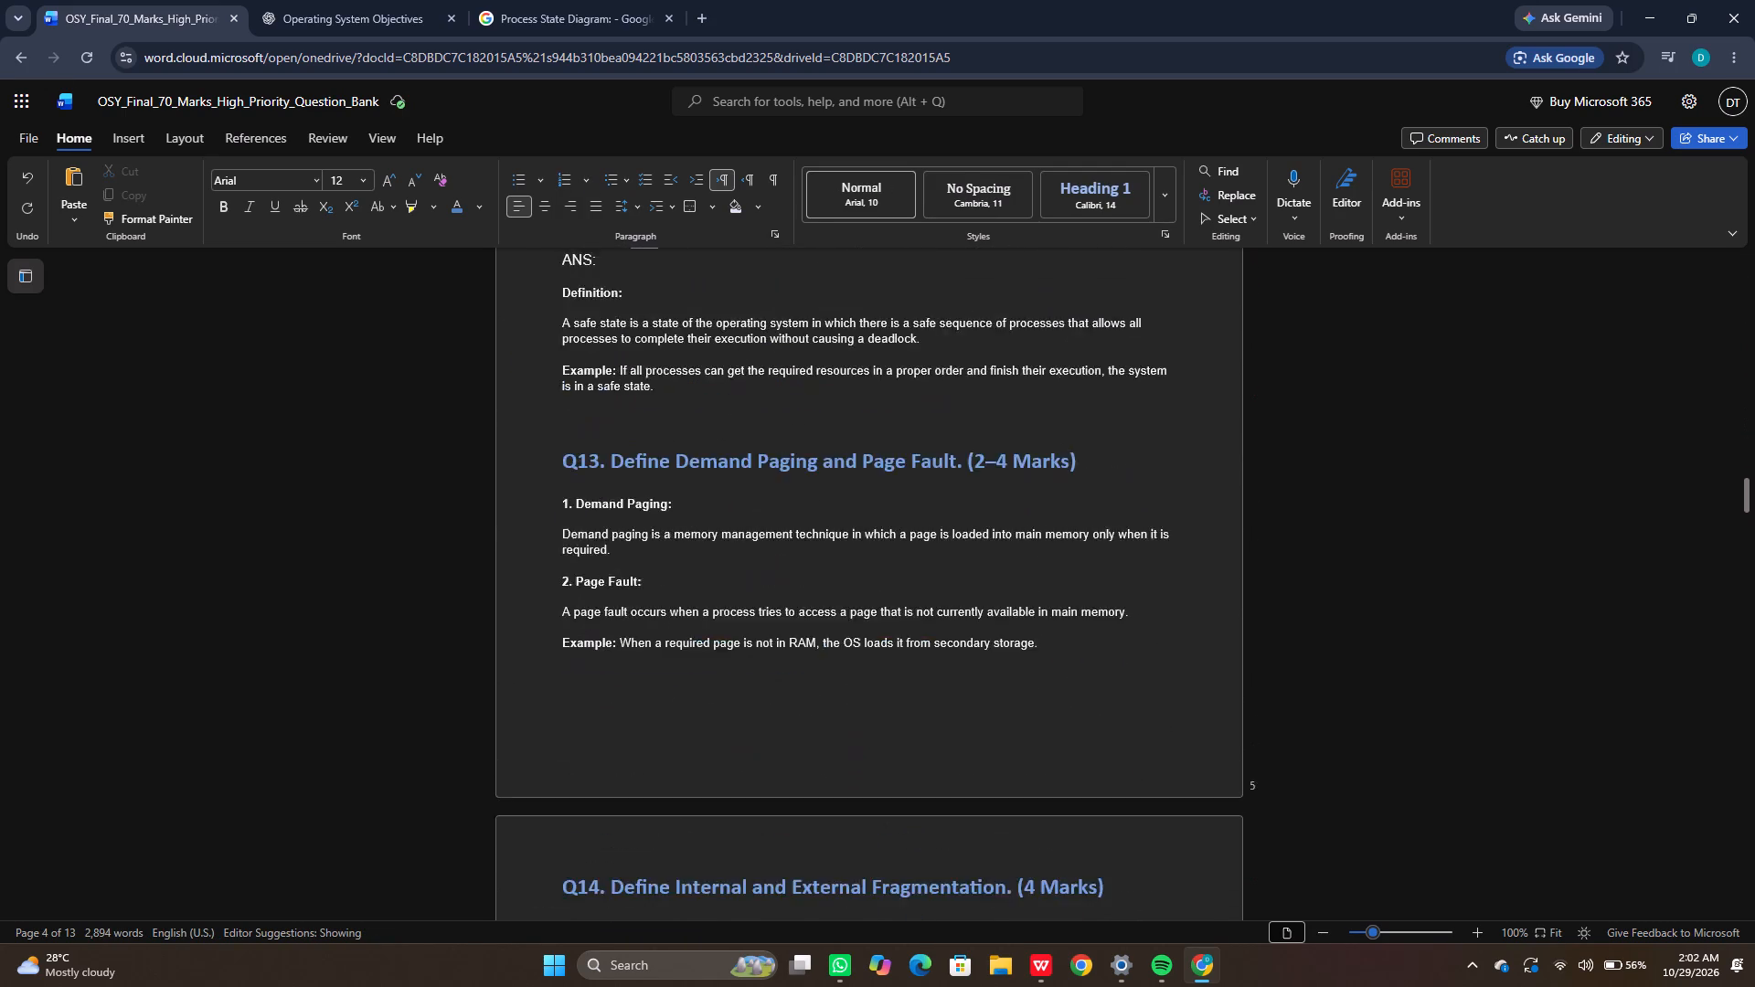
scroll(793, 534, "down", 5)
triple_click(793, 536)
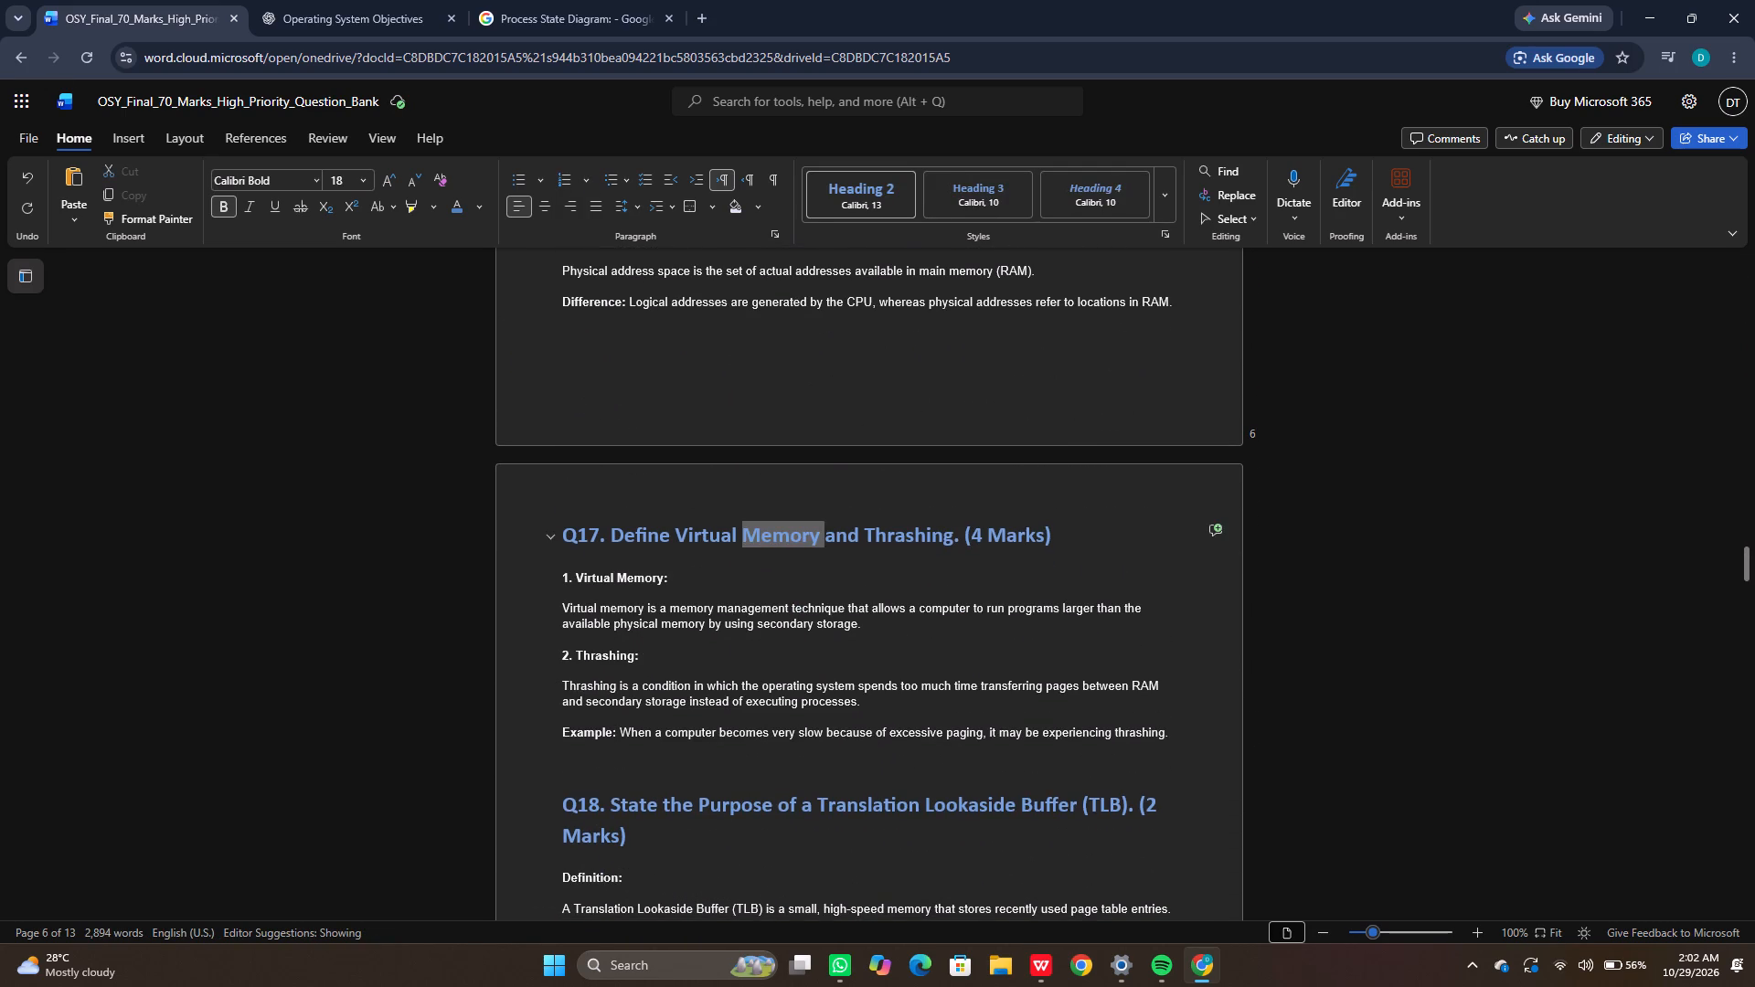
left_click(793, 536)
scroll(793, 536, "up", 3)
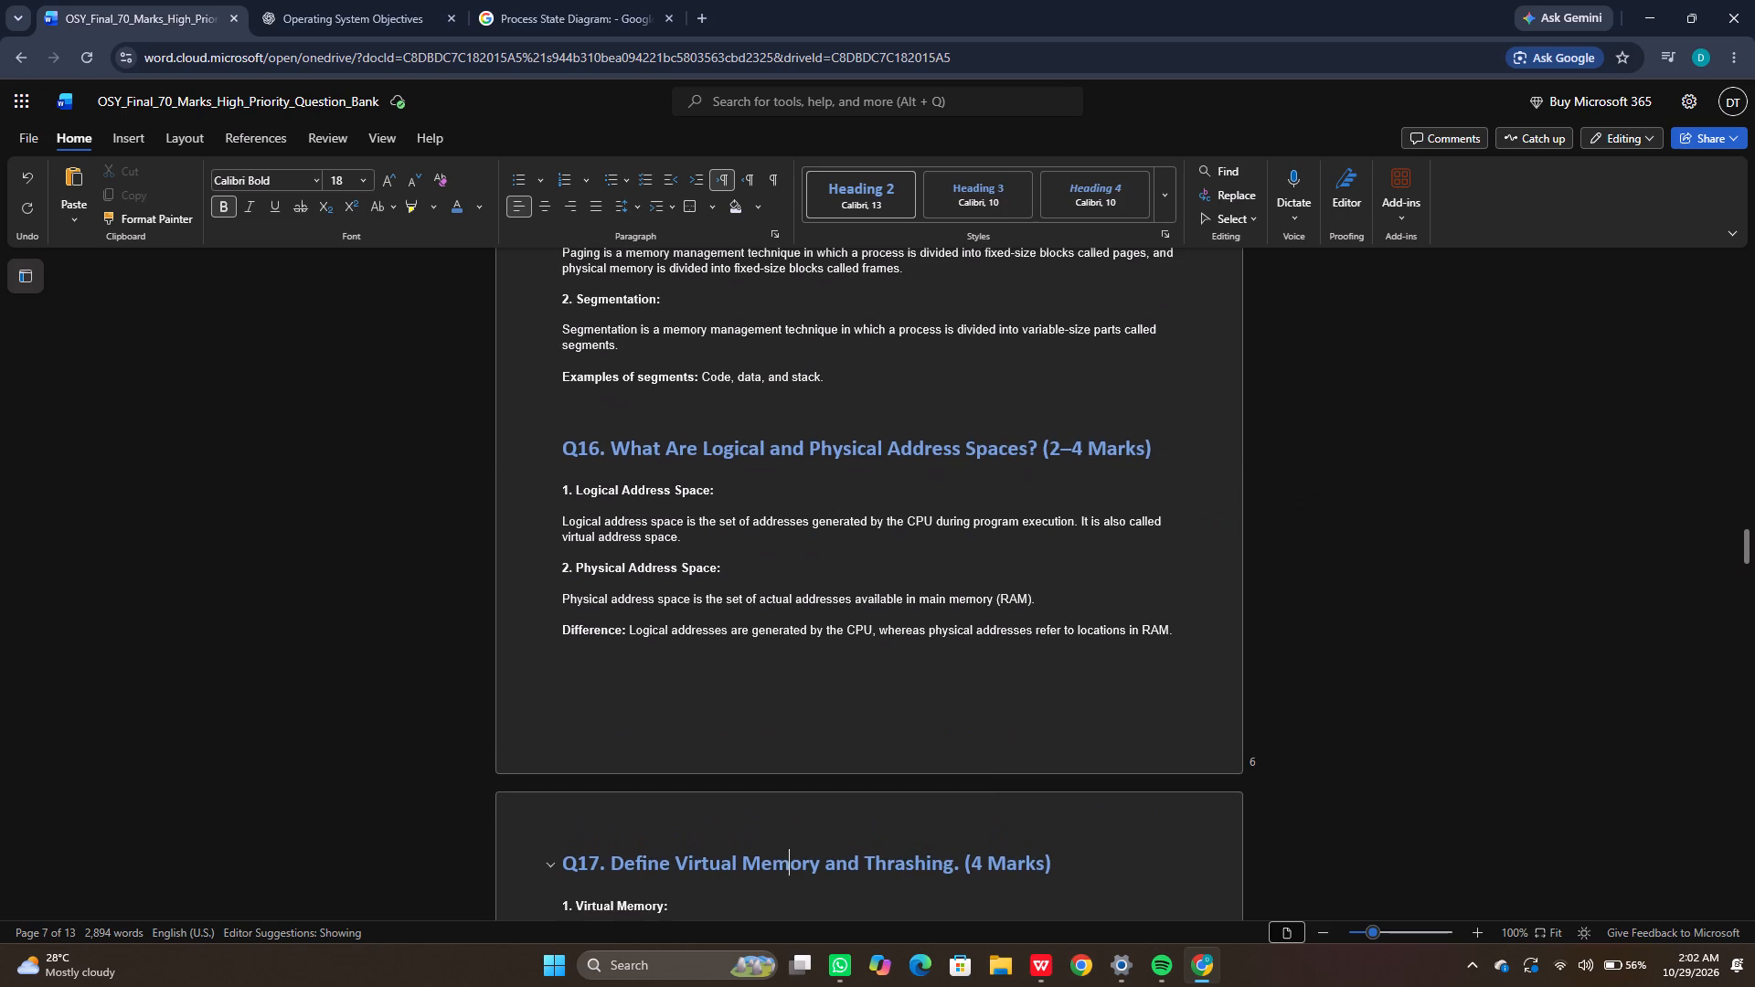
triple_click(806, 444)
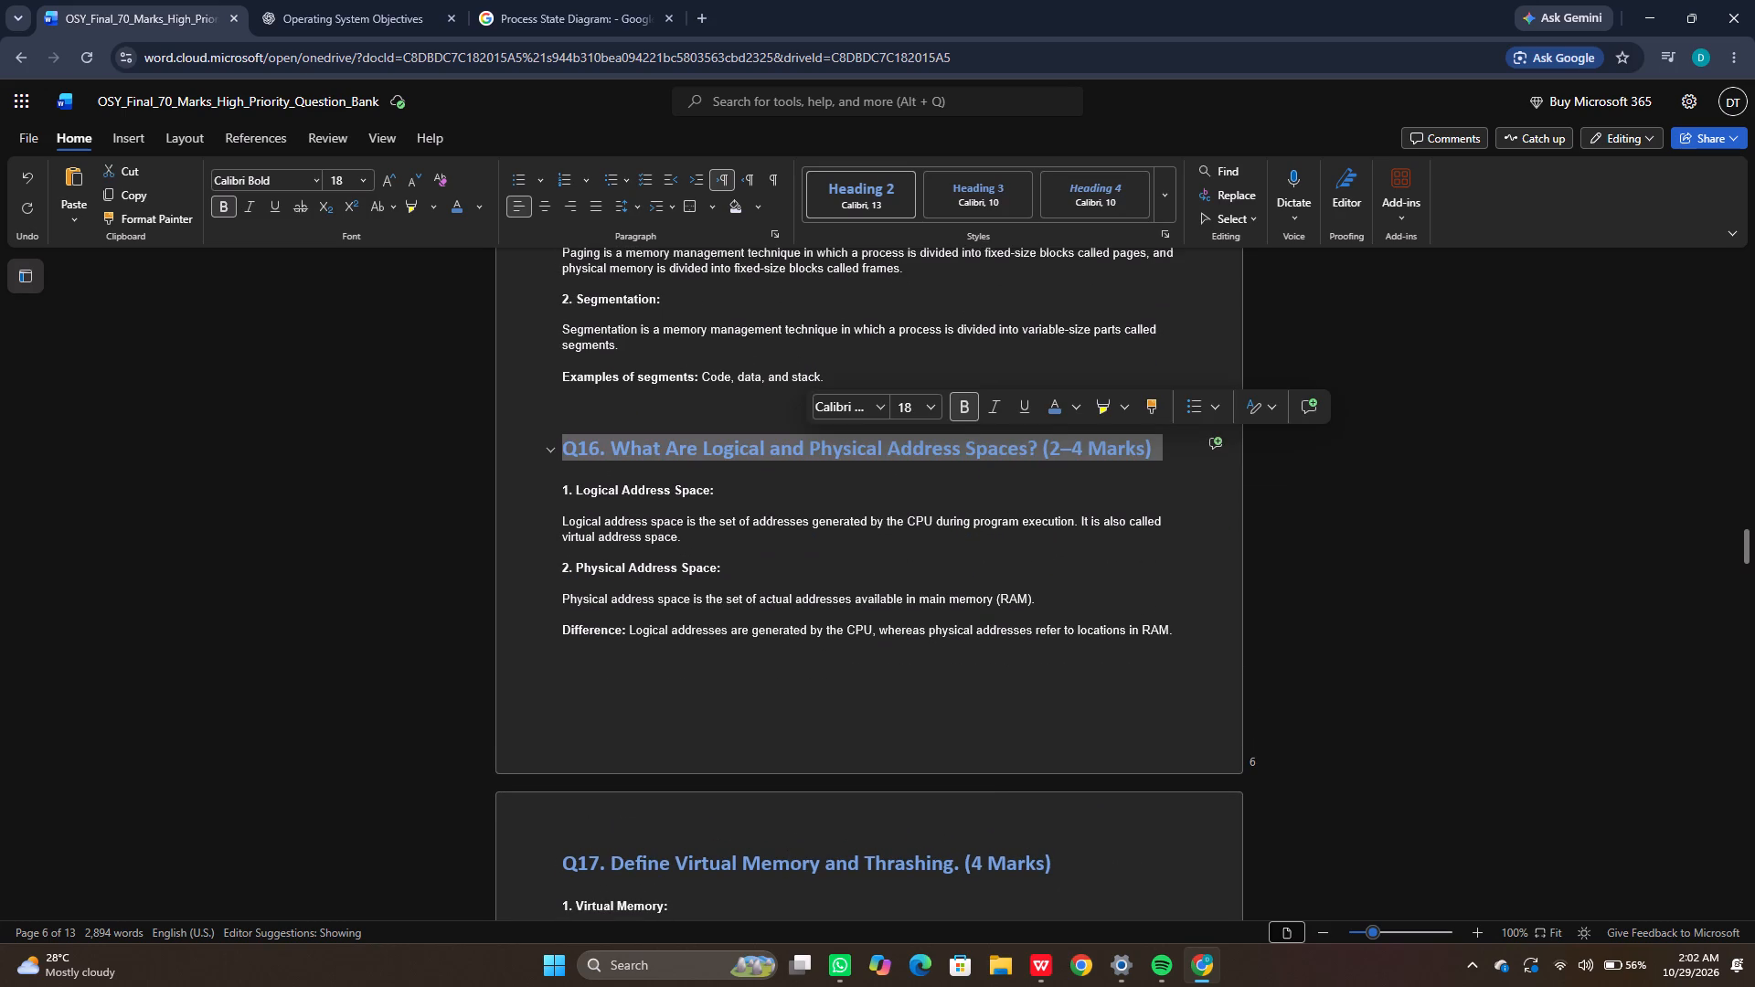
double_click(410, 173)
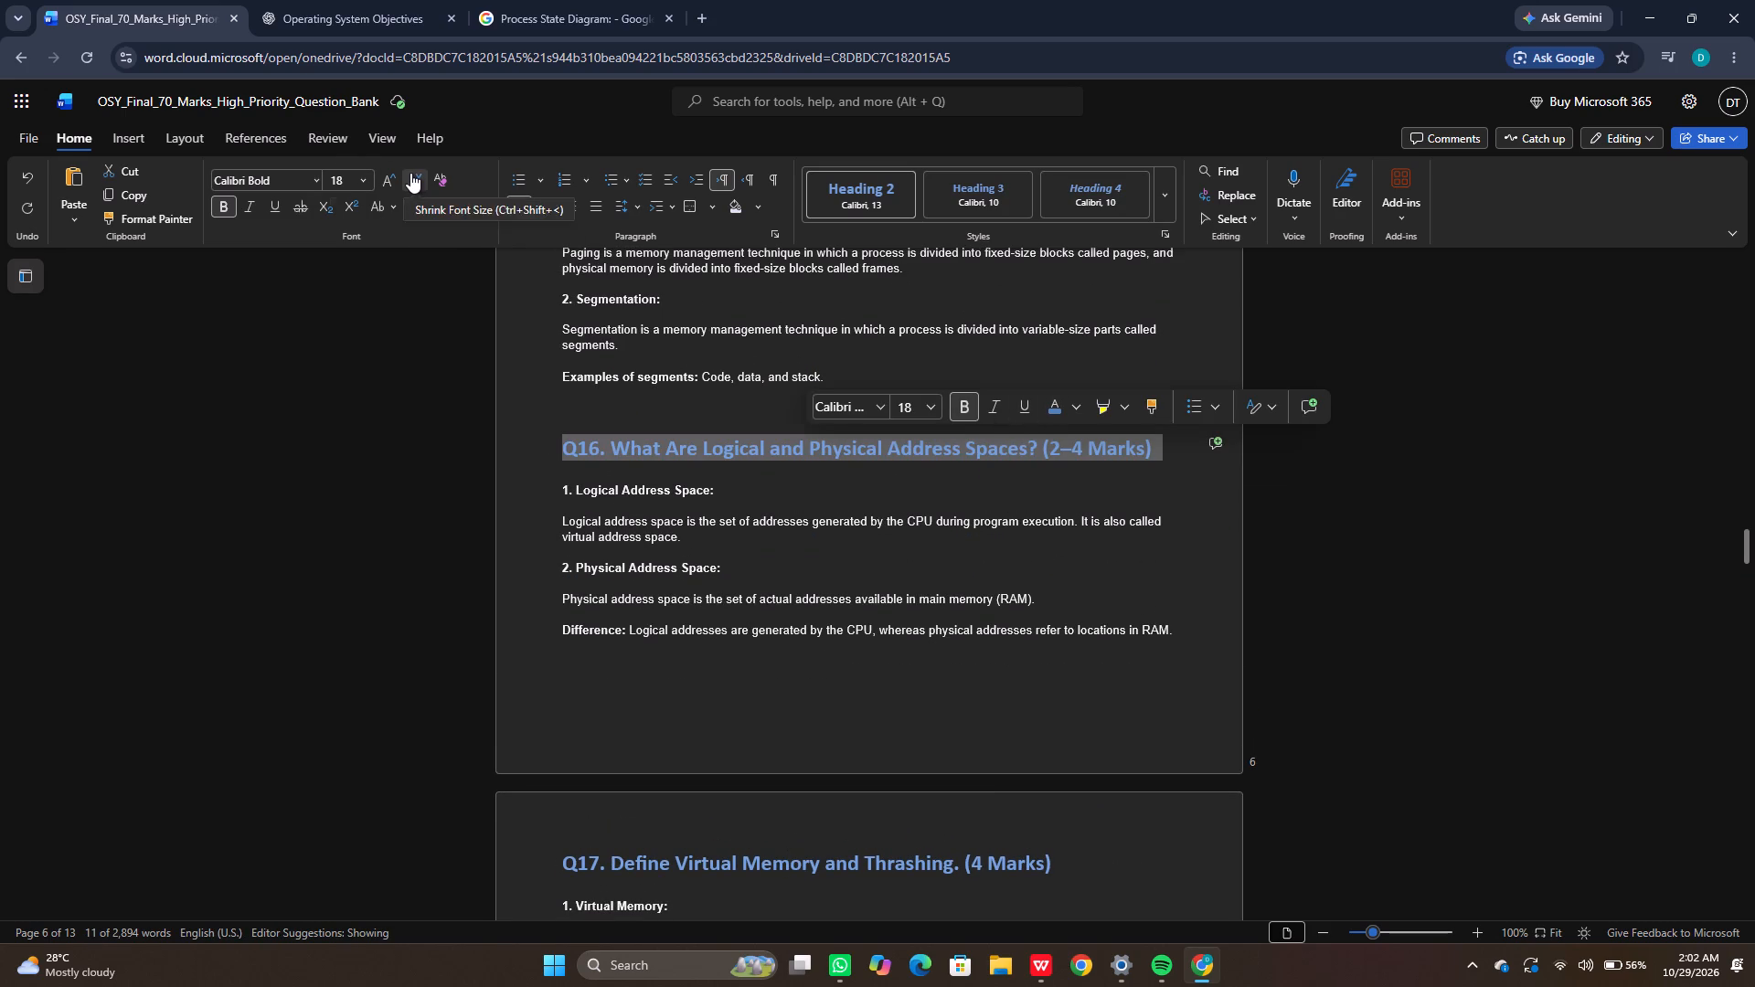
left_click(410, 173)
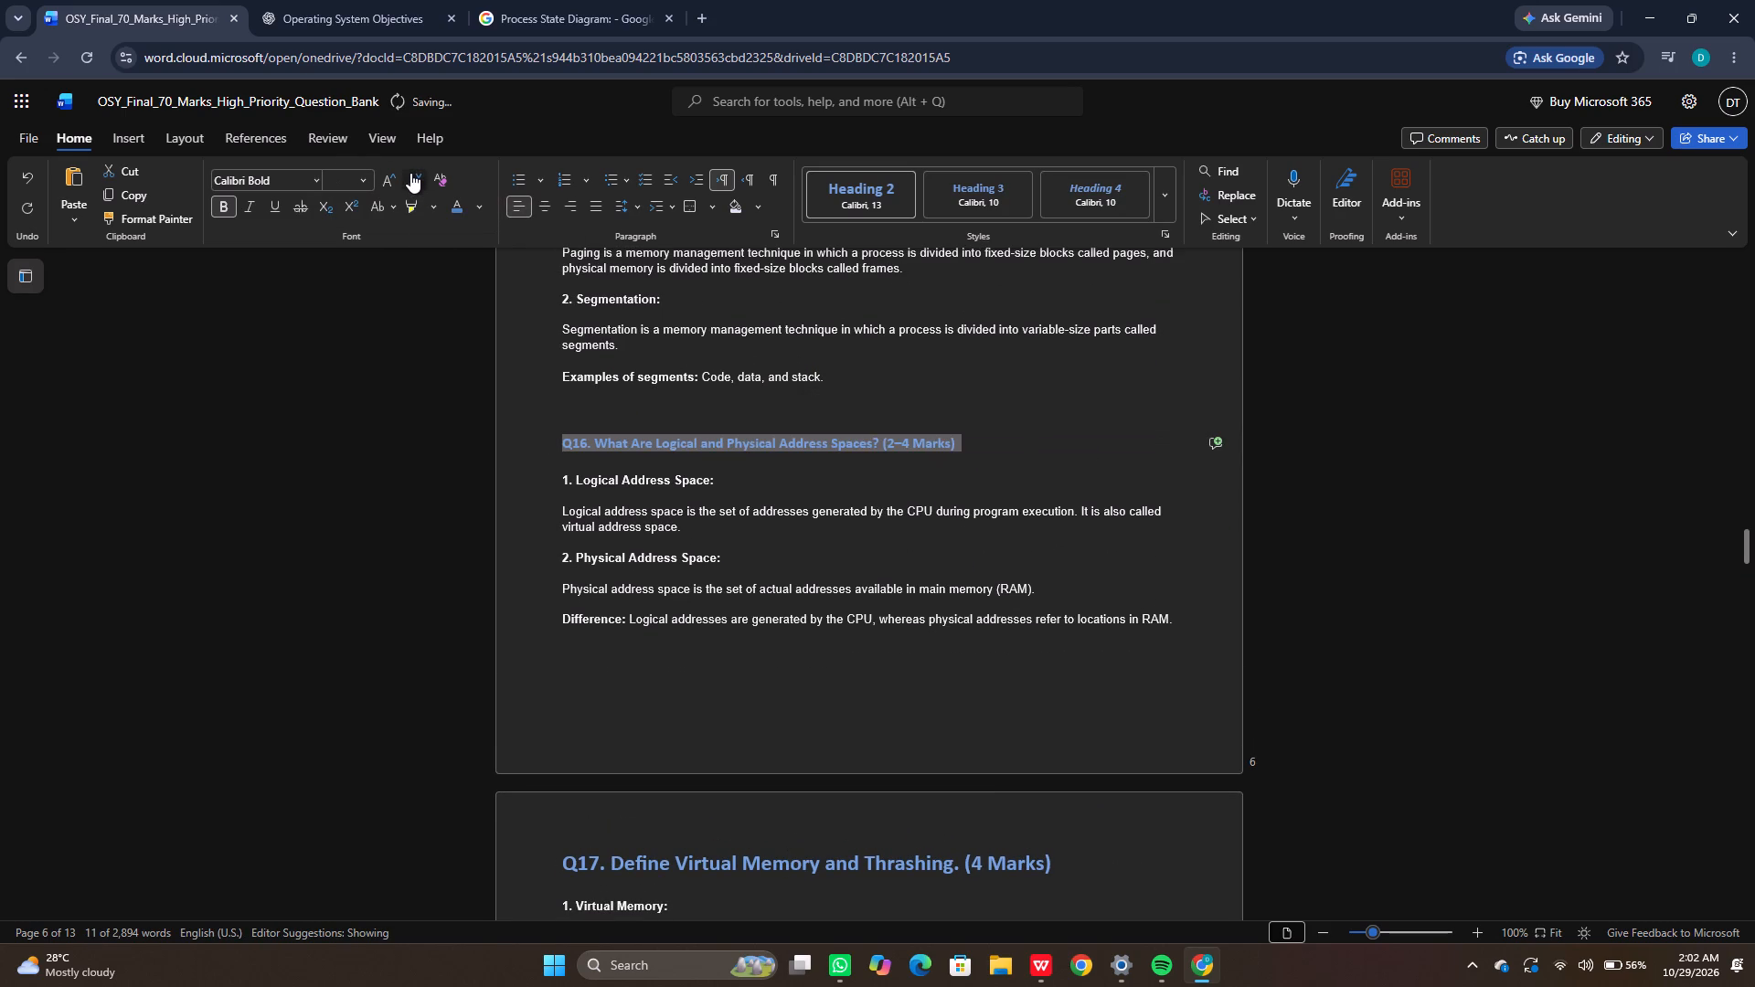
left_click(225, 209)
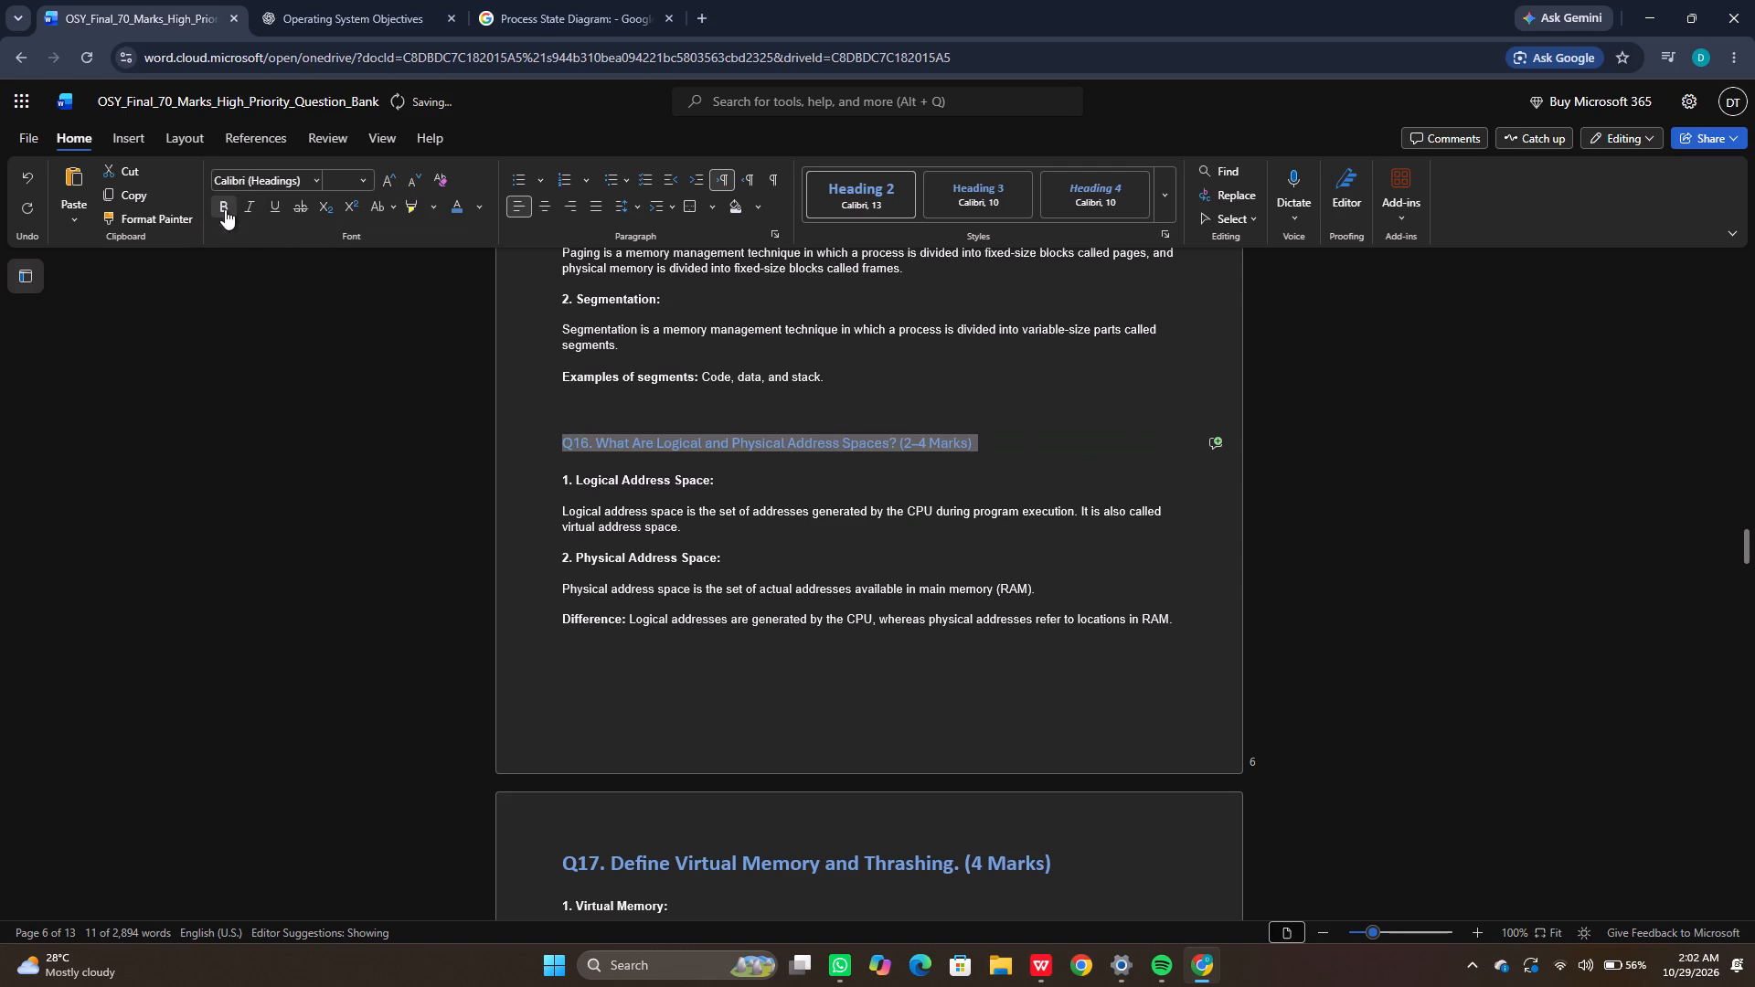
Remove the bold from the Q15 heading on paging and segmentation and reduce its font size to 14.
scroll(734, 456, "up", 2)
triple_click(752, 368)
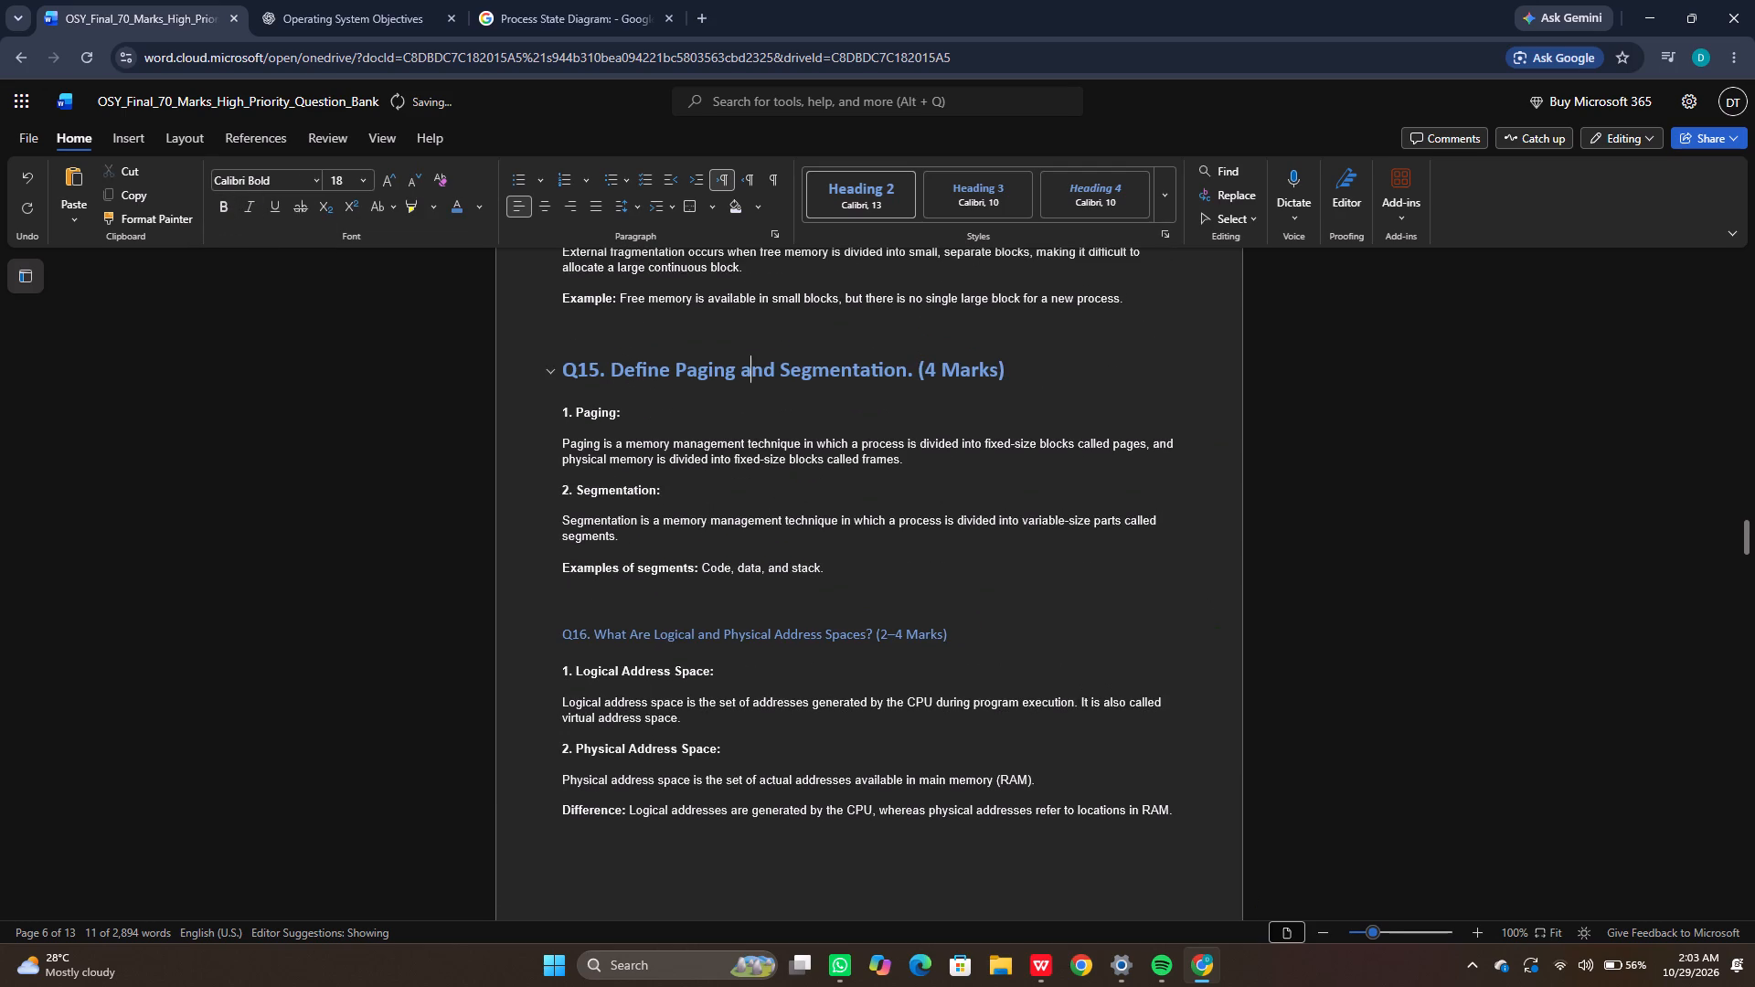
left_click(752, 368)
triple_click(752, 368)
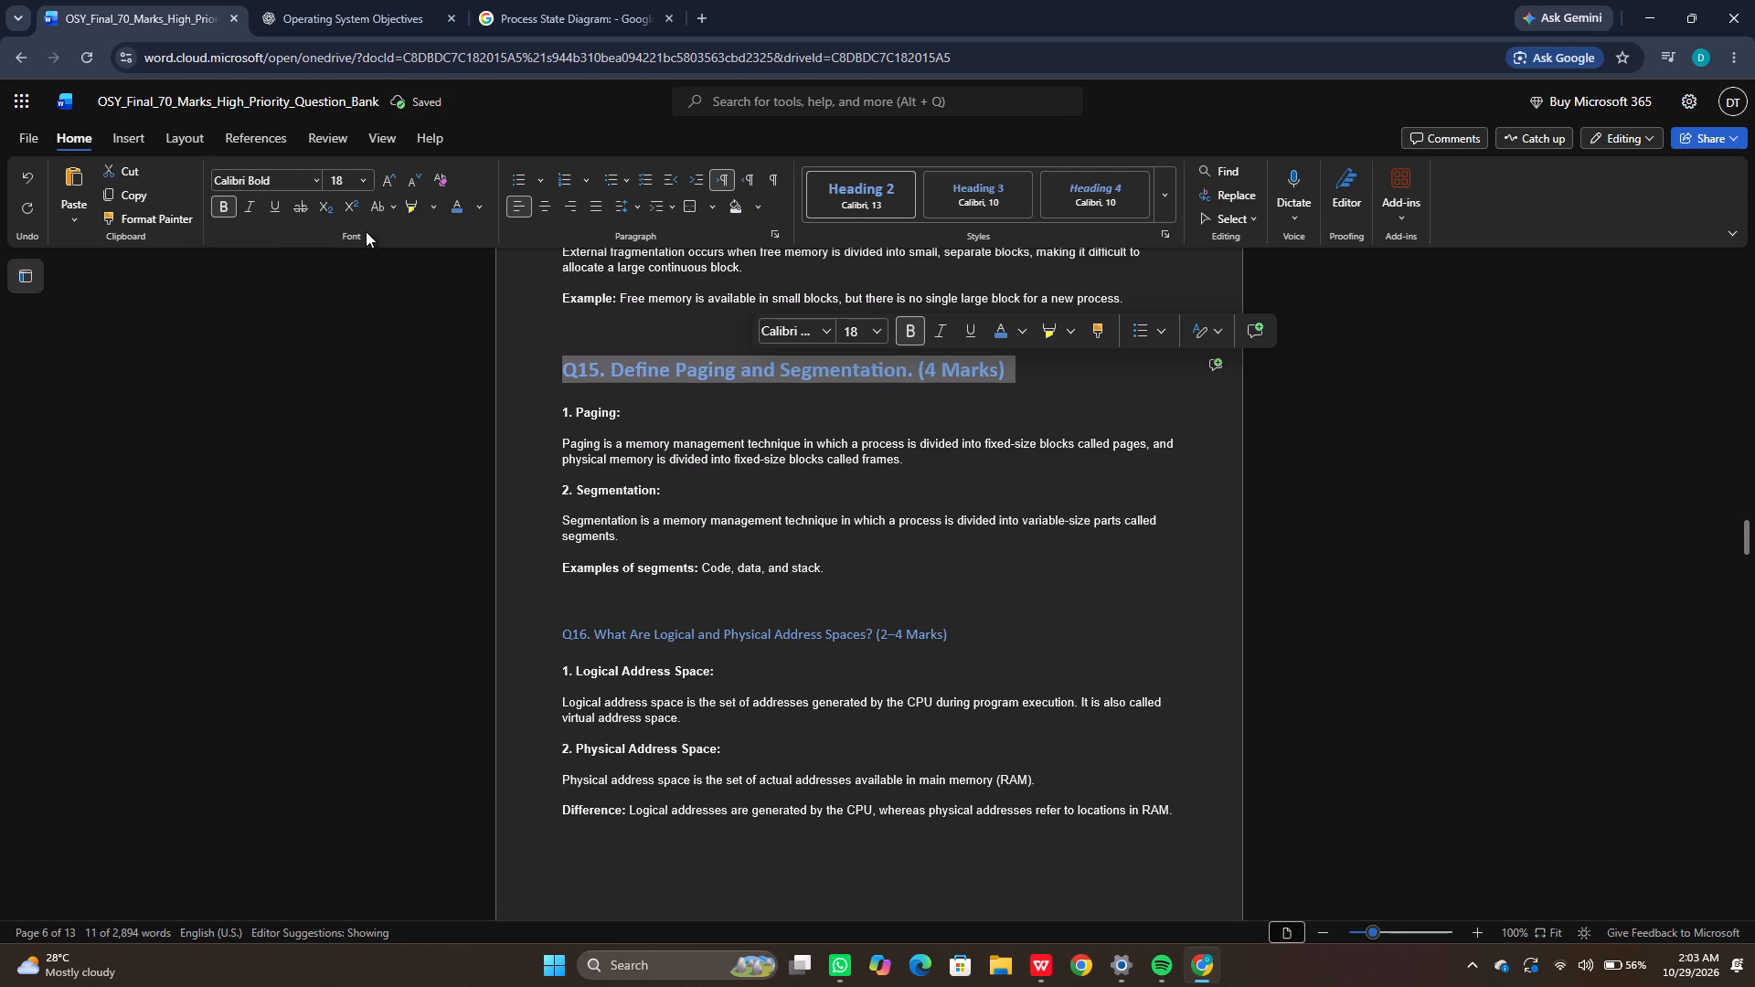
left_click(227, 199)
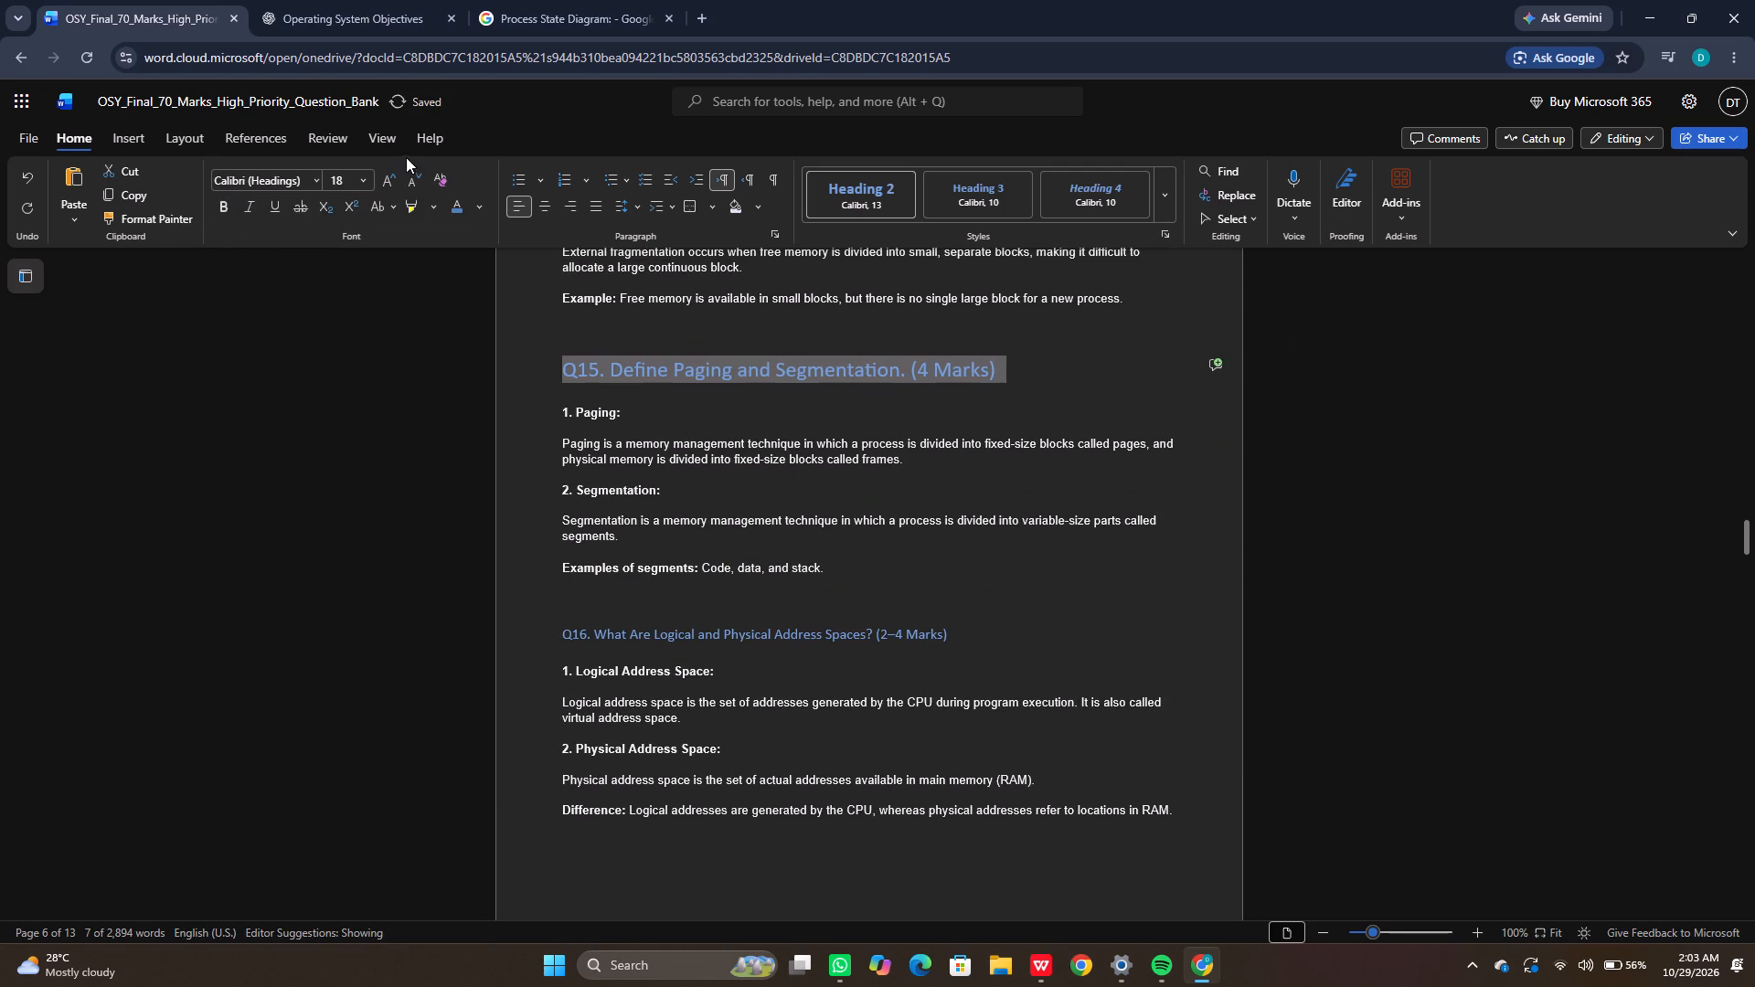
double_click(402, 173)
left_click(833, 467)
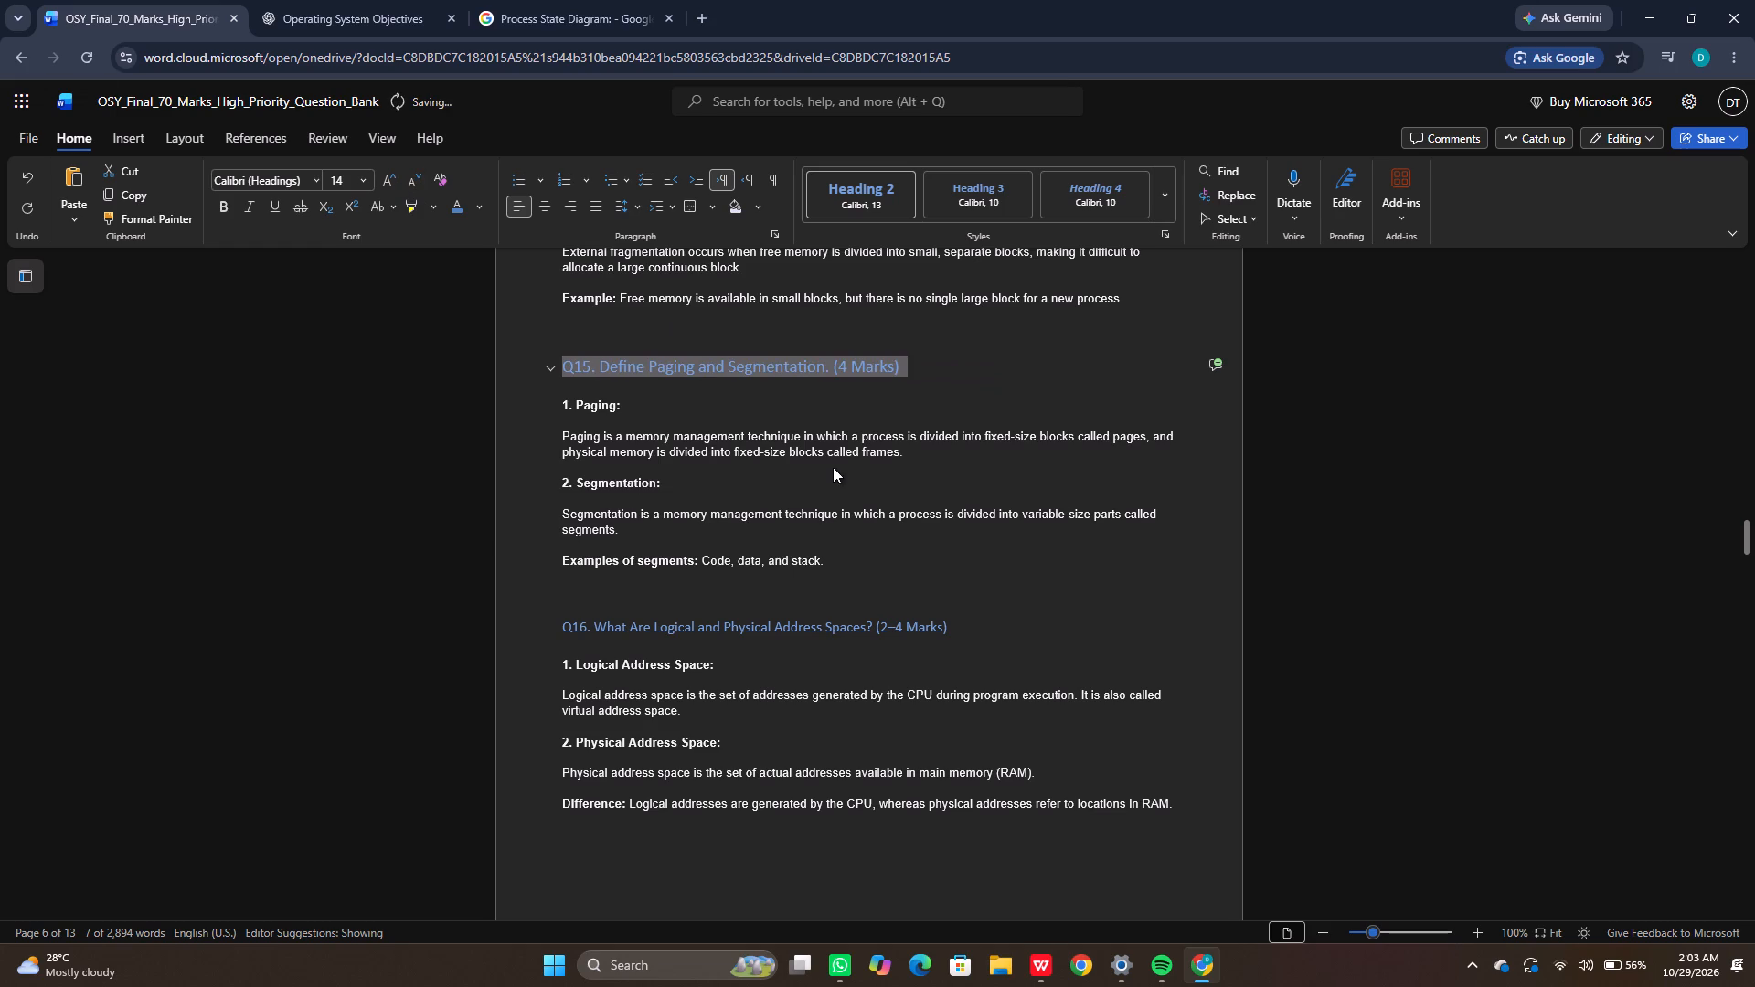
Shrink the Q14 heading on internal and external fragmentation by two font sizes and remove its bold.
scroll(833, 467, "up", 3)
triple_click(803, 325)
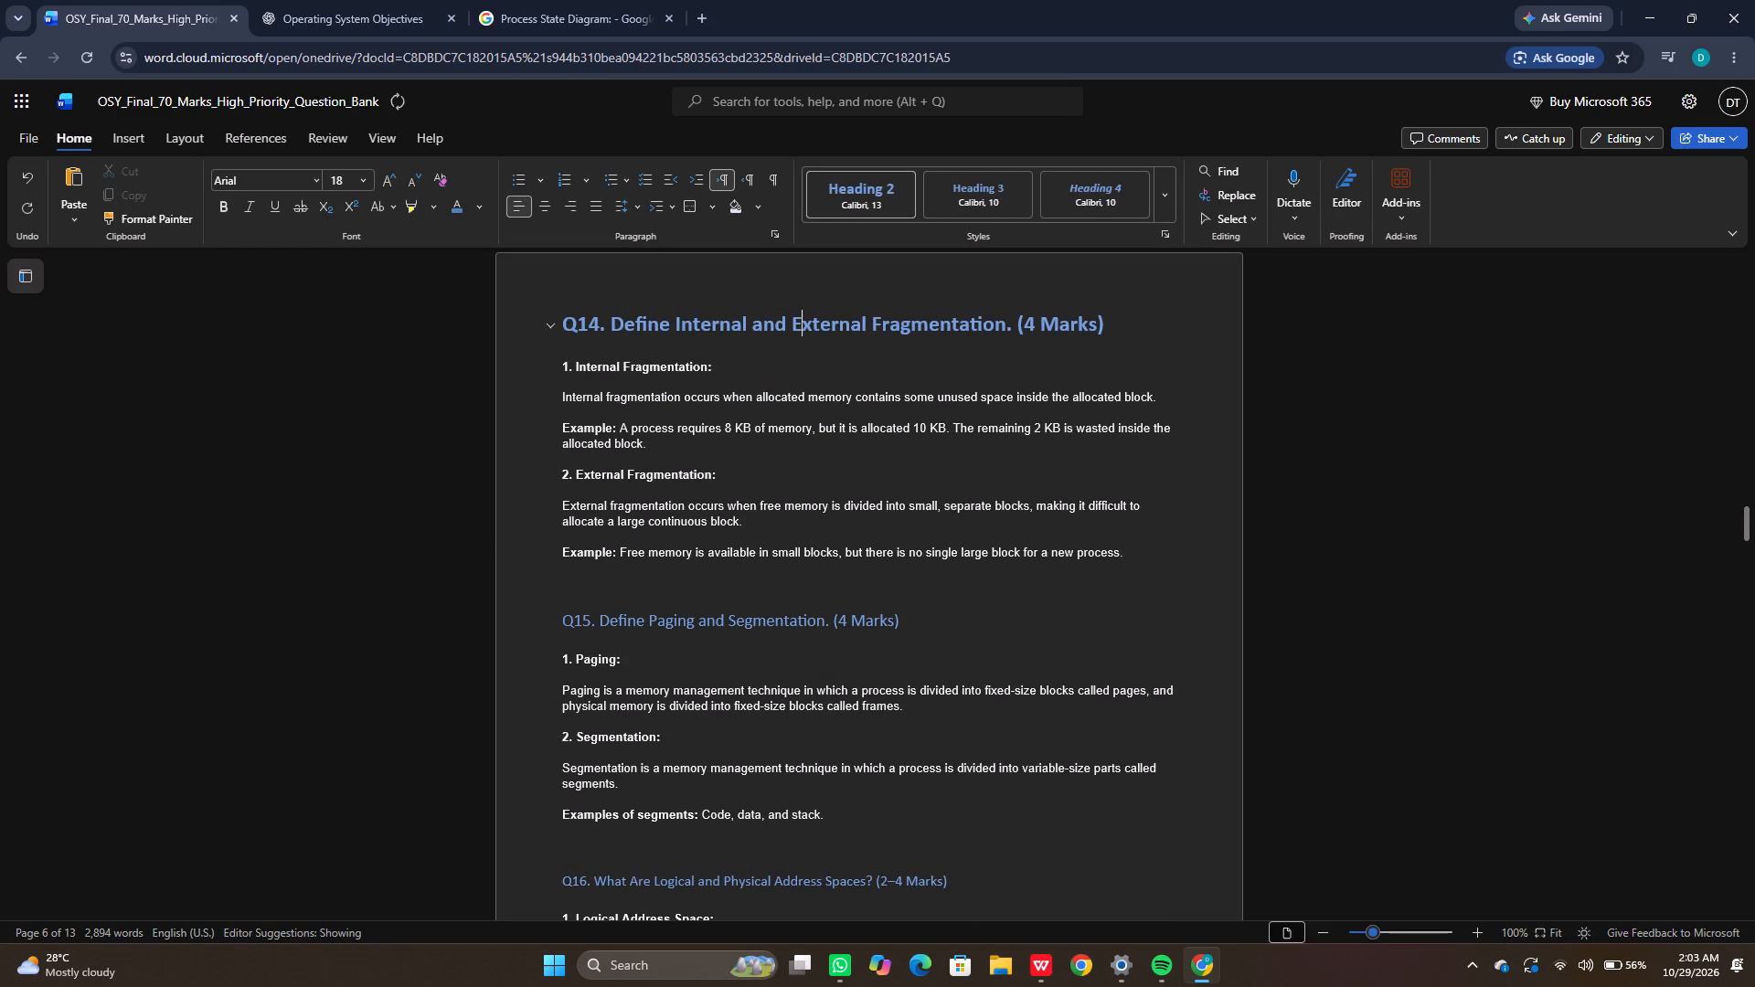
left_click(410, 181)
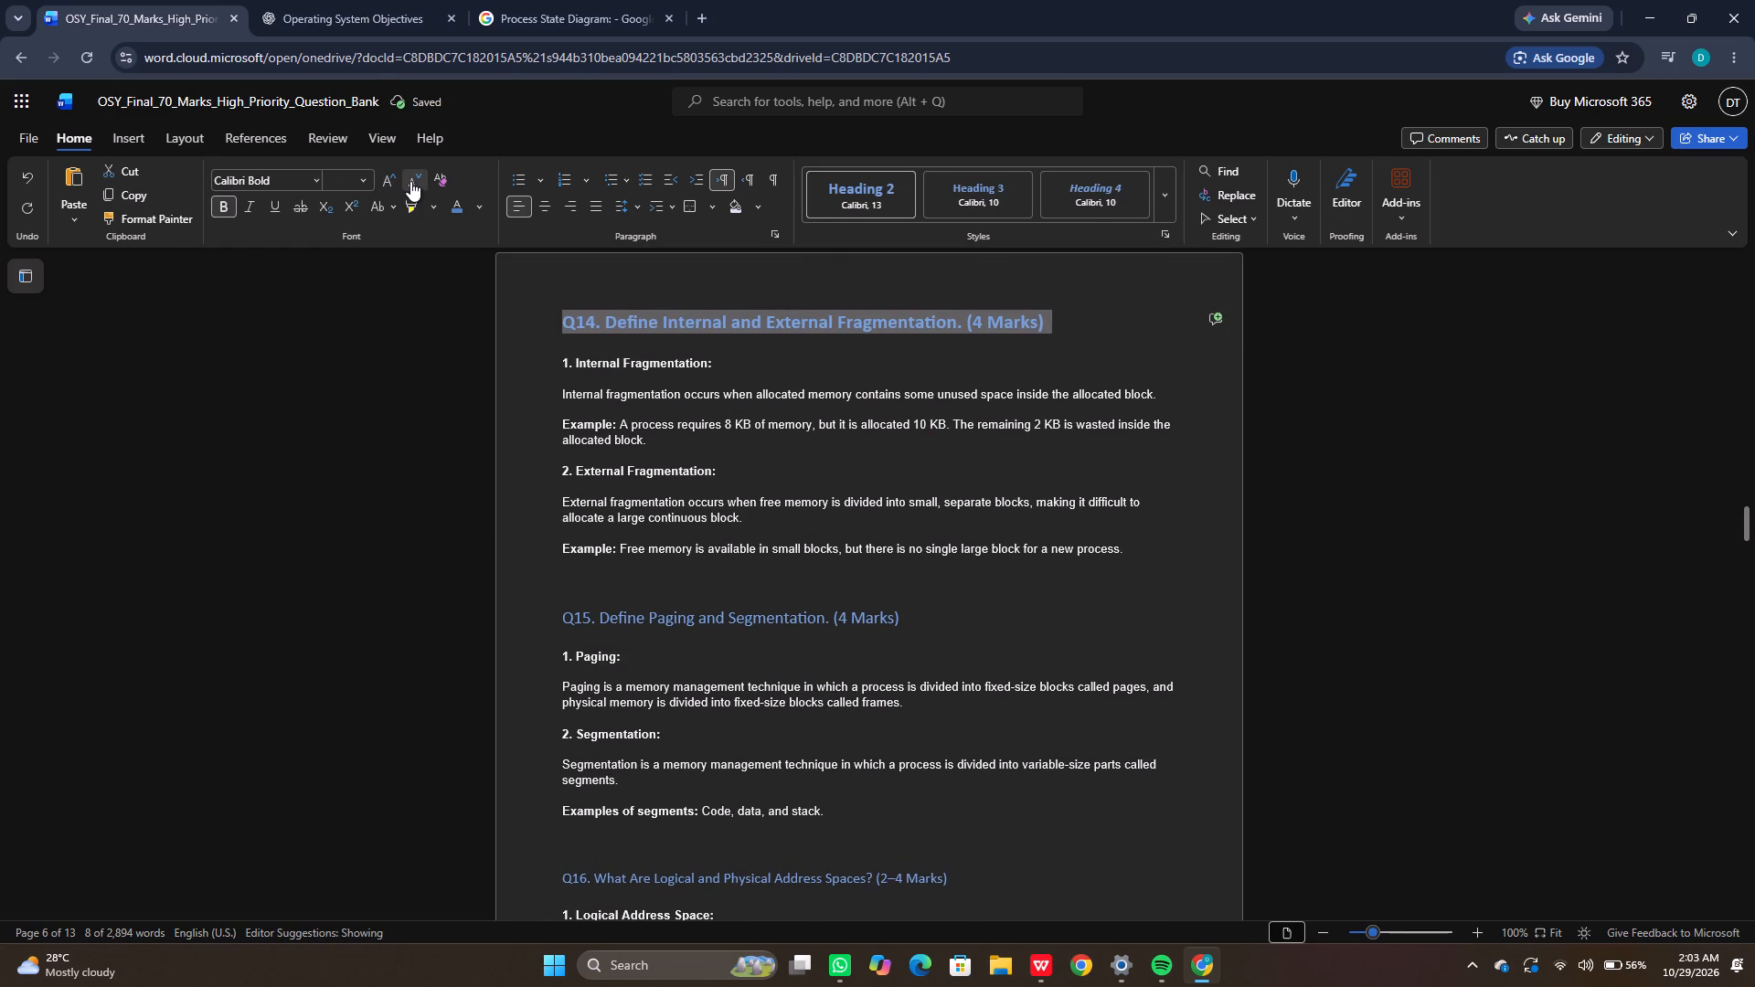
left_click(410, 181)
left_click(226, 206)
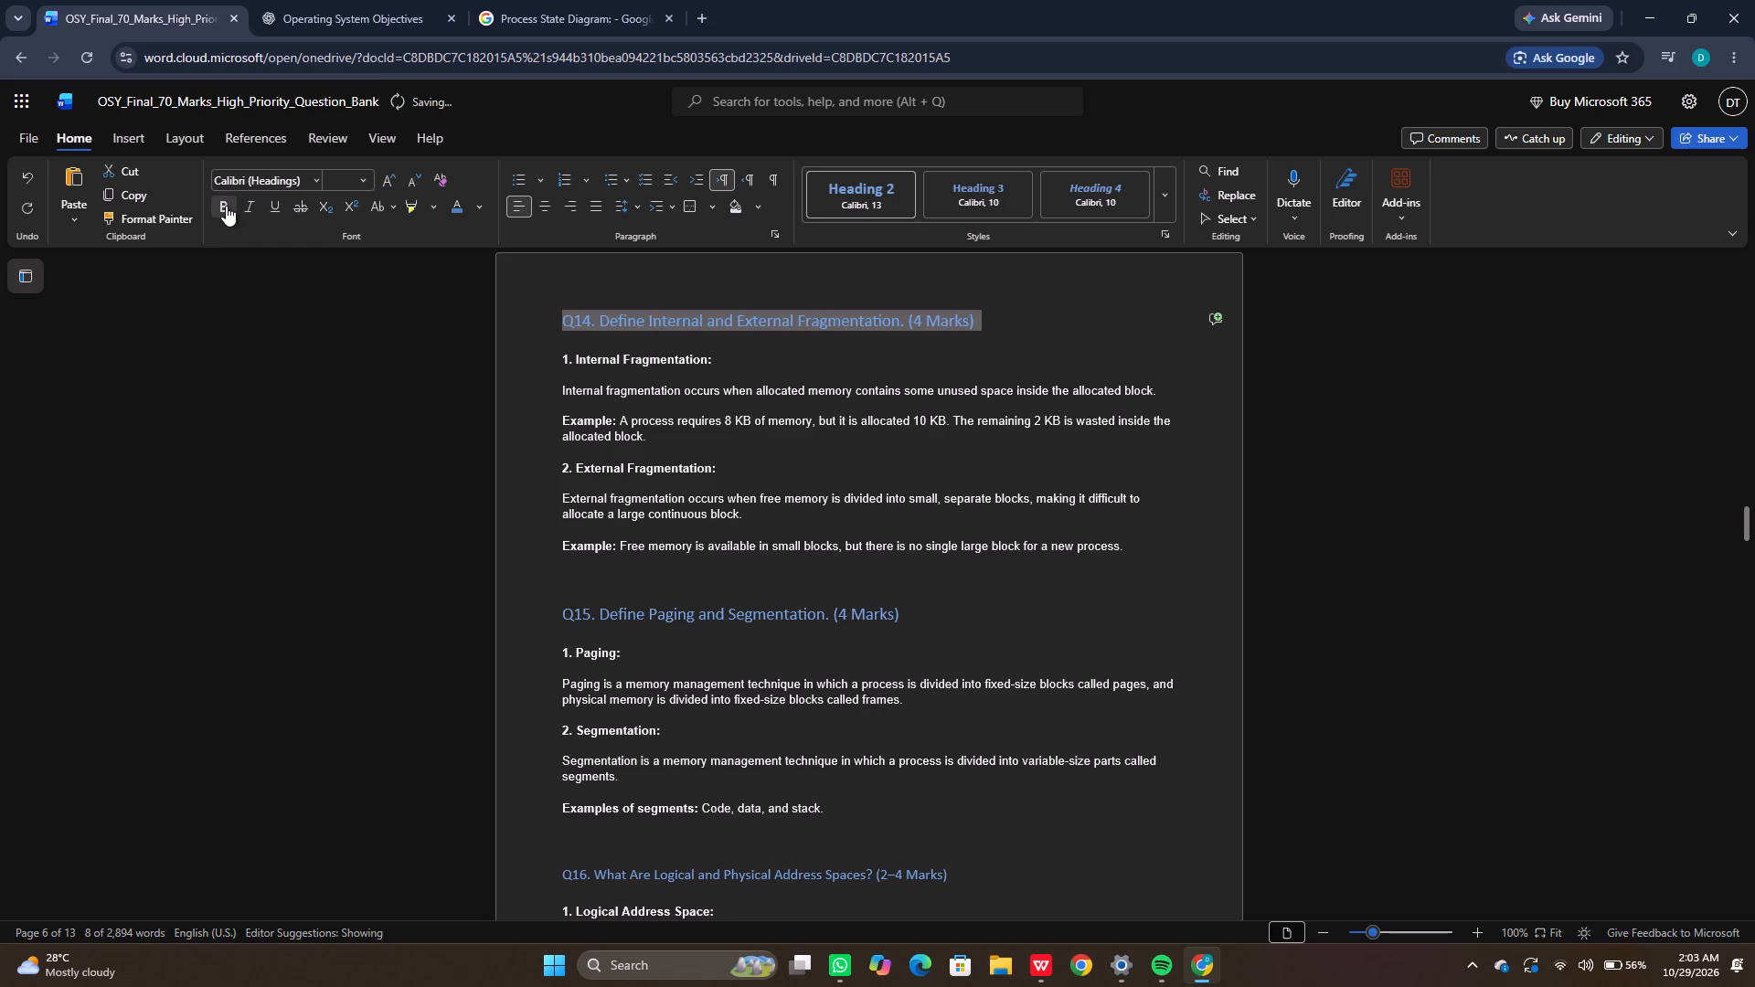
Remove the bold from the Q13 heading on demand paging and page fault and reduce its font size to 14.
scroll(771, 455, "up", 6)
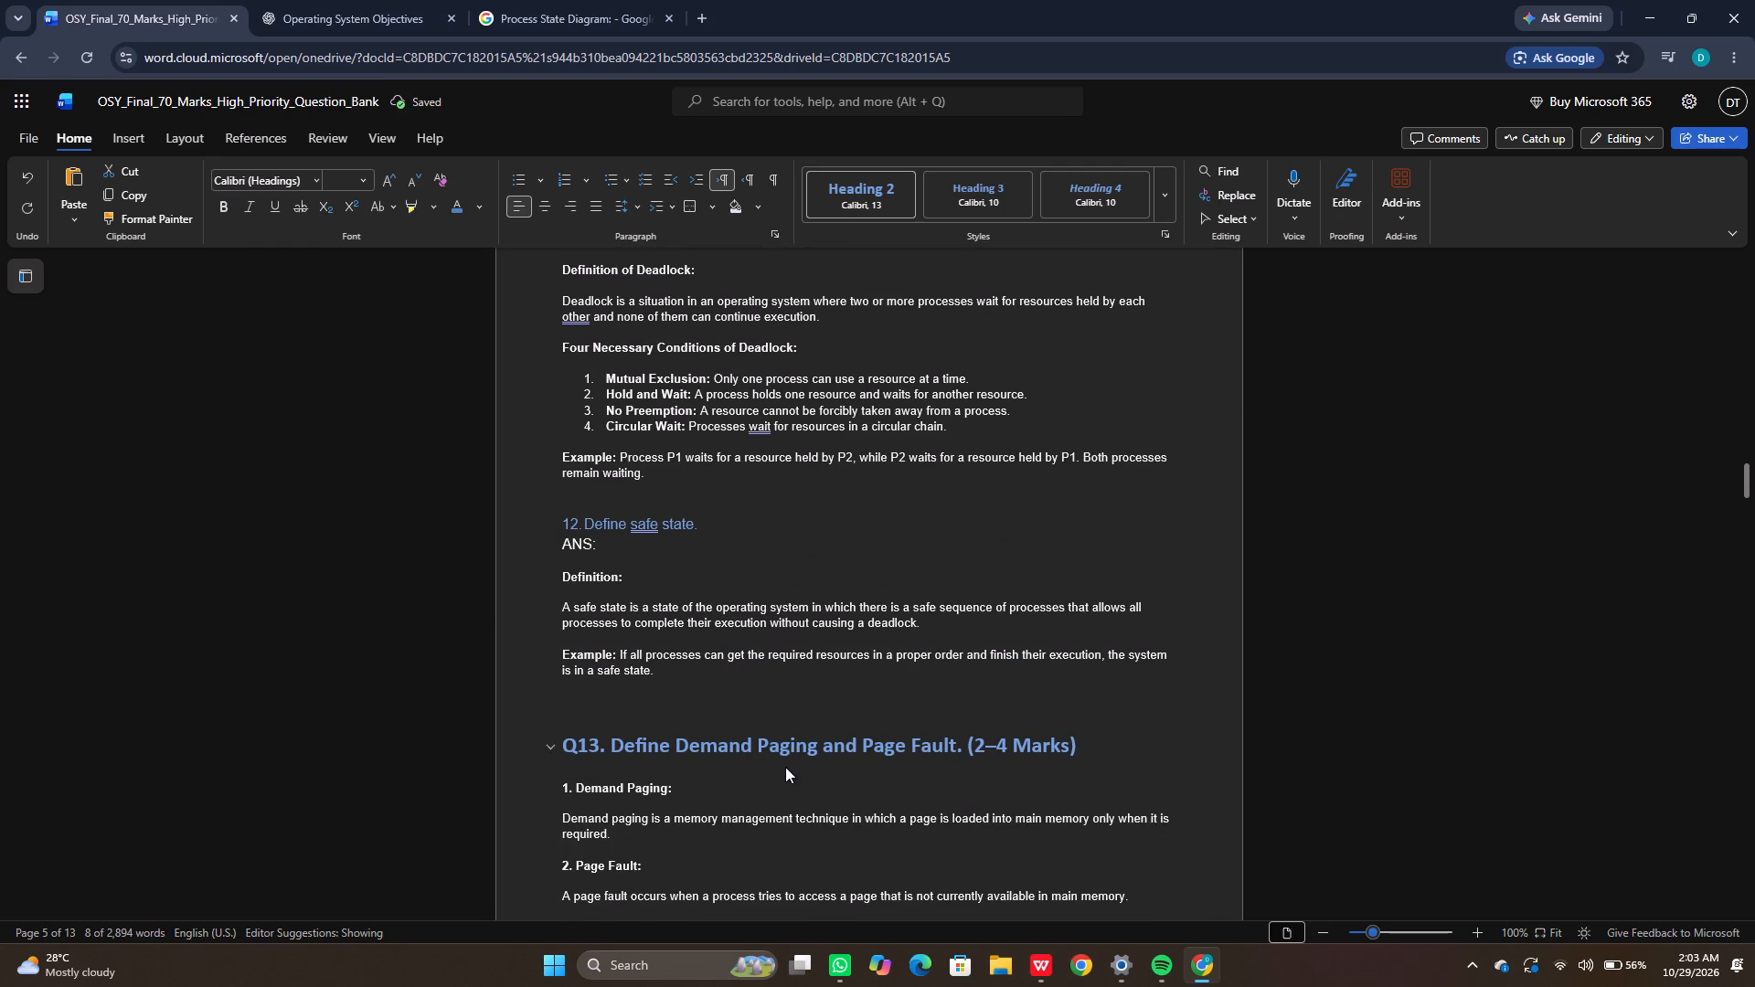
triple_click(800, 738)
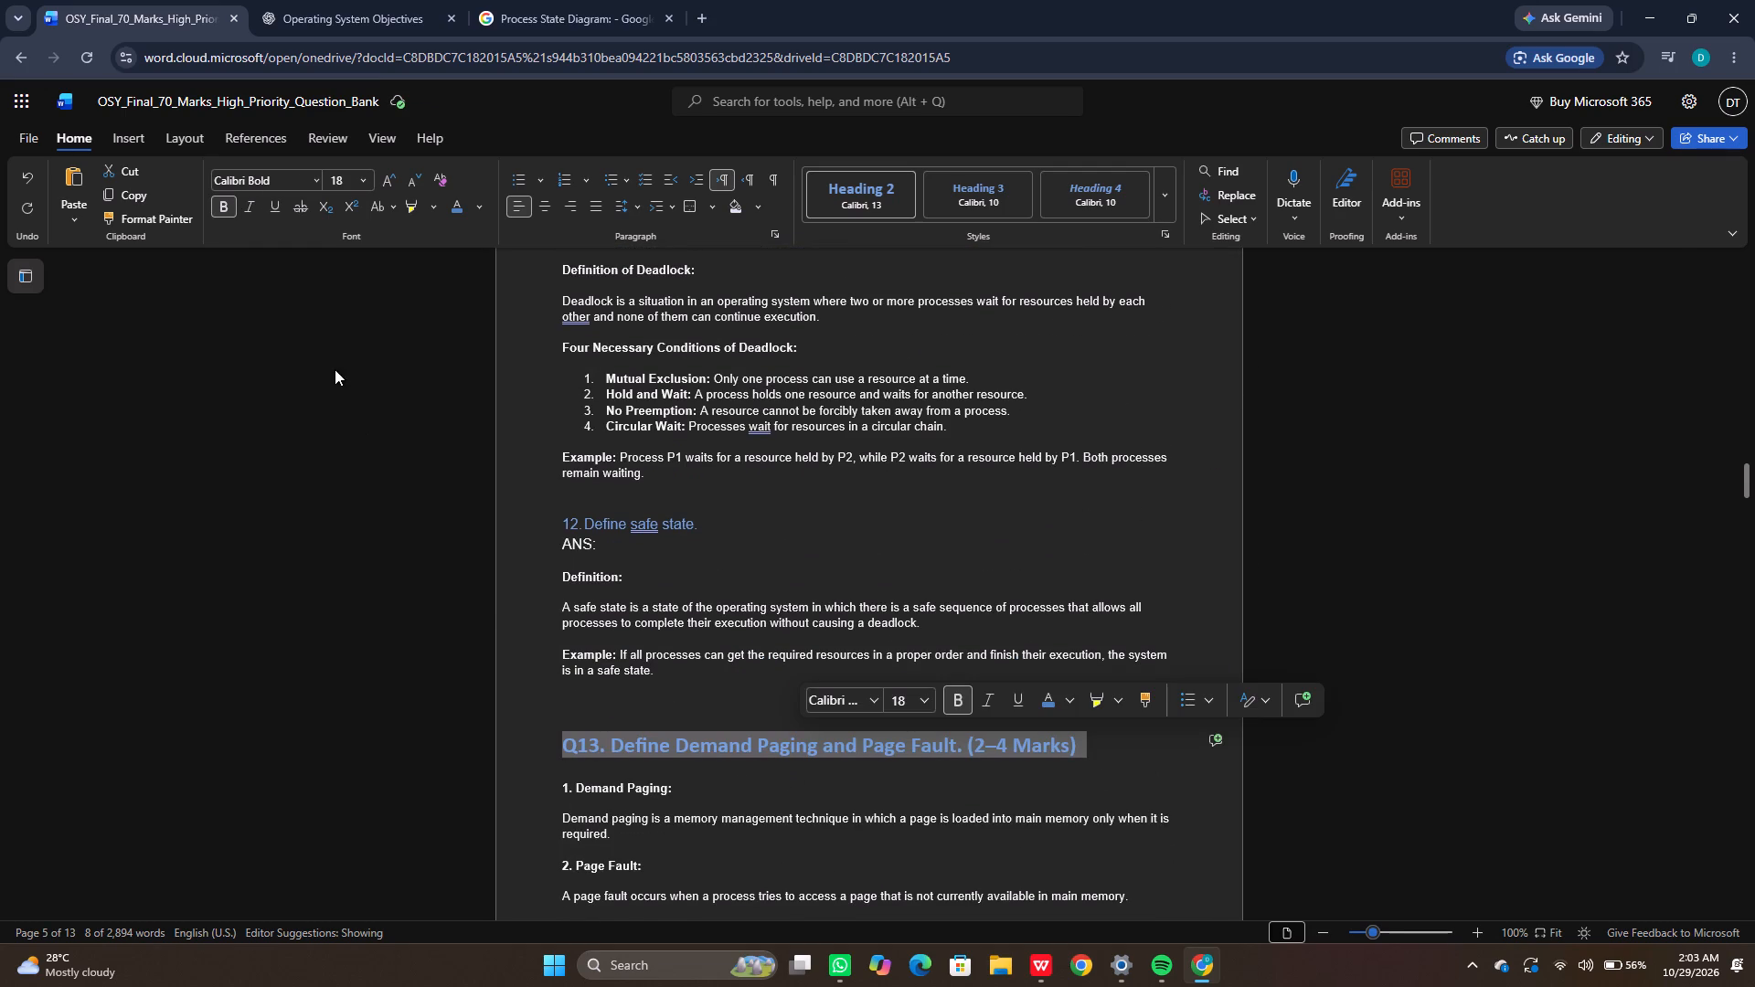
left_click(220, 199)
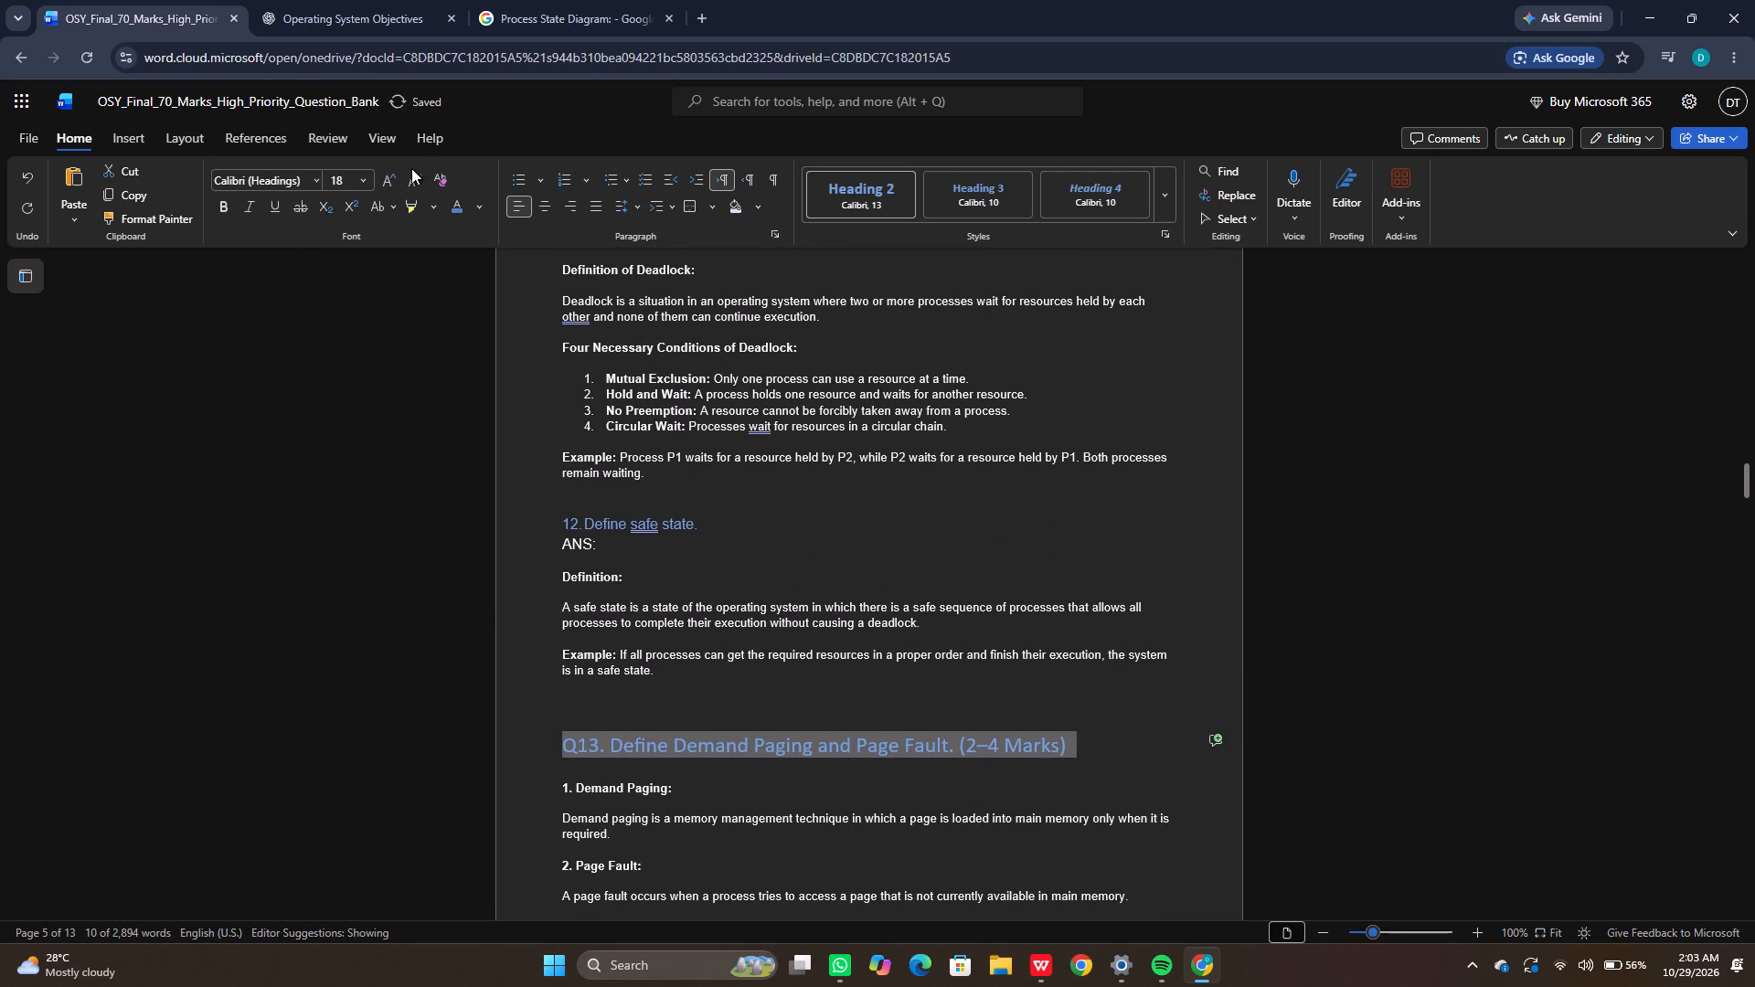
left_click(411, 172)
left_click(411, 172)
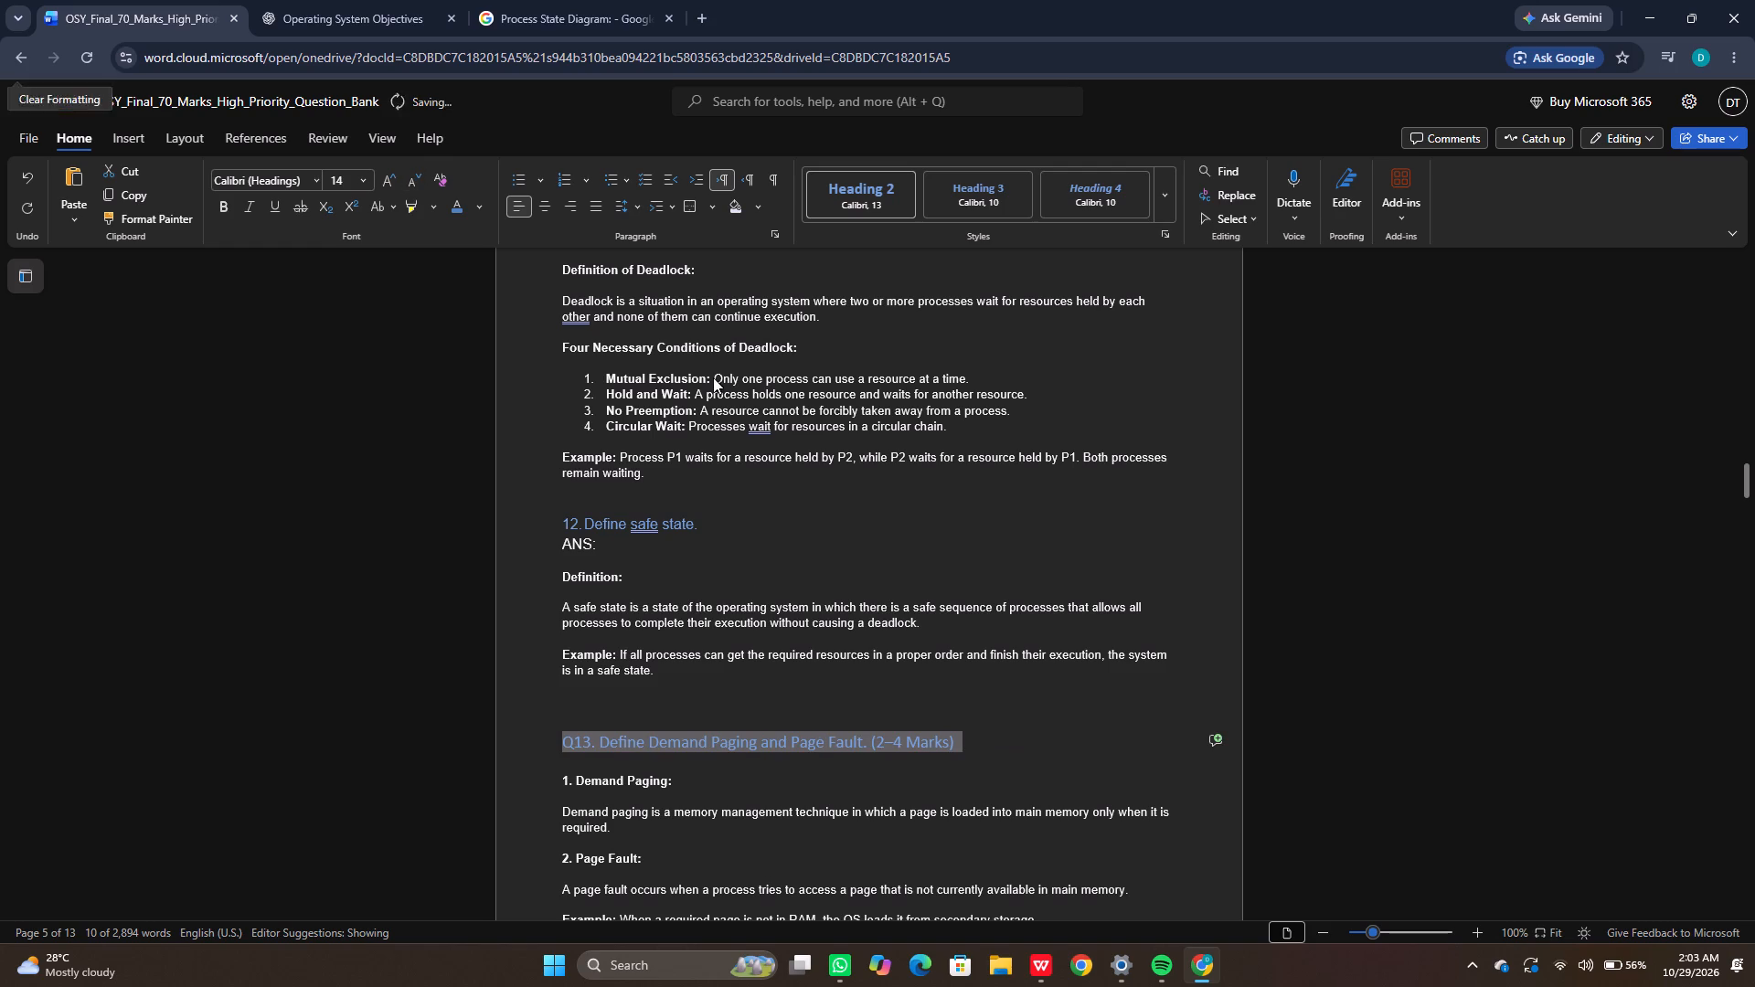
left_click(926, 711)
Delete the marks note "(2–4 Marks)" from the end of the Q13 heading.
left_click(973, 748)
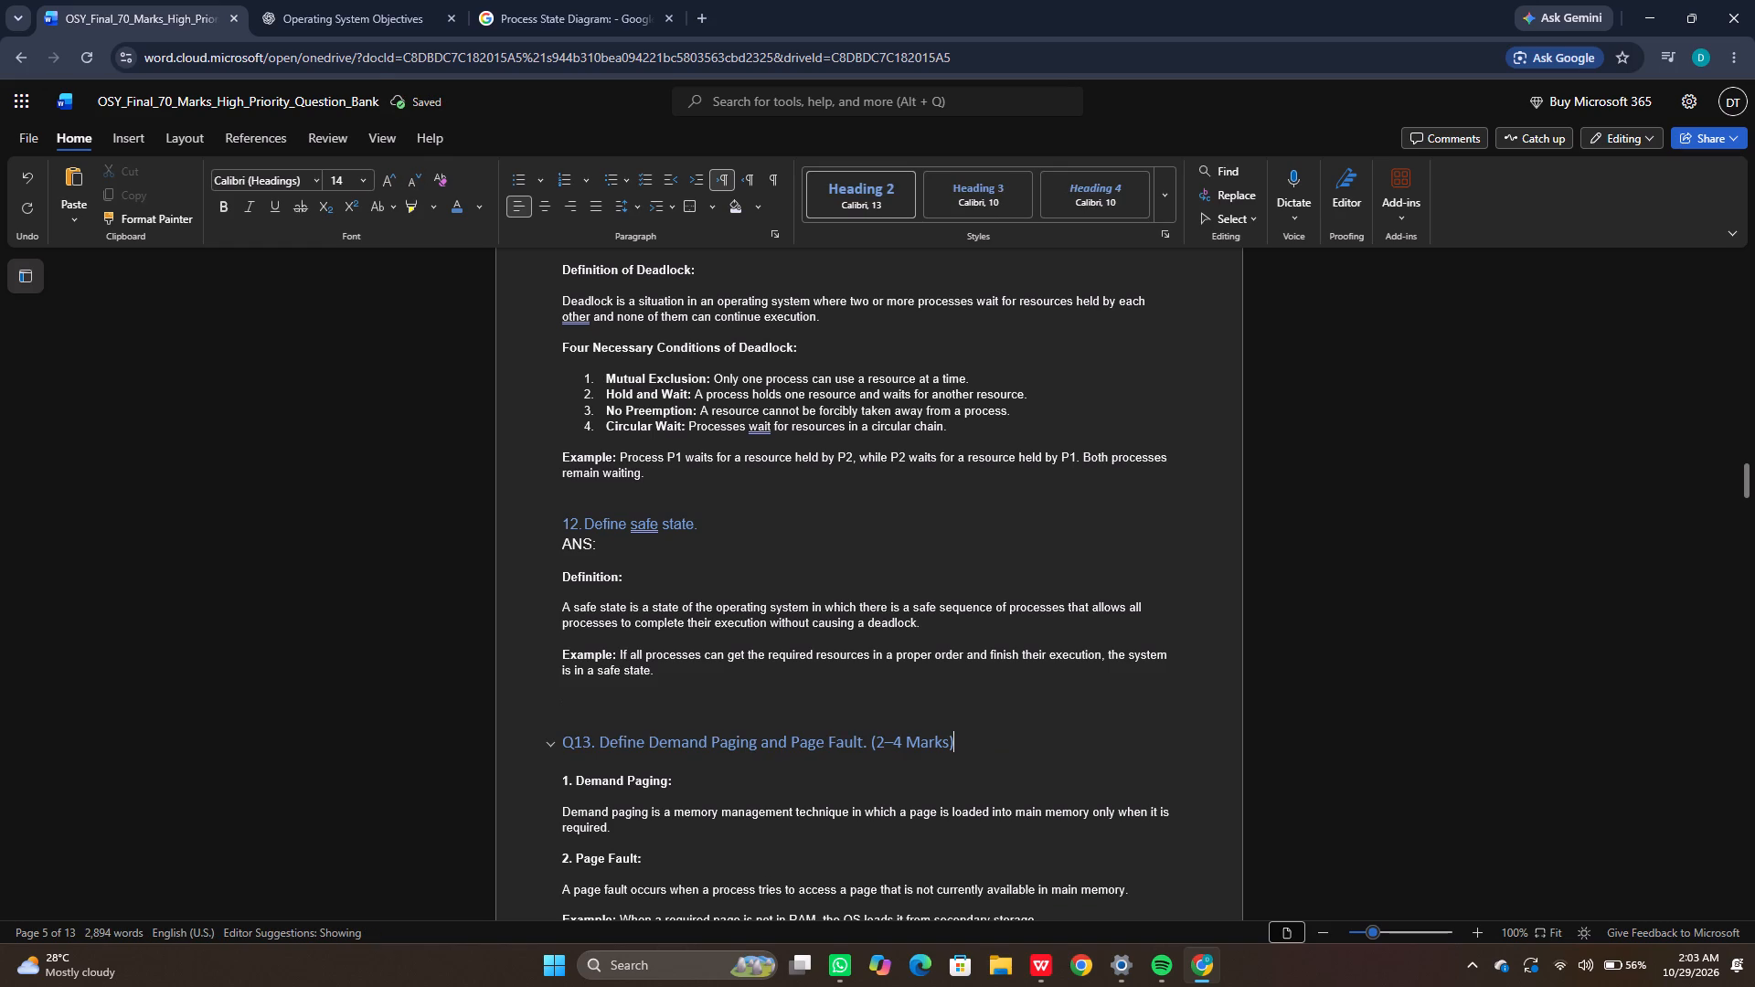
key("BackSpace")
key("BackSpace")
key("BackSpace")
key("BackSpace")
key("BackSpace")
key("BackSpace")
key("BackSpace")
key("BackSpace")
key("BackSpace")
key("BackSpace")
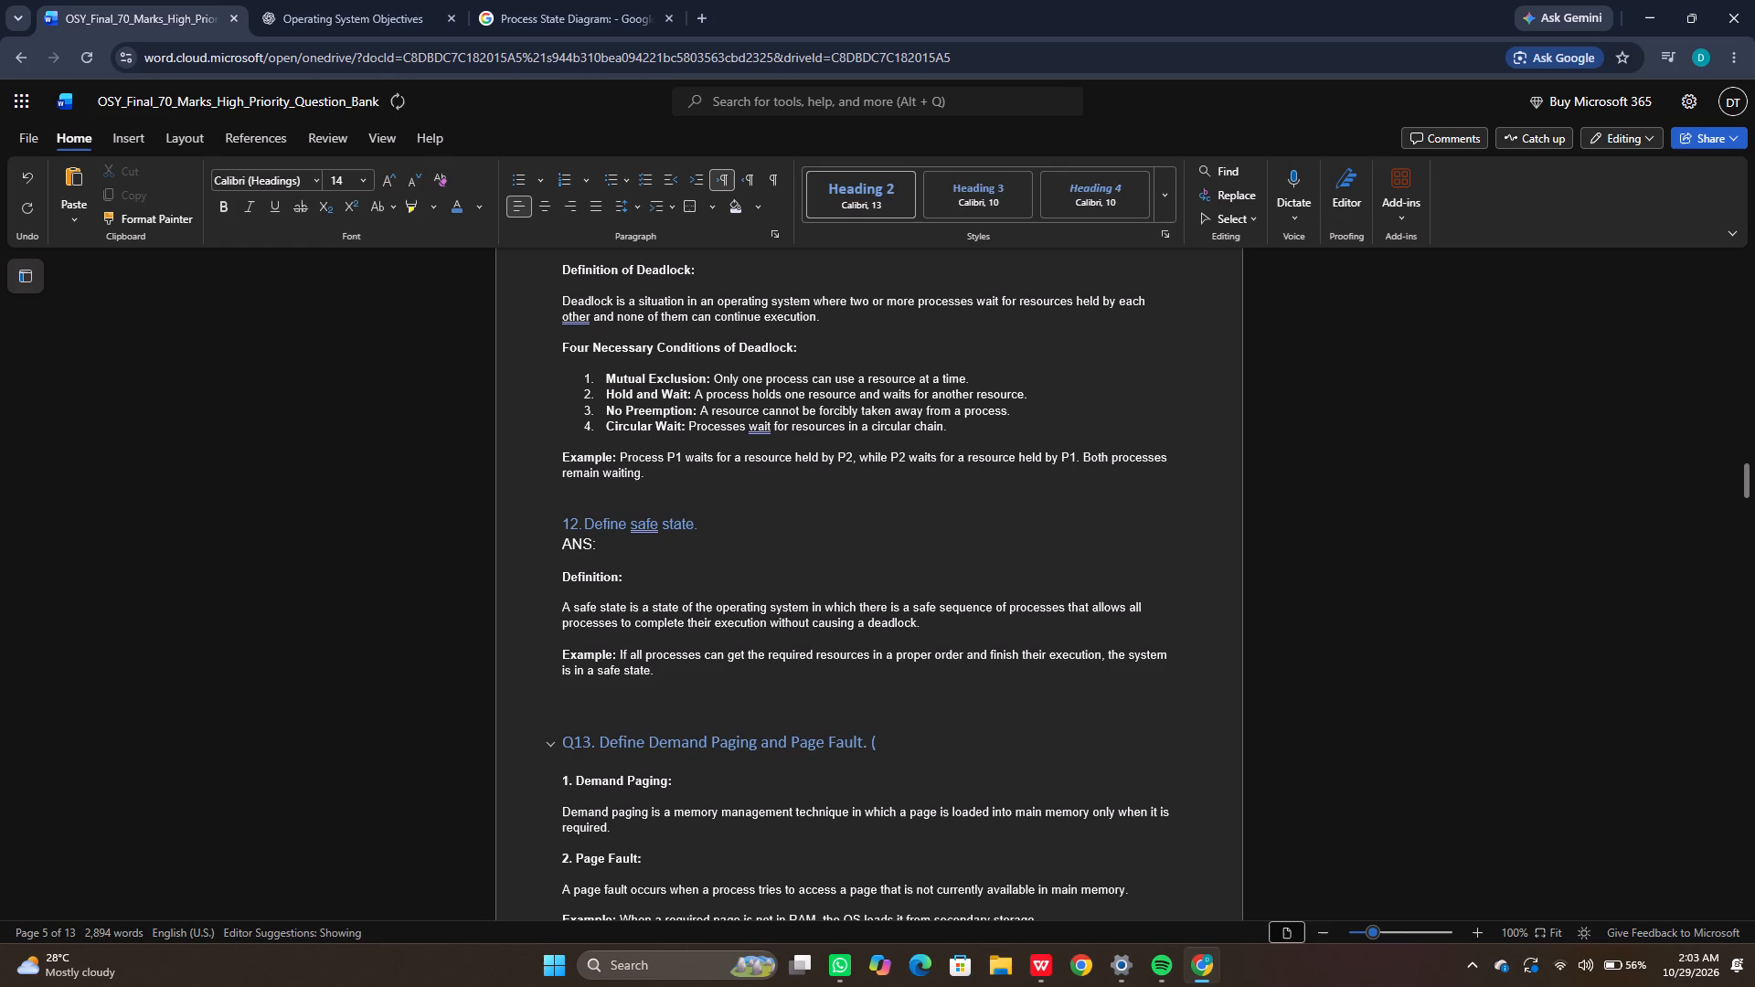
key("BackSpace")
Delete the marks note "(4 Marks)" from the end of the Q14 heading.
scroll(973, 748, "down", 3)
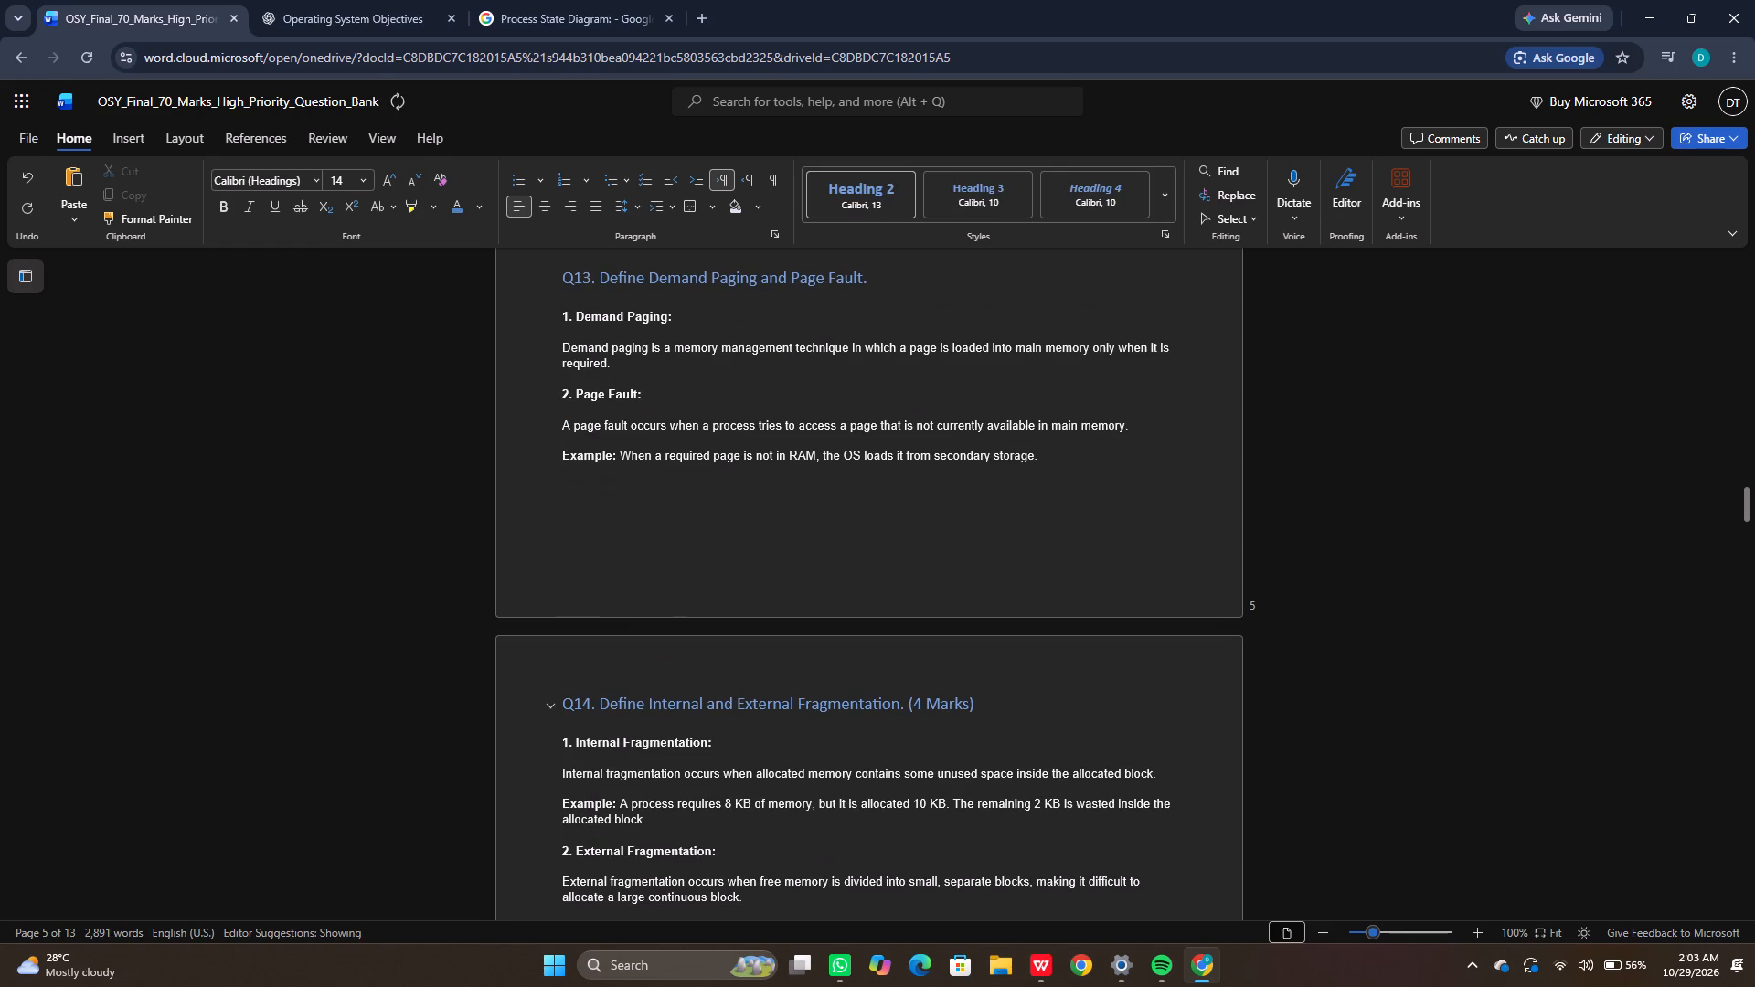
left_click_drag(976, 706, 909, 706)
key("BackSpace")
Delete the marks note "(4 Marks)" from the end of the Q15 heading on paging and segmentation.
scroll(909, 706, "down", 4)
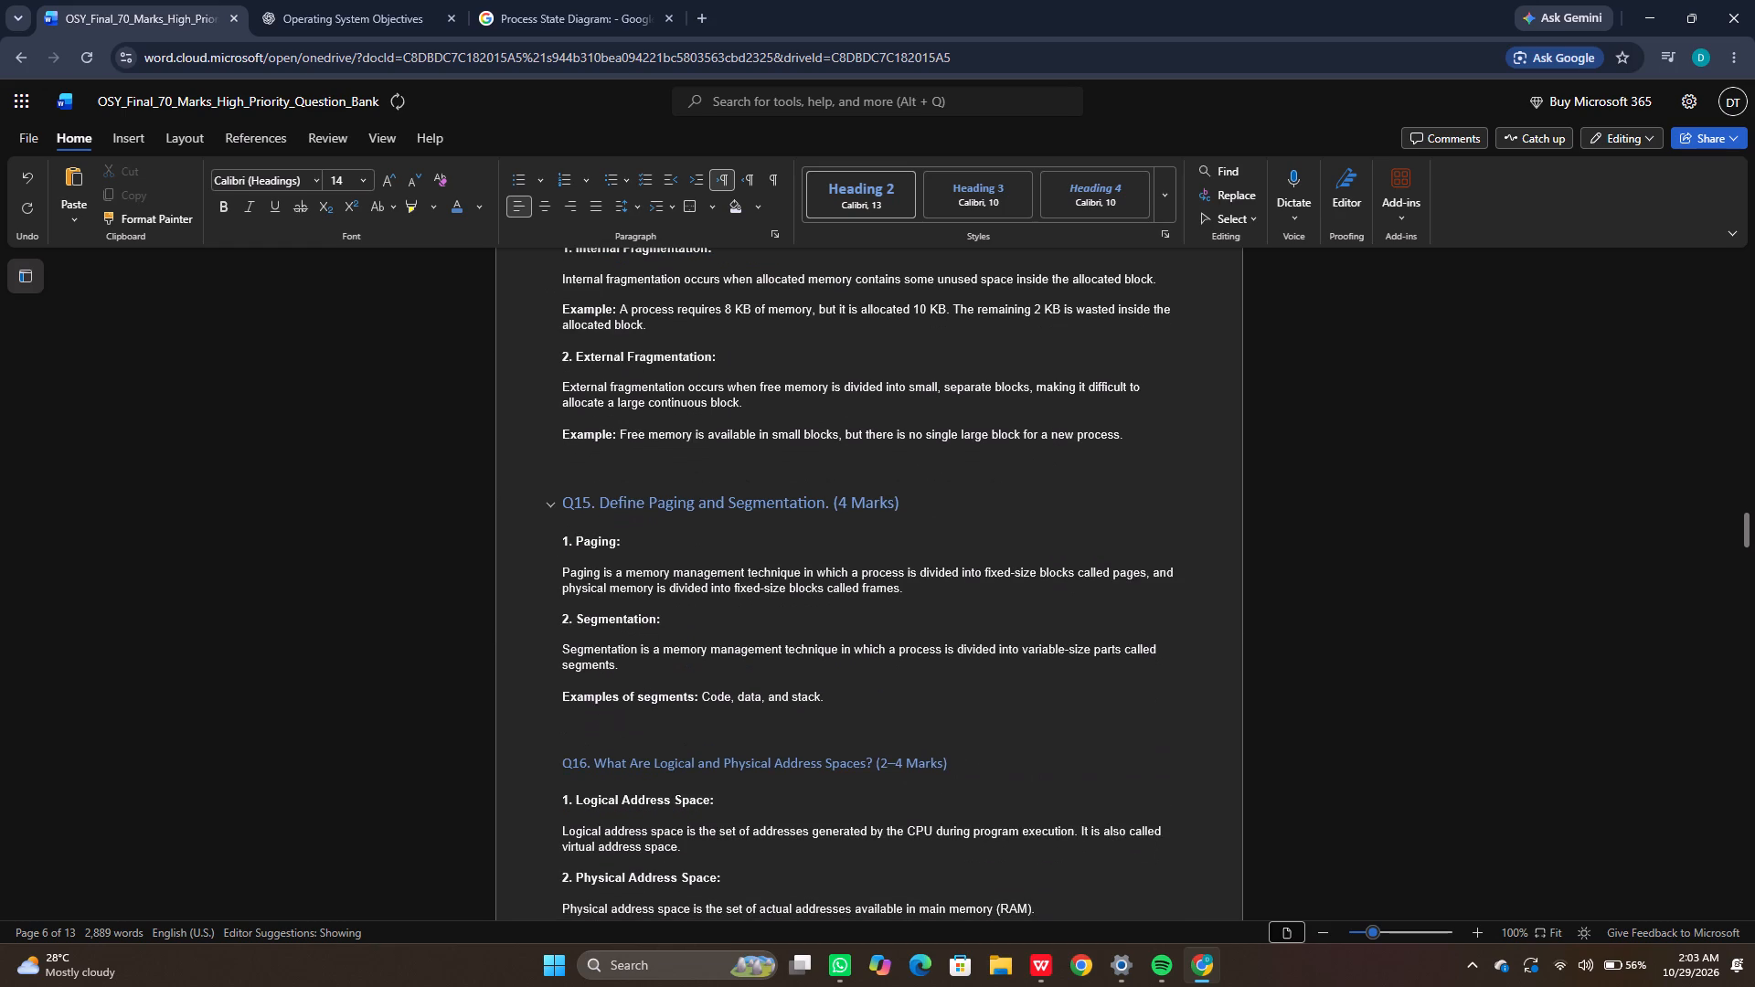
double_click(874, 504)
key("BackSpace")
key("BackSpace")
key("Right")
key("BackSpace")
key("BackSpace")
key("BackSpace")
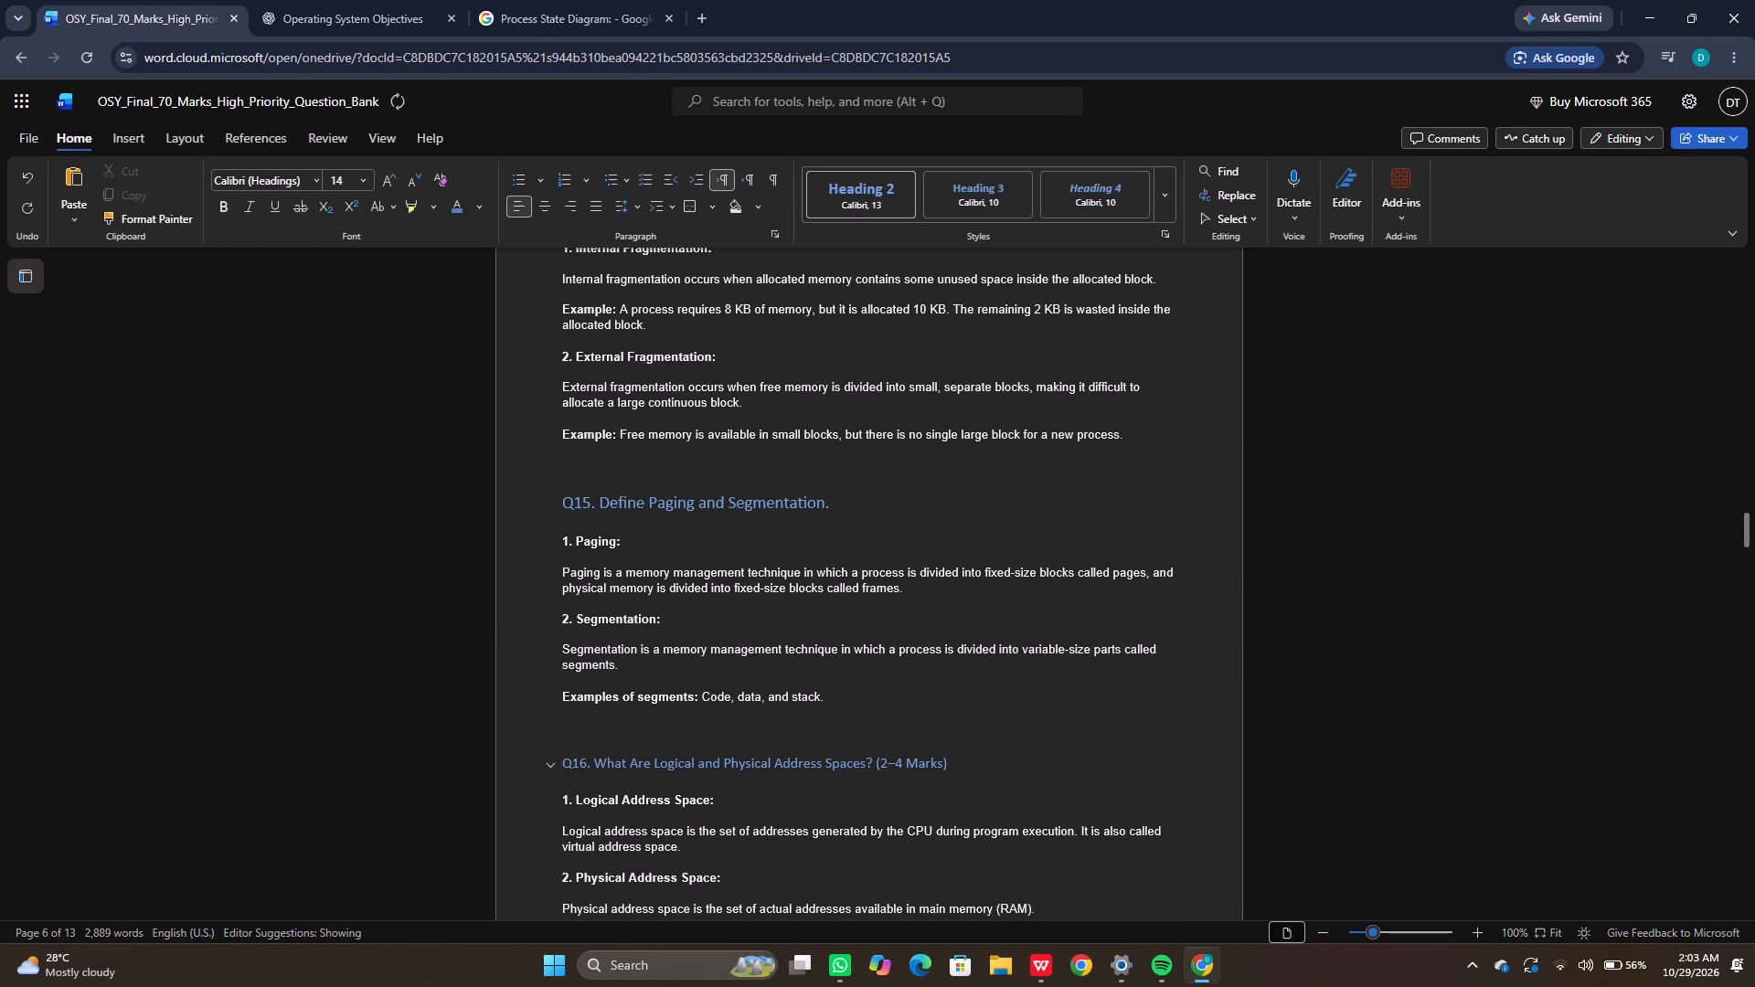
Delete the marks note "(2–4 Marks)" from the end of the Q16 heading, keeping the Logical Address Space line as a separate paragraph.
double_click(918, 773)
key("BackSpace")
key("Right")
key("Right")
key("BackSpace")
key("BackSpace")
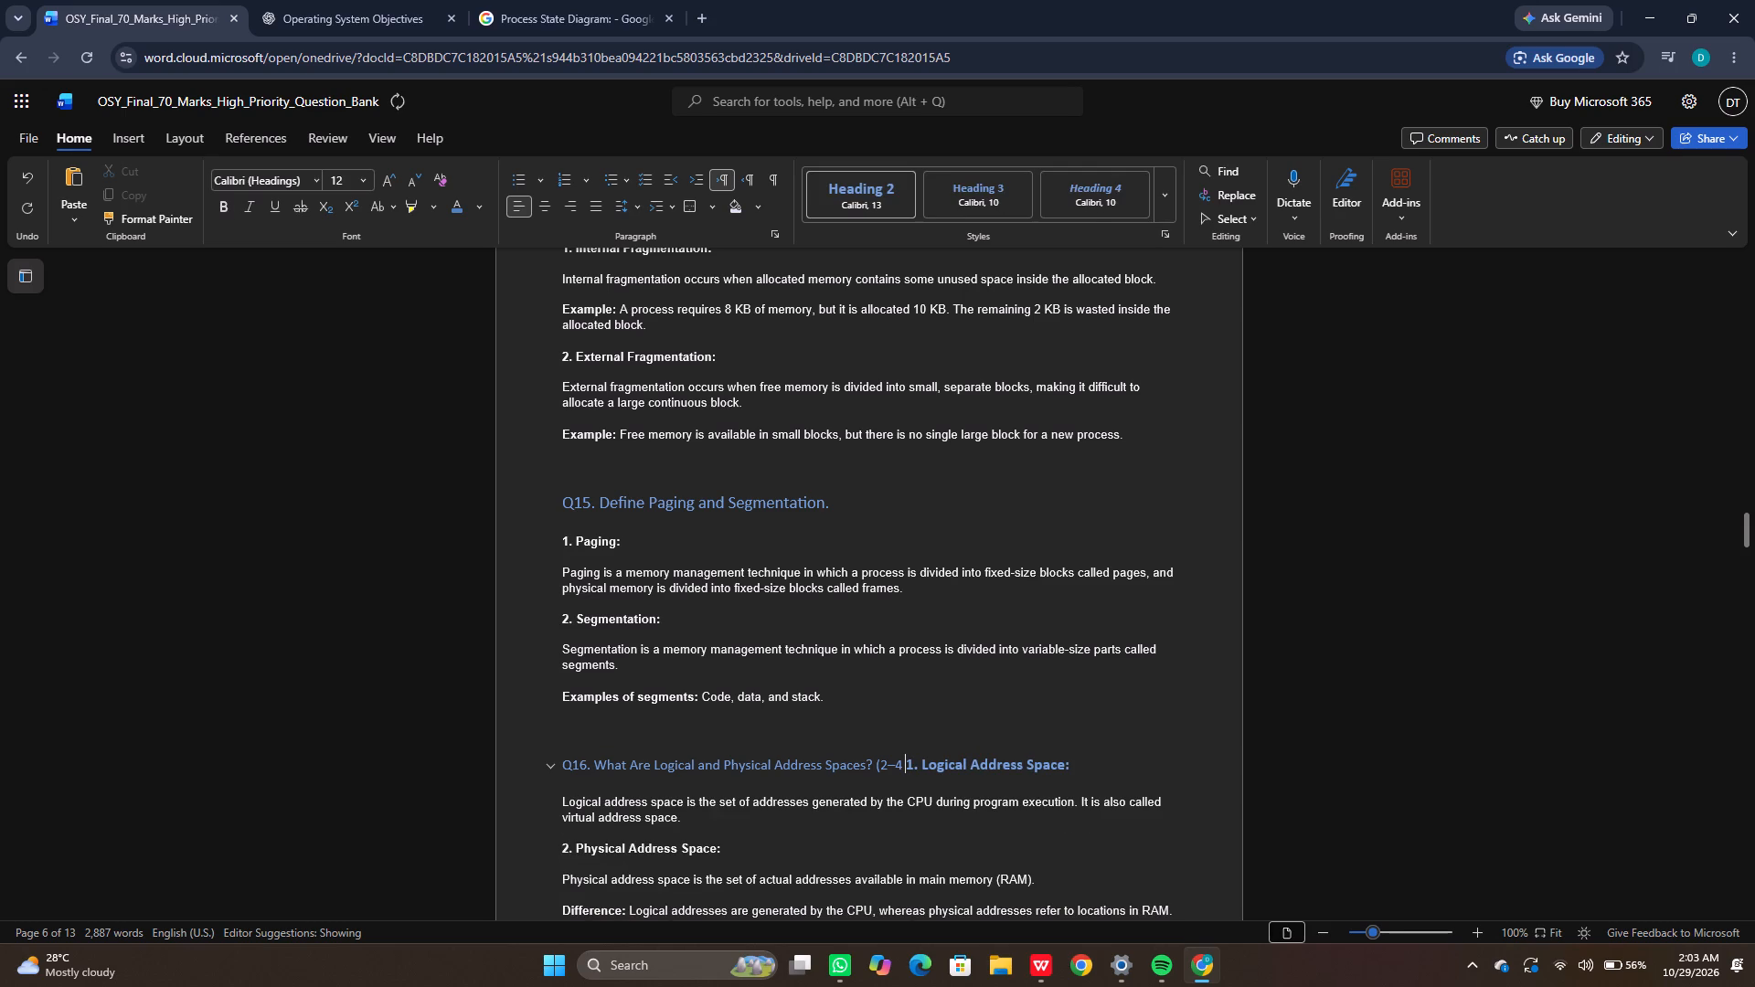
key("ctrl+z")
key("ctrl+z")
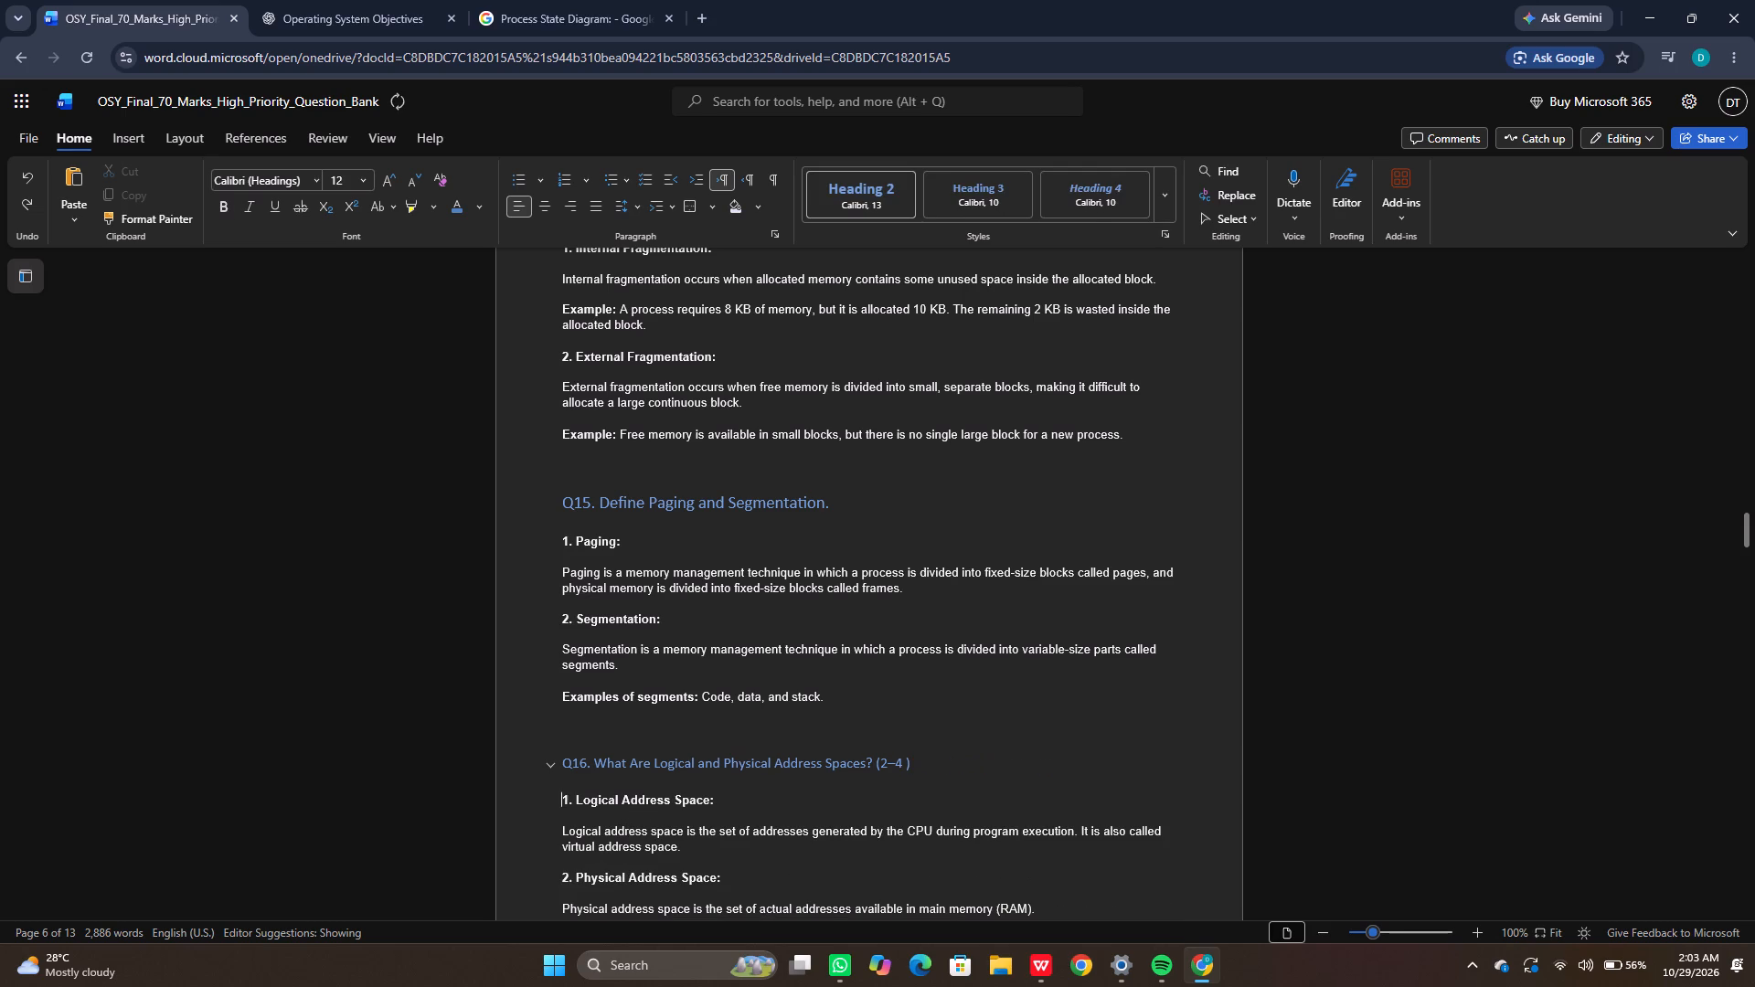
key("Up")
key("Right")
key("Right")
key("Right")
key("Right")
key("Right")
key("Right")
key("Right")
key("Right")
key("Right")
key("Right")
key("Right")
key("Right")
key("Right")
key("Right")
key("Right")
key("Right")
key("Right")
key("Right")
key("Right")
key("Right")
key("Right")
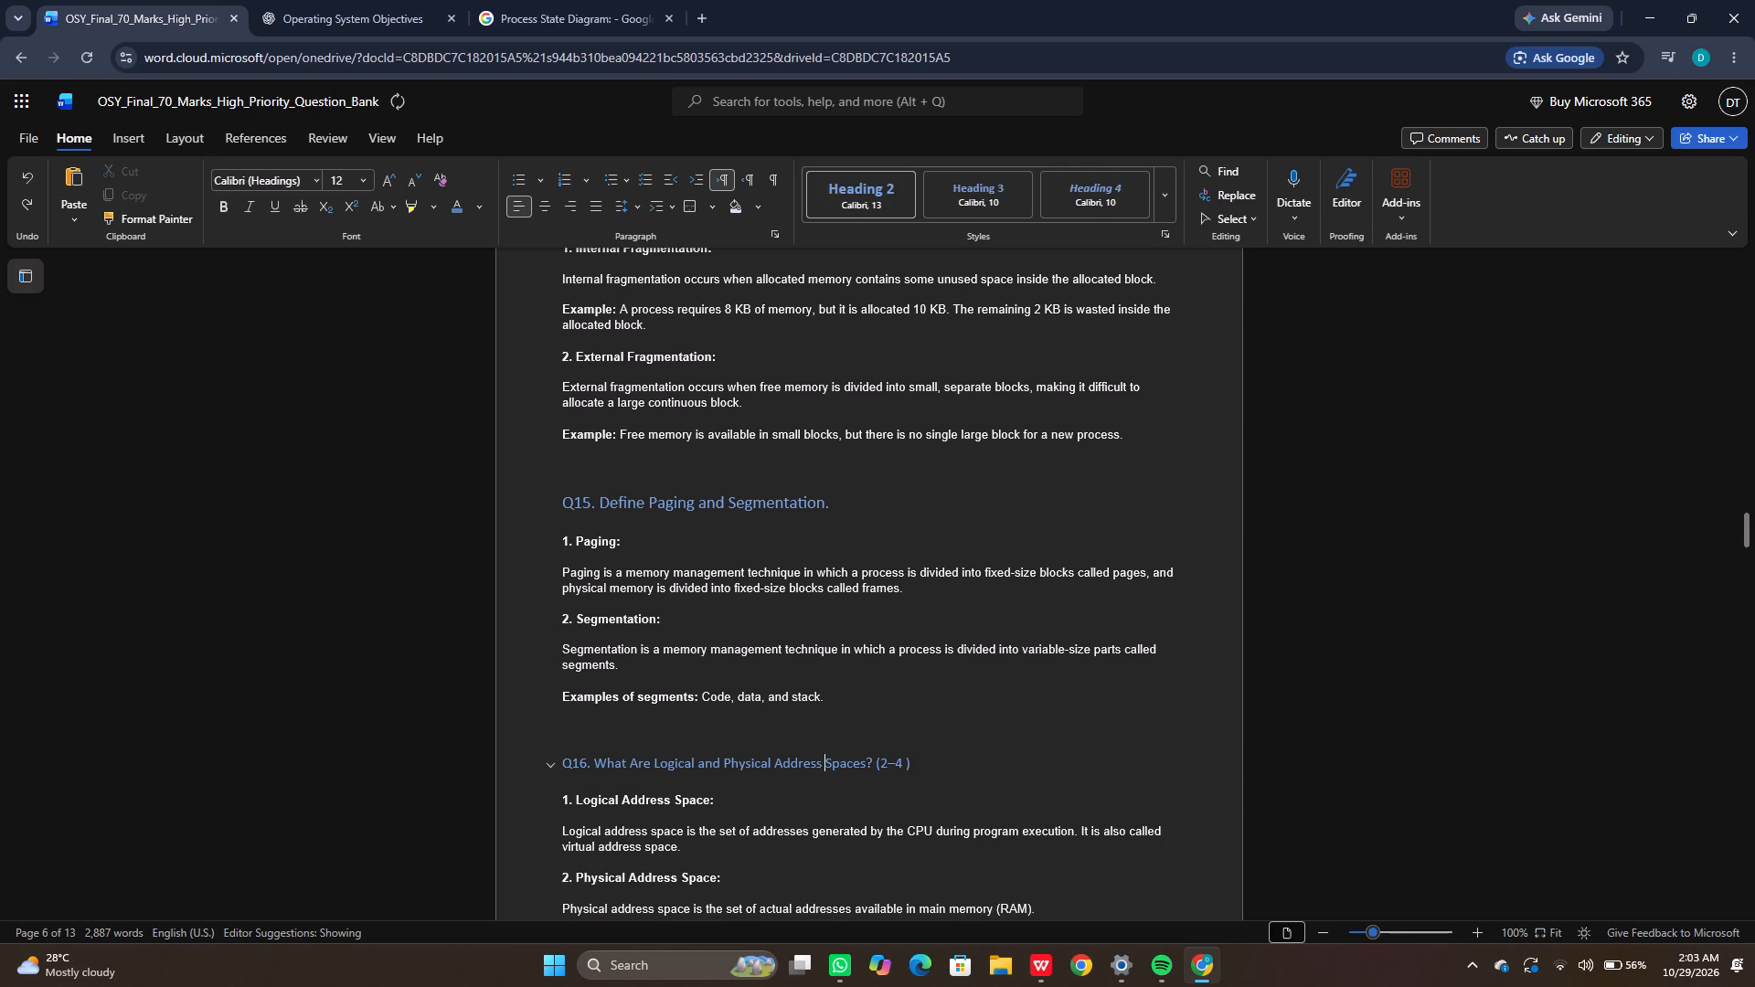
key("Right")
key("Right")
key("Right")
key("Right")
key("Right")
key("Right")
key("Right")
key("BackSpace")
key("BackSpace")
key("BackSpace")
key("BackSpace")
key("BackSpace")
key("BackSpace")
Remove the bold from the Q17 heading on virtual memory and thrashing and reduce its font size to 14.
scroll(918, 773, "down", 3)
triple_click(1018, 706)
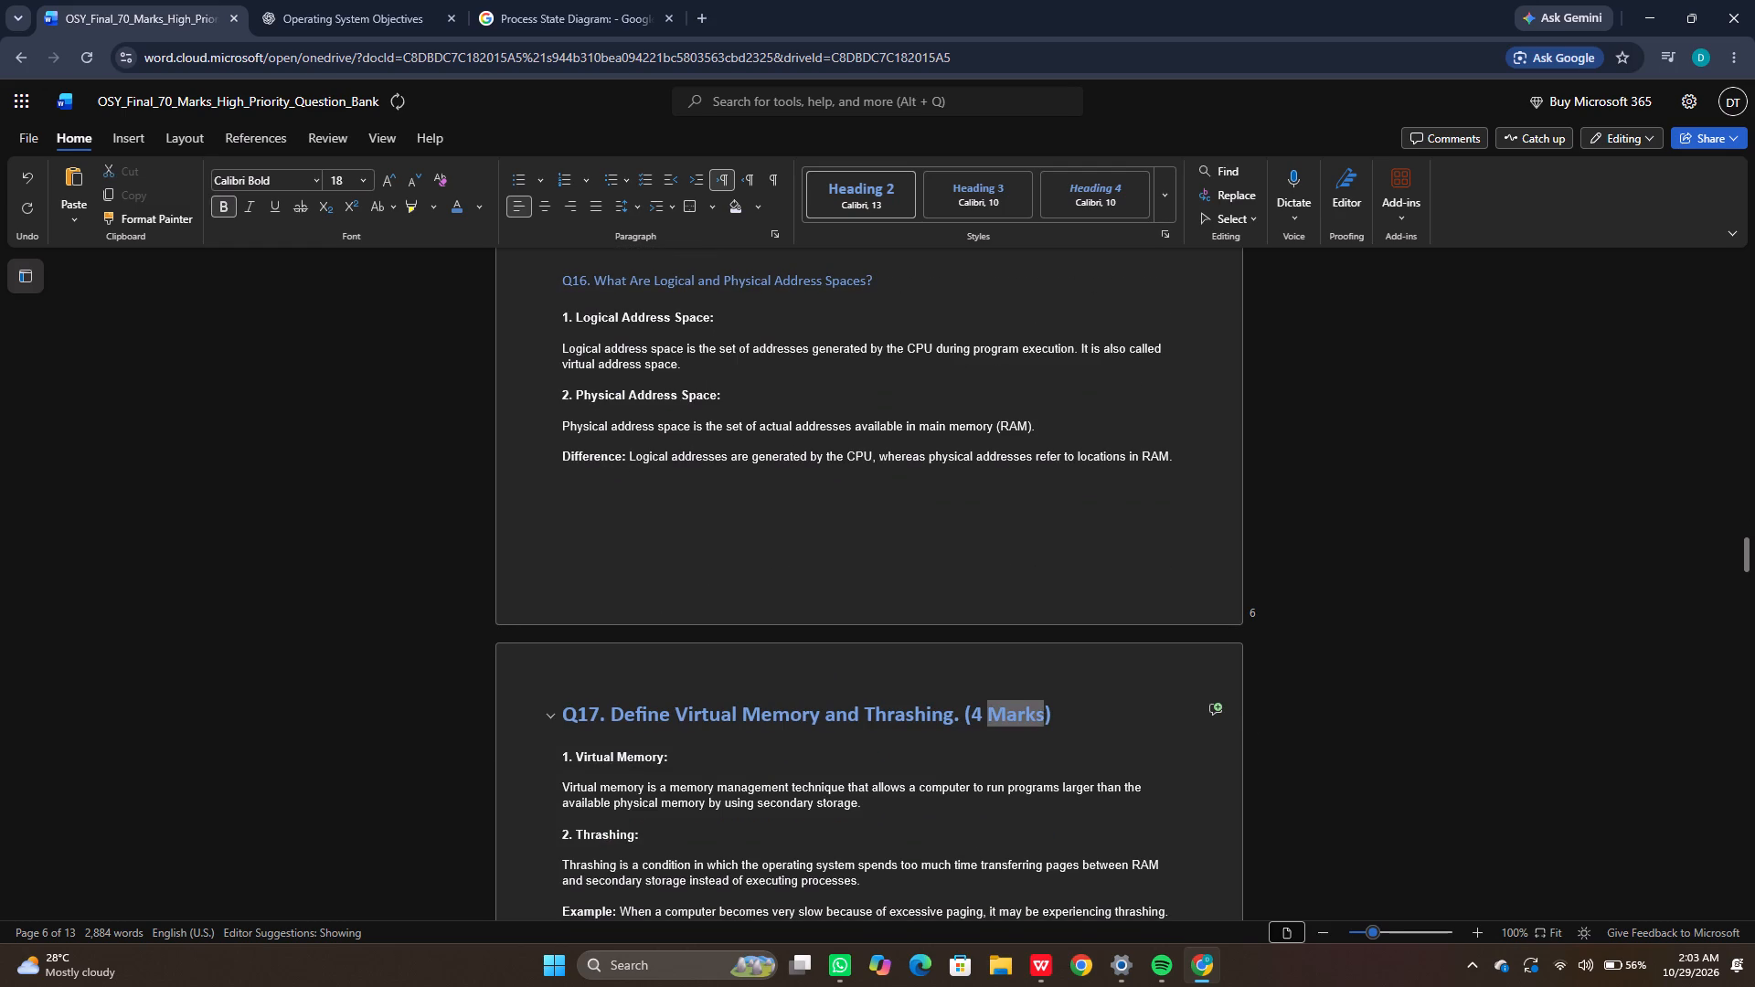
left_click(1171, 666)
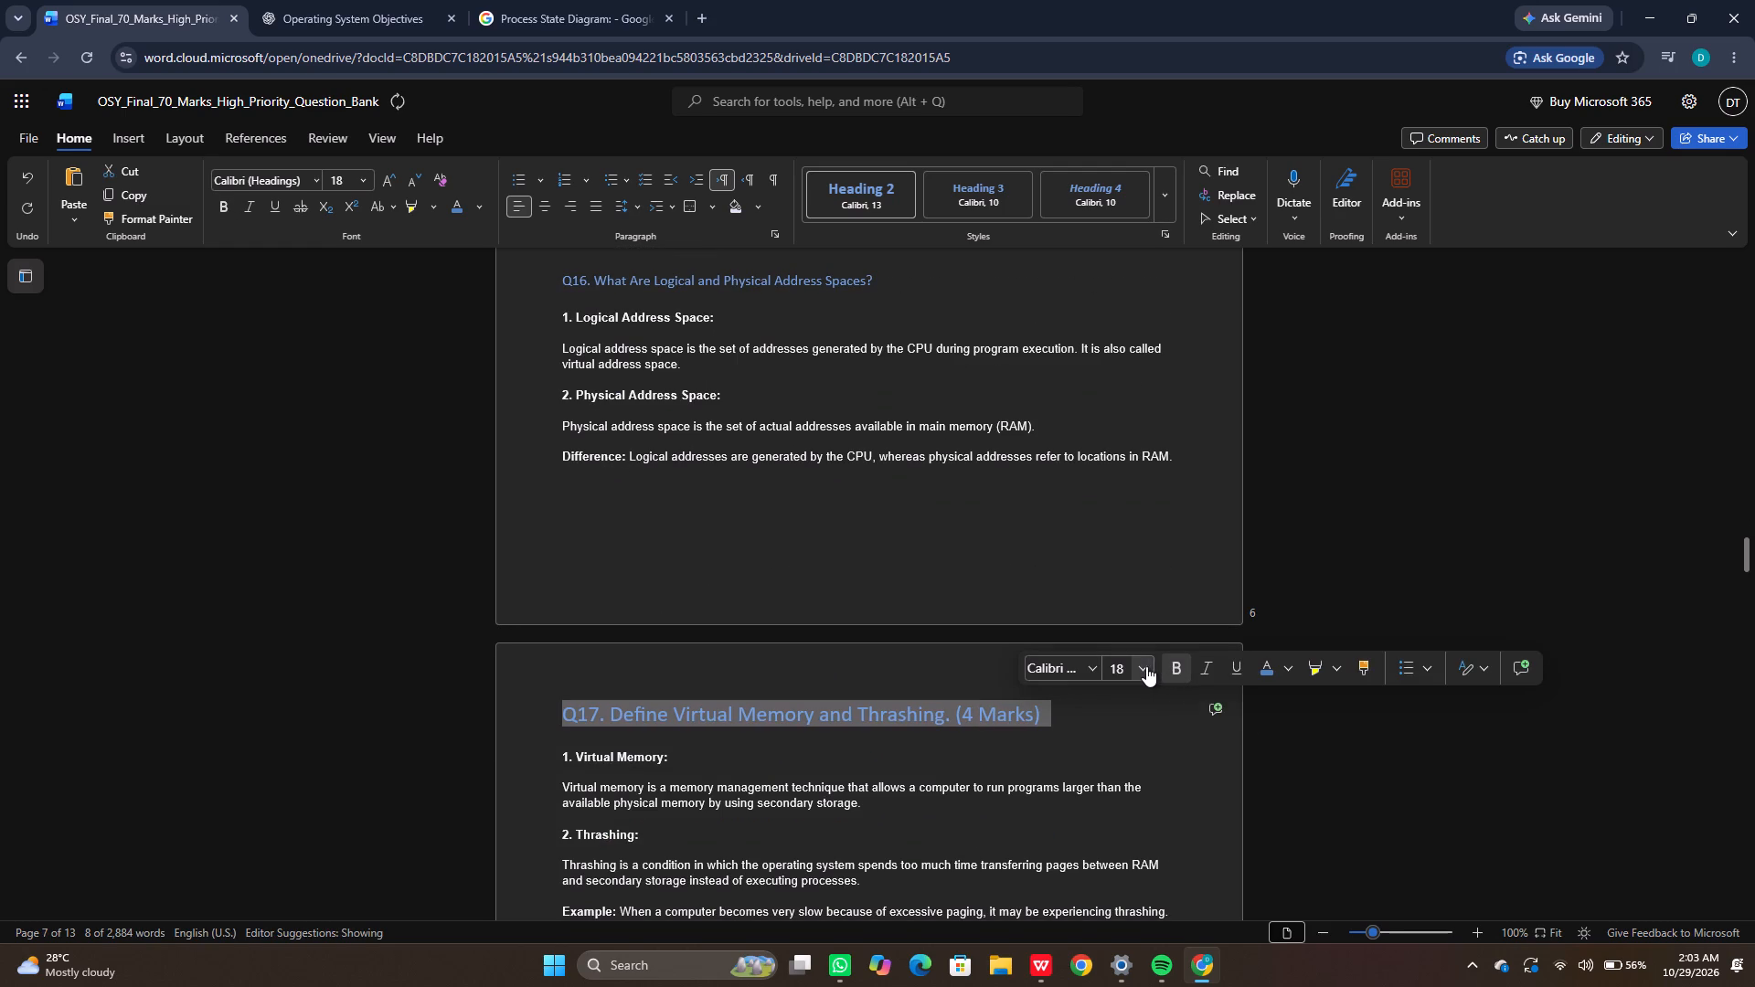
double_click(403, 175)
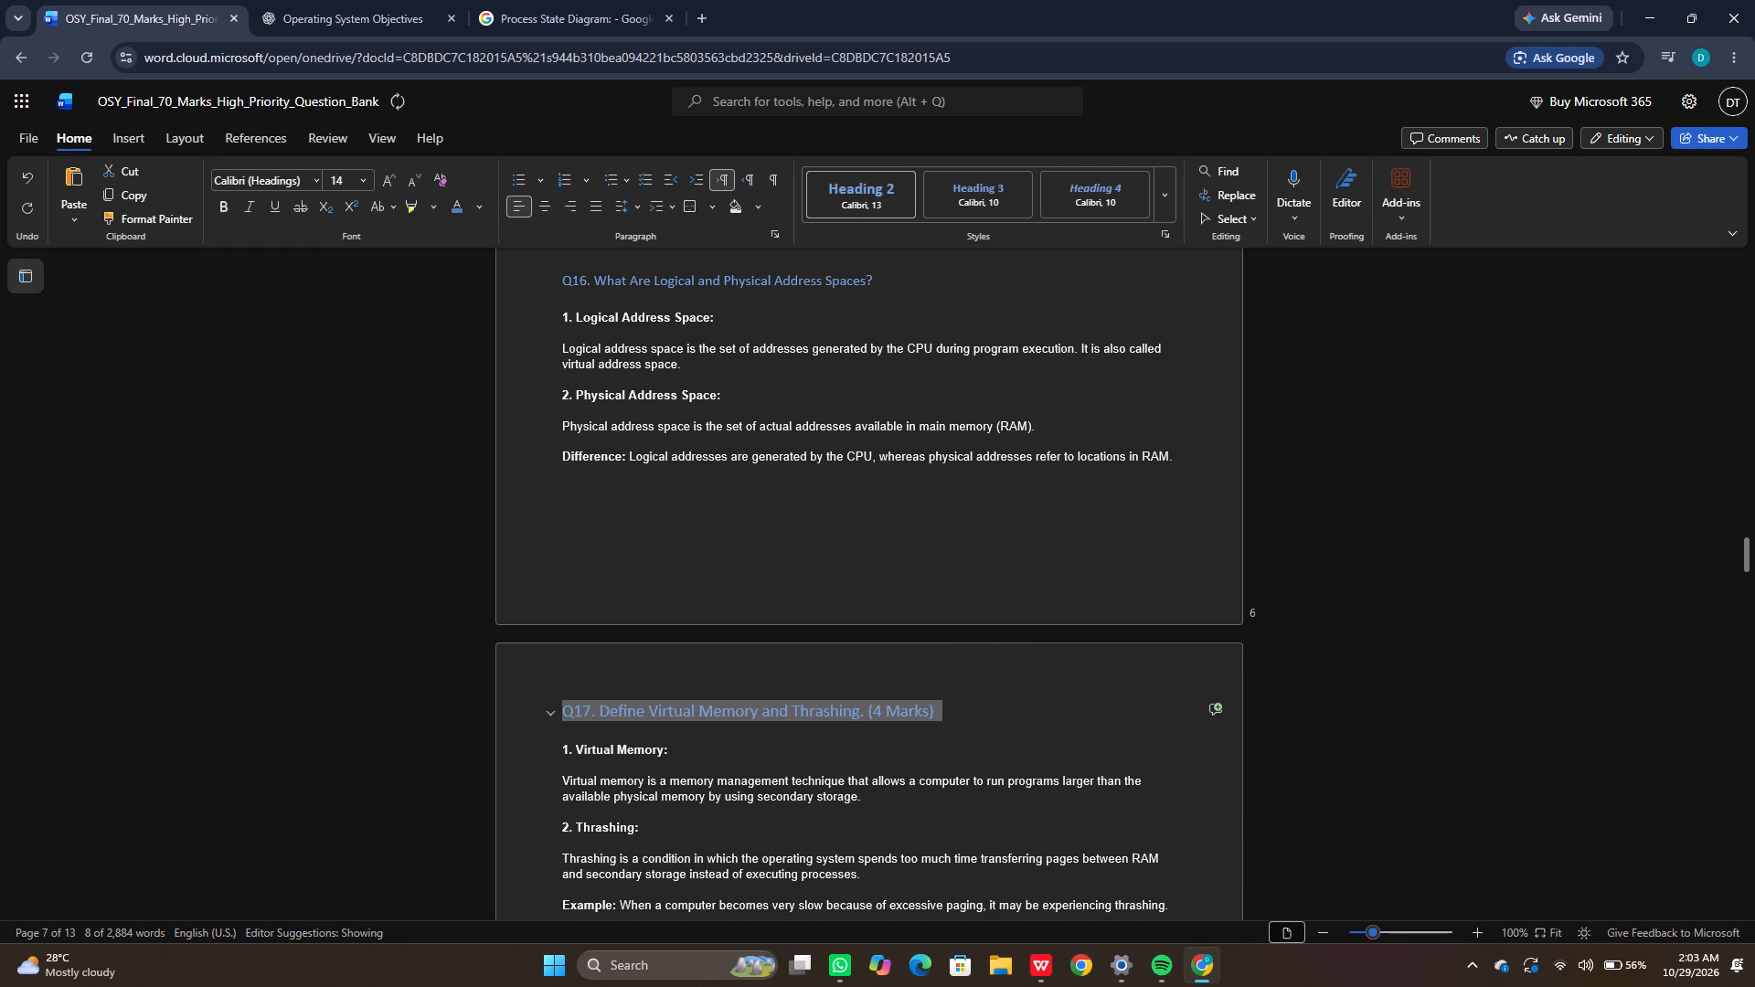
Delete the marks note "(4 Marks)" from the end of the Q17 heading.
left_click(963, 710)
key("BackSpace")
key("BackSpace")
key("BackSpace")
key("BackSpace")
key("BackSpace")
key("BackSpace")
key("BackSpace")
key("BackSpace")
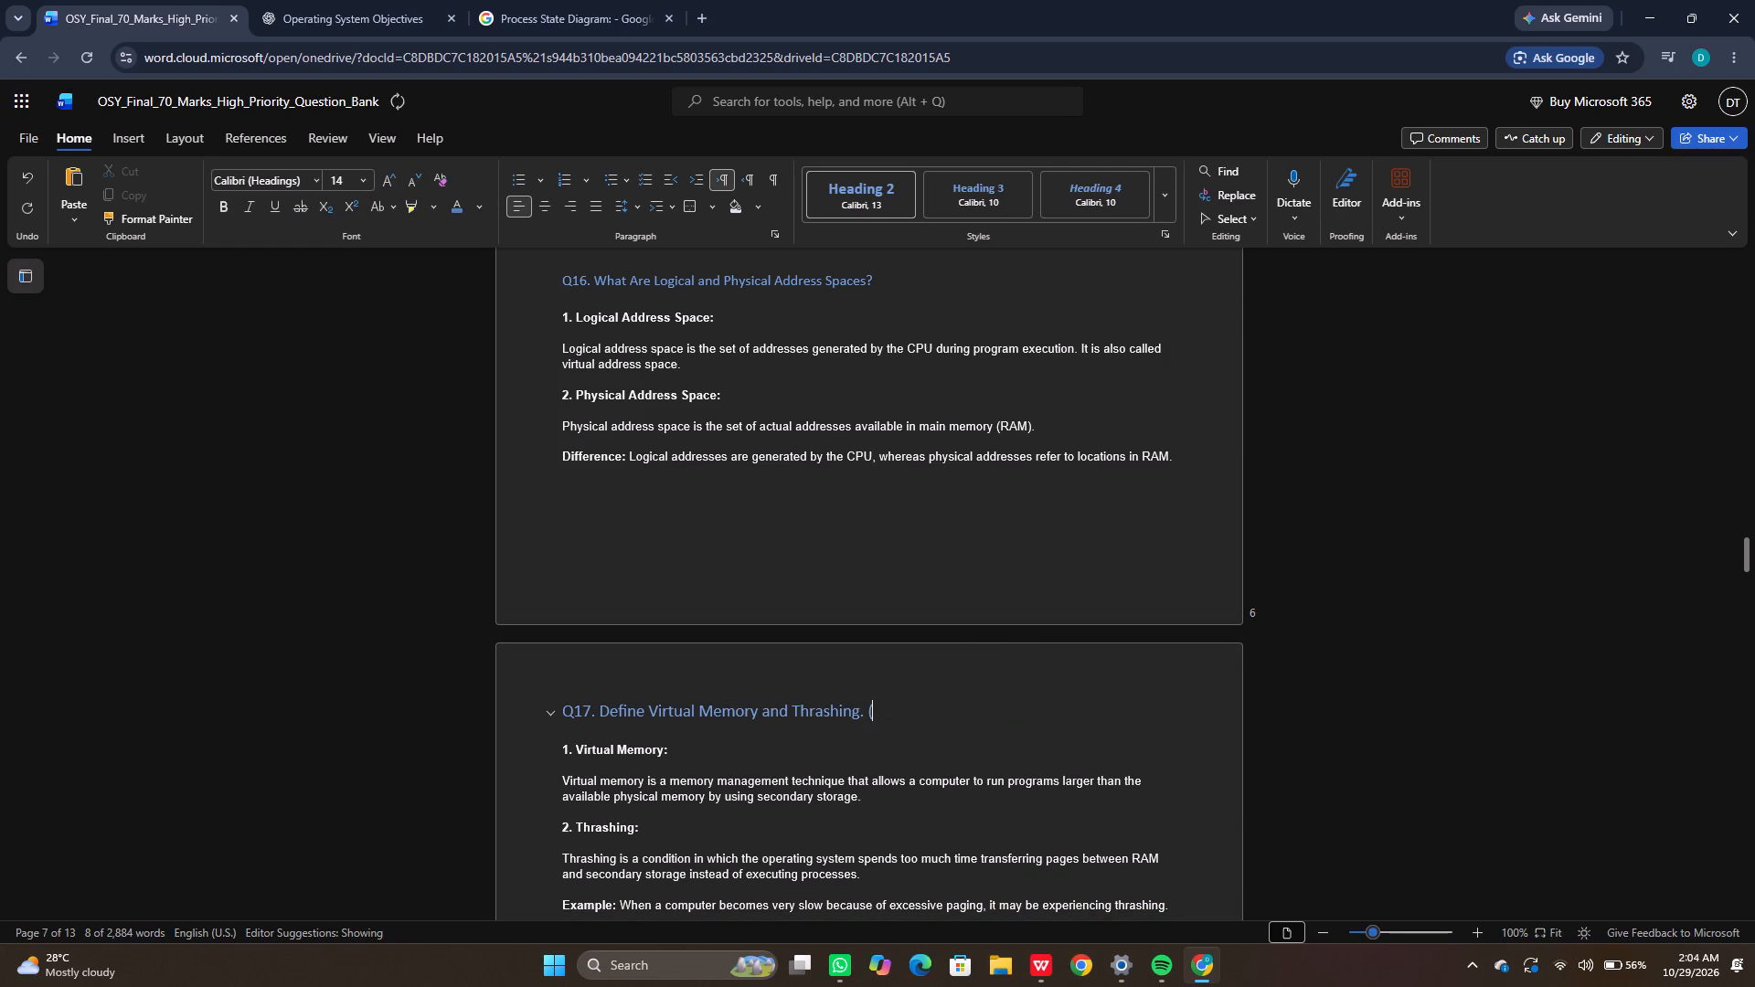
key("BackSpace")
Remove the bold from the Q18 heading on the Translation Lookaside Buffer and reduce its font size to 14.
scroll(963, 710, "down", 3)
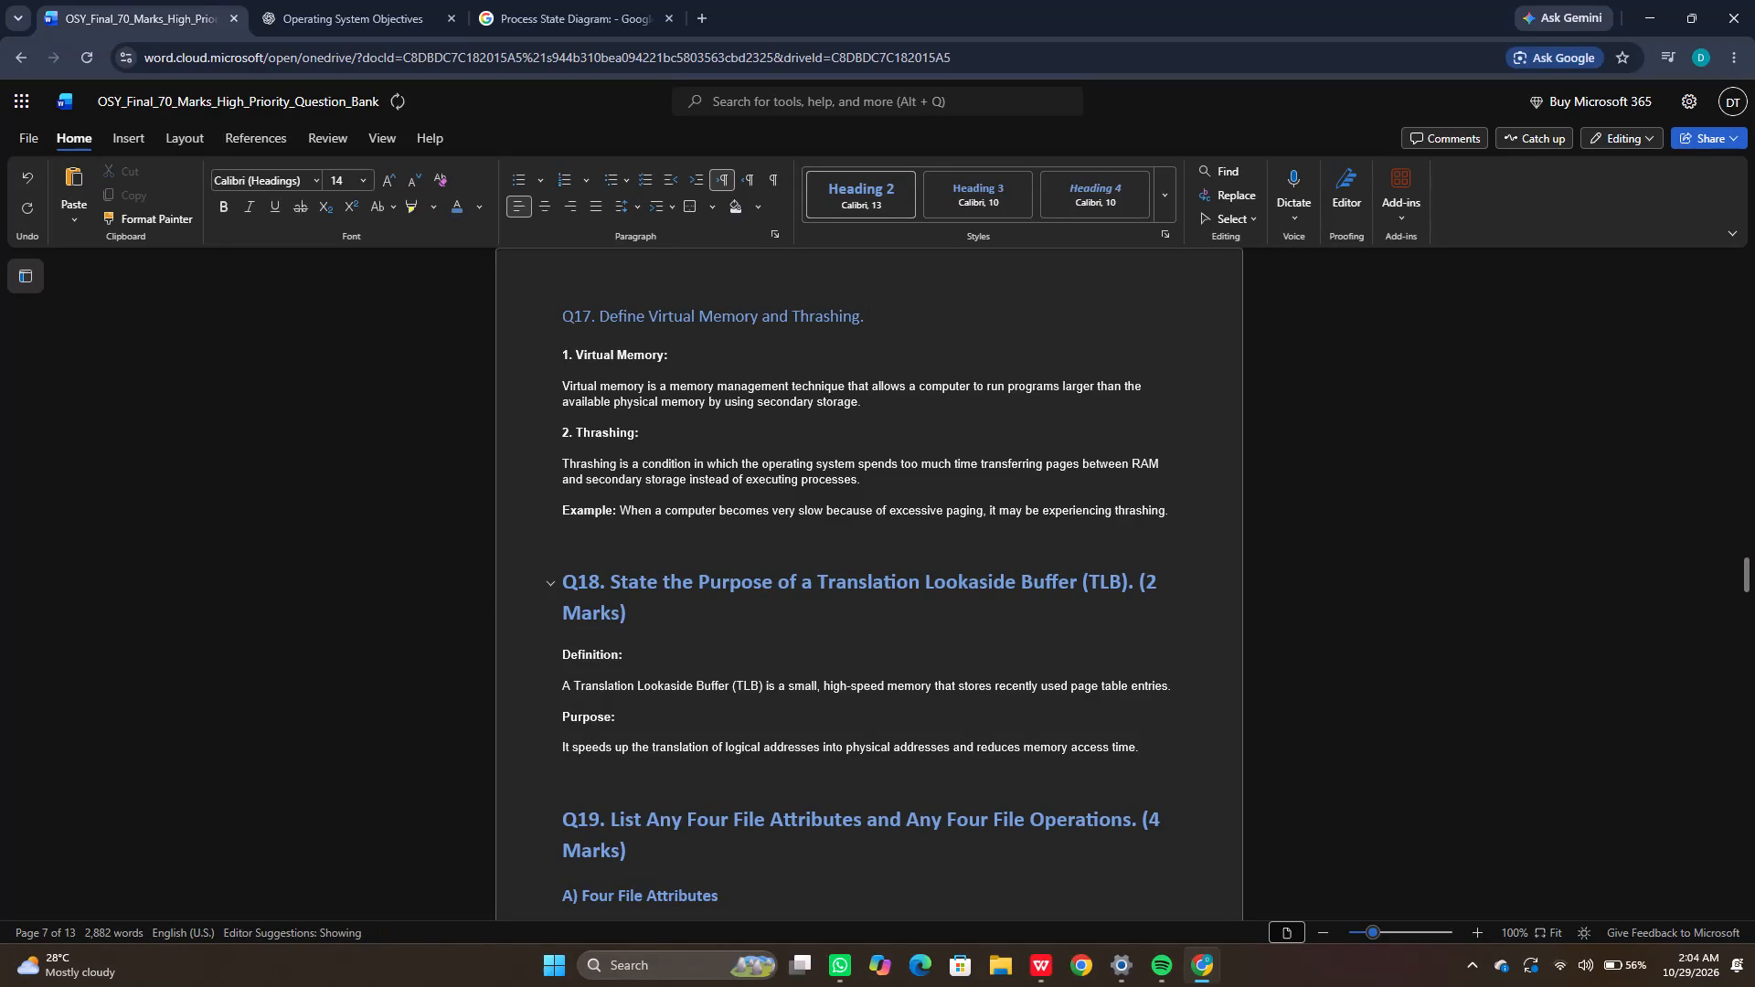
left_click(920, 621)
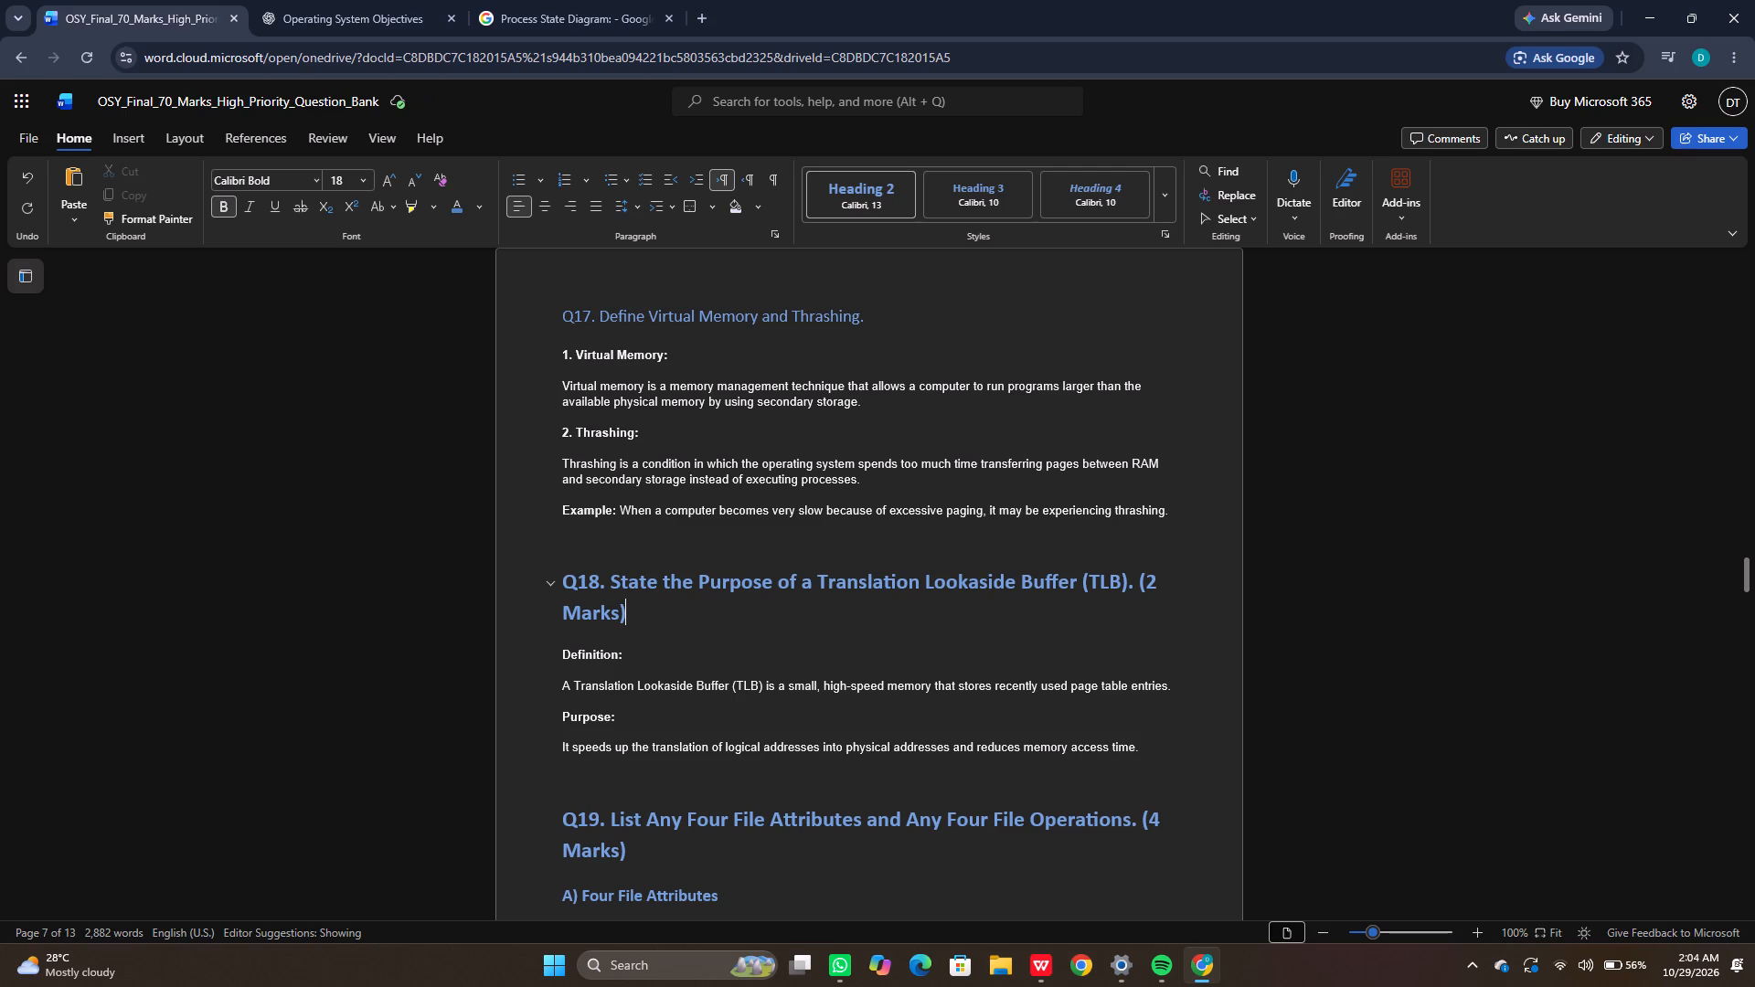
triple_click(919, 577)
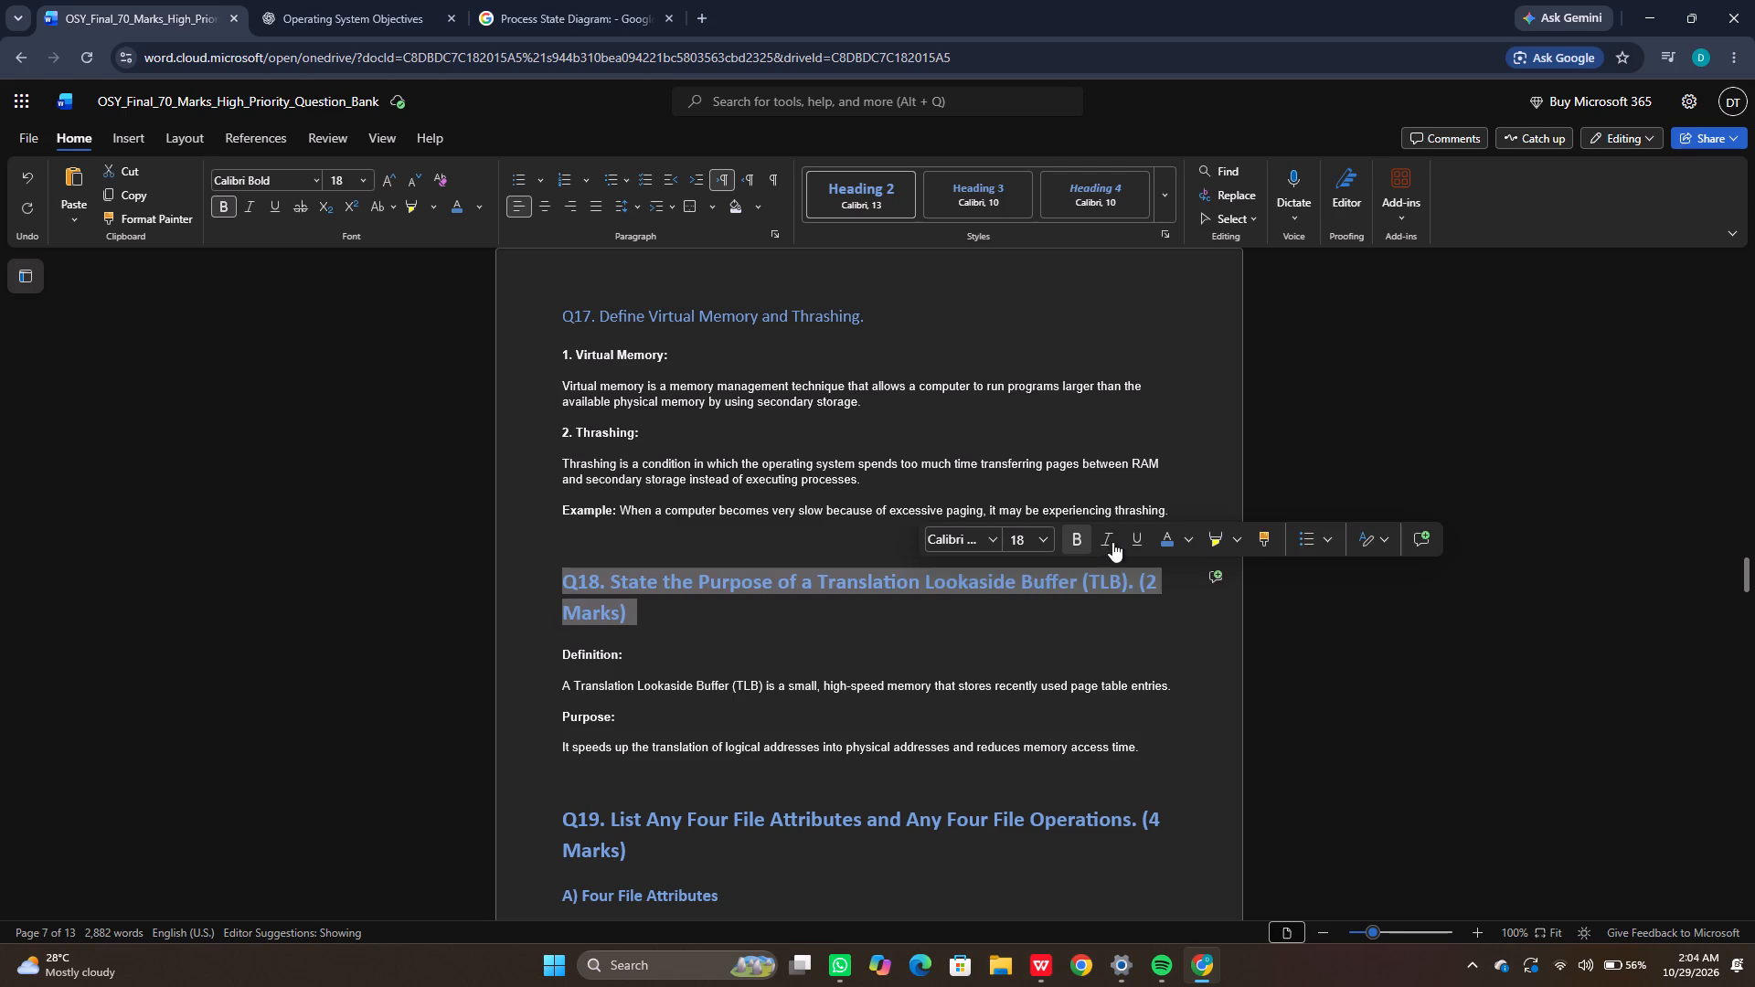
left_click(1070, 542)
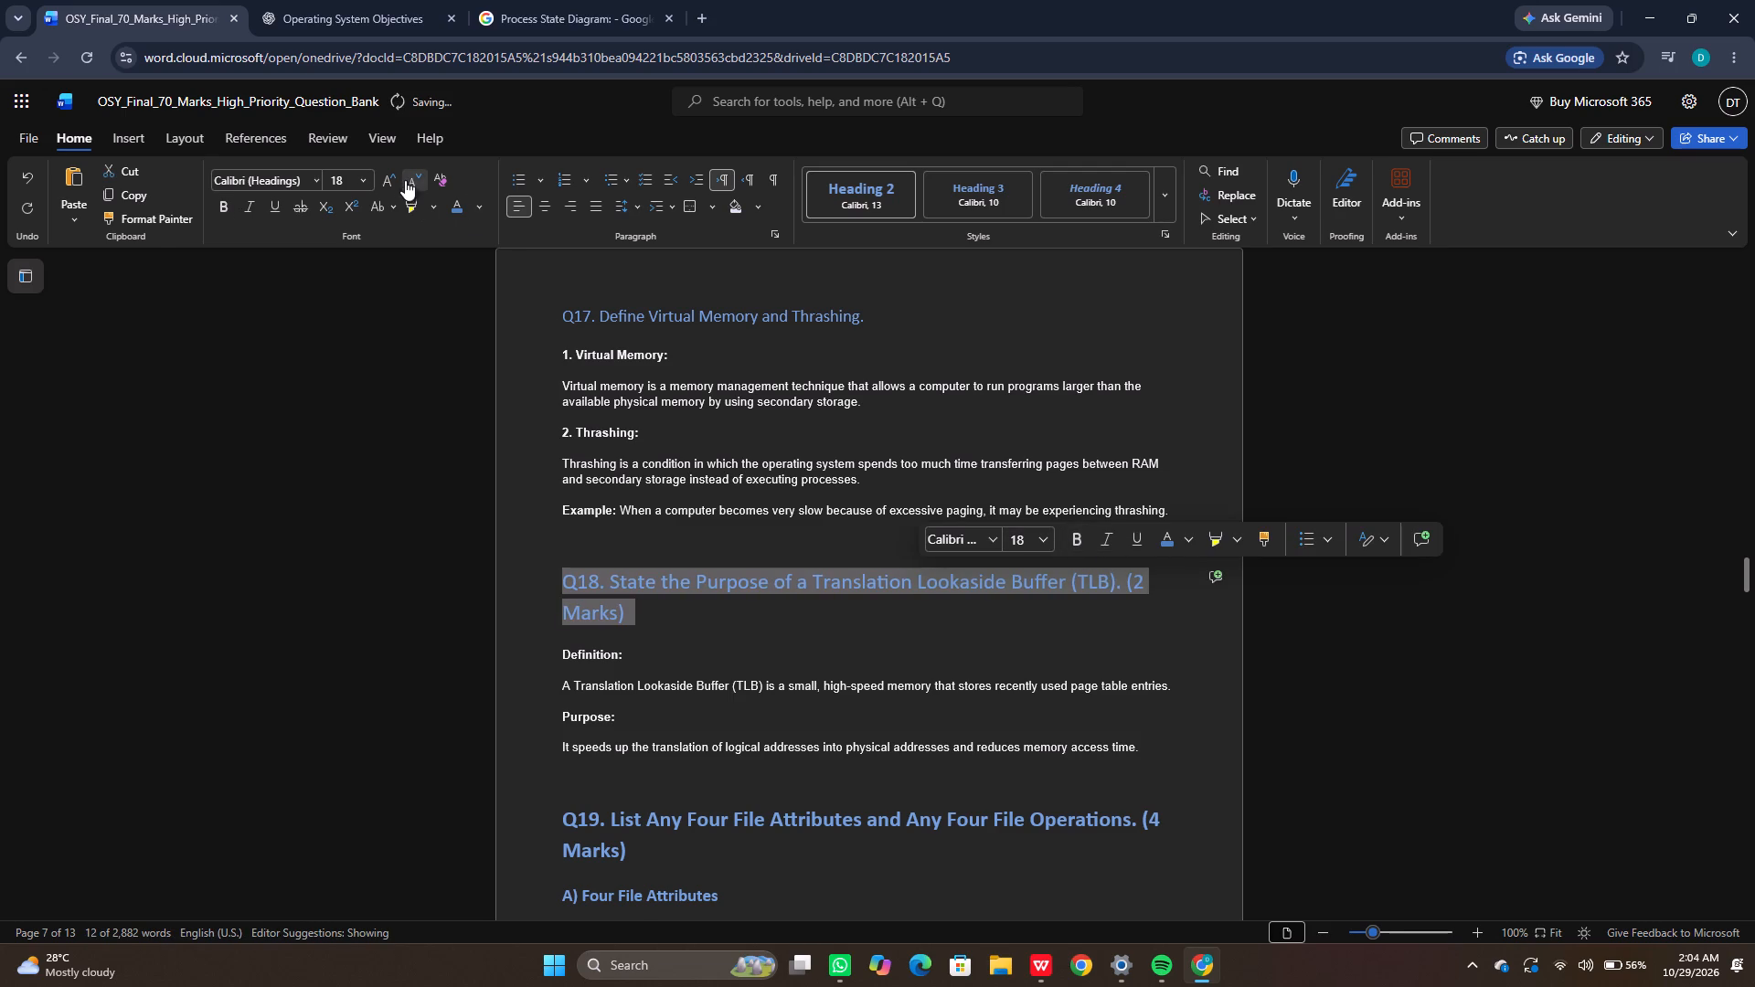
double_click(405, 178)
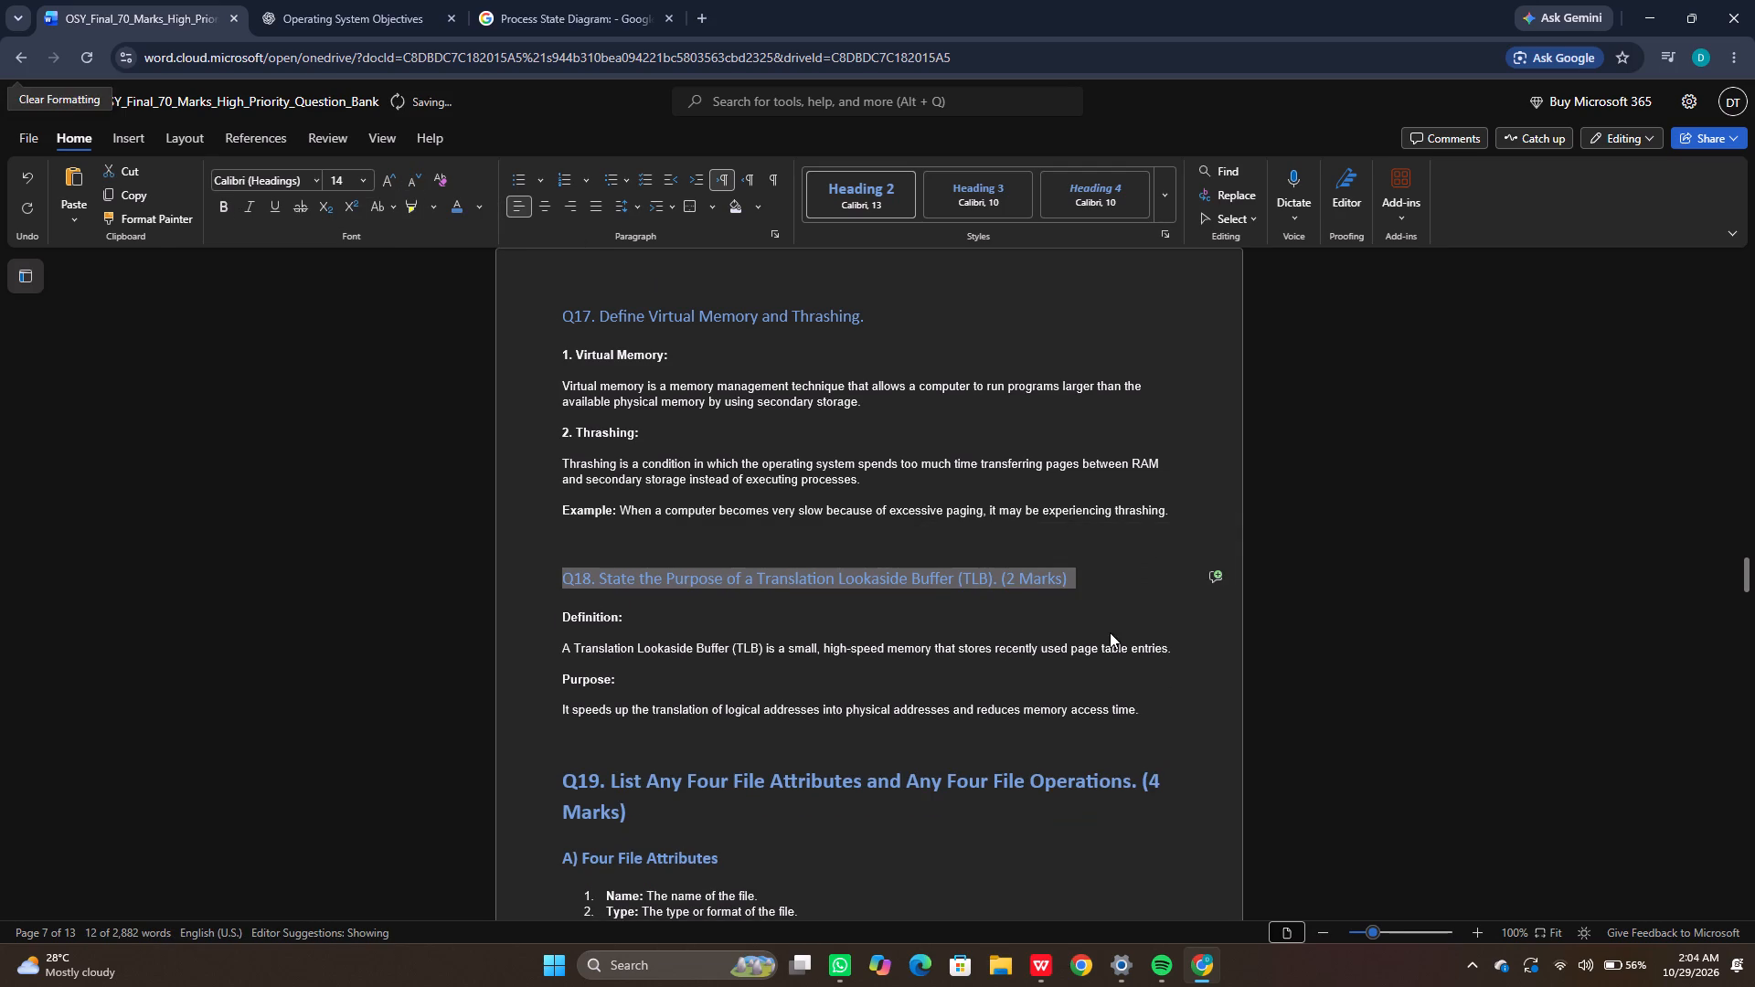
Delete the marks note "(2 Marks)" from the end of the Q18 heading.
left_click(1104, 578)
left_click_drag(1104, 578, 1006, 574)
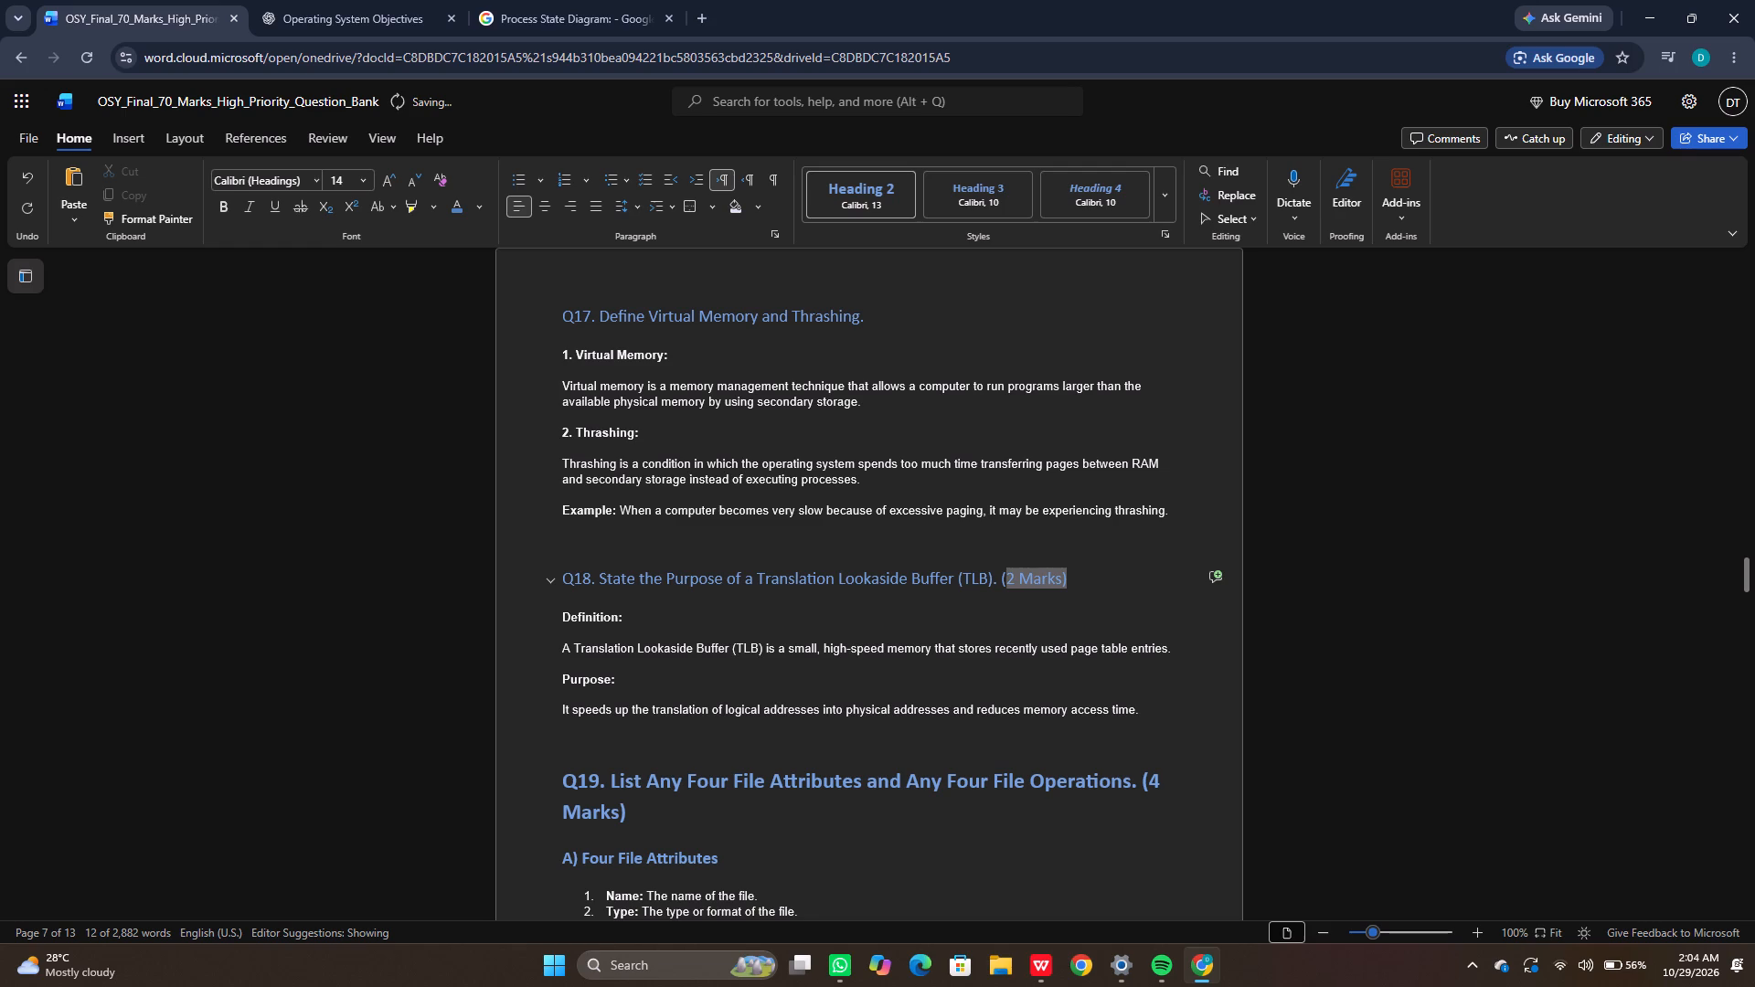
left_click_drag(1006, 574, 998, 577)
key("BackSpace")
Delete the marks note "(4 Marks)" from the end of the Q19 heading on file attributes and operations.
left_click_drag(836, 819, 1101, 757)
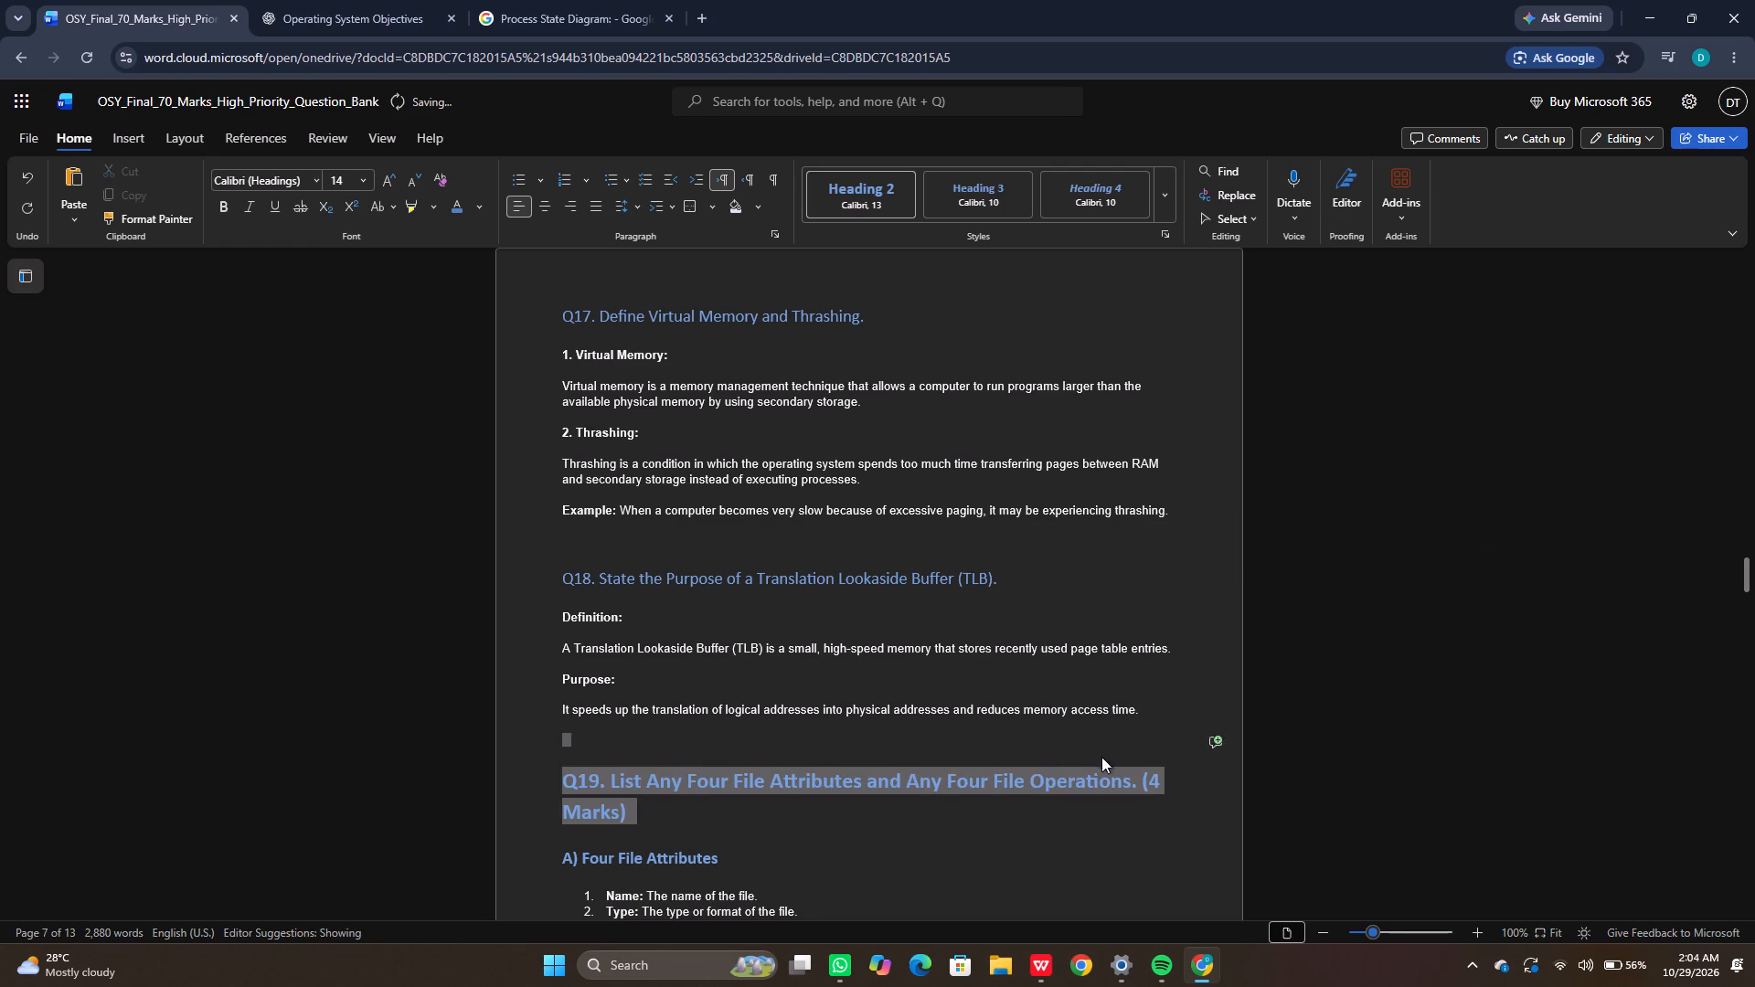
left_click_drag(1101, 757, 1146, 775)
key("BackSpace")
key("BackSpace")
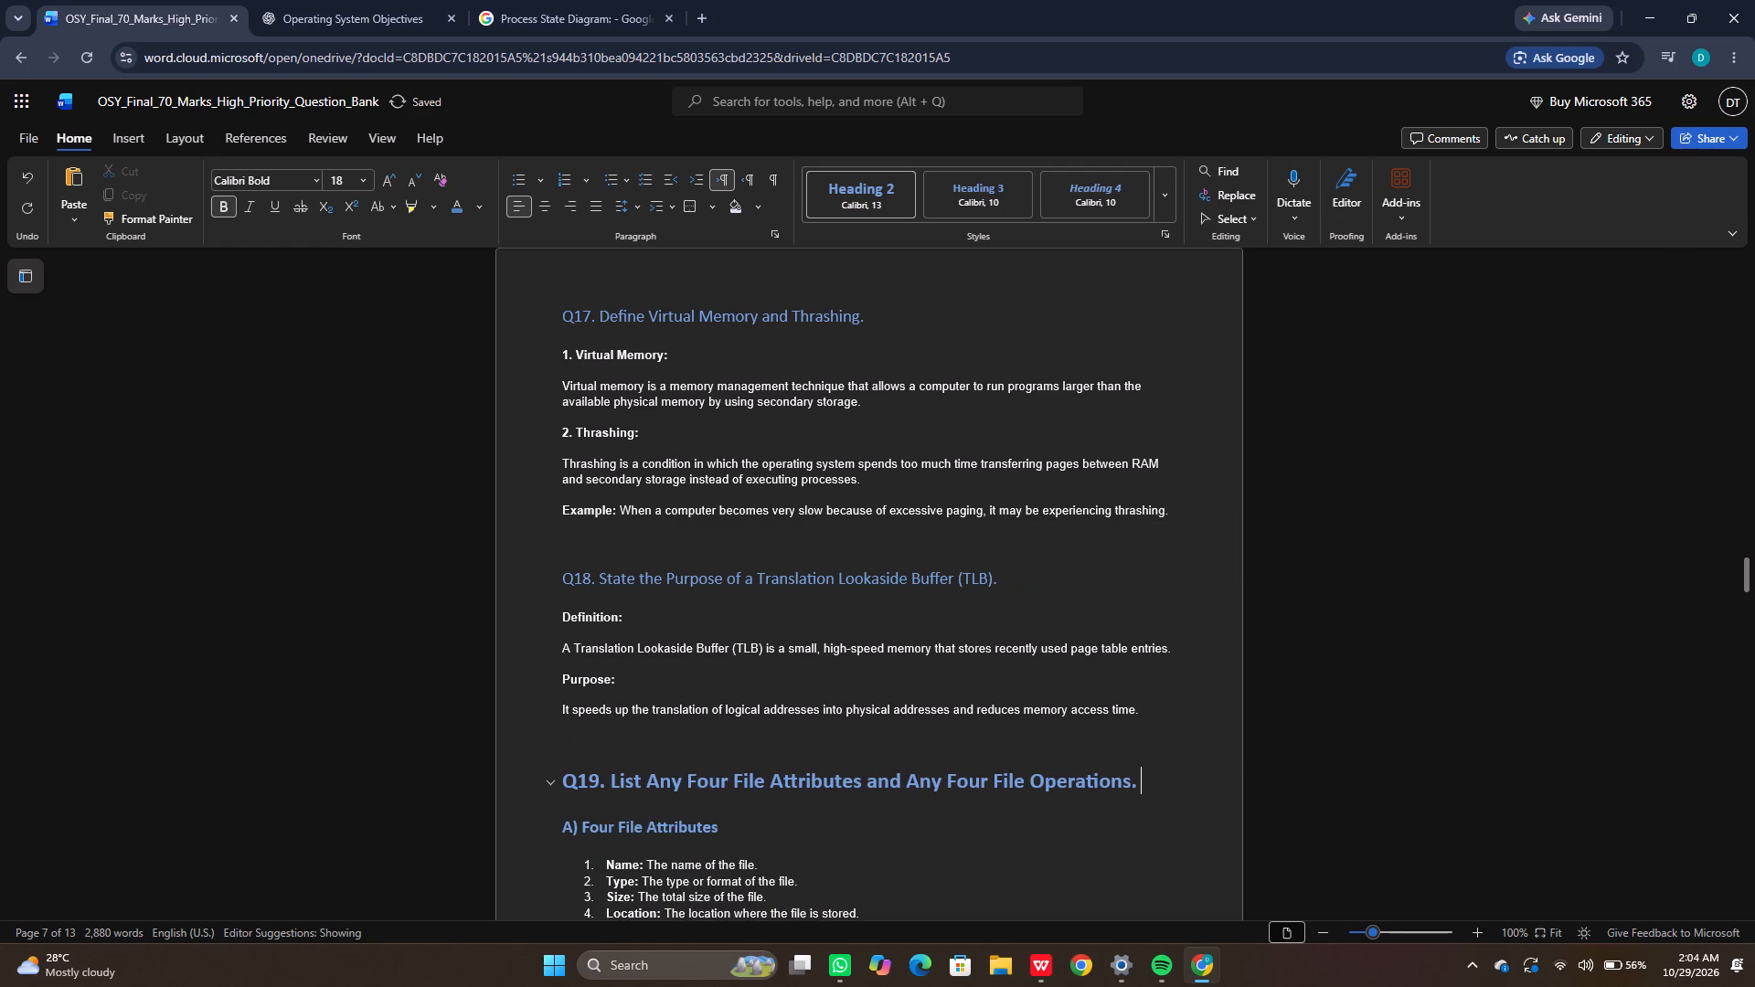
Remove the bold from the Q19 heading and reduce its font size to 14.
triple_click(1048, 785)
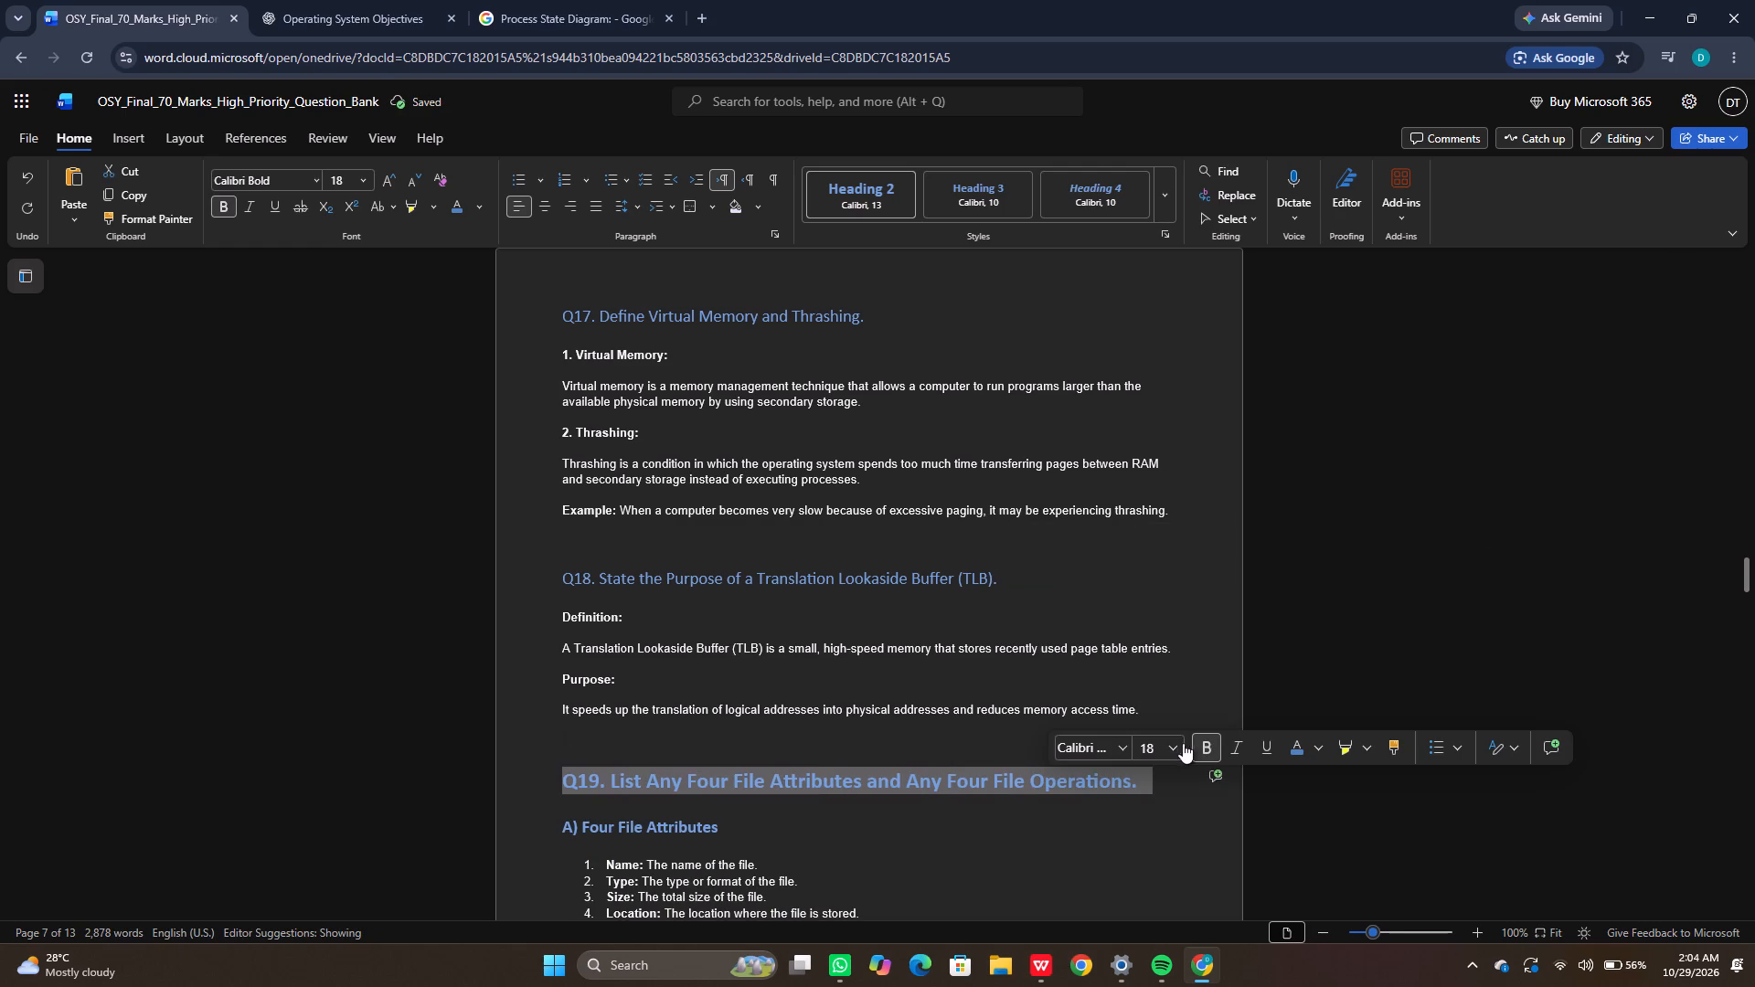
left_click(1209, 743)
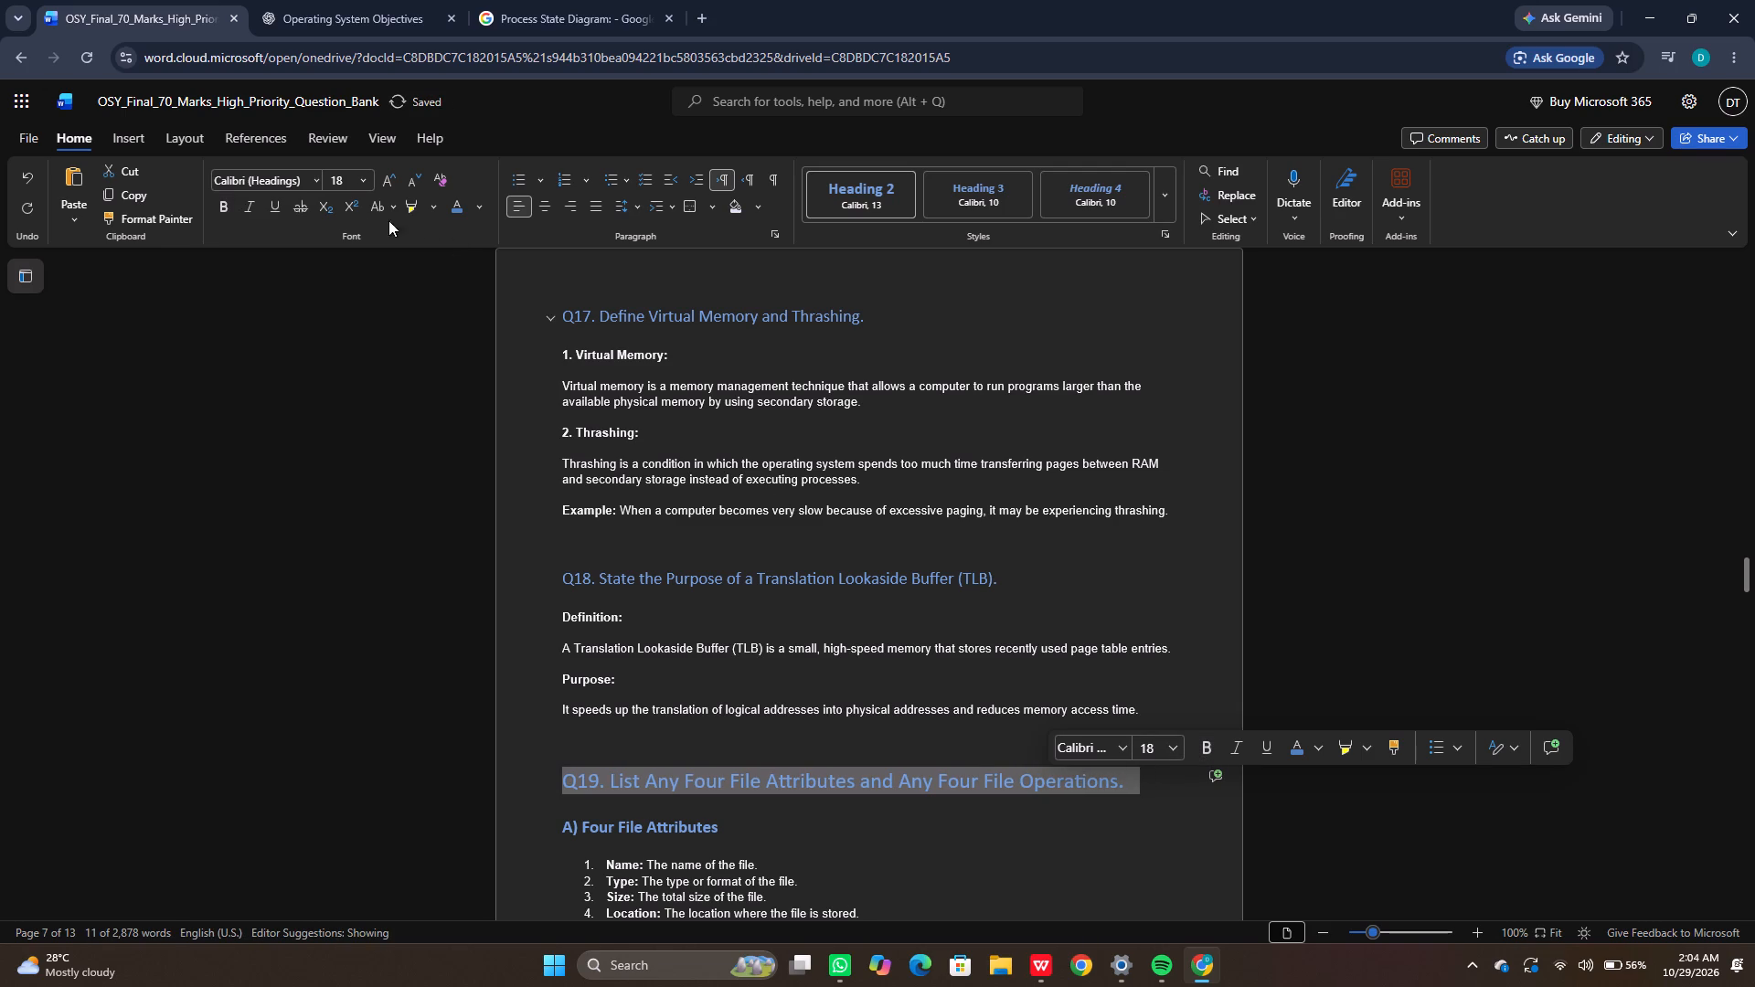
double_click(408, 171)
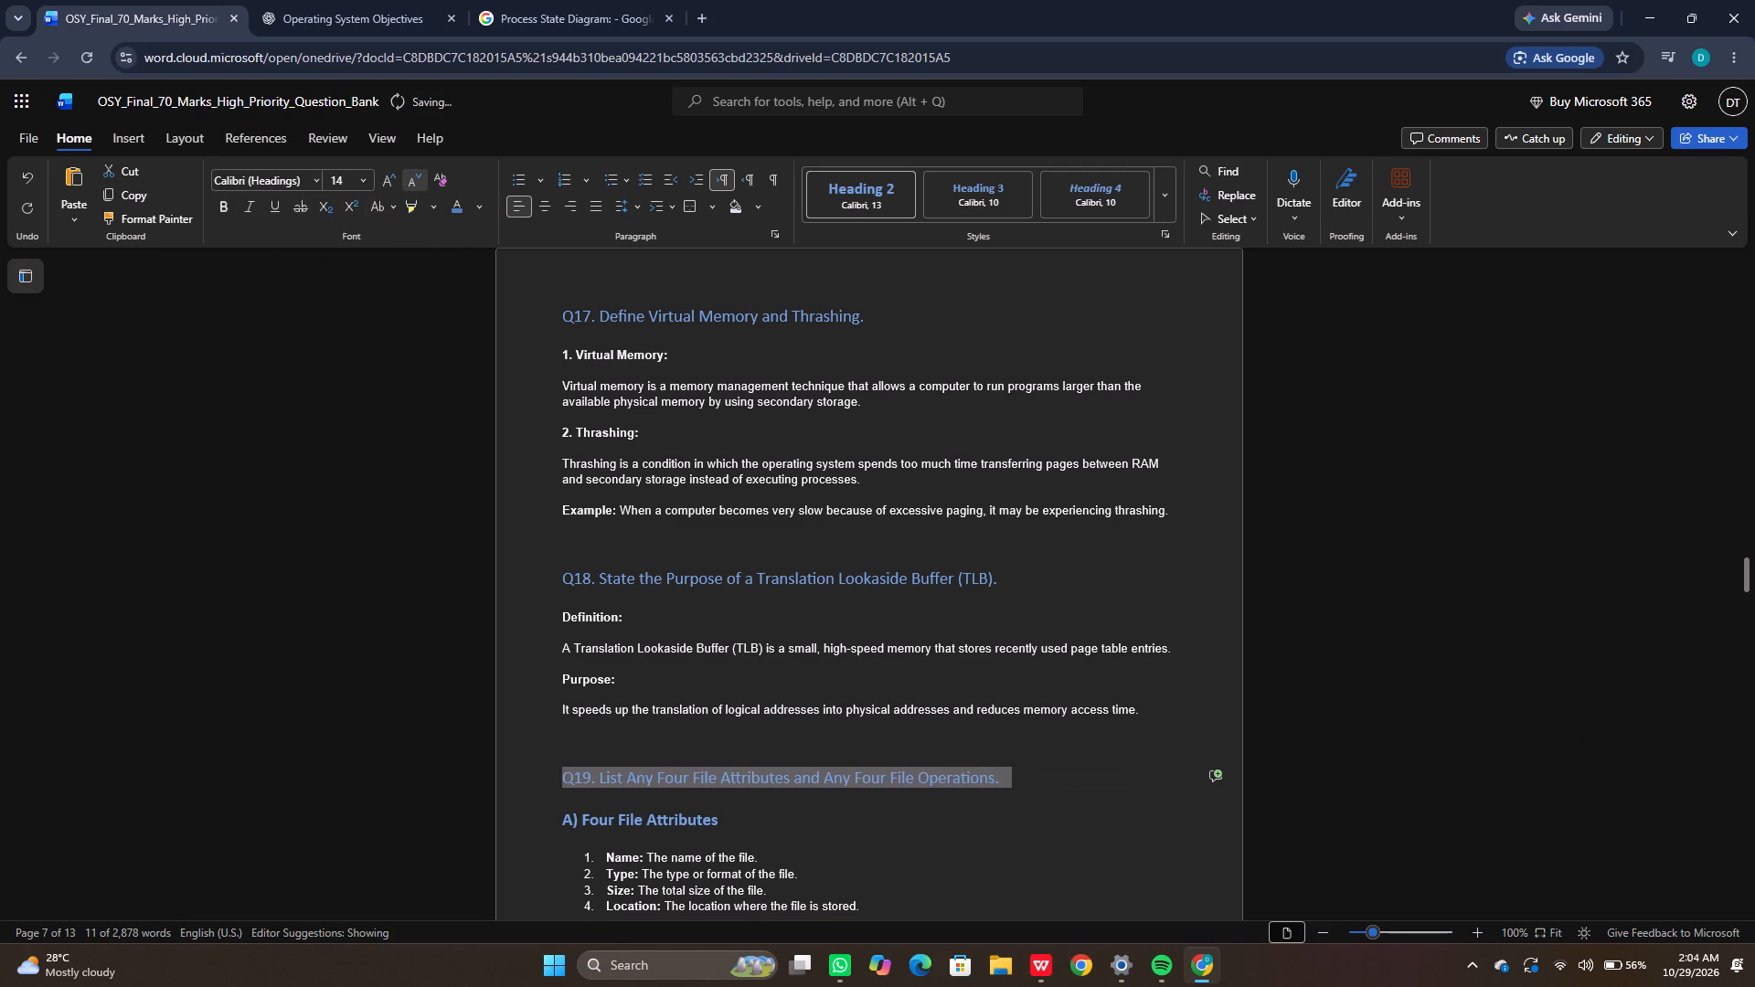
Reduce the font size of the Q21 heading on the ps, wait, sleep, kill and nice commands to 14.
scroll(765, 536, "down", 8)
triple_click(758, 569)
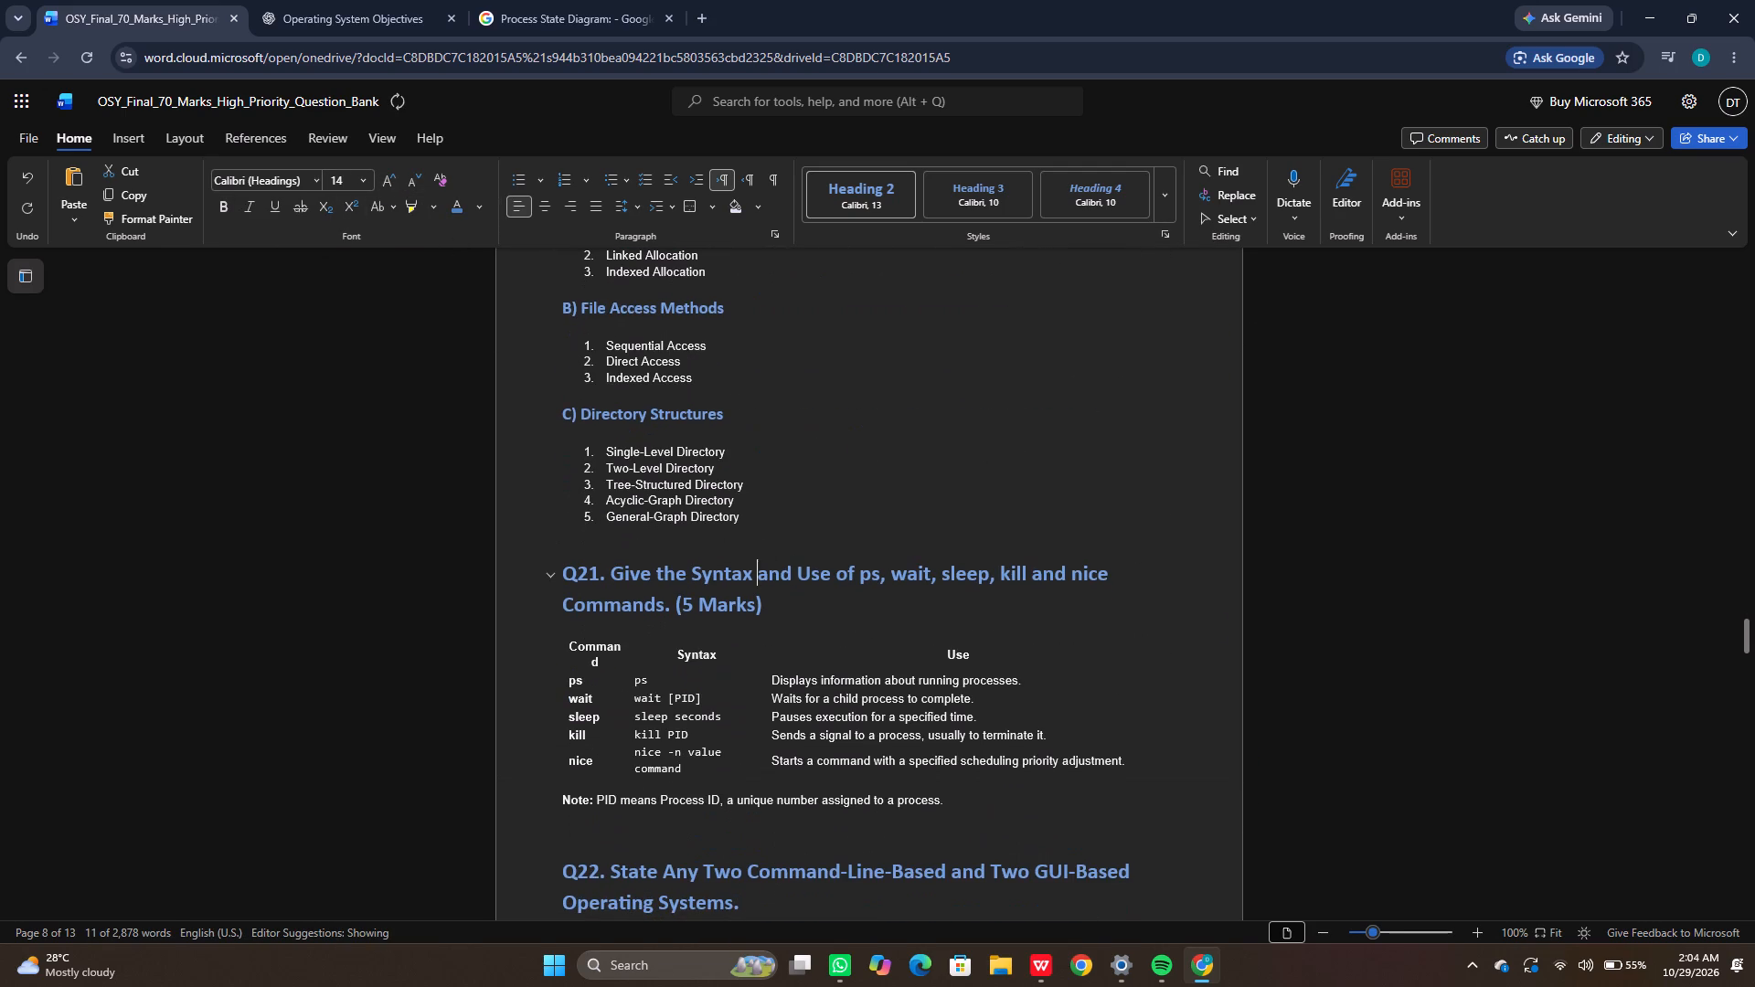
left_click(758, 569)
triple_click(758, 569)
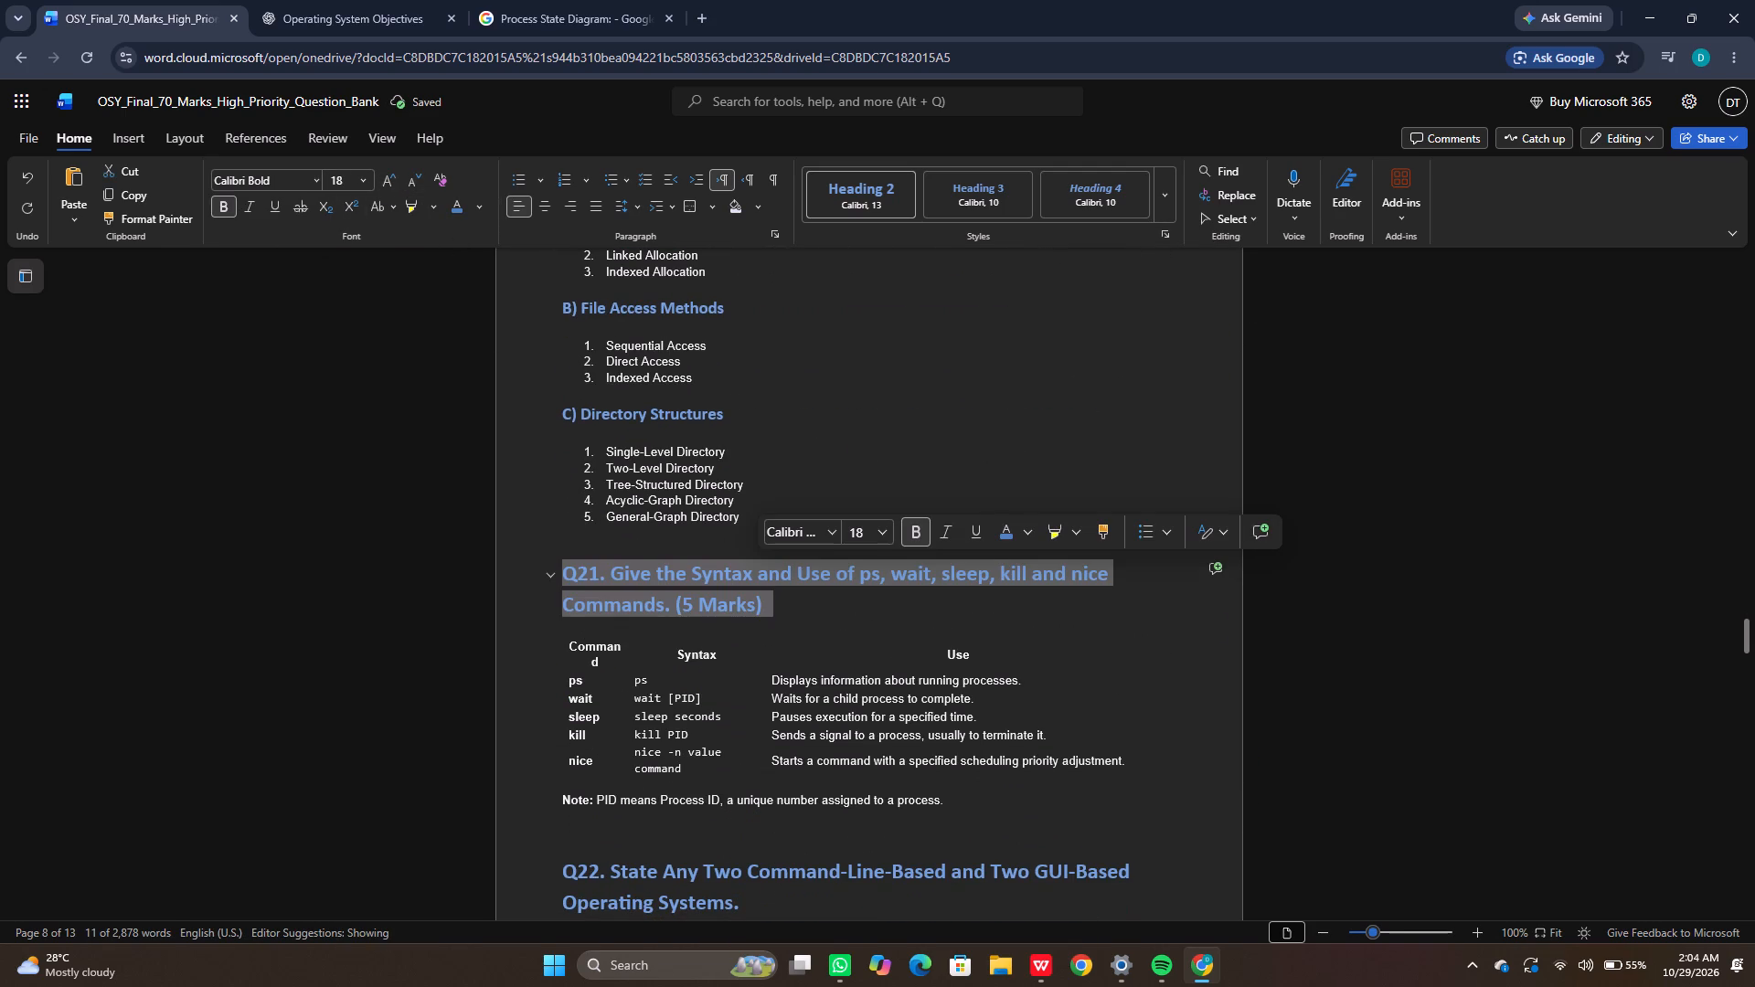
double_click(409, 175)
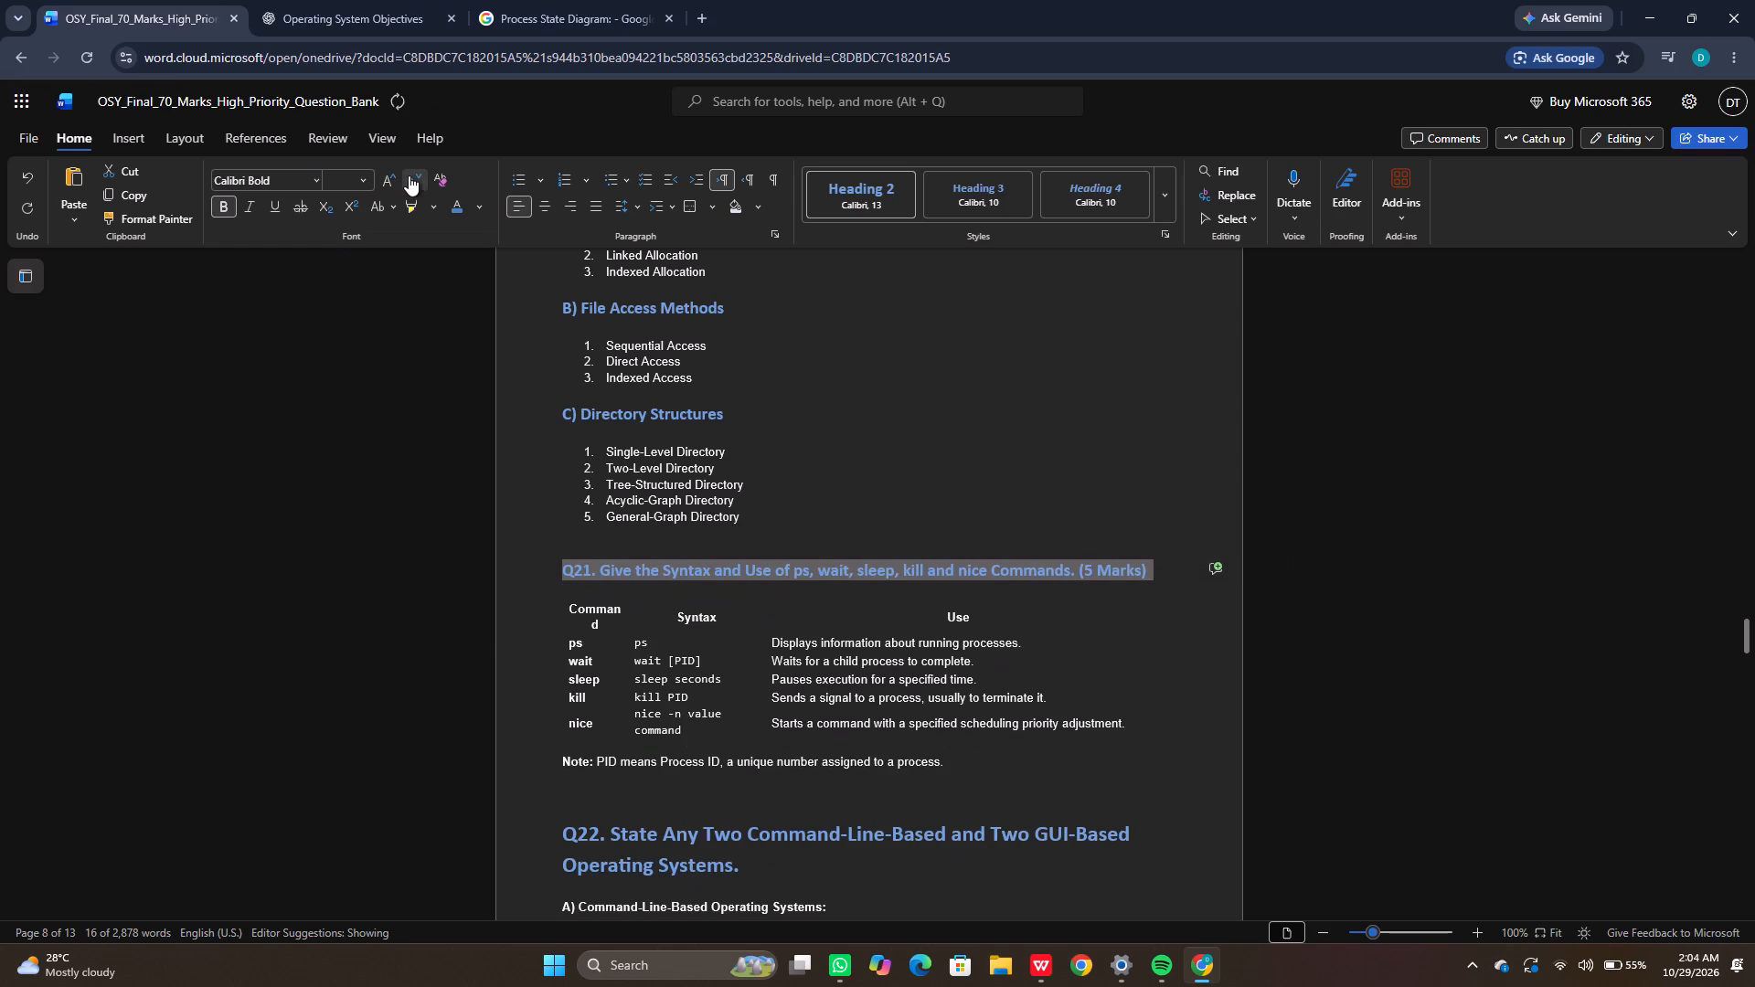
Delete the marks note "(5 Marks)" from the end of the Q21 heading.
left_click(1149, 577)
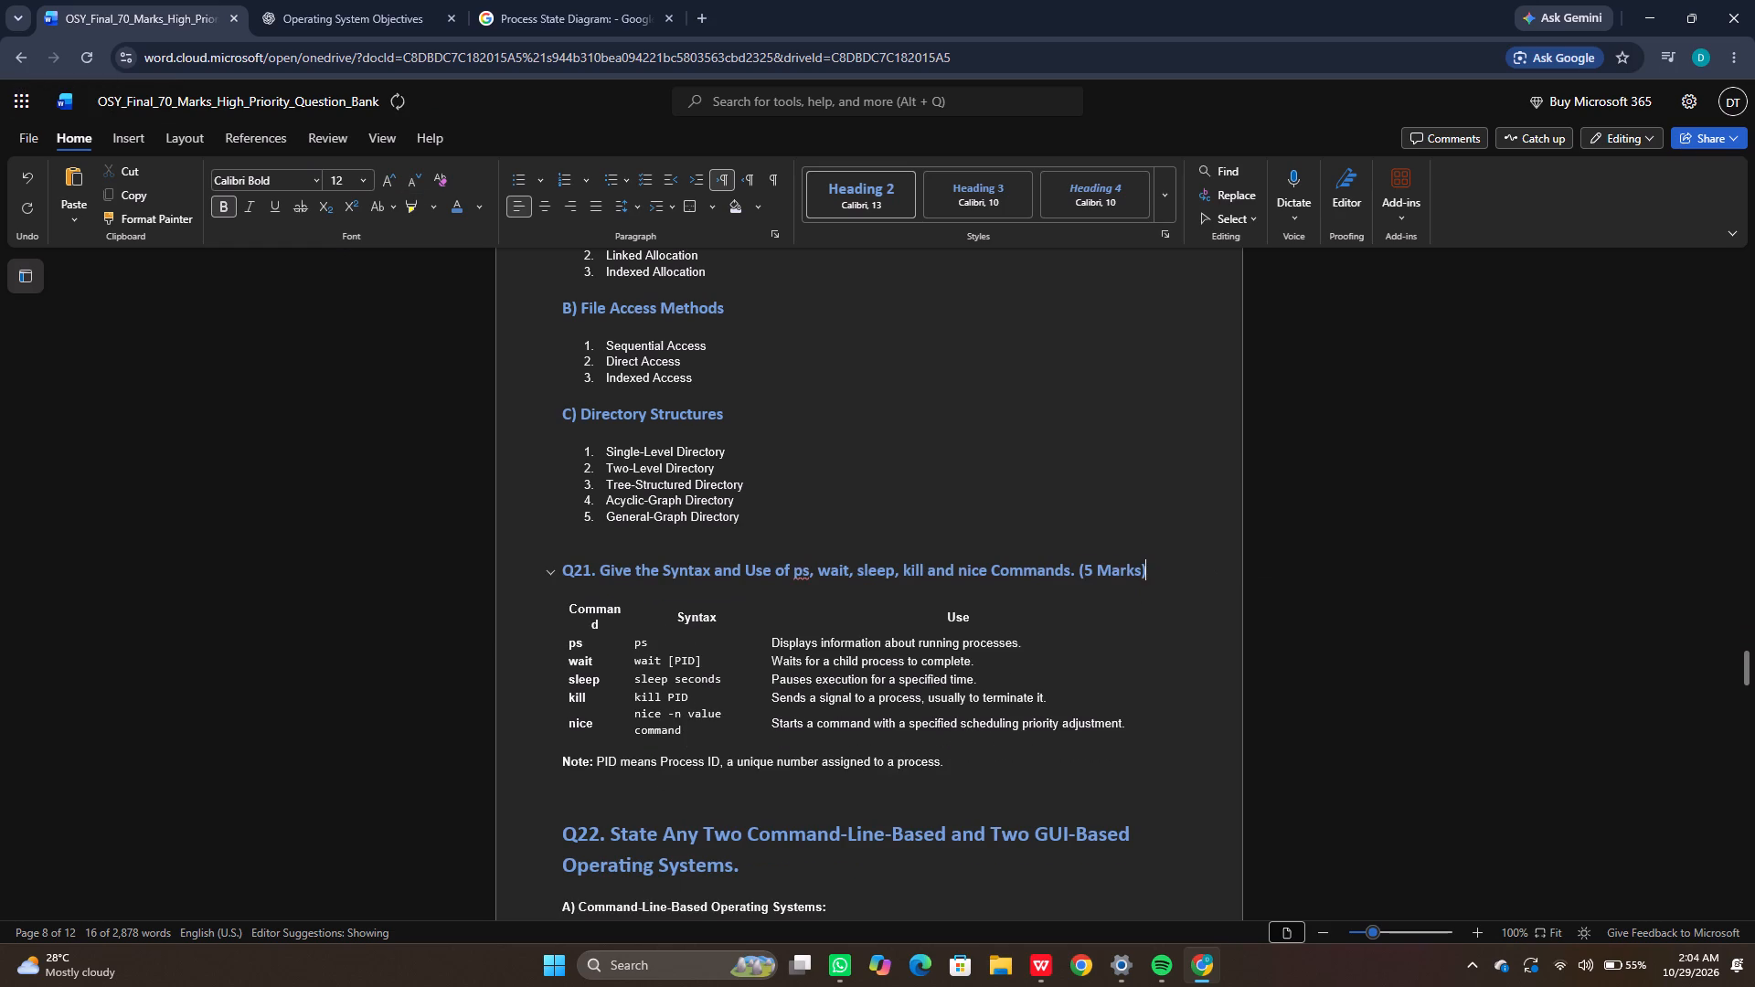
key("BackSpace")
key("BackSpace")
key("BackSpace")
key("BackSpace")
key("BackSpace")
key("BackSpace")
key("BackSpace")
key("BackSpace")
key("BackSpace")
Remove the bold from the Q20 heading on file allocation, access methods and directory structures and reduce its font size to 14.
scroll(1149, 577, "up", 1)
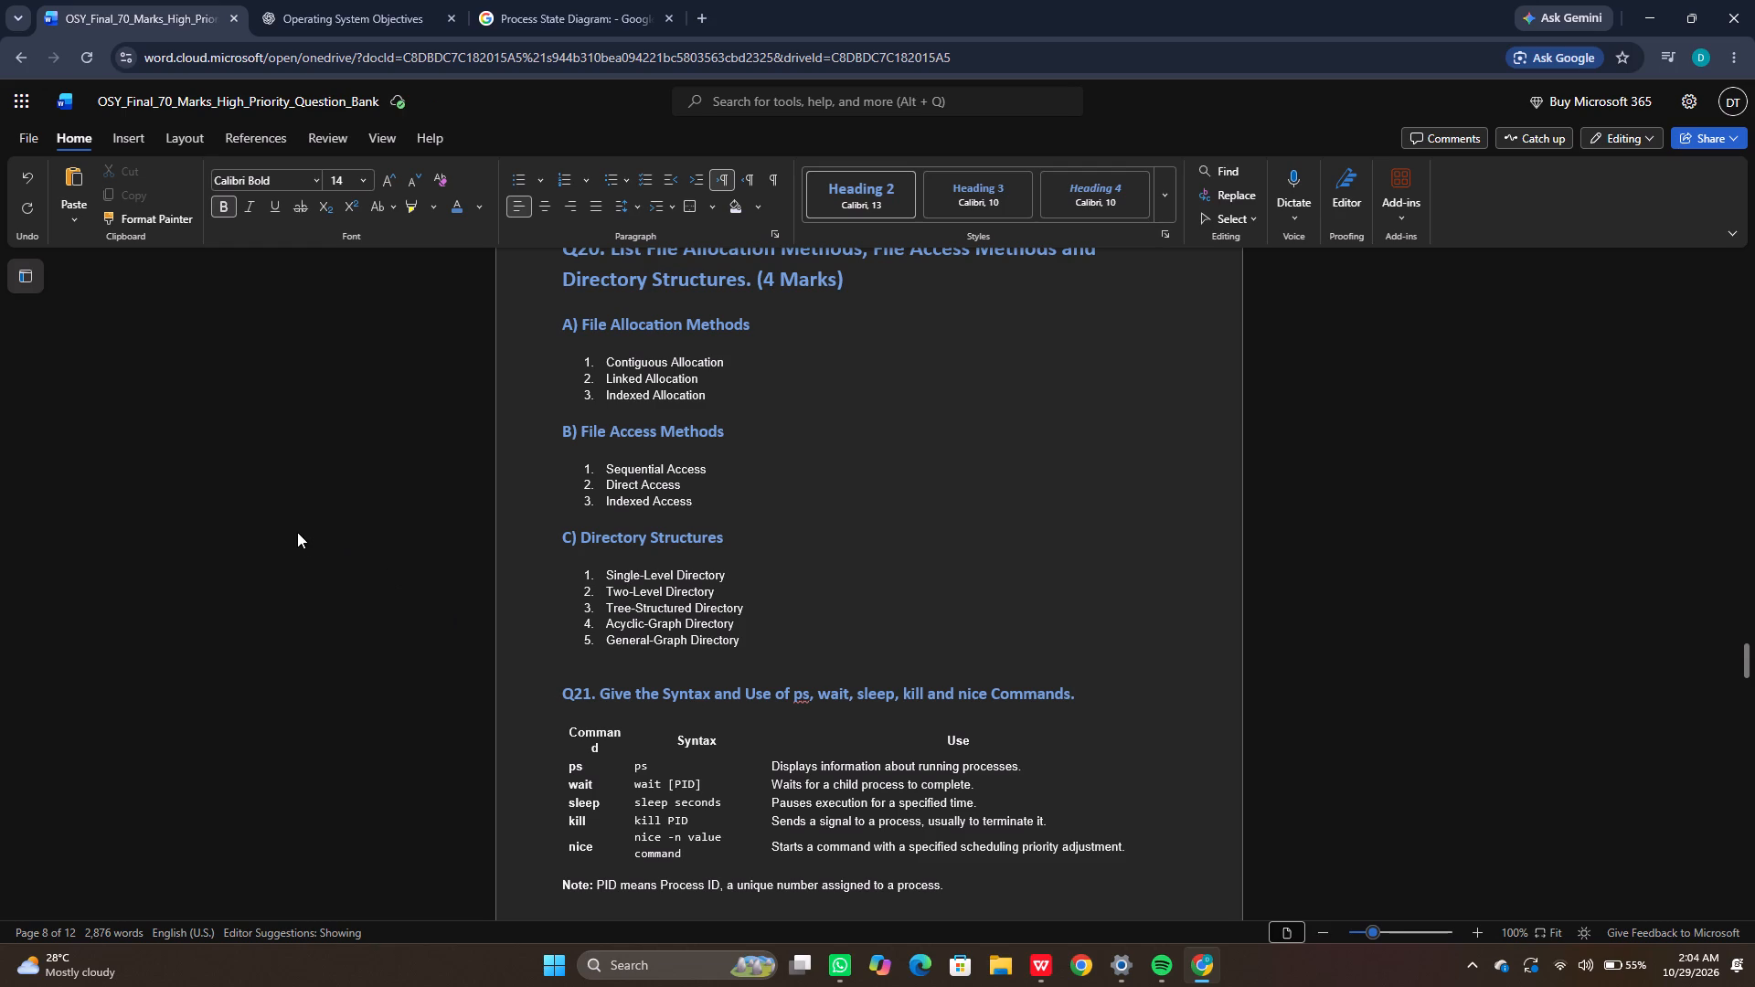
scroll(753, 559, "up", 2)
triple_click(706, 542)
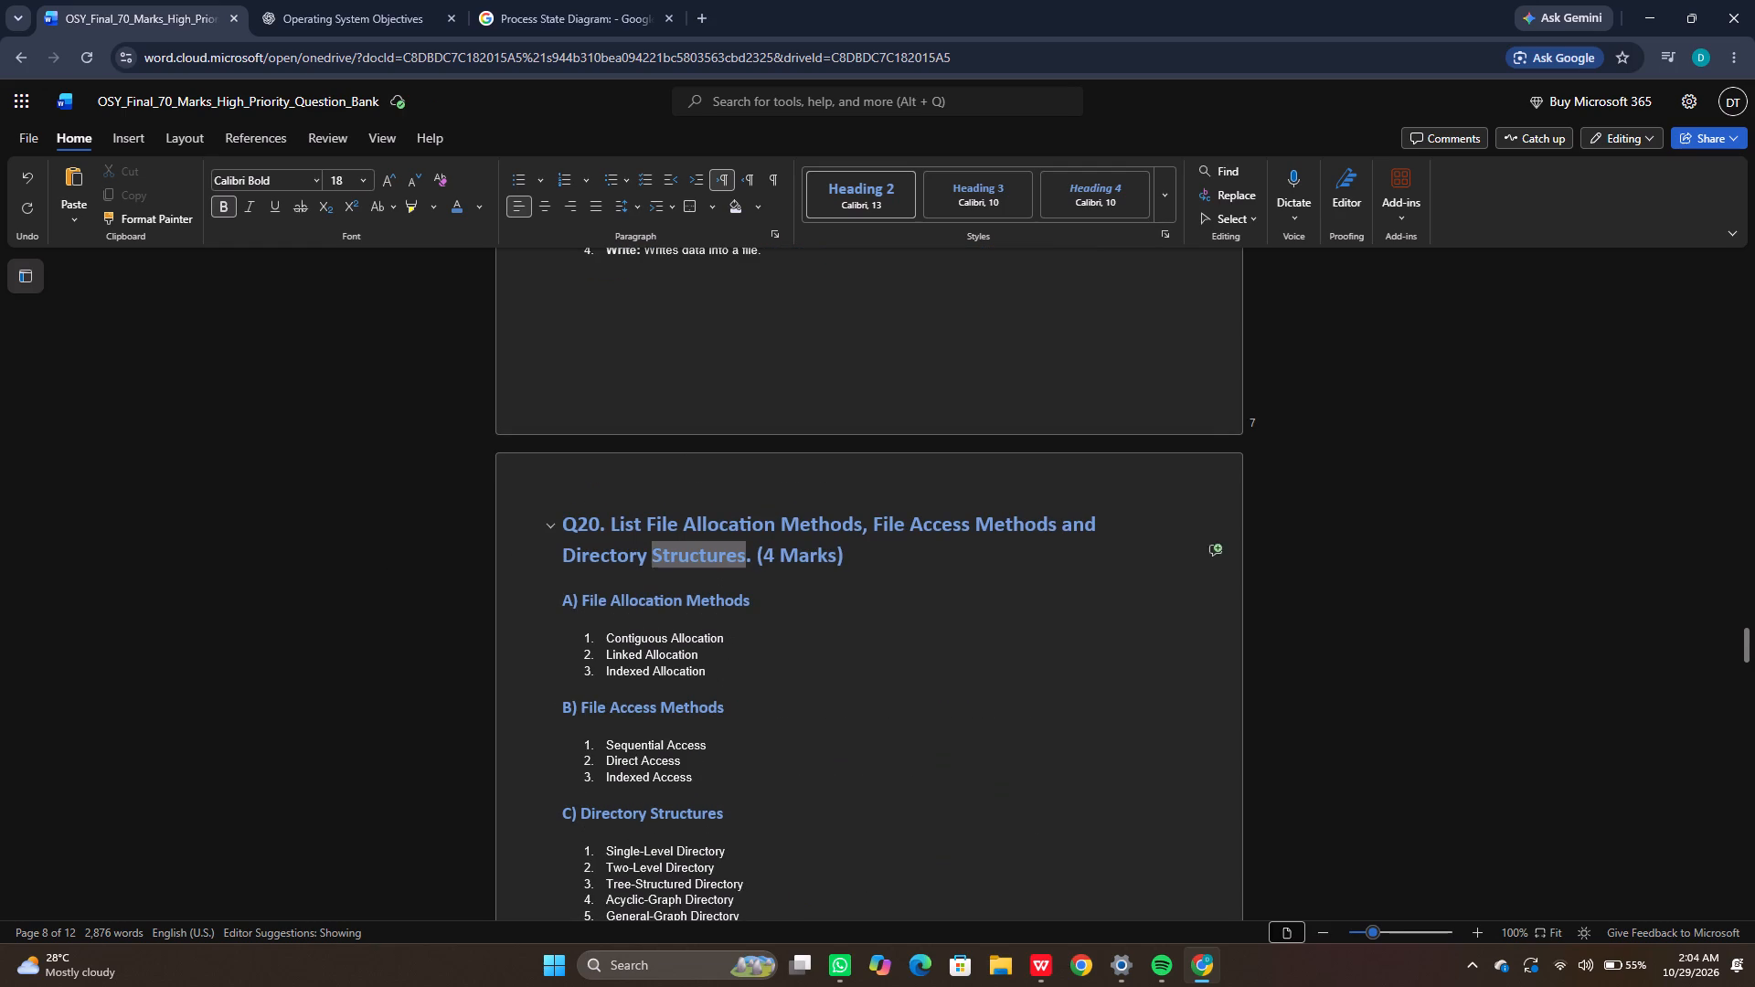
left_click(857, 502)
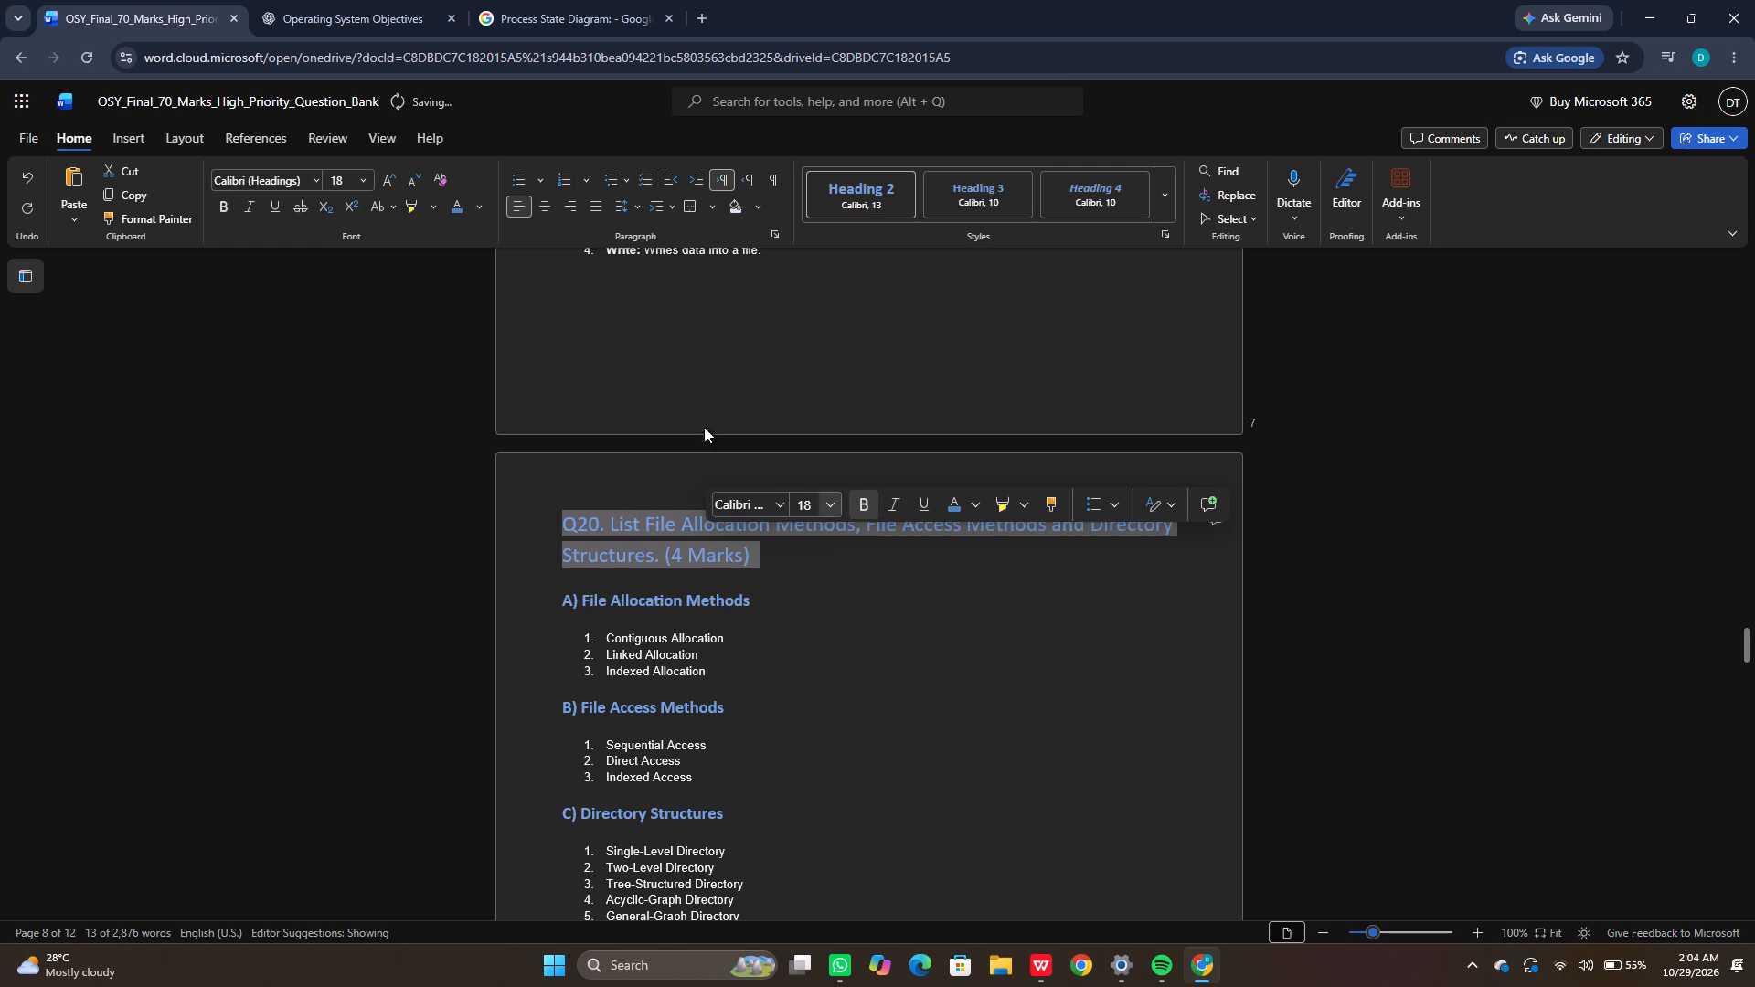
double_click(406, 177)
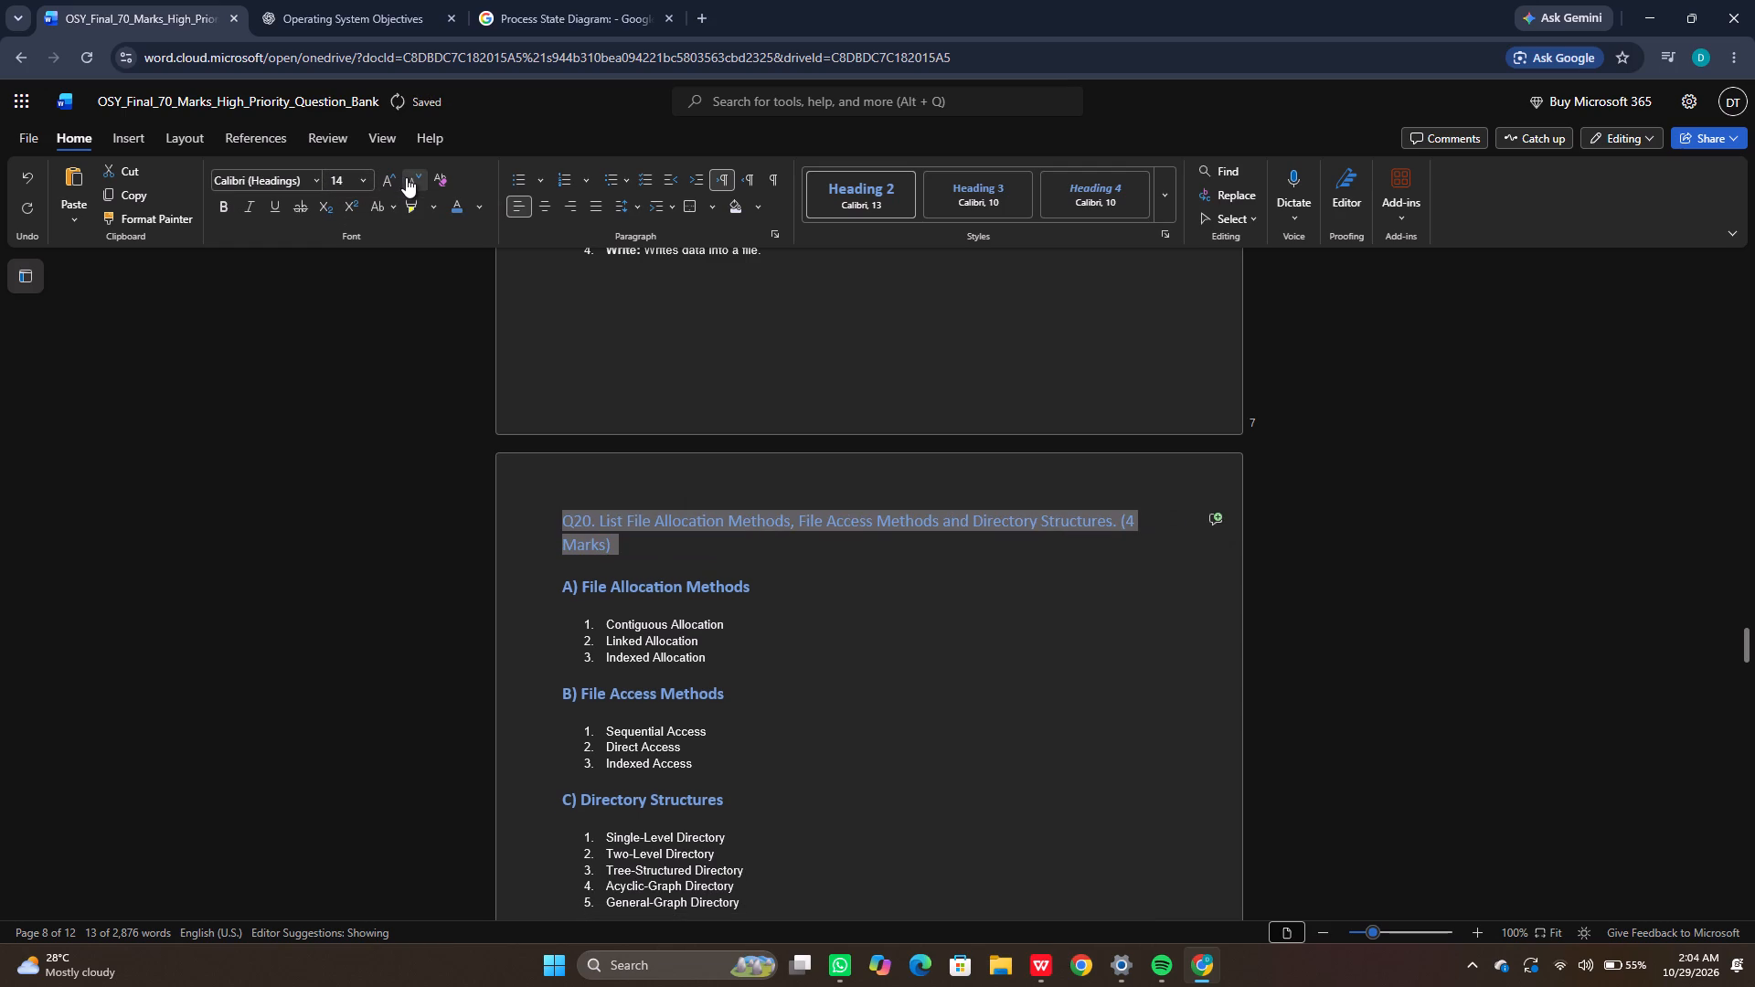
Delete the marks note "(4 Marks)" from the end of the Q20 heading.
left_click(1066, 536)
key("BackSpace")
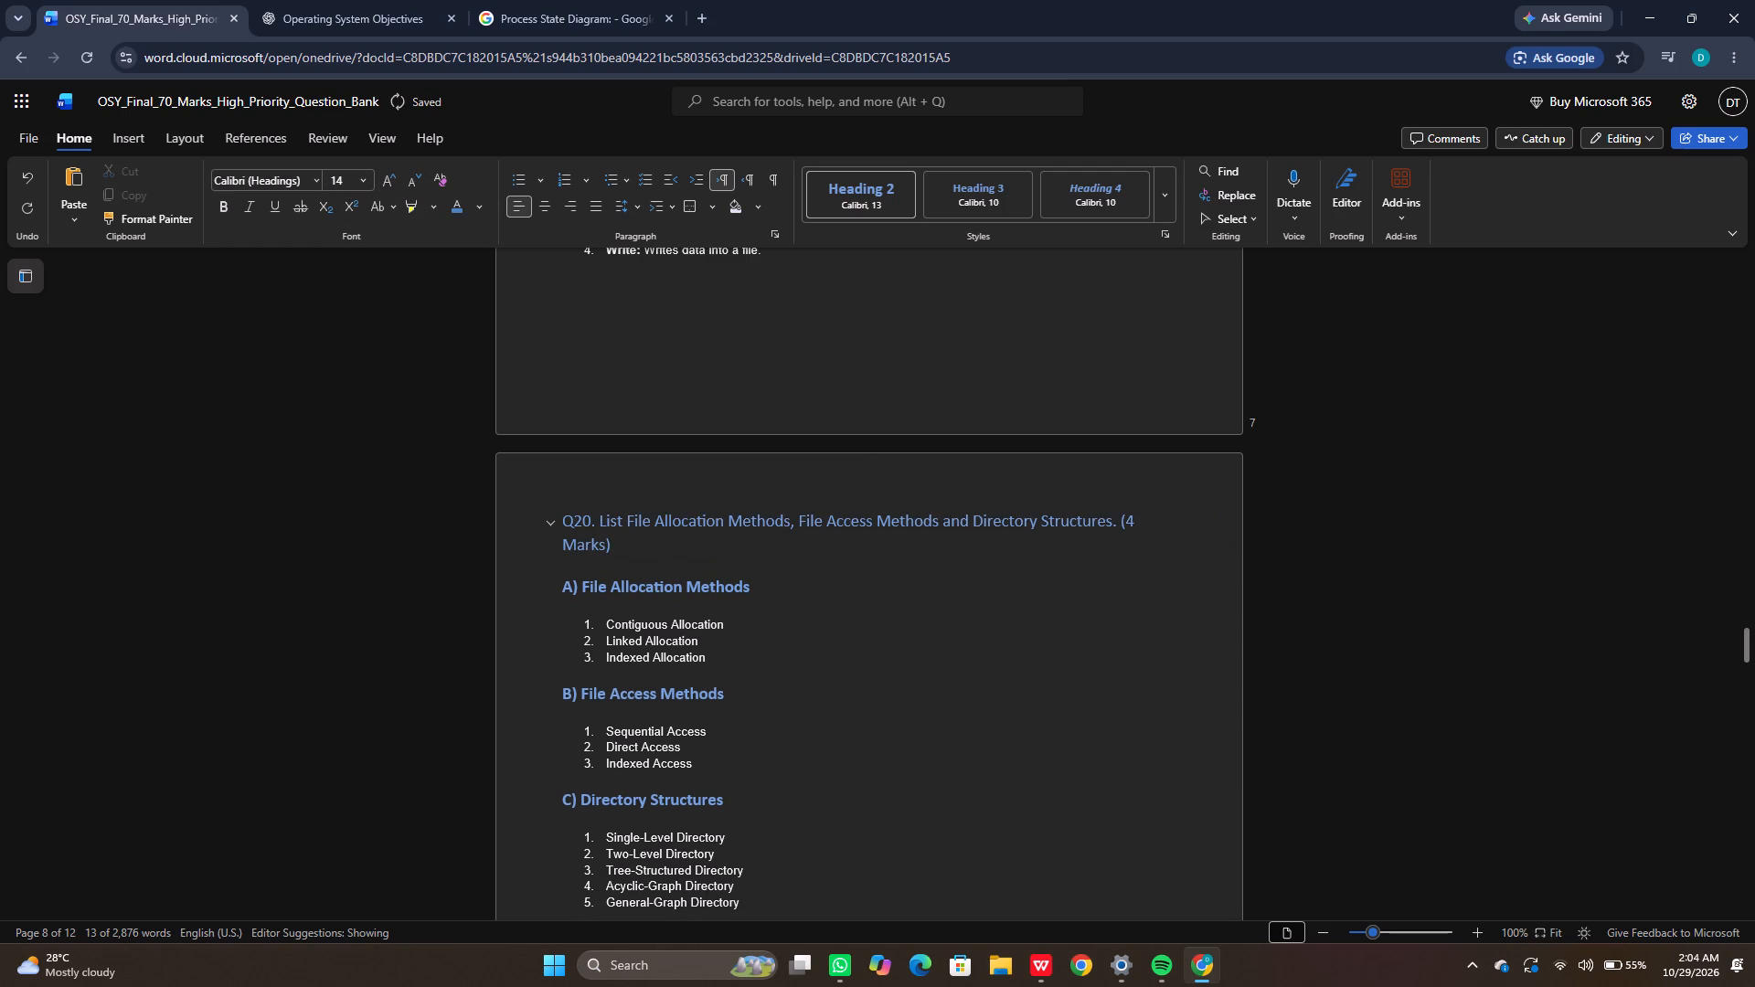
key("BackSpace")
key("BackSpace")
key("BackSpace")
key("BackSpace")
key("BackSpace")
key("BackSpace")
key("BackSpace")
key("BackSpace")
Remove the bold from the Q23 heading on bitmap and mkfs and reduce its font size to 14.
scroll(1066, 536, "up", 1)
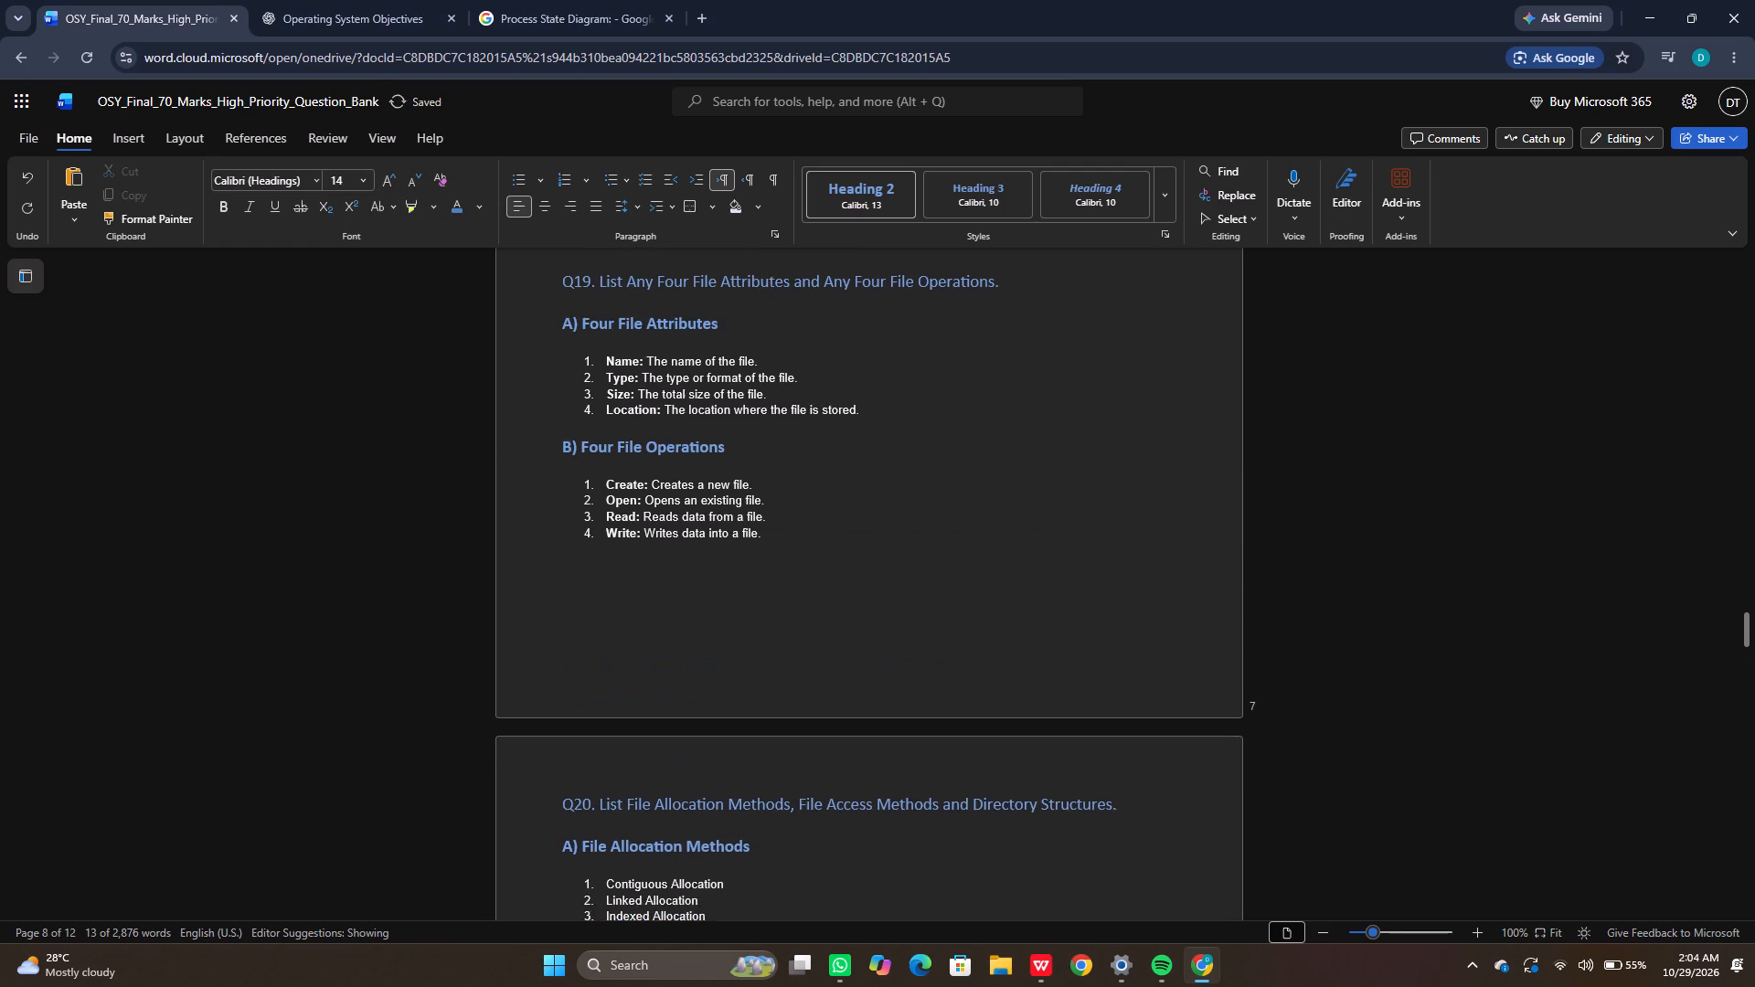
scroll(1066, 536, "up", 1)
scroll(865, 372, "down", 7)
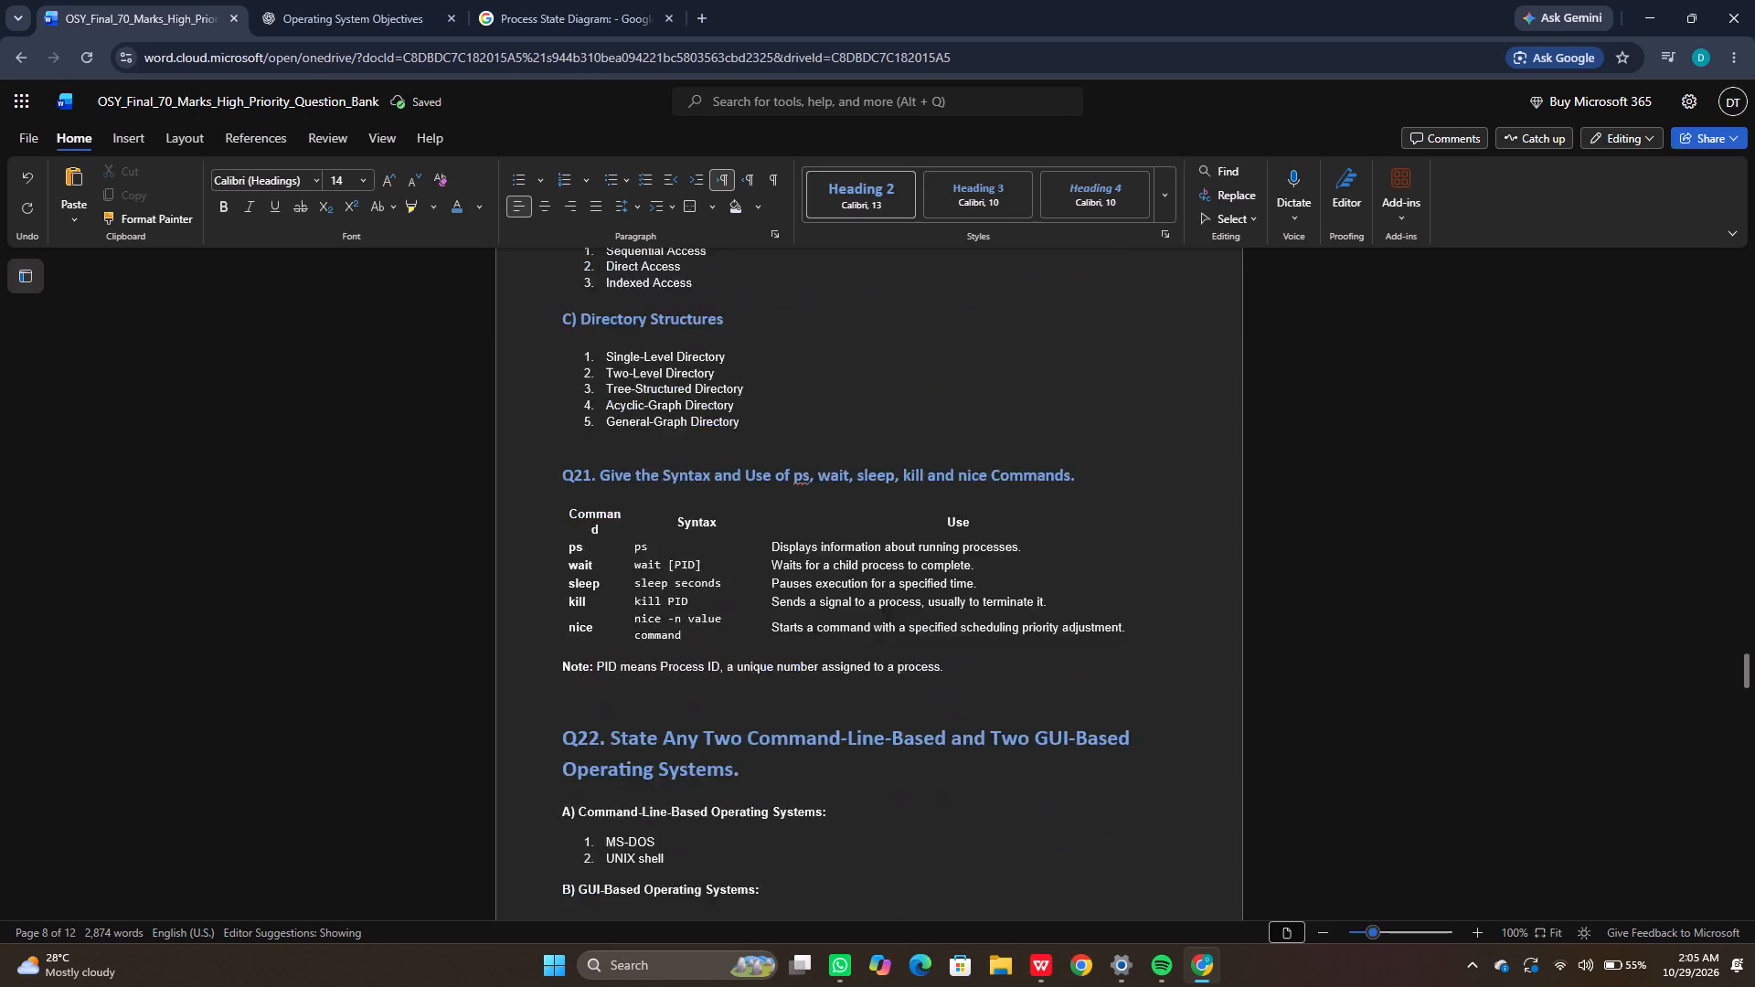
scroll(865, 372, "down", 4)
triple_click(626, 276)
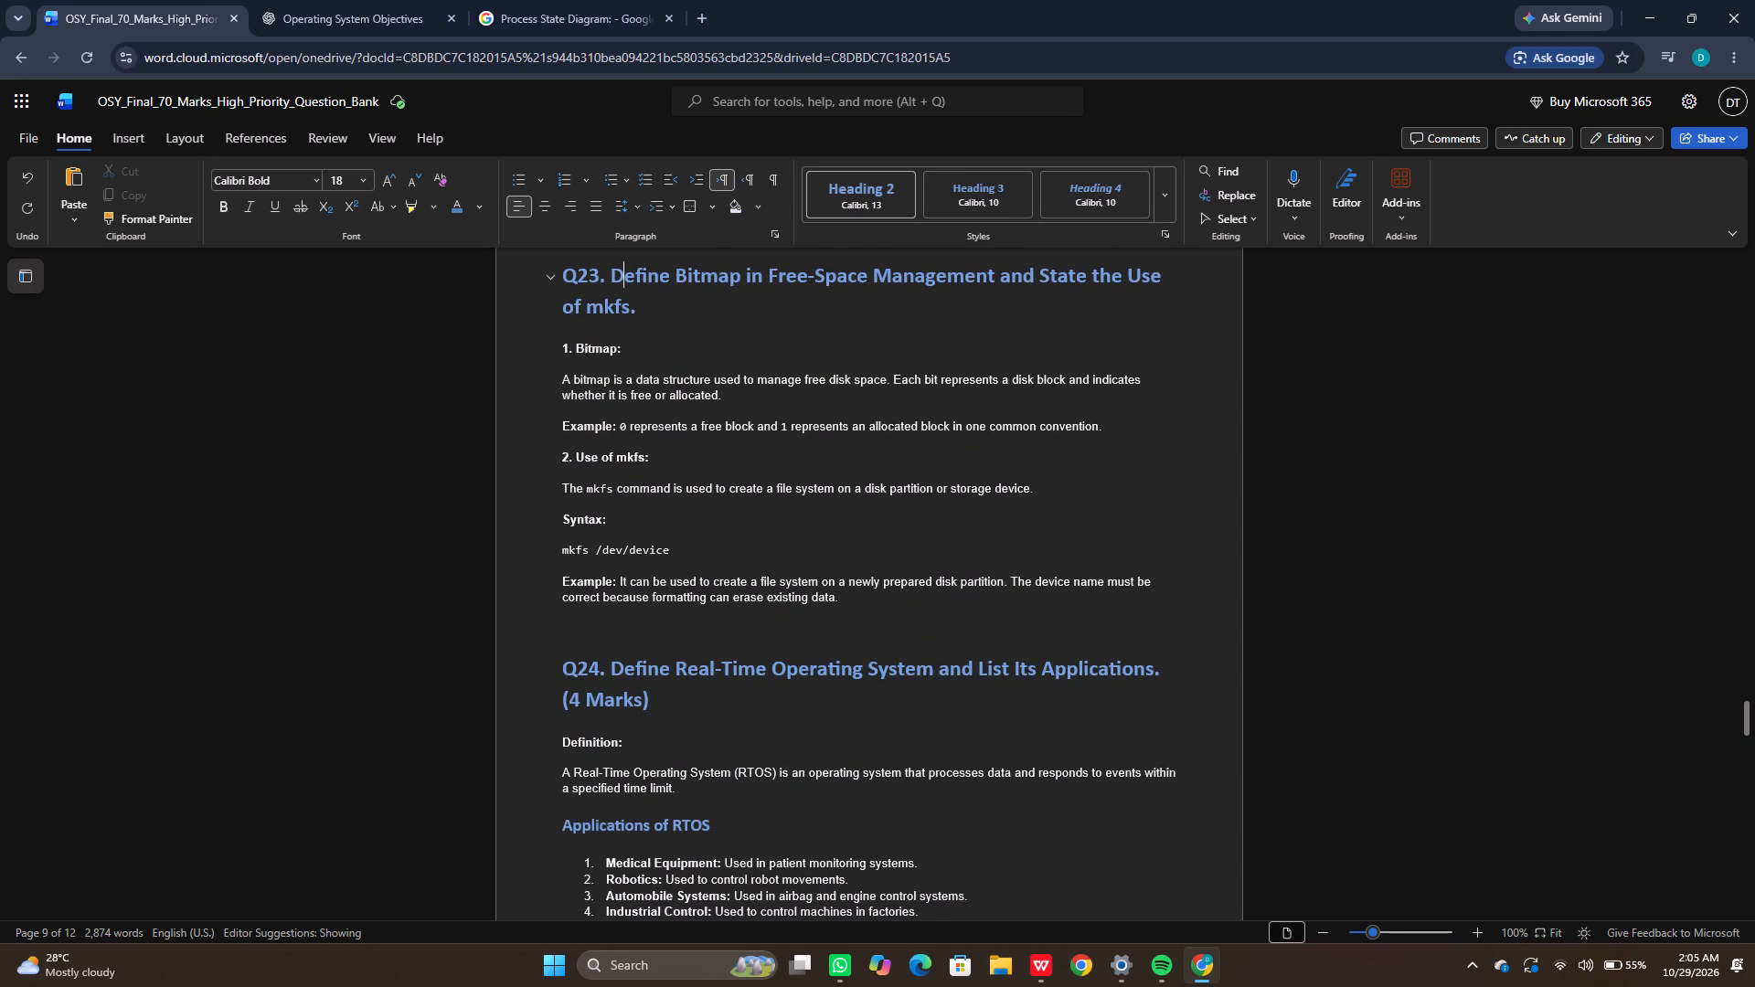
triple_click(401, 174)
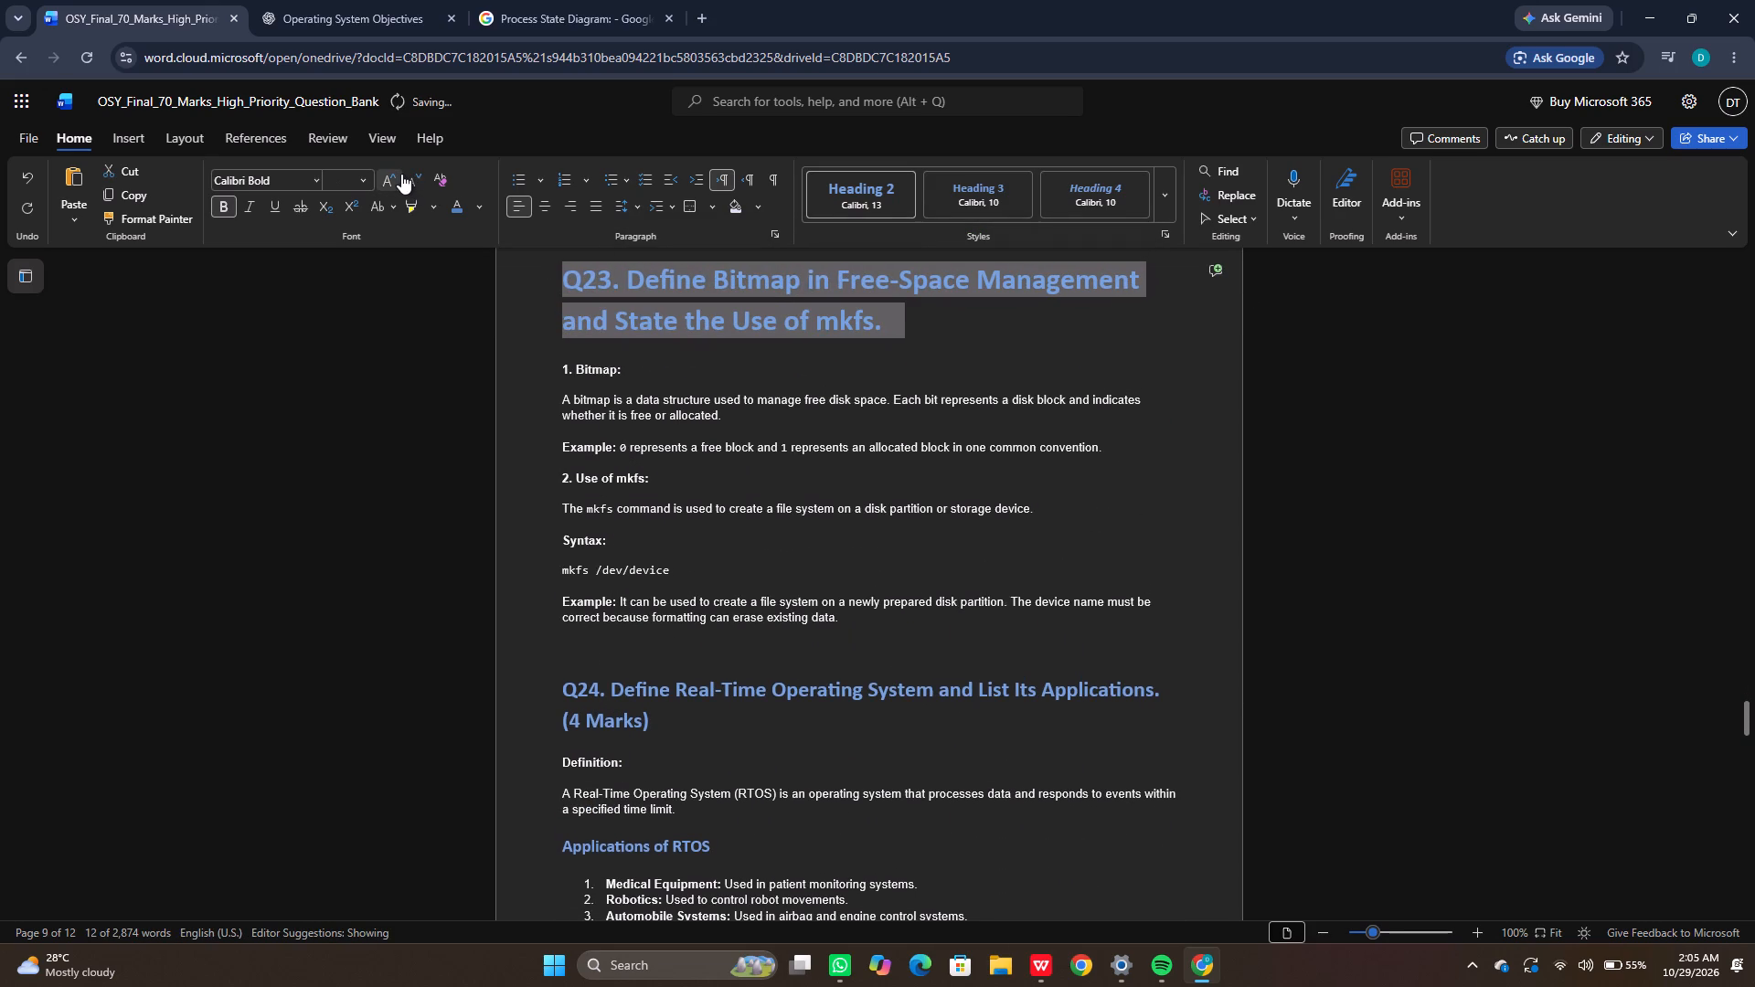
triple_click(420, 177)
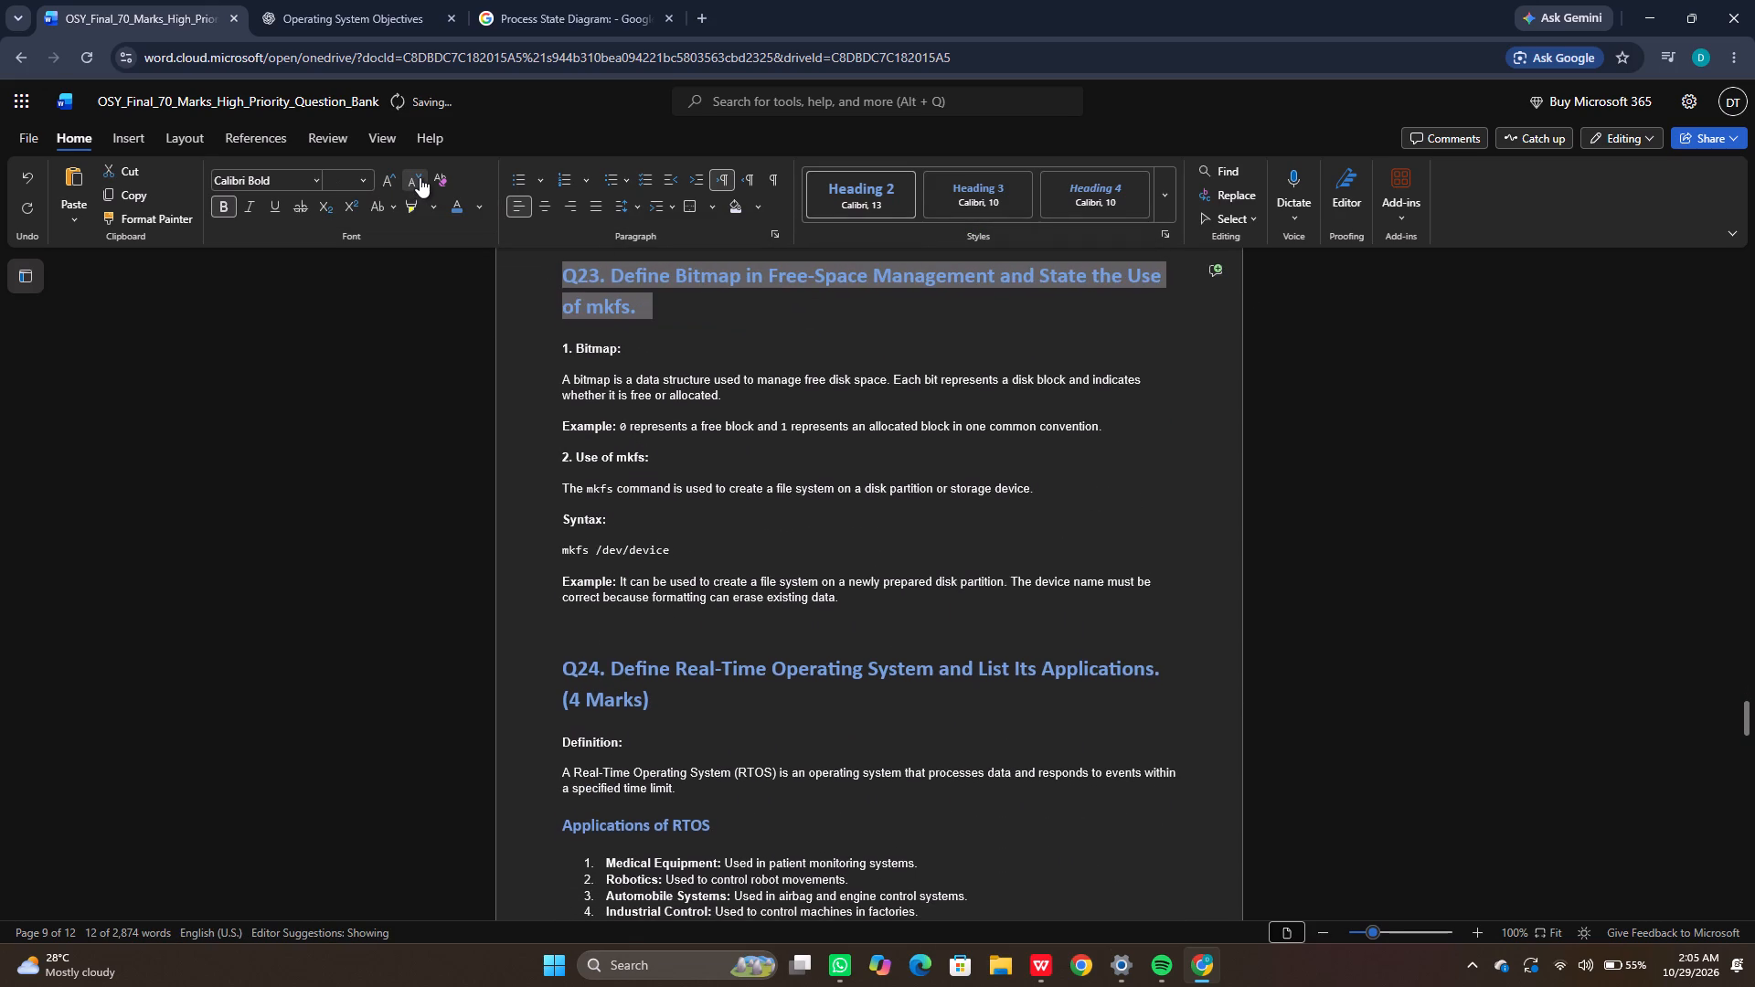
left_click(420, 177)
left_click(216, 204)
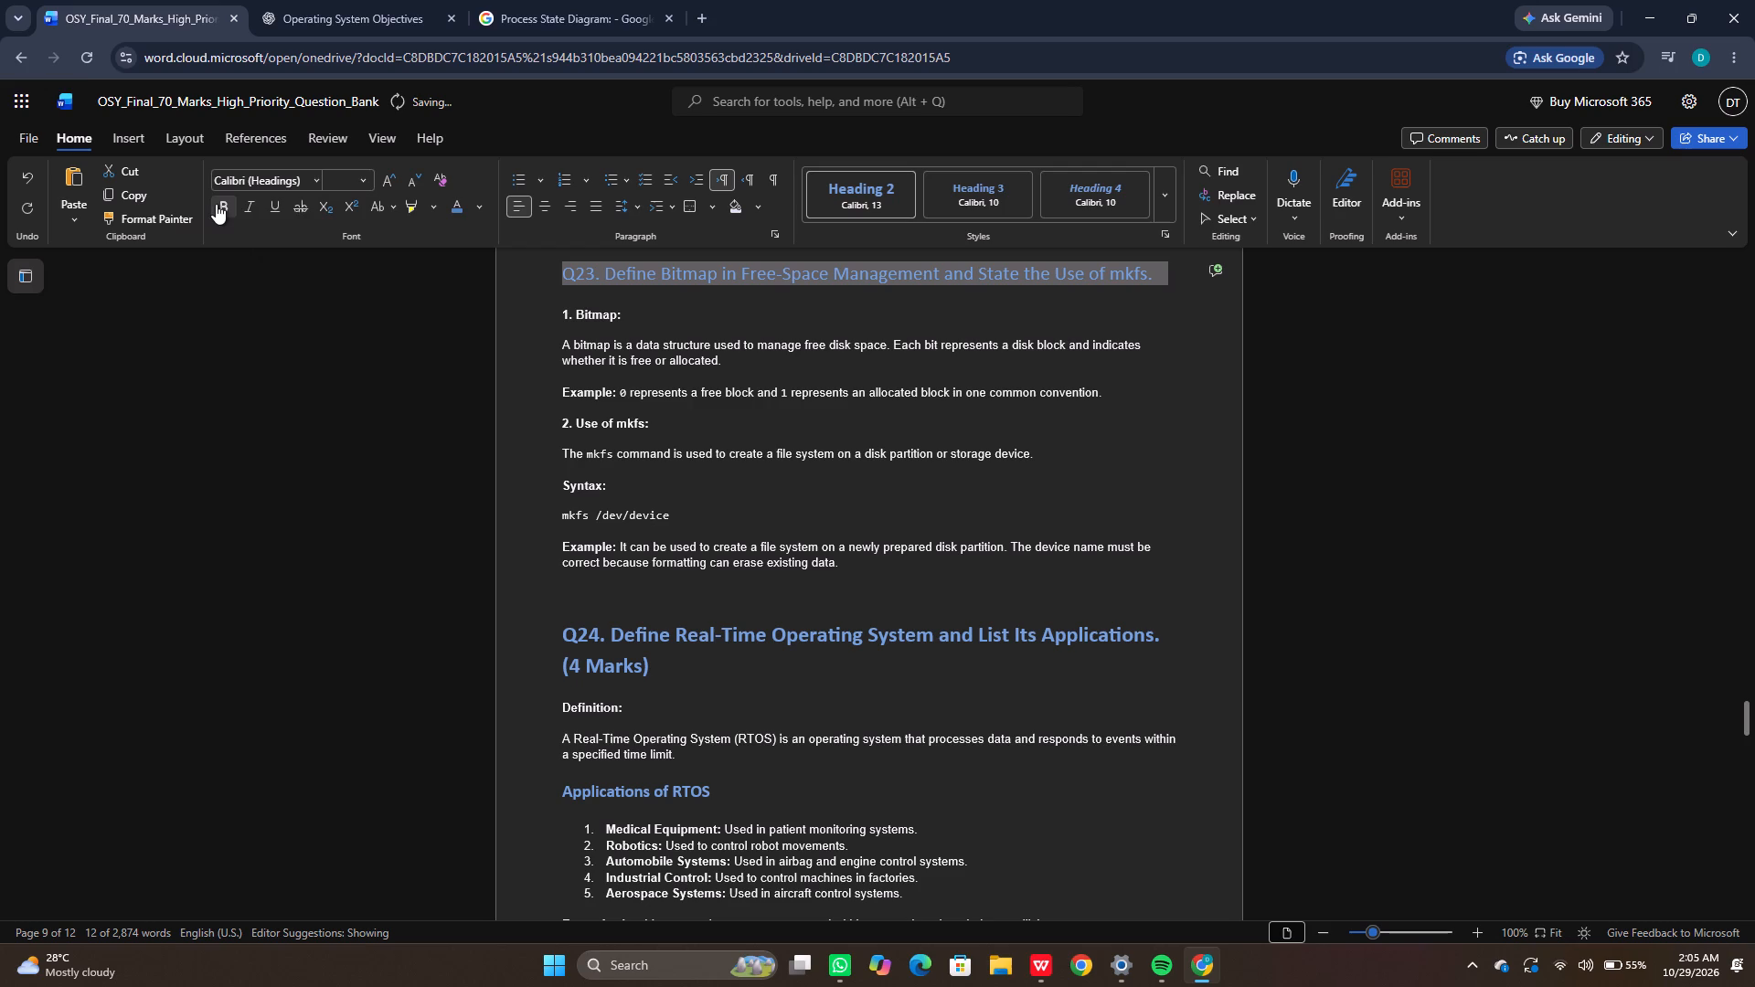
left_click(405, 176)
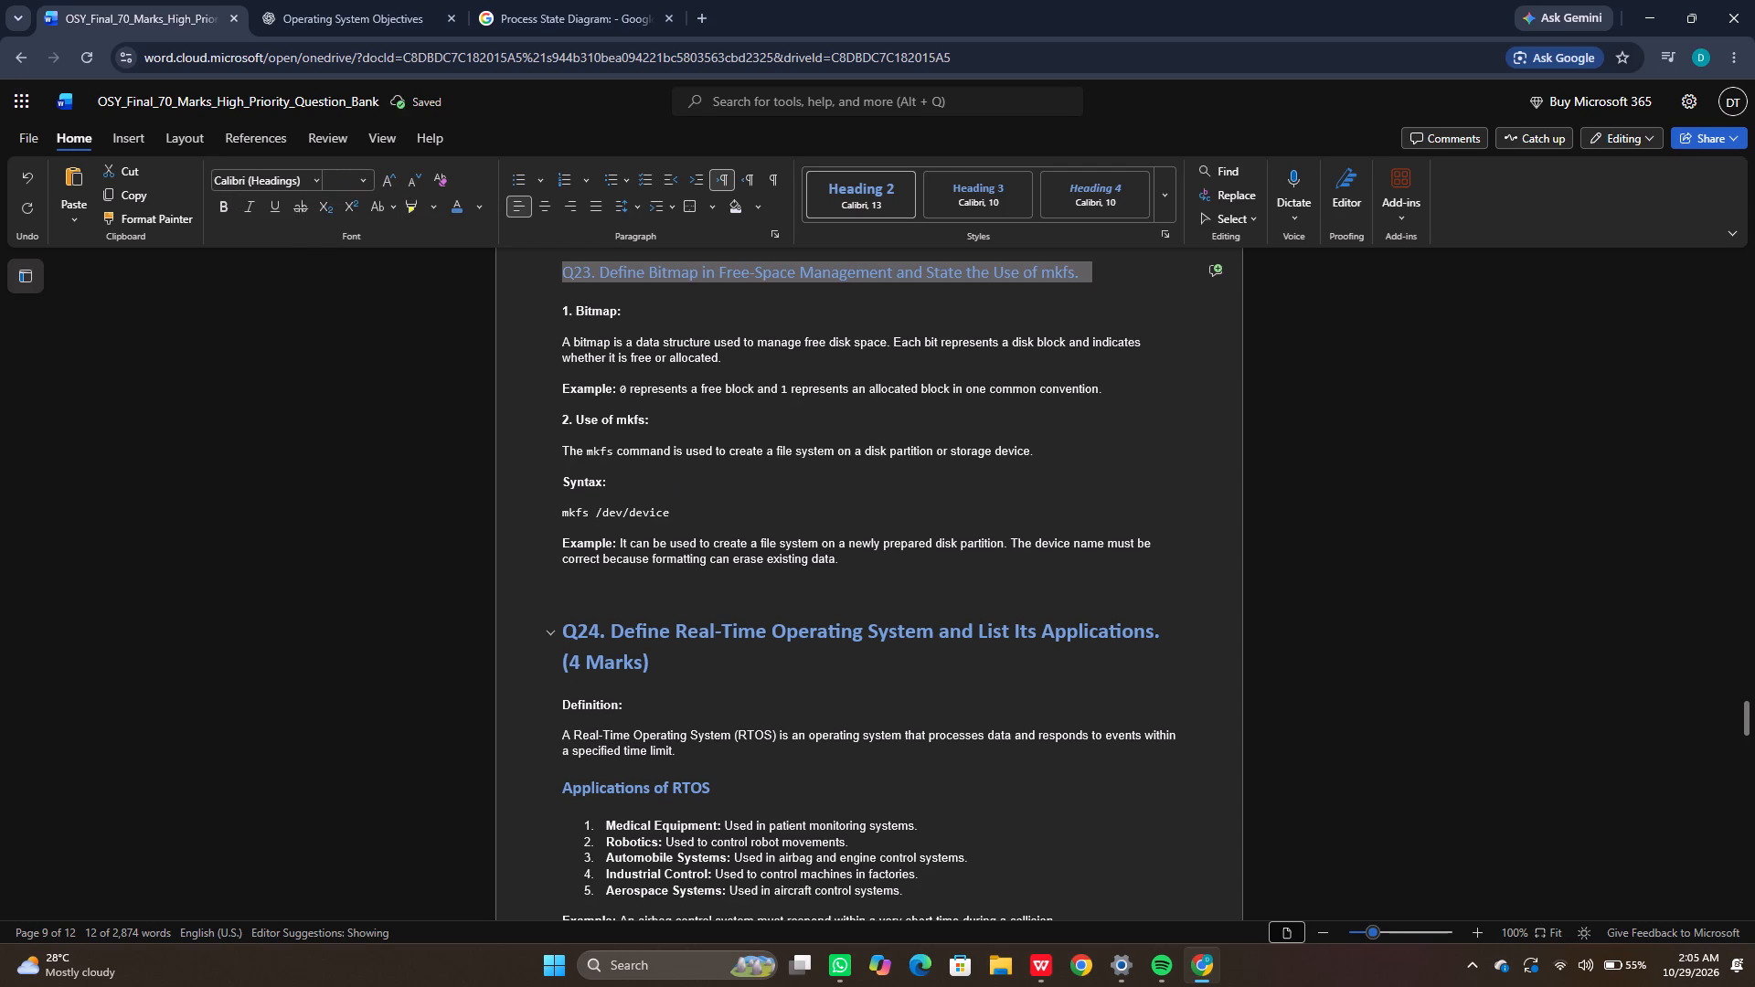
Remove the bold from the Q24 heading on real-time operating systems and reduce its font size to 14.
triple_click(661, 650)
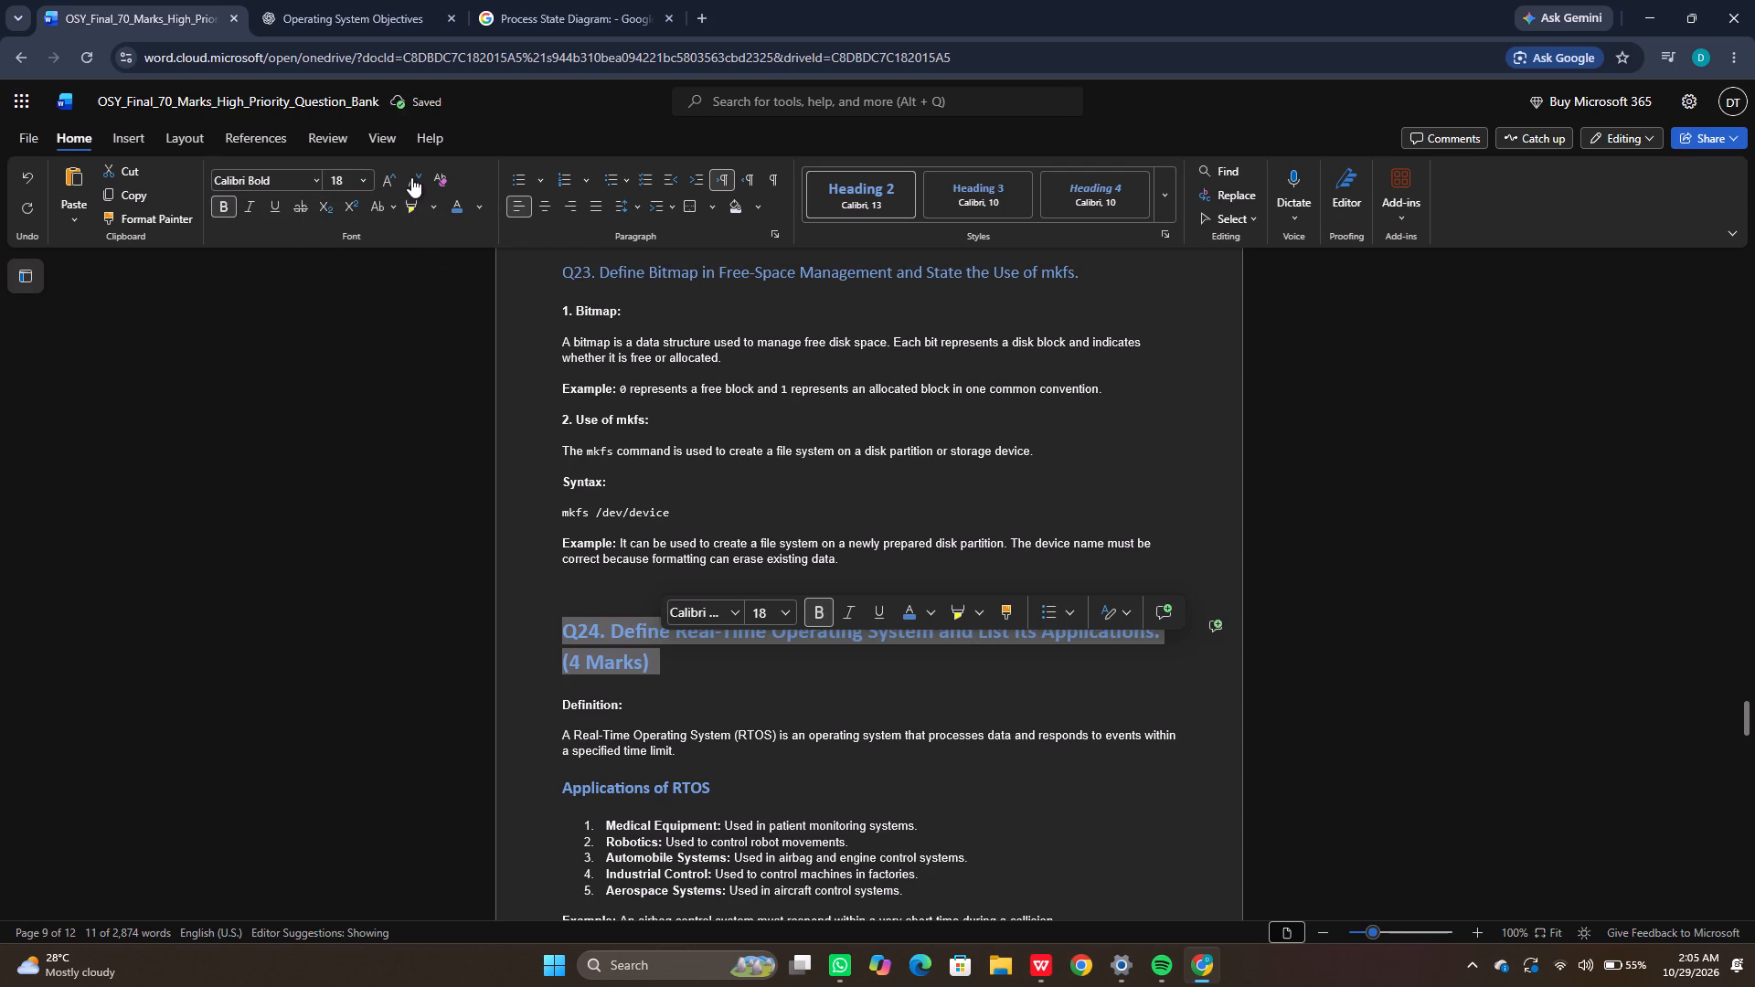
double_click(411, 177)
left_click(220, 211)
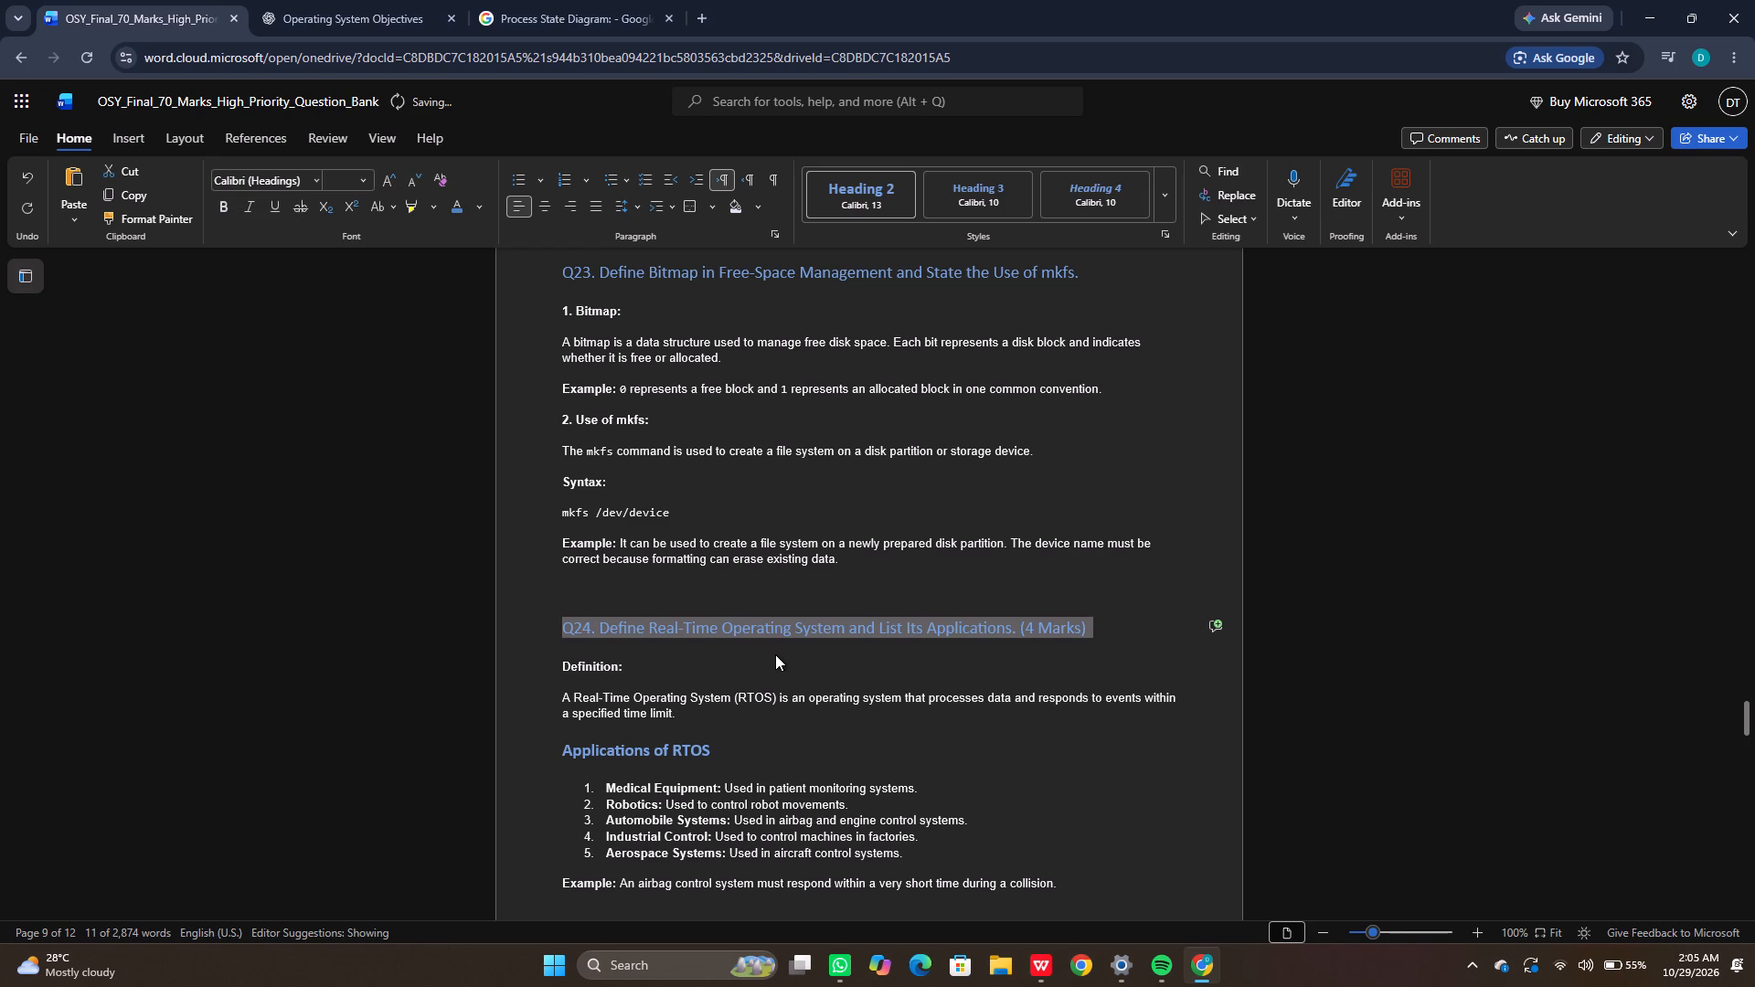
Delete the marks note "(4 Marks)" from the end of the Q24 heading.
left_click(1101, 635)
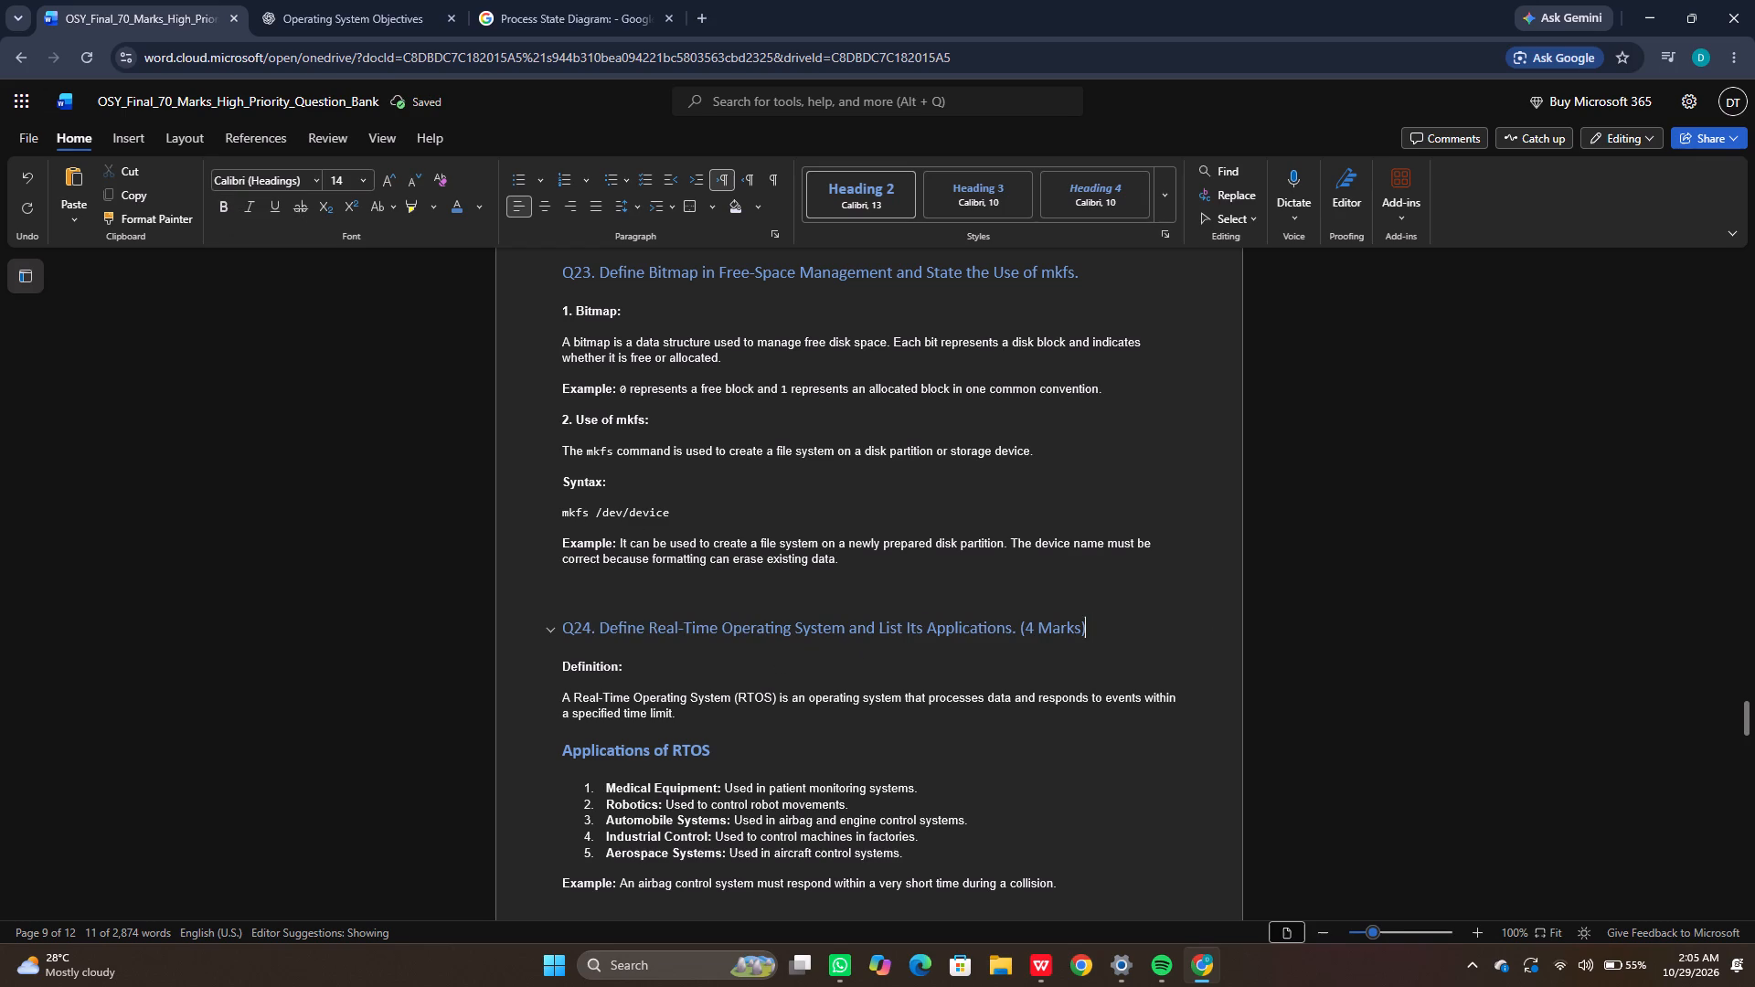
key("BackSpace")
key("BackSpace")
key("BackSpace")
key("BackSpace")
key("BackSpace")
key("BackSpace")
key("BackSpace")
key("BackSpace")
key("BackSpace")
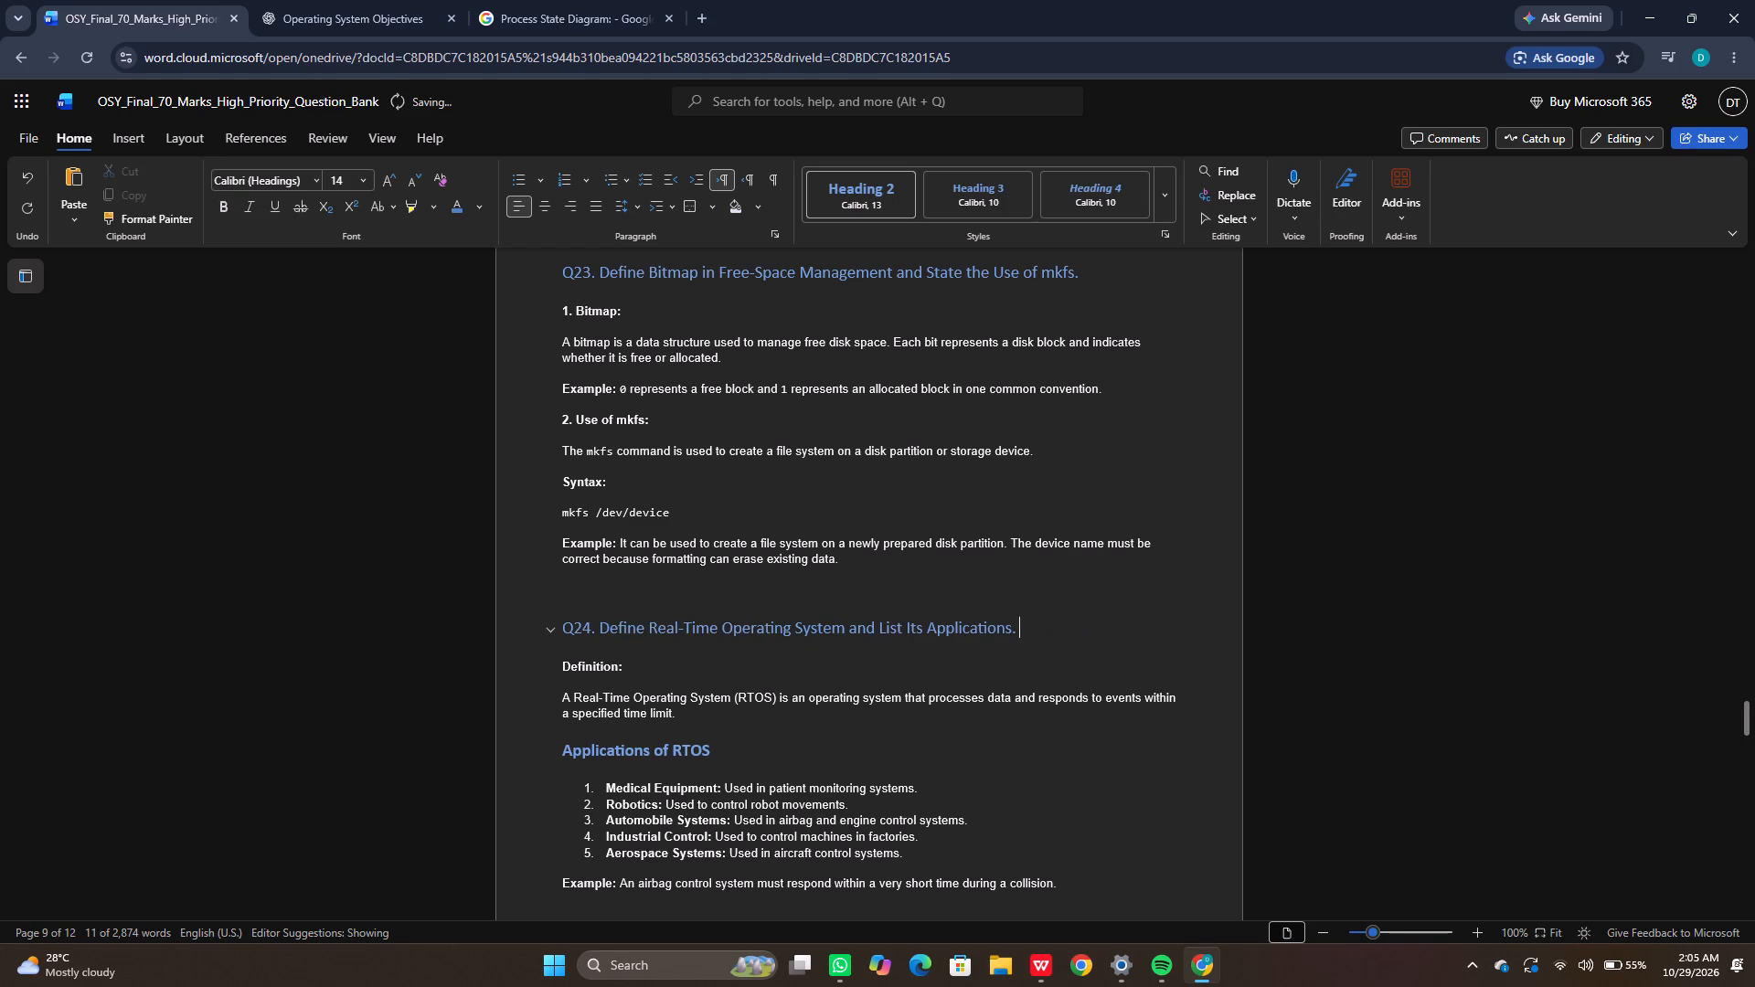
Increase the font size of the section heading "B. 4-MARK QUESTIONS — HIGH PRIORITY" to 18.
scroll(1101, 635, "down", 6)
scroll(1101, 635, "up", 1)
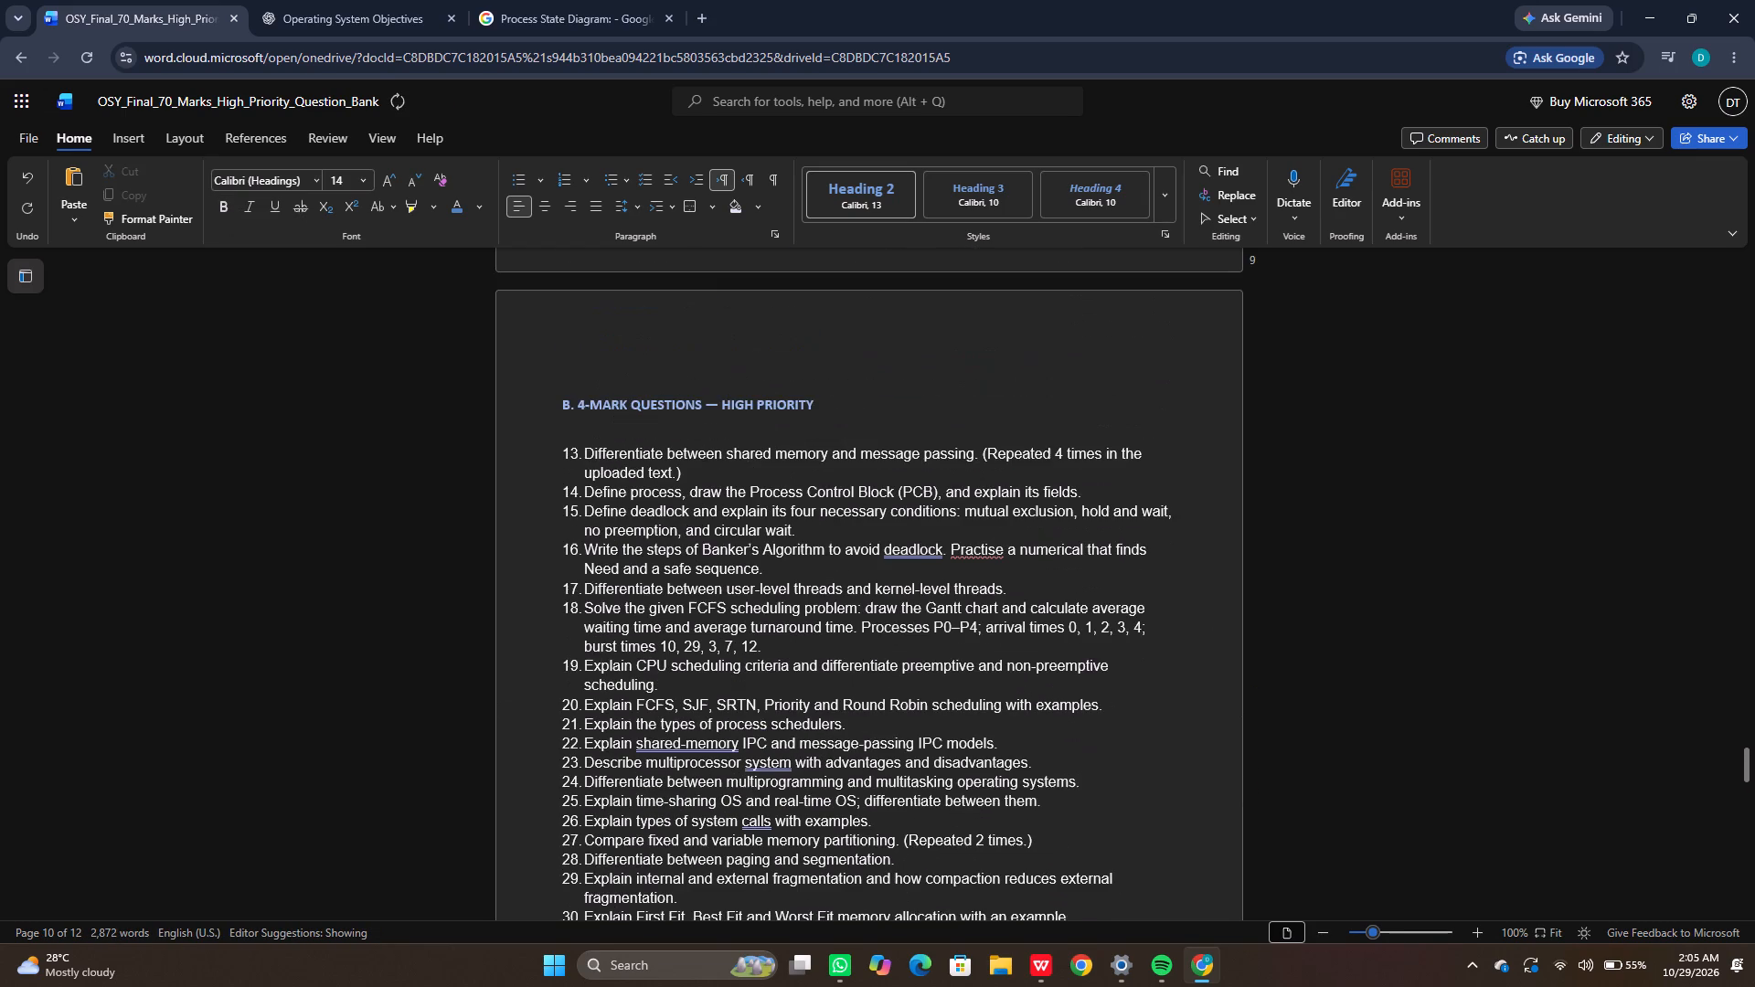
scroll(1101, 635, "up", 1)
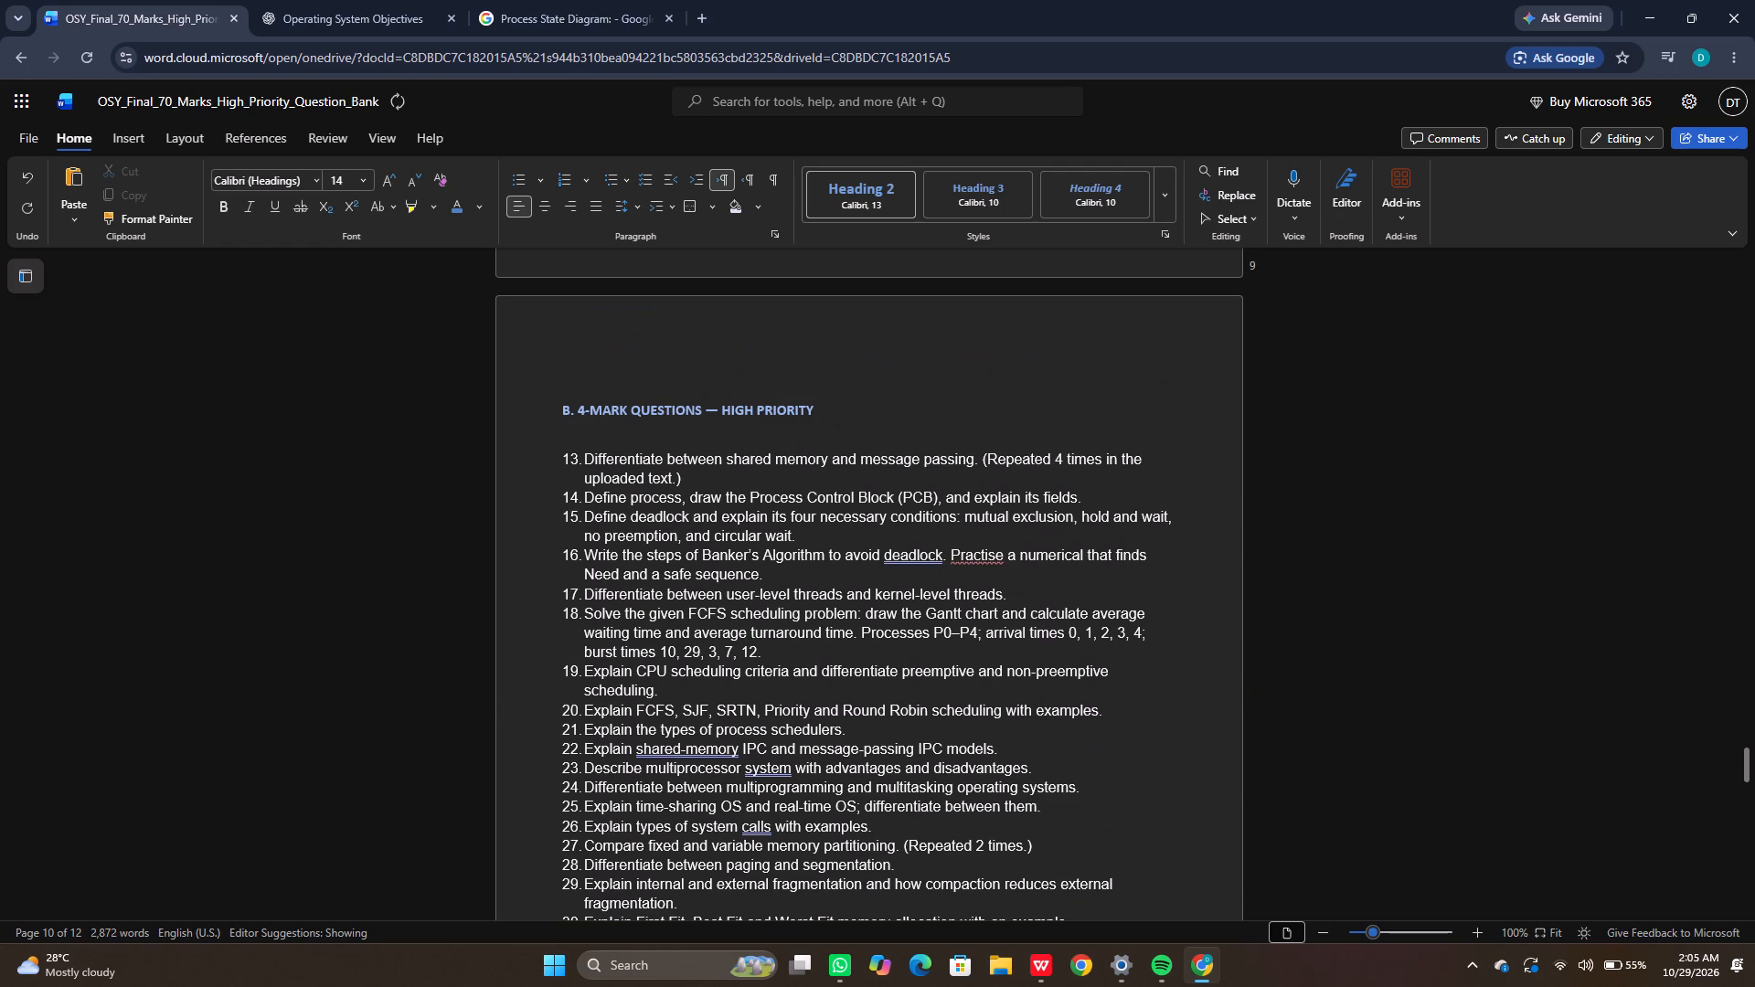
triple_click(690, 401)
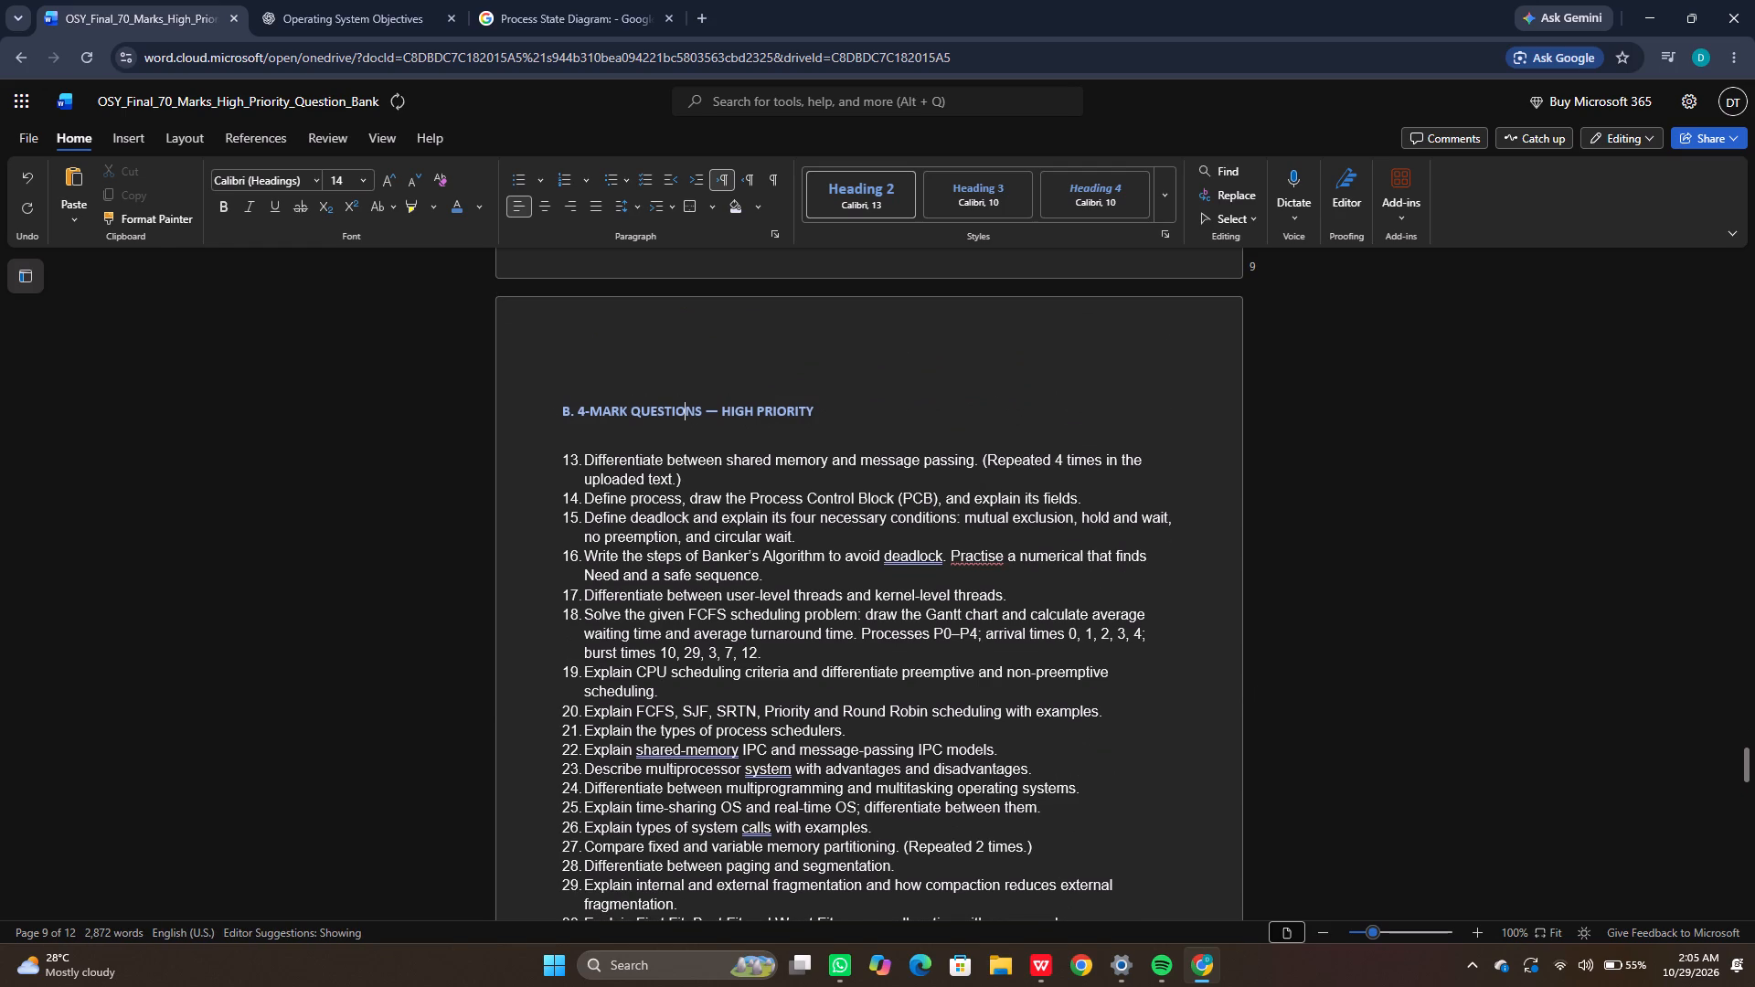
triple_click(383, 184)
left_click(804, 529)
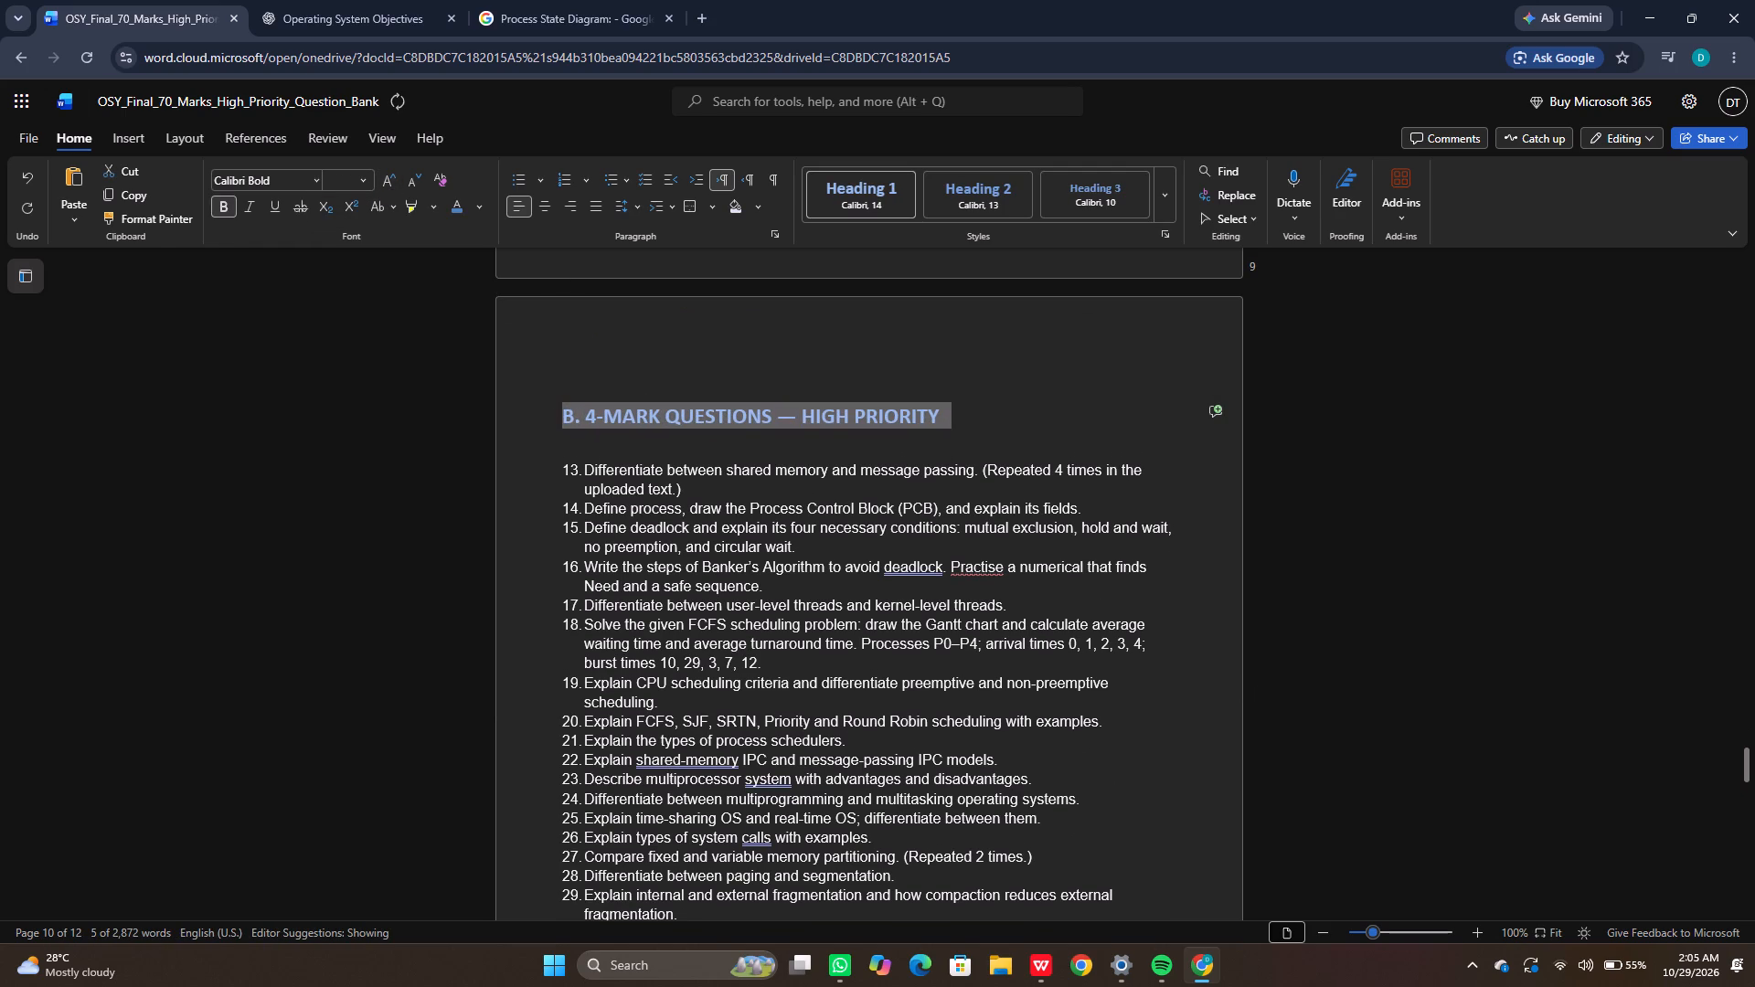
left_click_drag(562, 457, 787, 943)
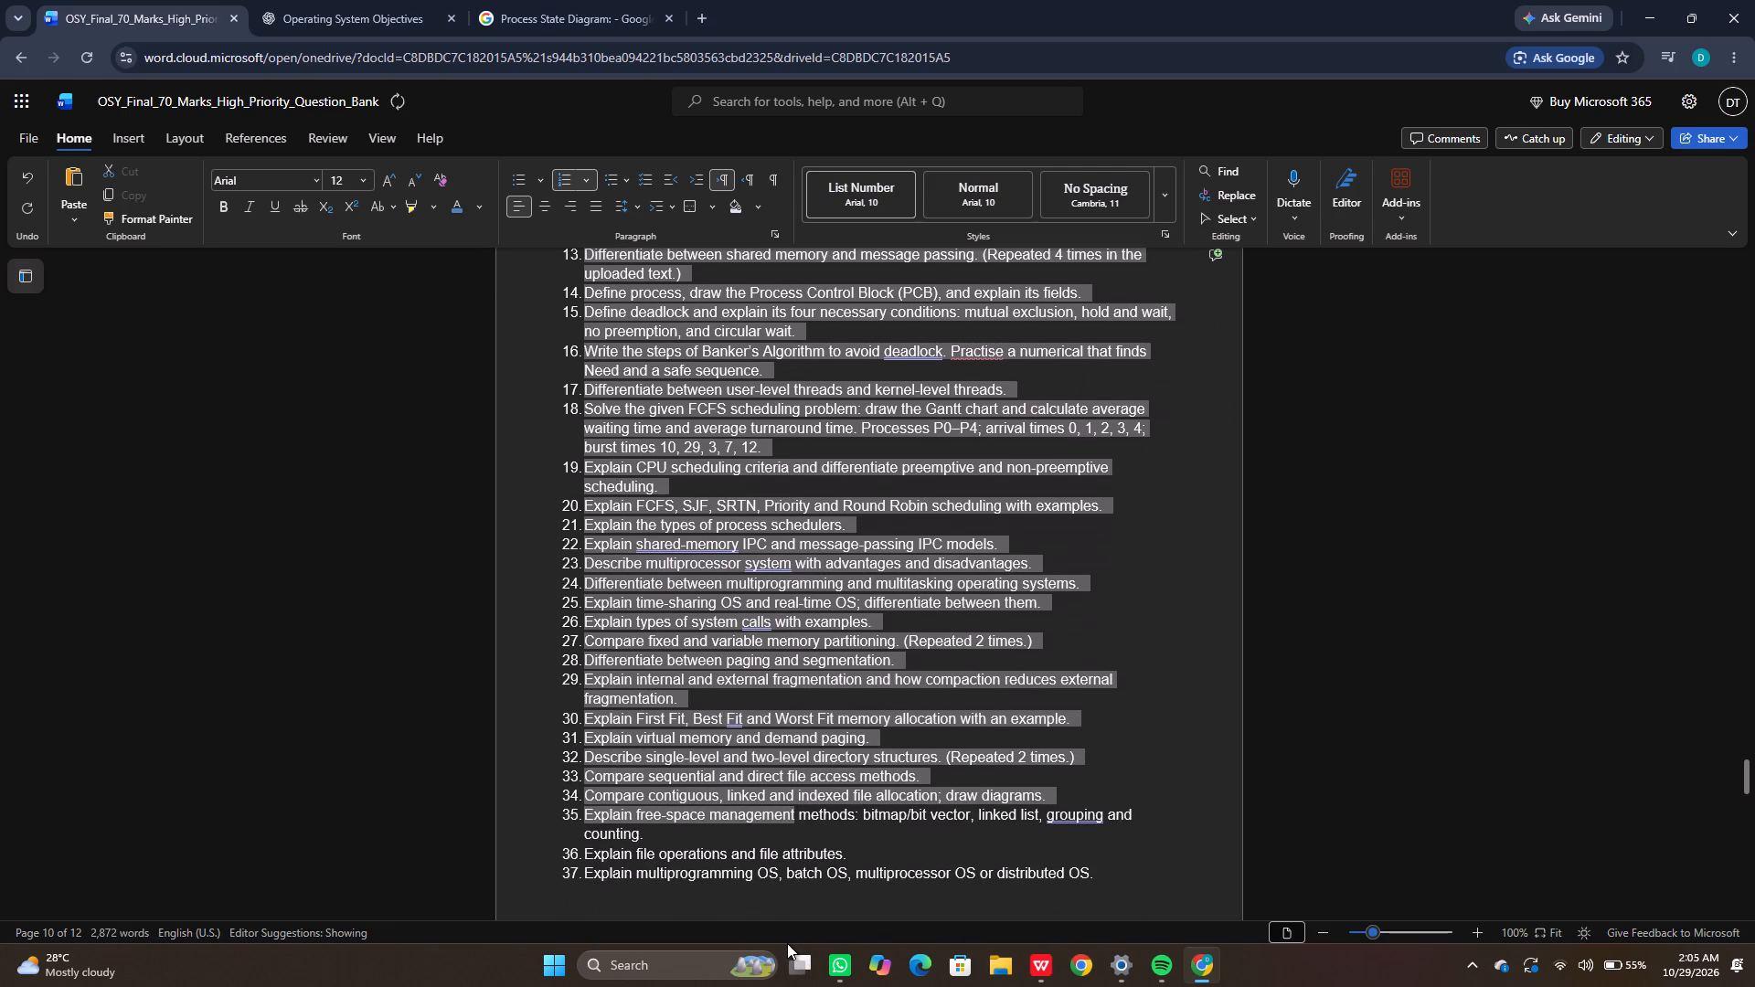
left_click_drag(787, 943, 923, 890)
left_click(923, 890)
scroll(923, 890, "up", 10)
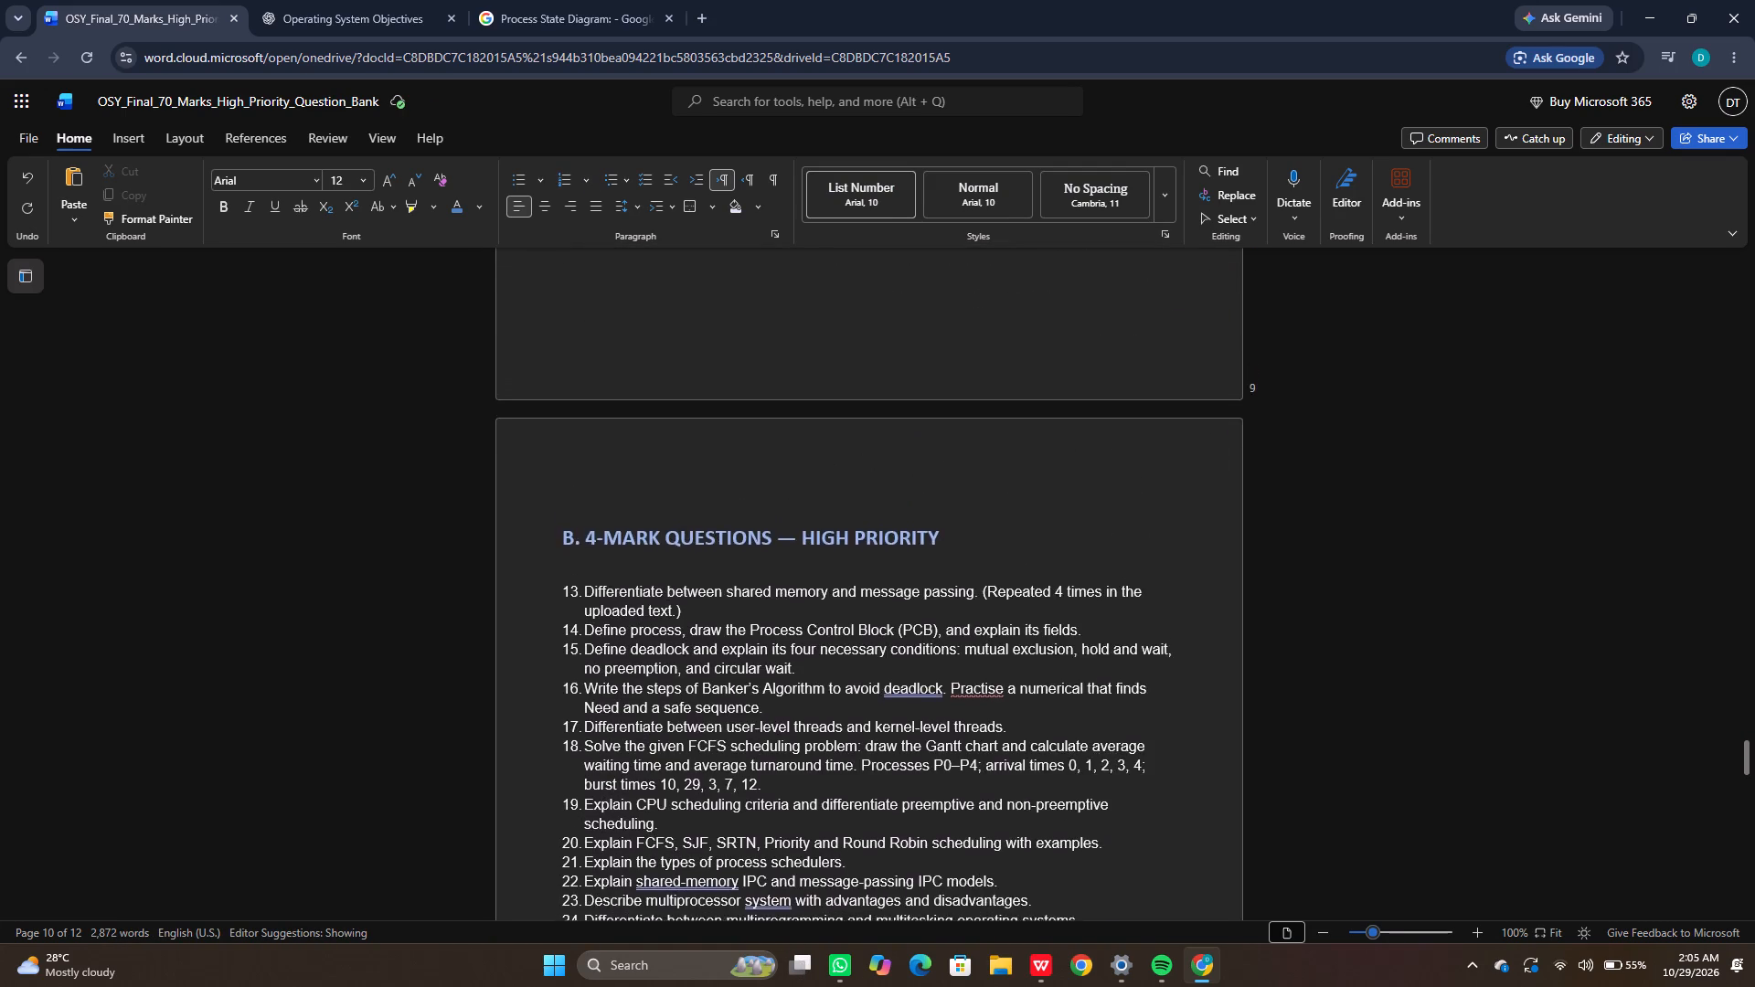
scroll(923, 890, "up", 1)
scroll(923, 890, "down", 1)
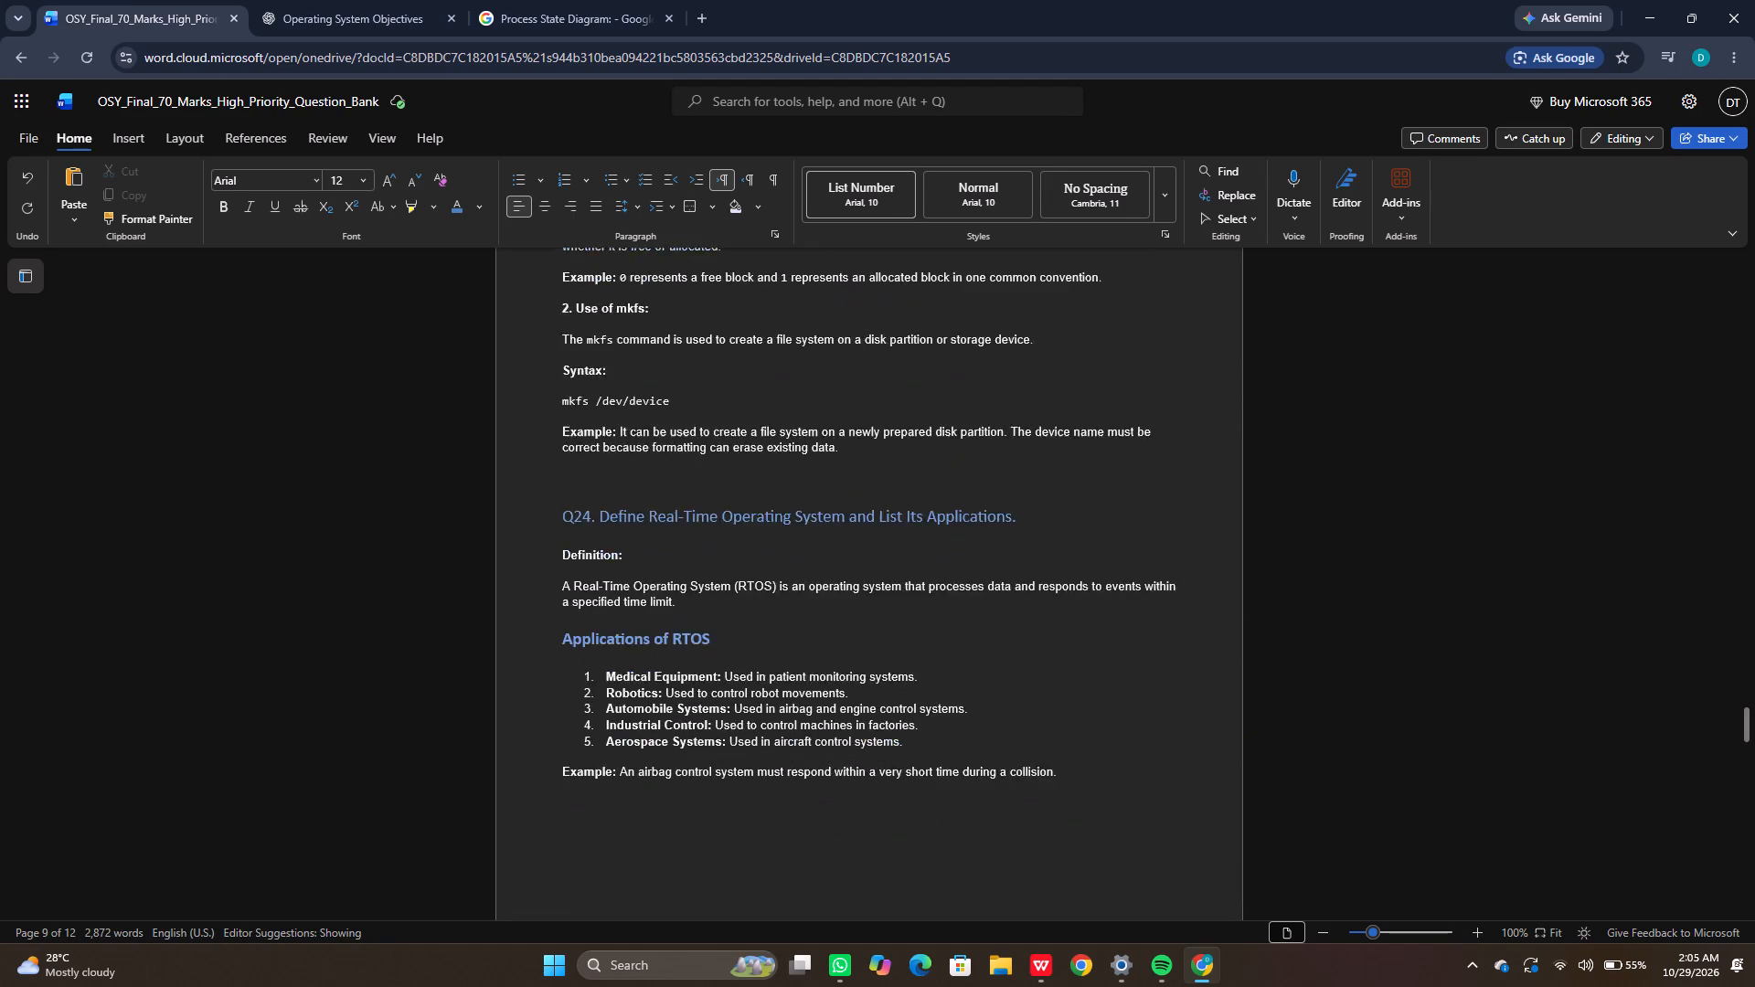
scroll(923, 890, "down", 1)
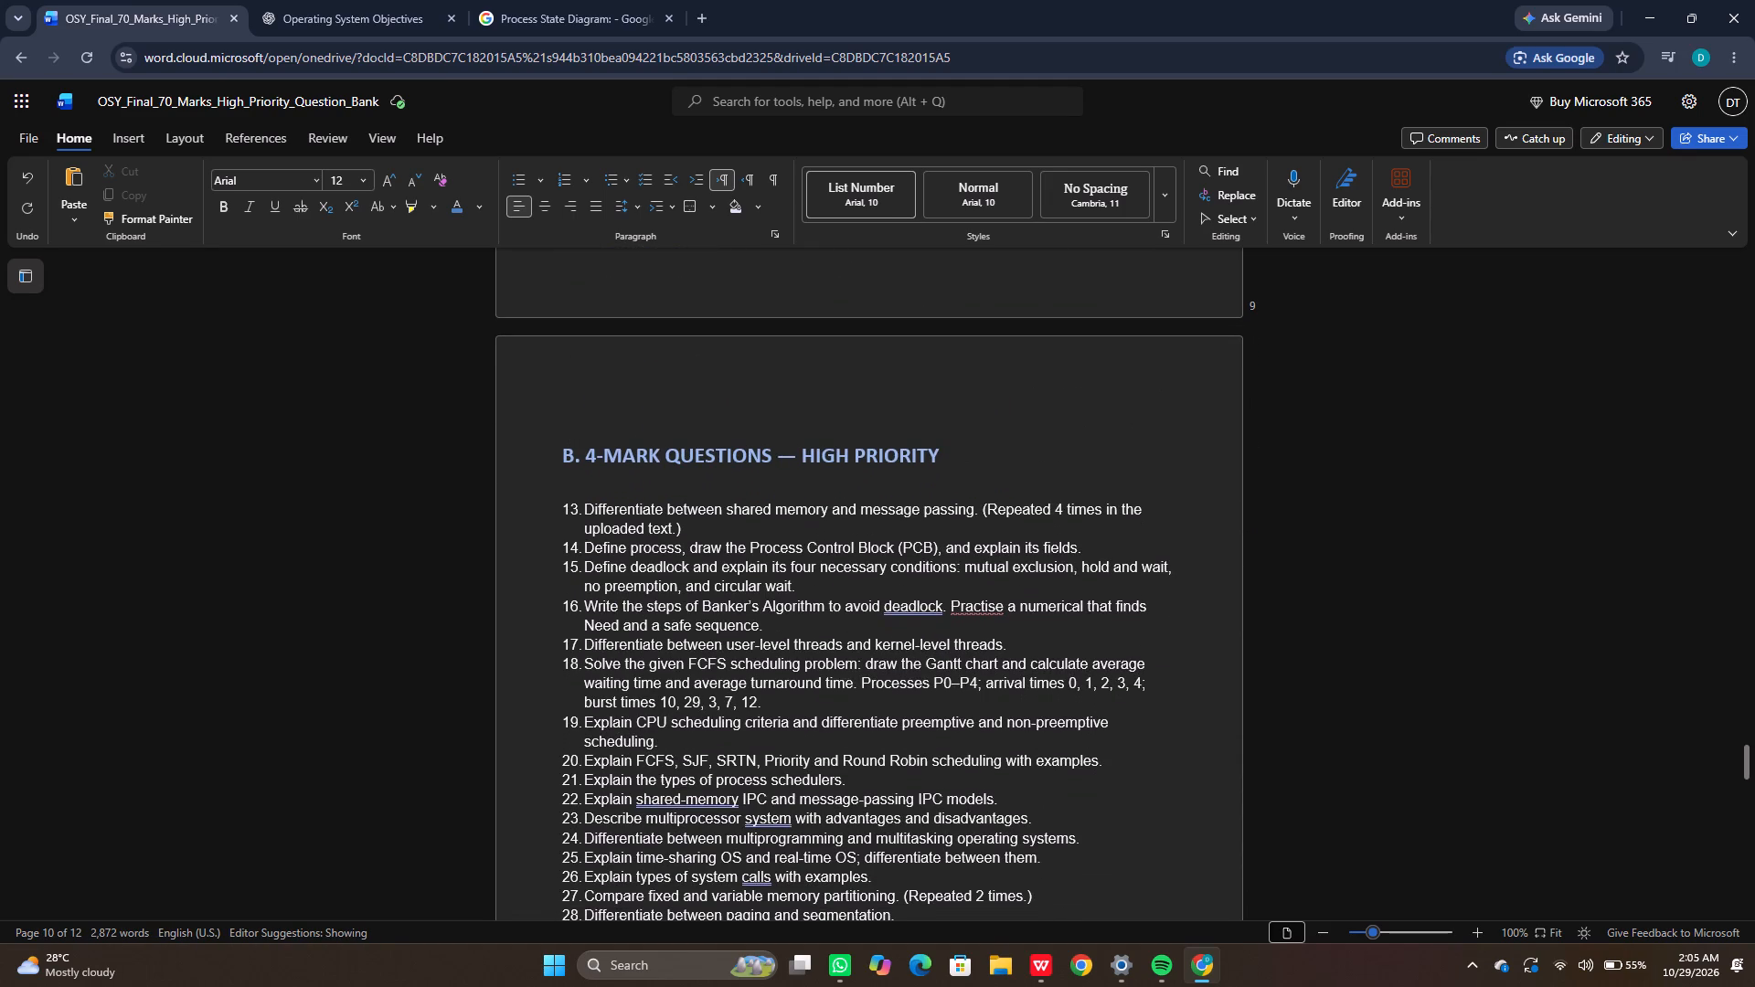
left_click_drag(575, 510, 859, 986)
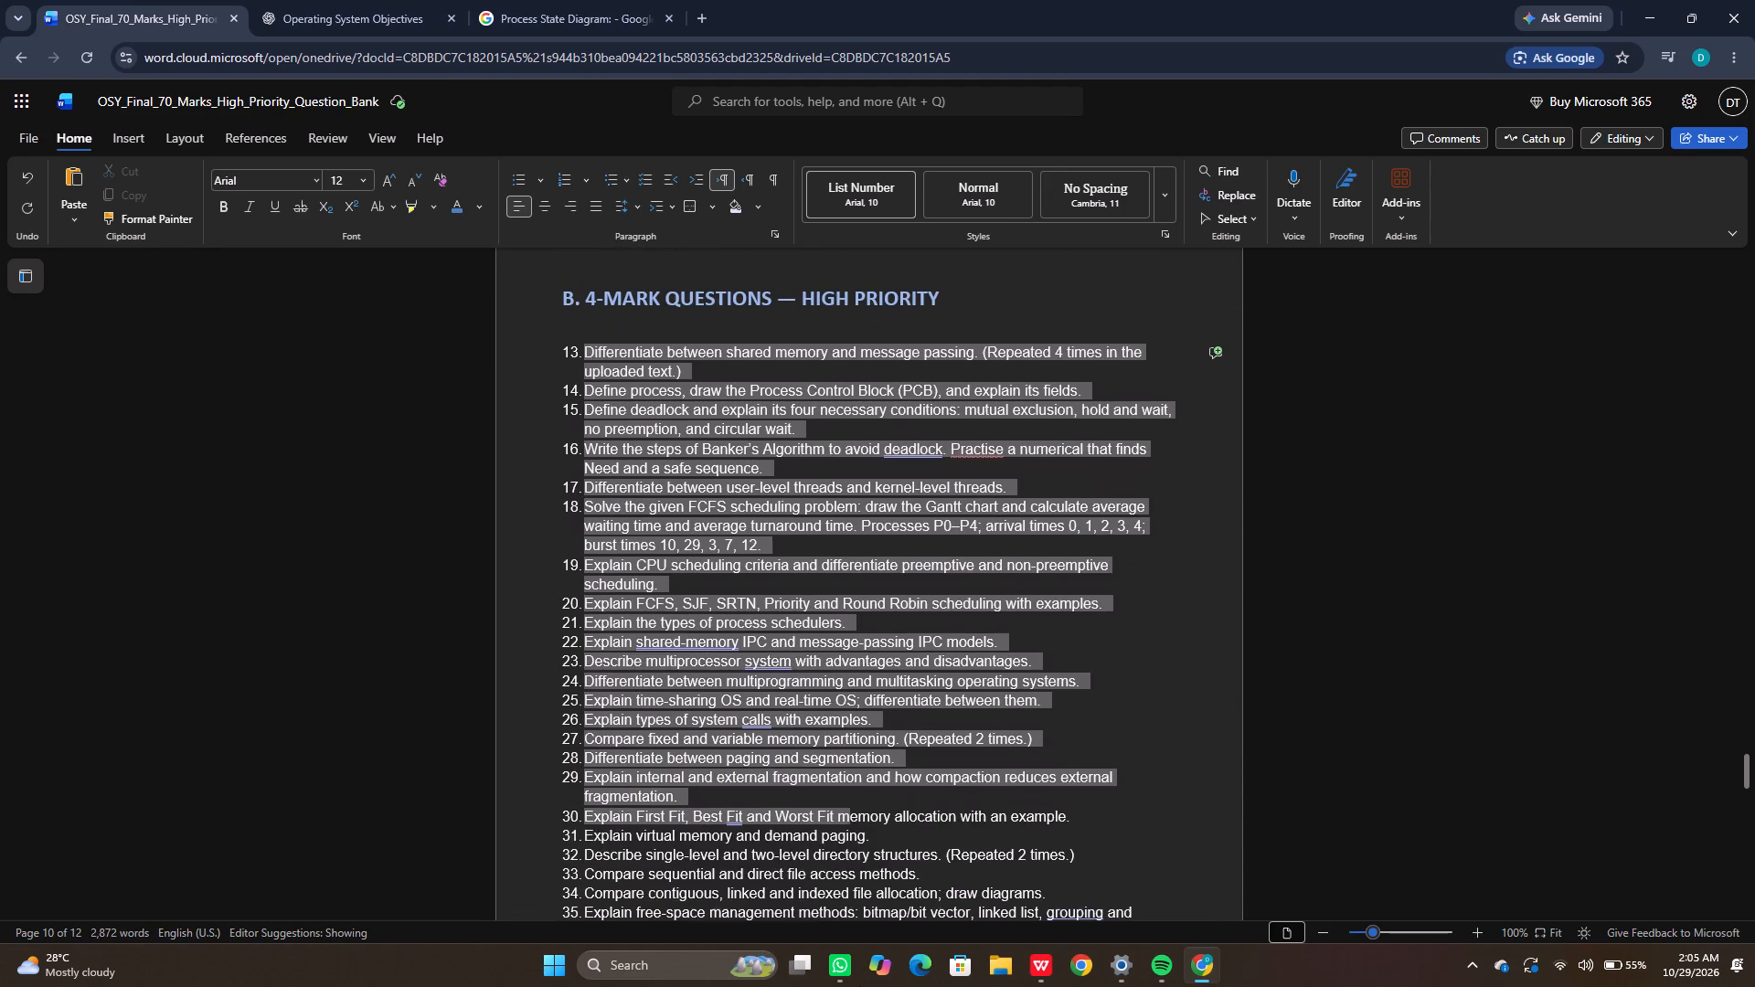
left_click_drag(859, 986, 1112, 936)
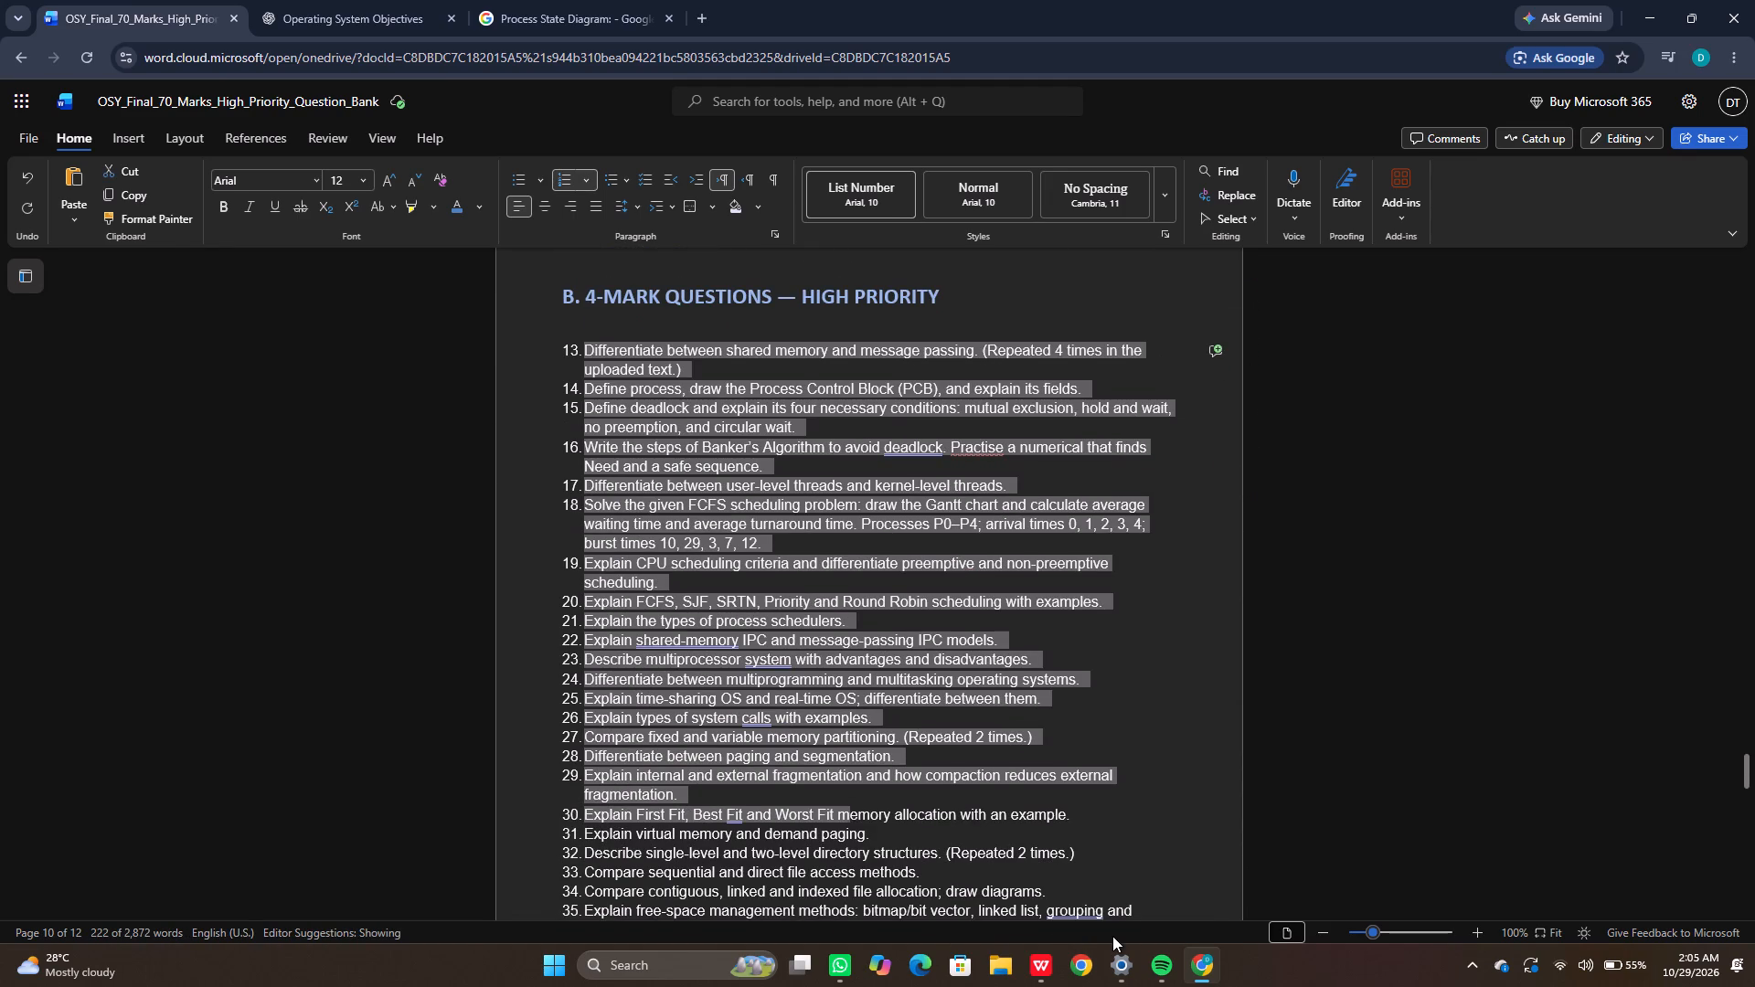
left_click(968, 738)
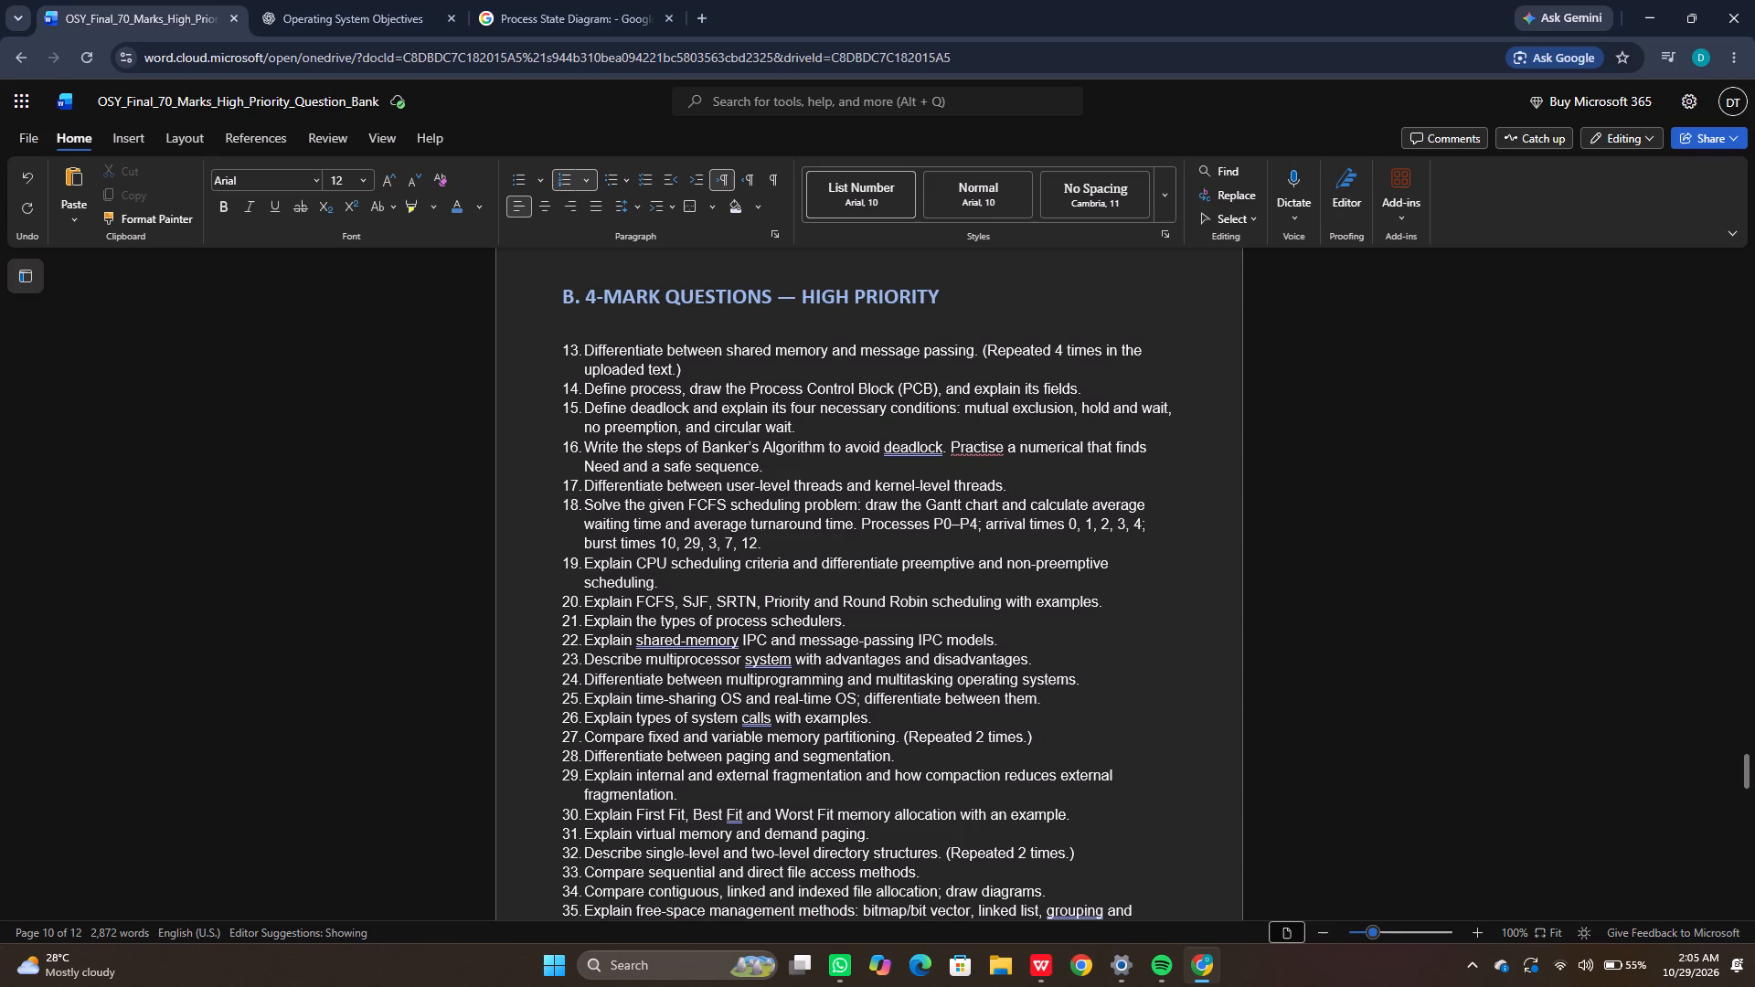
Copy the whole list of questions 13 to 37 under the 4-mark questions heading.
left_click_drag(580, 345, 1005, 845)
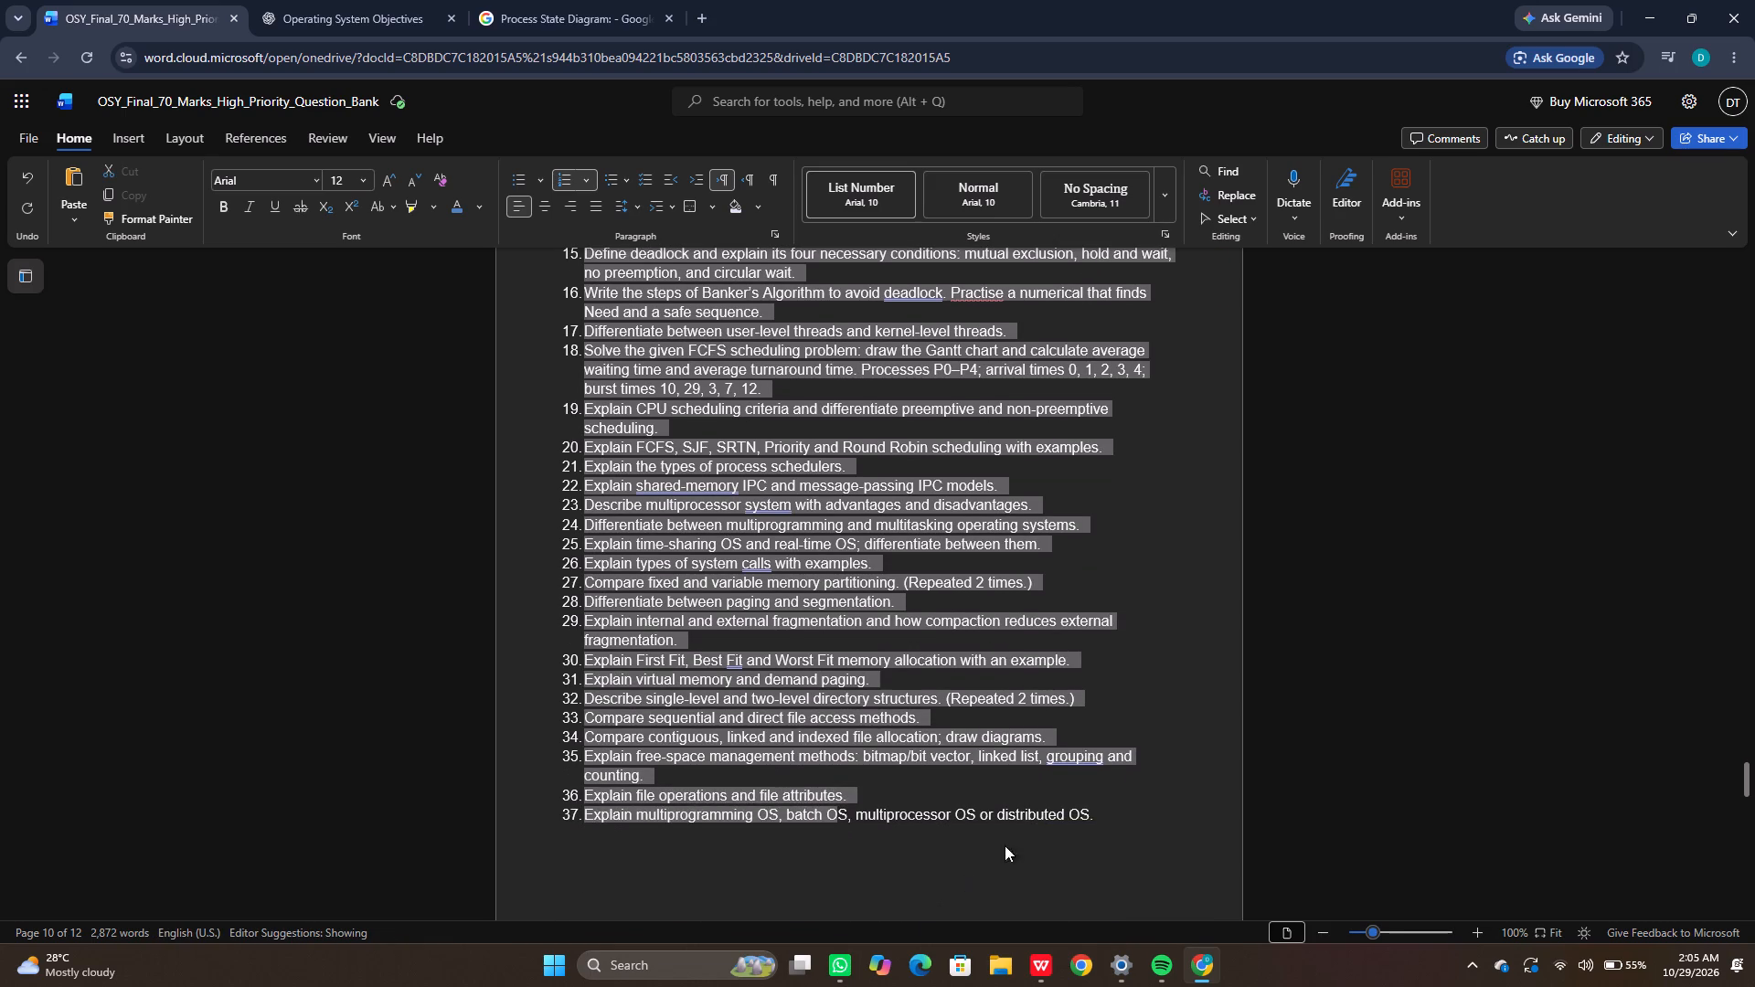
left_click_drag(1005, 845, 1101, 810)
left_click_drag(1101, 810, 937, 597)
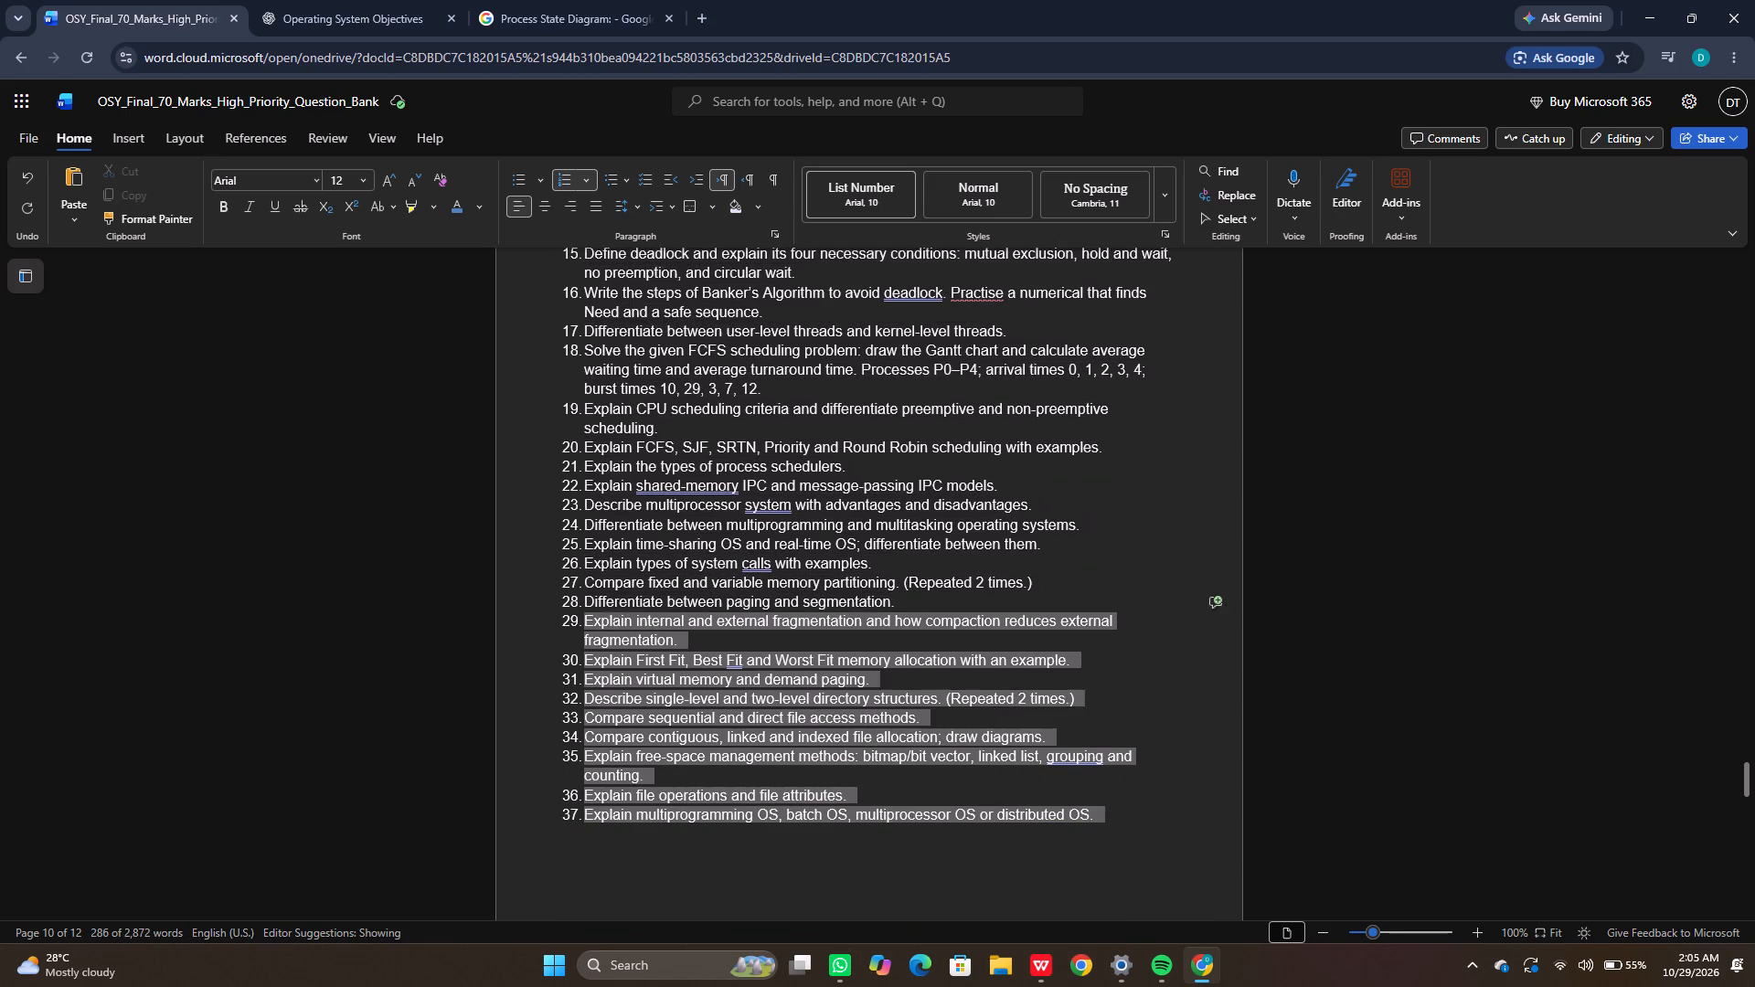
left_click_drag(937, 597, 690, 407)
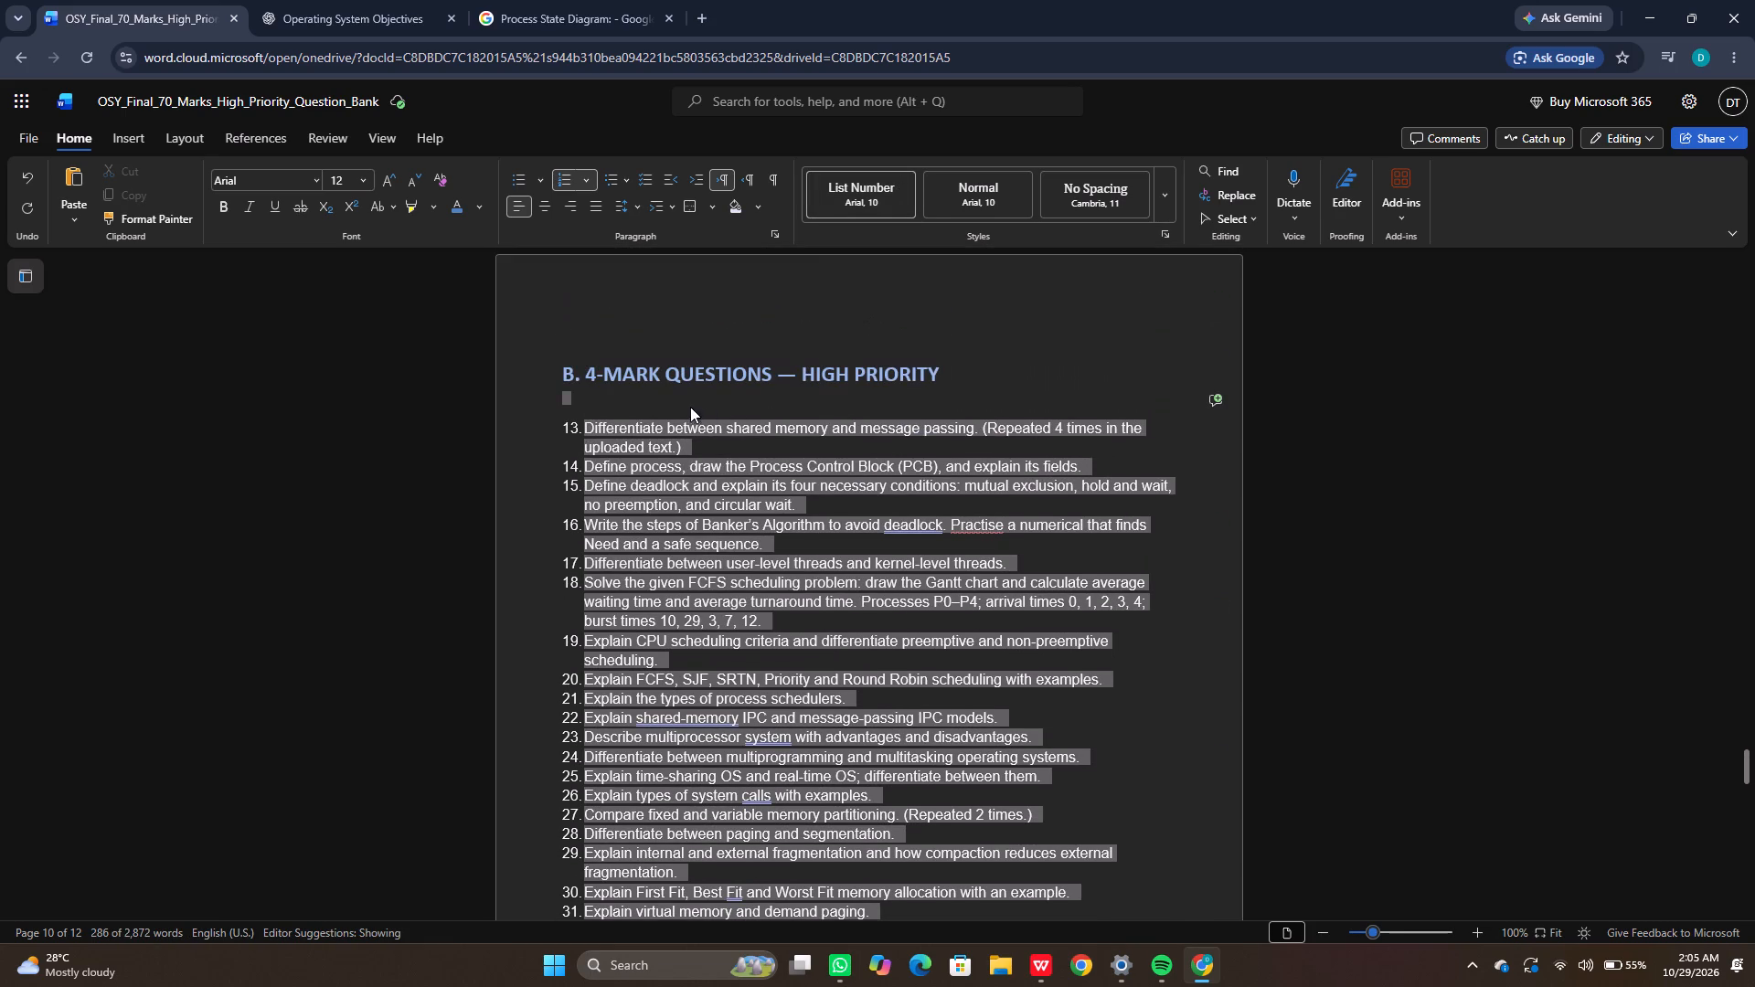
left_click_drag(690, 407, 643, 400)
key("ctrl+c")
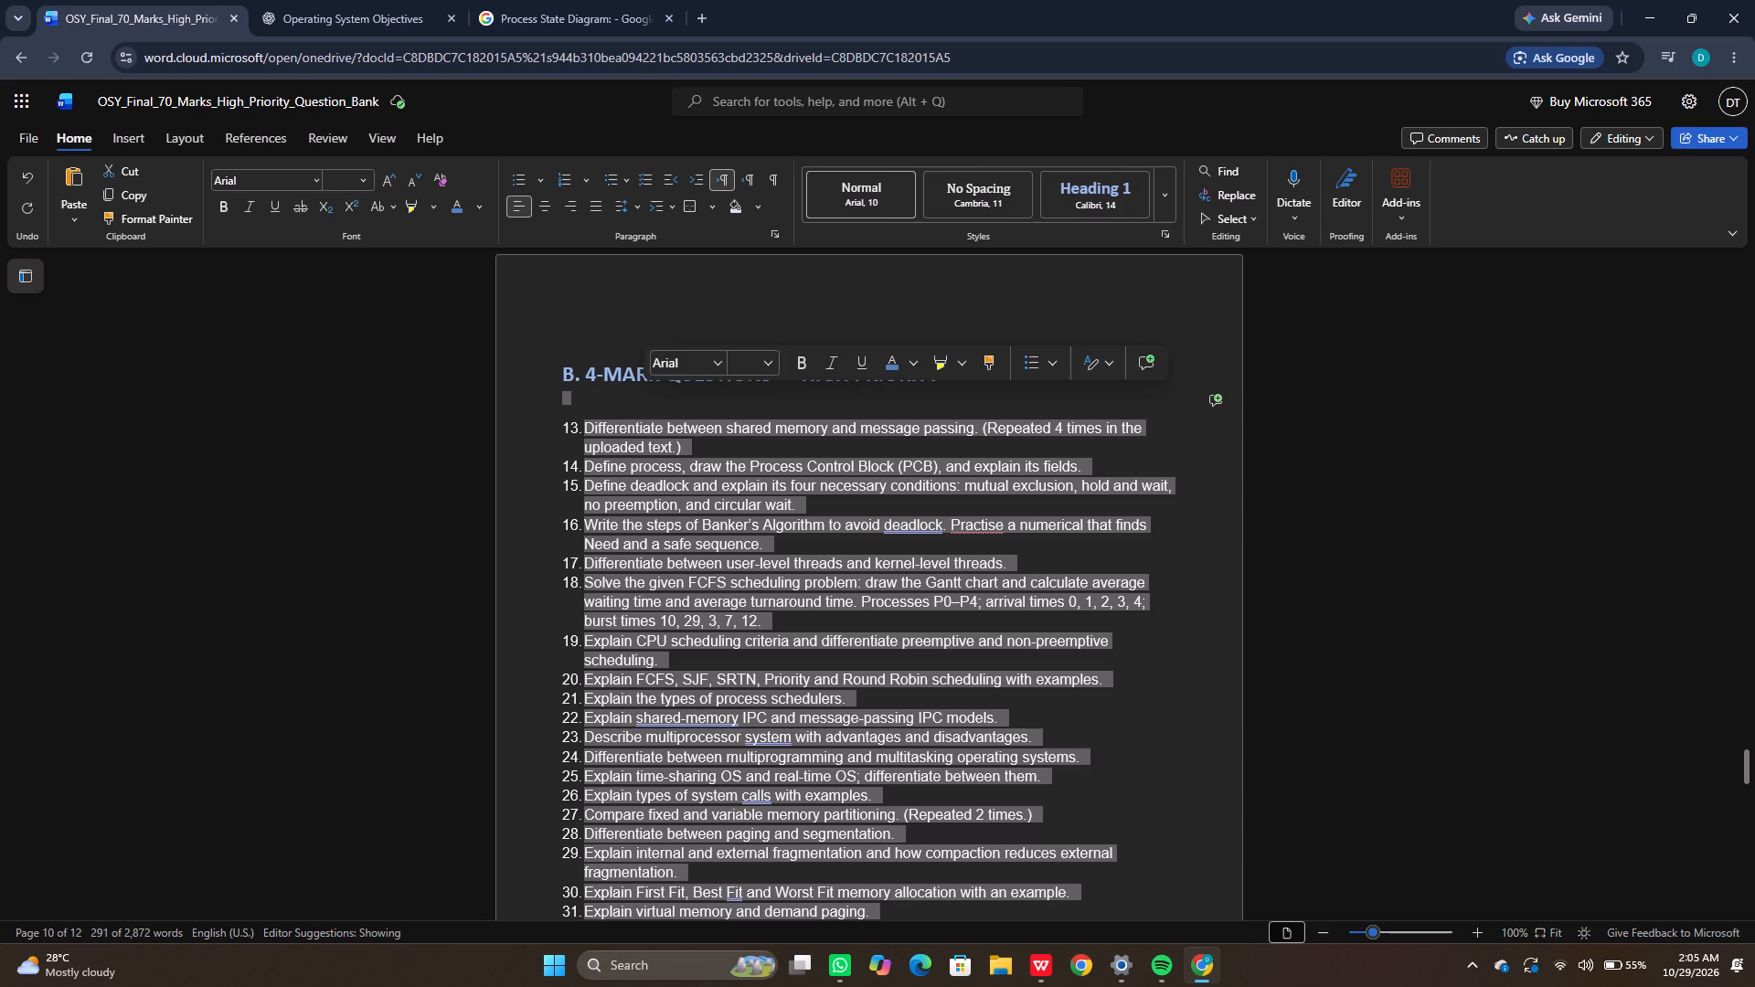
scroll(849, 595, "down", 9)
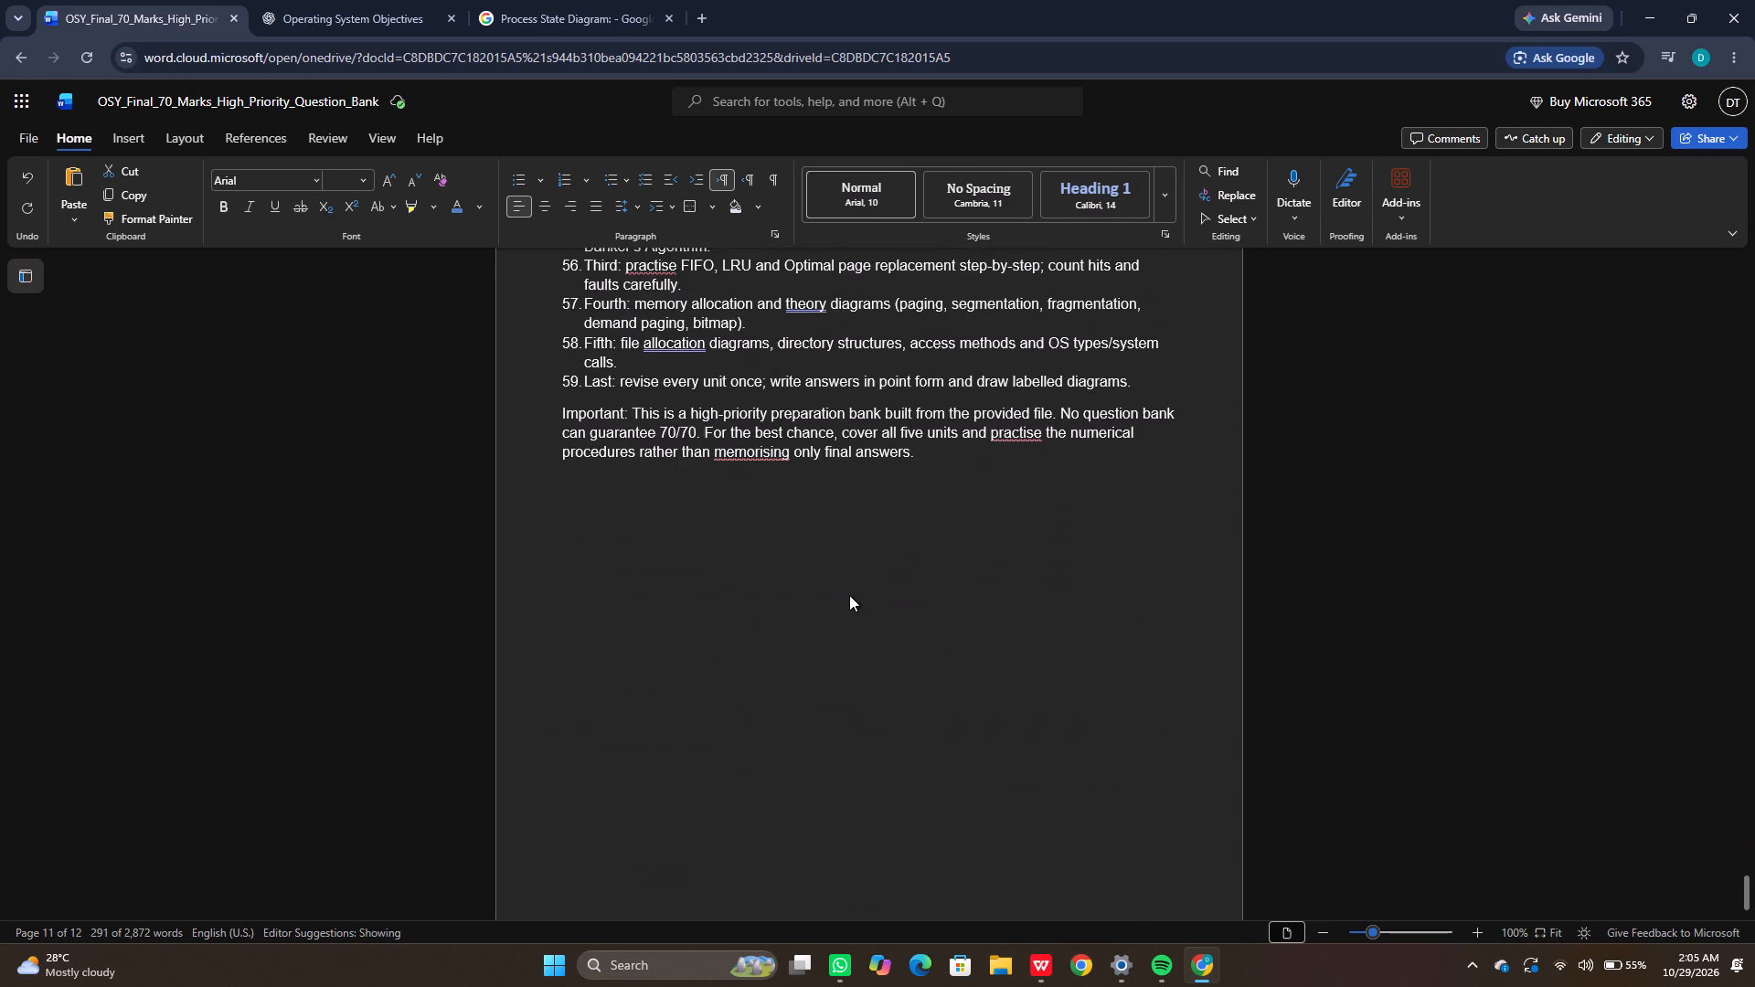
scroll(849, 595, "up", 13)
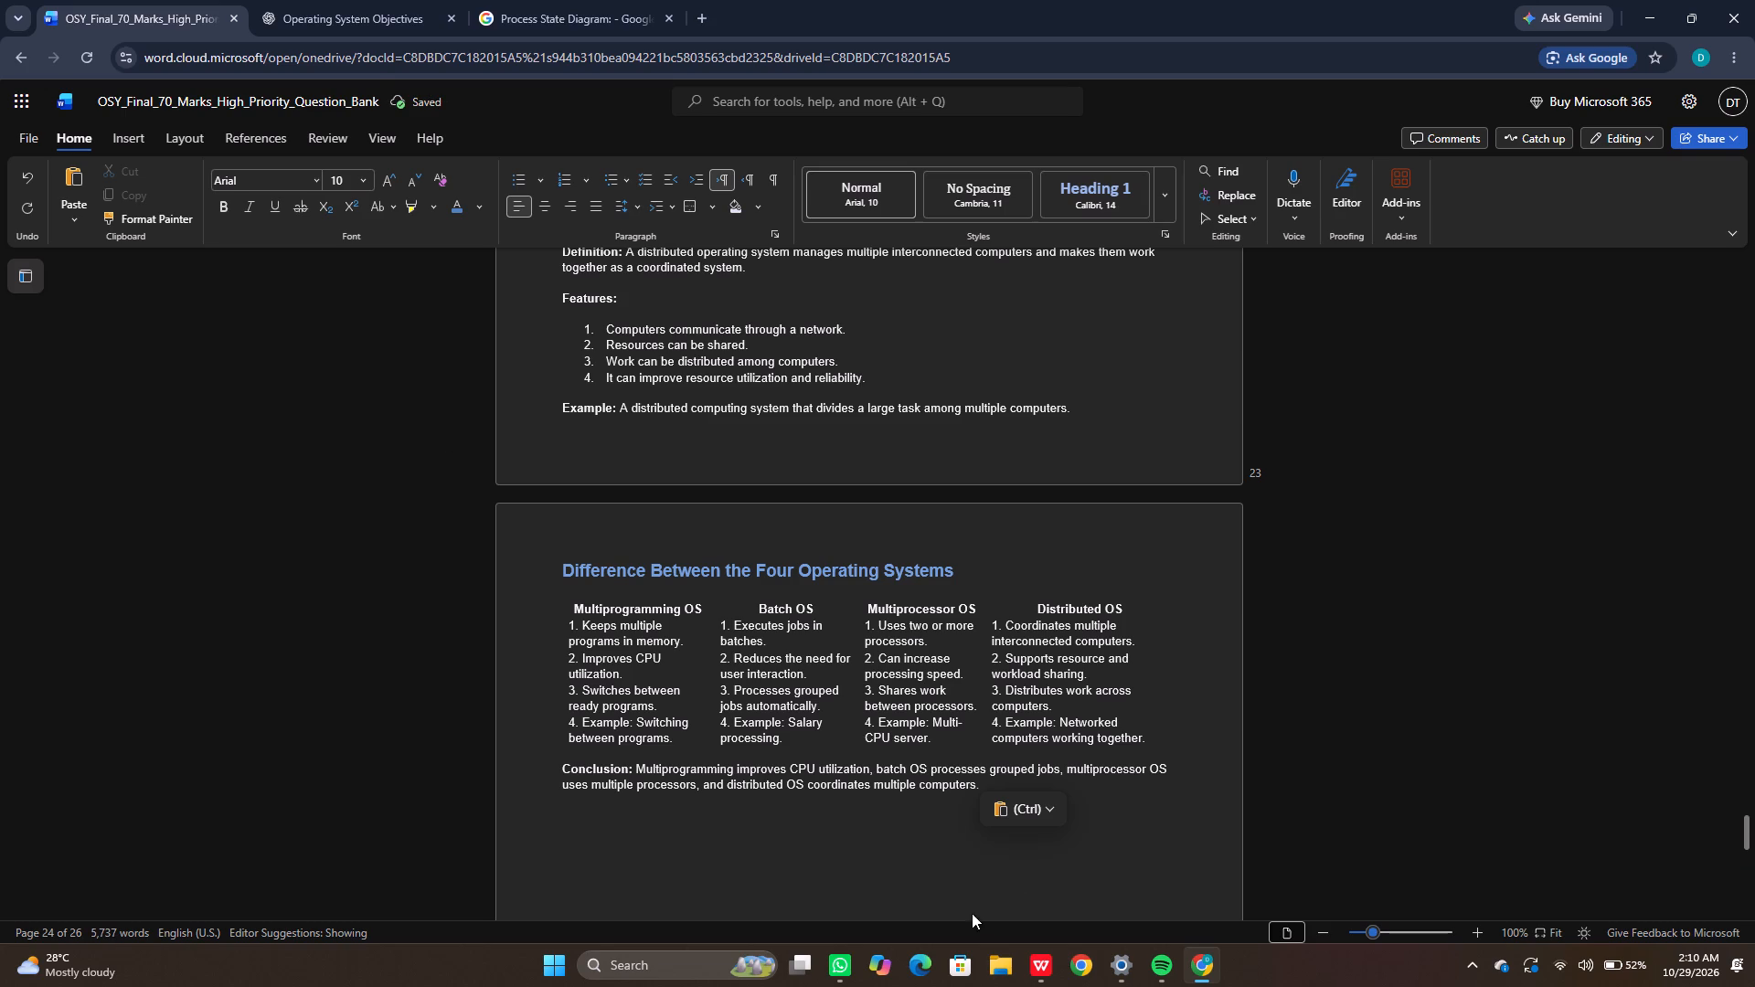
Delete the Conclusion paragraph below the "Difference Between the Four Operating Systems" table at the end of the Q37 answer.
left_click_drag(977, 780, 955, 779)
left_click_drag(955, 779, 968, 781)
left_click_drag(968, 781, 878, 769)
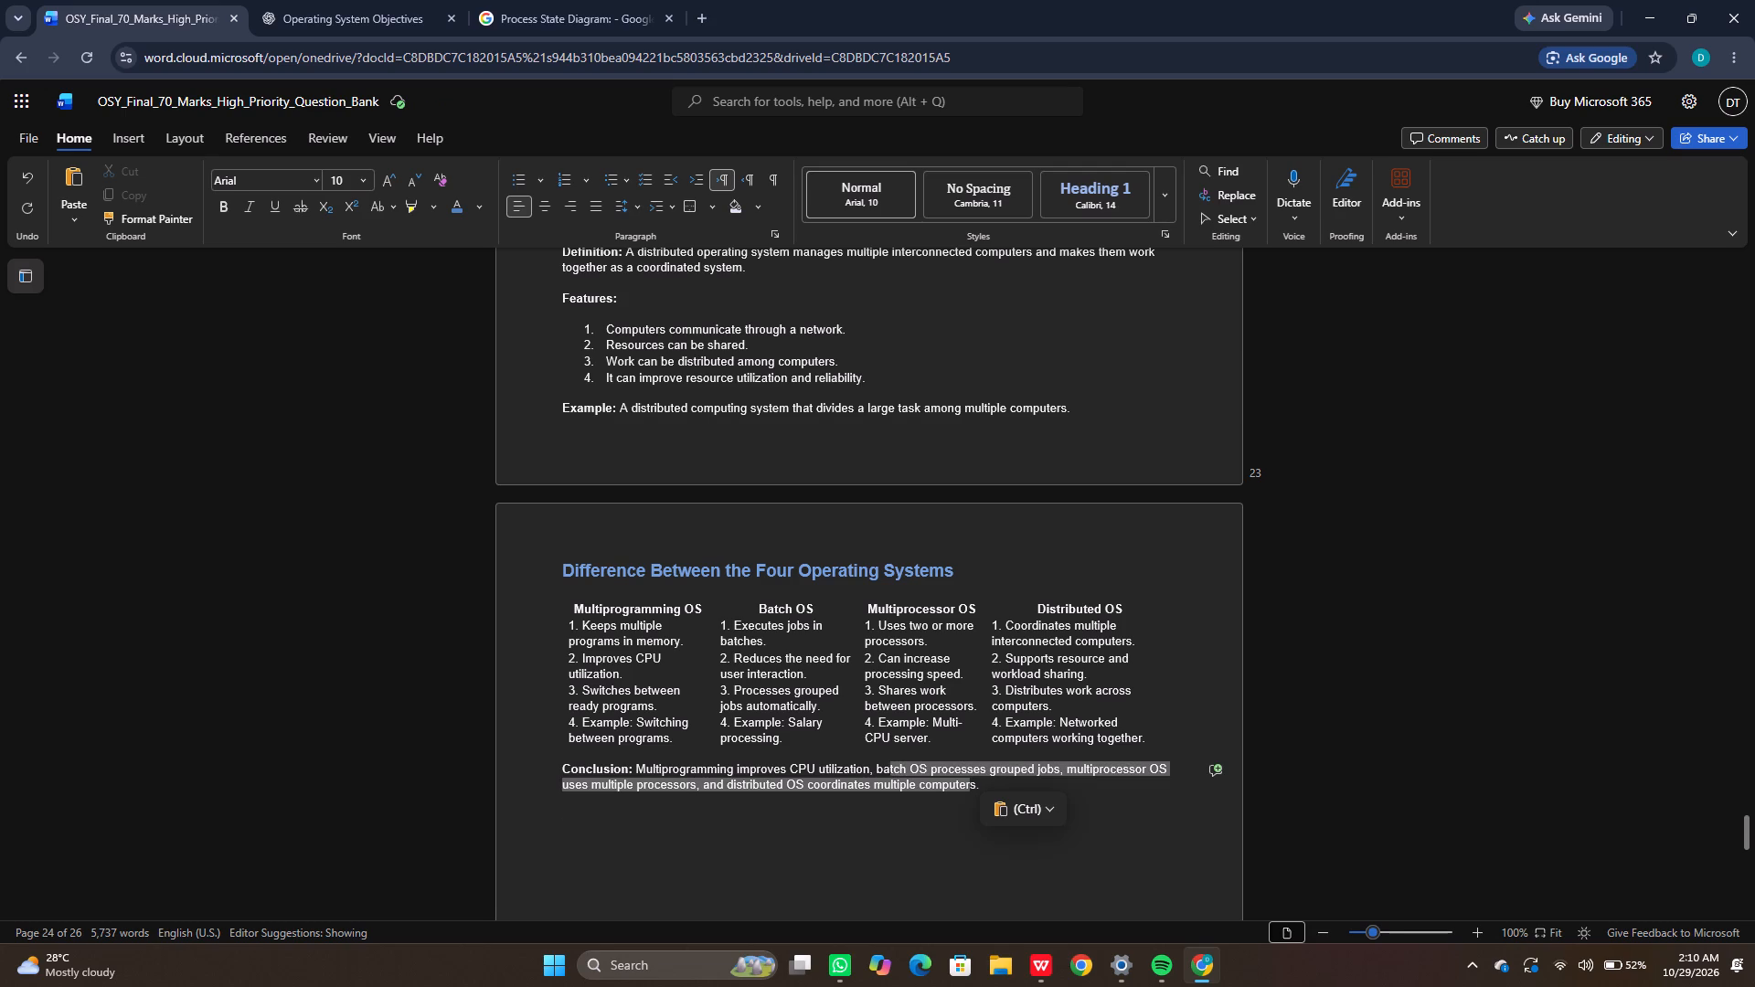
left_click_drag(878, 769, 563, 768)
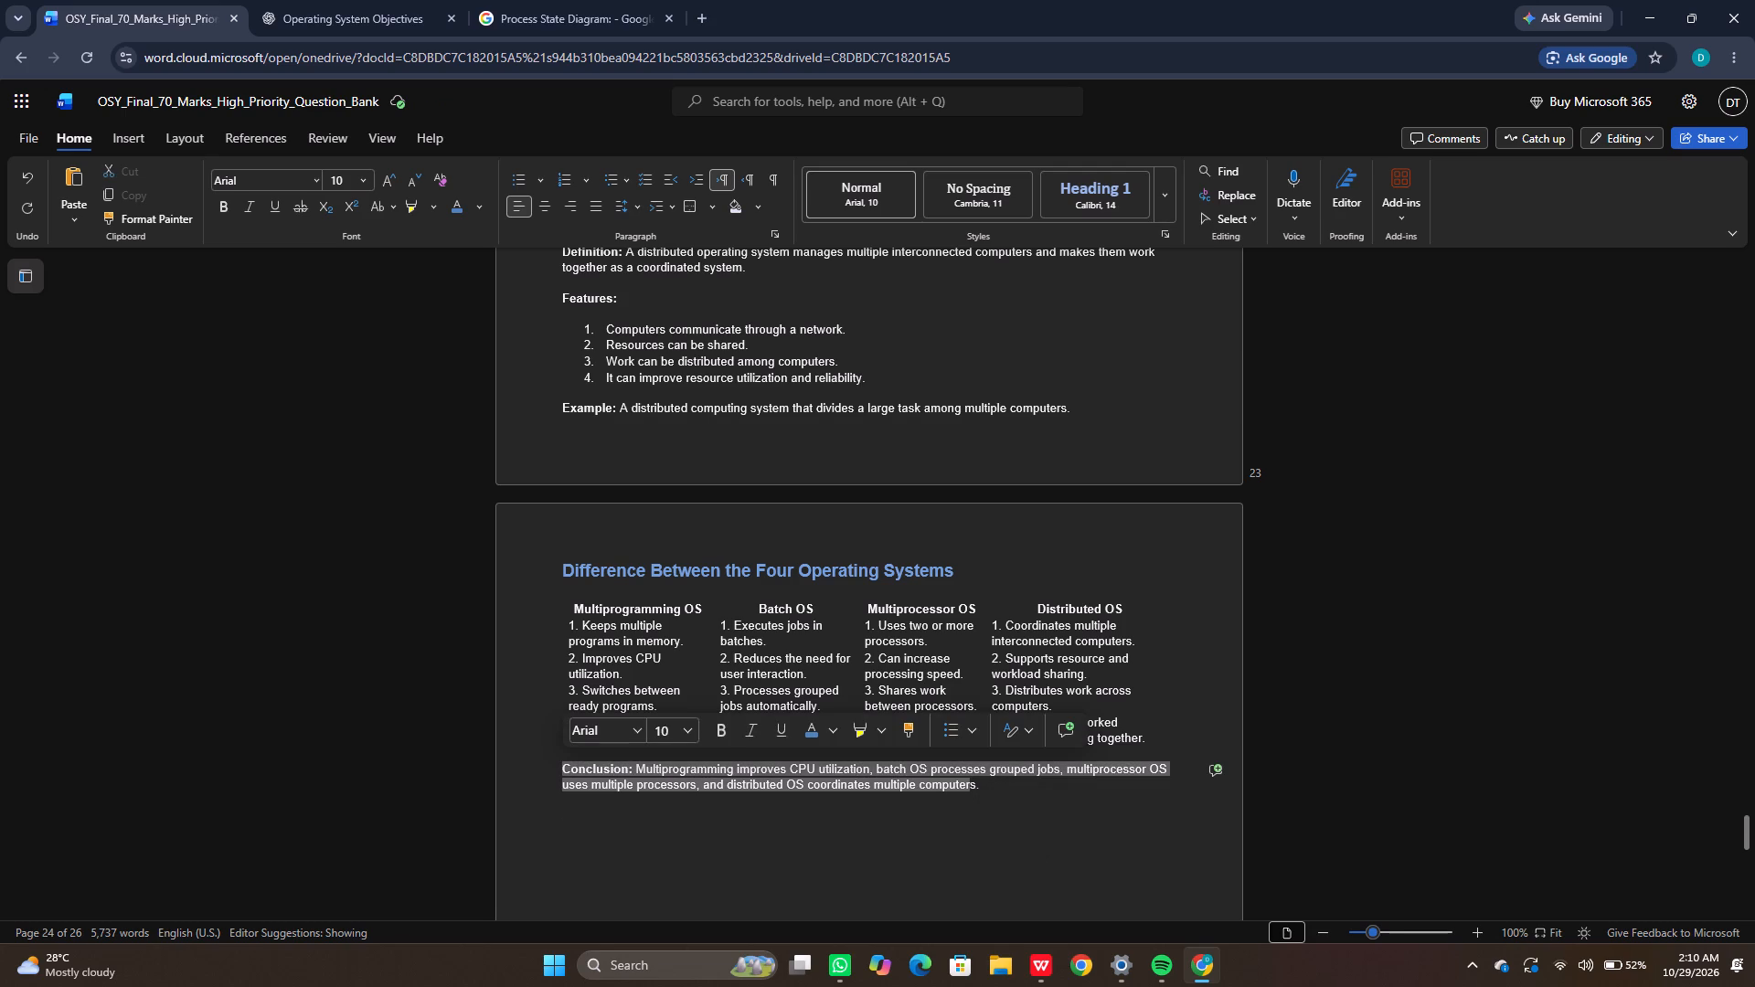
key("BackSpace")
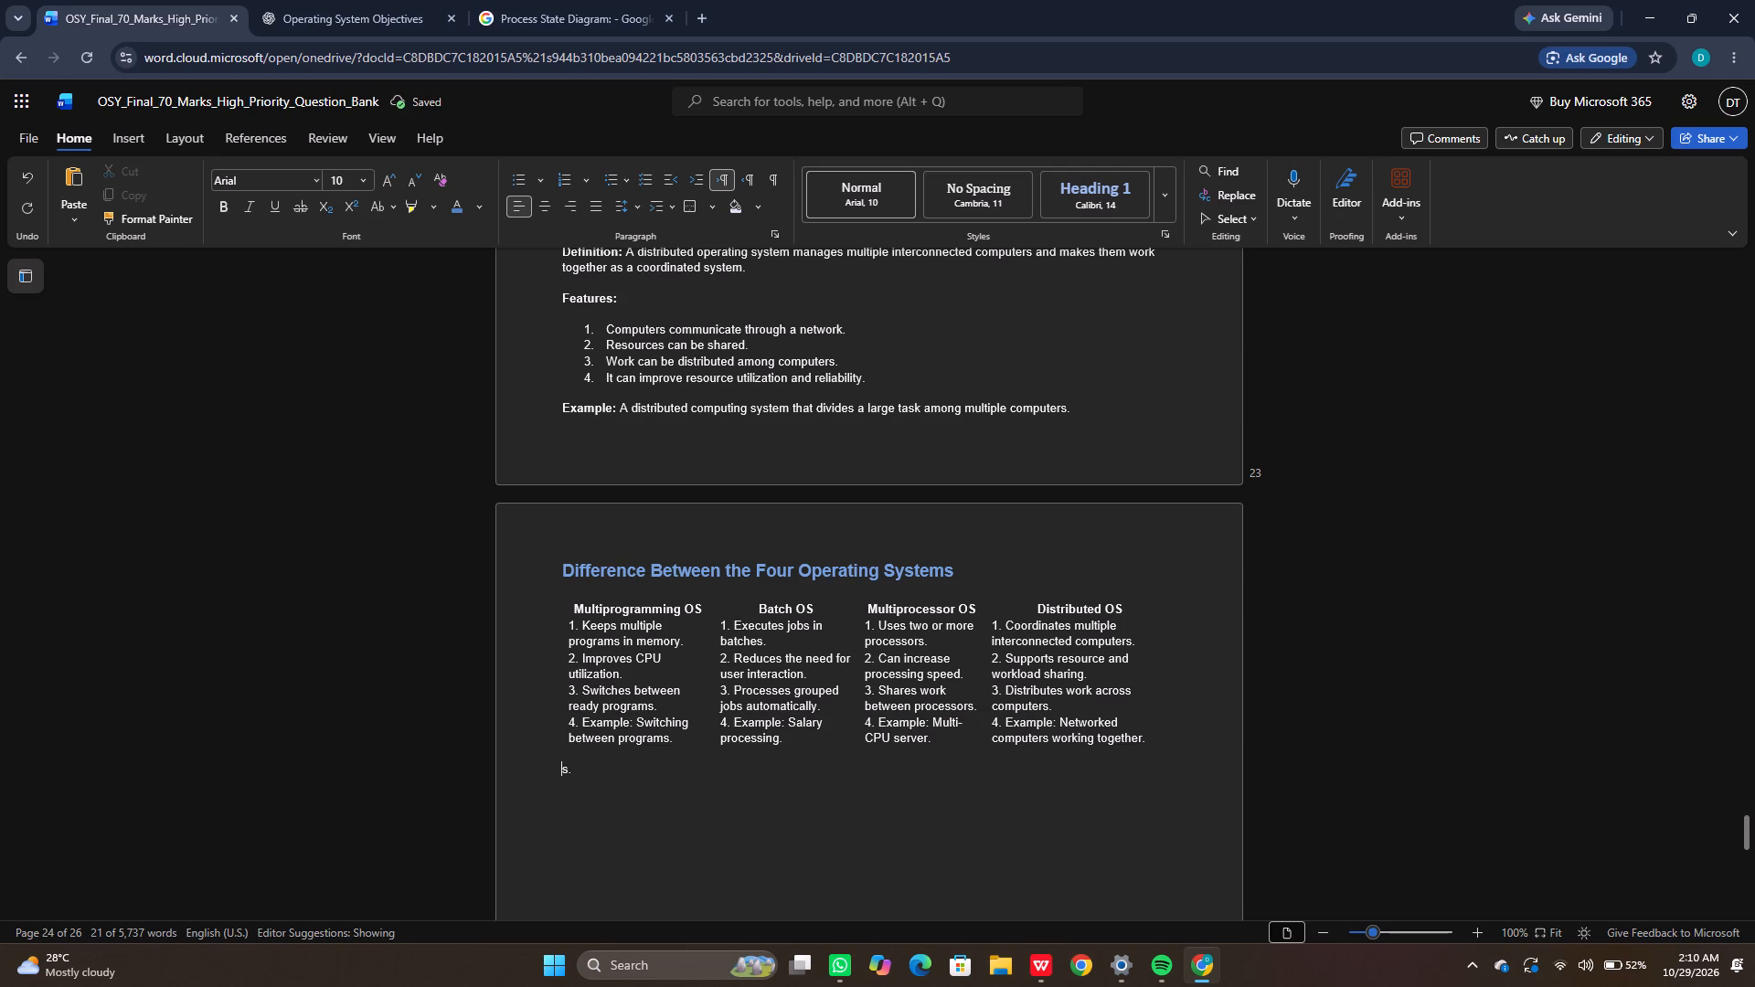
key("Right")
key("BackSpace")
key("Right")
key("BackSpace")
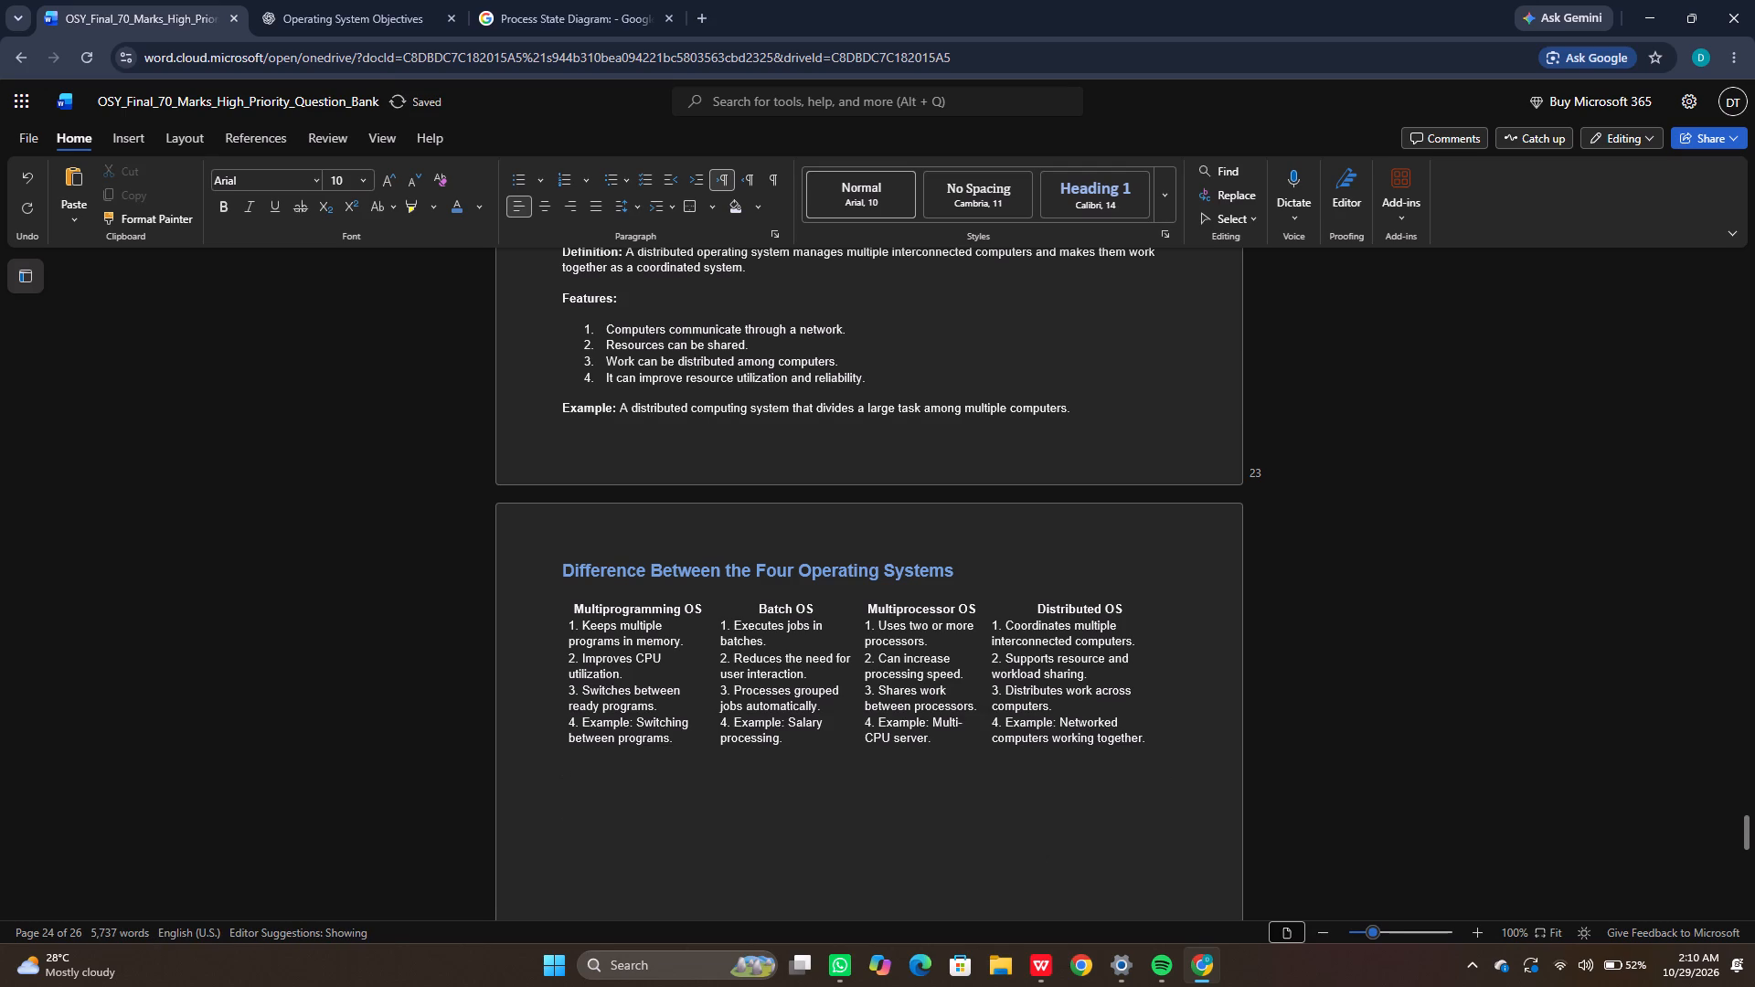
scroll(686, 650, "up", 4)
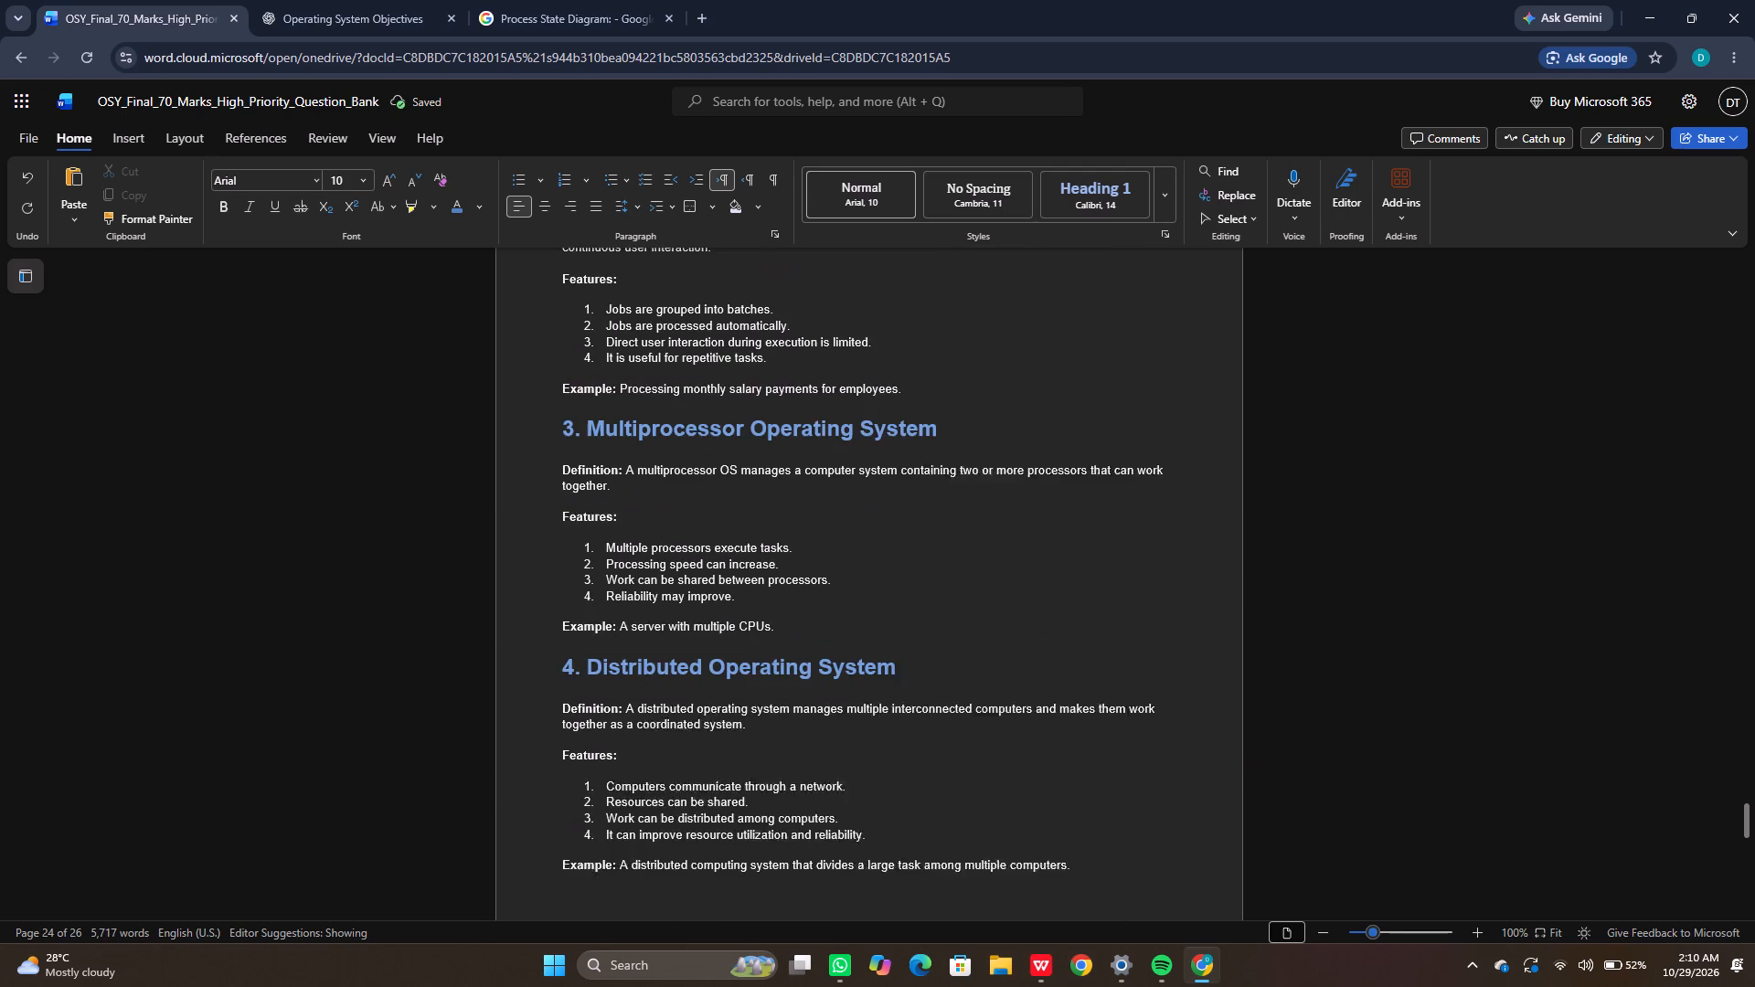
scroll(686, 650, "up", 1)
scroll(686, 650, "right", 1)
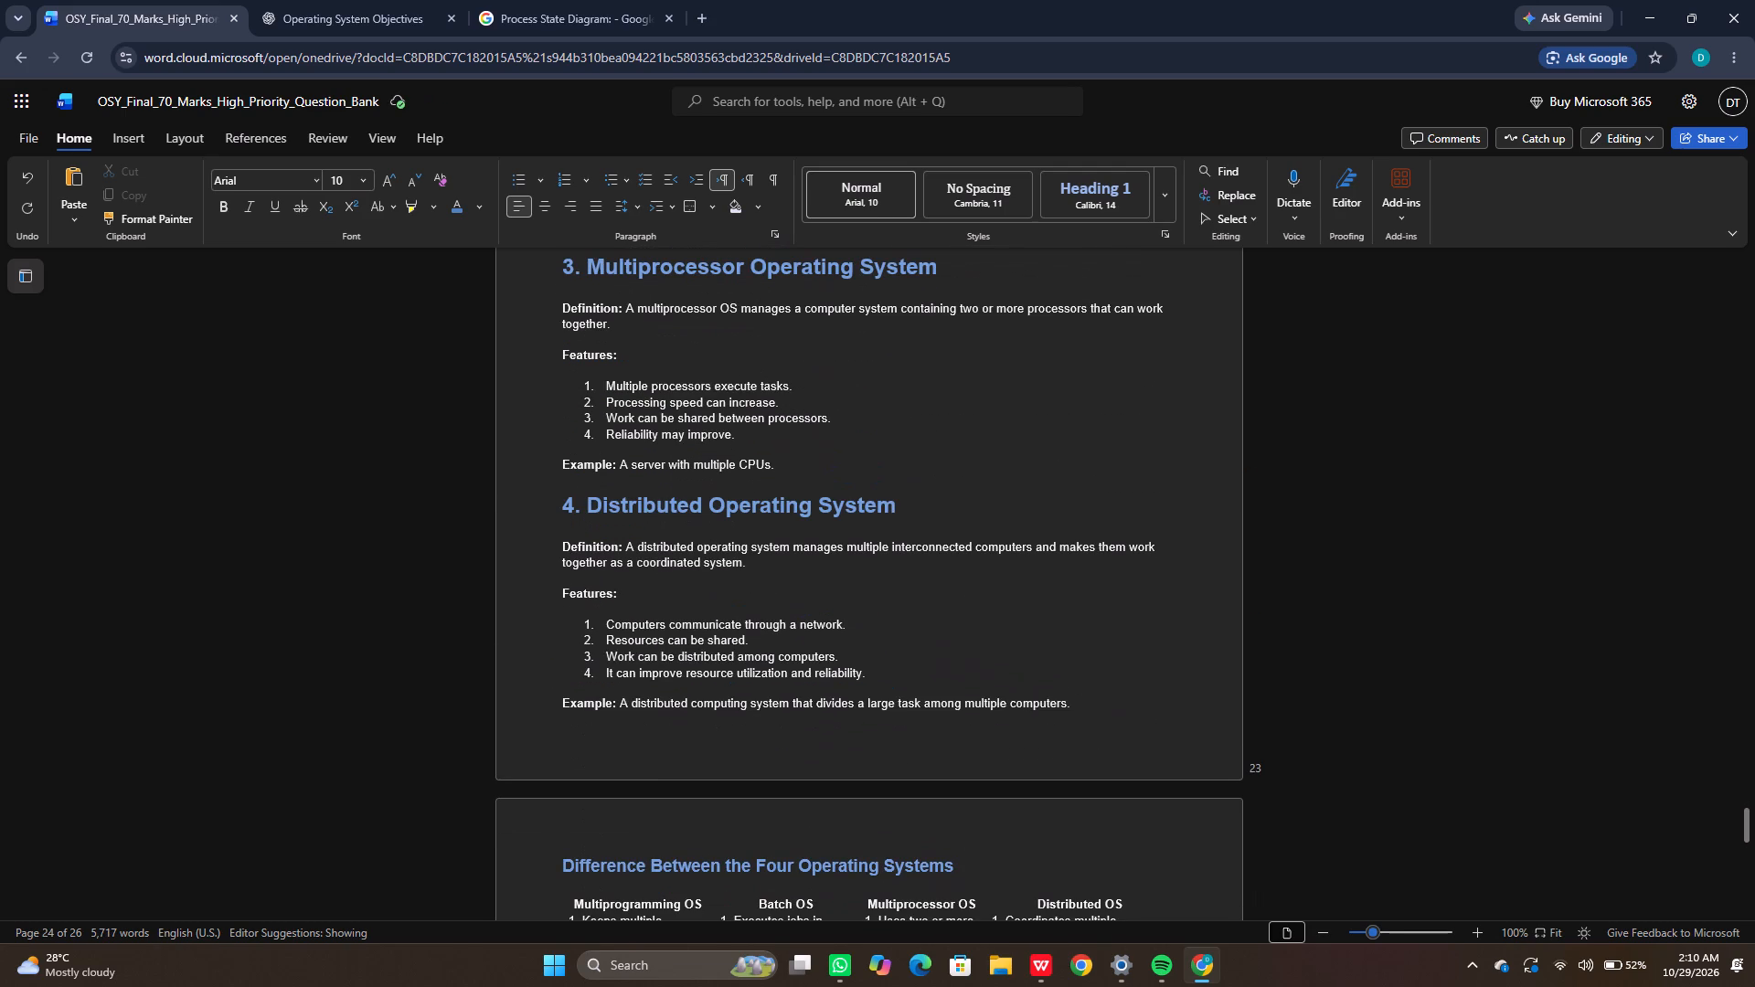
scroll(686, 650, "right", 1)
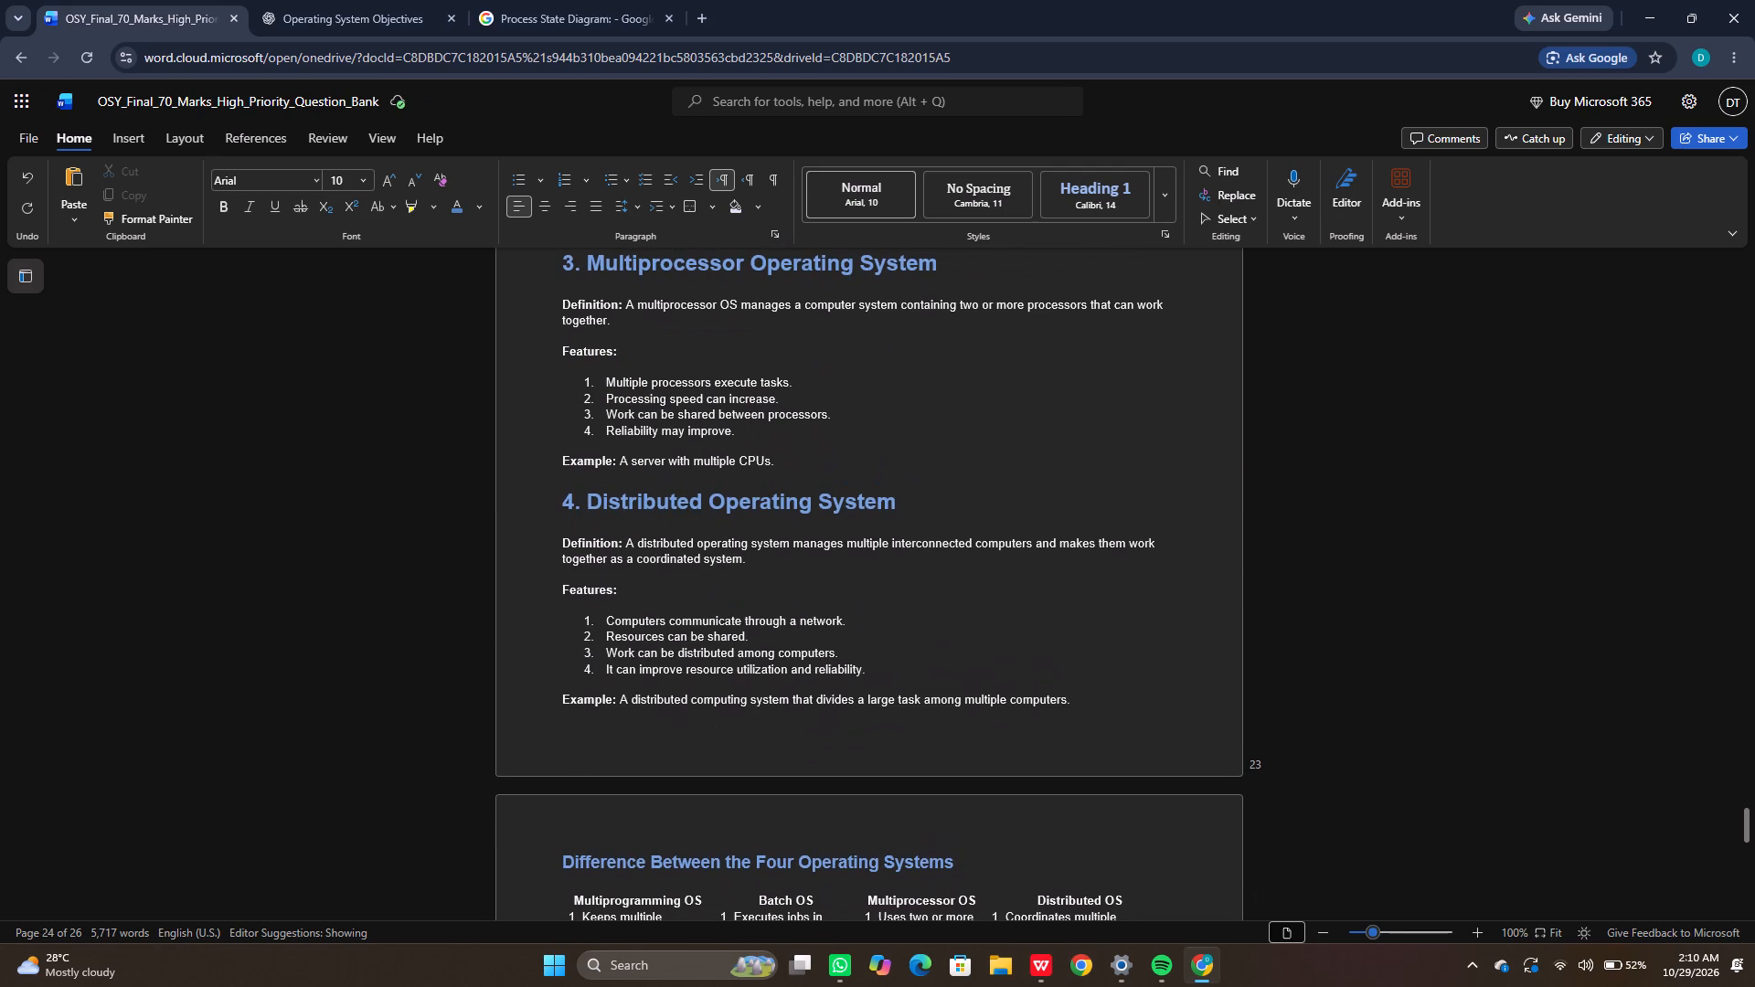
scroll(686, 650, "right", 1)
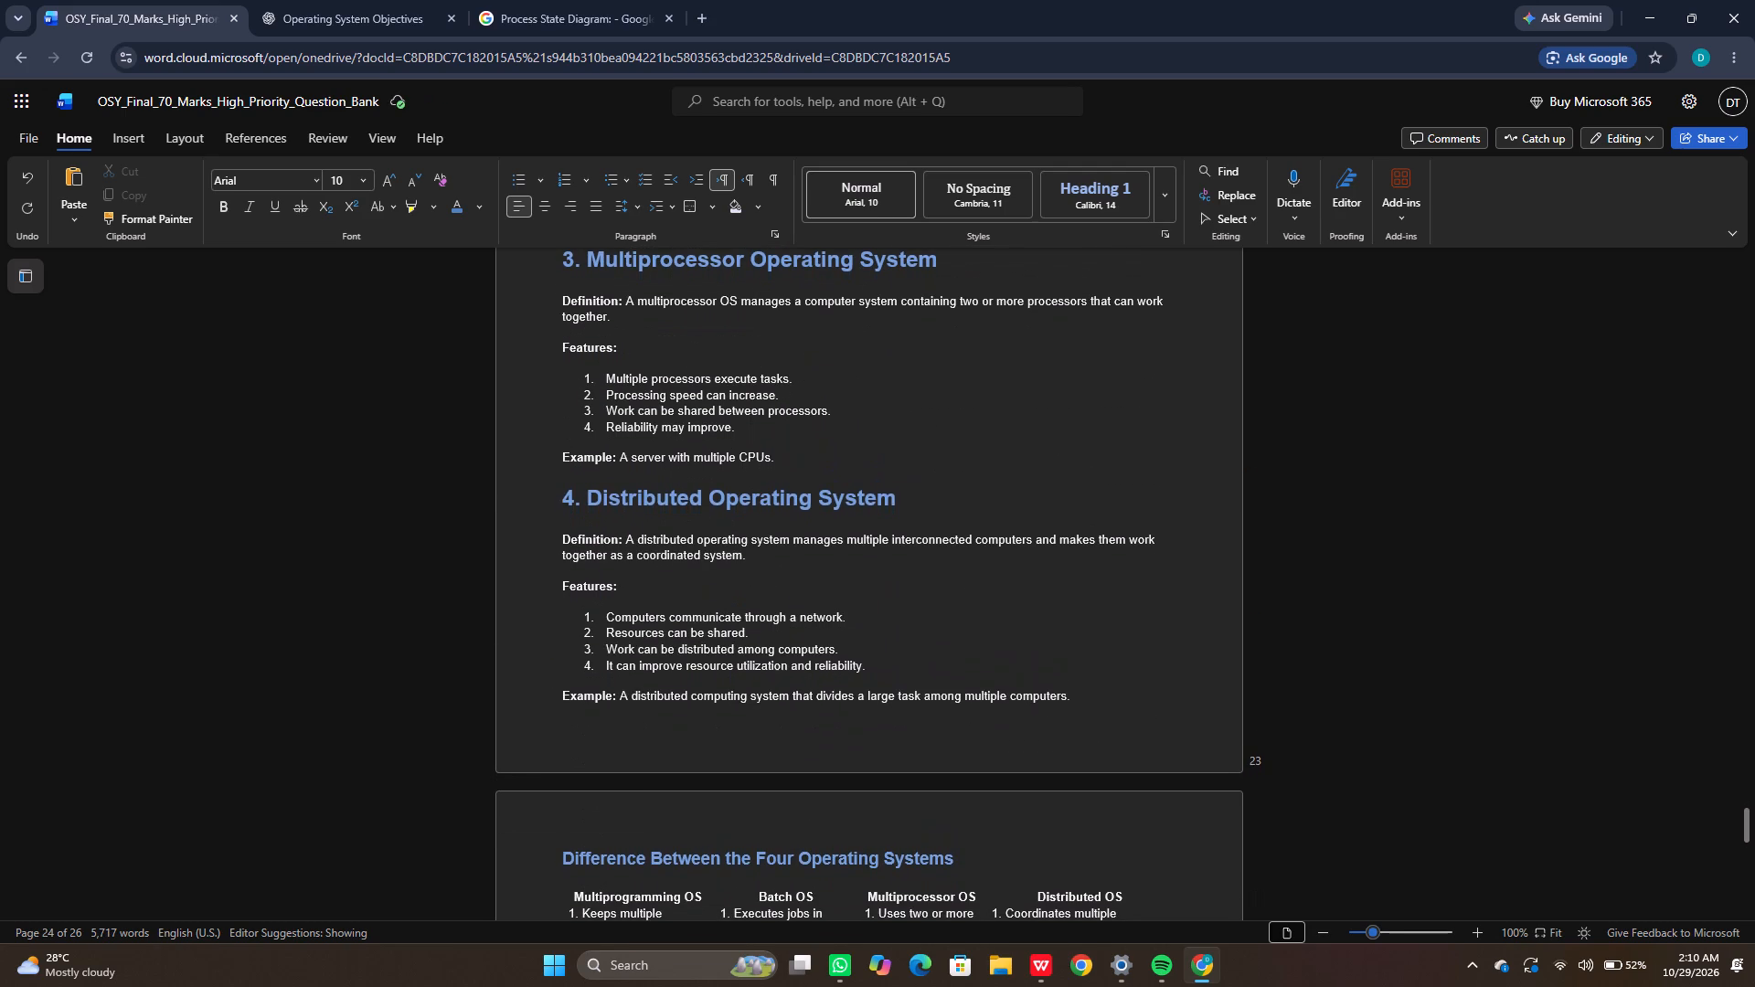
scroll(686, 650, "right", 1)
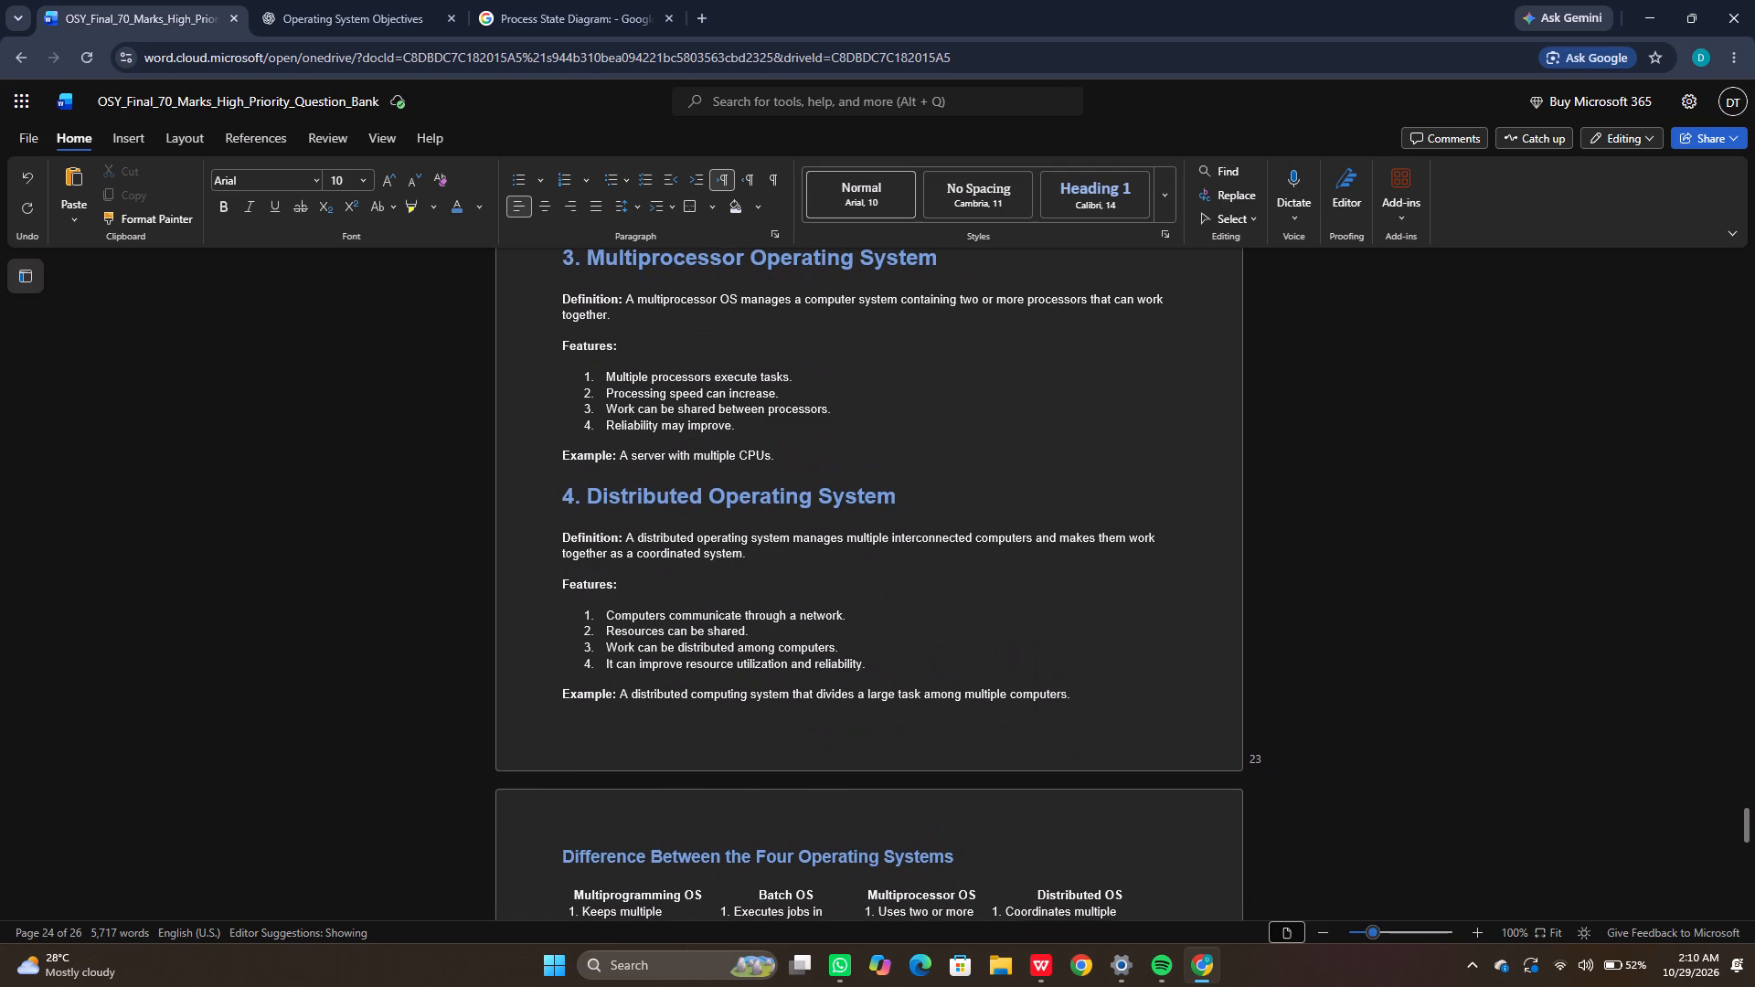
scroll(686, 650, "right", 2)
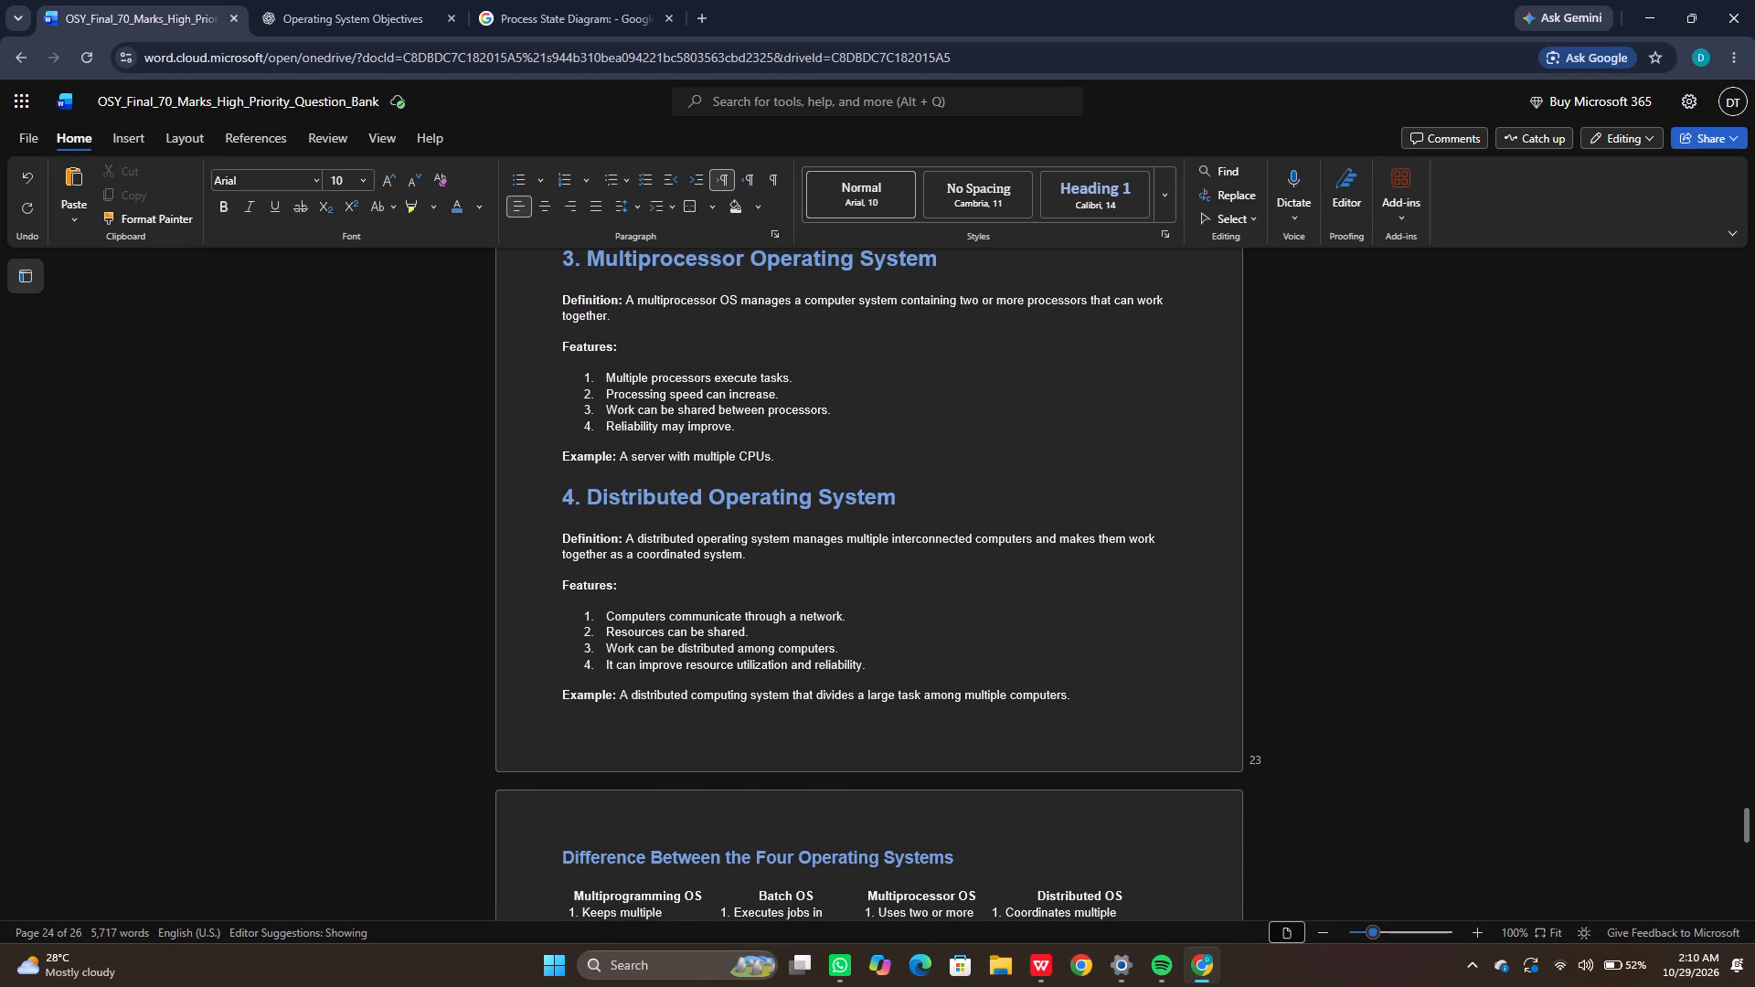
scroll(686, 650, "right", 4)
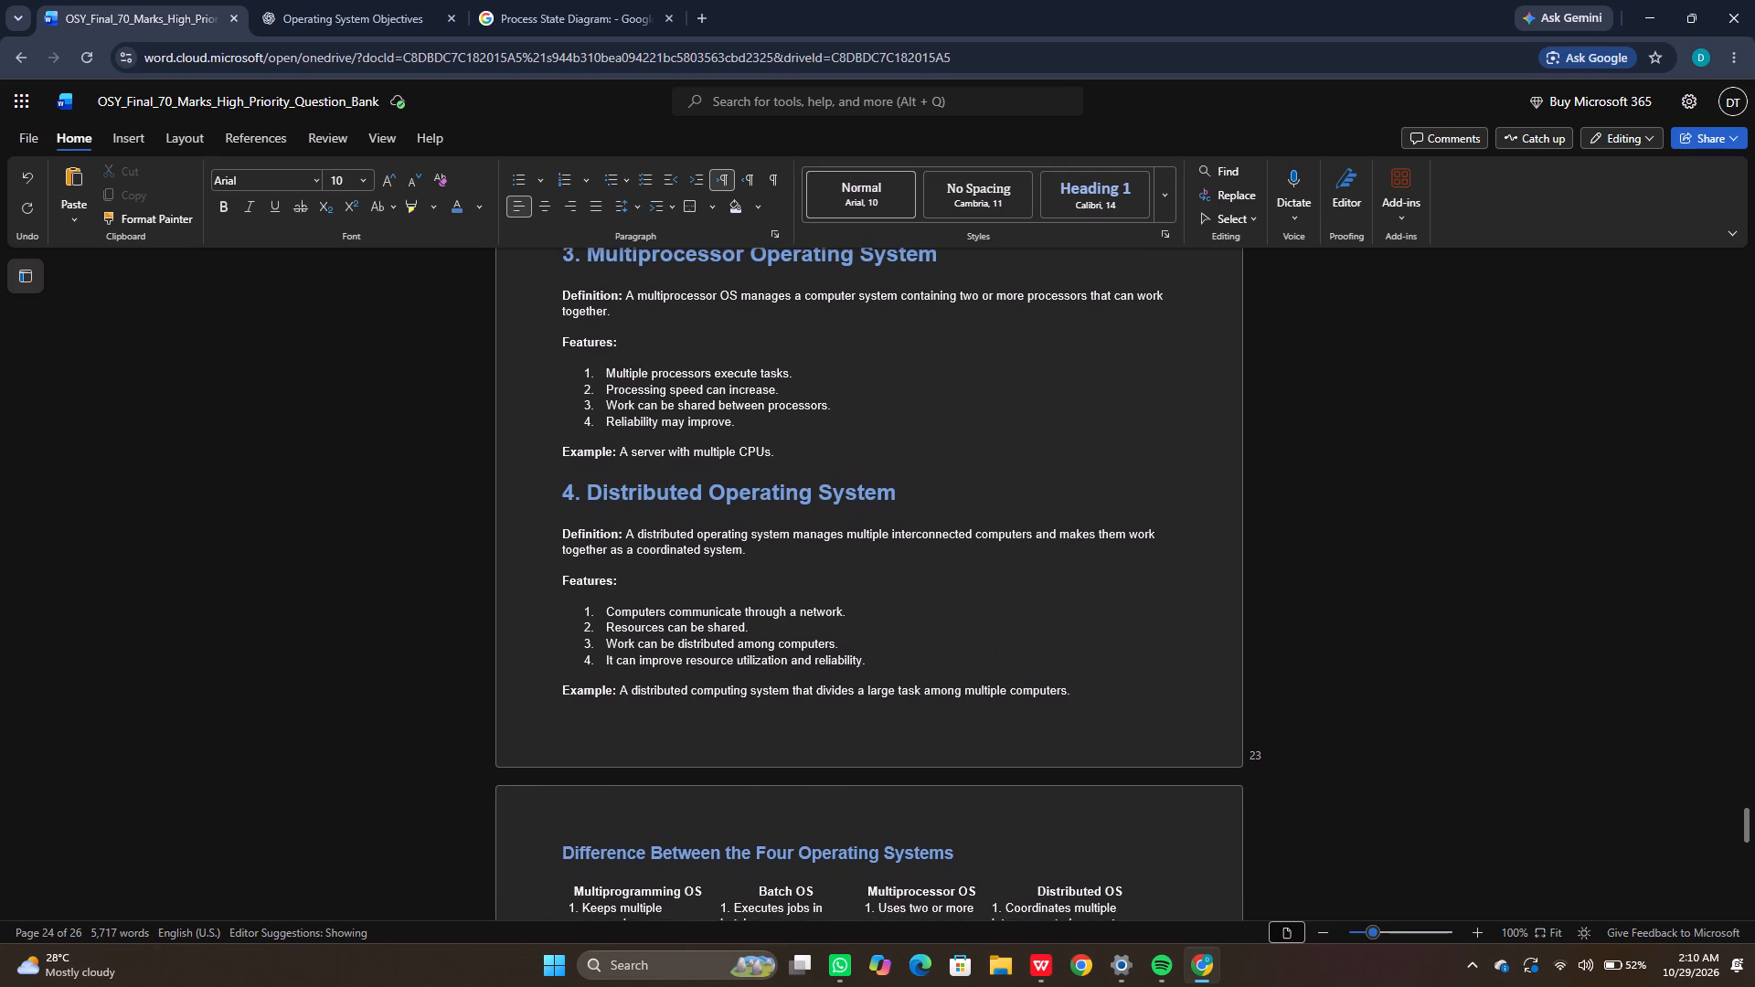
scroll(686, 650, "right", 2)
Look back through the pasted Q37 to Q25 answers and the earlier questions up to the start of the question bank.
scroll(686, 650, "up", 4)
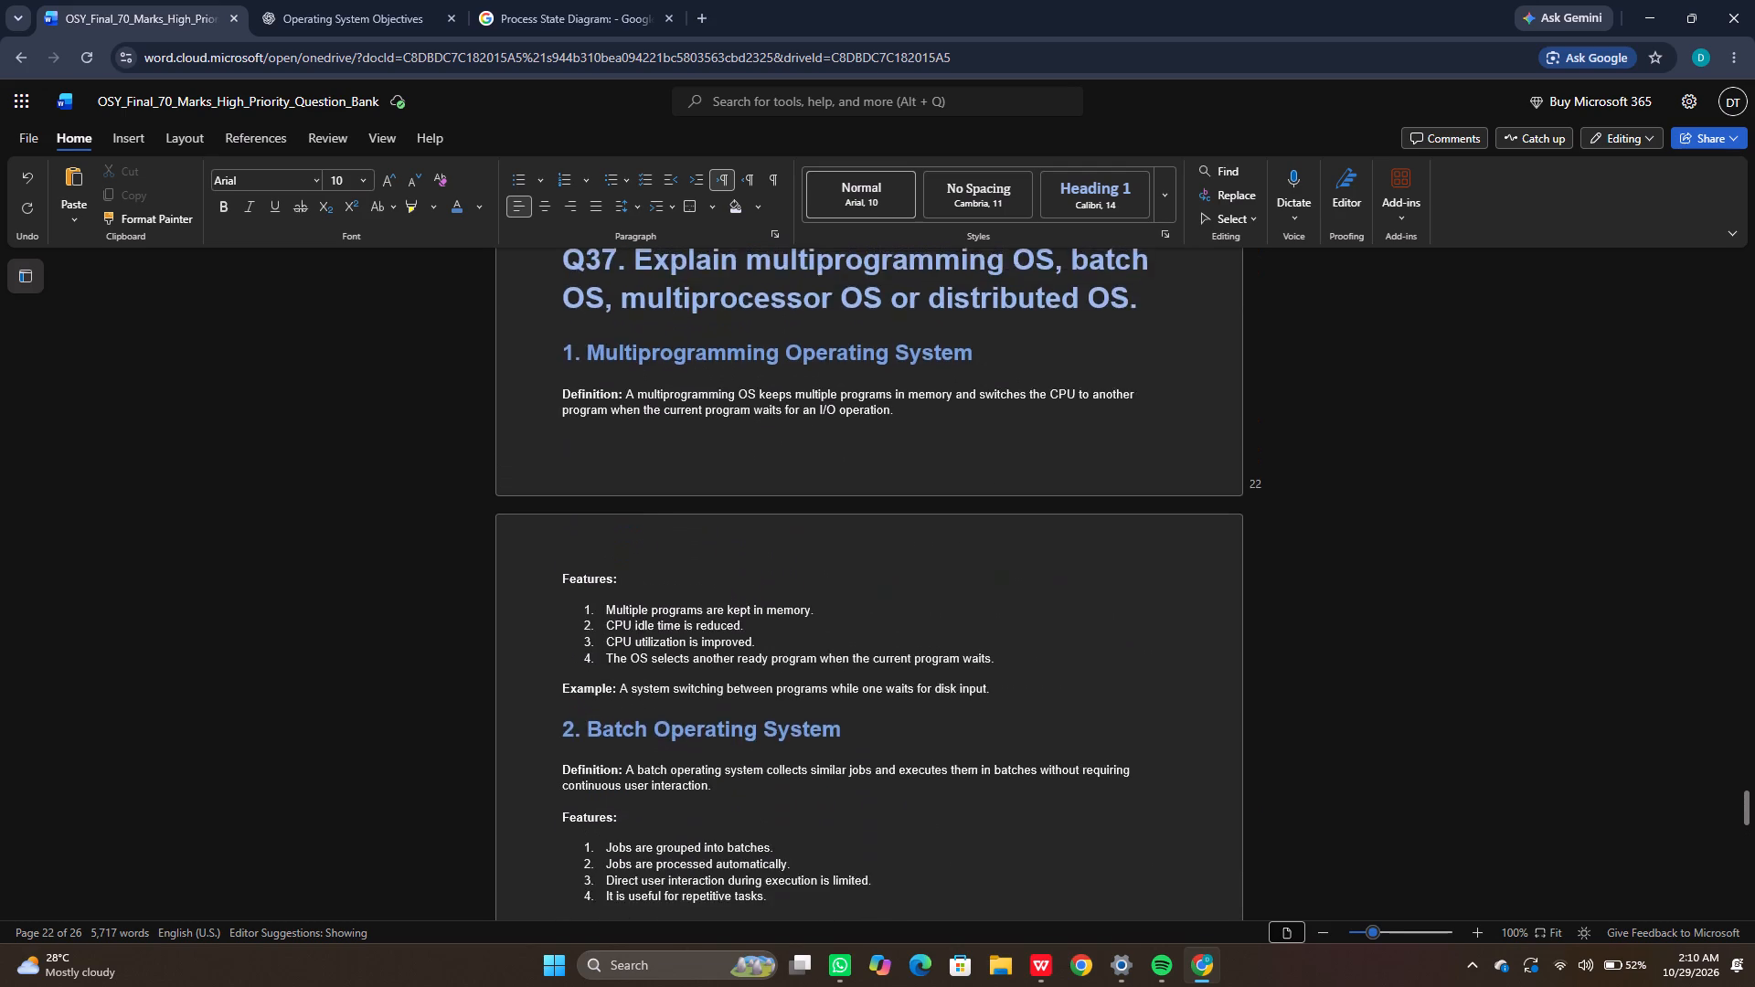
scroll(686, 650, "up", 2)
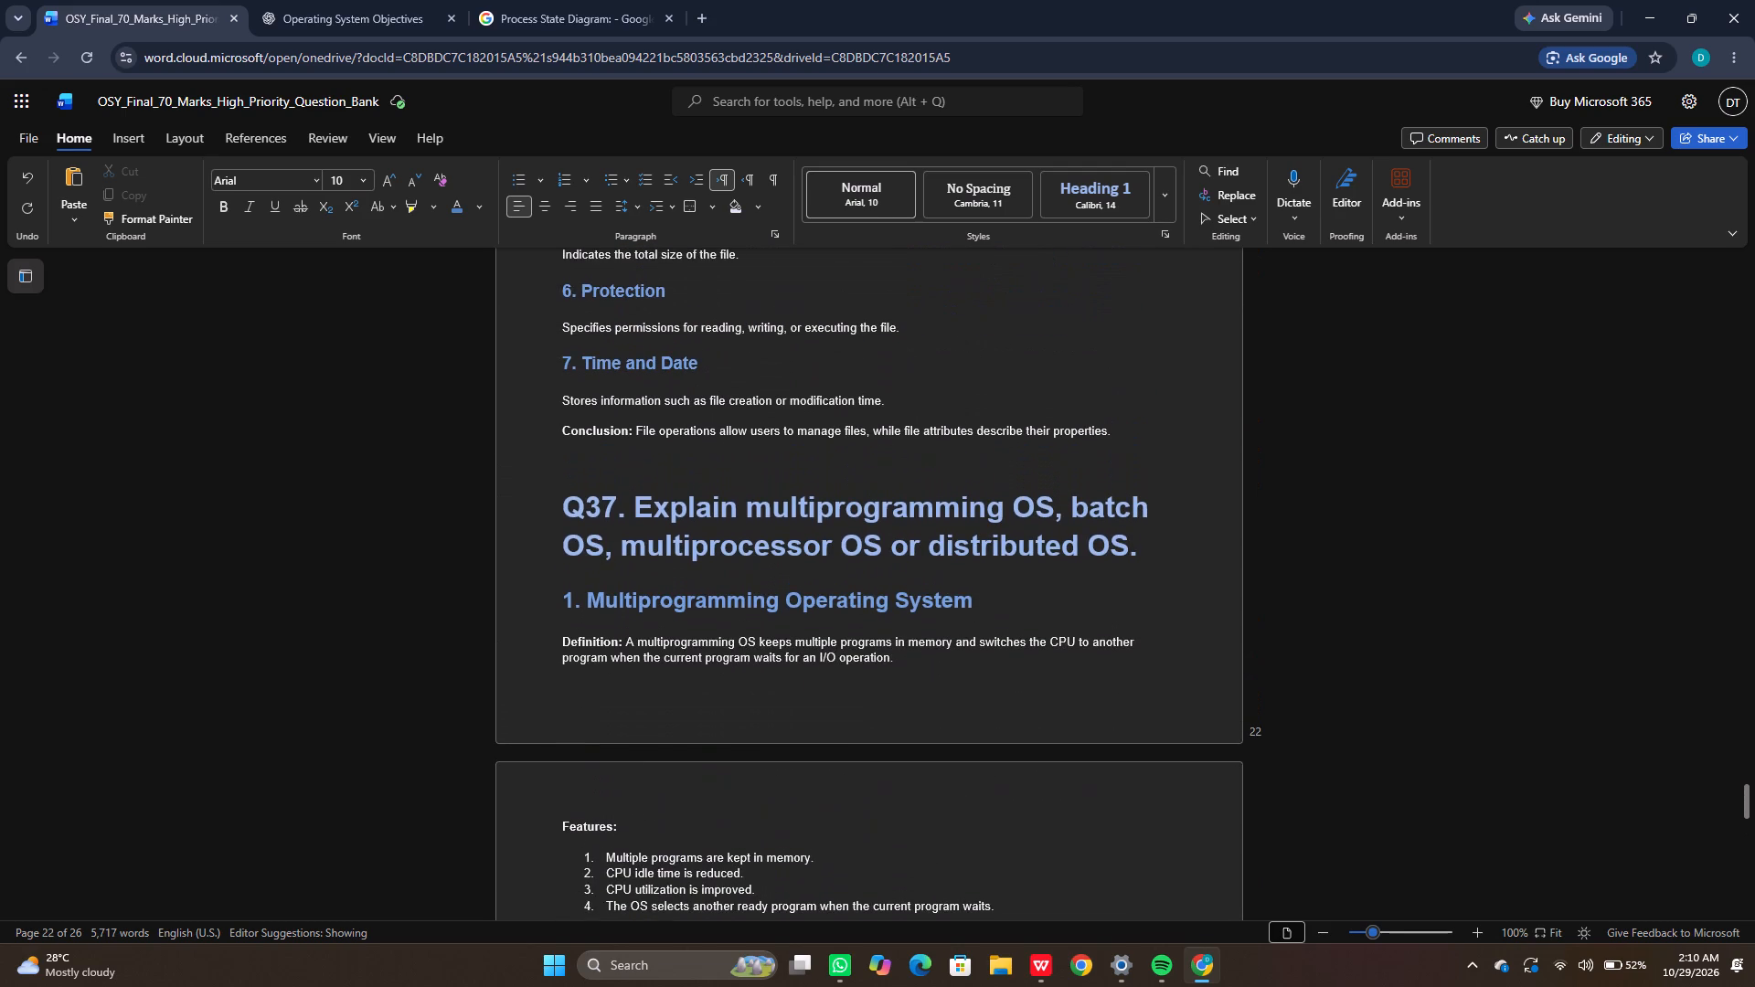
scroll(686, 650, "up", 3)
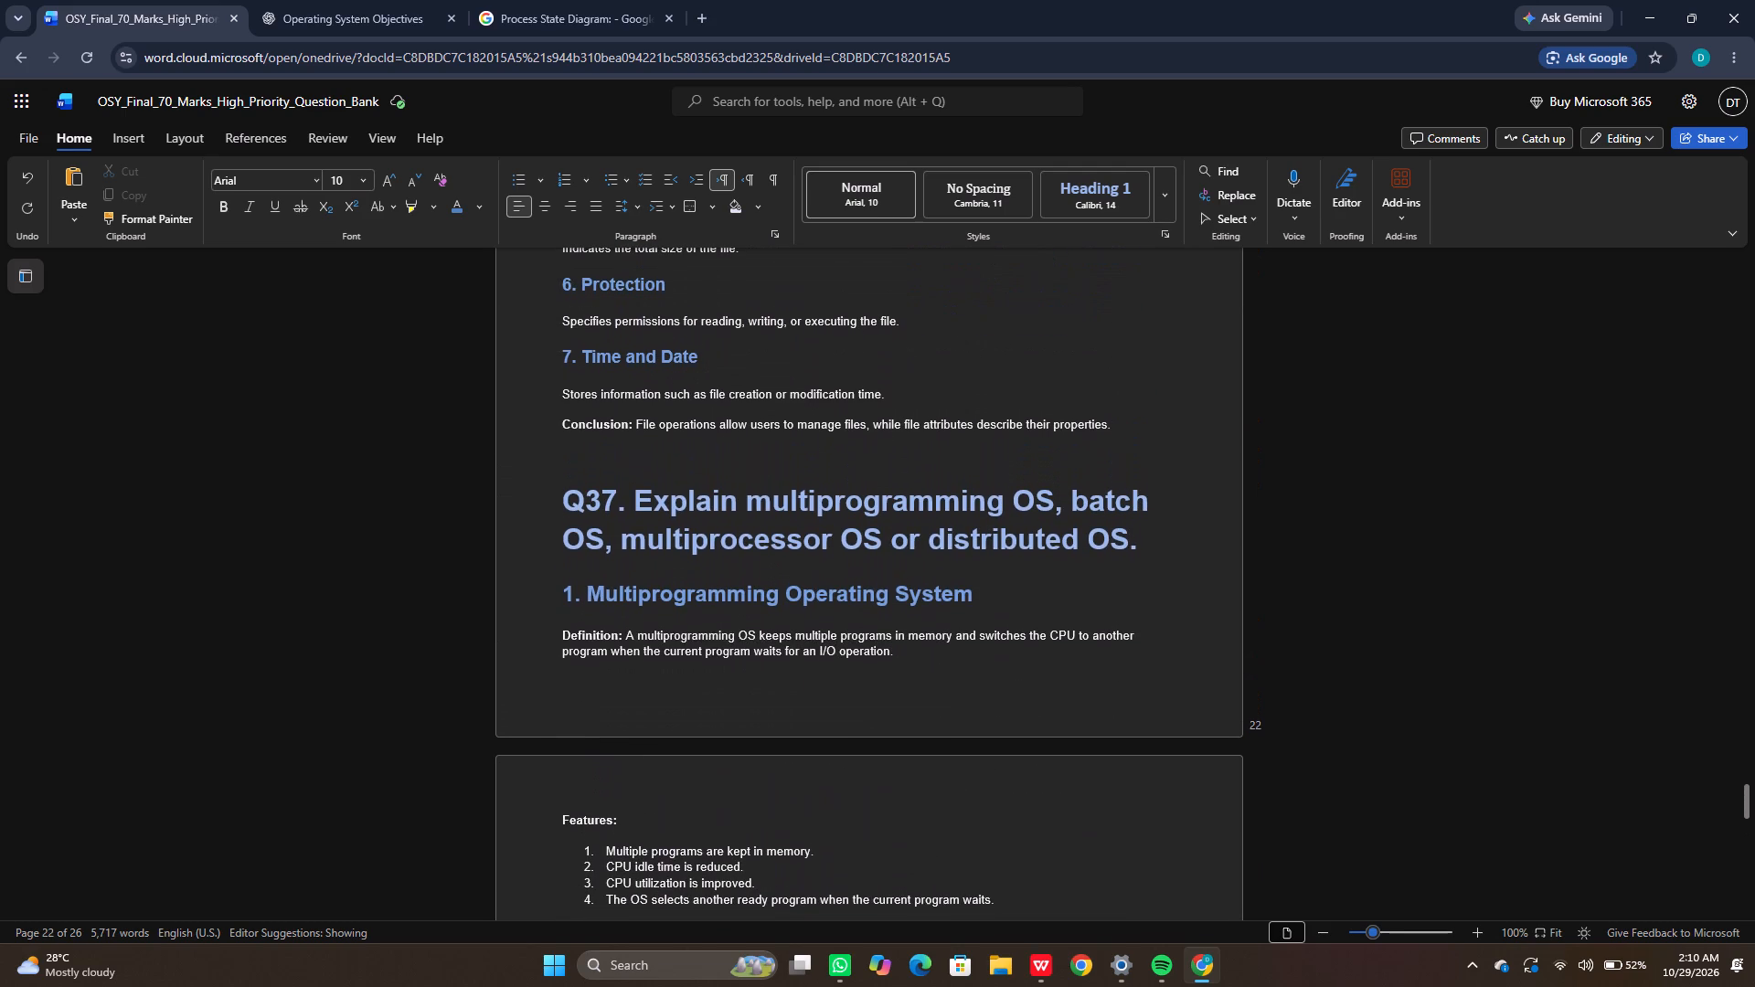
scroll(686, 650, "up", 6)
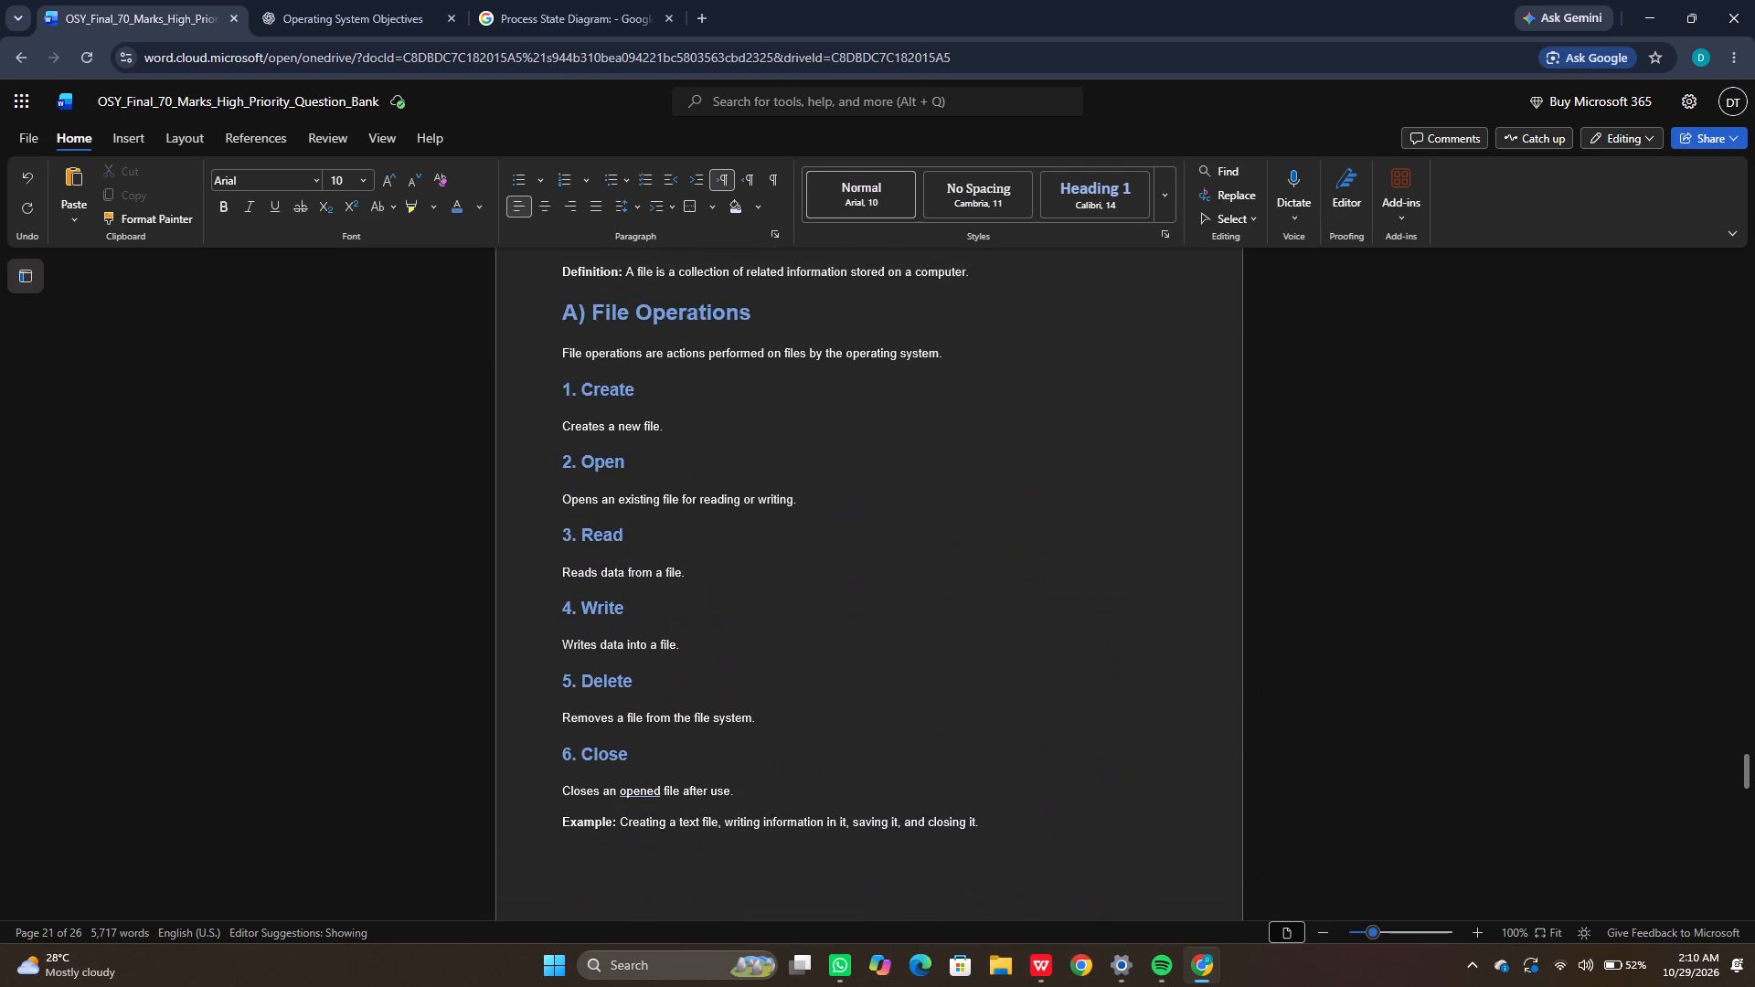
scroll(686, 650, "up", 10)
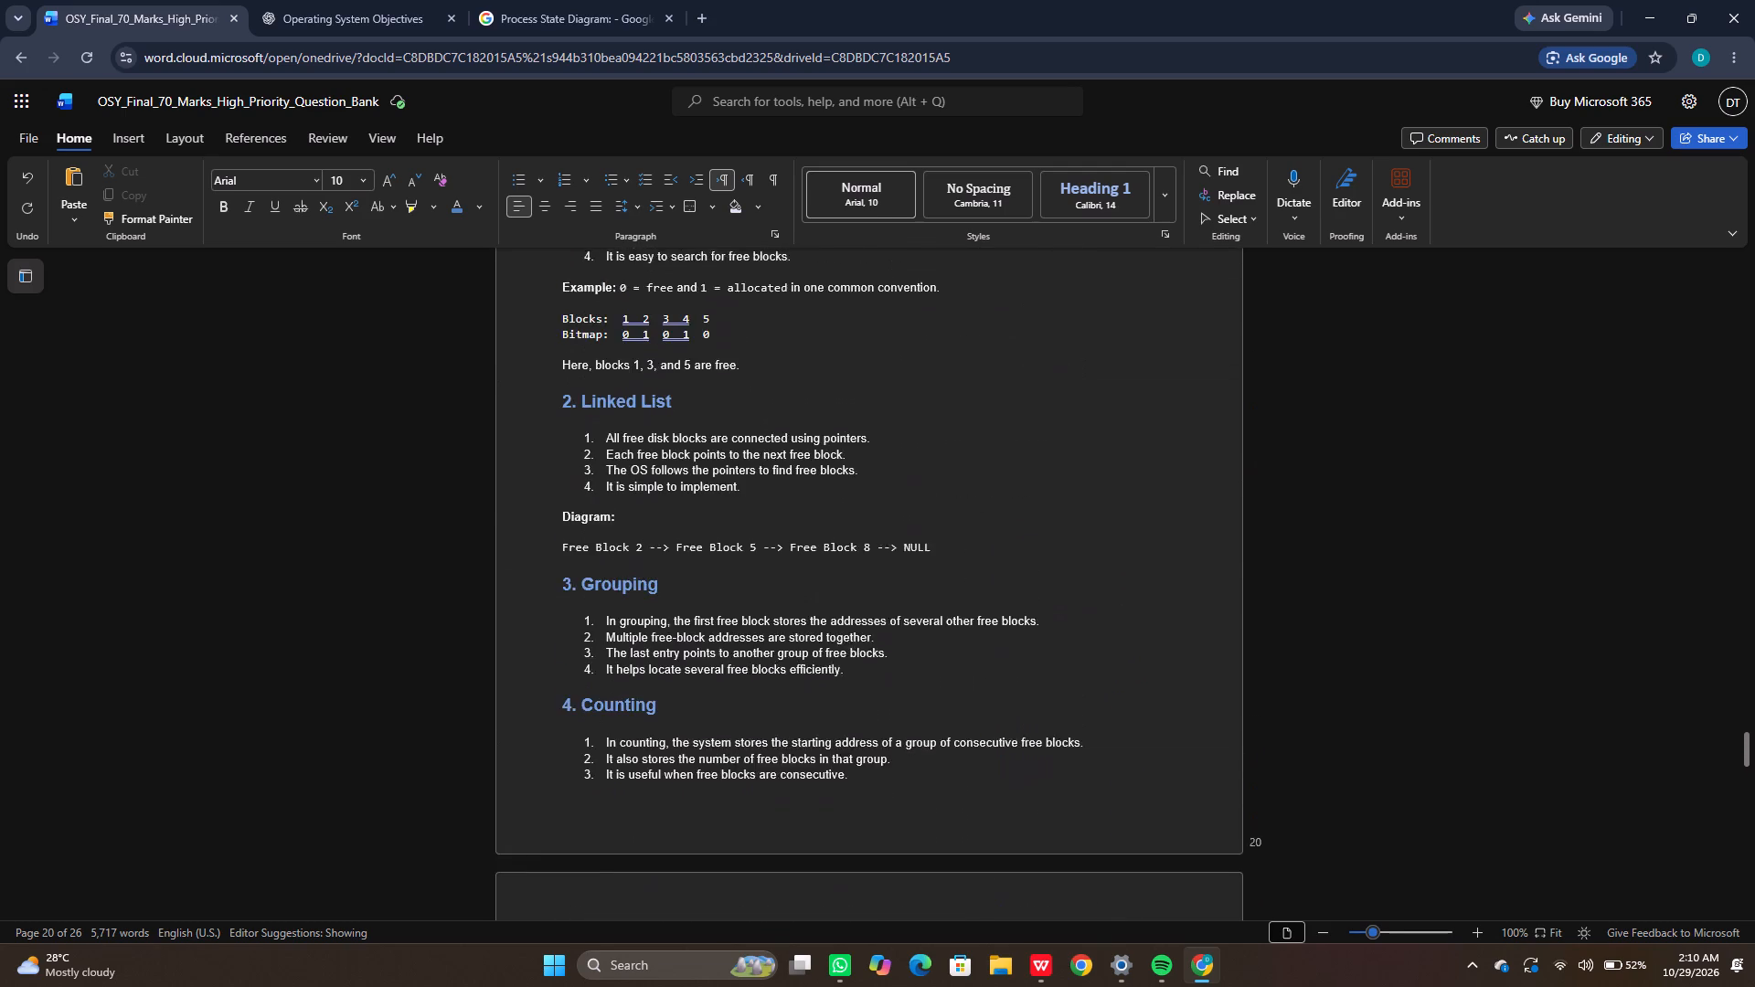
scroll(686, 650, "up", 14)
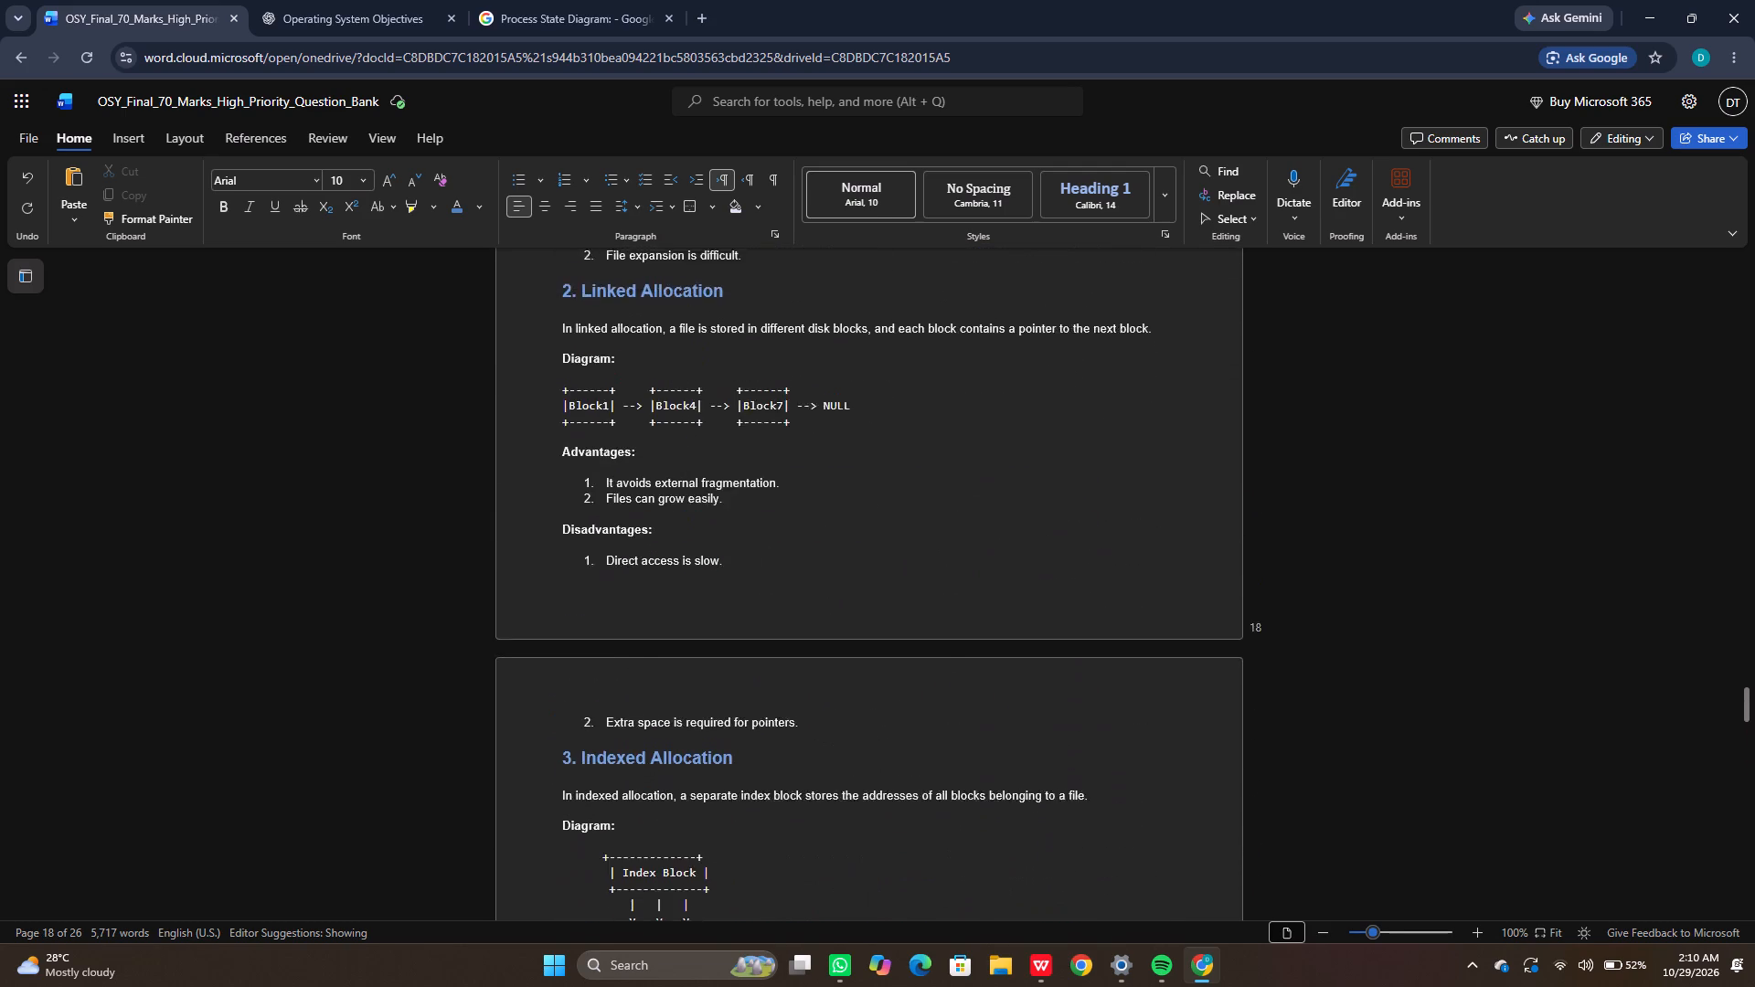
scroll(686, 650, "up", 12)
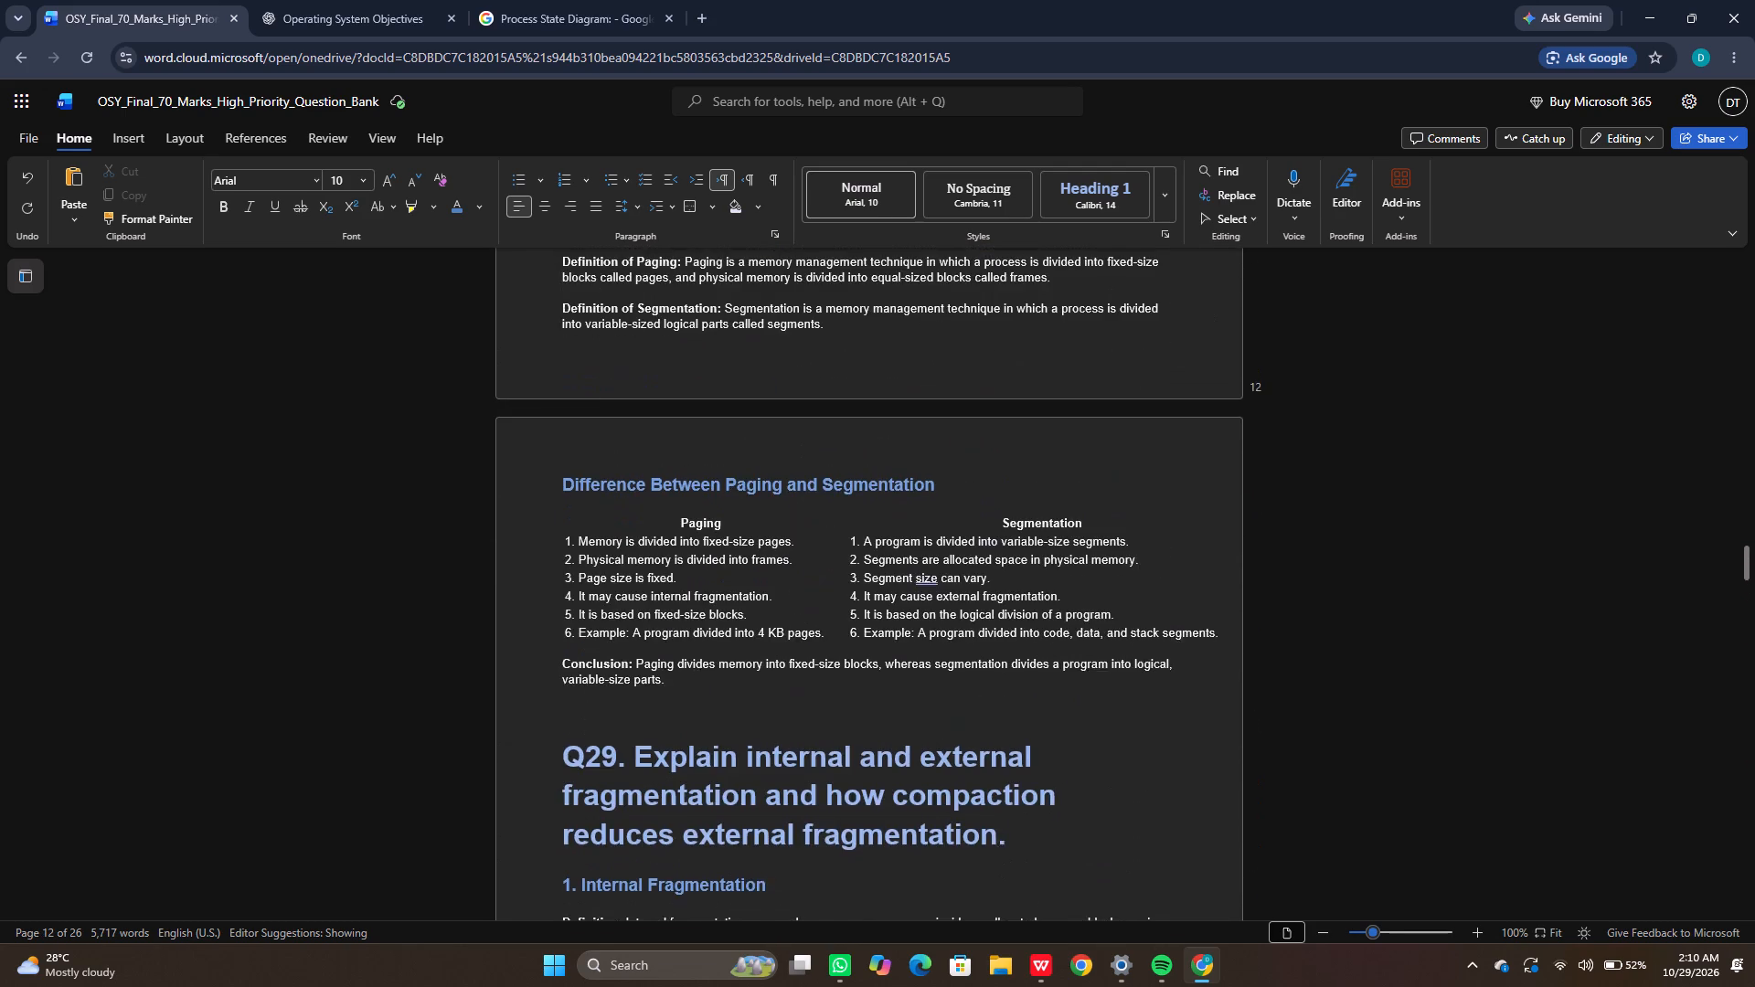
scroll(686, 650, "up", 11)
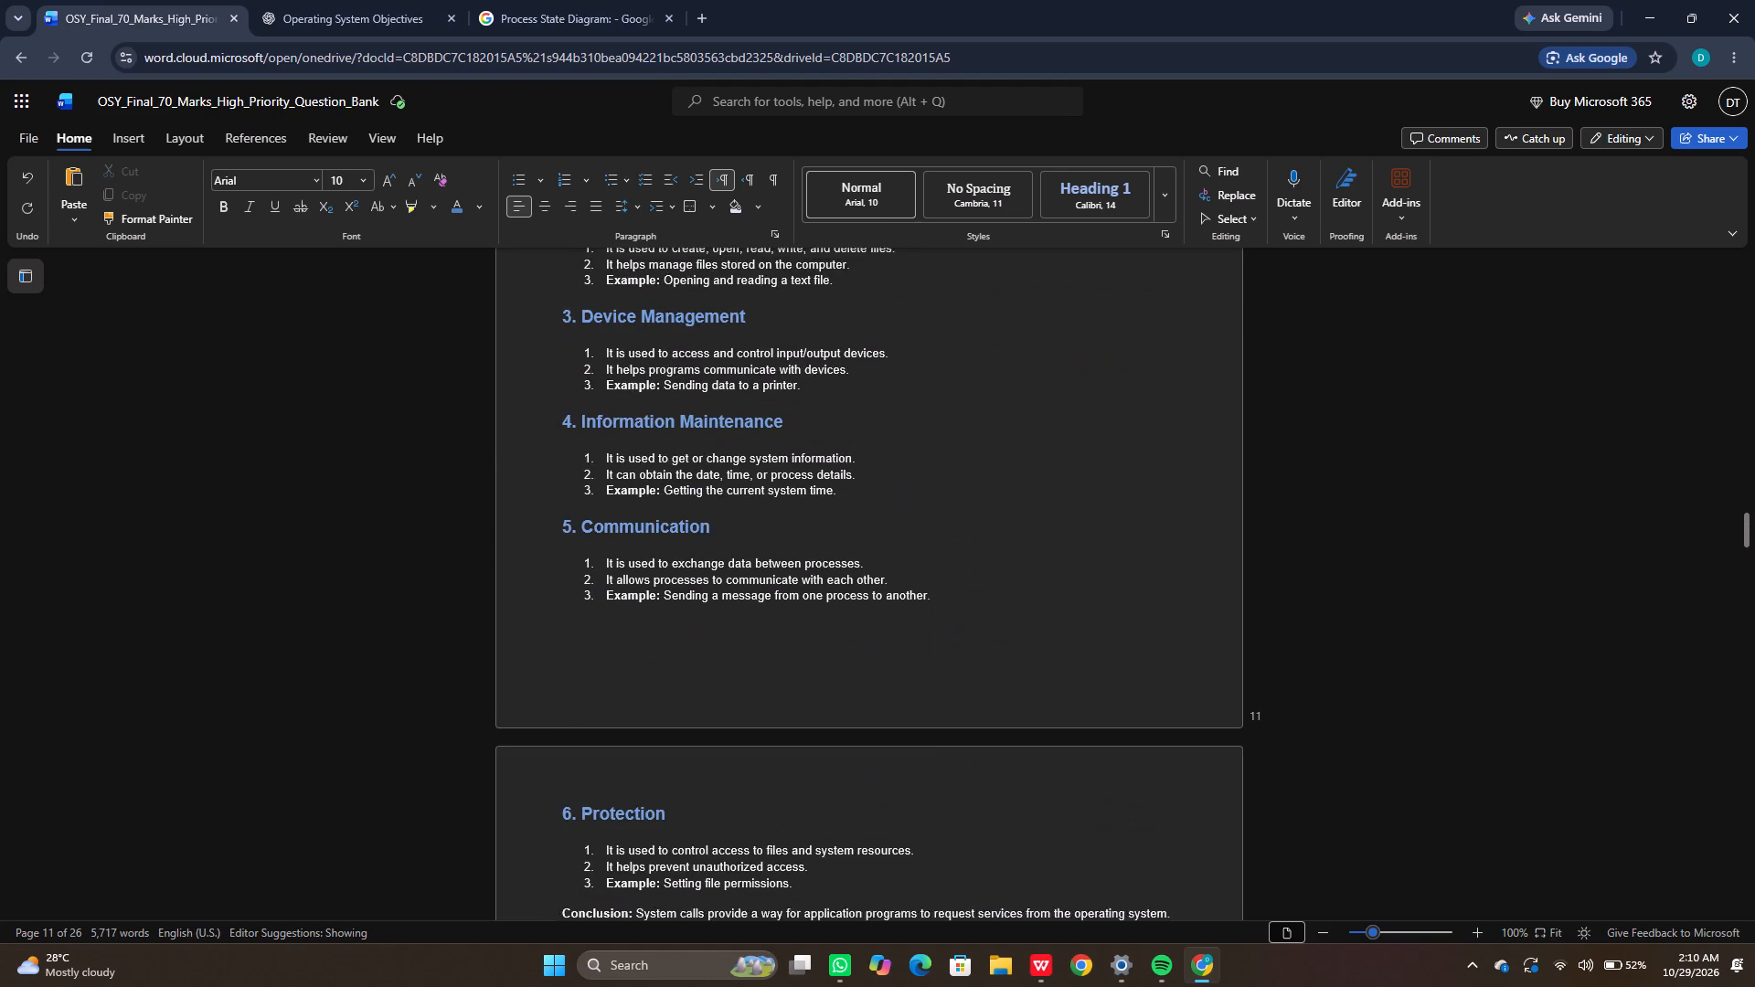
scroll(686, 650, "up", 12)
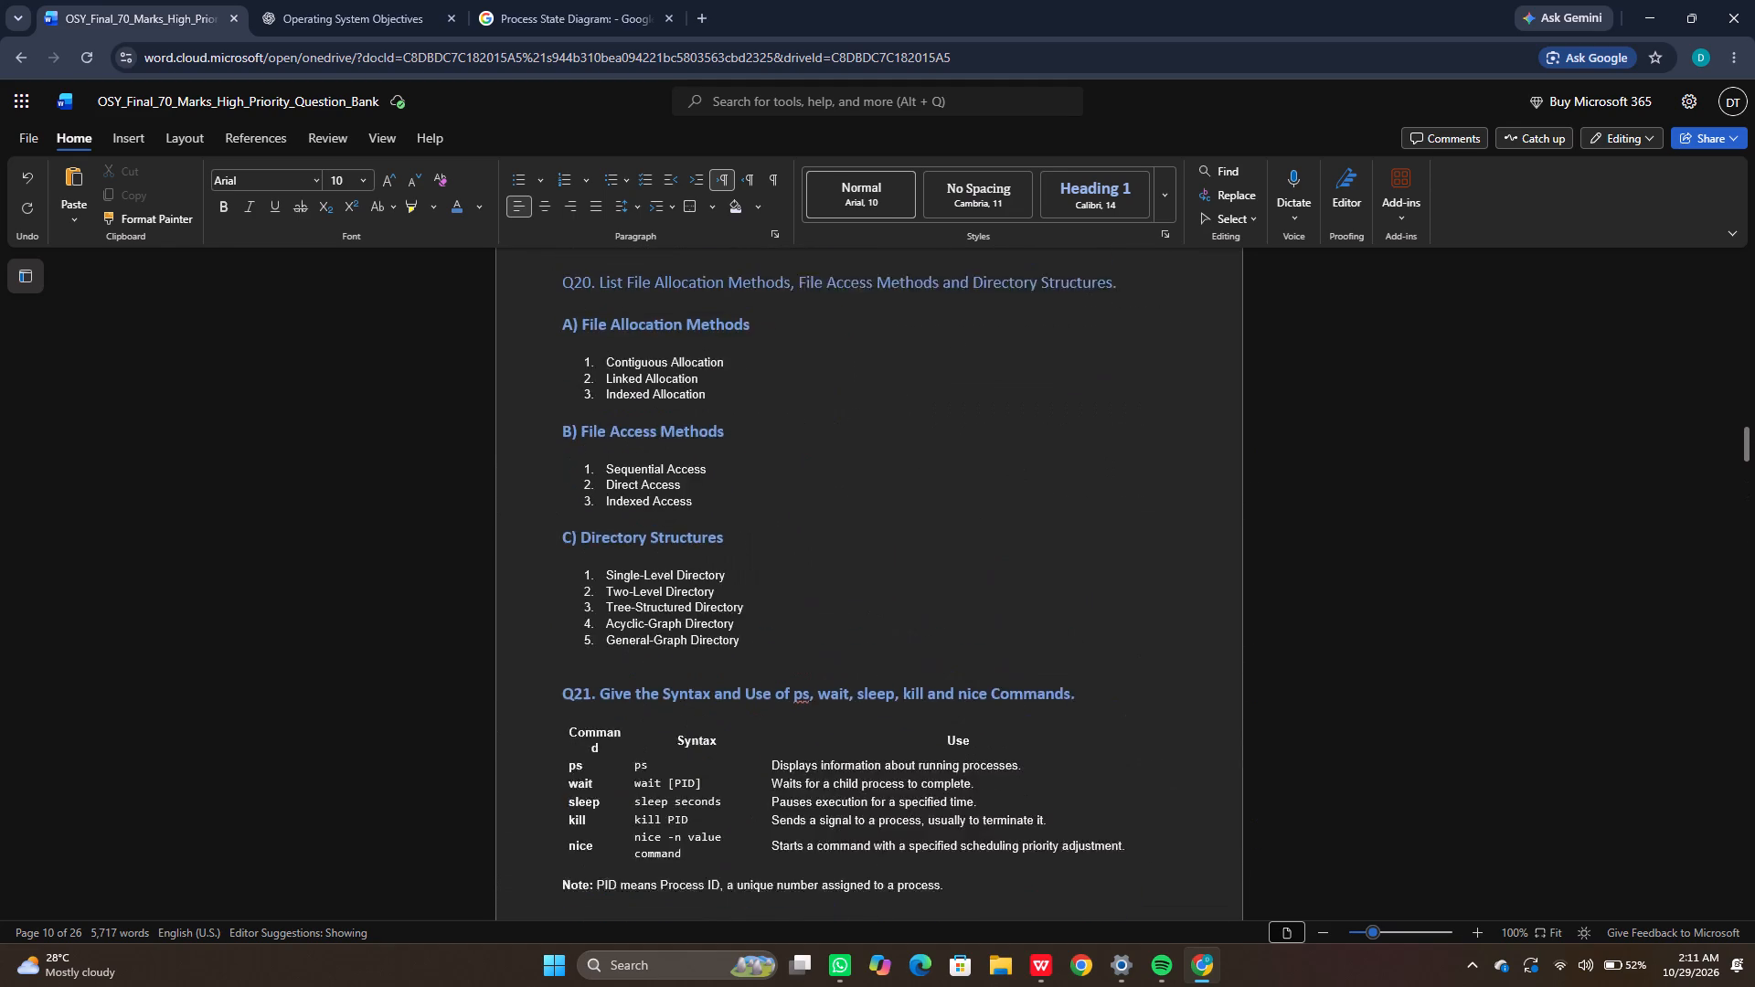
scroll(686, 650, "up", 10)
Shrink the Q25 question heading below the 4-mark questions heading by four font-size increments.
scroll(686, 650, "down", 1)
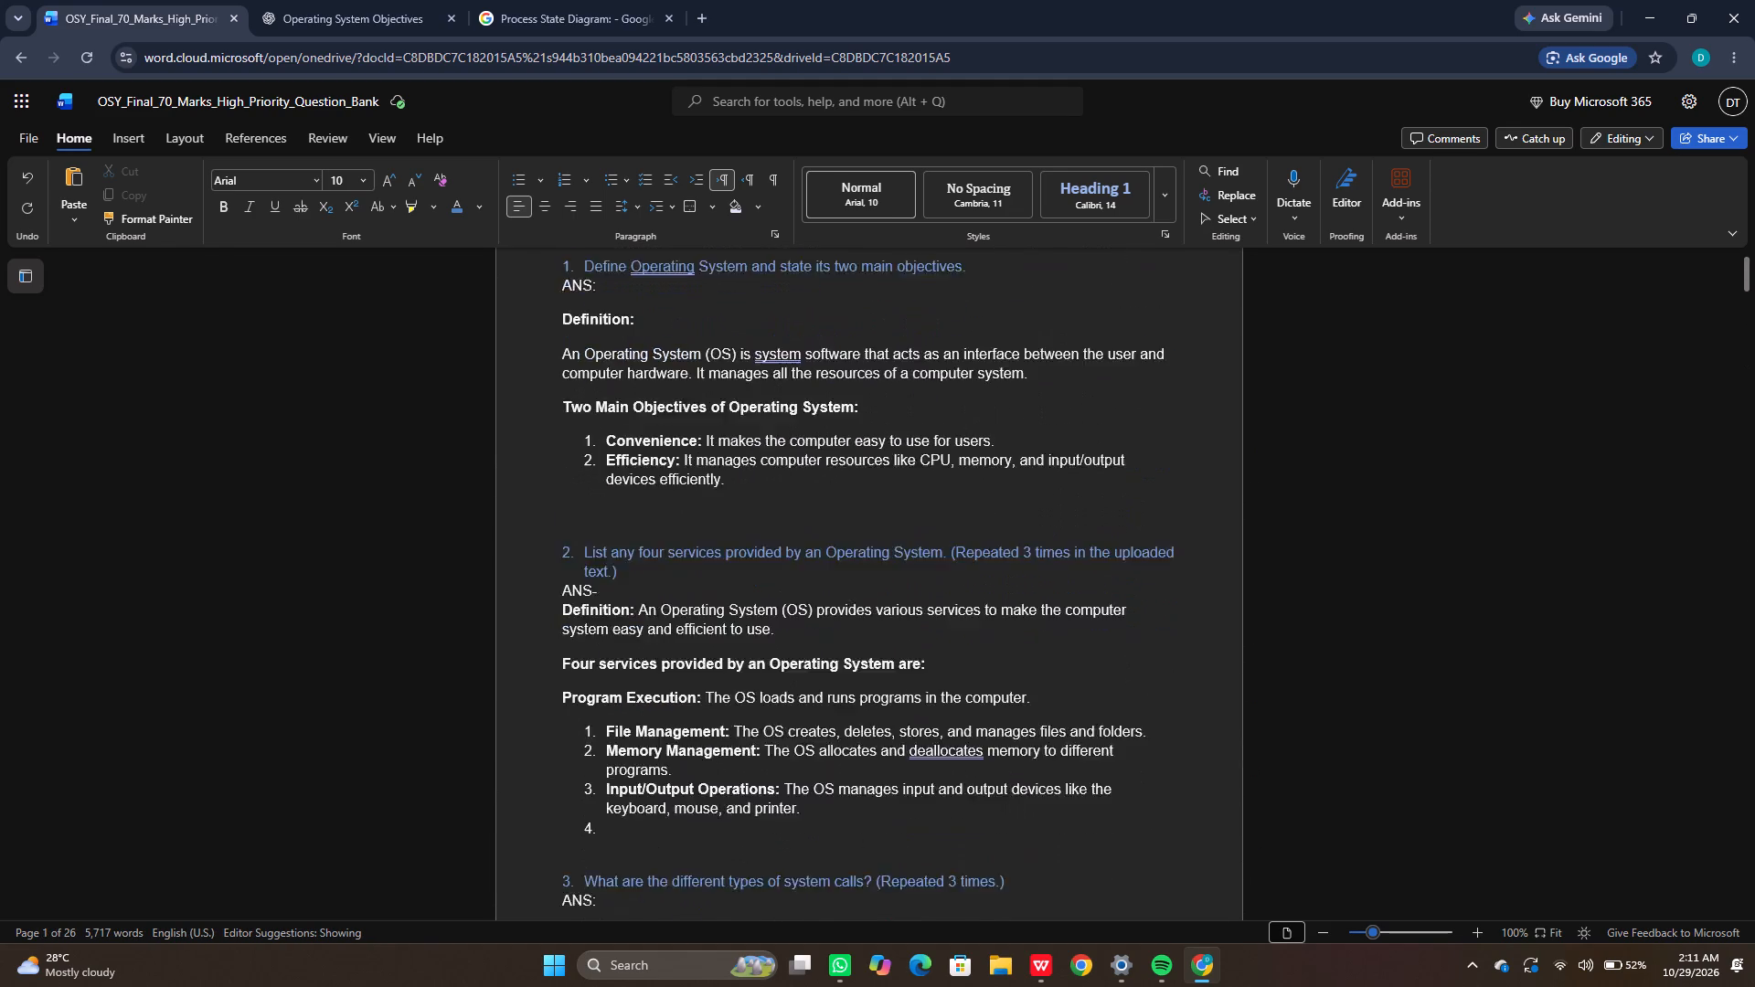
scroll(686, 650, "down", 13)
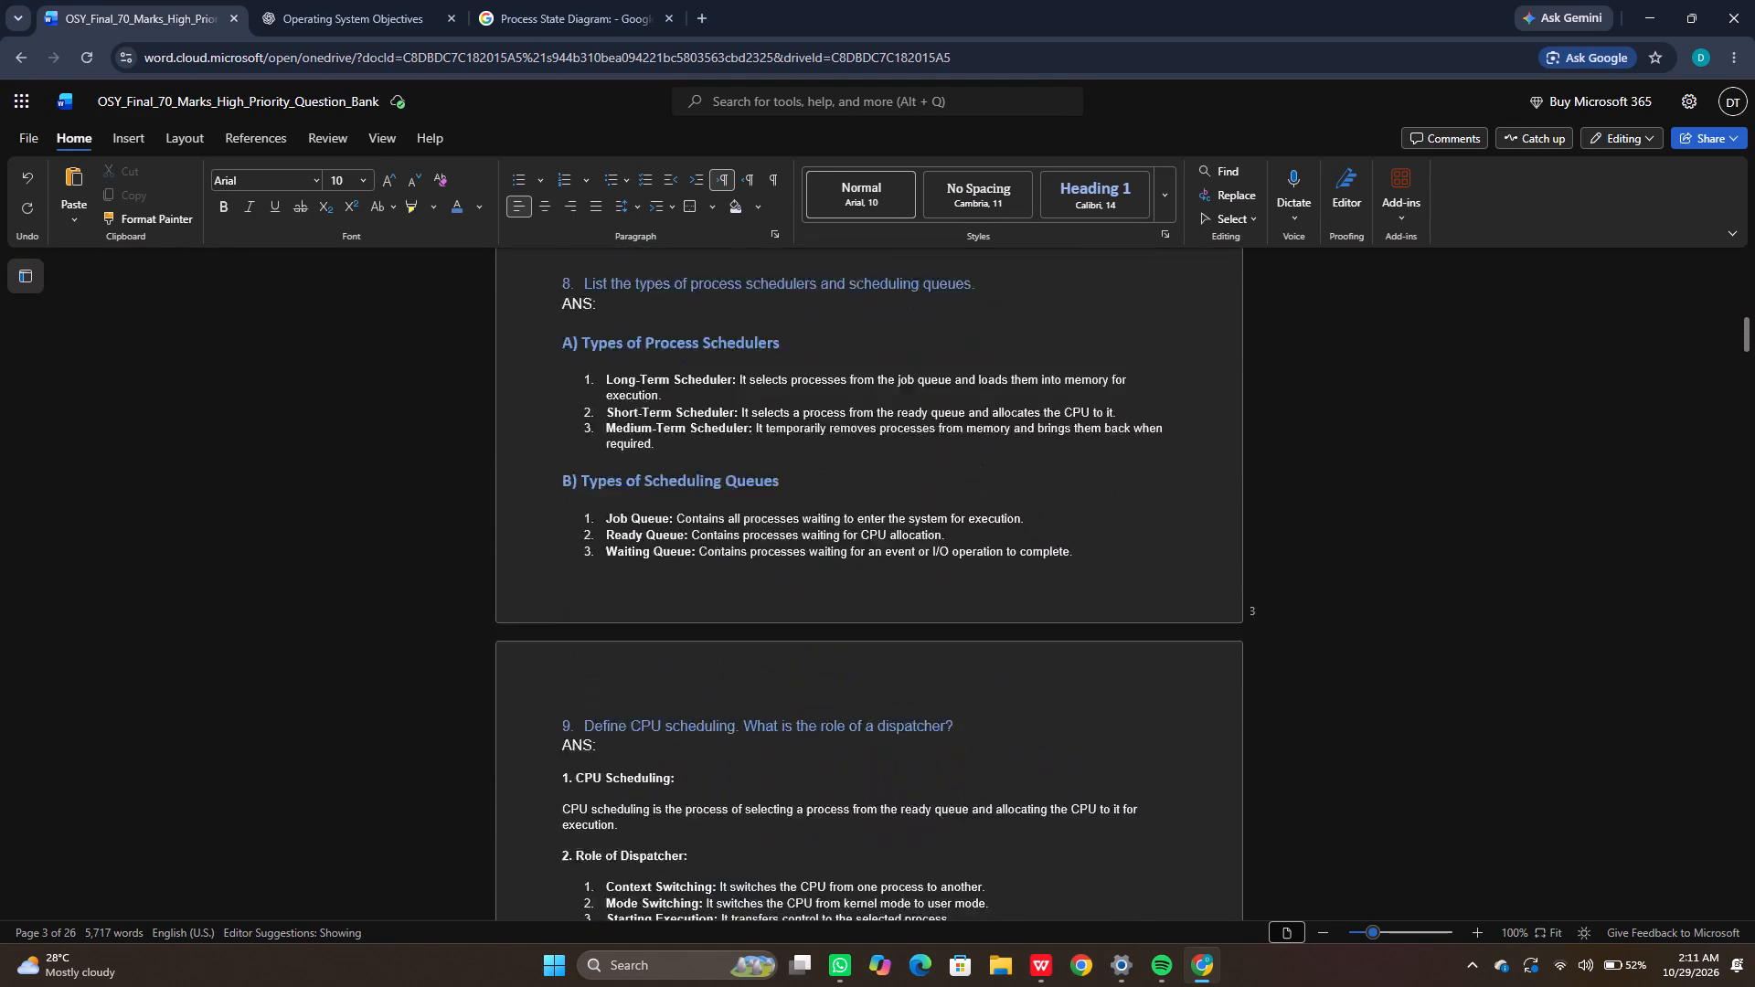
scroll(686, 650, "down", 15)
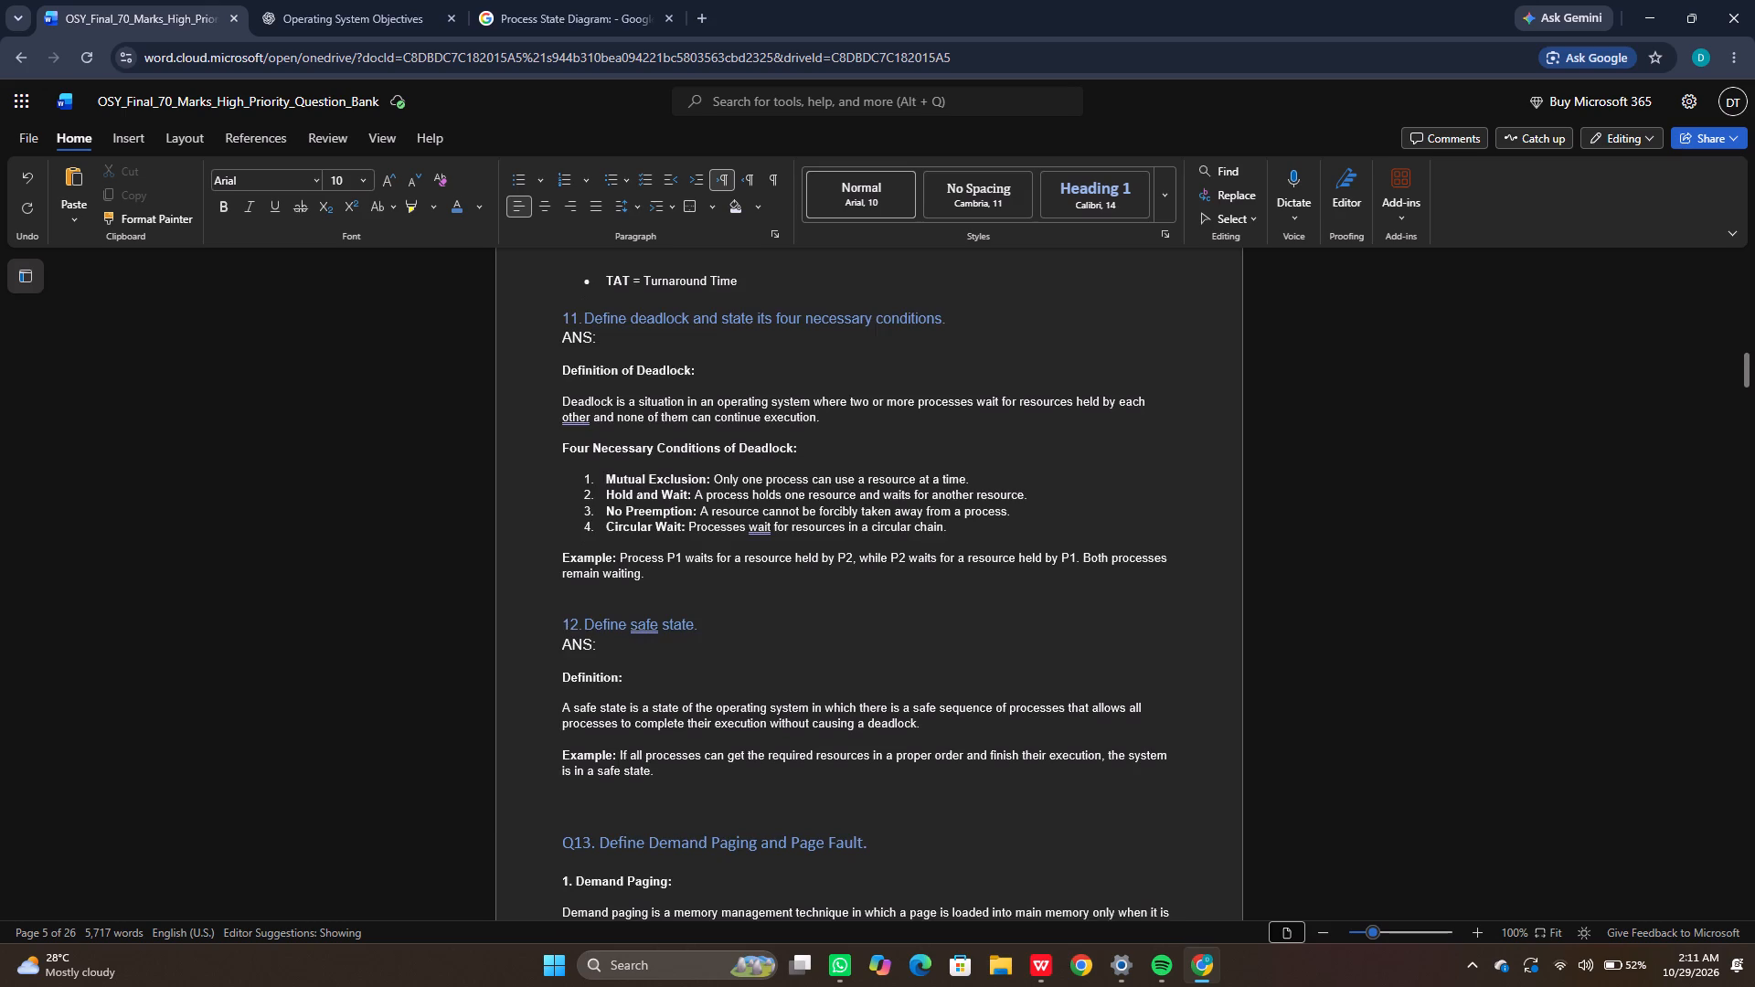
scroll(686, 650, "down", 14)
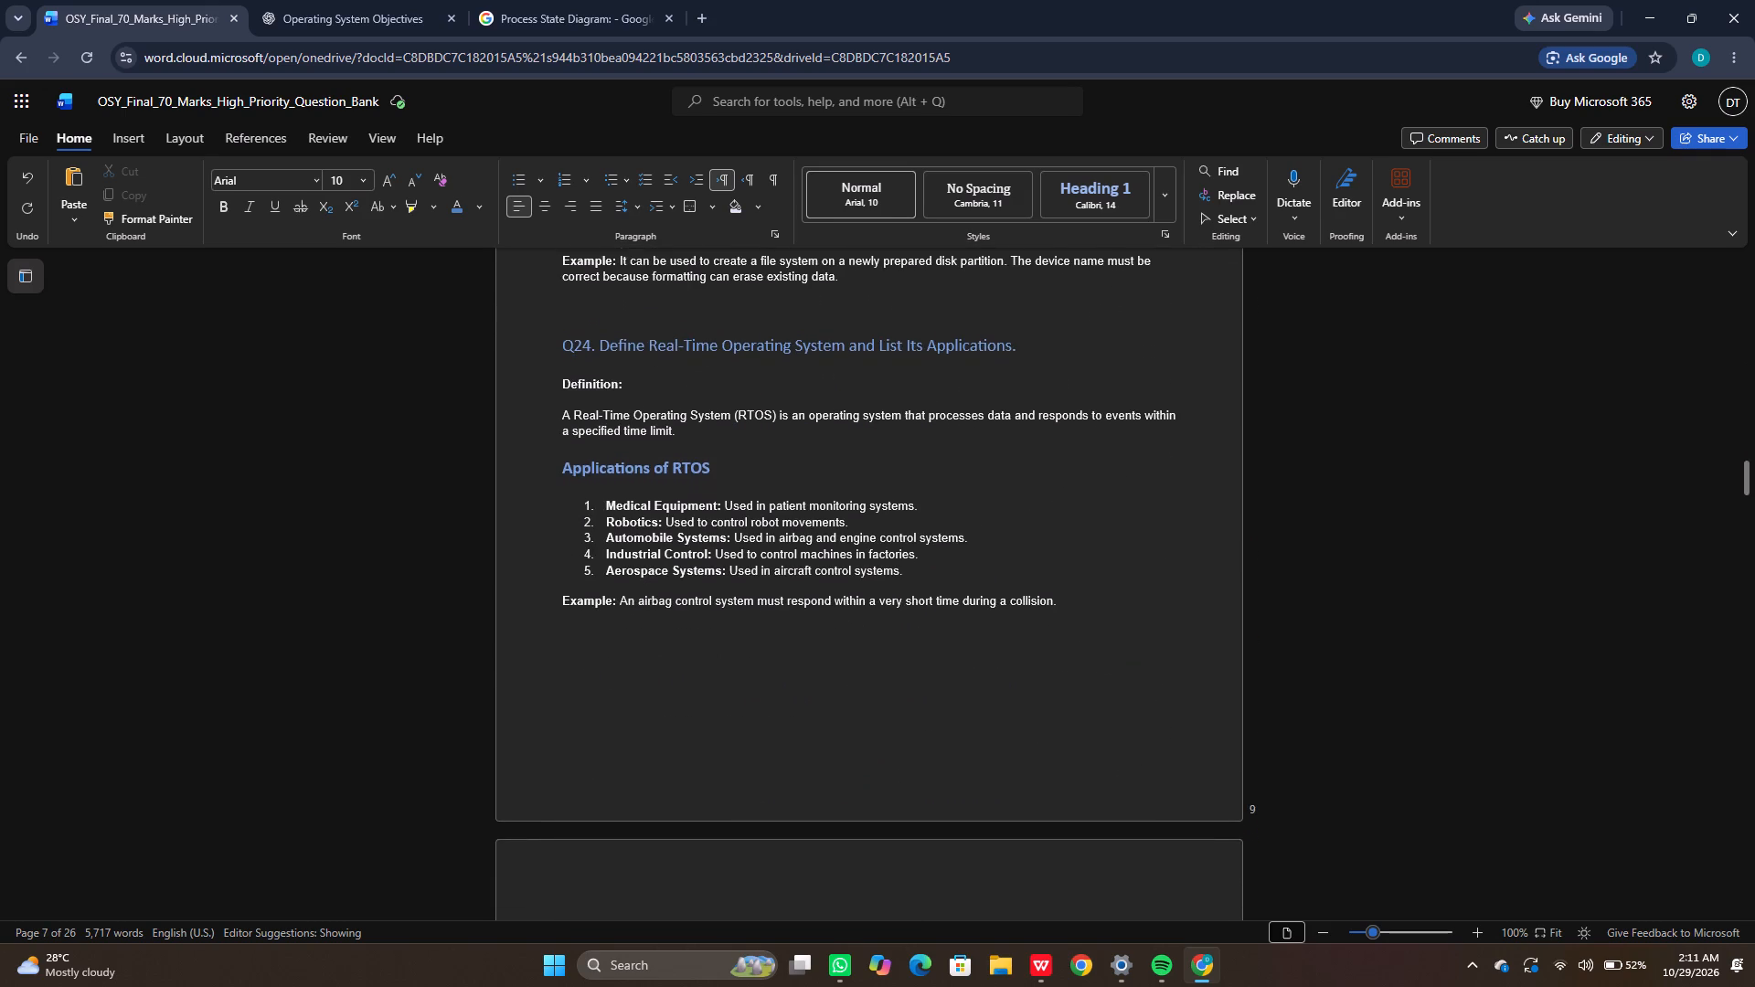
scroll(686, 650, "down", 1)
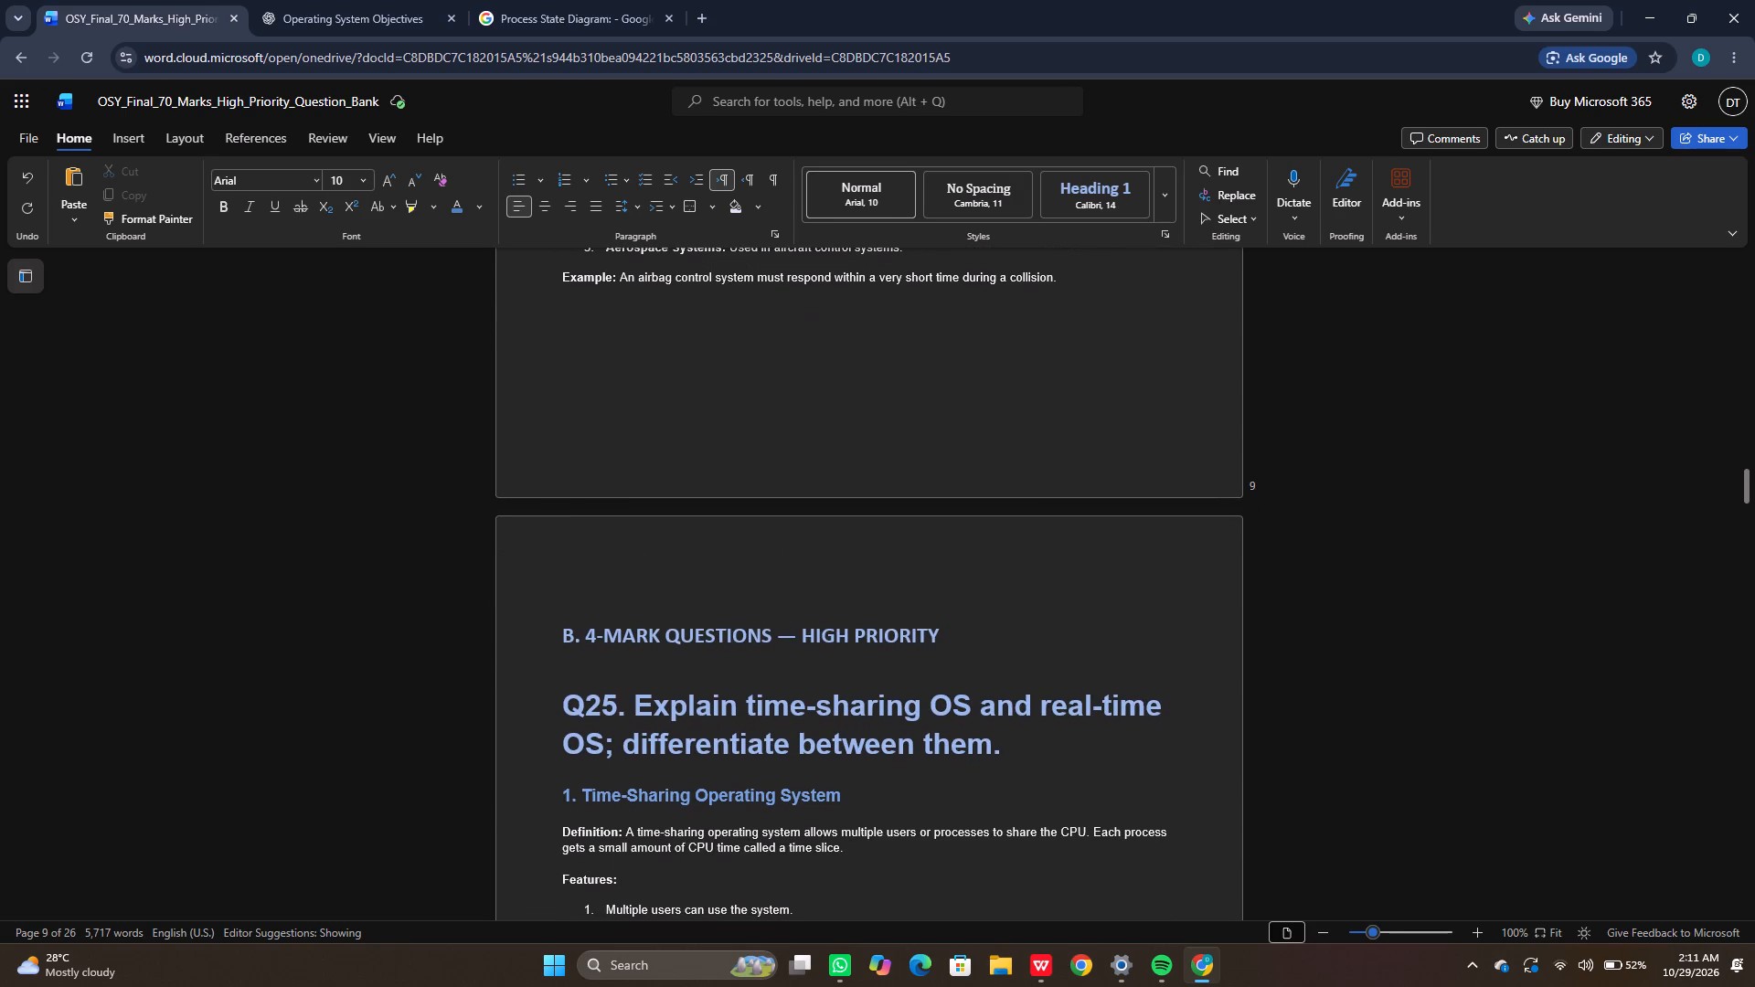
triple_click(625, 695)
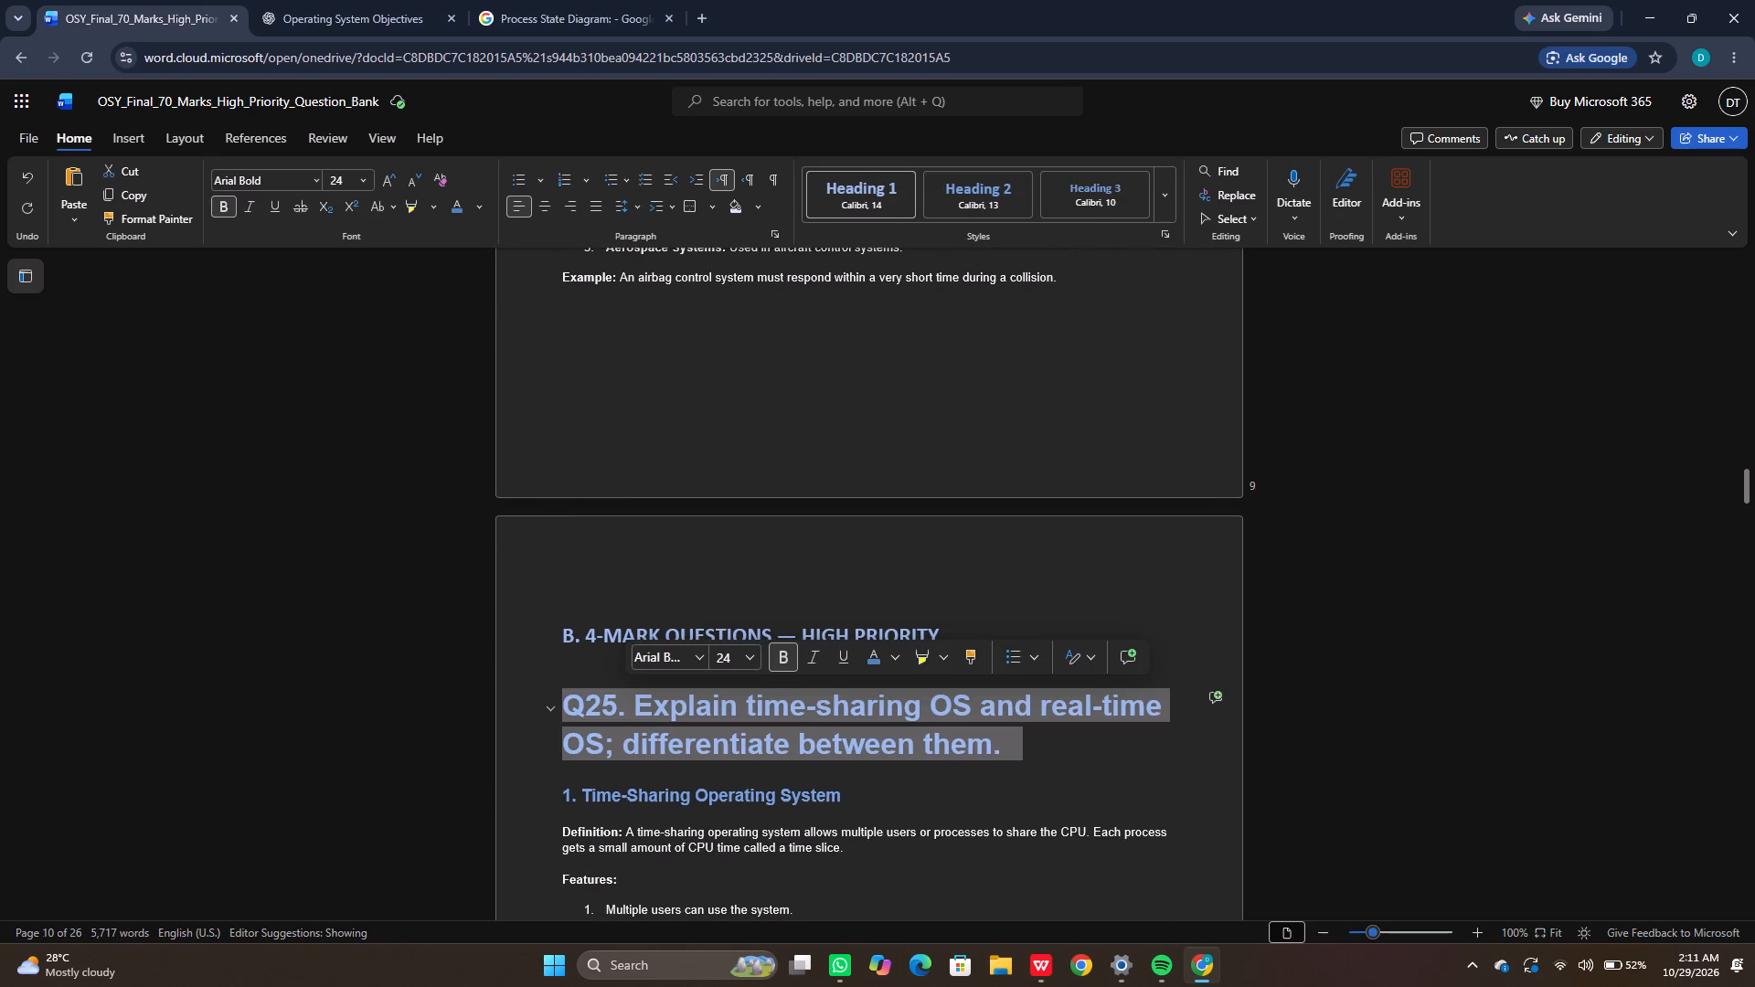
left_click(405, 178)
double_click(405, 178)
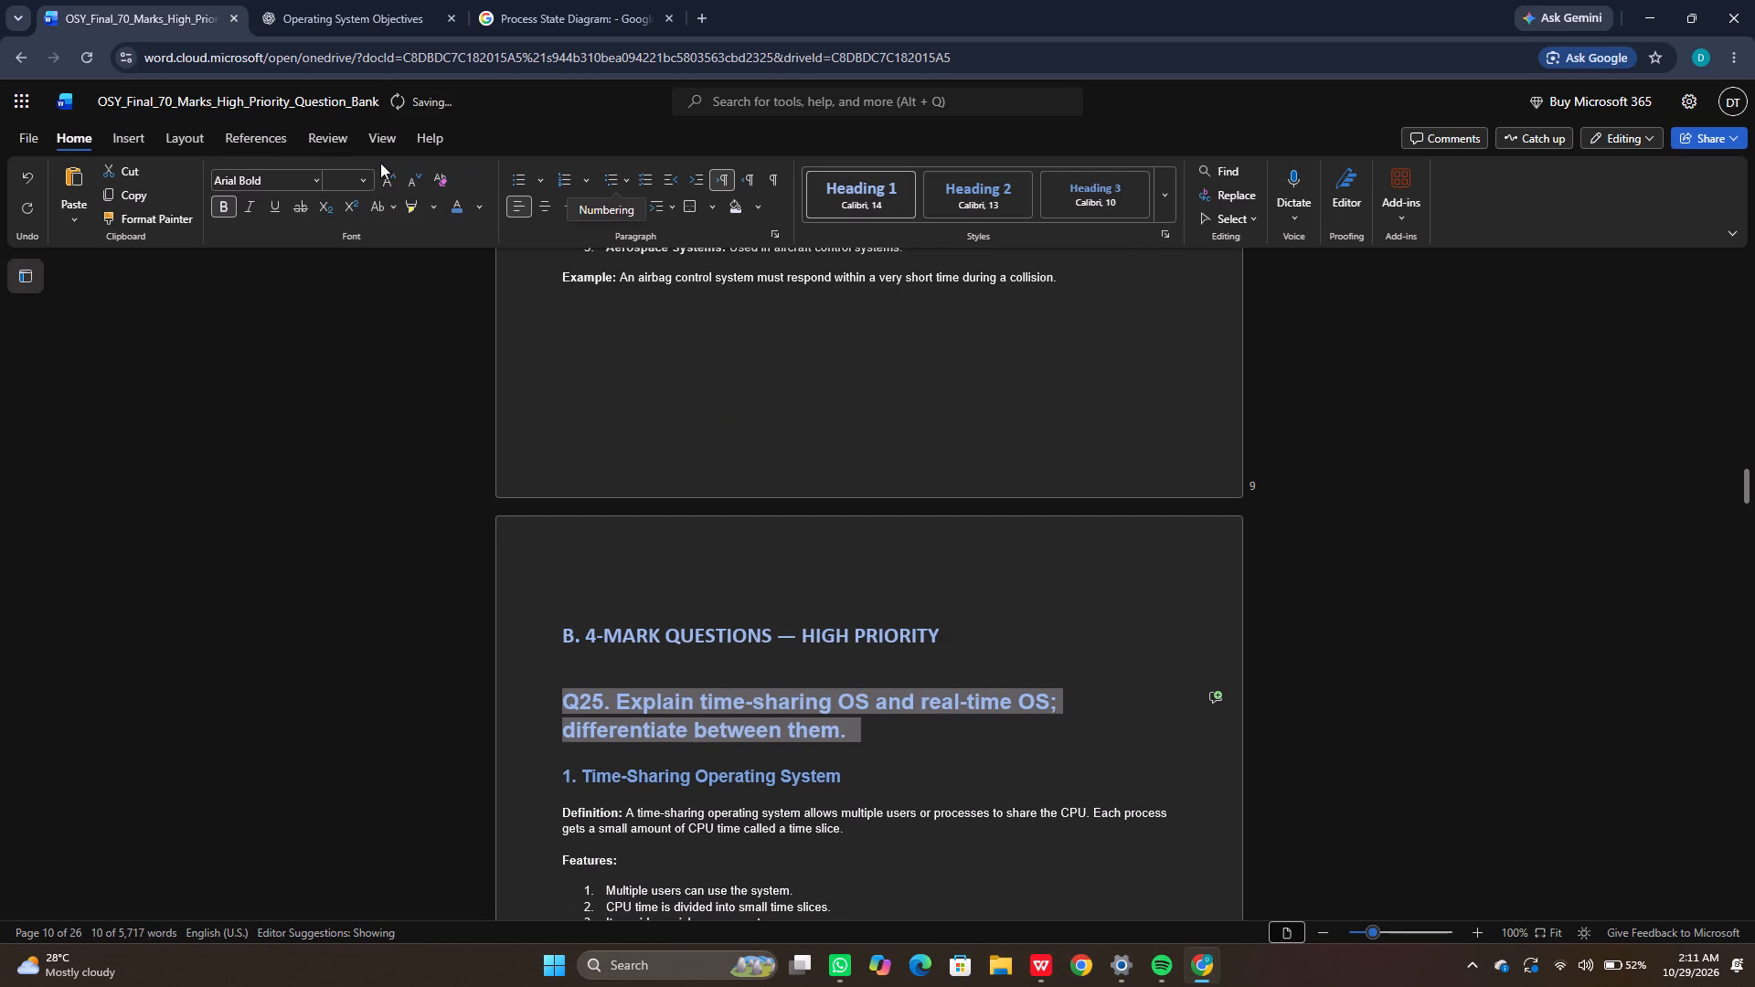
left_click(423, 174)
left_click(863, 657)
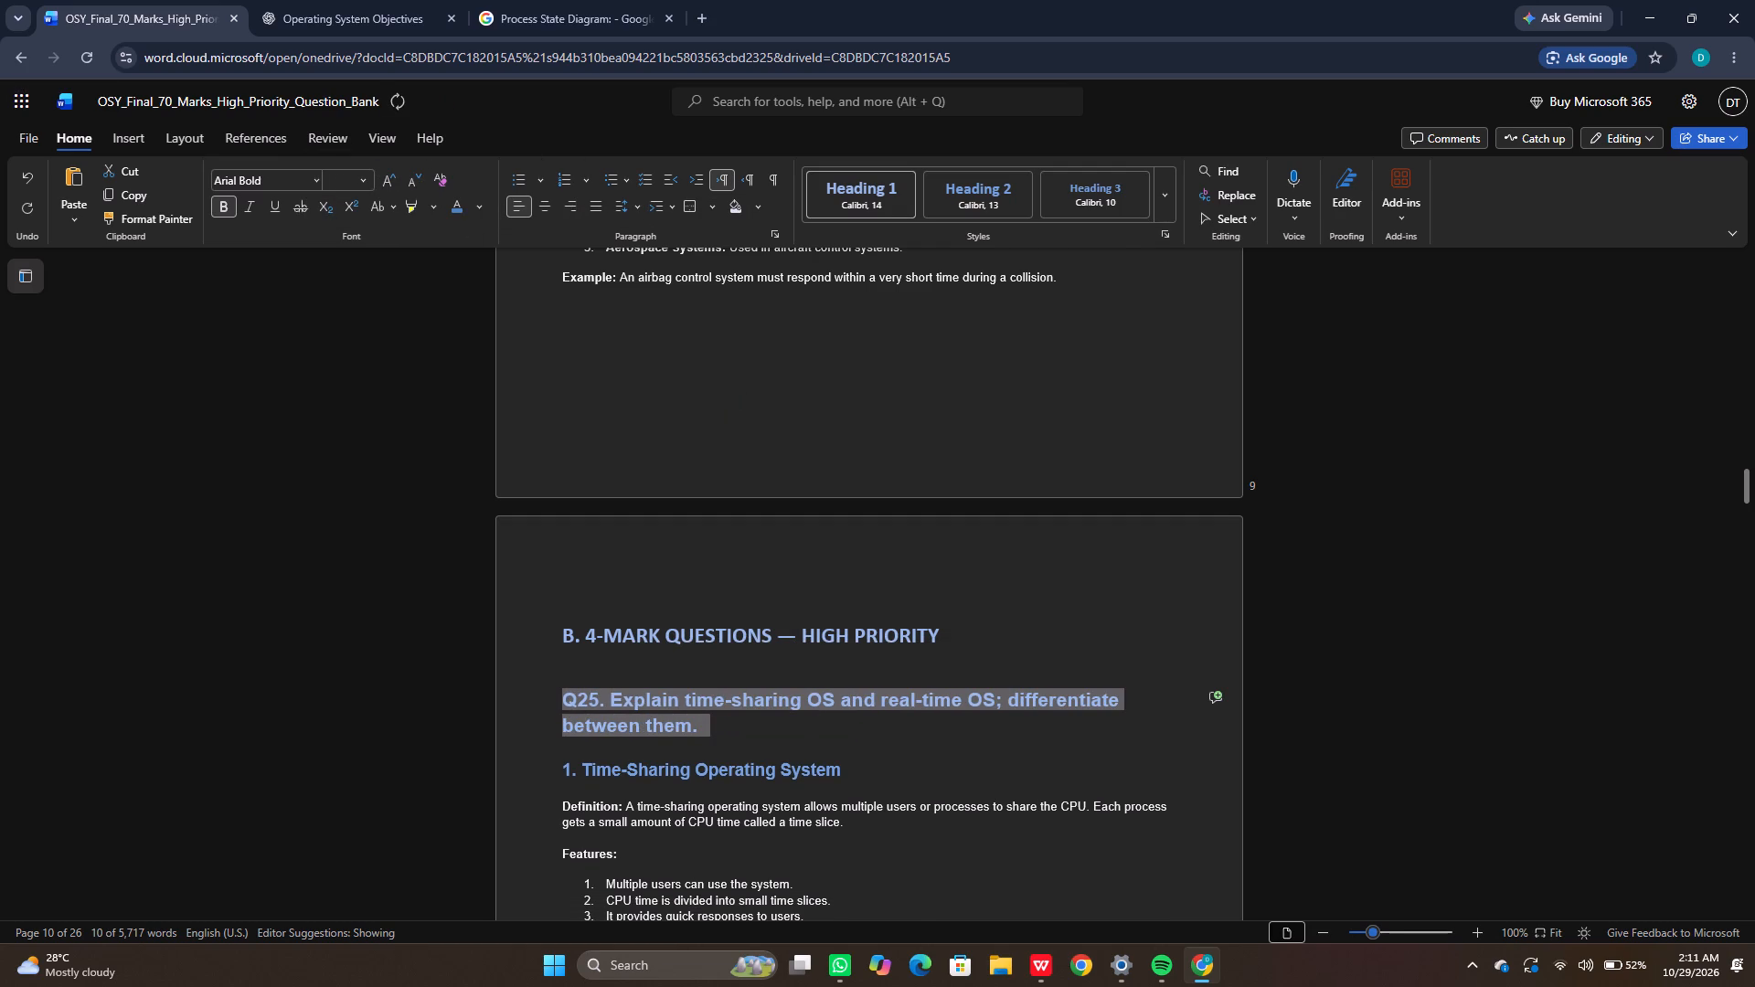
Turn off bold on the "1. Time-Sharing Operating System" subheading in the Q25 answer.
scroll(863, 657, "down", 3)
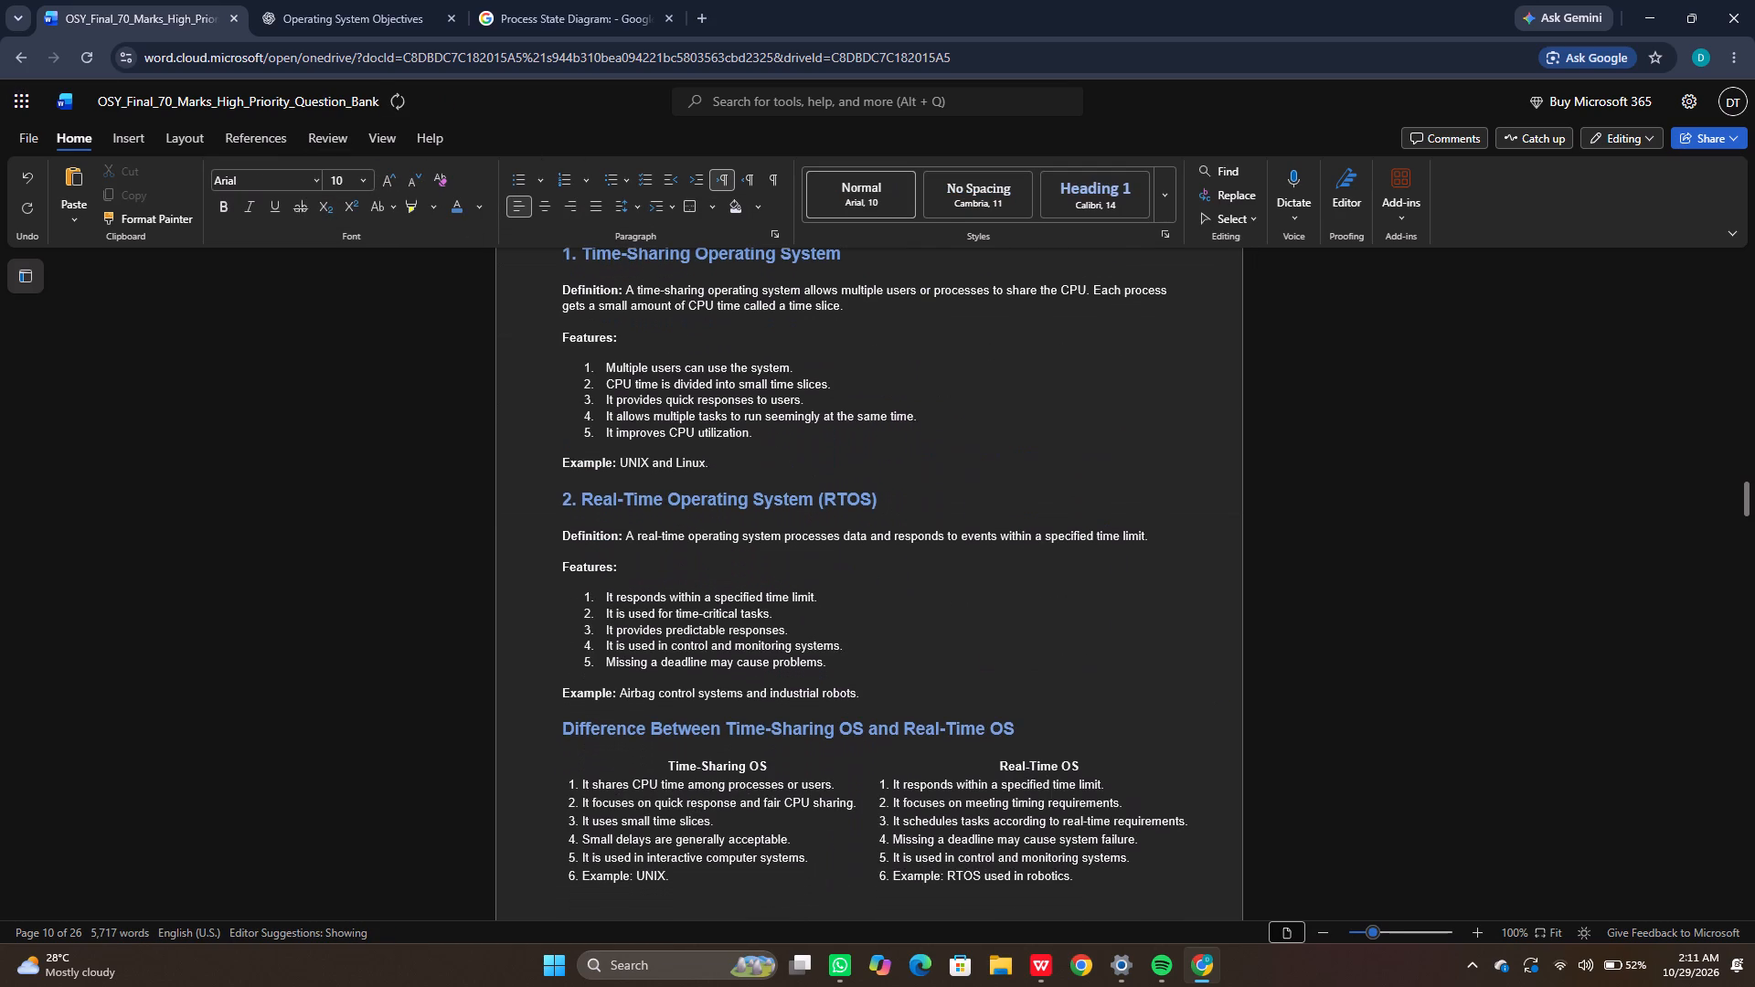
double_click(709, 381)
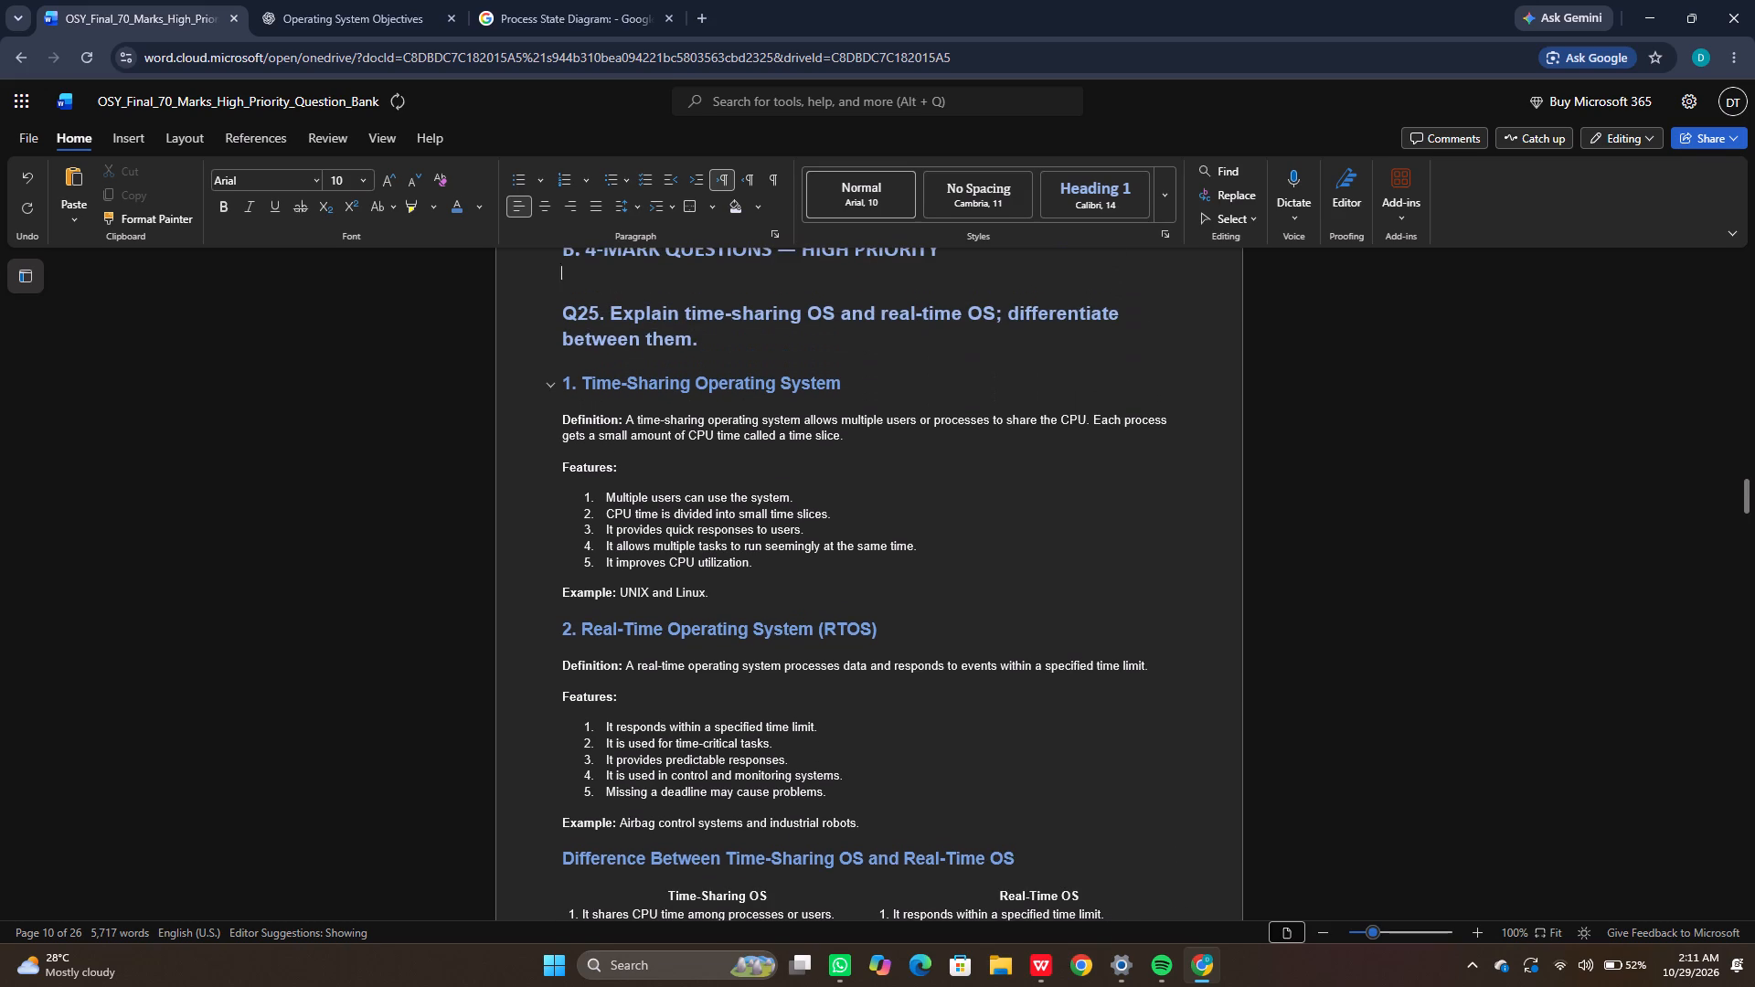
triple_click(709, 381)
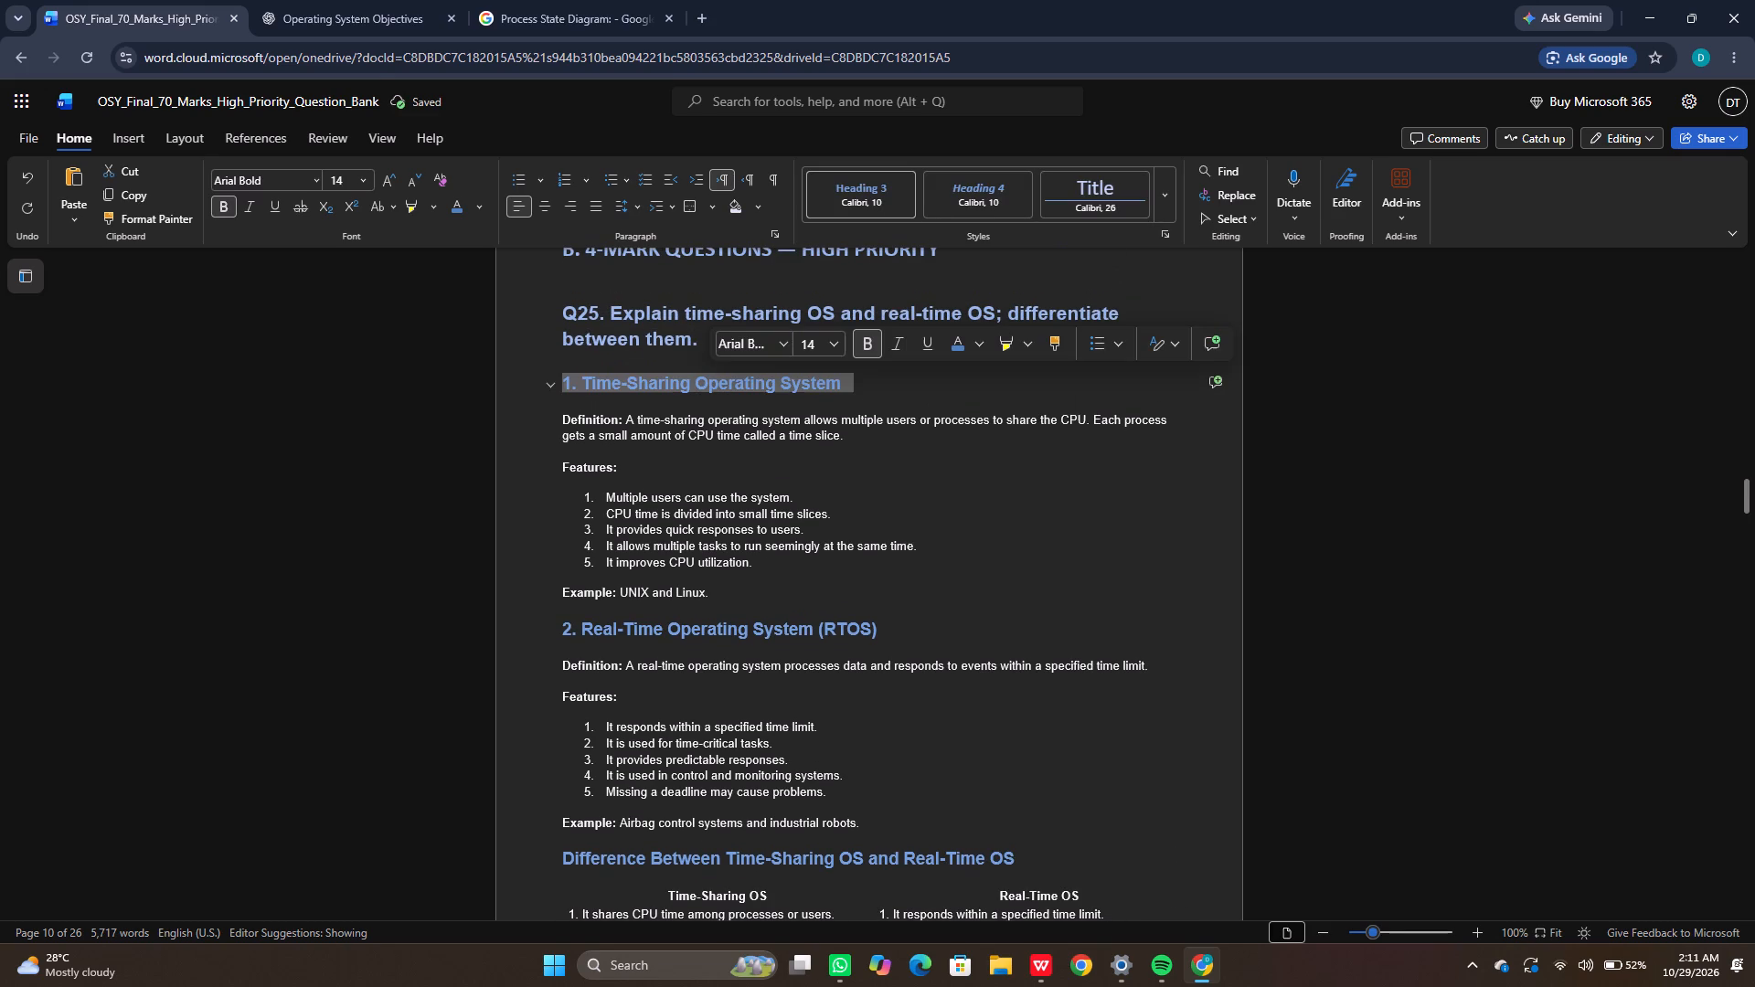
left_click(220, 206)
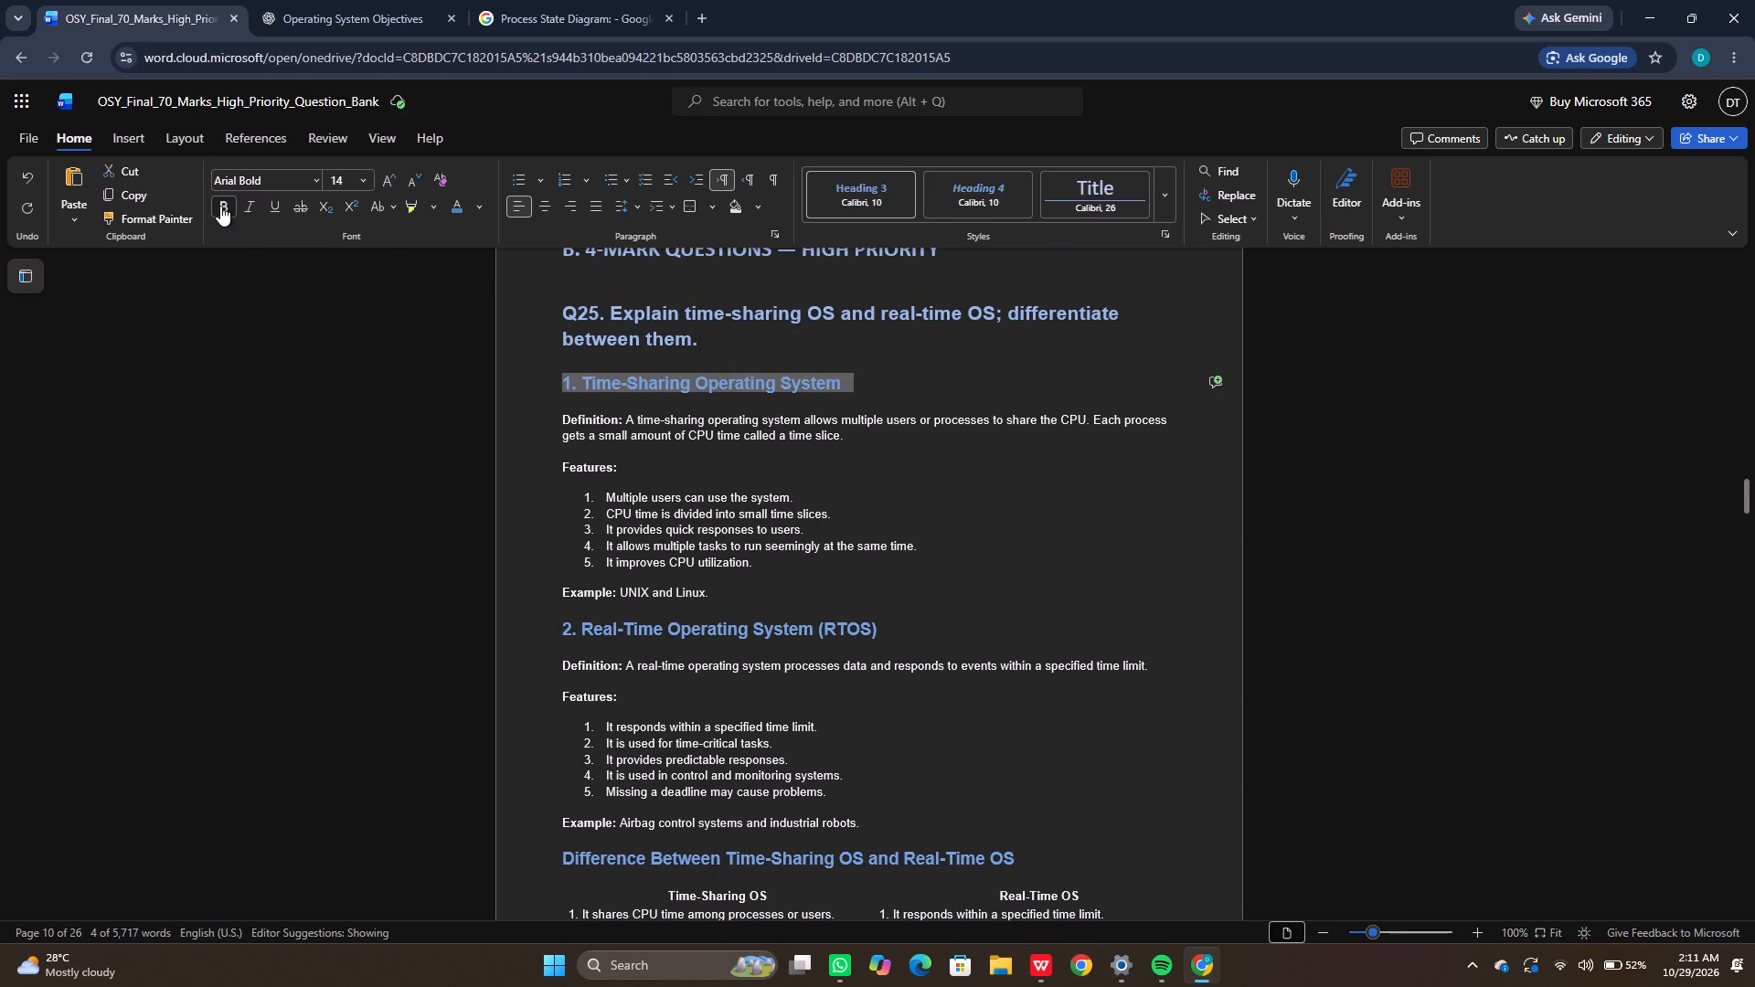
Turn off bold on the "2. Real-Time Operating System (RTOS)" and "Difference Between Time-Sharing OS and Real-Time OS" subheadings in the Q25 answer.
triple_click(764, 634)
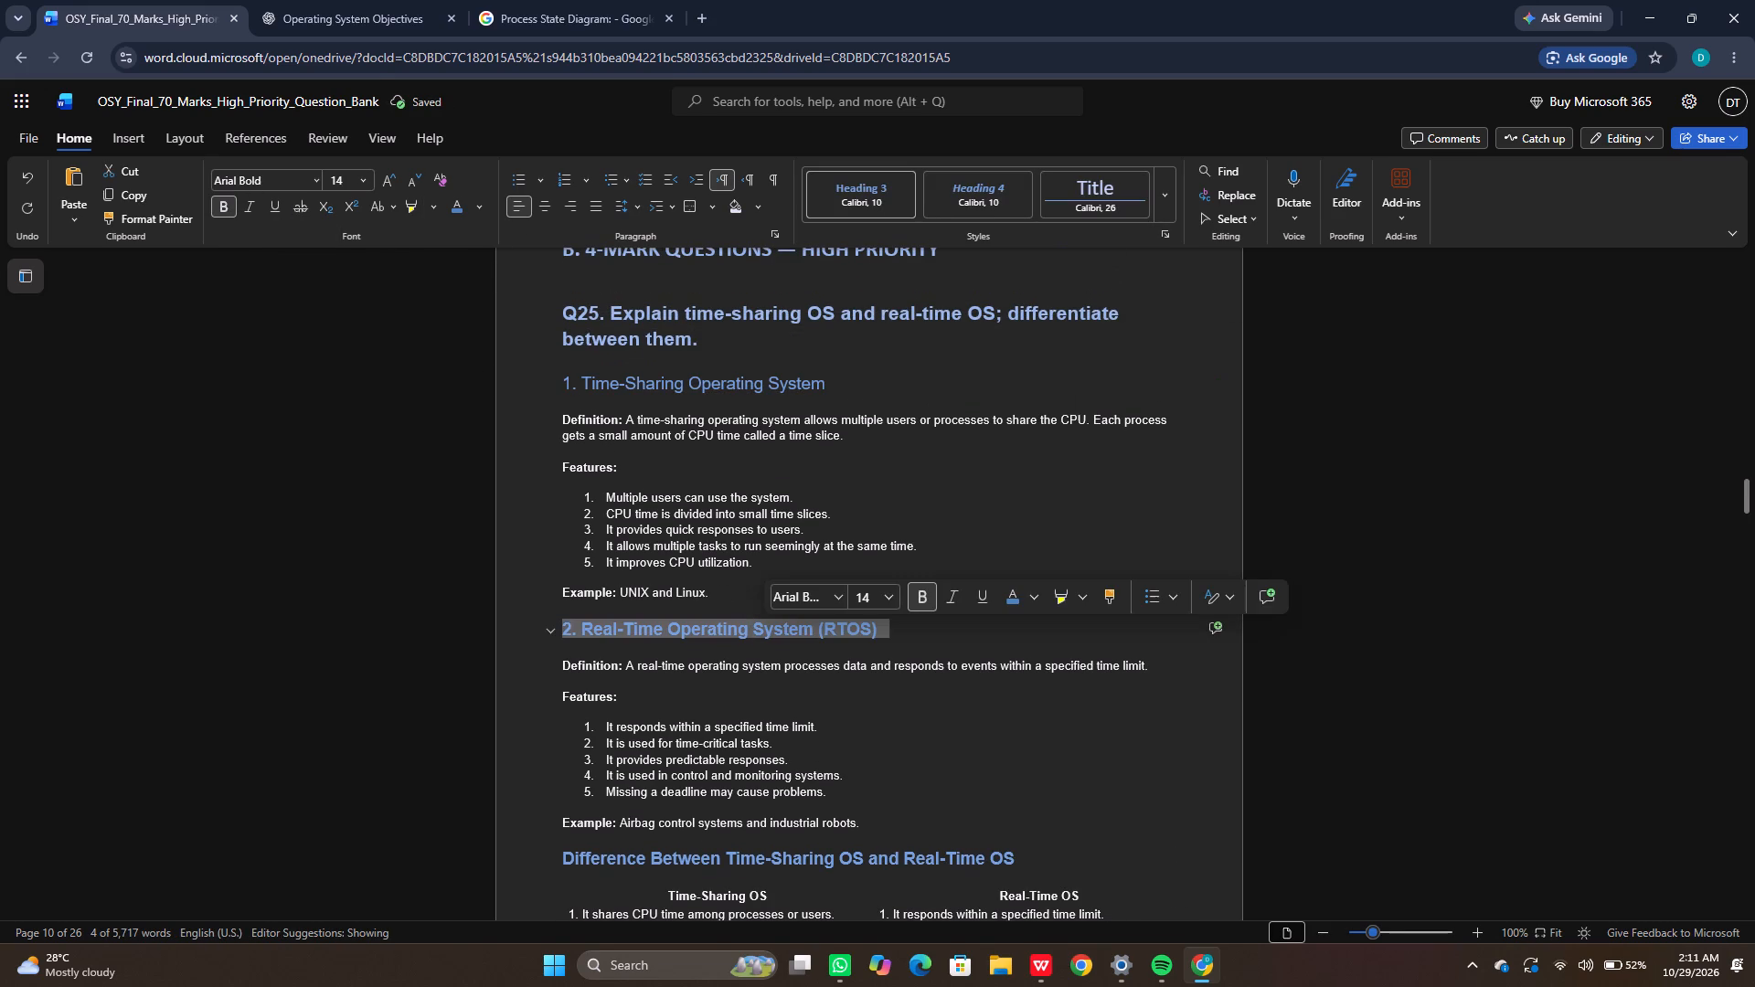
left_click(221, 197)
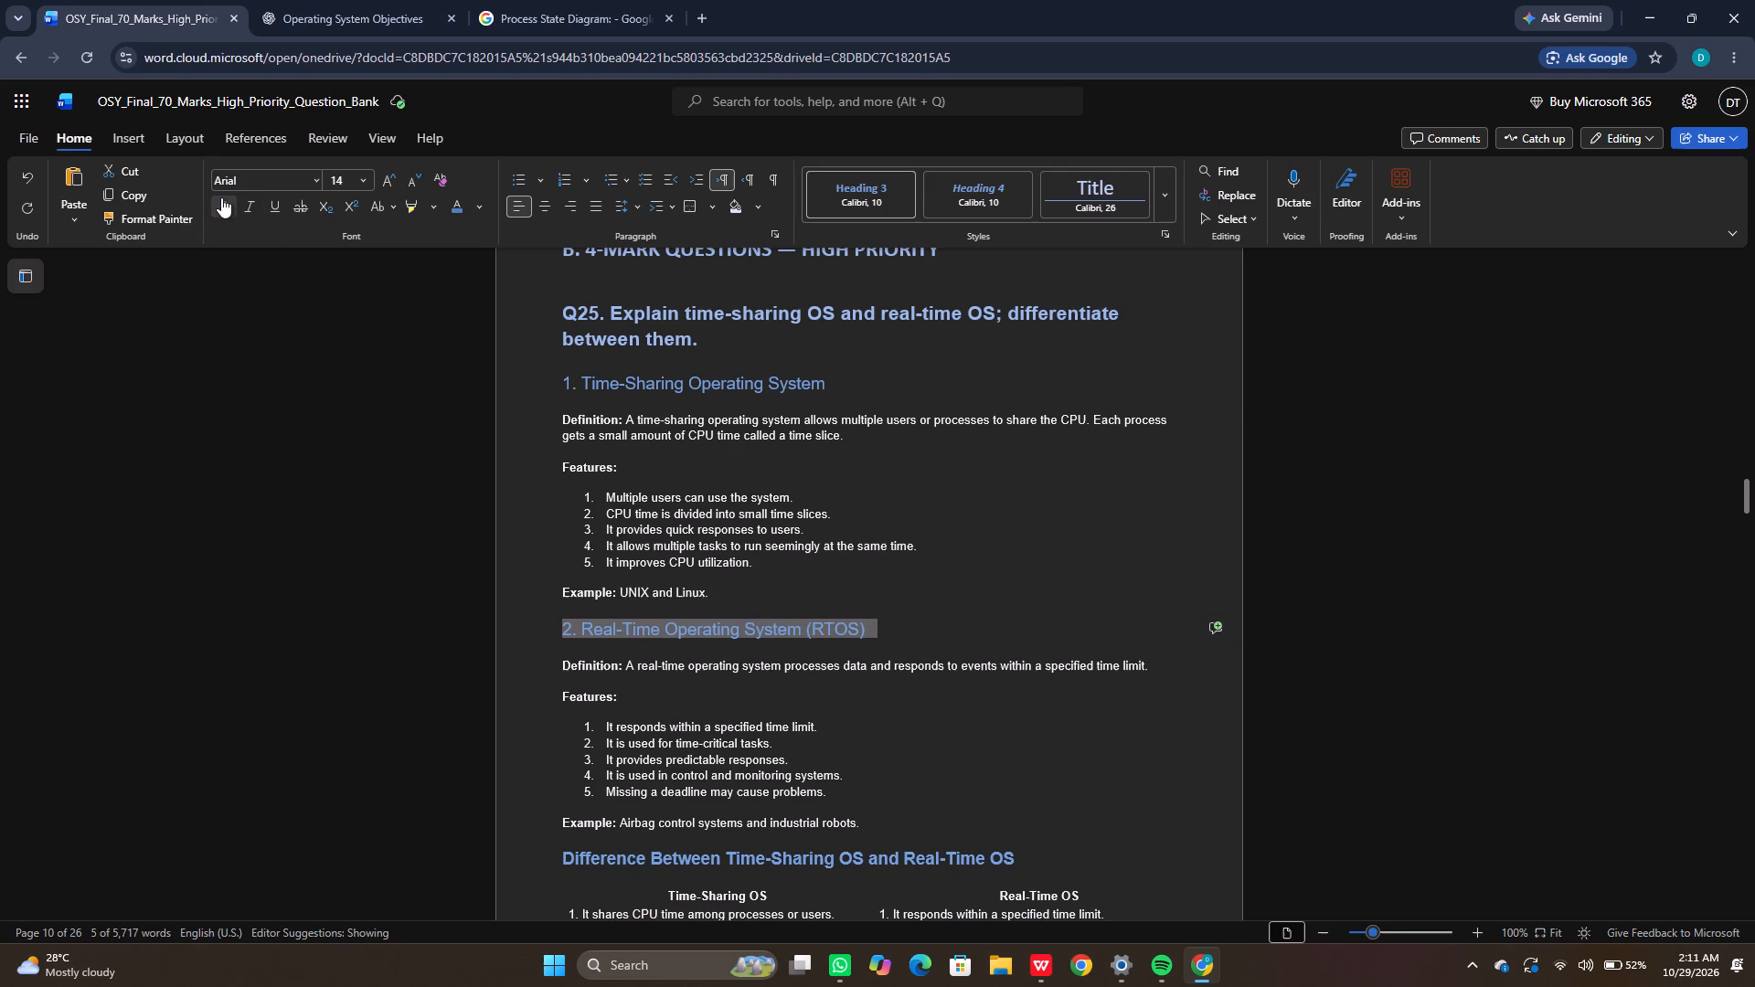
triple_click(756, 854)
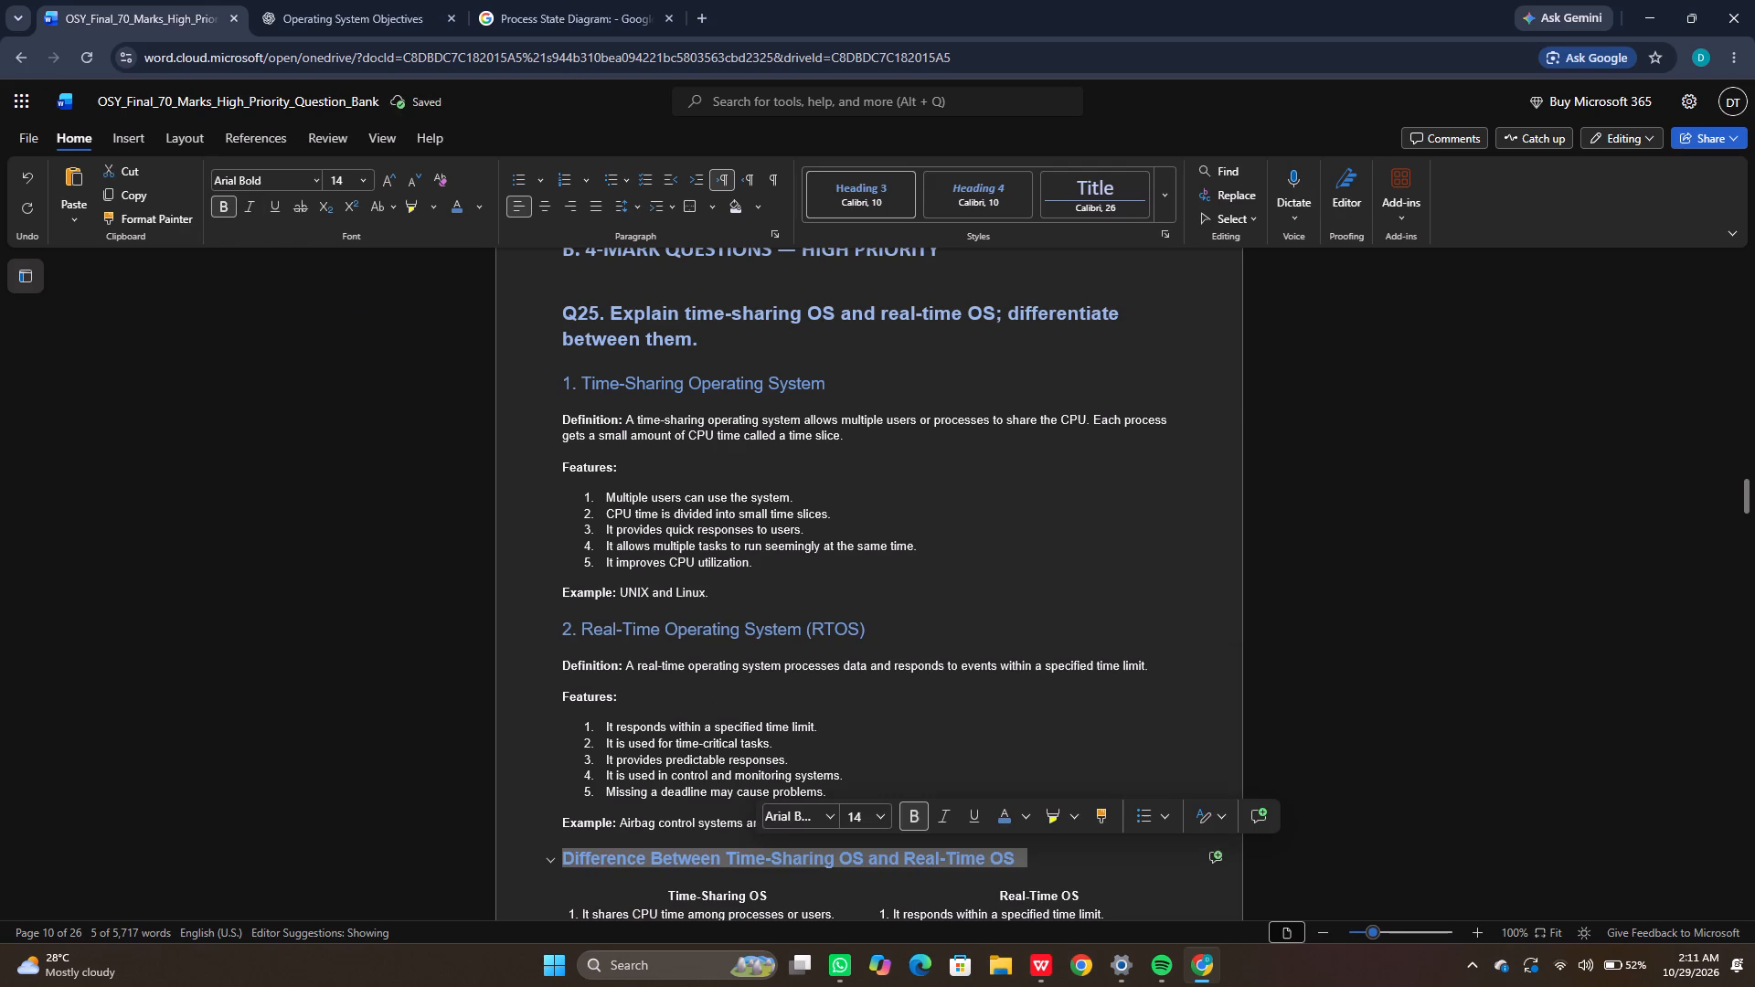
left_click(226, 199)
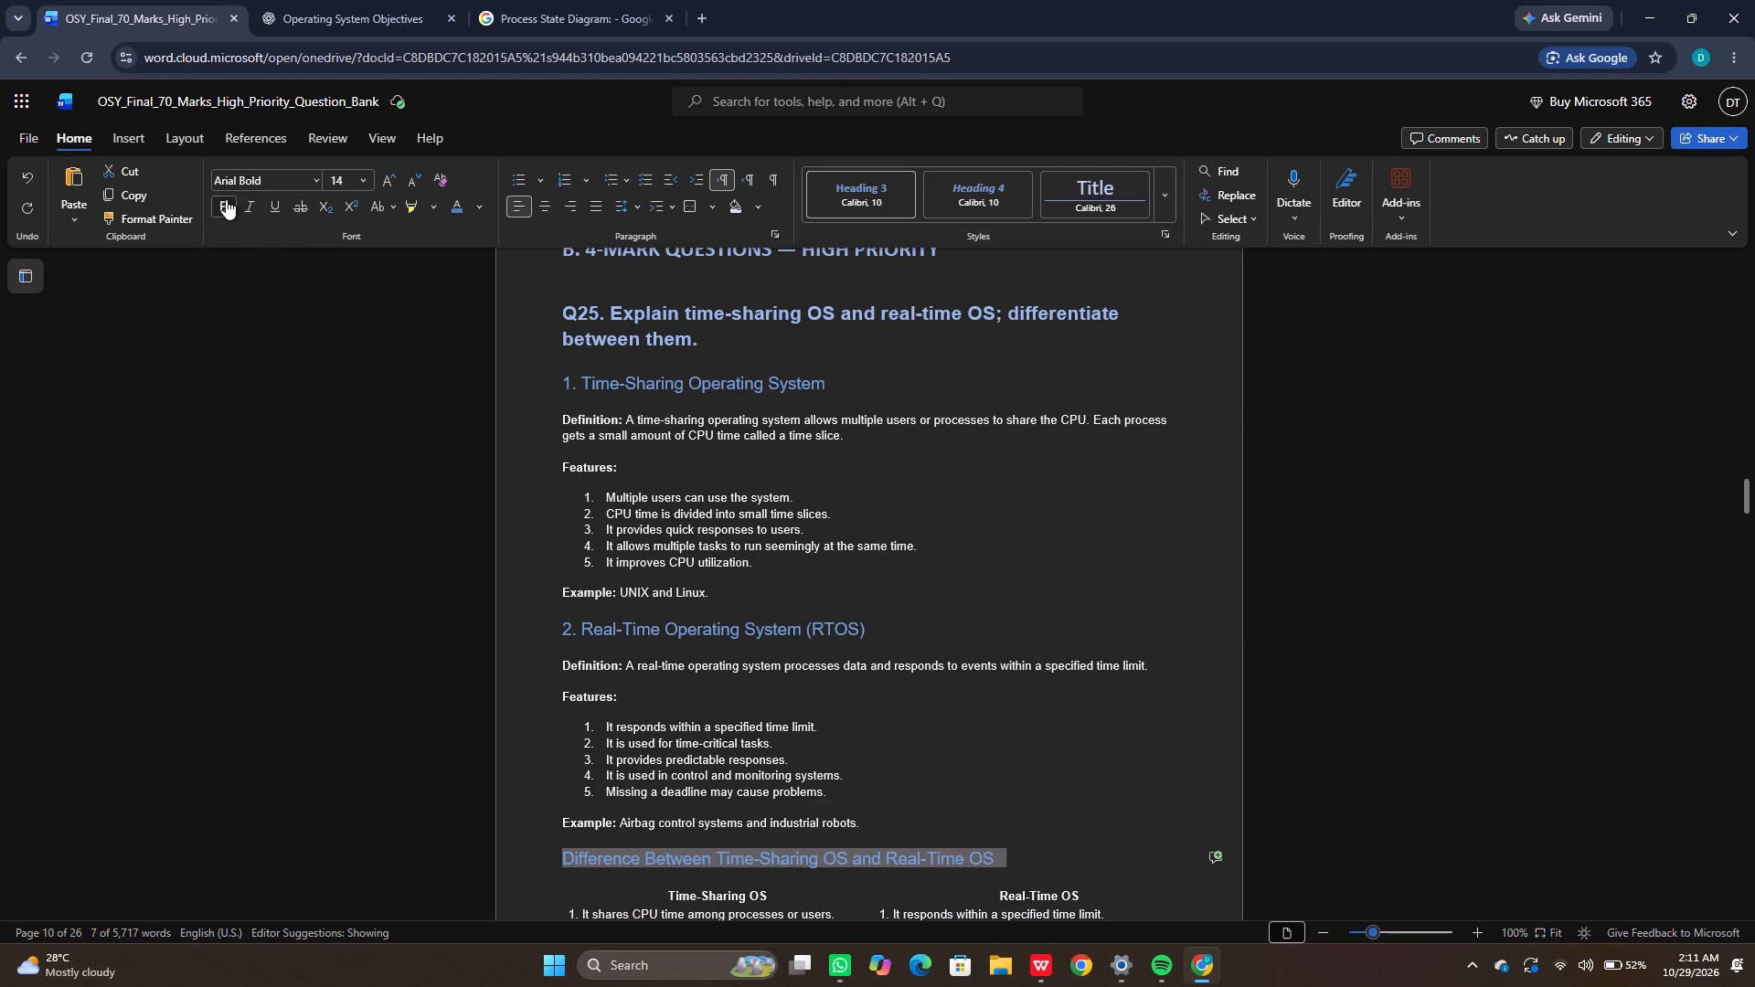
Delete the Conclusion paragraph below the time-sharing and real-time OS comparison table at the end of the Q25 answer.
scroll(913, 718, "down", 5)
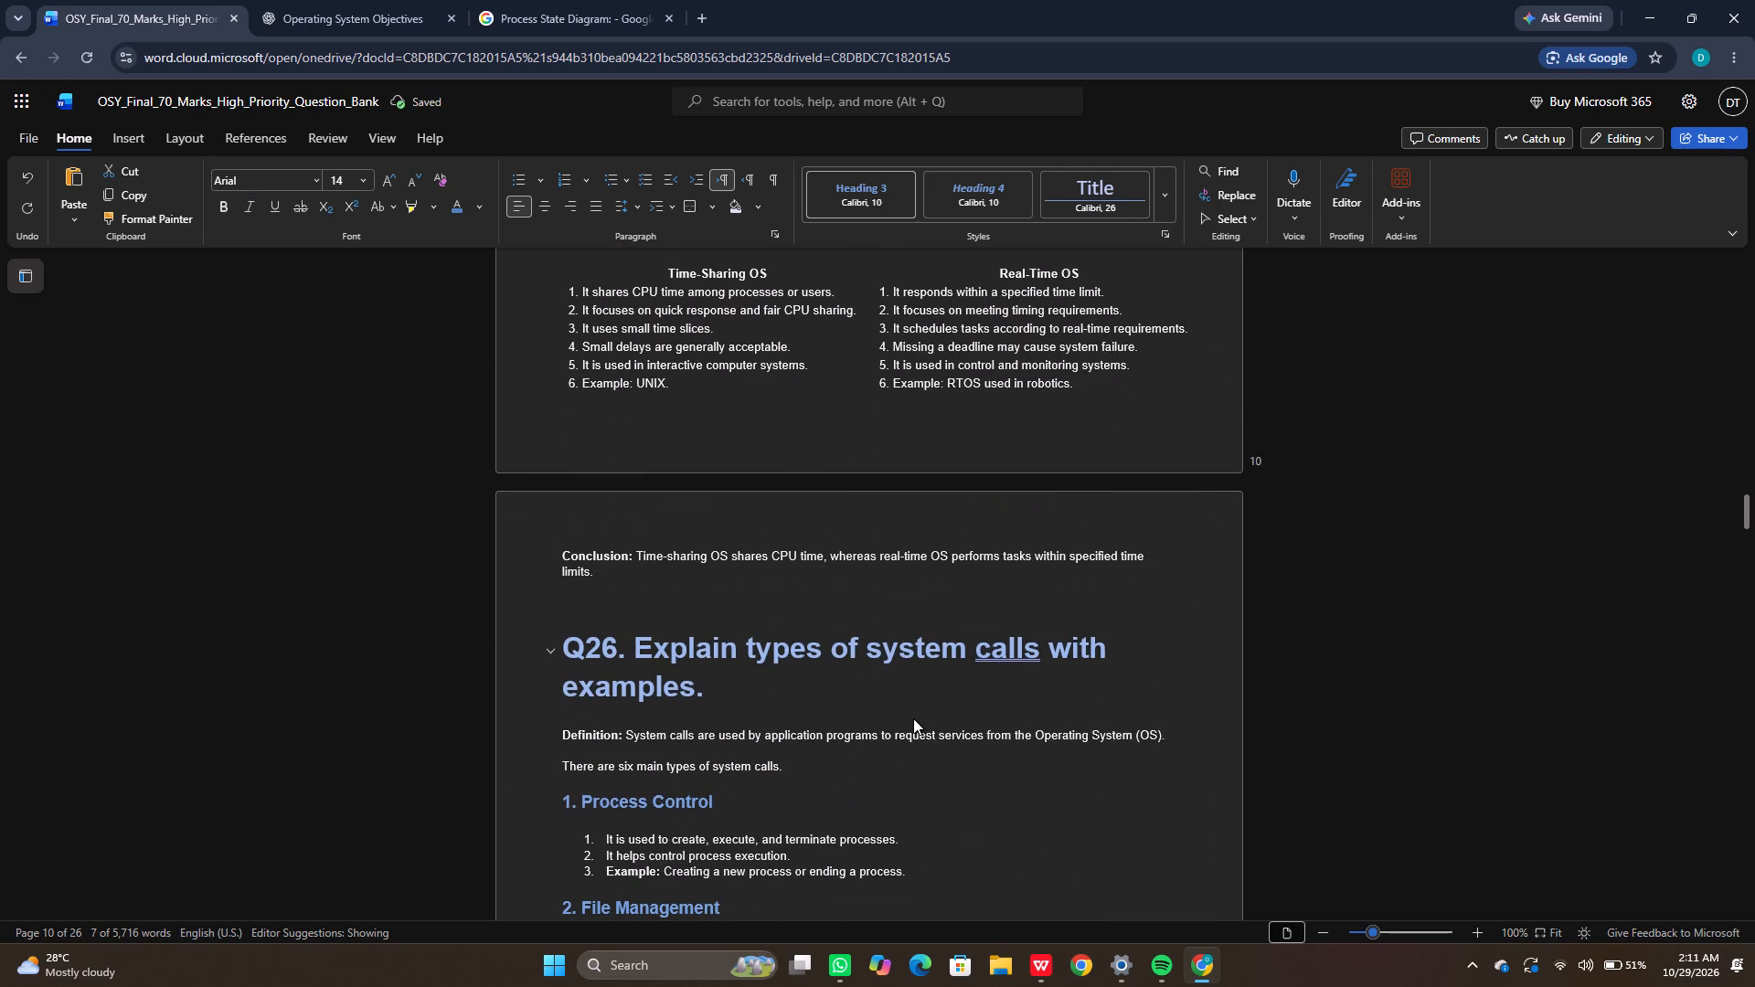
left_click_drag(664, 576, 578, 535)
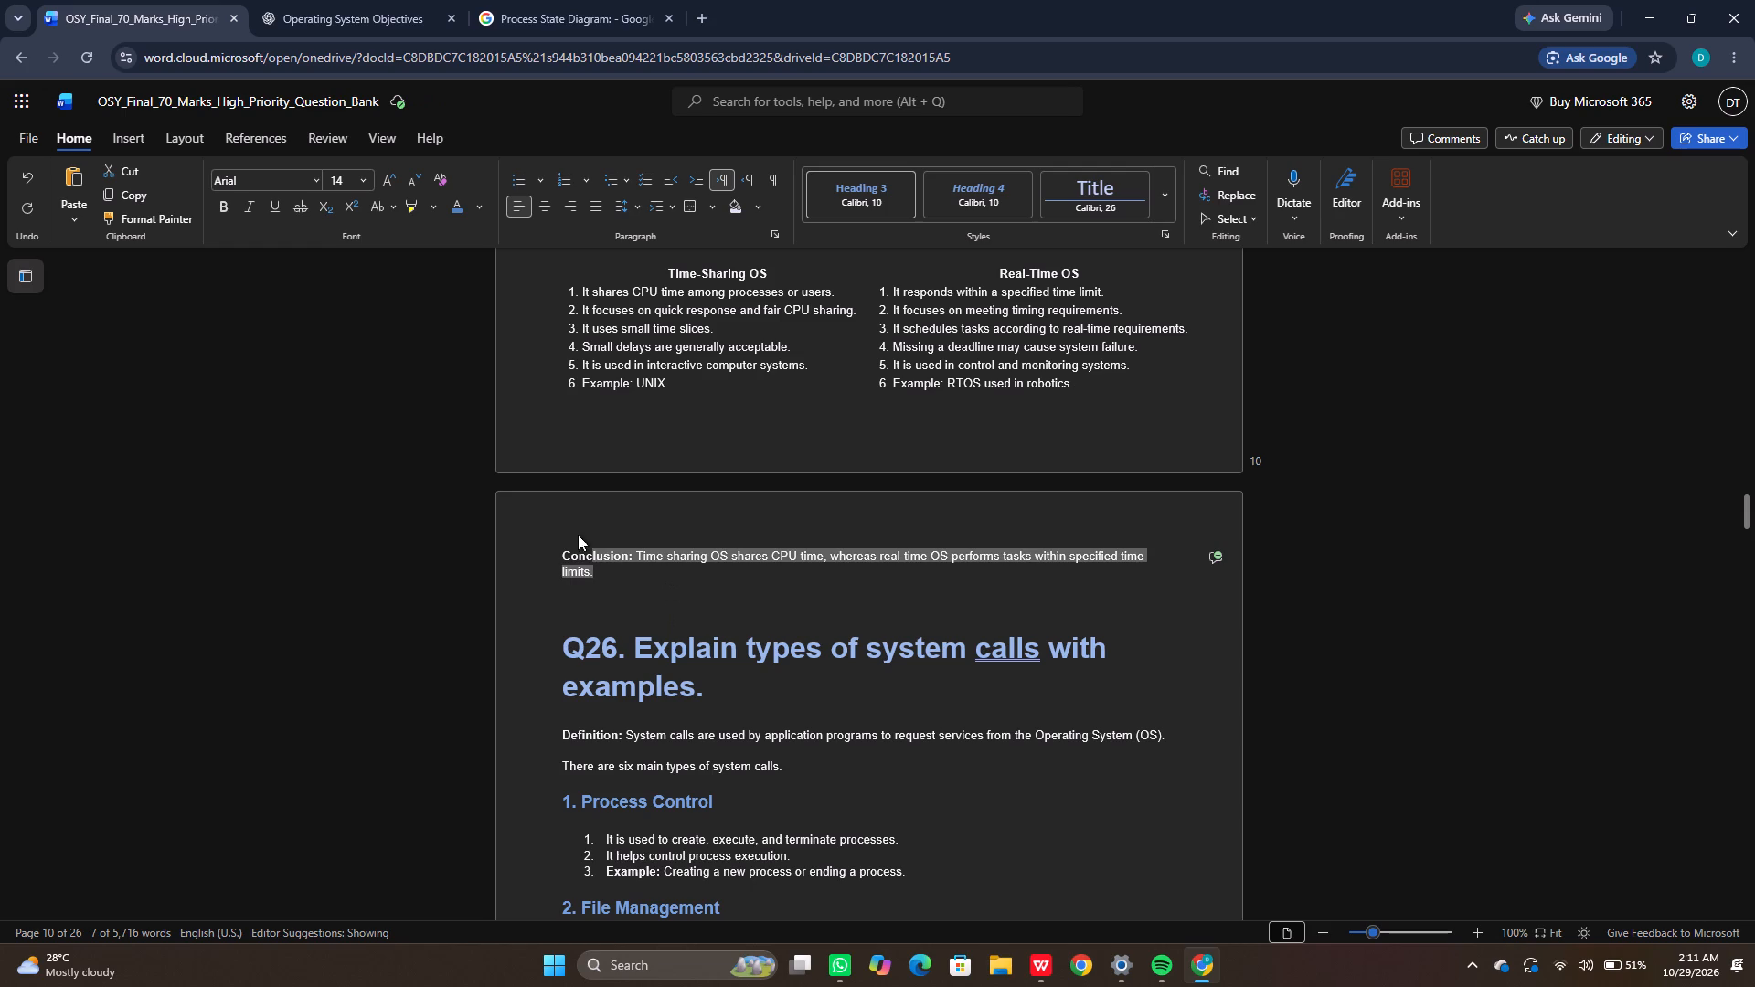
left_click_drag(578, 535, 566, 543)
key("BackSpace")
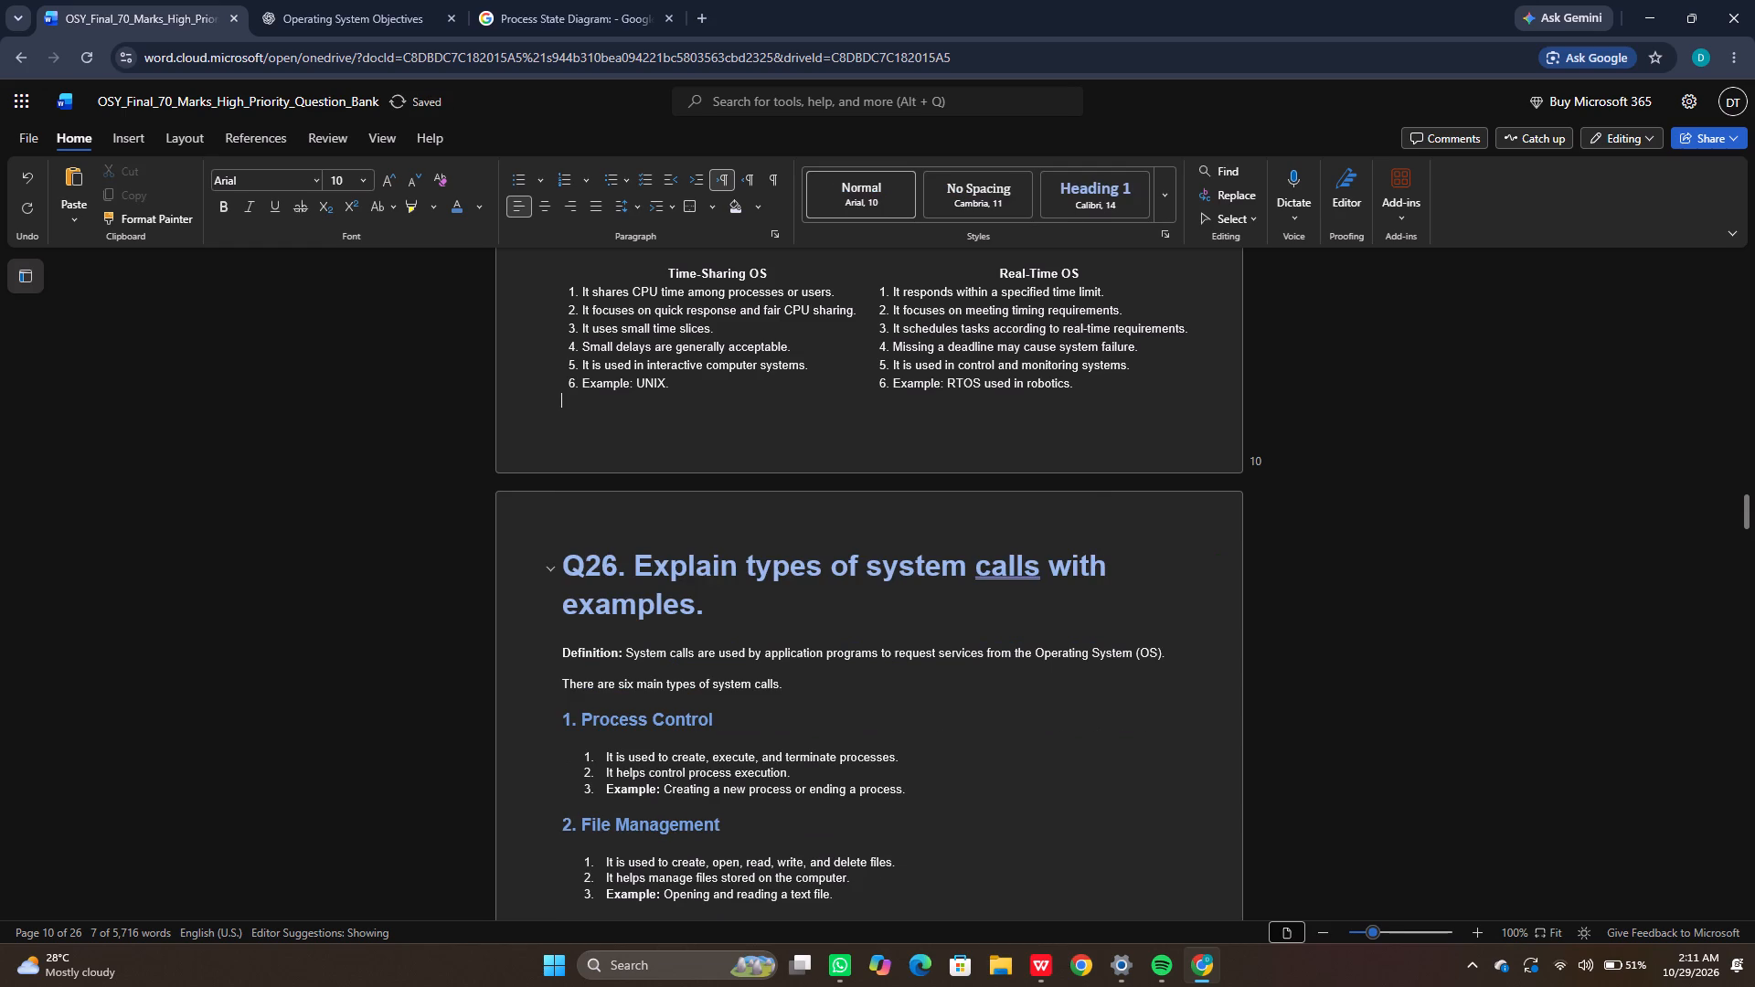
Shrink the Q26 question heading about types of system calls by four font-size increments.
triple_click(596, 578)
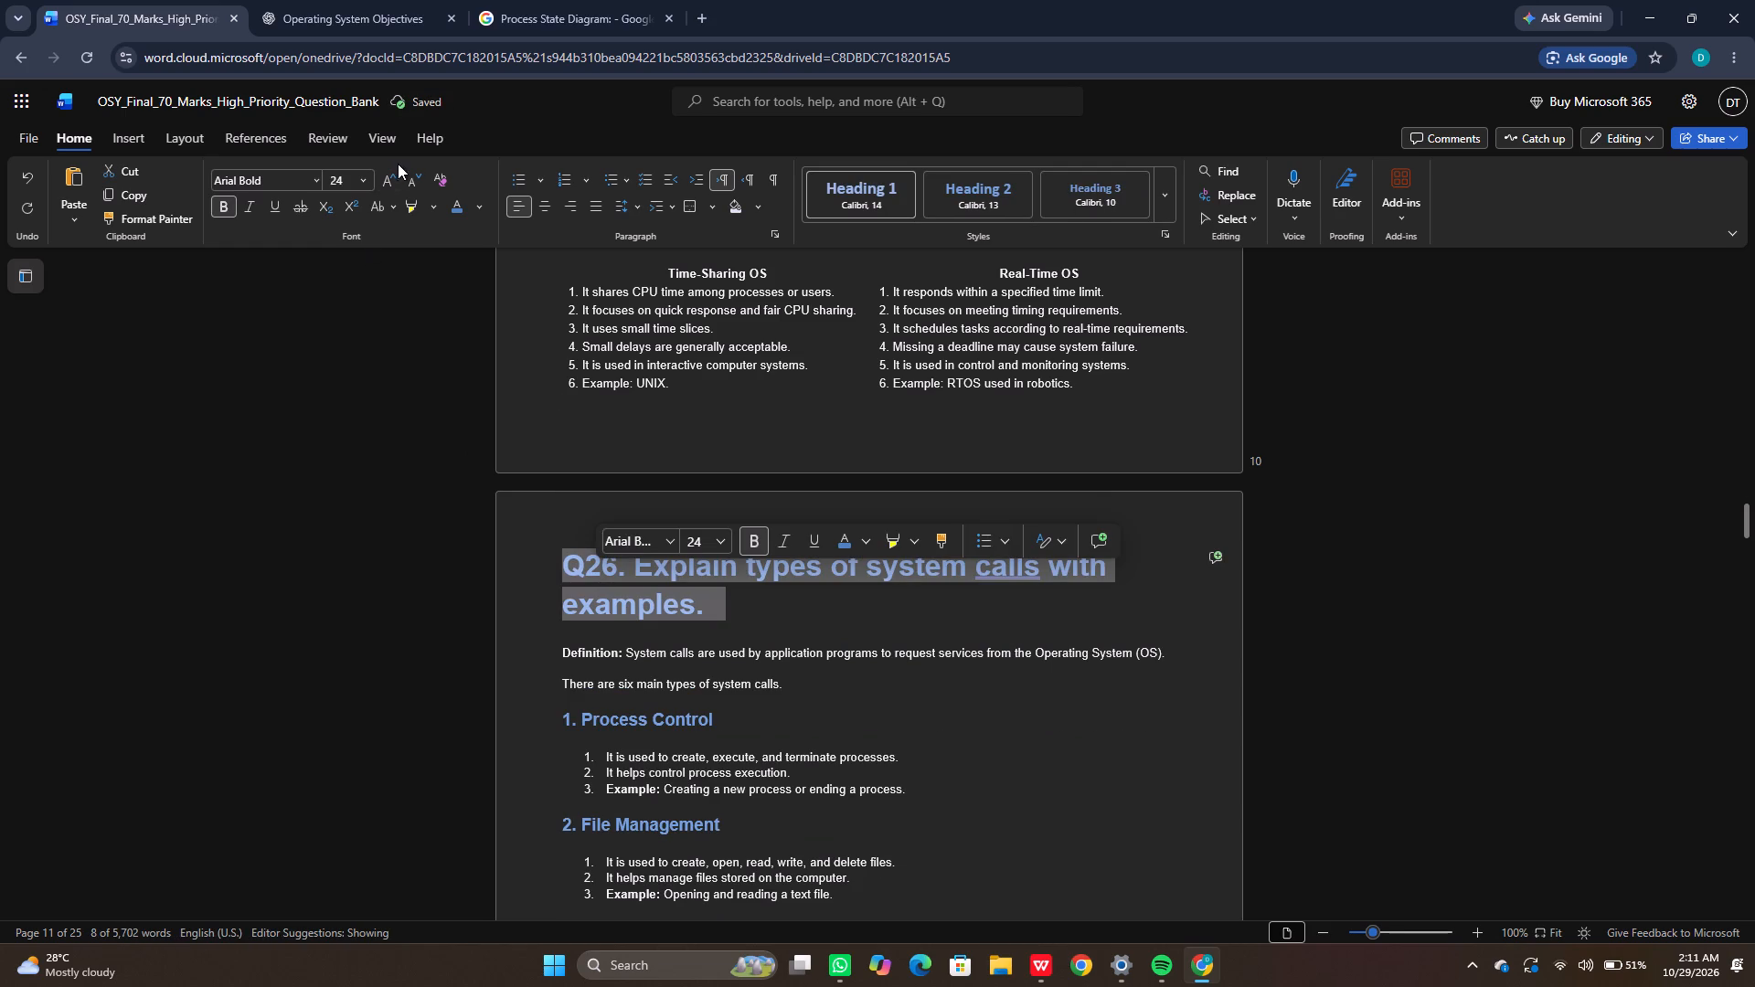
triple_click(408, 177)
left_click(408, 177)
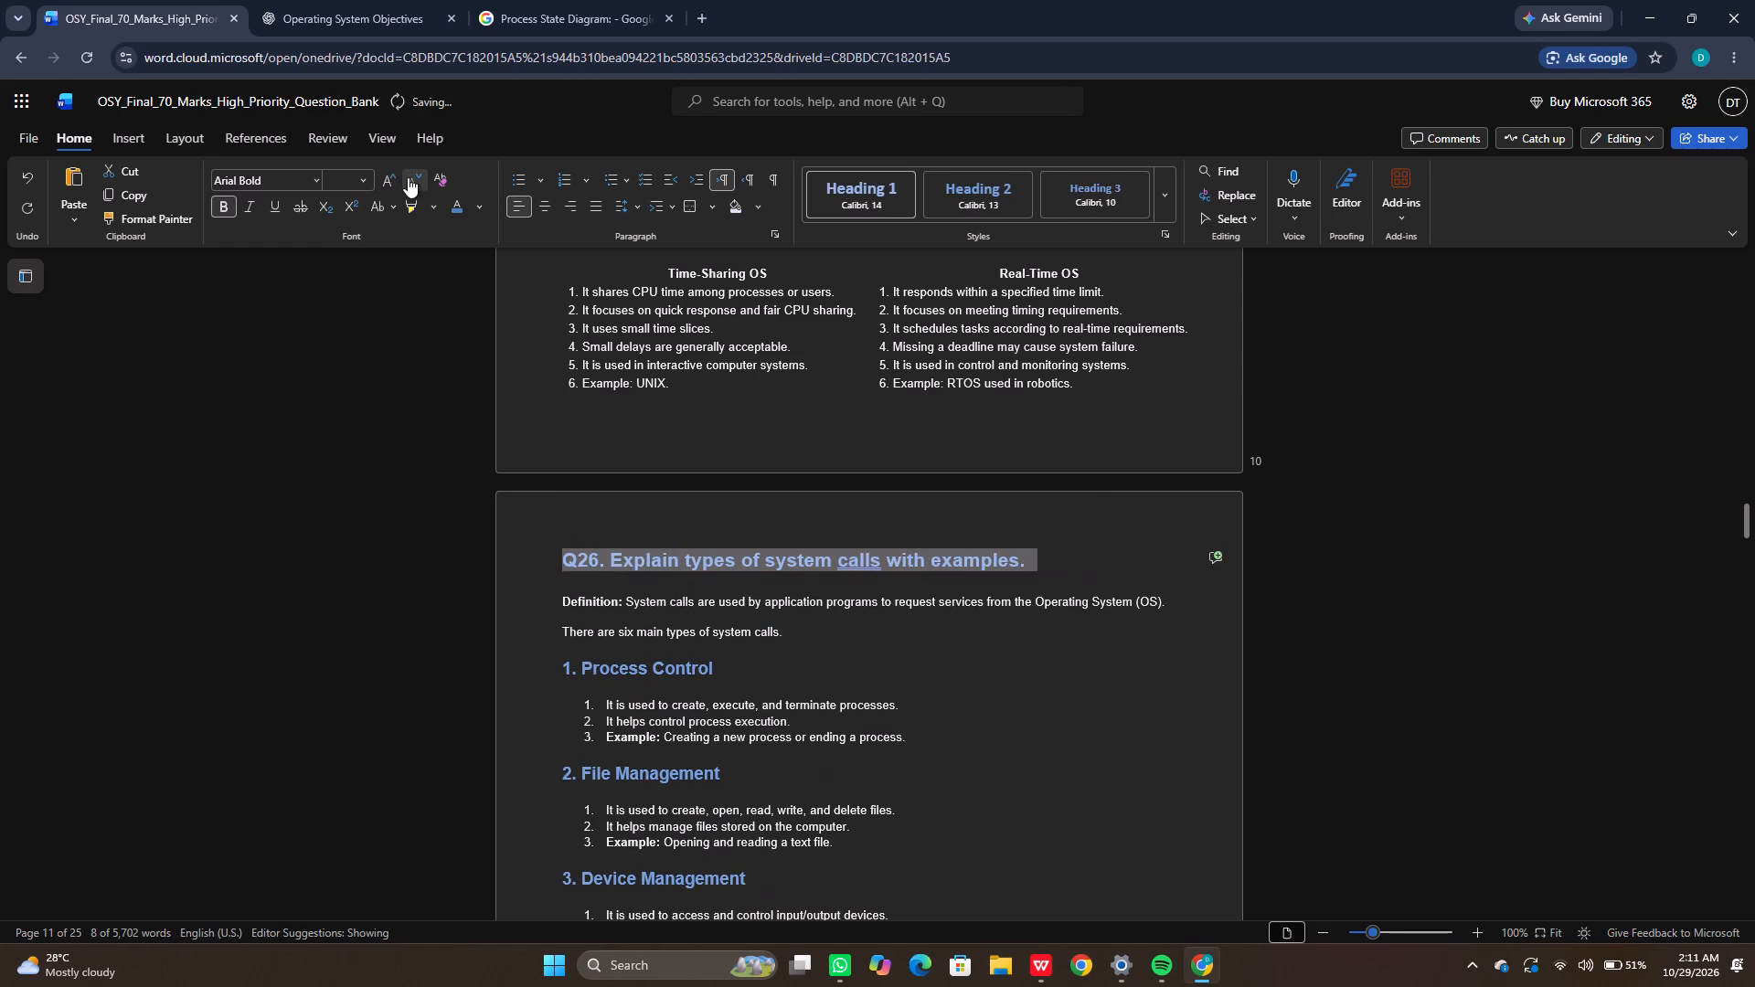
Turn off bold on the system call type subheadings in the Q26 answer, from "1. Process Control" through "6. Protection".
triple_click(627, 672)
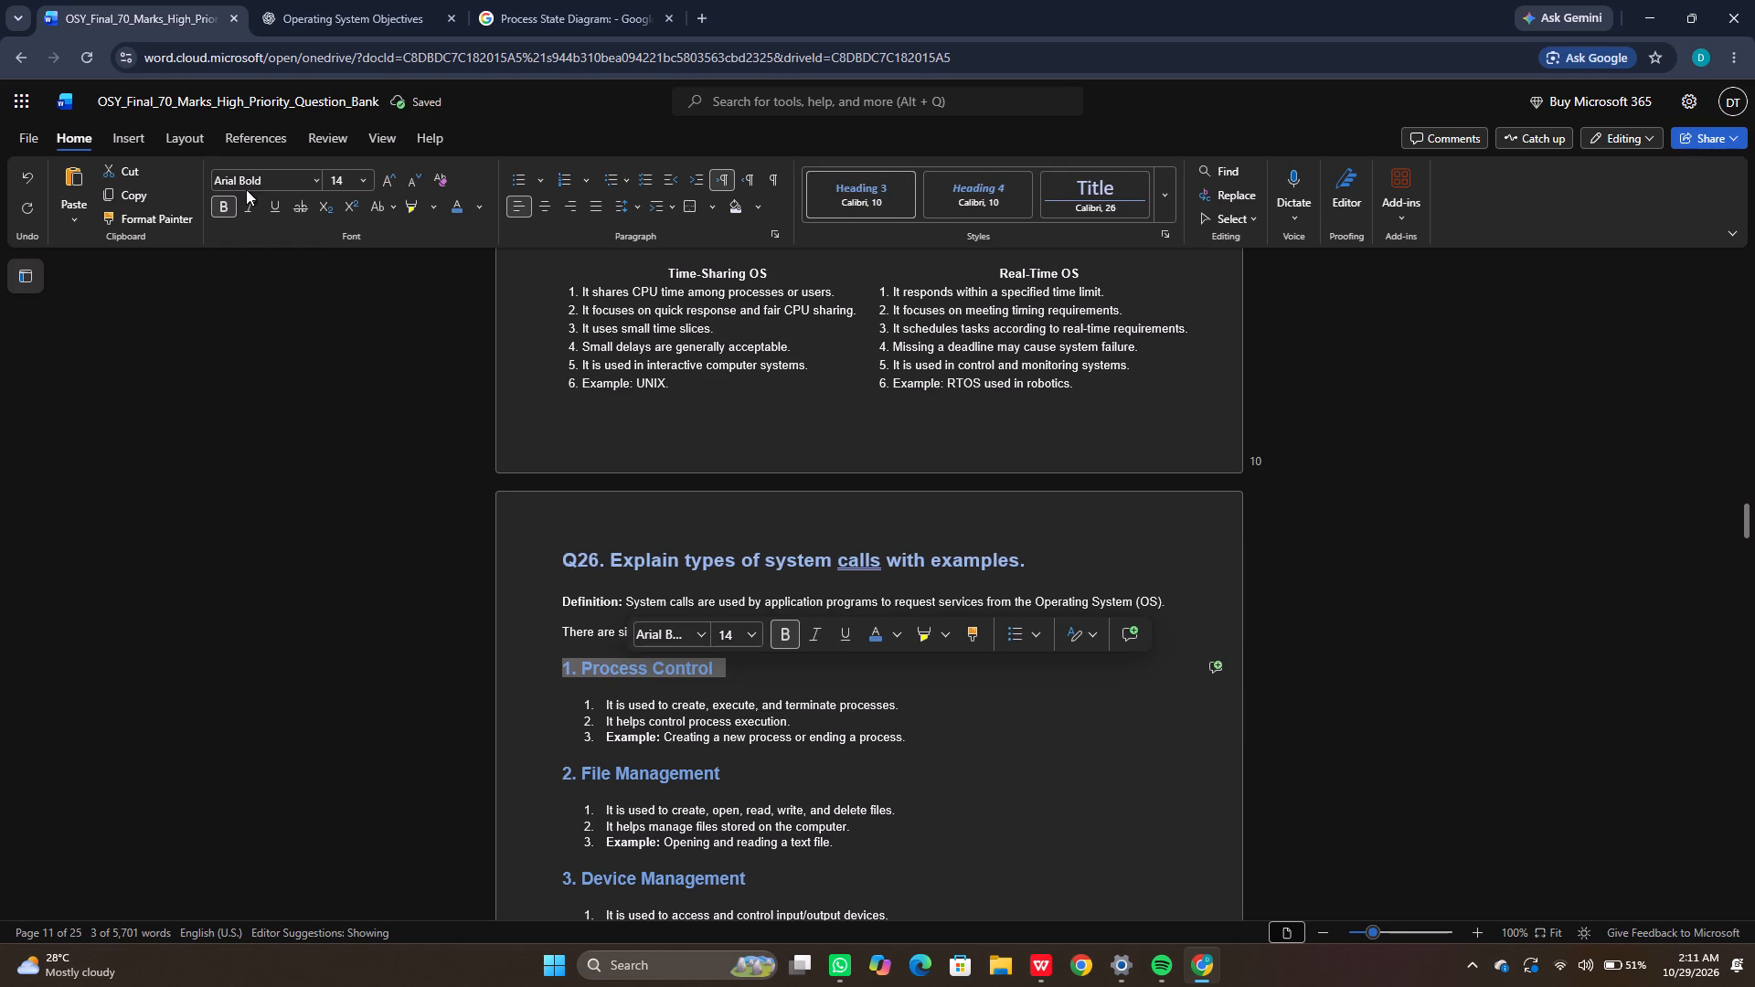
left_click(220, 210)
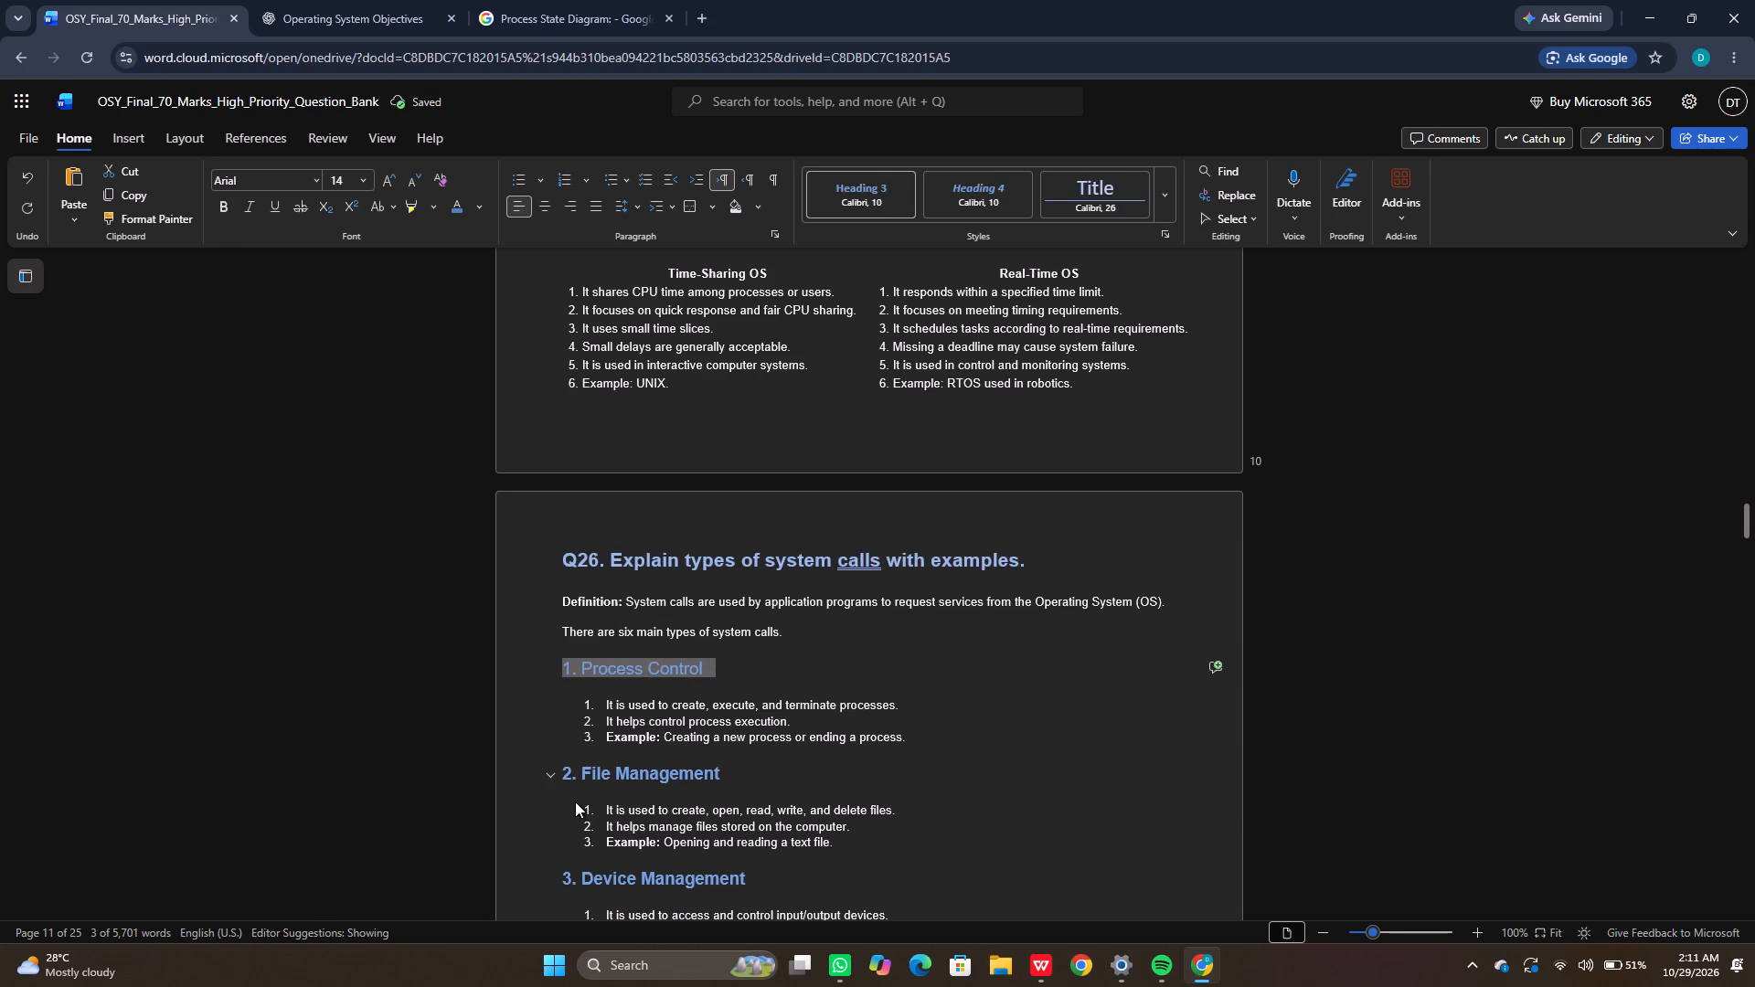
triple_click(598, 779)
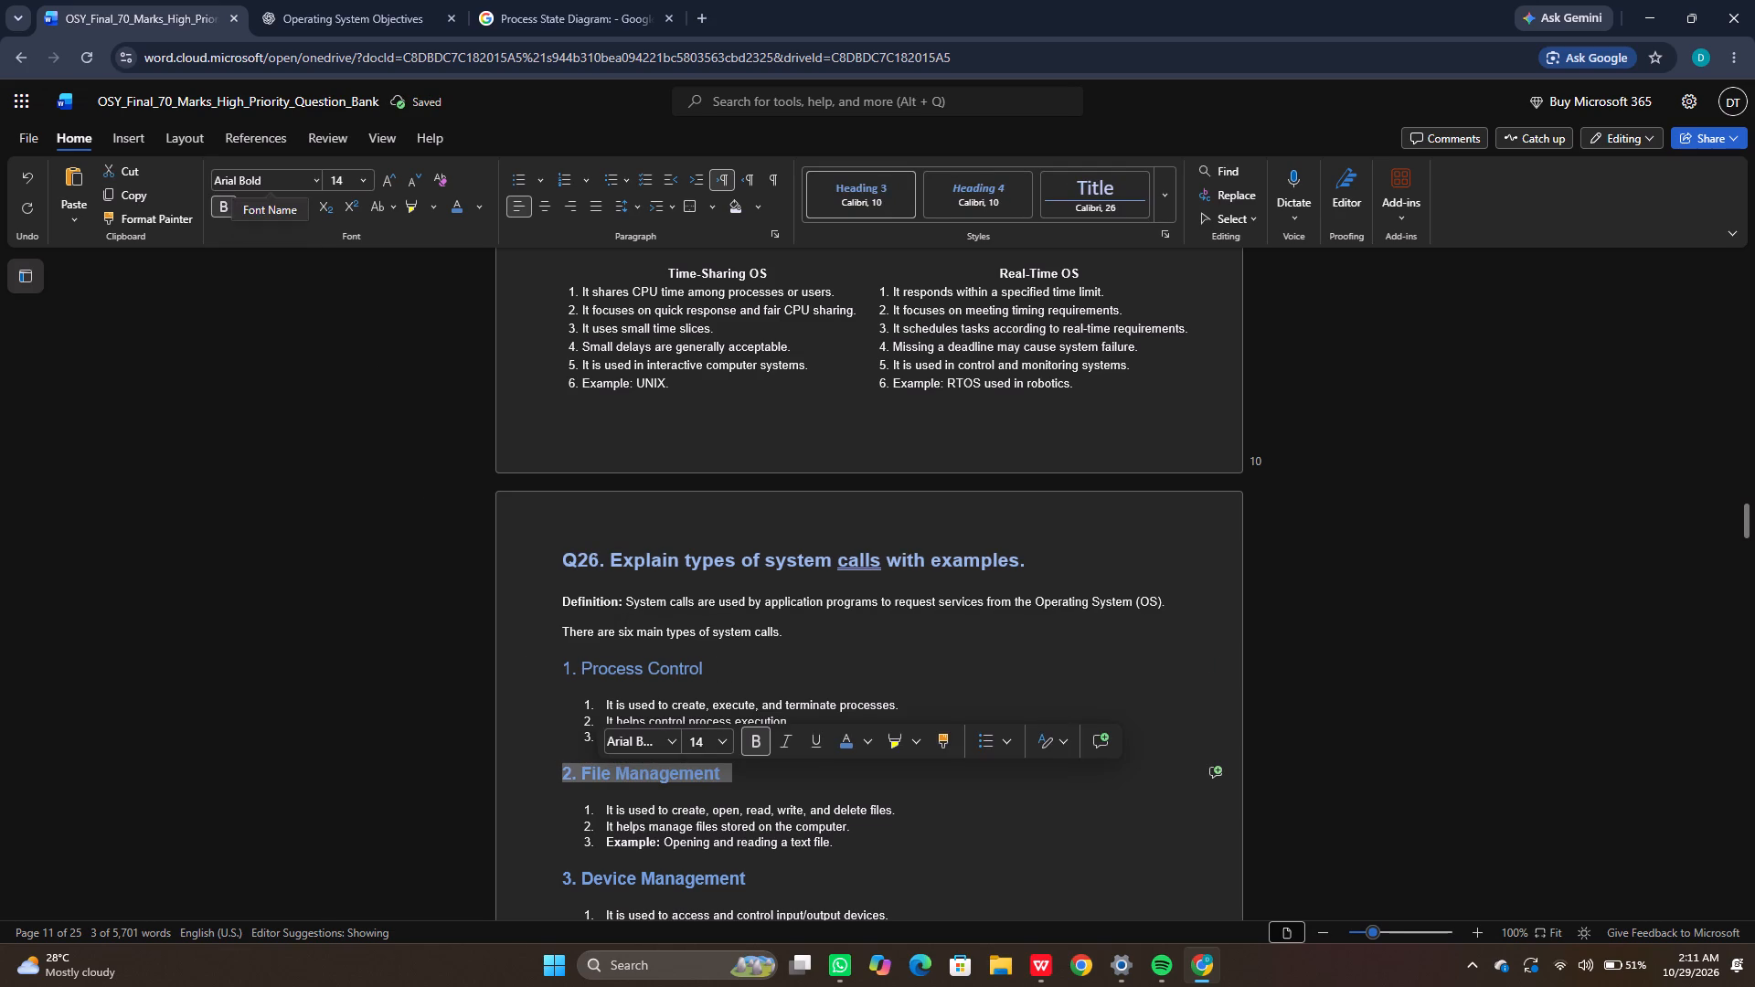
left_click(220, 214)
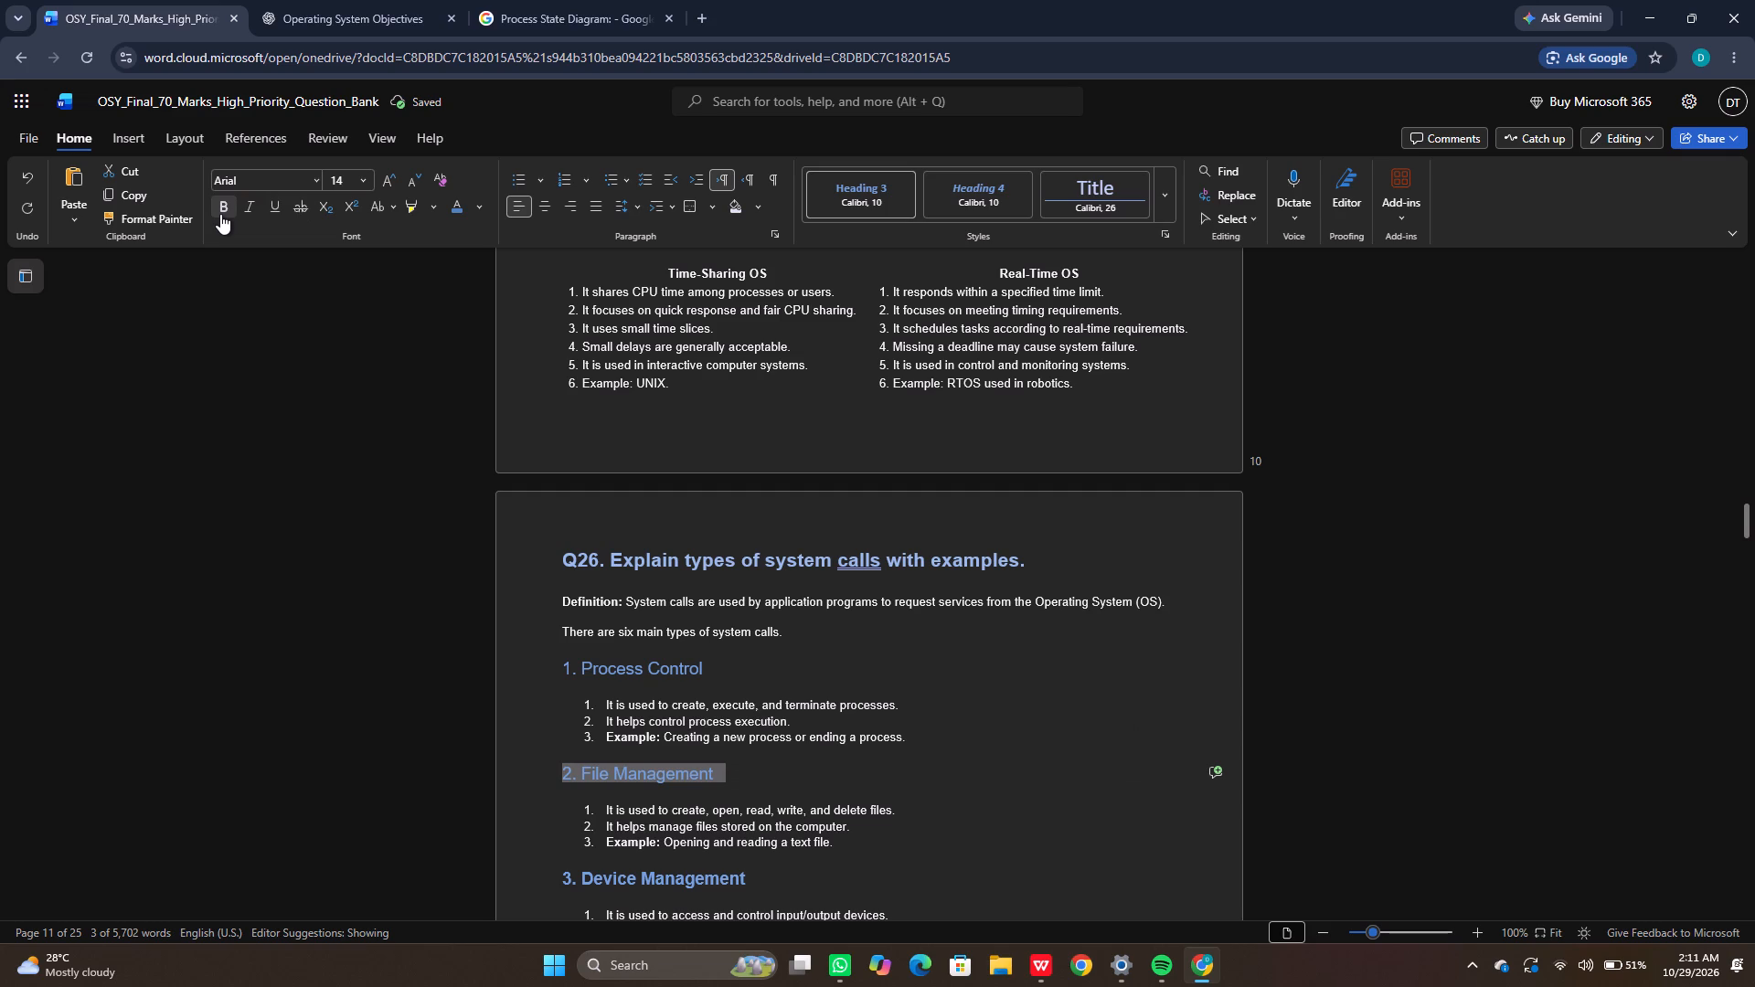
triple_click(669, 872)
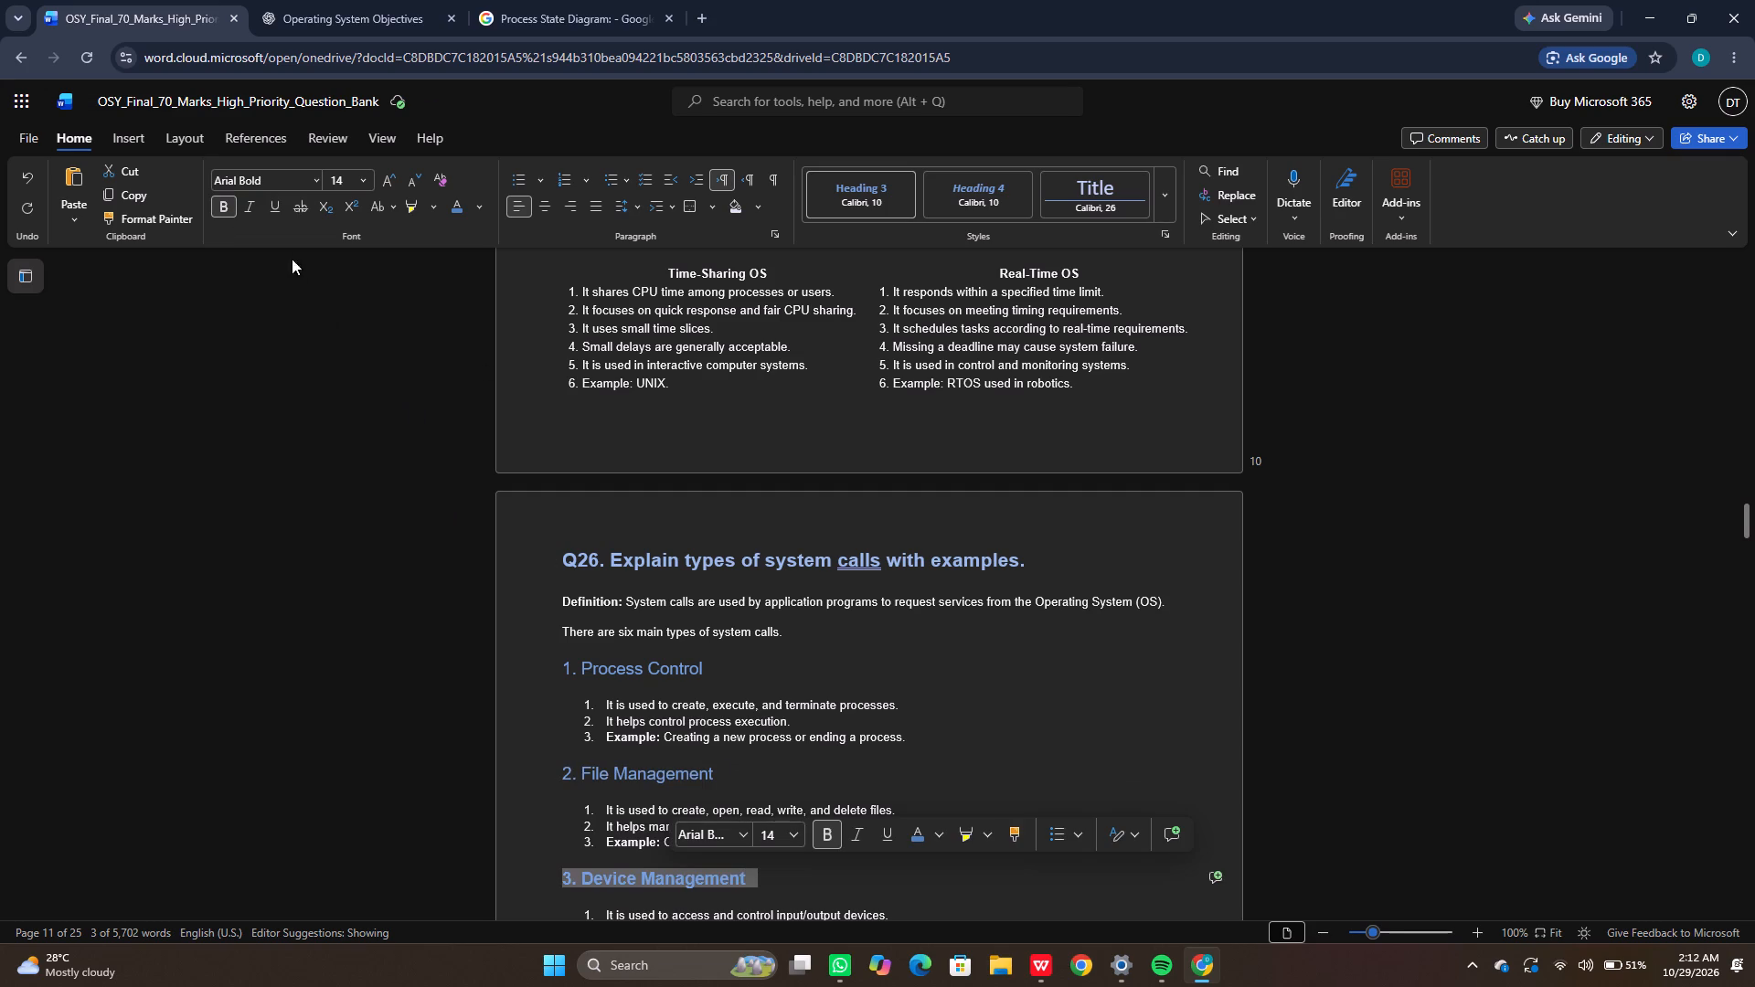
left_click(224, 205)
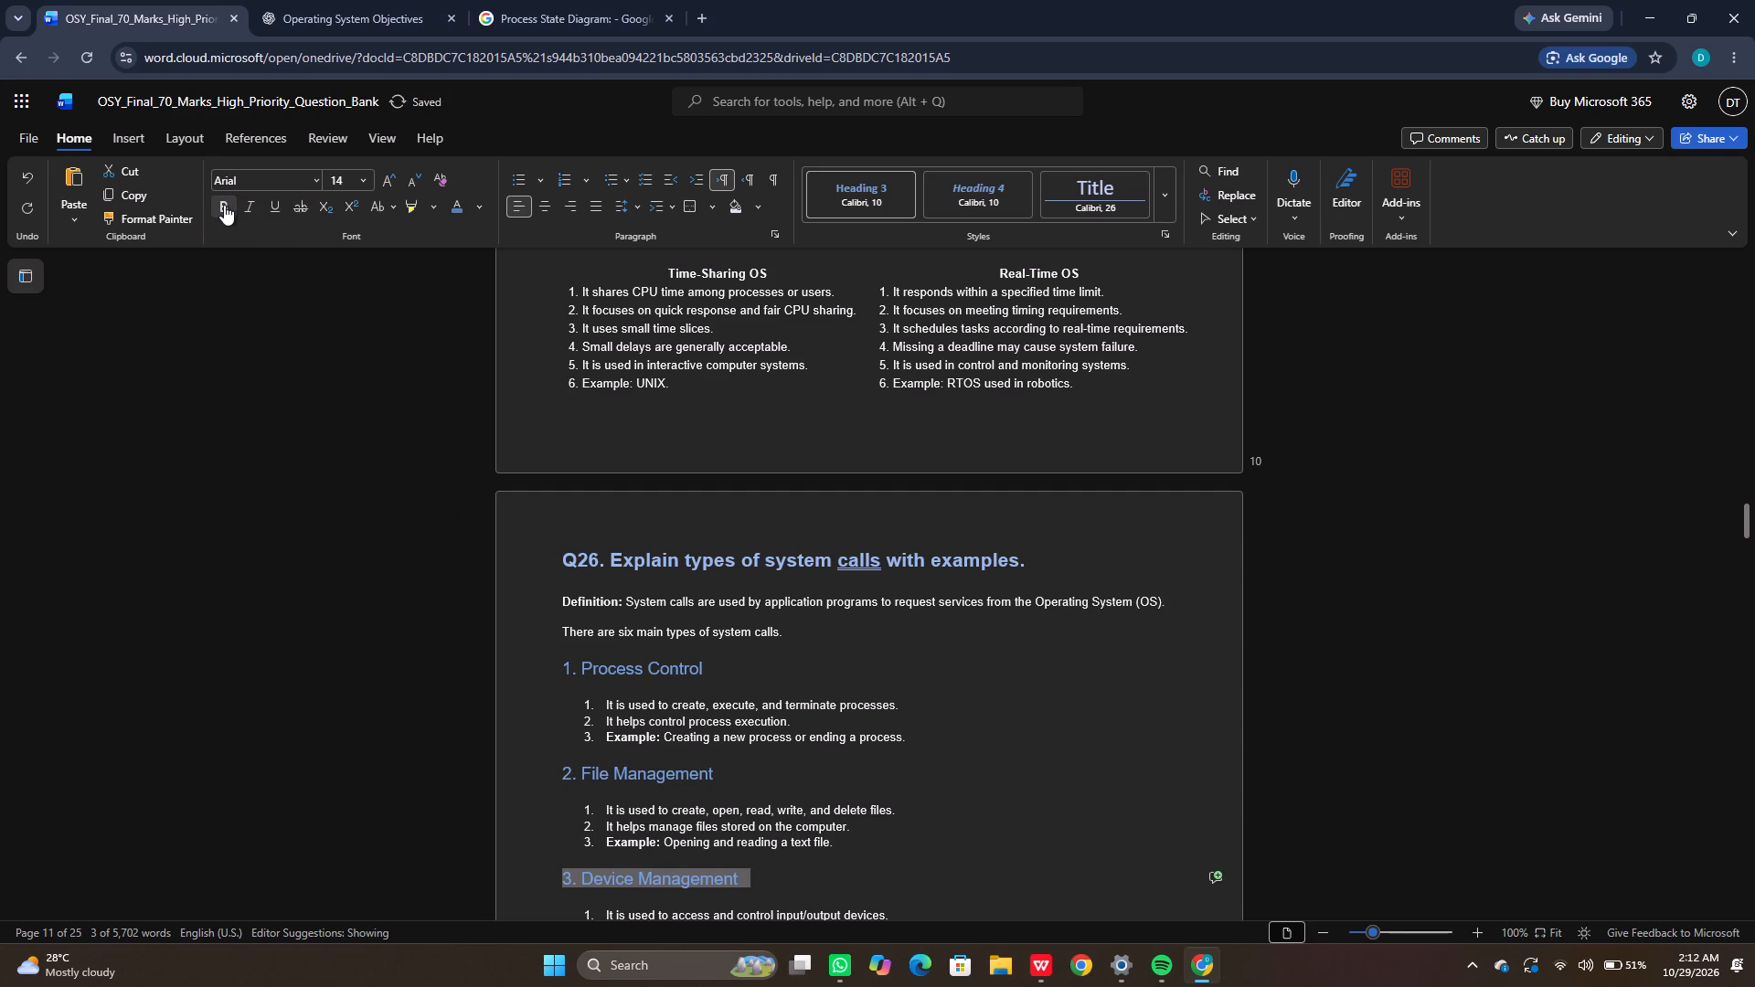
scroll(672, 418, "down", 3)
triple_click(660, 541)
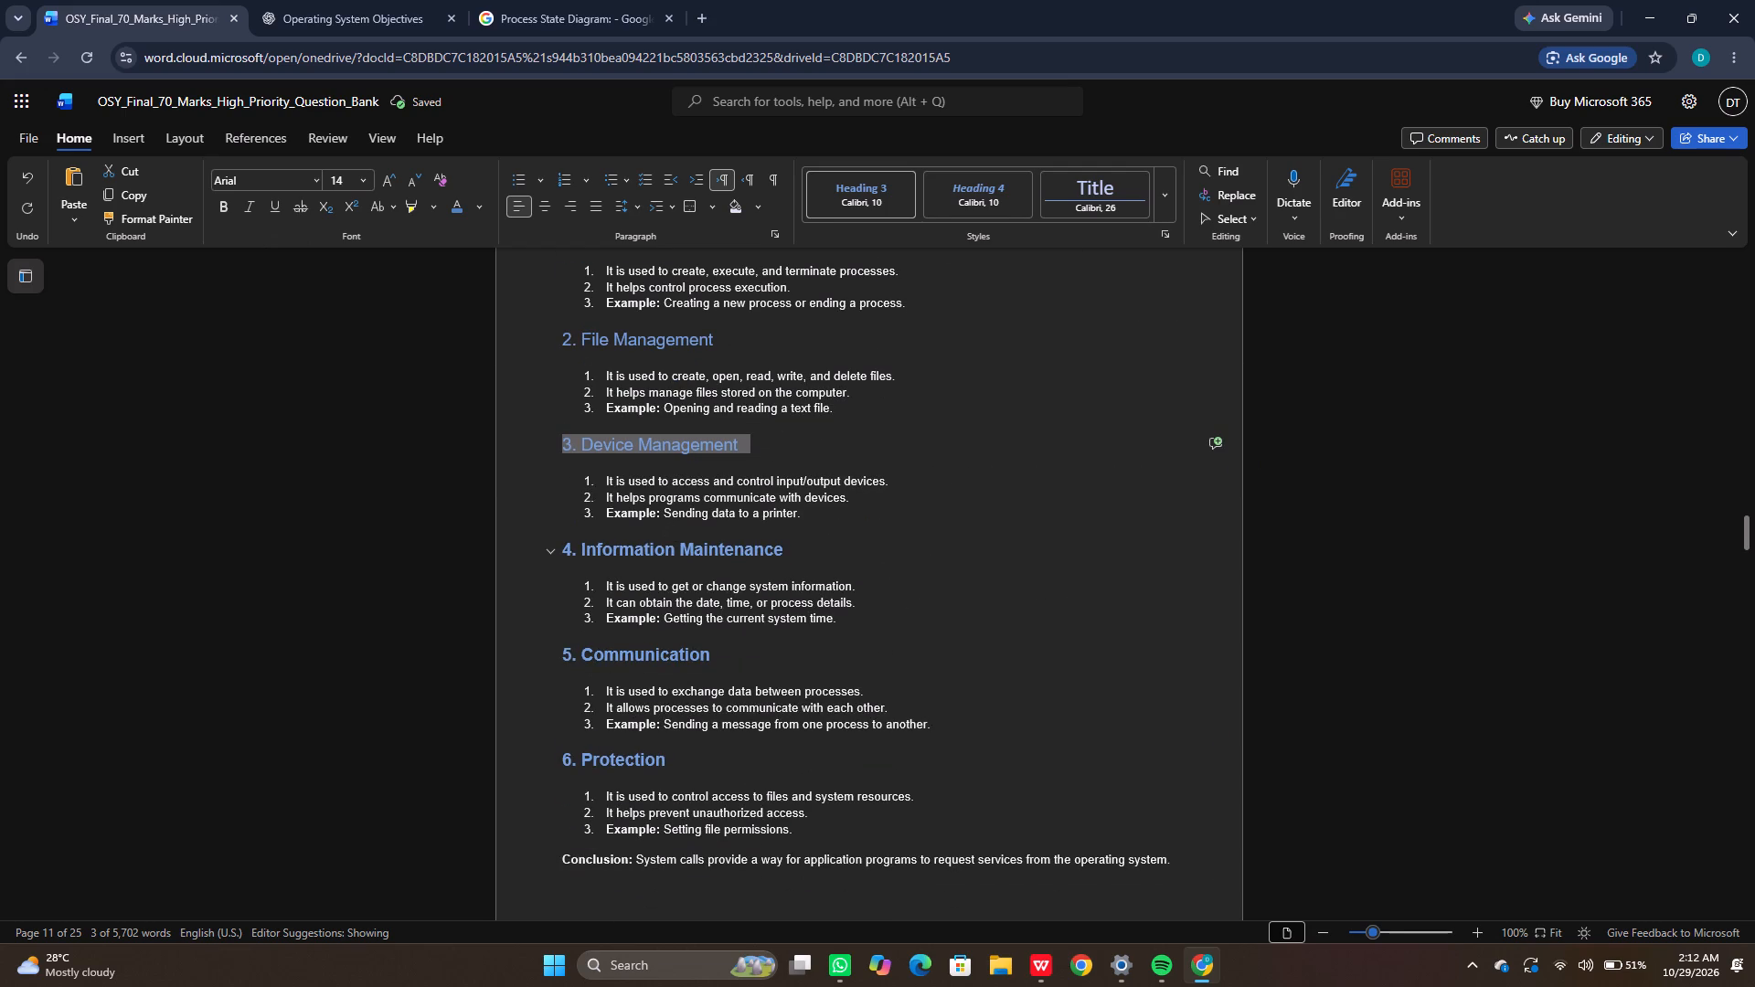
left_click(218, 198)
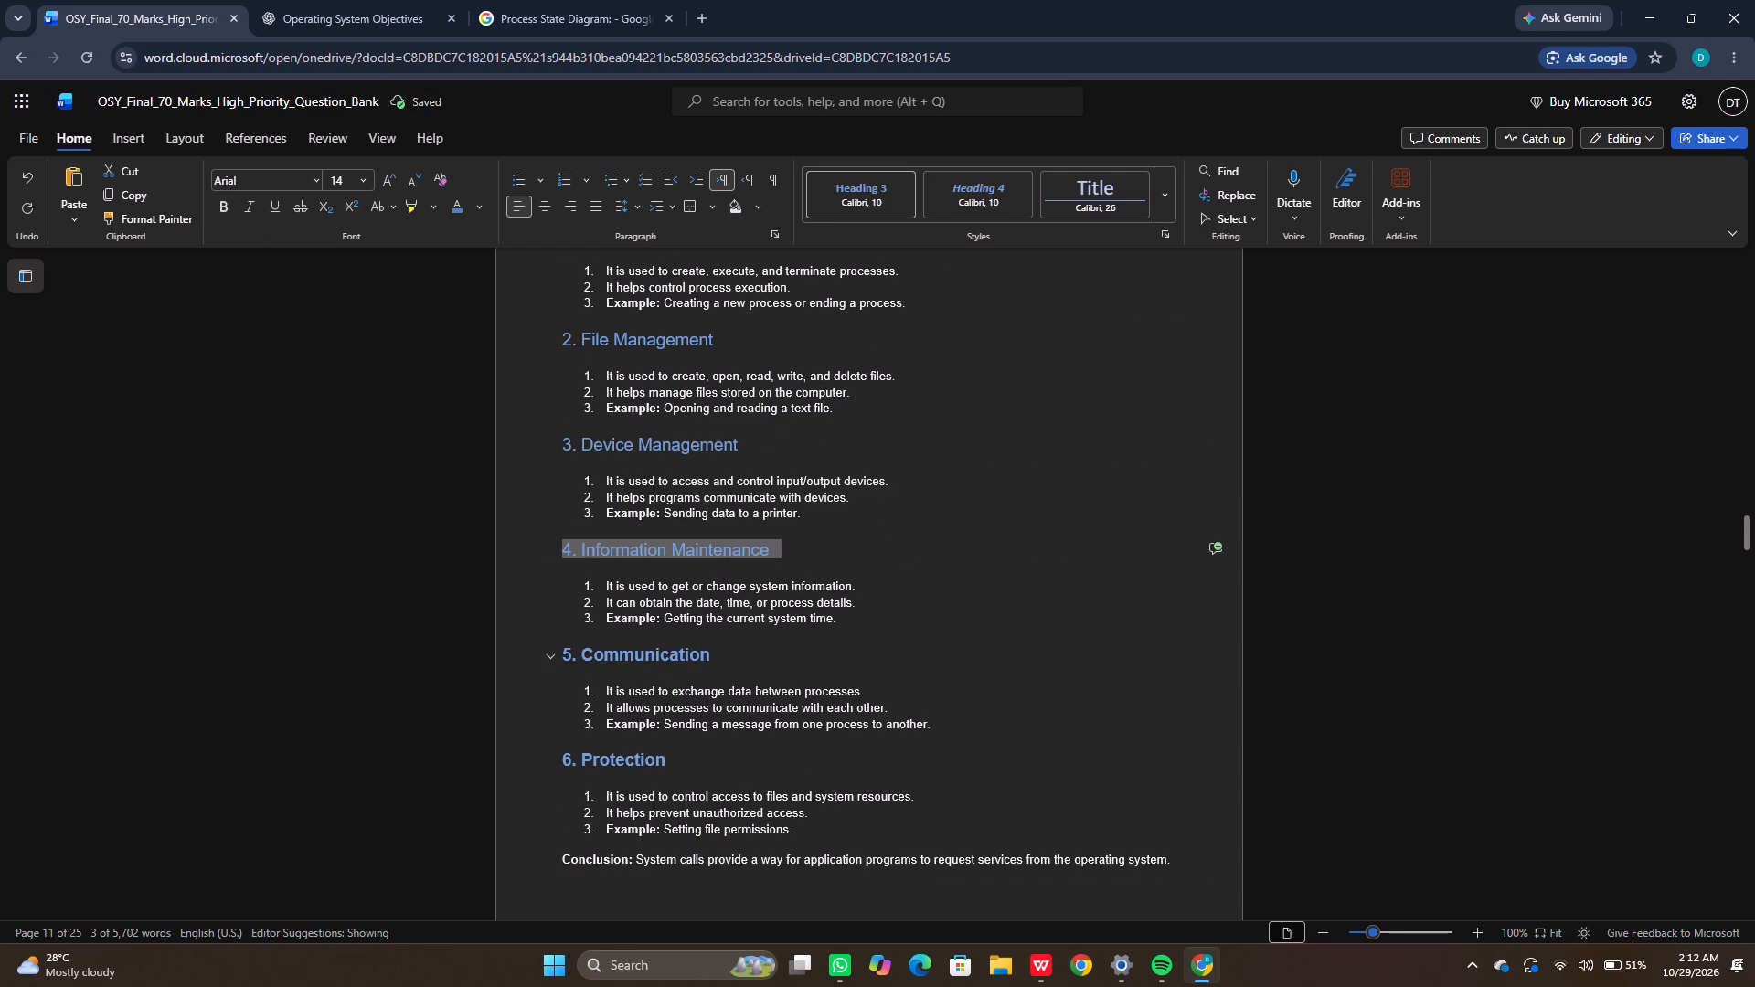
triple_click(675, 653)
left_click(224, 195)
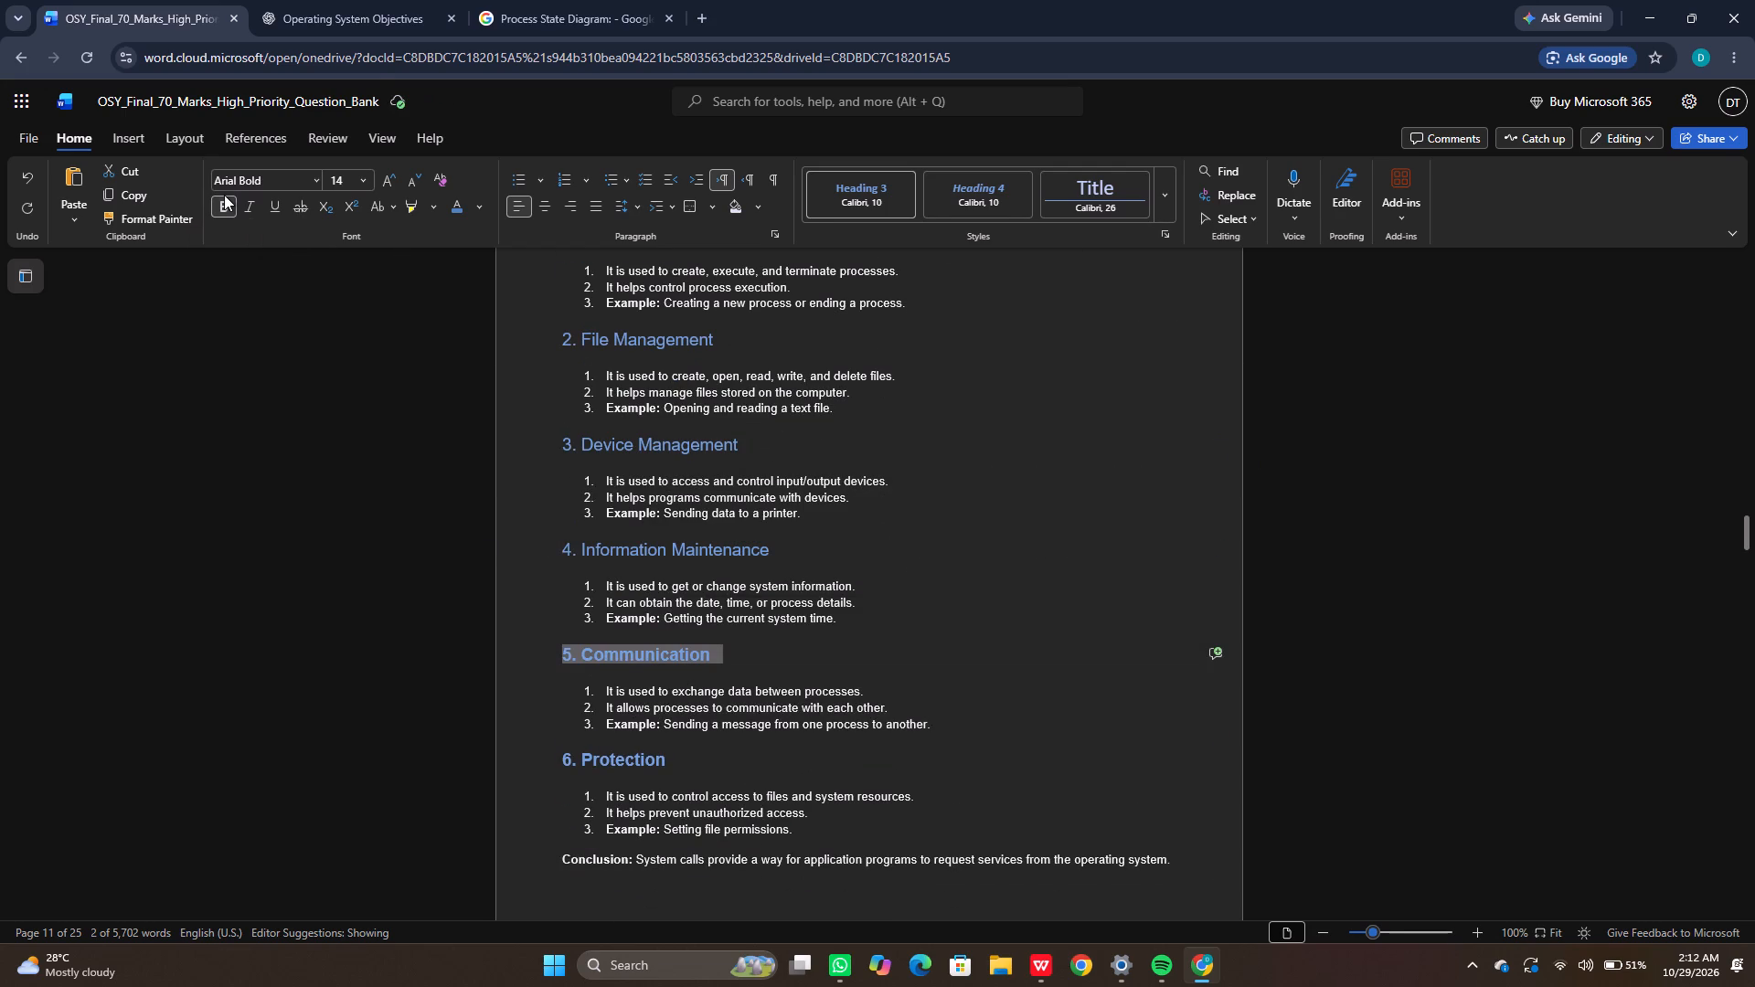
triple_click(591, 767)
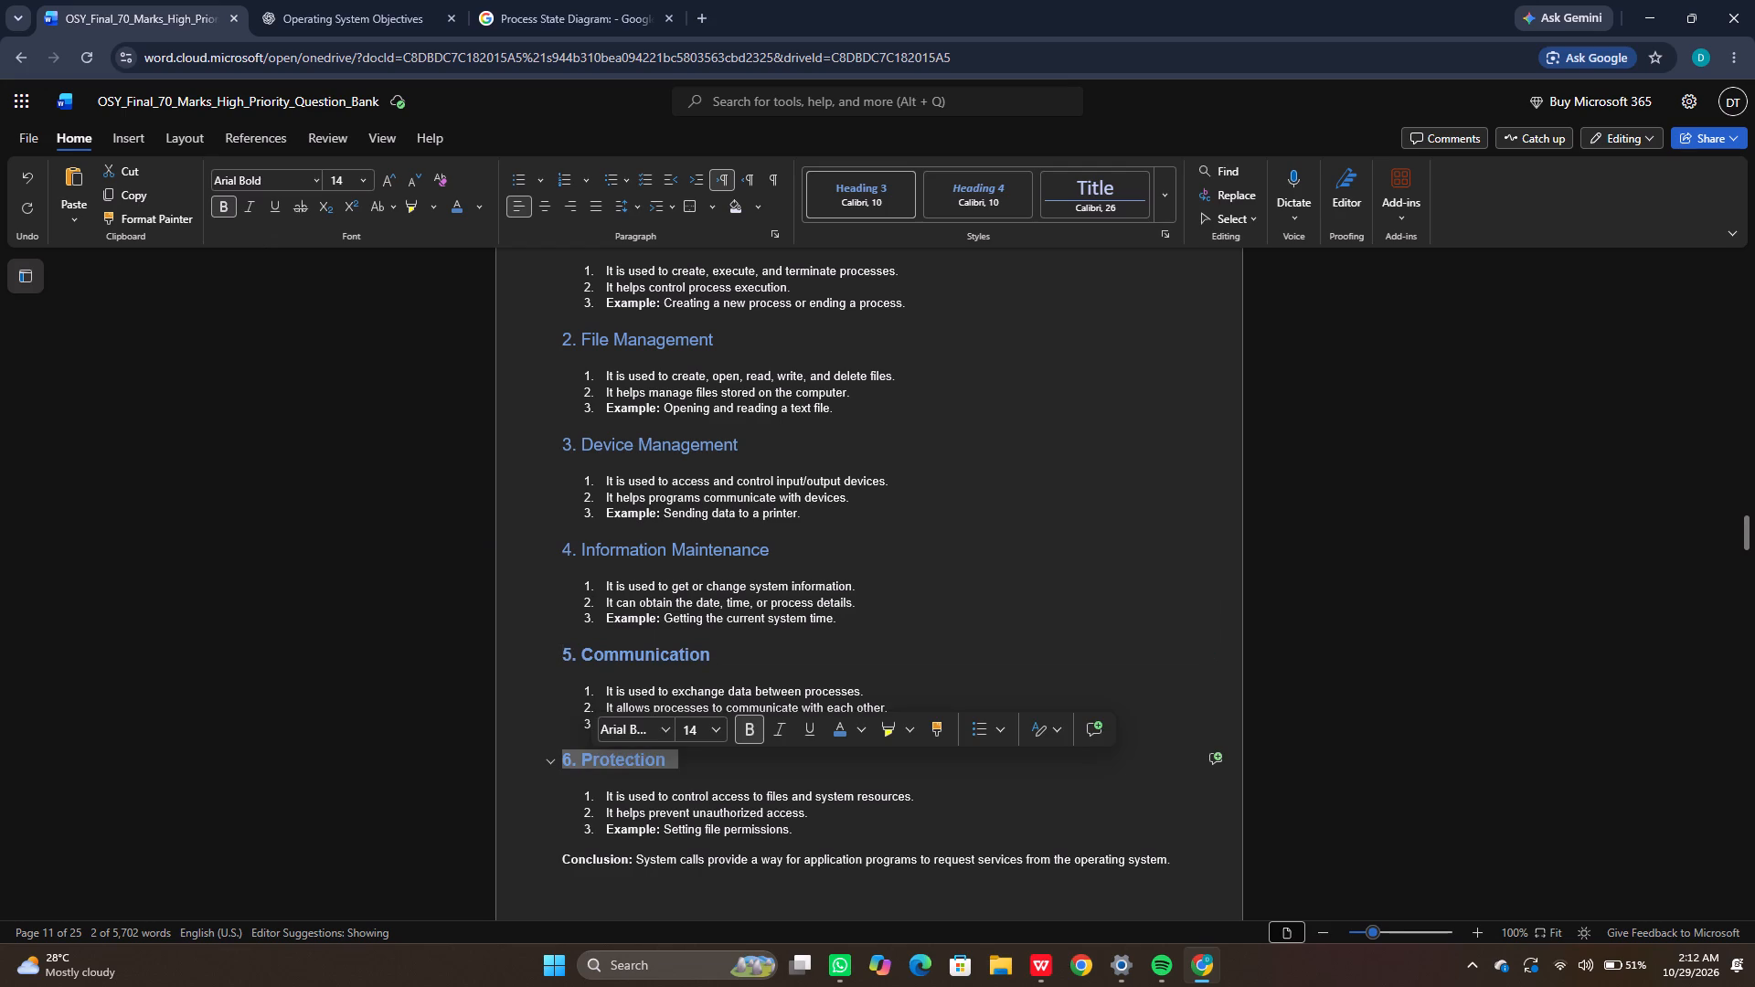
left_click(225, 196)
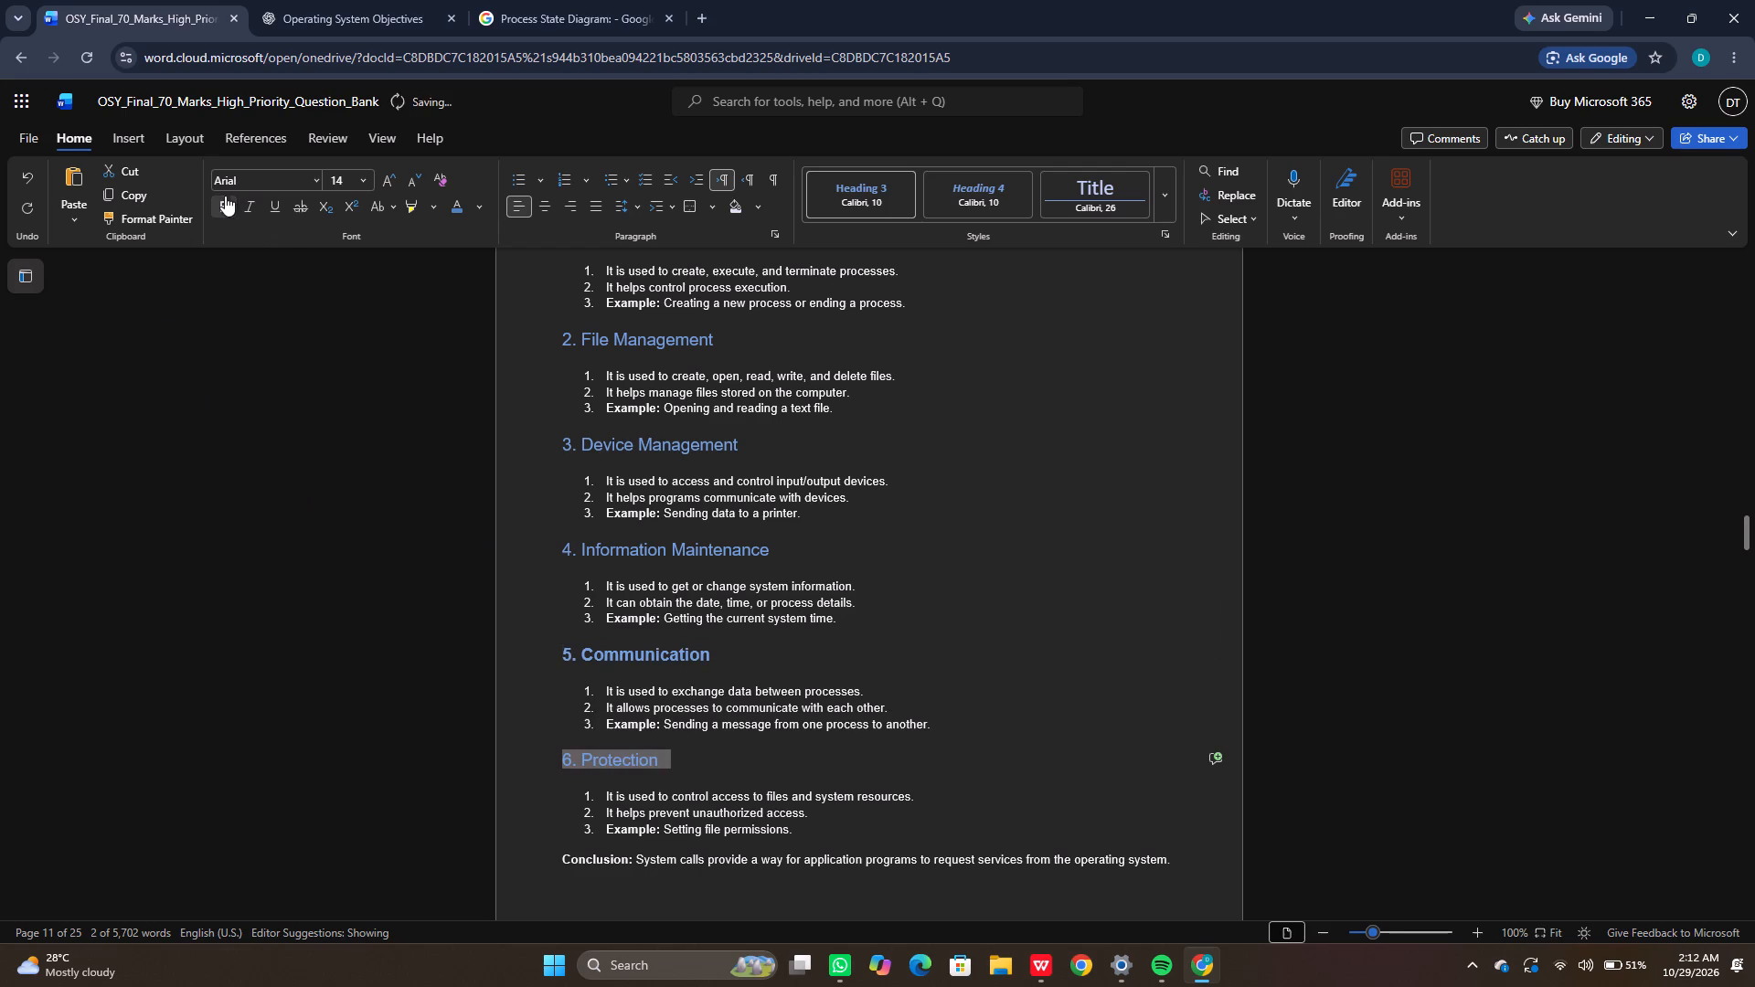
Delete the Conclusion paragraph below the Protection points at the end of the Q26 answer.
scroll(718, 562, "down", 3)
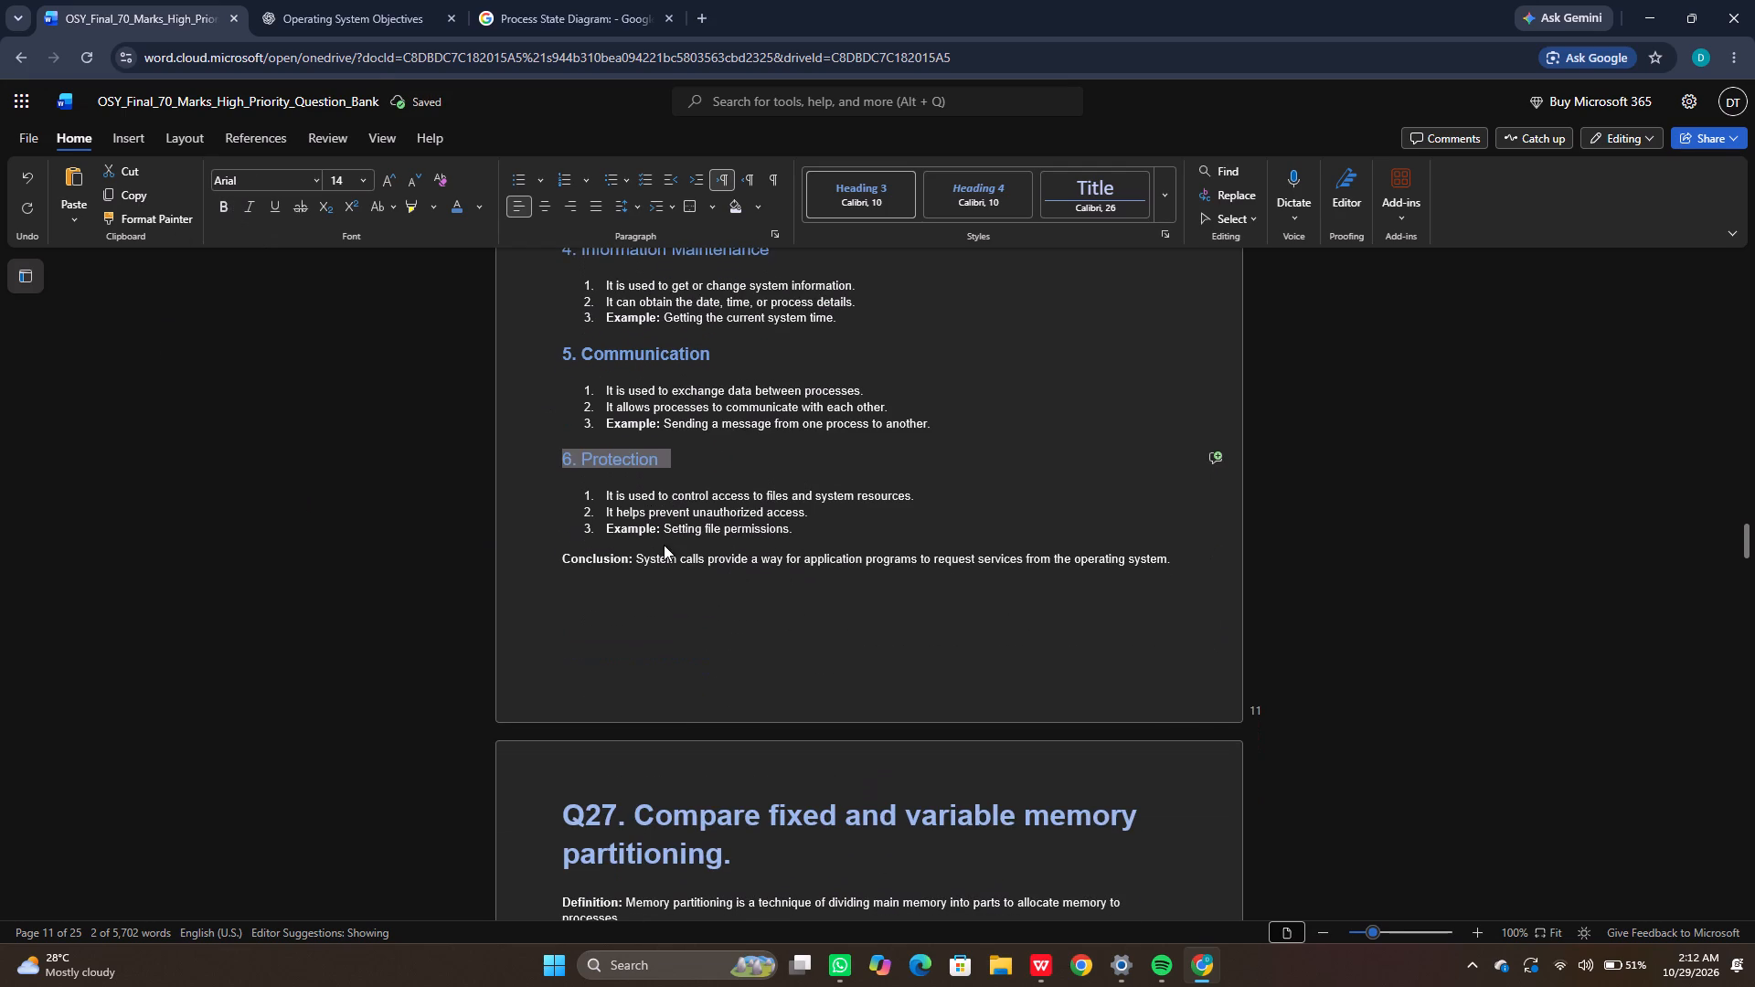
triple_click(665, 554)
key("BackSpace")
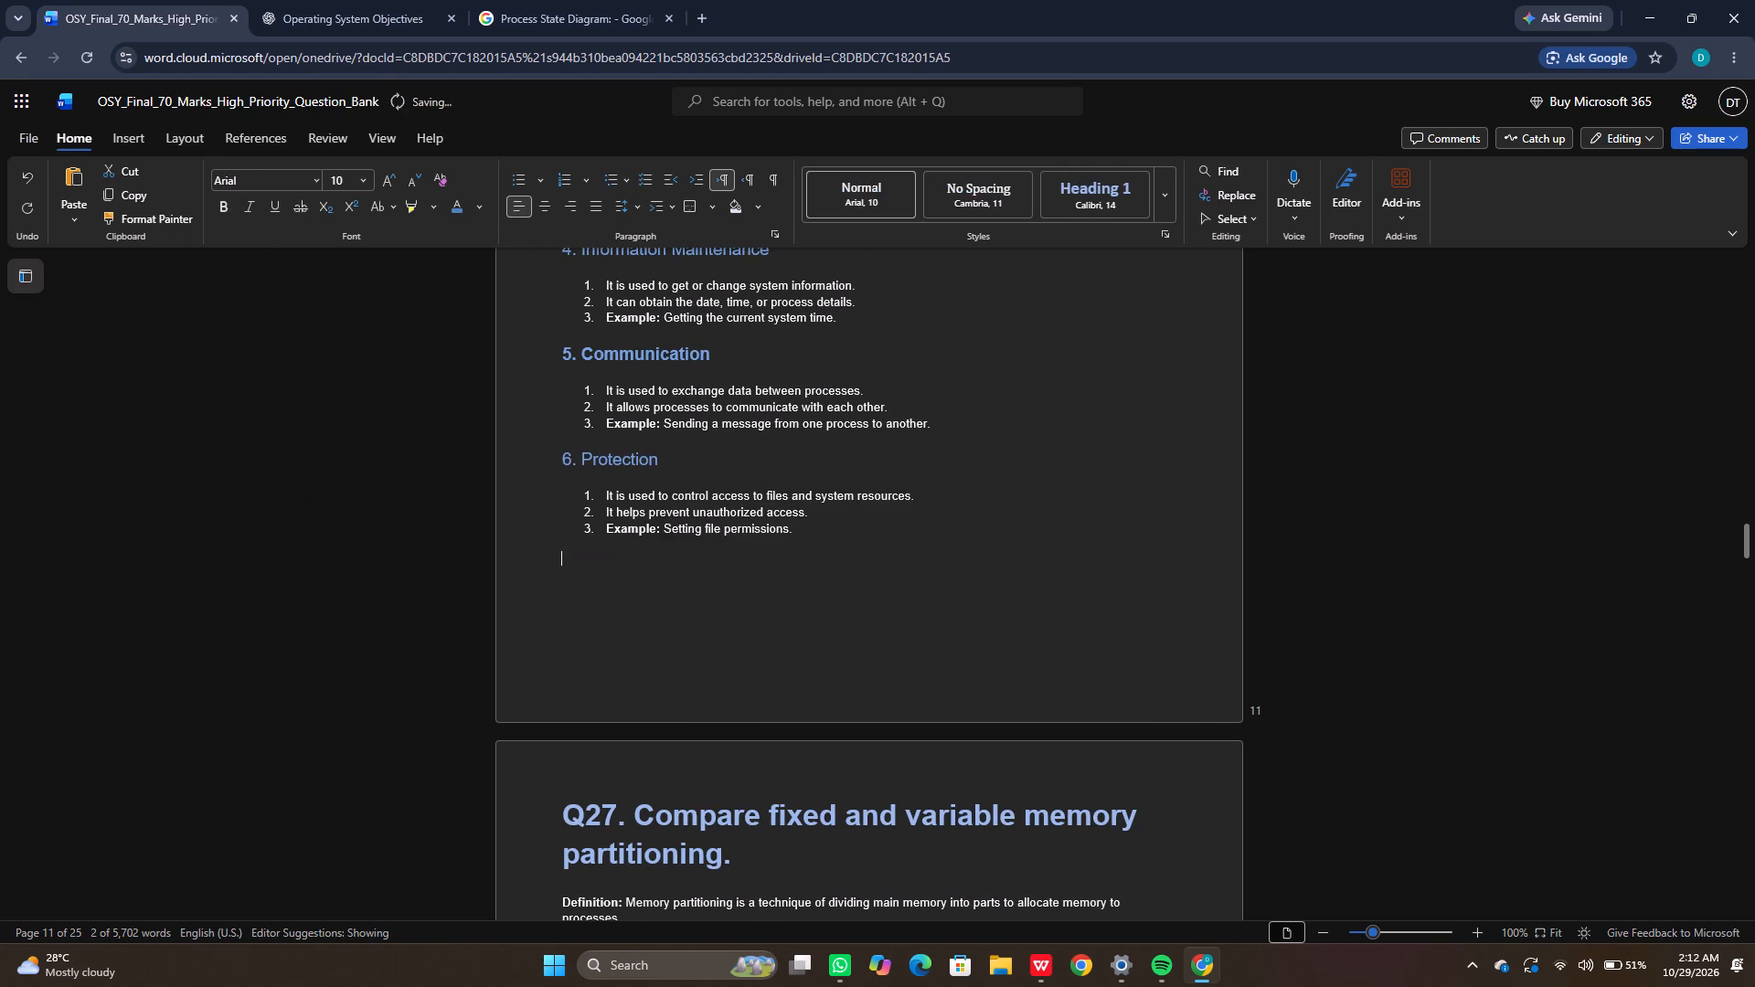
Shrink the Q27 question heading about fixed and variable memory partitioning by three font-size increments.
scroll(665, 554, "down", 2)
triple_click(661, 557)
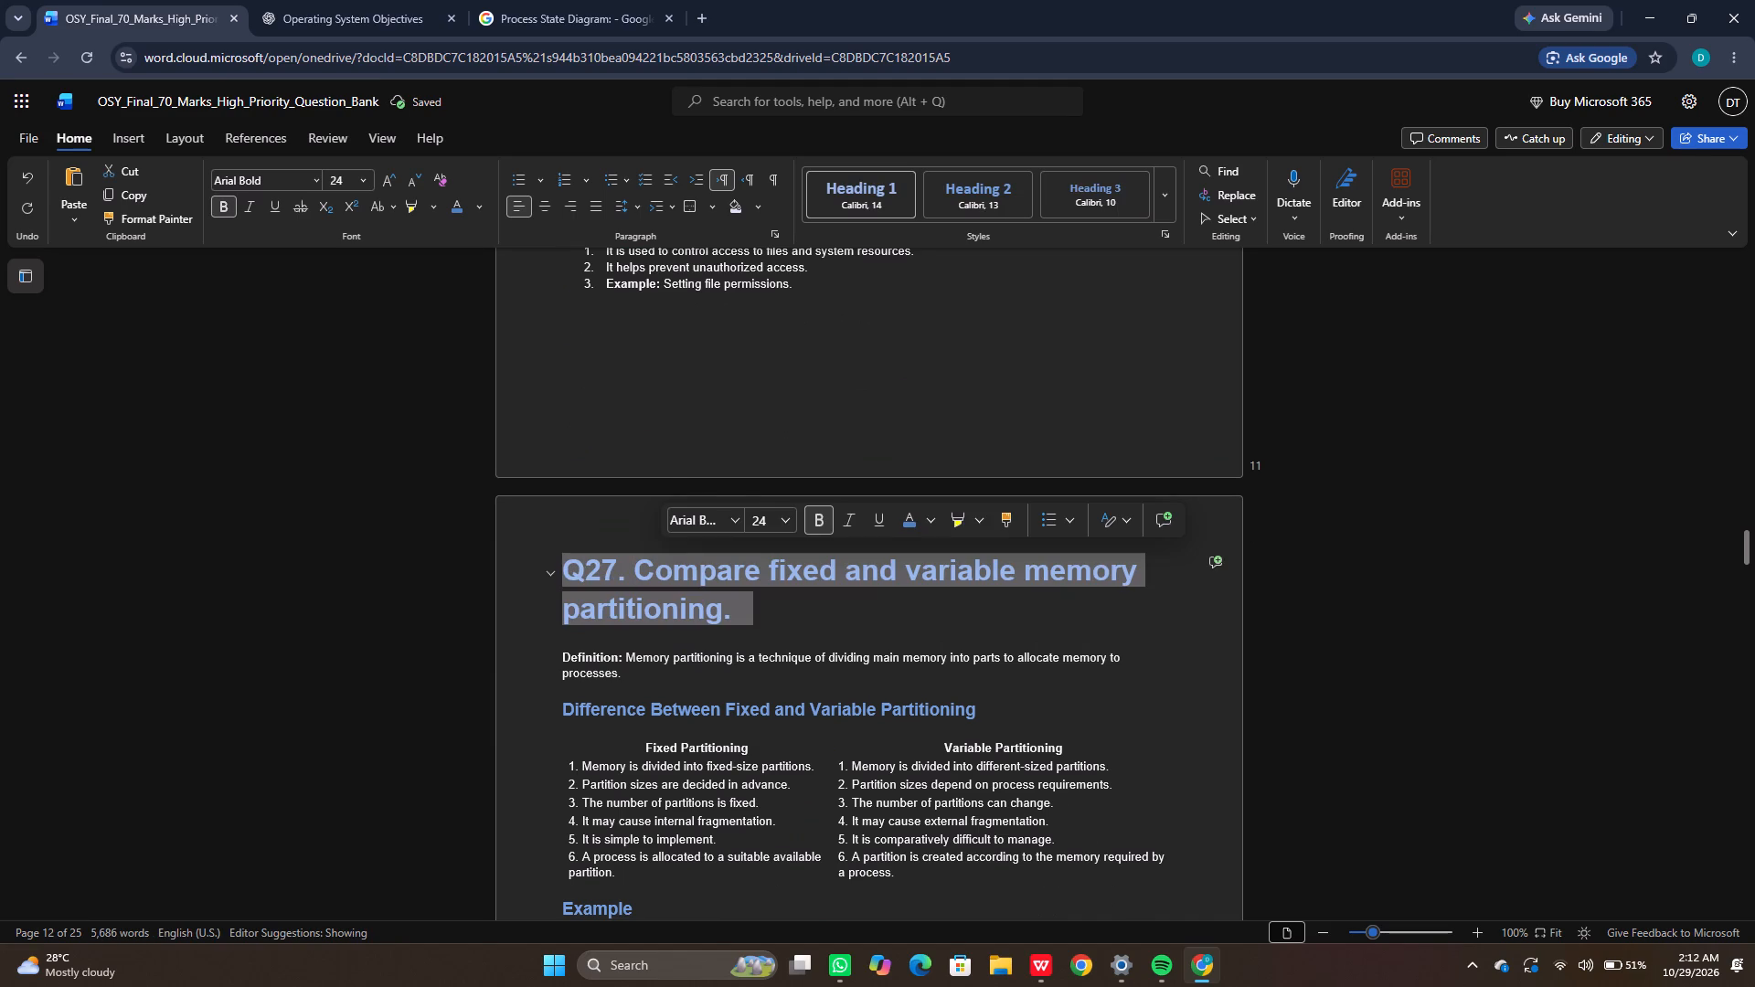
triple_click(415, 185)
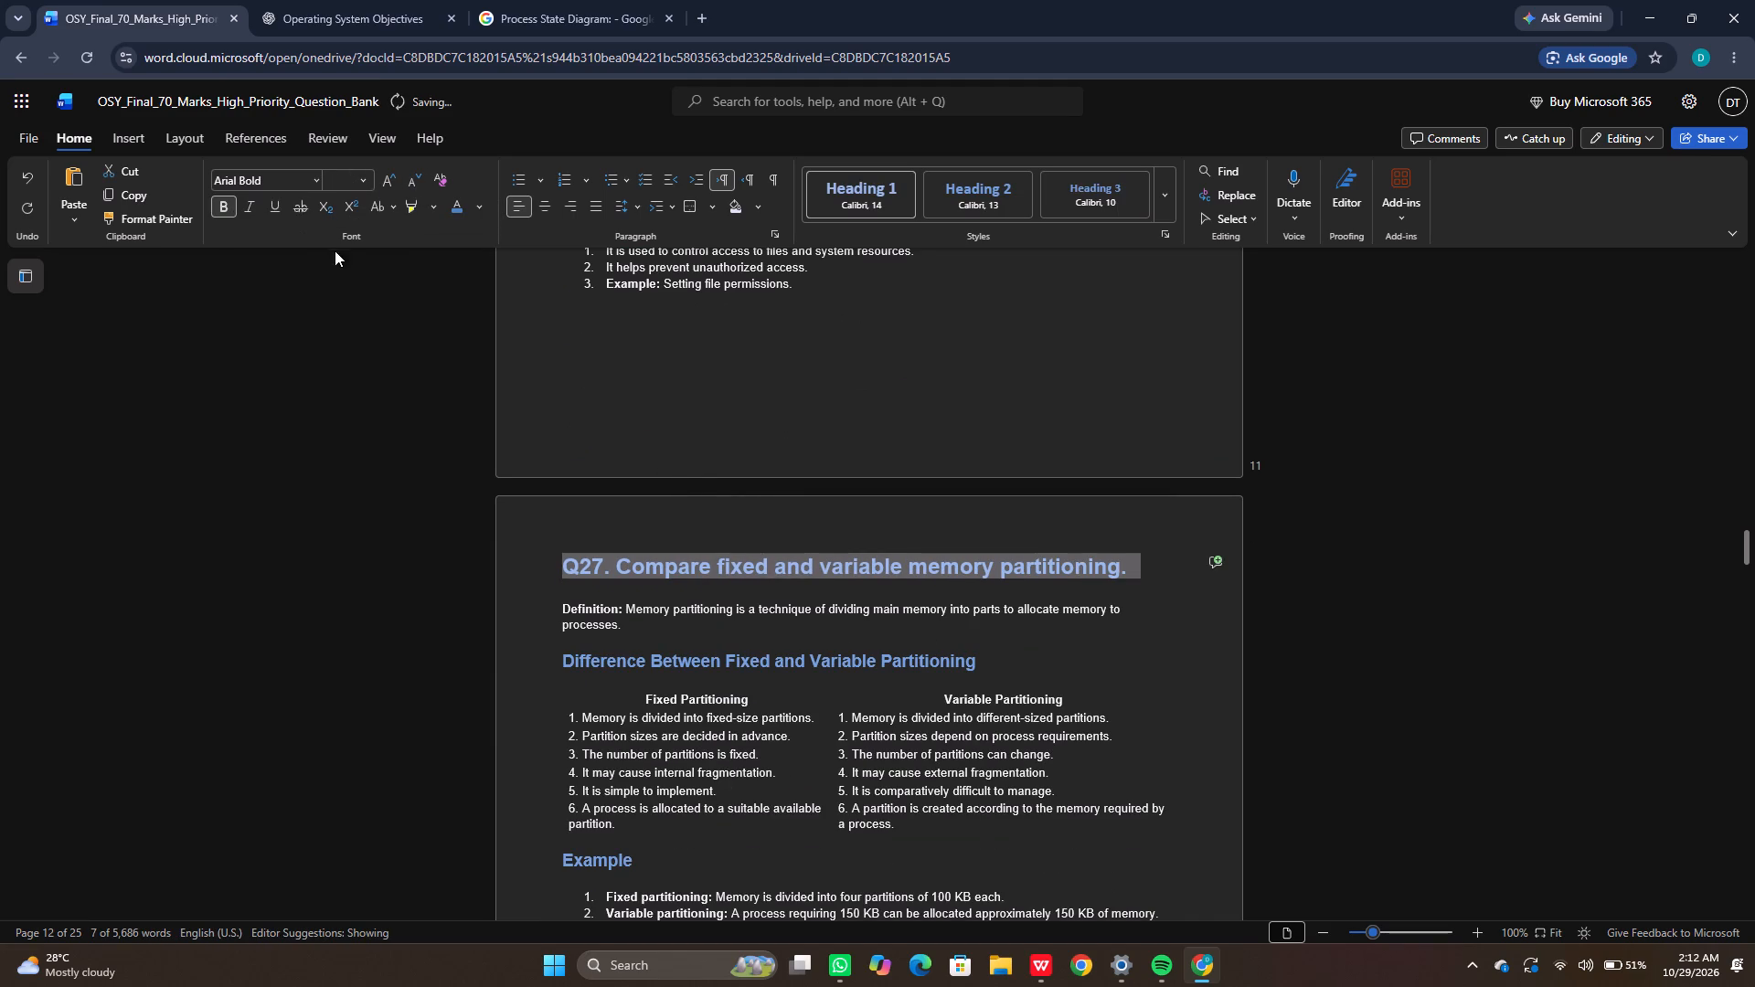
Turn off bold on the "Difference Between Fixed and Variable Partitioning" and "Example" subheadings in the Q27 answer.
triple_click(589, 649)
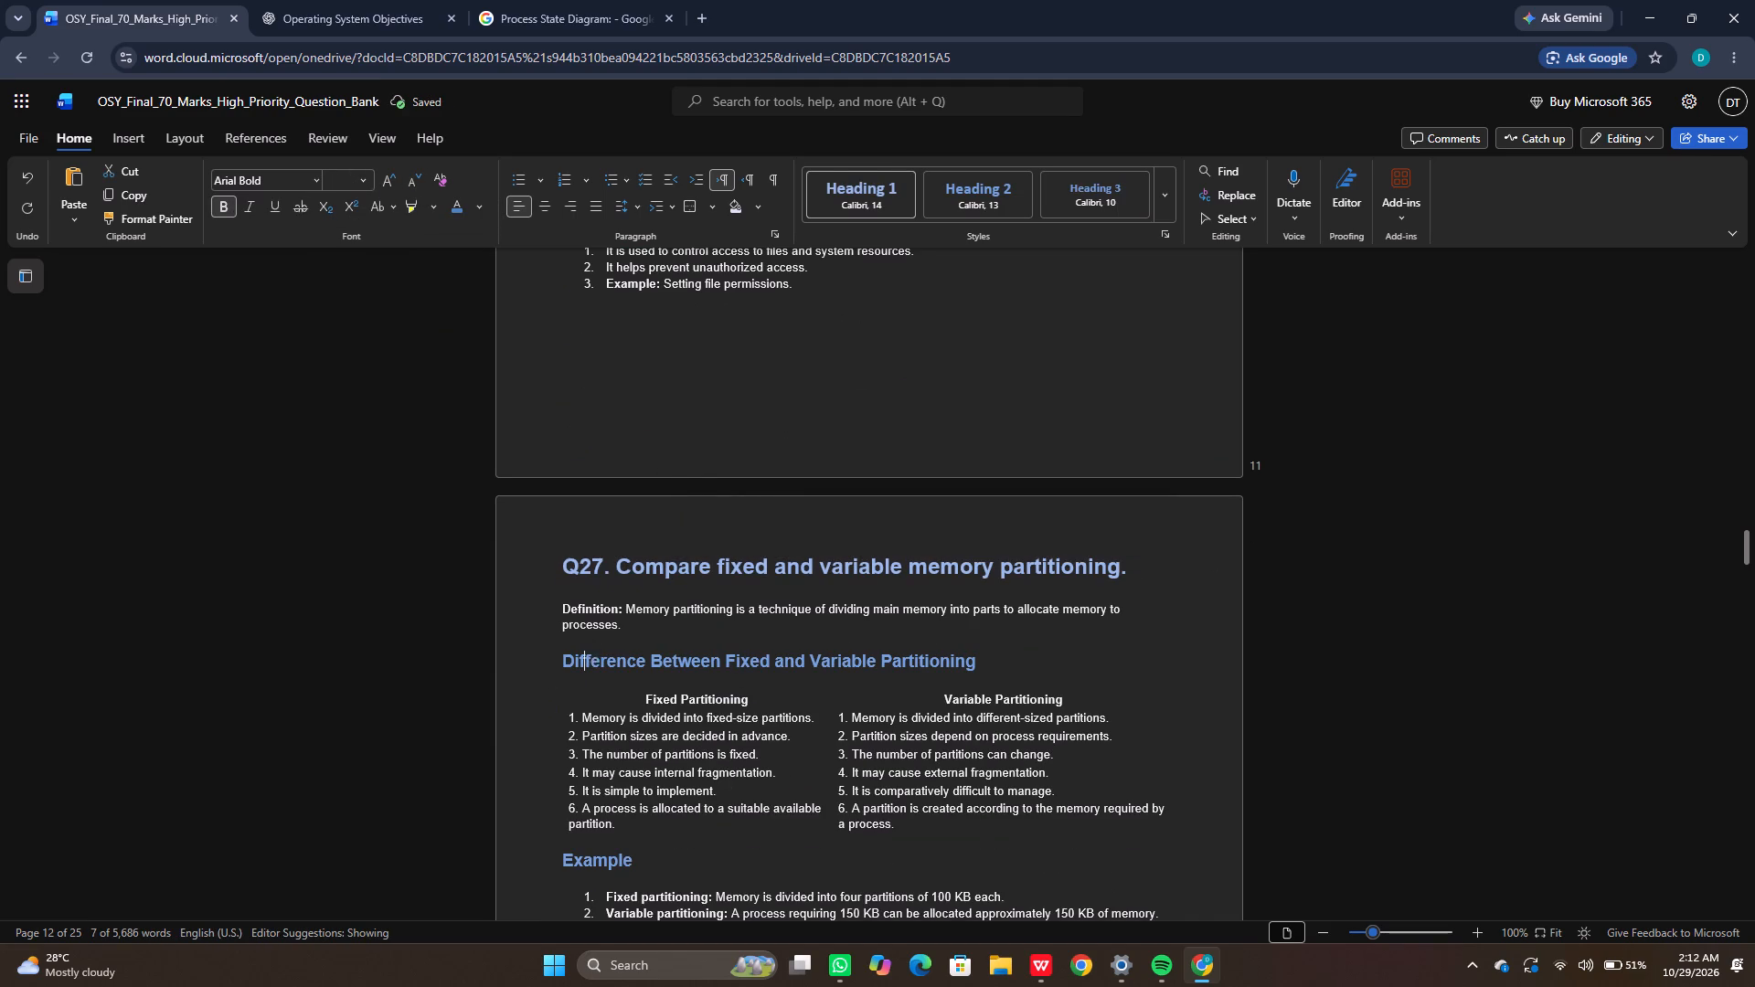
left_click(228, 202)
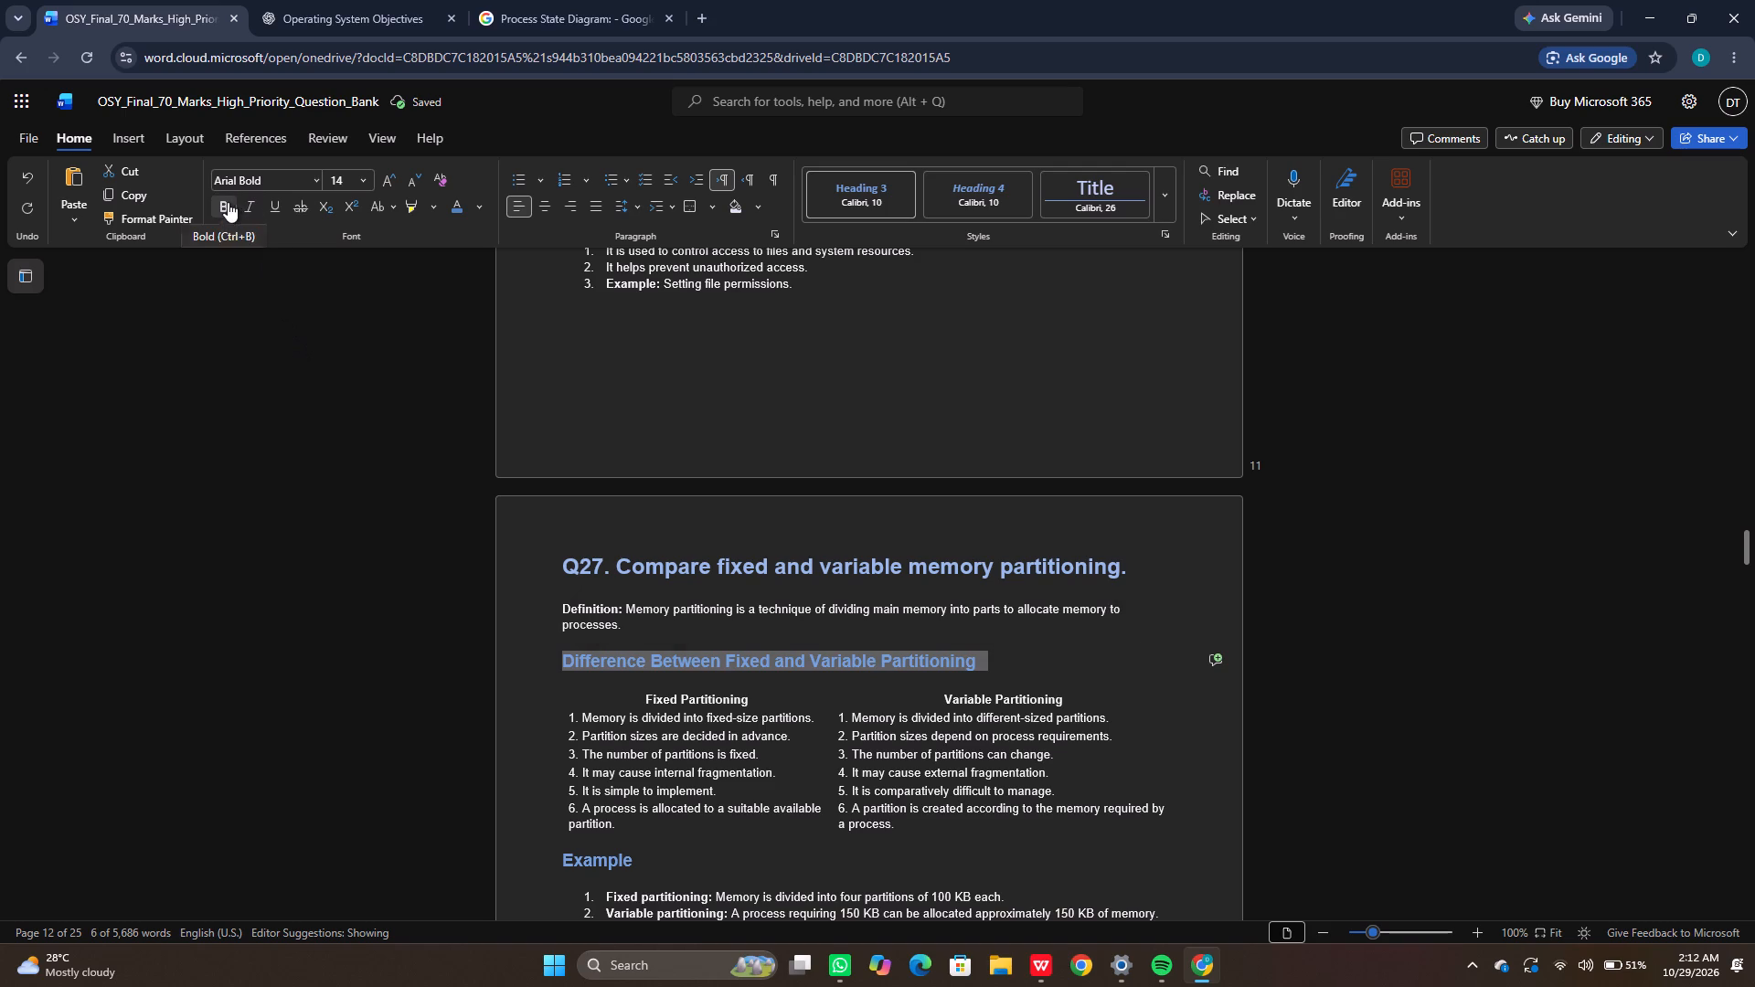
scroll(722, 708, "down", 2)
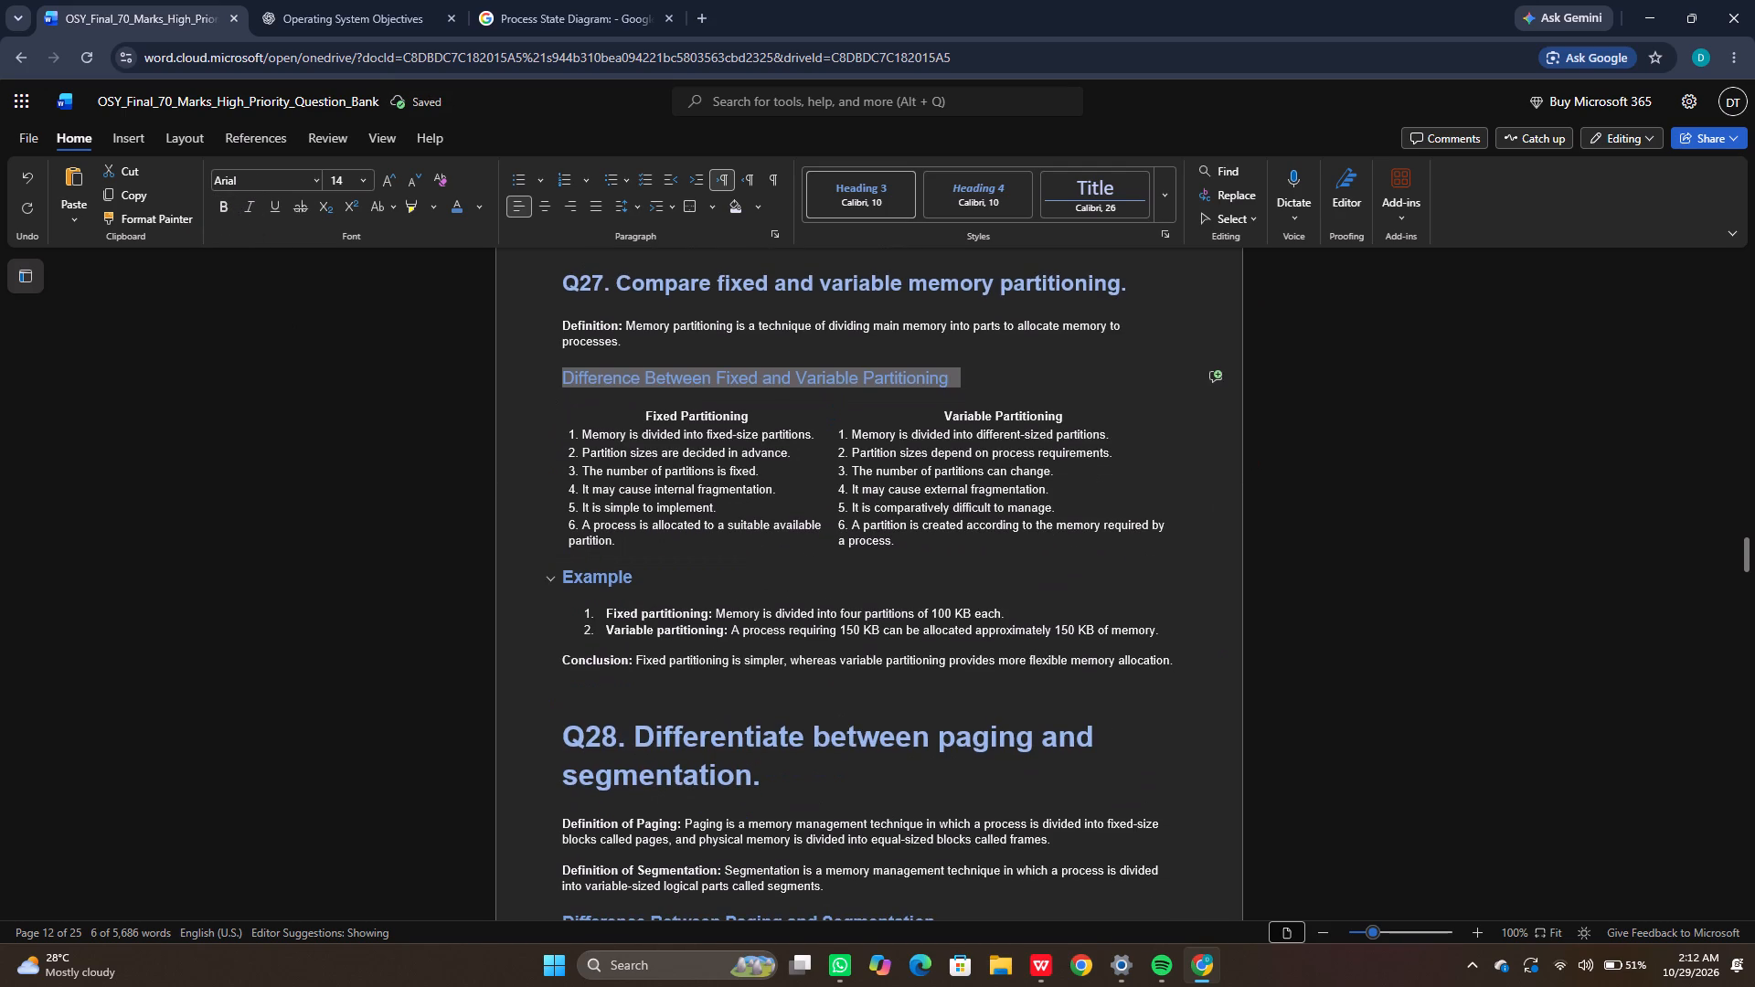
double_click(588, 581)
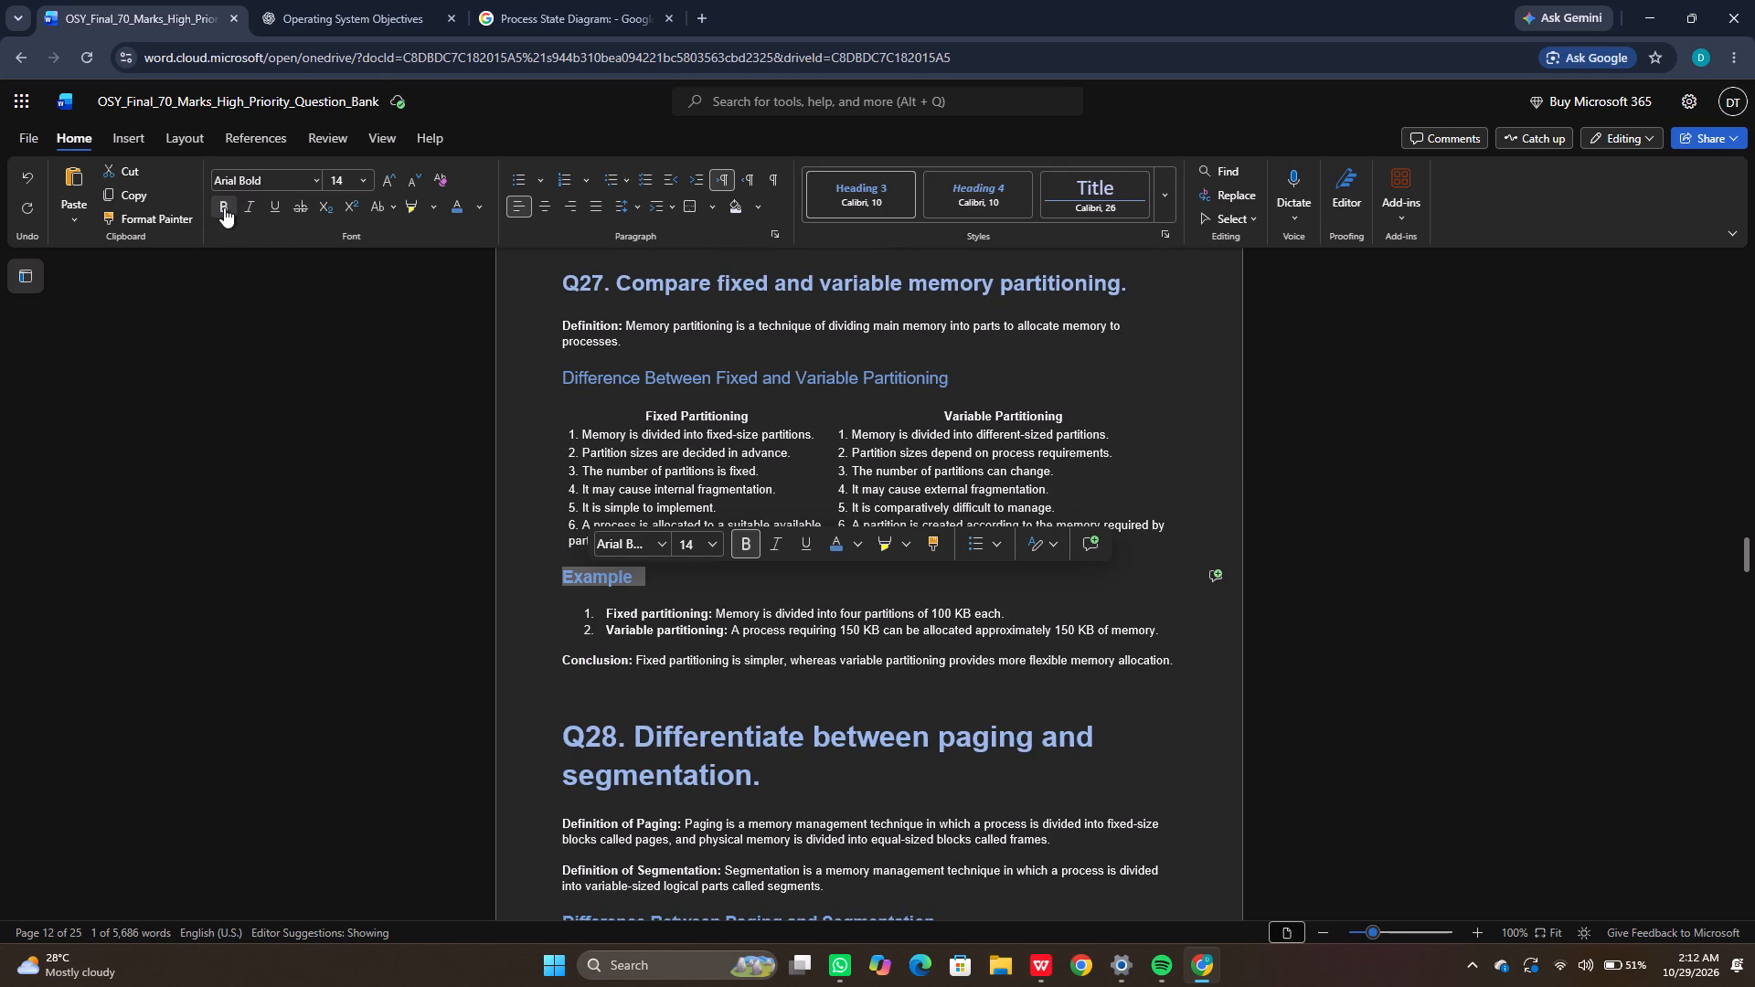
left_click(224, 207)
Shrink the Q28 question heading about paging and segmentation by three font-size increments.
triple_click(656, 748)
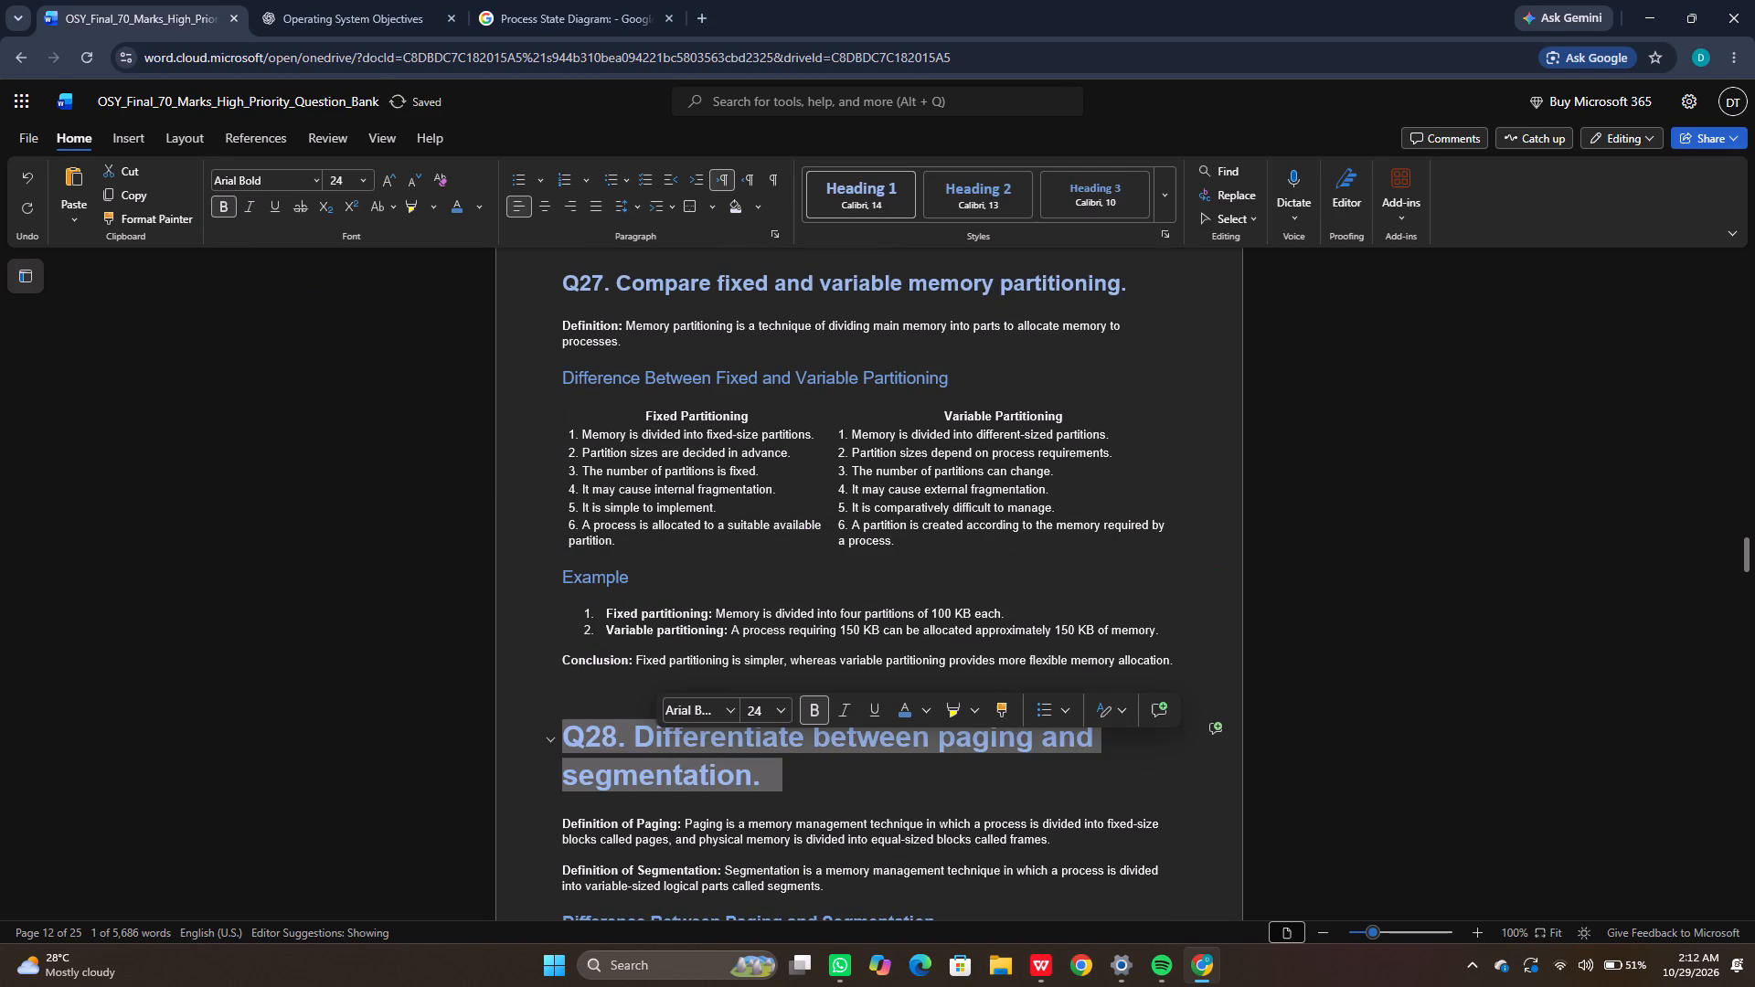
triple_click(414, 176)
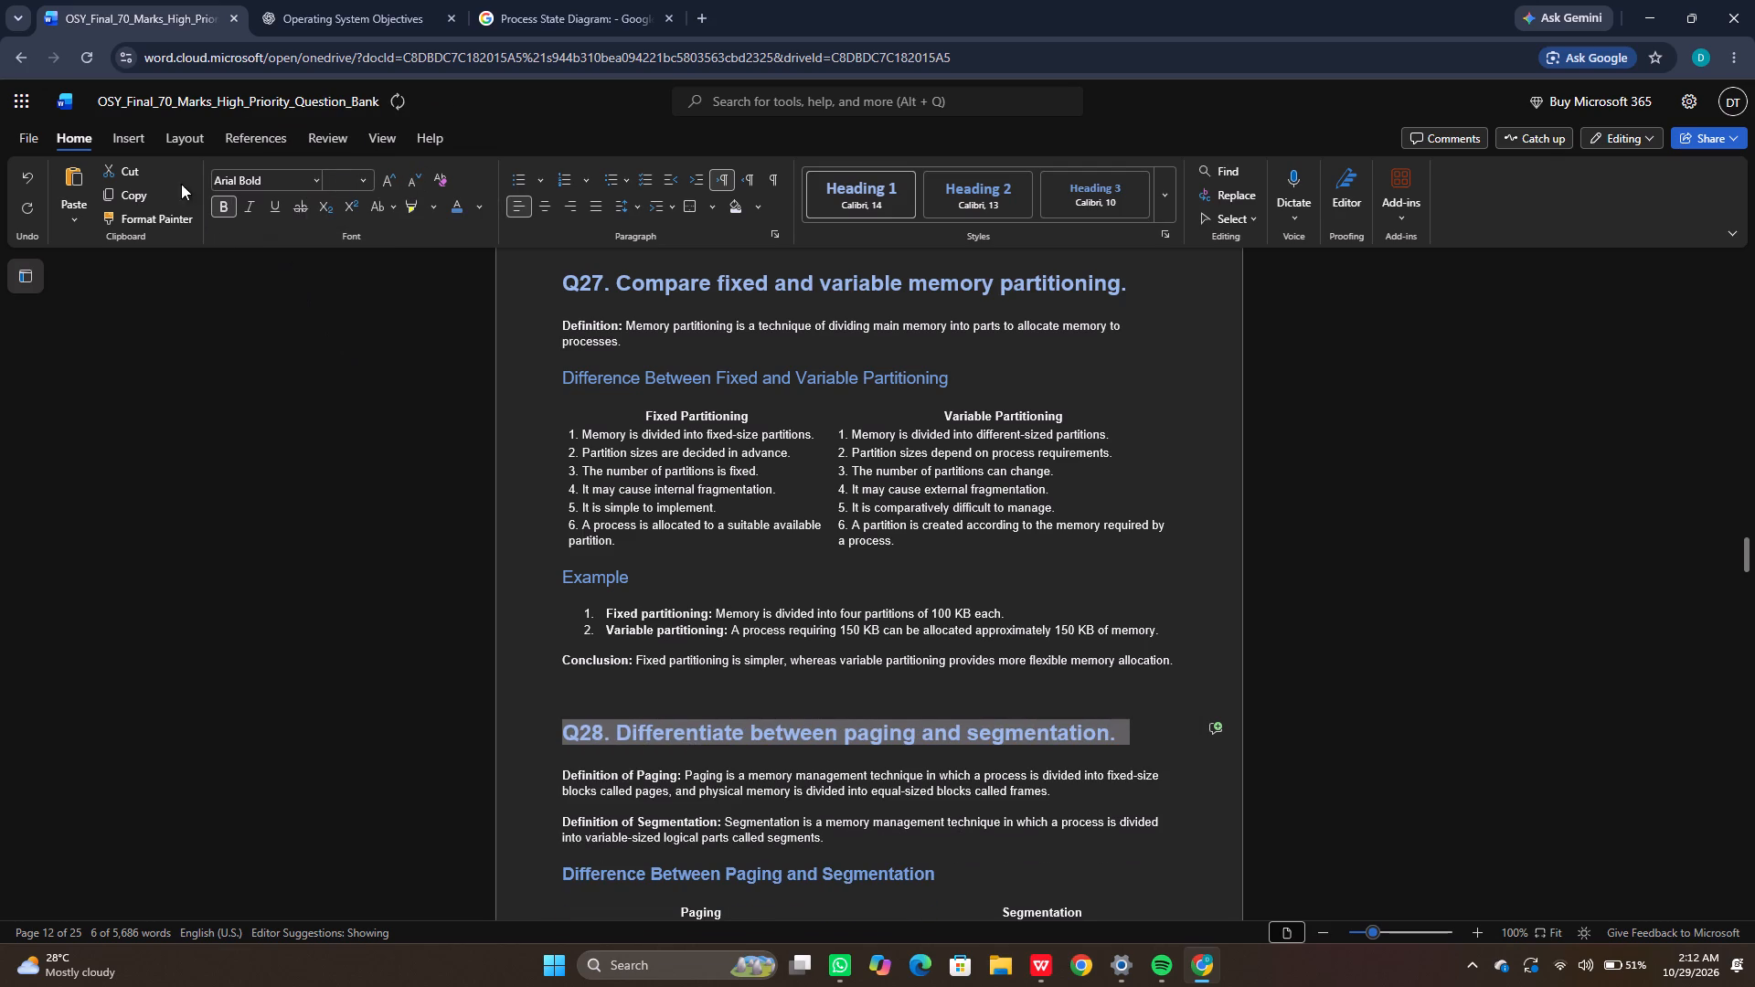
Delete the Conclusion paragraph below the Example points at the end of the Q27 answer.
triple_click(639, 652)
key("BackSpace")
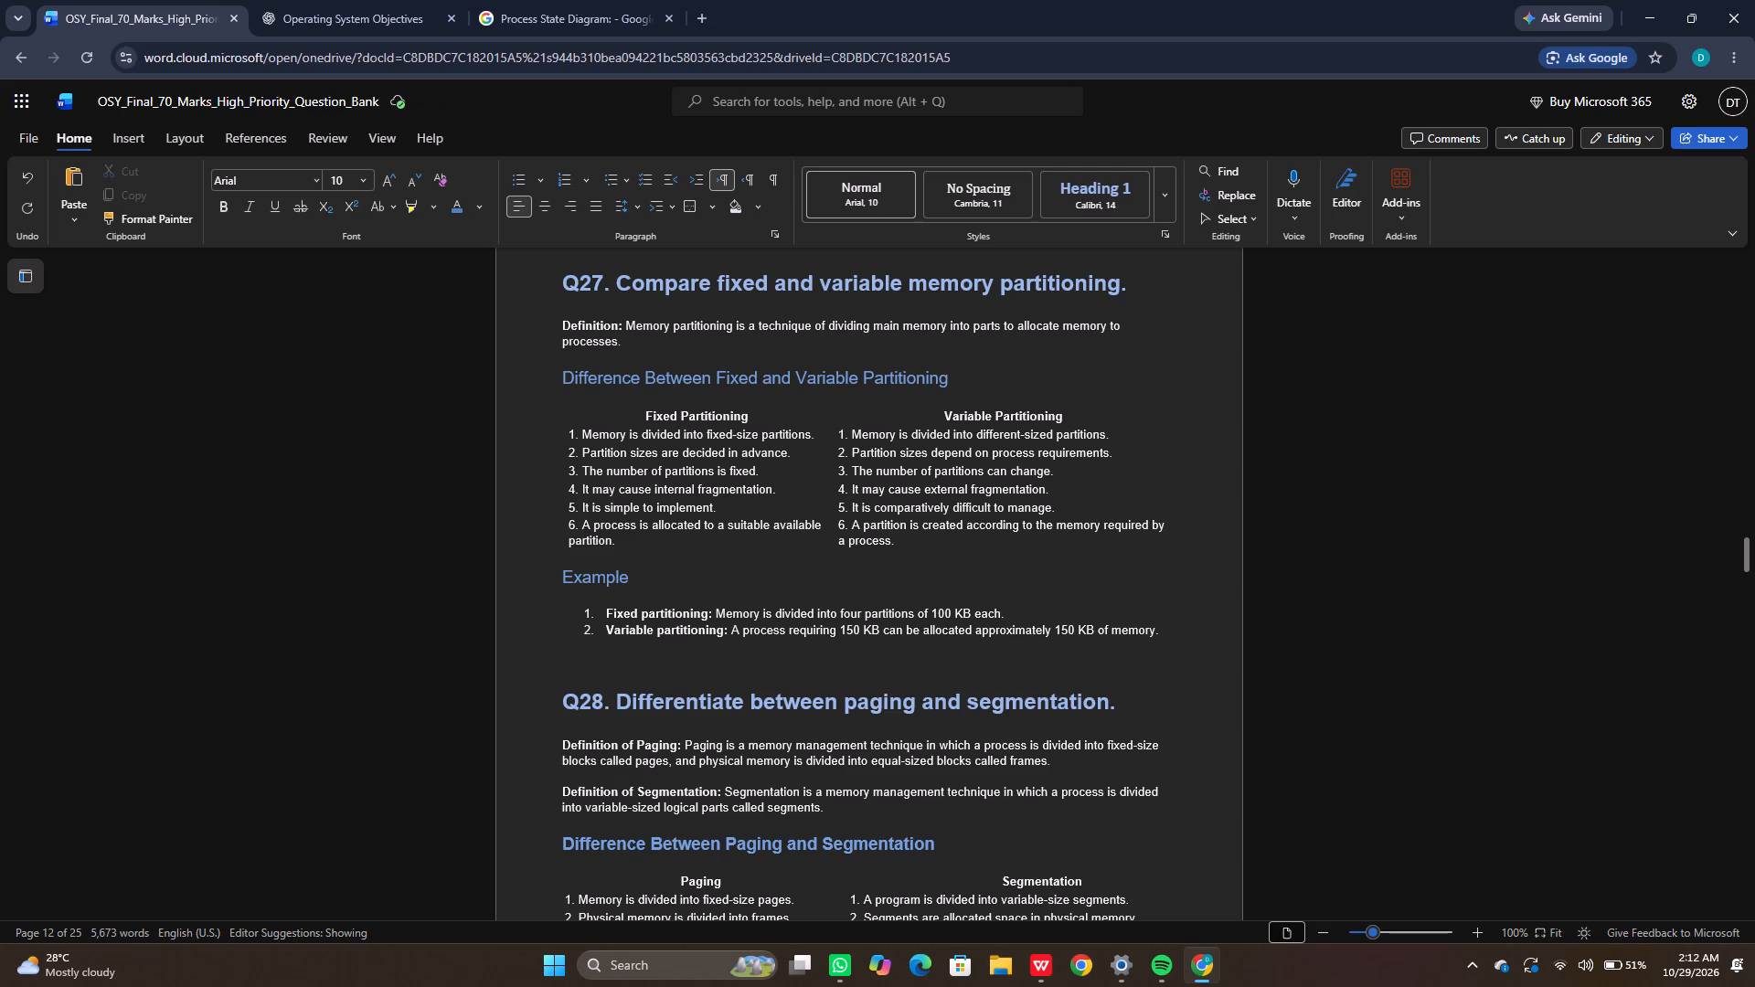
Shrink the Q28 question heading by one more font-size increment.
triple_click(636, 711)
left_click(422, 185)
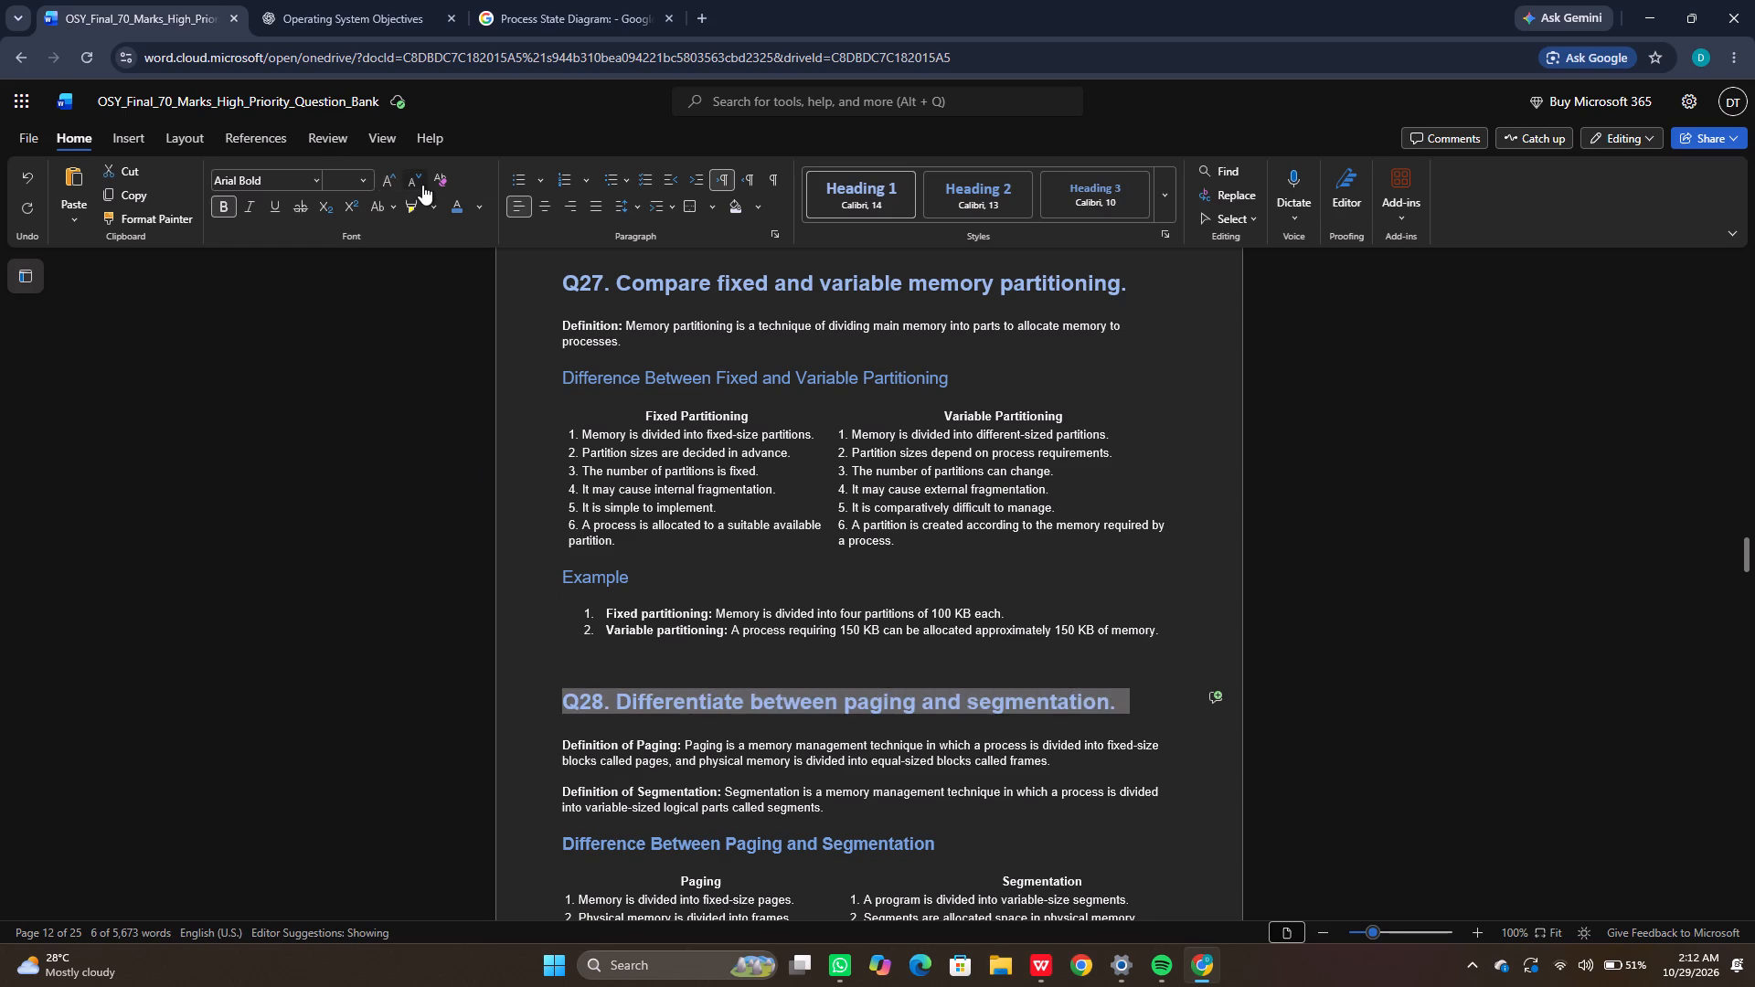
Turn off bold on the "Difference Between Paging and Segmentation" subheading in the Q28 answer.
triple_click(664, 834)
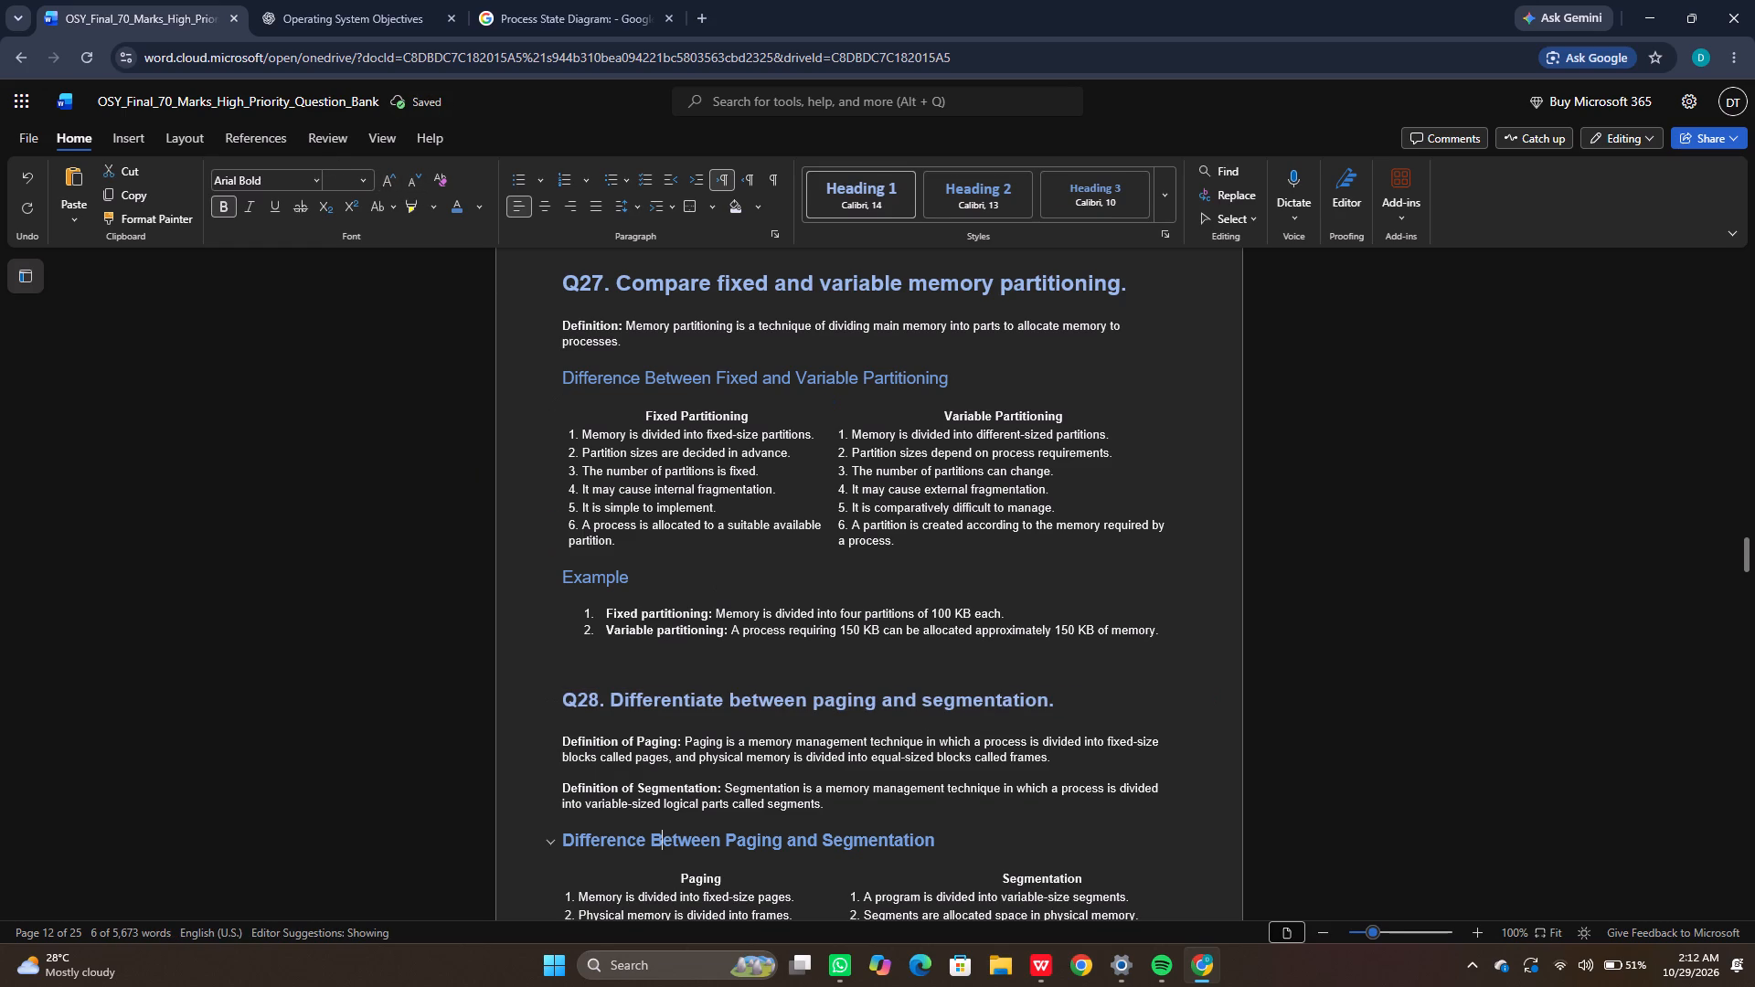
left_click(225, 207)
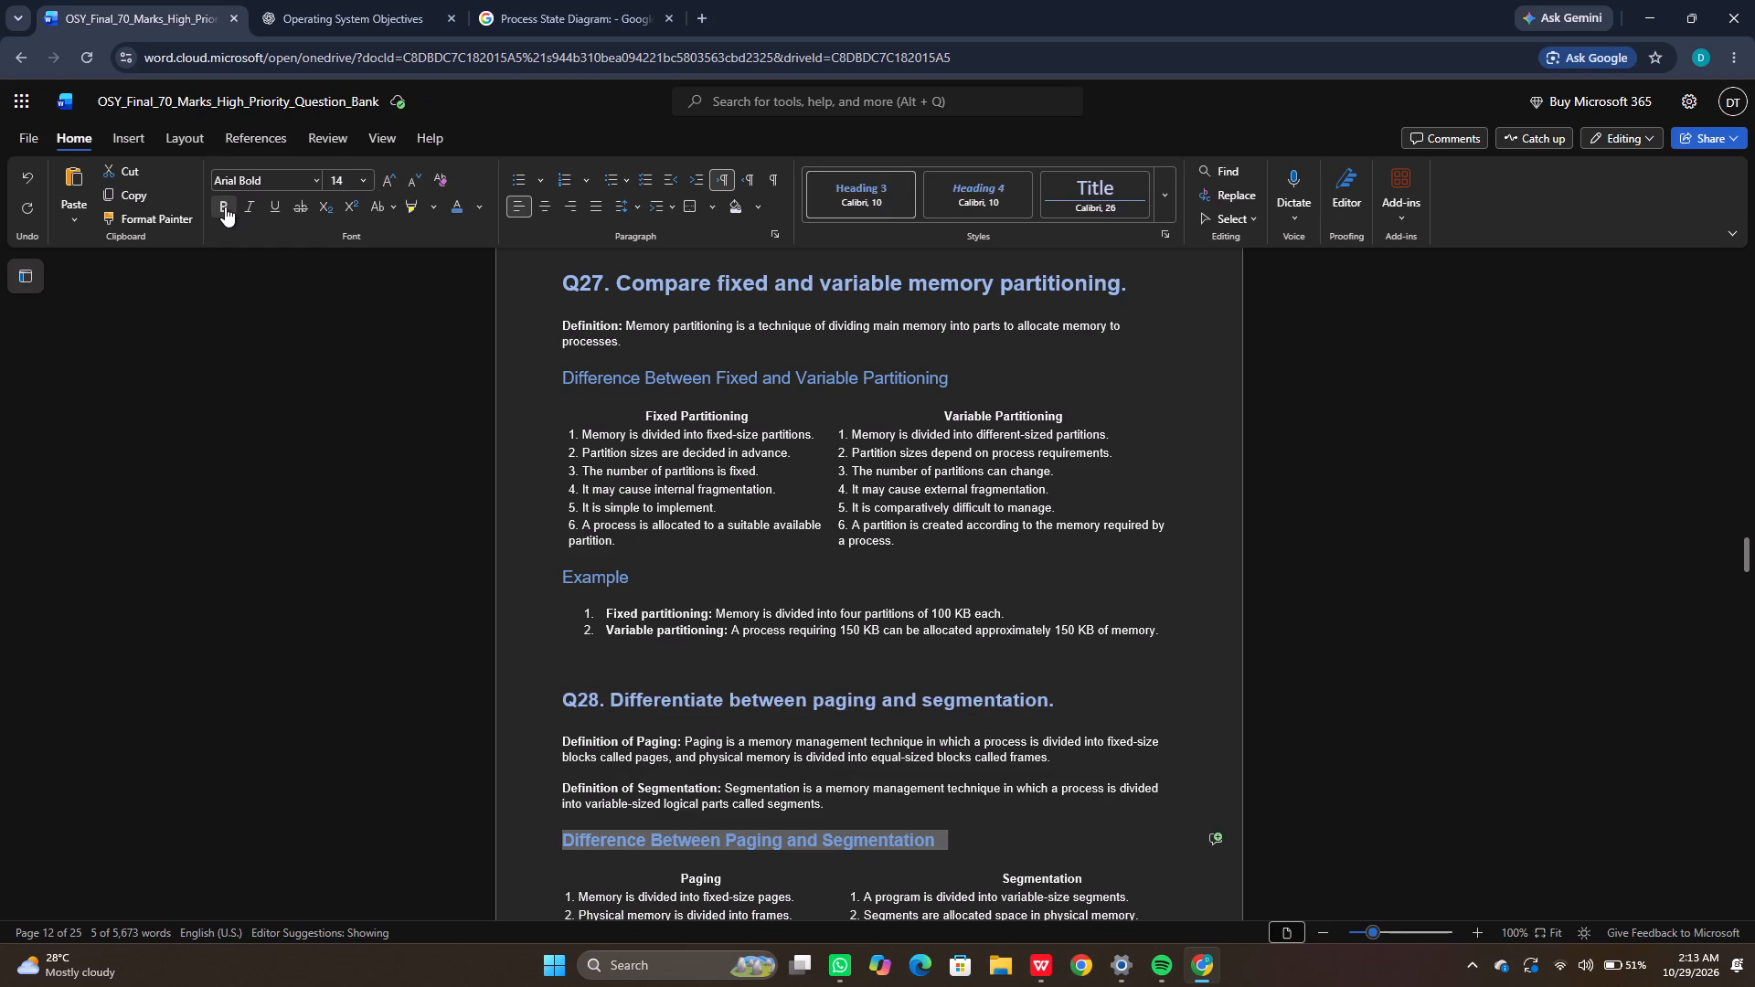
Reduce the "Difference Between Paging and Segmentation" subheading in the Q28 answer to font size 12.
left_click(405, 173)
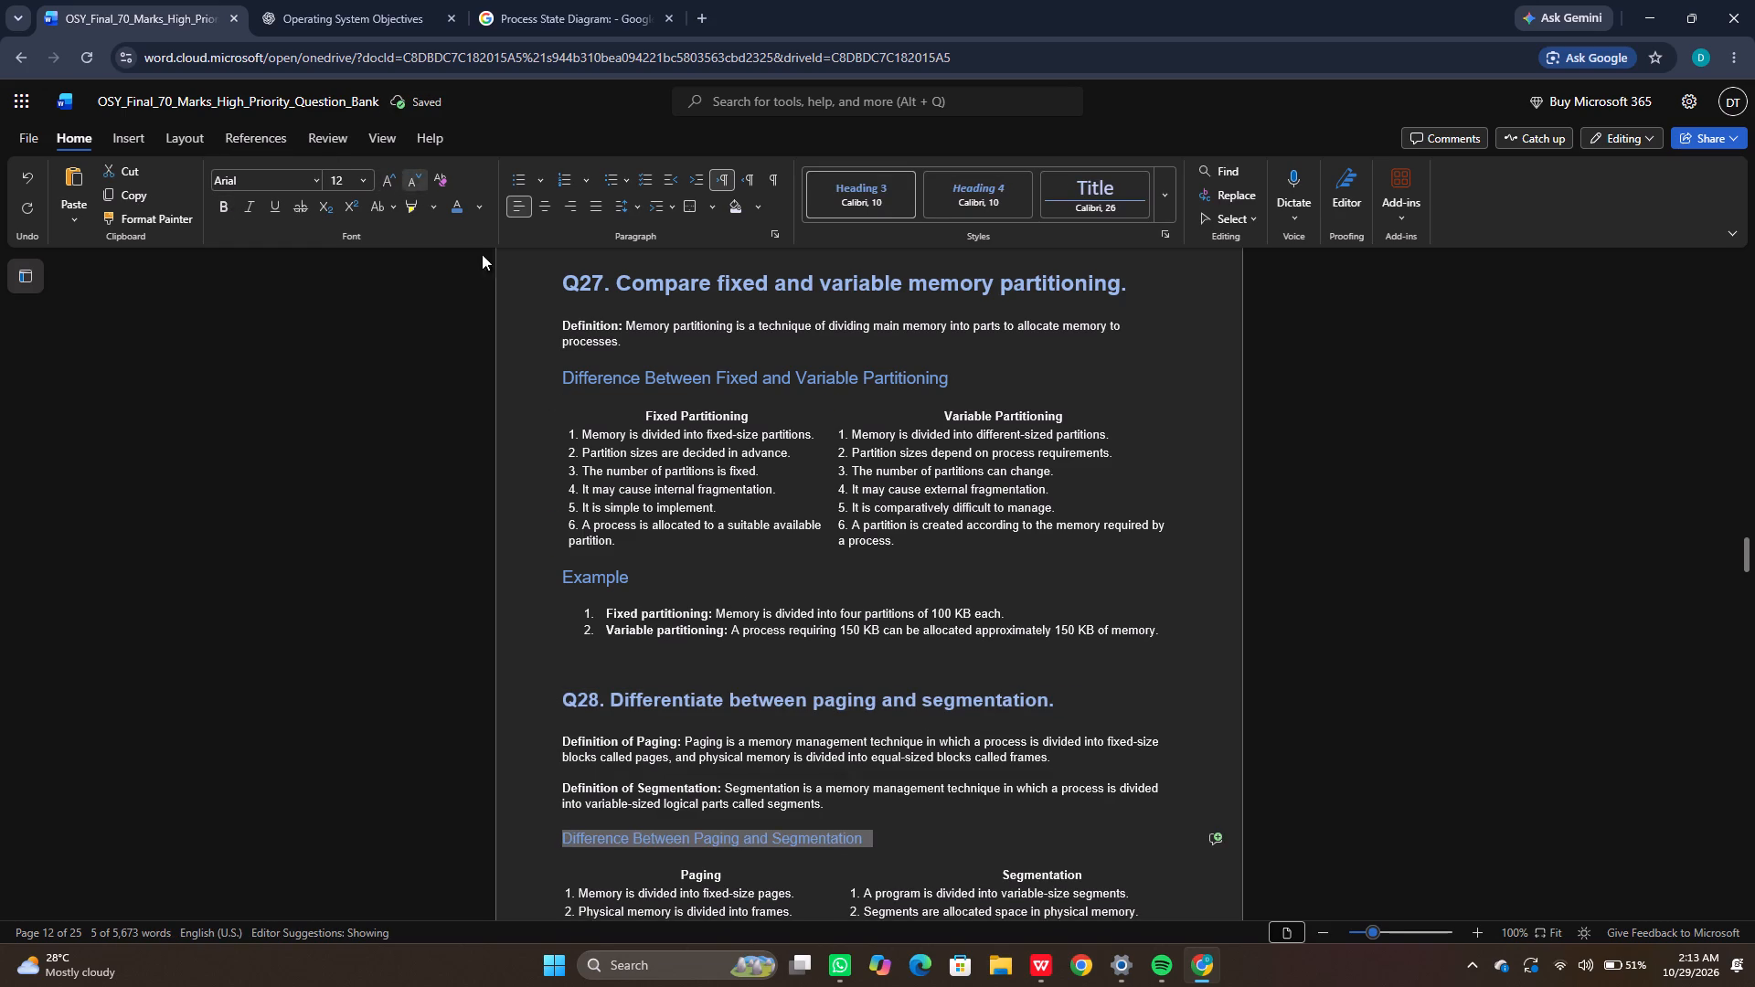
Shrink the Q29 question heading about internal and external fragmentation by five font-size increments.
scroll(747, 599, "down", 5)
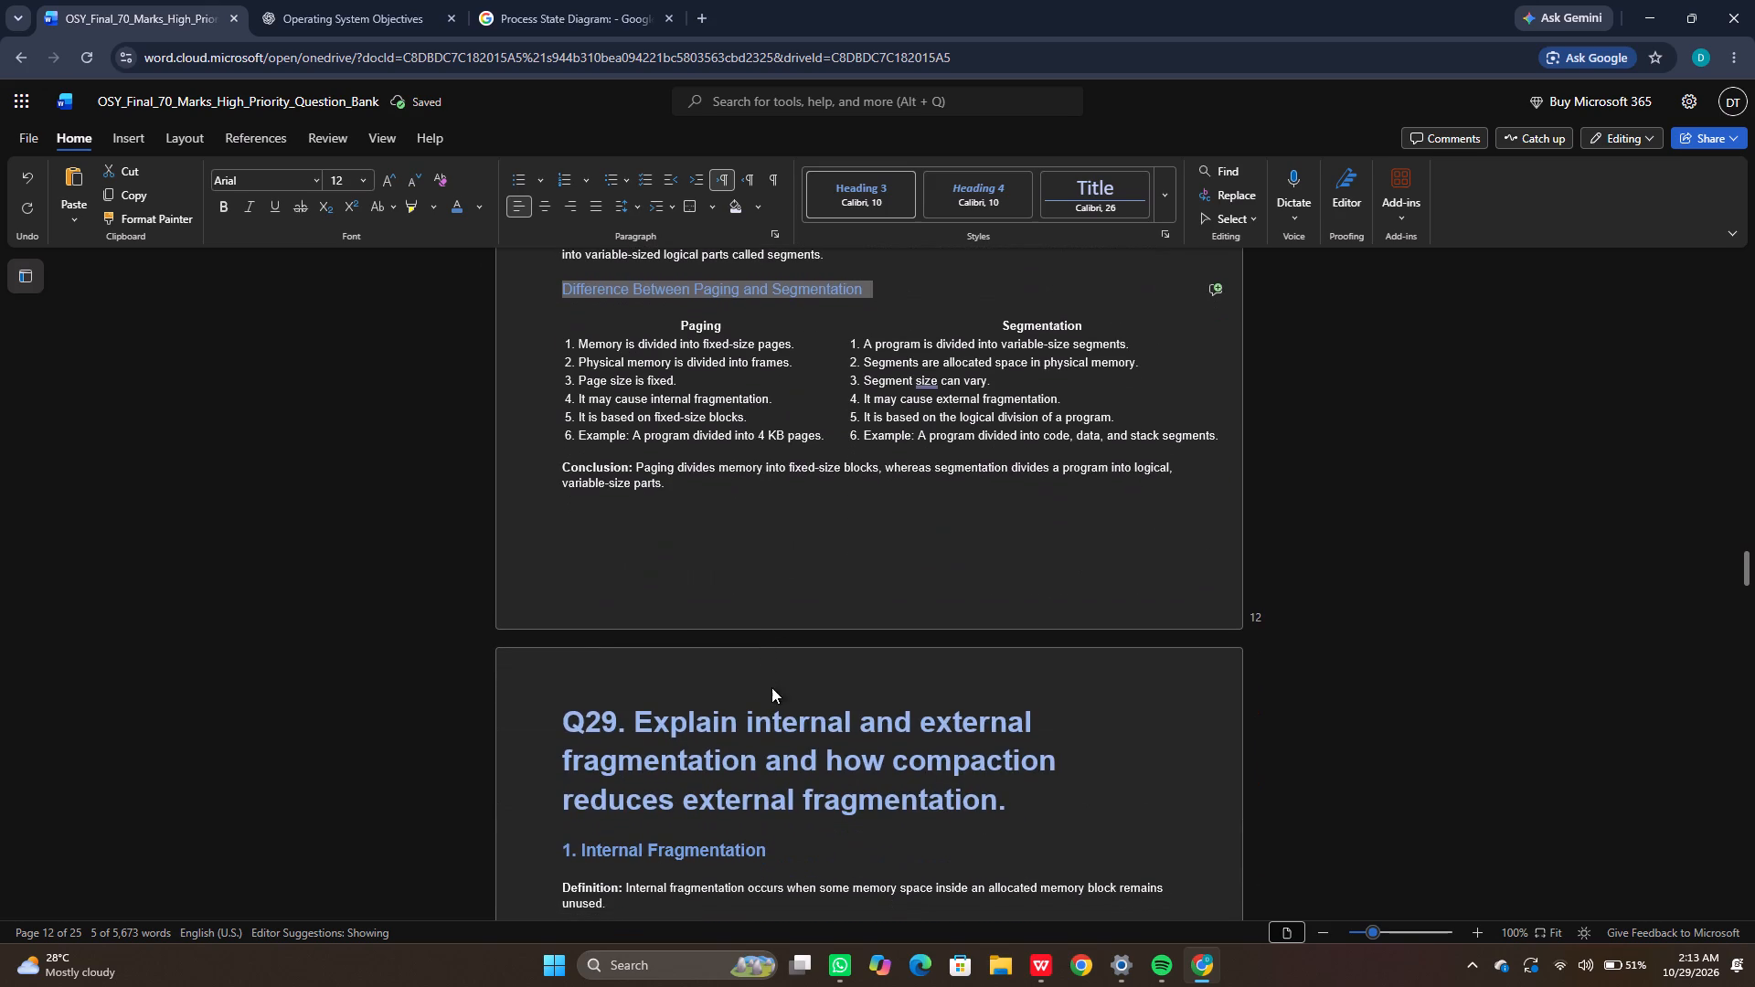
triple_click(775, 725)
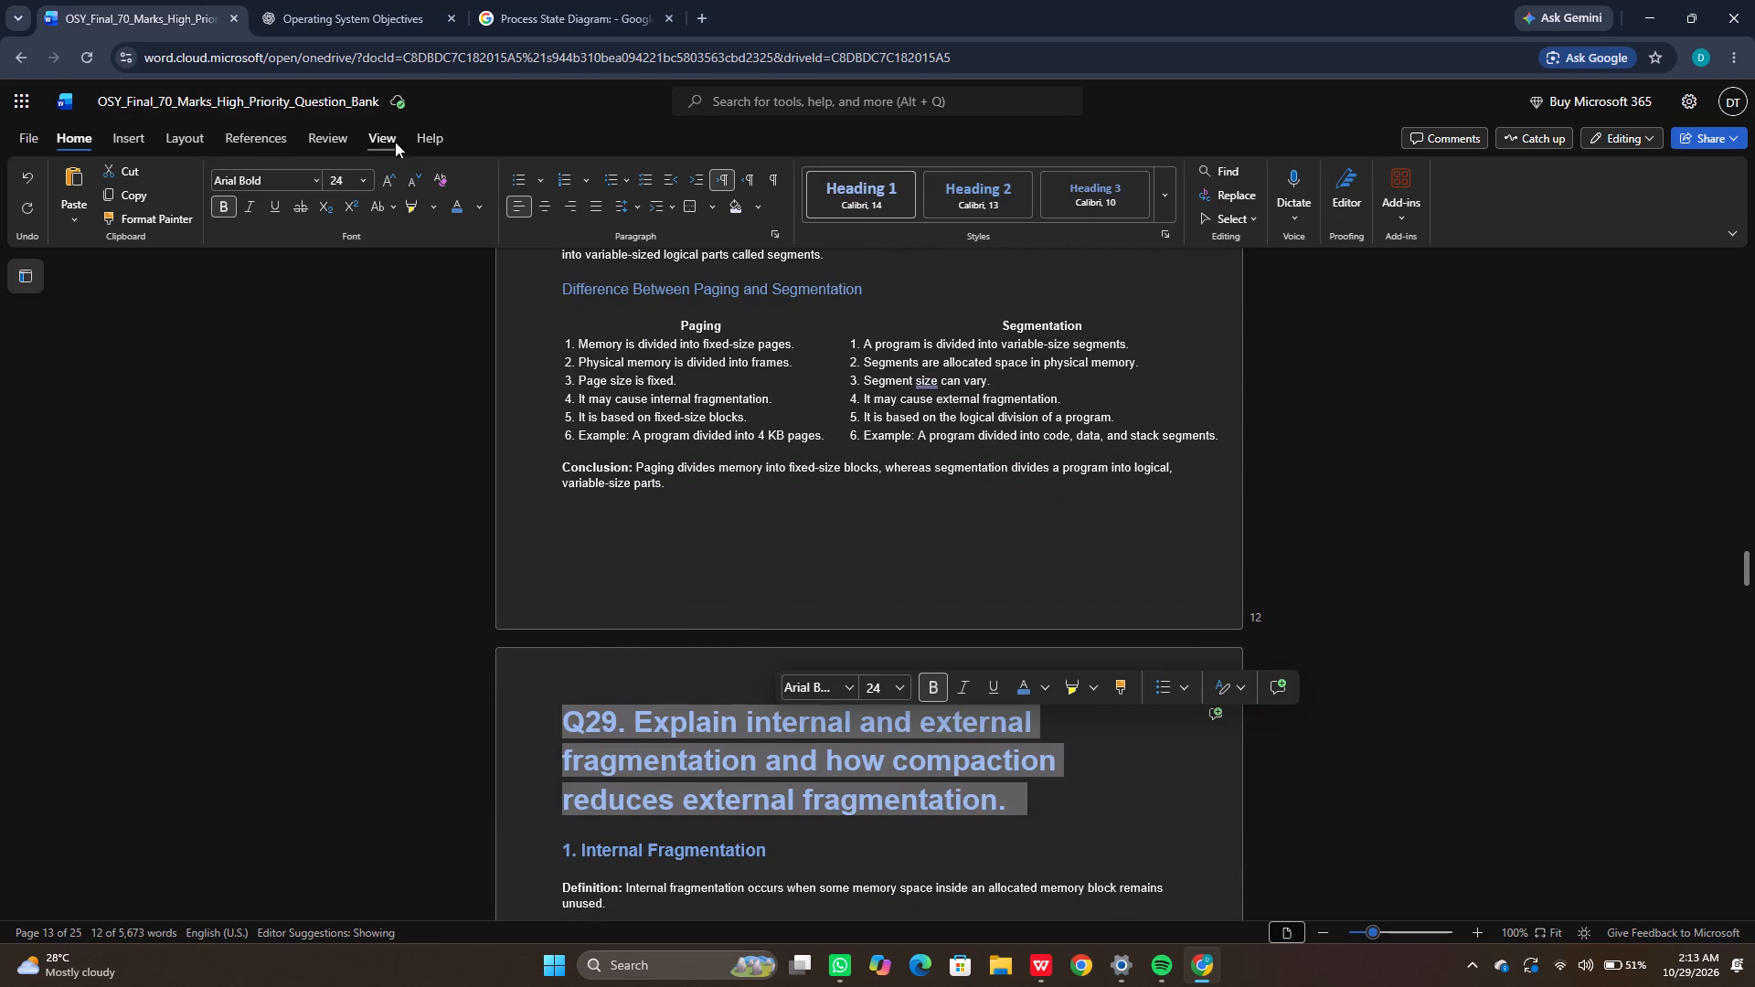
triple_click(418, 175)
left_click(418, 175)
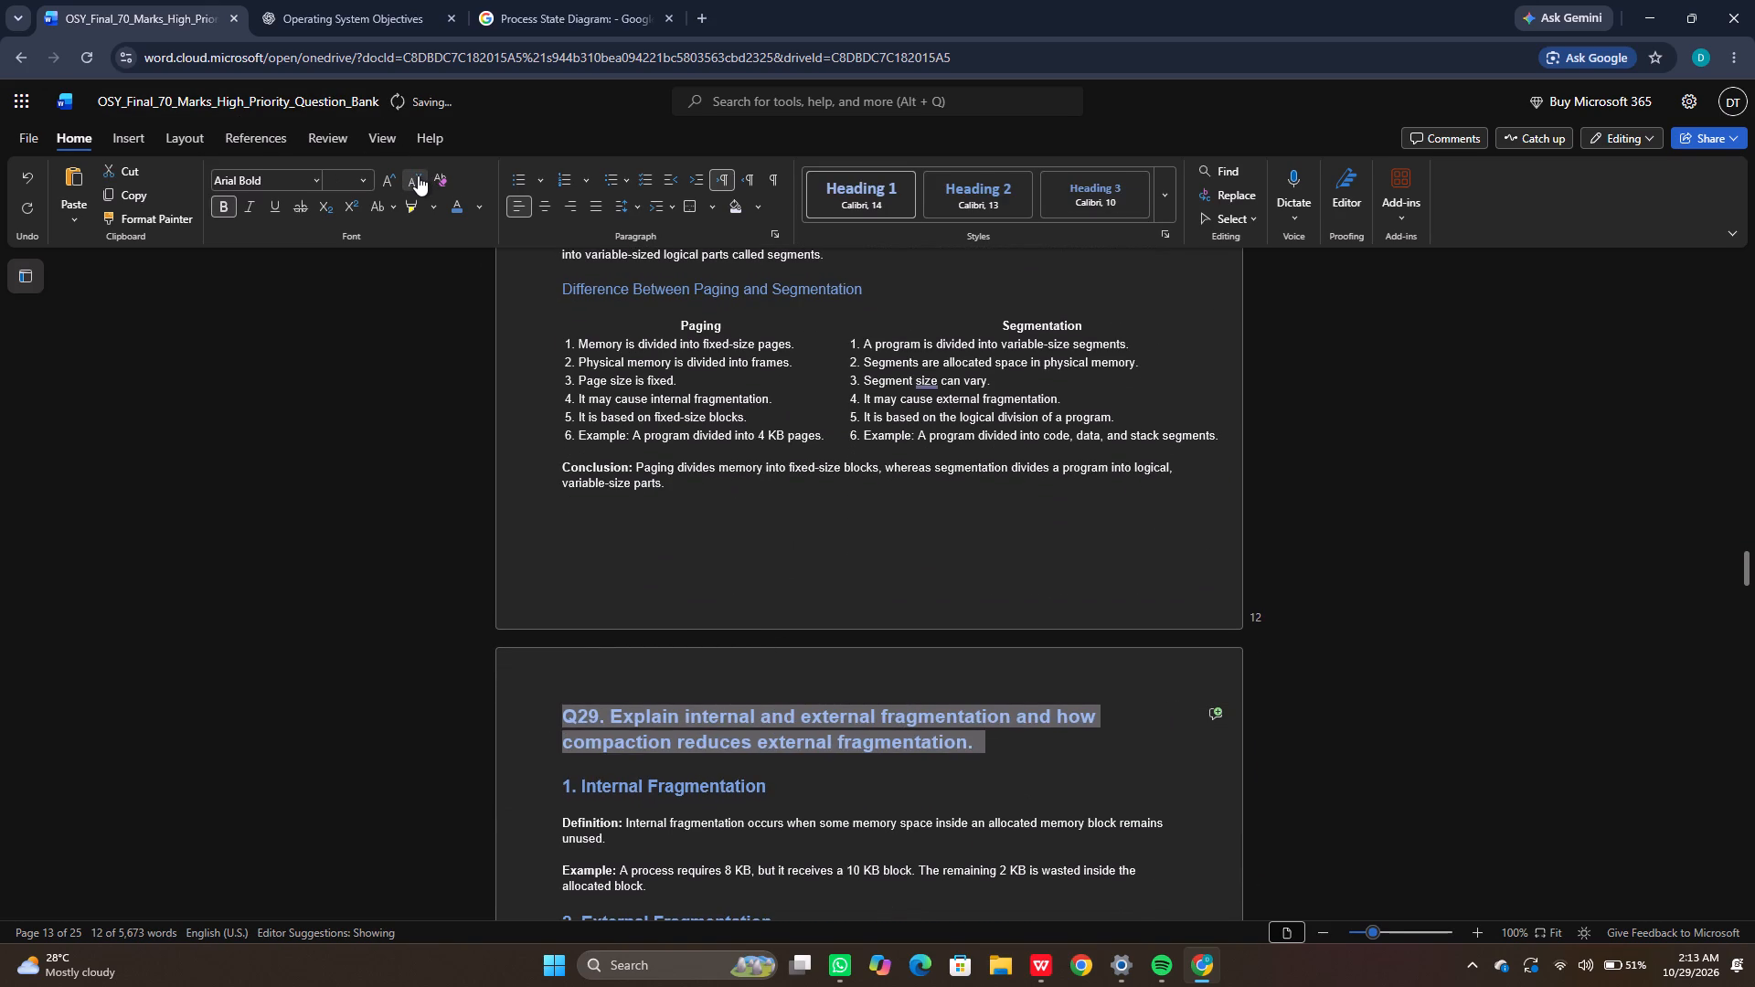
left_click(418, 175)
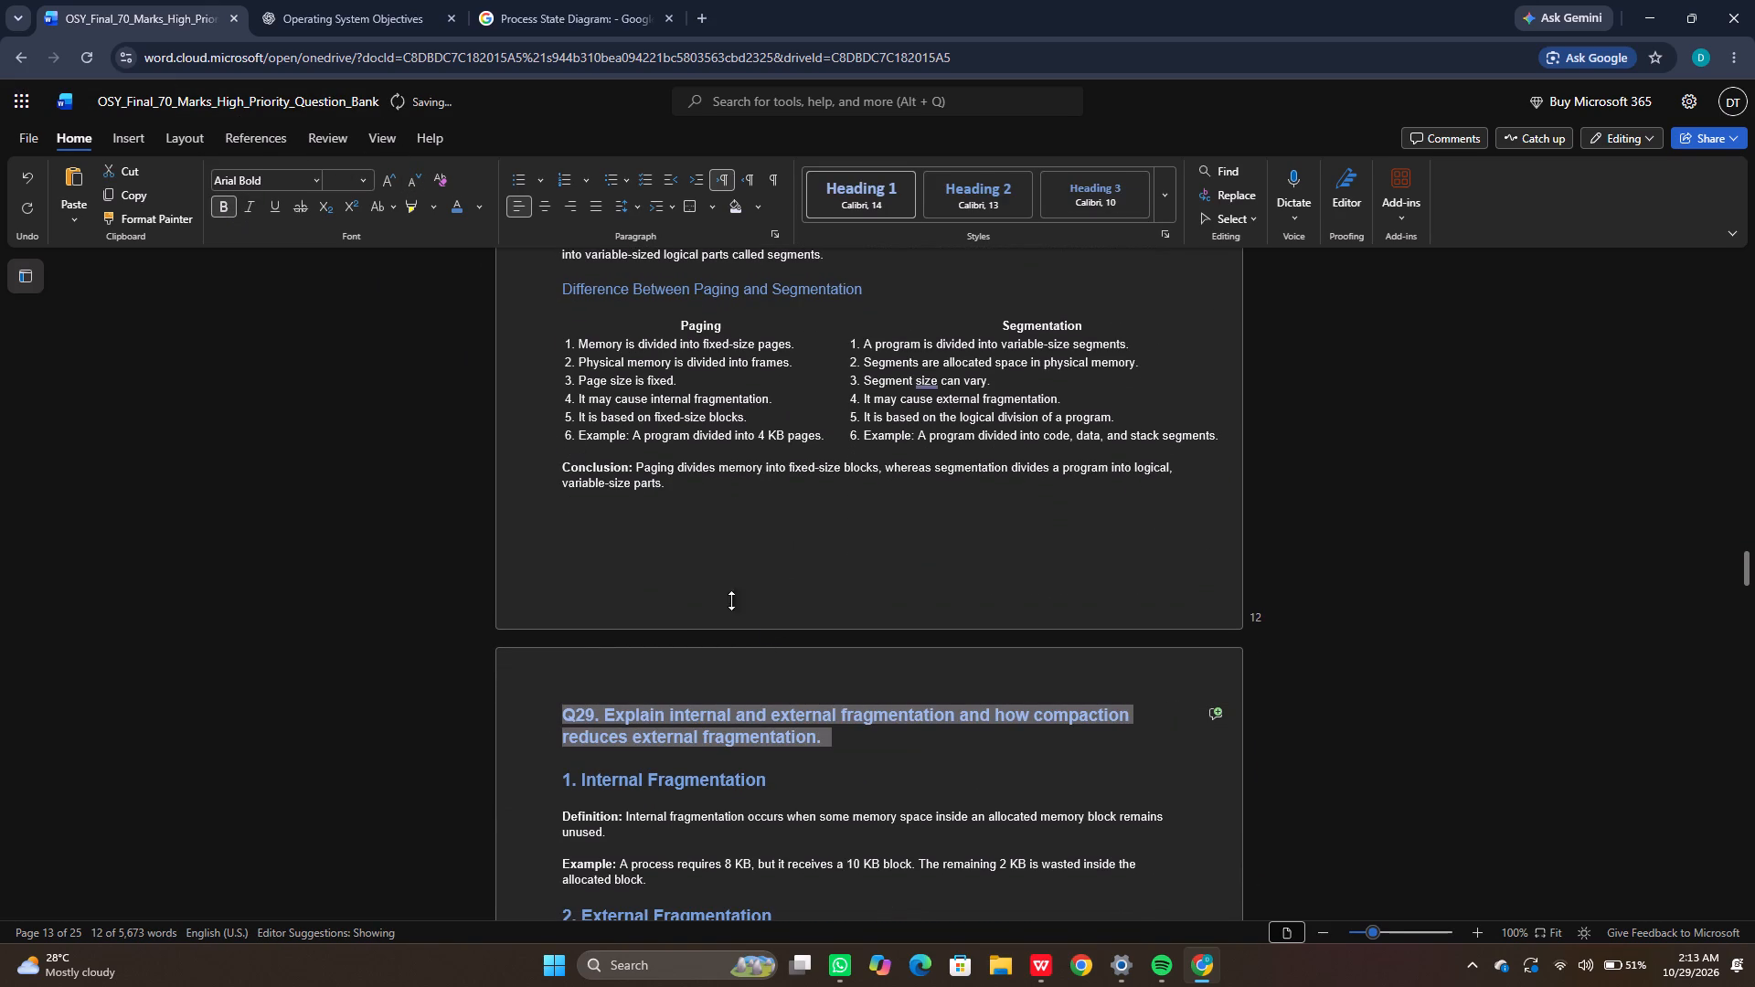
Turn off bold on the "1. Internal Fragmentation", "2. External Fragmentation" and "3. Compaction" subheadings in the Q29 answer.
double_click(707, 781)
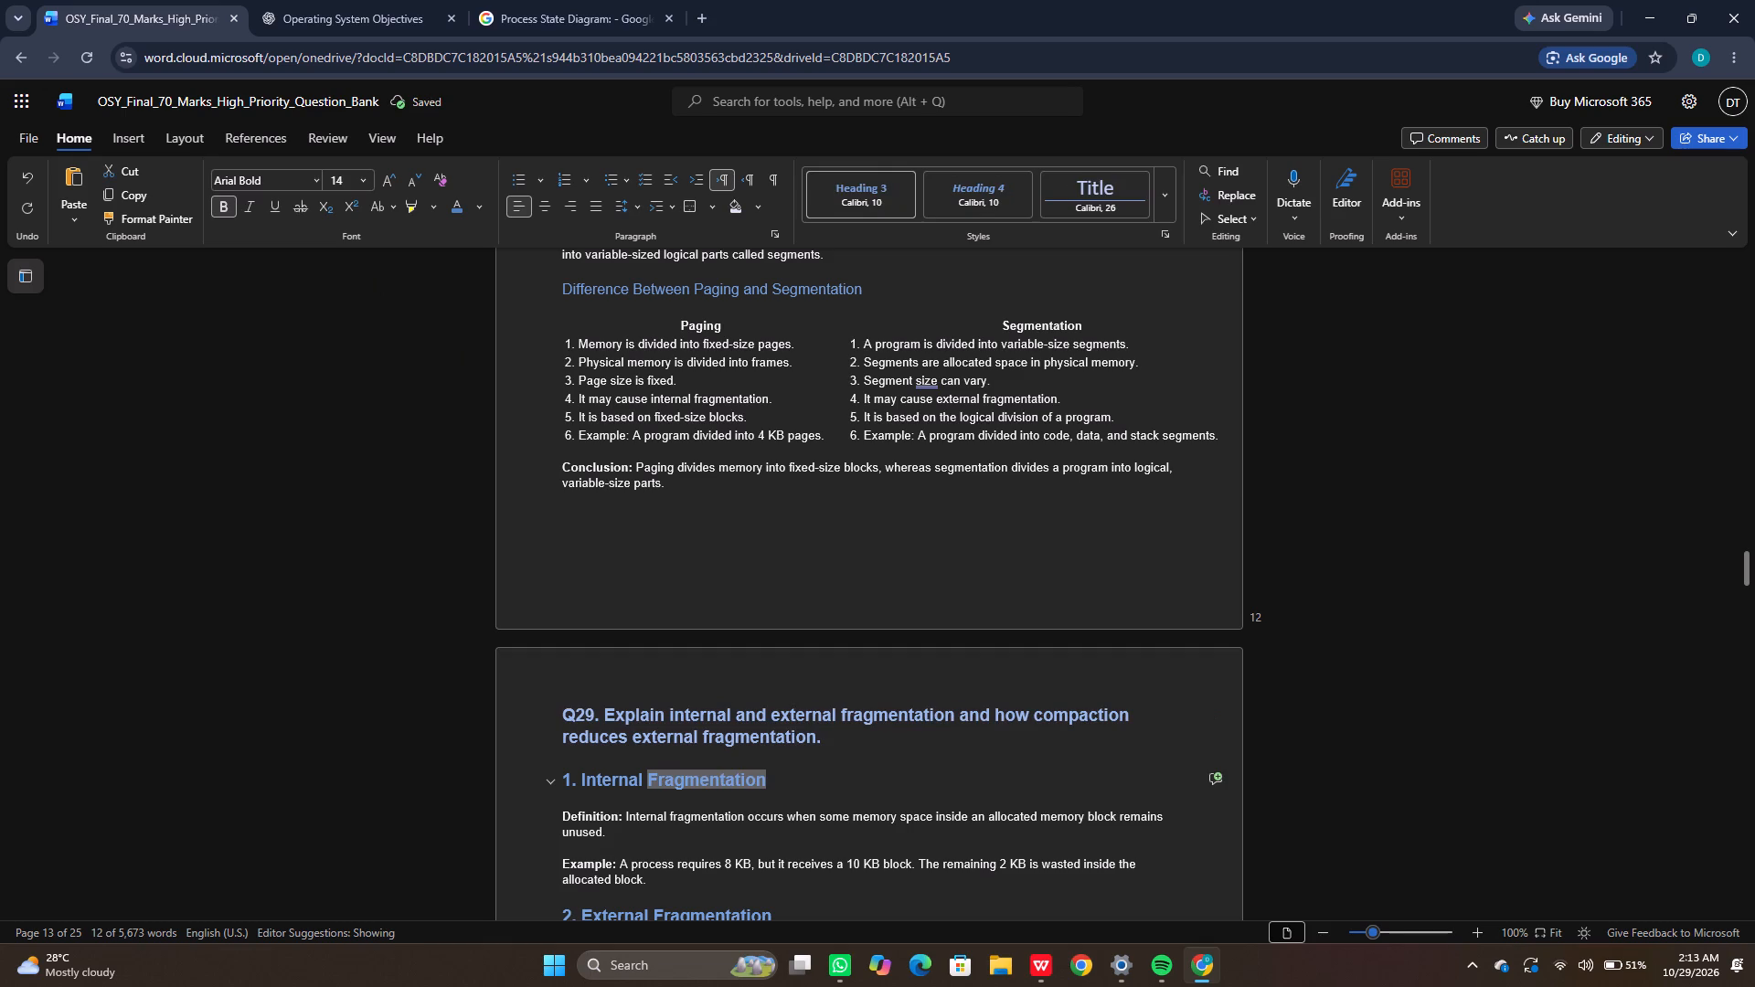
triple_click(707, 781)
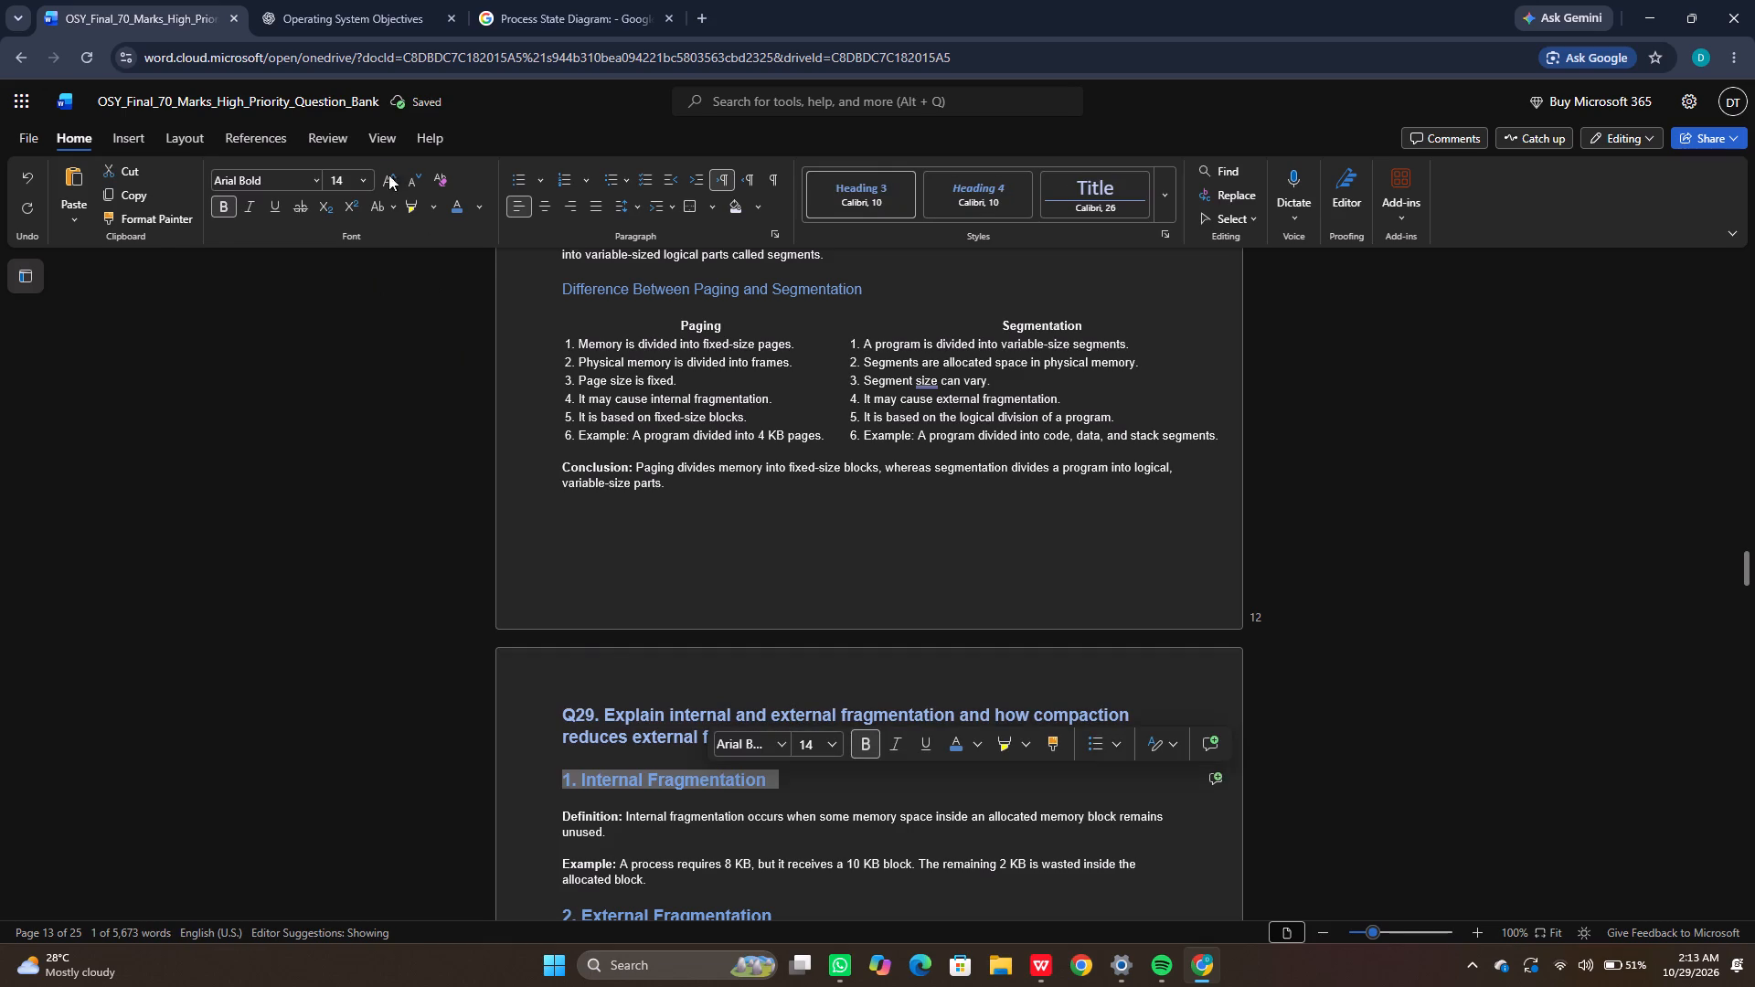
left_click(226, 204)
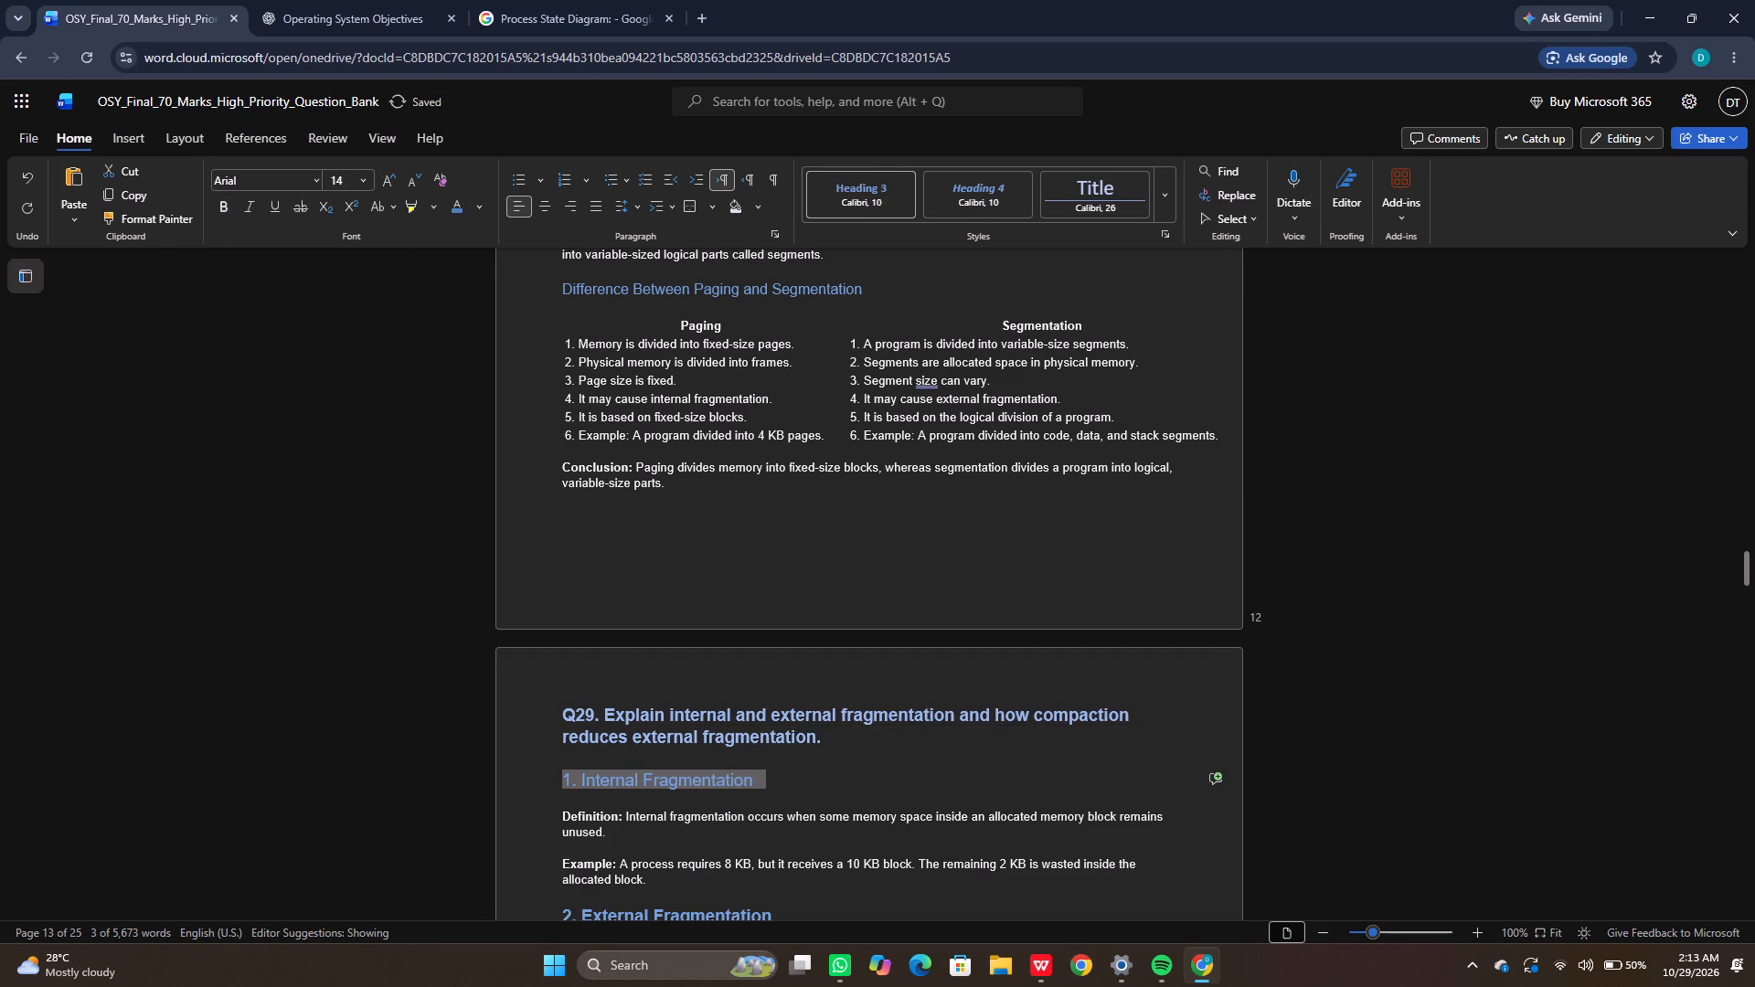
double_click(695, 907)
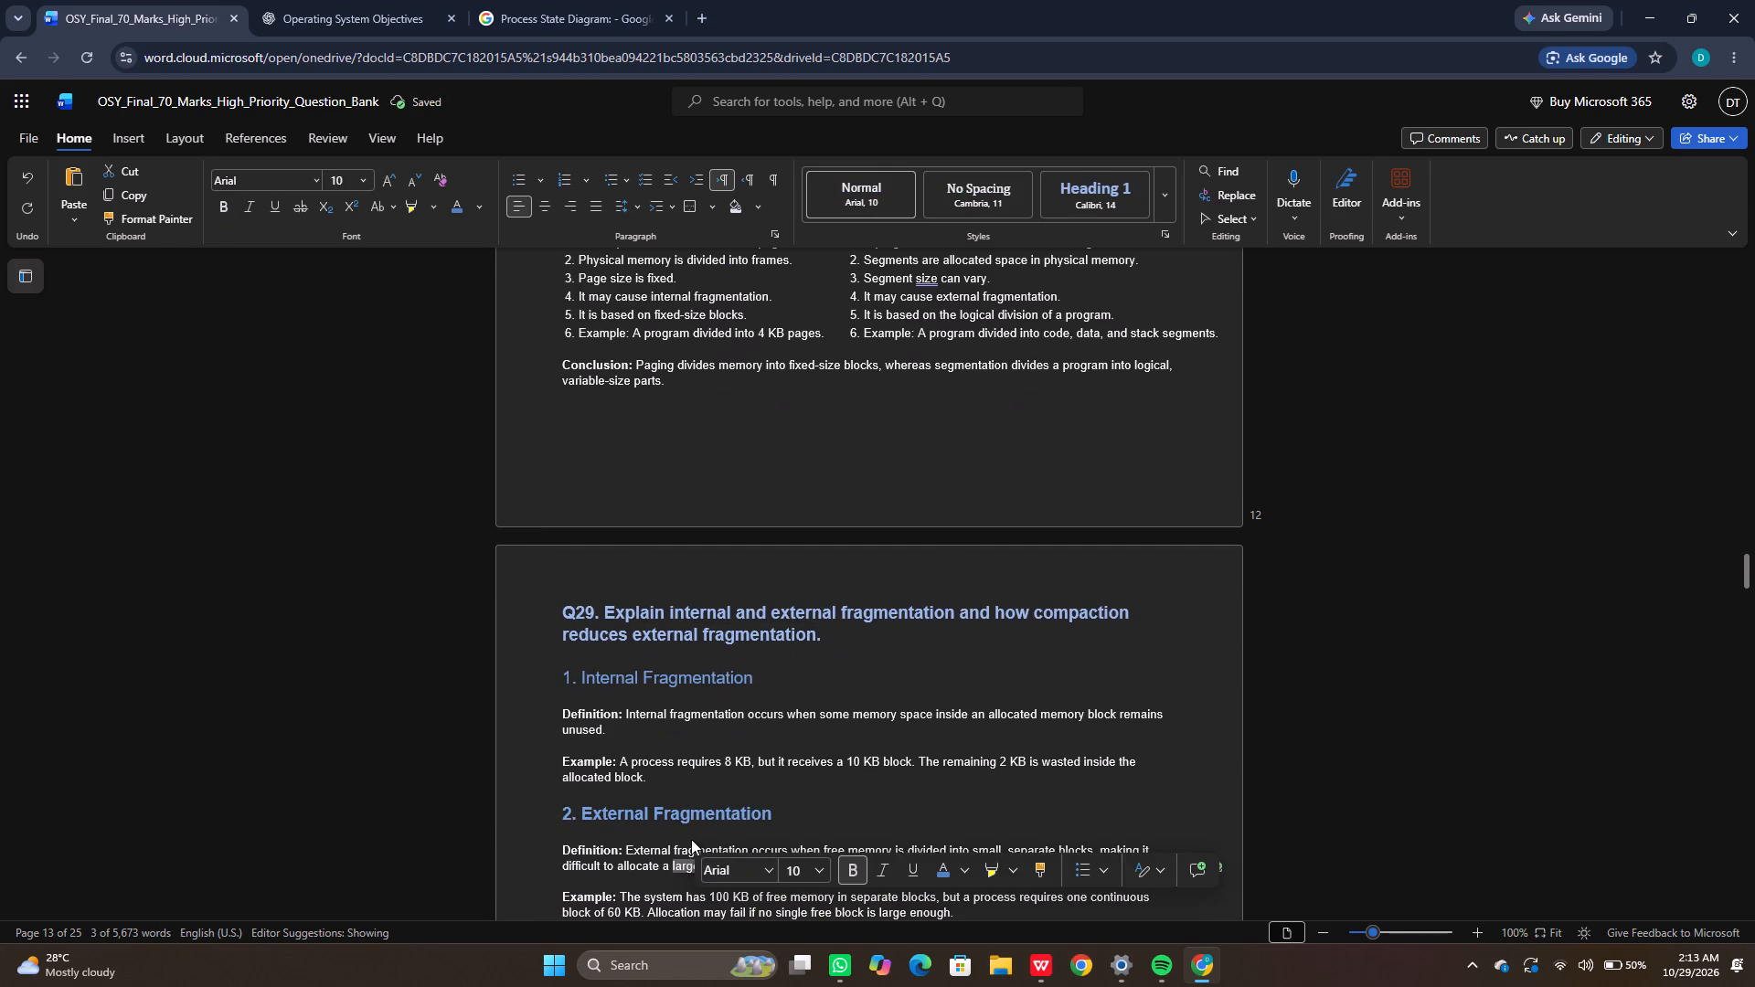
double_click(692, 820)
triple_click(692, 820)
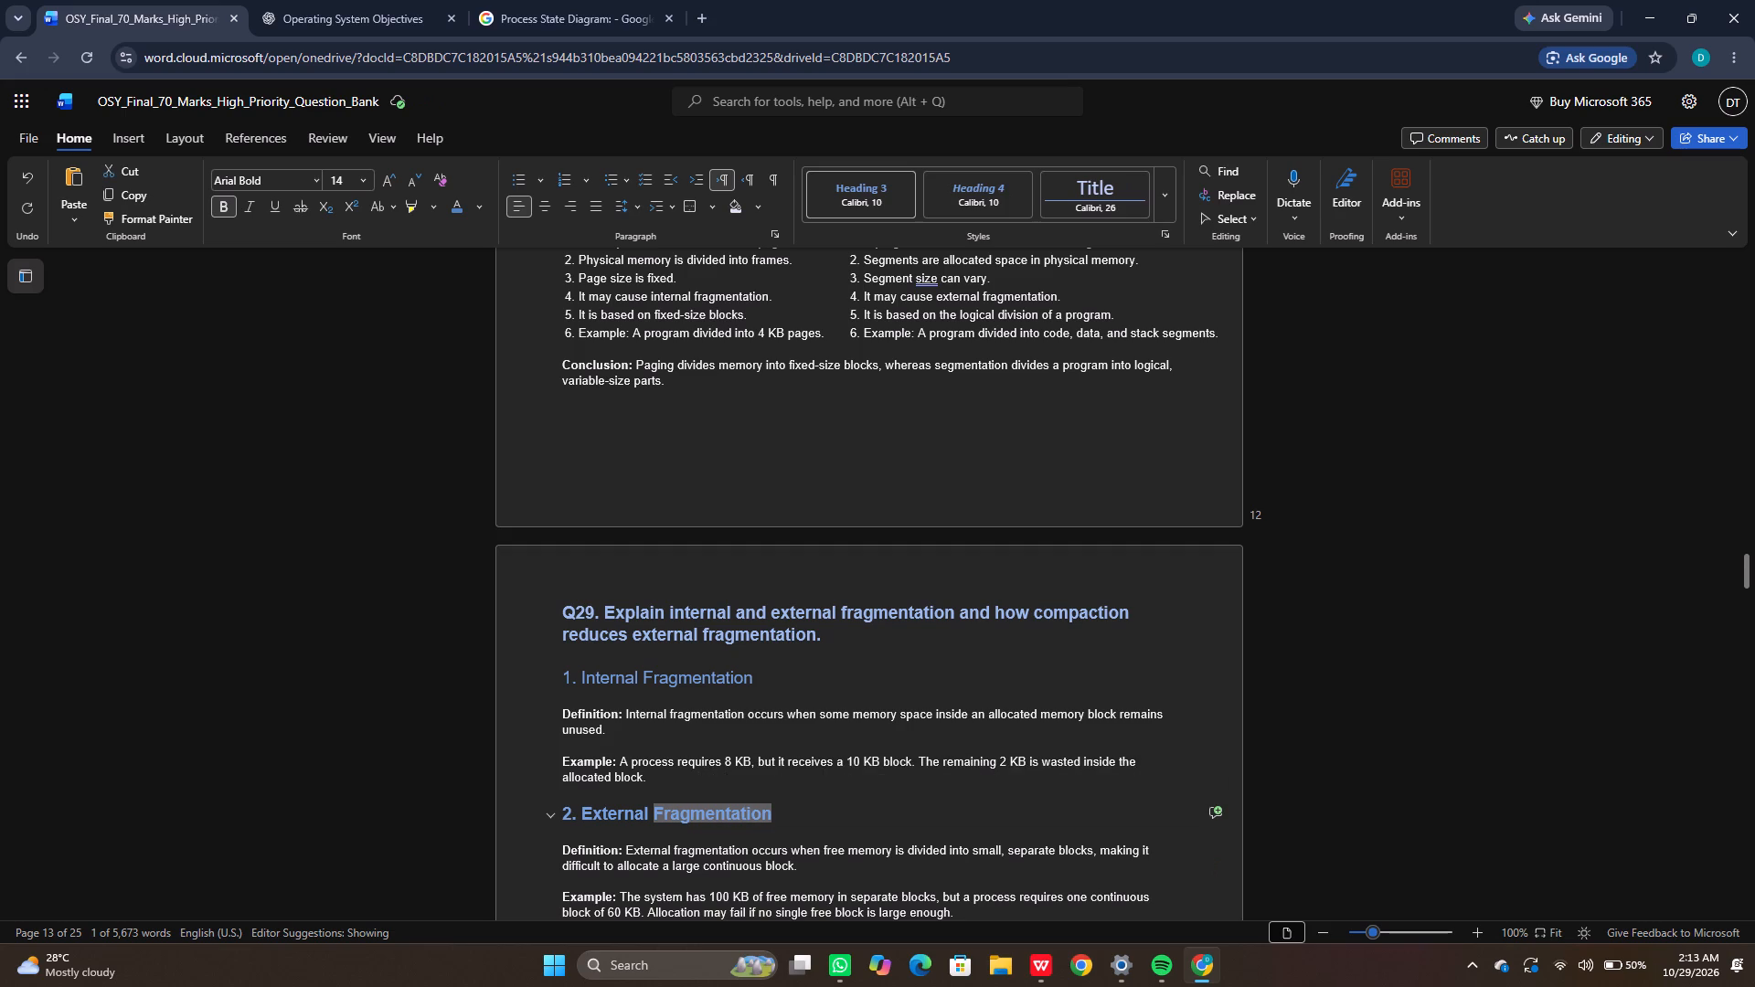
left_click(224, 205)
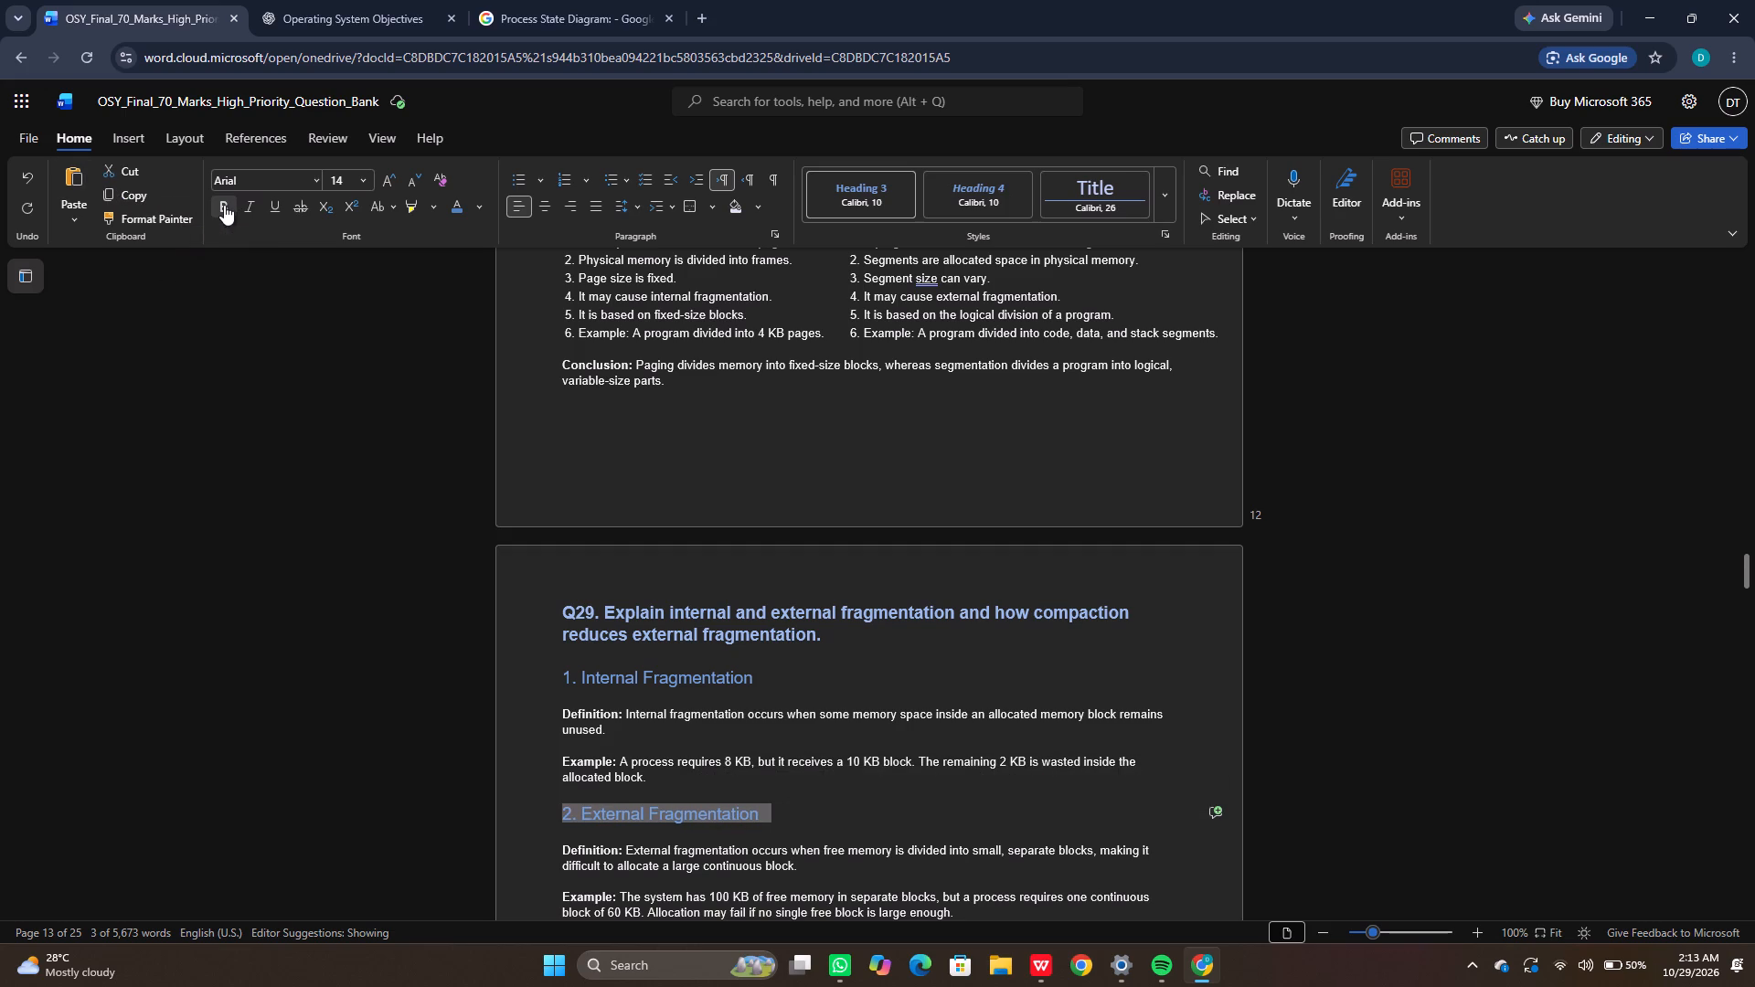
scroll(733, 614, "down", 4)
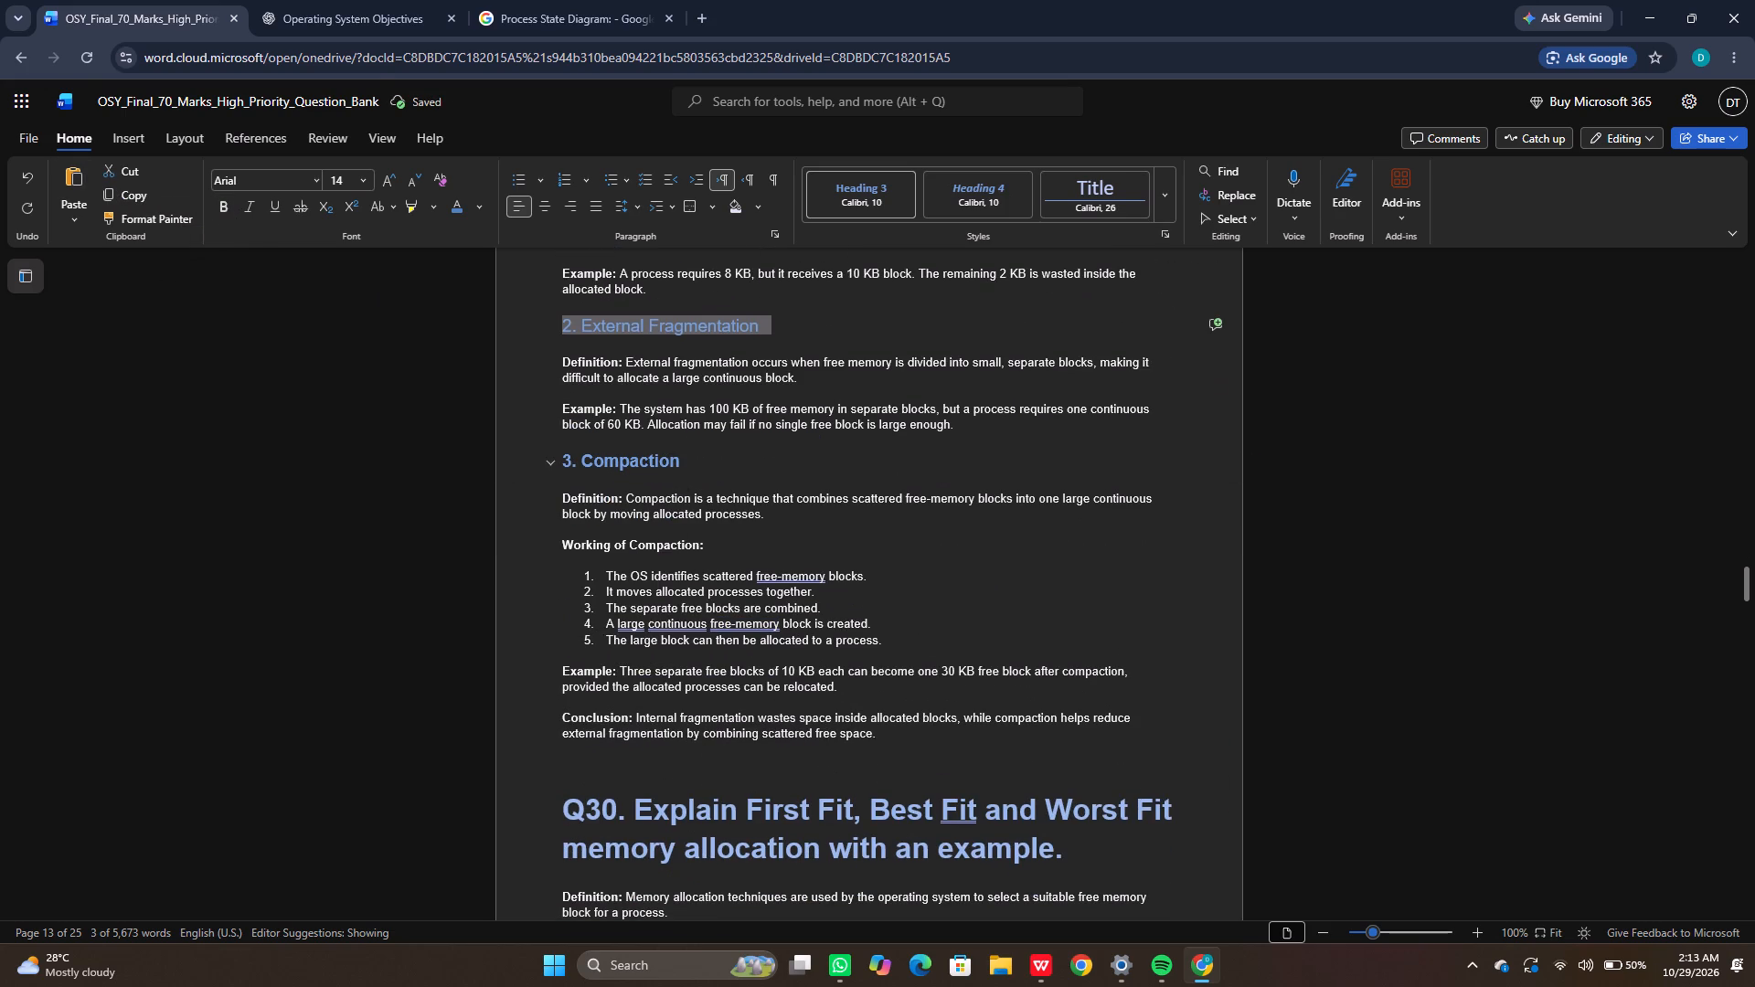
triple_click(660, 466)
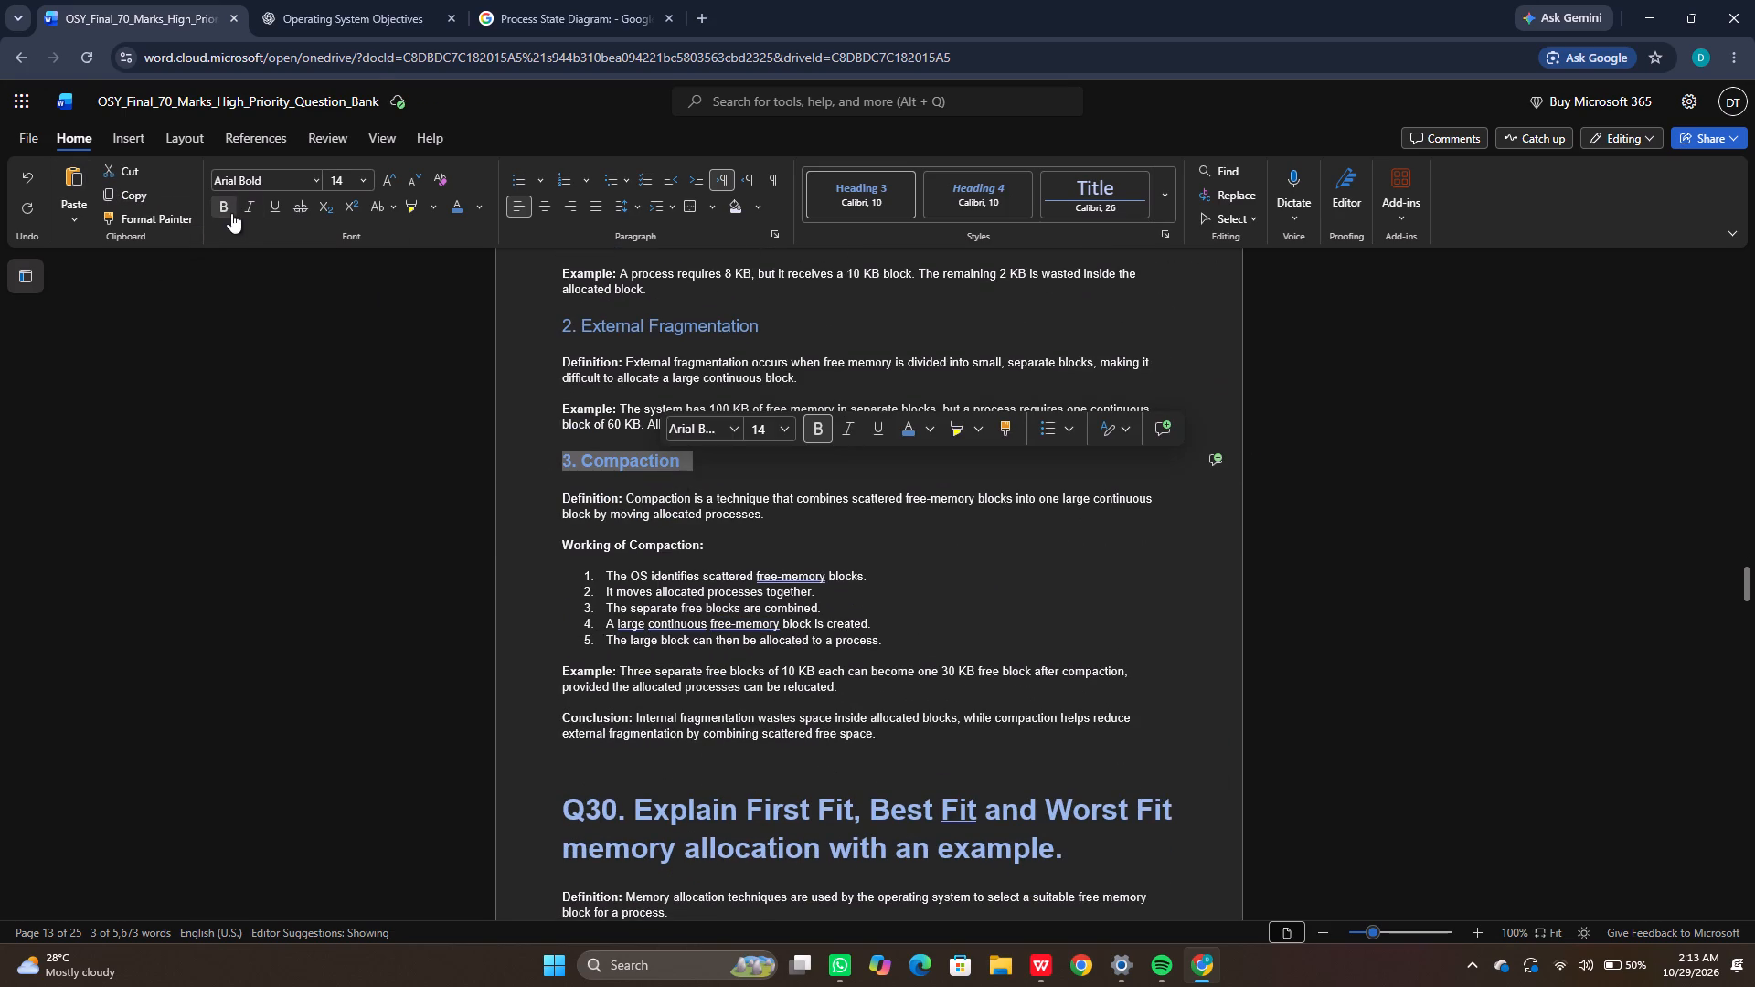
left_click(226, 205)
Shrink the Q30 question heading about First Fit, Best Fit and Worst Fit by a net five font-size increments.
scroll(783, 676, "down", 2)
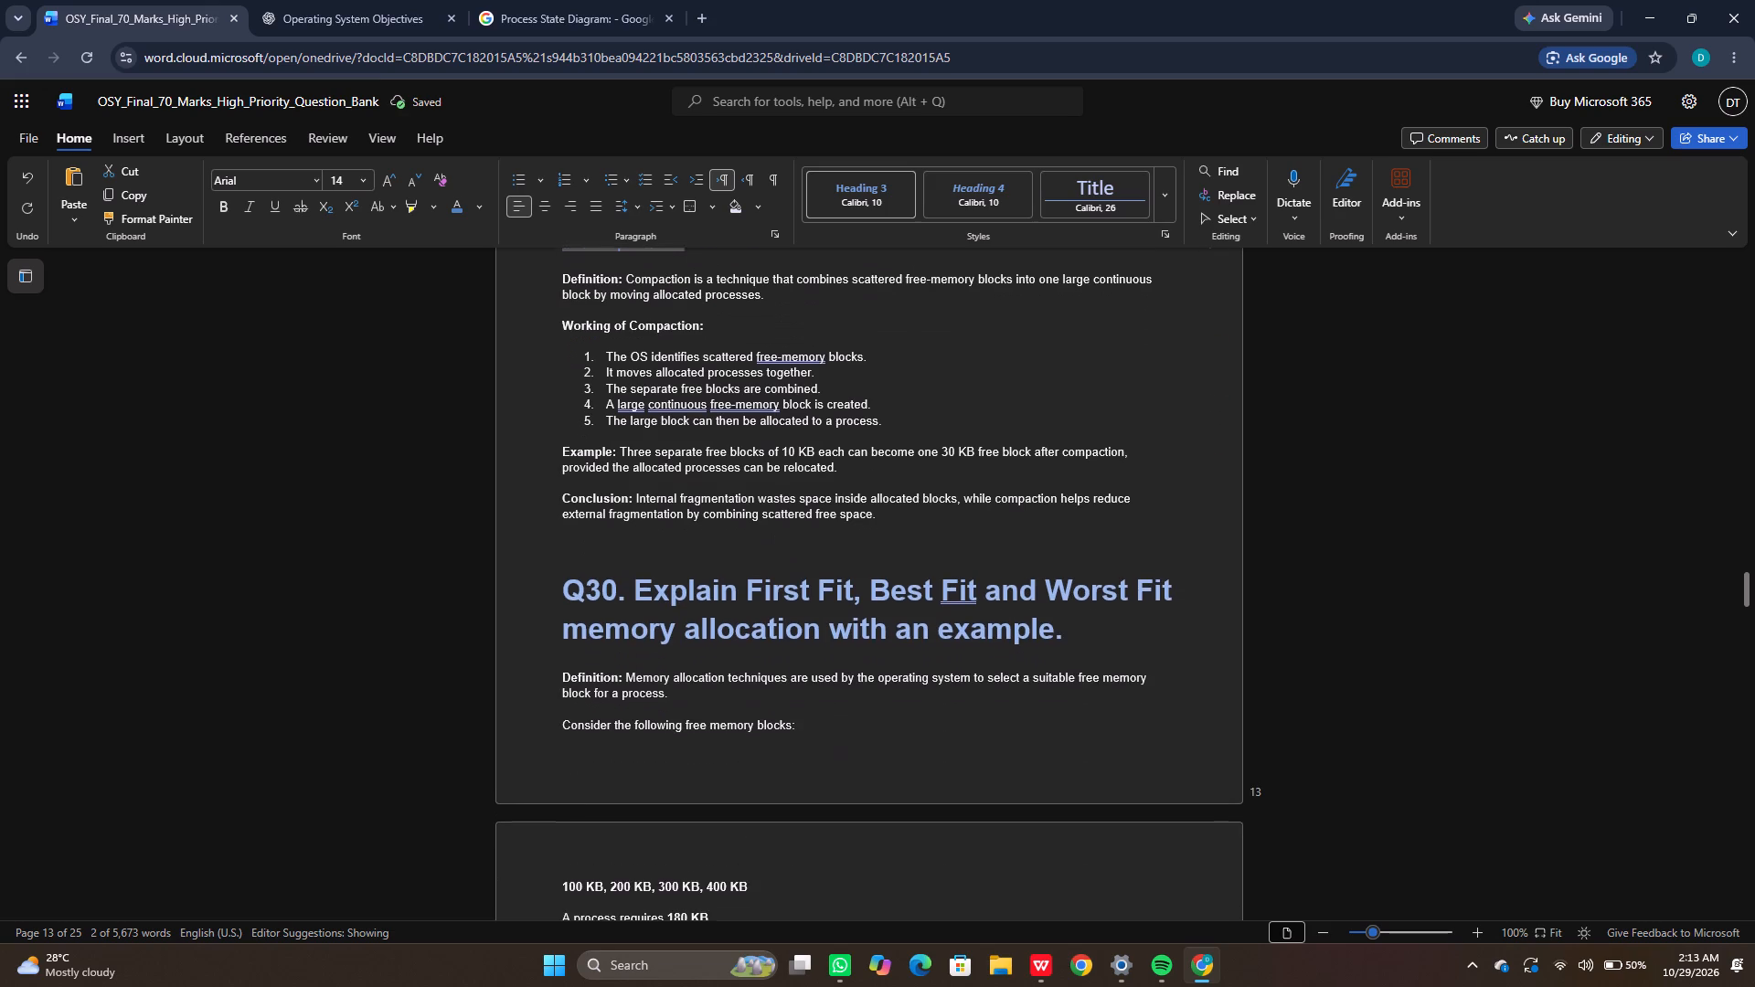
scroll(783, 676, "down", 1)
triple_click(665, 595)
left_click(665, 595)
triple_click(665, 595)
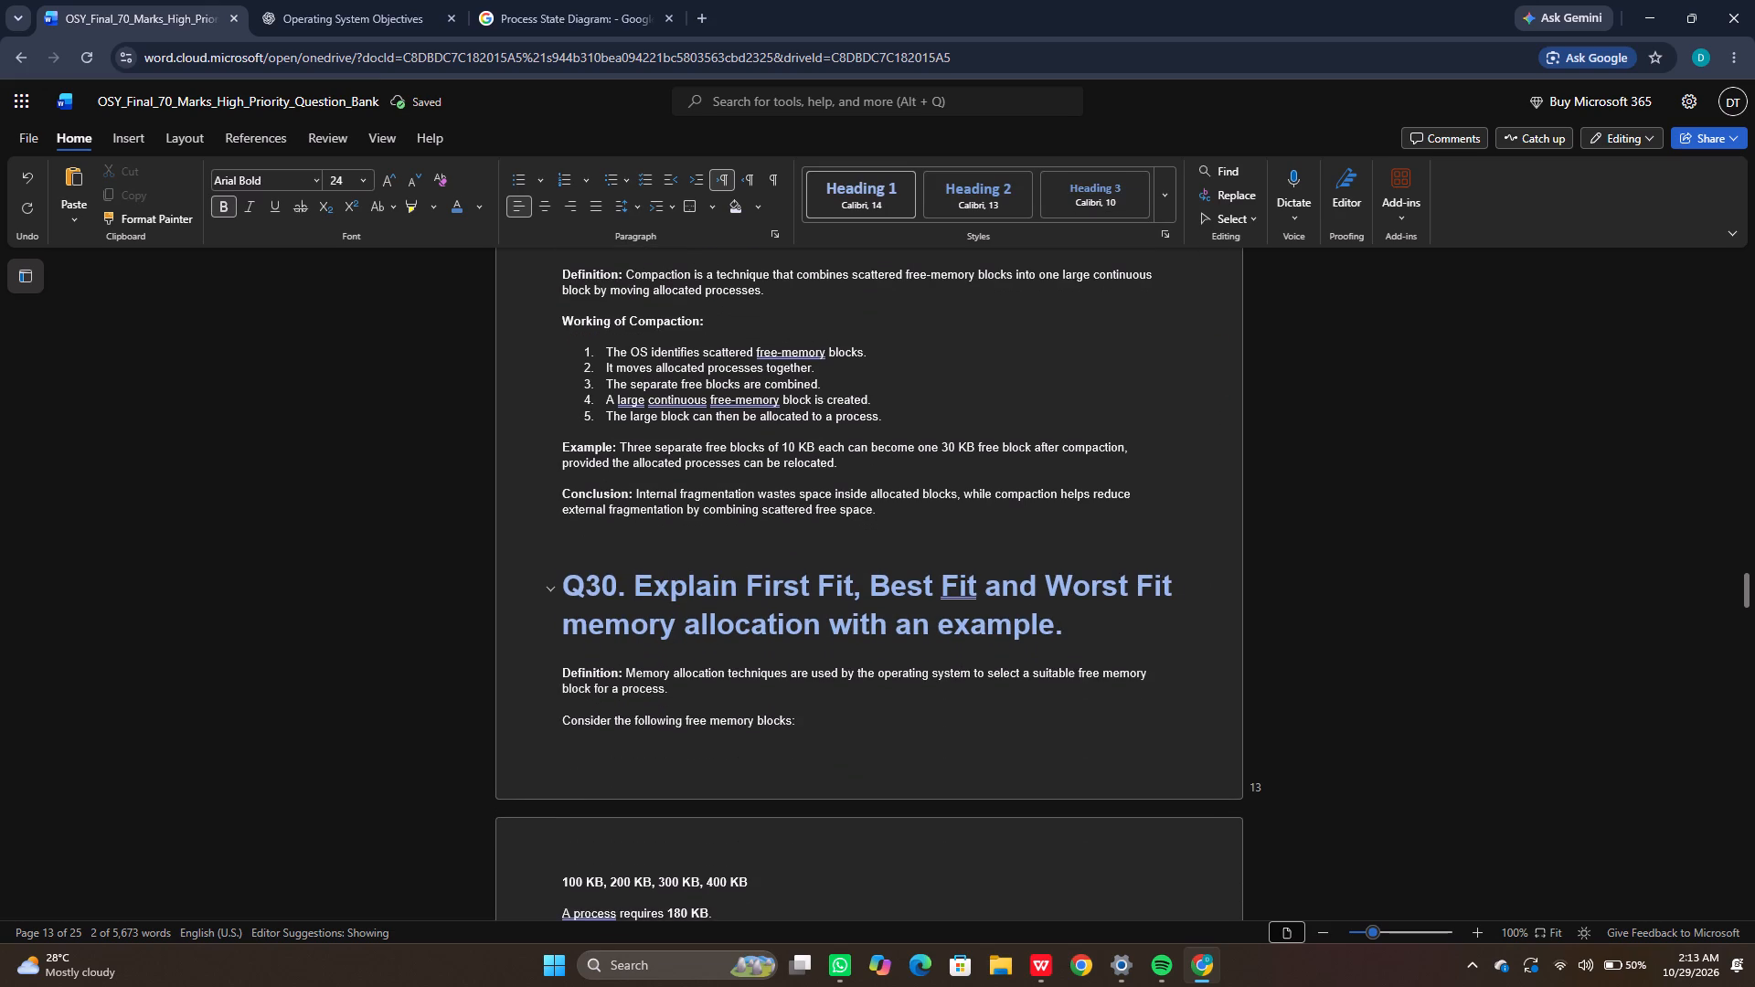
triple_click(404, 186)
left_click(404, 186)
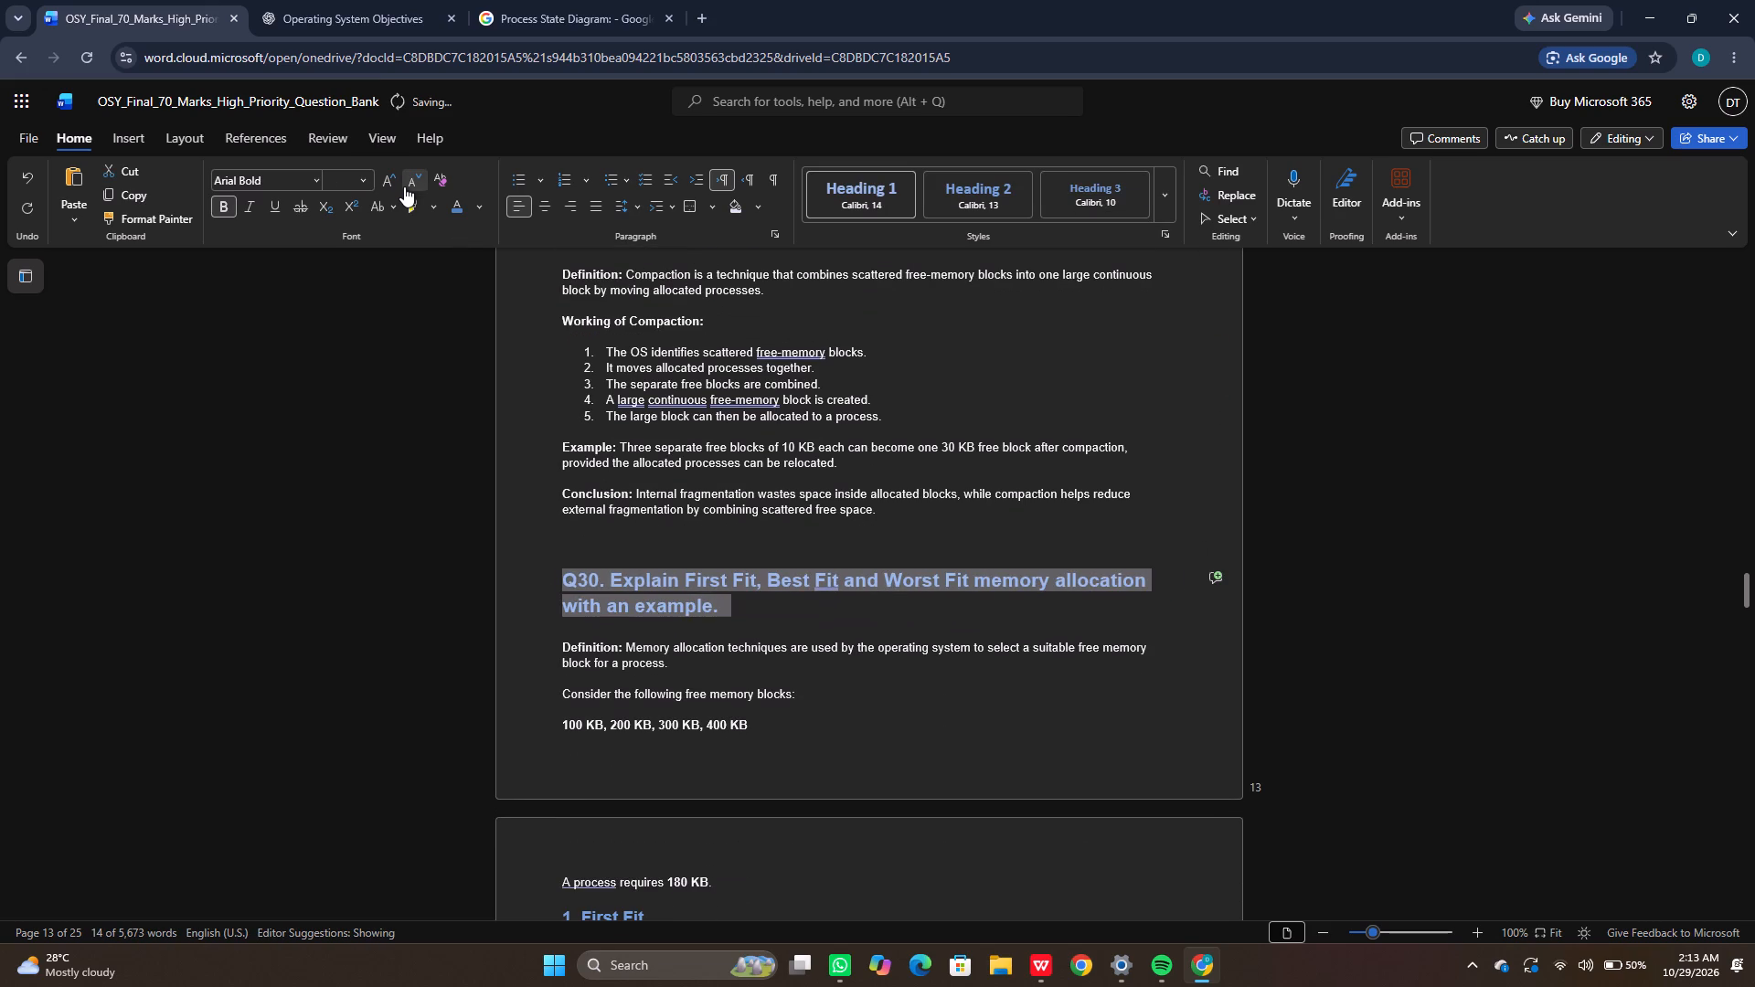
double_click(404, 186)
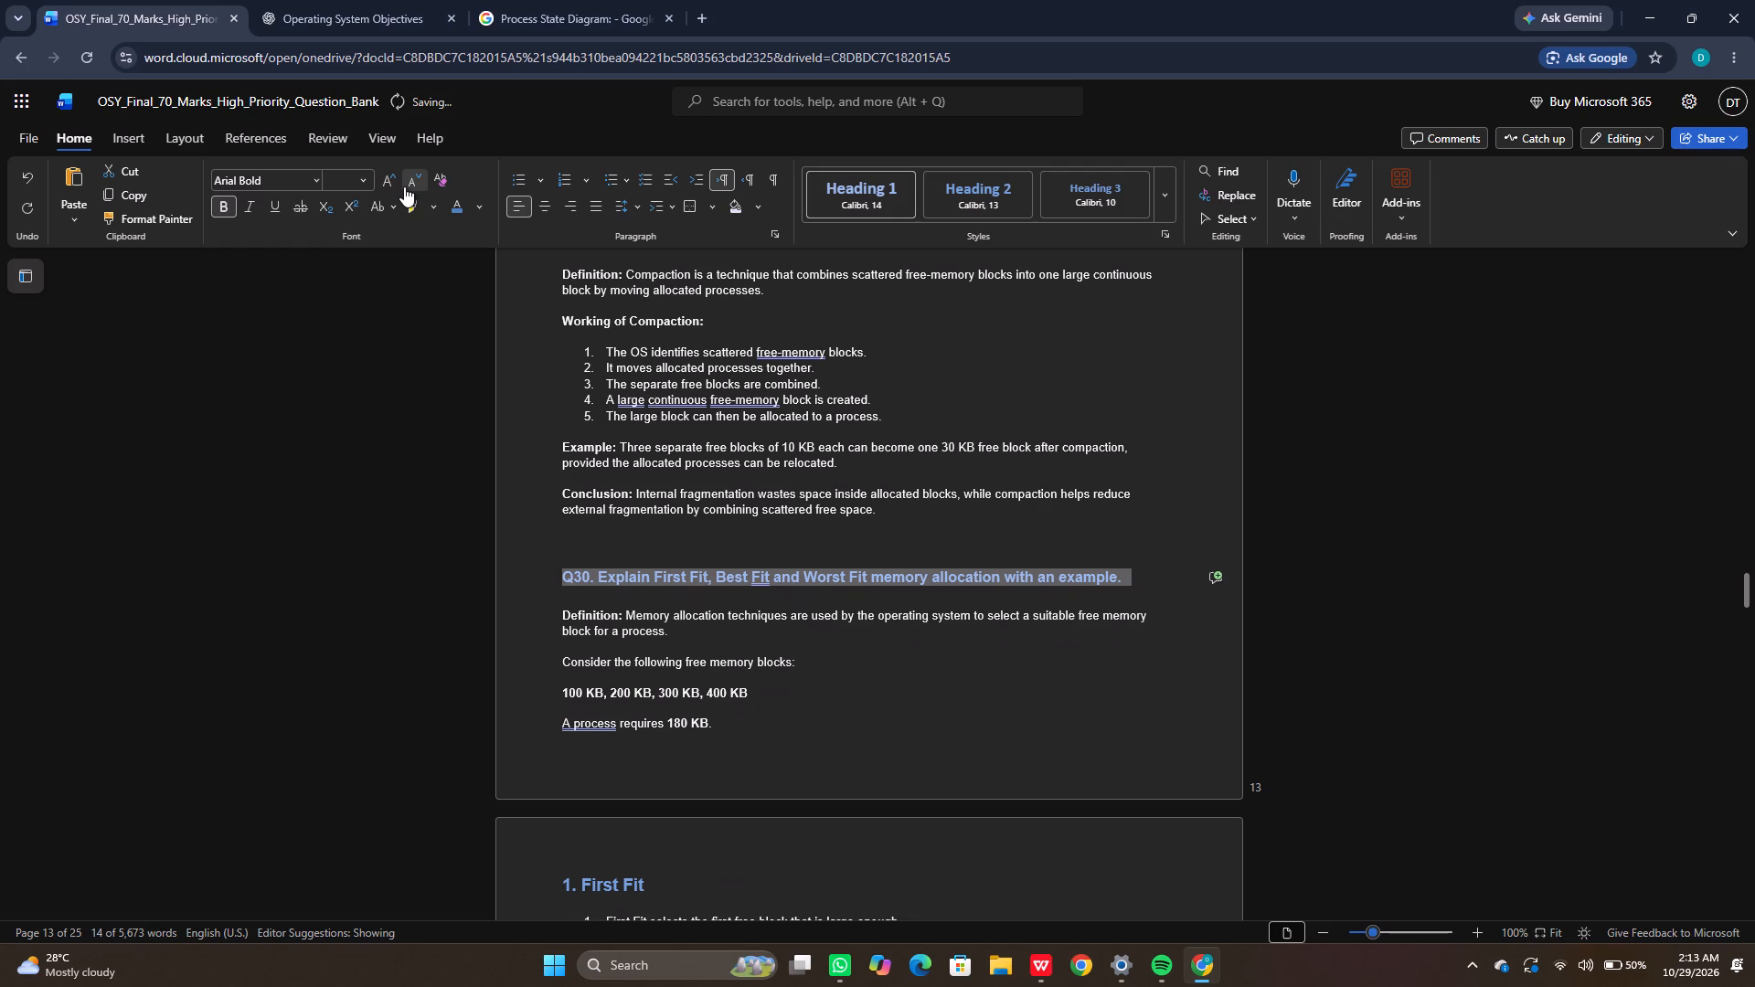
left_click(389, 183)
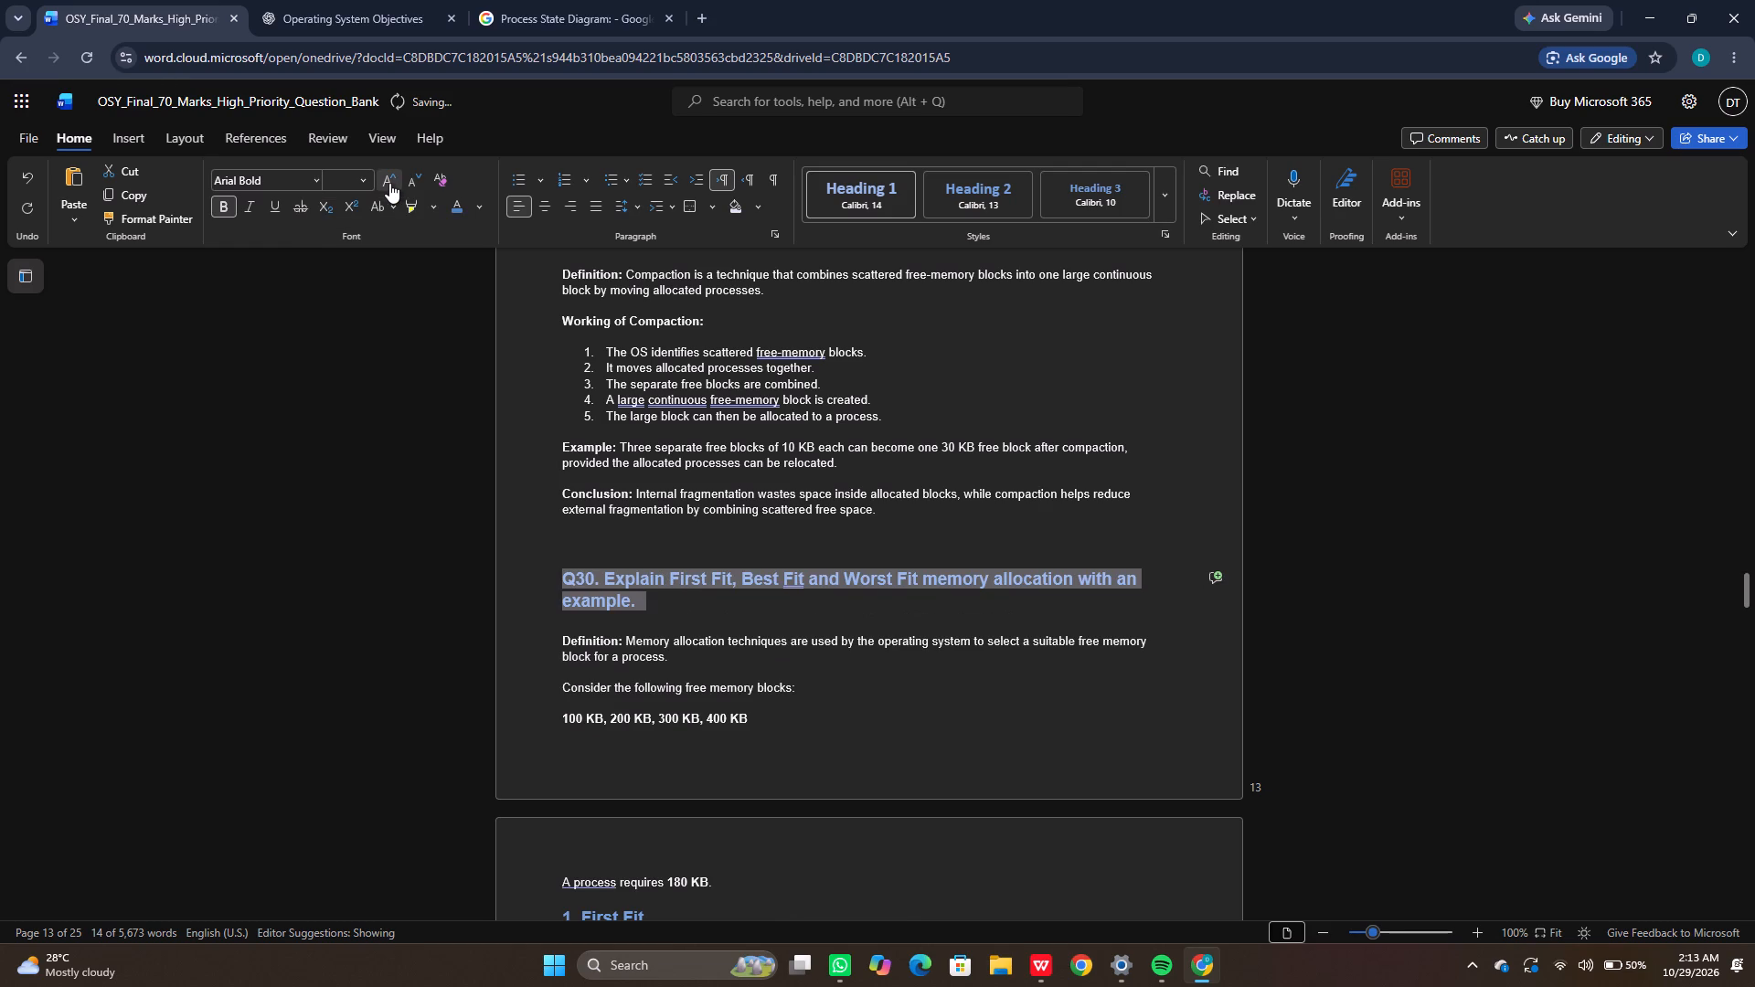
Turn off bold on the First Fit, Best Fit, Worst Fit and "Difference Between First Fit, Best Fit and Worst Fit" subheadings in the Q30 answer.
scroll(607, 691, "down", 4)
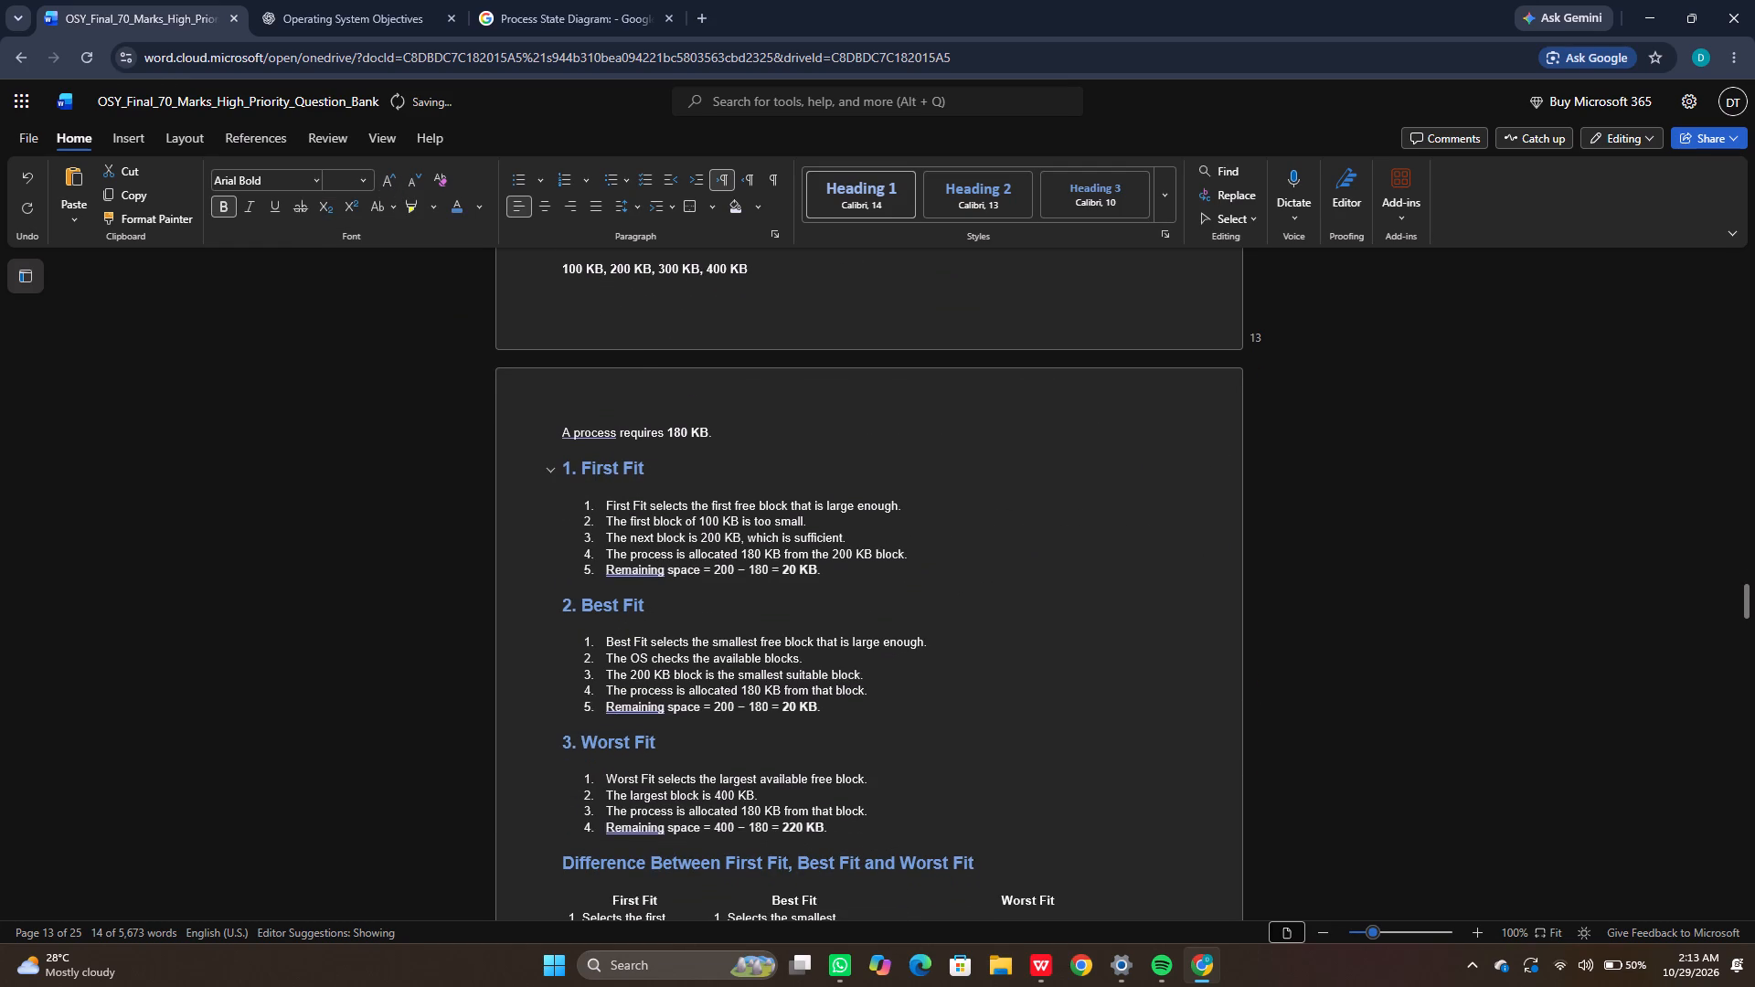
triple_click(603, 465)
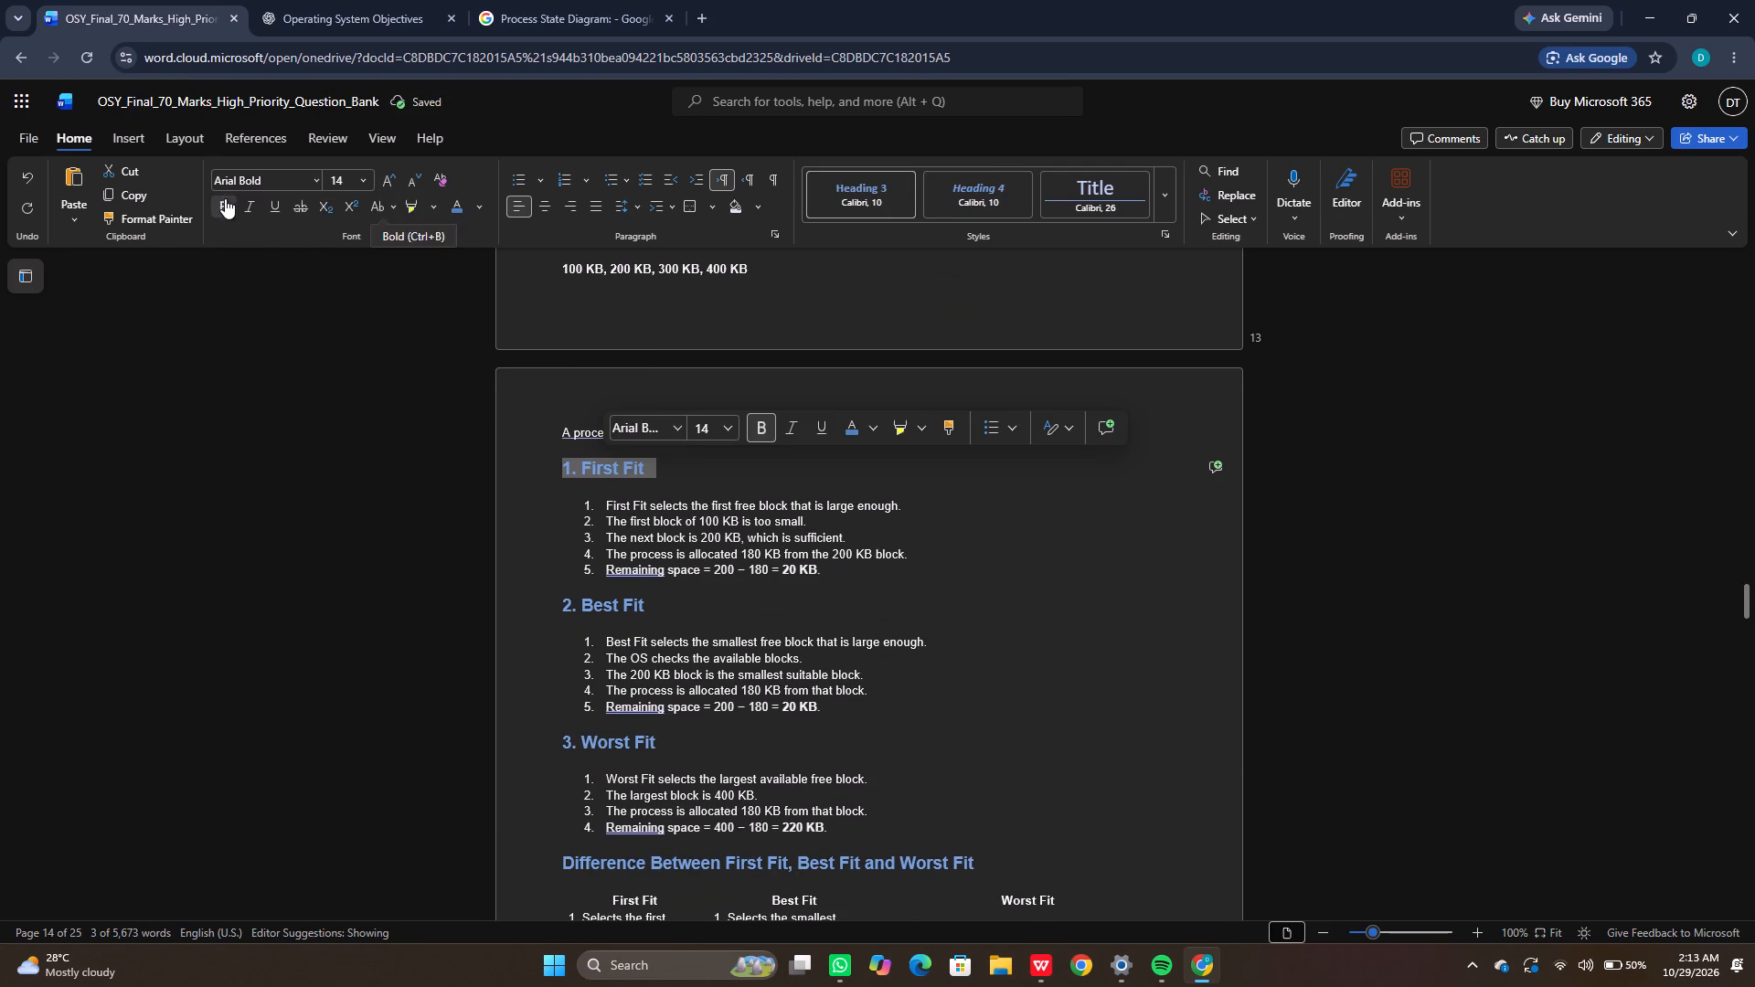
left_click(224, 196)
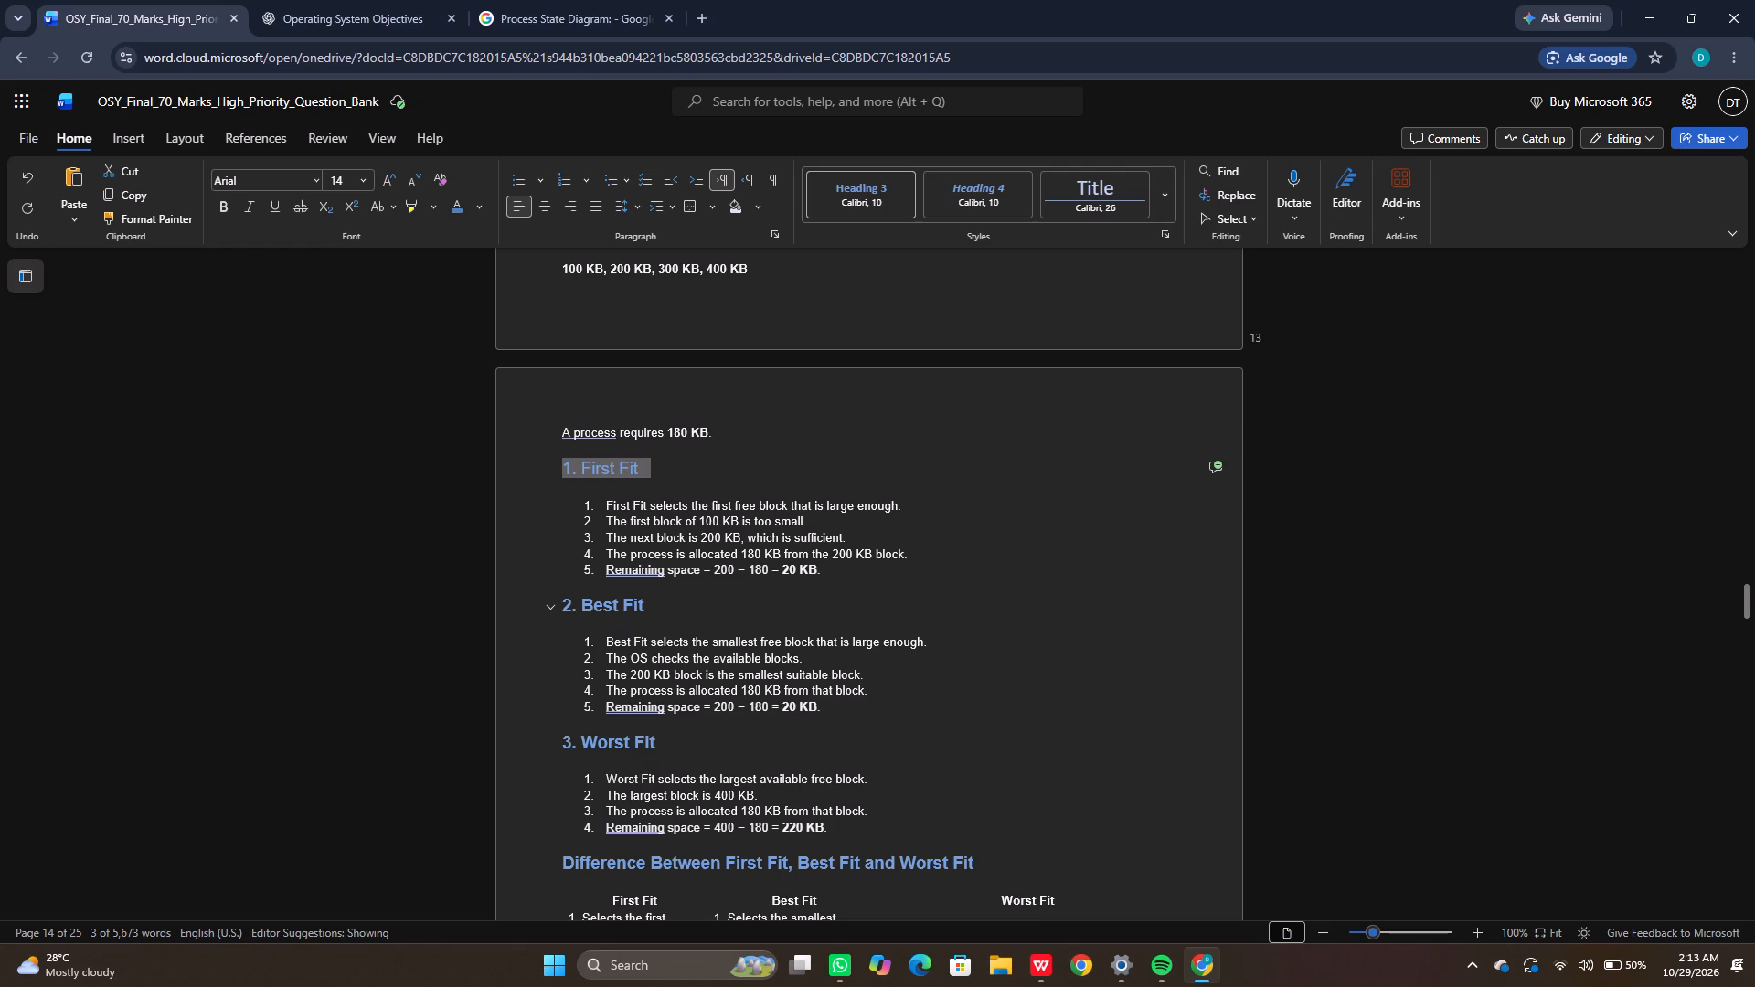
triple_click(622, 617)
left_click(229, 204)
triple_click(607, 745)
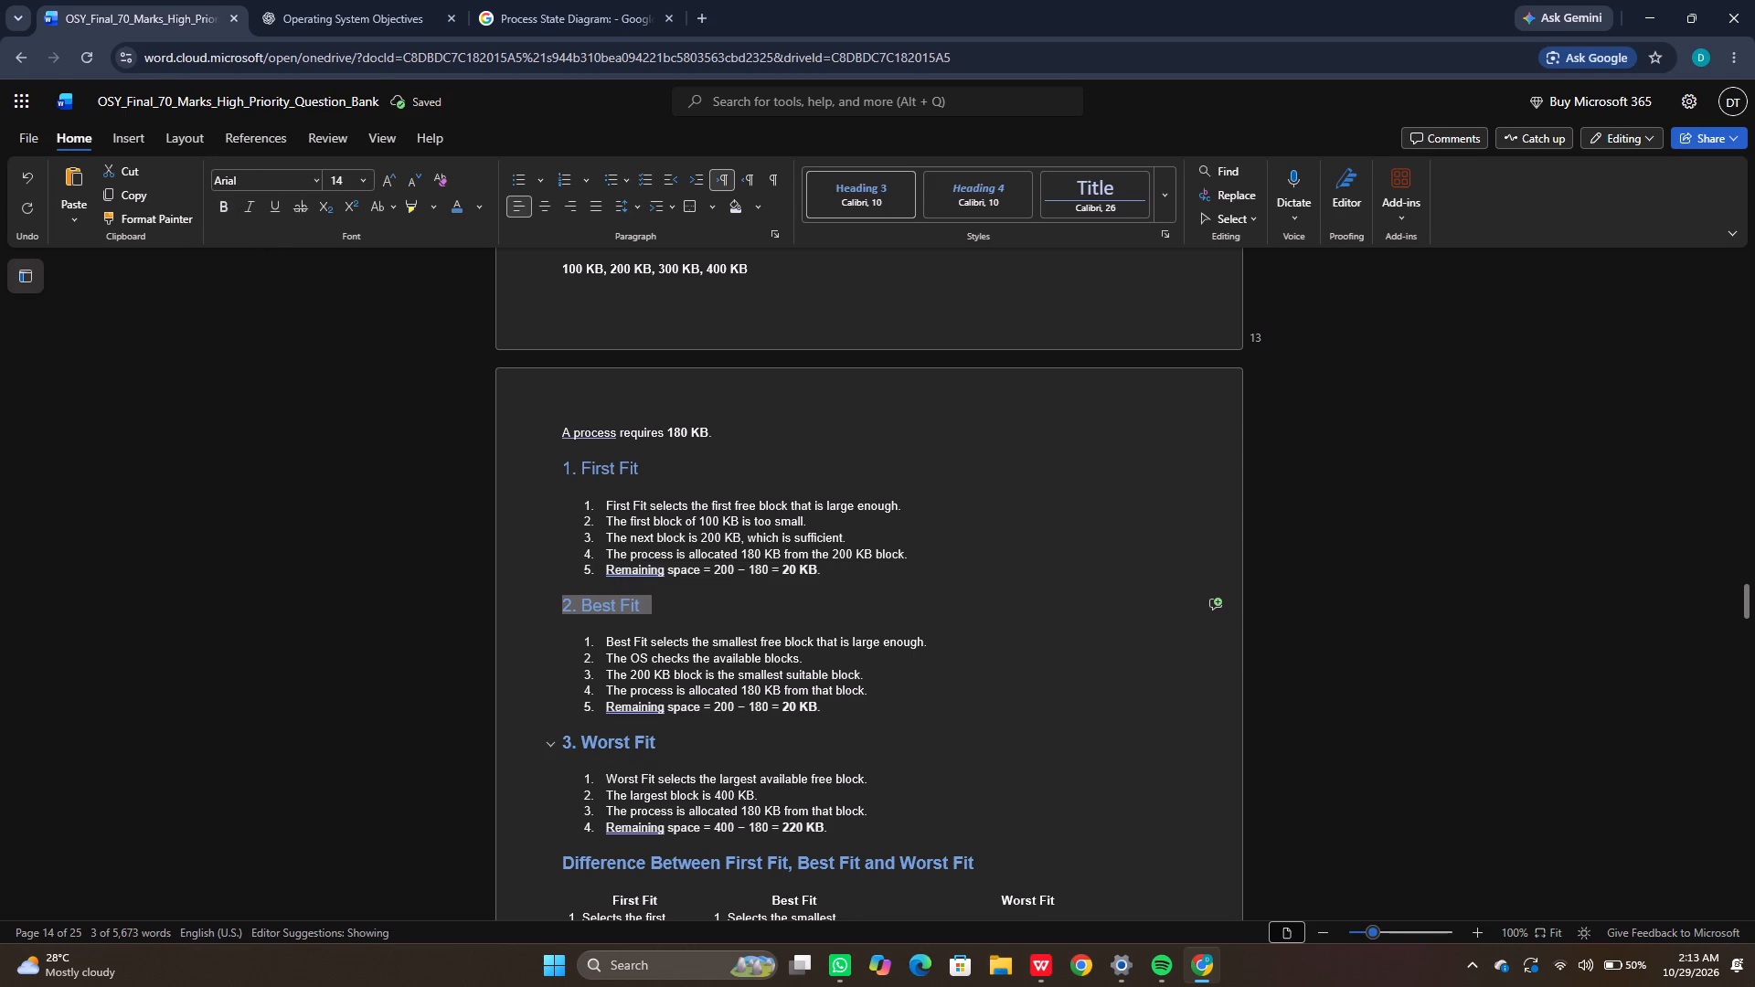
left_click(236, 204)
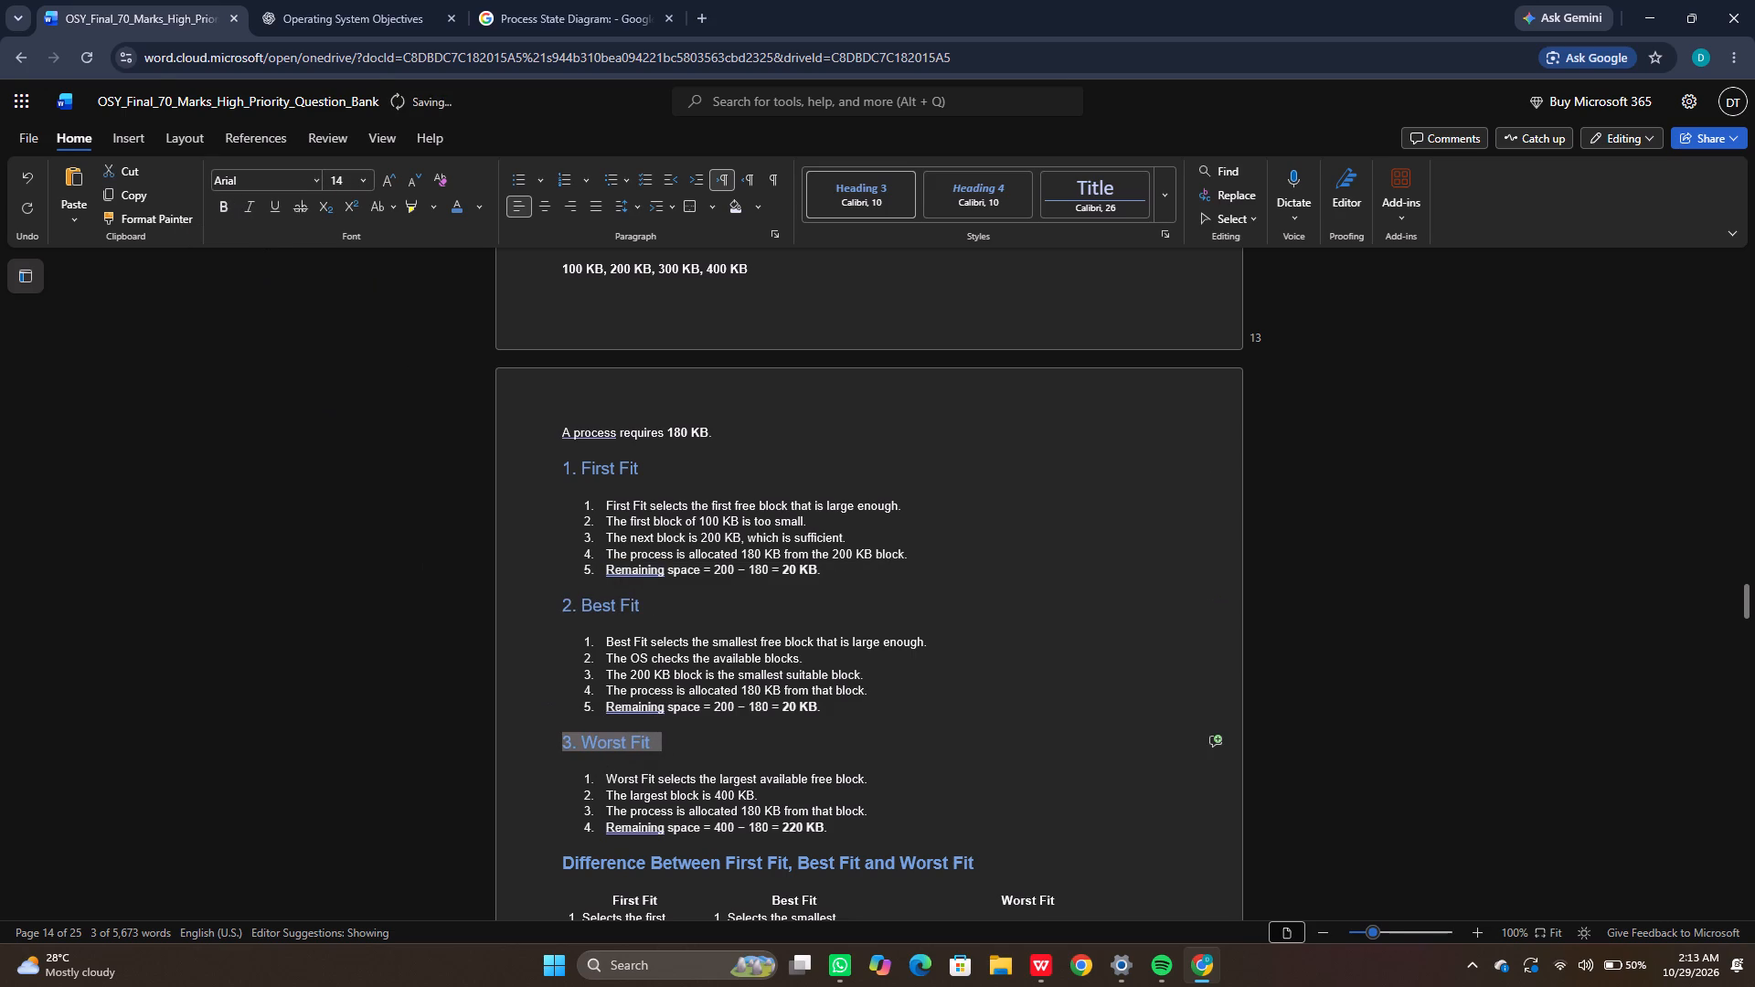
triple_click(635, 866)
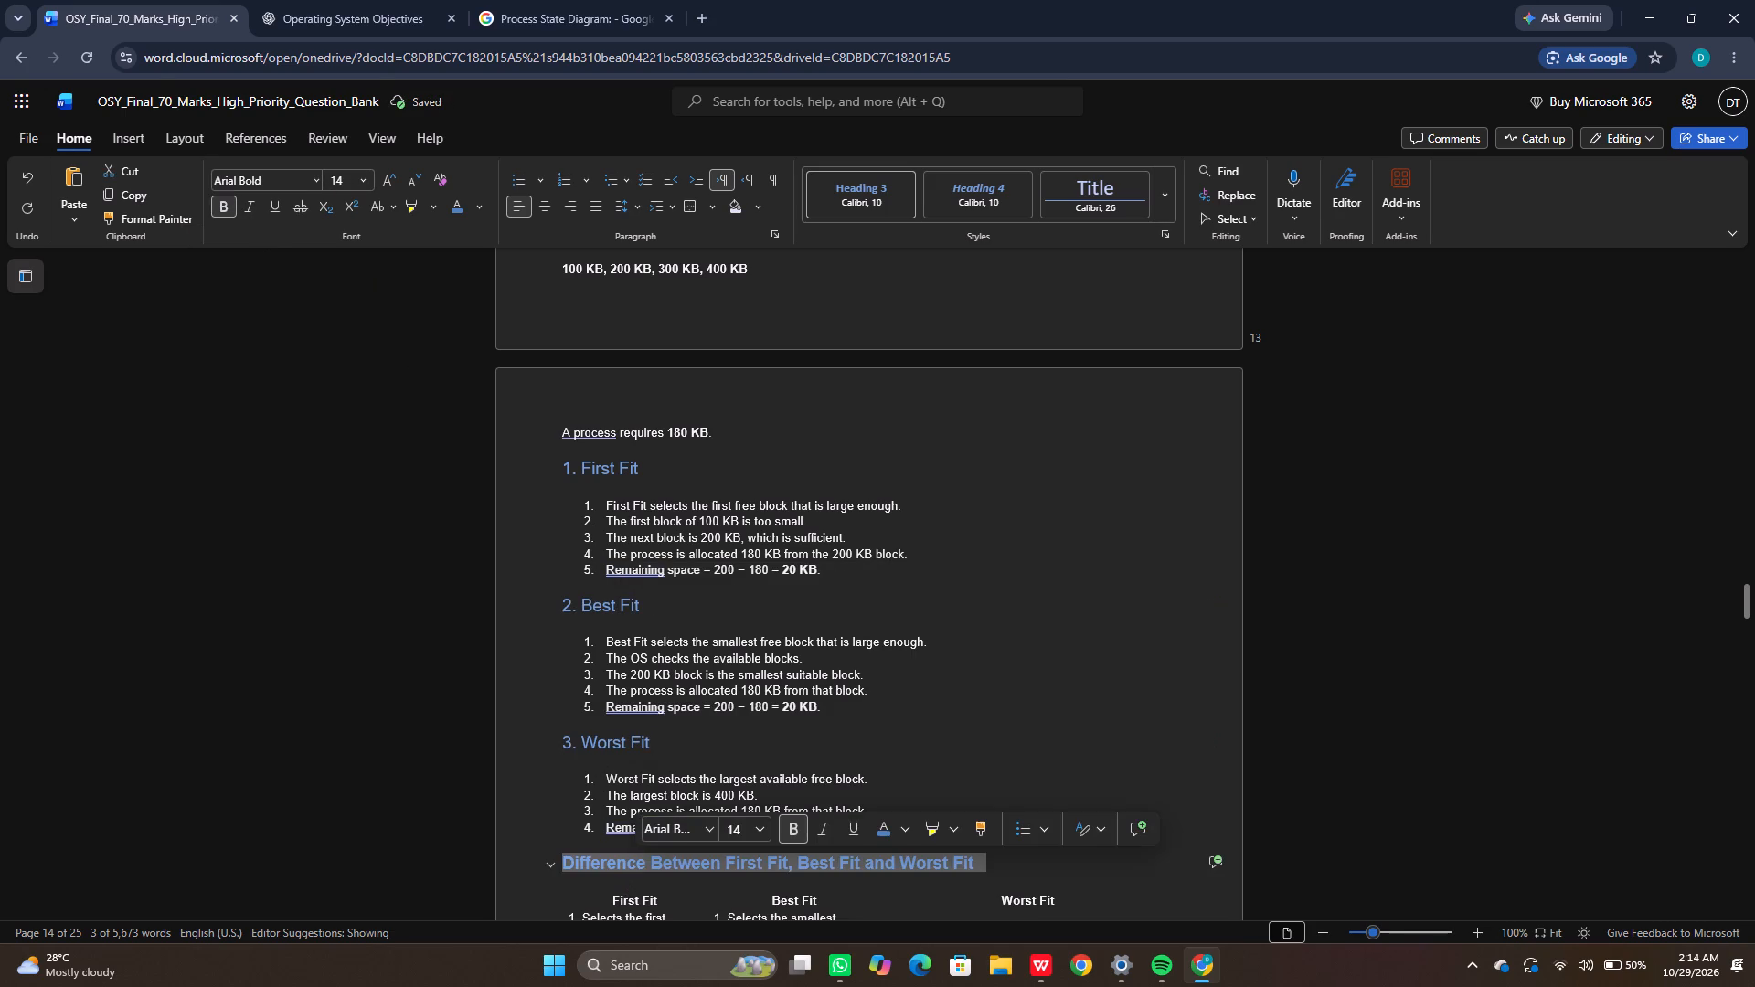
left_click(225, 209)
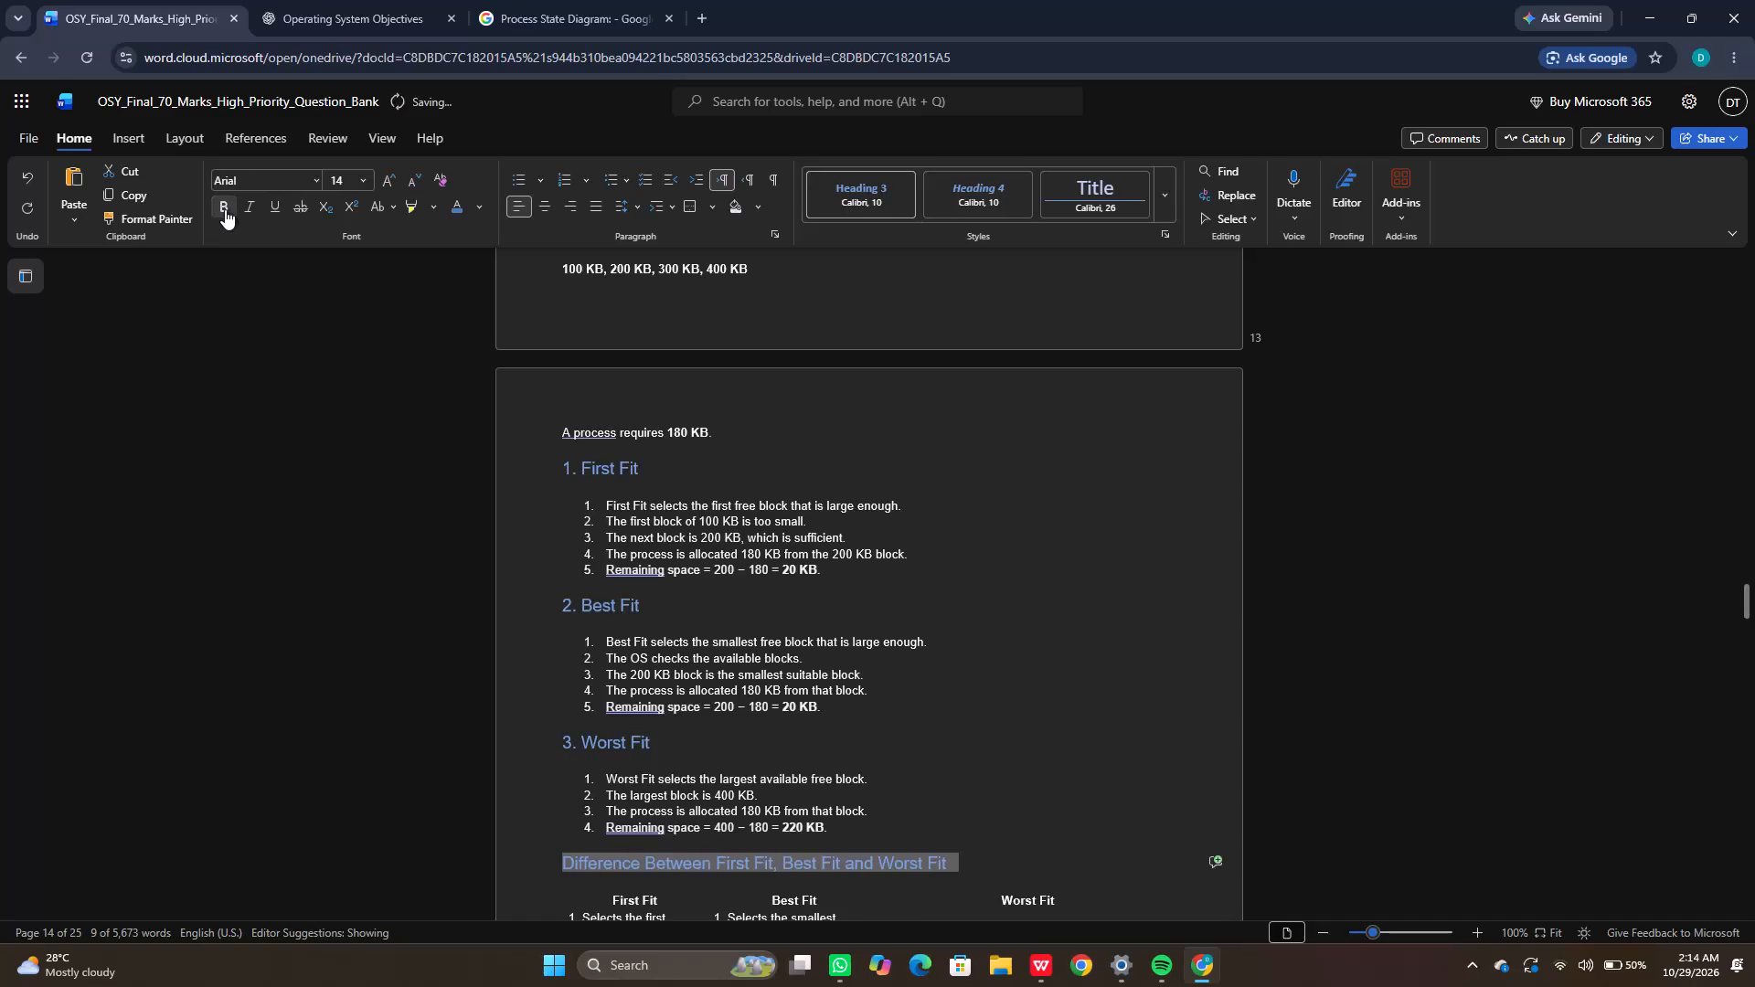
Shrink the Q31 question heading about virtual memory and demand paging by five font-size increments.
scroll(680, 587, "down", 4)
triple_click(662, 611)
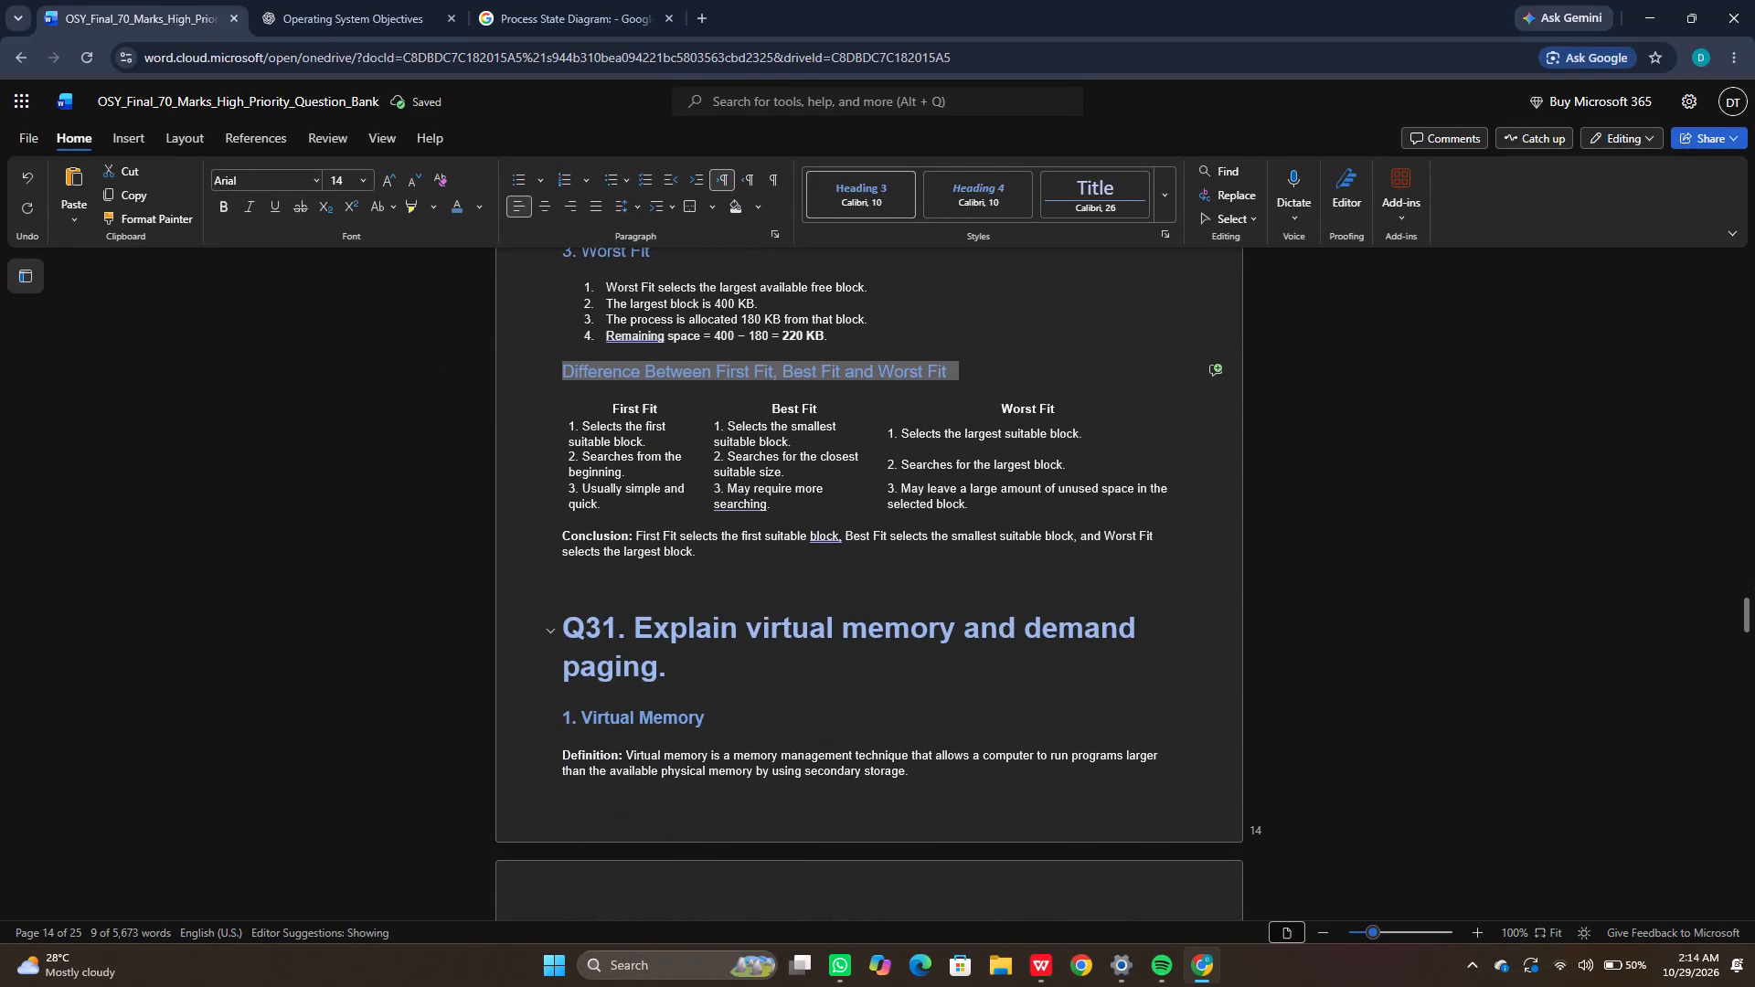
left_click(662, 611)
triple_click(662, 611)
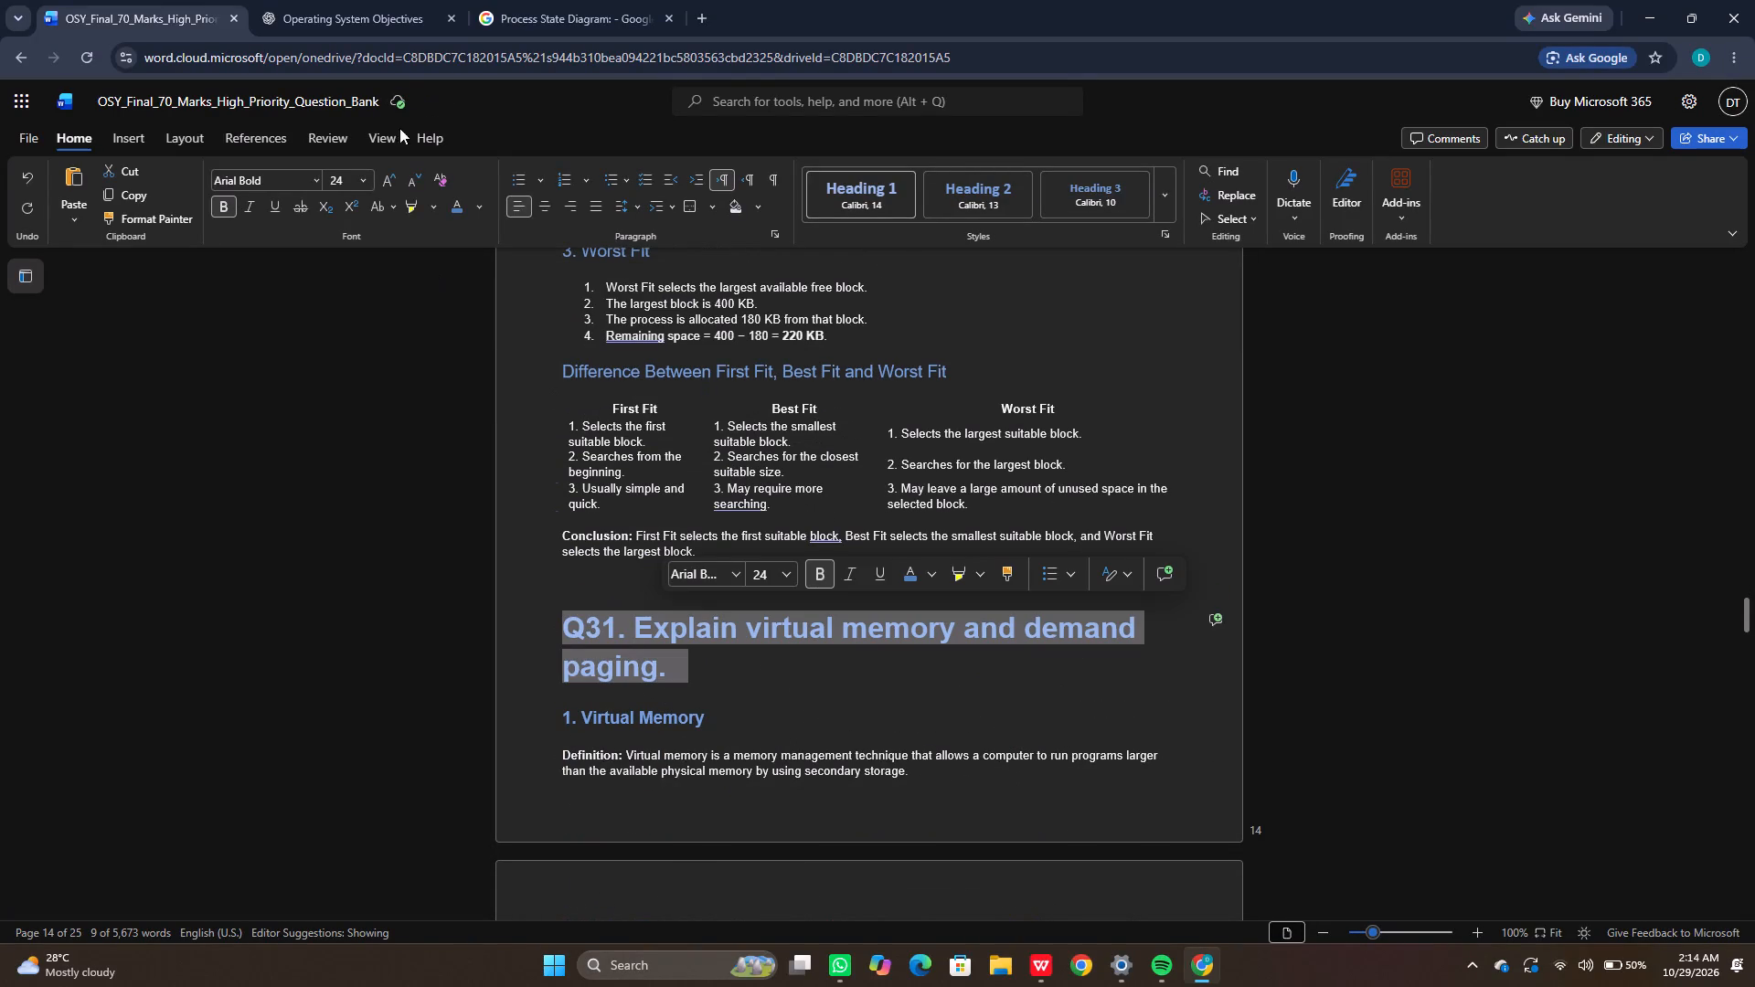
triple_click(411, 174)
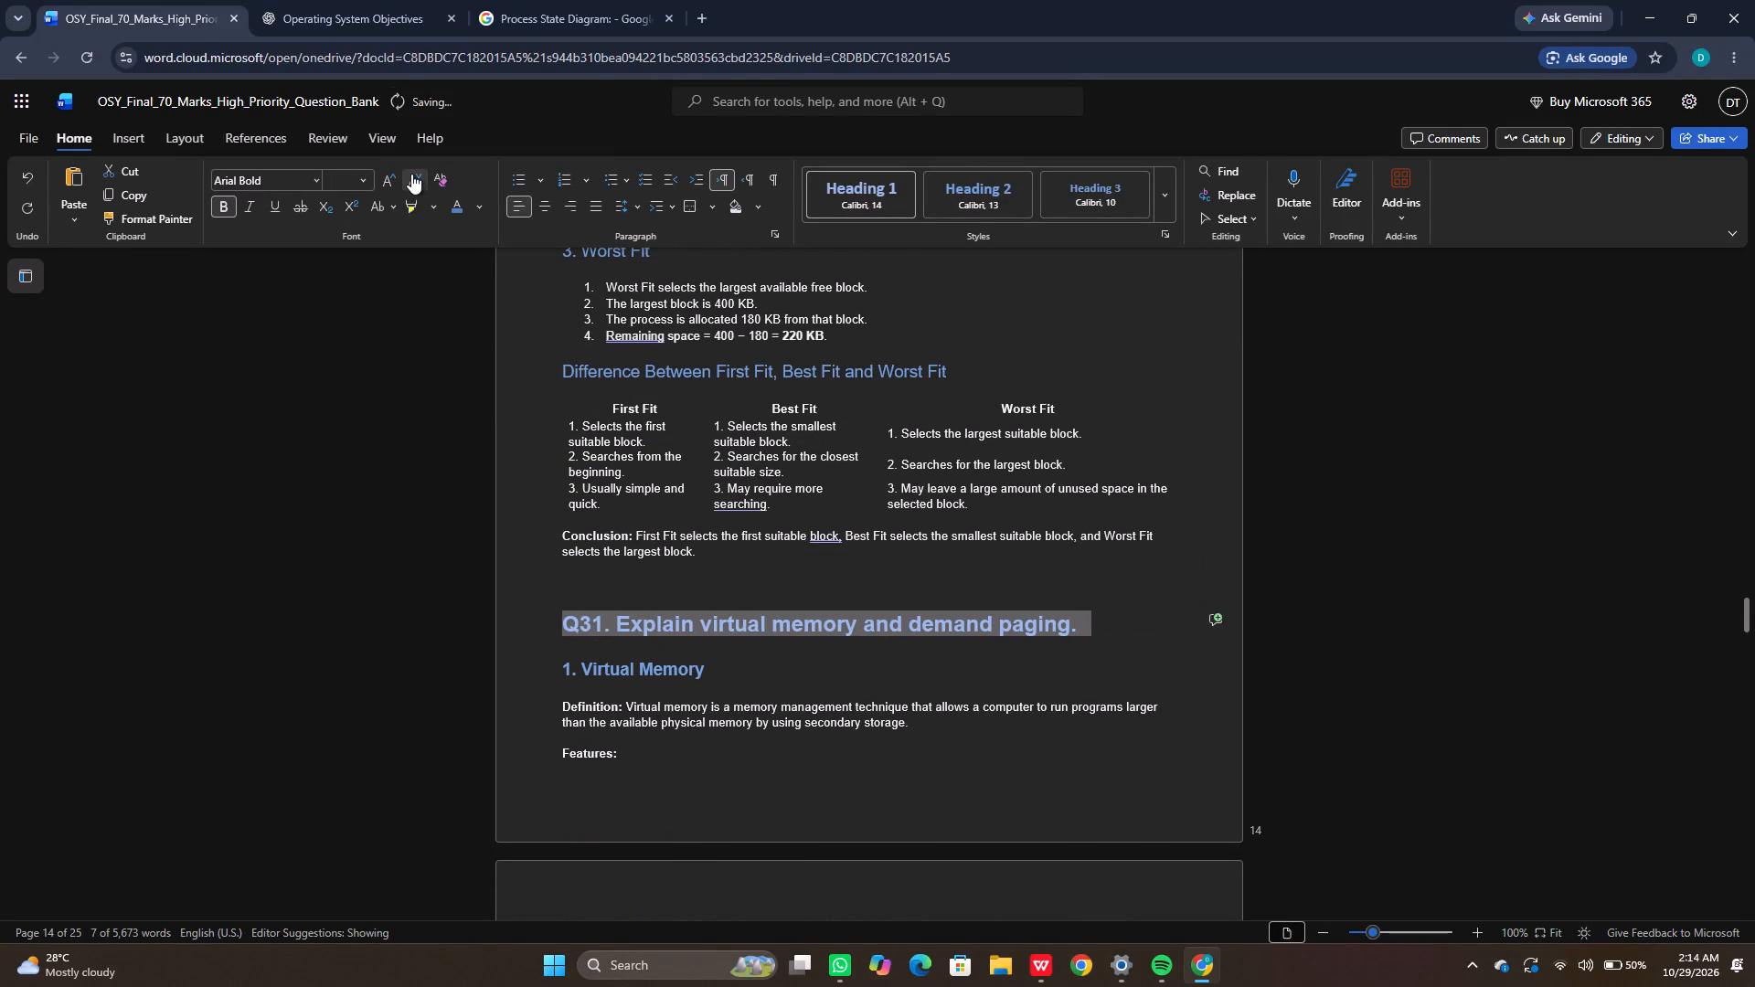
left_click(411, 174)
left_click(411, 174)
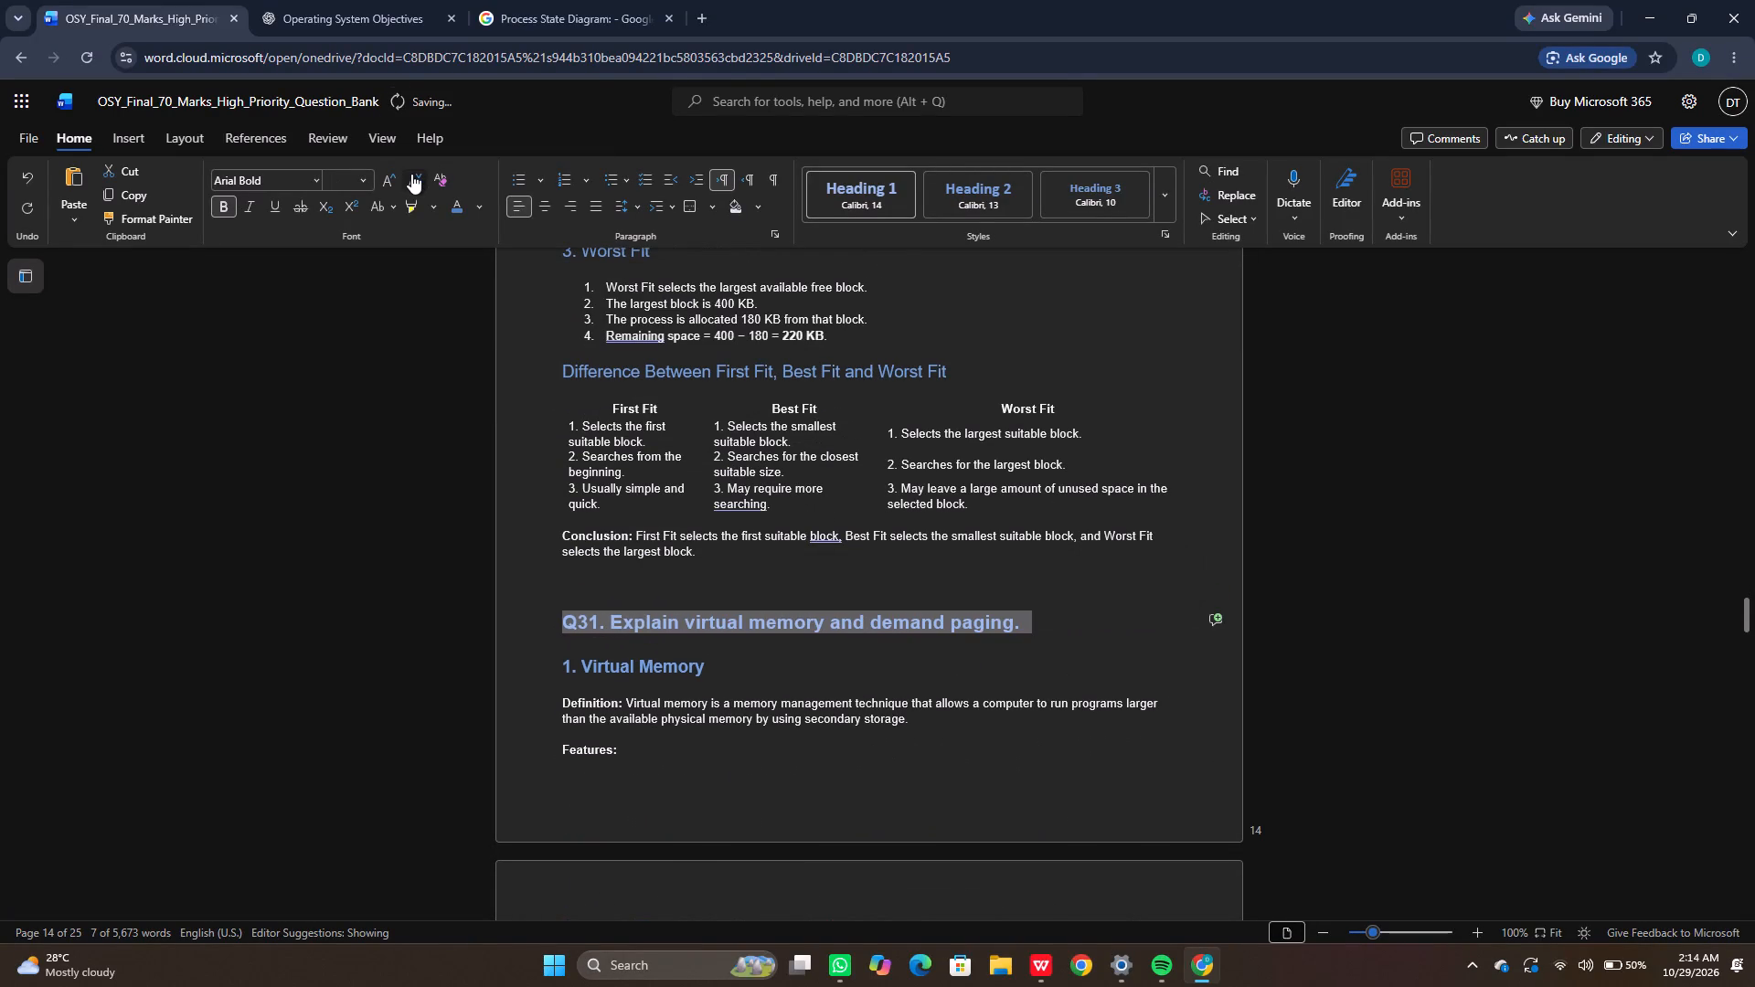
Turn off bold on the "1. Virtual Memory" and "2. Demand Paging" subheadings in the Q31 answer.
triple_click(619, 661)
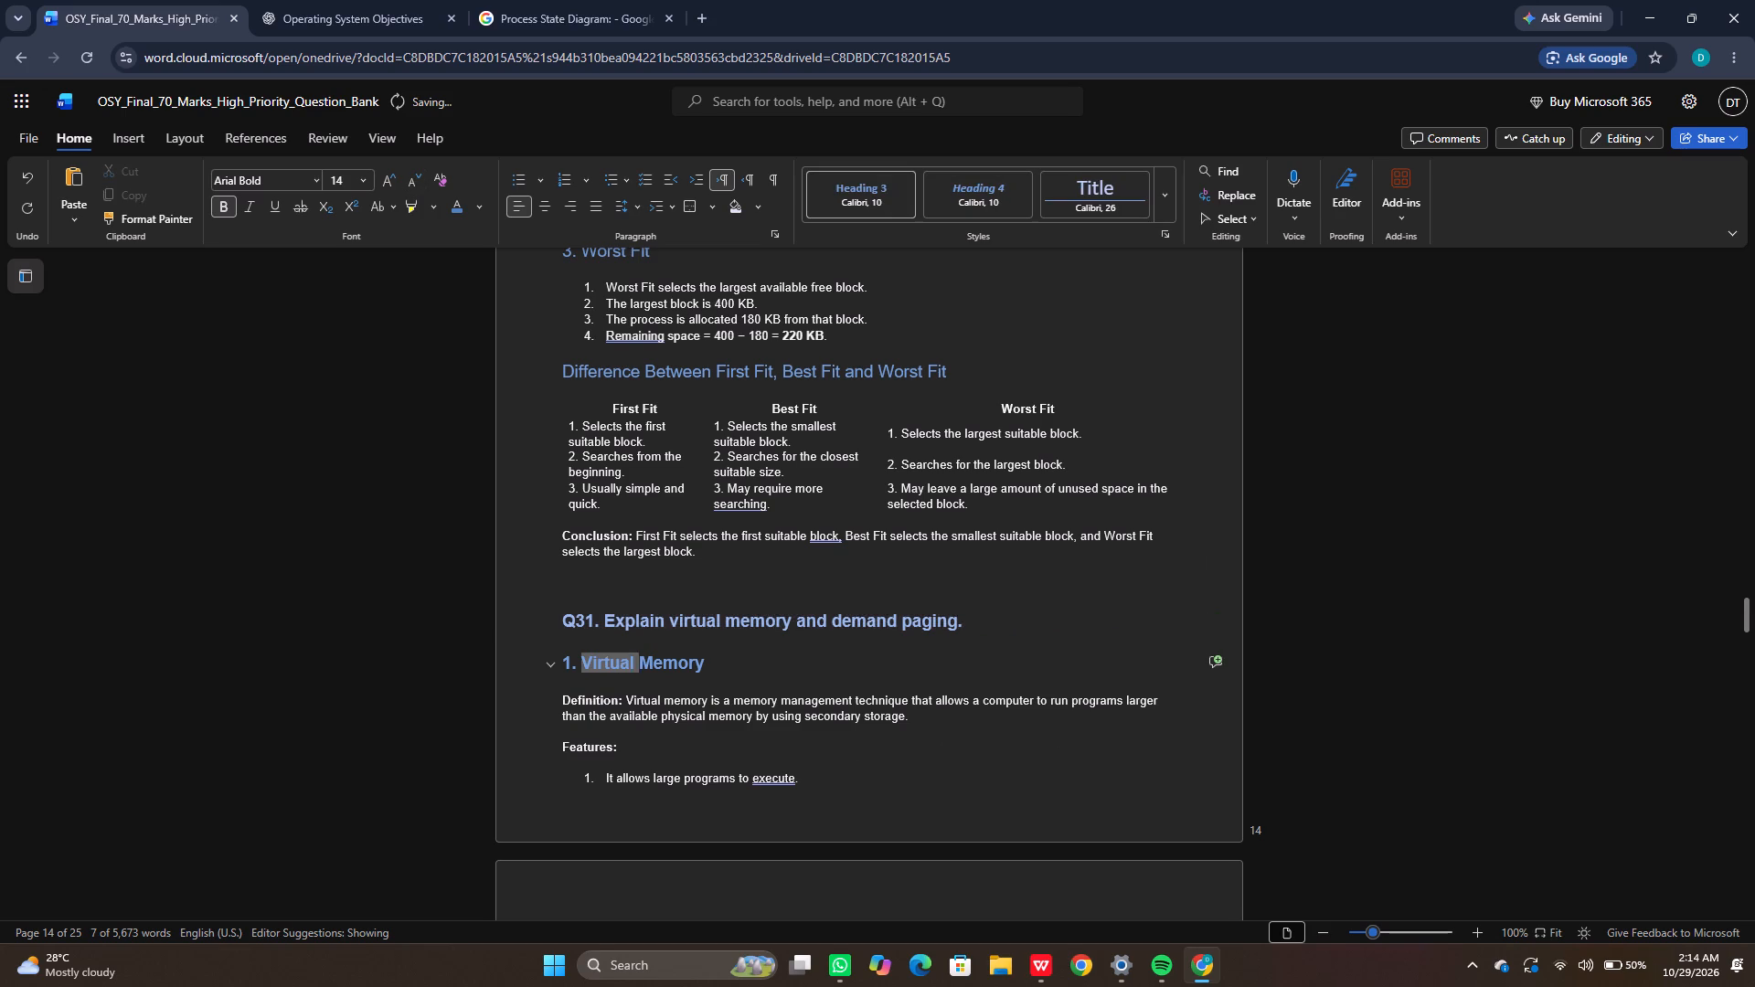
left_click(225, 198)
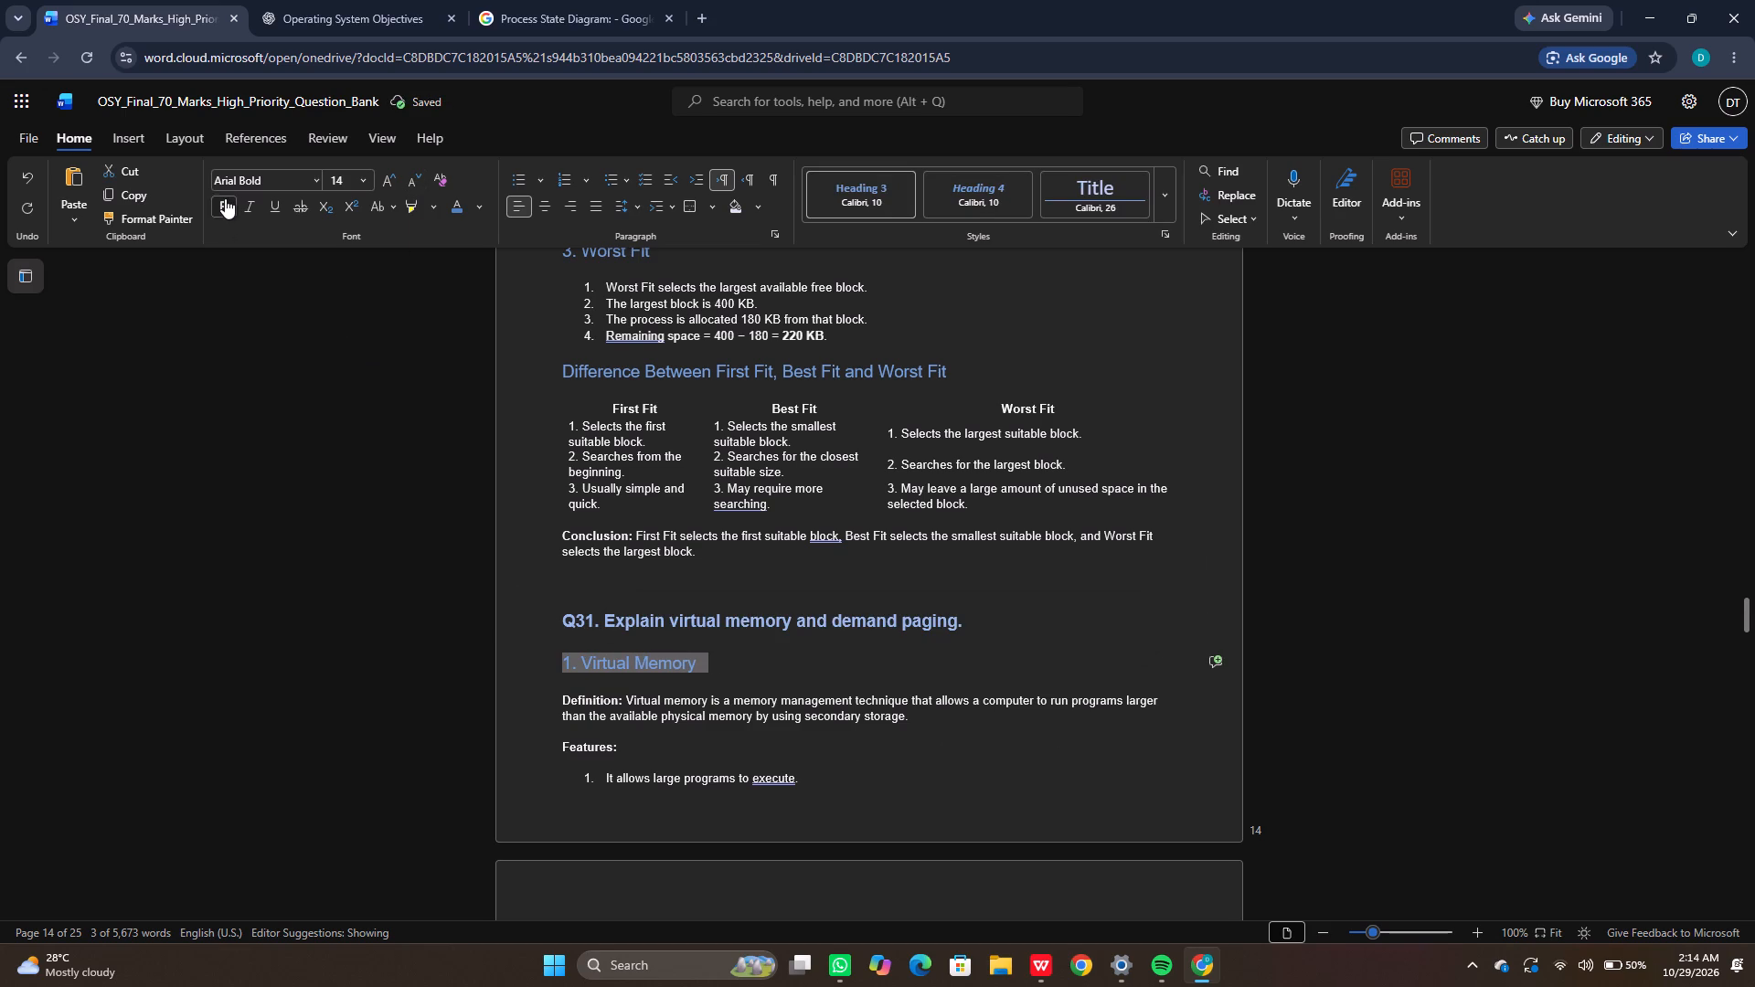
scroll(708, 787, "down", 5)
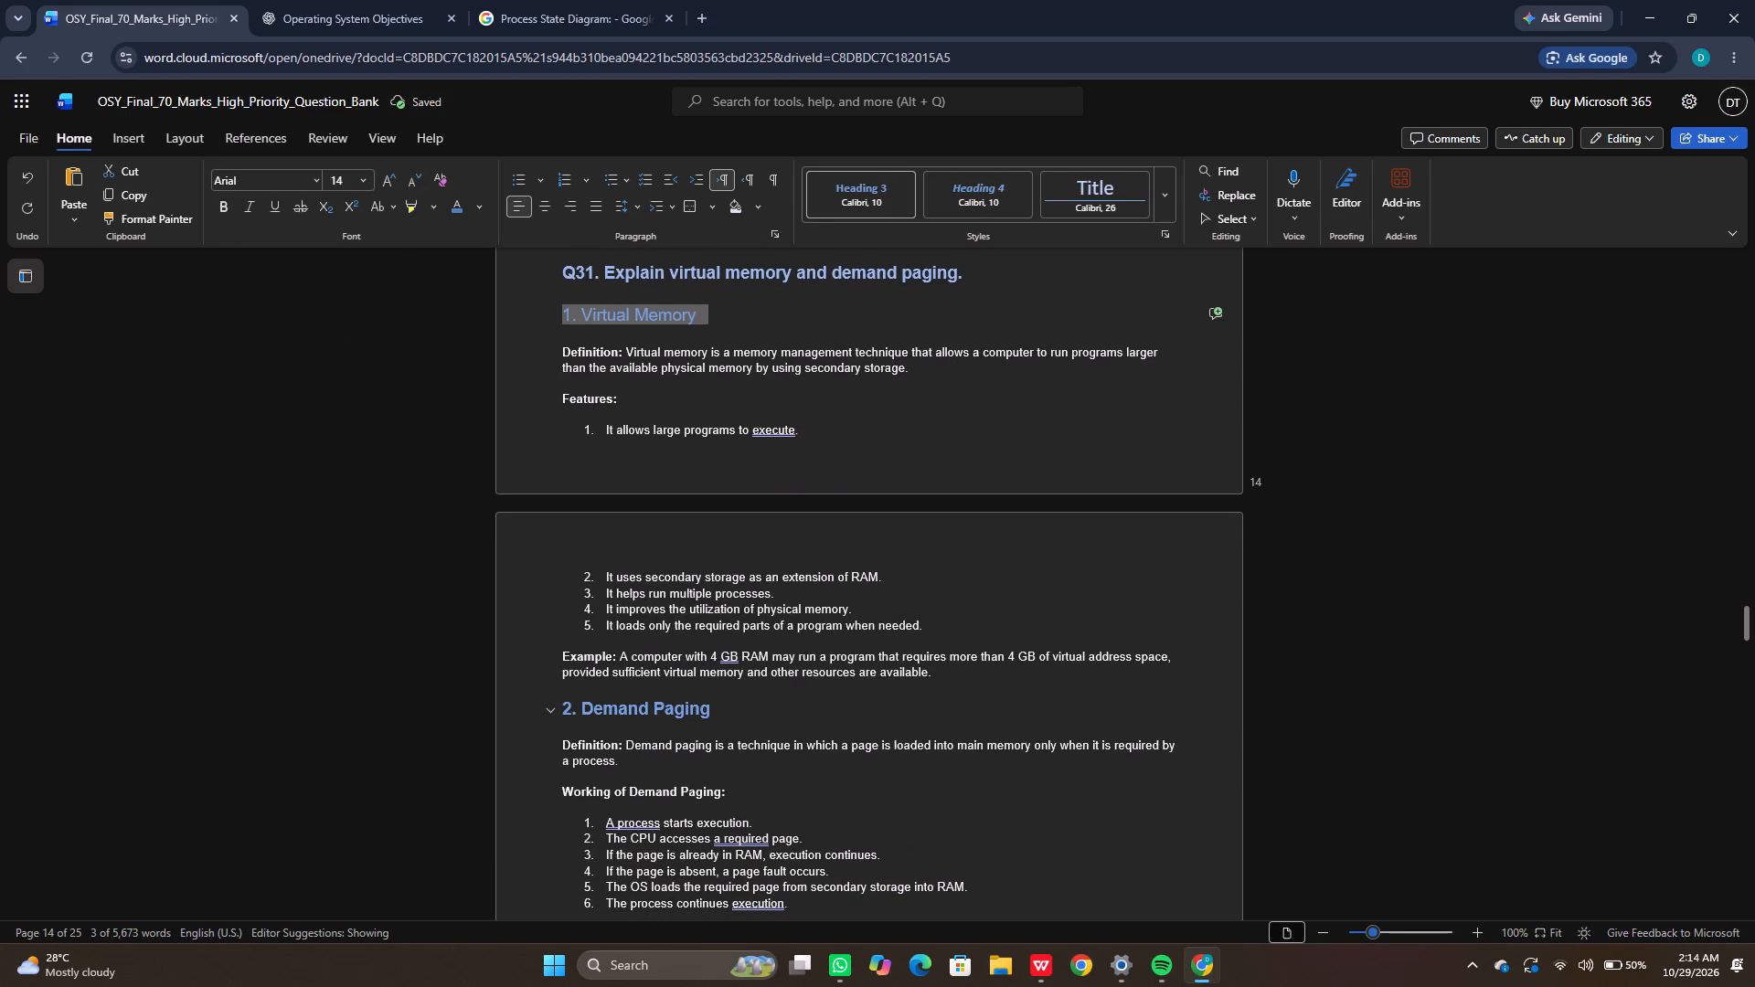
triple_click(656, 706)
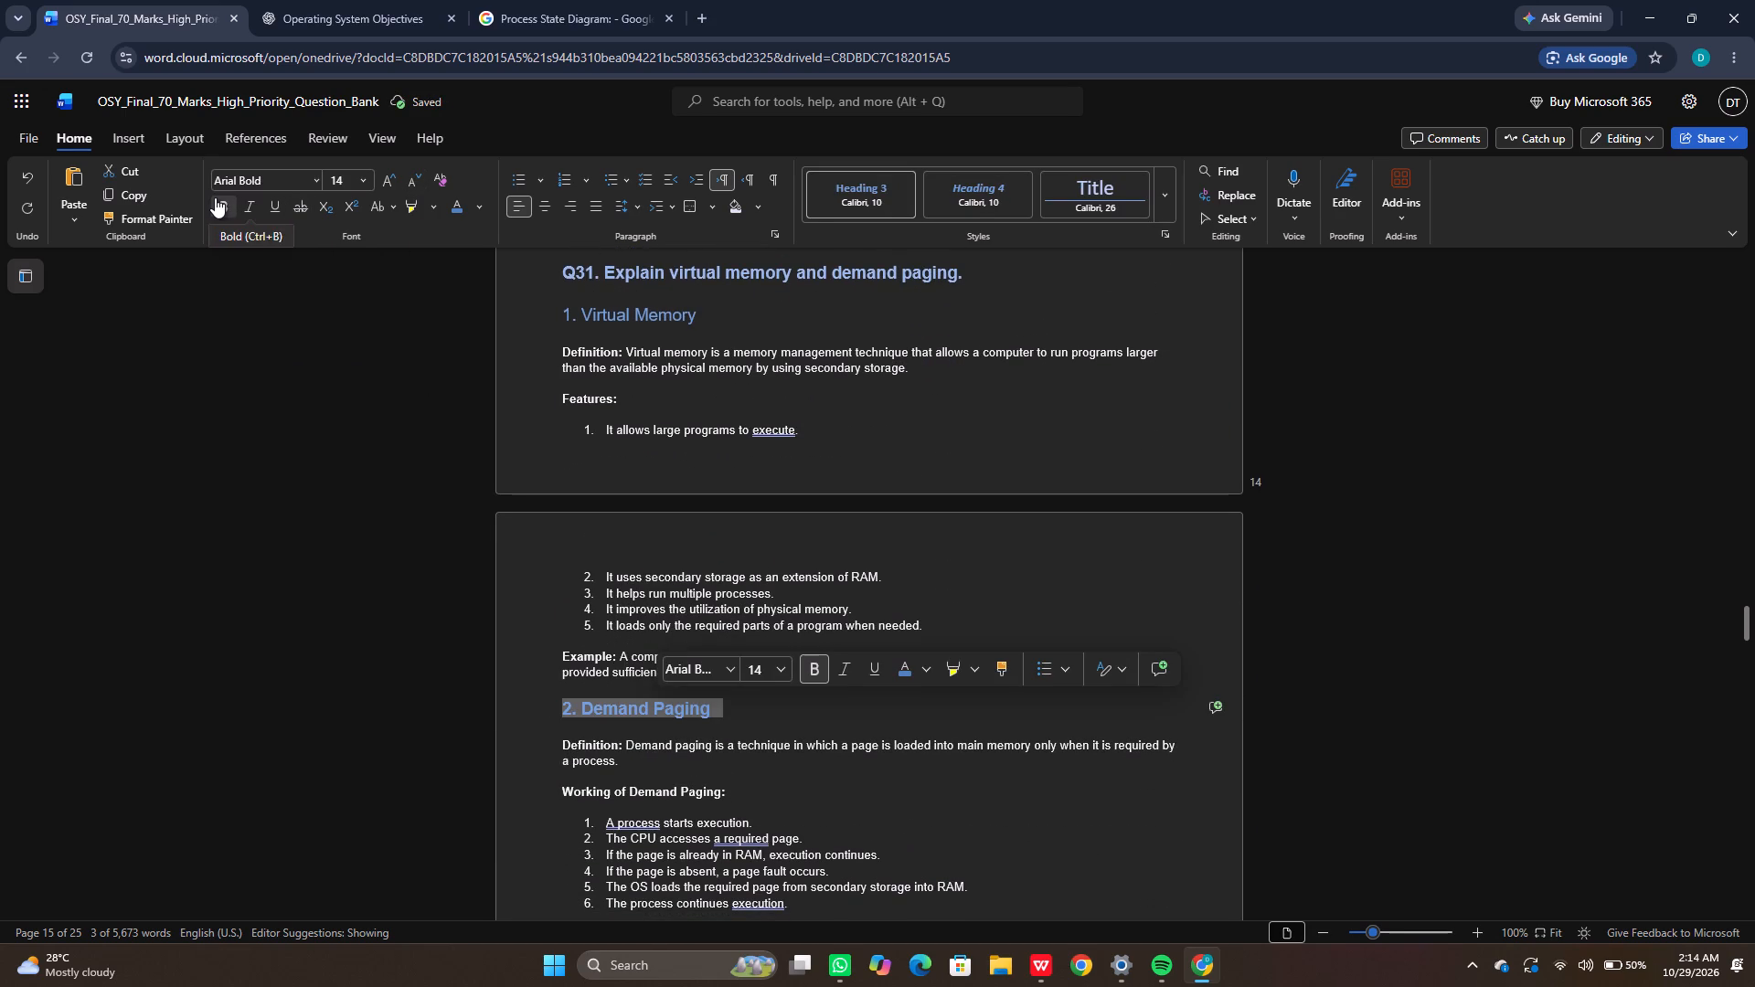
left_click(215, 197)
scroll(620, 705, "down", 3)
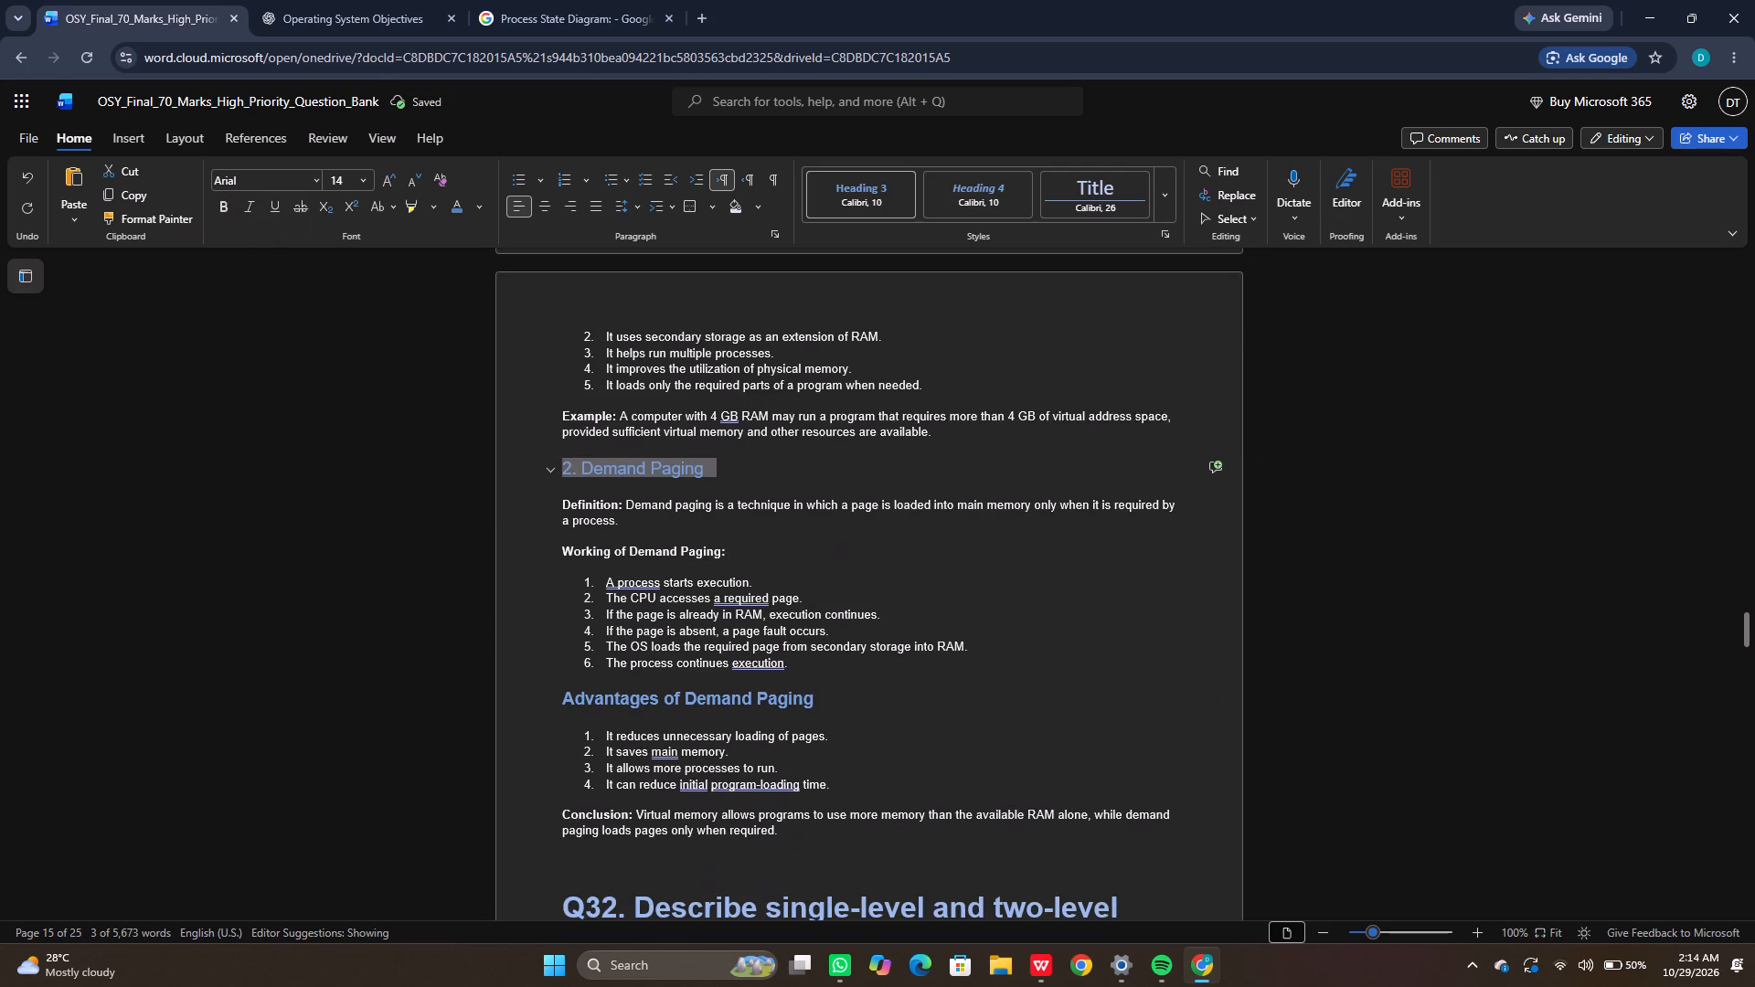
Turn off bold on the "Advantages of Demand Paging" subheading in the Q31 answer.
triple_click(620, 710)
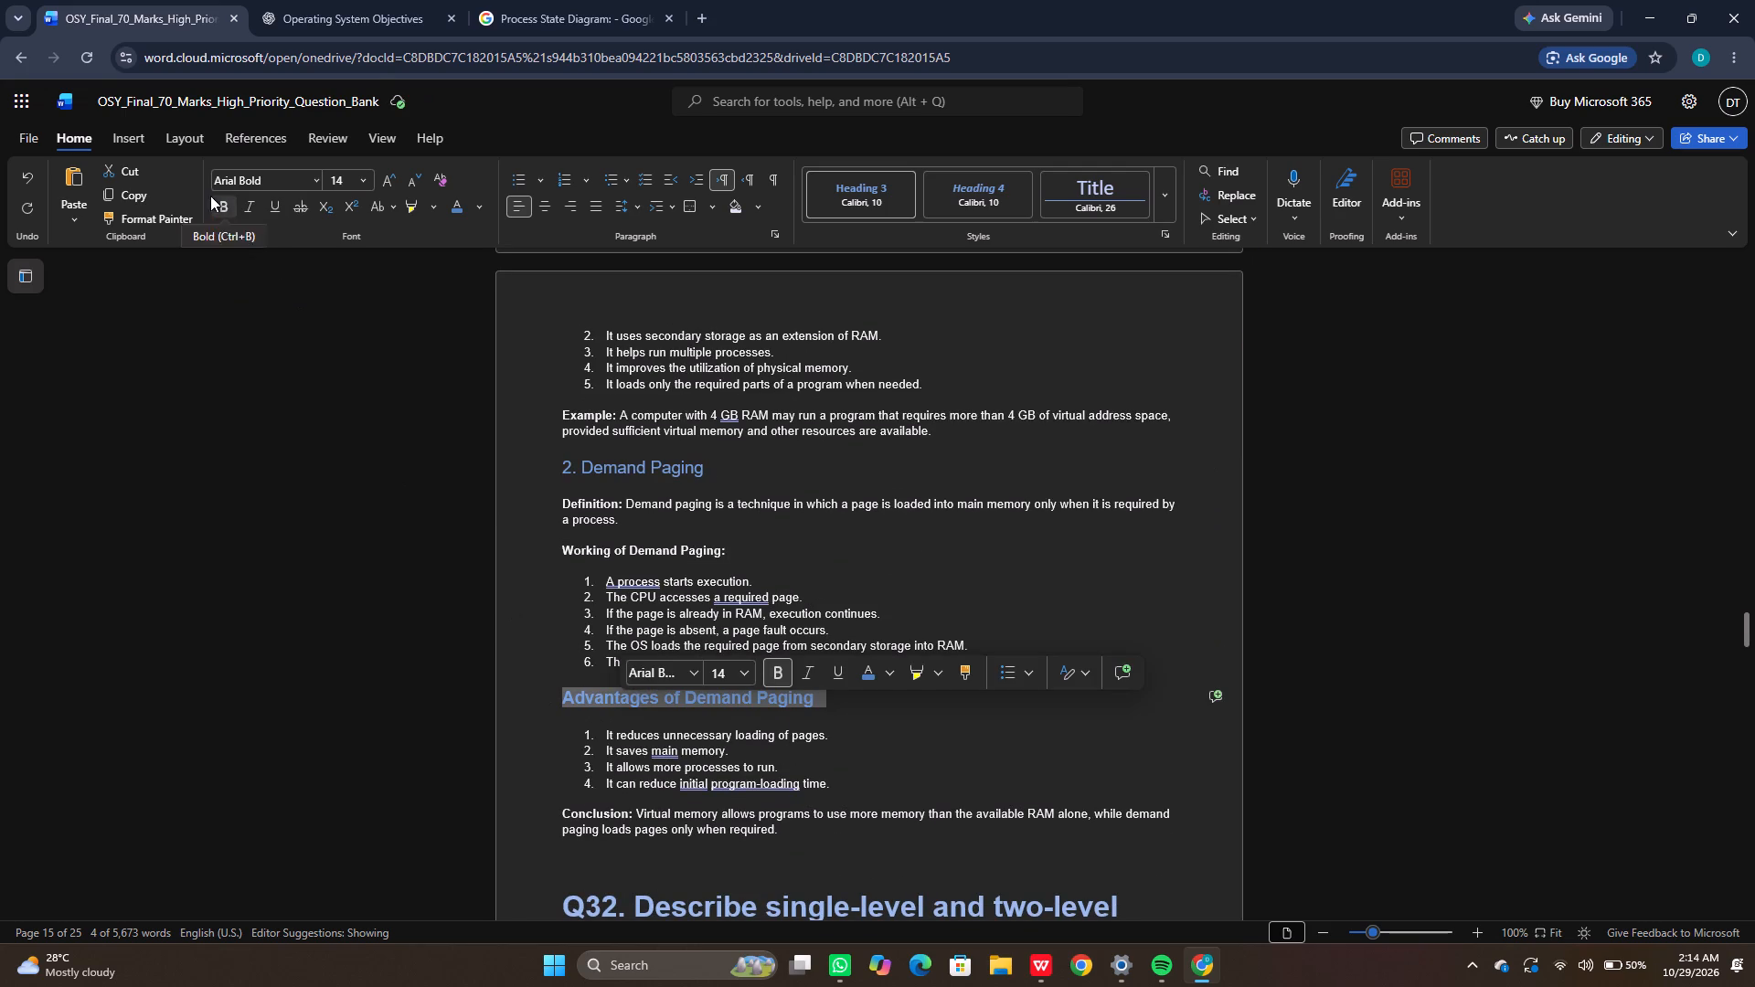
left_click(218, 201)
Shrink the Q32 question heading about single-level and two-level directory structures by four font-size increments.
scroll(621, 508, "down", 4)
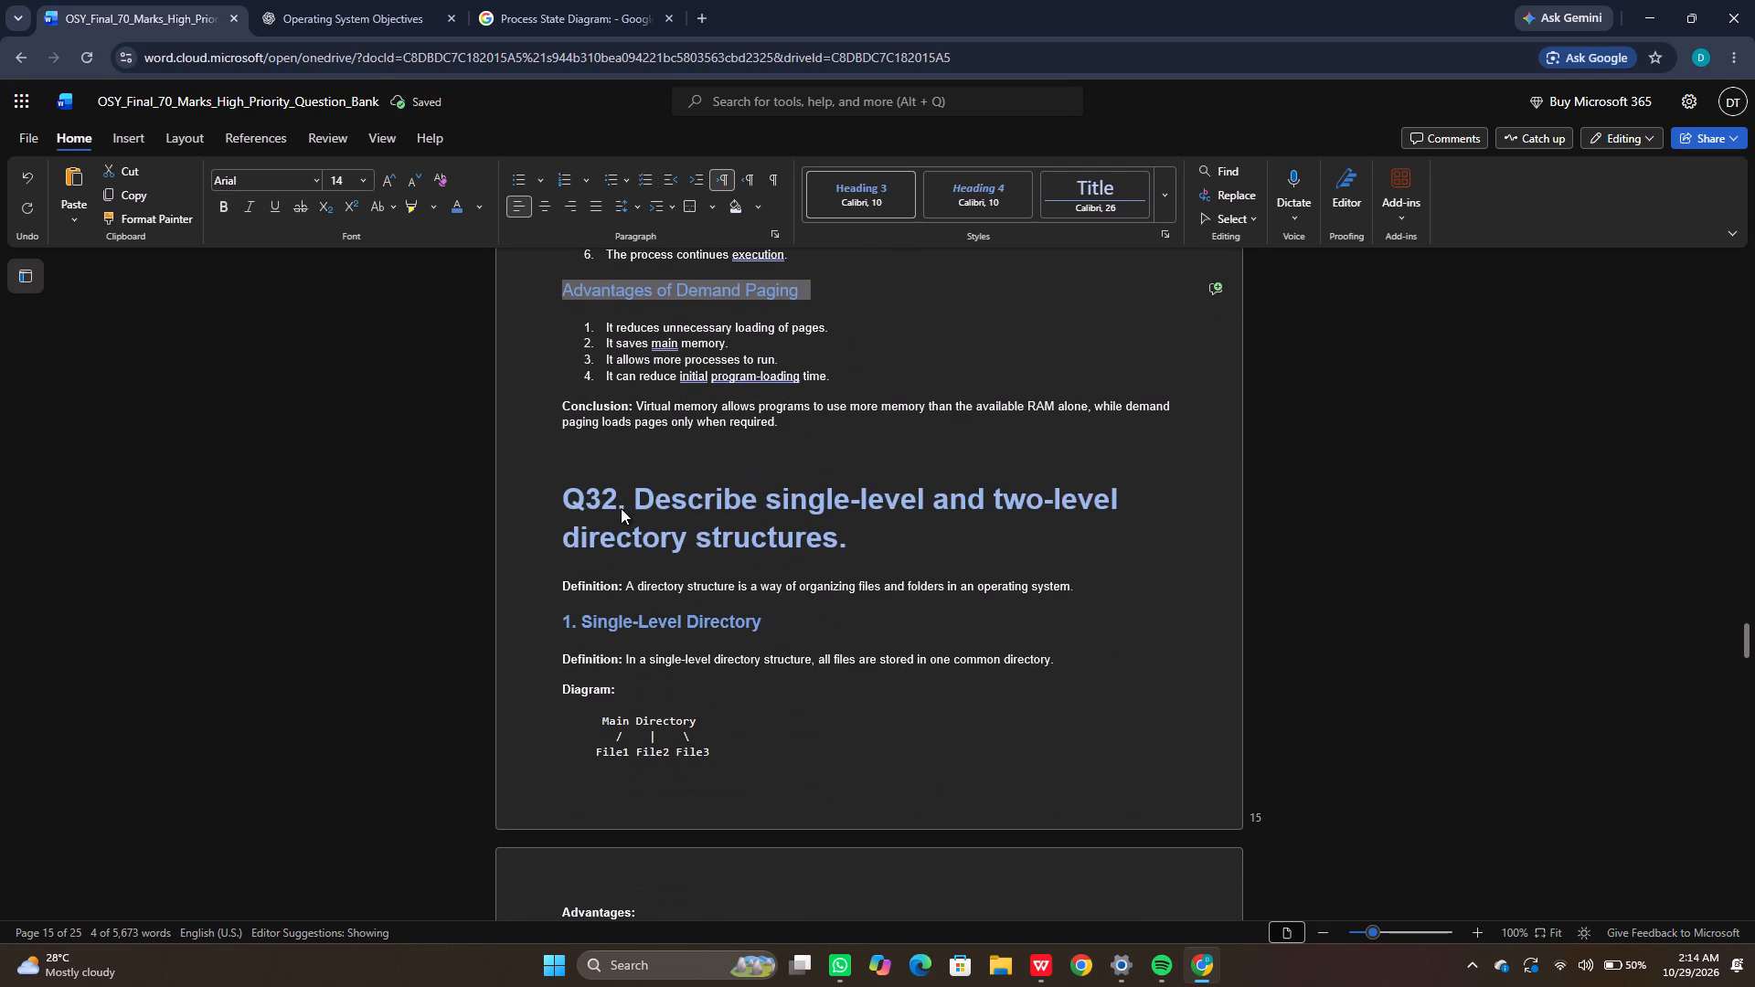
triple_click(643, 522)
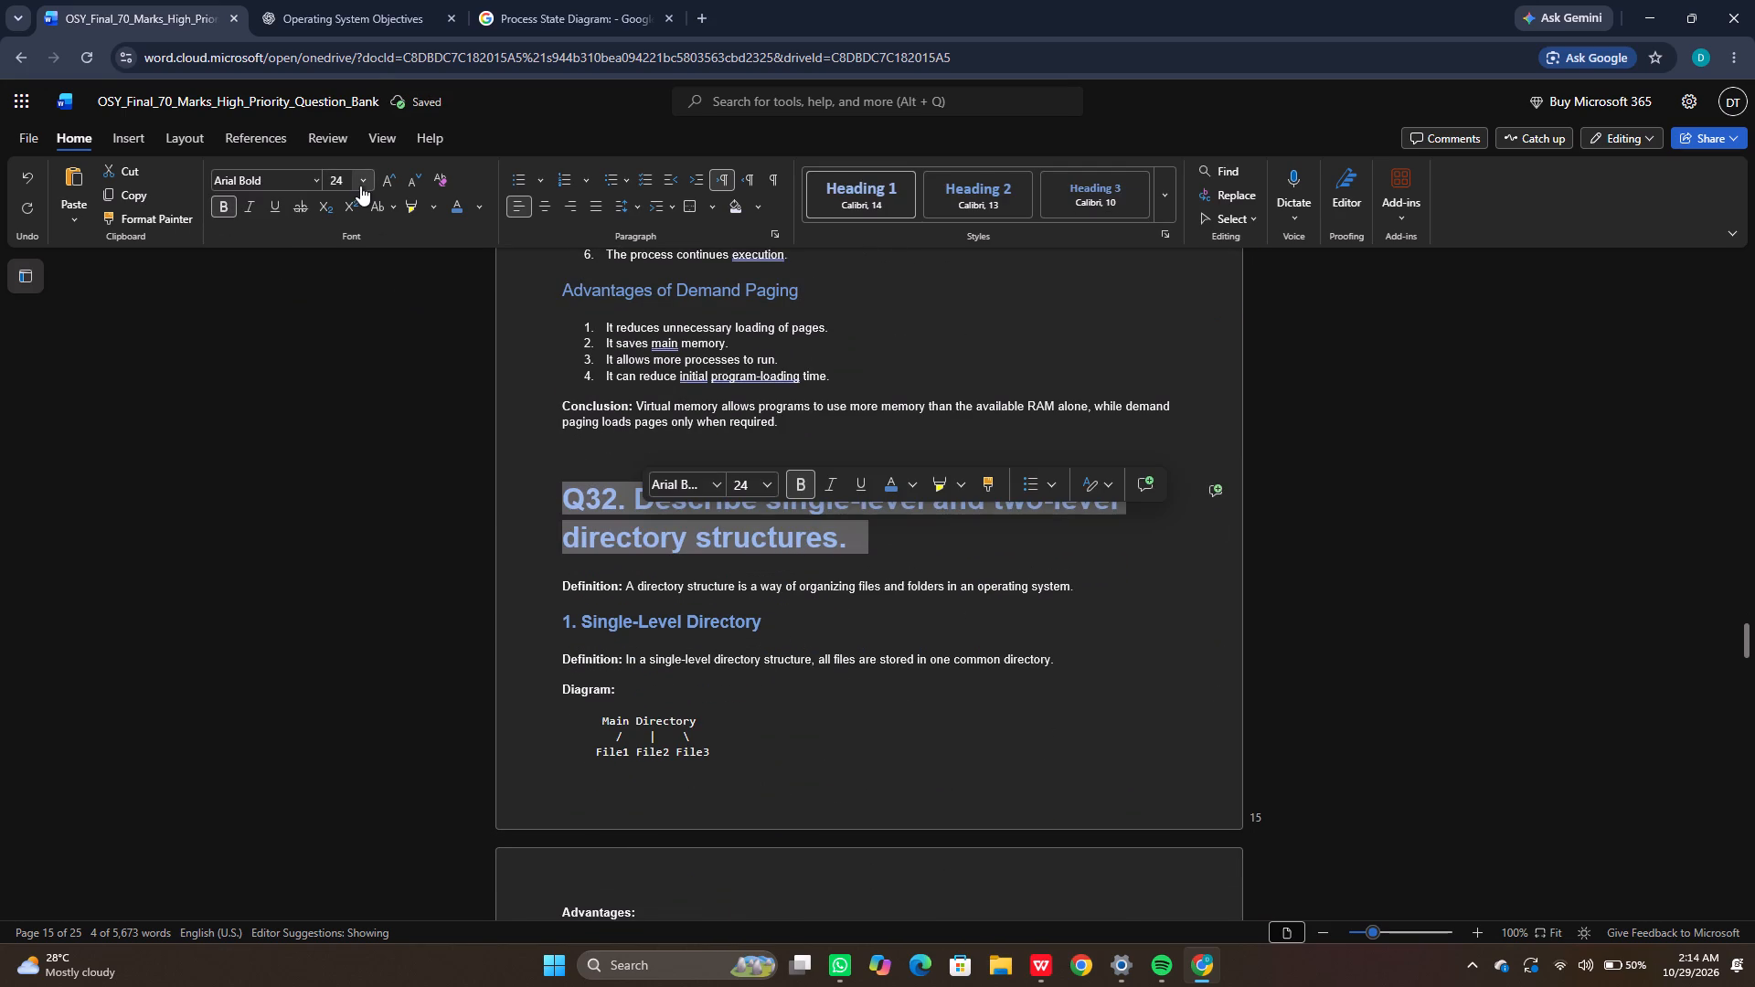
triple_click(405, 186)
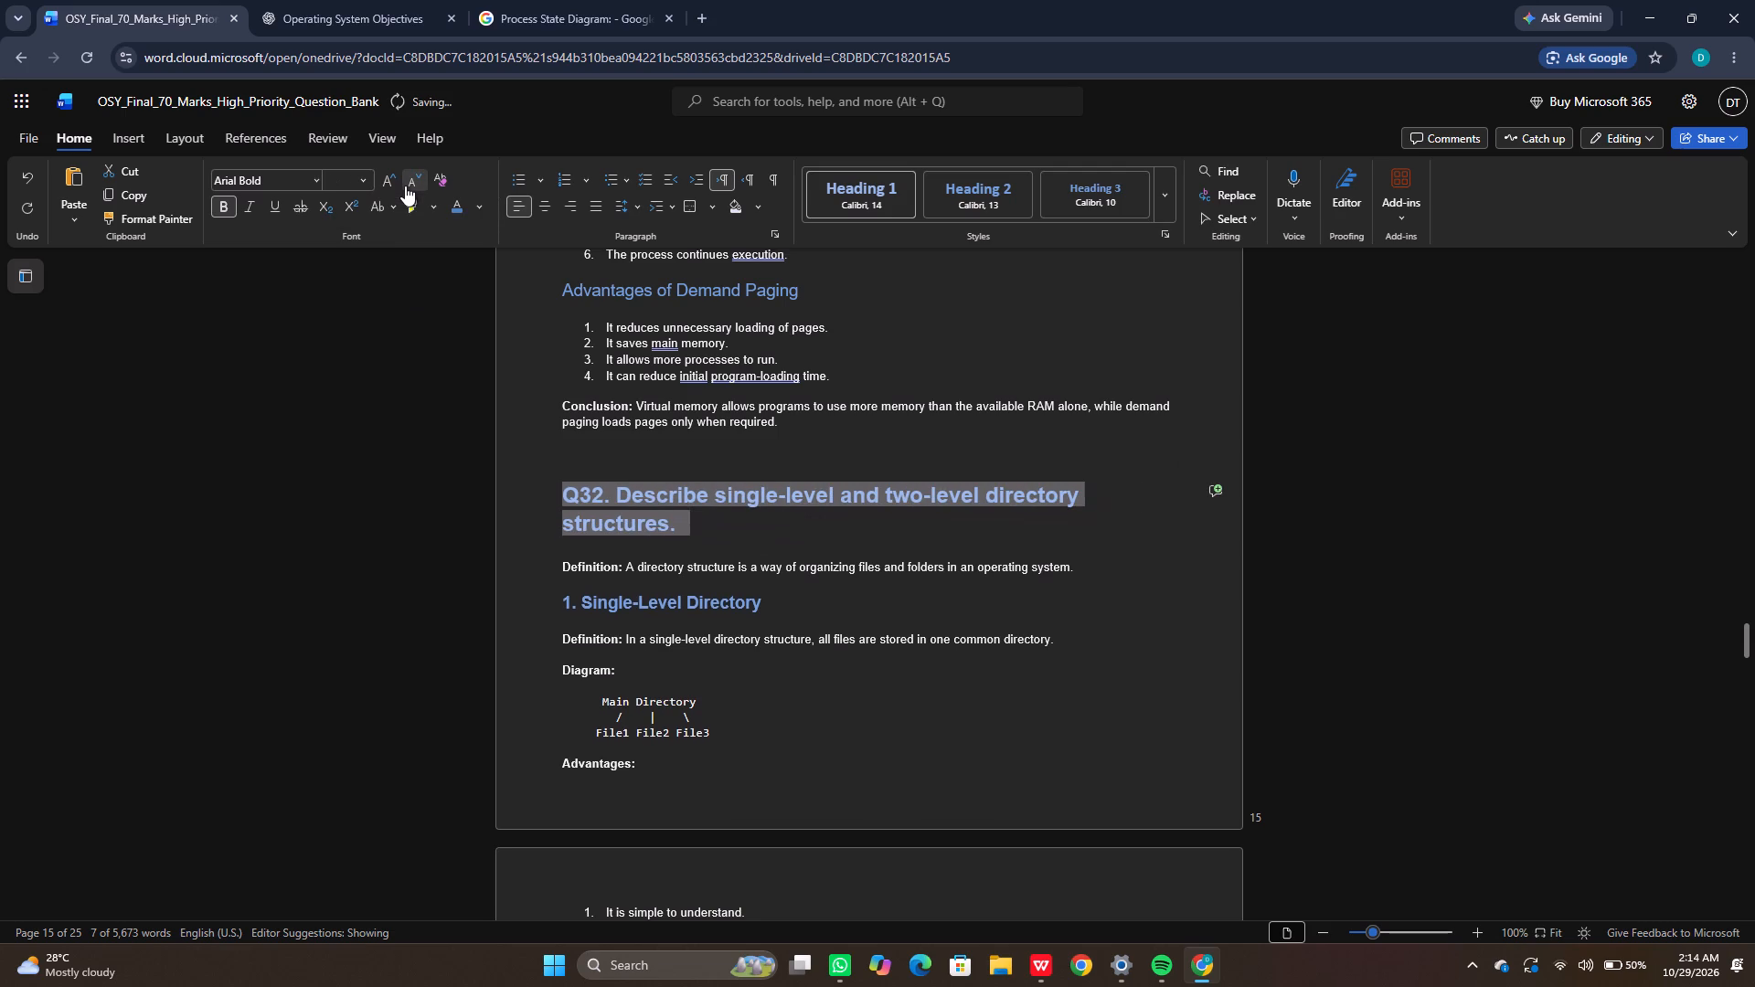
left_click(407, 182)
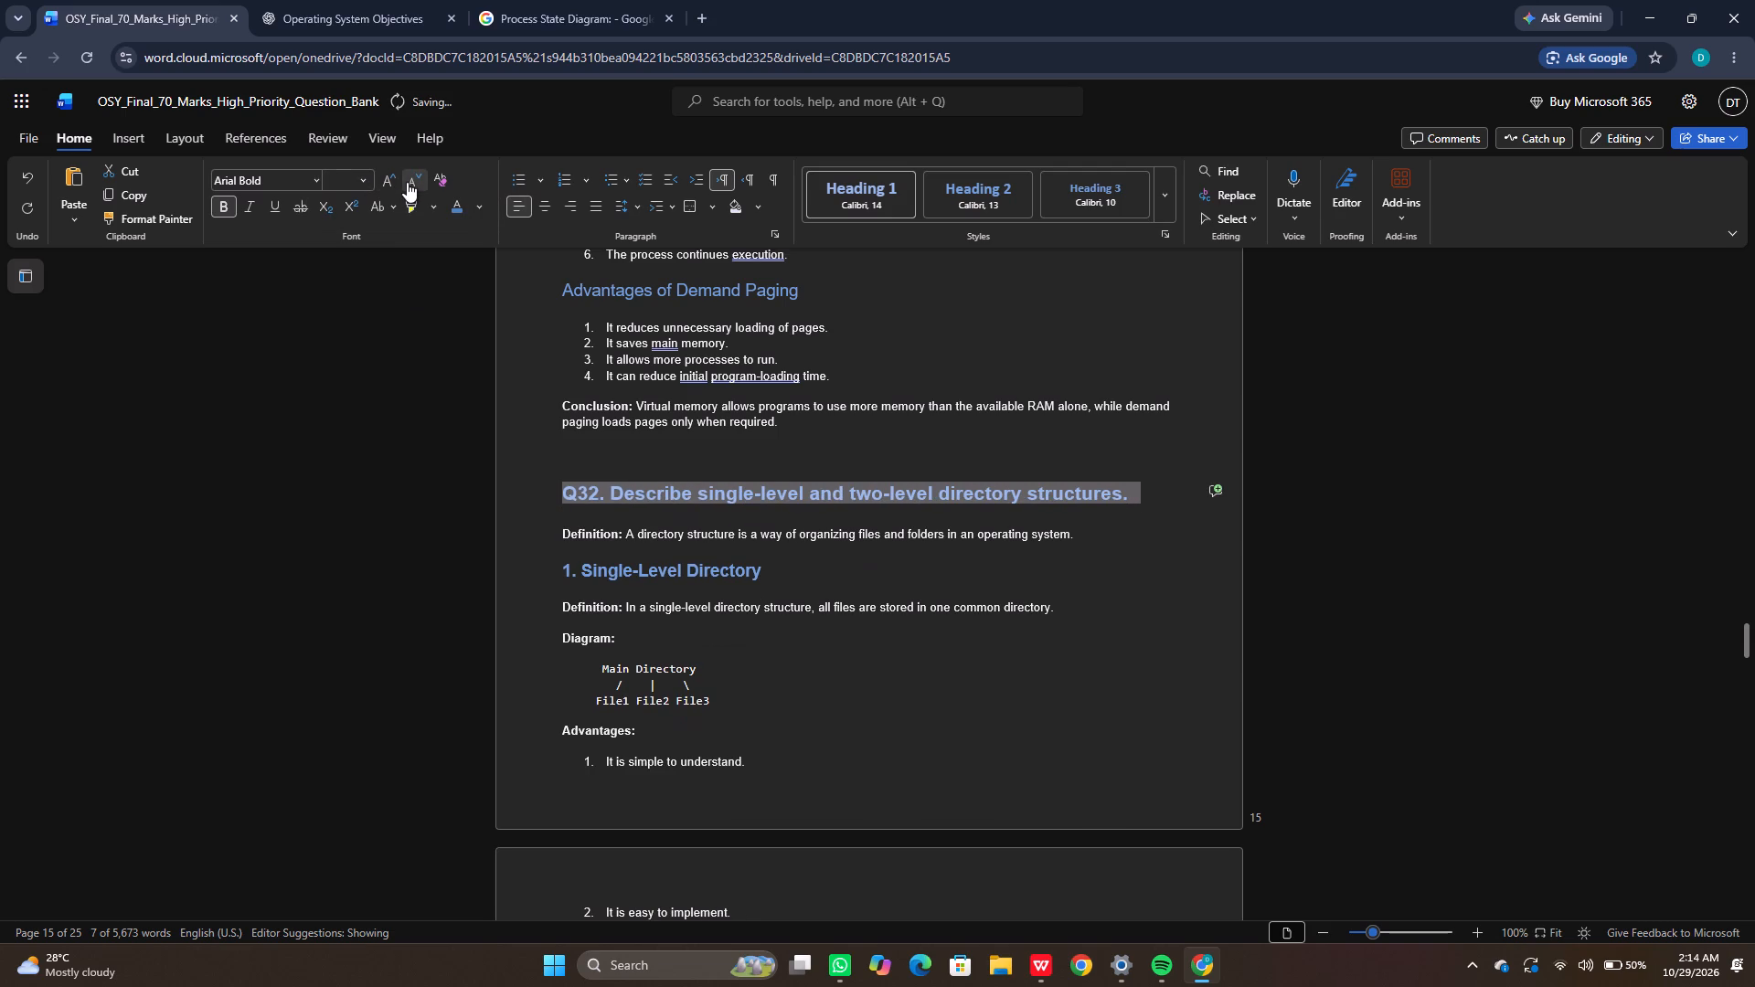
Turn off bold on the "1. Single-Level Directory" and "2. Two-Level Directory" subheadings in the Q32 answer.
double_click(677, 571)
double_click(677, 571)
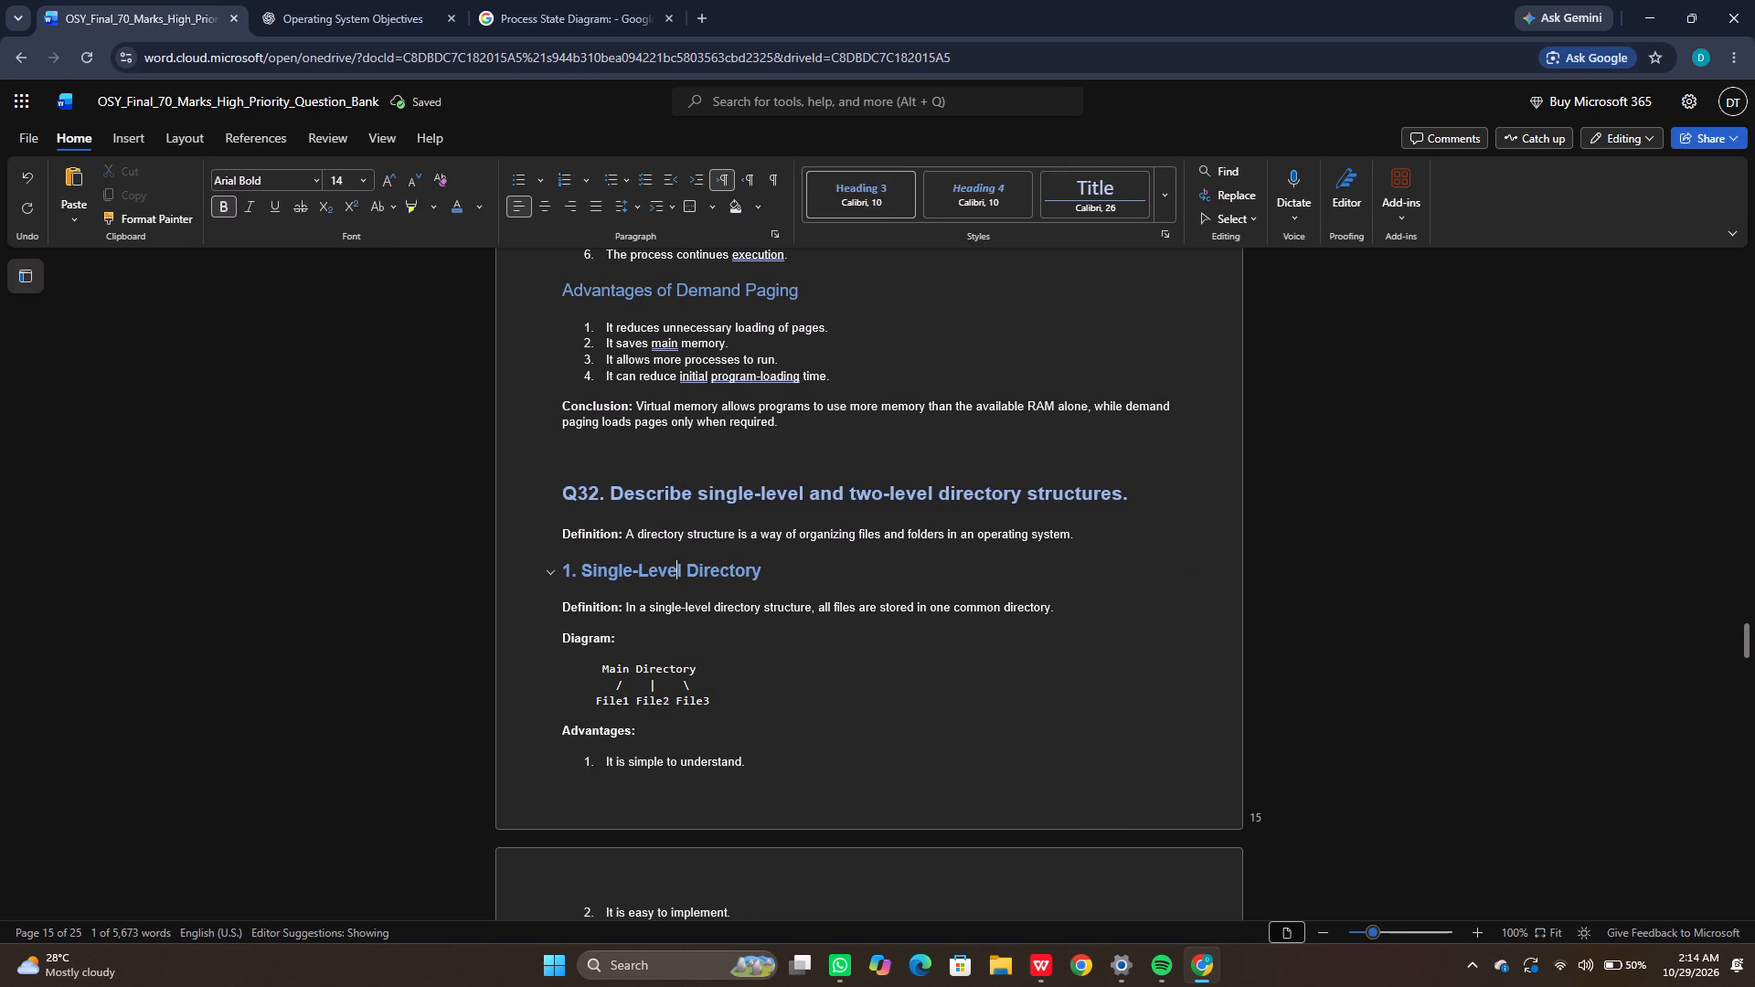
triple_click(677, 571)
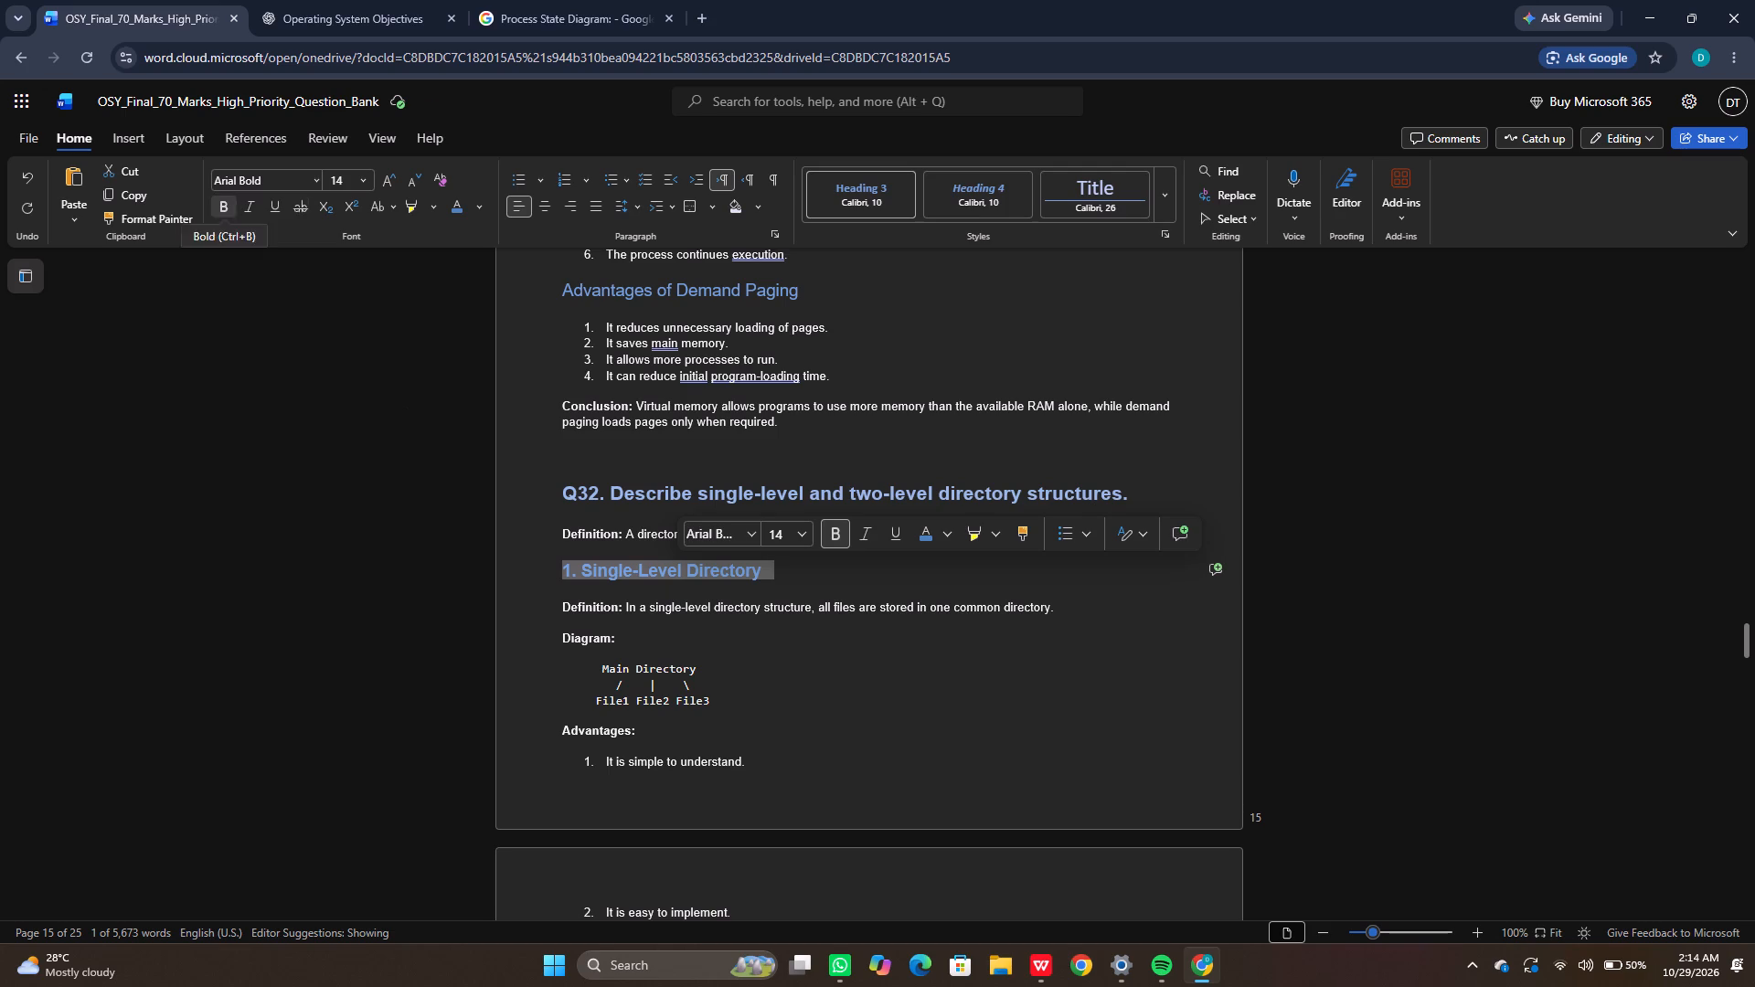
left_click(228, 202)
scroll(623, 714, "down", 3)
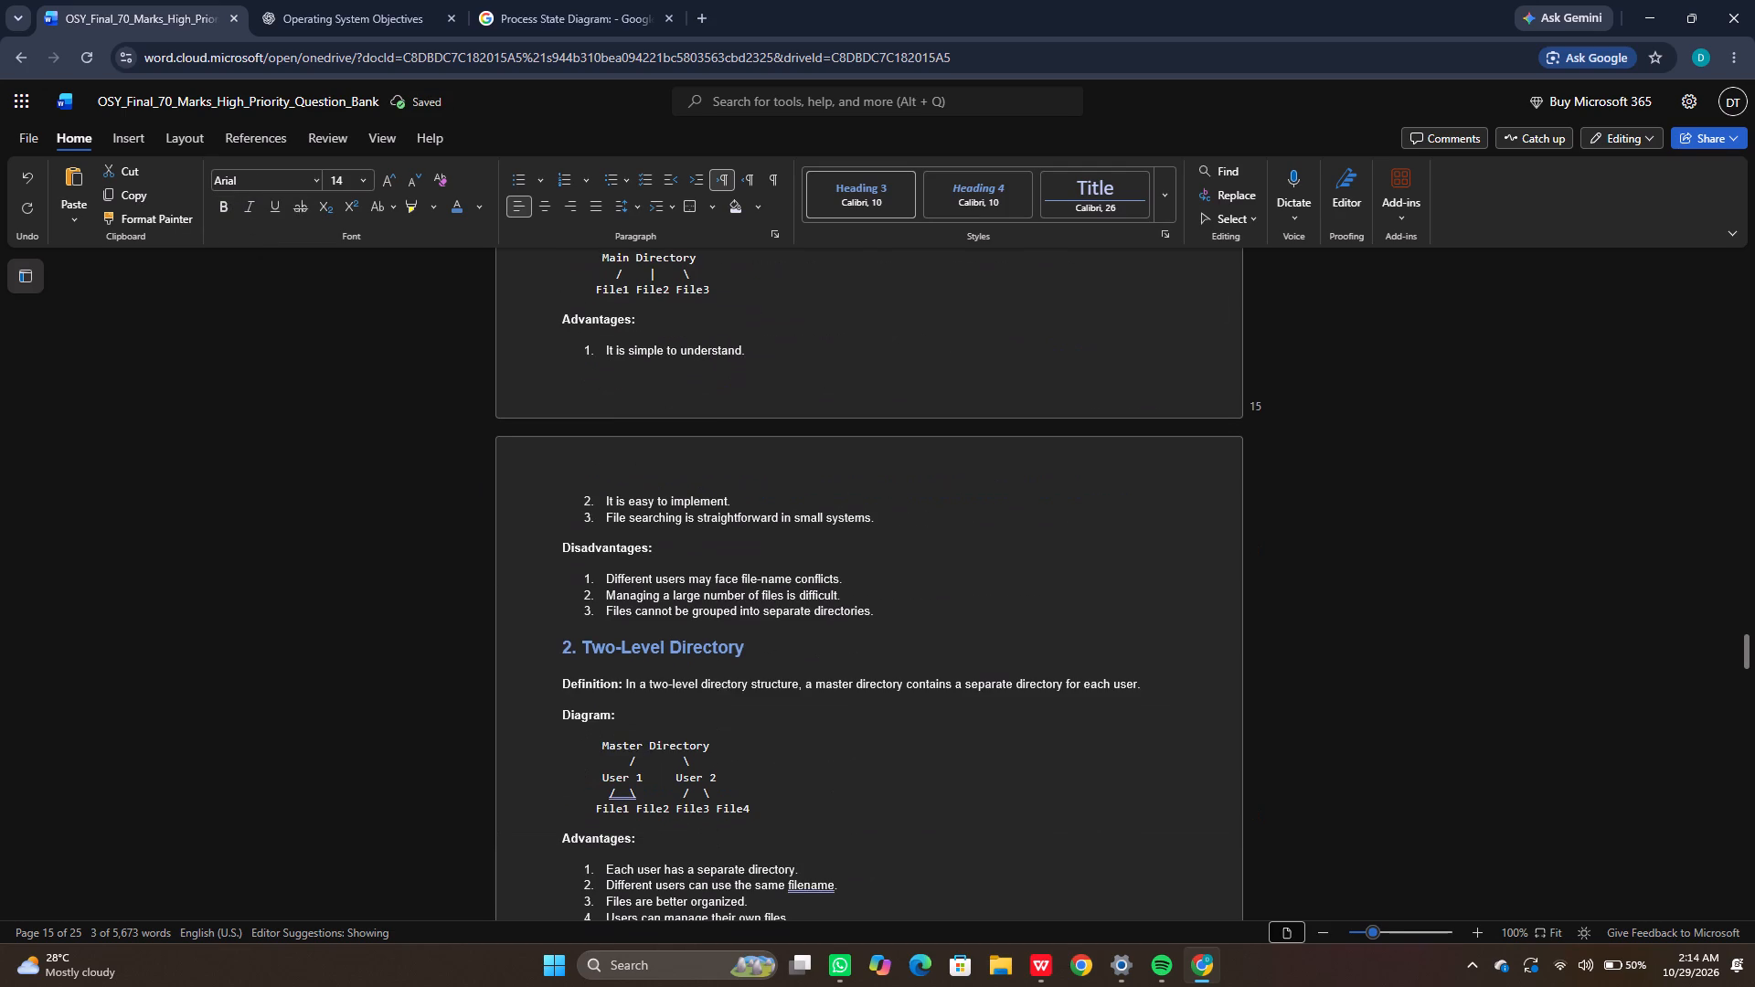
triple_click(643, 644)
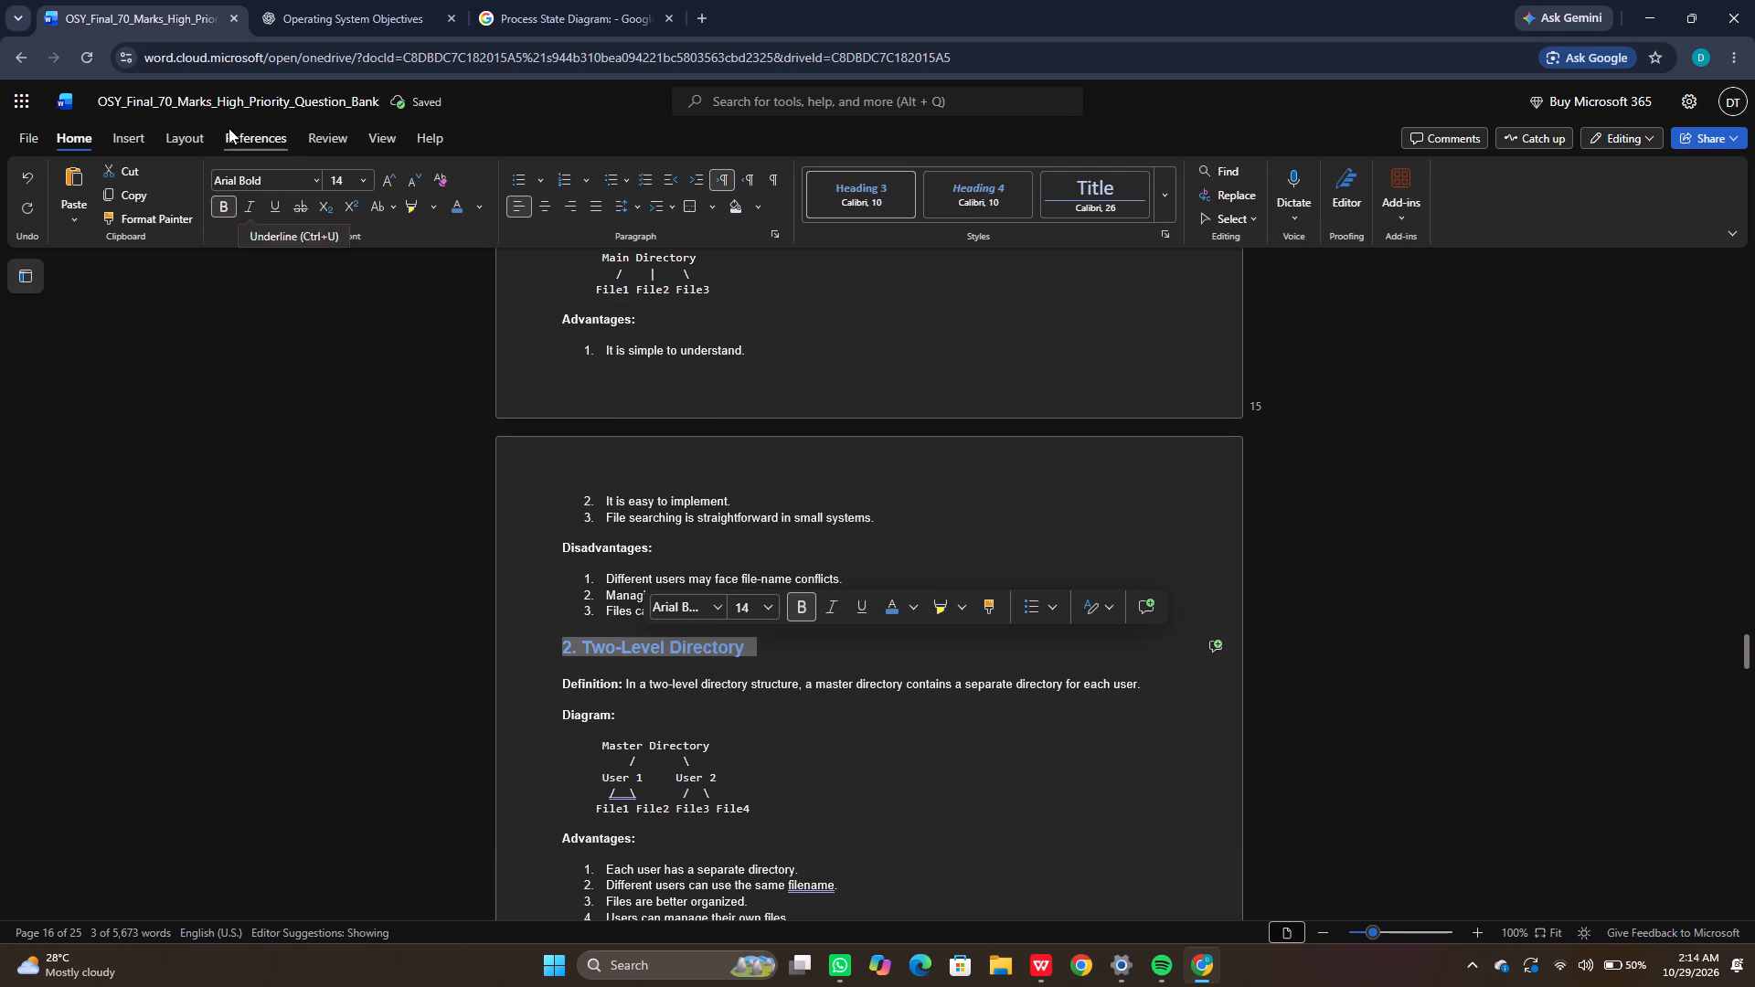
left_click(216, 203)
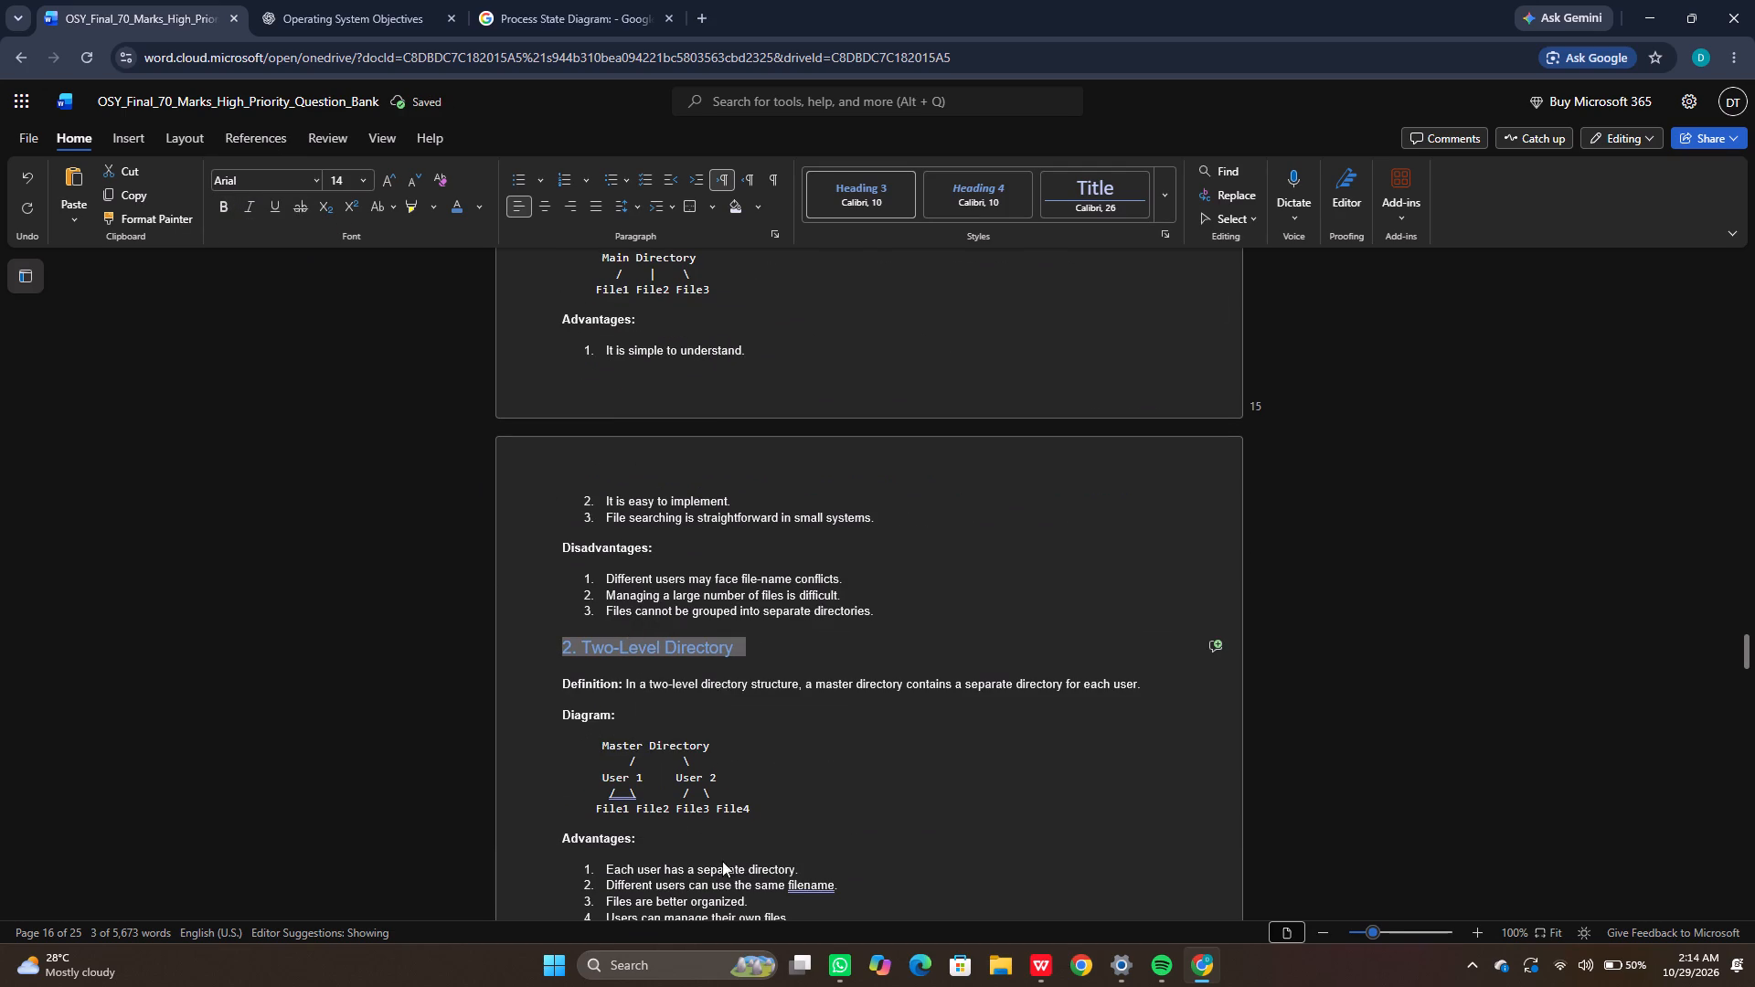
Shrink the Q33 question heading about sequential and direct file access methods by three font-size increments.
scroll(702, 688, "down", 2)
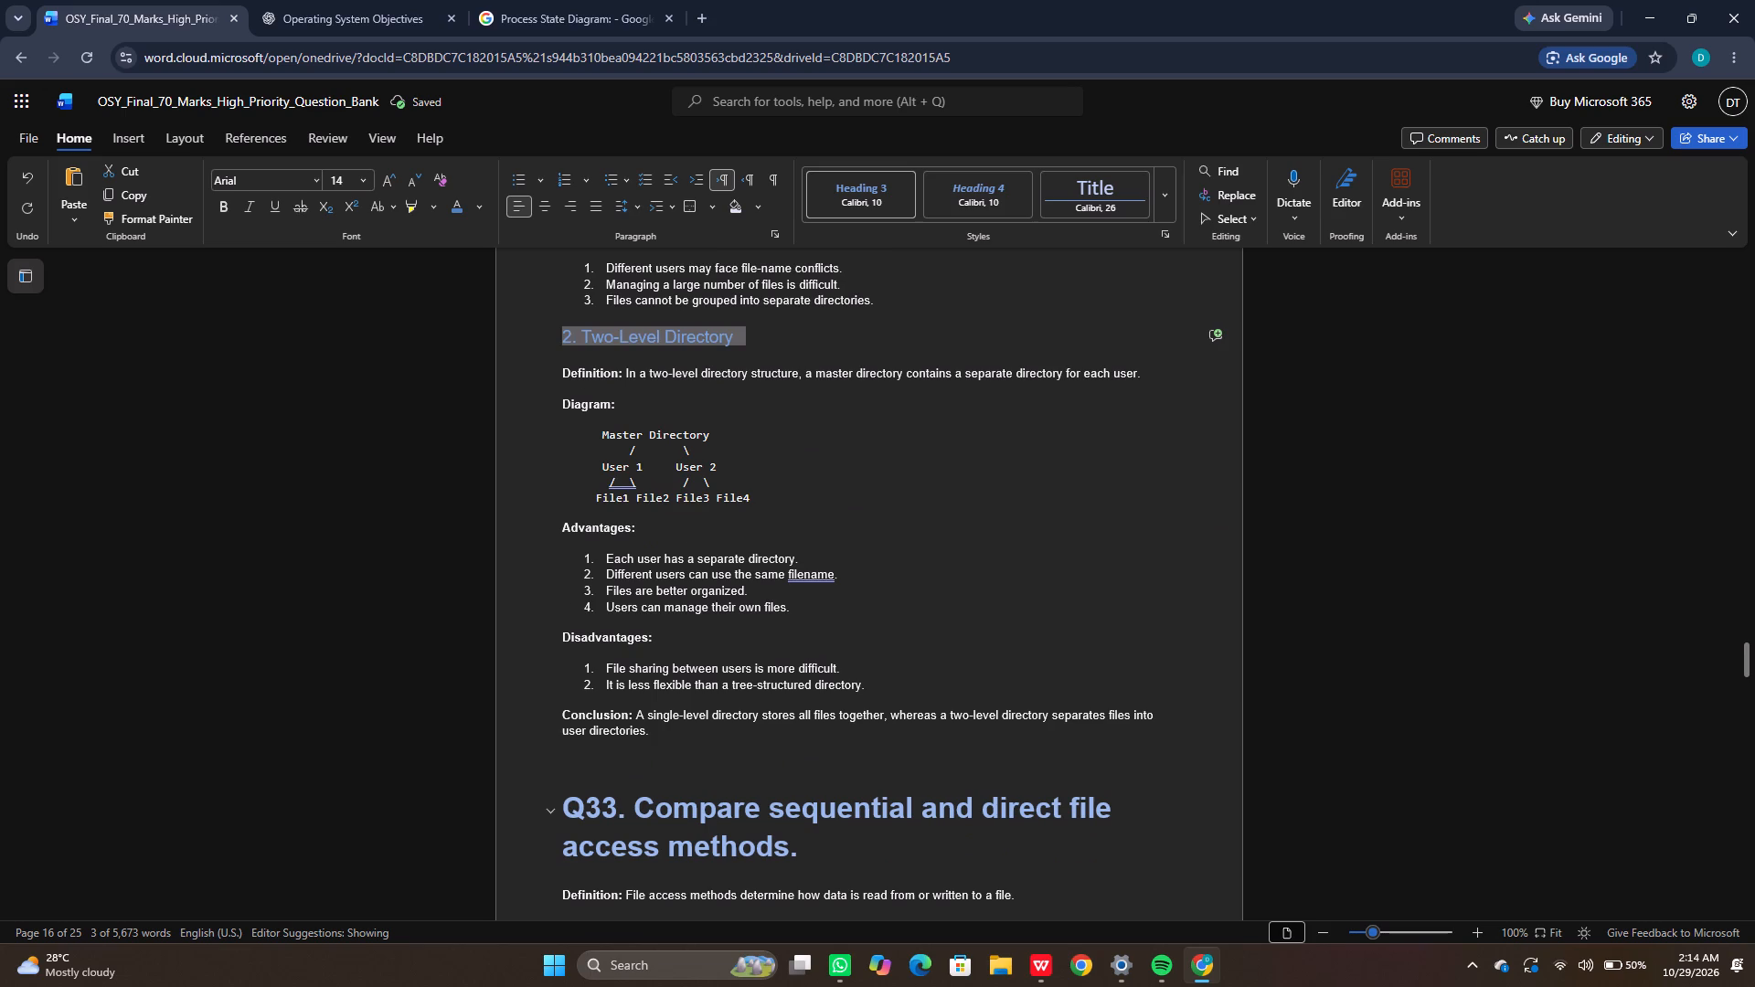
triple_click(718, 814)
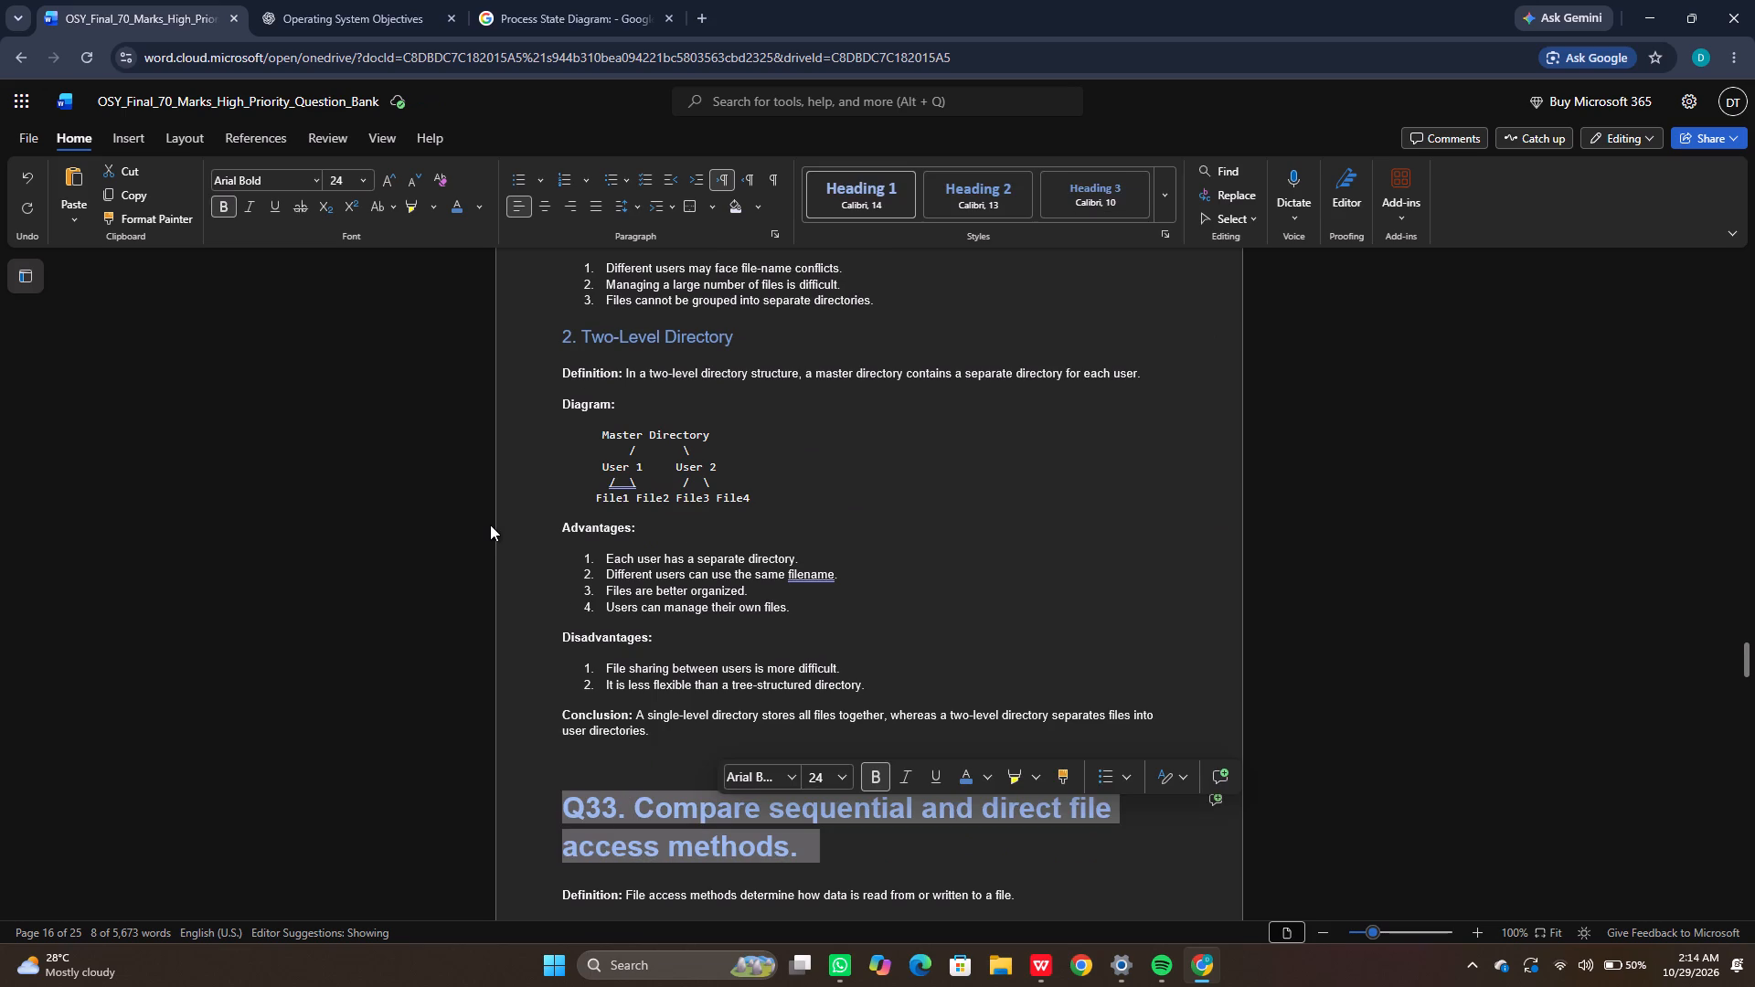
double_click(408, 177)
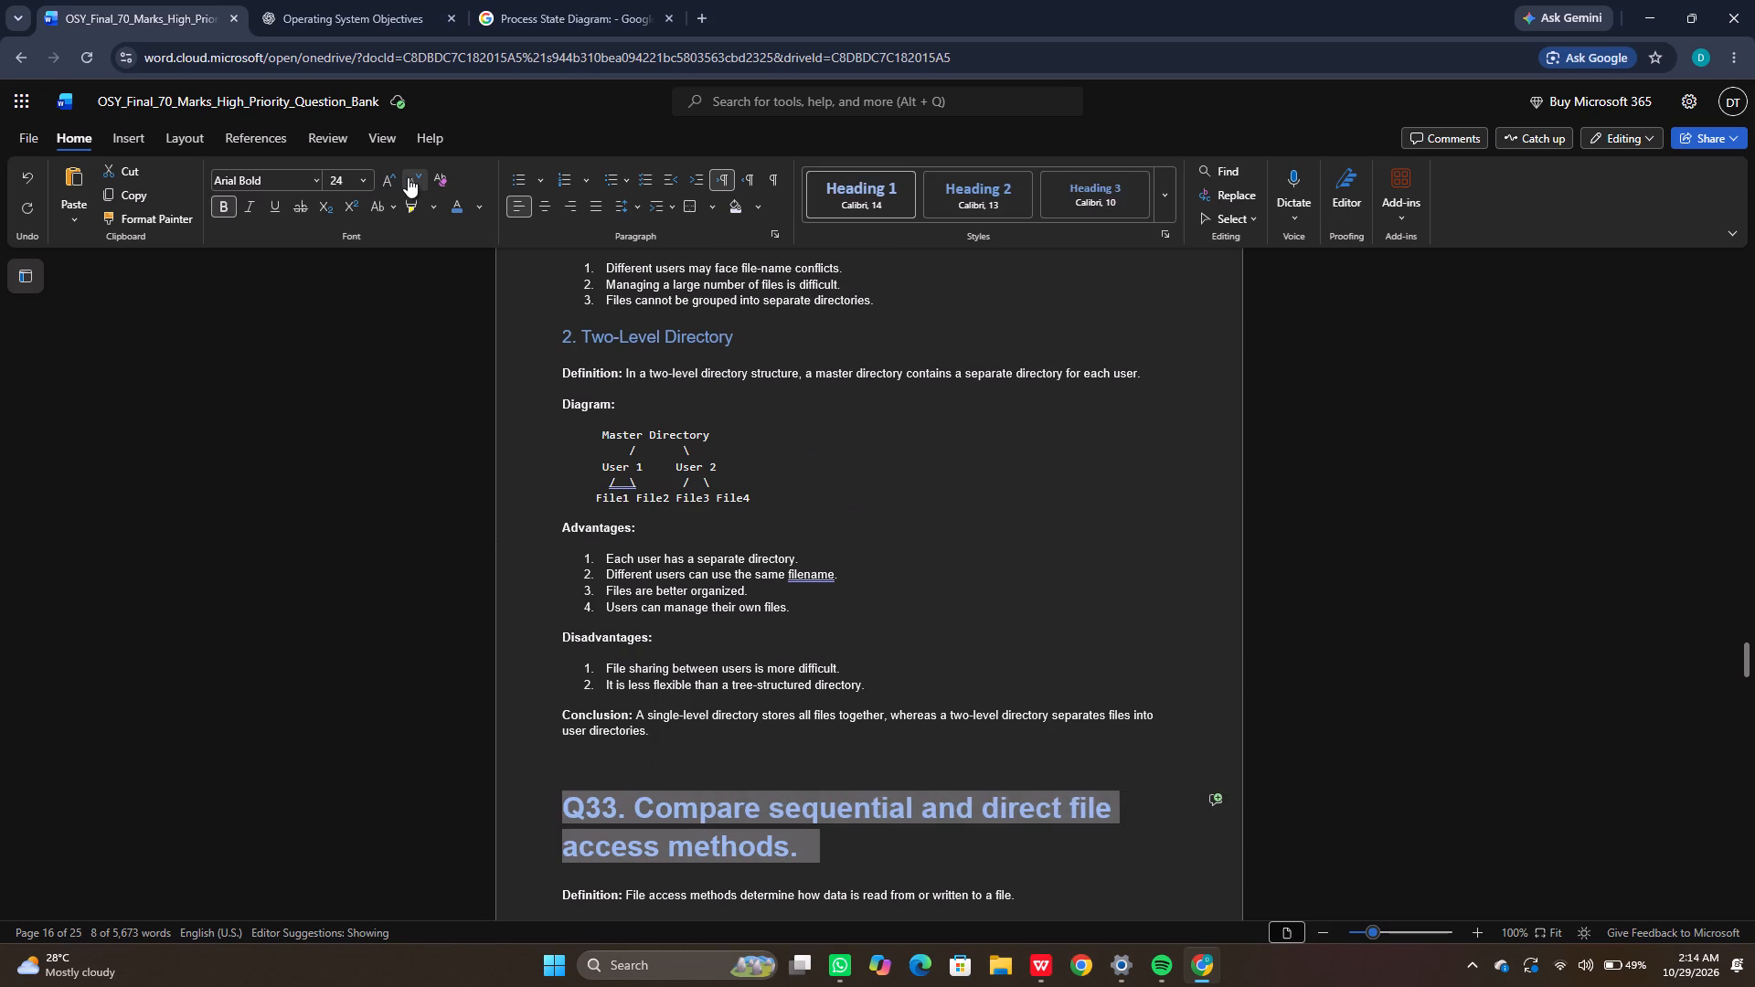
left_click(408, 177)
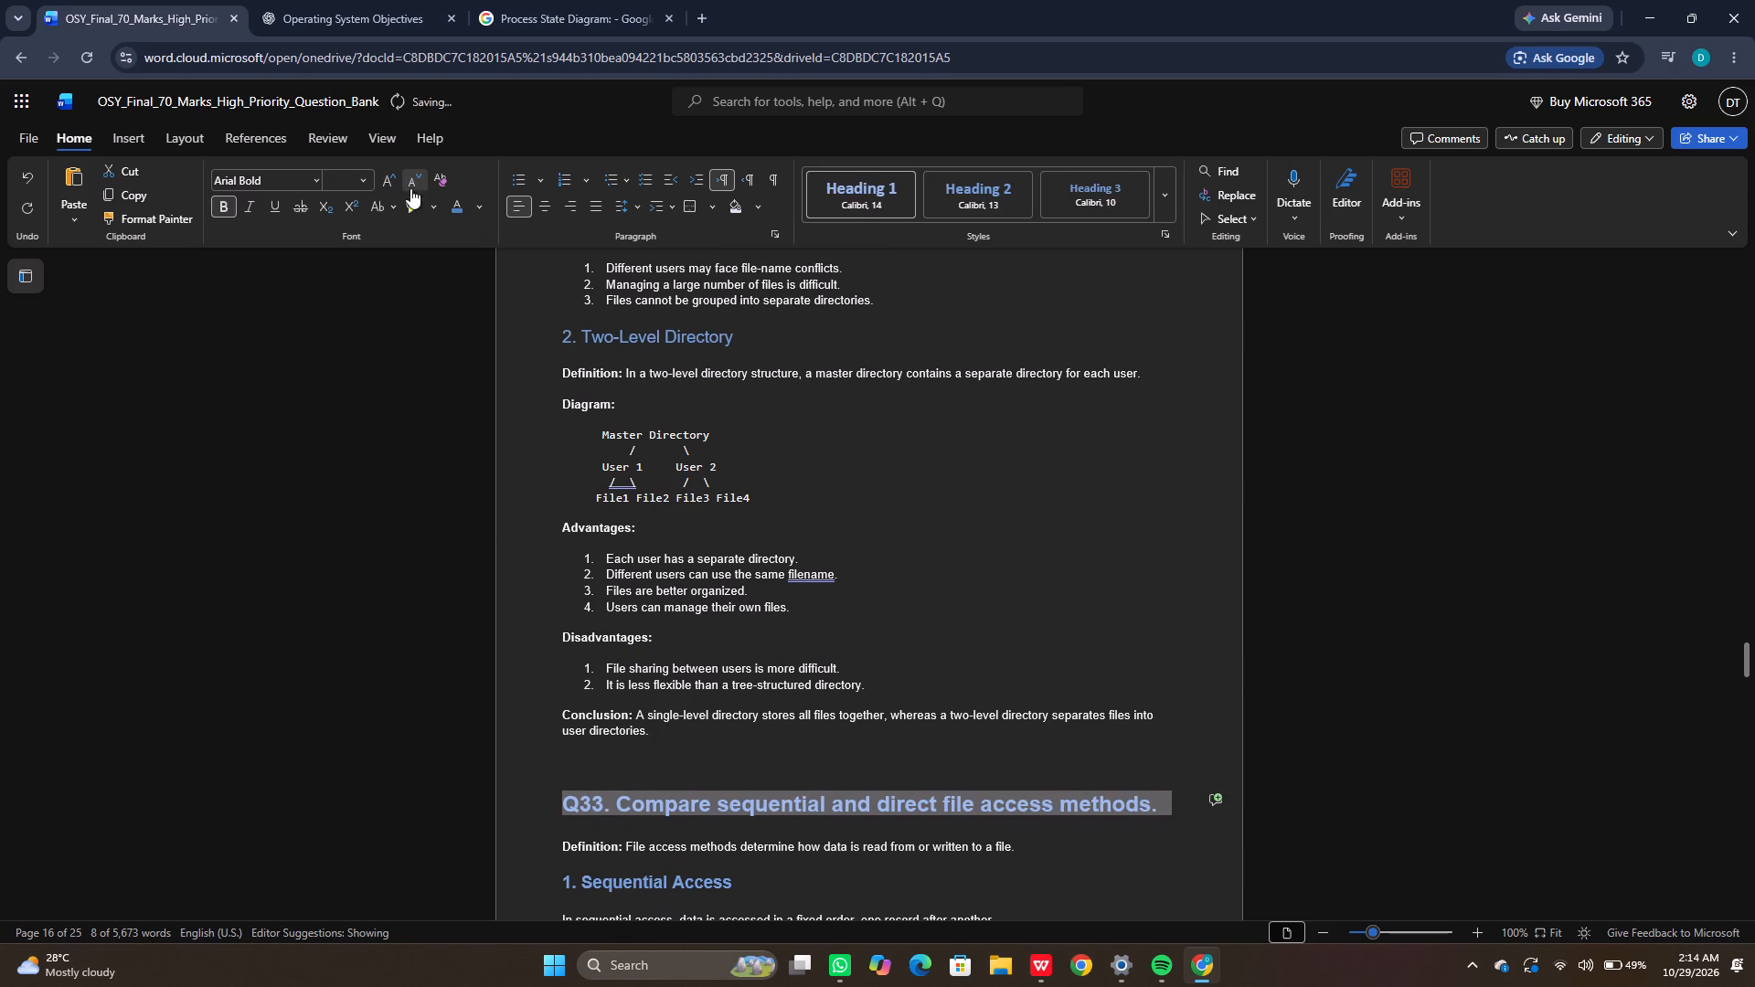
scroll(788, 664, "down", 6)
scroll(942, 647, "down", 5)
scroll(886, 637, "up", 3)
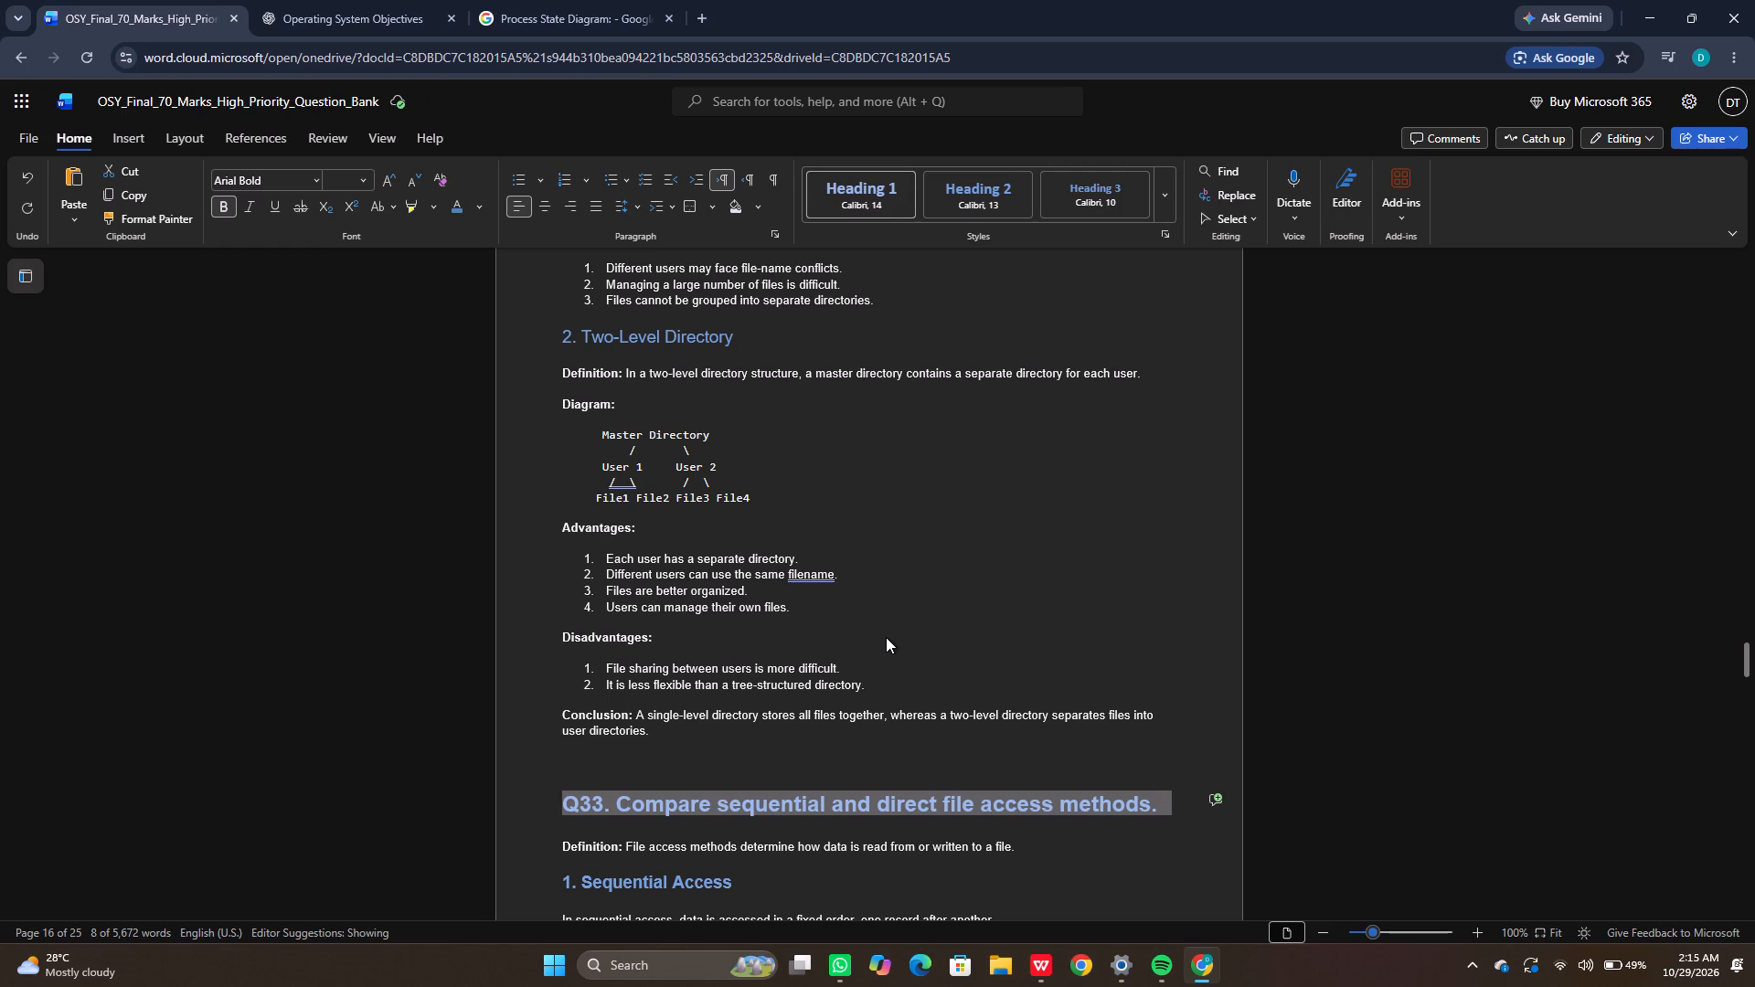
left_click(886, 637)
Turn off bold on the "1. Sequential Access", "2. Direct Access" and "Difference Between Sequential and Direct Access" subheadings in the Q33 answer.
scroll(886, 637, "down", 5)
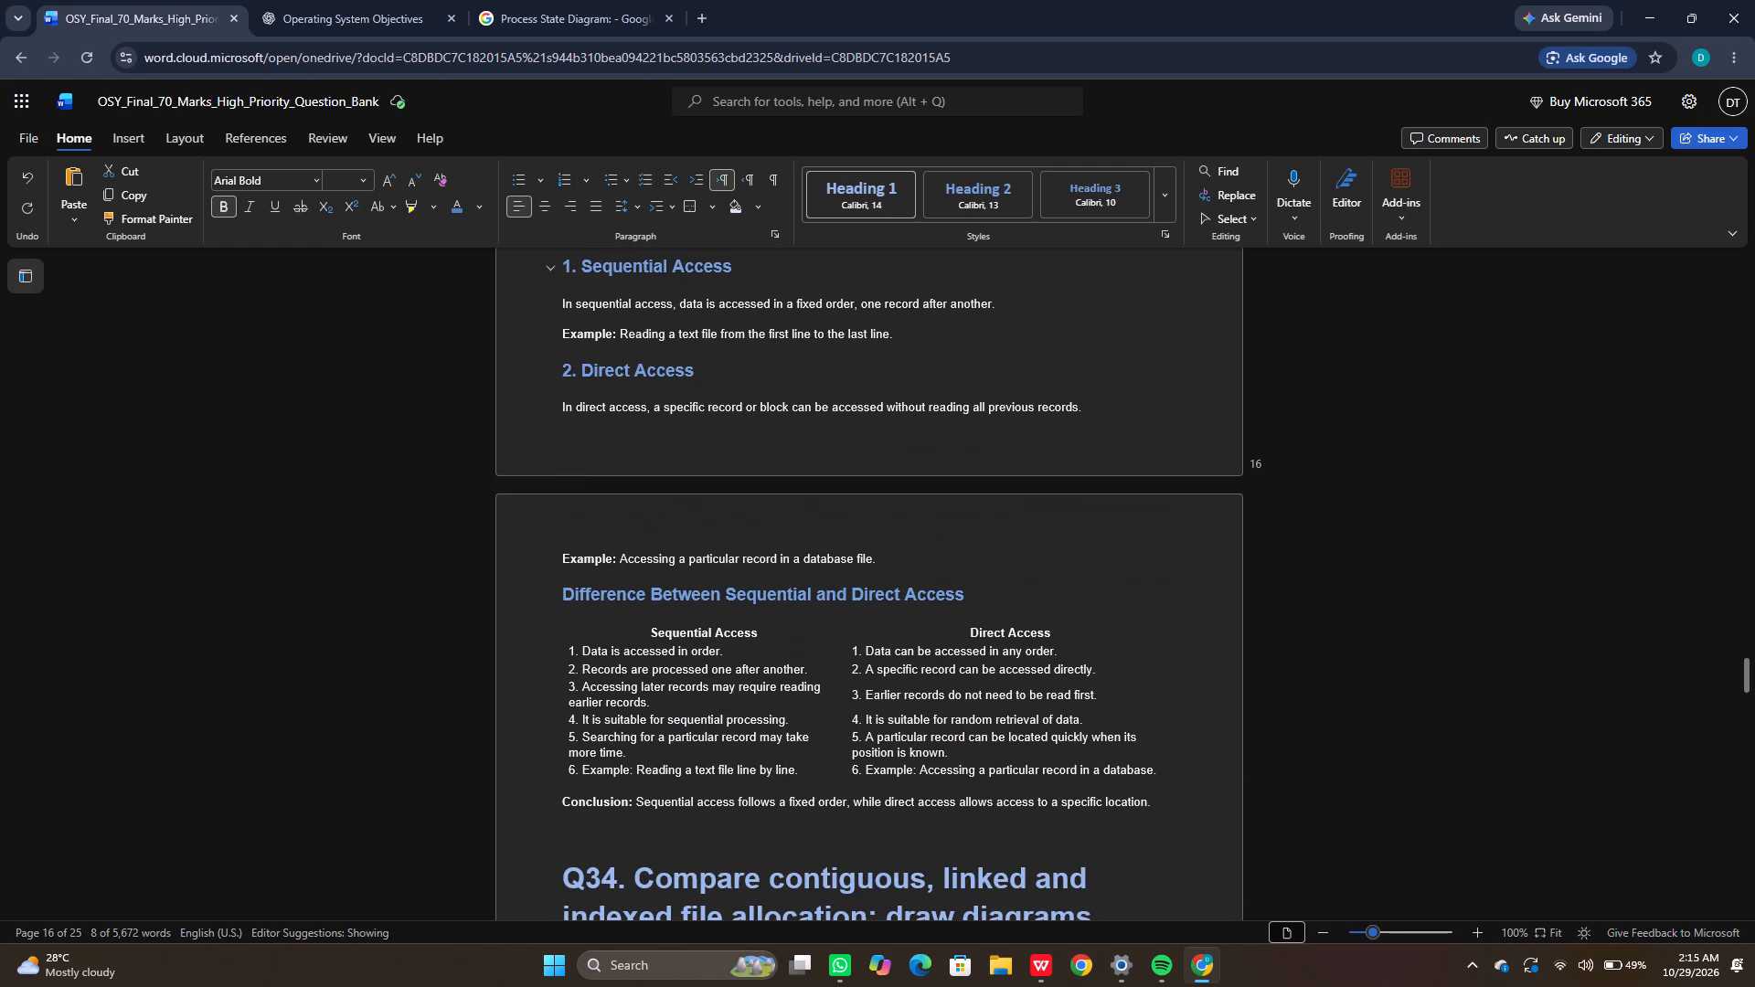
triple_click(650, 269)
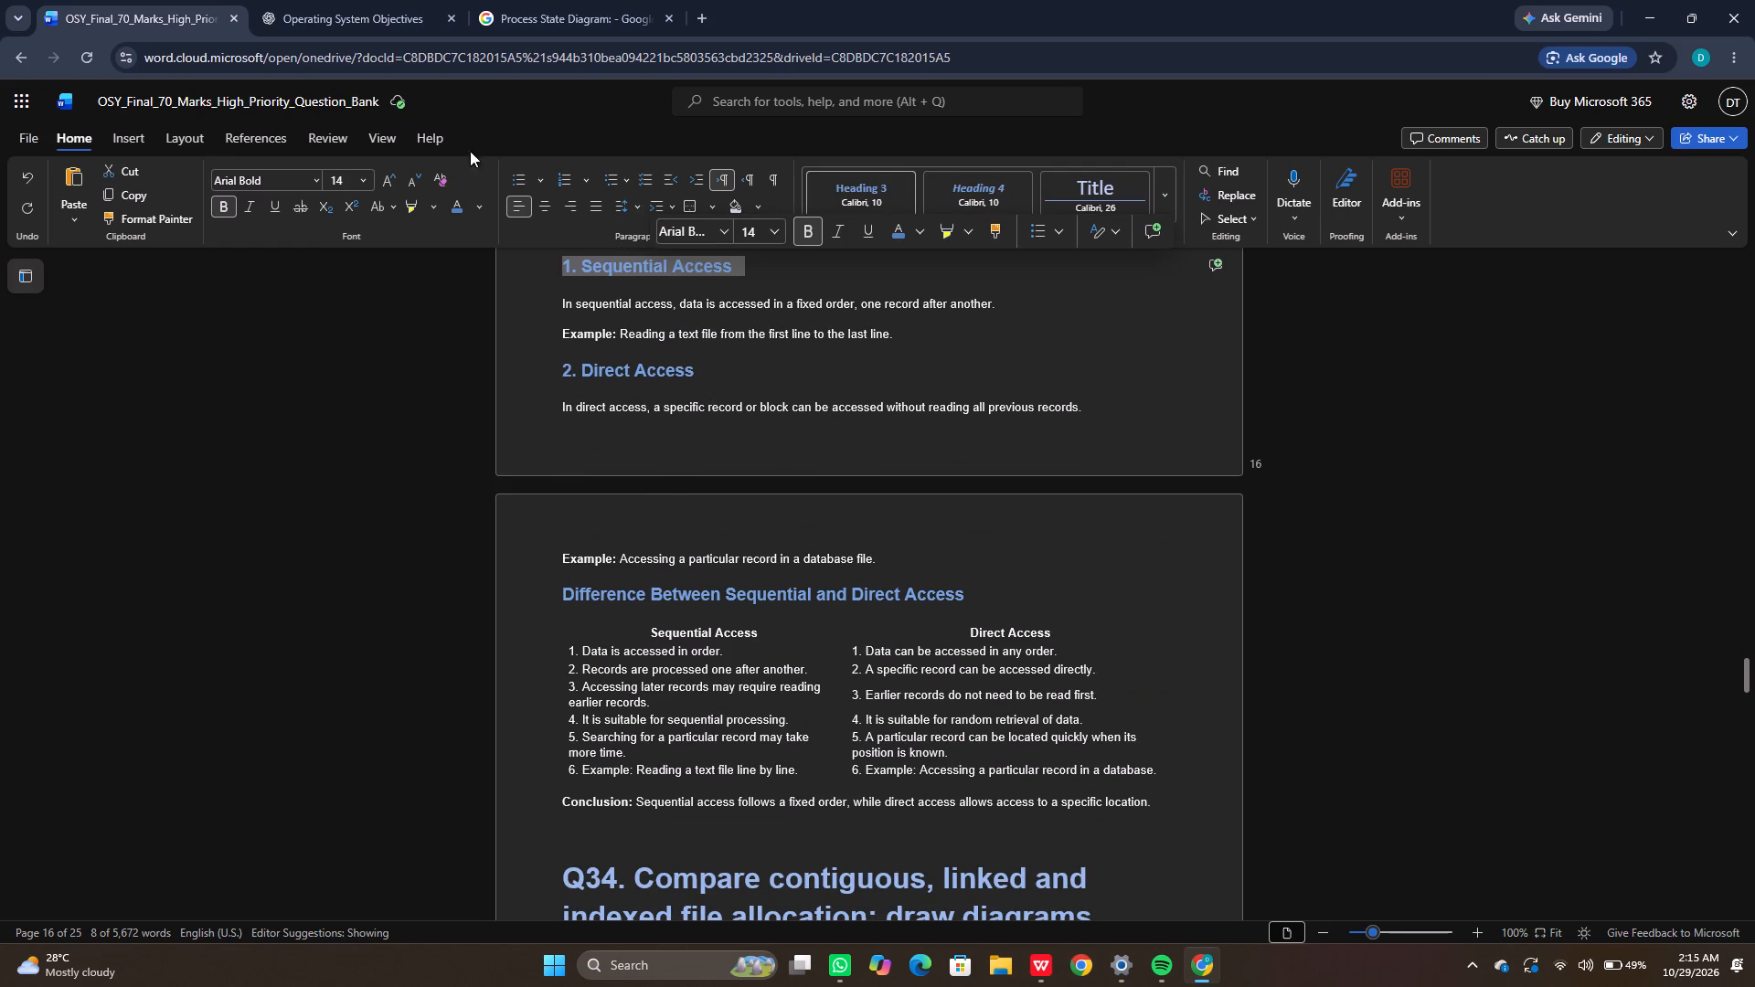
left_click(230, 206)
triple_click(652, 364)
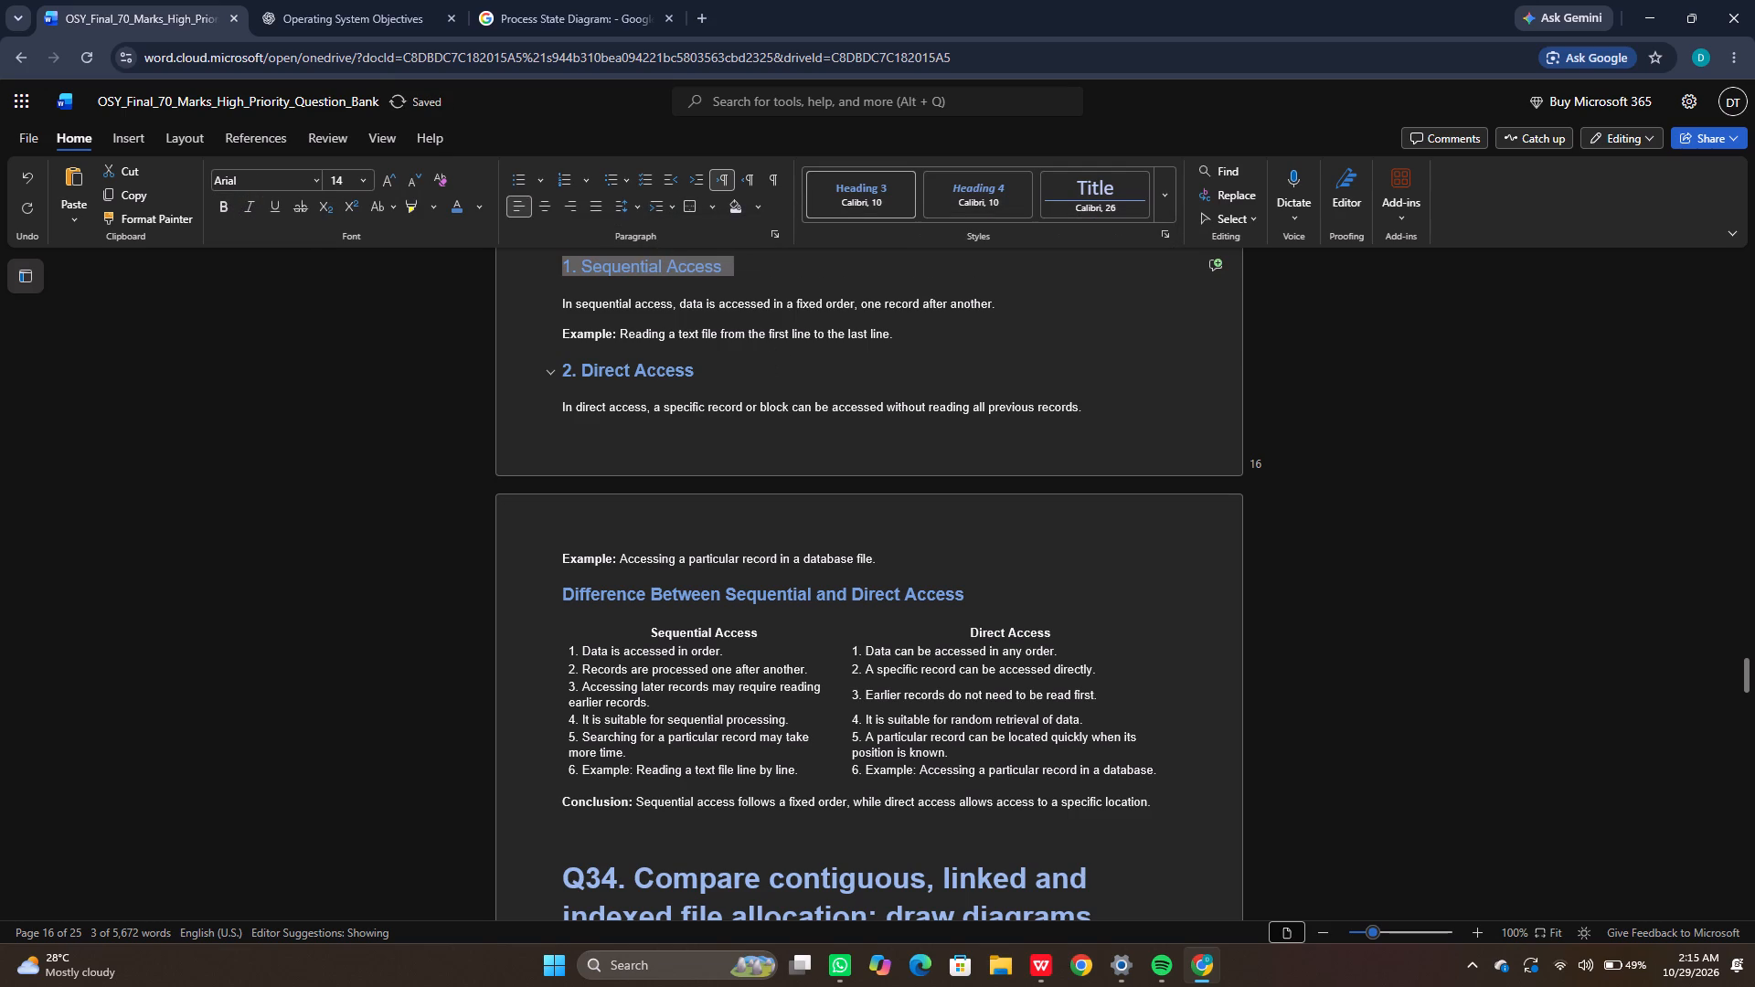
left_click(222, 190)
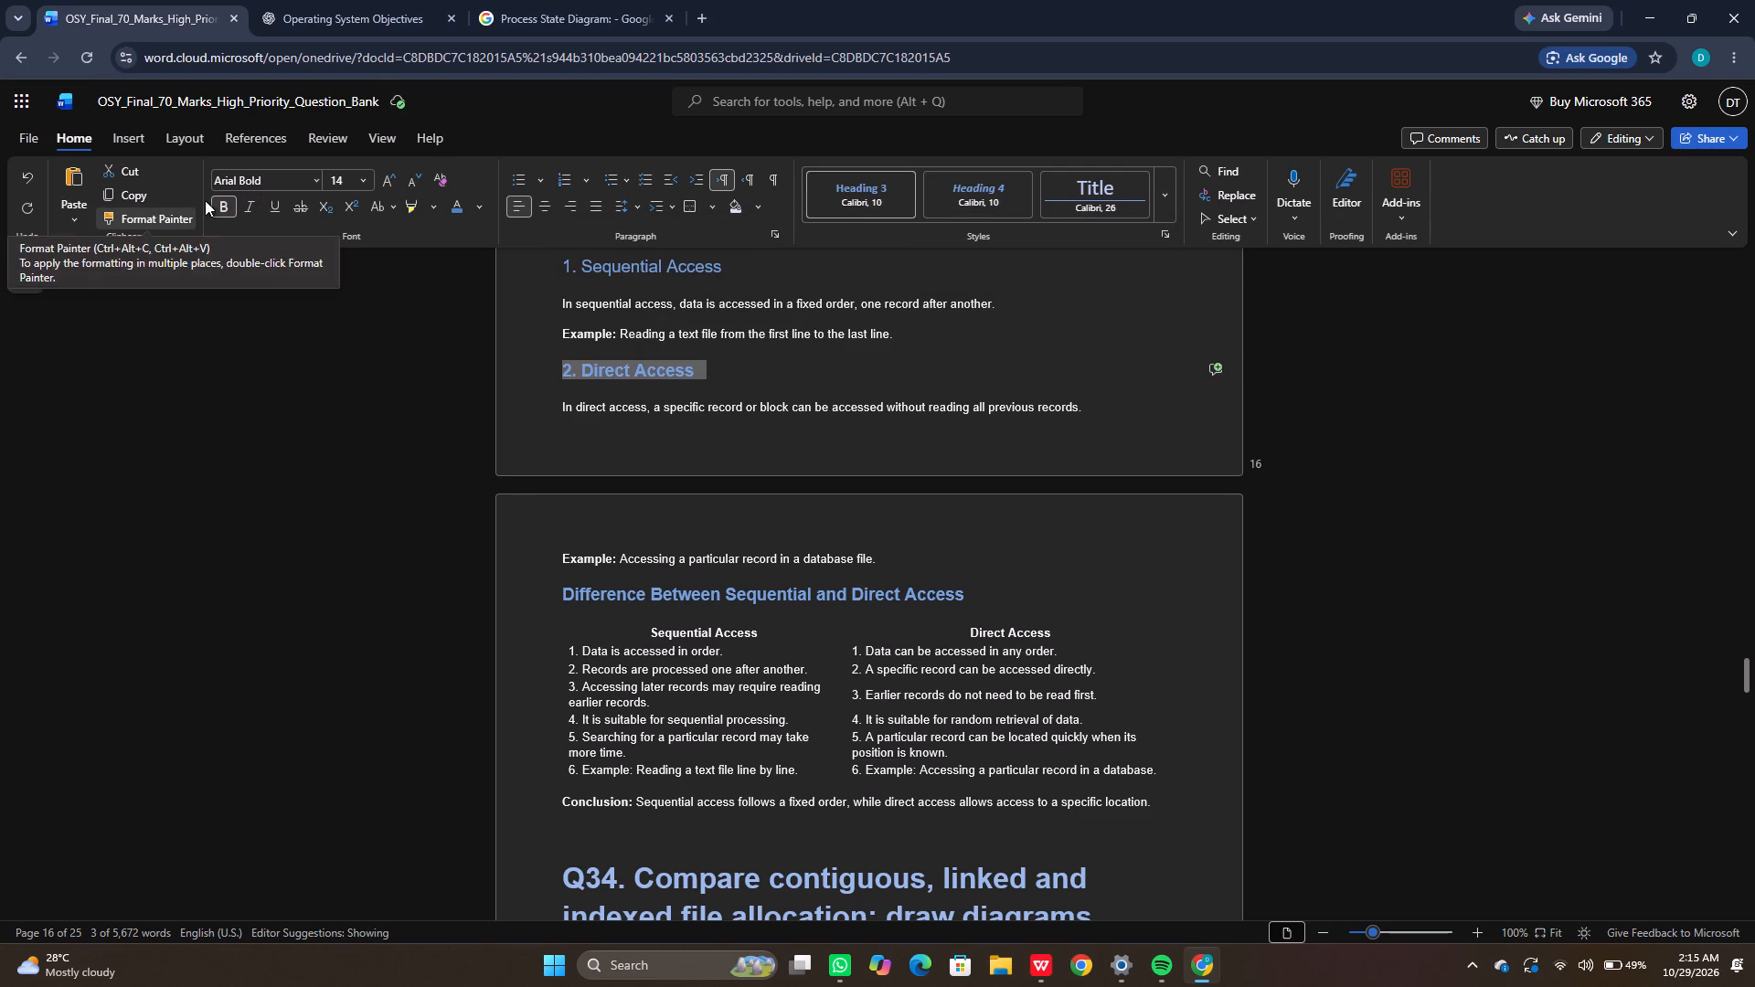
left_click(221, 200)
triple_click(764, 587)
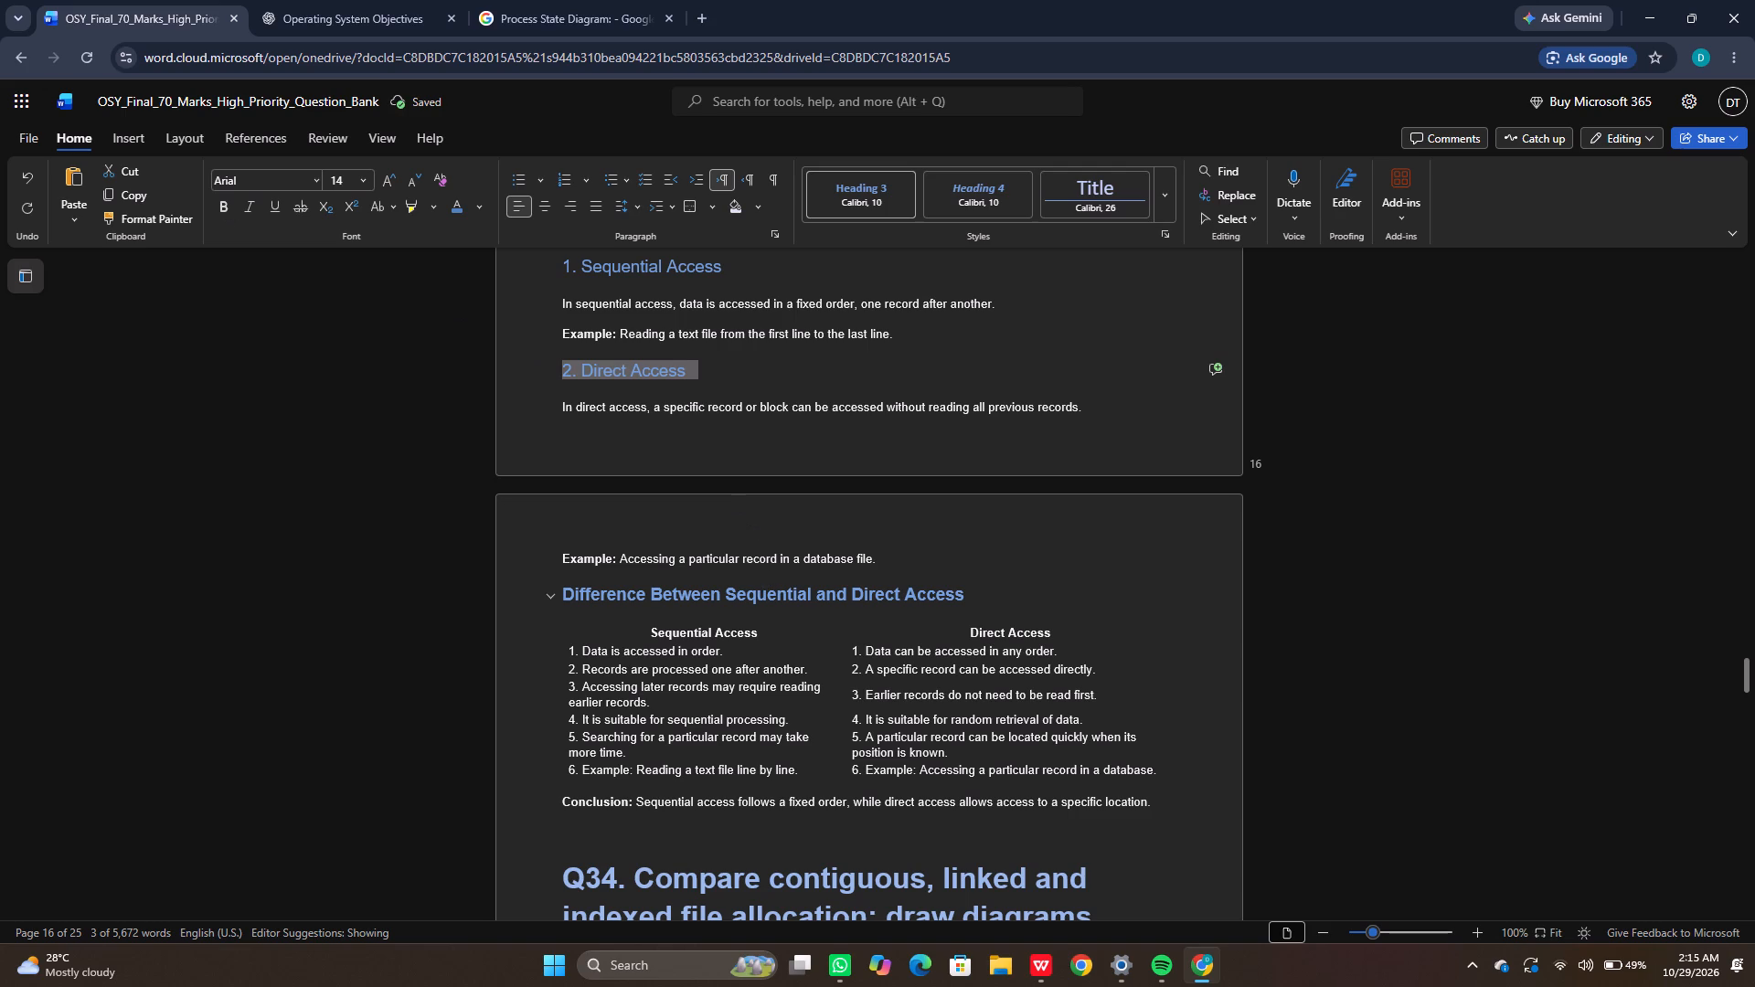
left_click(227, 196)
Shrink the Q34 question heading about contiguous, linked and indexed file allocation by four font-size increments.
scroll(976, 677, "down", 3)
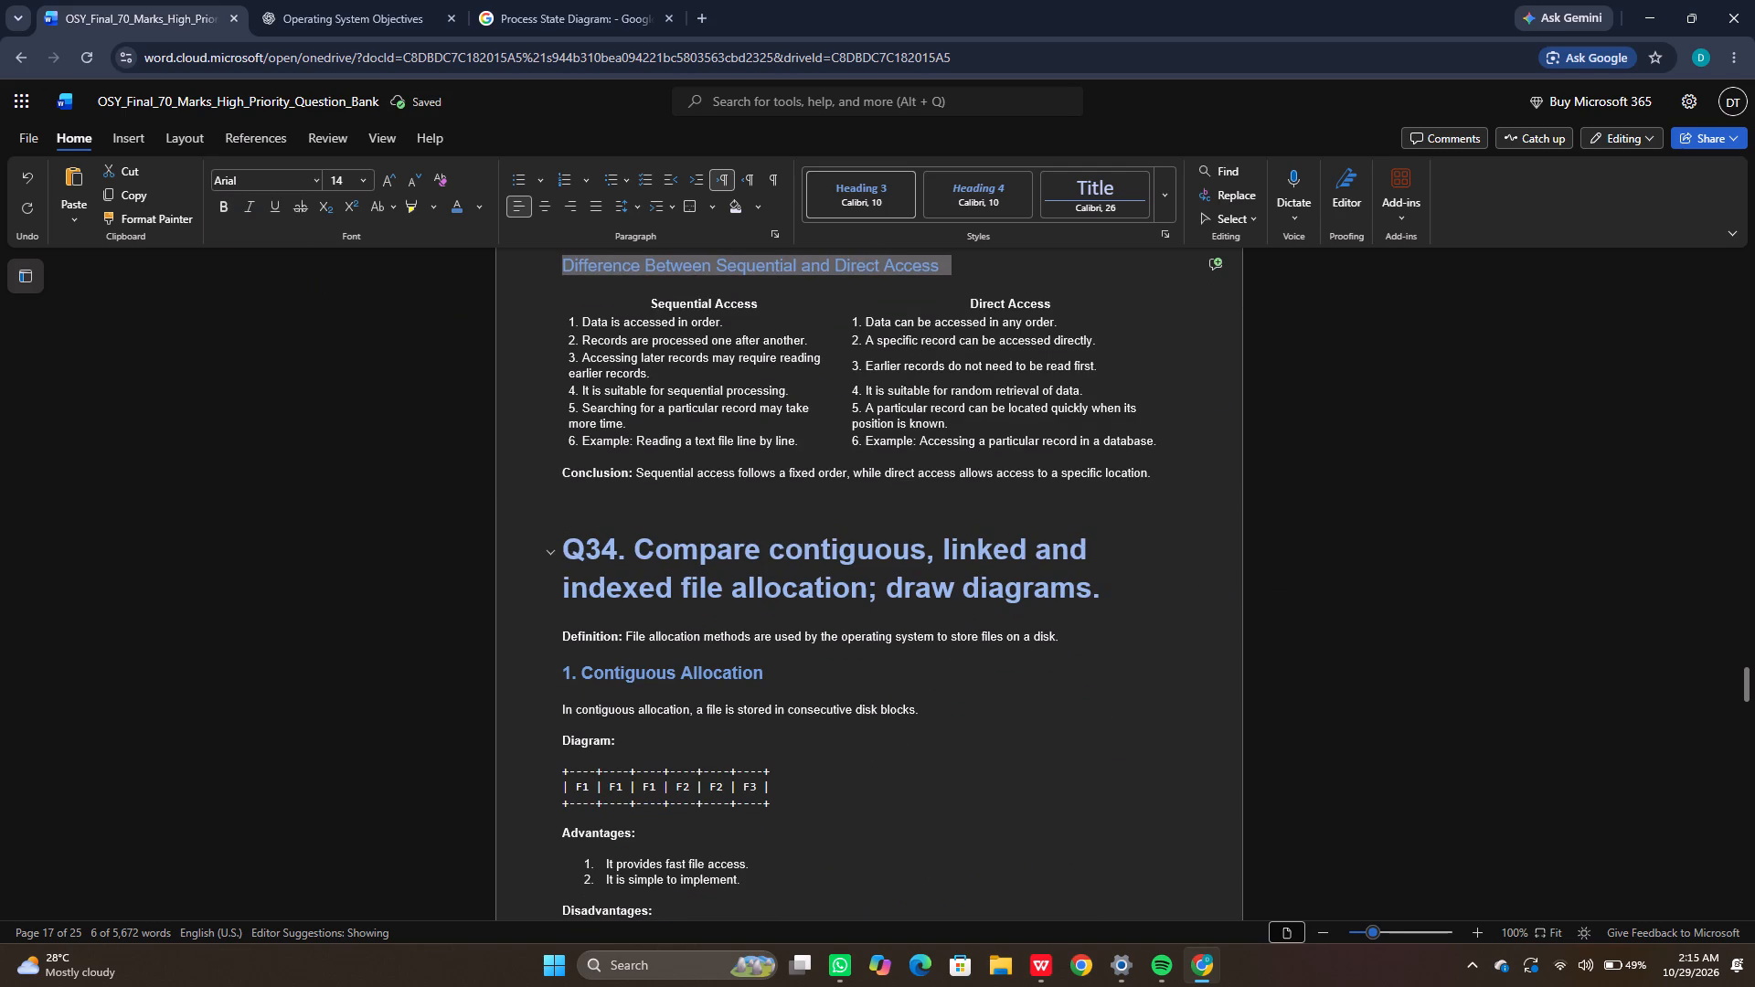
triple_click(784, 589)
left_click(784, 589)
triple_click(784, 589)
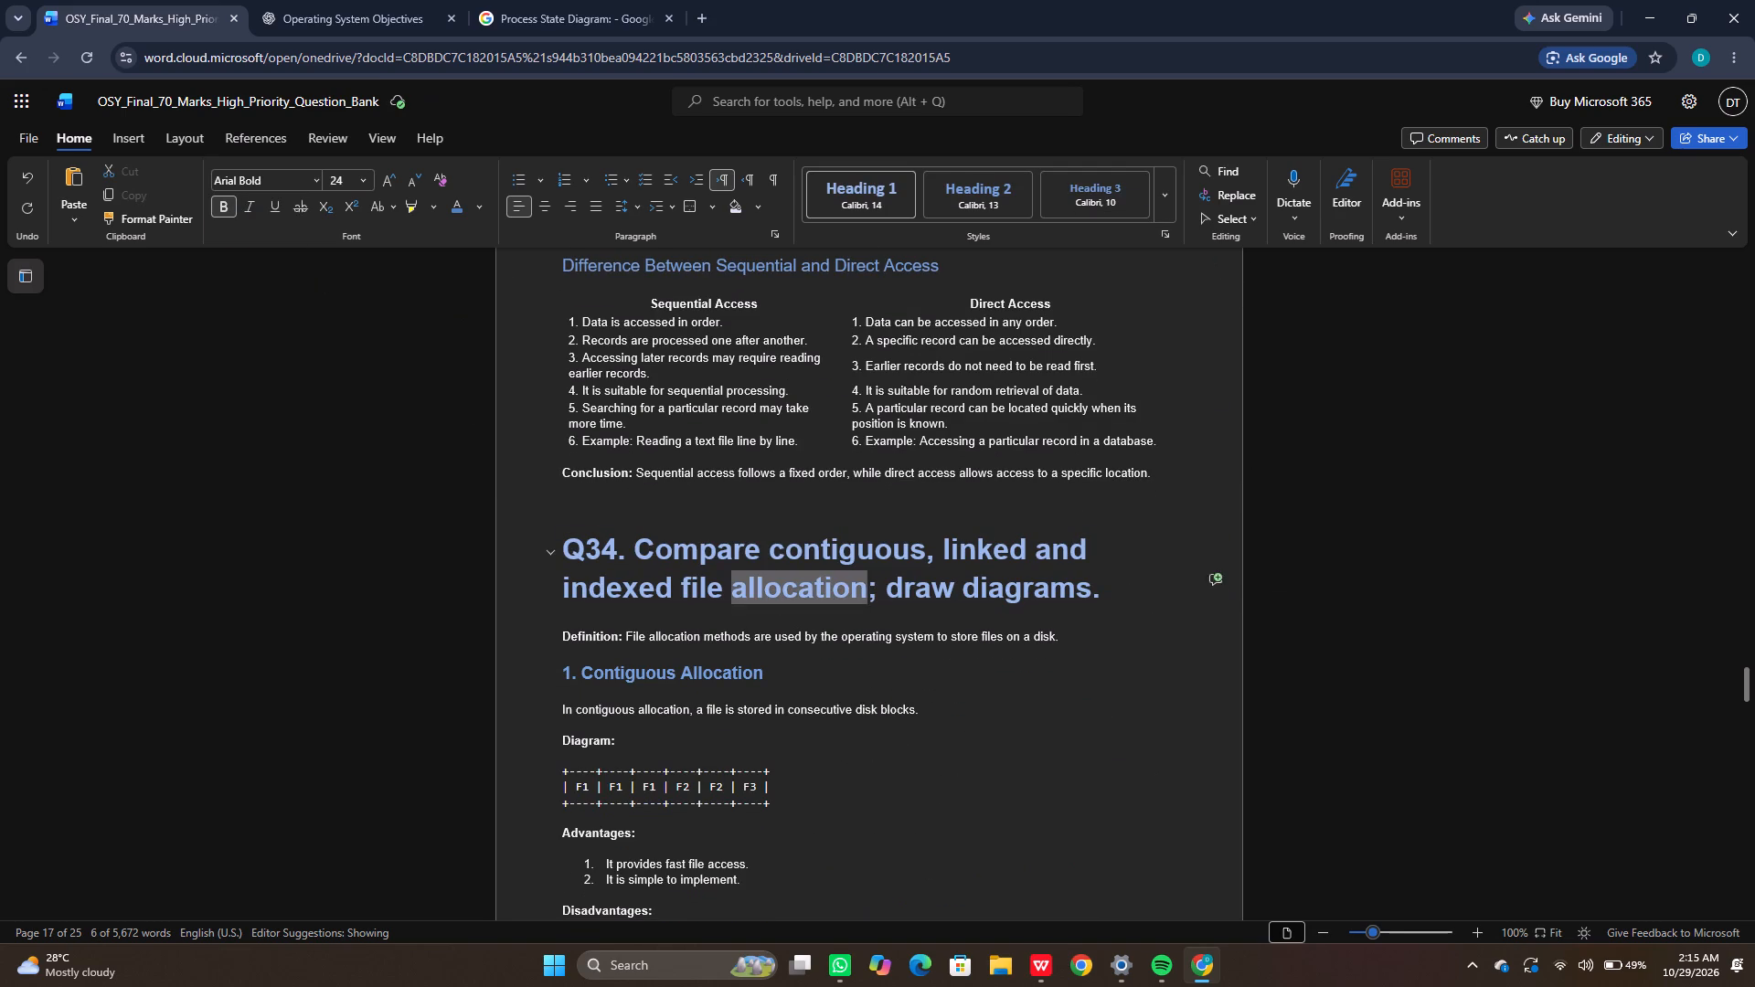
double_click(402, 175)
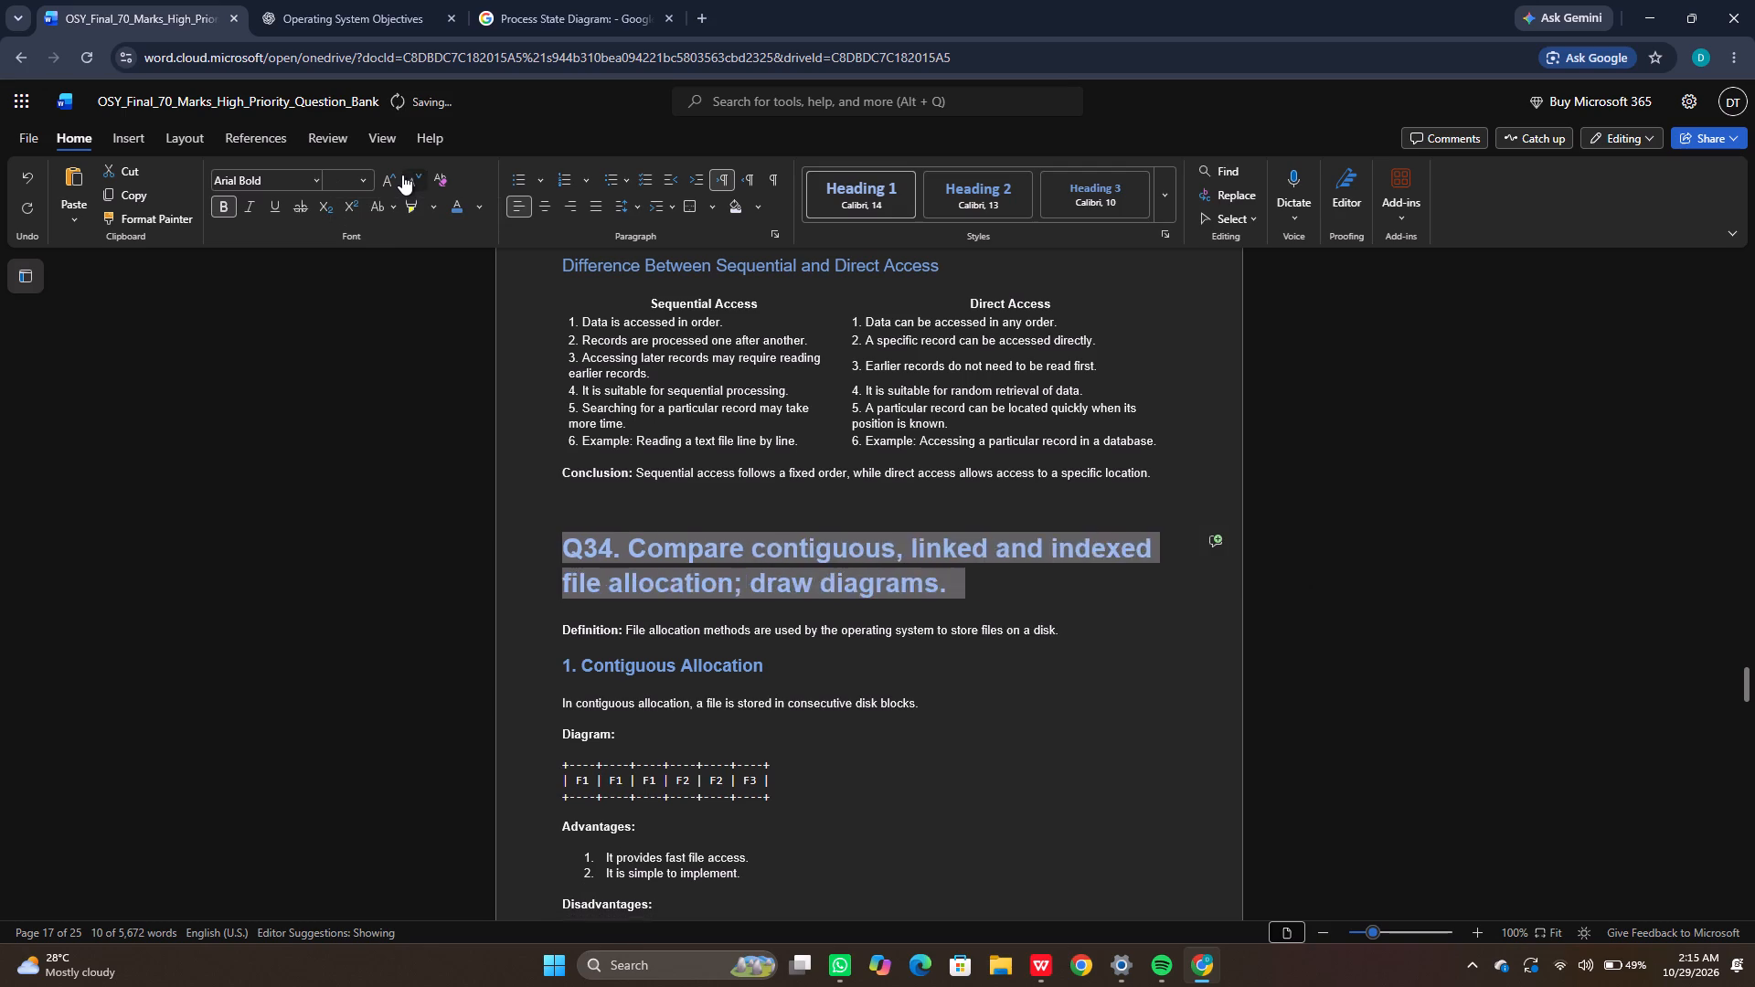
left_click(402, 175)
left_click(402, 175)
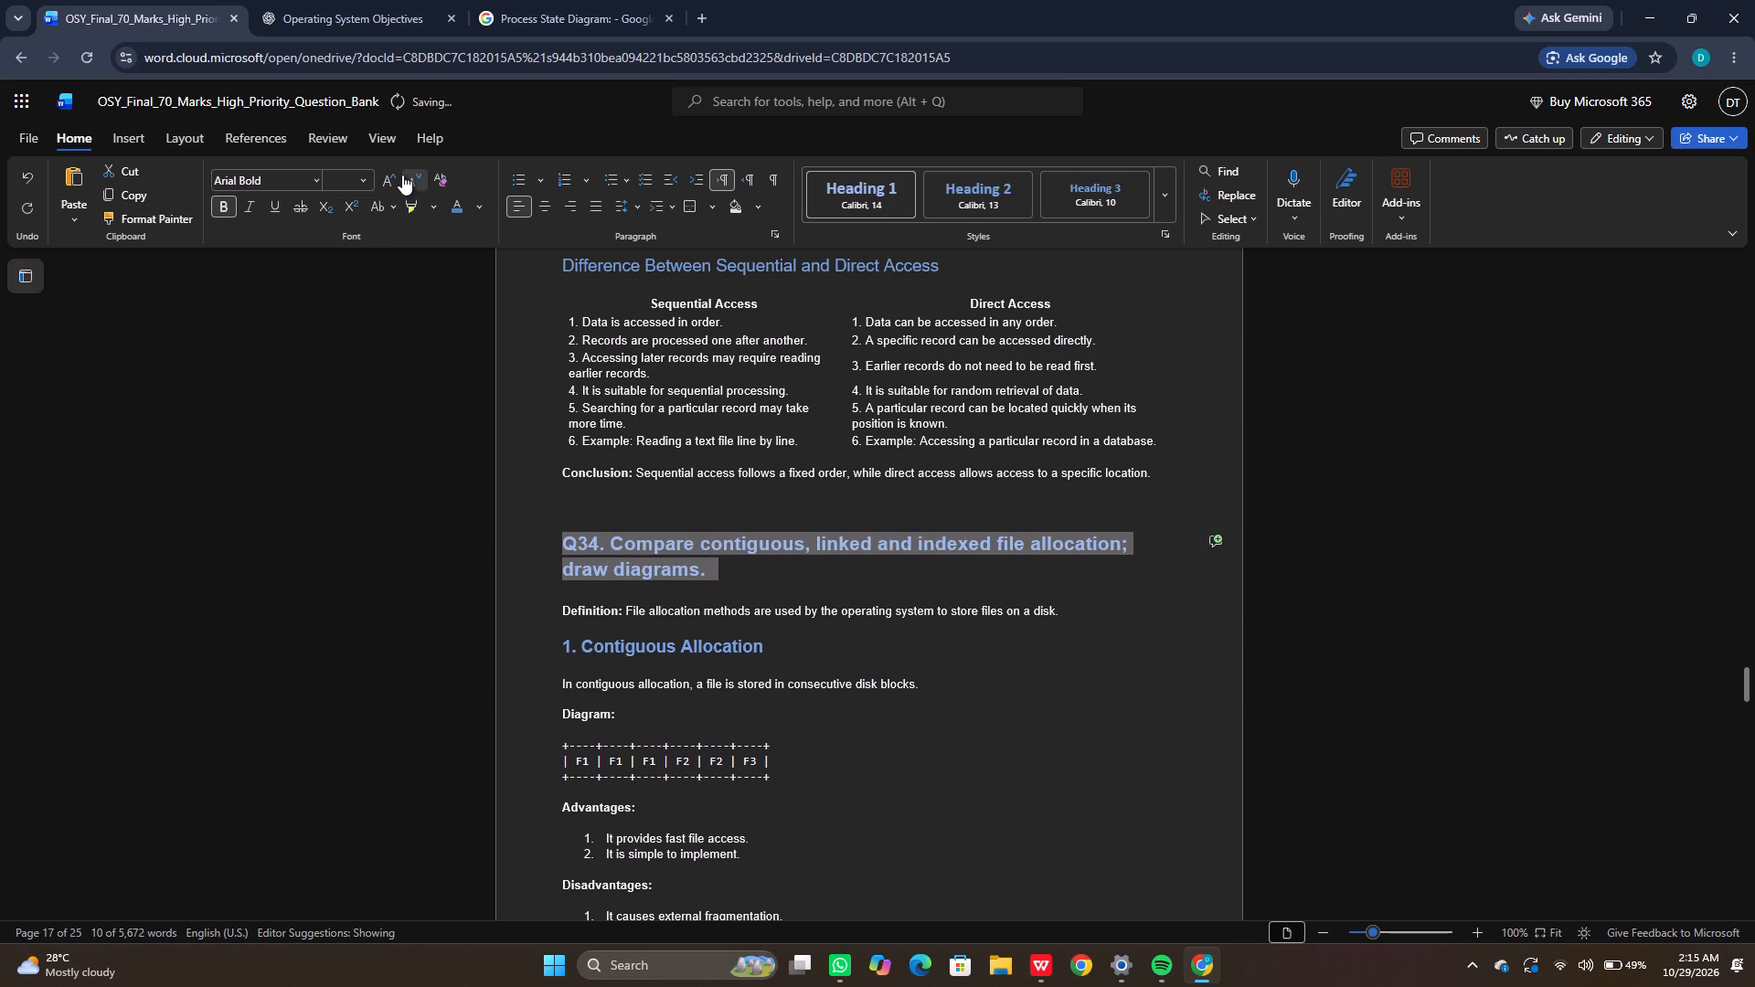
Turn off bold on the "1. Contiguous Allocation", "2. Linked Allocation", "3. Indexed Allocation" and "Comparison" subheadings in the Q34 answer.
triple_click(603, 643)
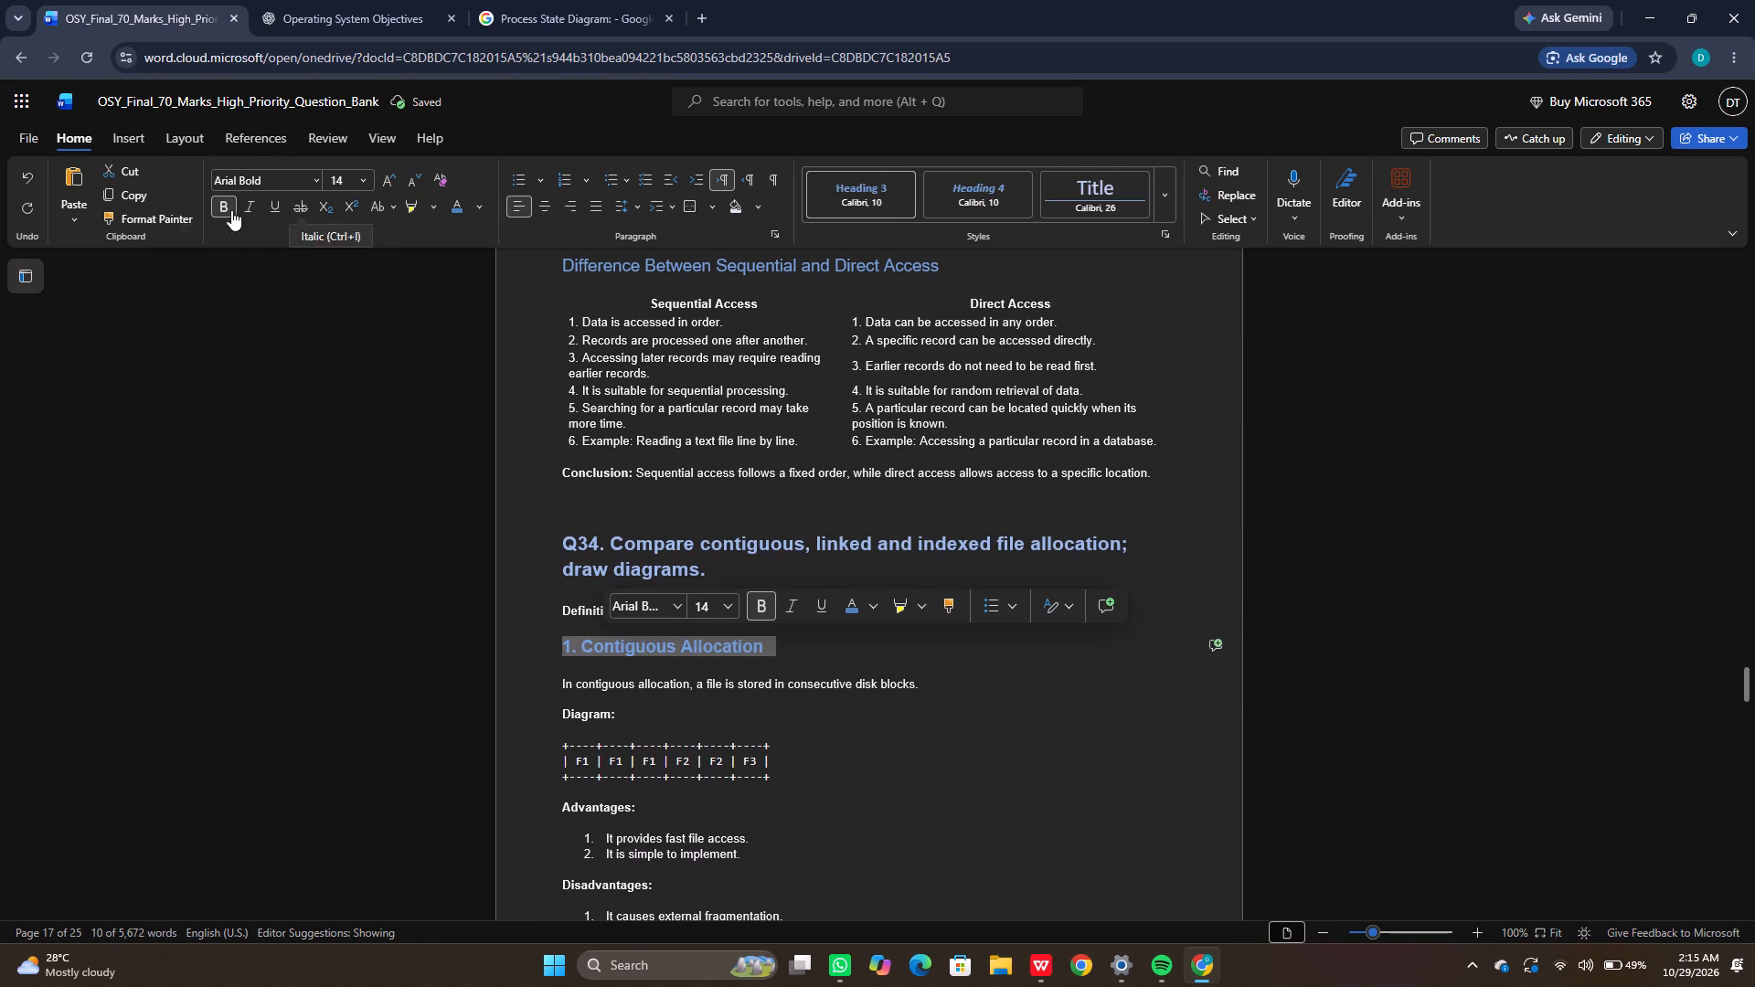
left_click(224, 205)
scroll(807, 745, "down", 4)
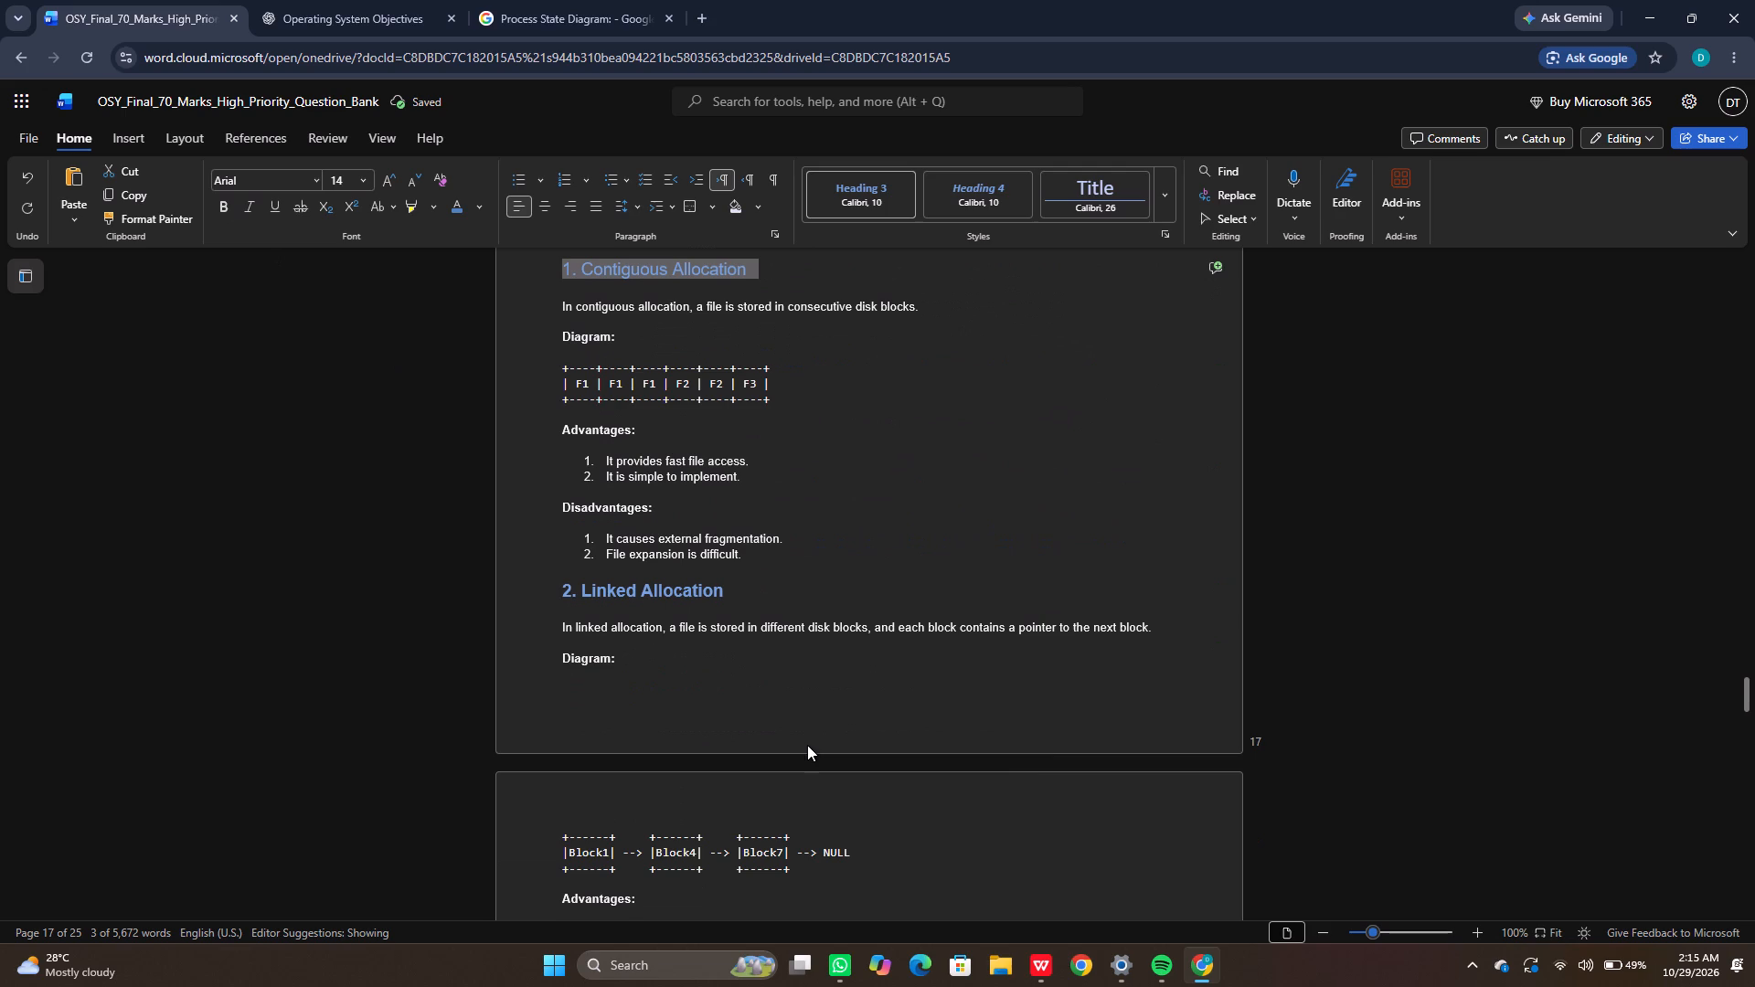
triple_click(624, 579)
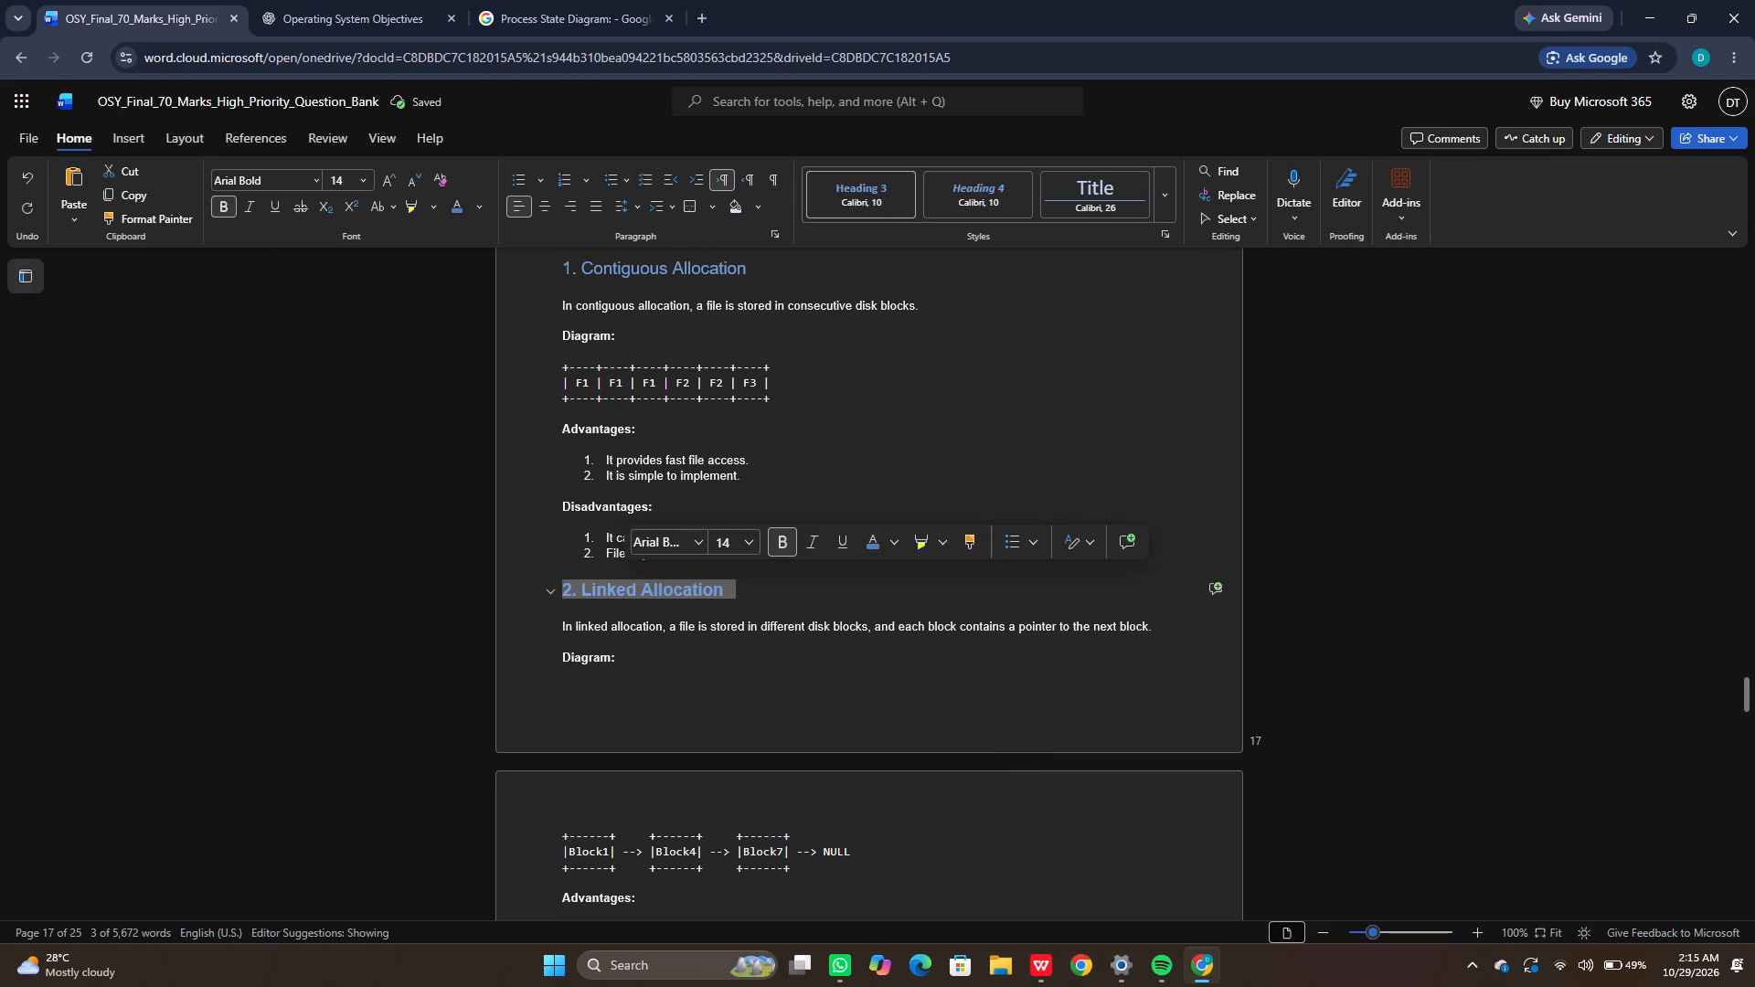
left_click(227, 200)
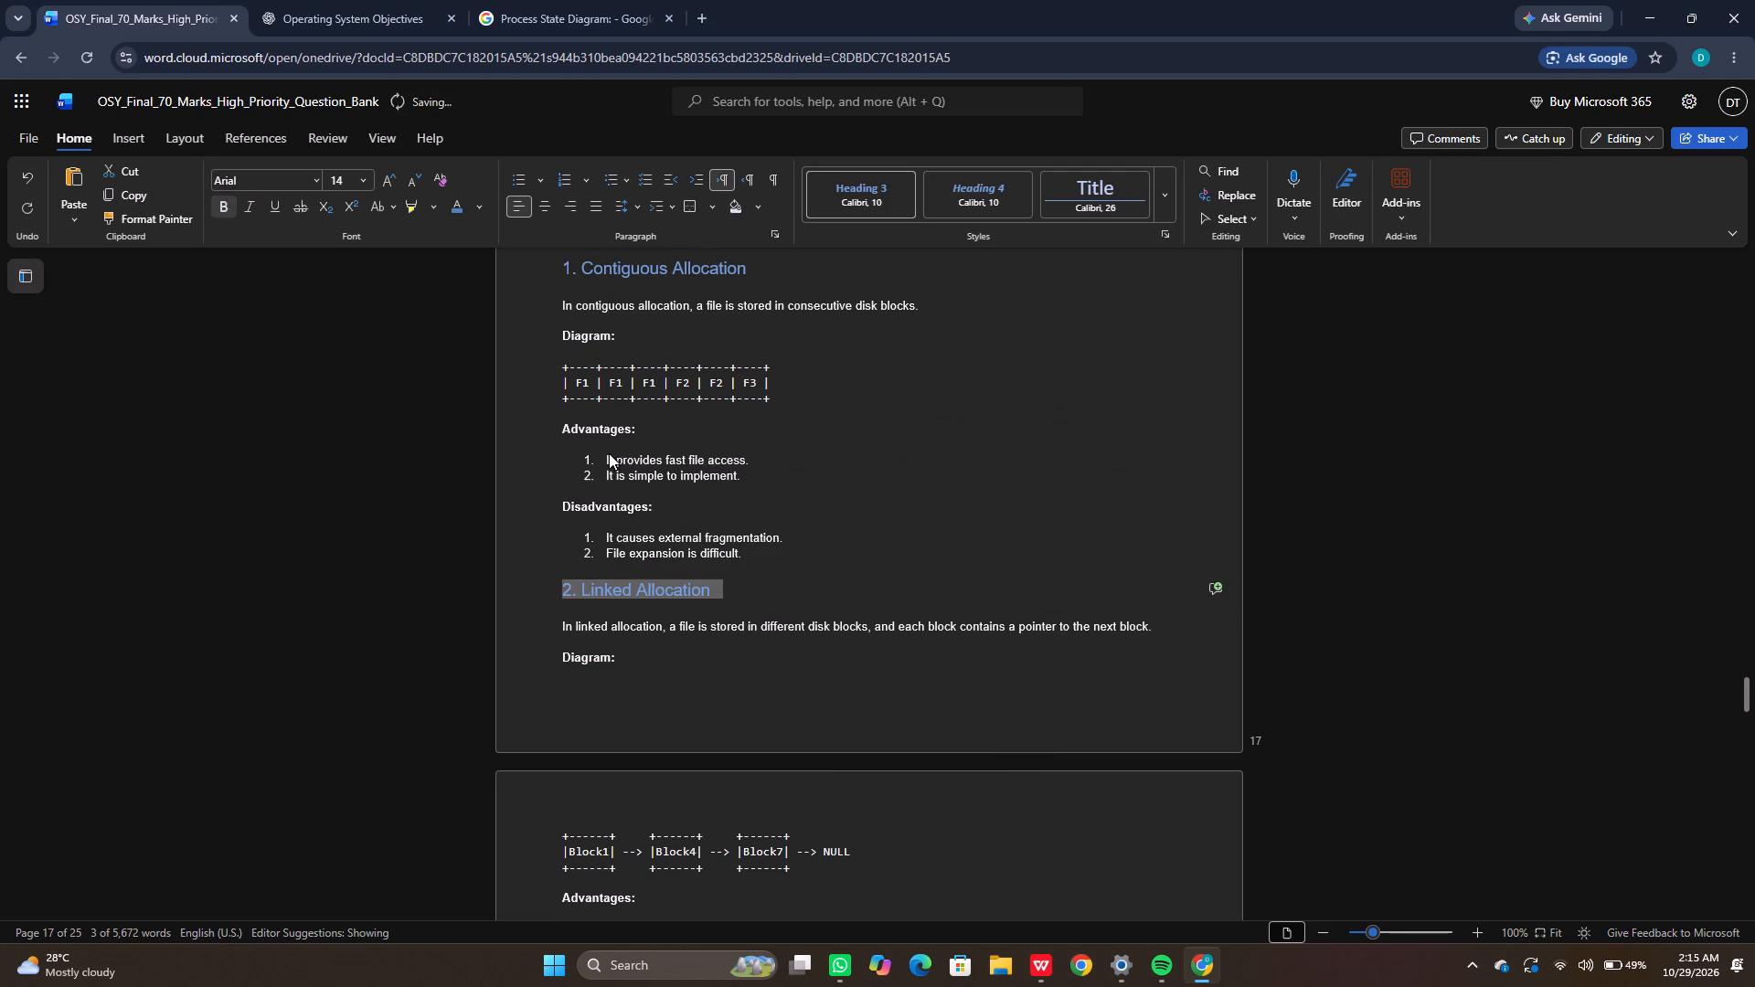
scroll(743, 595, "down", 5)
triple_click(670, 640)
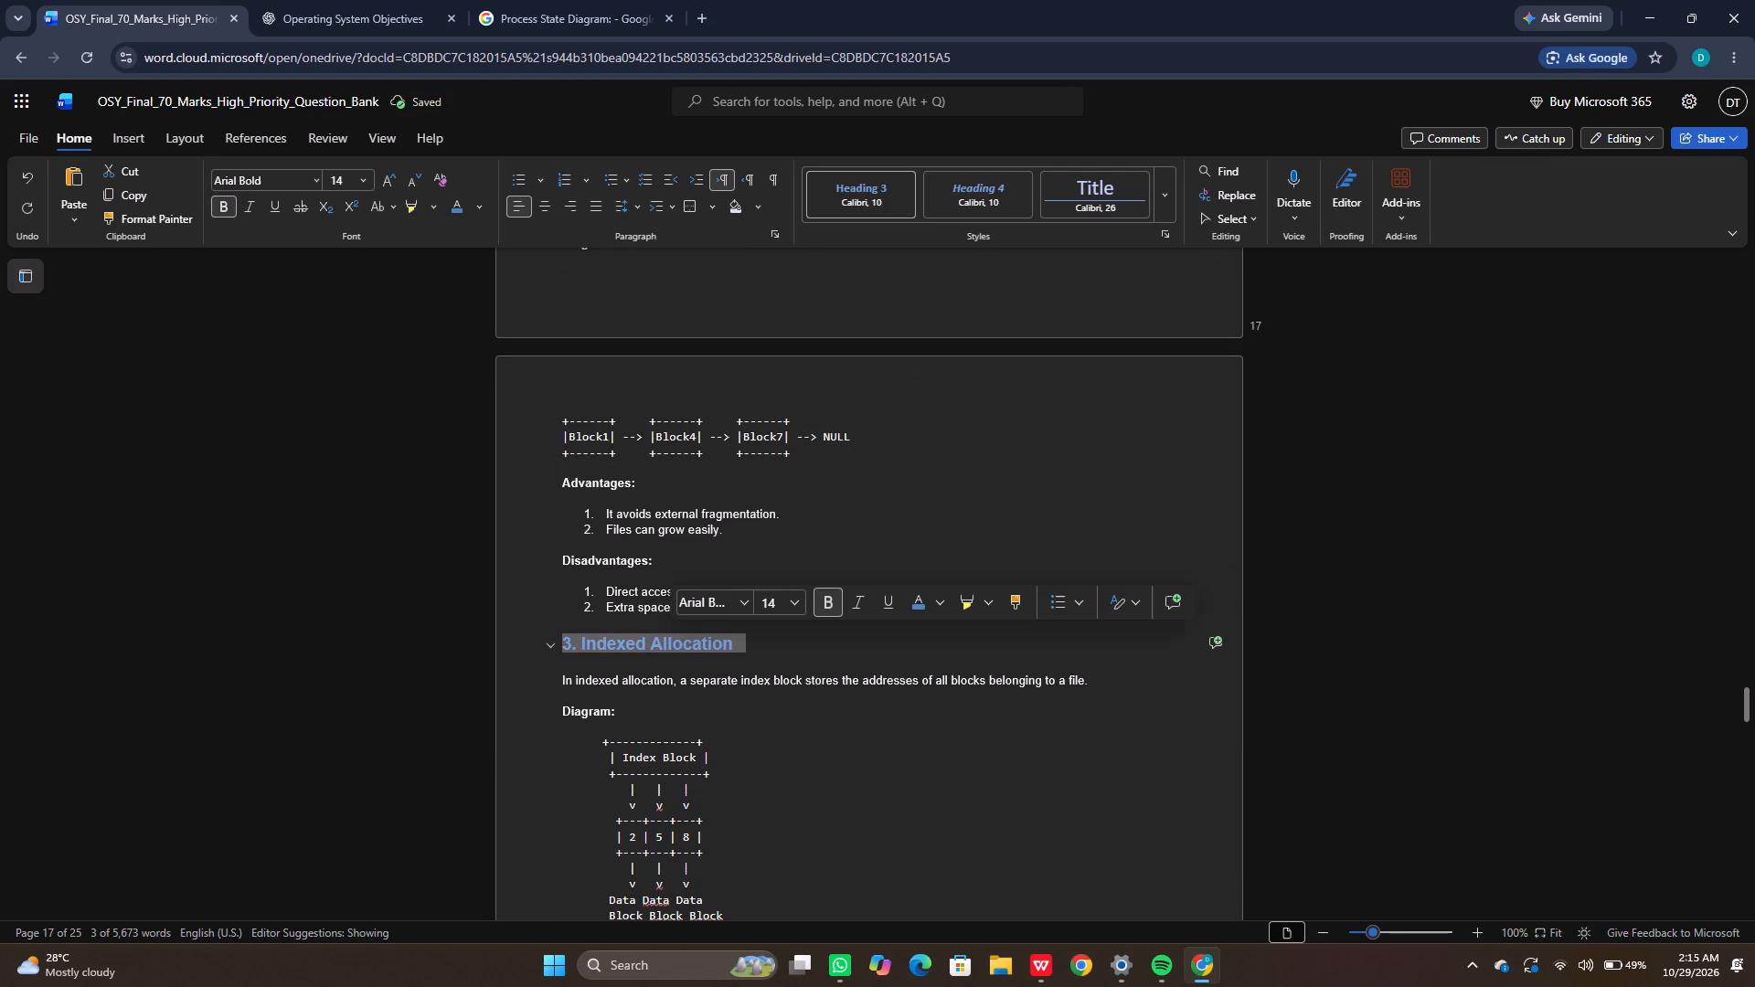
left_click(226, 196)
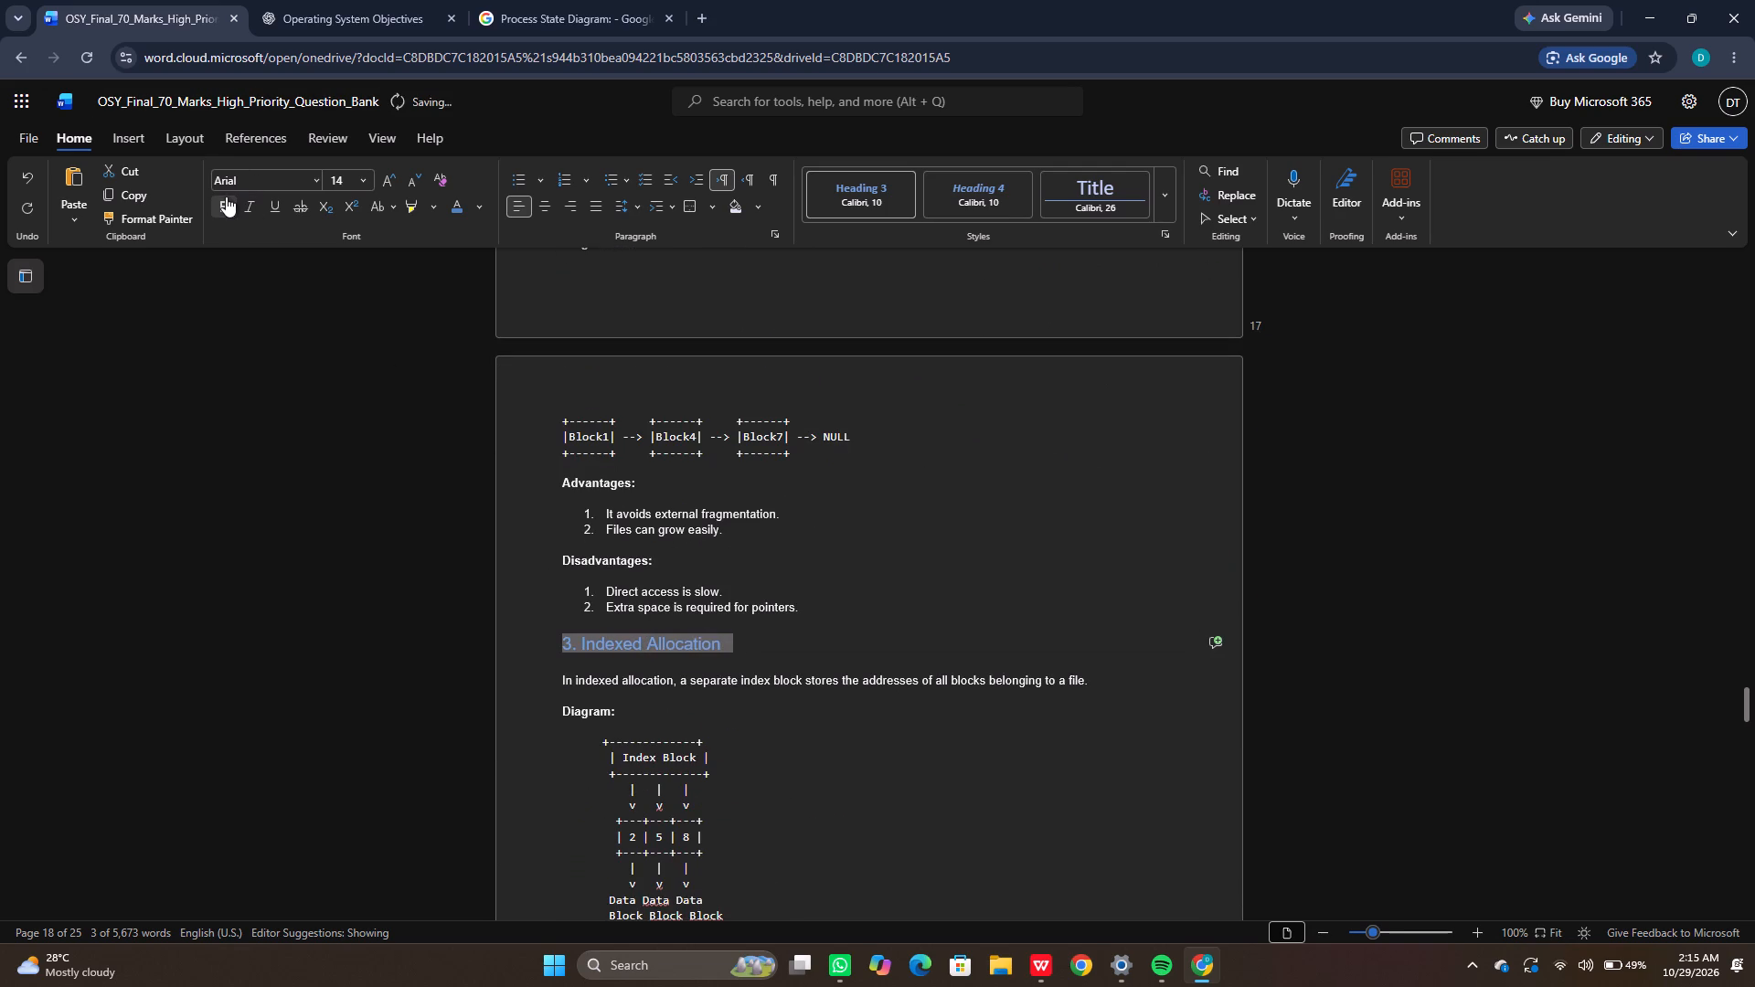
scroll(643, 613, "down", 3)
double_click(631, 710)
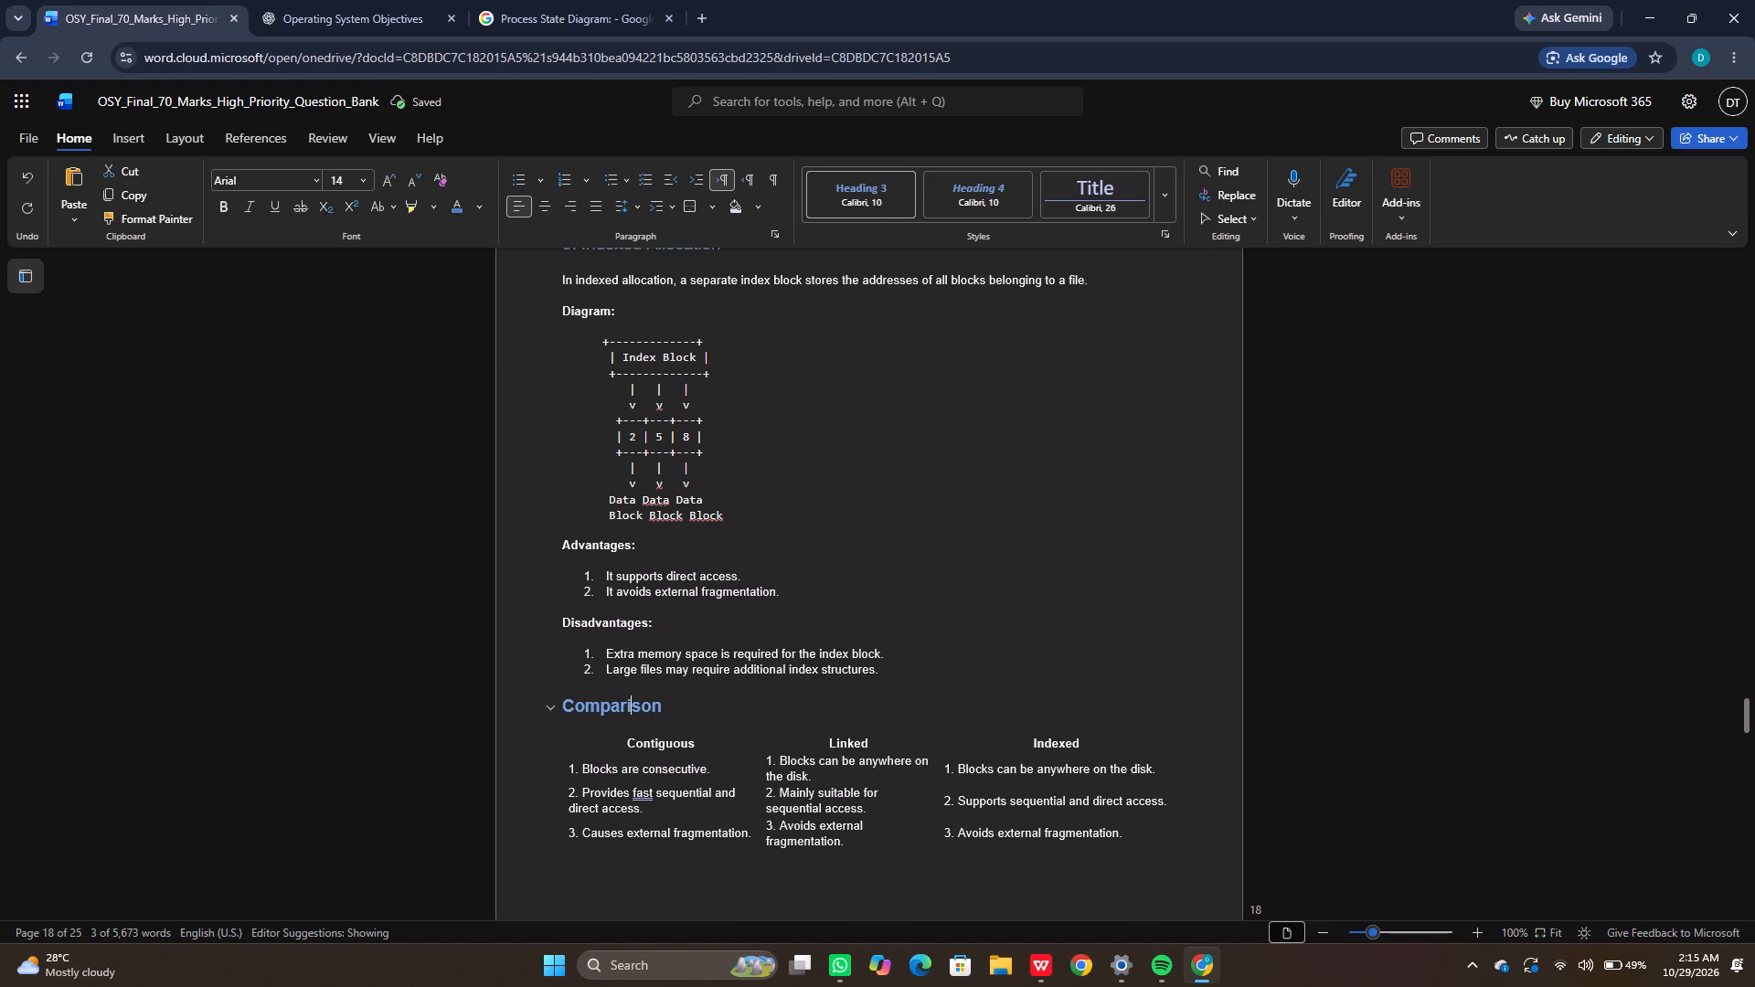
left_click(228, 207)
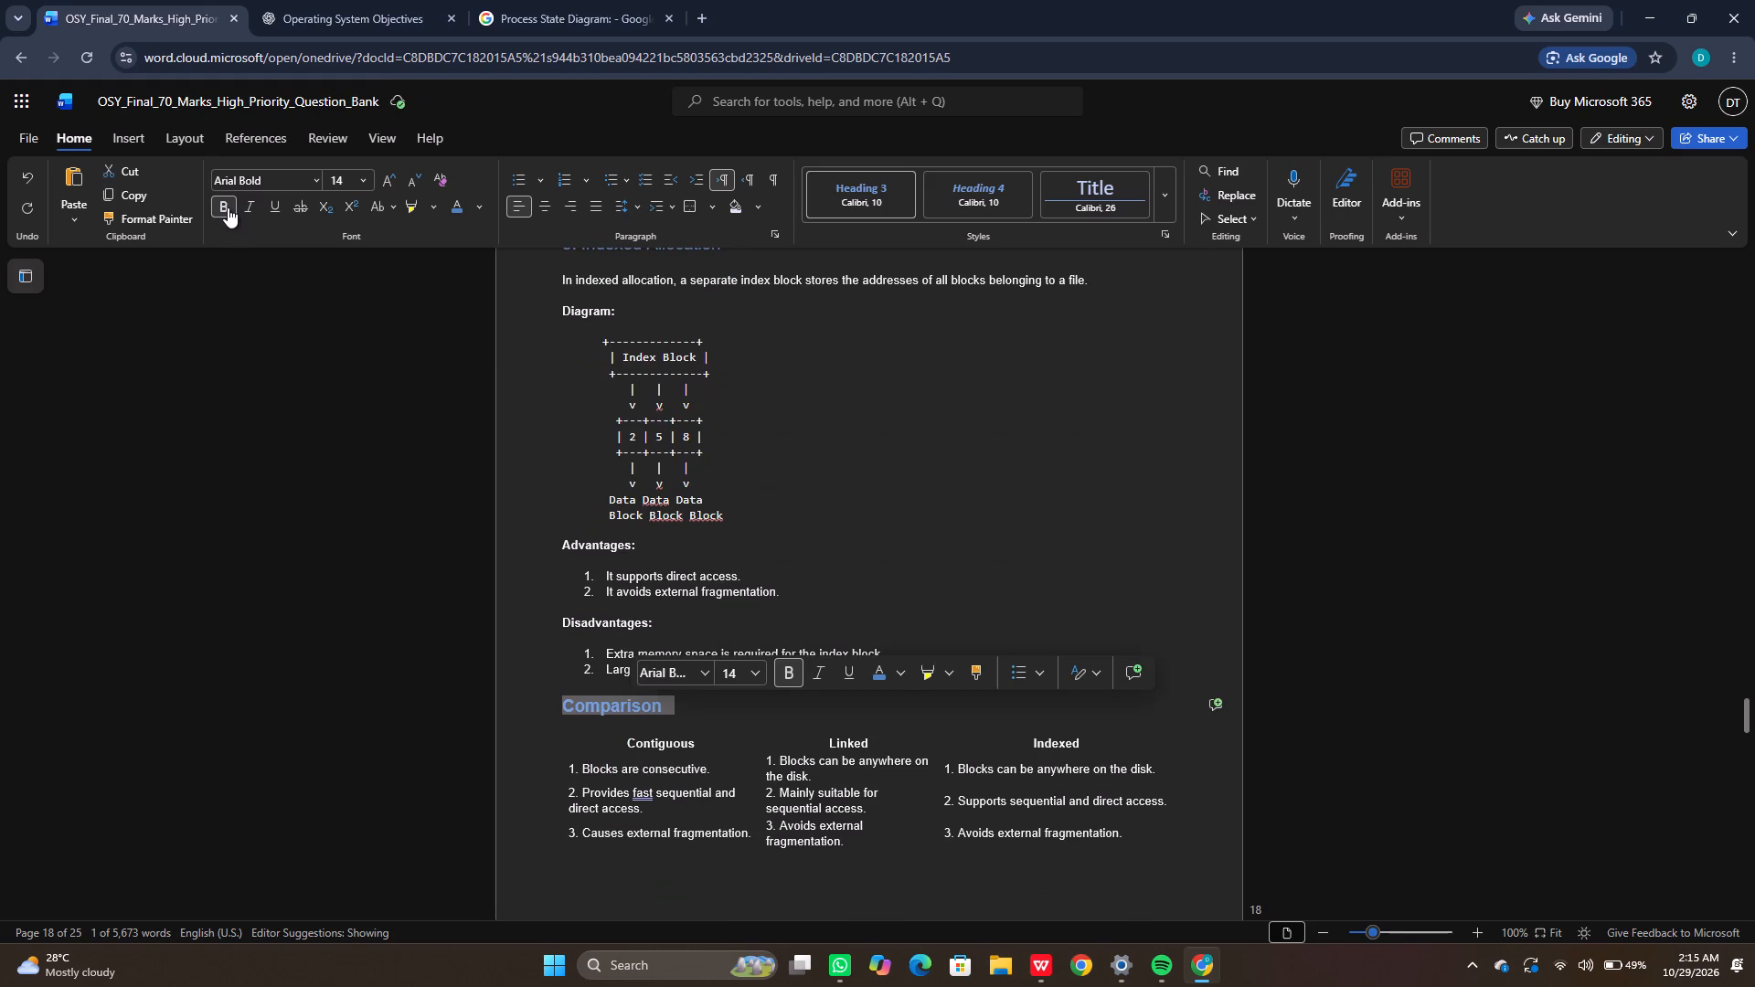
Shrink the Q35 question heading about free-space management methods by five font-size increments.
scroll(585, 548, "down", 4)
triple_click(676, 761)
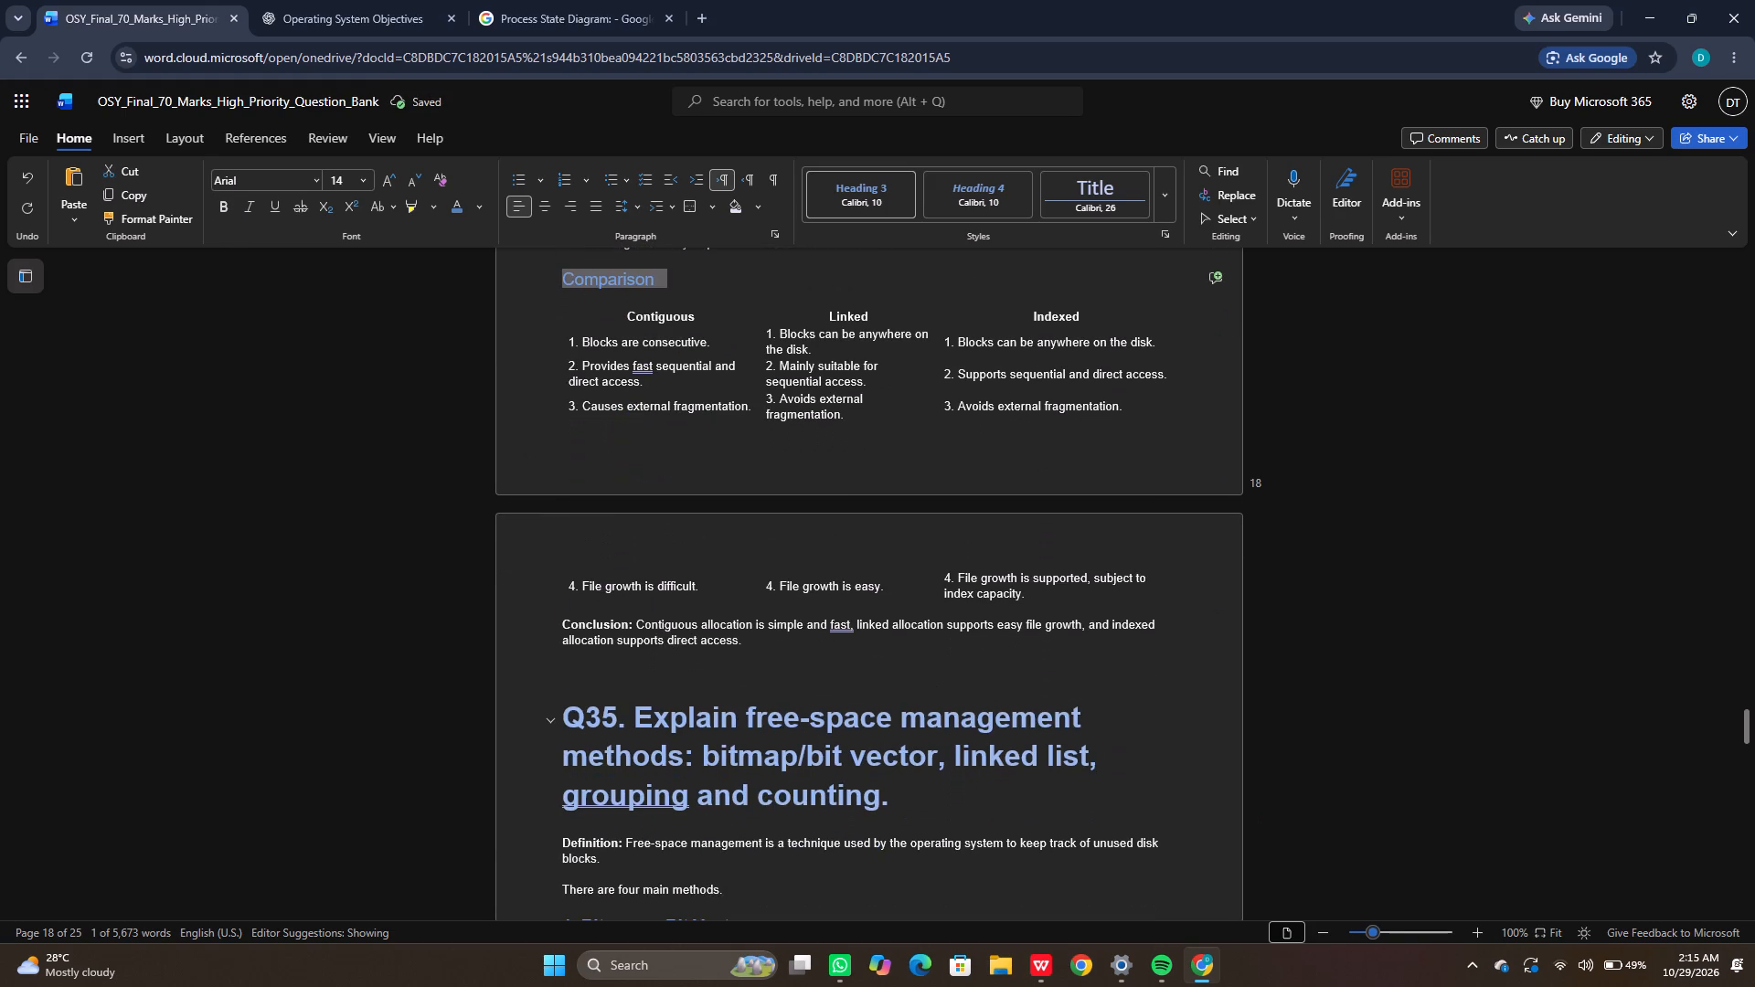
triple_click(420, 182)
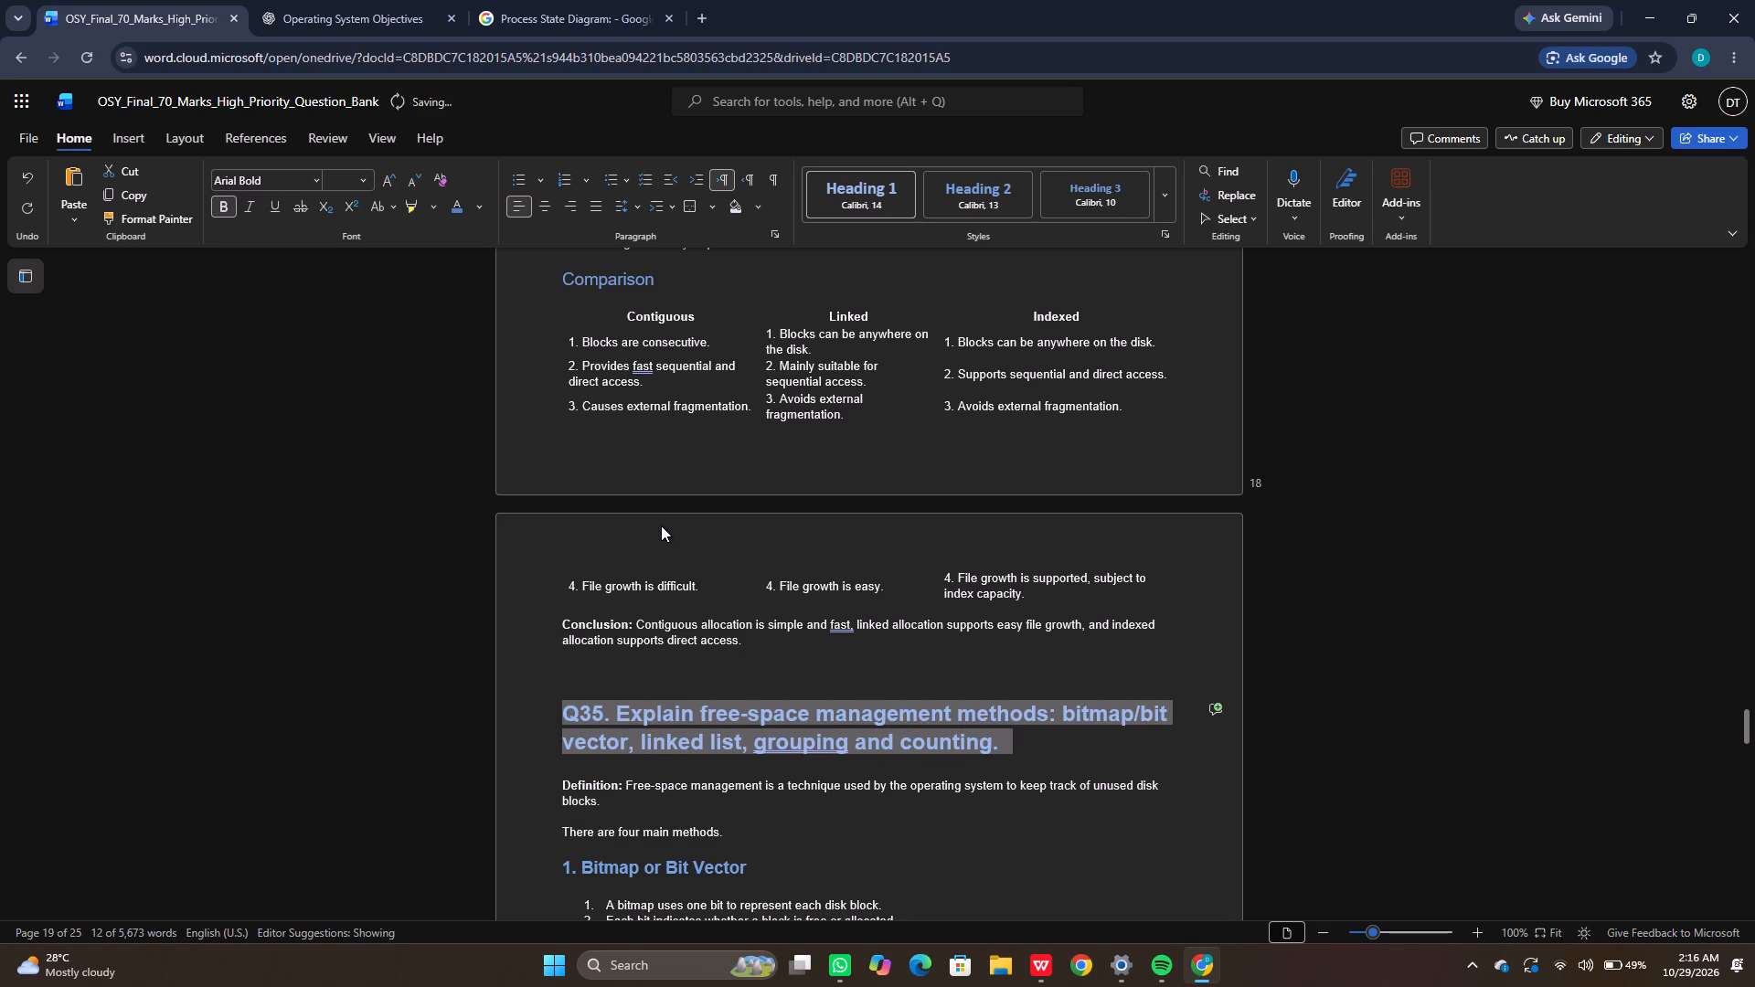
left_click(416, 173)
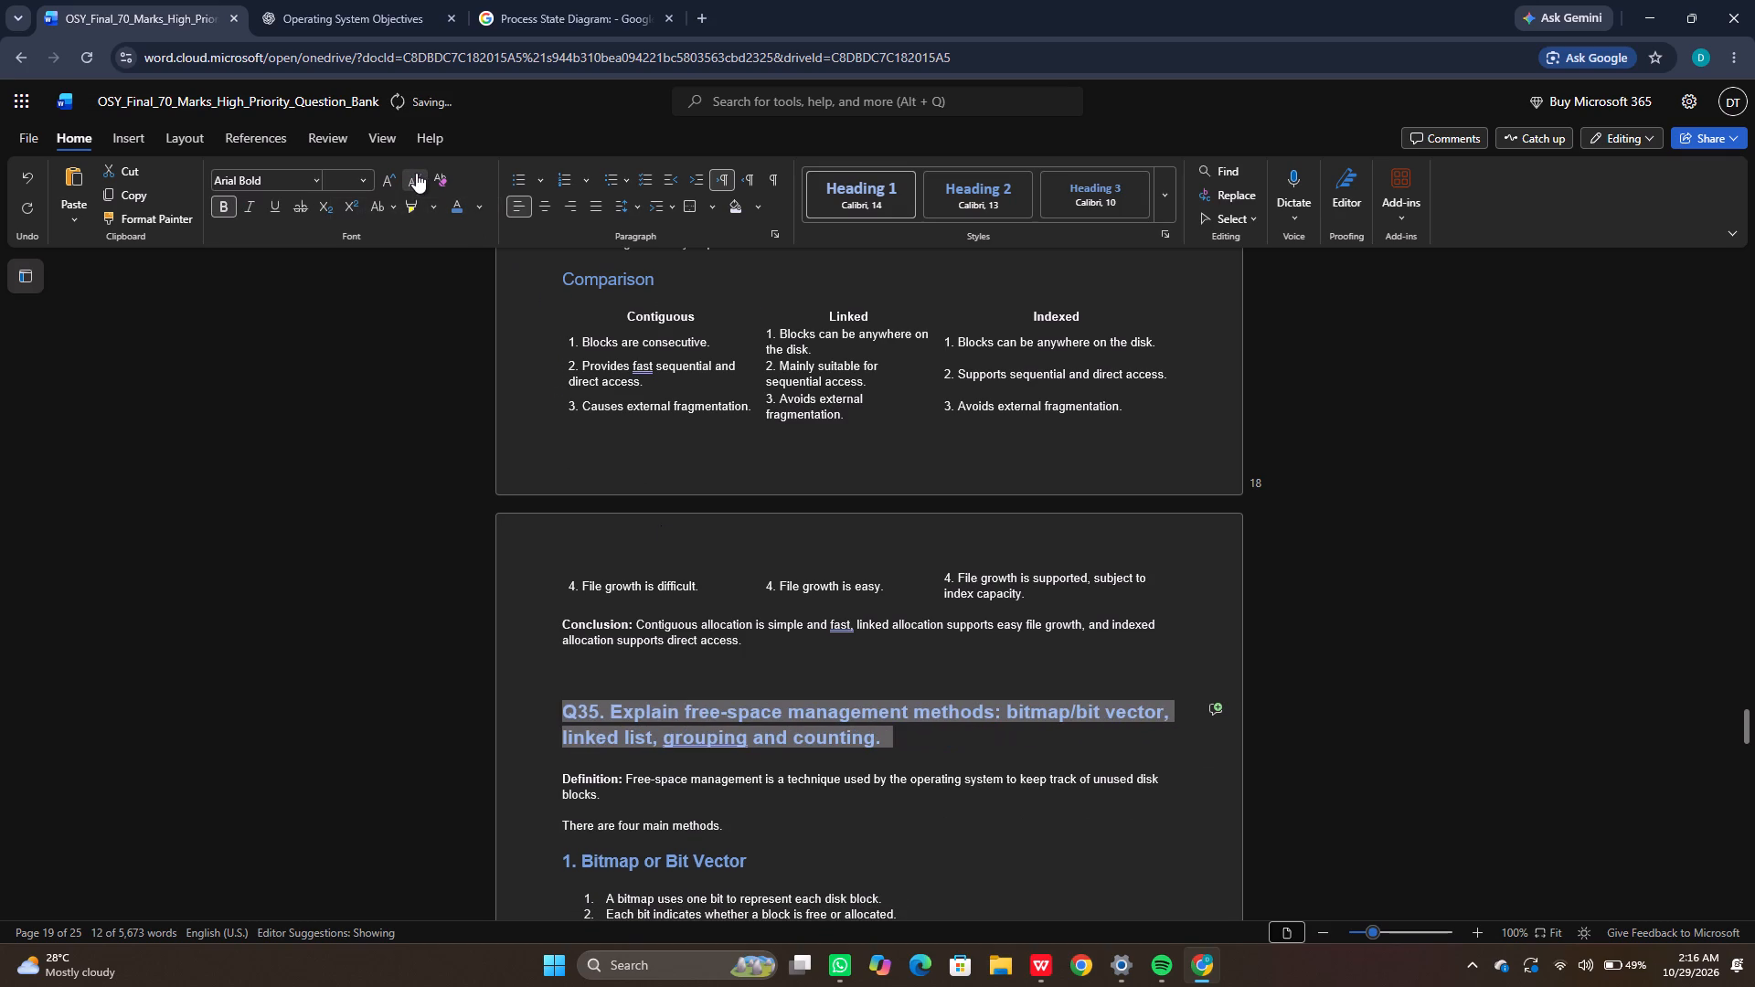
left_click(416, 173)
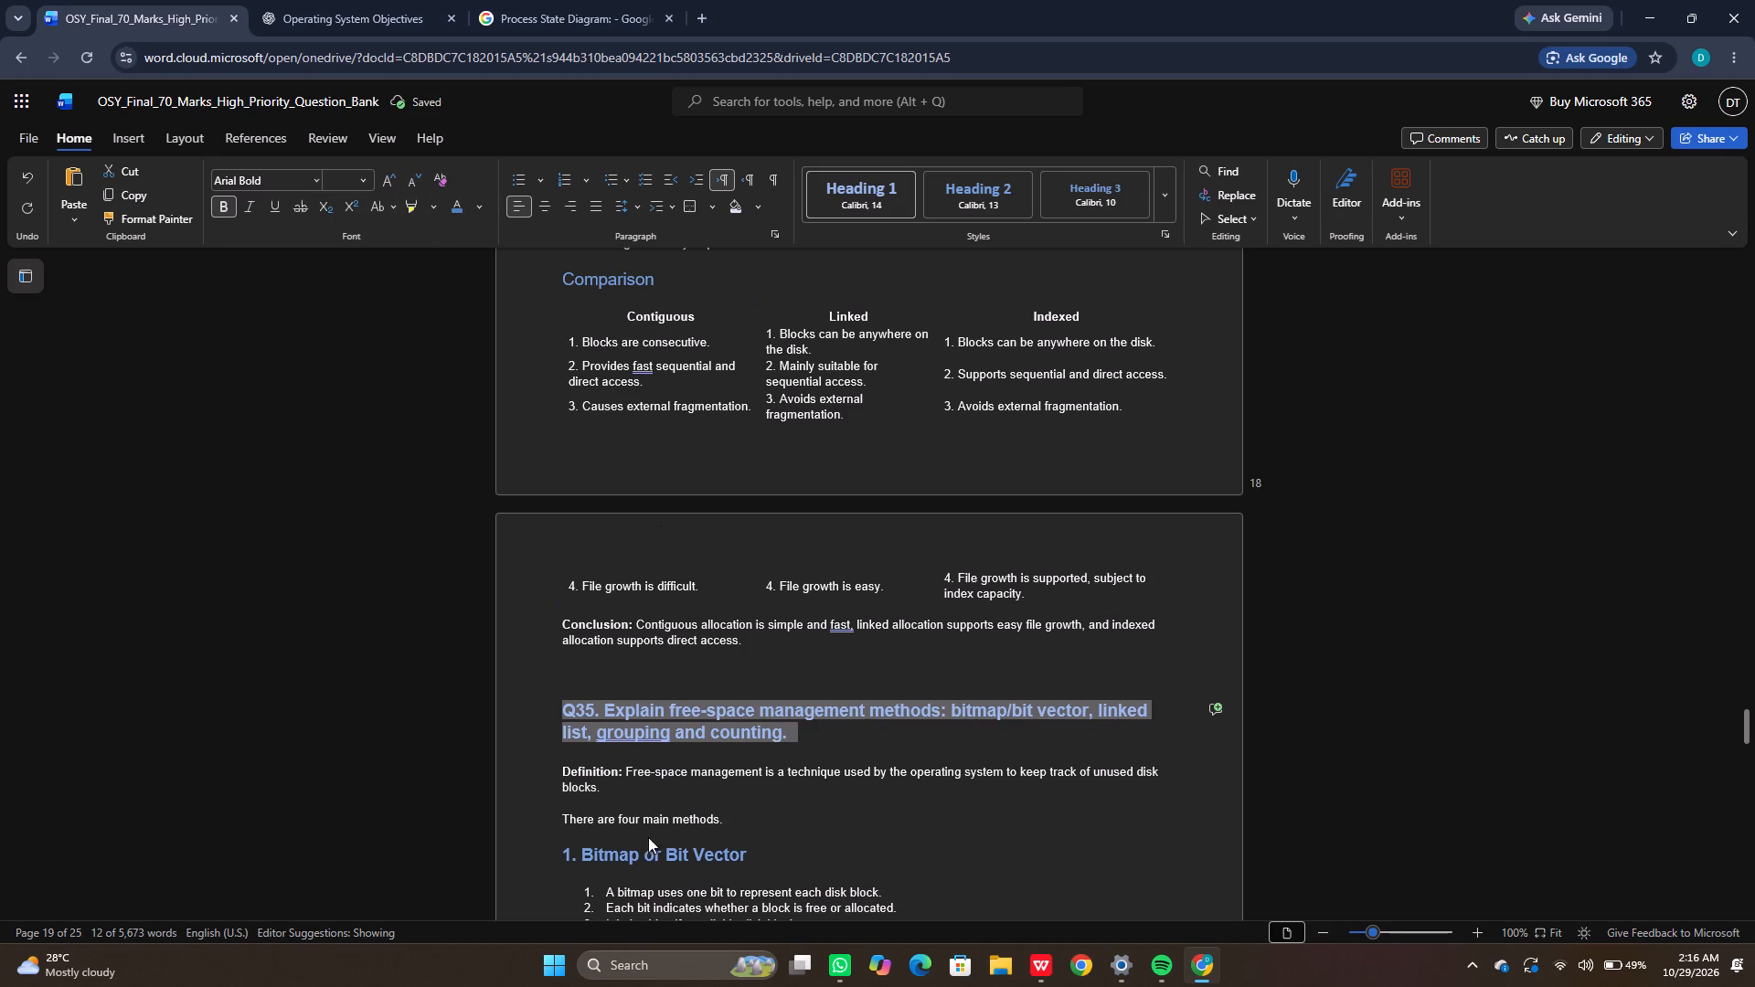
Turn off bold on the "1. Bitmap or Bit Vector", "2. Linked List" and "3. Grouping" subheadings in the Q35 answer.
triple_click(648, 849)
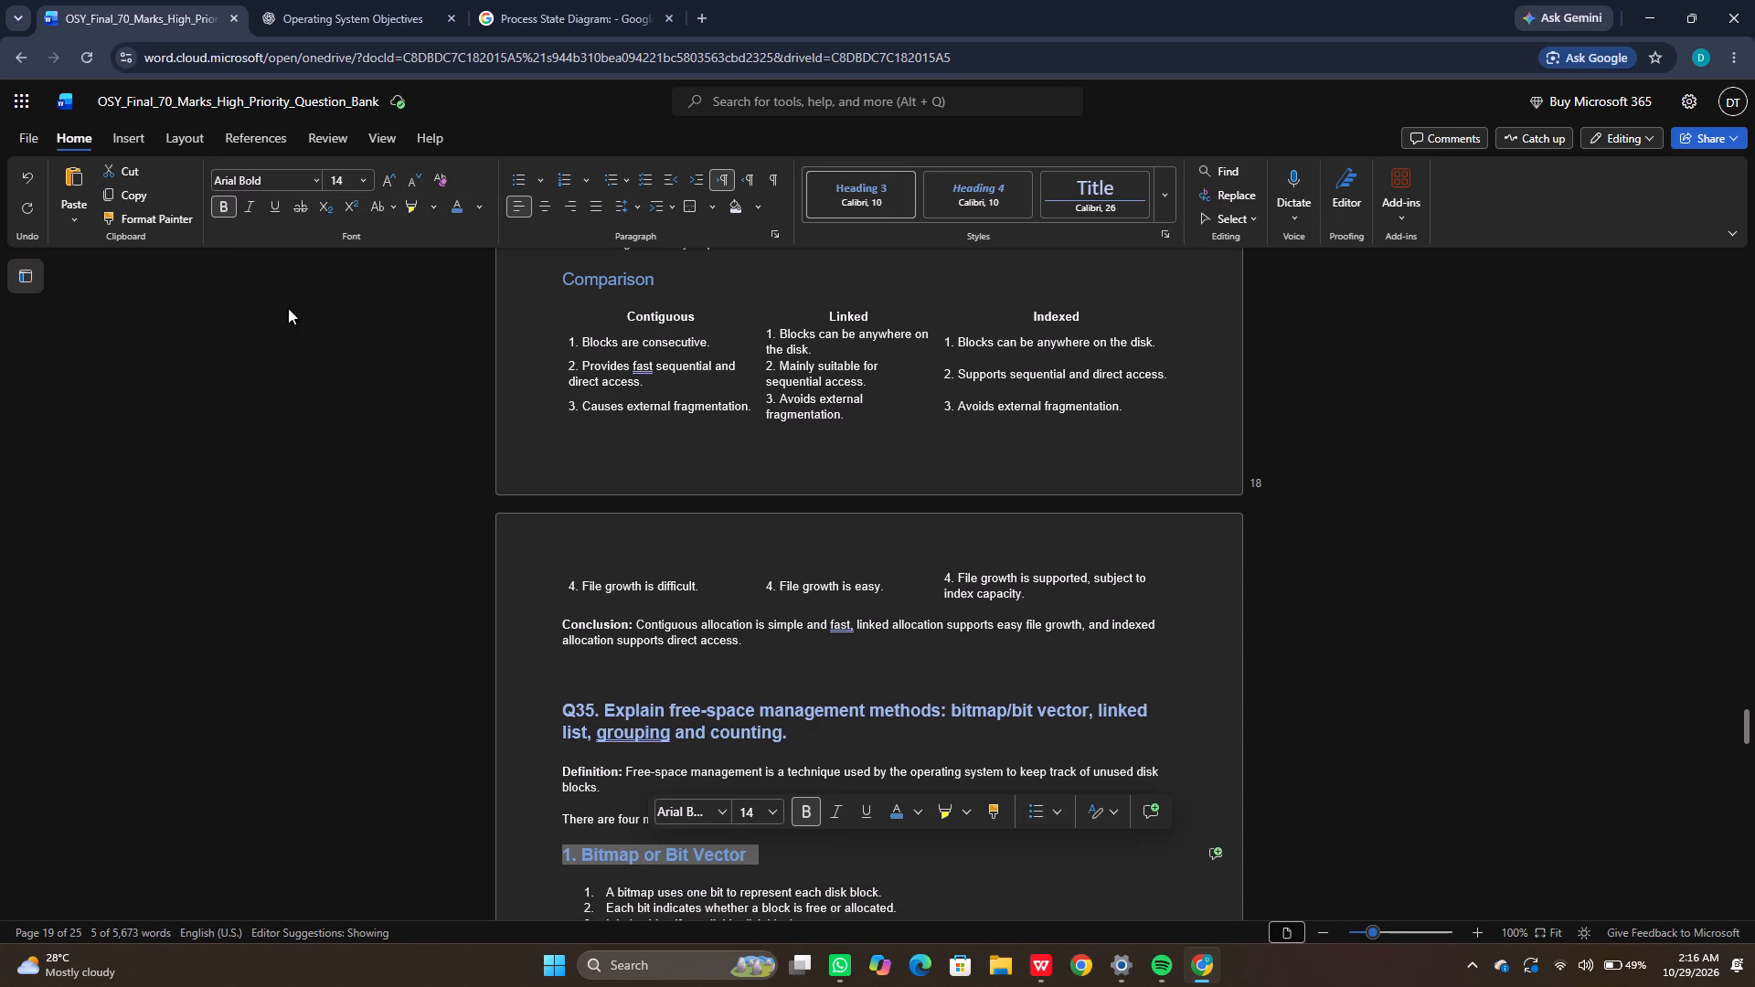
left_click(215, 213)
scroll(674, 566, "down", 2)
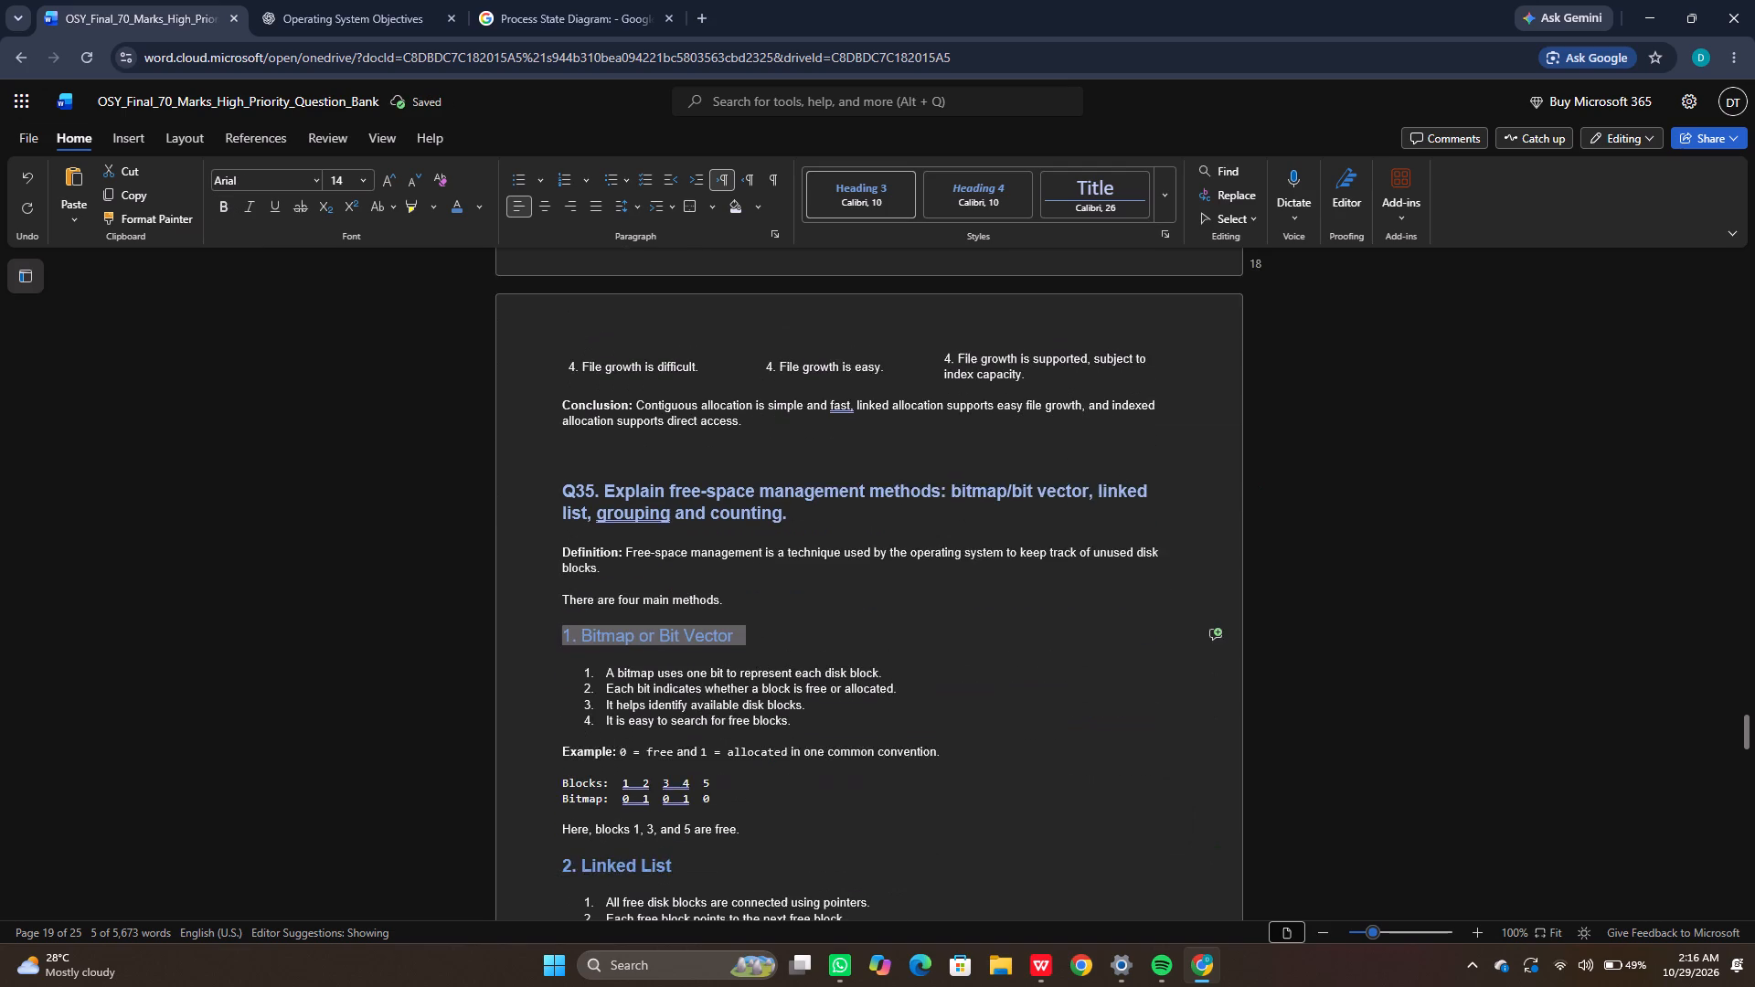
scroll(674, 566, "down", 1)
scroll(690, 653, "down", 3)
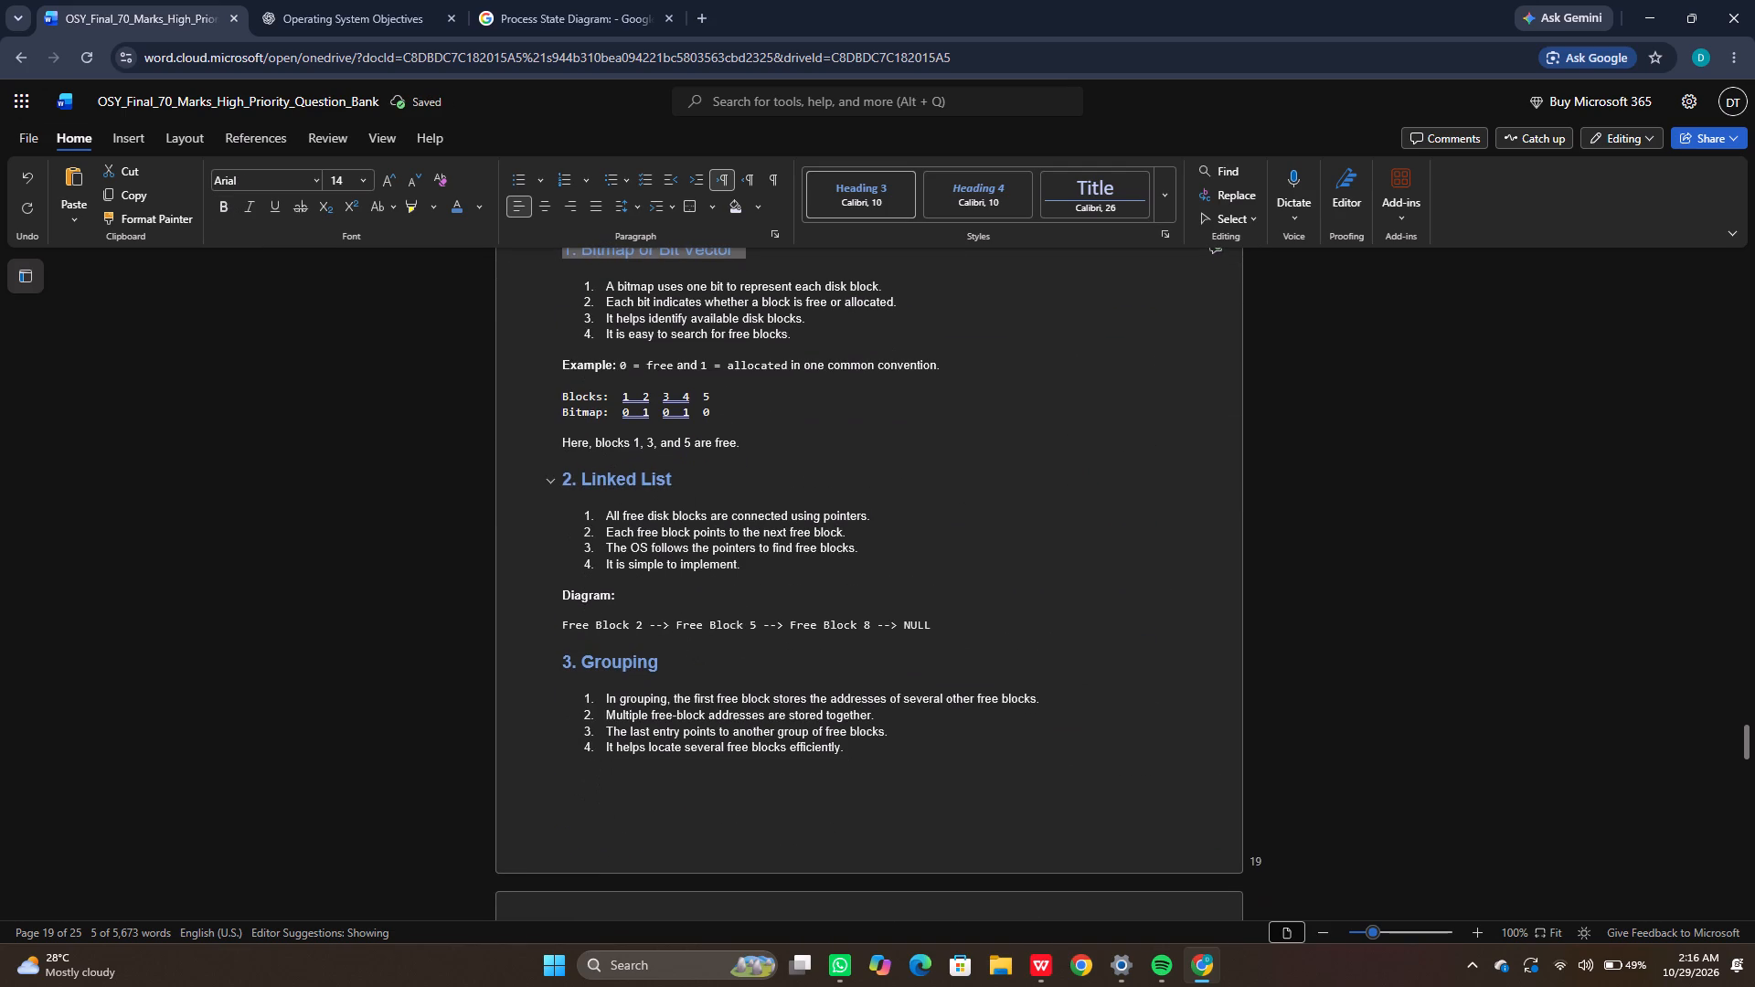
triple_click(621, 482)
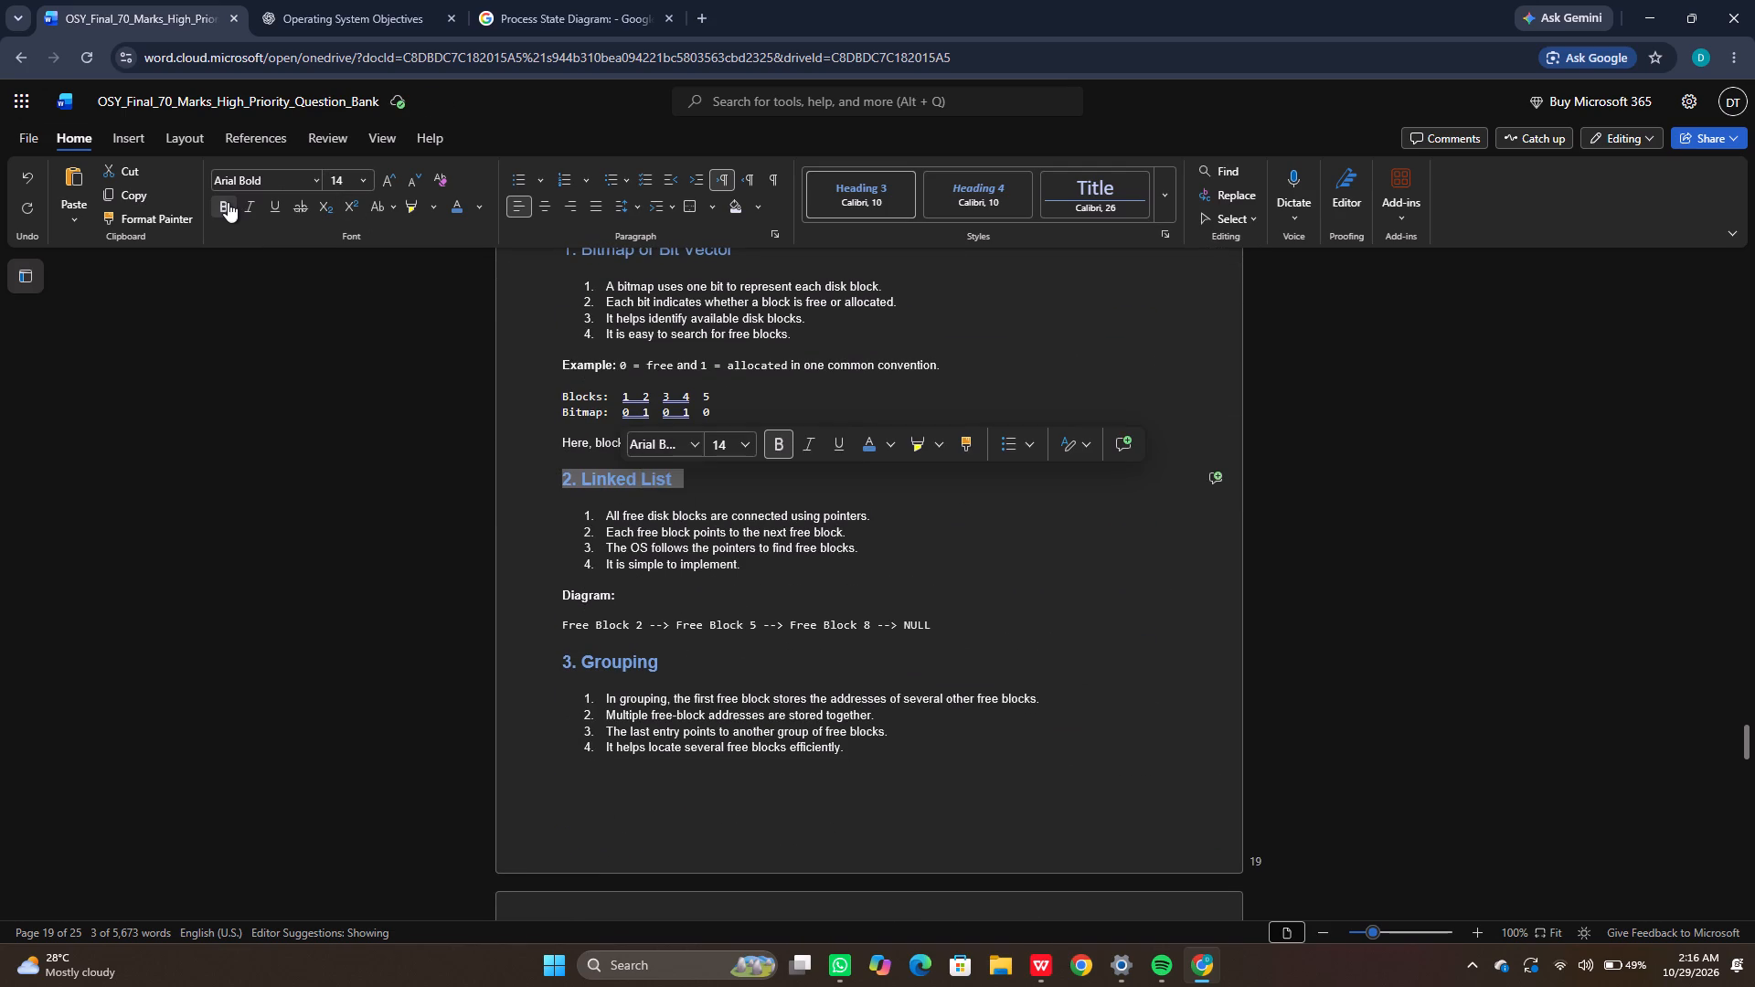
left_click(228, 204)
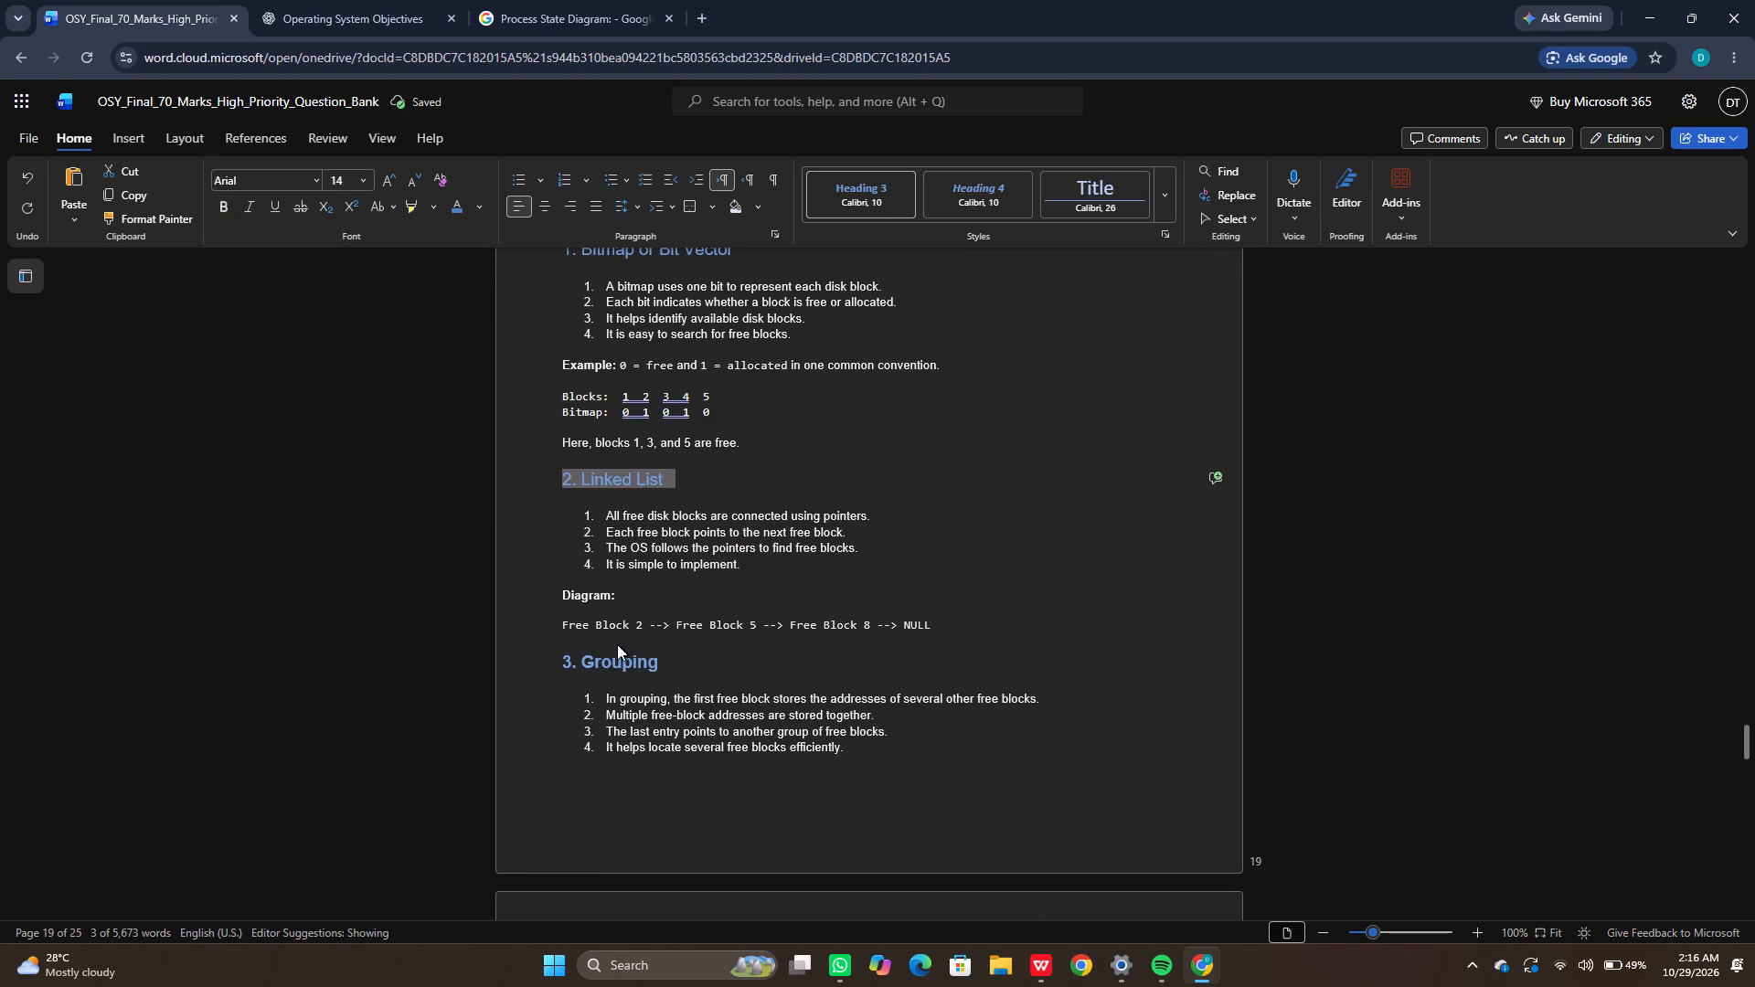
triple_click(618, 656)
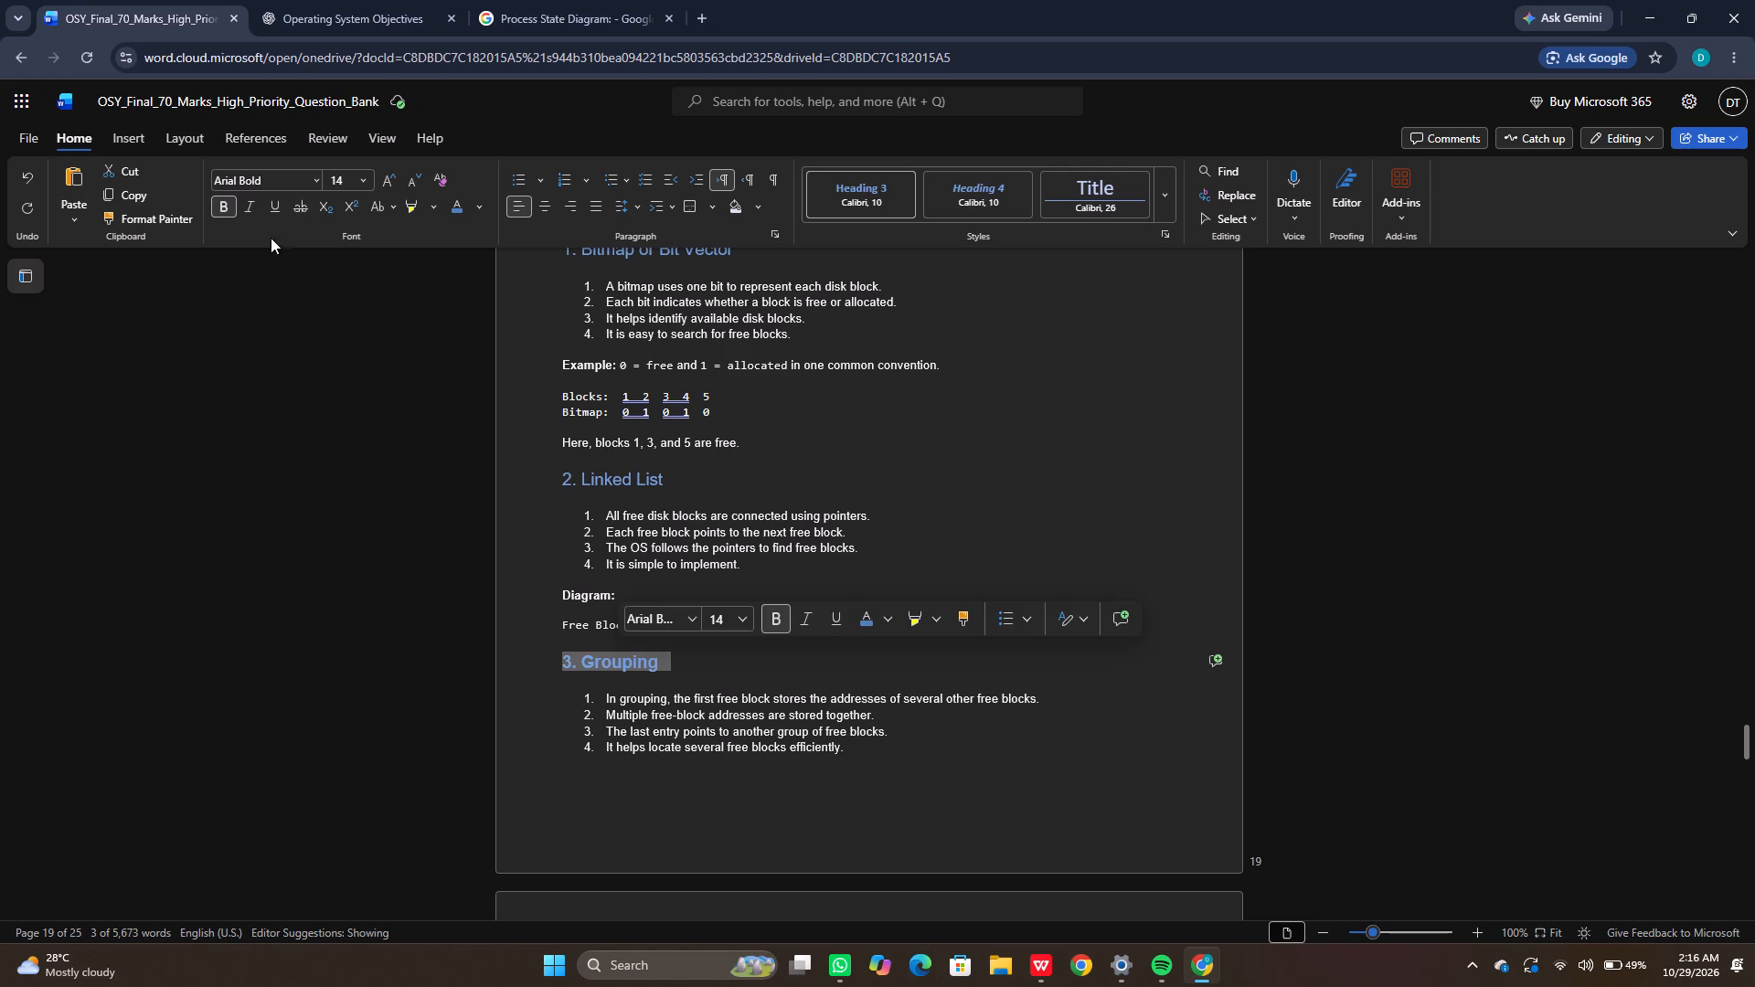
left_click(224, 203)
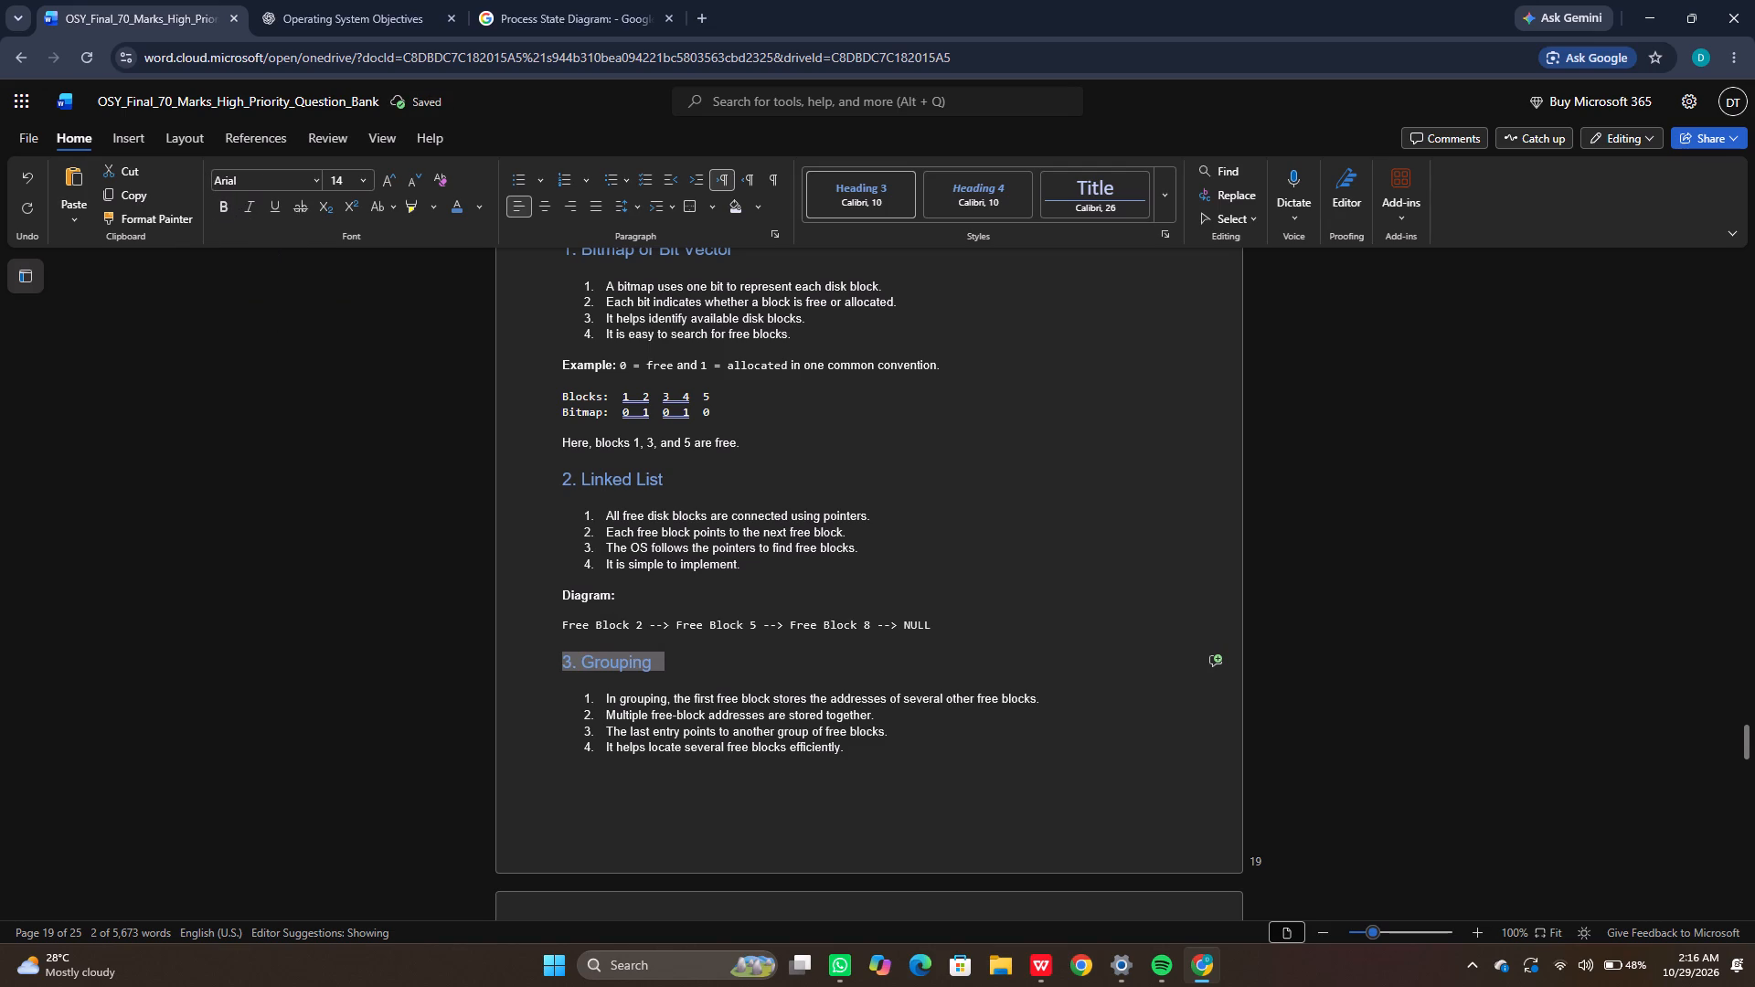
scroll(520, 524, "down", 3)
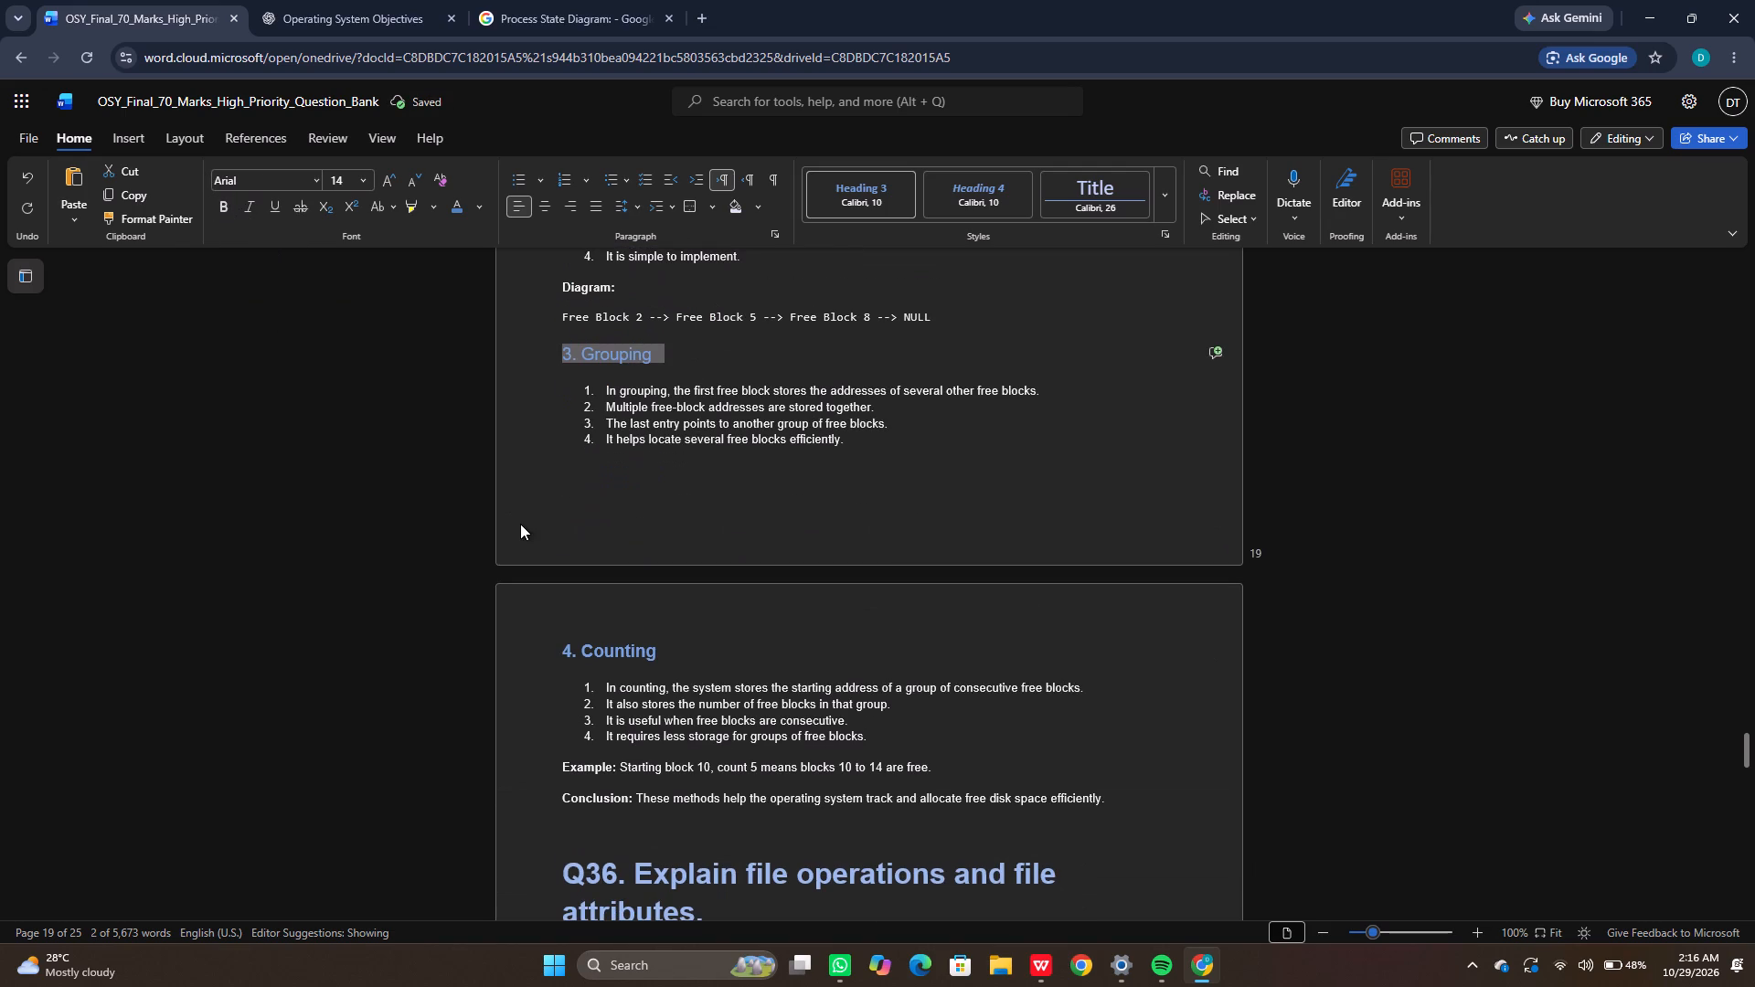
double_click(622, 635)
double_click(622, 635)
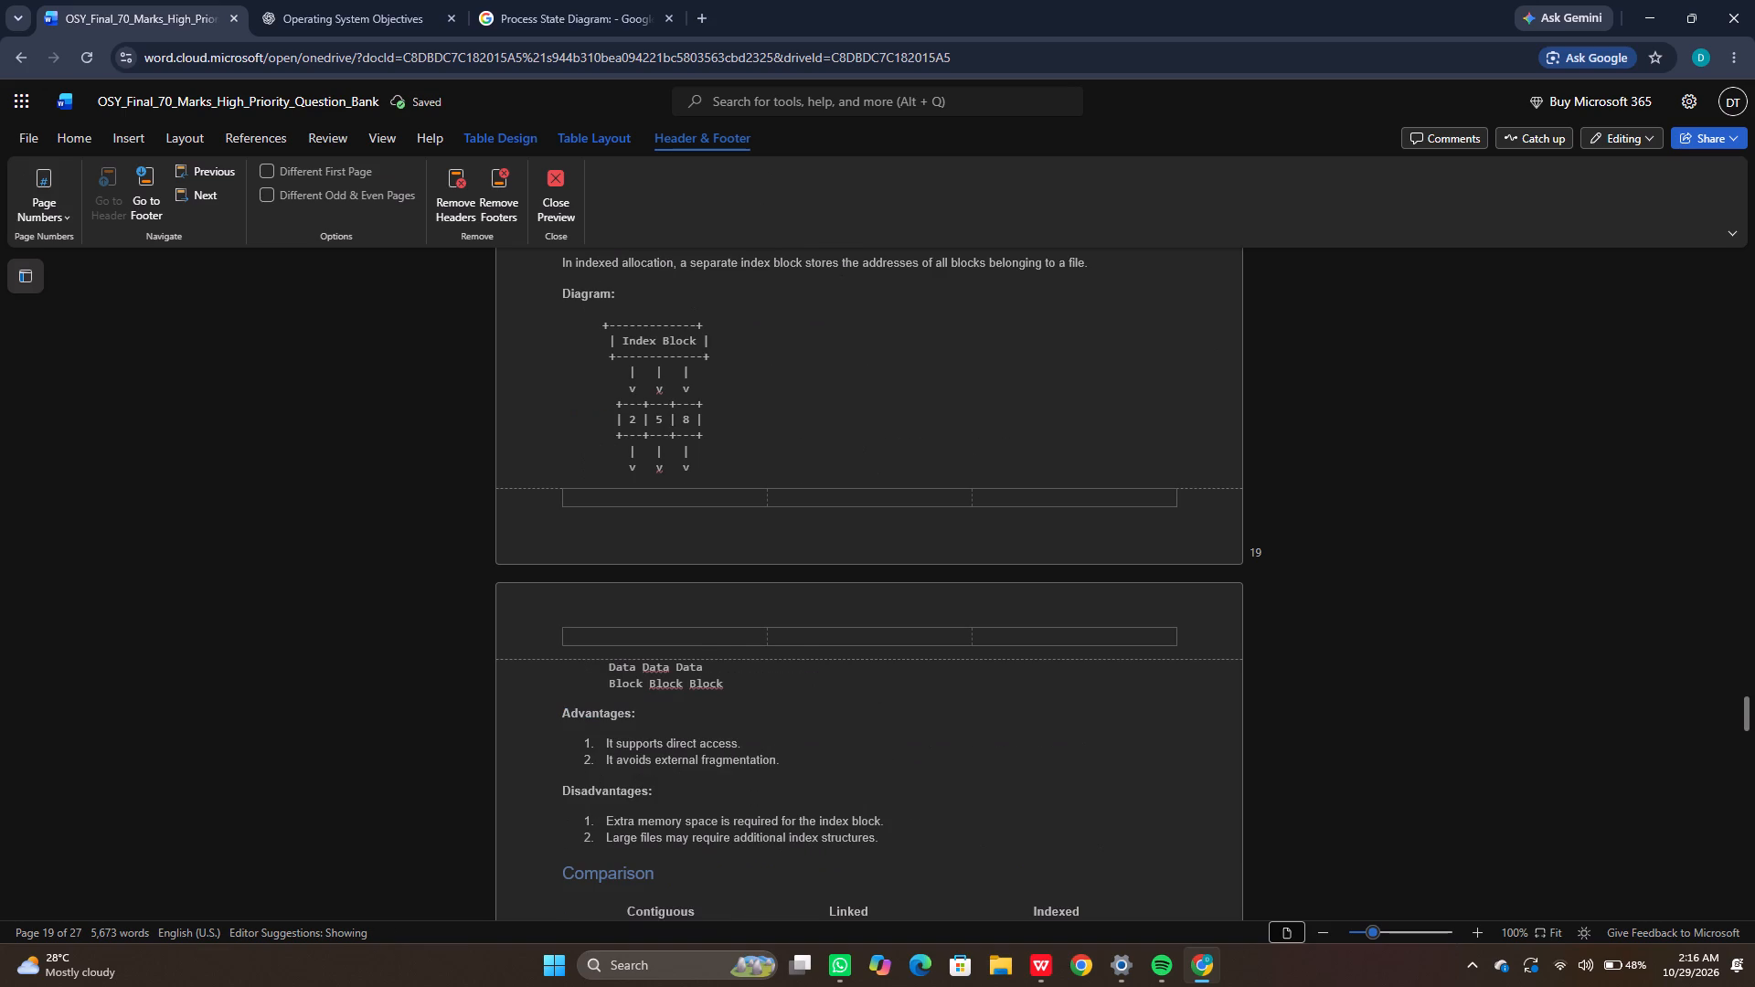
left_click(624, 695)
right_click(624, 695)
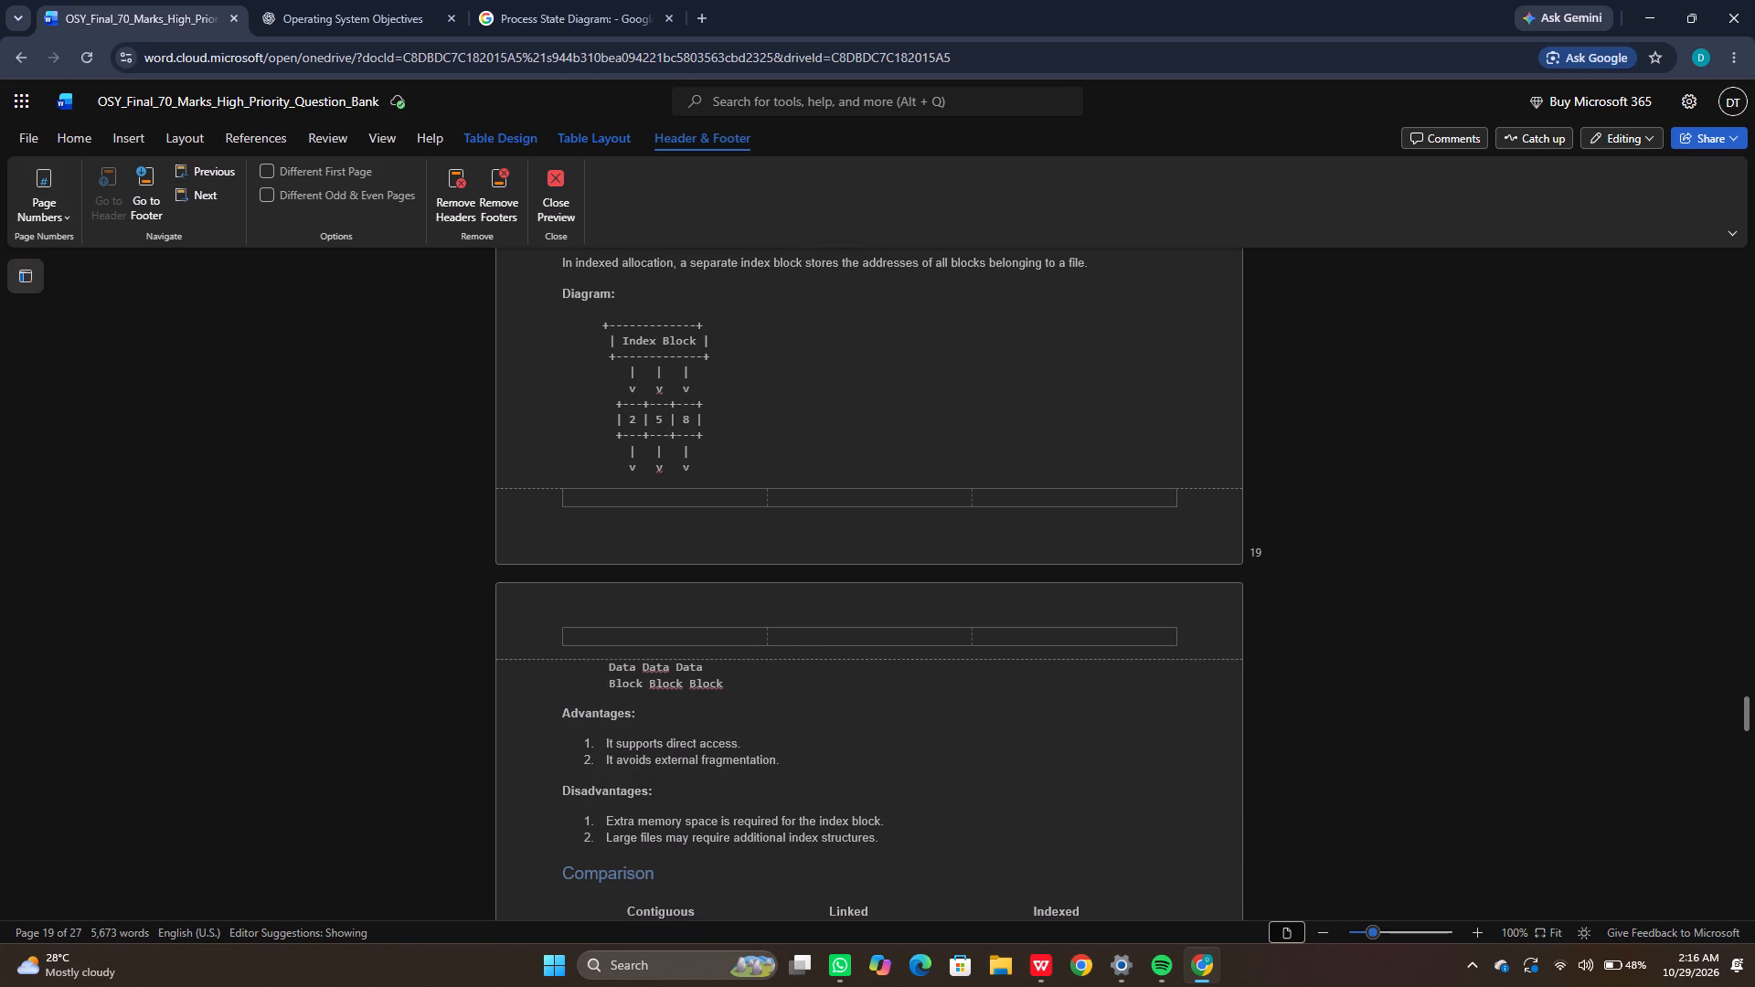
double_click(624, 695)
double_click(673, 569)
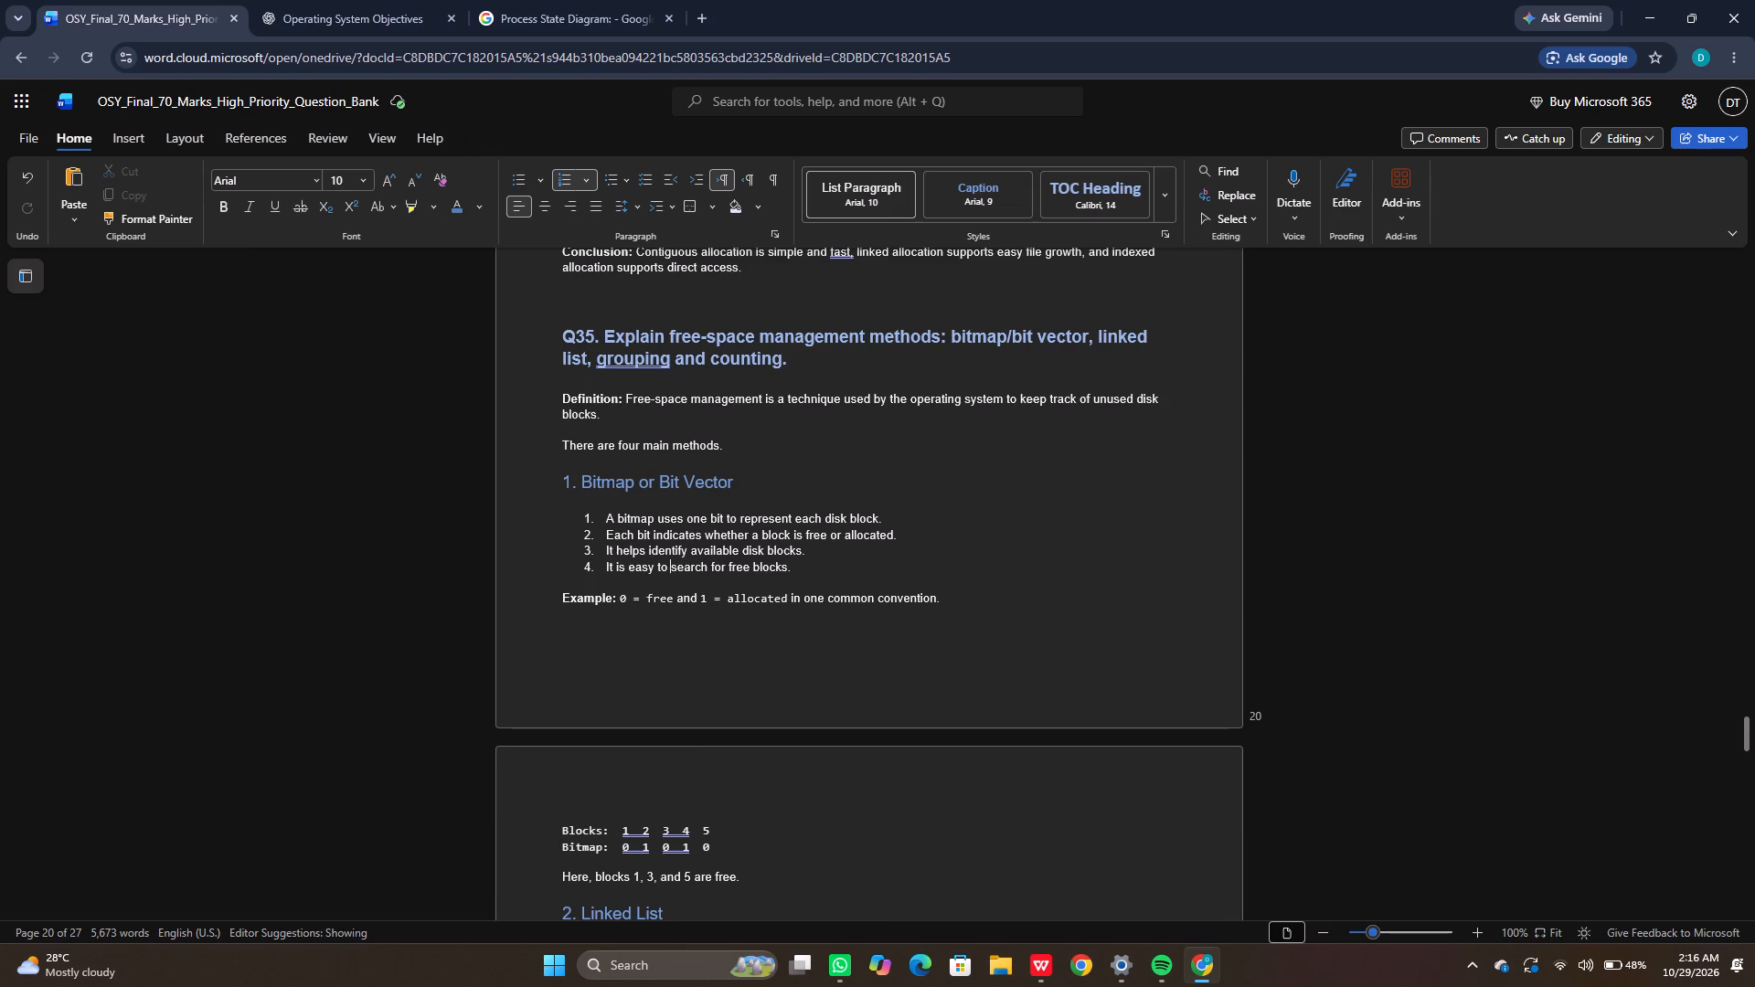
Turn off bold on the word "Counting" in the fourth subheading of the Q35 answer.
scroll(672, 543, "down", 5)
scroll(672, 543, "up", 1)
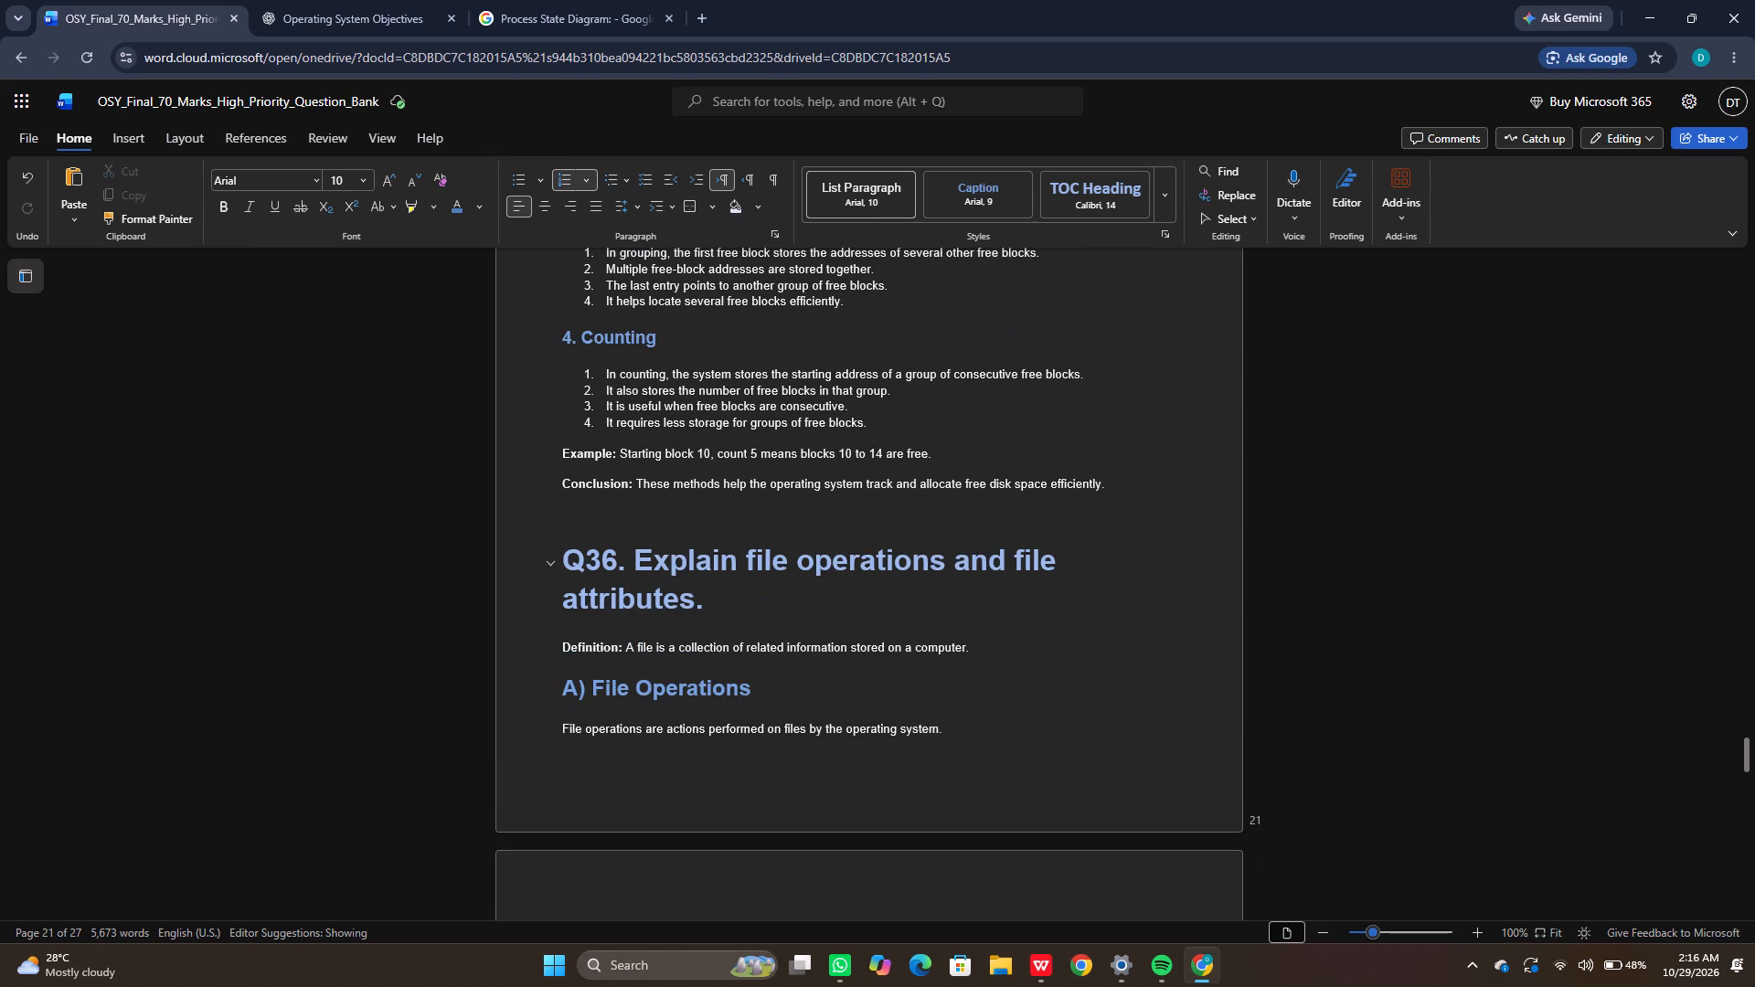
double_click(607, 343)
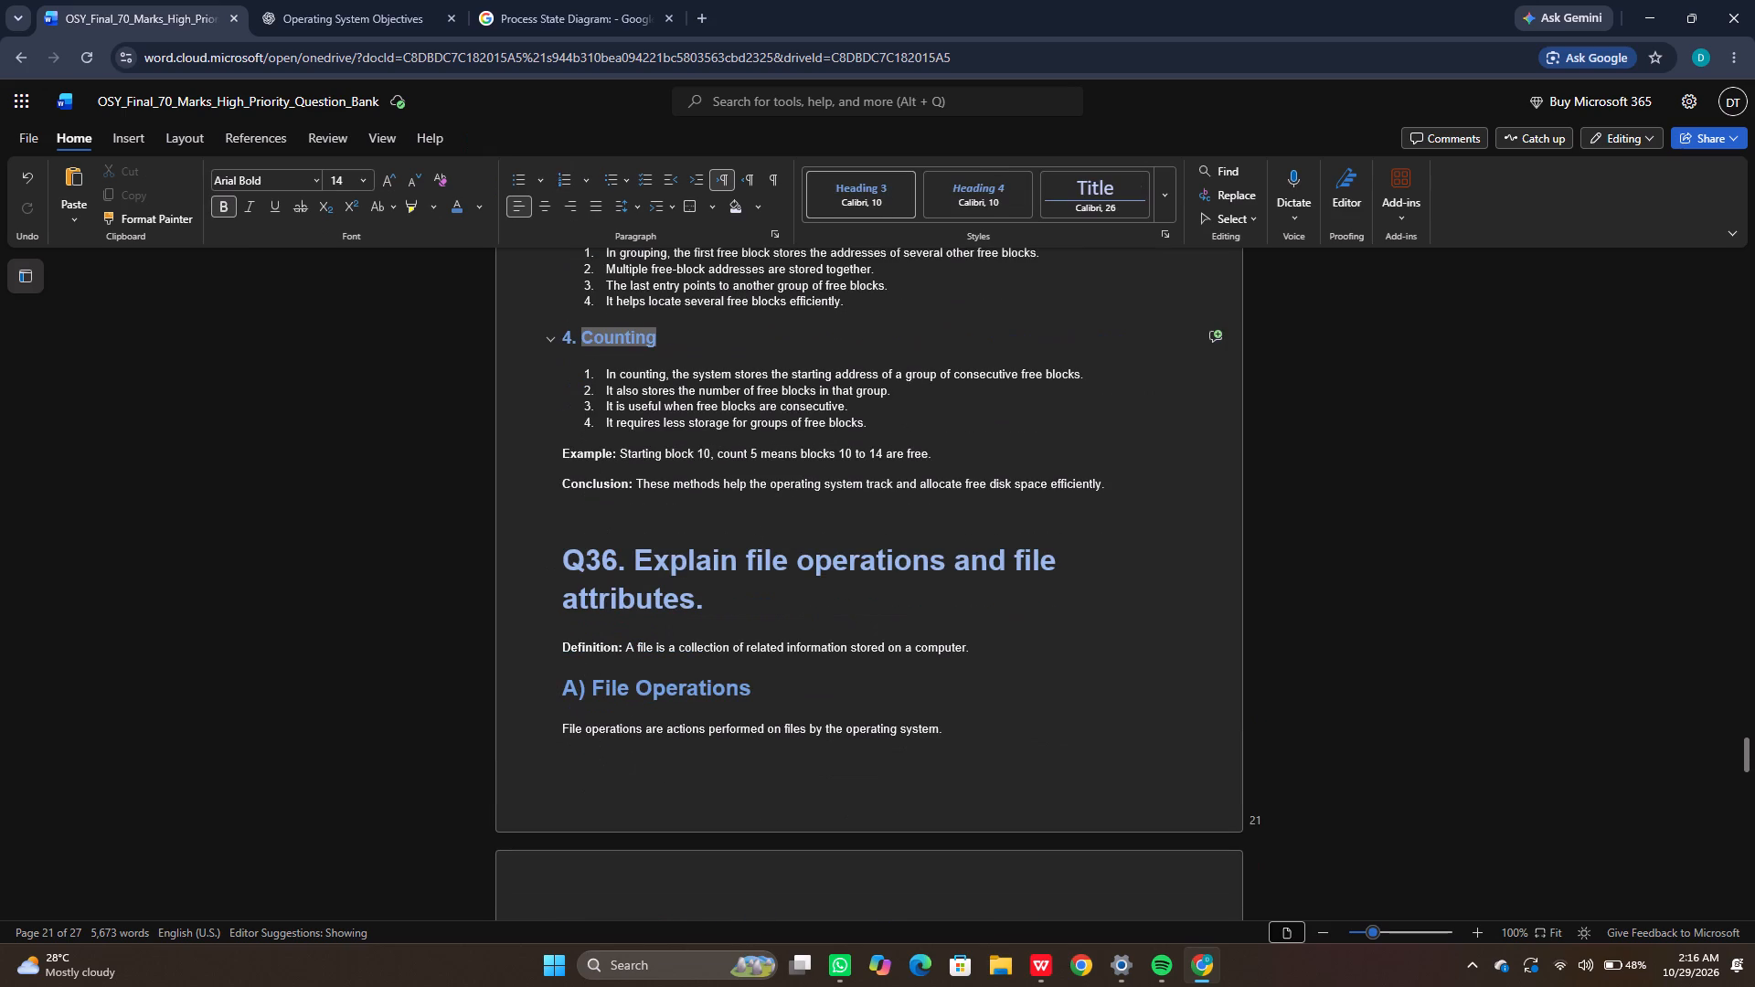
double_click(607, 343)
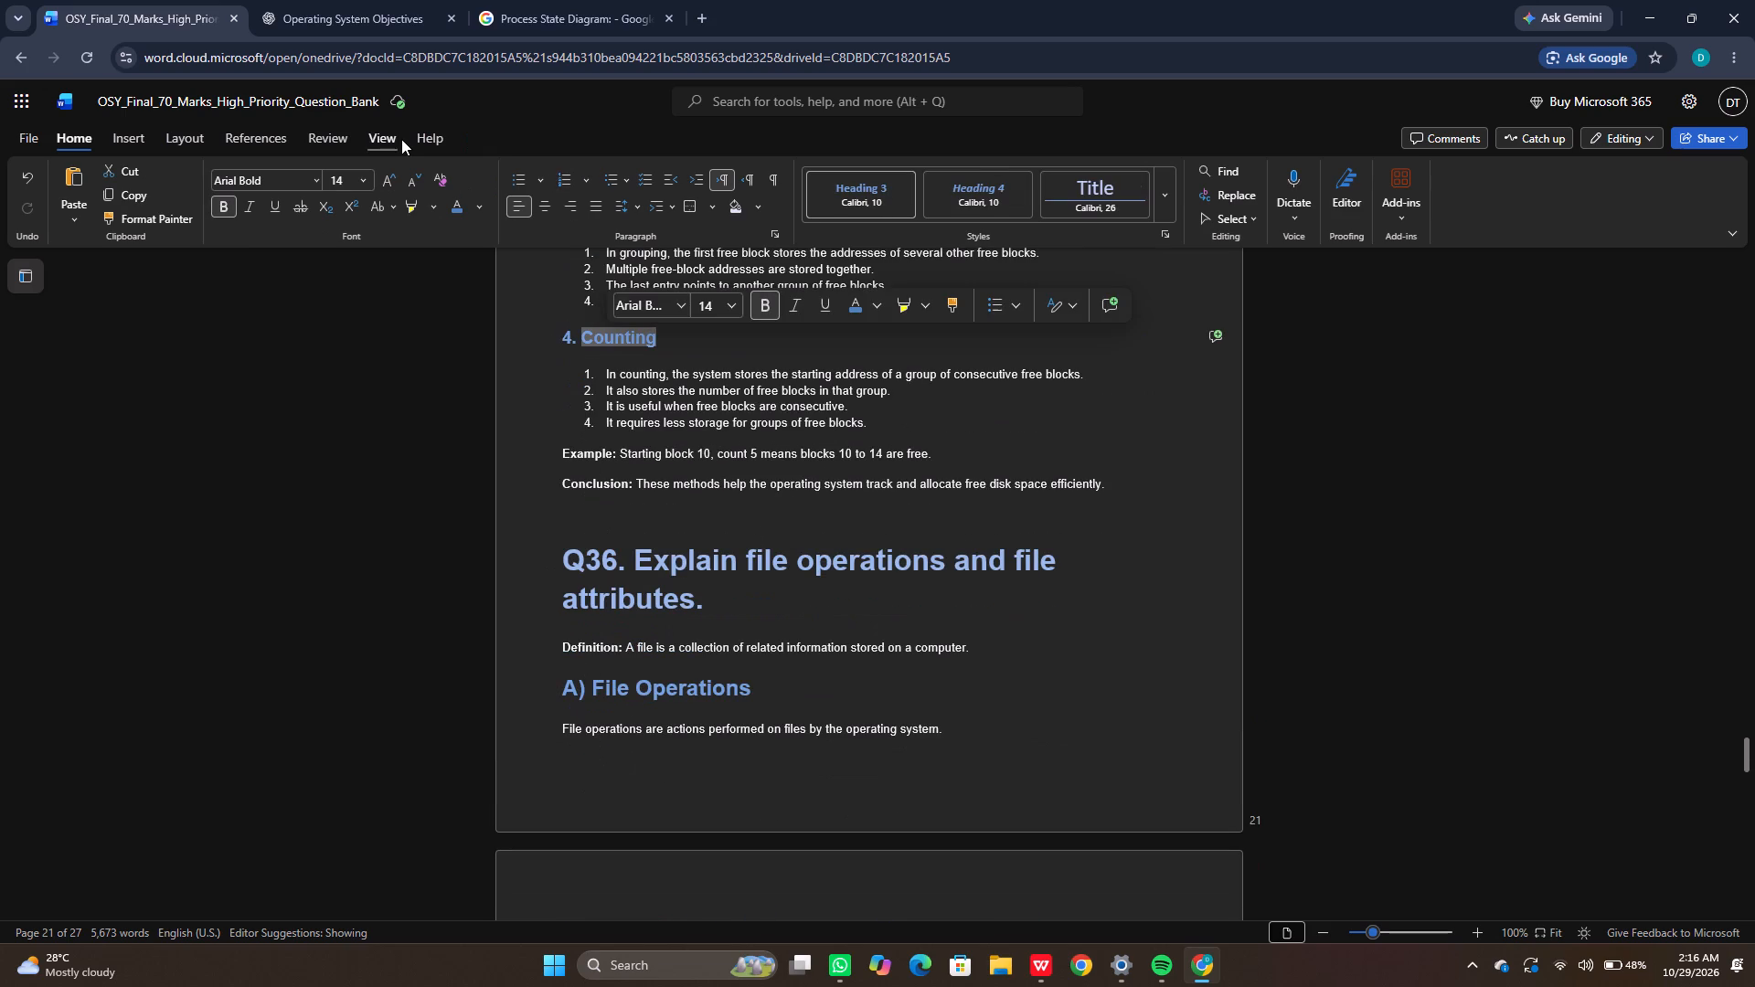
left_click(227, 200)
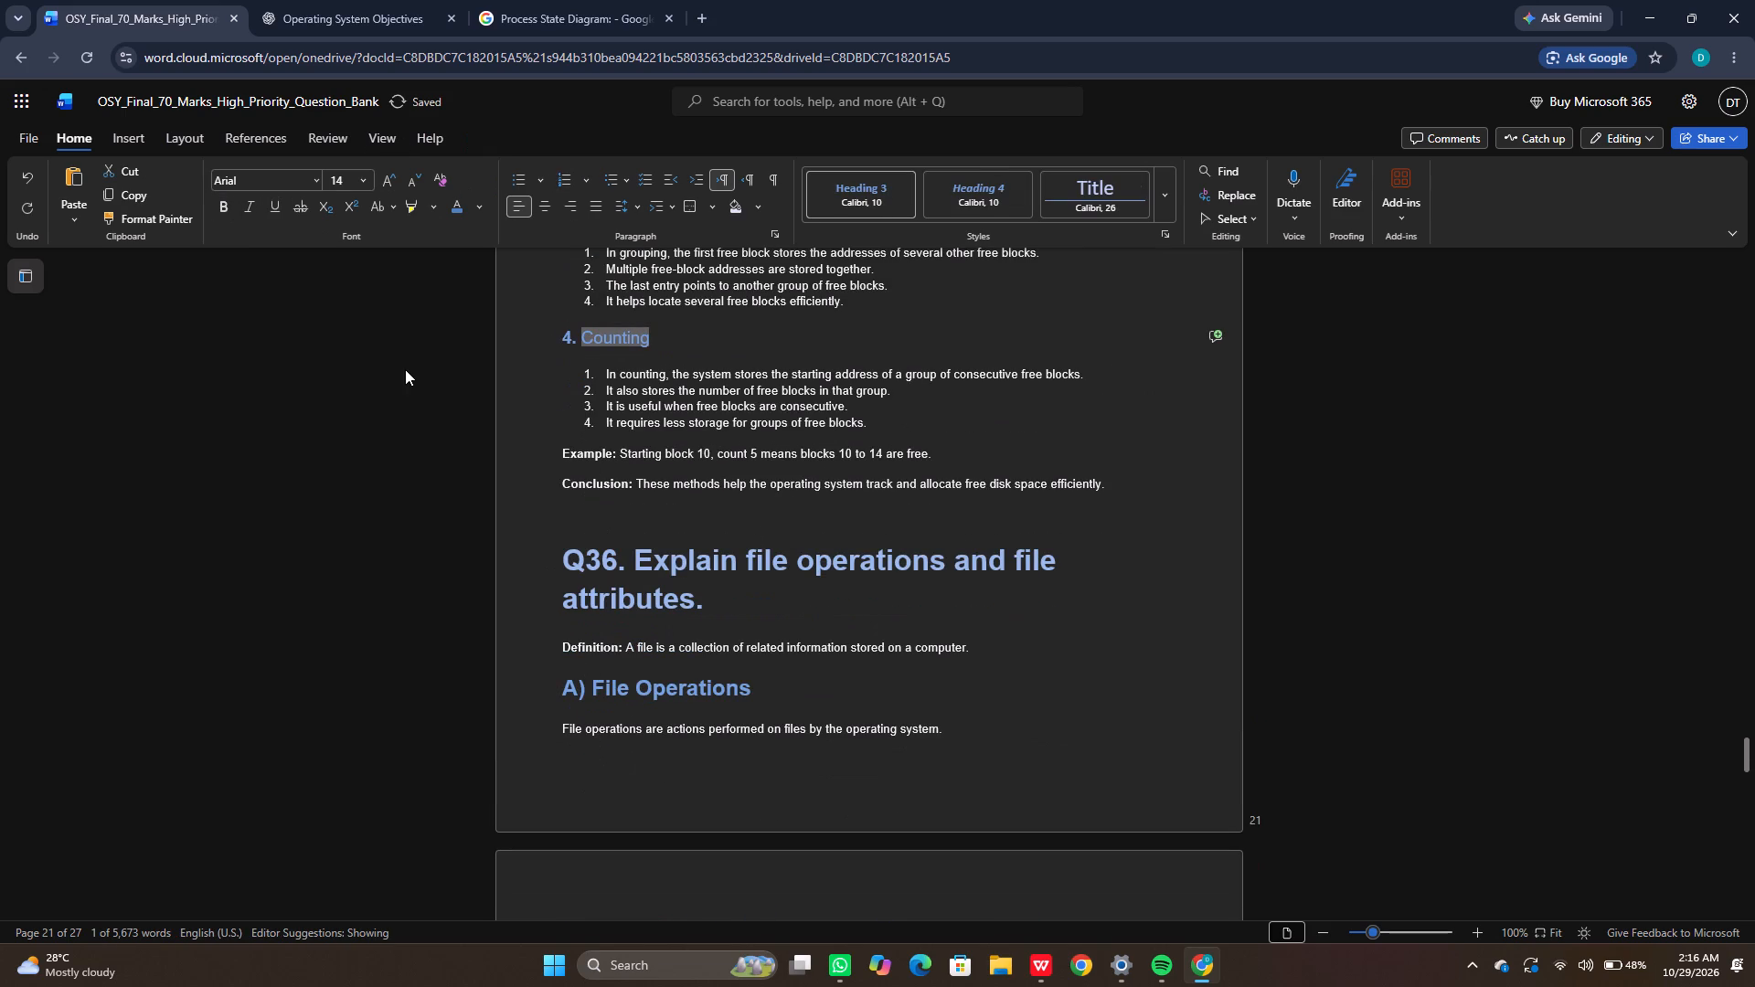
Shrink the Q36 question heading about file operations and file attributes by three font-size increments, keeping it bold.
triple_click(583, 552)
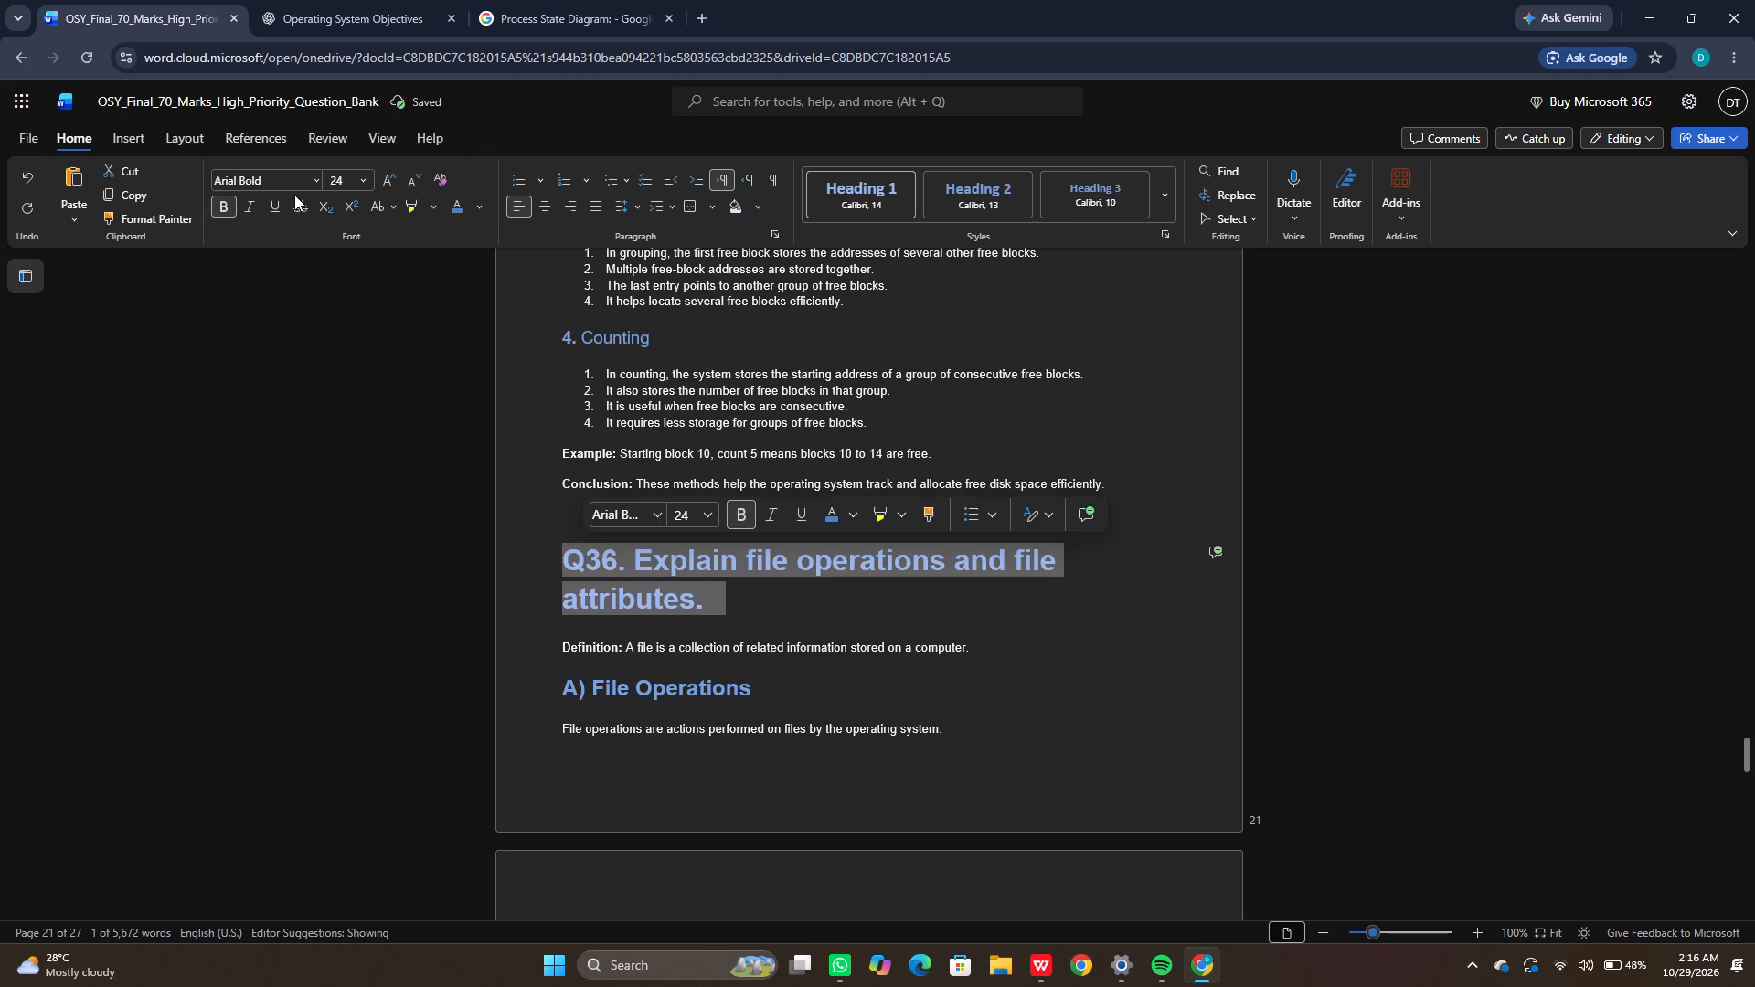
triple_click(413, 171)
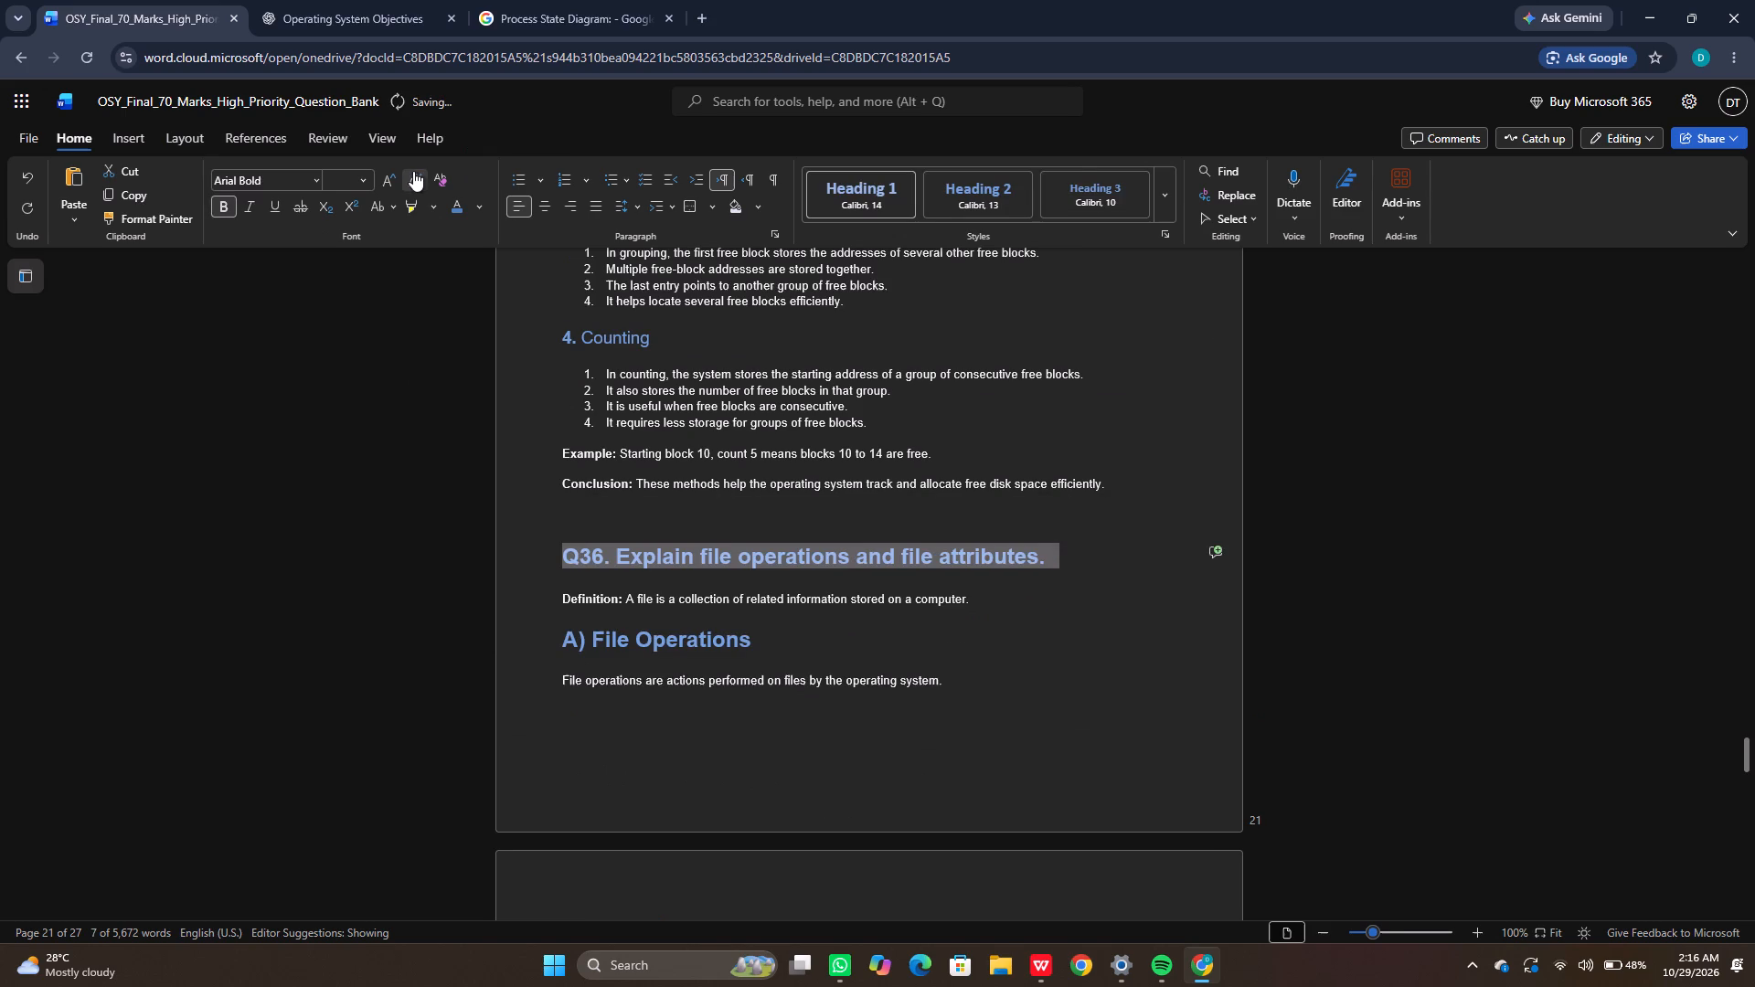
left_click(226, 207)
left_click(226, 207)
Turn off bold on the "A) File Operations" subheading in the Q36 answer and reduce its font size to 14.
triple_click(650, 637)
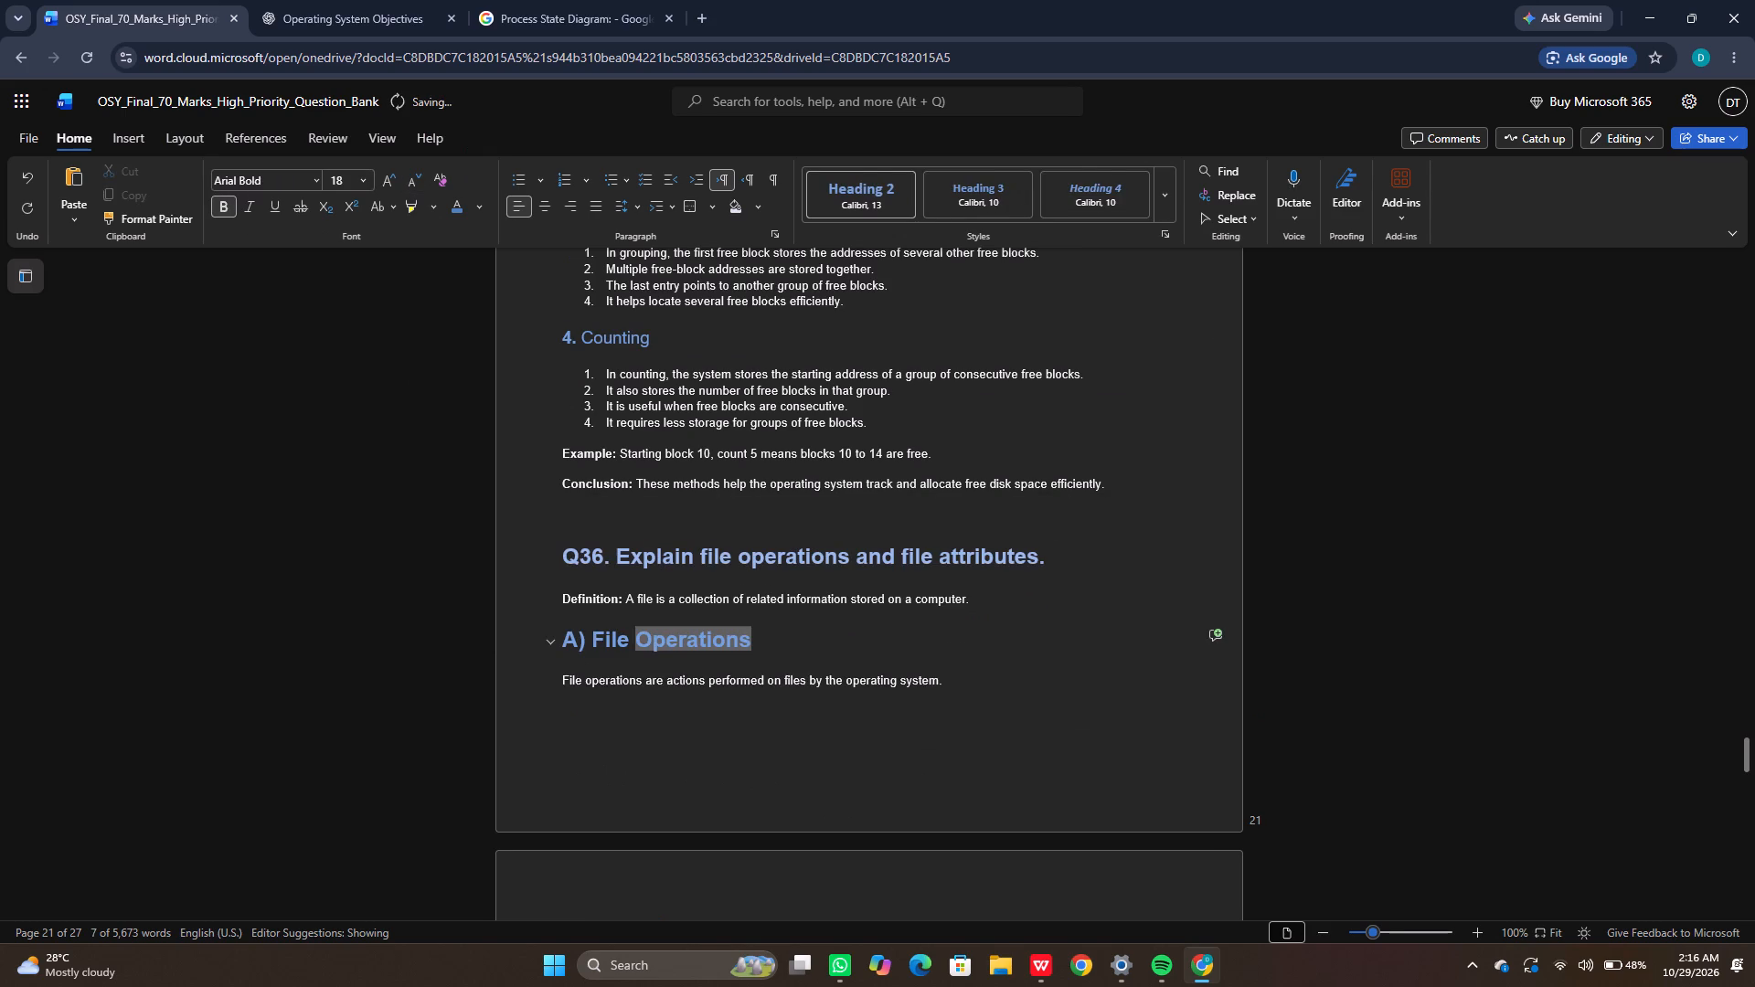
left_click(218, 200)
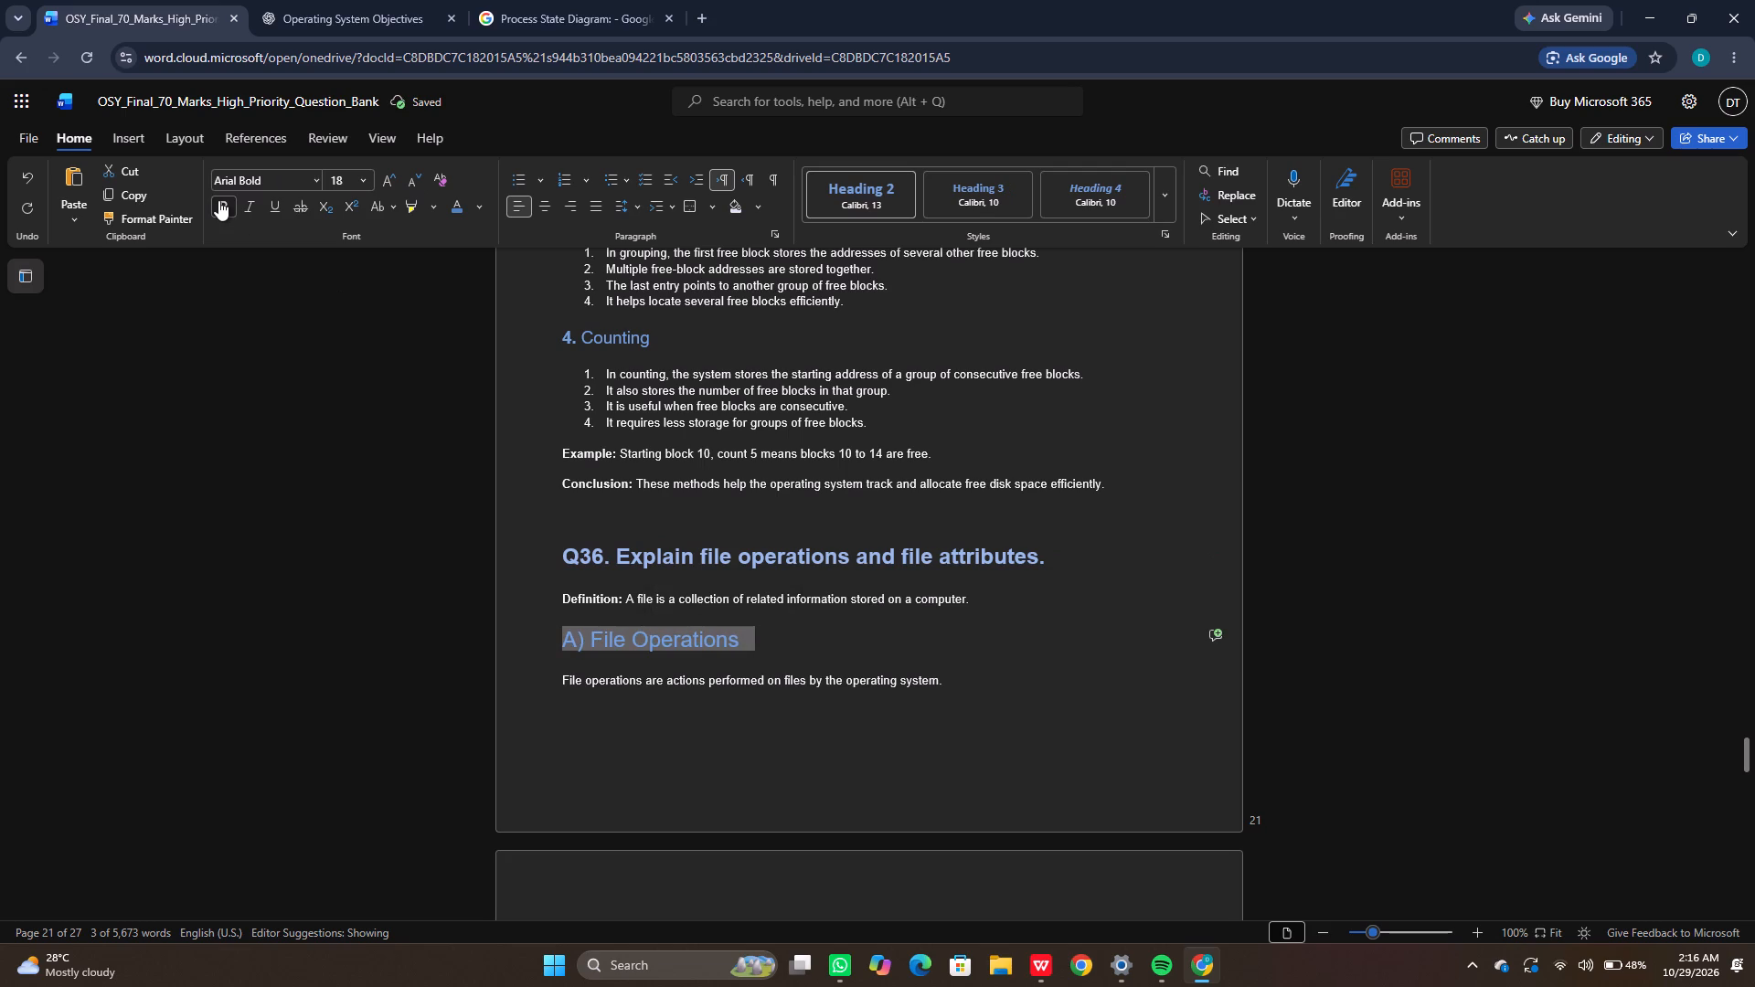
double_click(407, 174)
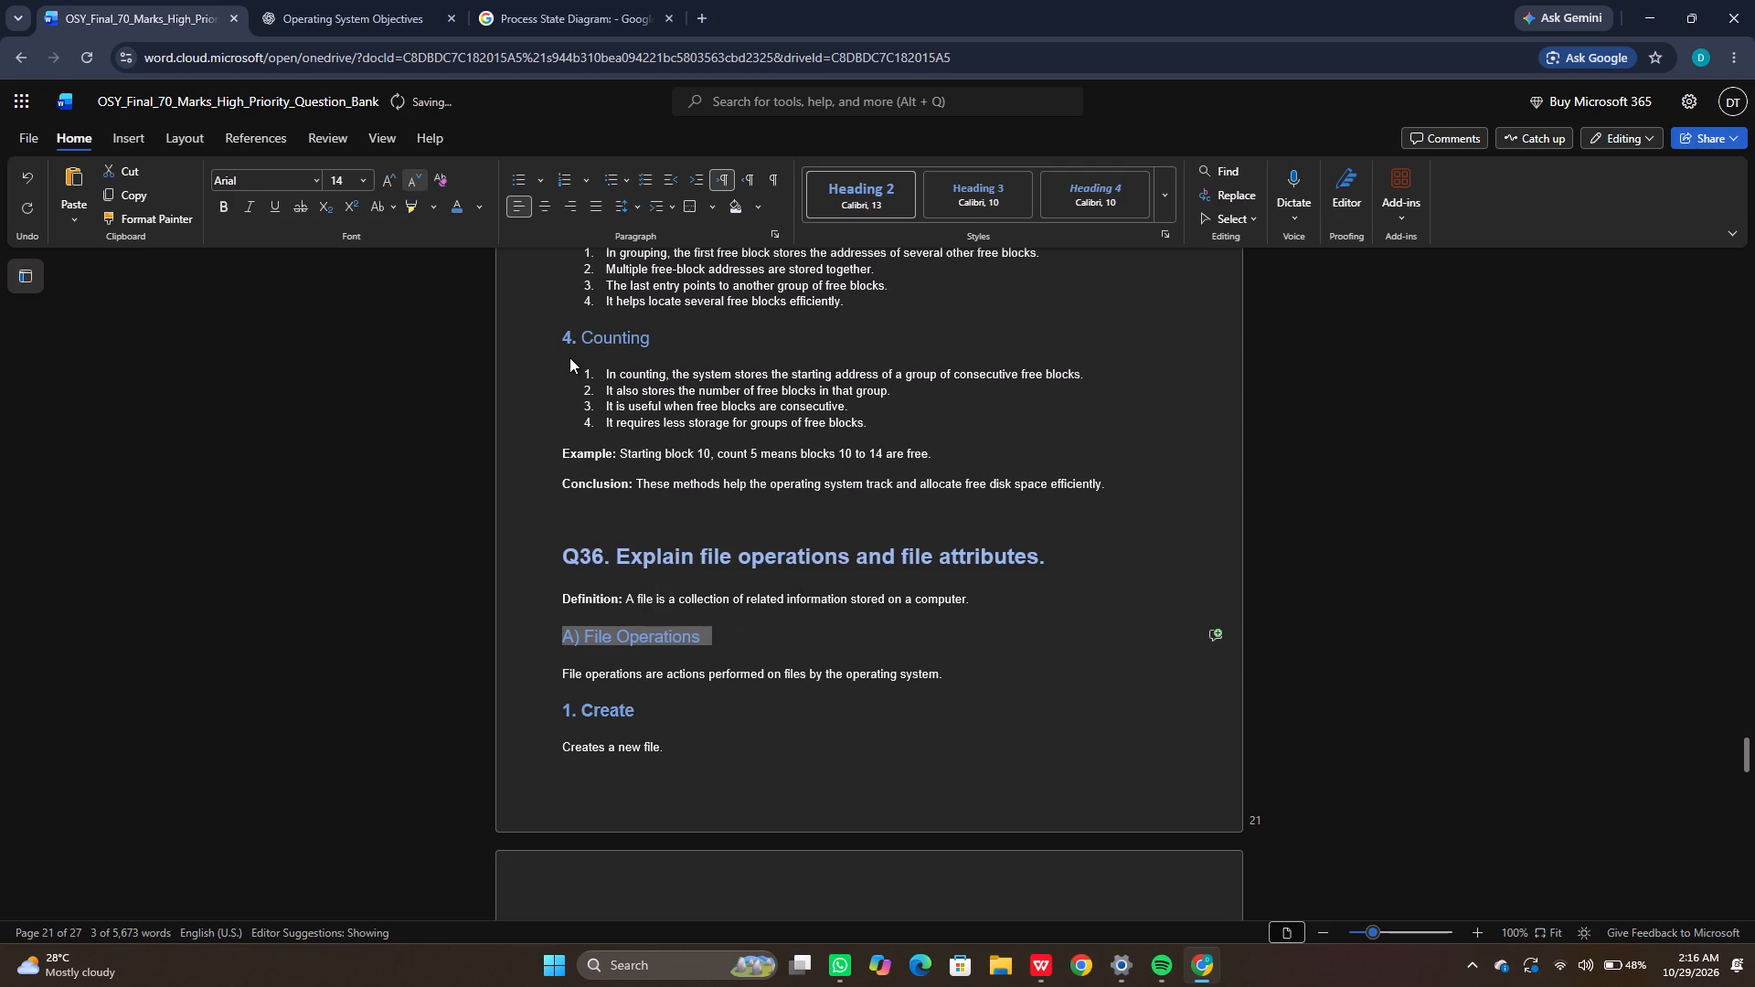
Shrink the "1. Create" subheading in the Q36 answer by one font-size increment and turn off its bold.
triple_click(590, 708)
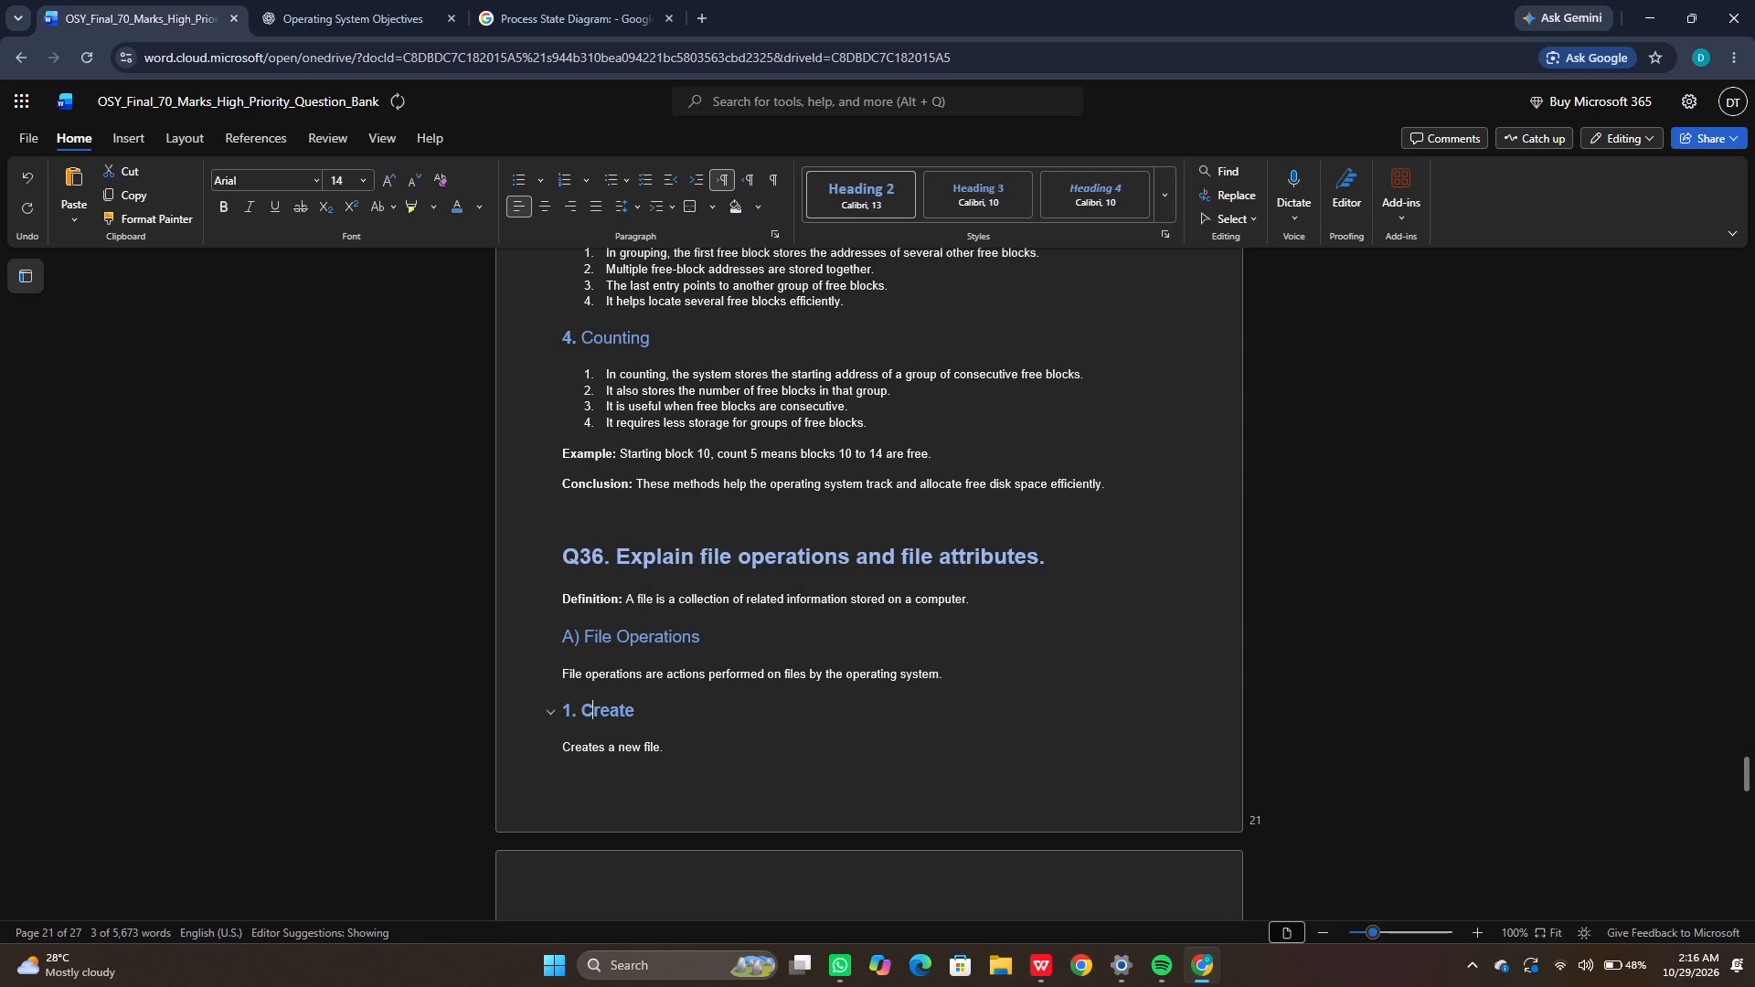
left_click(414, 177)
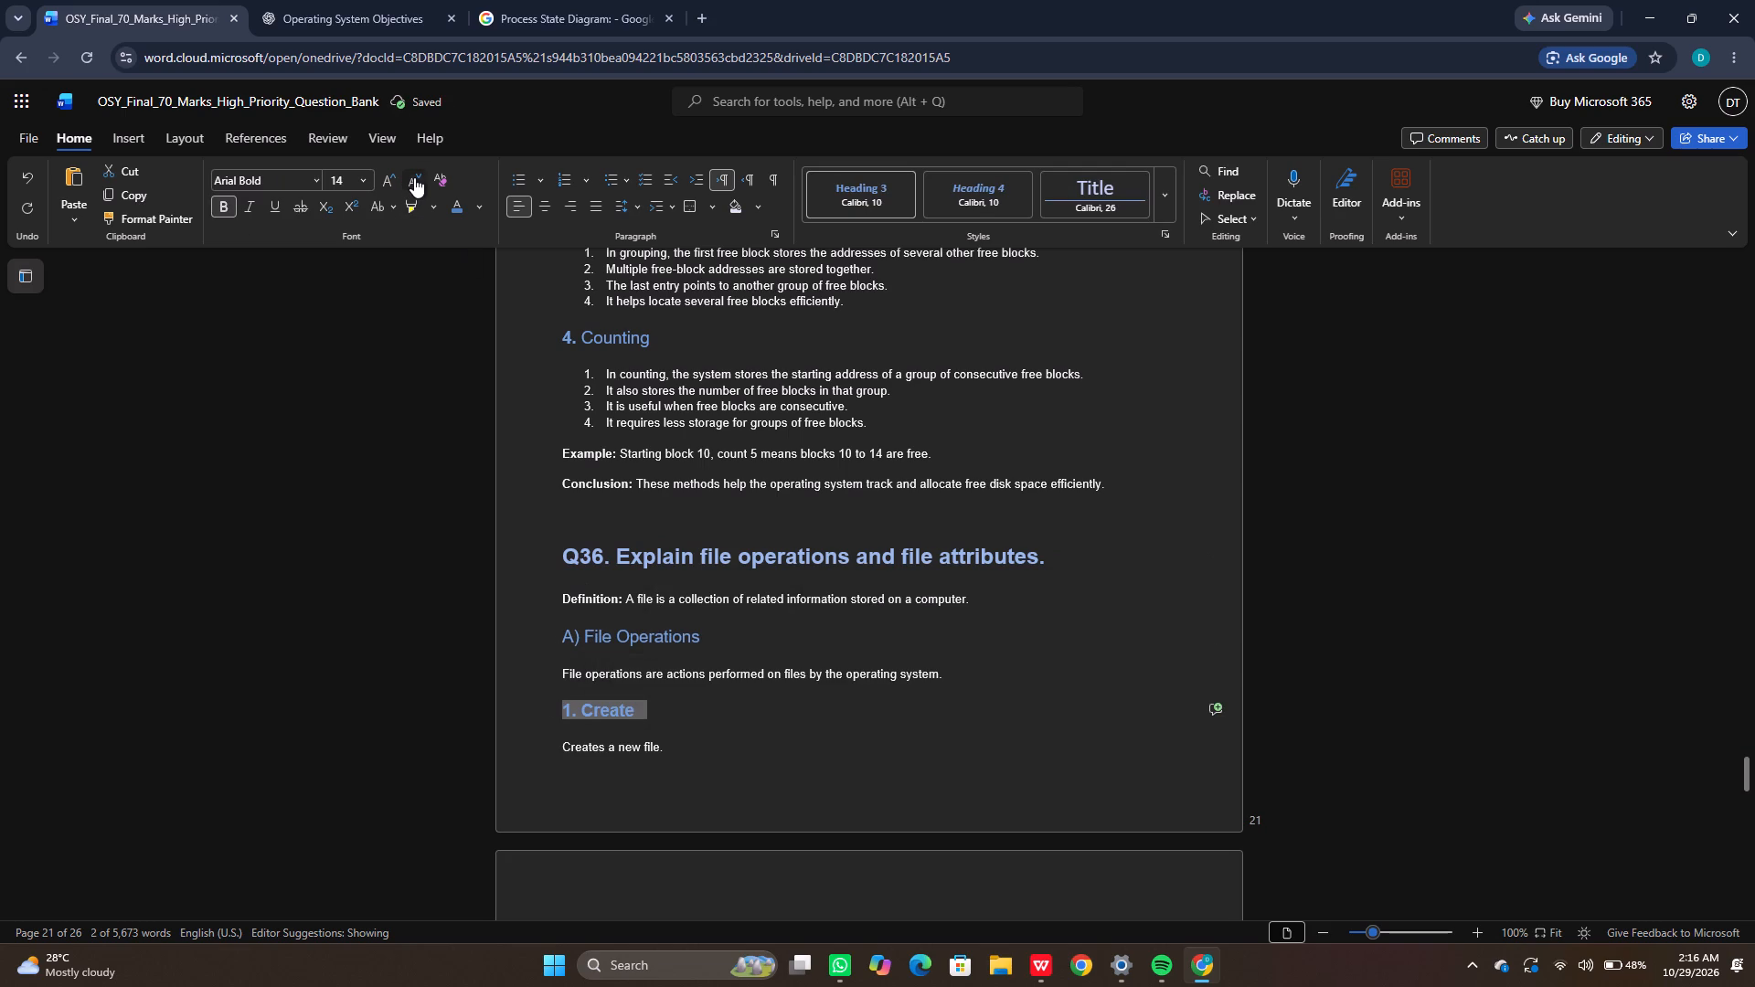
left_click(225, 193)
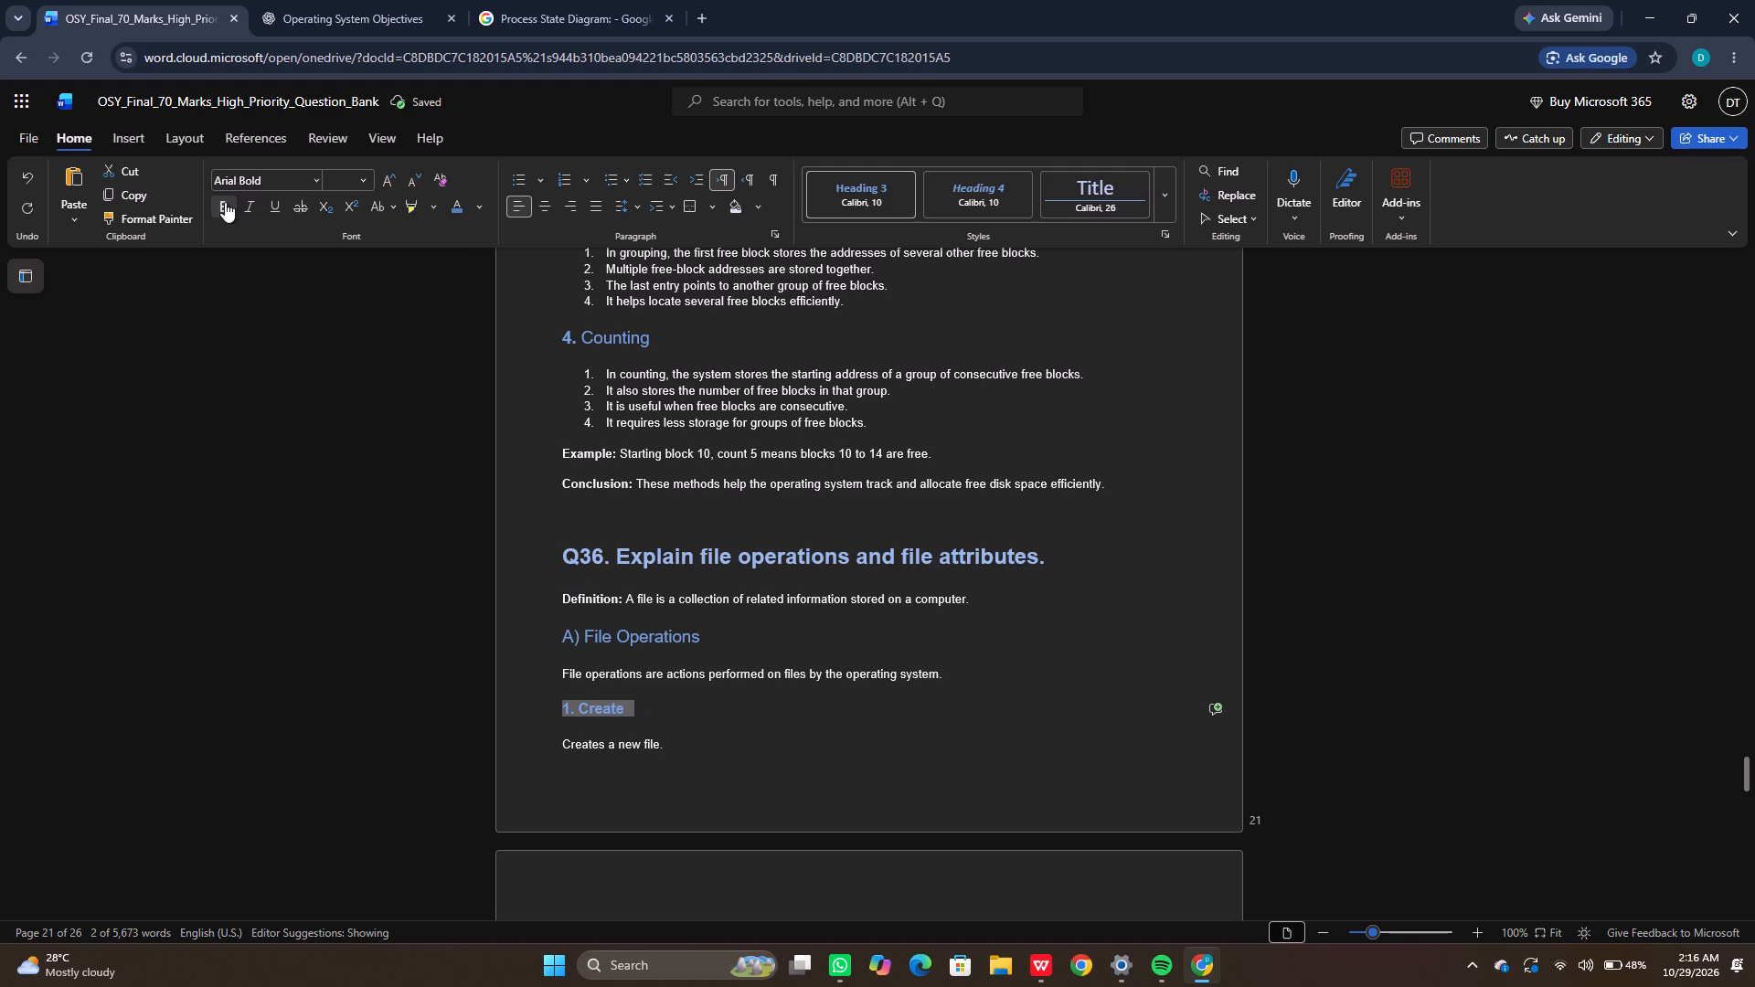
left_click(225, 202)
Turn off bold on the file operation subheadings "2. Open" through "6. Close" in the Q36 answer.
scroll(629, 461, "down", 4)
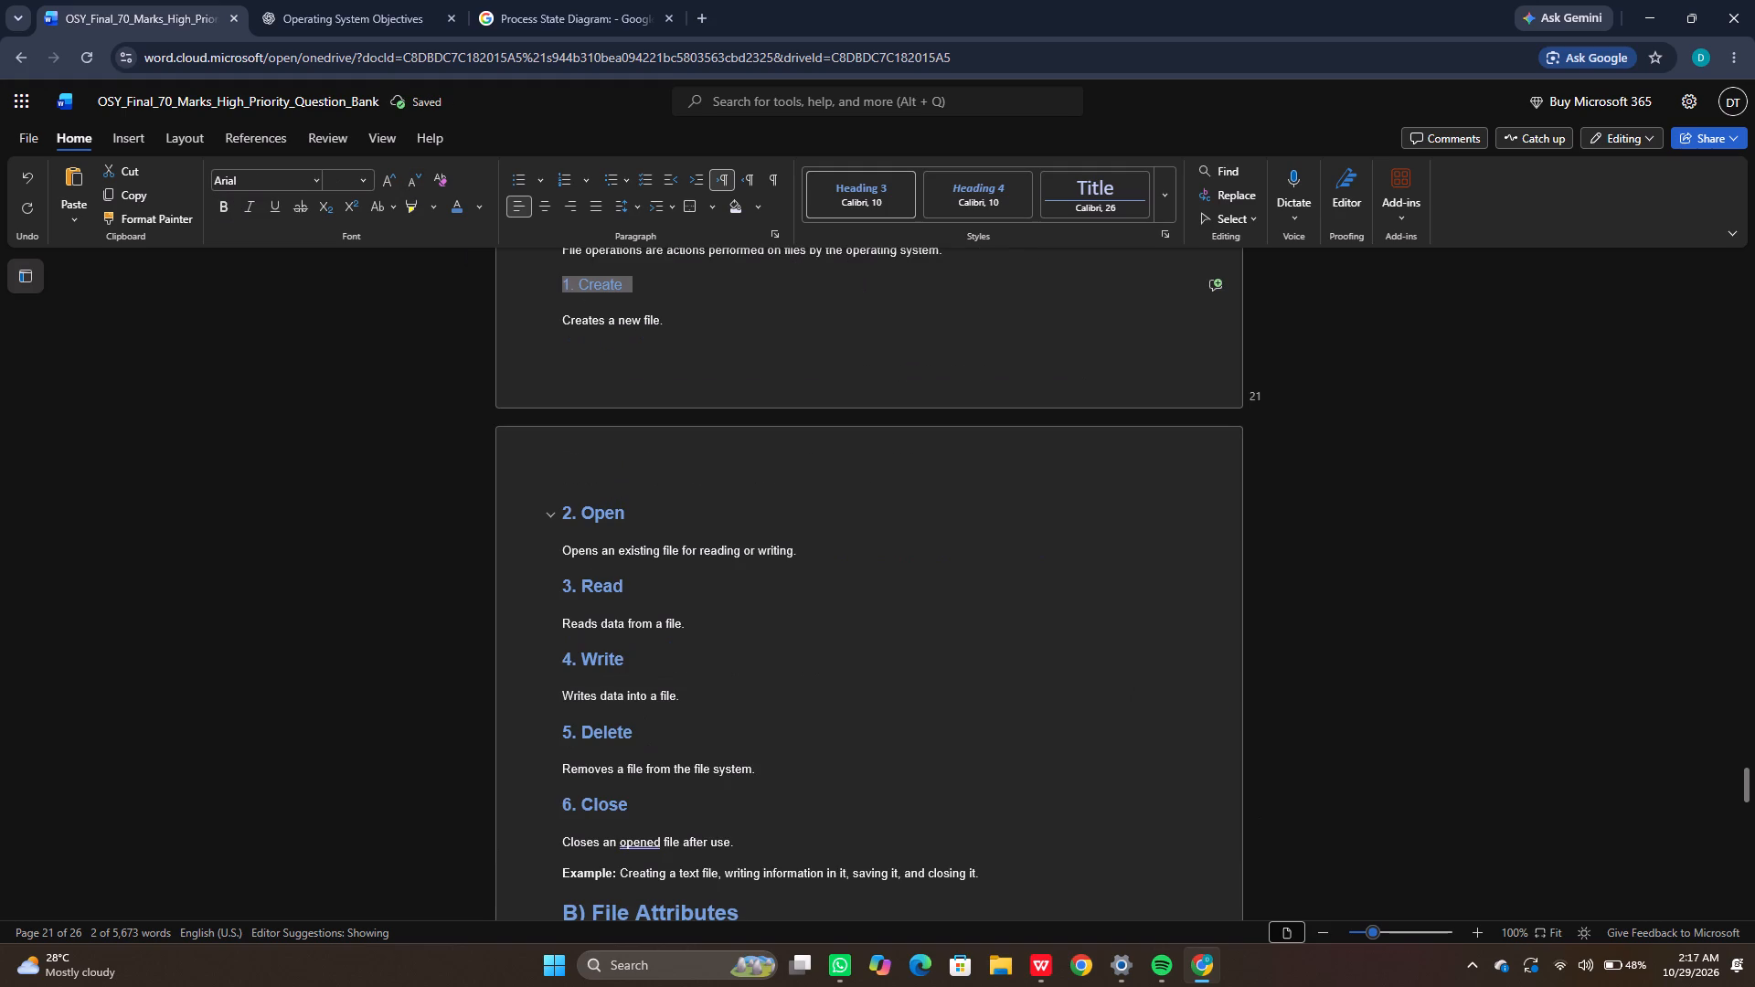
triple_click(601, 506)
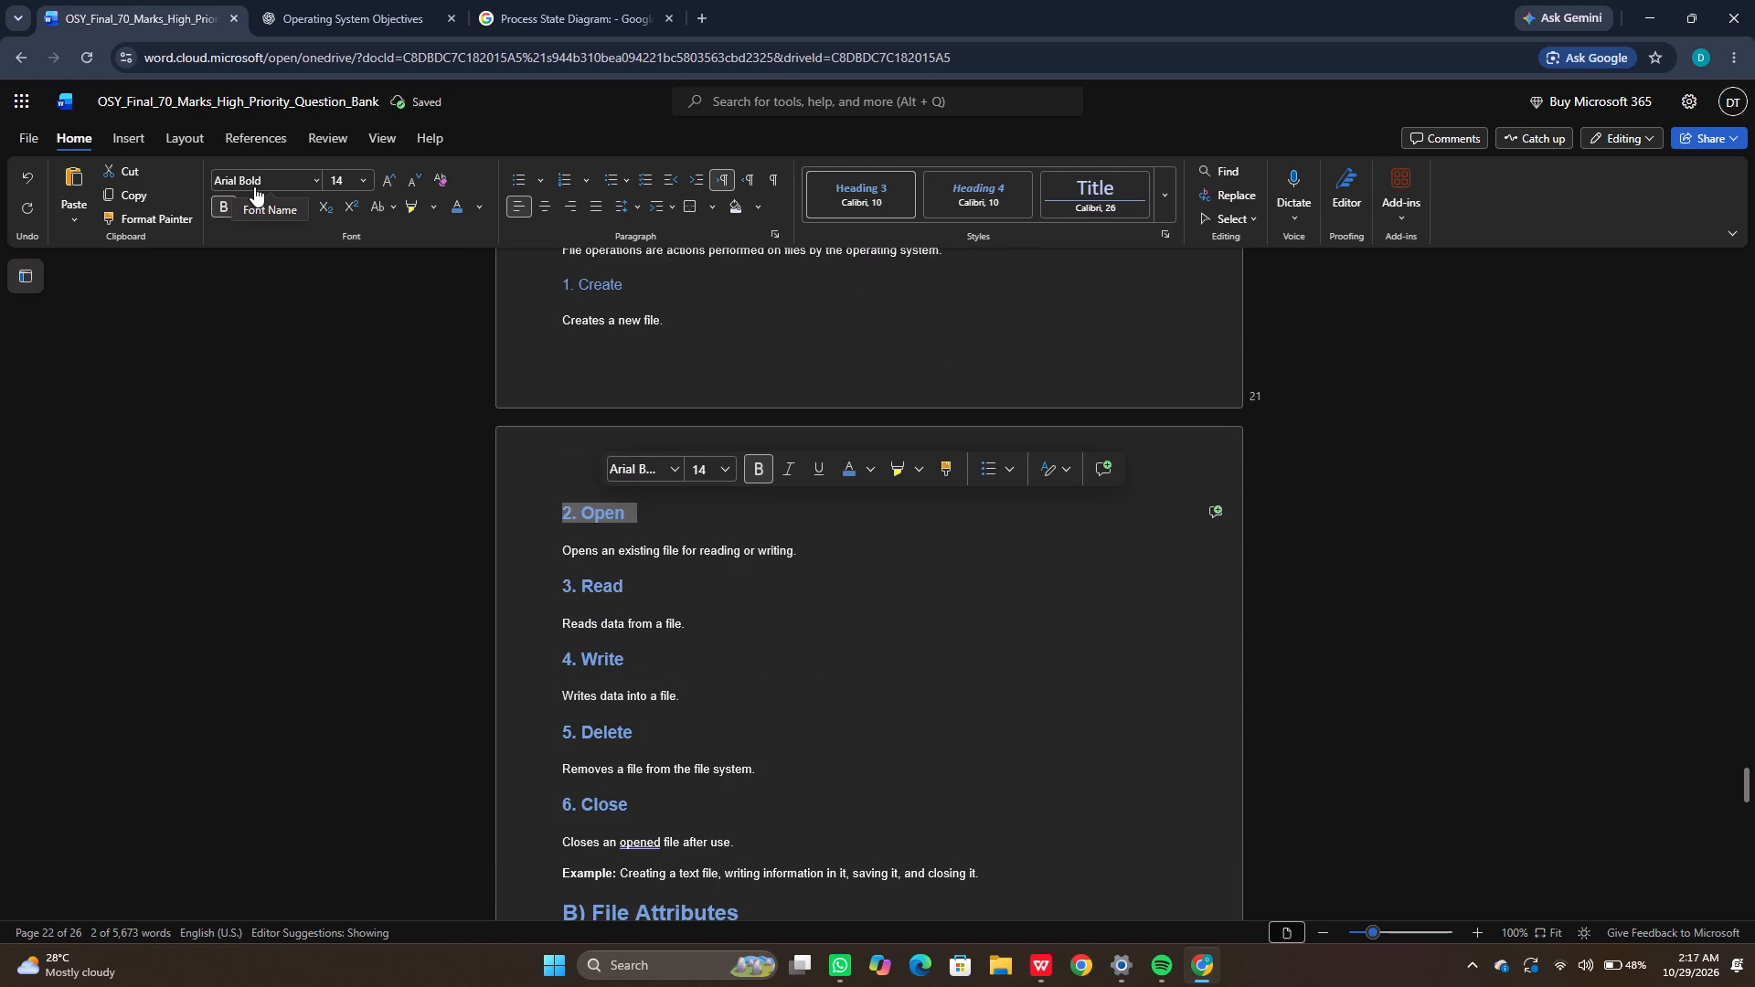
left_click(218, 207)
triple_click(590, 576)
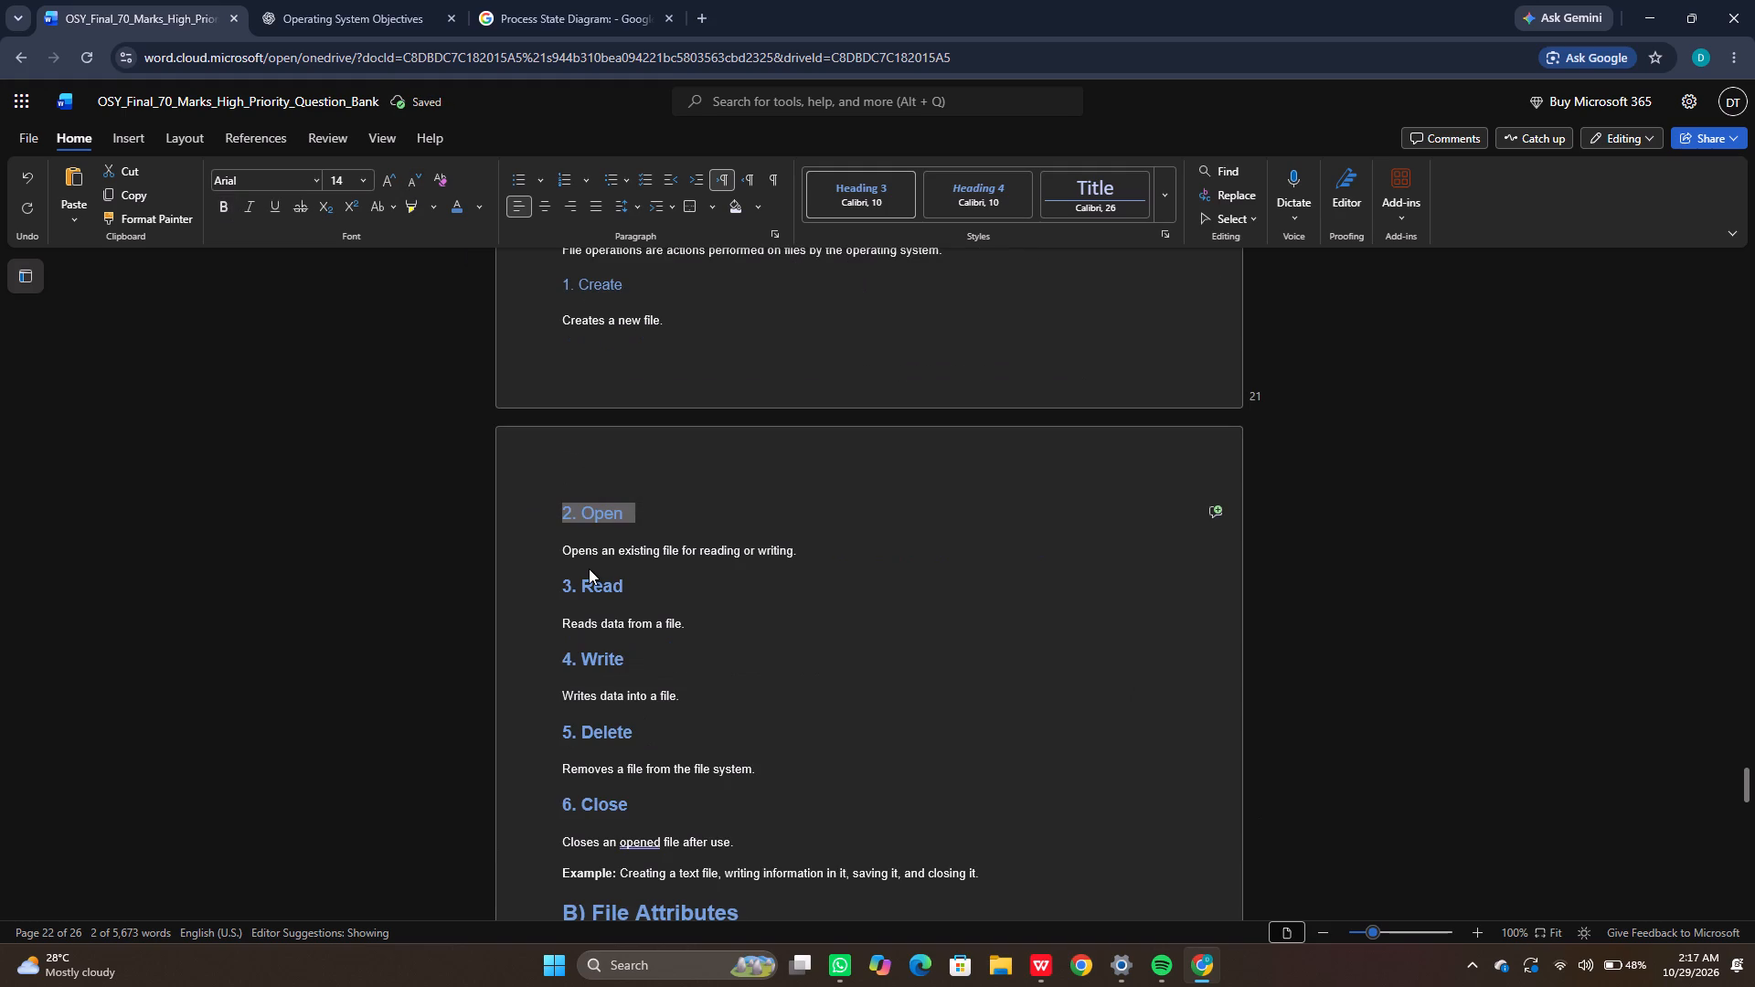
left_click(228, 202)
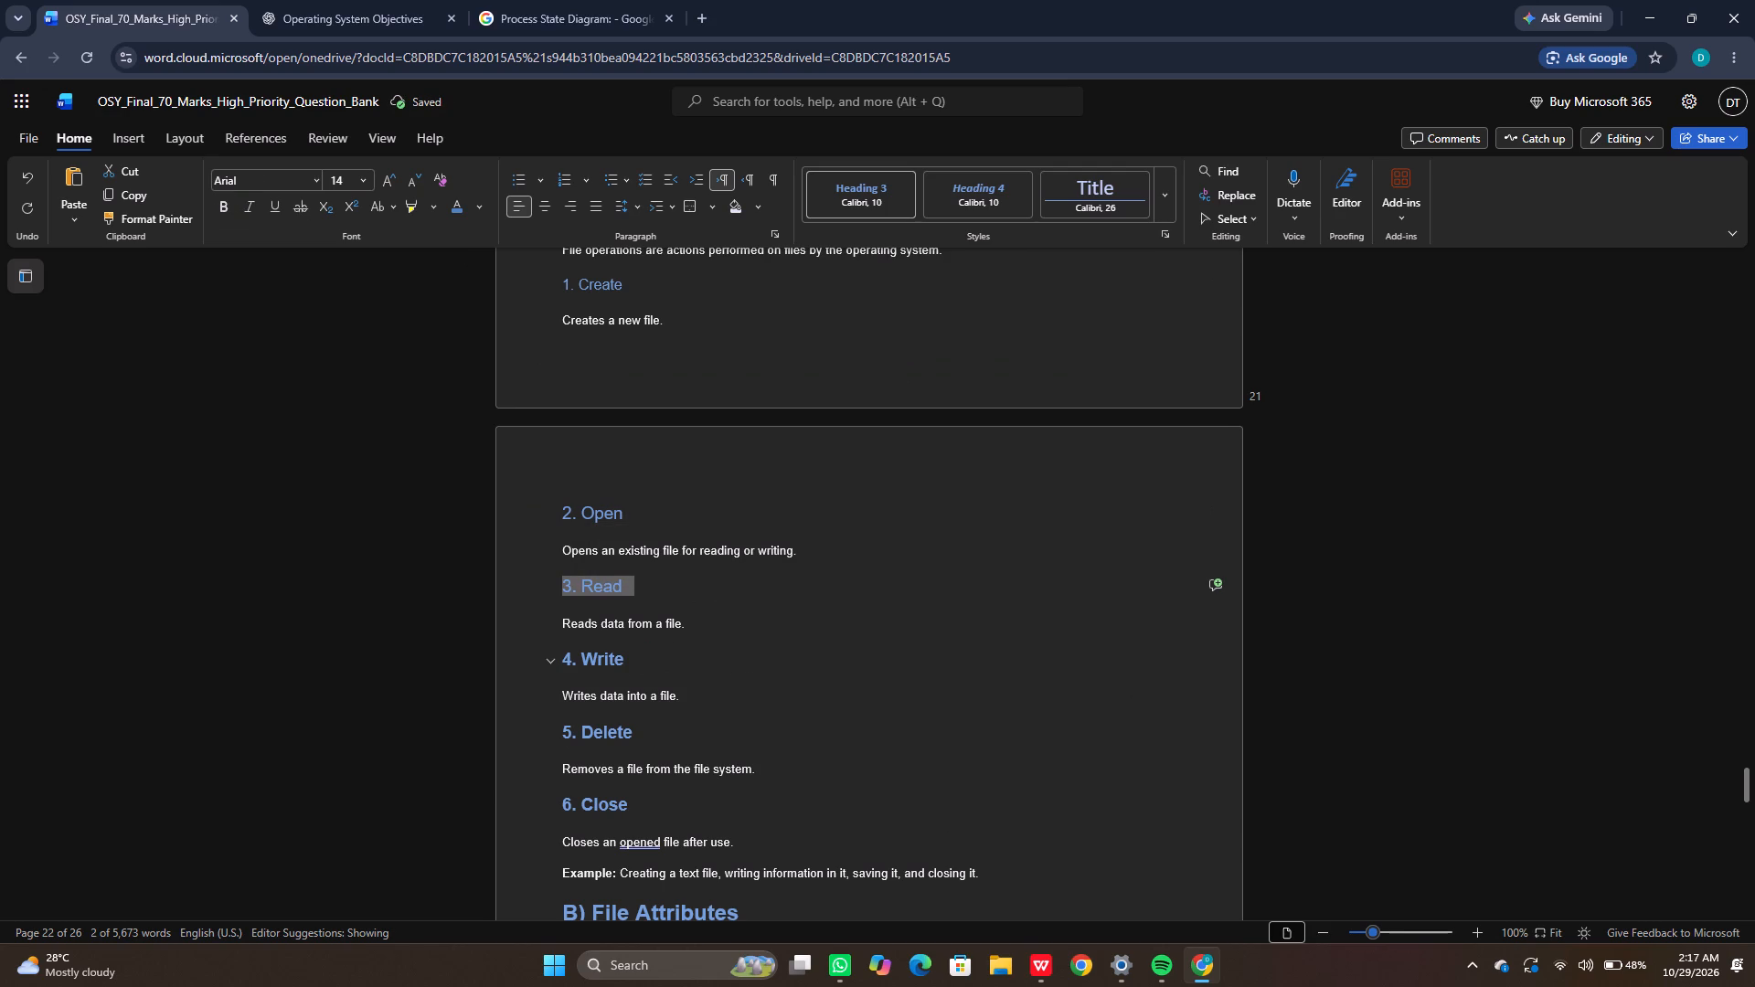
triple_click(604, 655)
left_click(228, 197)
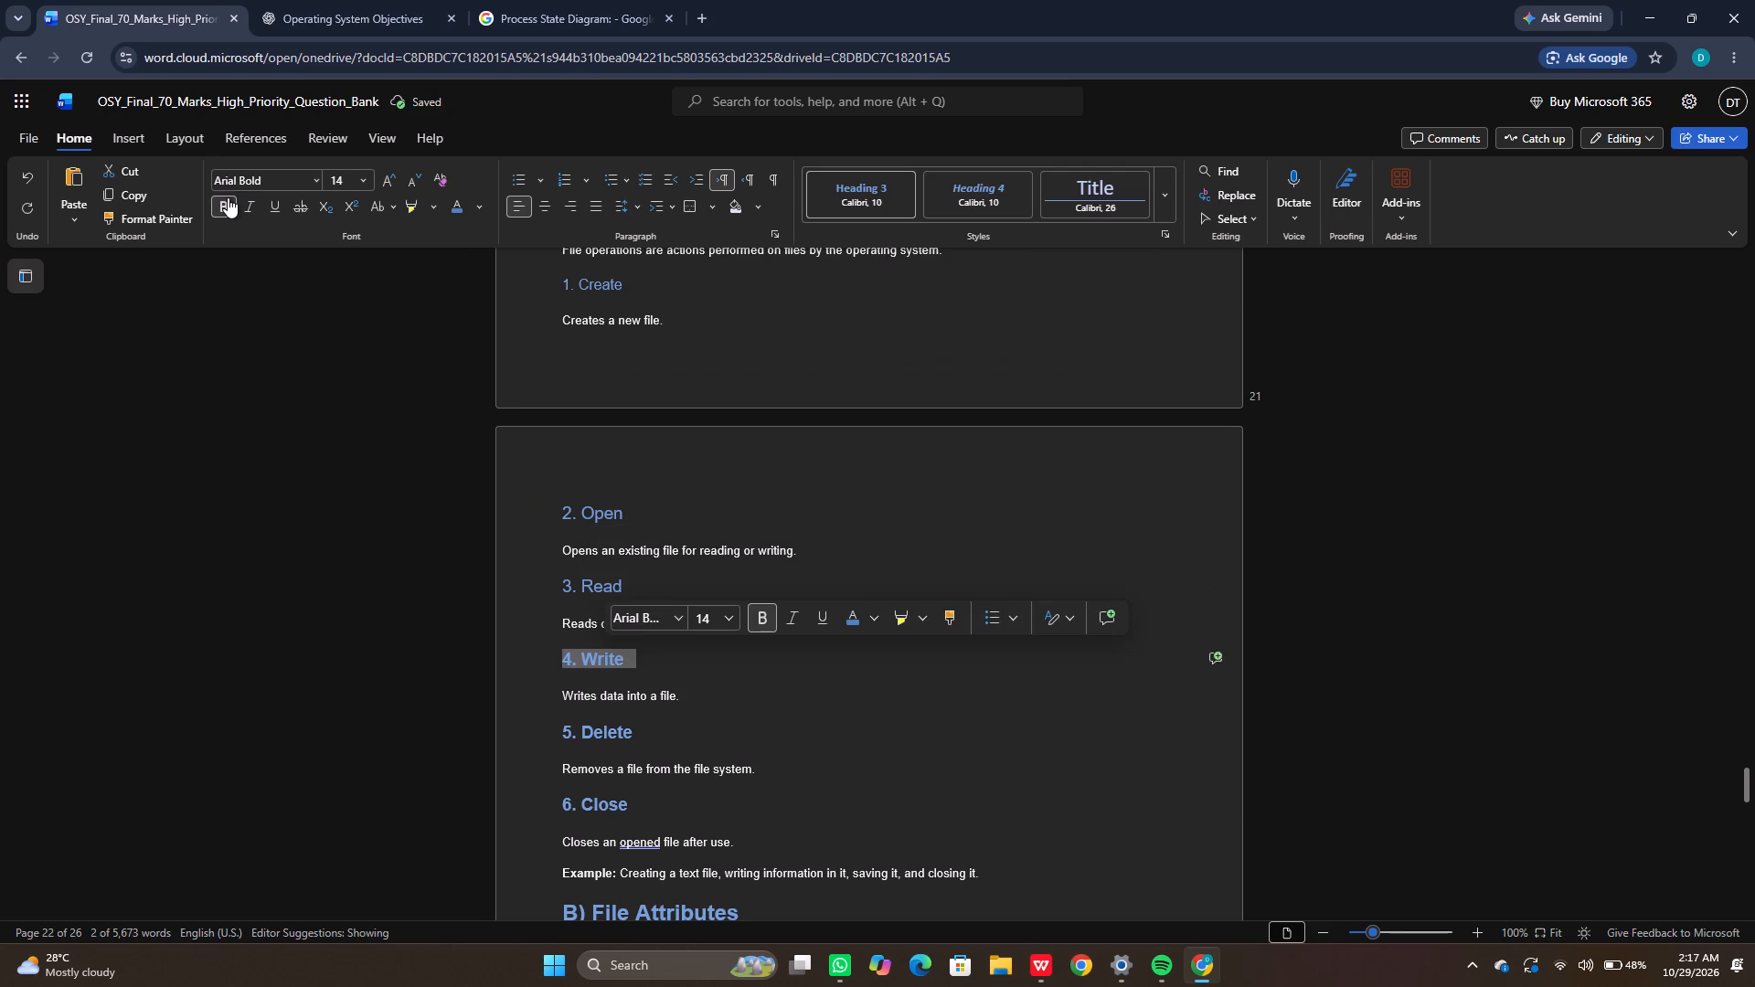
left_click(605, 739)
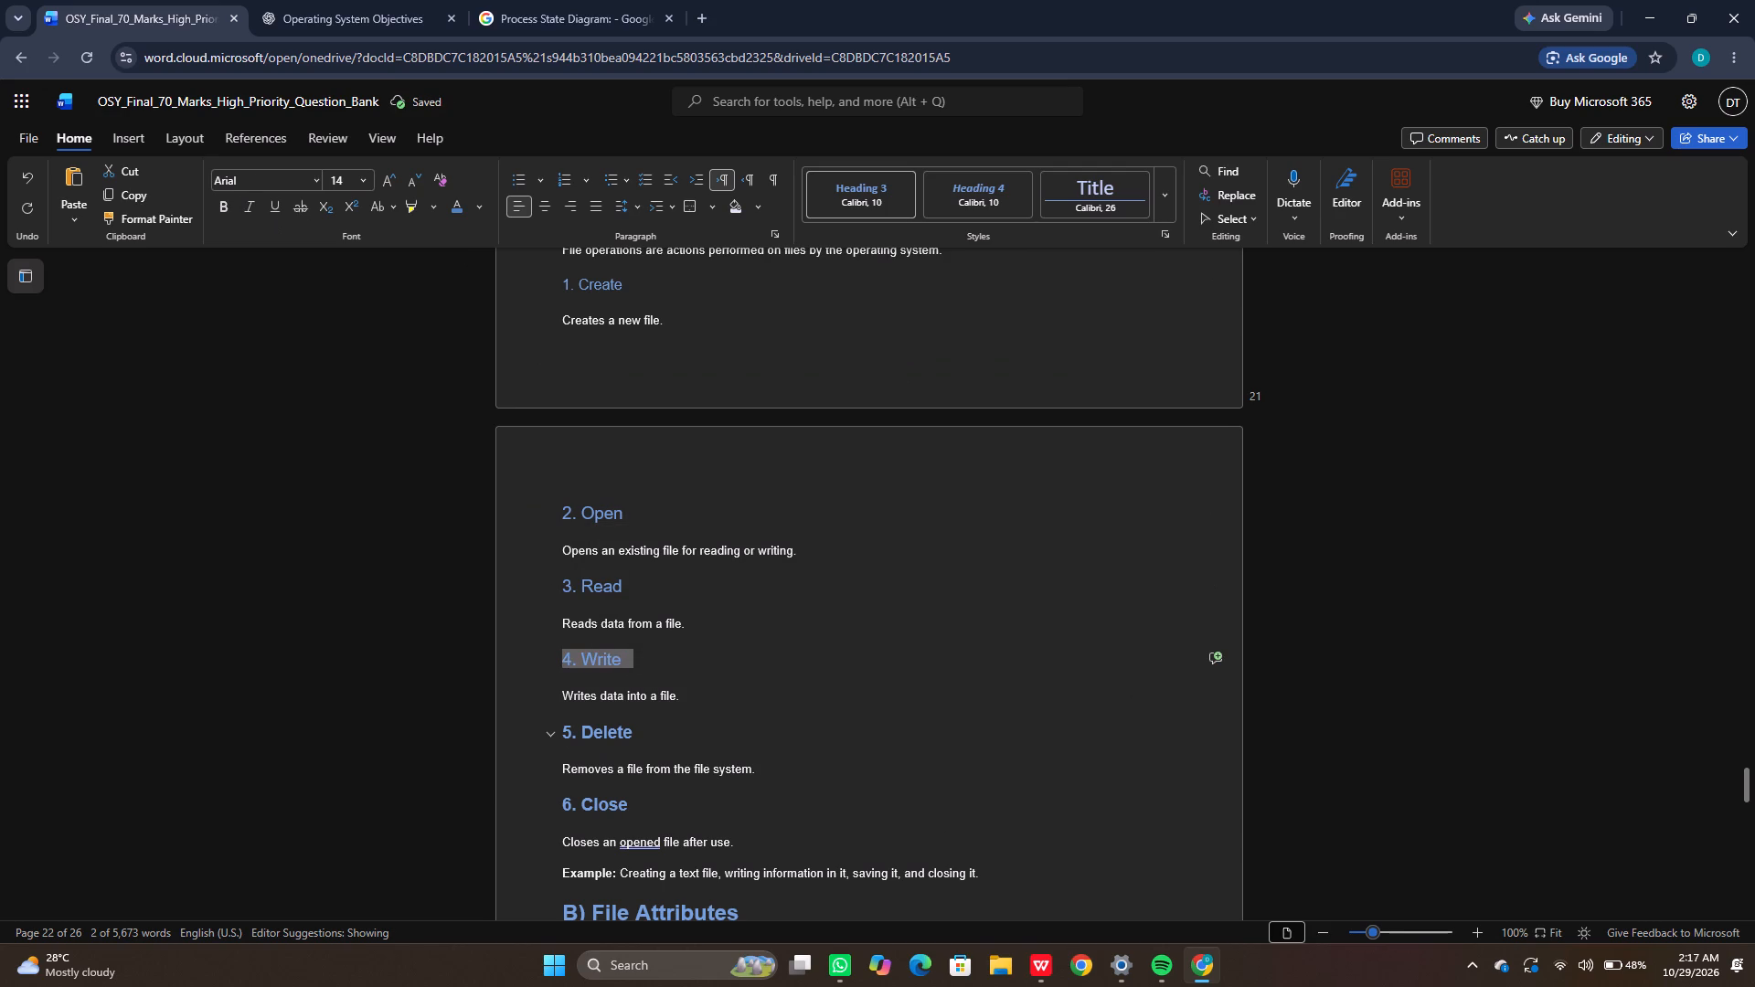
triple_click(600, 735)
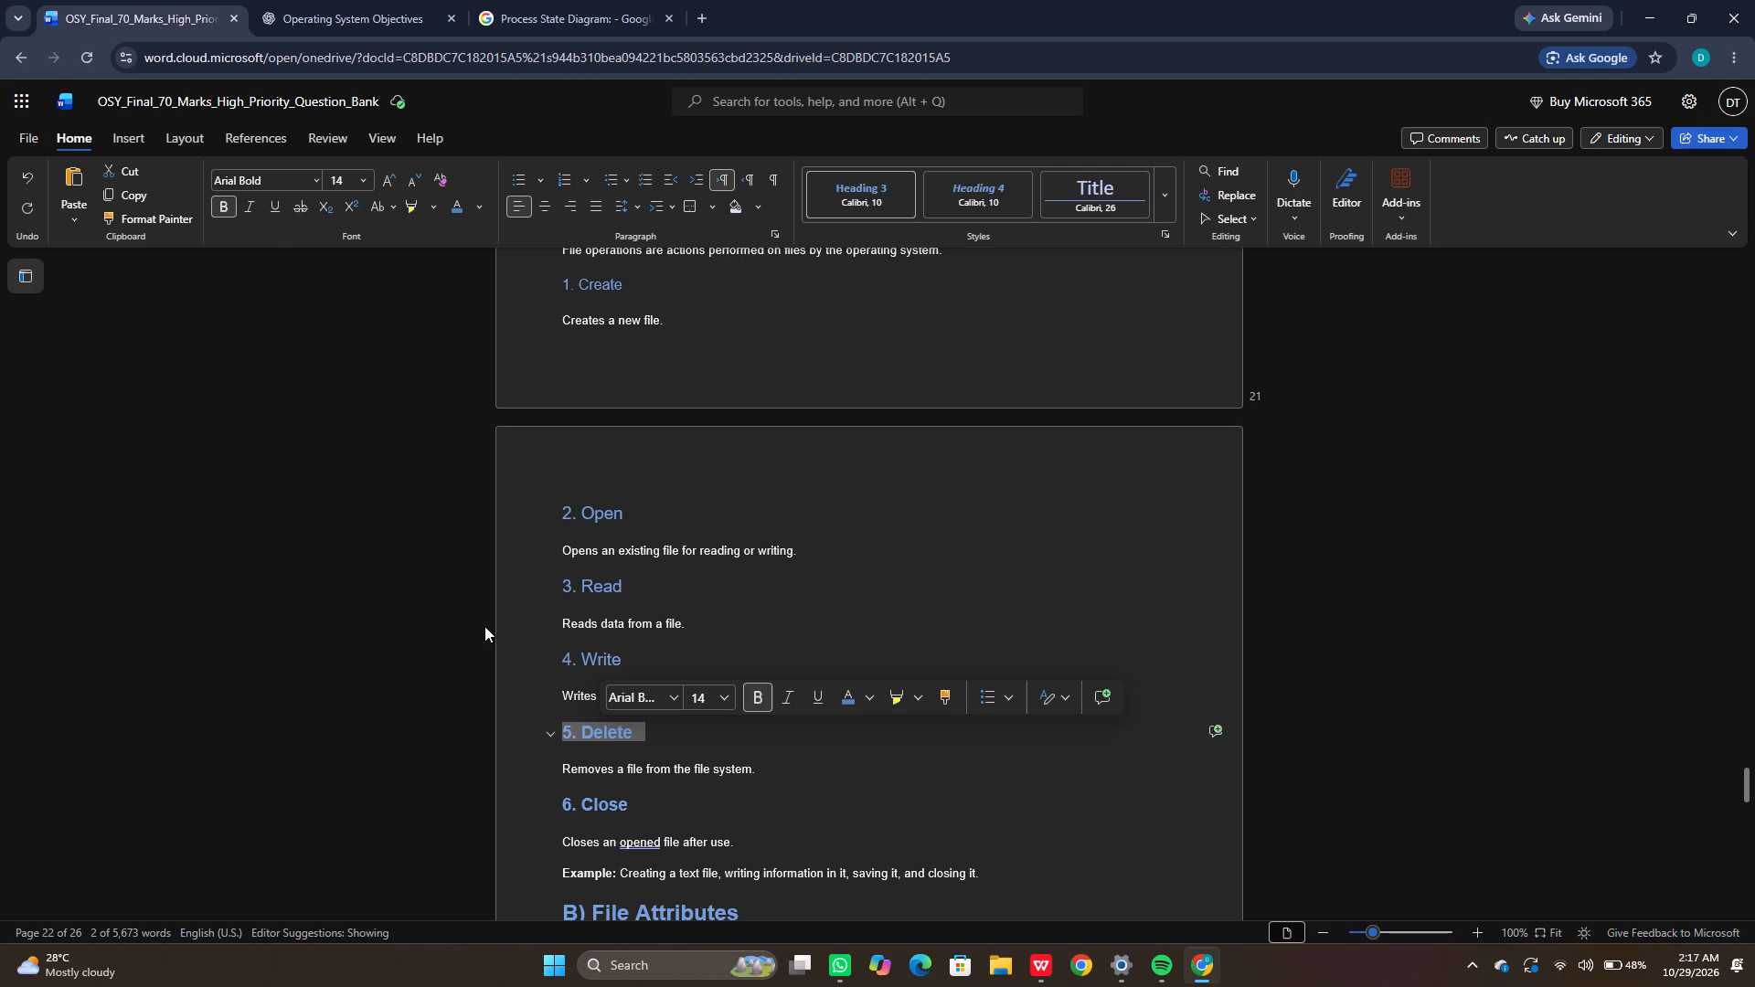
left_click(227, 205)
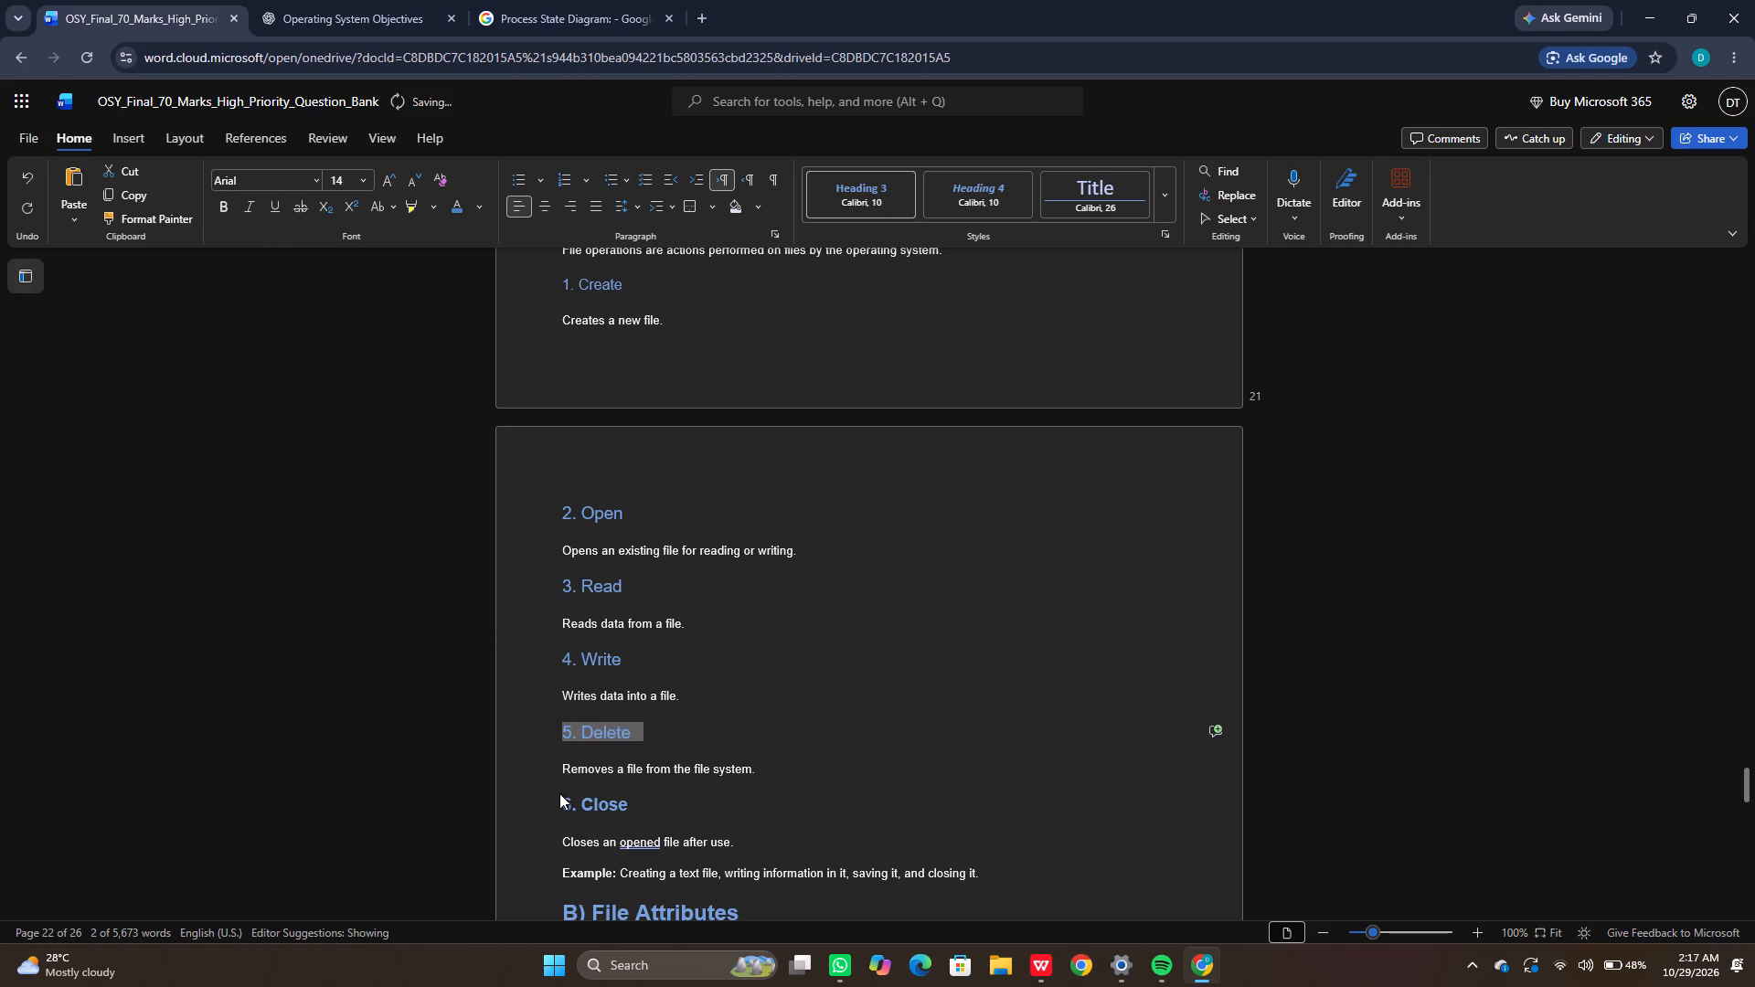
triple_click(593, 811)
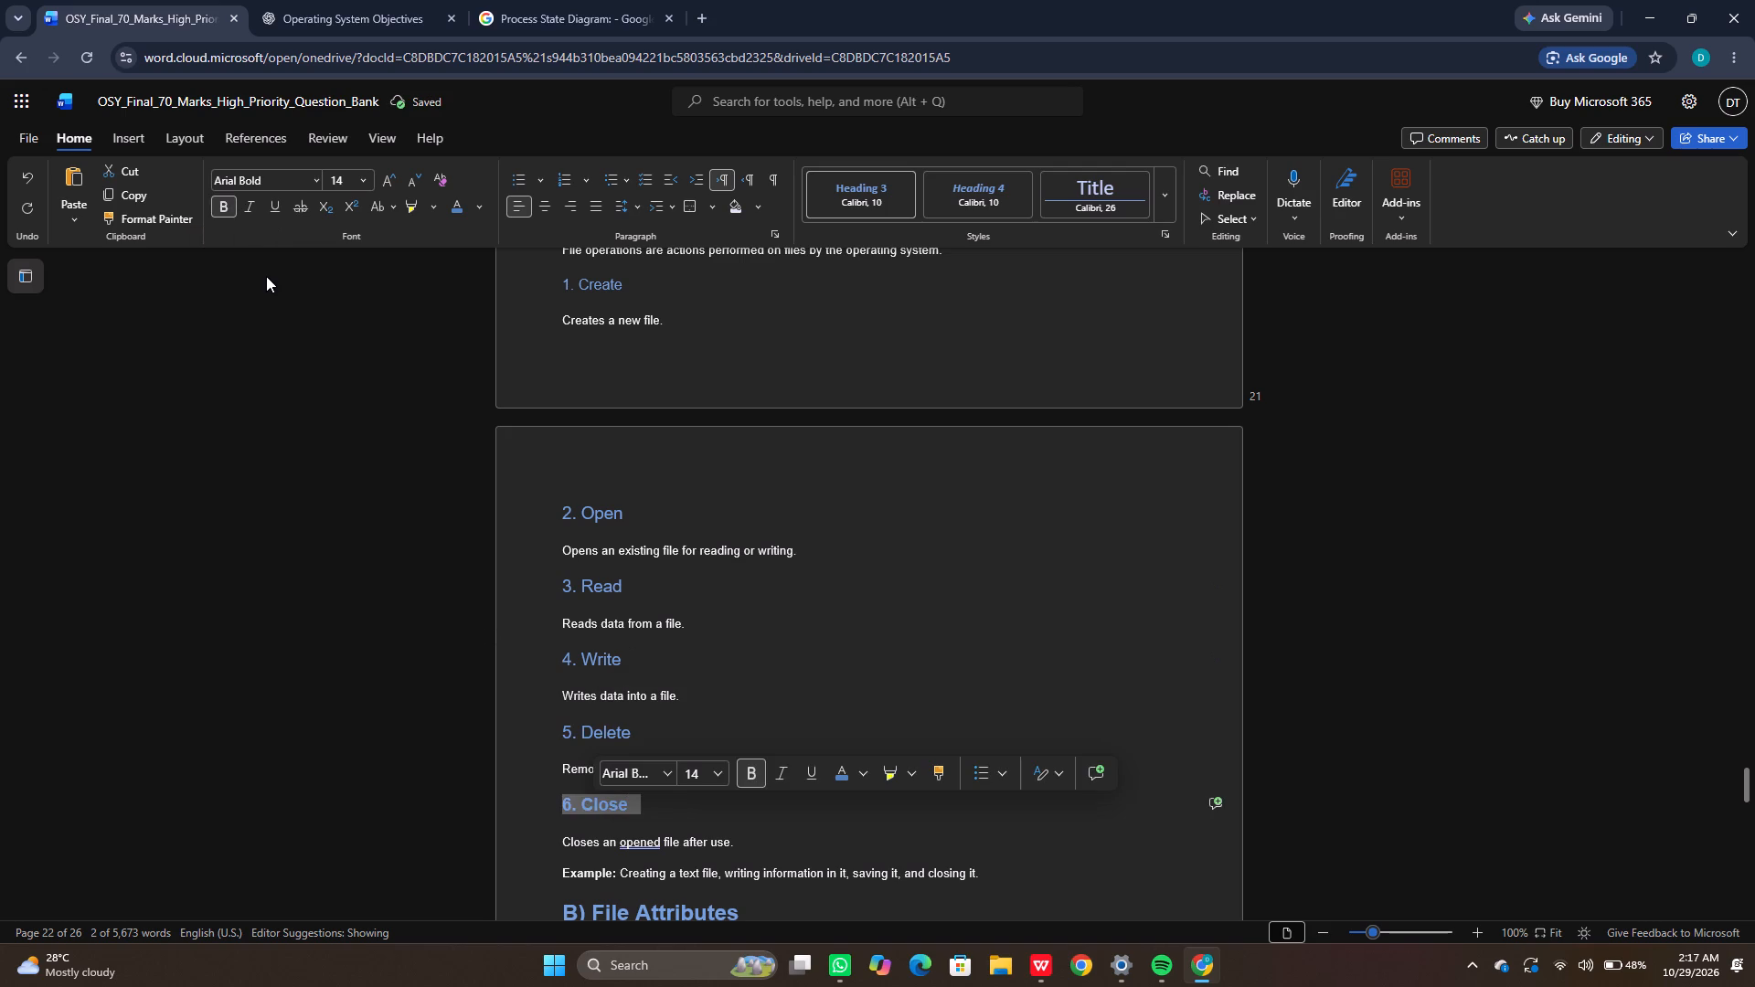
left_click(225, 202)
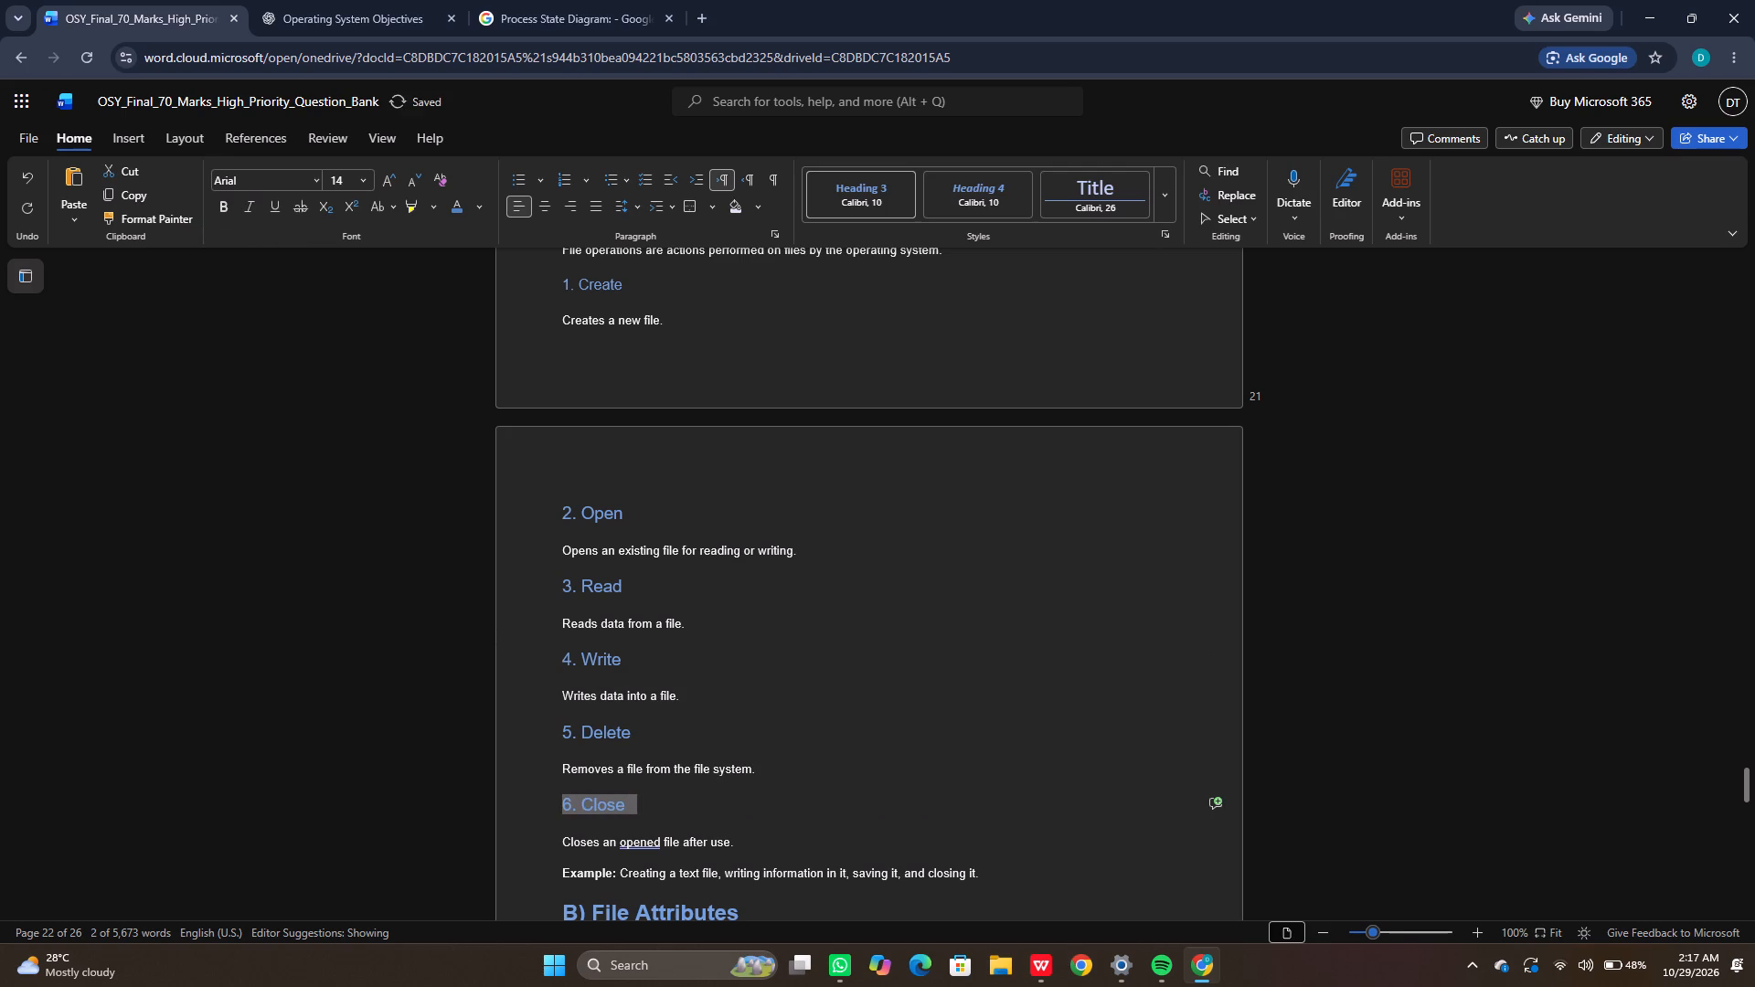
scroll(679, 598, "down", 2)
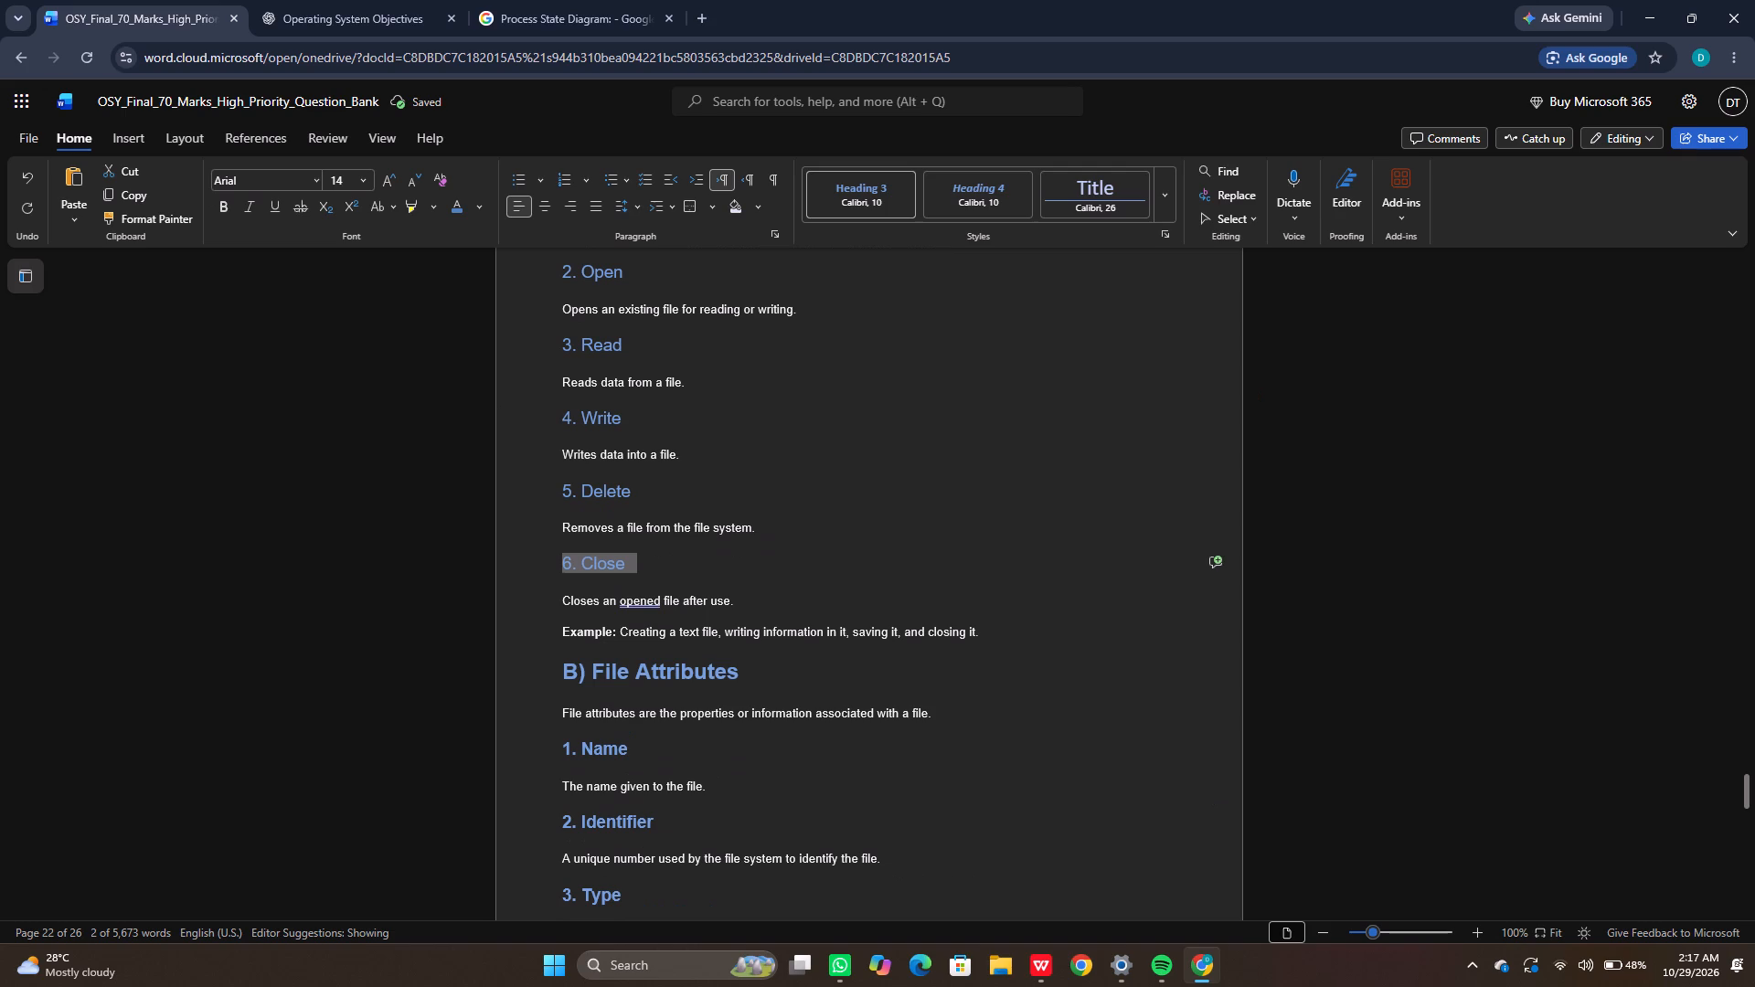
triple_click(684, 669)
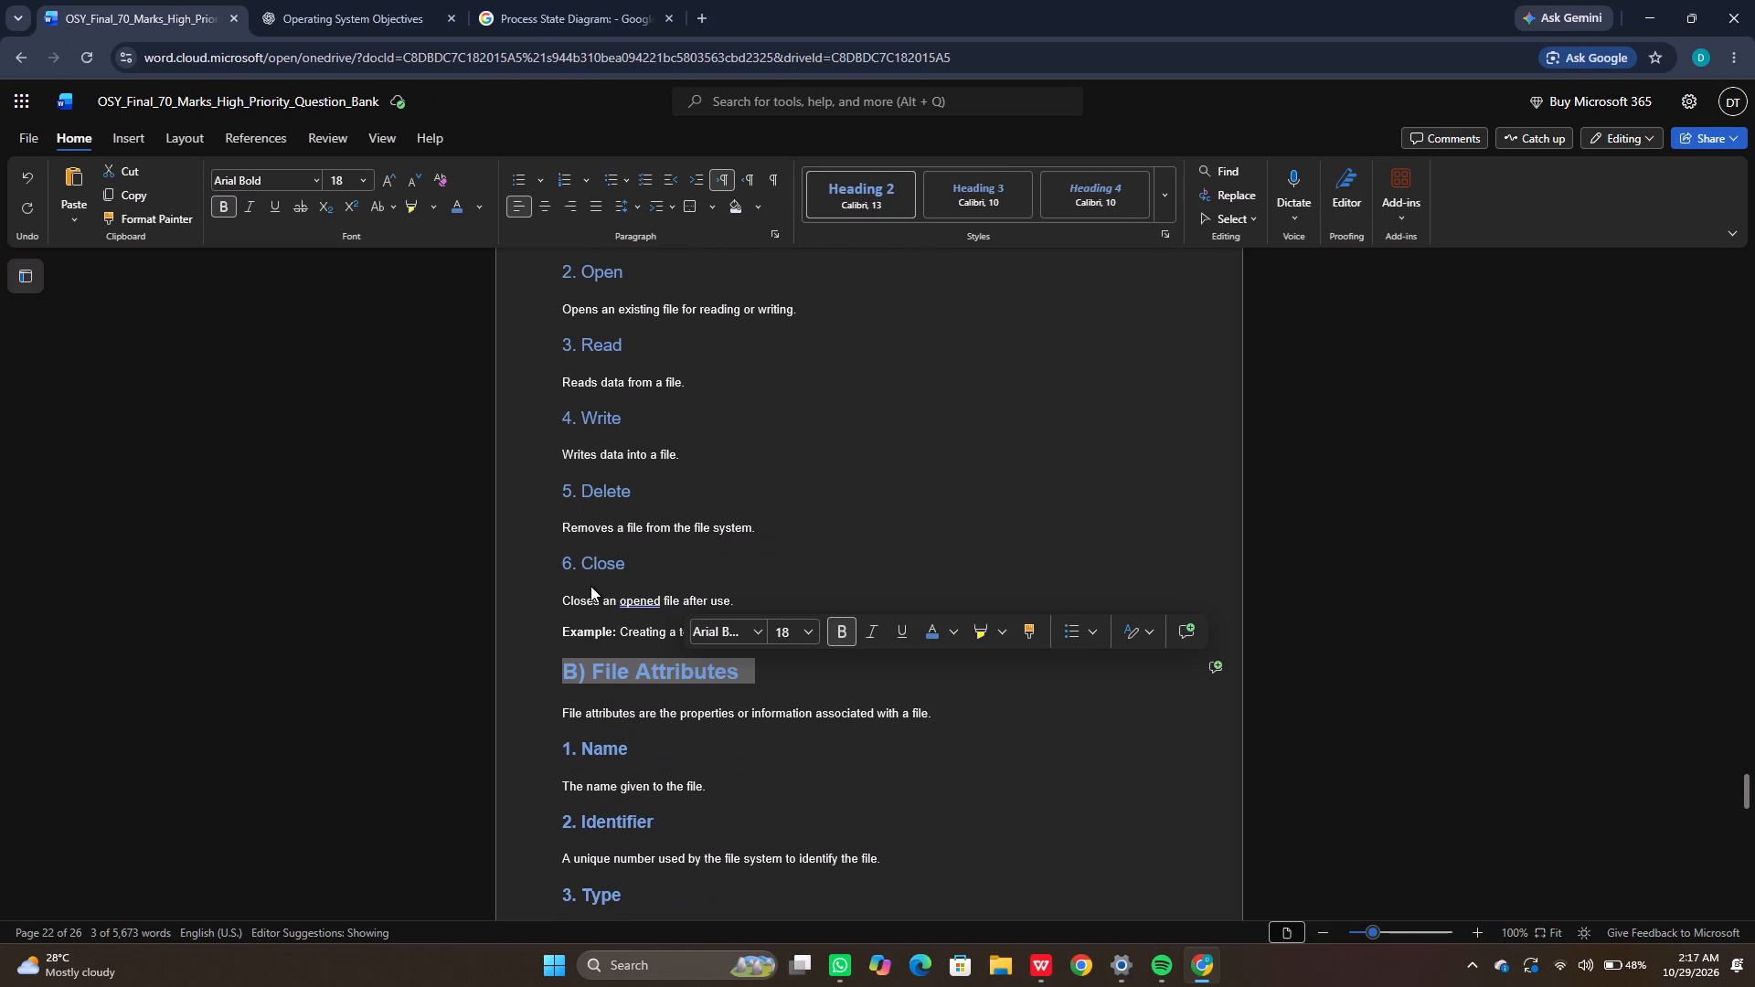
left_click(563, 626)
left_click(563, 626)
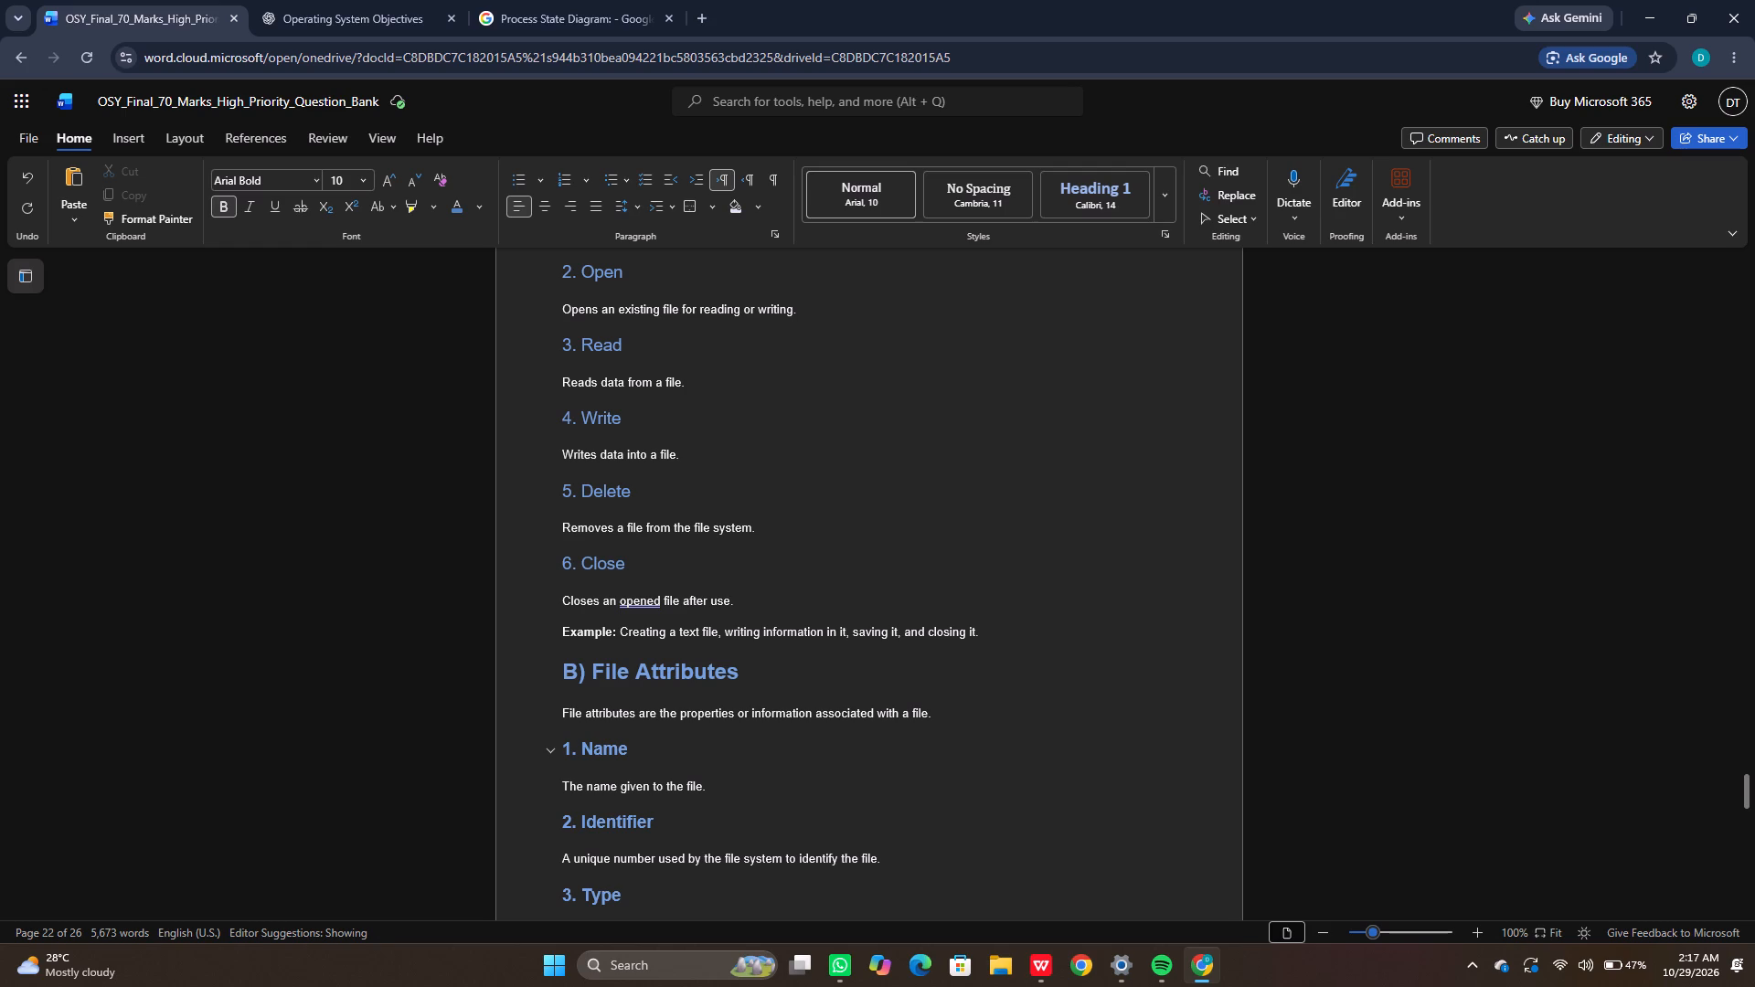
Turn off bold on the file attribute subheadings "1. Name", "2. Identifier", "3. Type" and "4. Location" in the Q36 answer.
triple_click(598, 742)
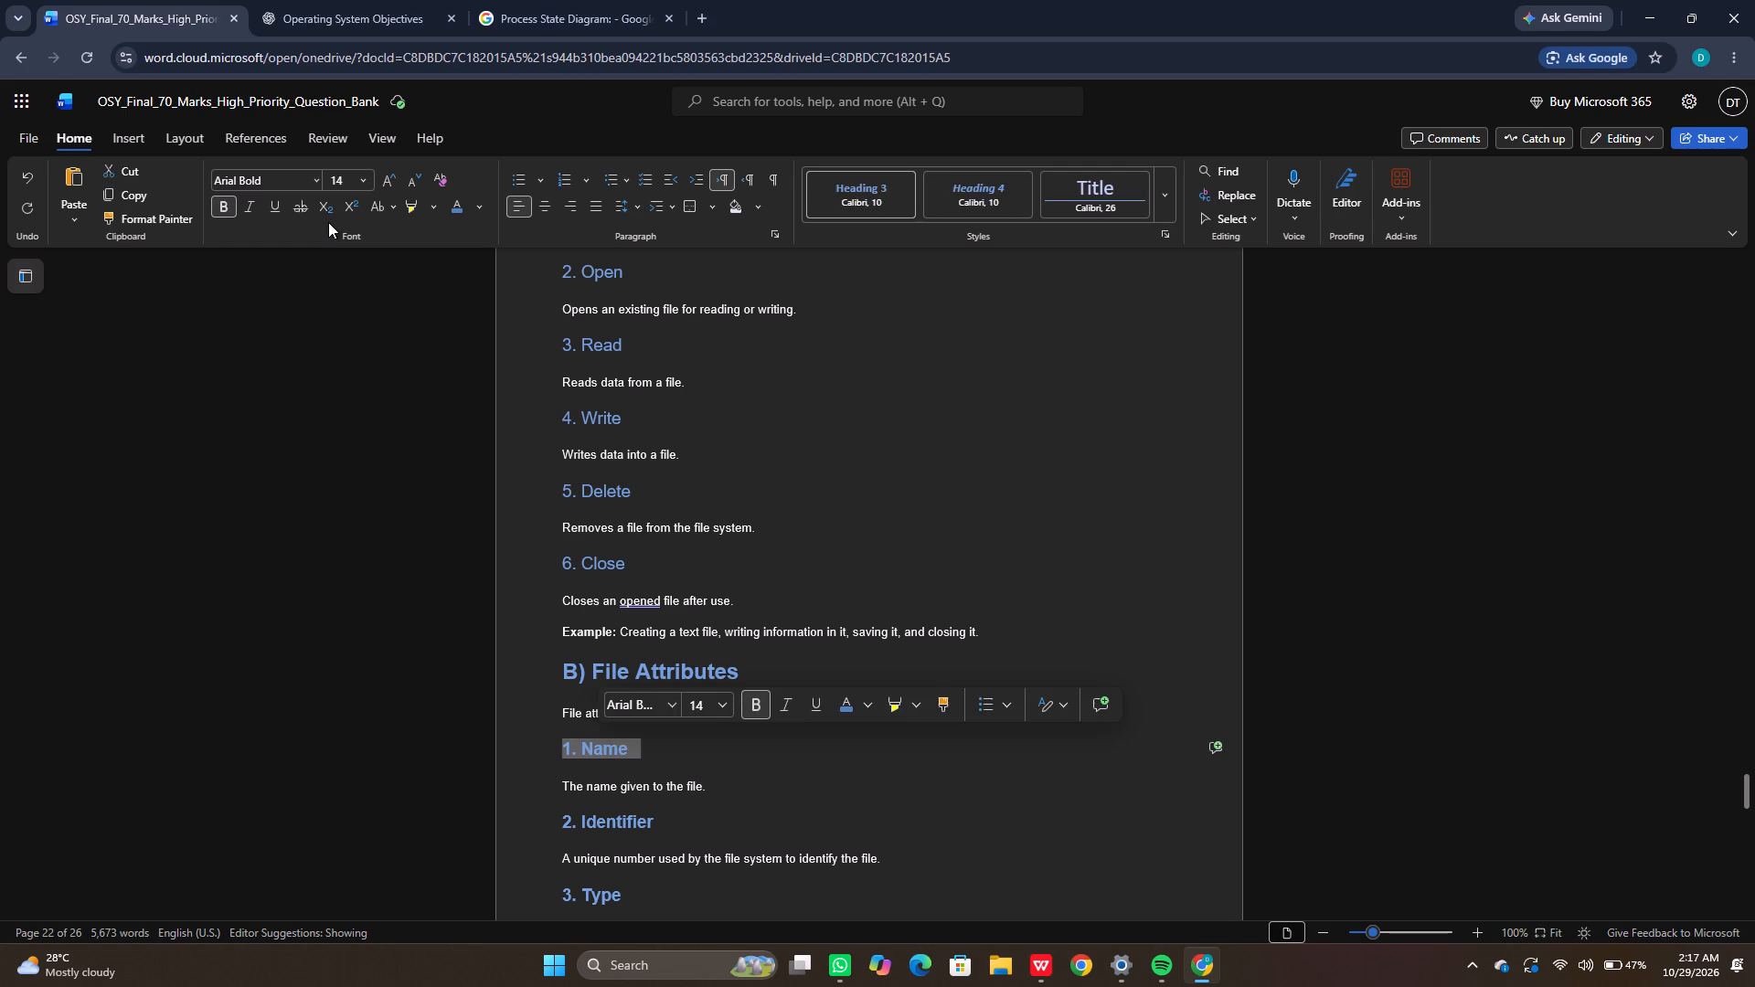
left_click(225, 206)
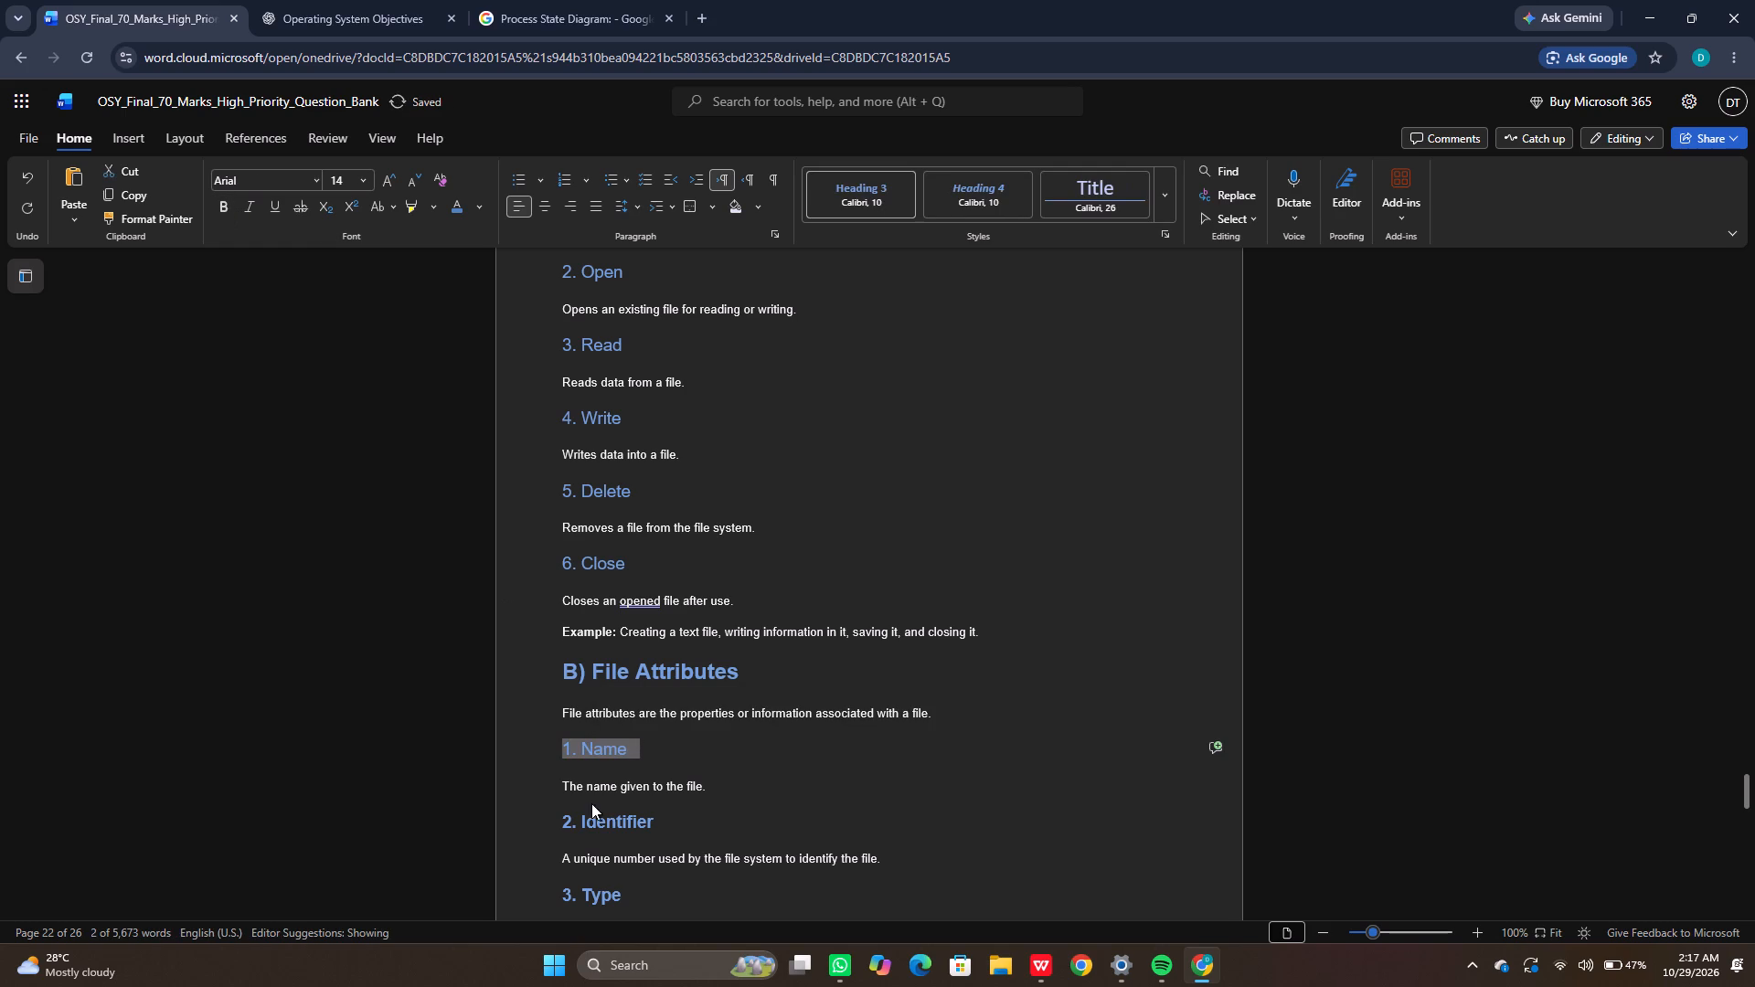
triple_click(601, 815)
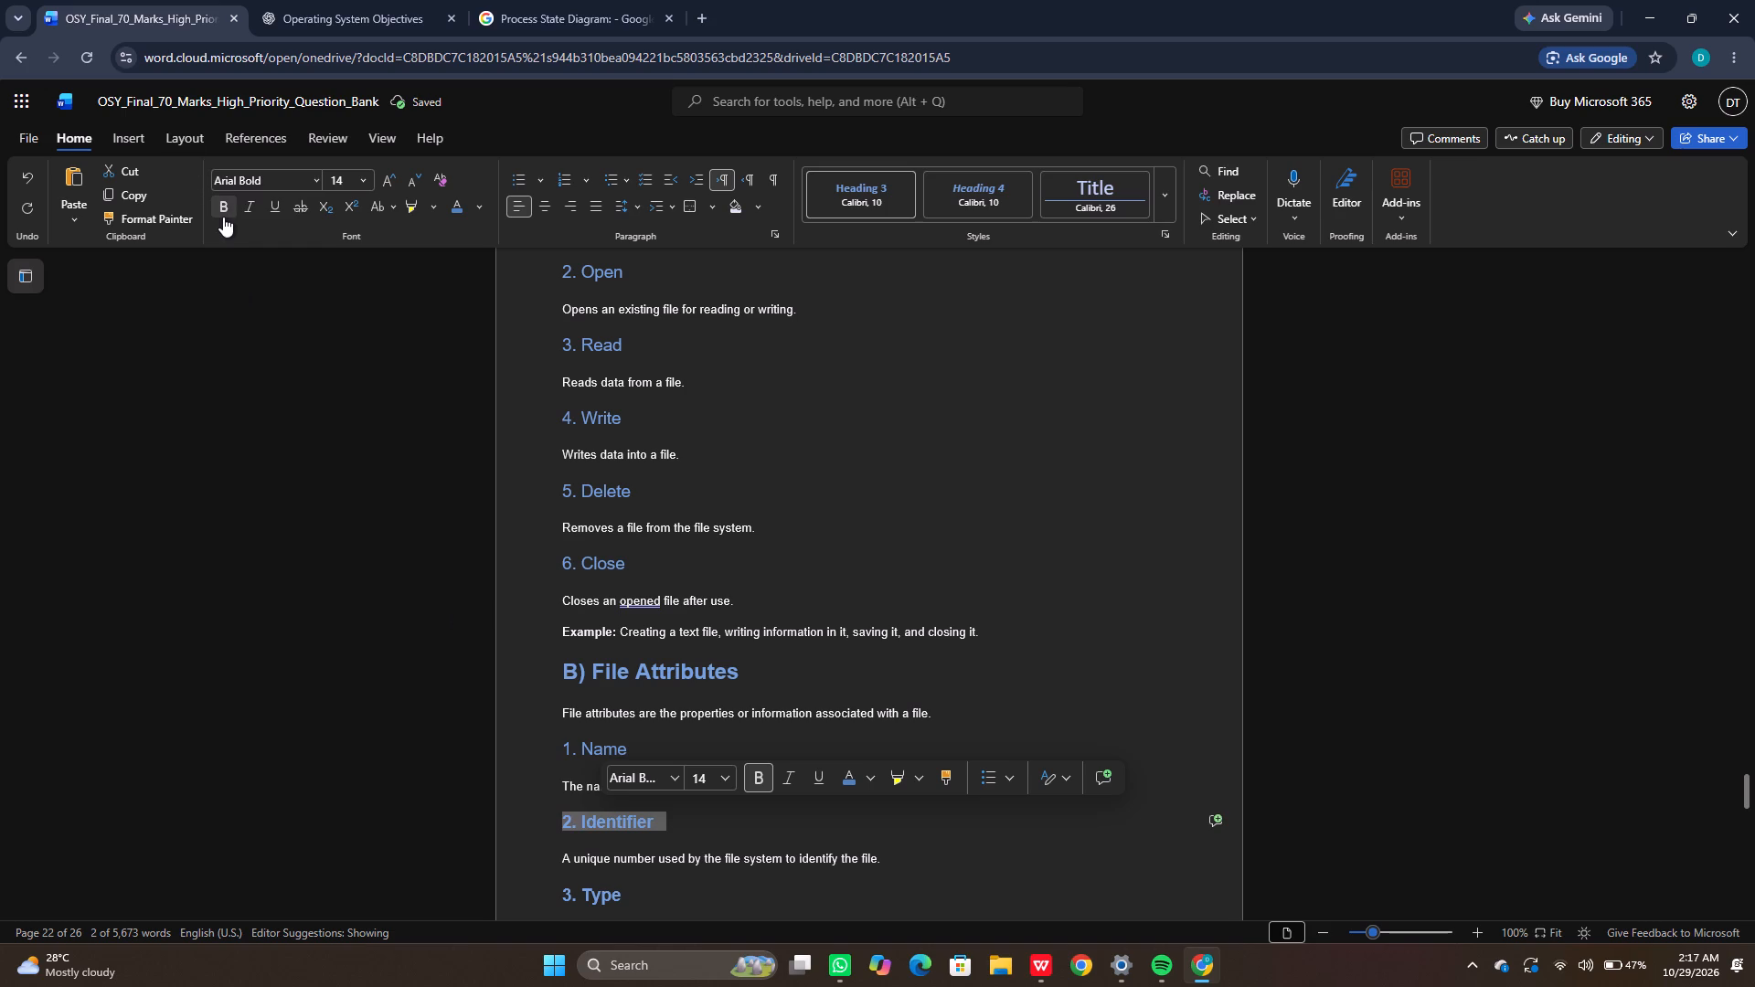
left_click(224, 206)
scroll(619, 496, "down", 3)
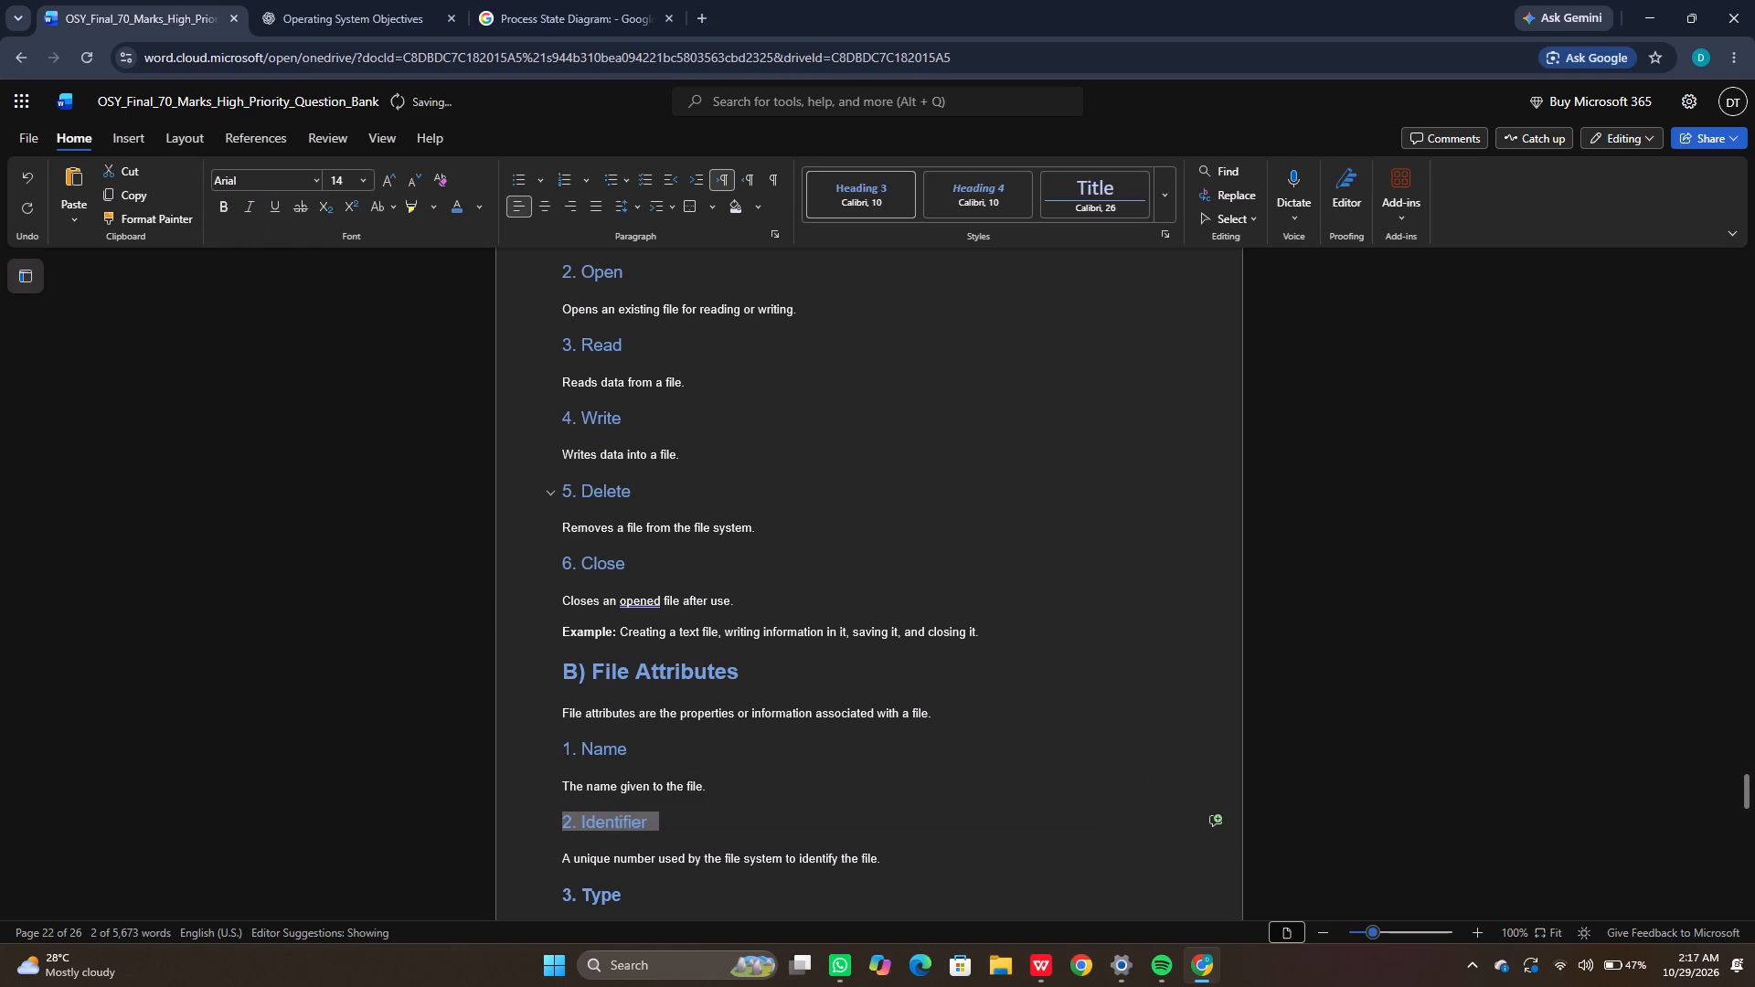
triple_click(591, 568)
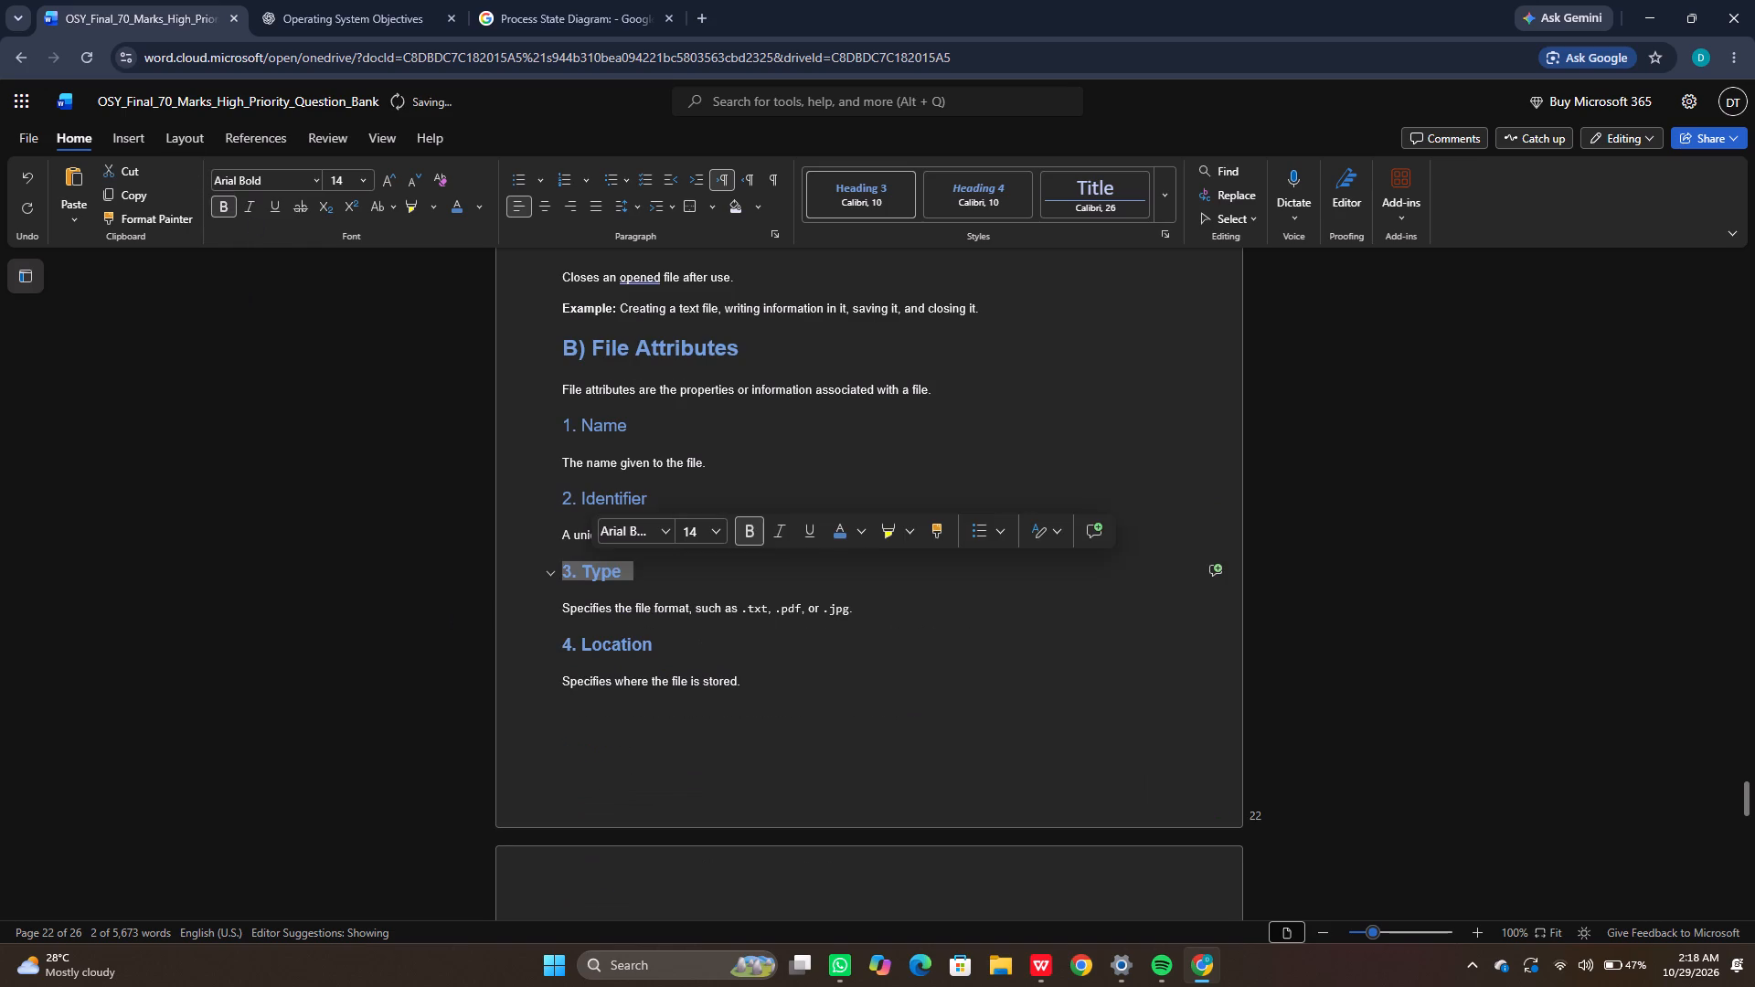
left_click(226, 200)
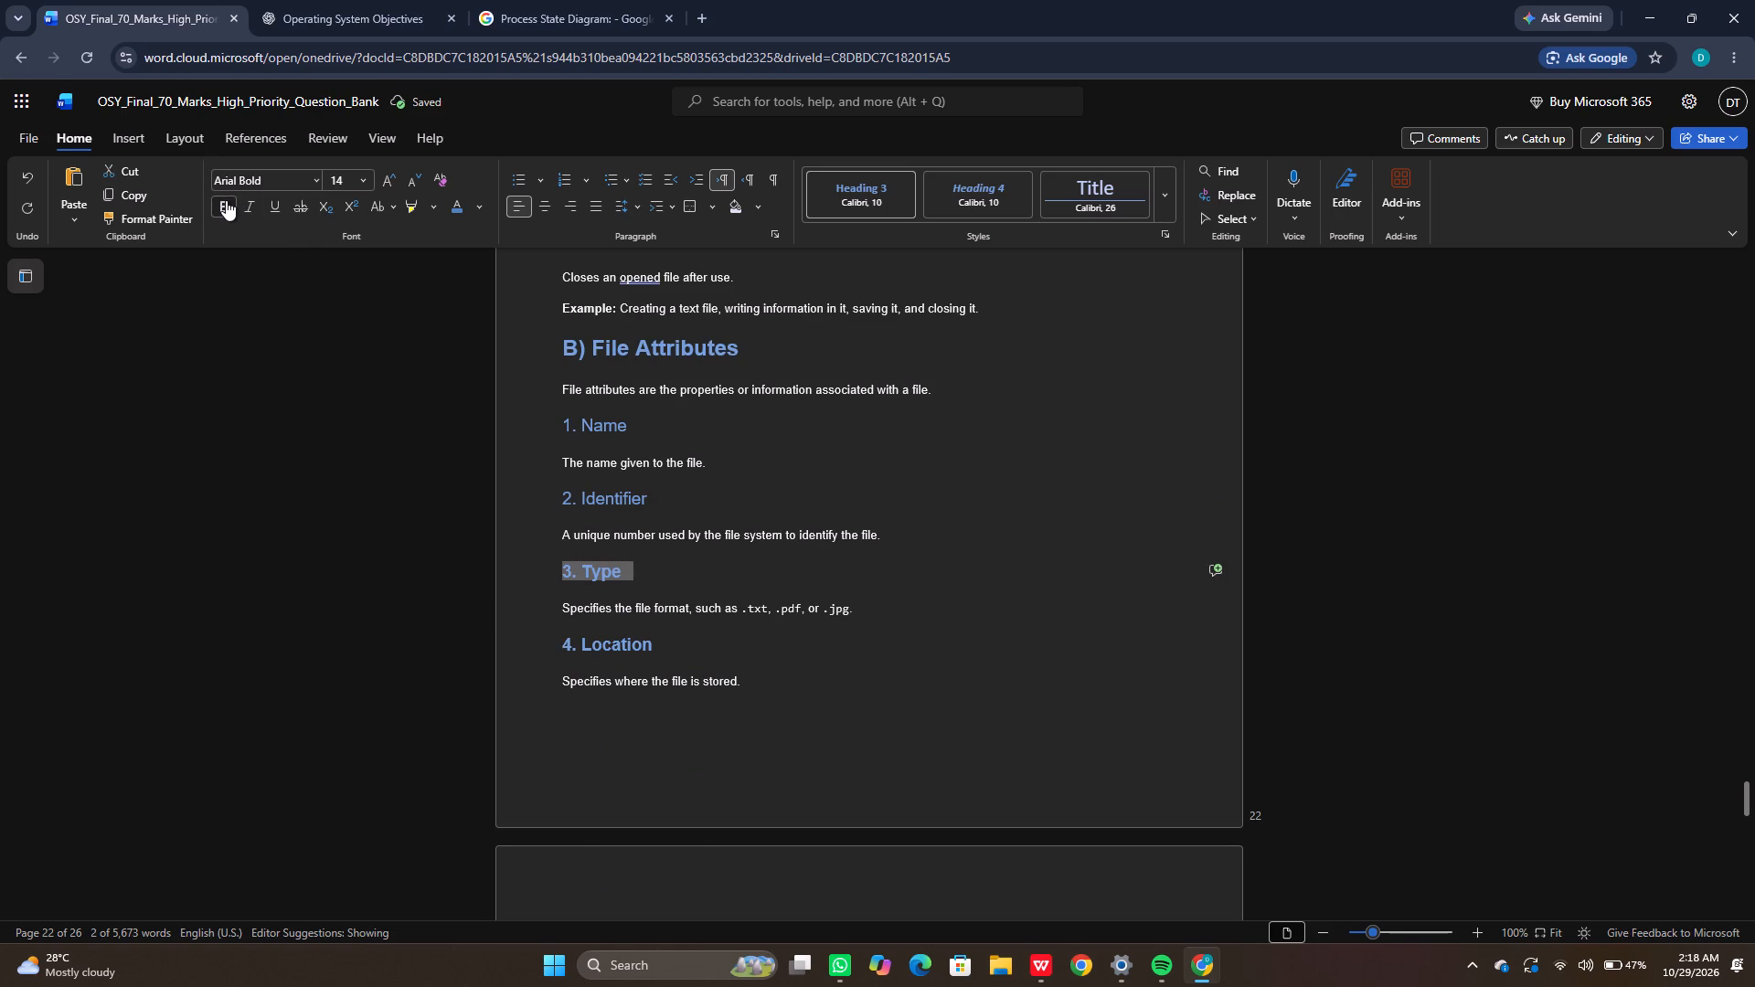
triple_click(646, 653)
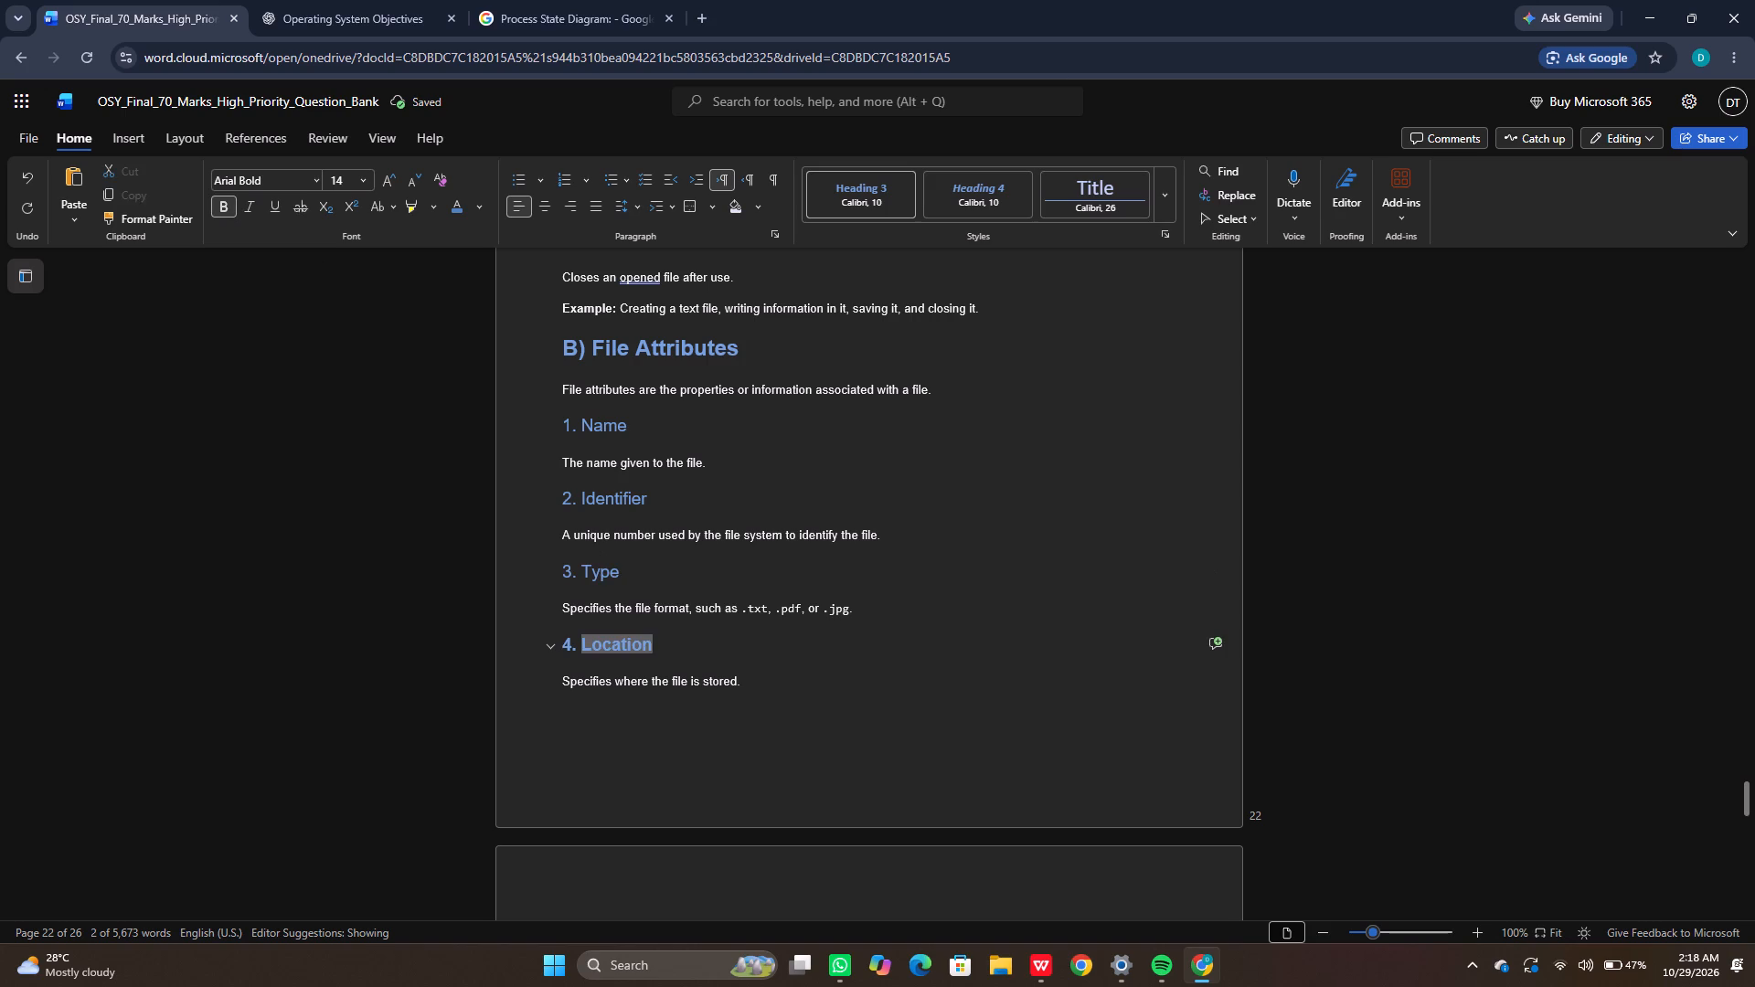
left_click(228, 212)
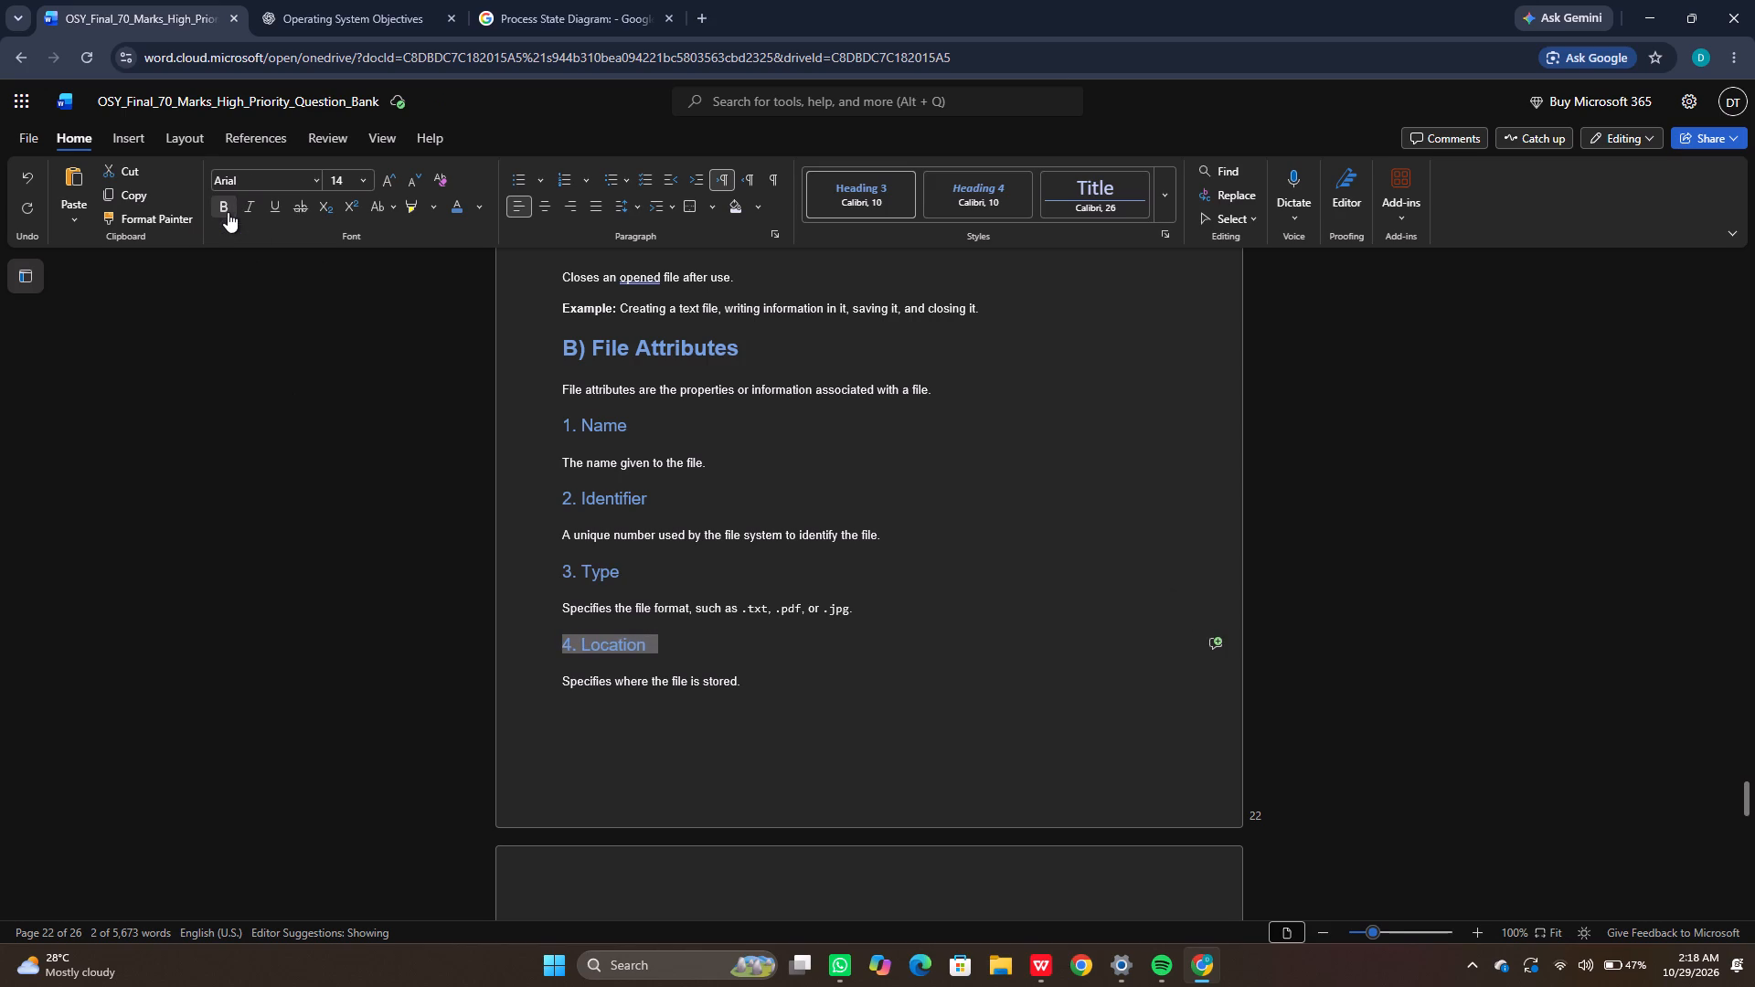
Turn off bold on the remaining file attribute subheadings "5. Size", "6. Protection" and "7. Time and Date" in the Q36 answer.
scroll(639, 632, "down", 4)
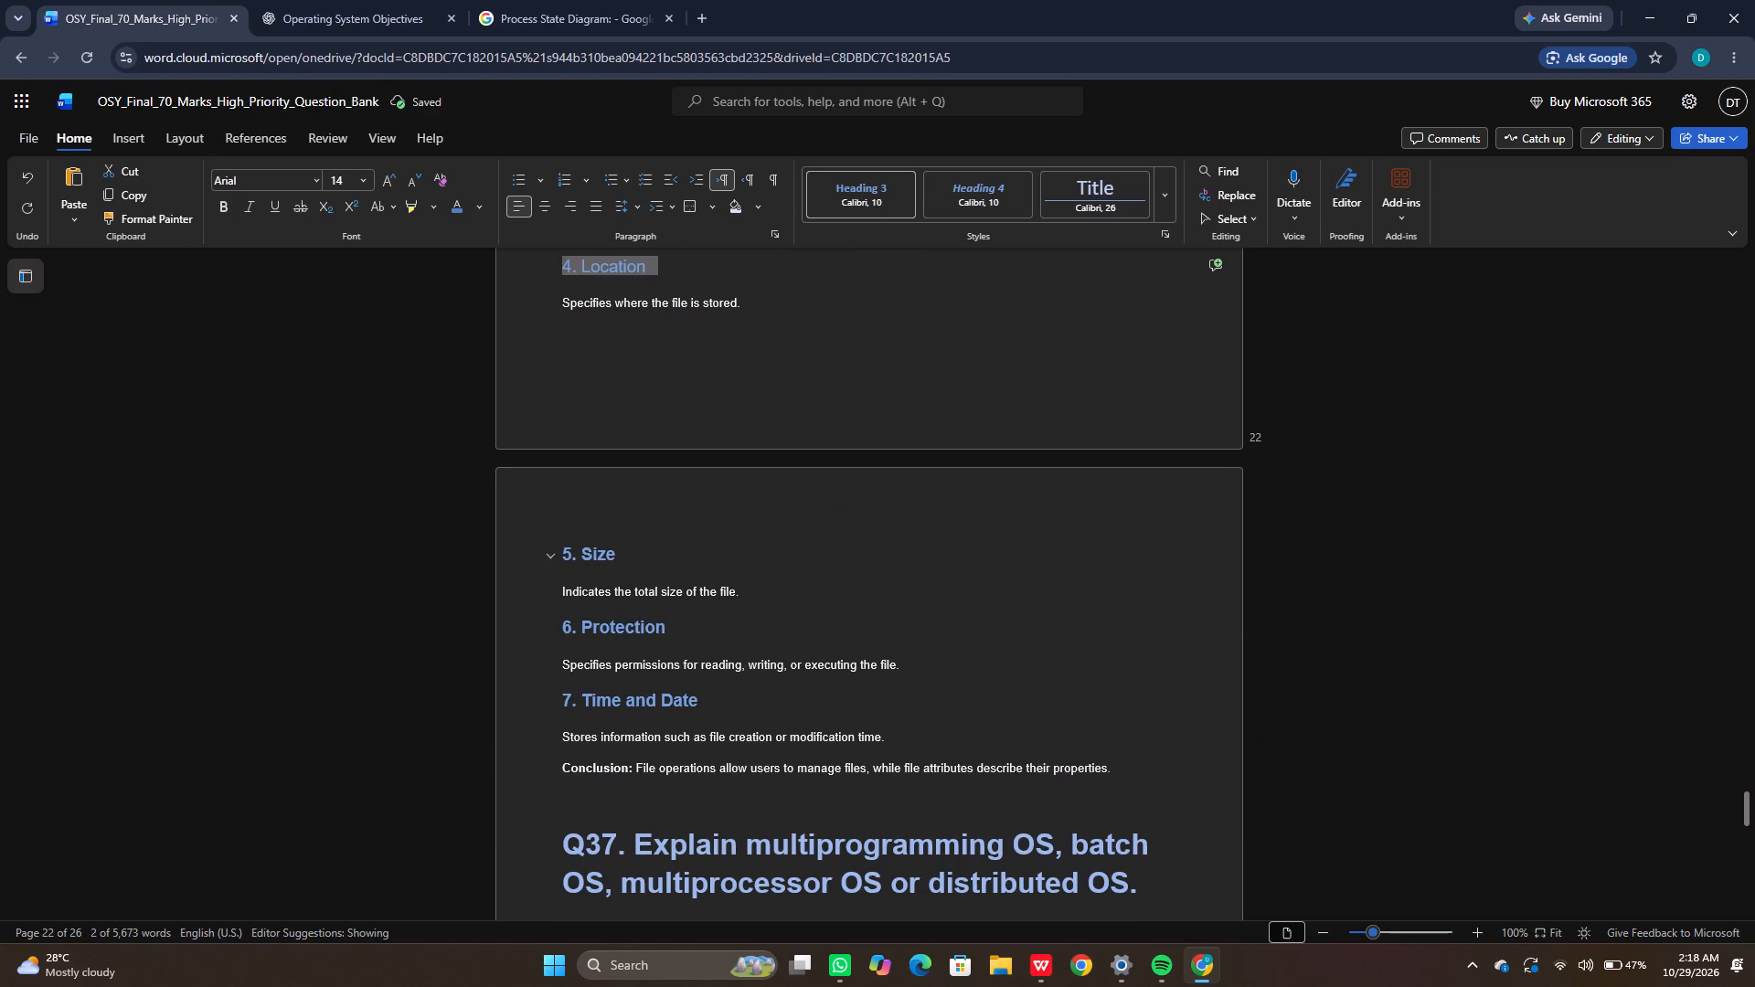
triple_click(601, 549)
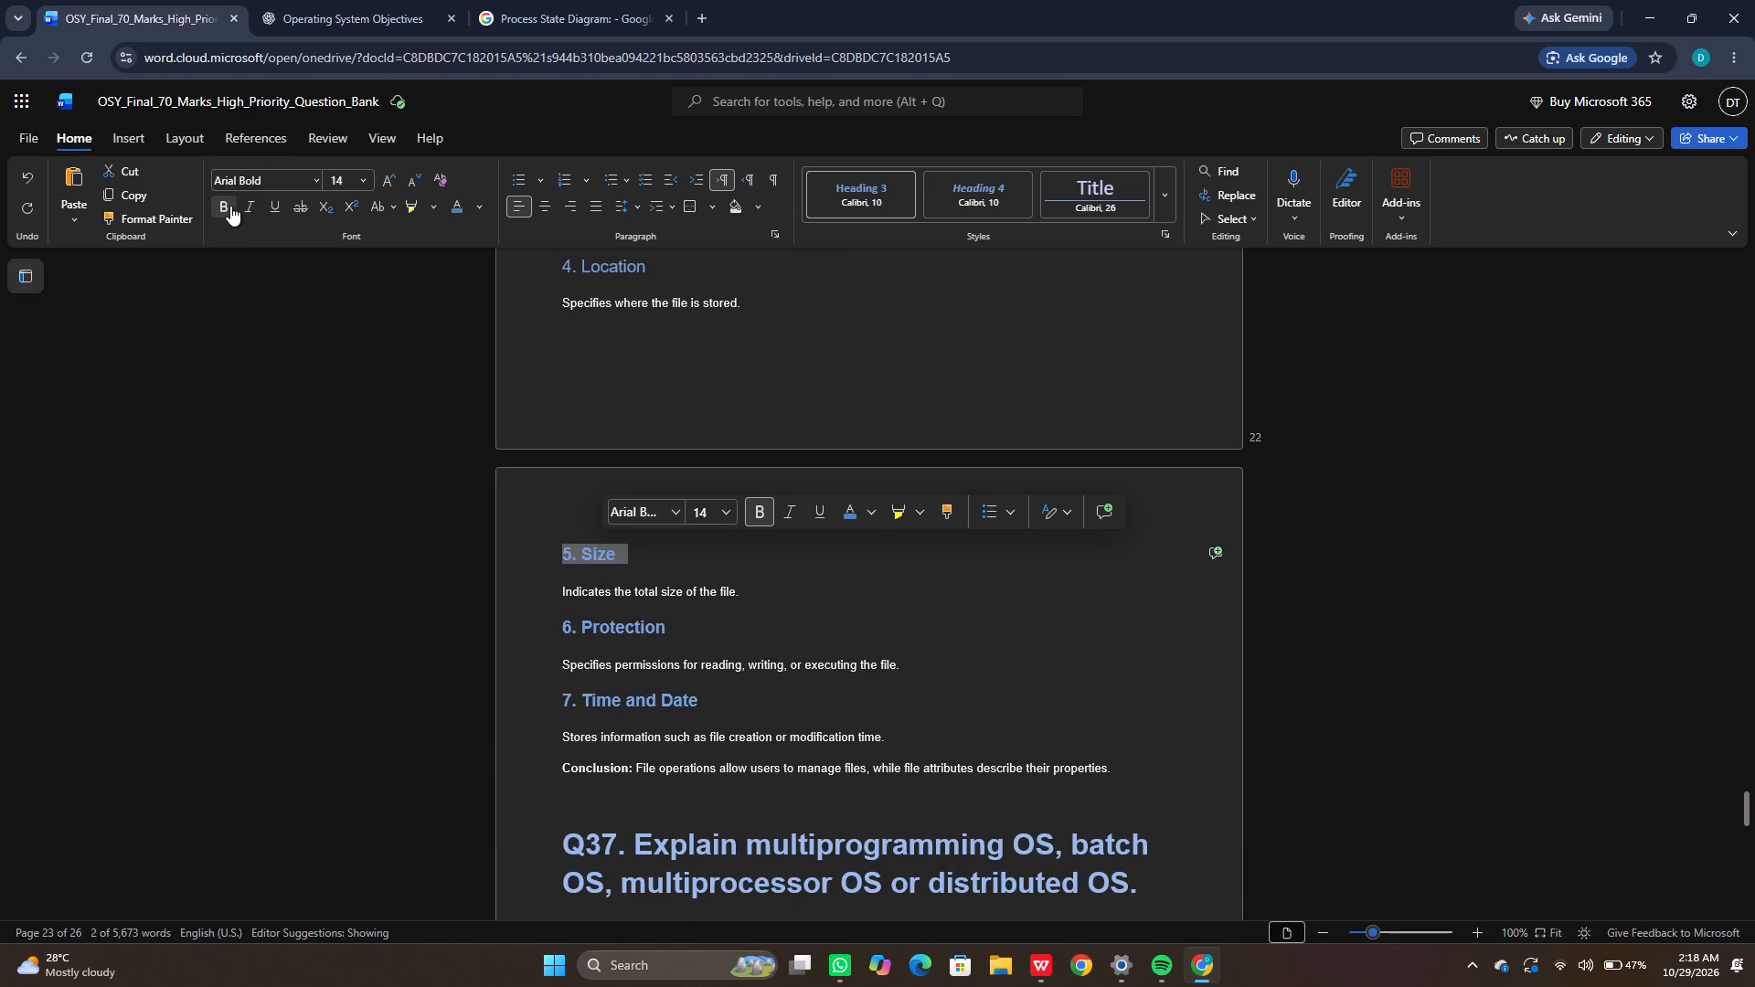
left_click(230, 206)
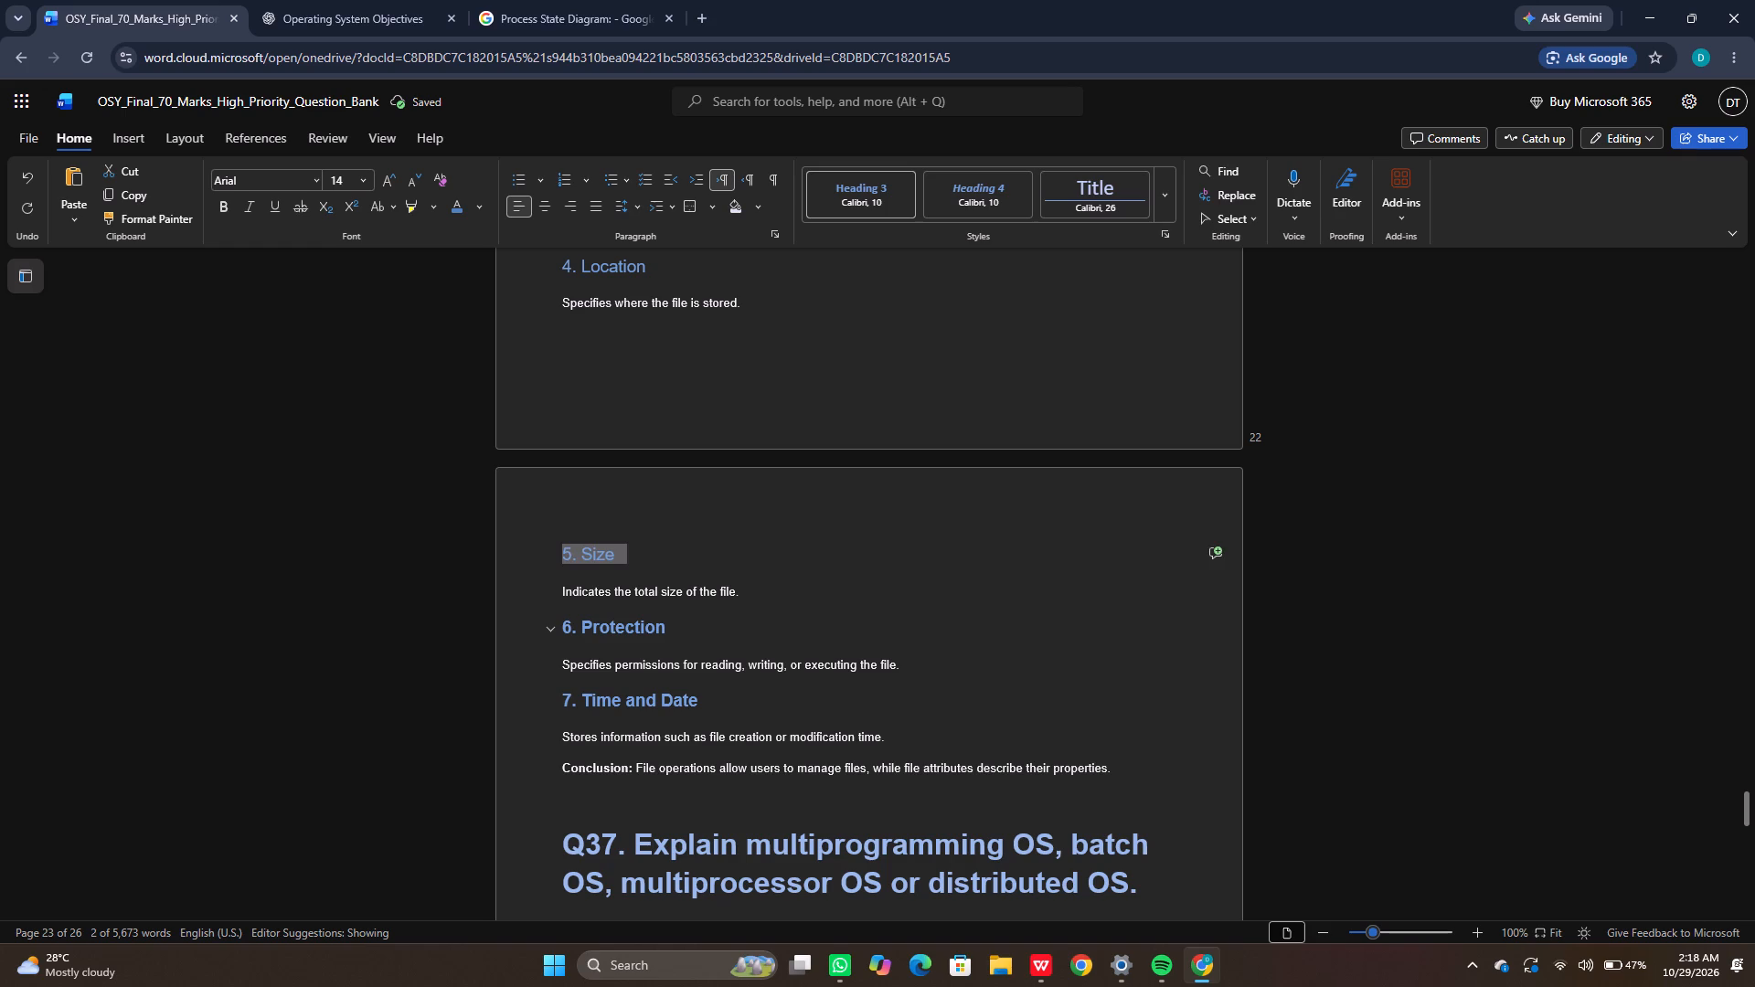
triple_click(612, 625)
left_click(229, 207)
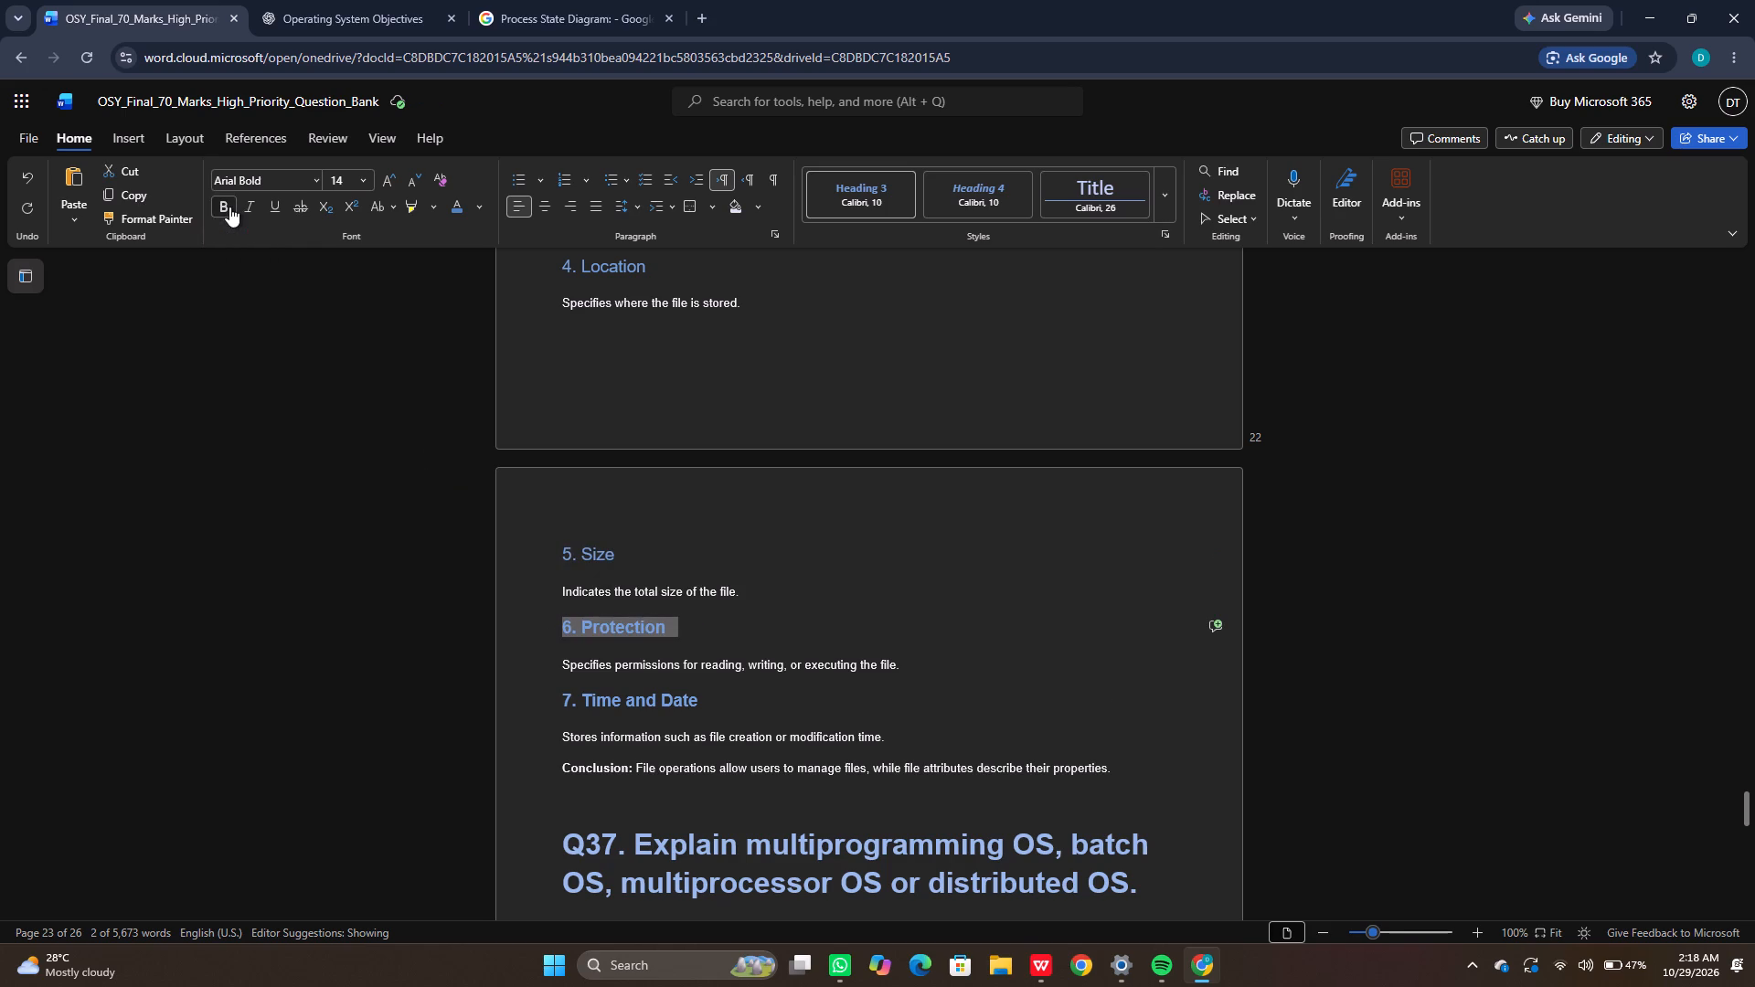
triple_click(620, 696)
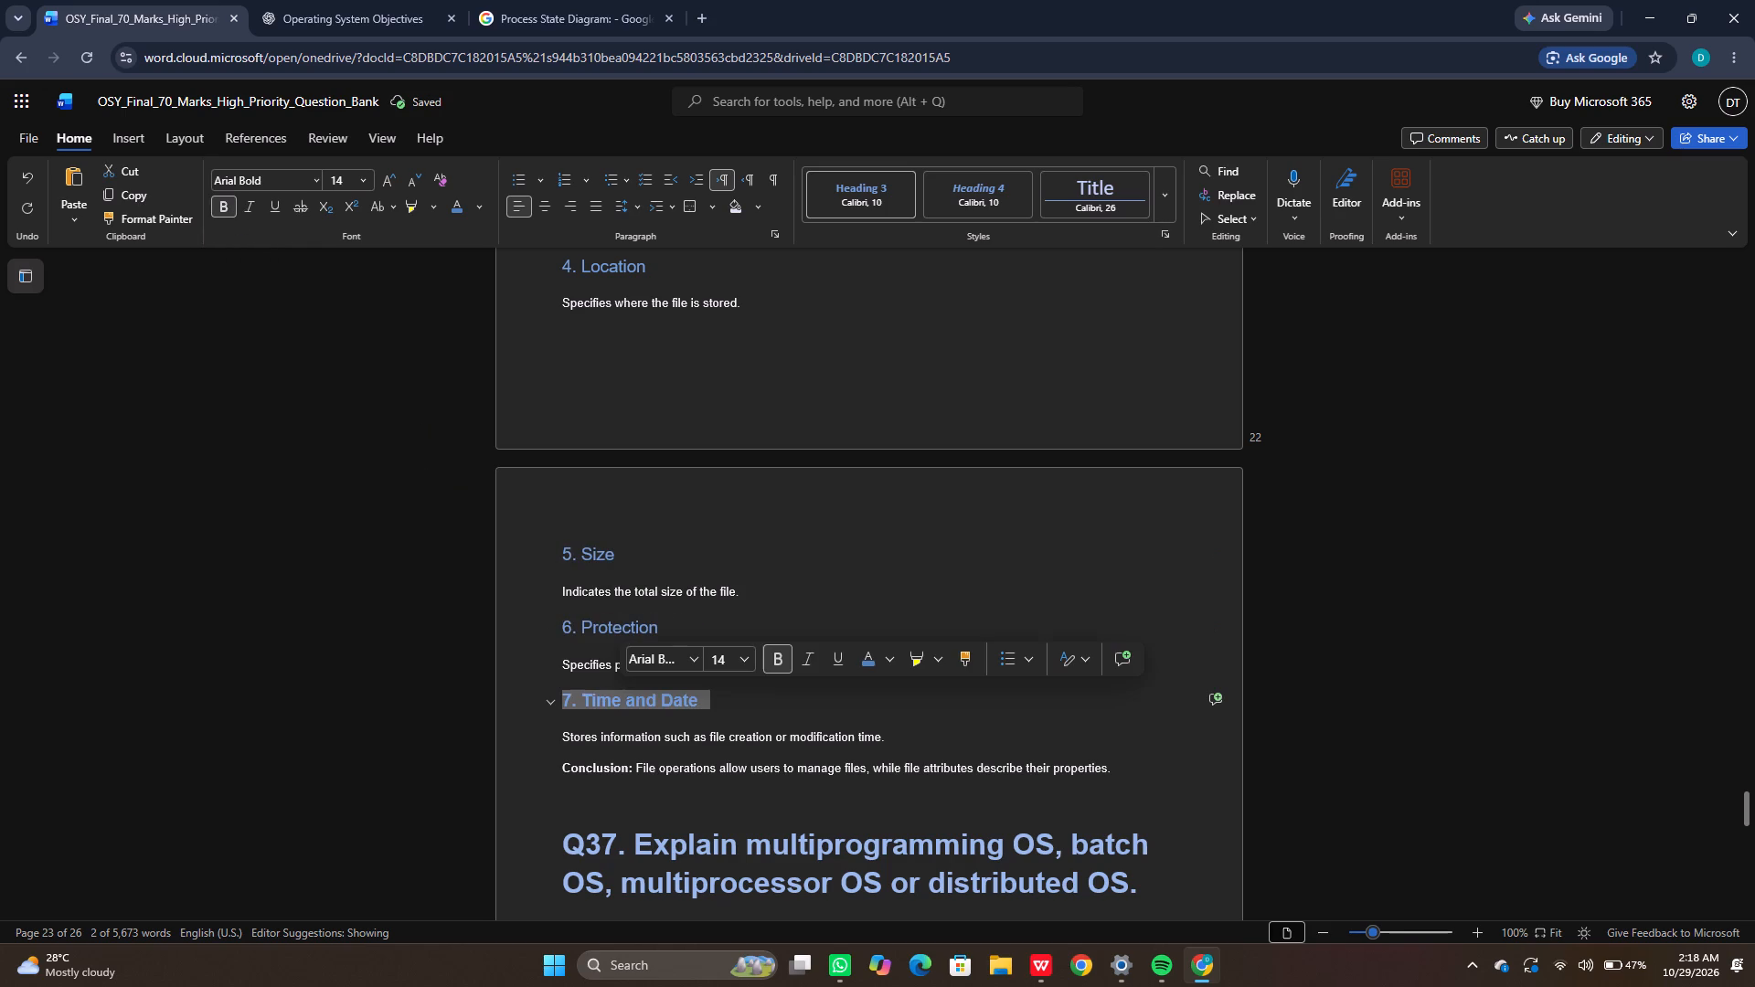
left_click(228, 206)
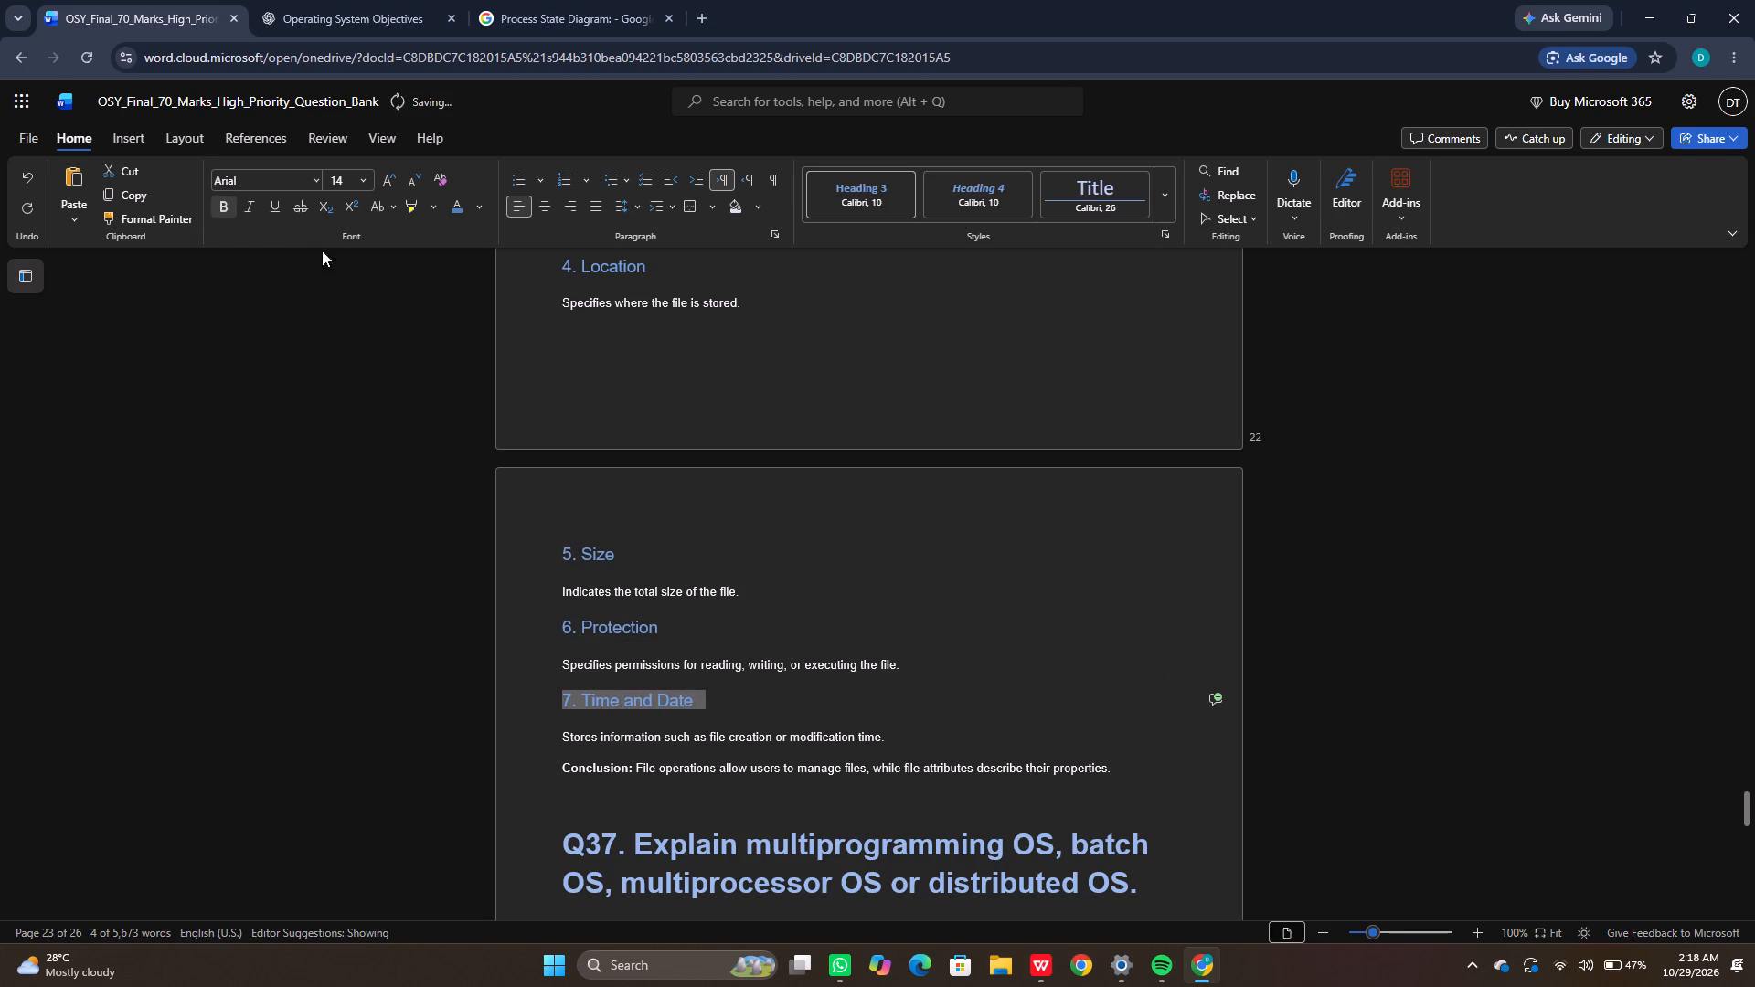
Delete the "Conclusion:" paragraph at the end of the Q36 answer.
scroll(709, 640, "down", 4)
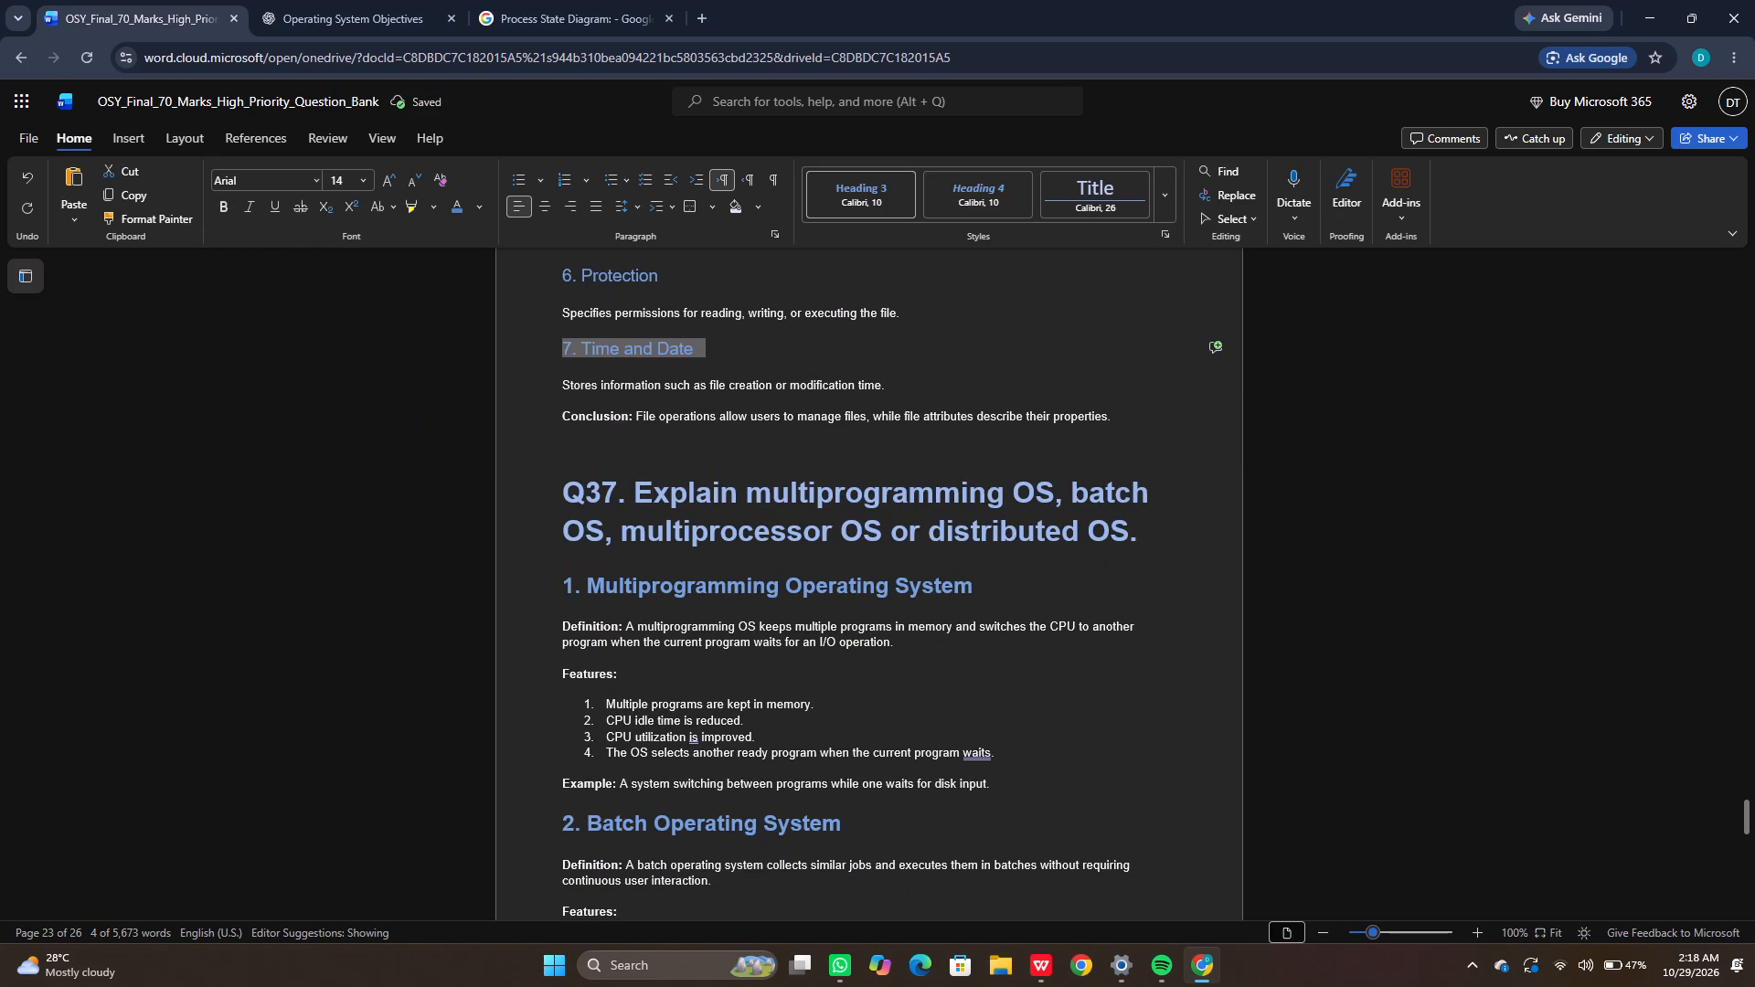
triple_click(619, 417)
key("BackSpace")
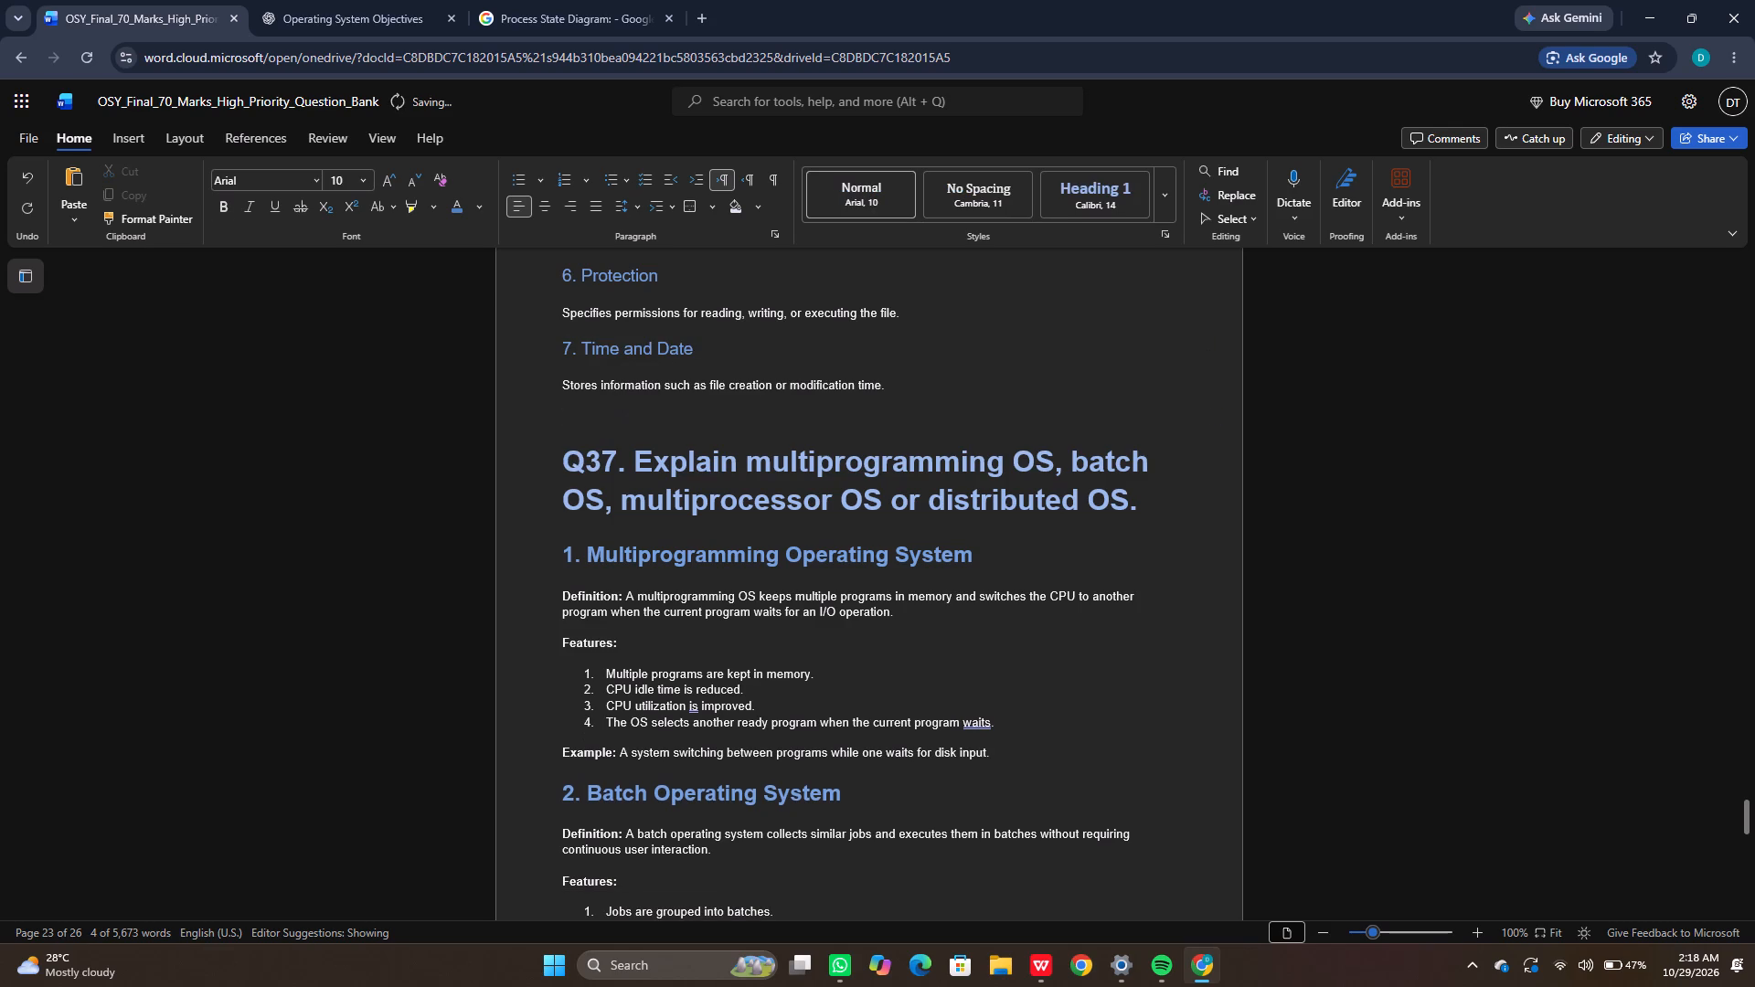
Shrink the Q37 question heading about multiprogramming, batch, multiprocessor or distributed OS by a net five font-size increments, keeping it bold.
triple_click(569, 475)
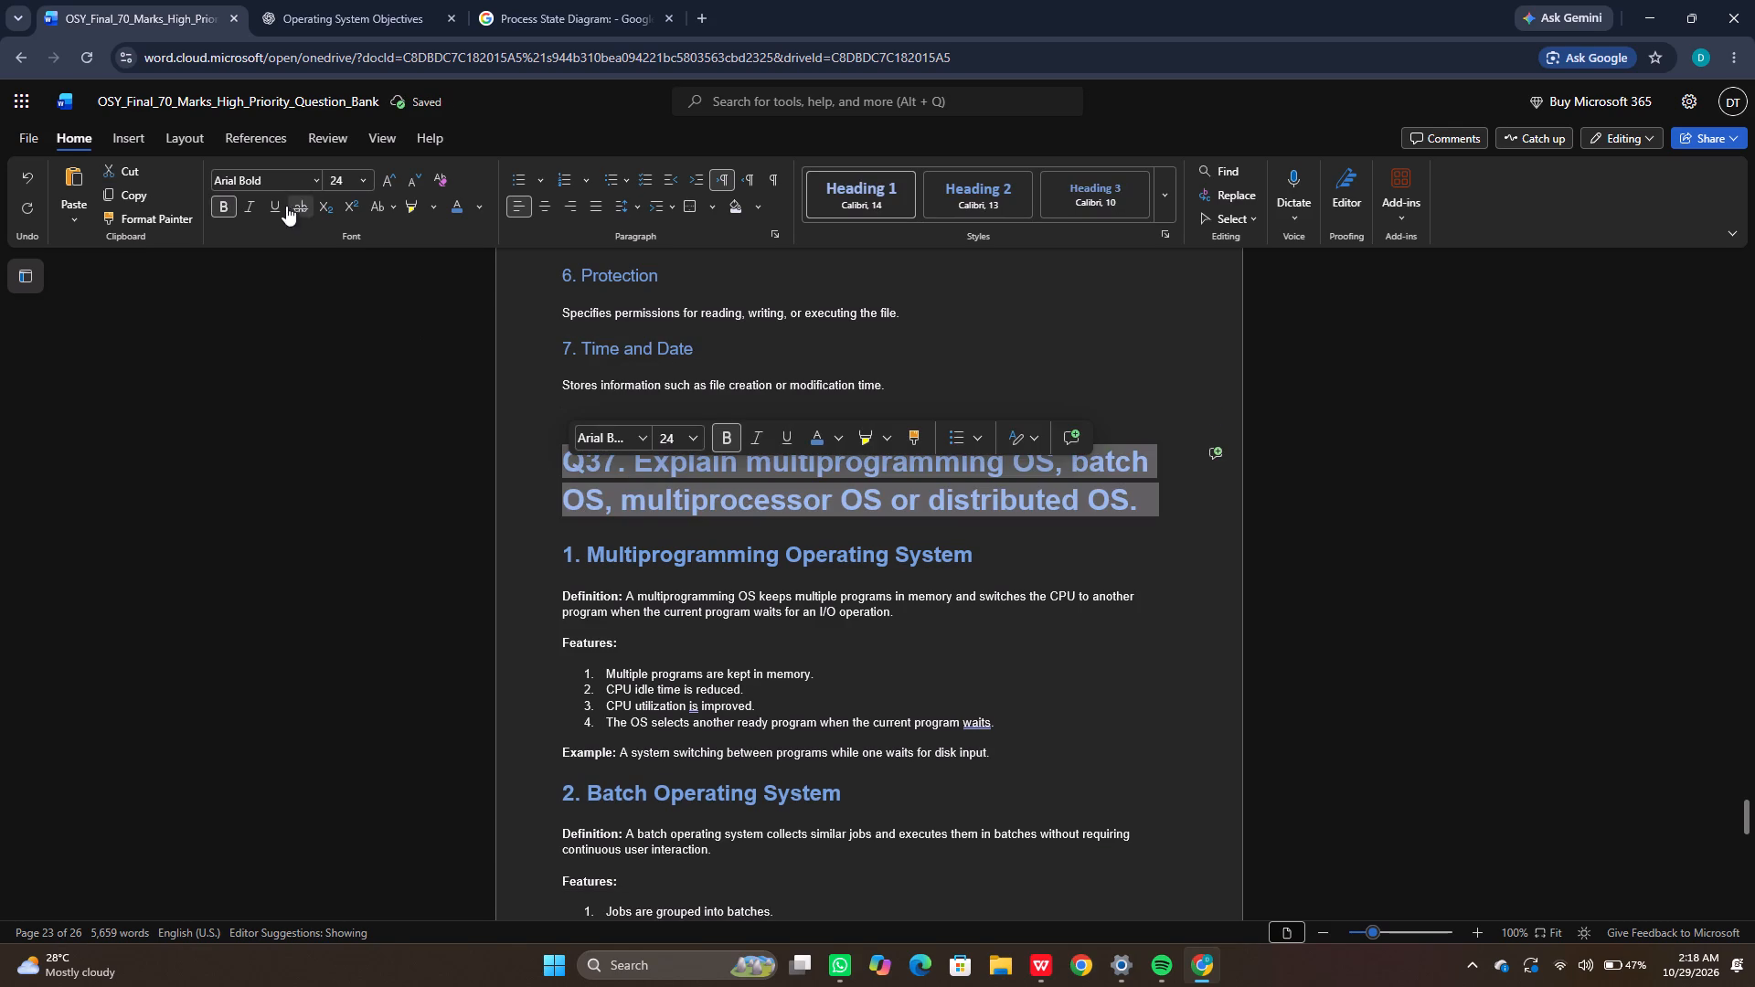
triple_click(407, 189)
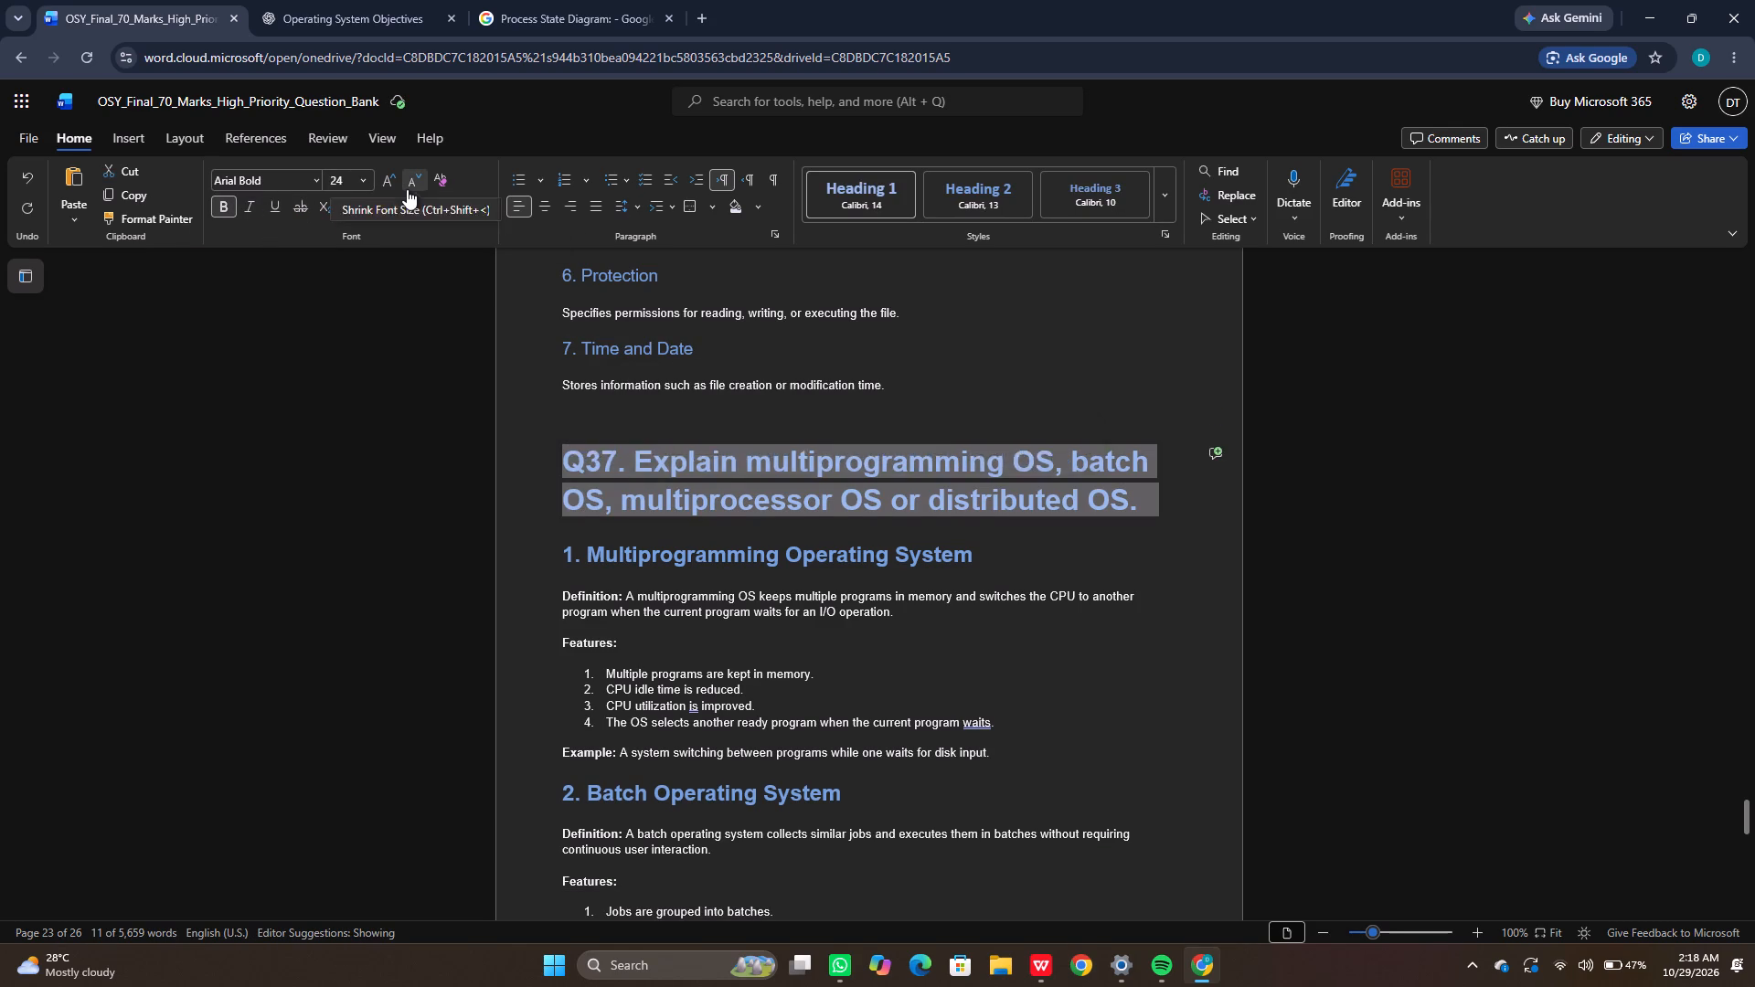
double_click(407, 189)
left_click(407, 189)
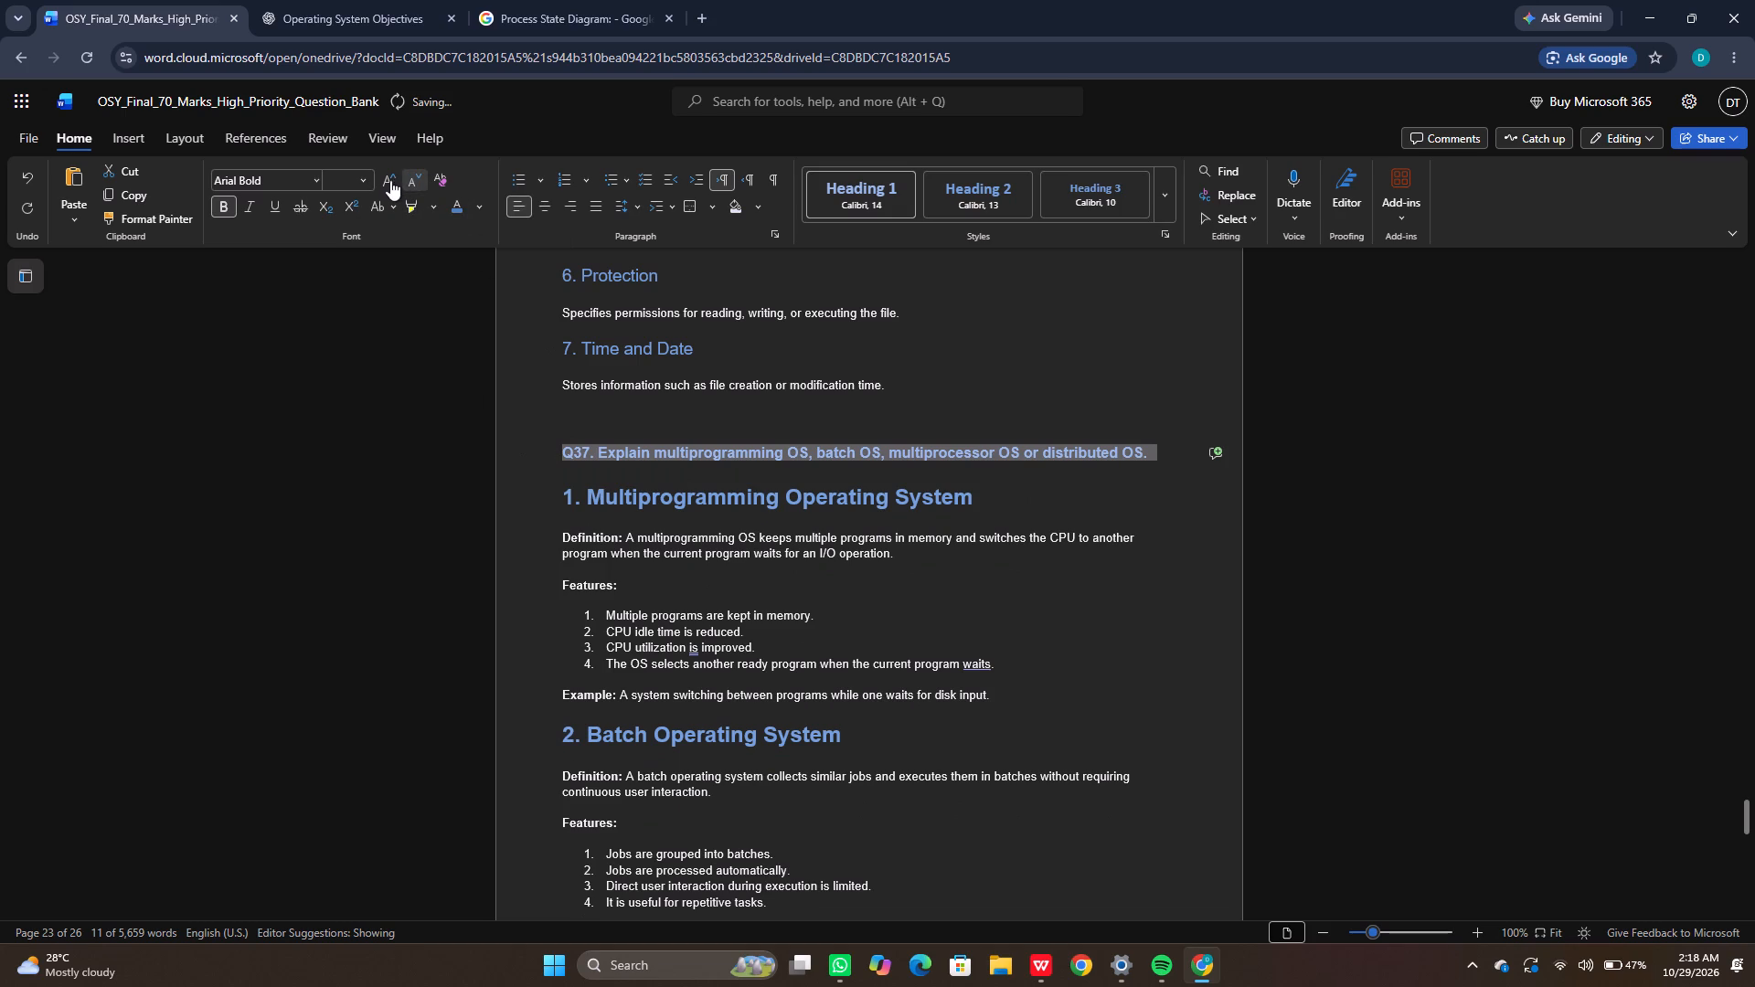
left_click(388, 181)
Turn off bold on the "1. Multiprogramming Operating System" subheading in the Q37 answer and reduce its font size to 16.
triple_click(589, 526)
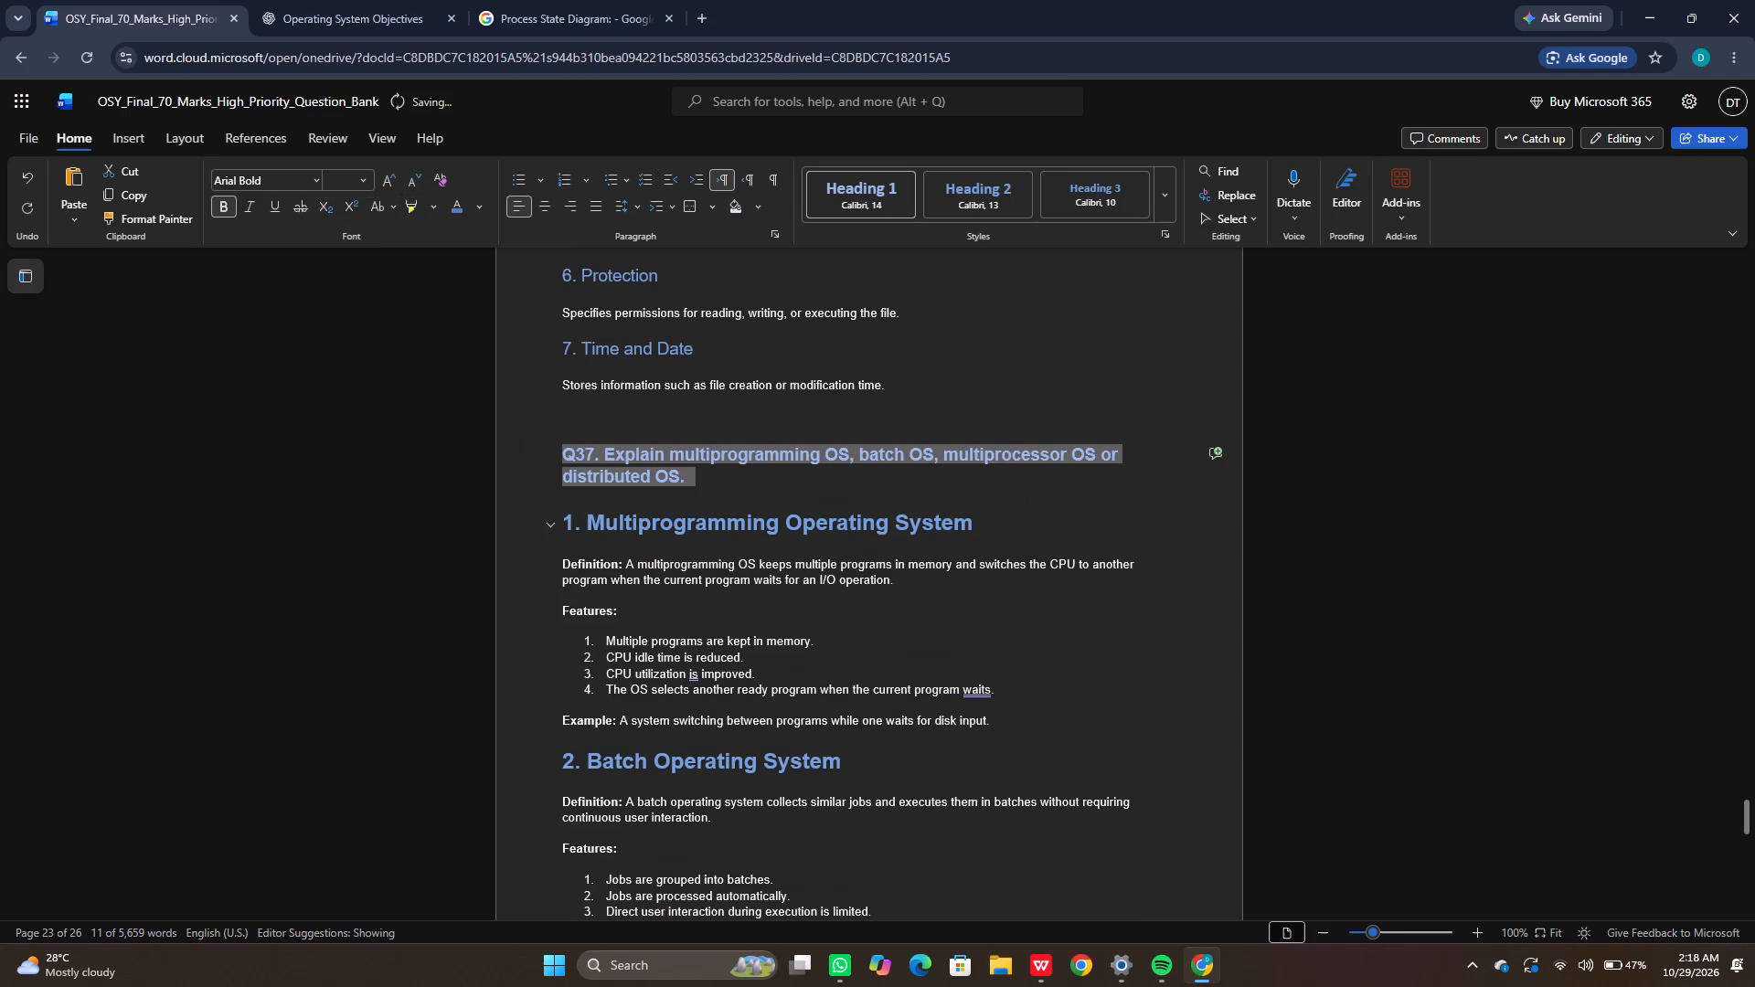
left_click(217, 205)
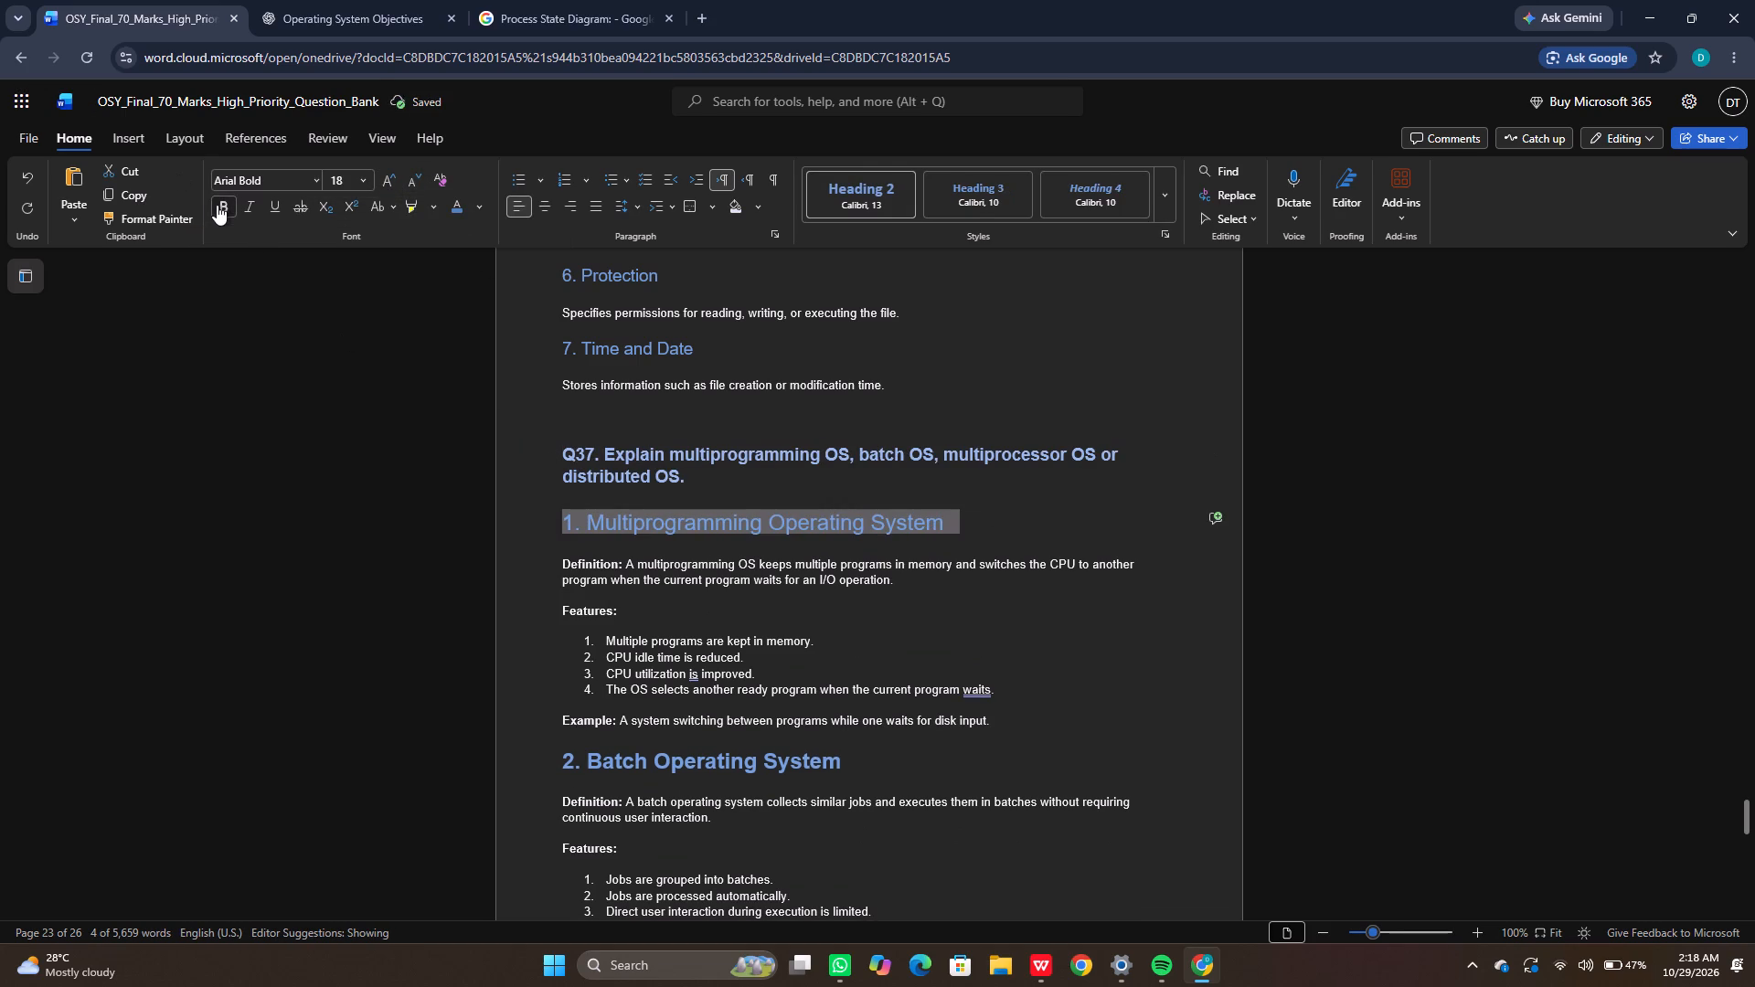
left_click(406, 185)
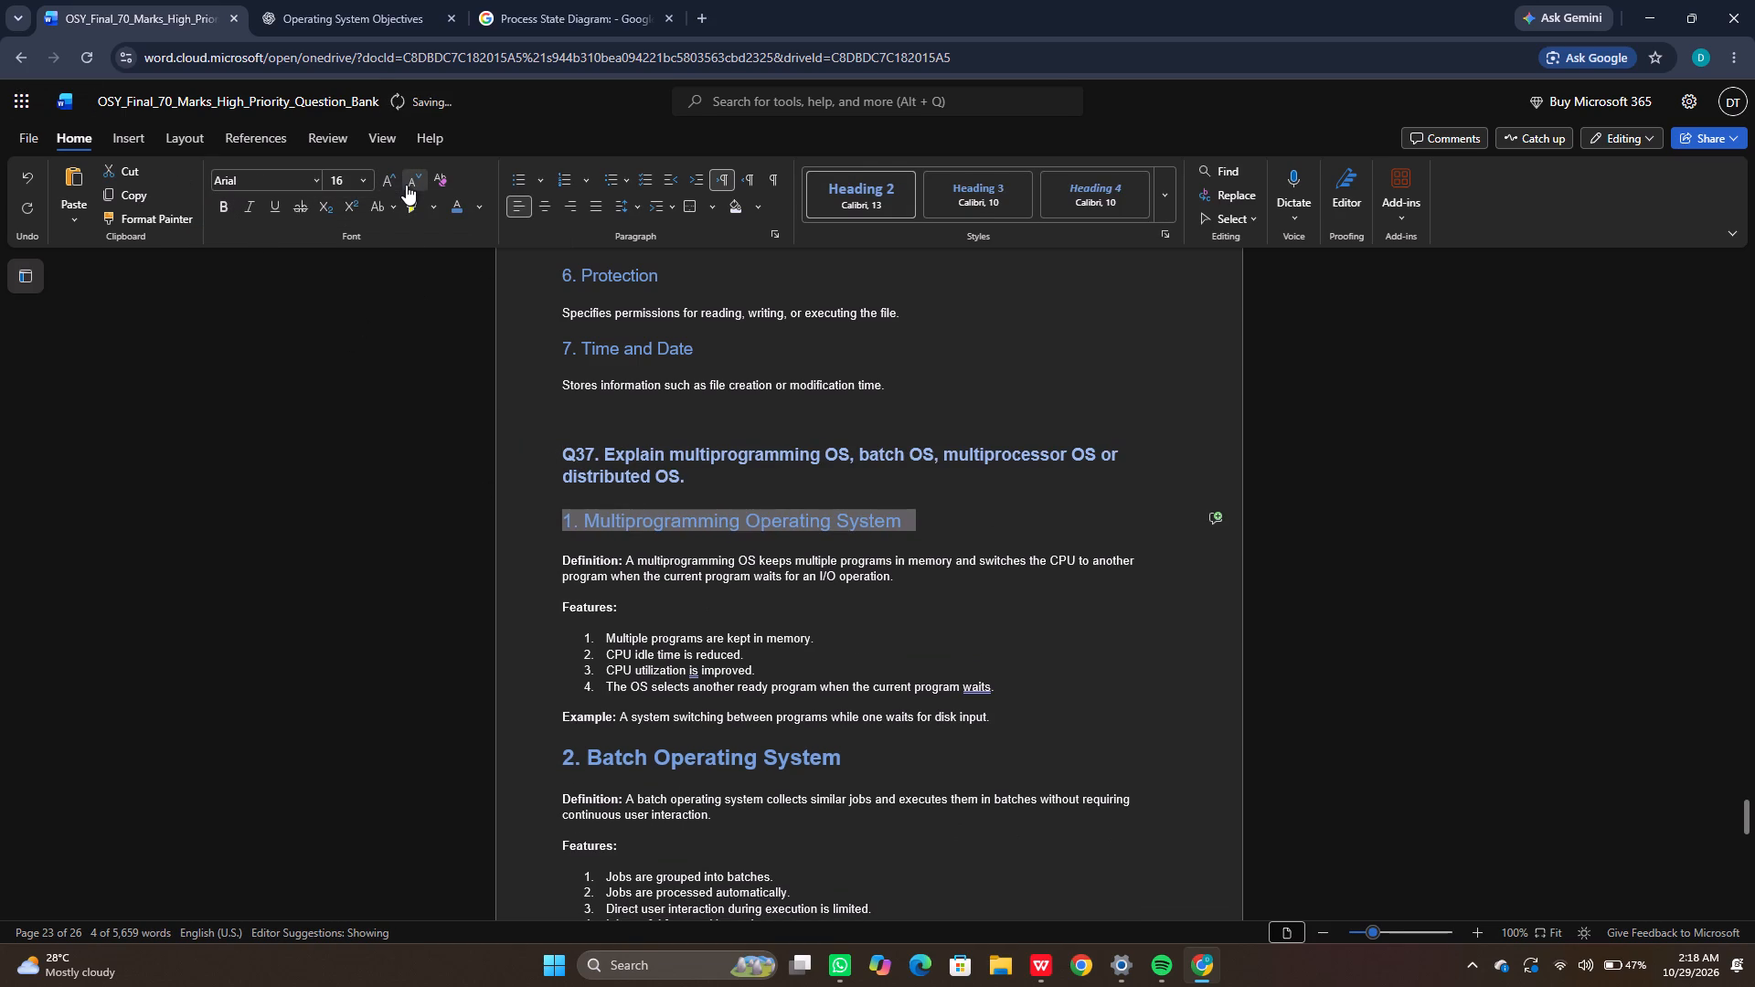
Reduce the "1. Multiprogramming Operating System" subheading in the Q37 answer to font size 14.
left_click(406, 185)
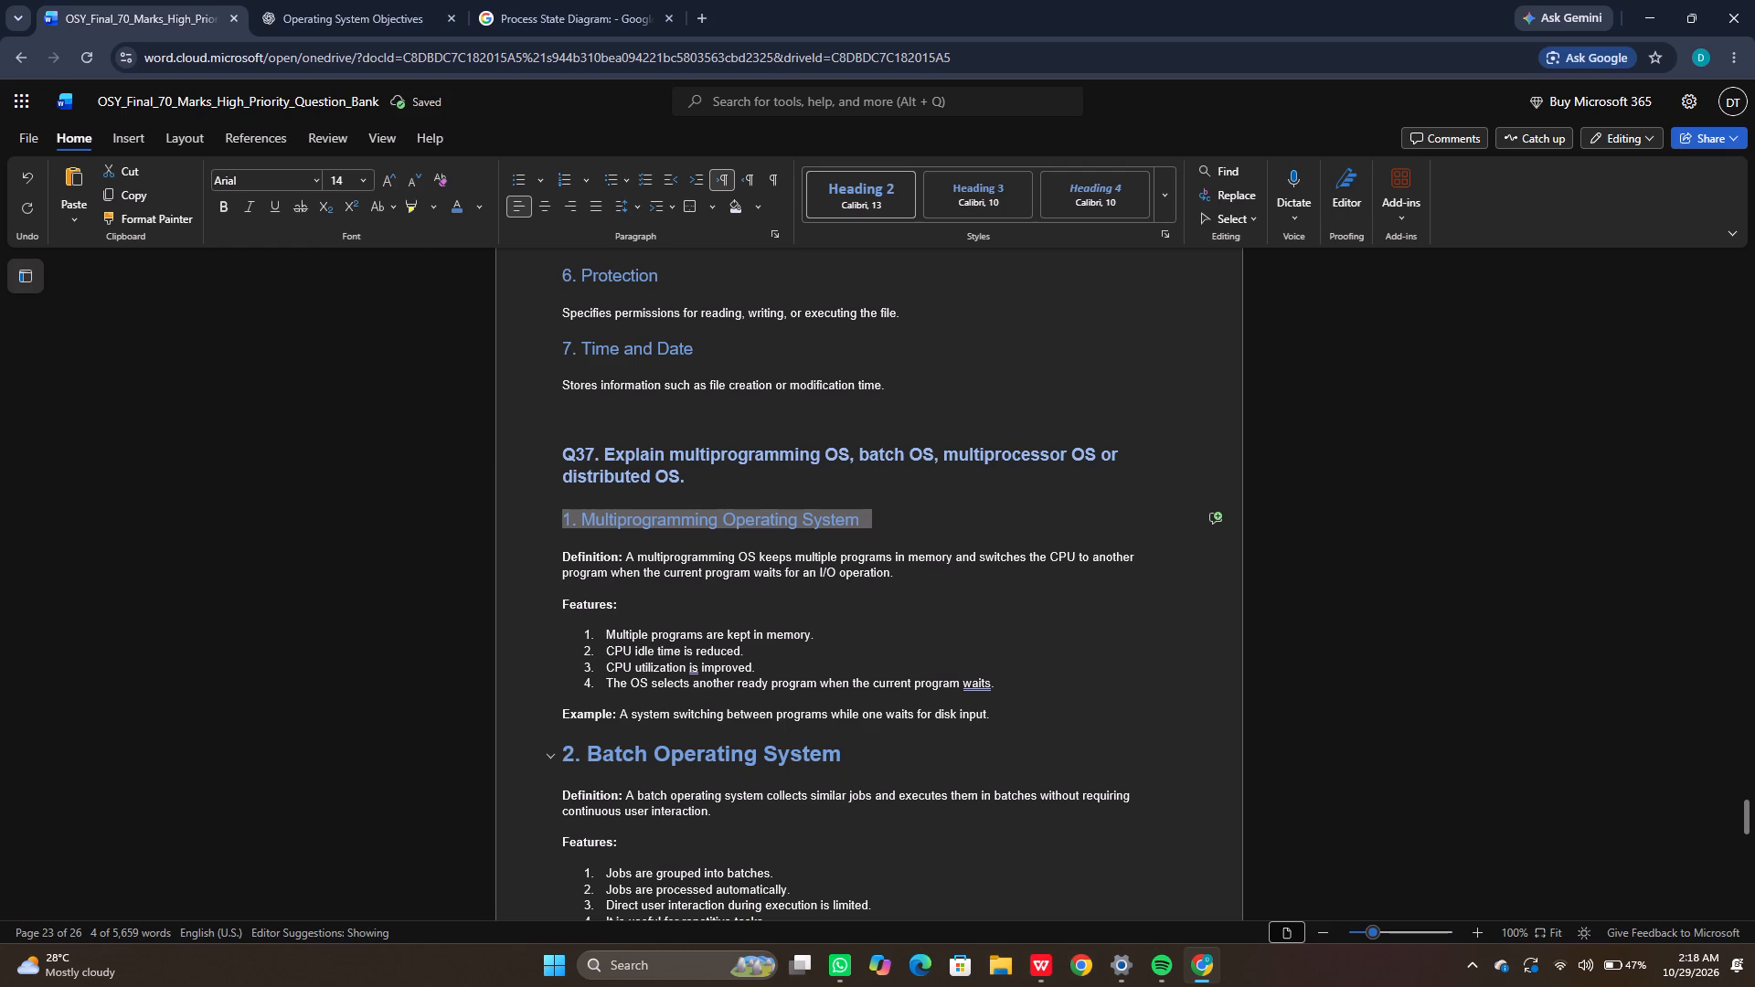
Shrink the Q37 subheadings "2. Batch", "3. Multiprocessor" and "4. Distributed Operating System" by two font-size increments each and turn off their bold.
triple_click(686, 749)
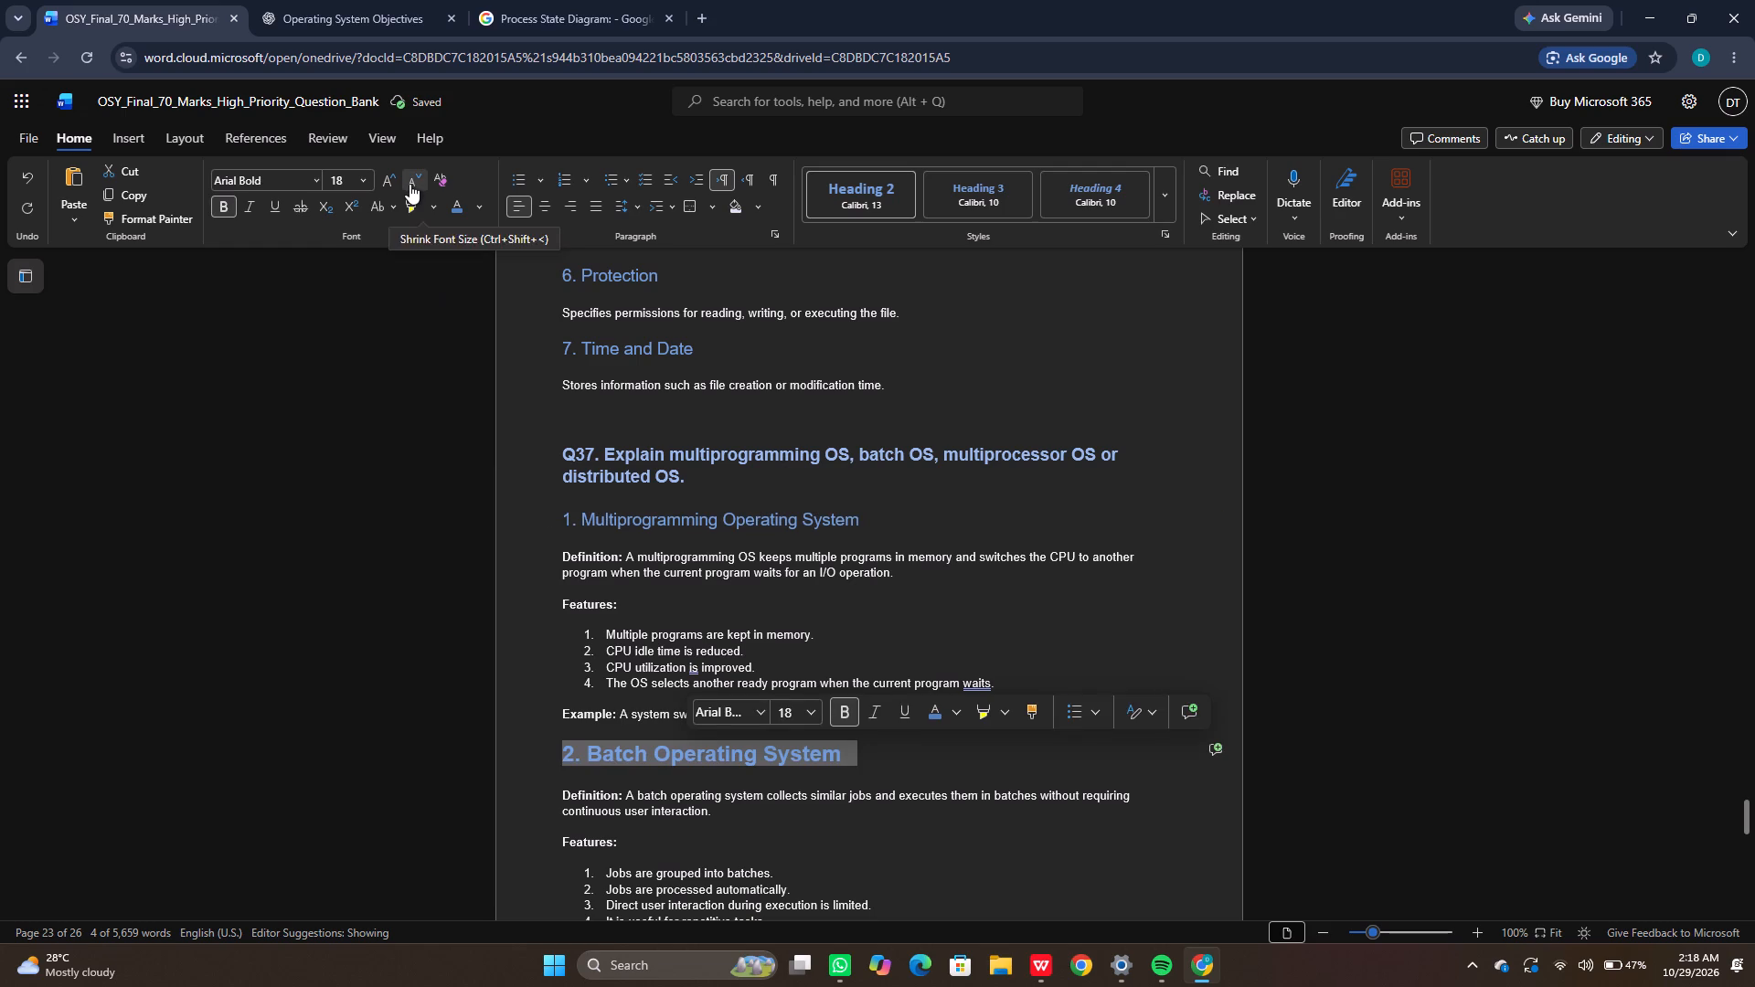
double_click(409, 184)
left_click(221, 203)
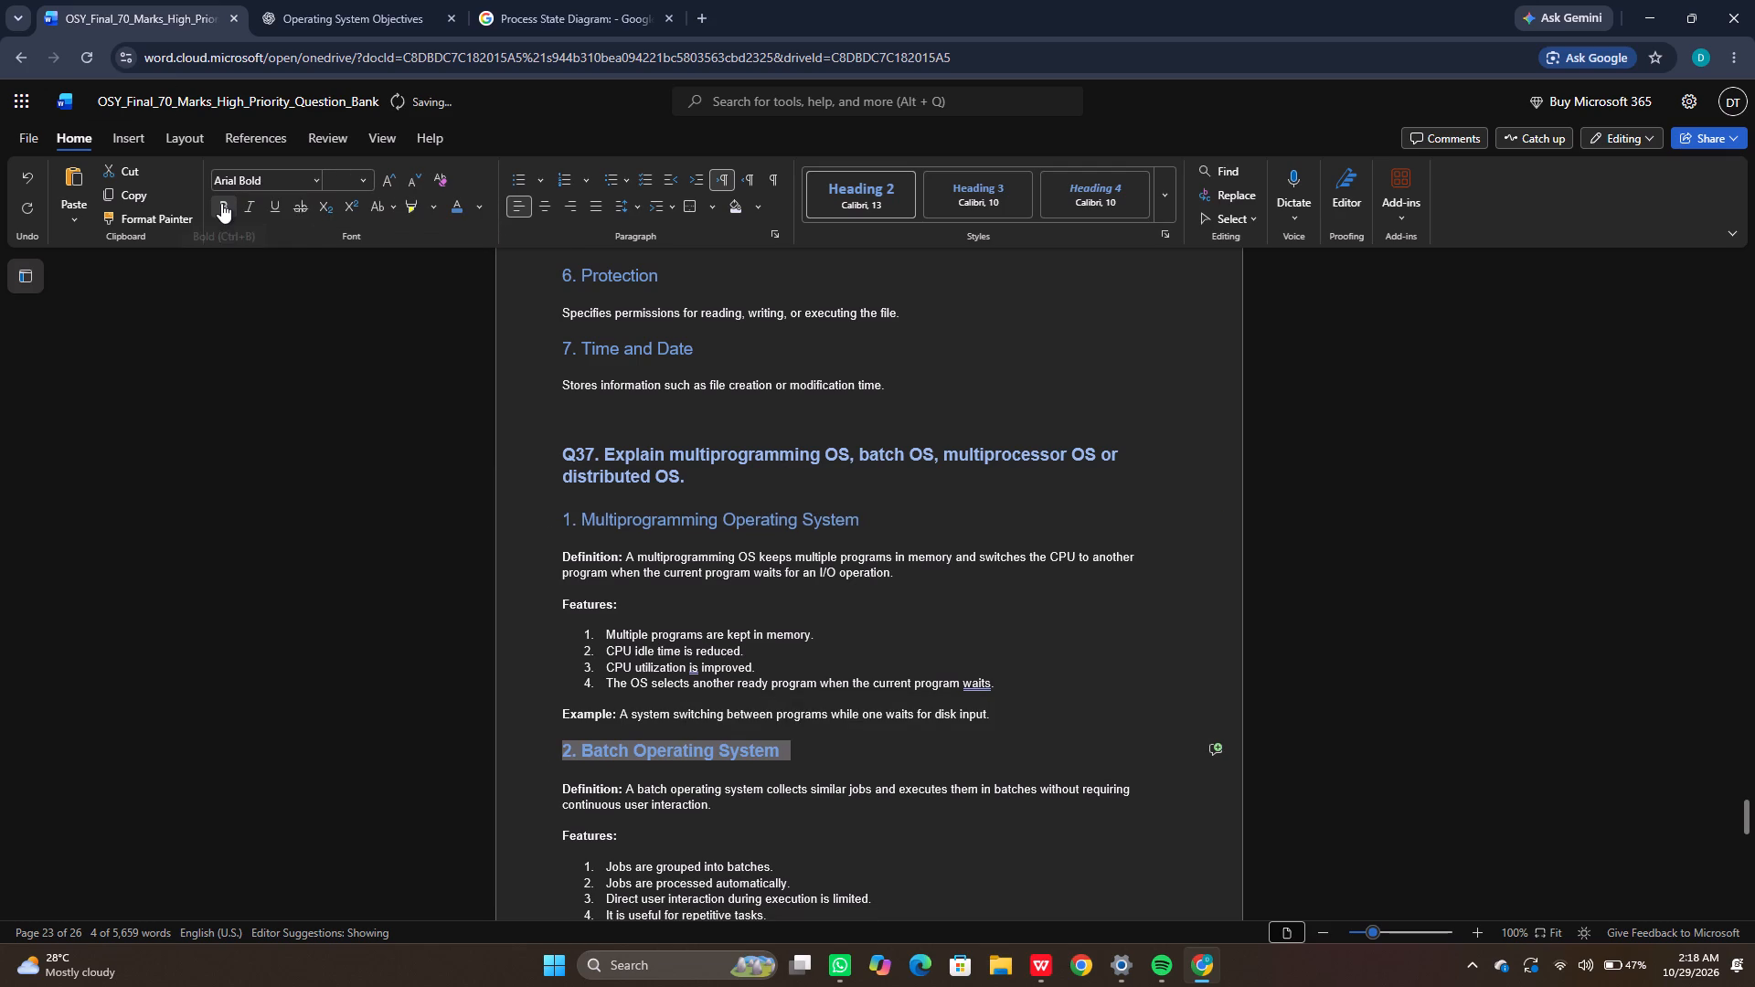
scroll(738, 566, "down", 3)
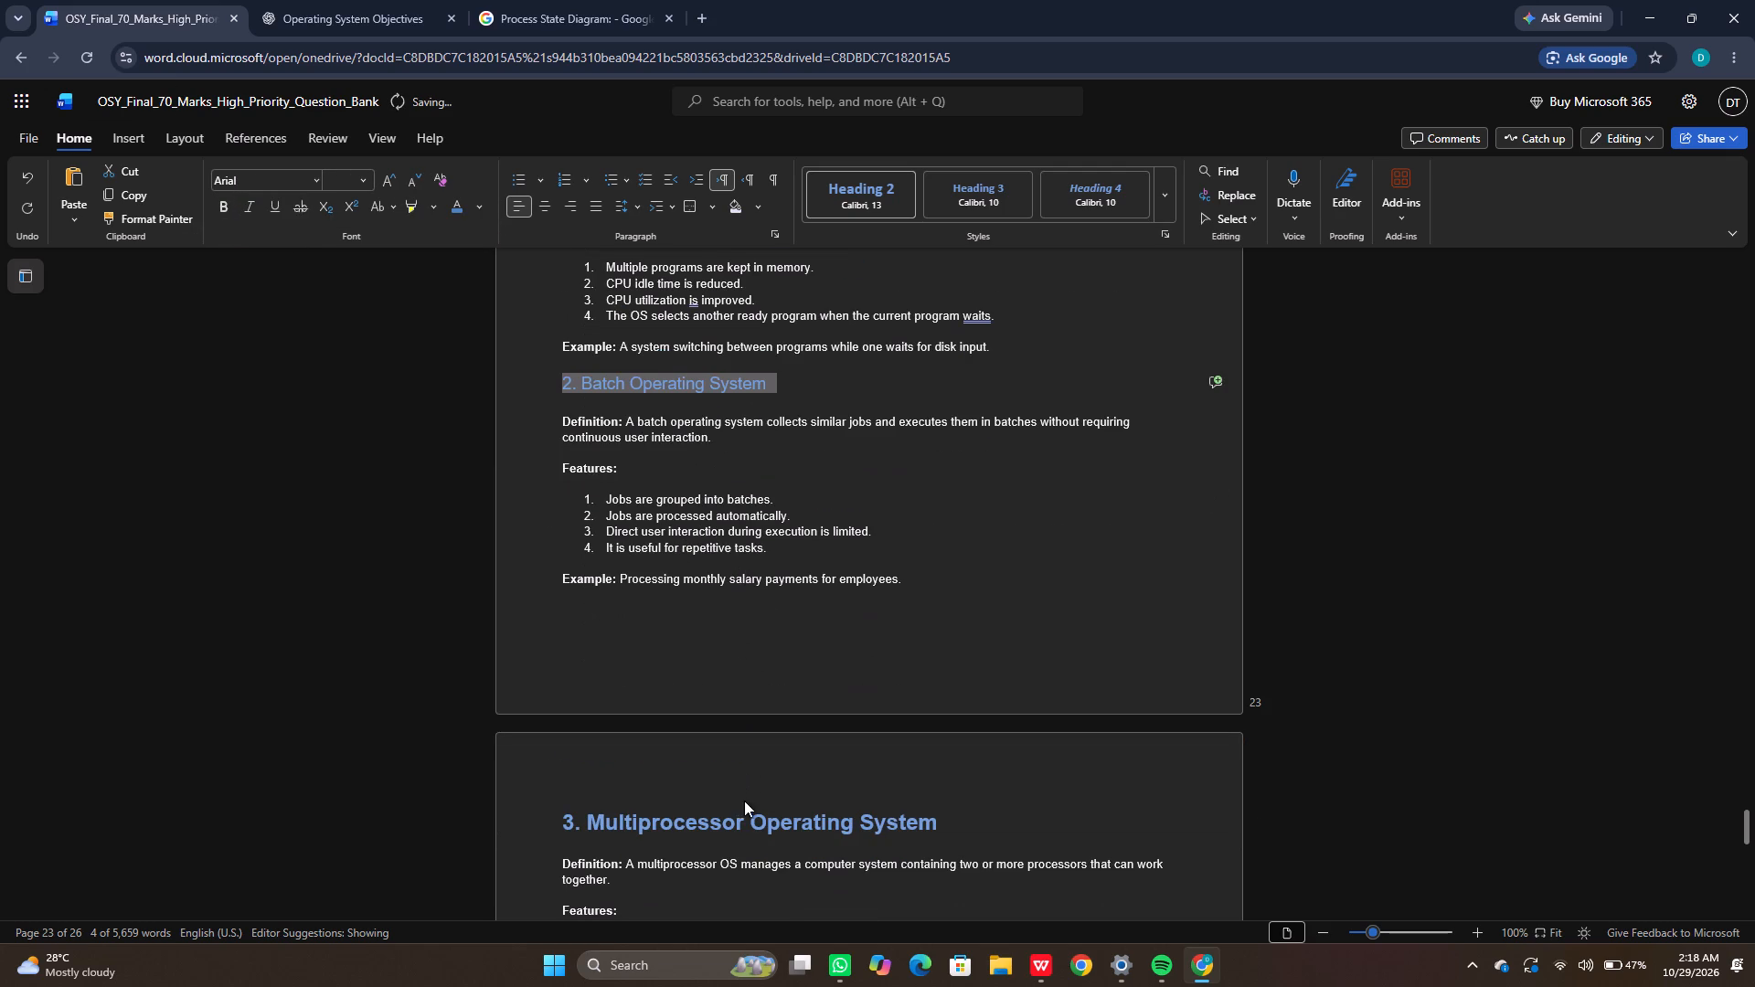
triple_click(744, 820)
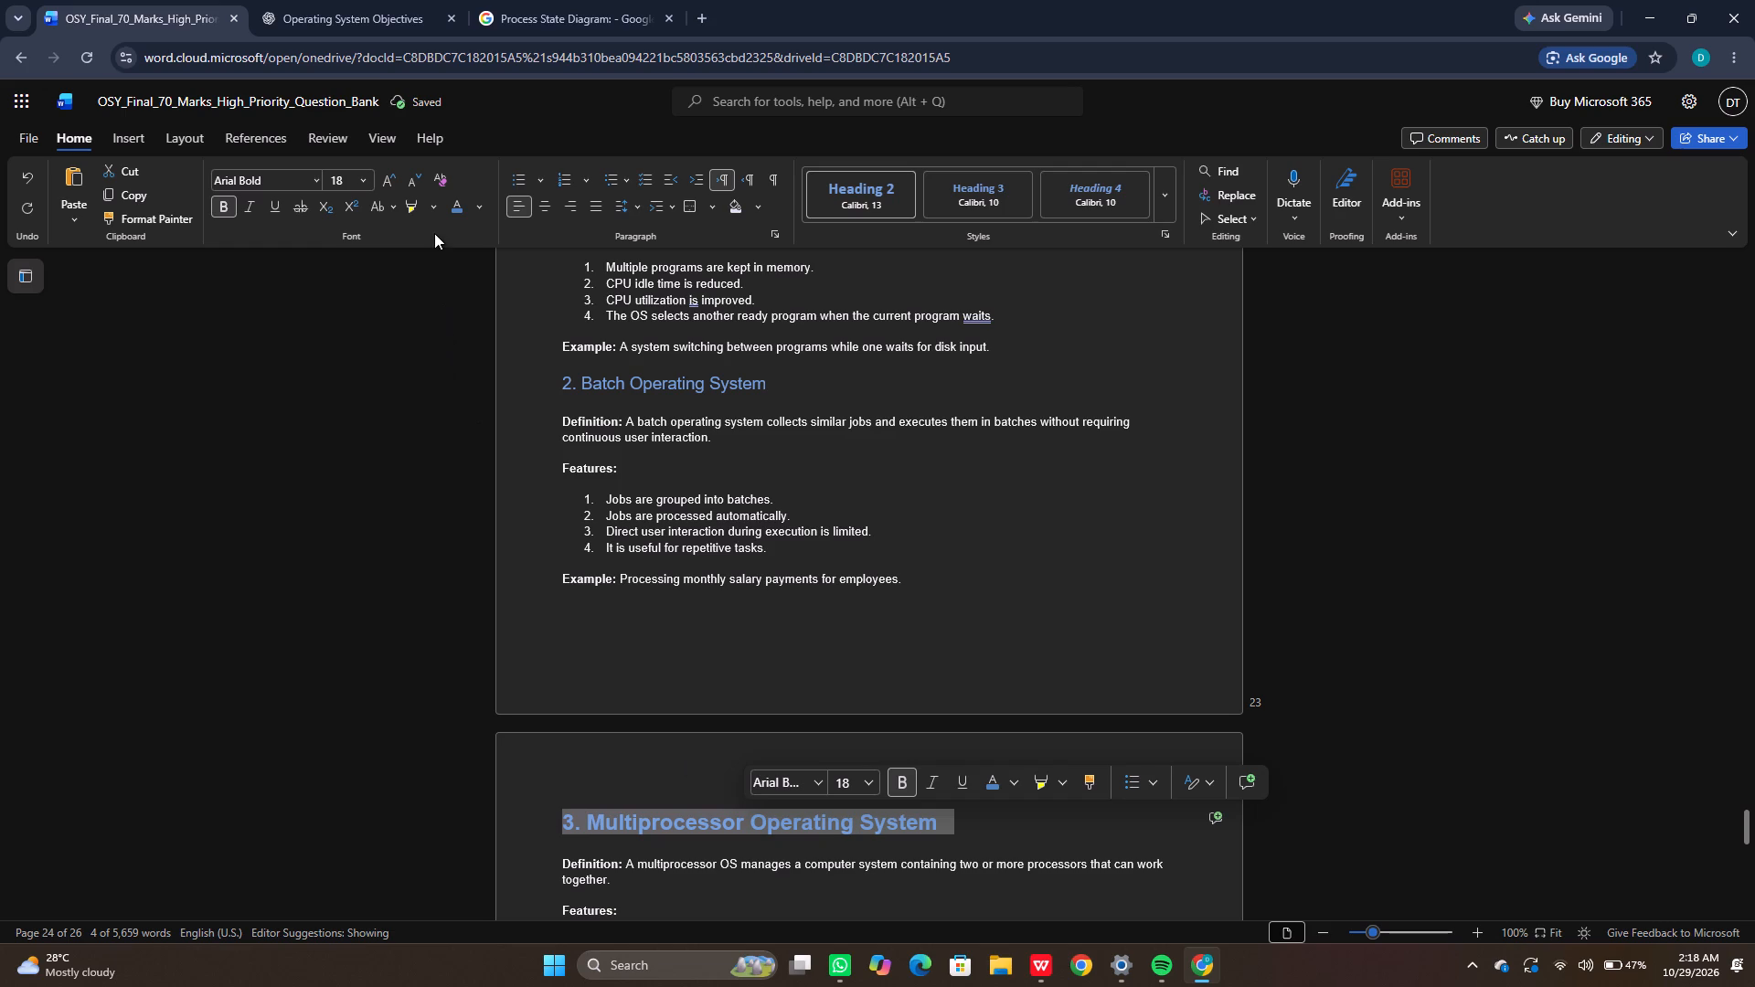
double_click(409, 175)
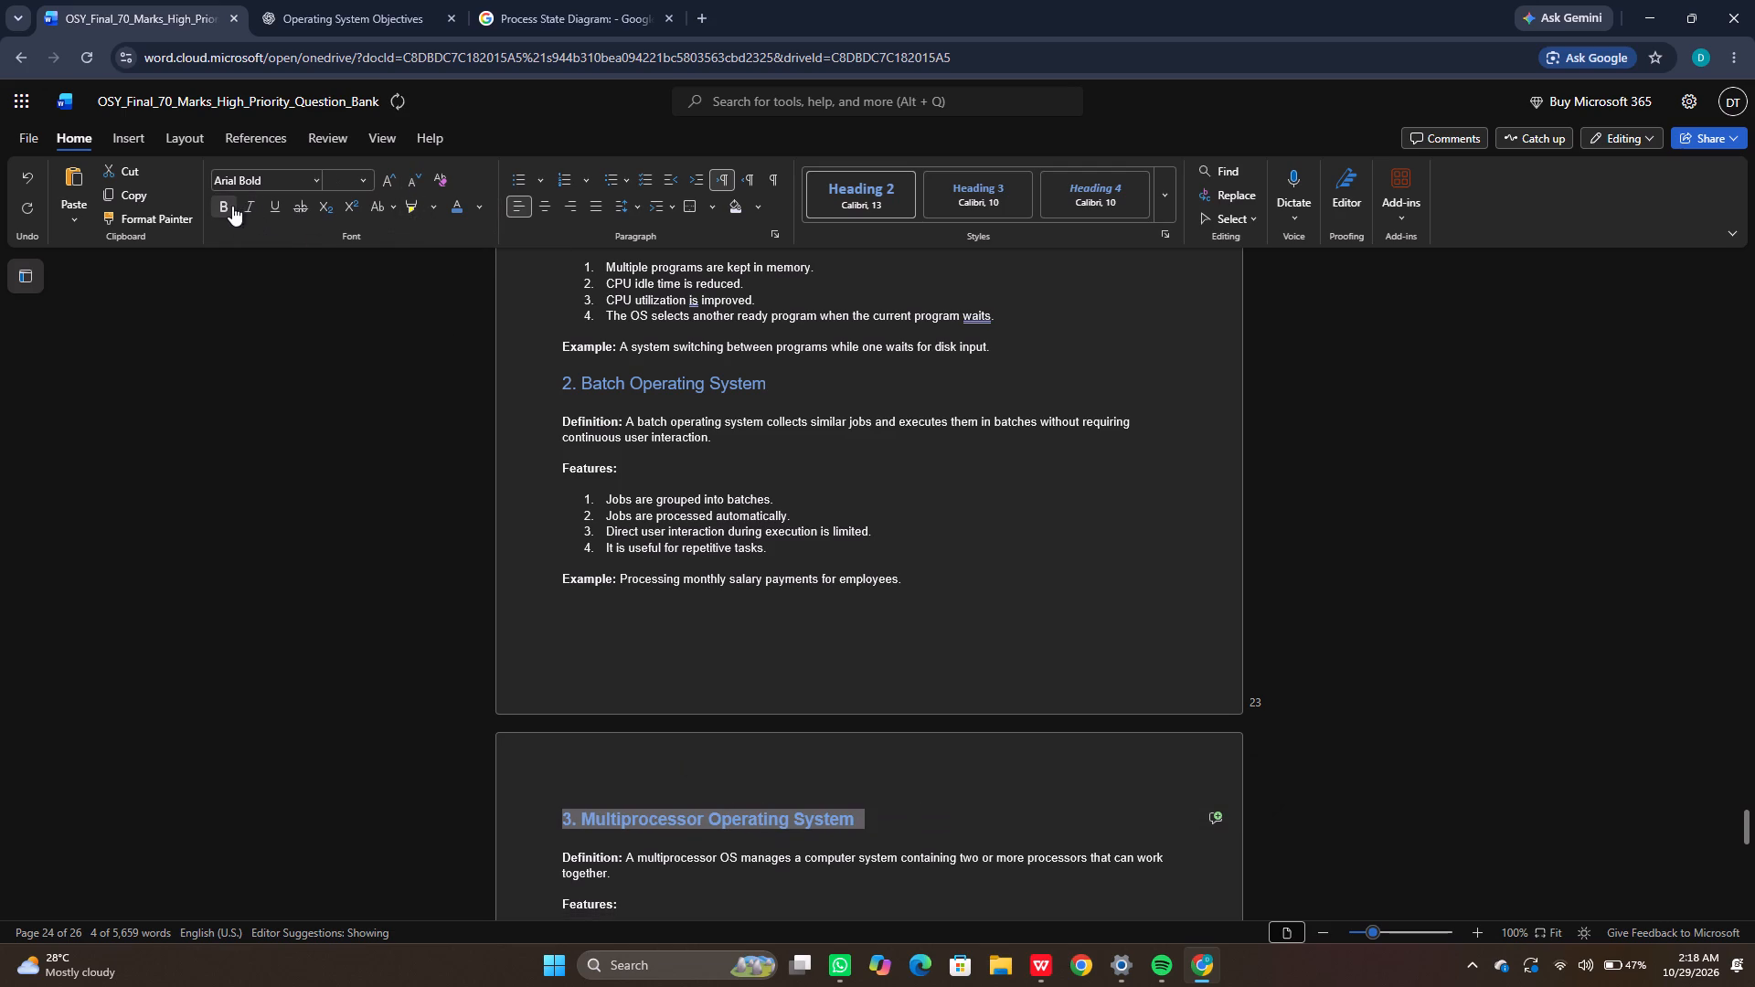
left_click(232, 206)
scroll(623, 446, "down", 5)
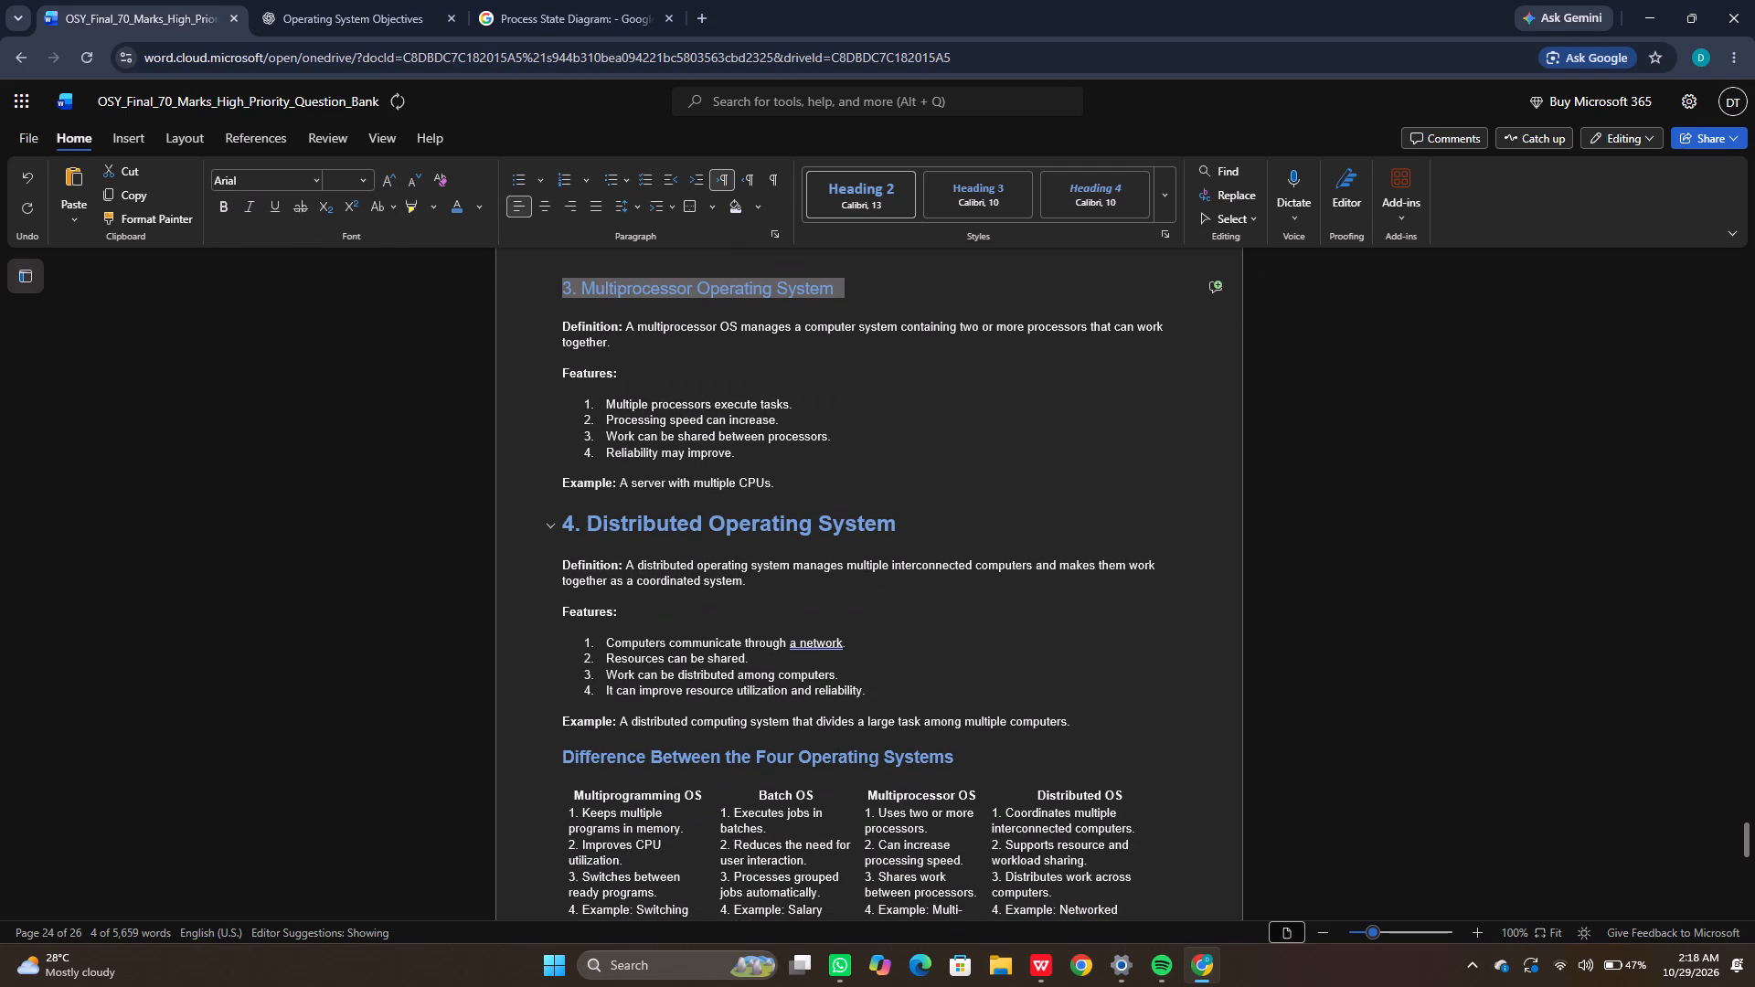
triple_click(696, 526)
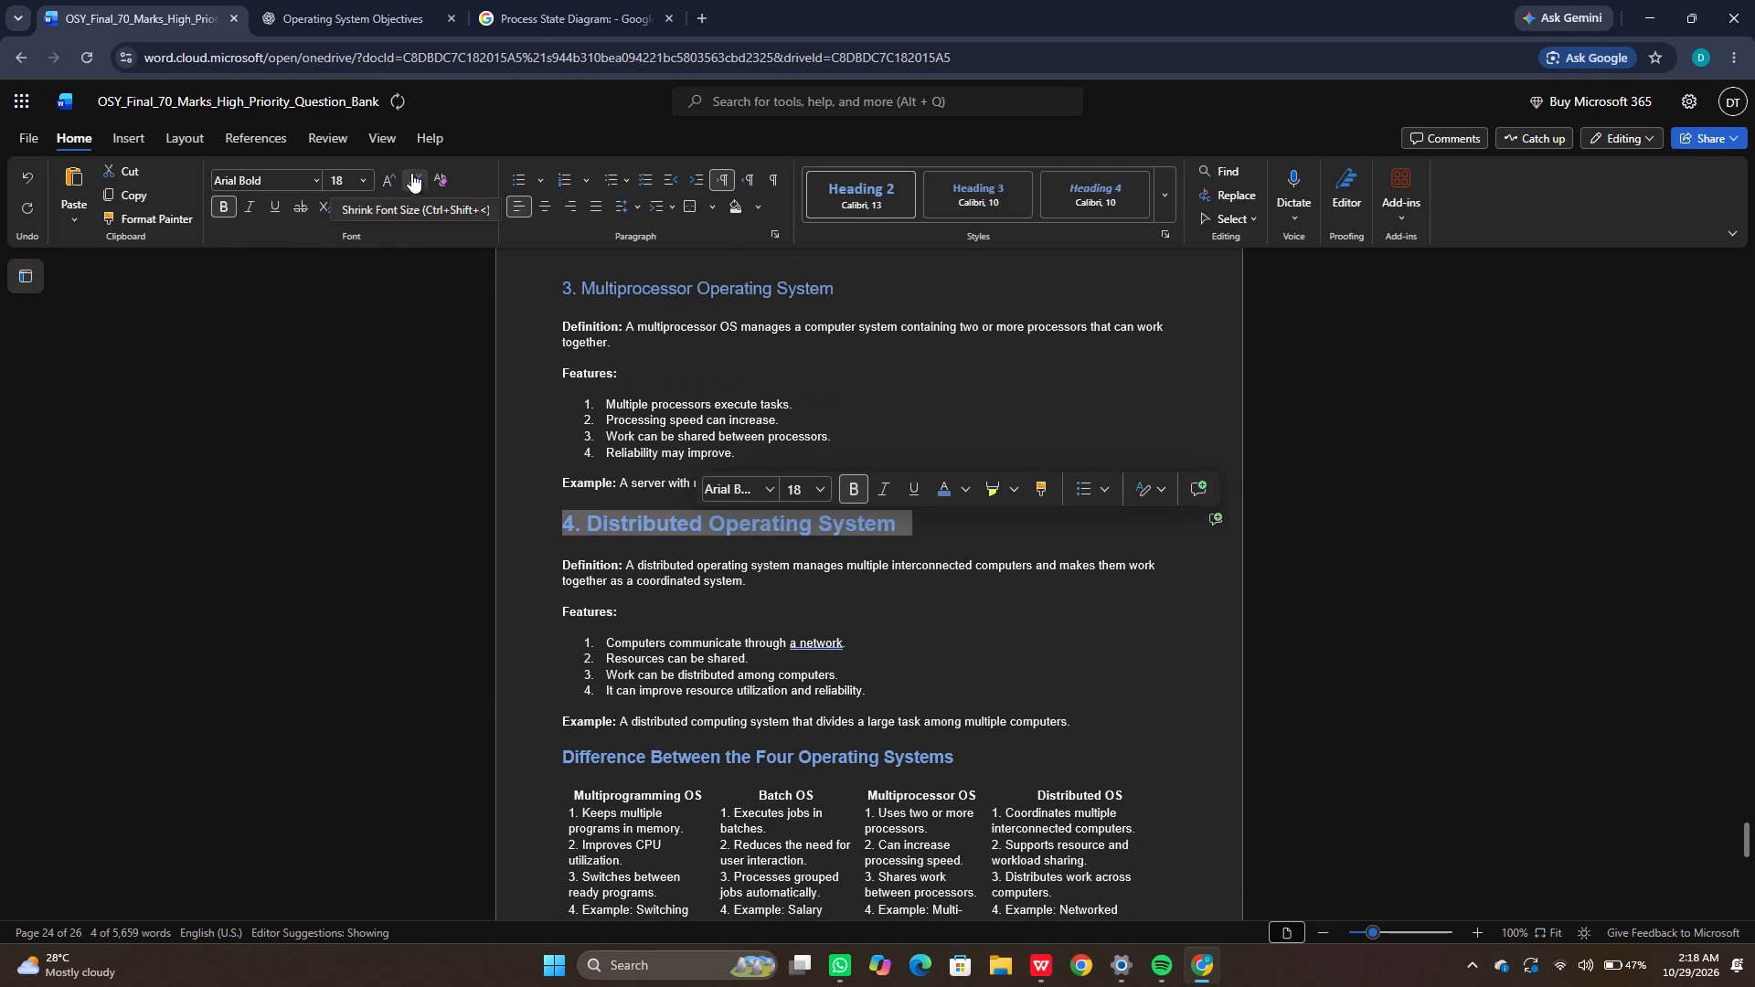
left_click(411, 173)
left_click(411, 173)
left_click(224, 206)
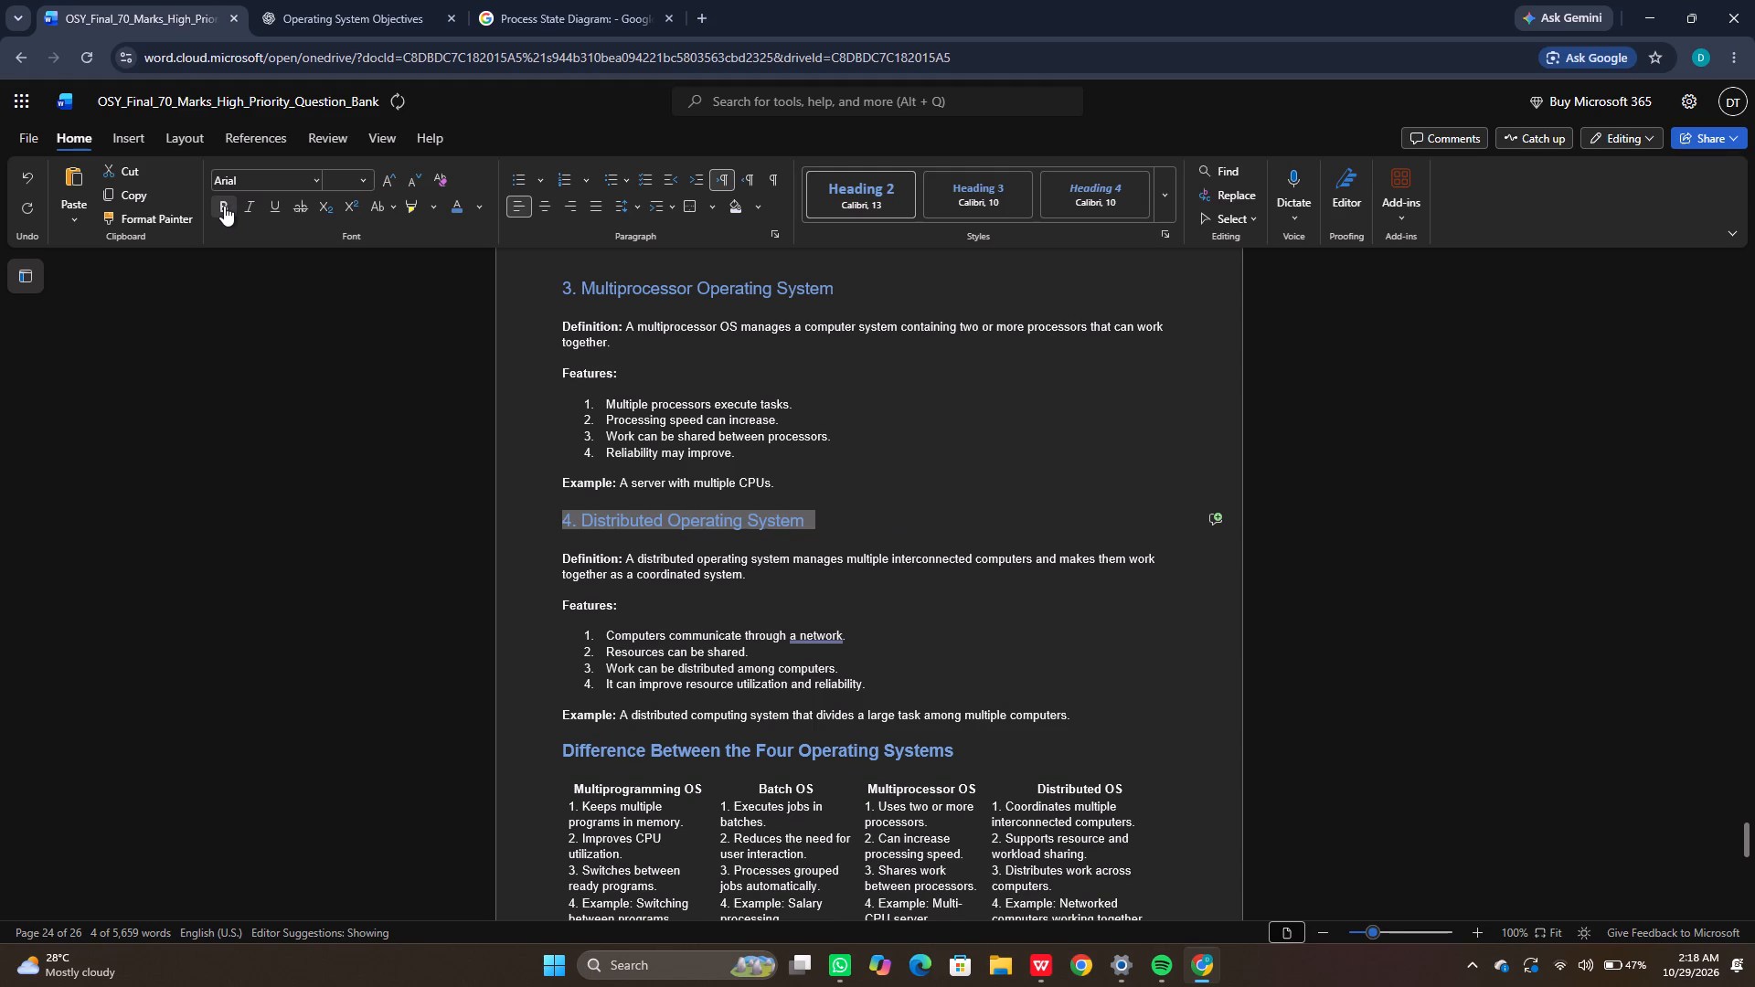
Shrink the "Difference Between the Four Operating Systems" subheading by one font-size increment and turn off its bold.
triple_click(736, 748)
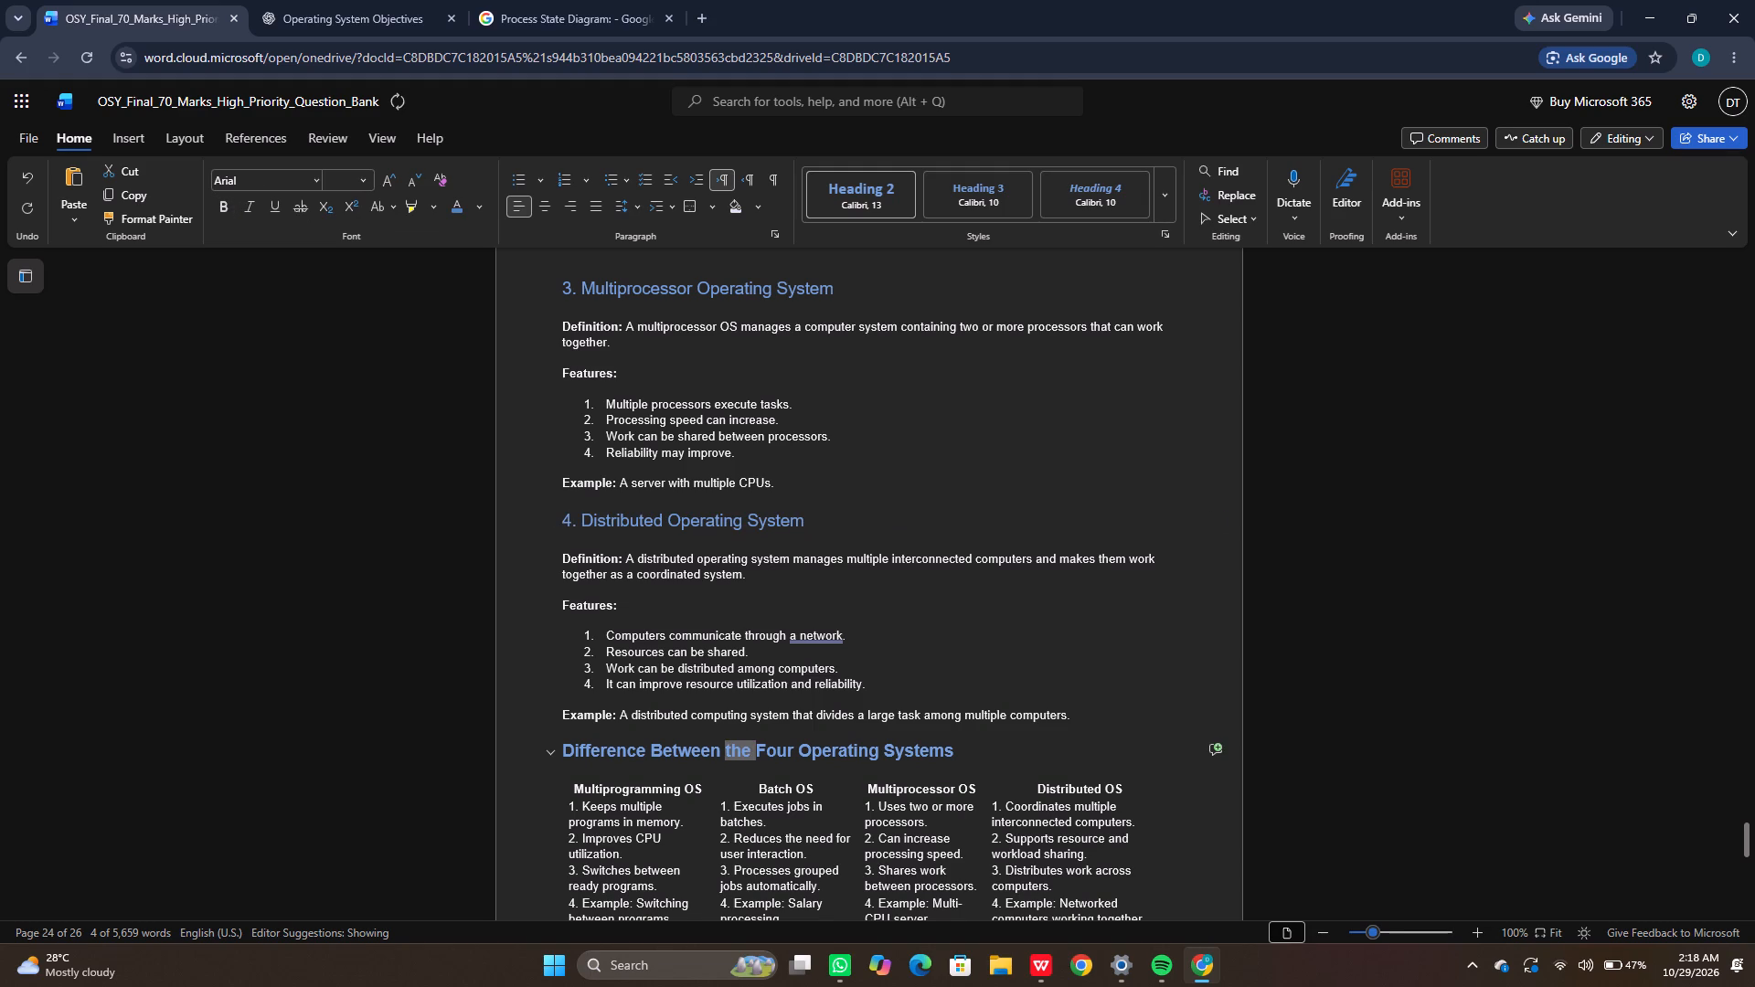
double_click(417, 164)
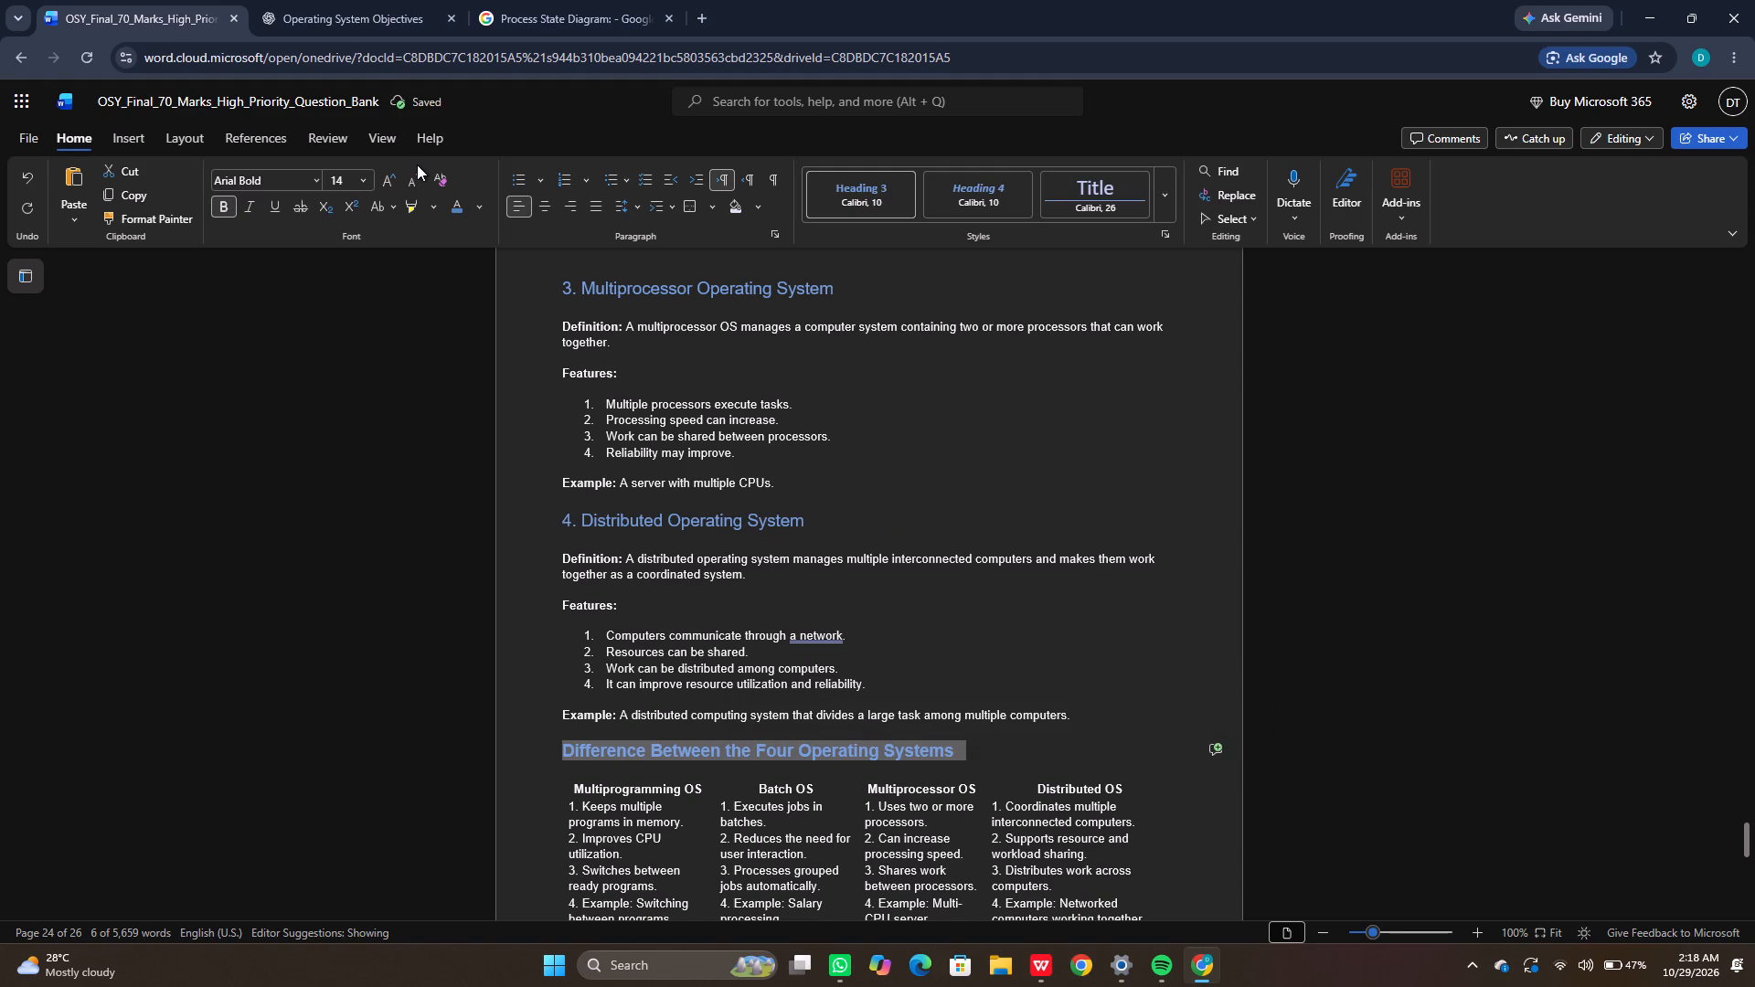
left_click(416, 178)
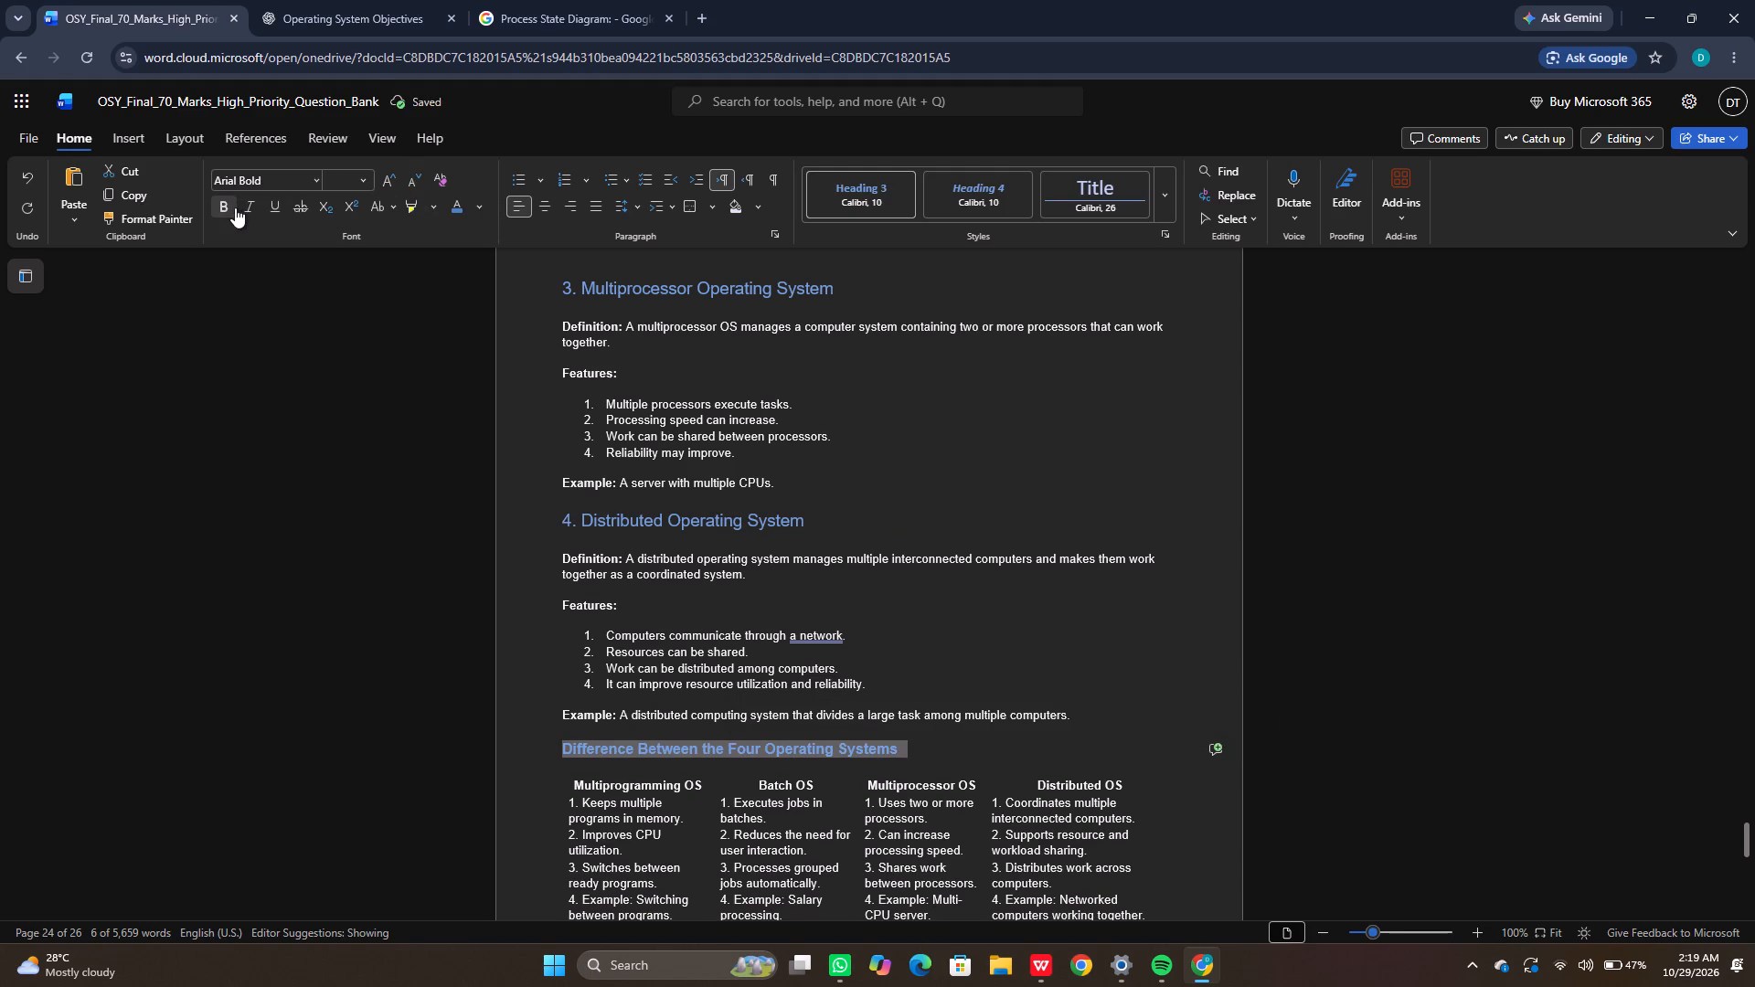
left_click(235, 207)
Look through the remaining pages after the Q37 answer, including the numericals list, extra topics and recommended preparation order.
scroll(762, 567, "down", 8)
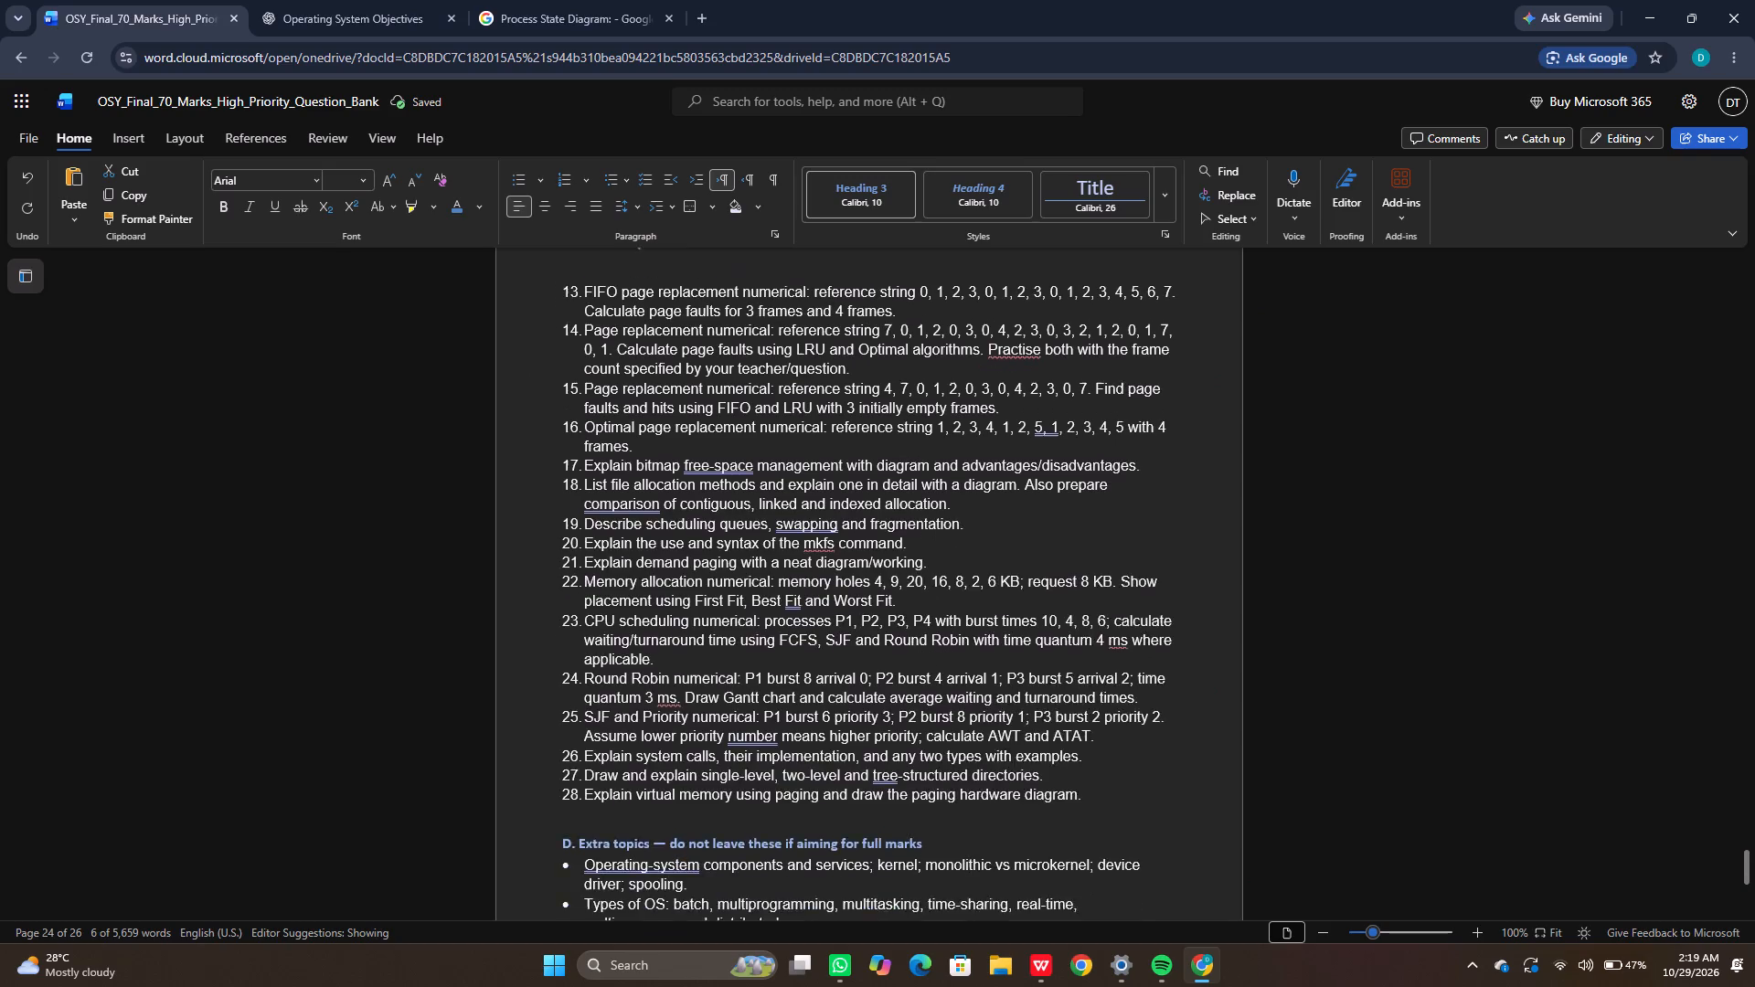
scroll(762, 567, "down", 5)
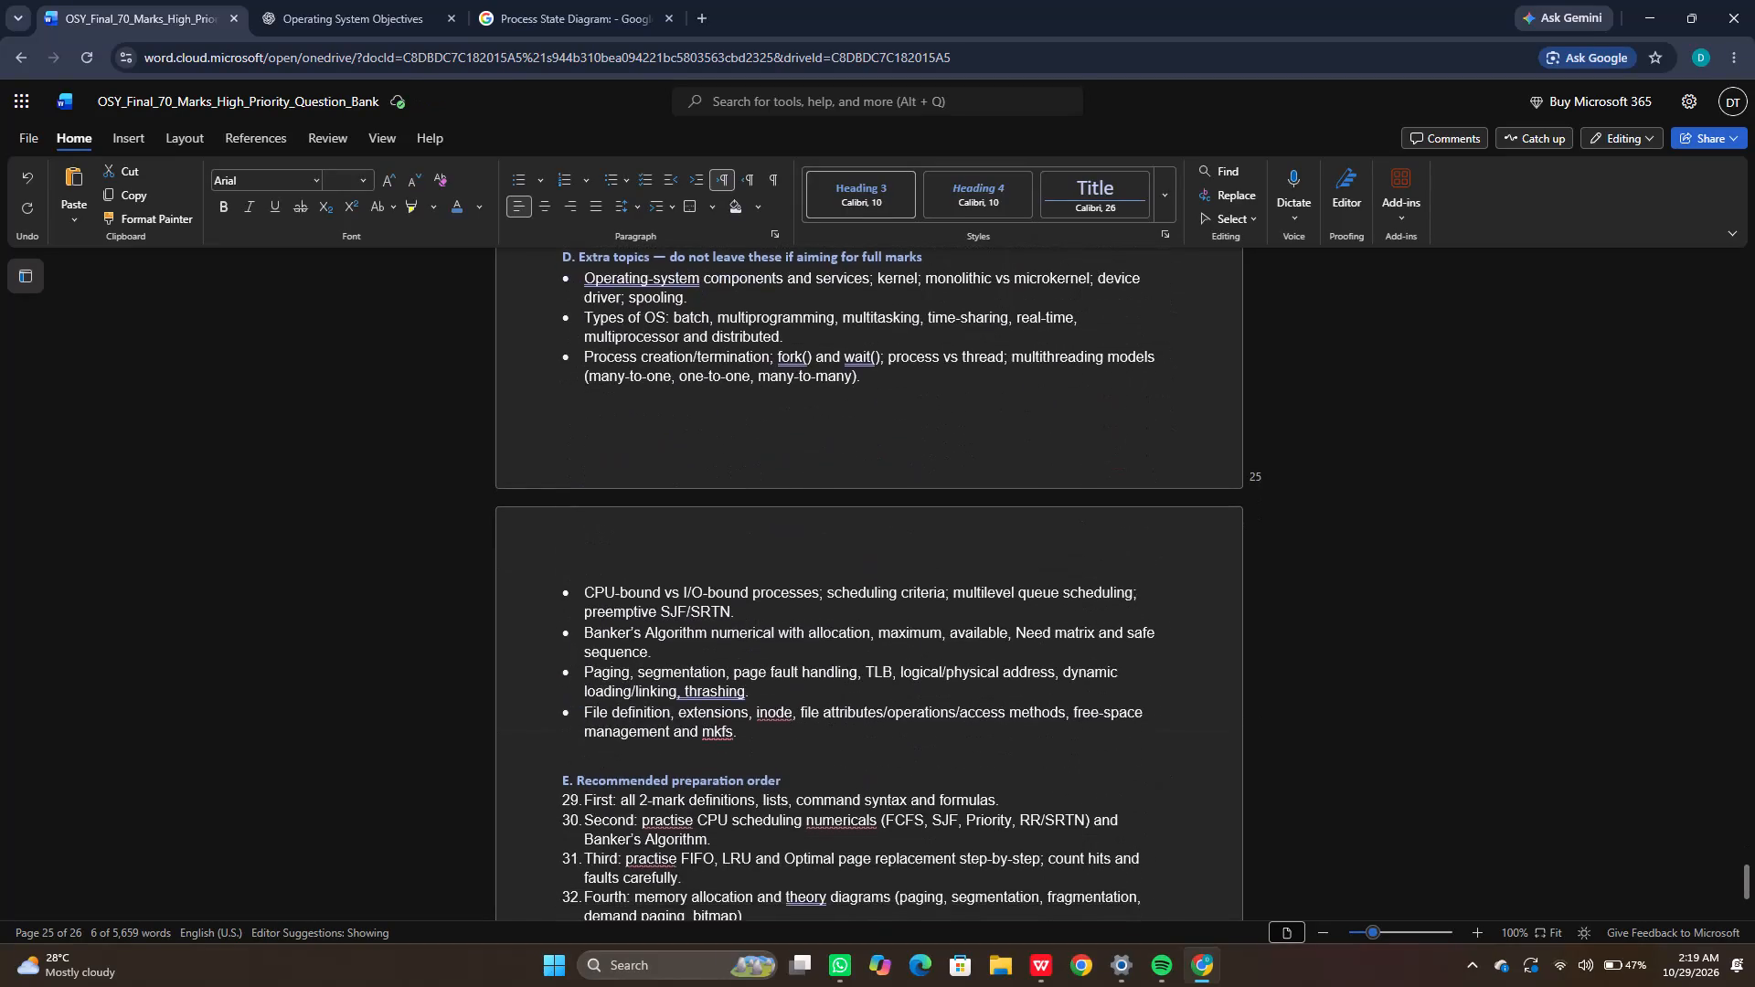
scroll(762, 567, "down", 5)
scroll(762, 567, "up", 6)
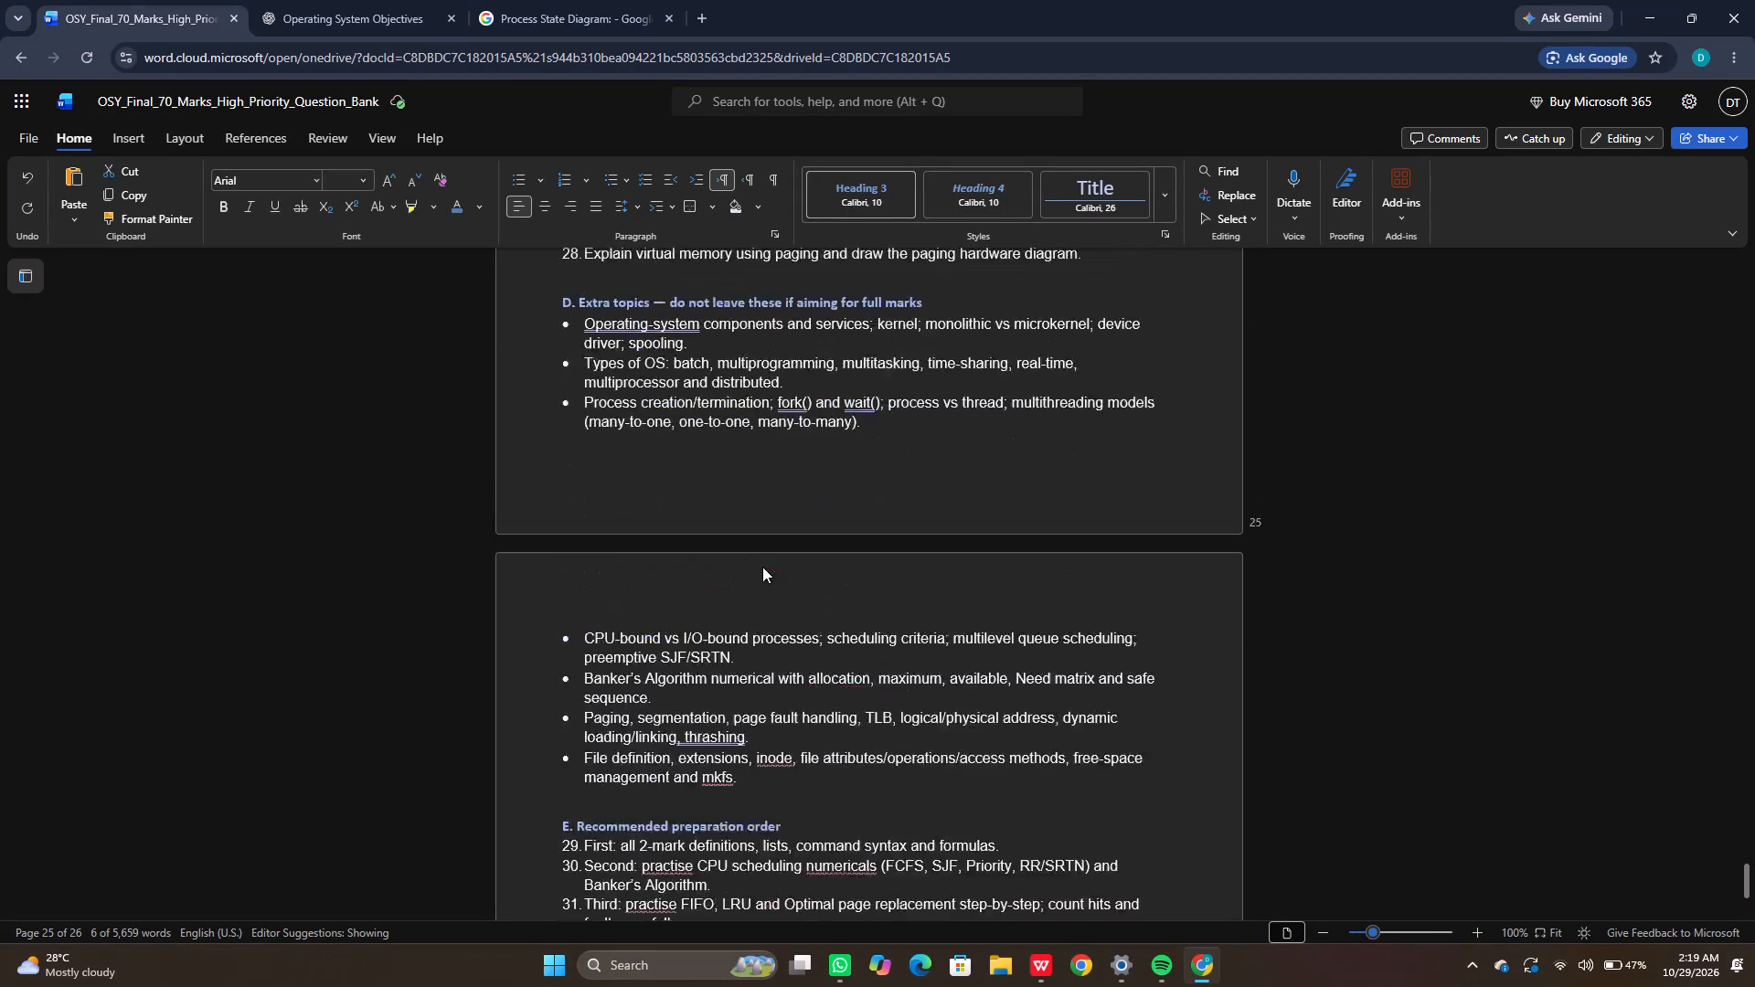
scroll(762, 567, "up", 5)
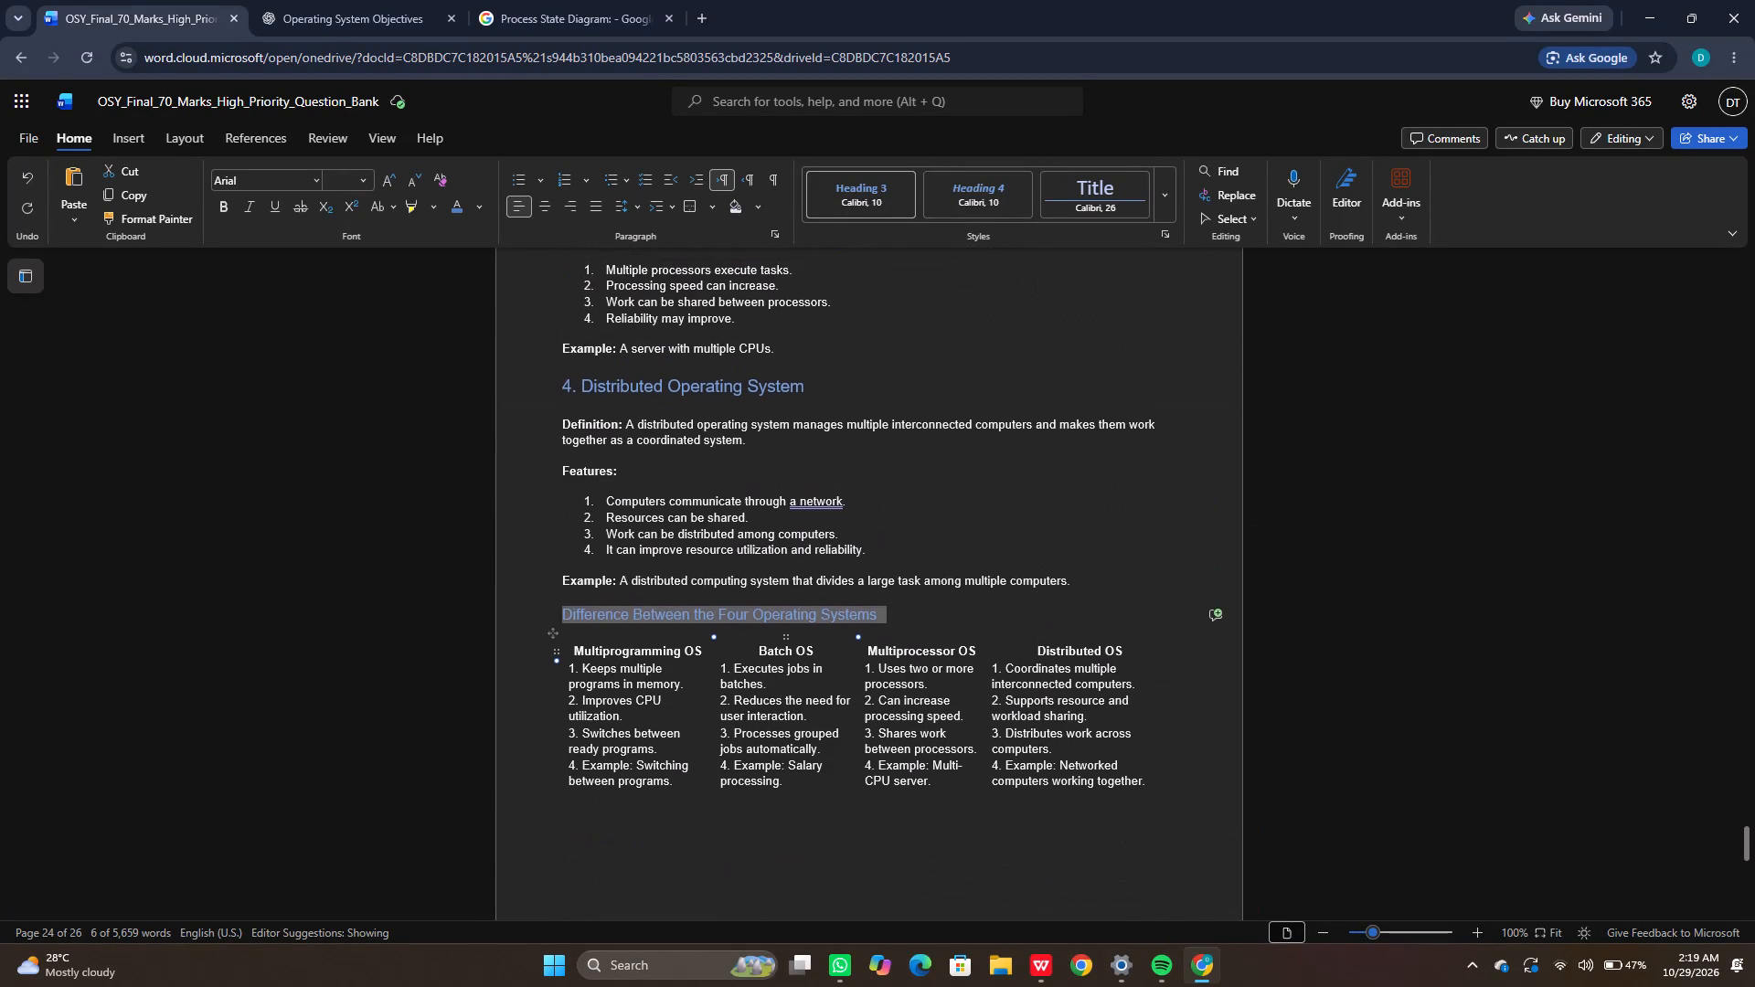
left_click(762, 567)
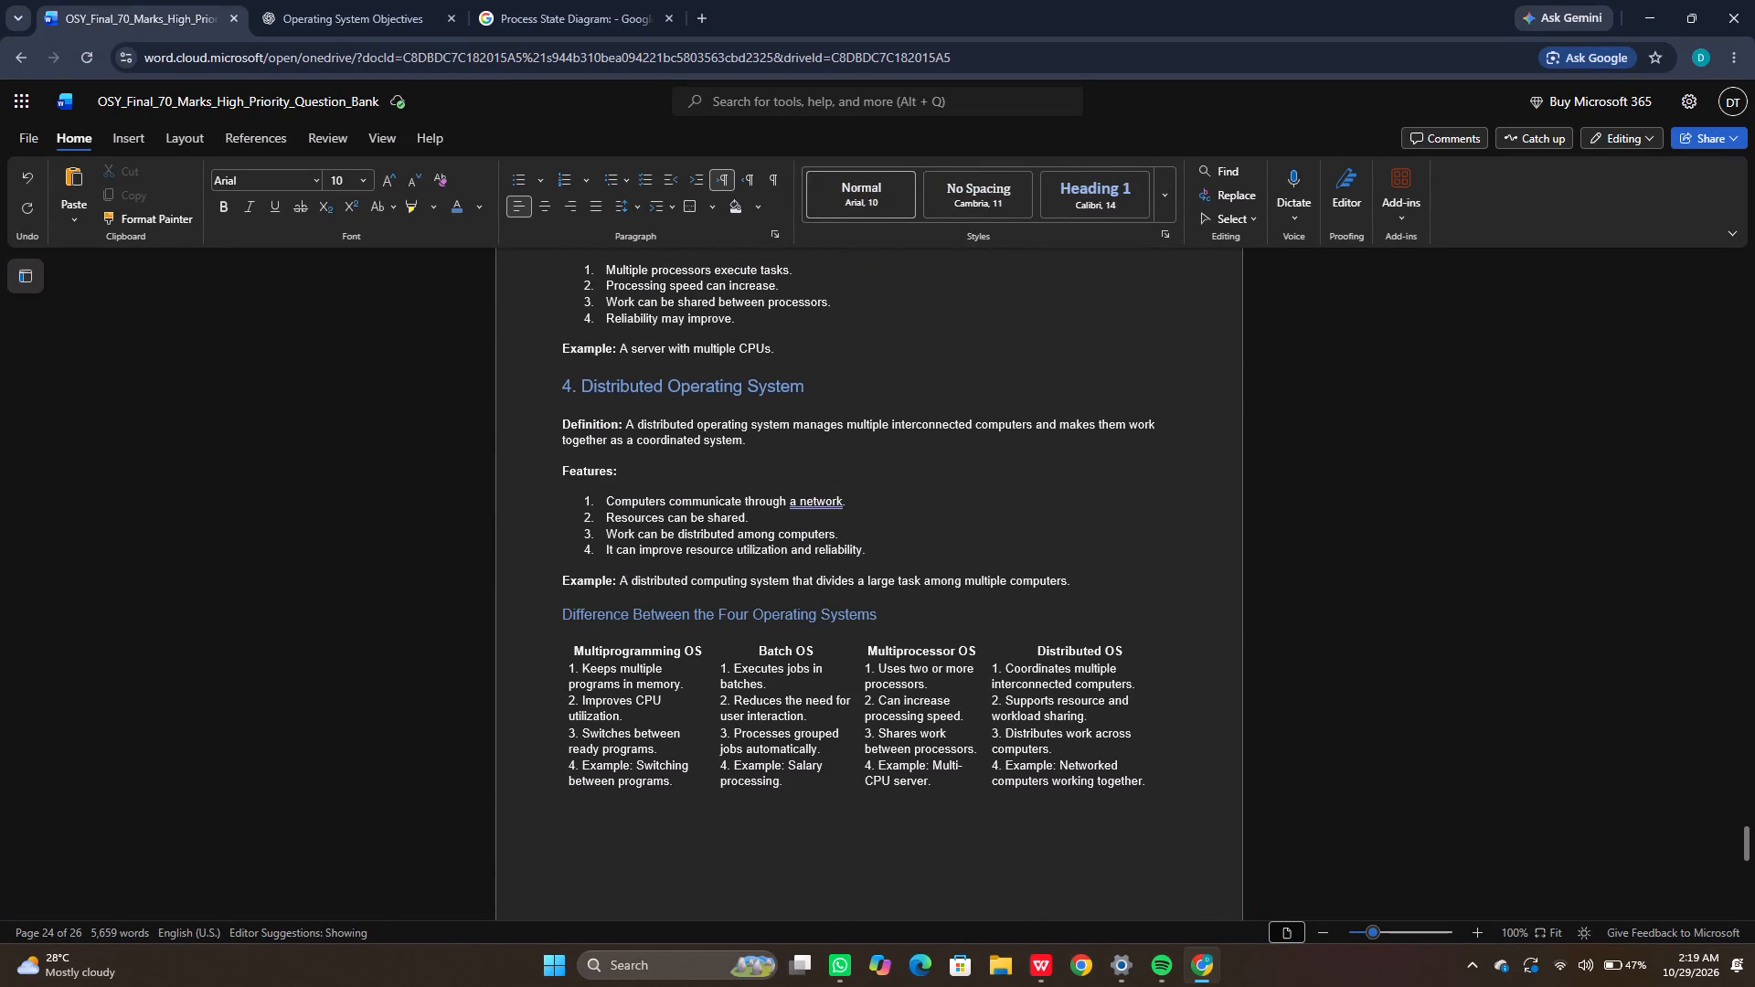
In the Q36 answer, place the "Stores information such as file creation…" text directly under "7. Time and Date" using a line break within the same paragraph.
scroll(698, 578, "up", 1)
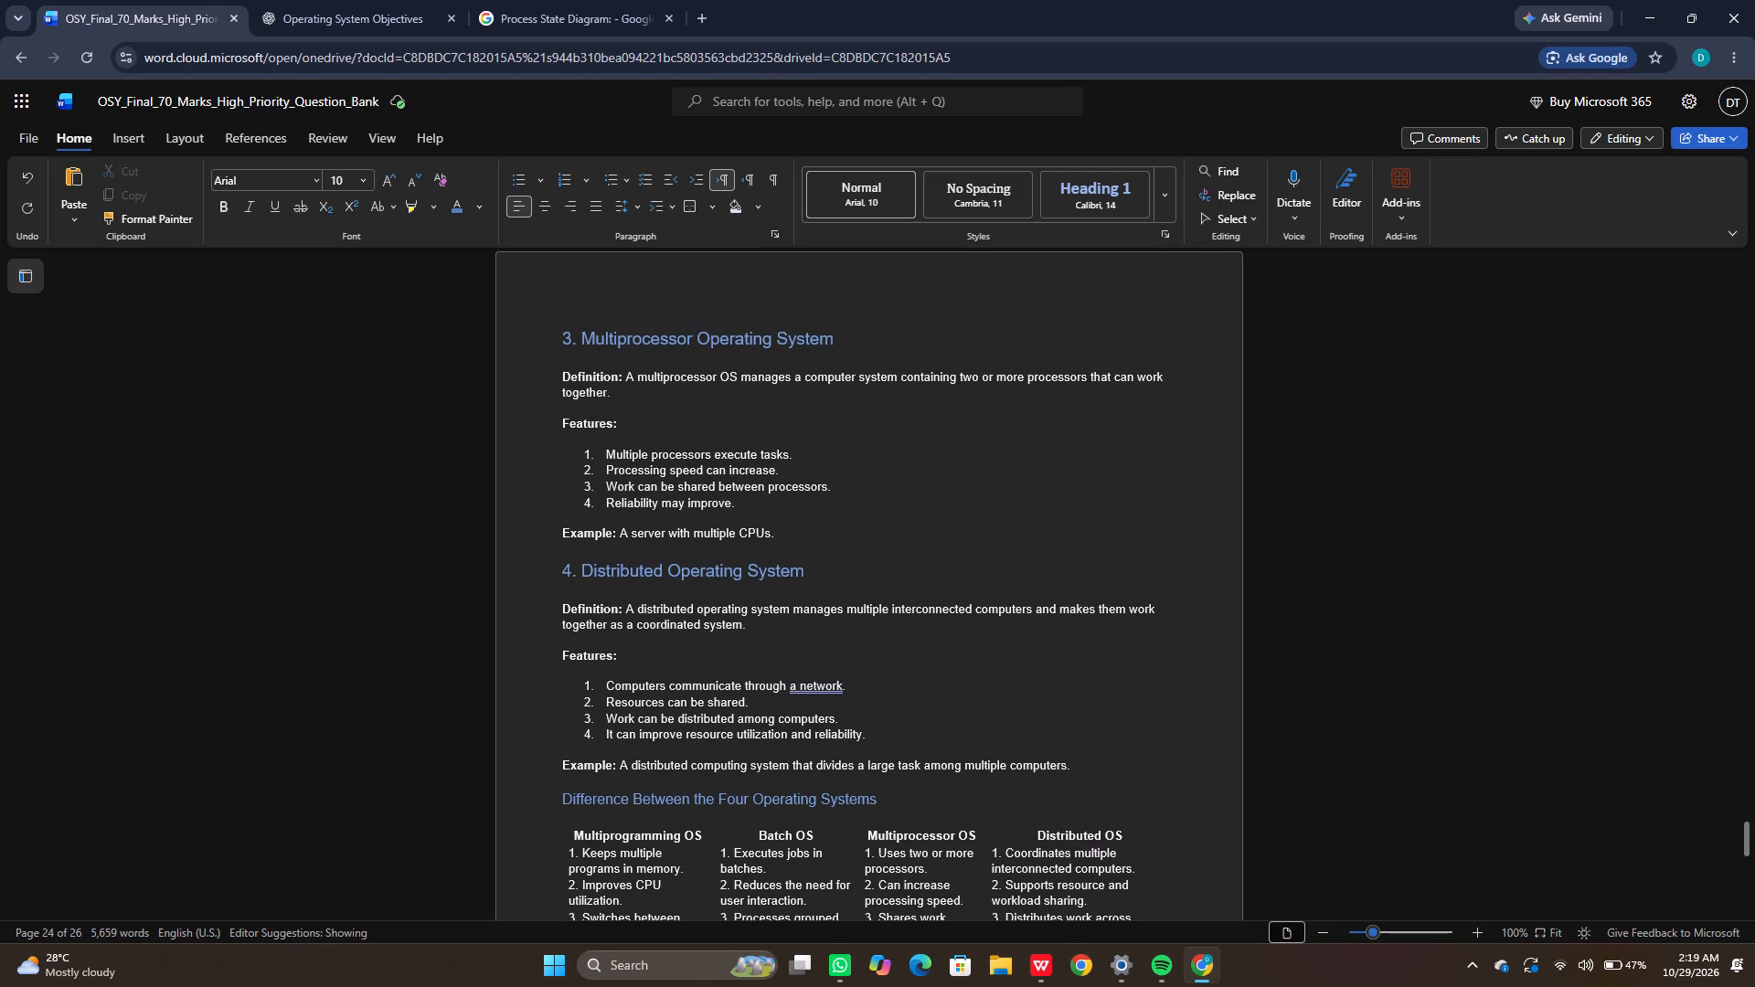
scroll(591, 495, "up", 6)
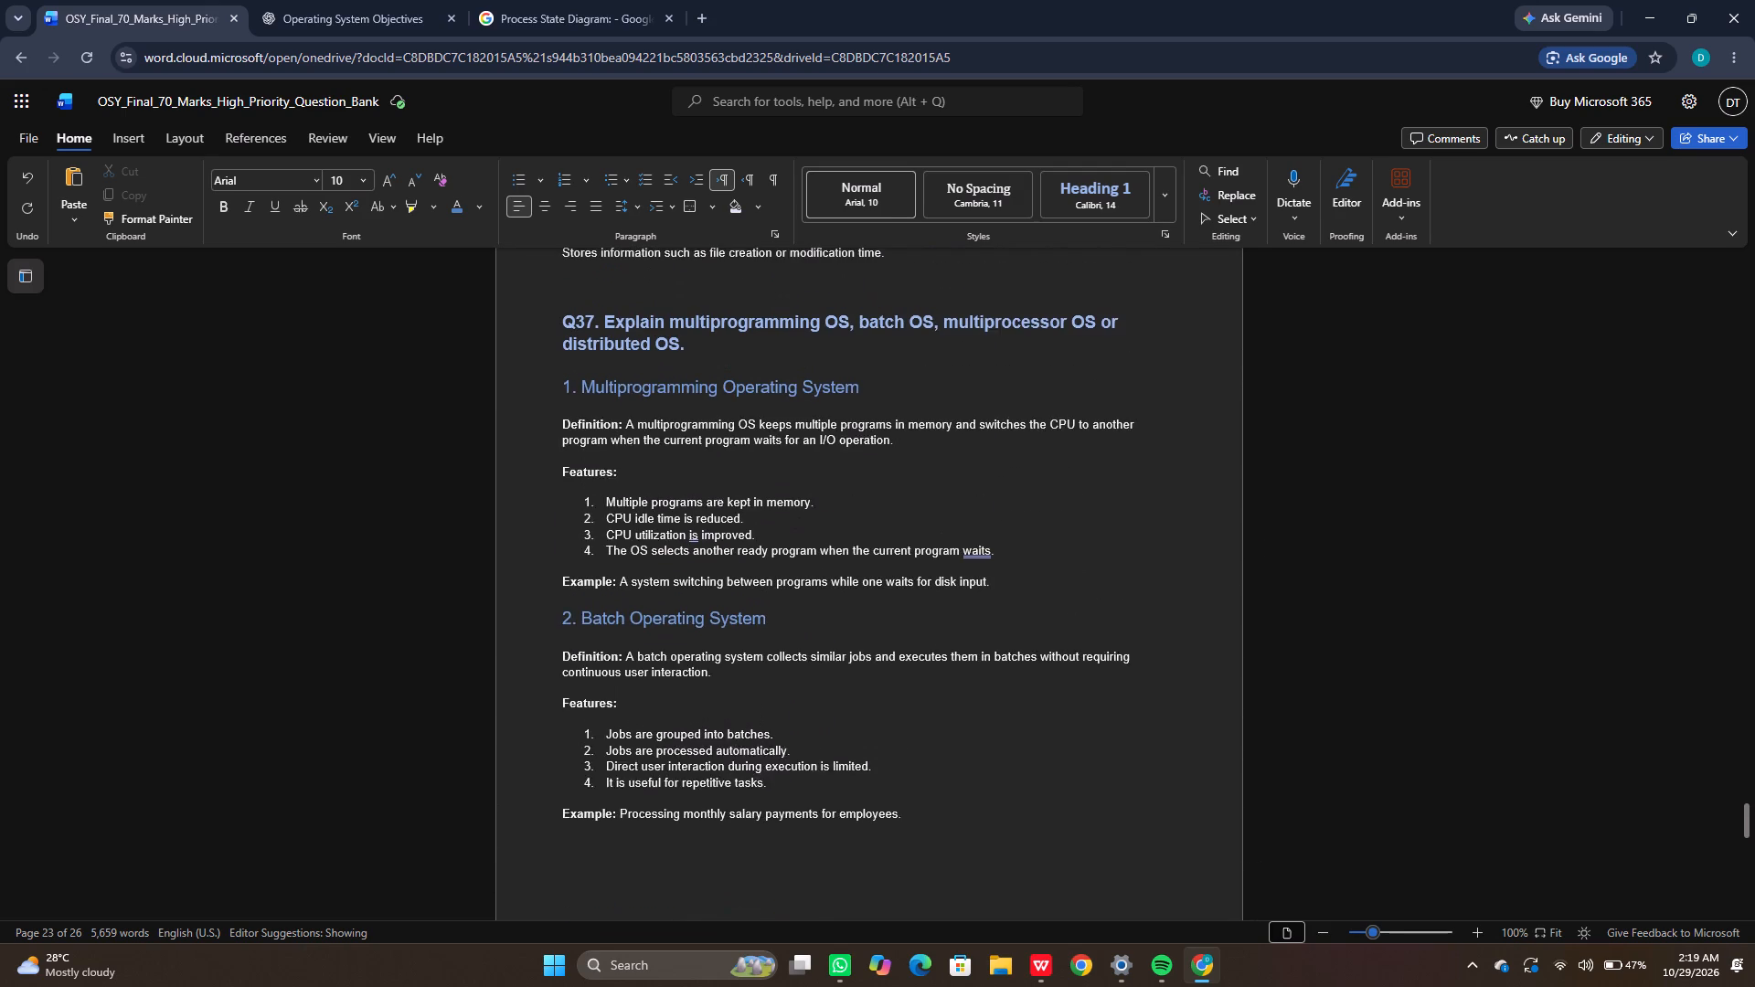
scroll(591, 495, "up", 4)
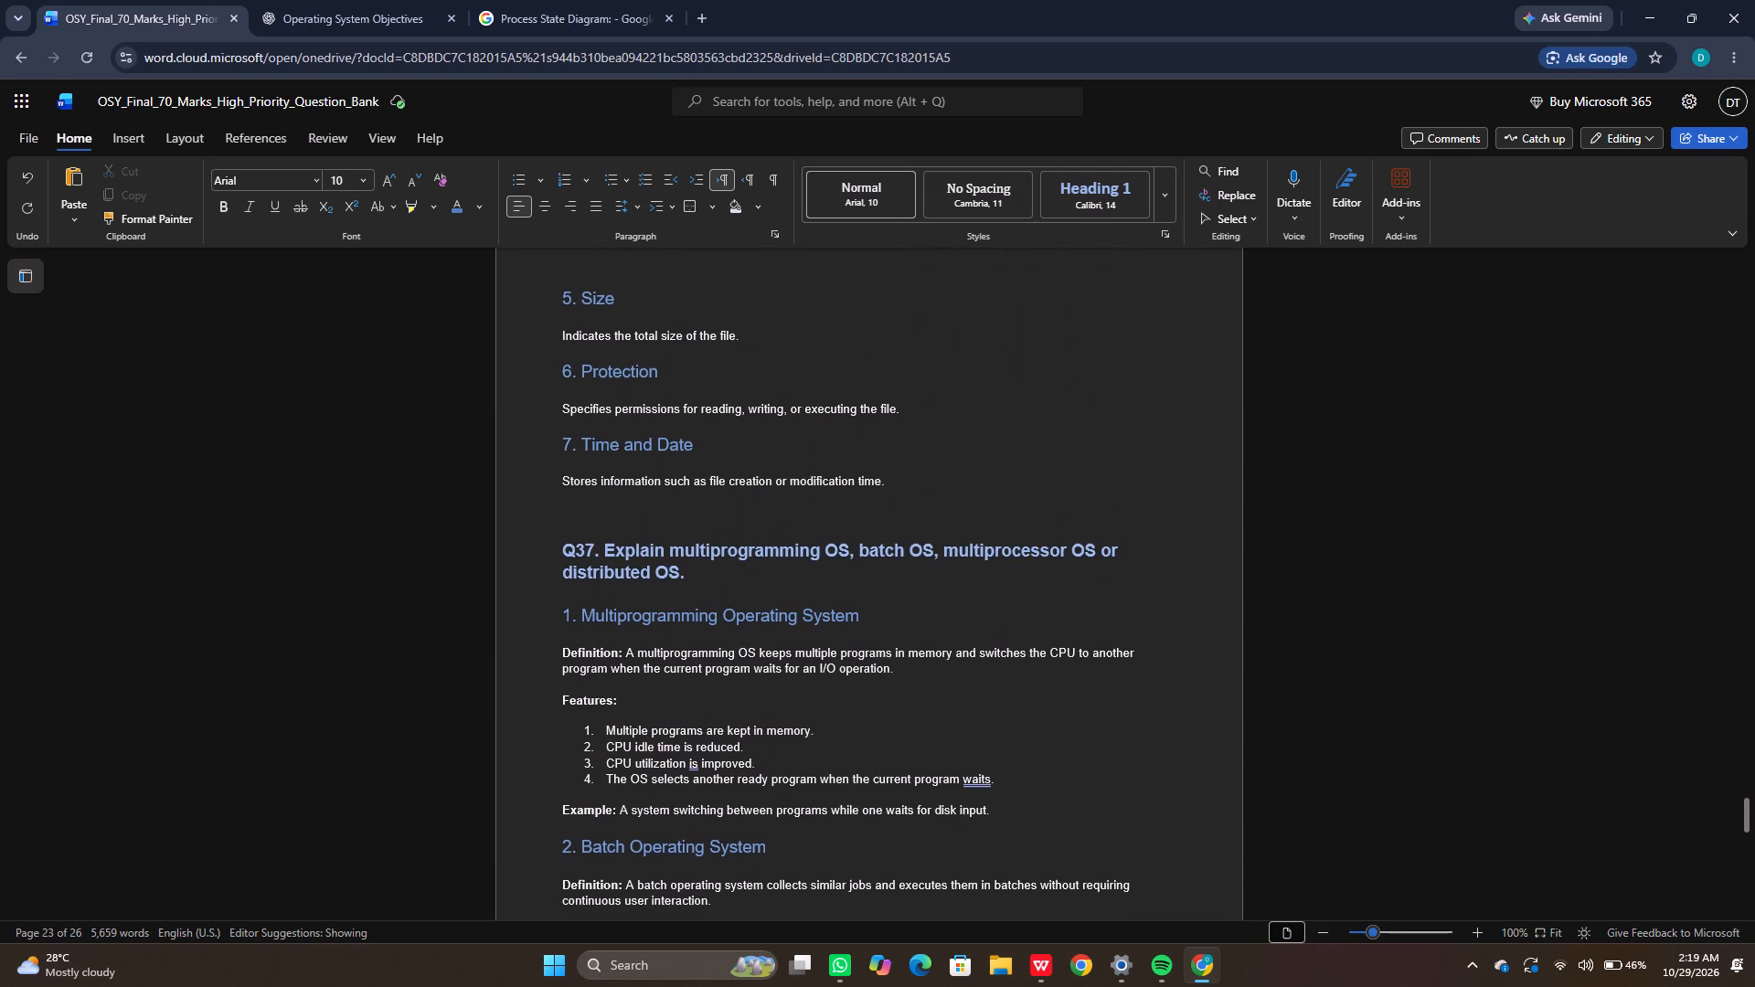
left_click(559, 482)
key("BackSpace")
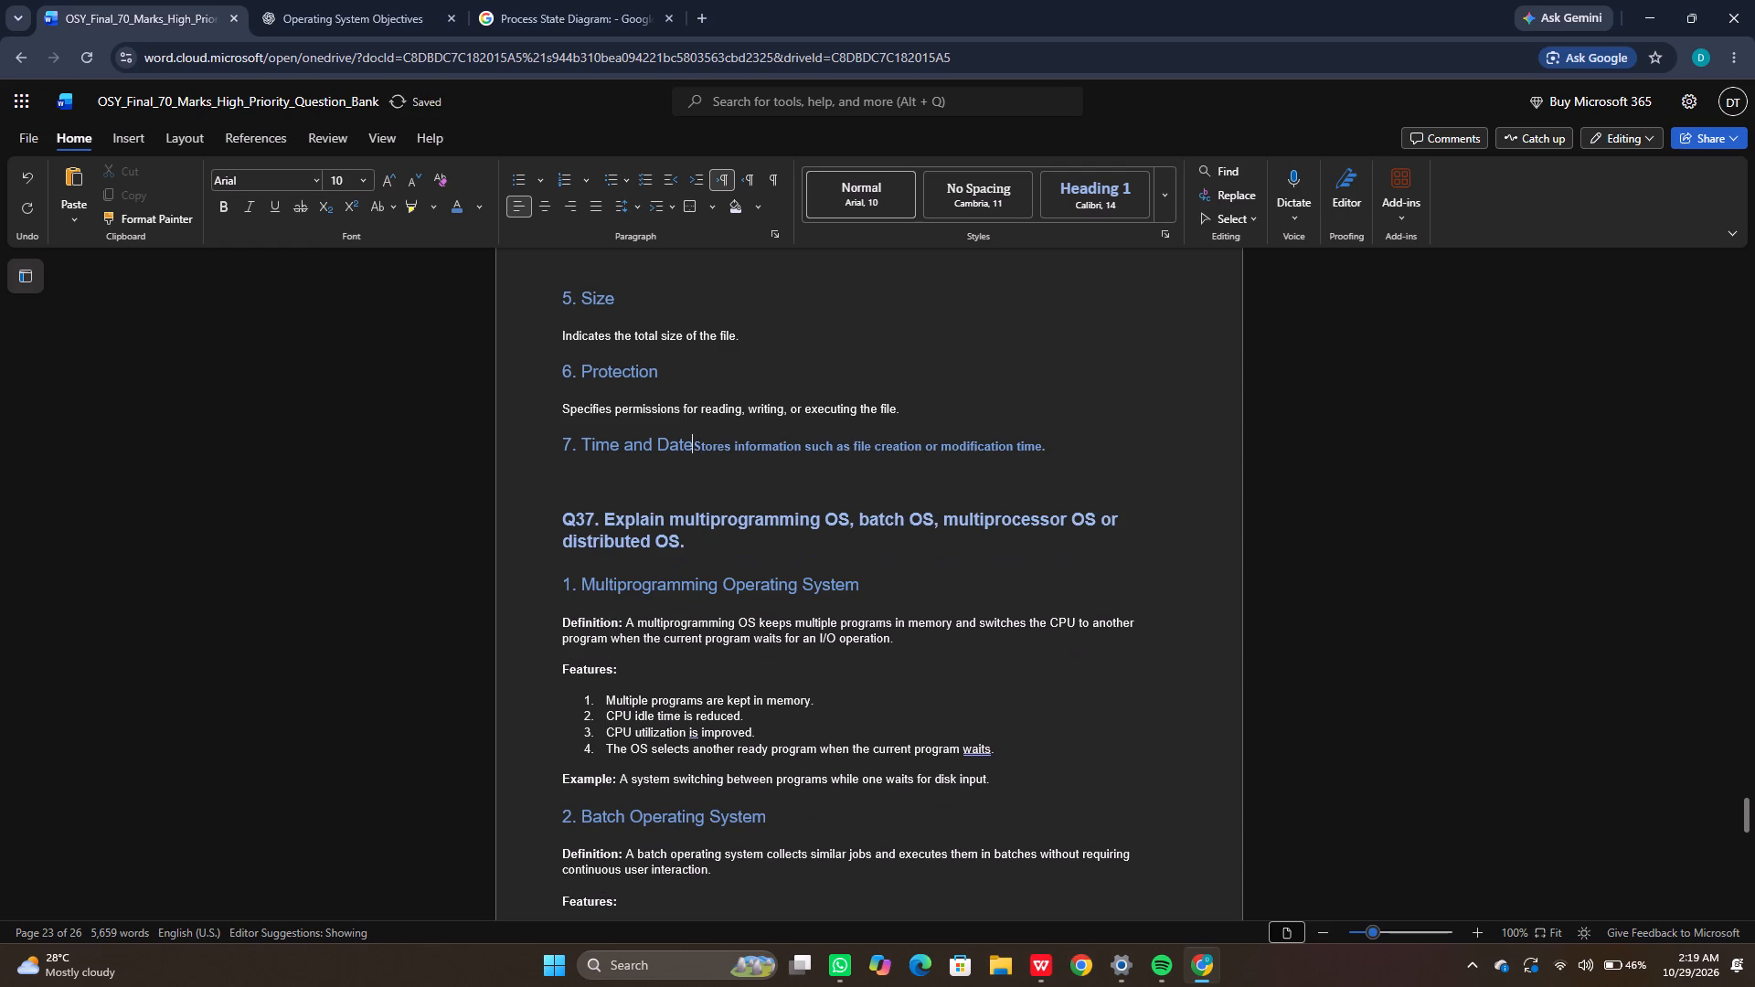
key("shift+Return")
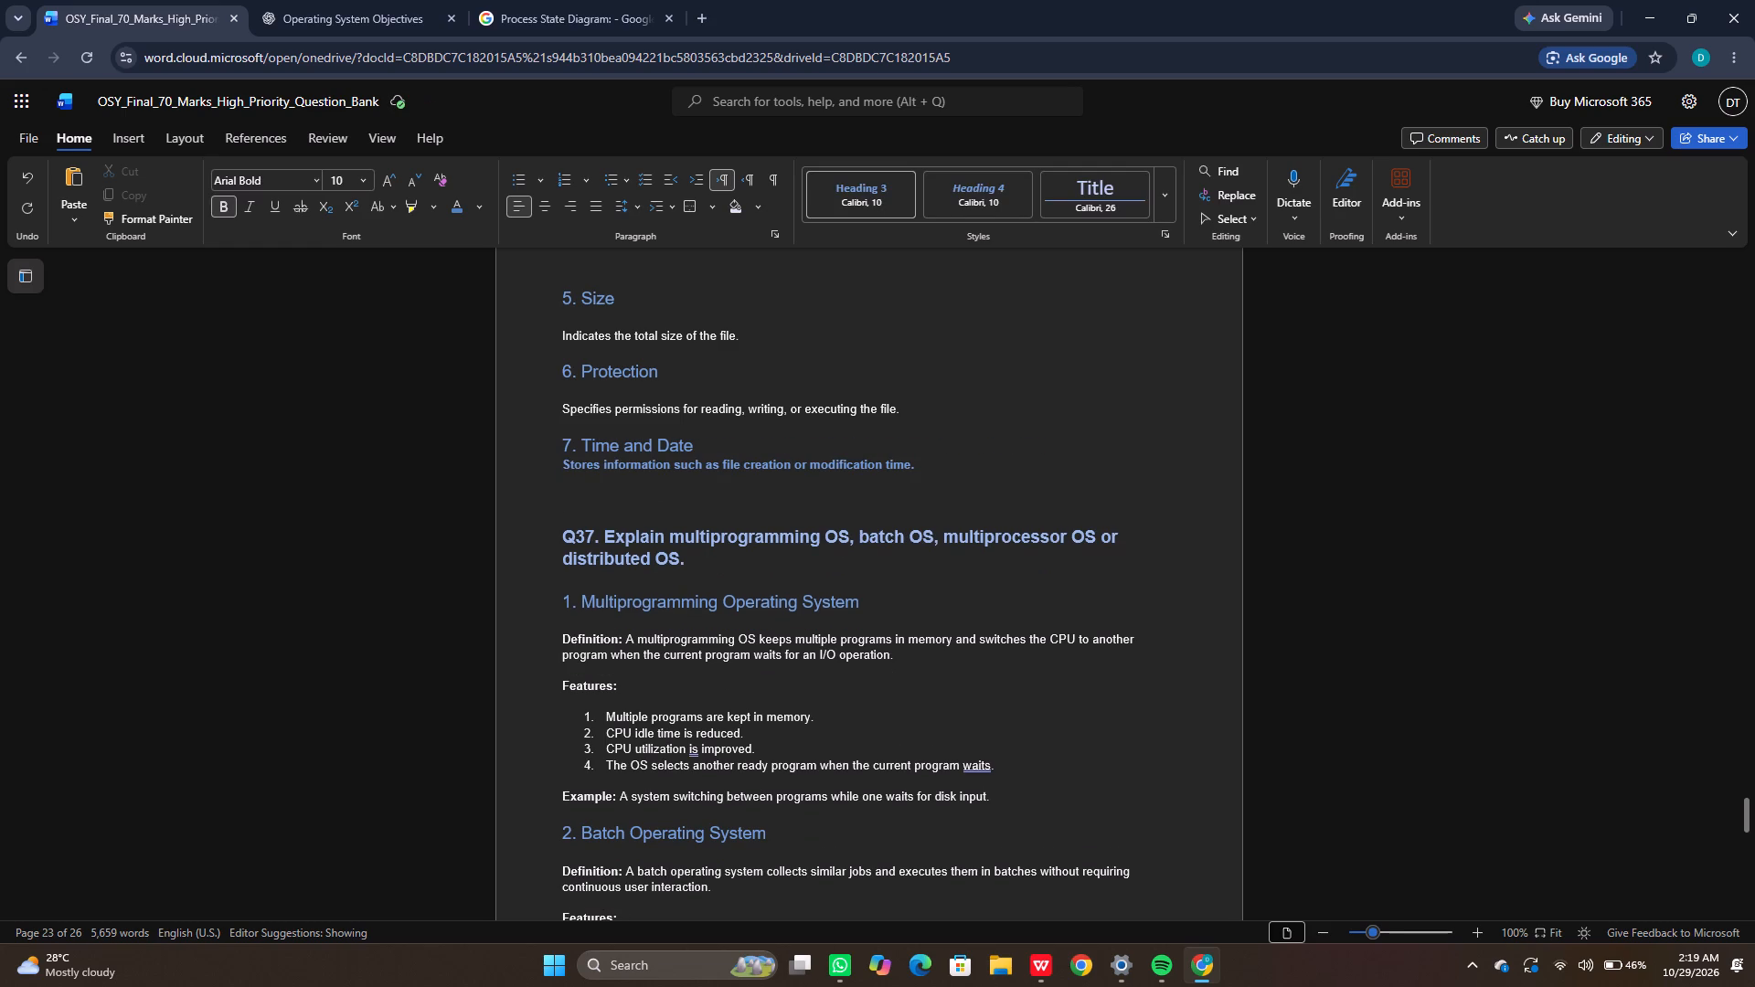
Set the font colour of the "Stores information such as file creation or modification time." line to Automatic.
triple_click(628, 462)
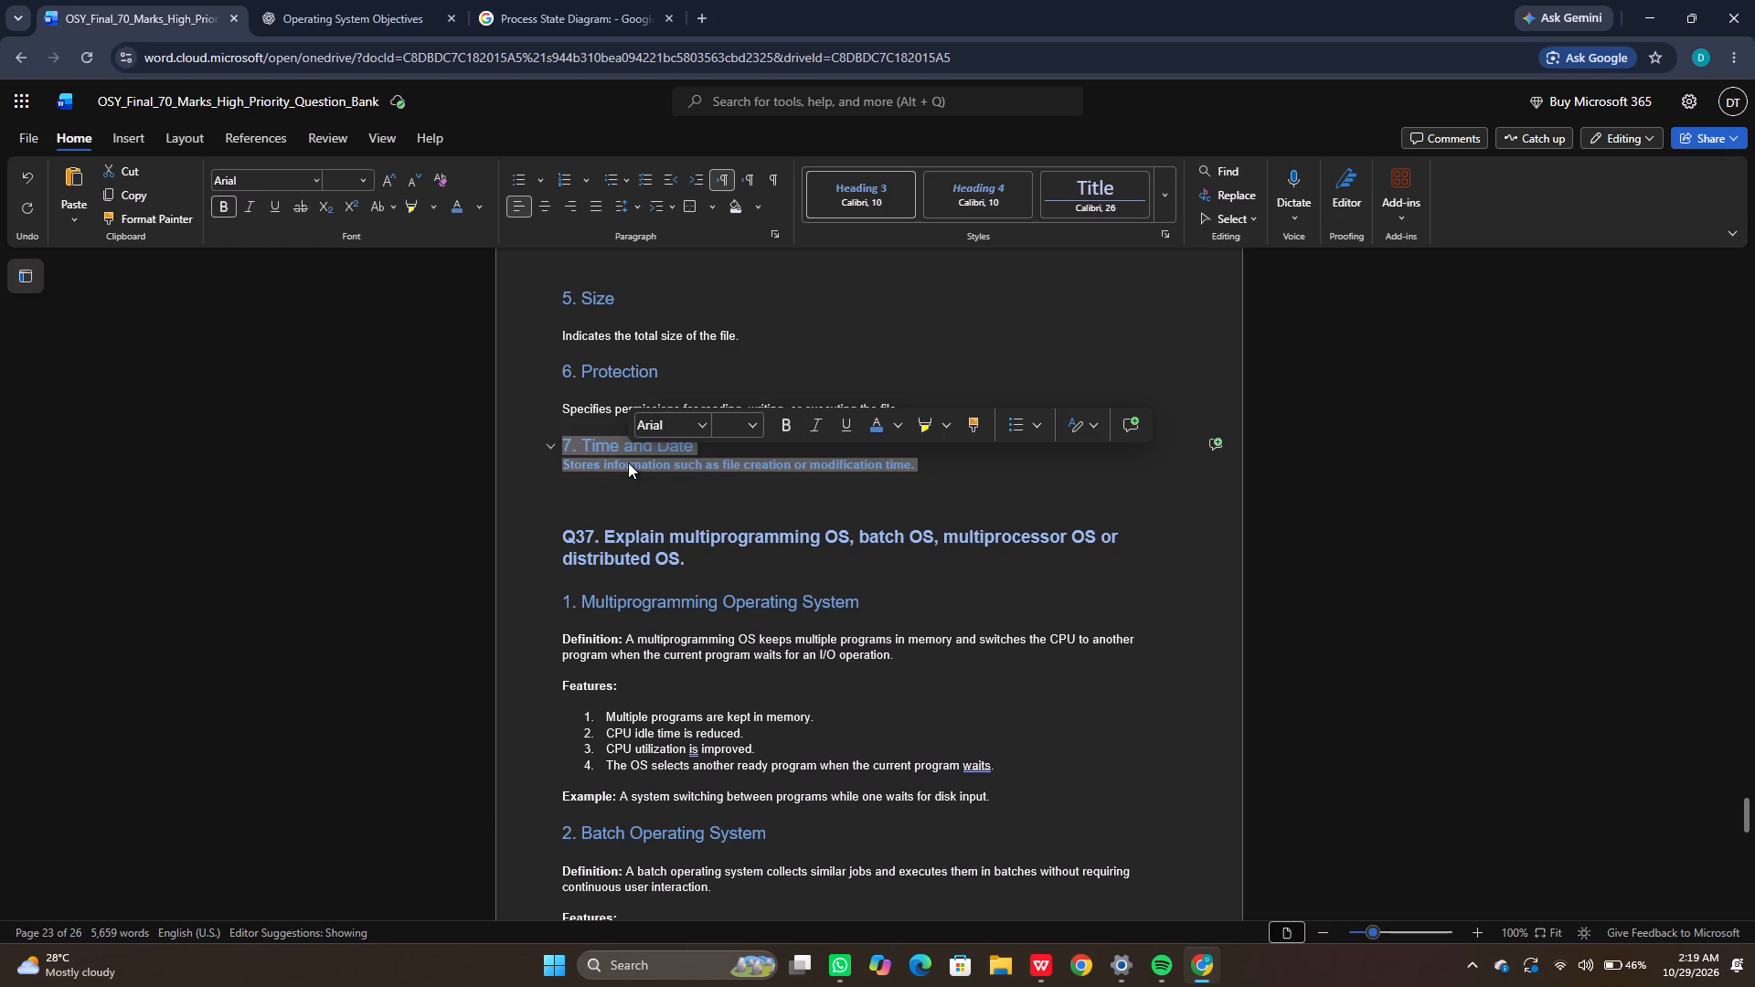
double_click(761, 464)
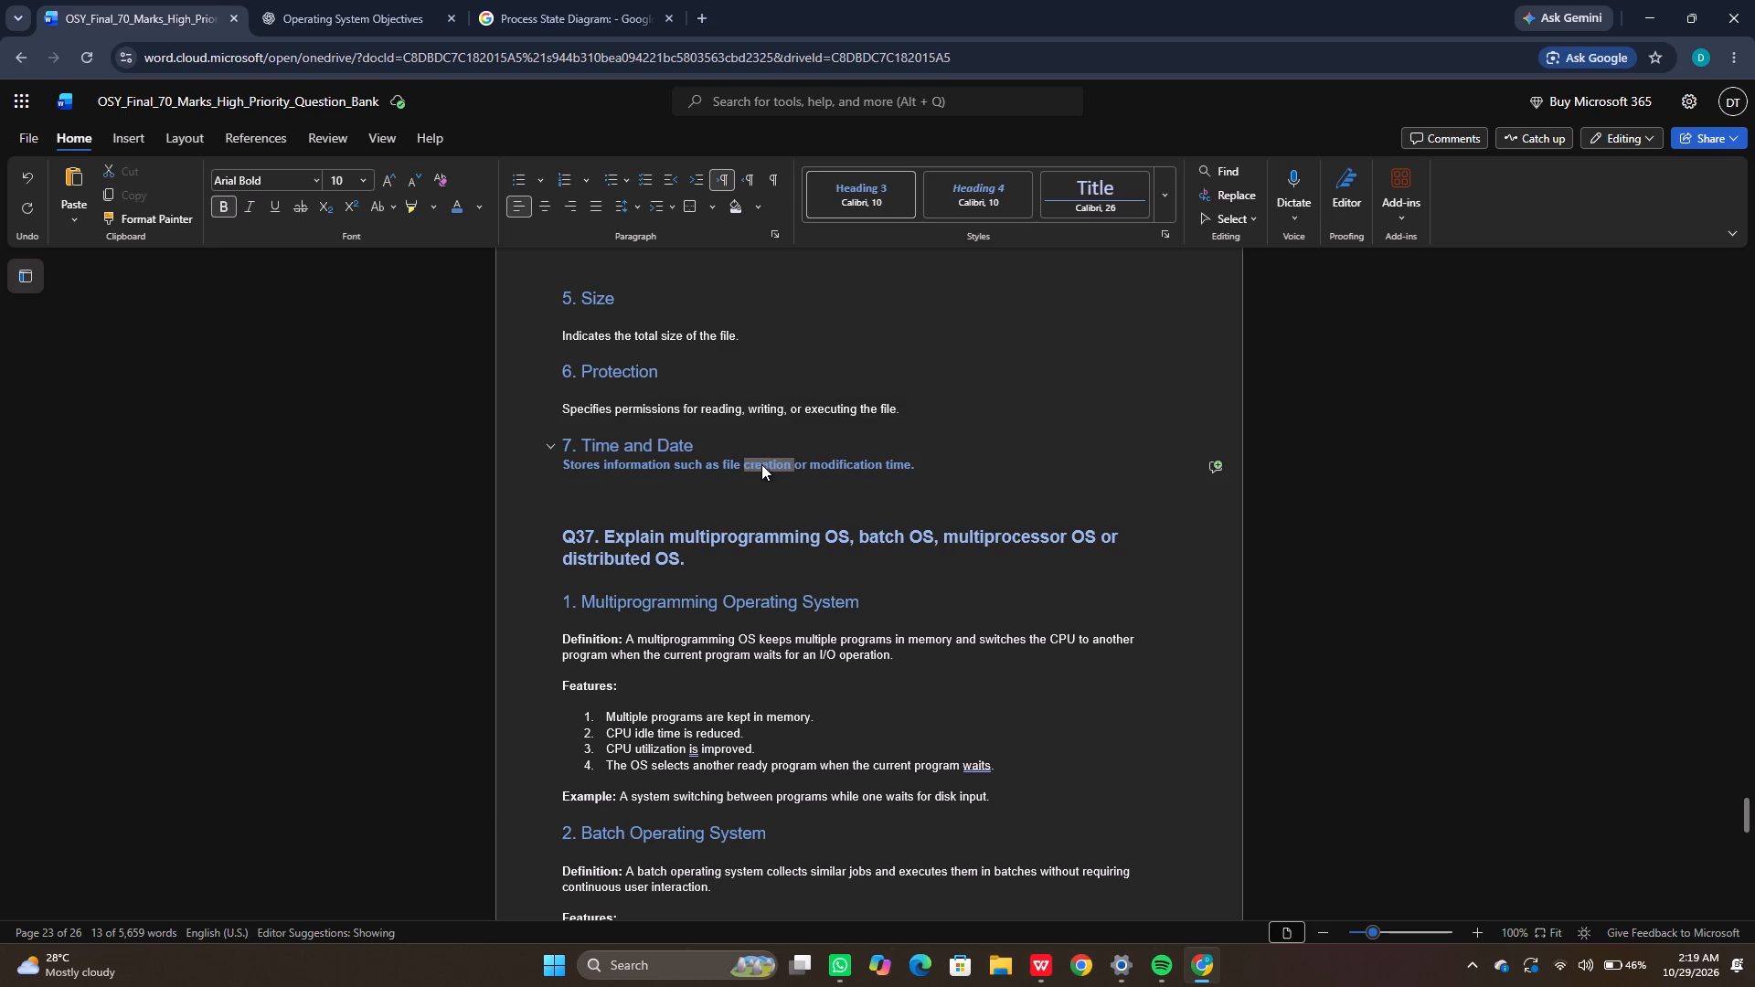
left_click(930, 471)
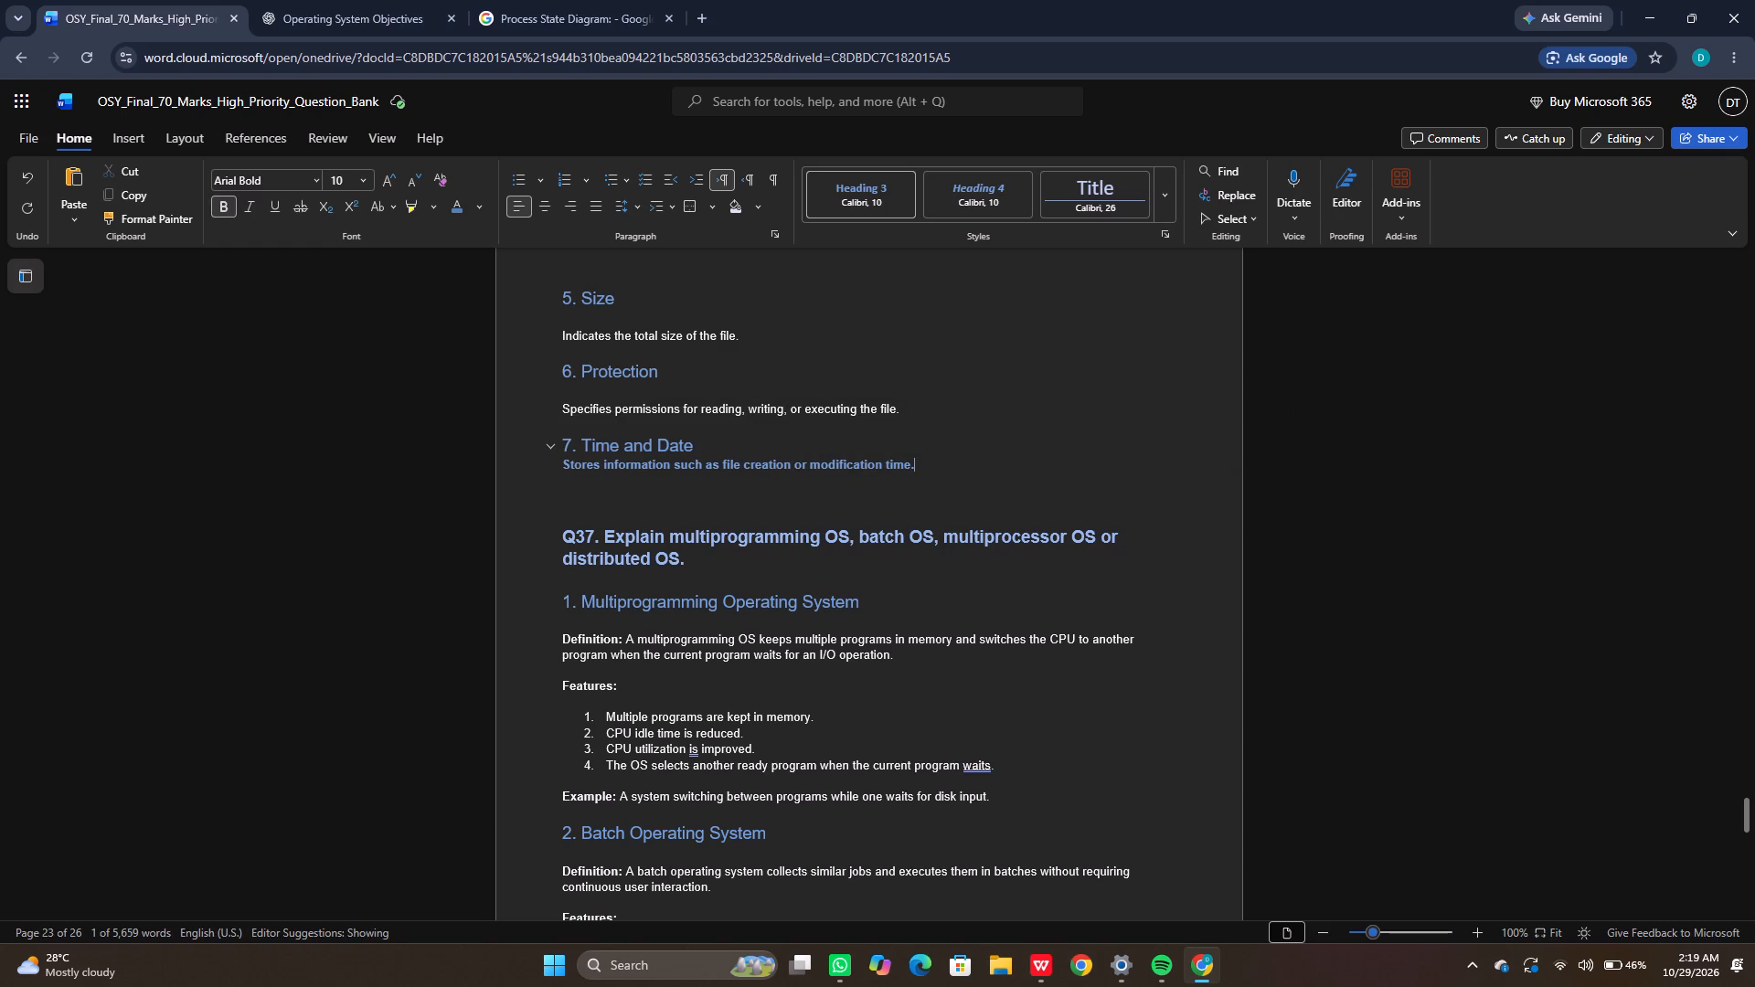
left_click_drag(928, 469, 571, 468)
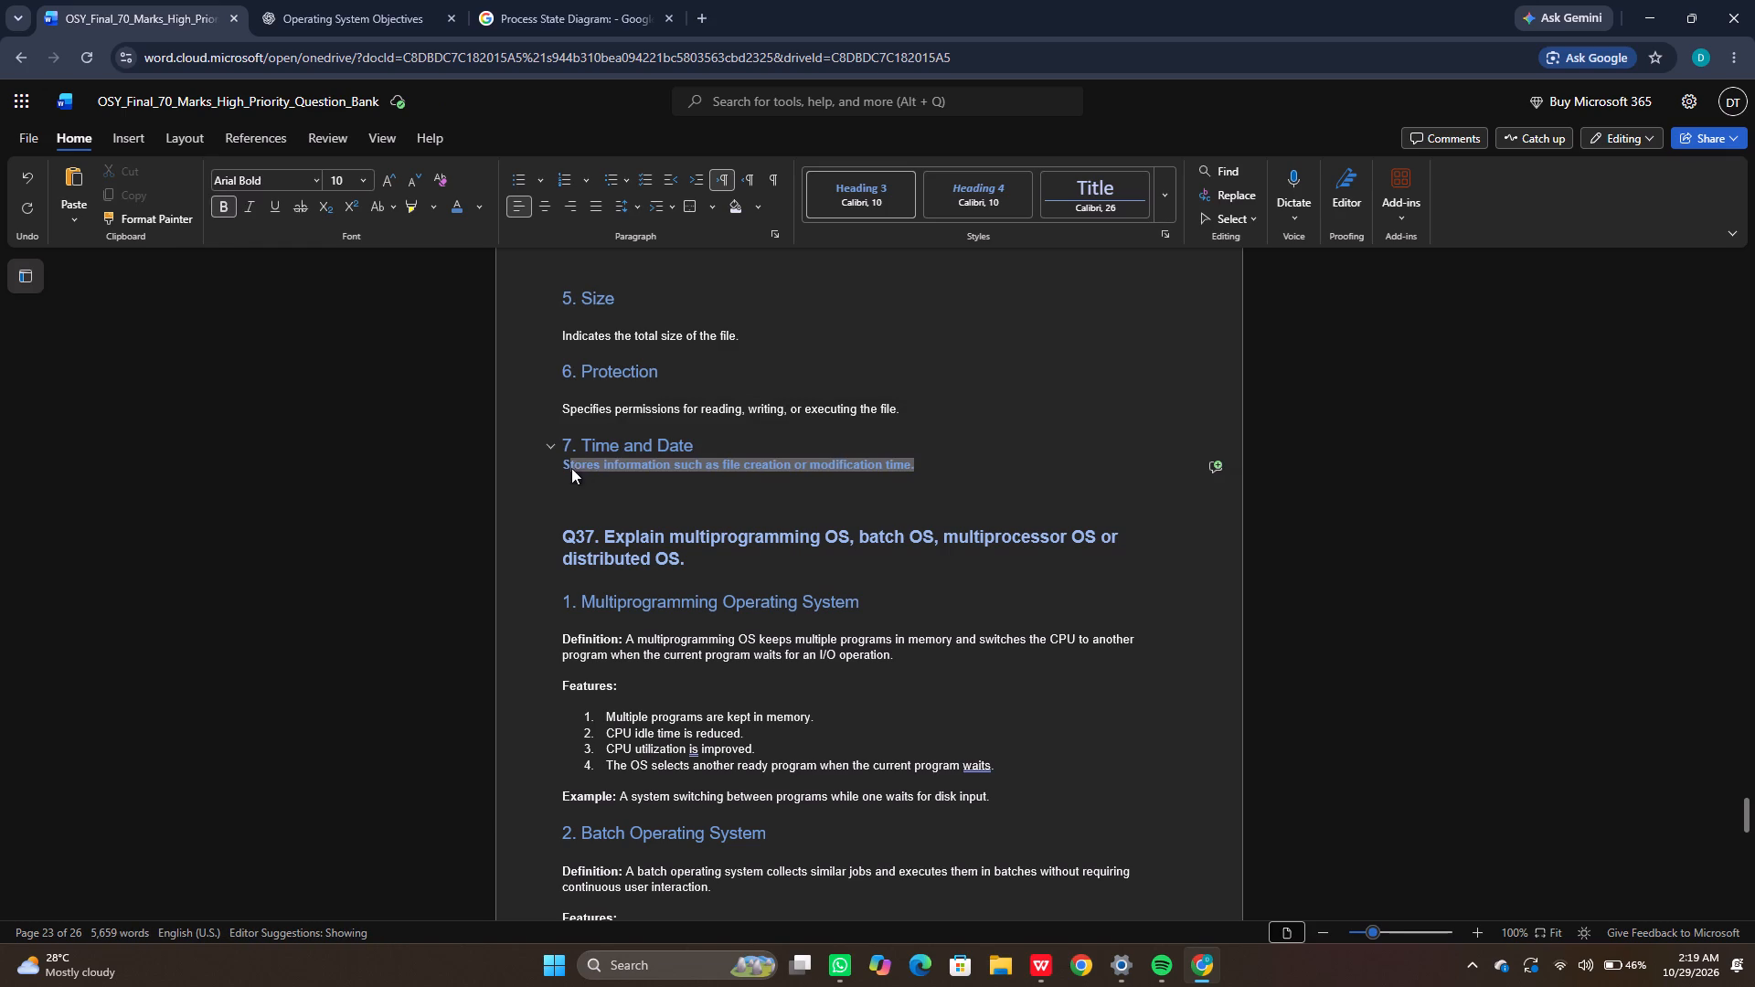
left_click_drag(571, 468, 562, 465)
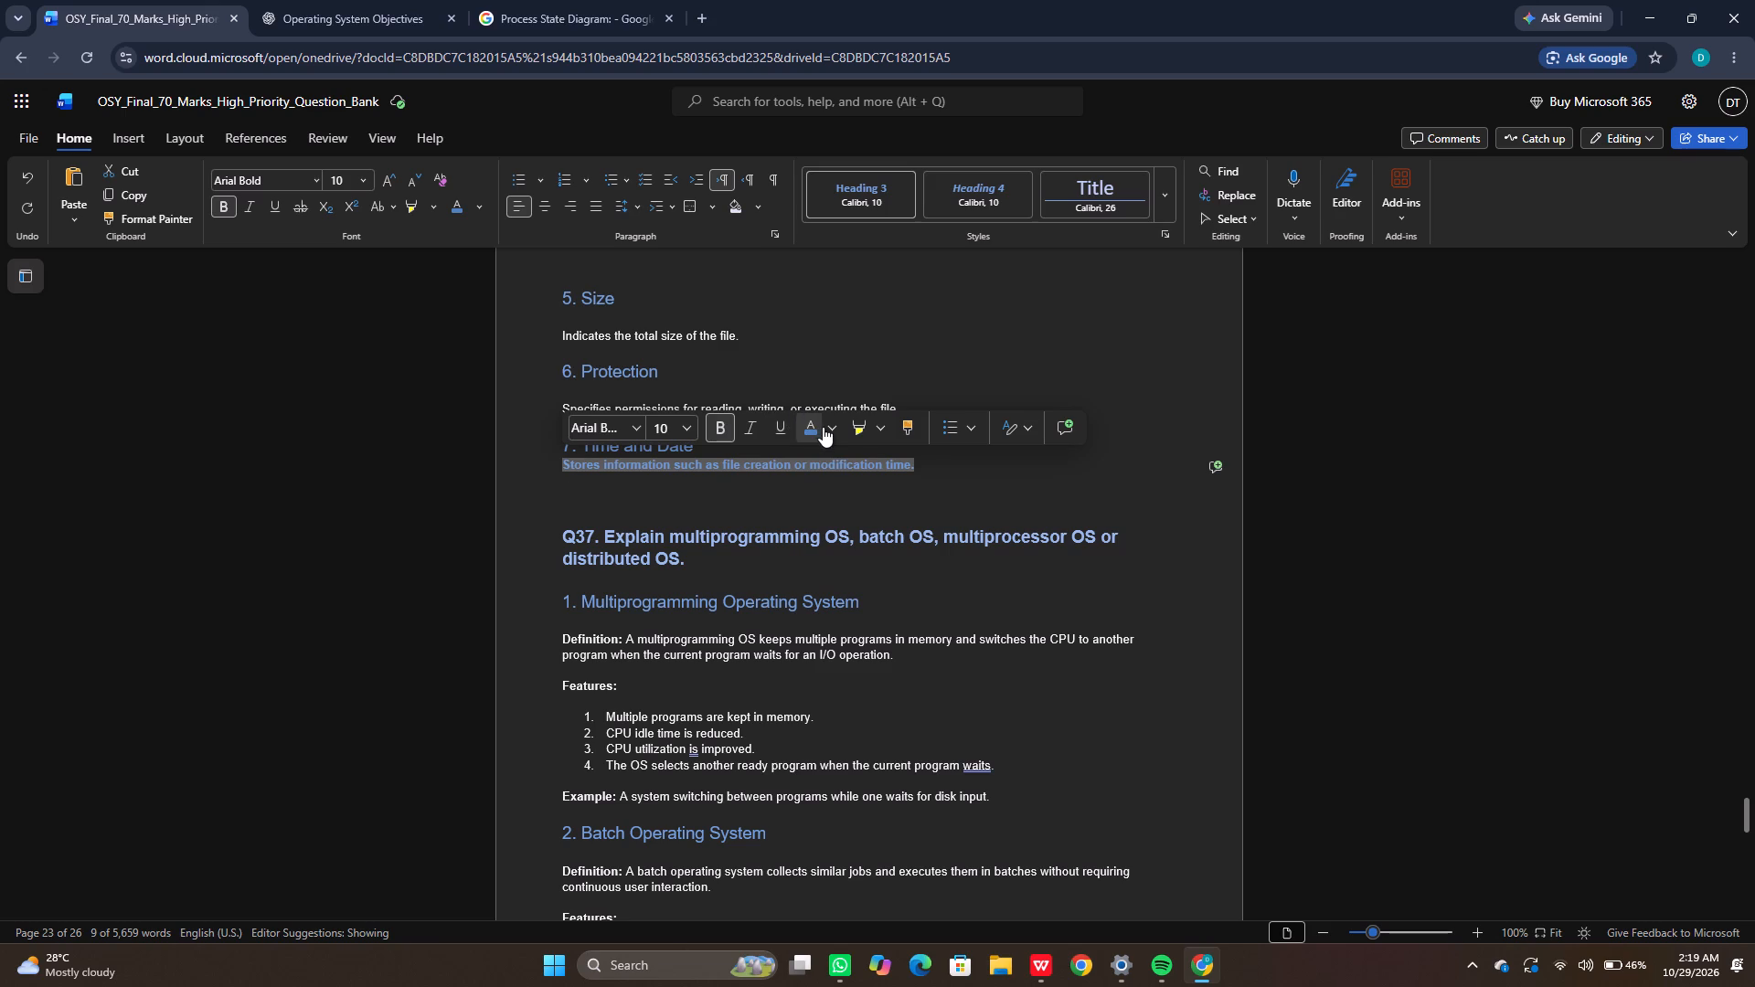
left_click(823, 427)
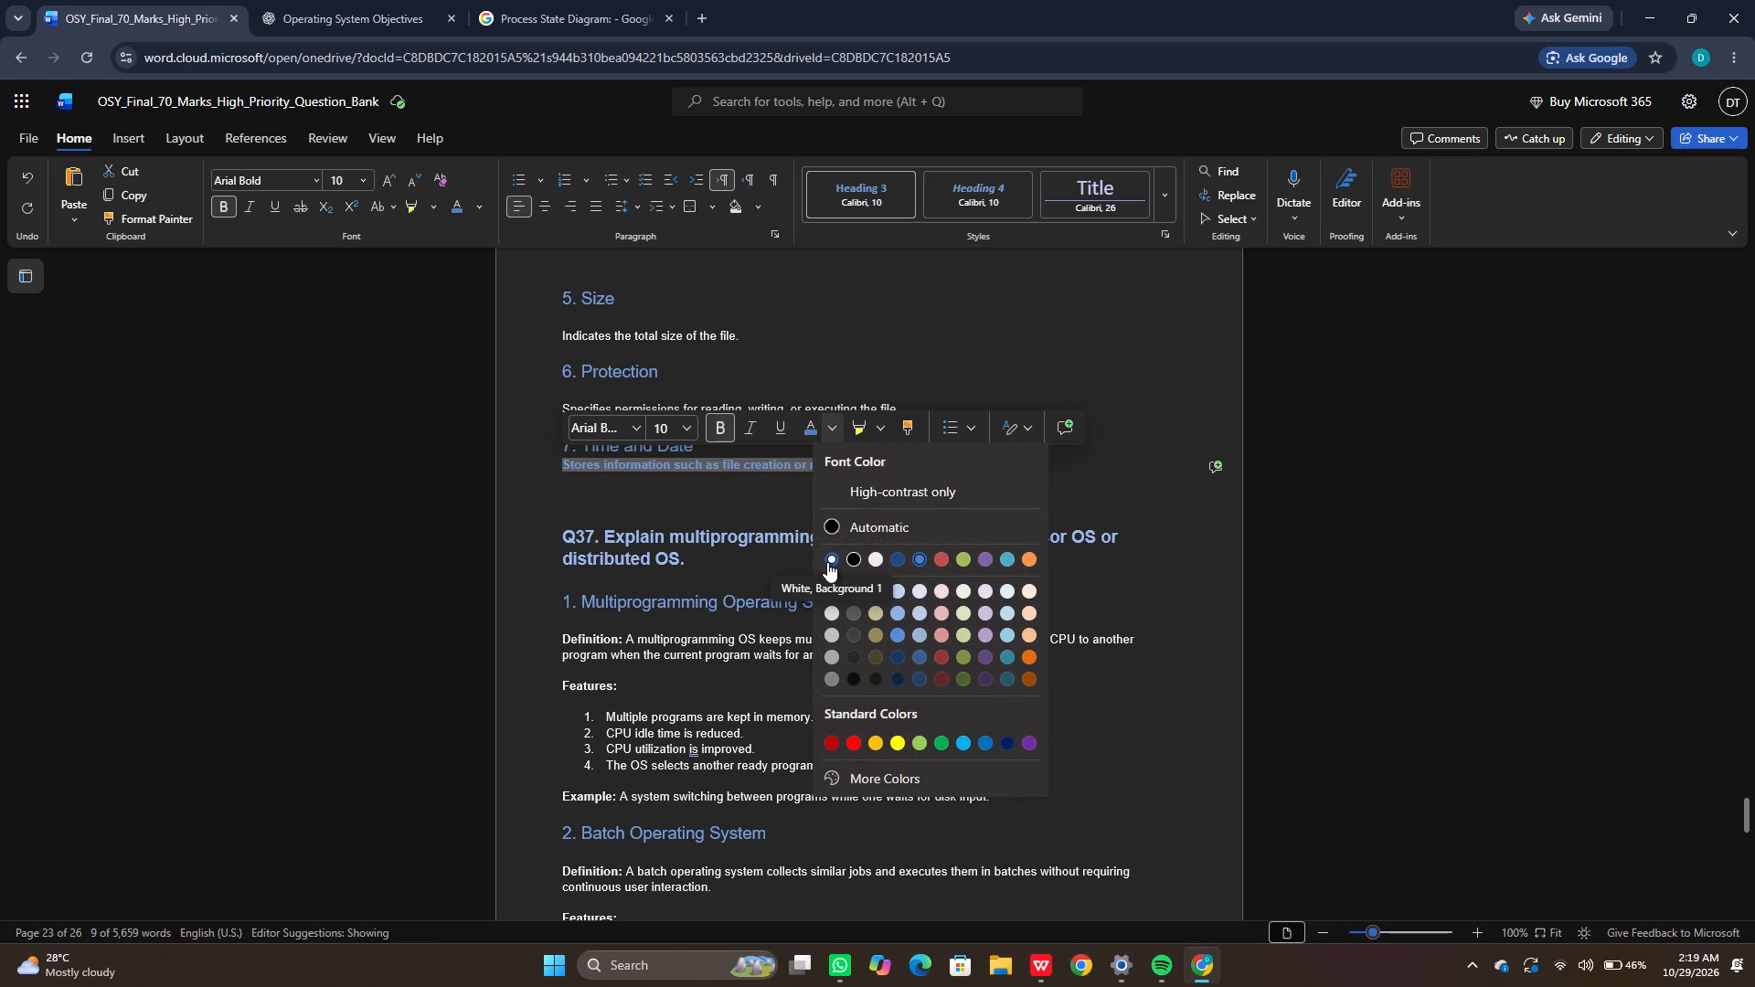
left_click(827, 562)
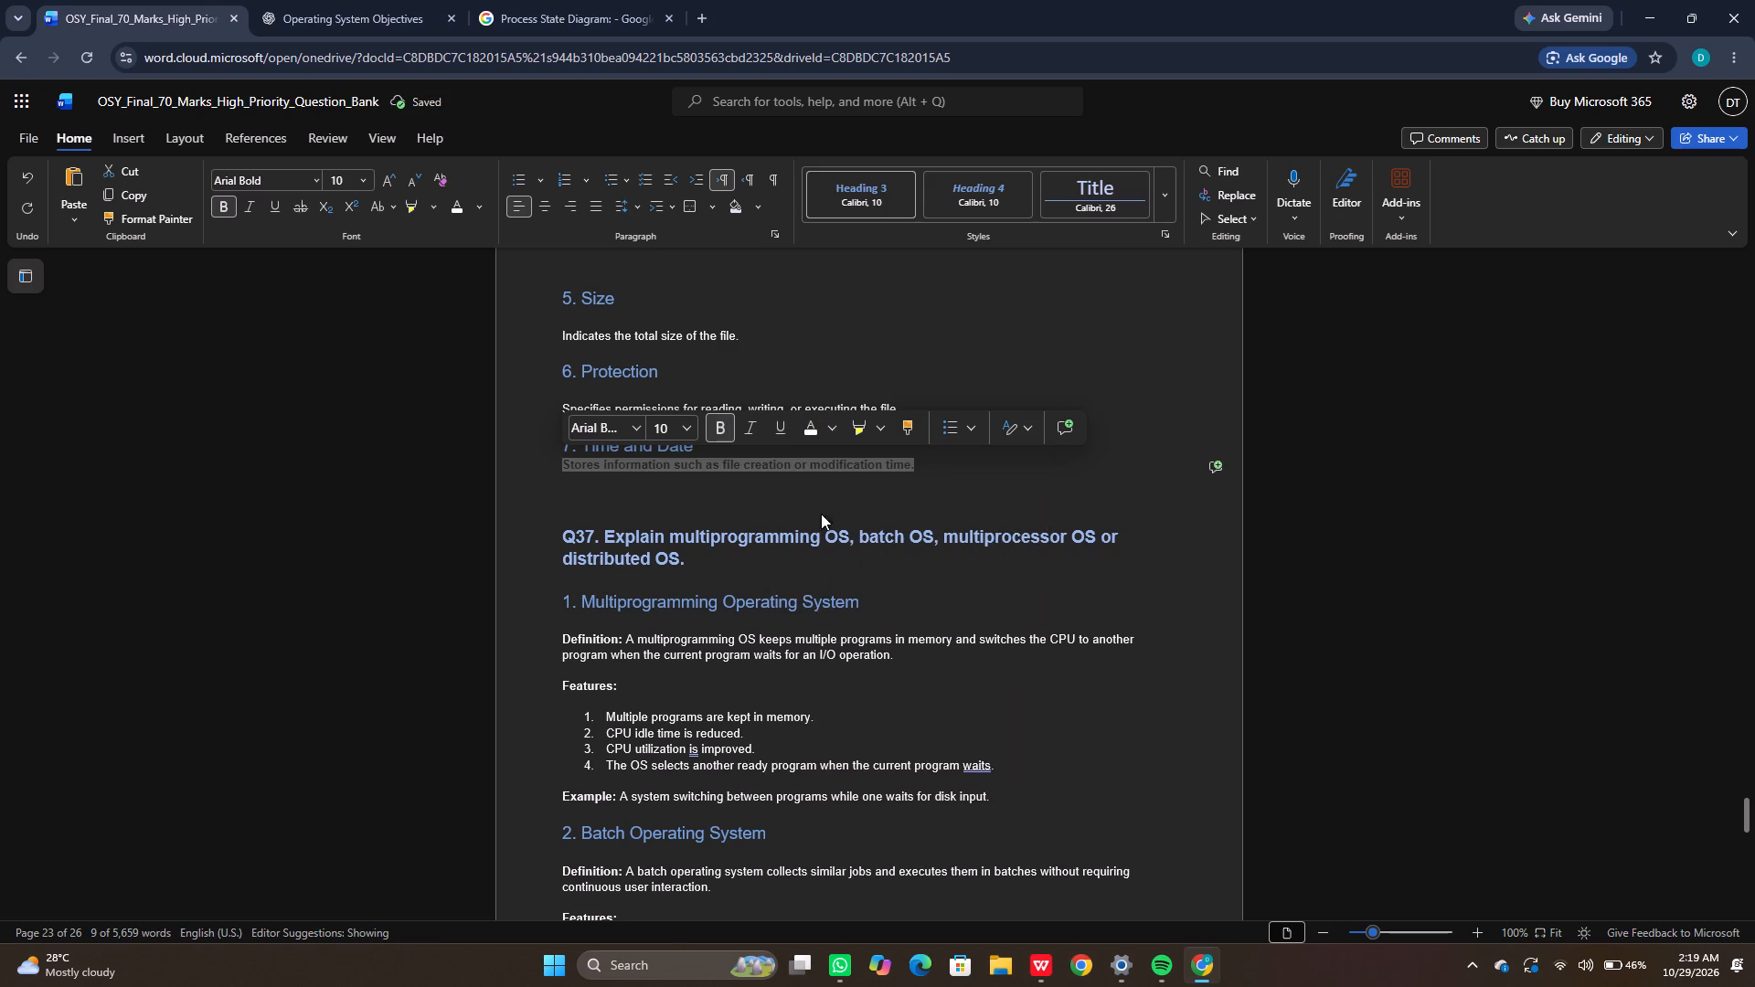
left_click(827, 435)
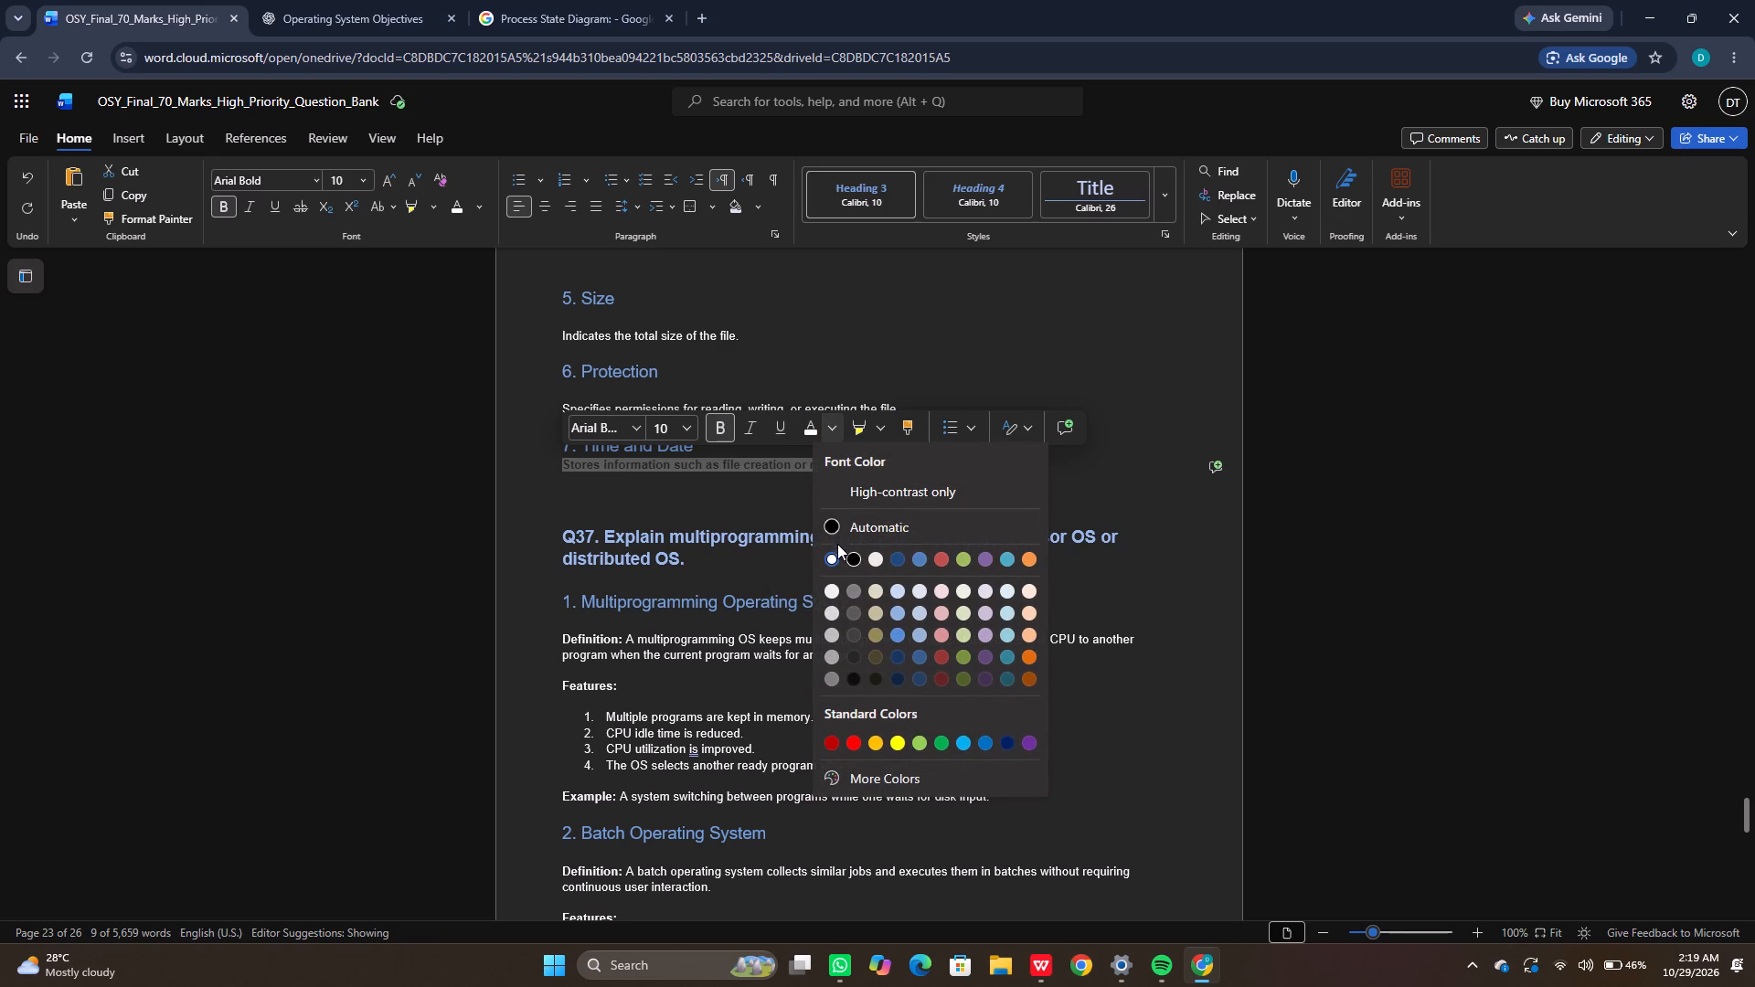
left_click(833, 523)
left_click(742, 504)
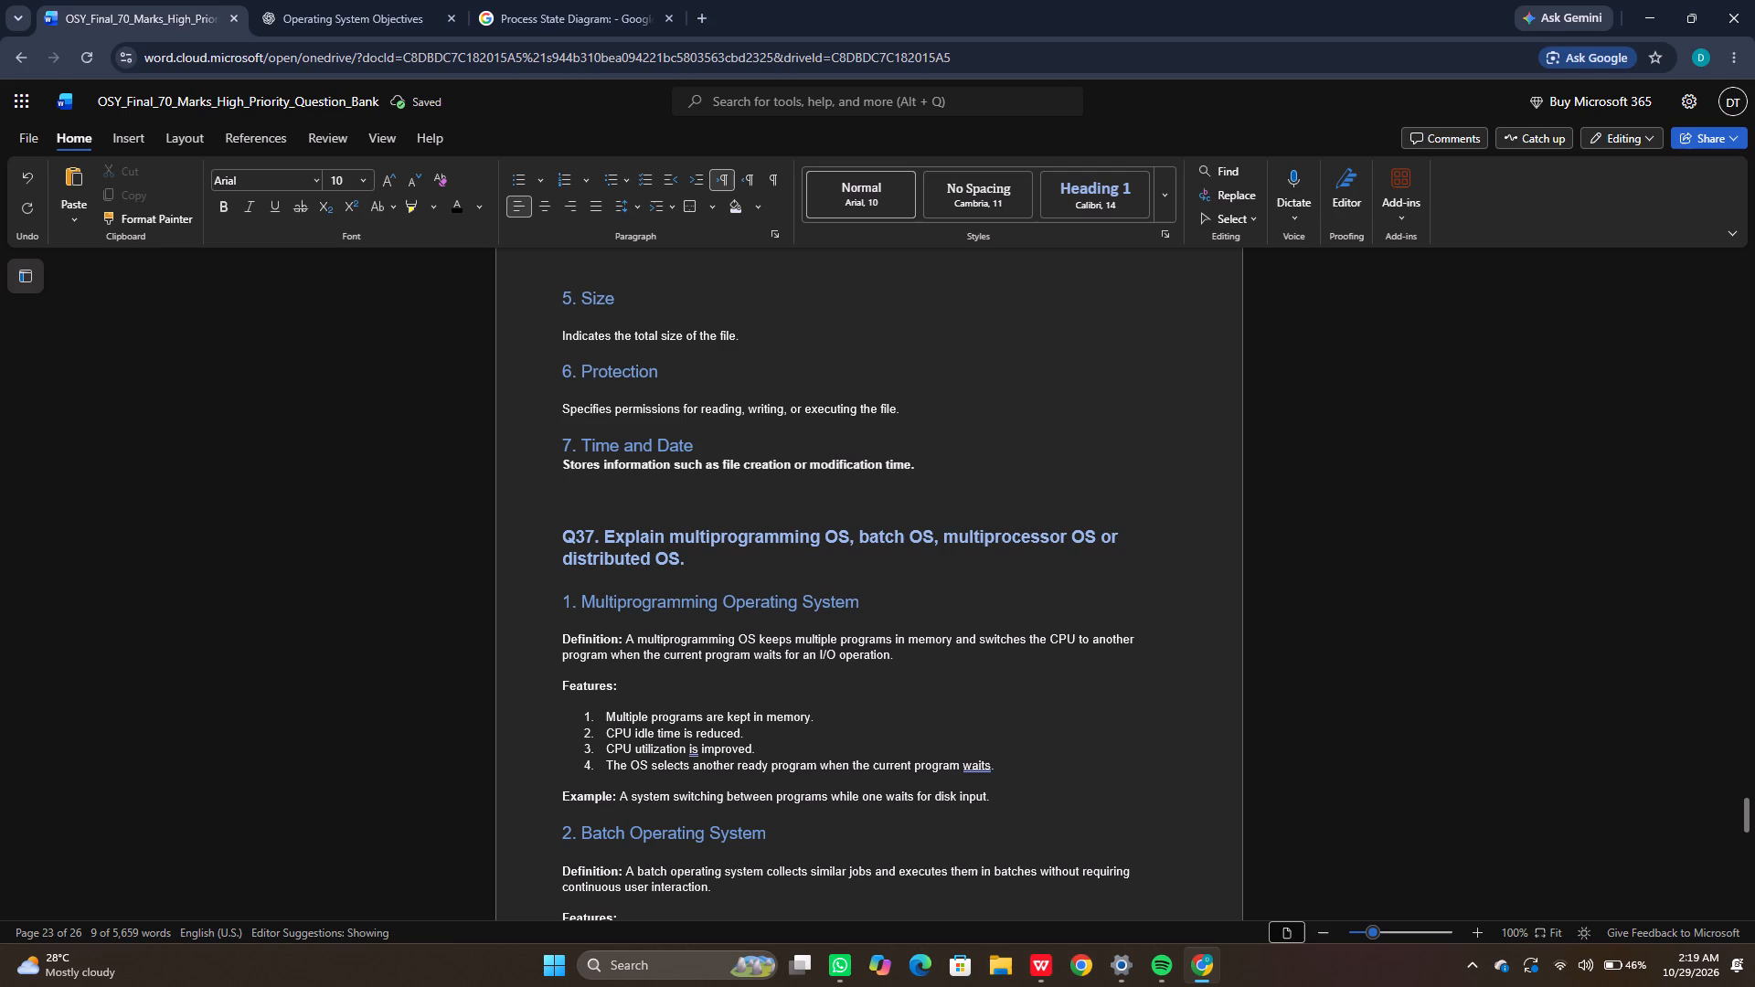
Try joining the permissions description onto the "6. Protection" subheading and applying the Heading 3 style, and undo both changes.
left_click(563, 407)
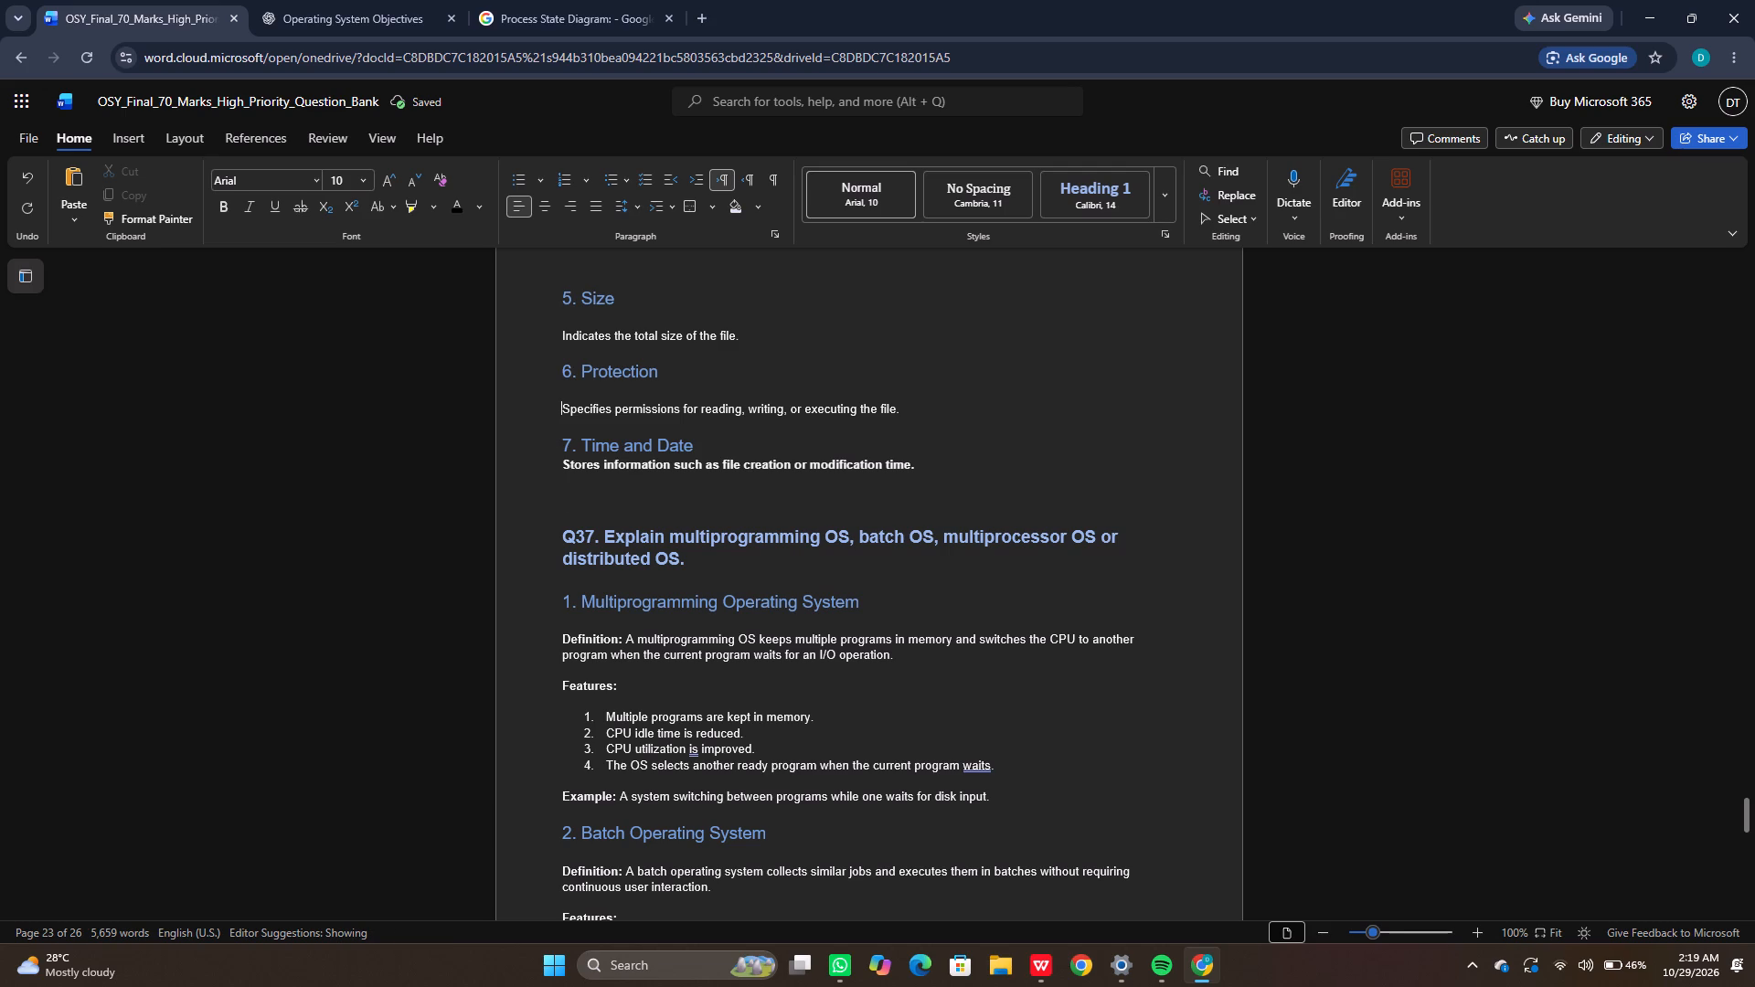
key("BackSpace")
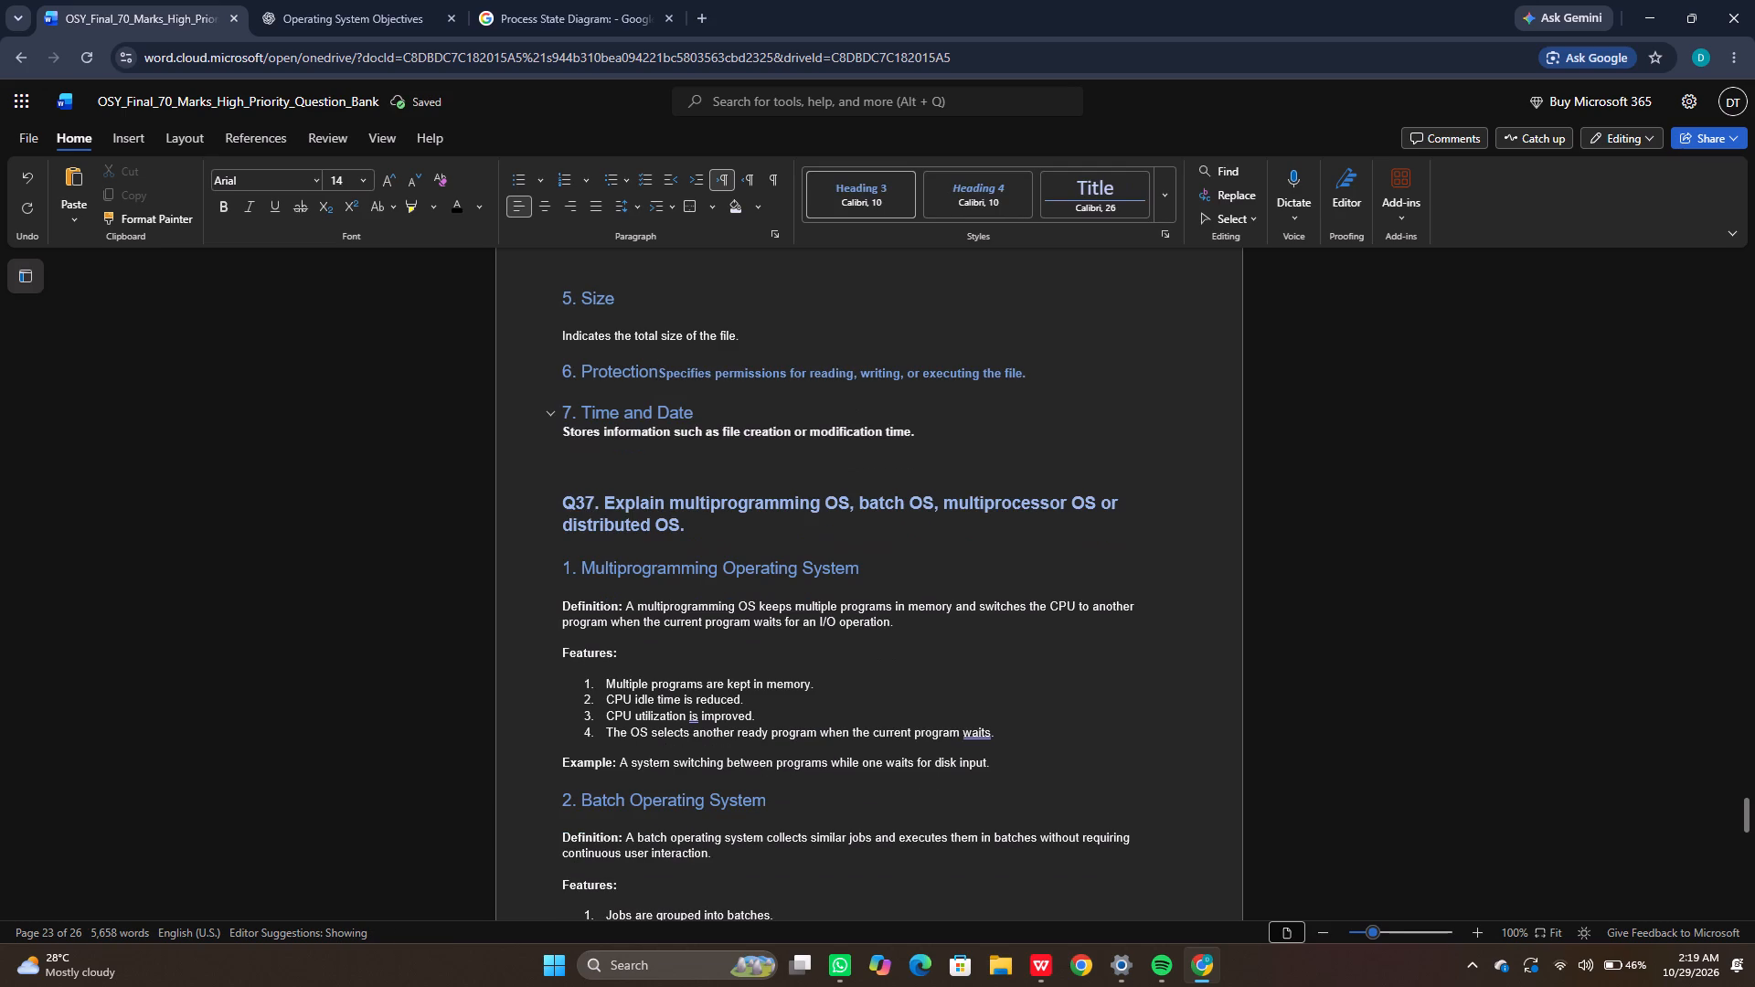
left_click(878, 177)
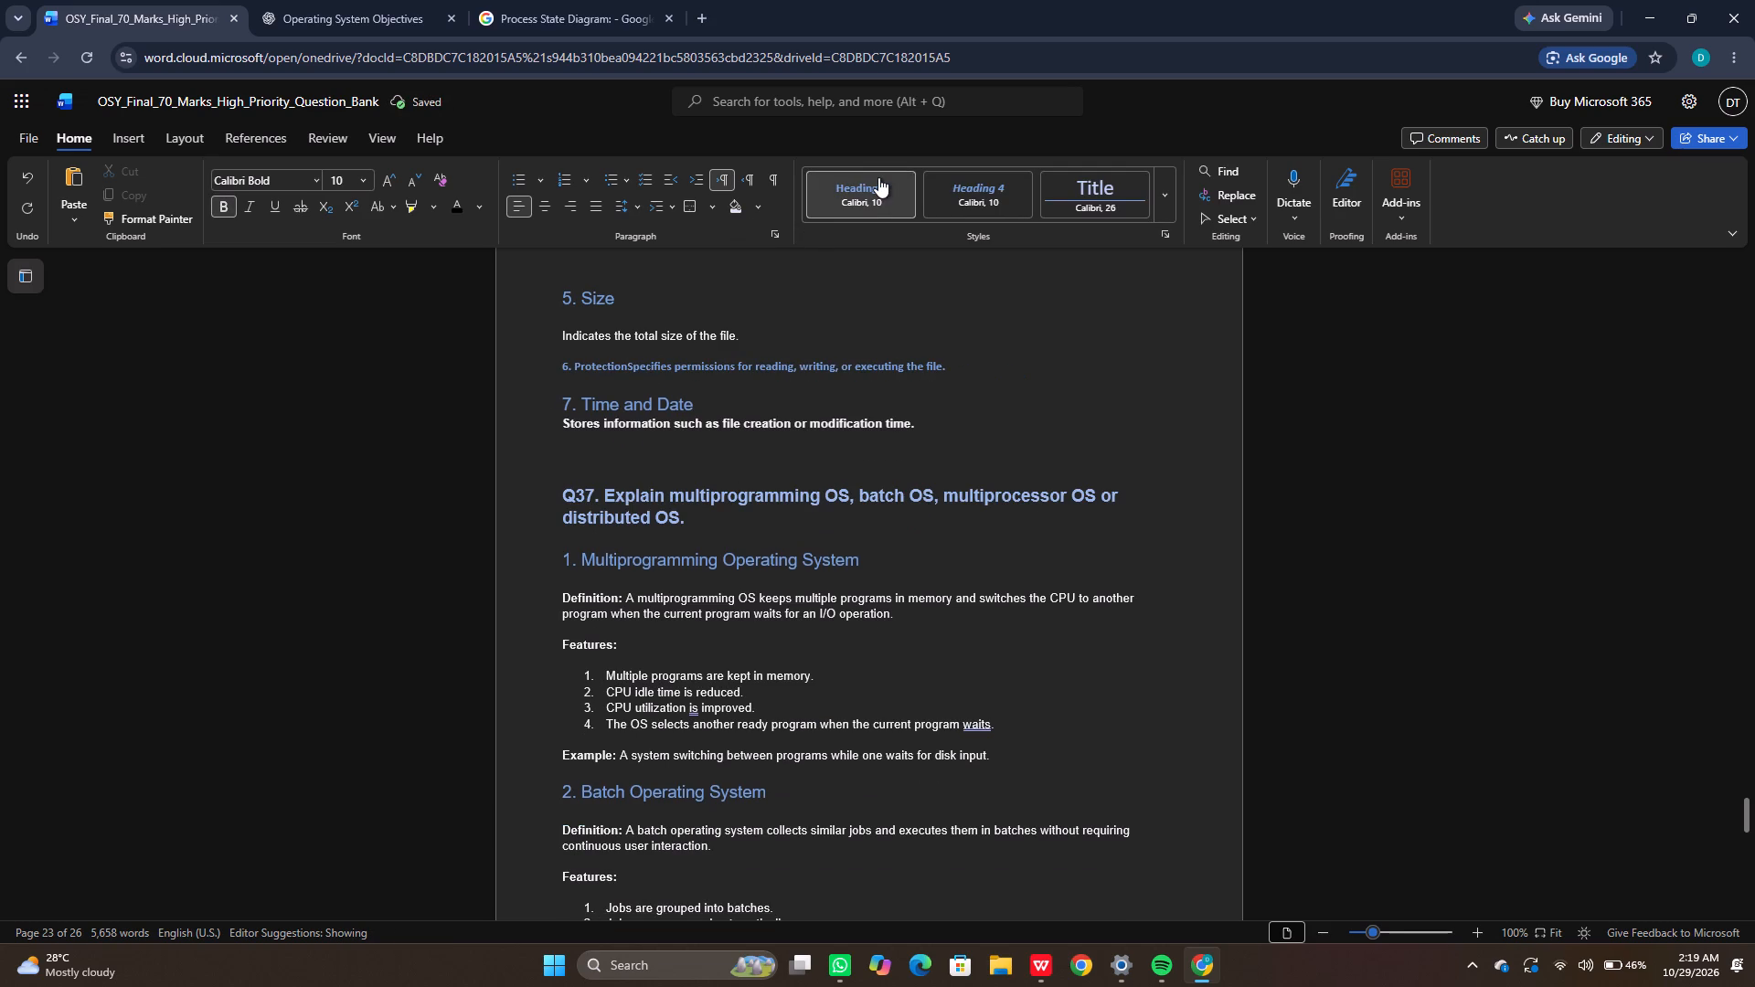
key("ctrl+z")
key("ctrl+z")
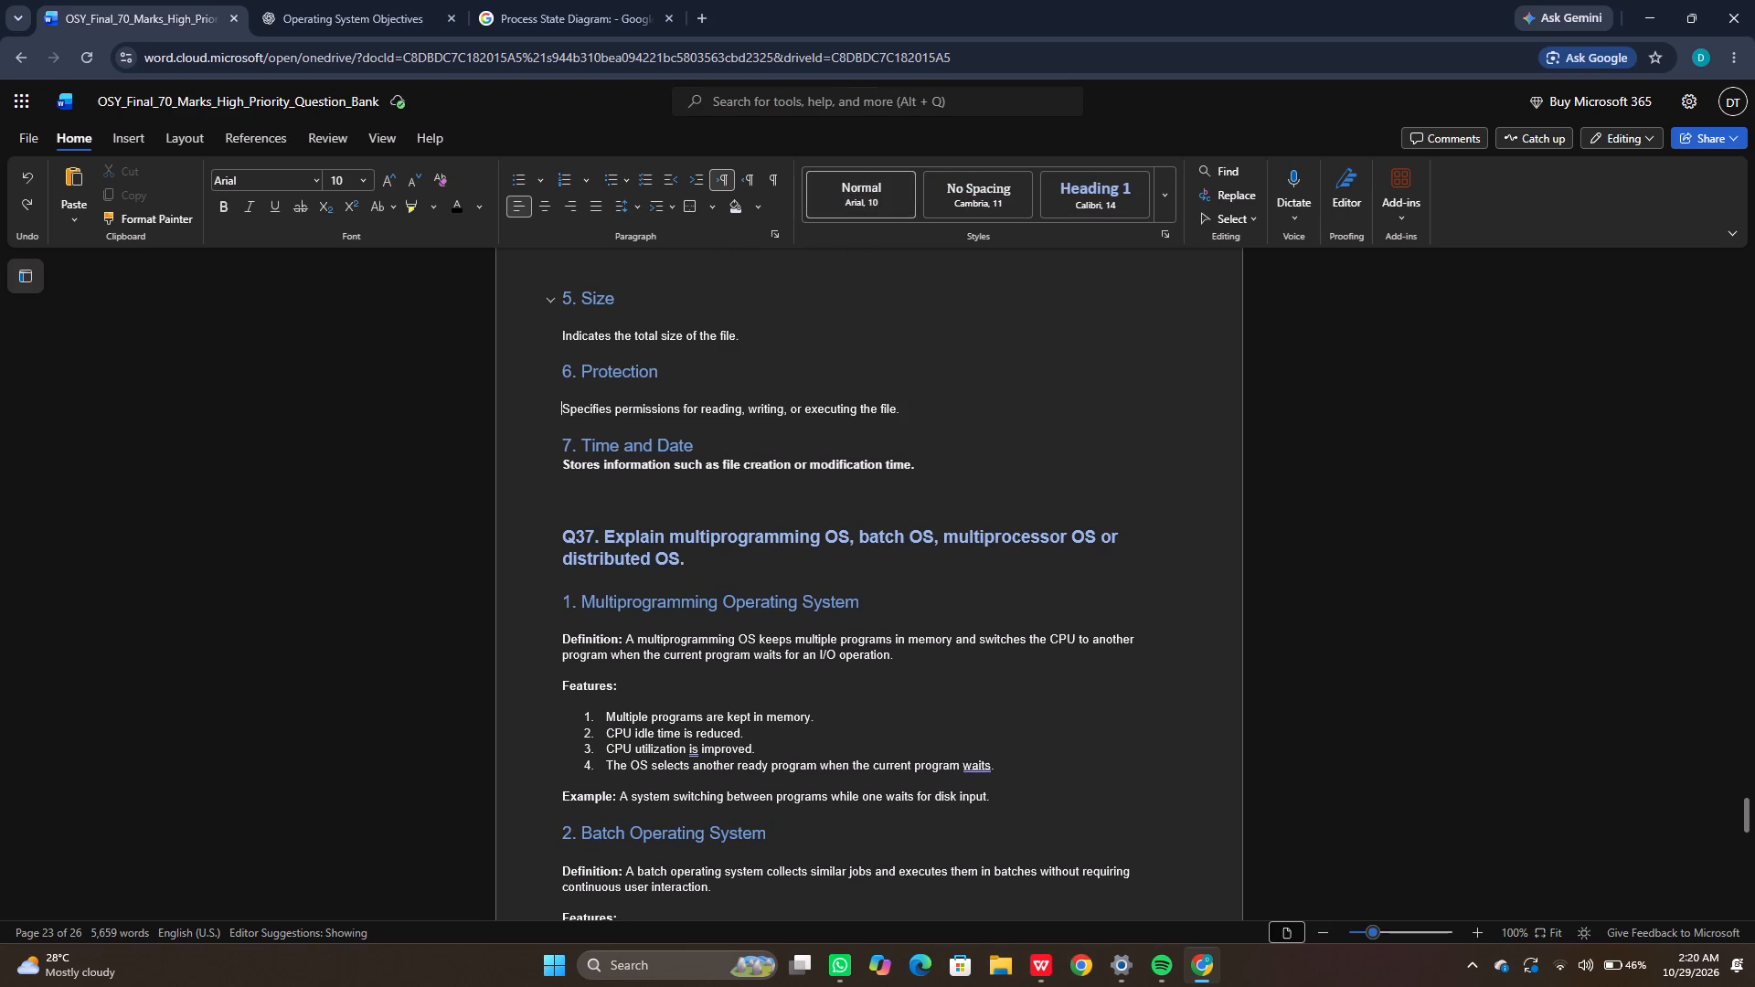
Undo the colour change on the "Stores information…" line and the edits before it, back through the "Difference Between the Four Operating Systems" heading formatting.
left_click(558, 305)
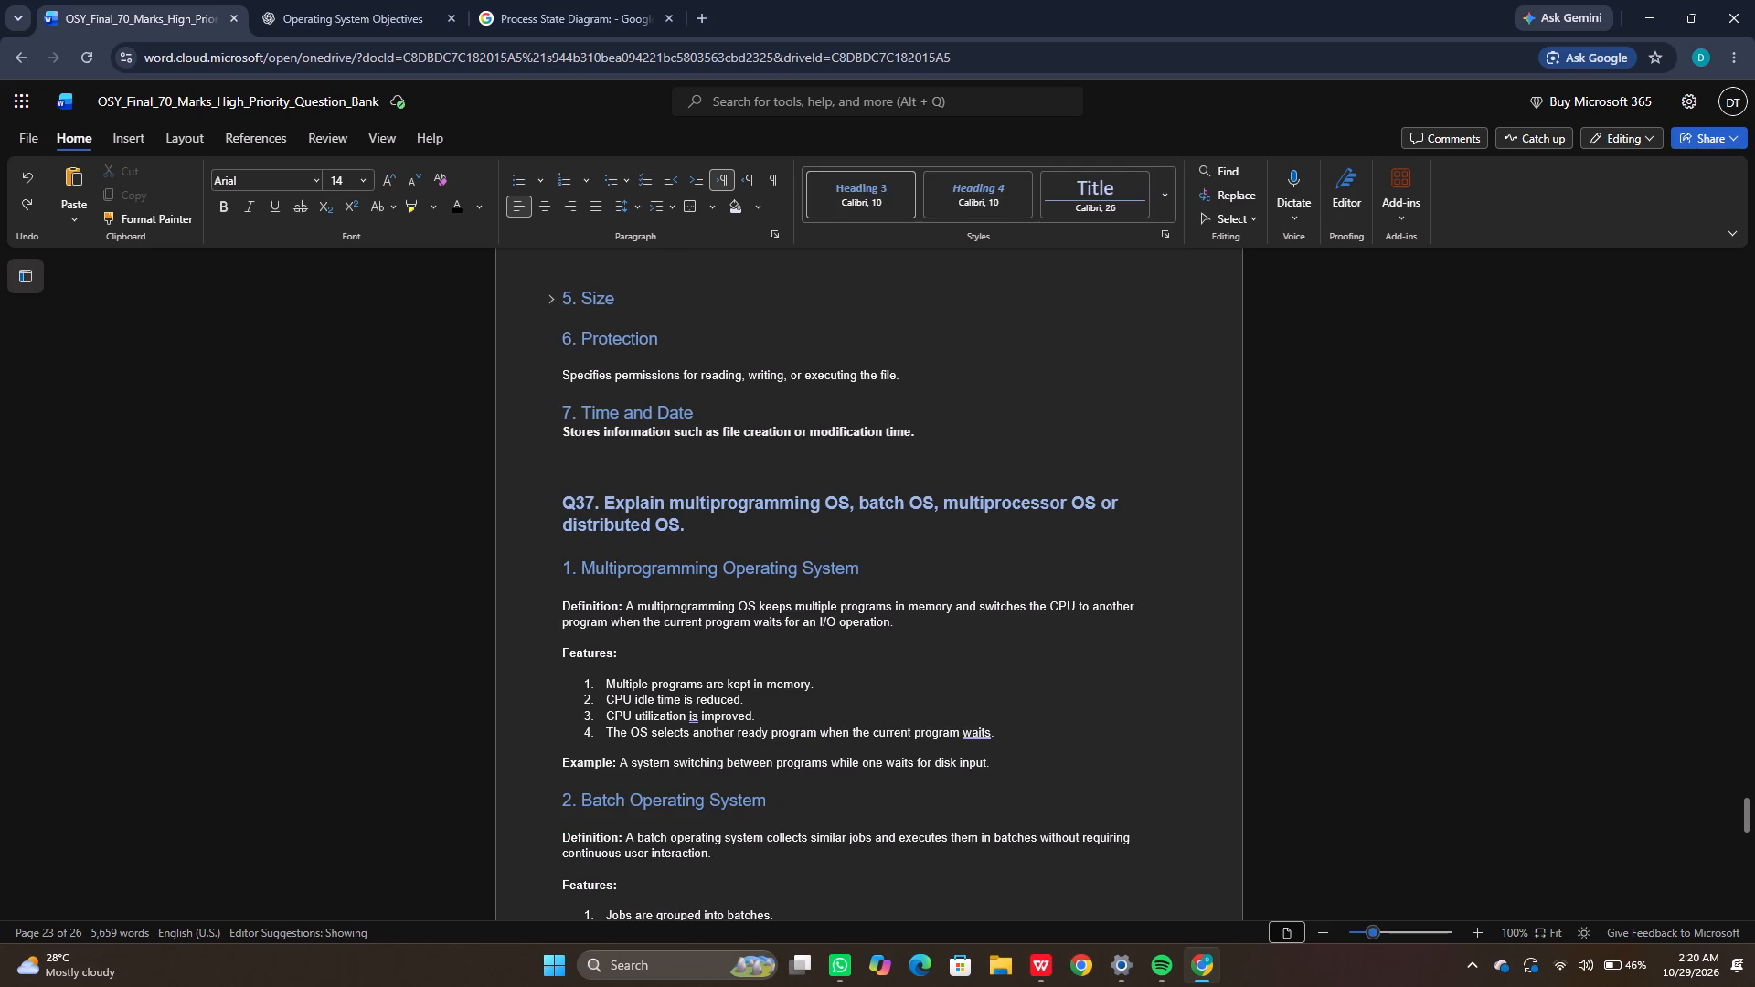
key("ctrl+z")
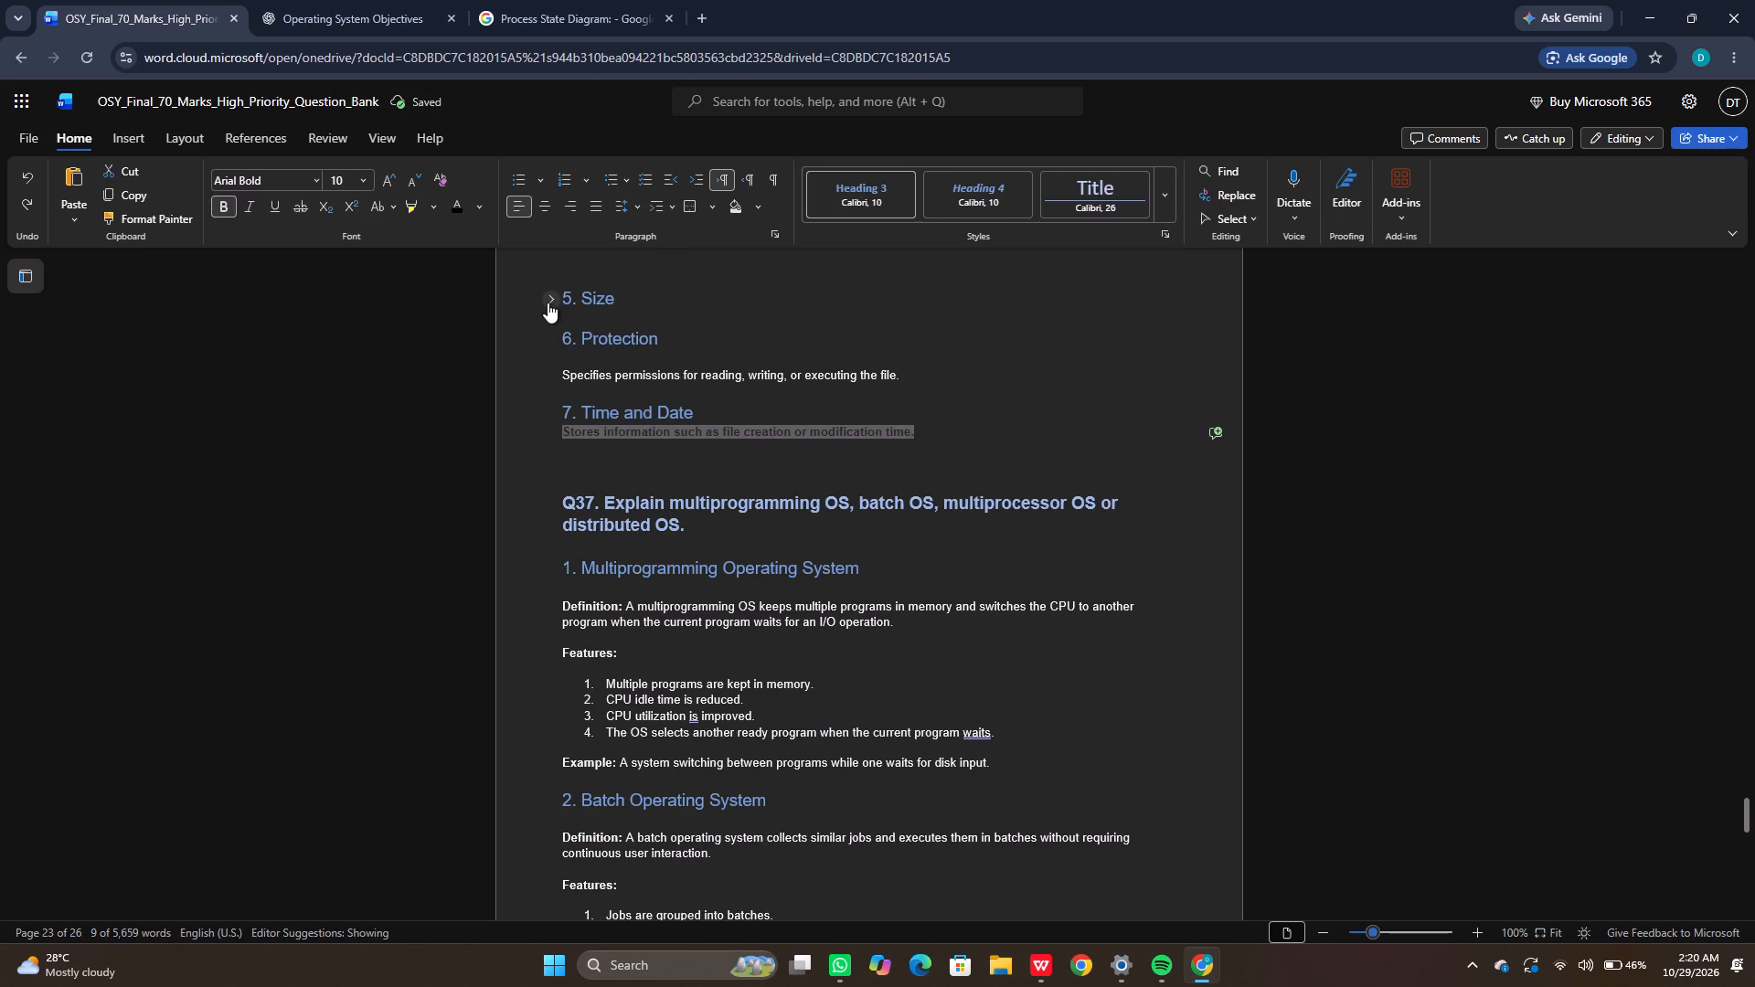
left_click(548, 302)
scroll(711, 374, "up", 1)
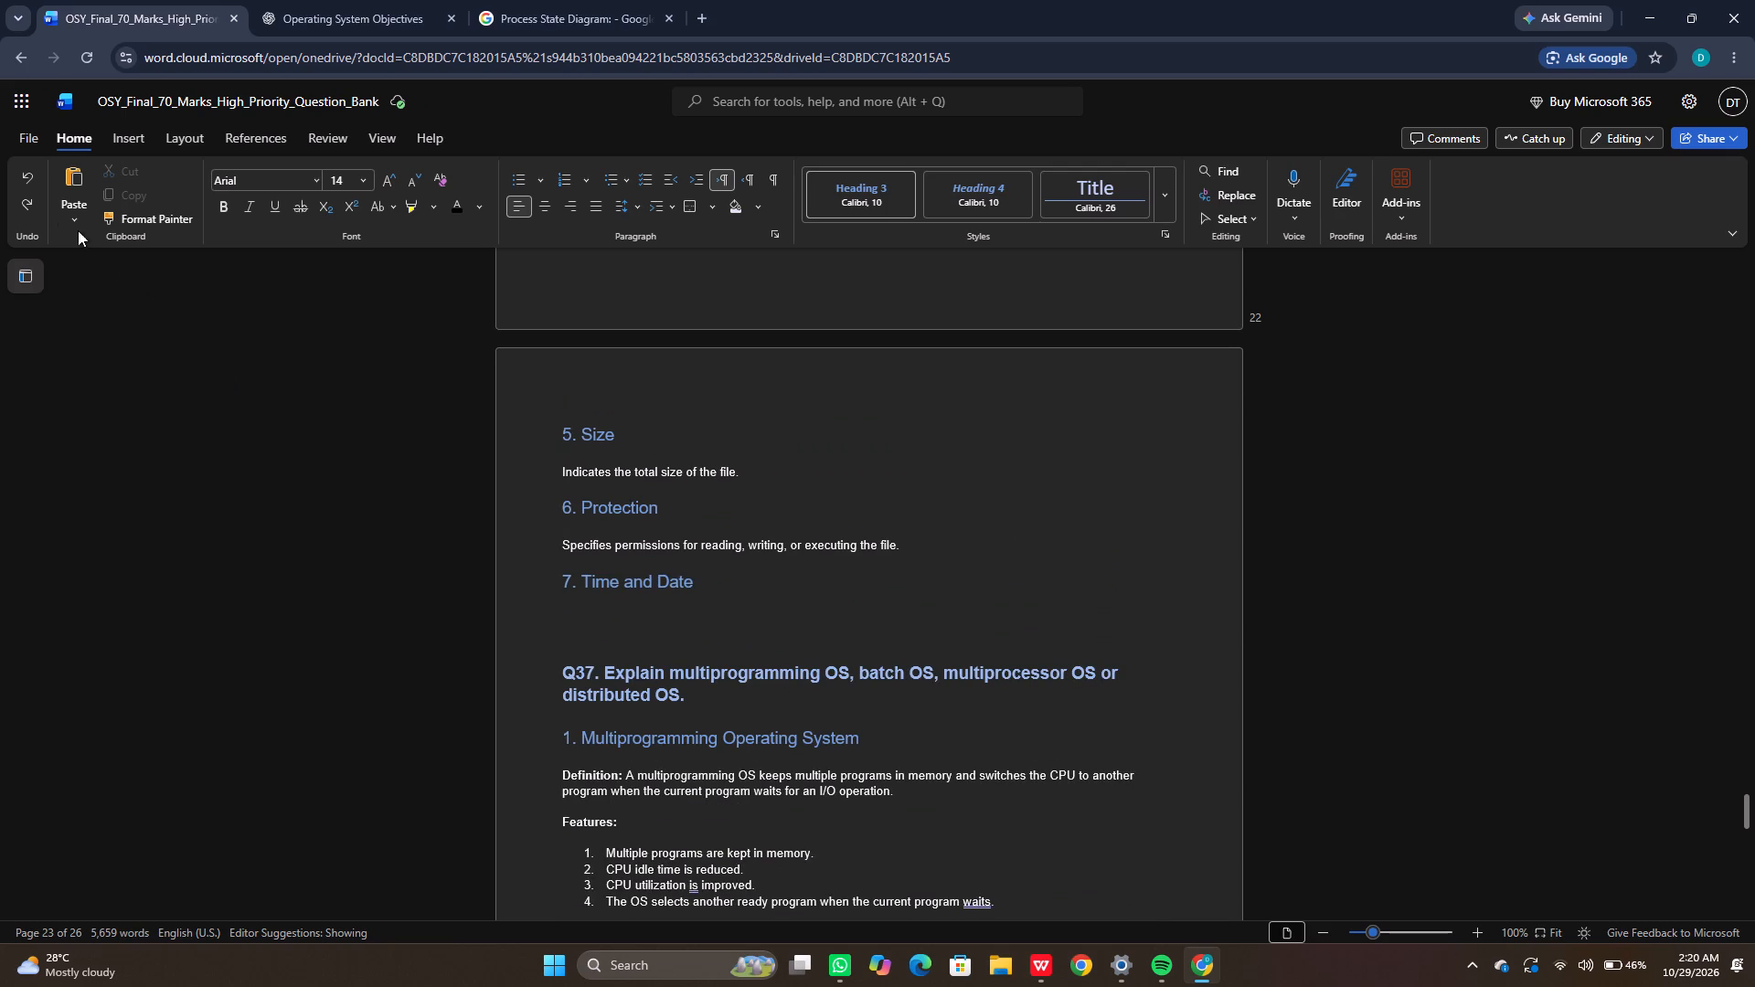
left_click(32, 184)
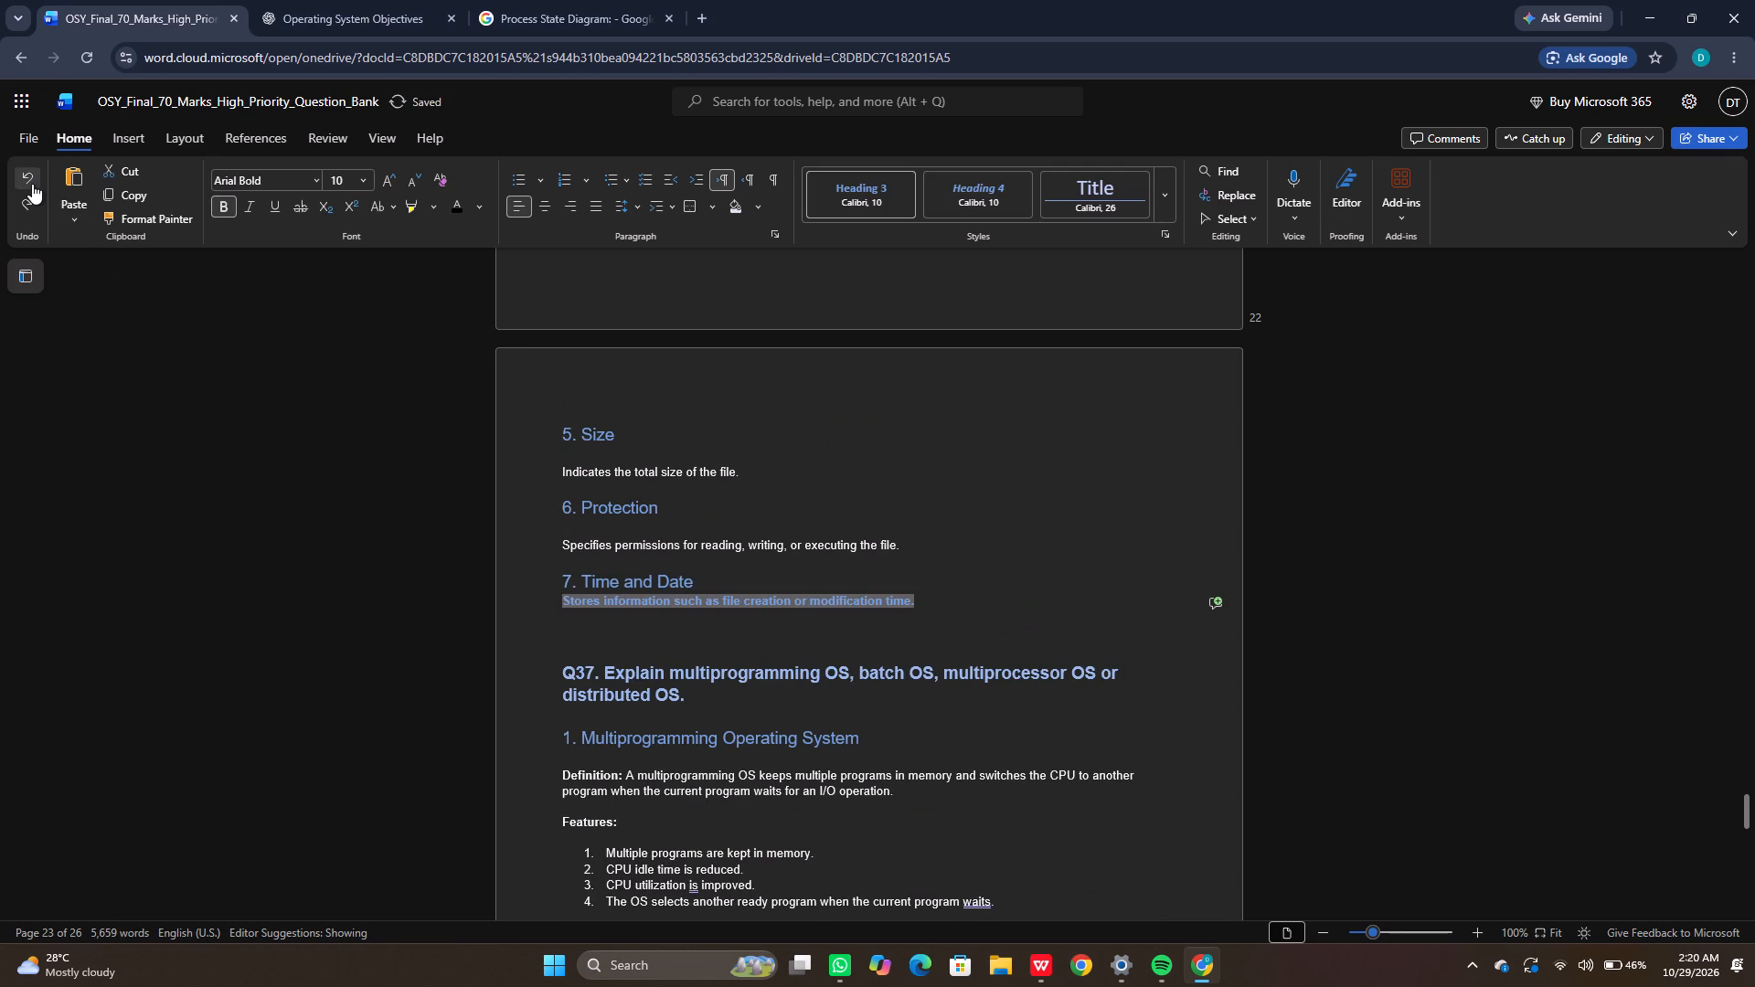
left_click(32, 184)
double_click(32, 184)
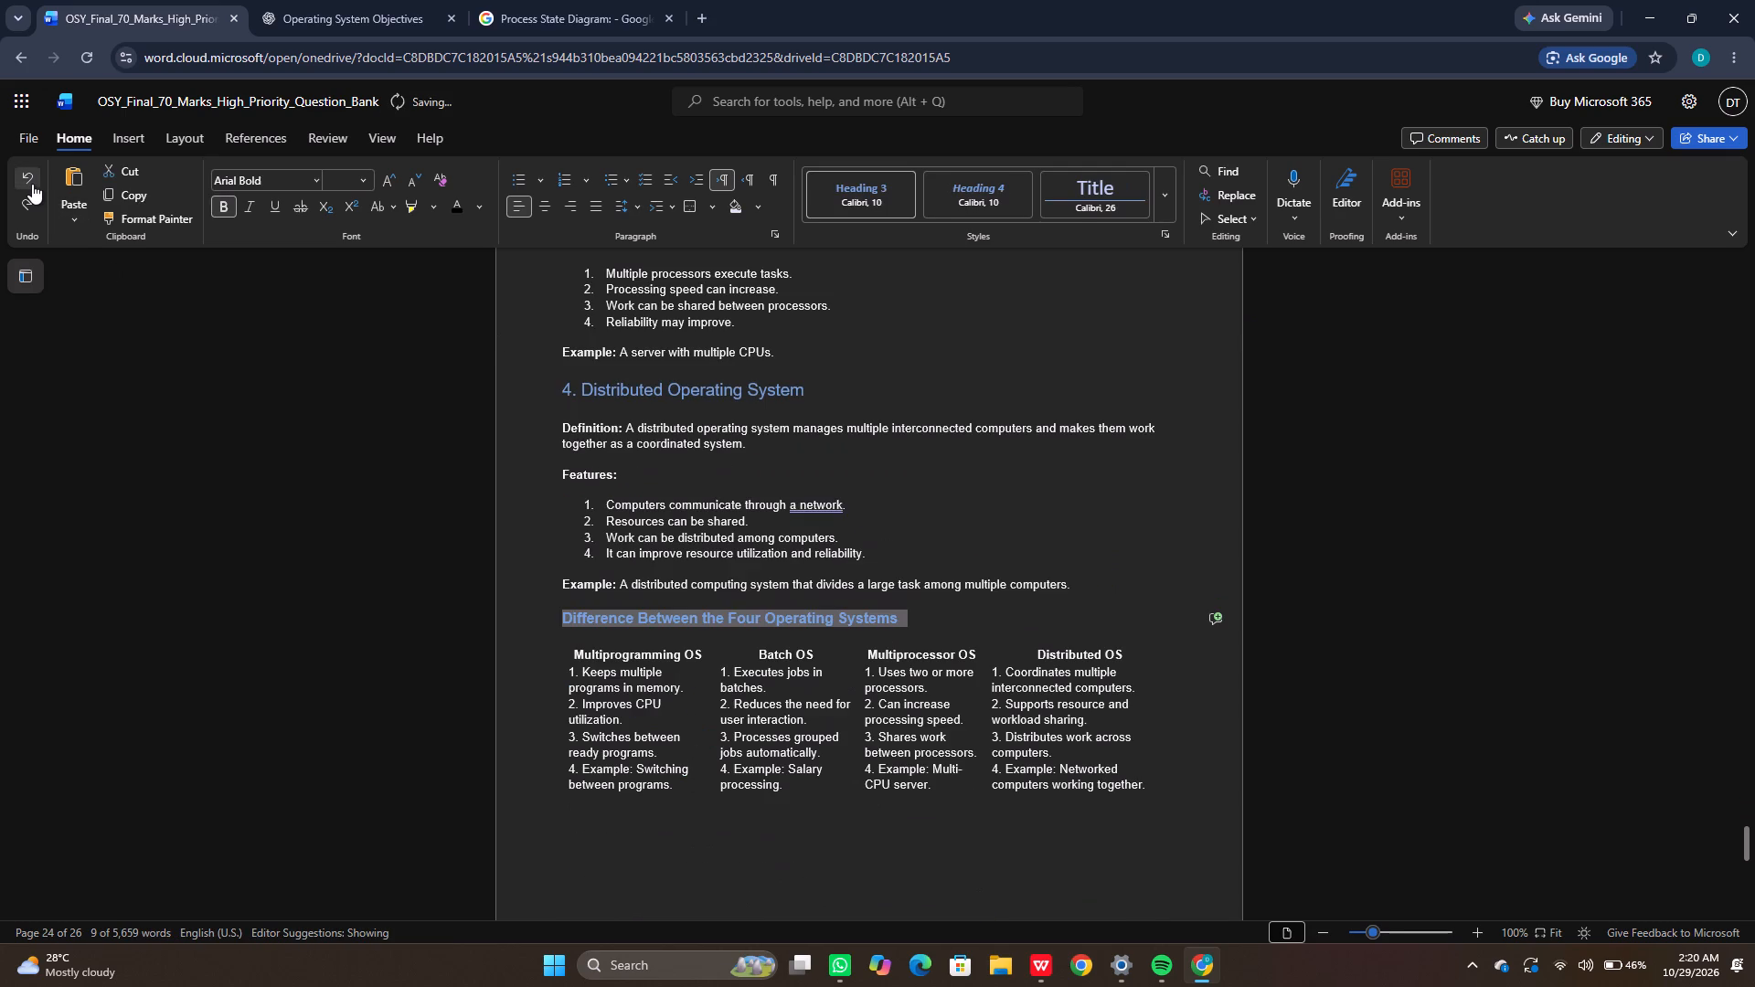
left_click(603, 534)
Look back through the answered questions from Q37 up to Q24 to review their headings and layout.
scroll(603, 534, "up", 5)
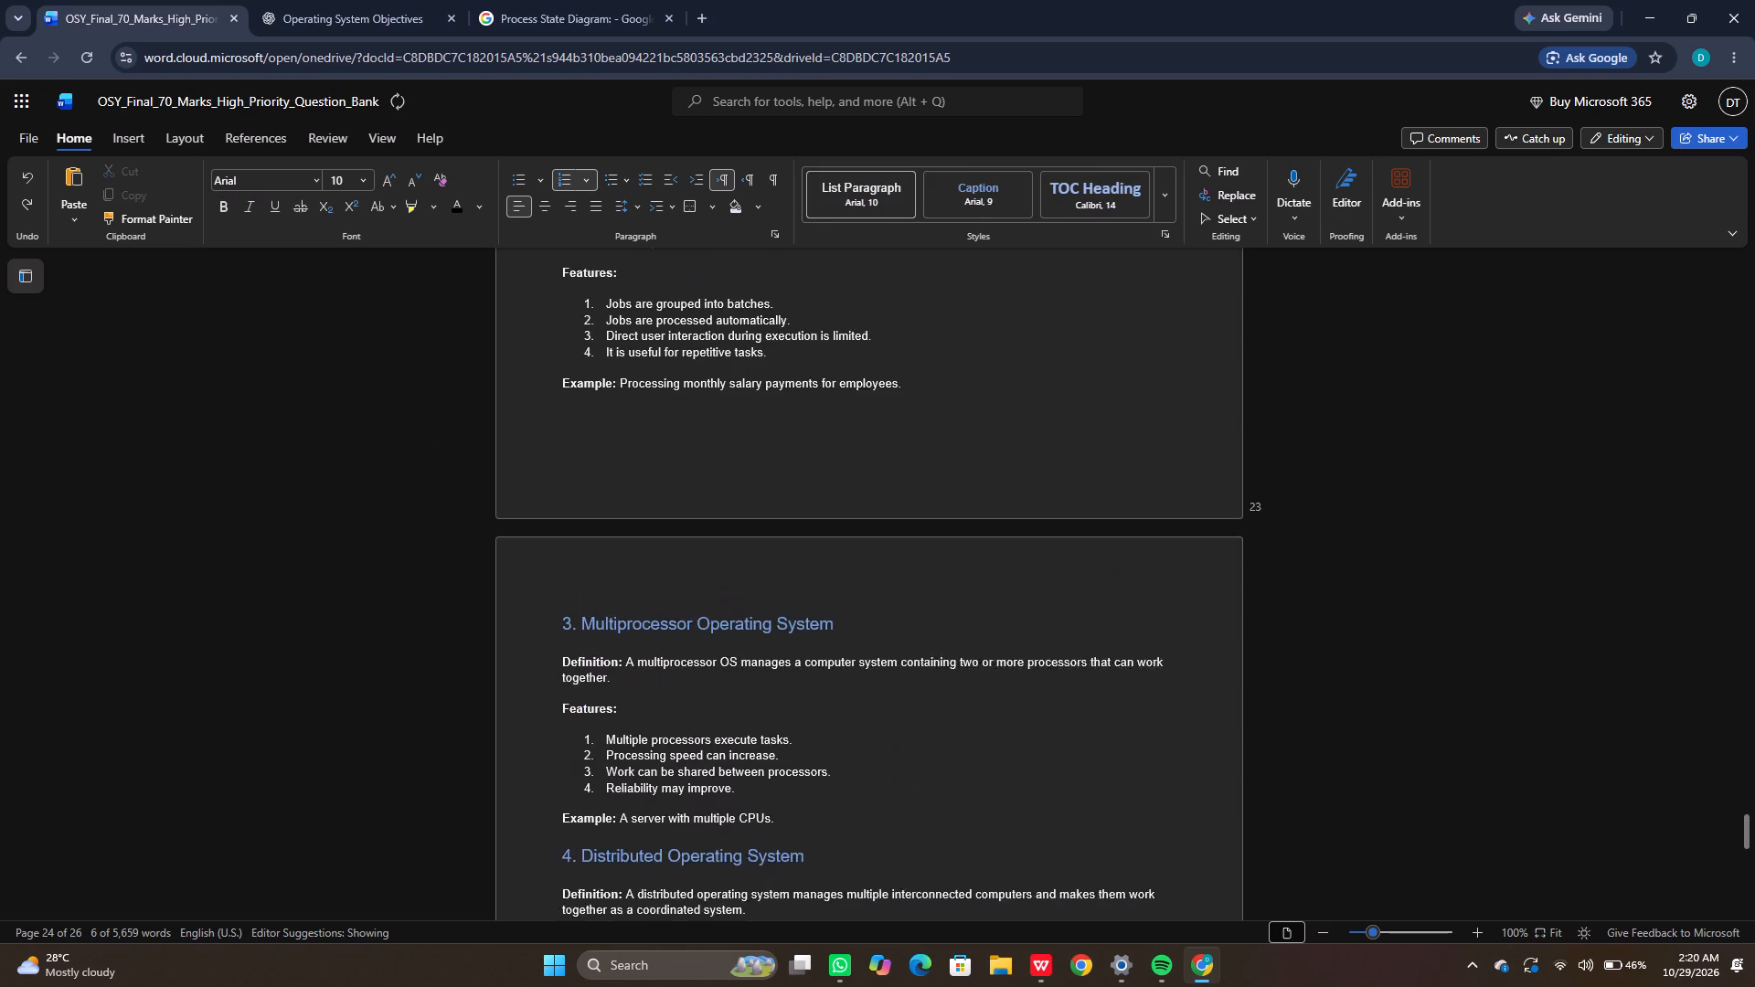
scroll(603, 534, "up", 13)
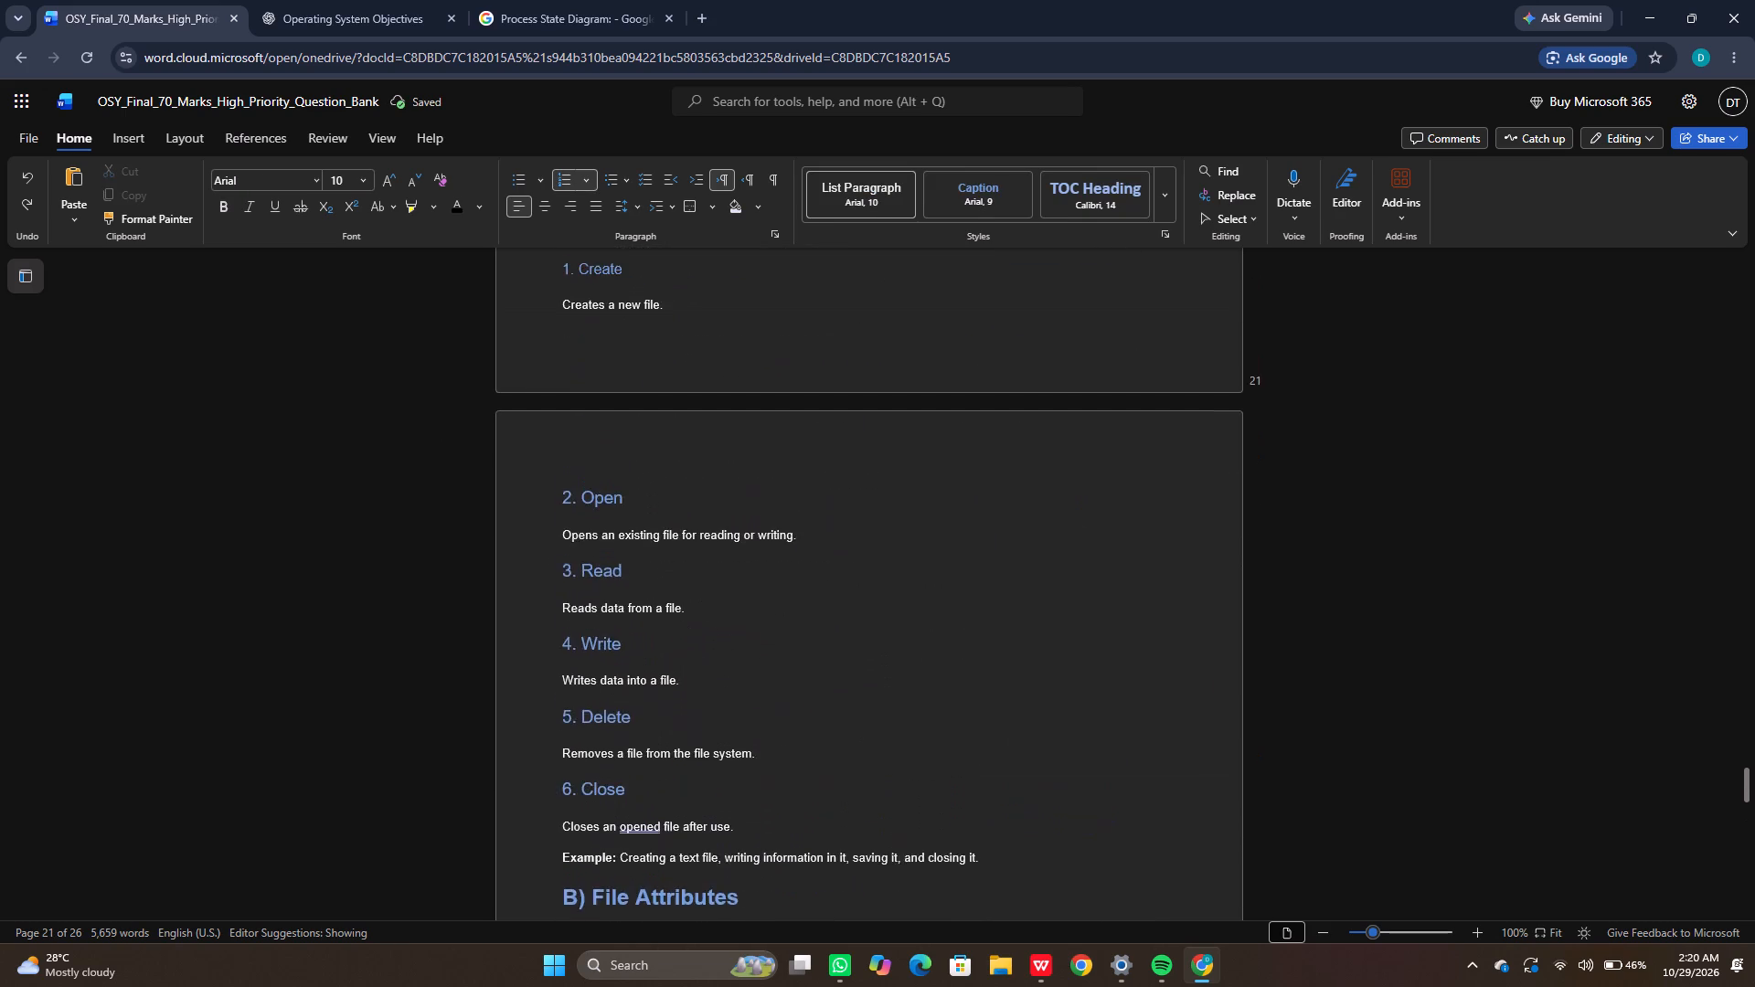
scroll(603, 534, "up", 2)
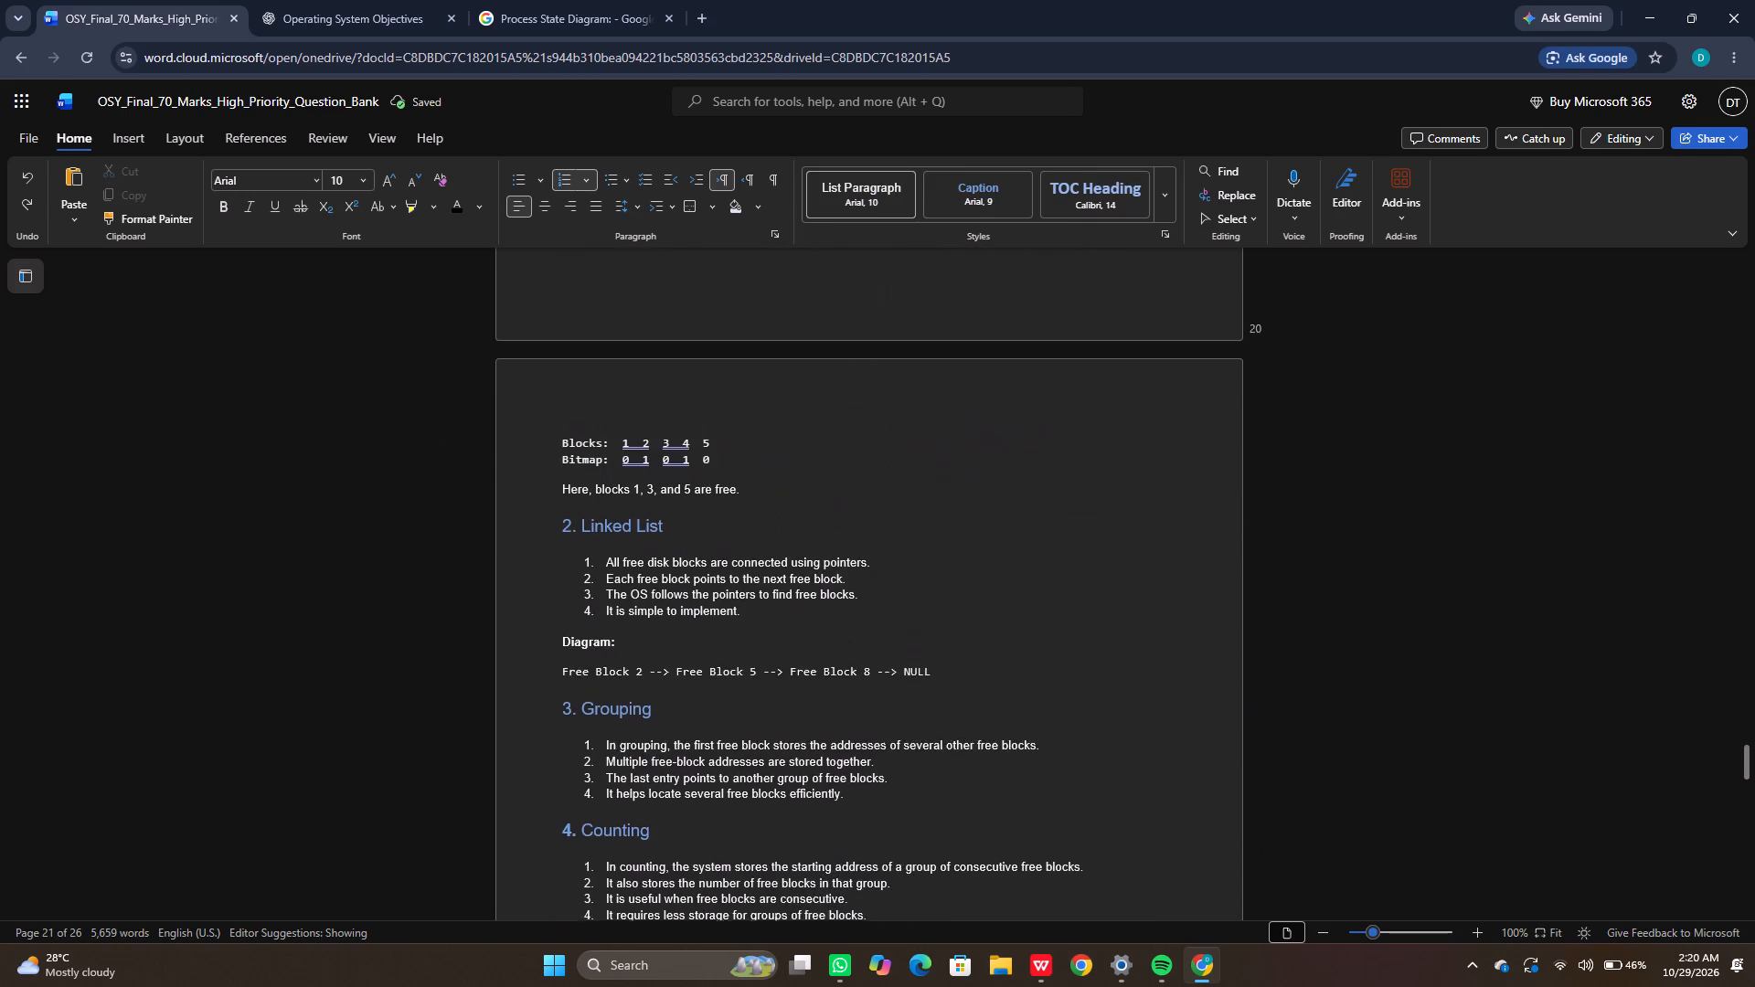
scroll(603, 534, "up", 2)
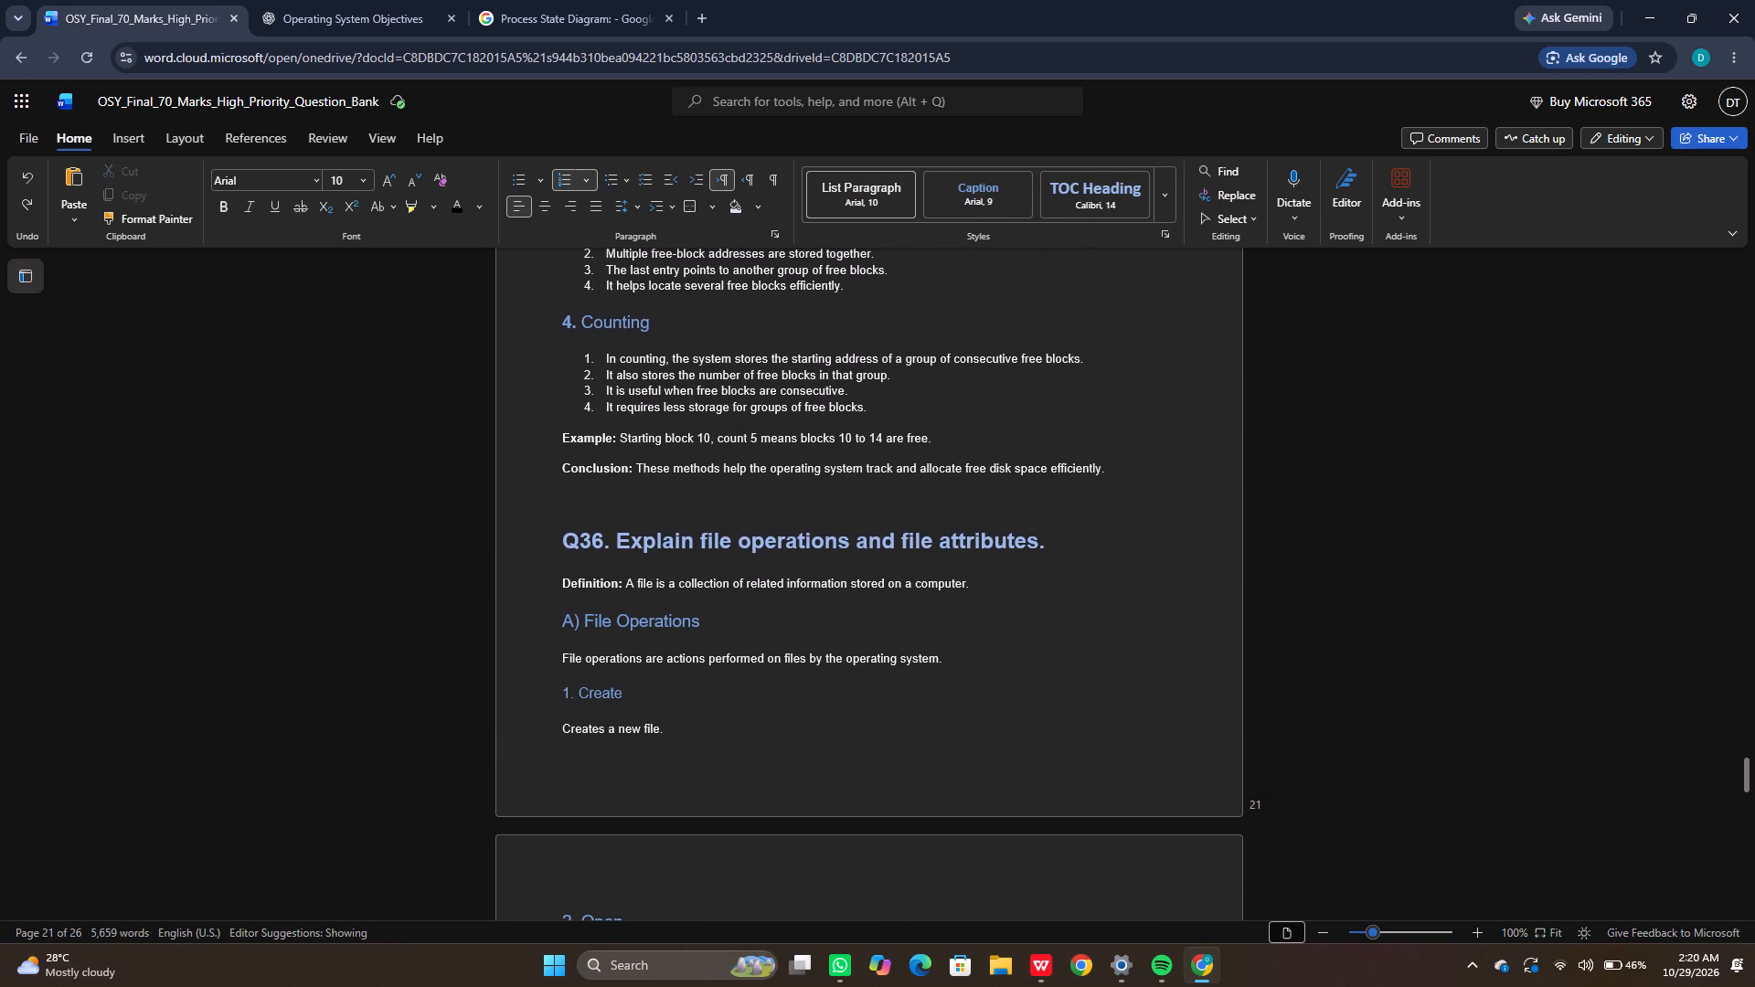
scroll(603, 534, "up", 7)
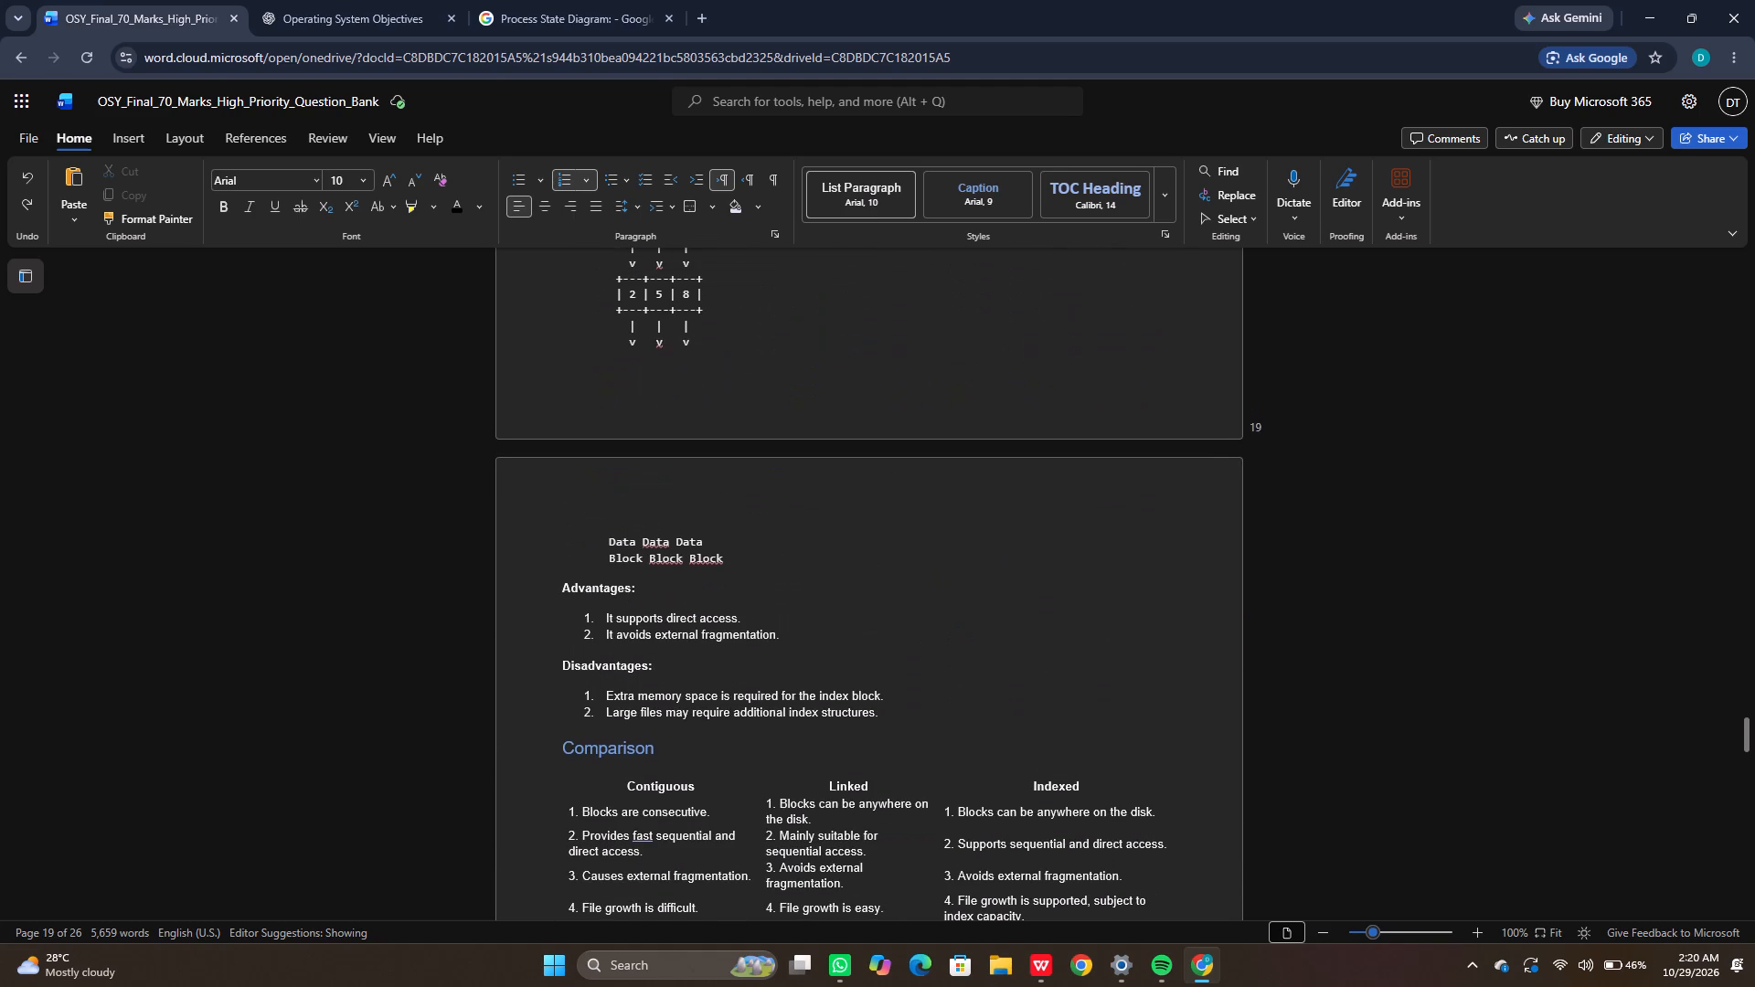
scroll(603, 534, "up", 9)
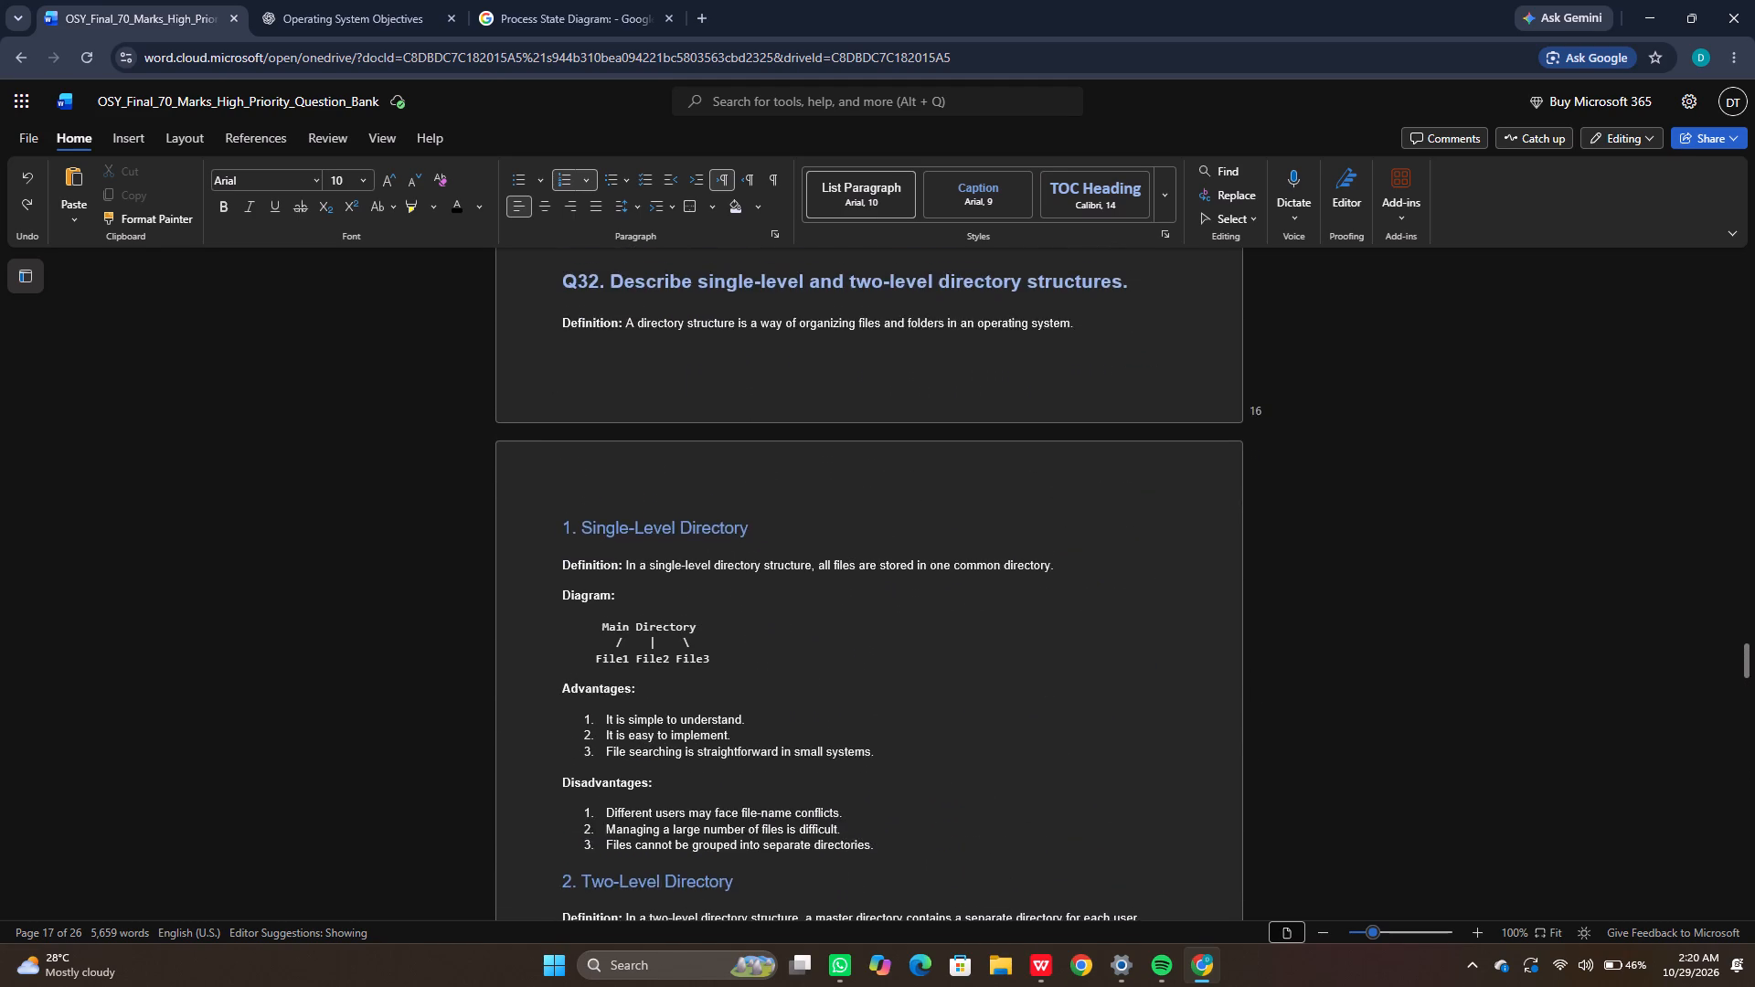
scroll(603, 534, "up", 10)
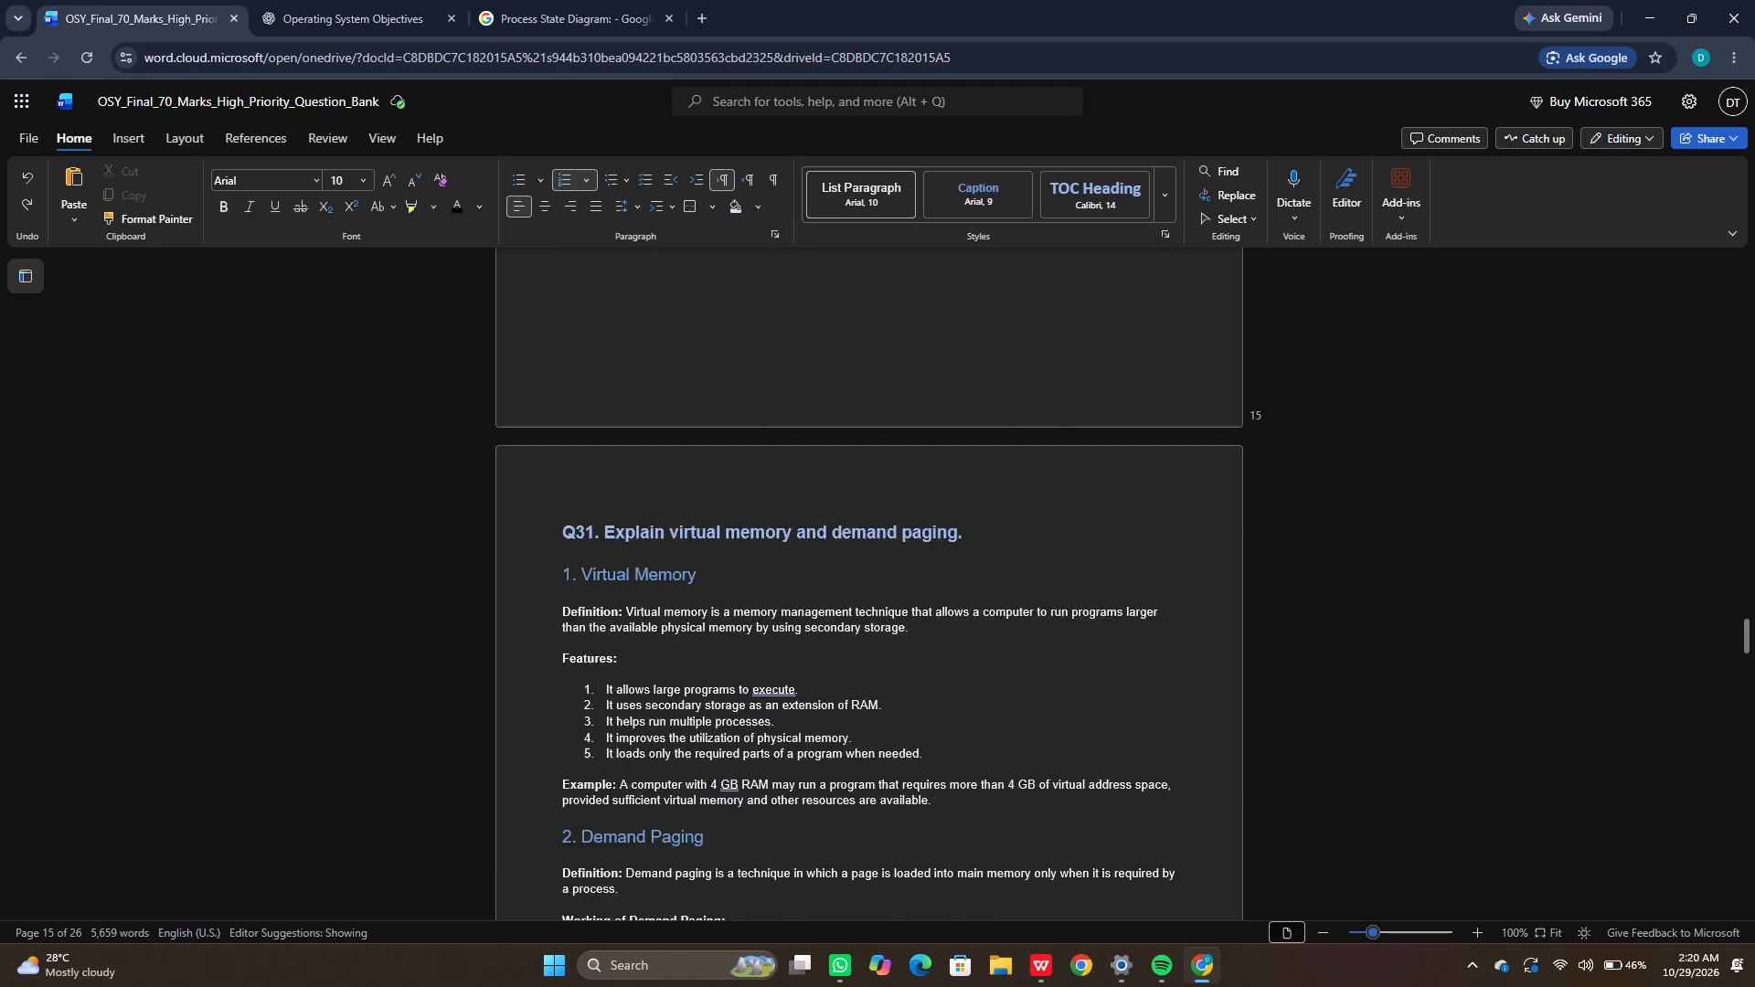
scroll(603, 534, "up", 18)
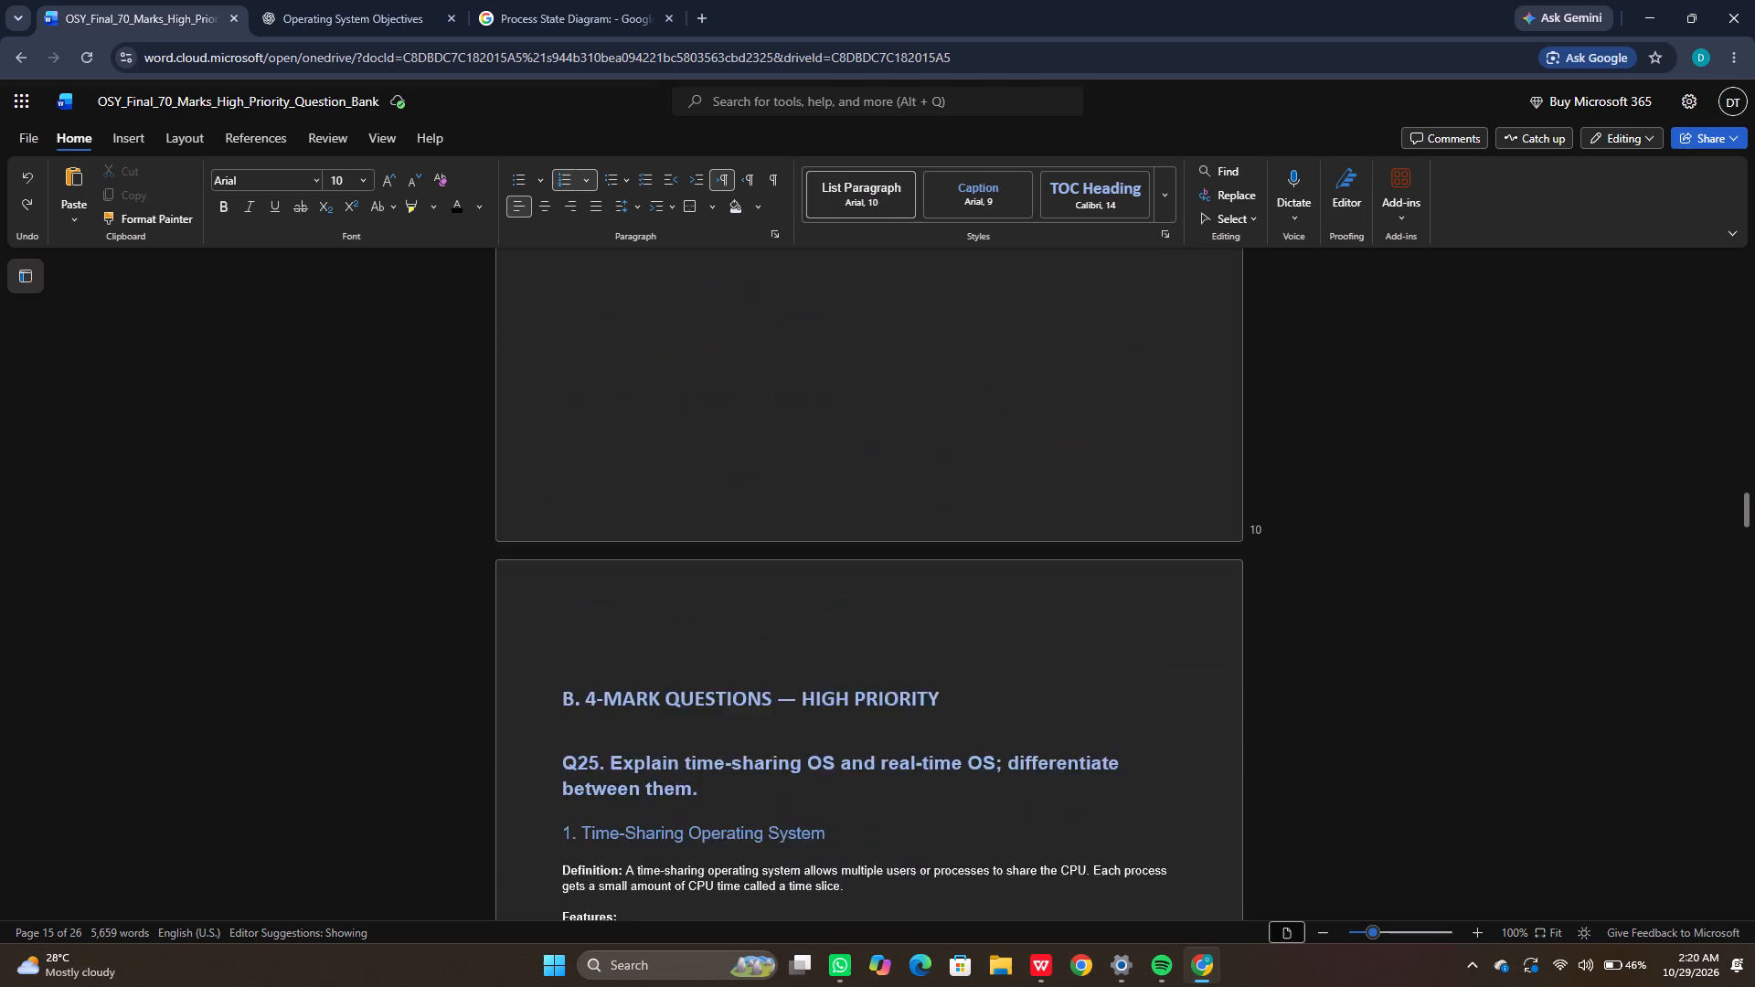
scroll(603, 534, "up", 6)
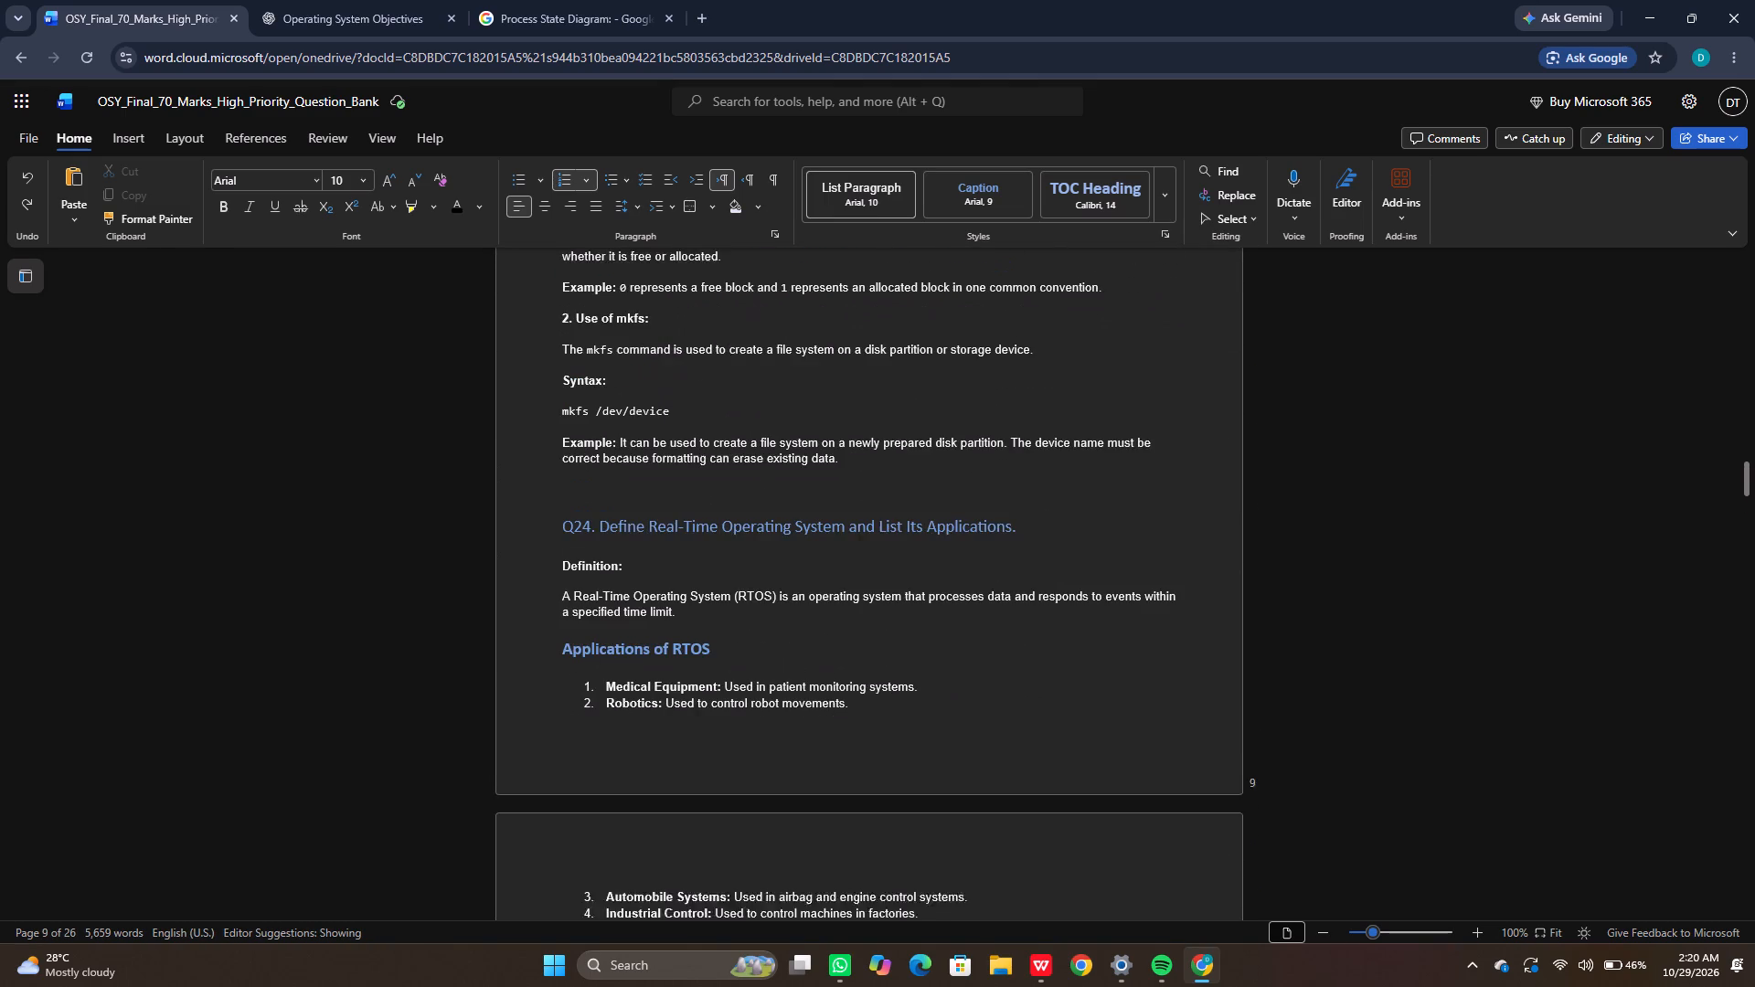
scroll(603, 534, "up", 1)
Reduce the font size of the heading "Q25. Explain time-sharing OS and real-time OS; differentiate between them." by one step.
scroll(603, 534, "down", 9)
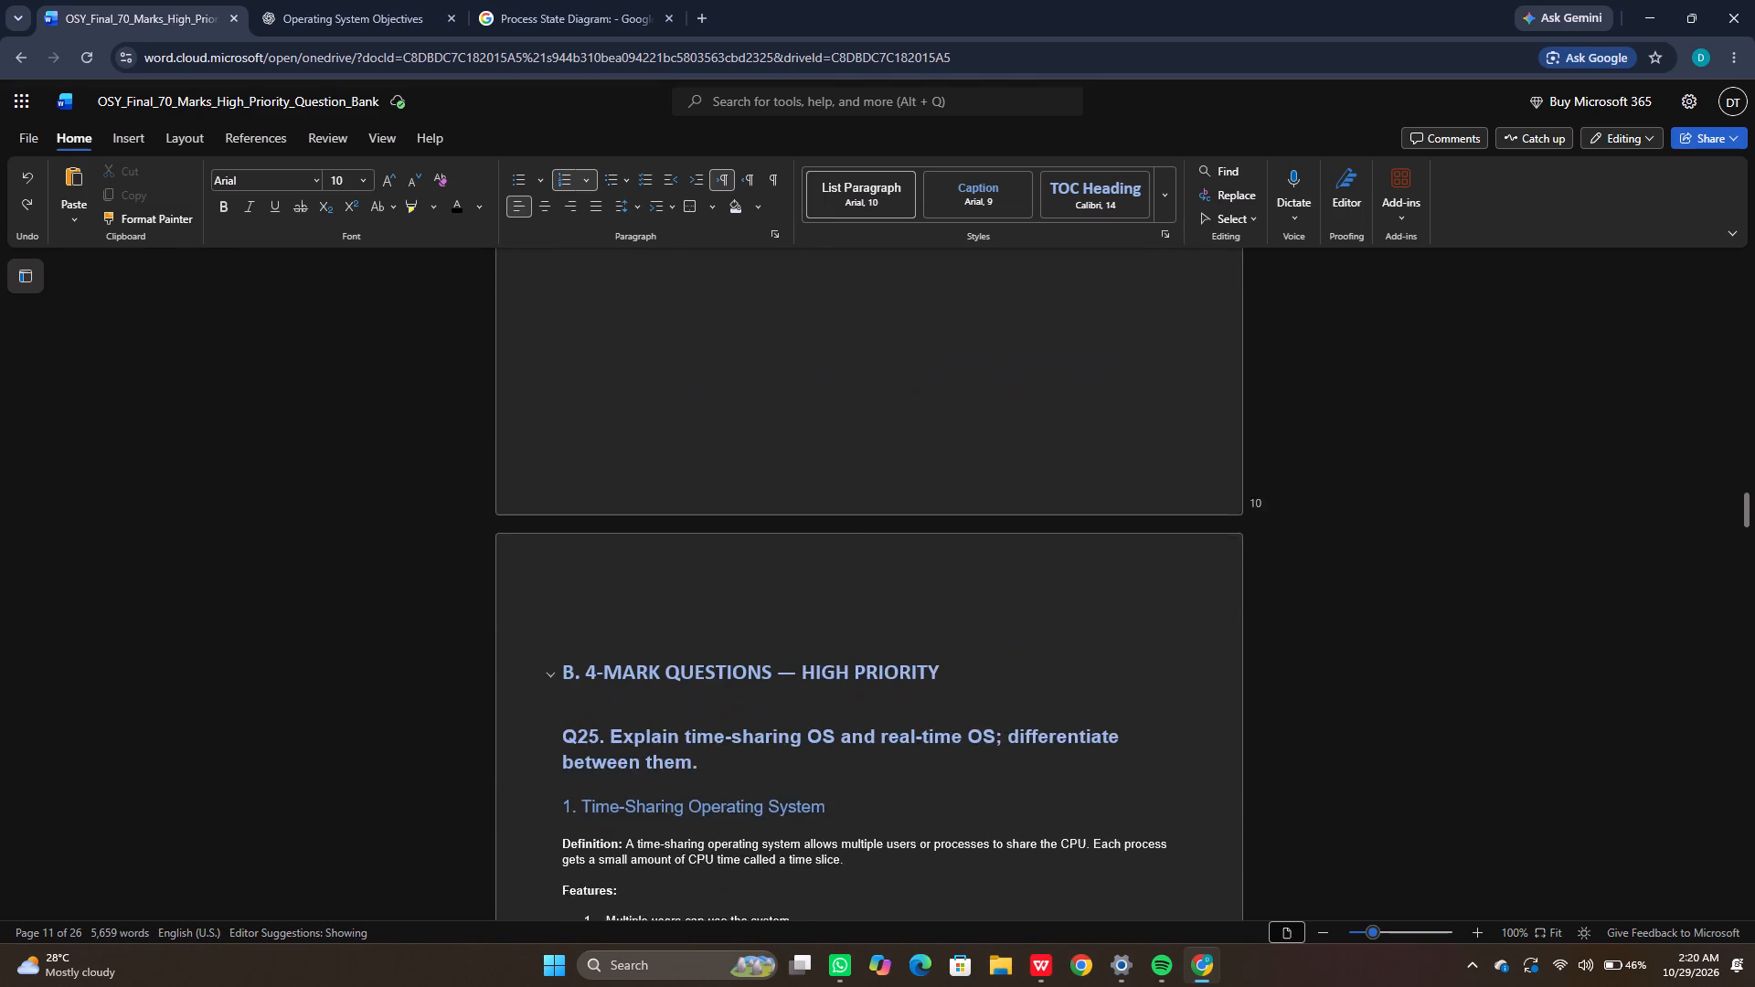
scroll(603, 534, "down", 1)
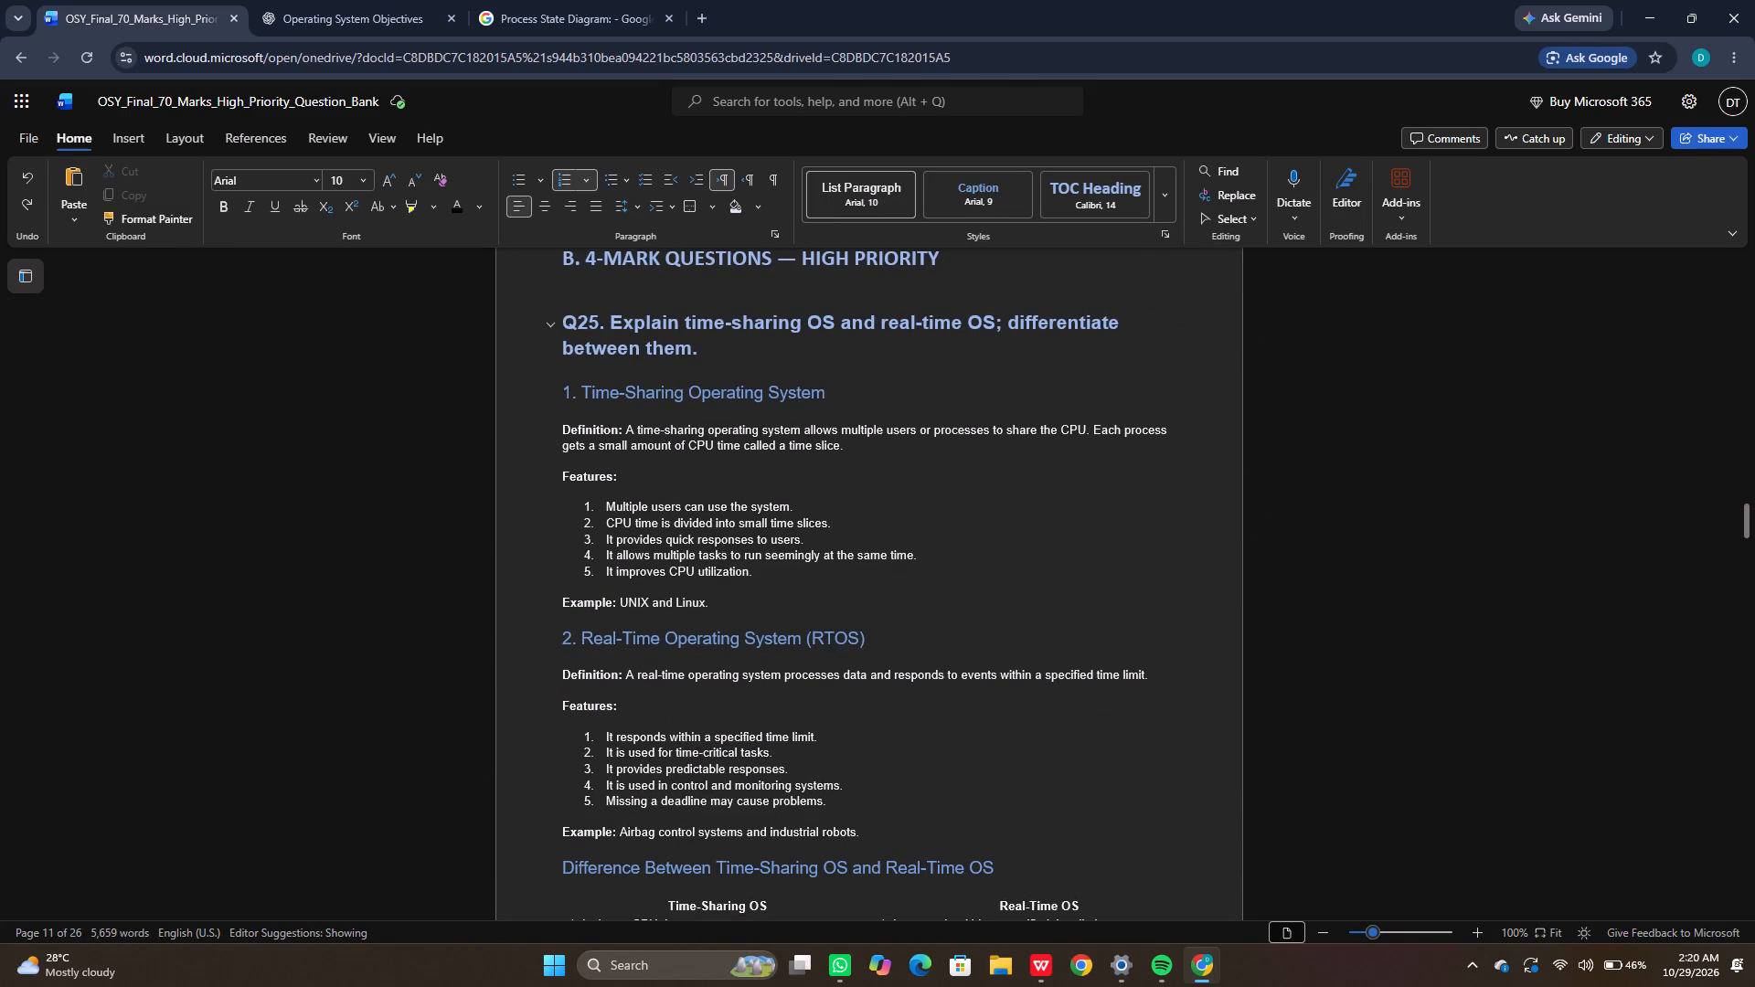
triple_click(595, 345)
left_click(415, 176)
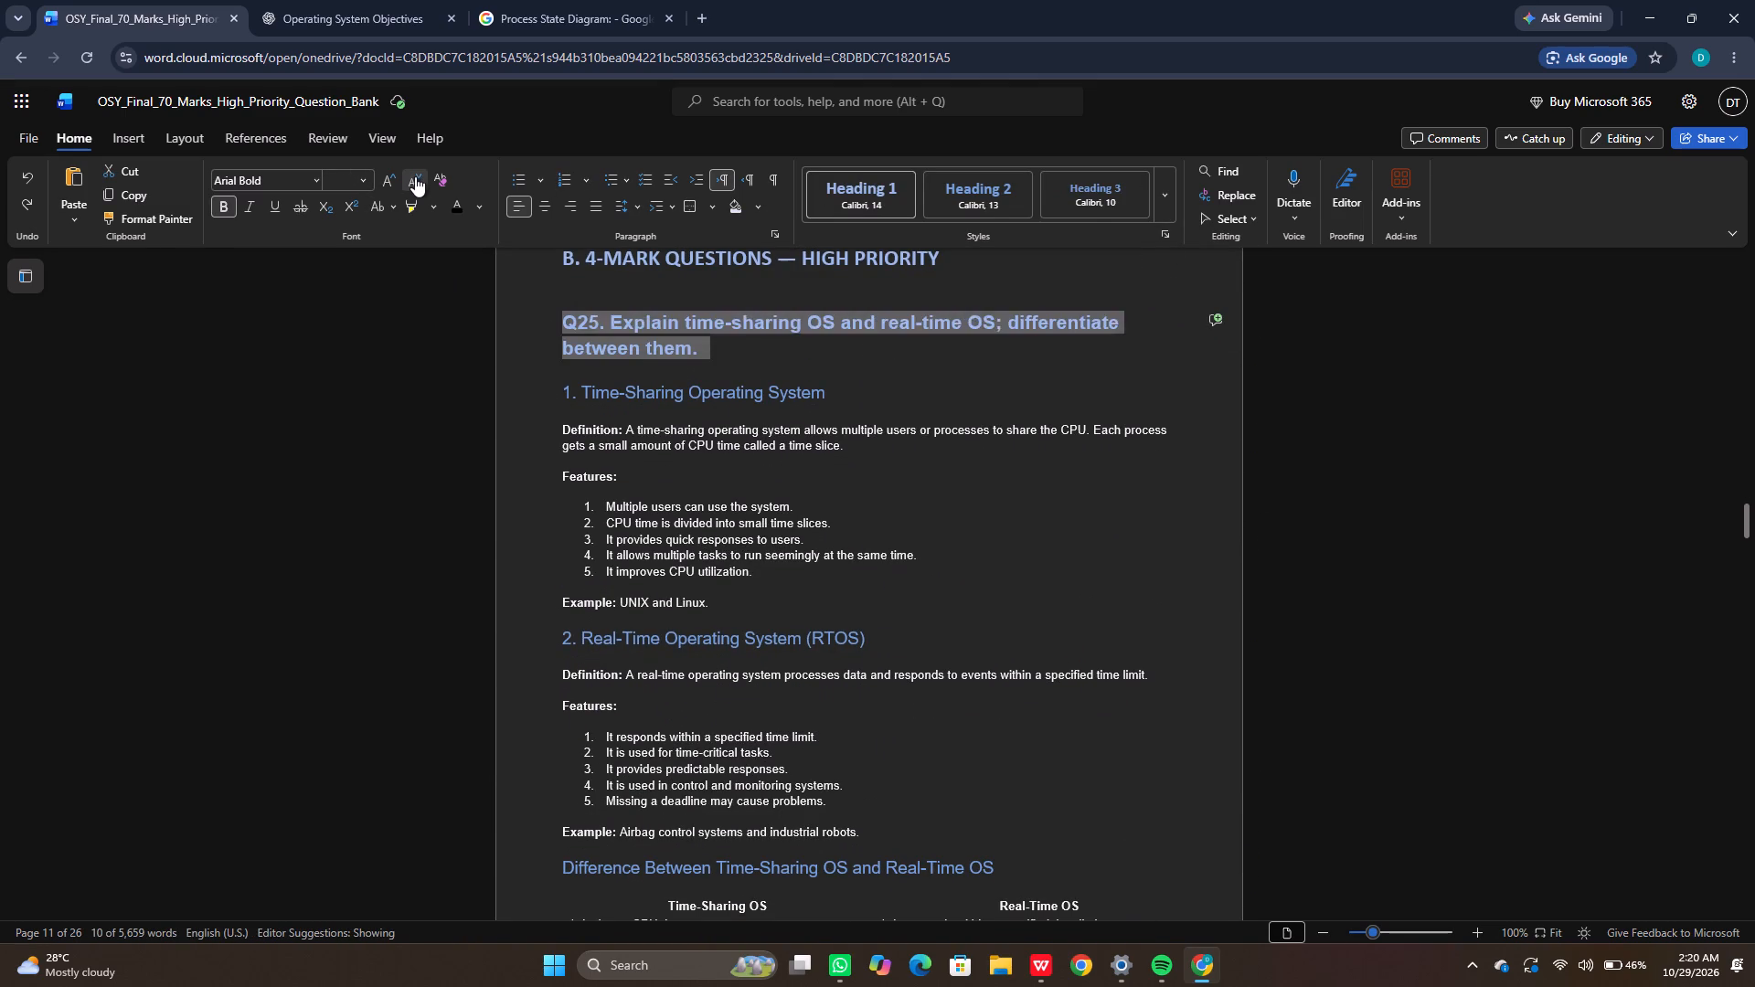
left_click(788, 529)
Look through the document from Q25 to the end, then review the 6-mark questions in section C.
scroll(788, 529, "down", 3)
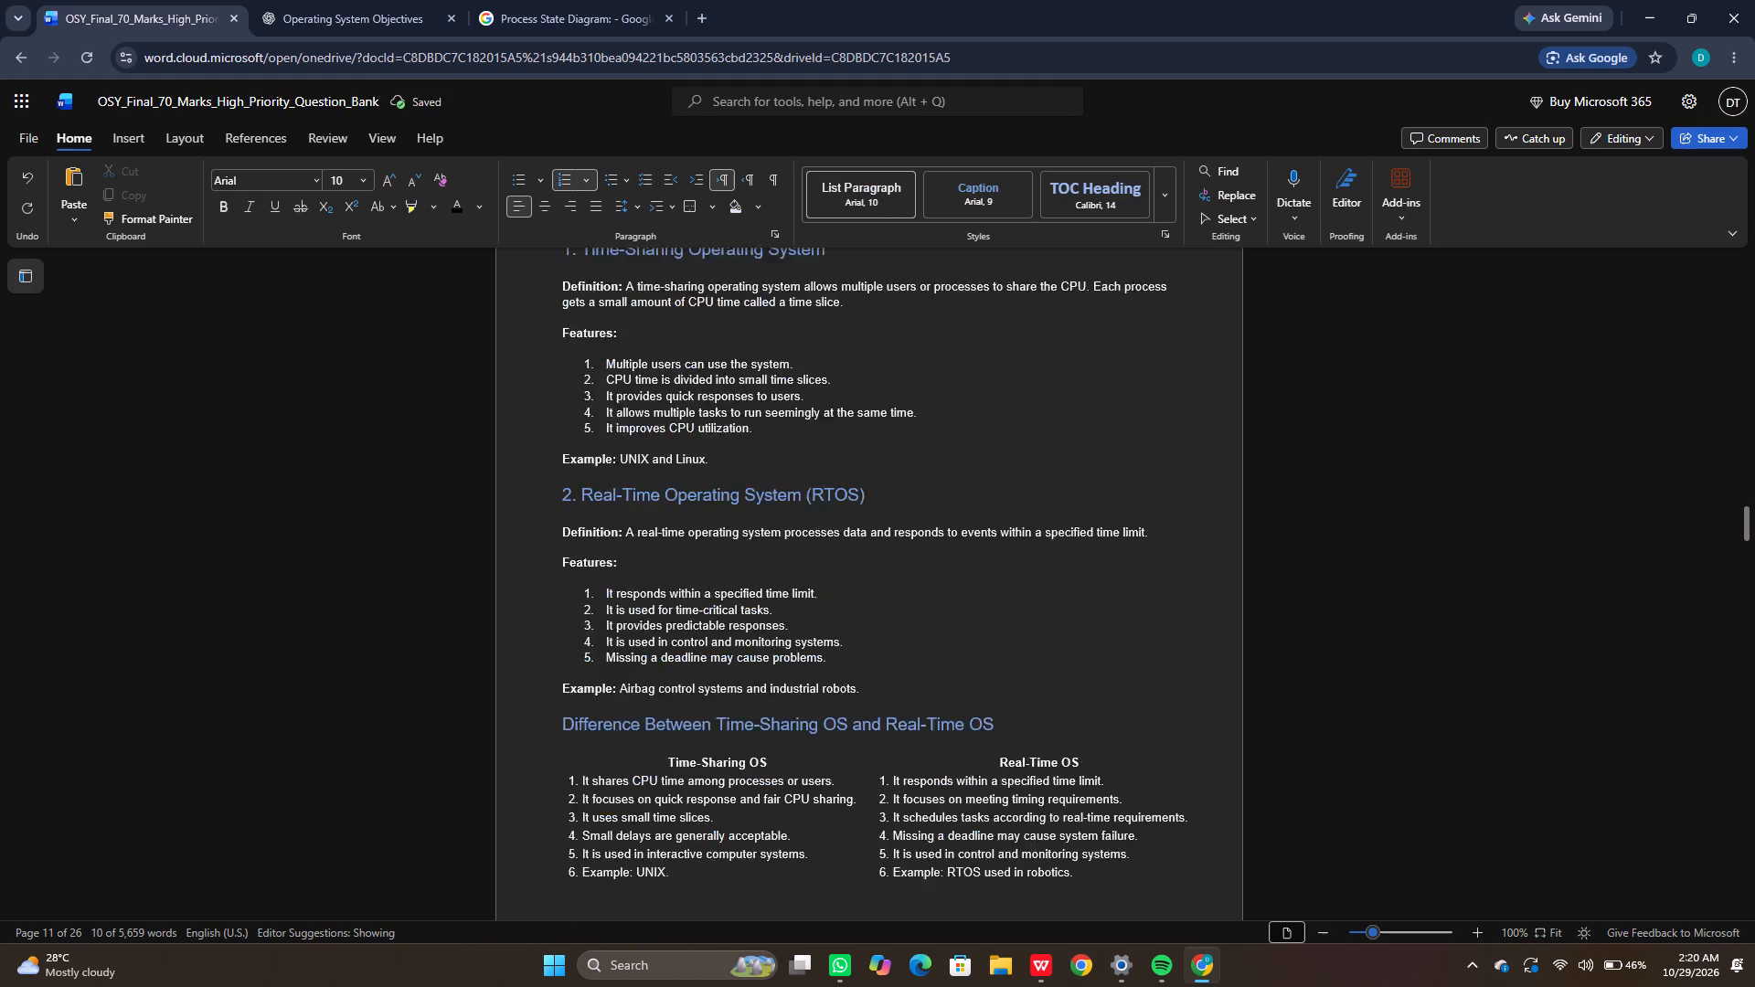
scroll(788, 529, "down", 16)
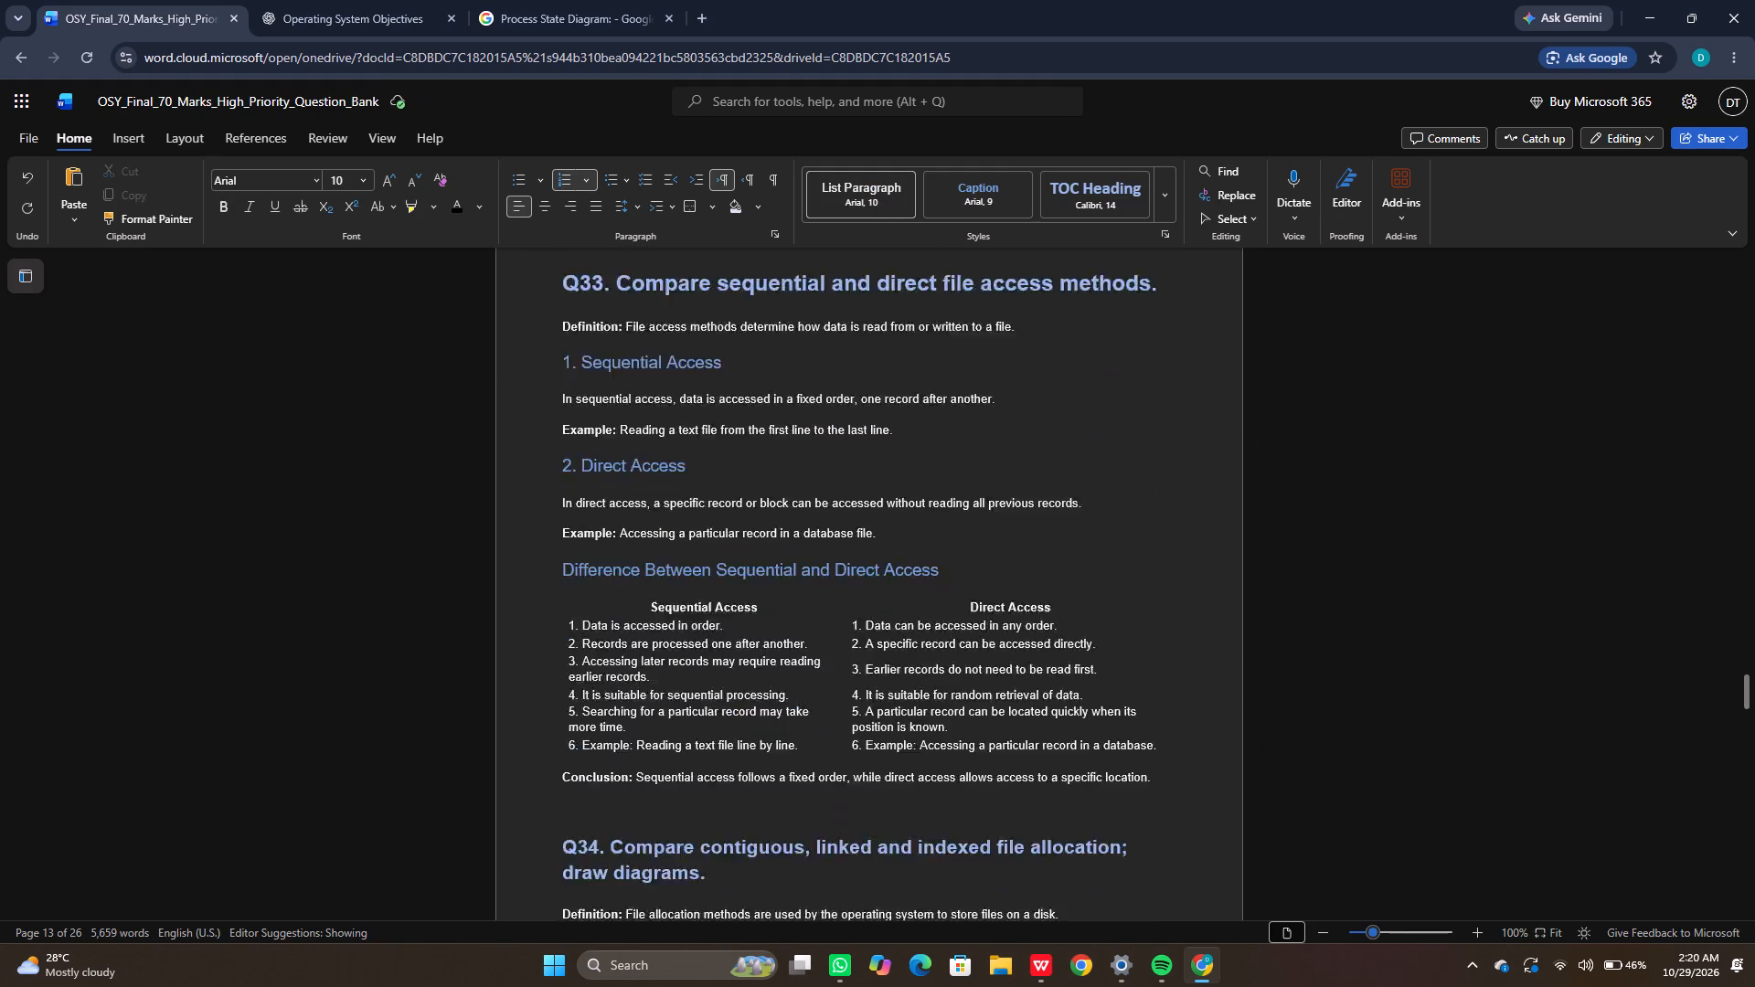
scroll(788, 529, "down", 16)
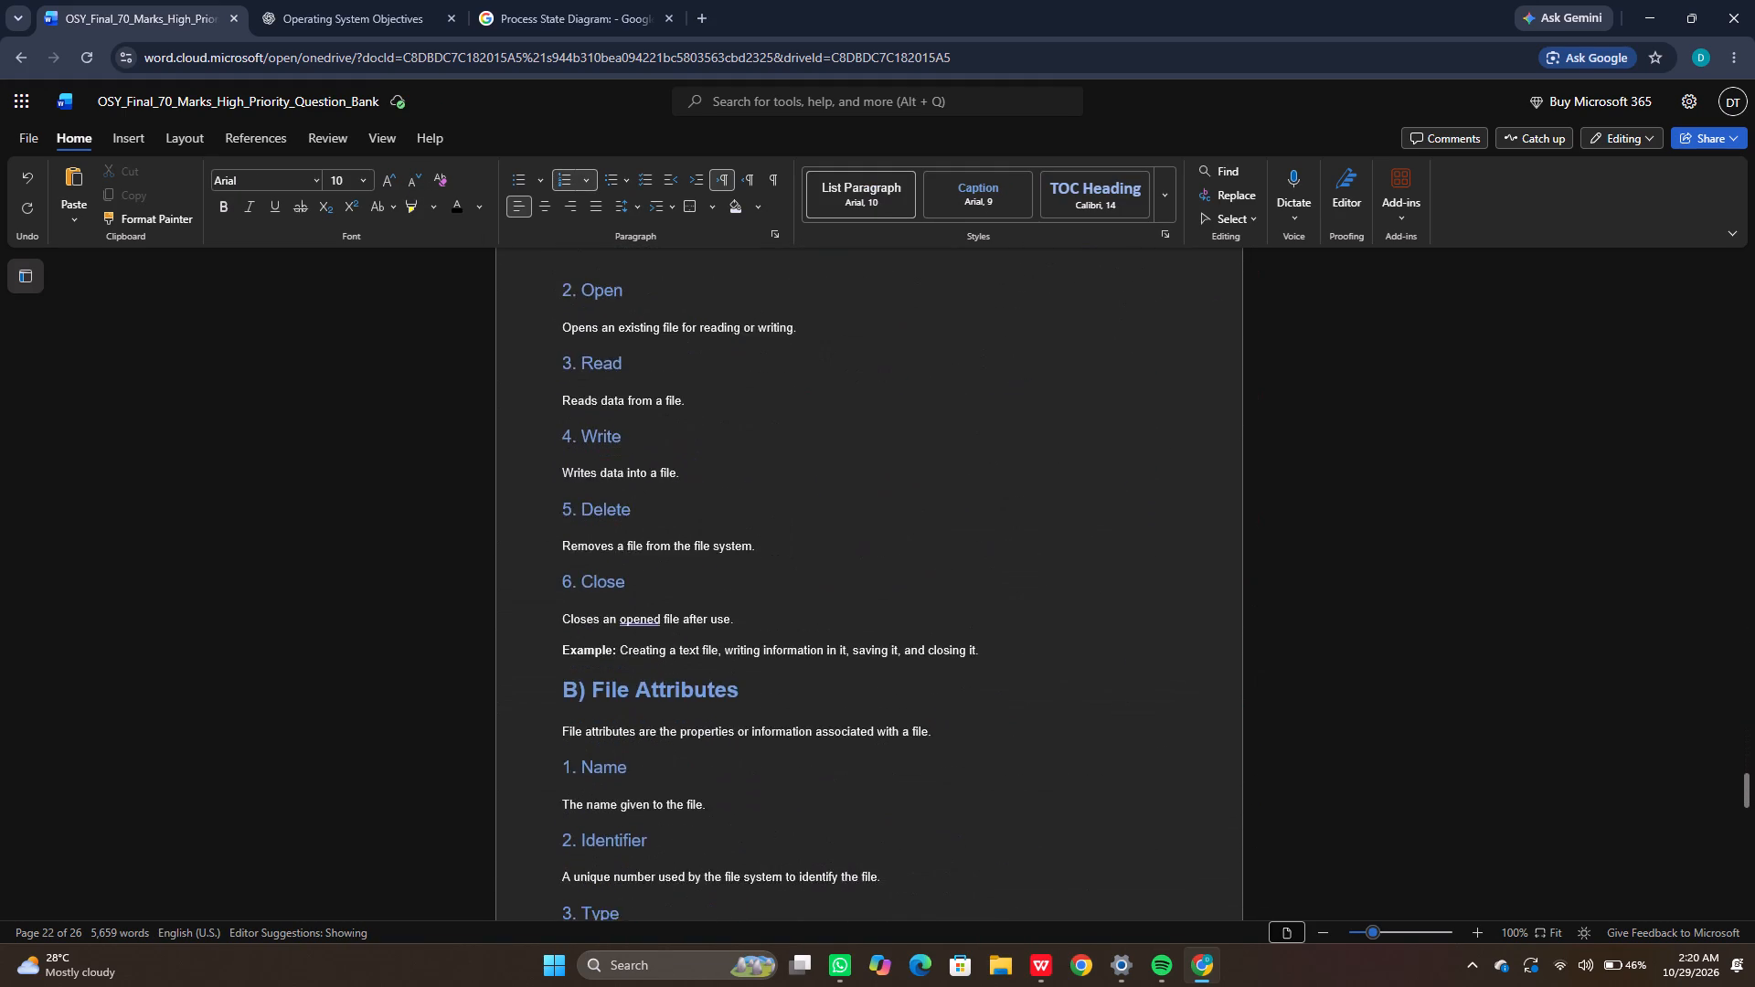
scroll(788, 529, "down", 12)
scroll(788, 529, "up", 1)
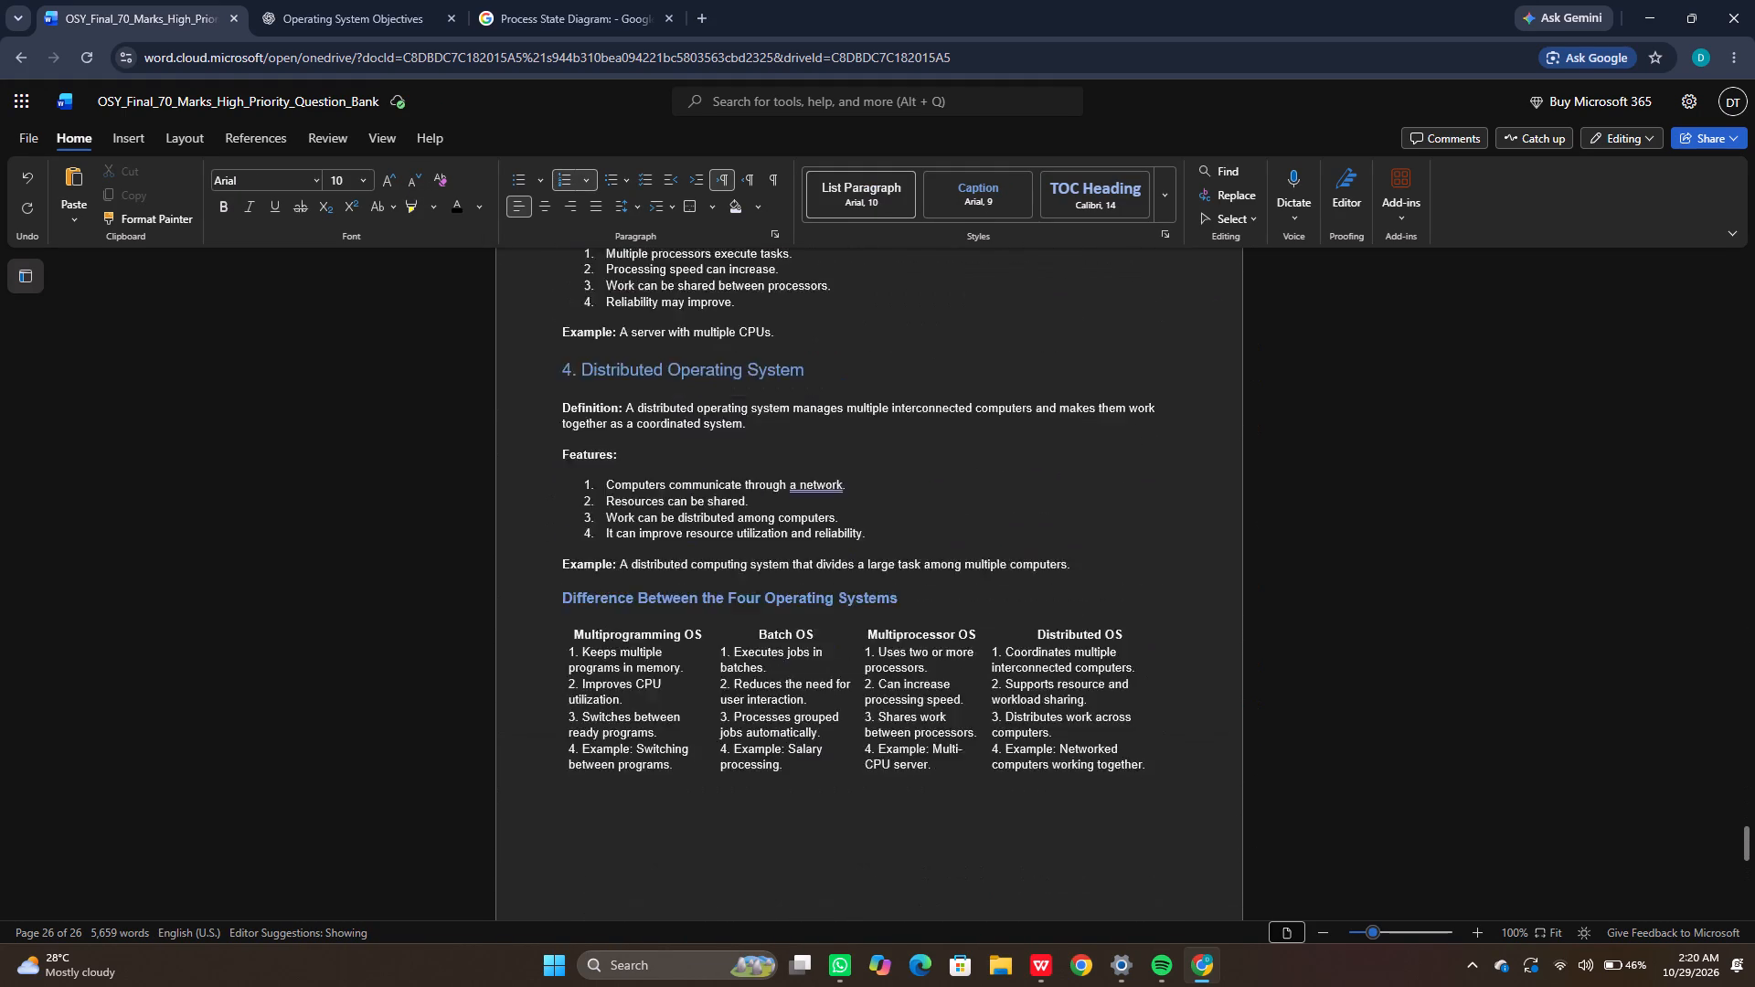
scroll(788, 529, "down", 1)
scroll(788, 529, "up", 1)
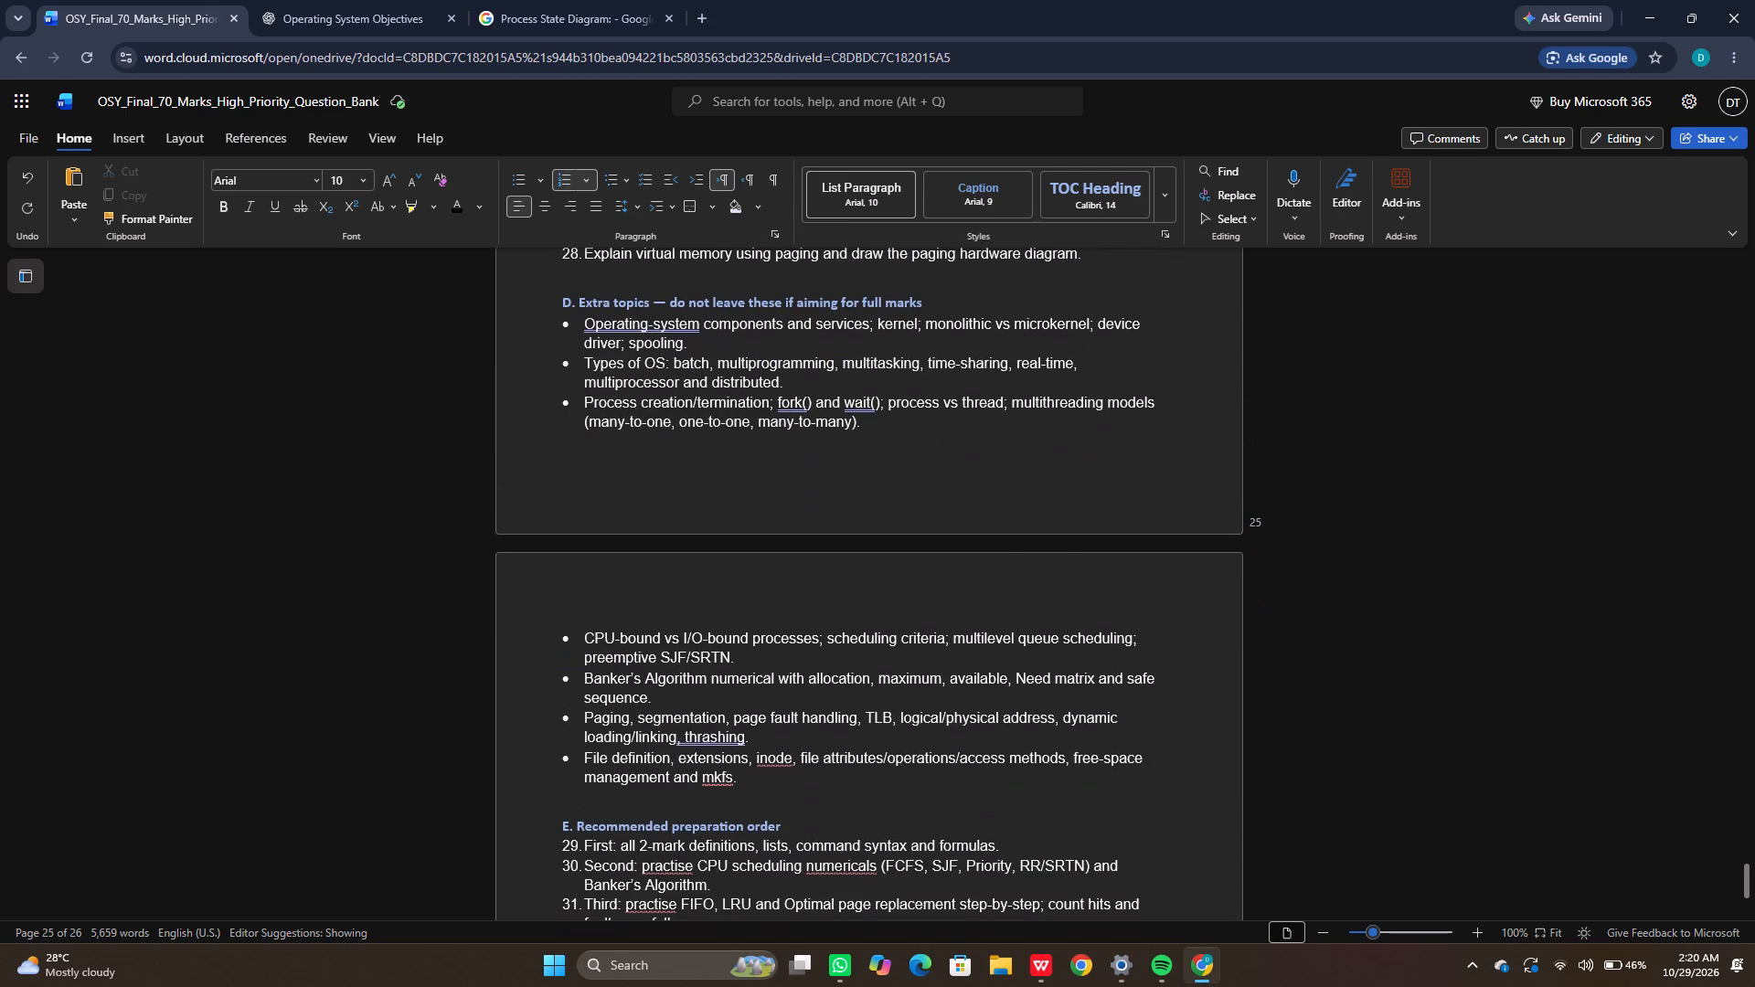
scroll(788, 529, "up", 1)
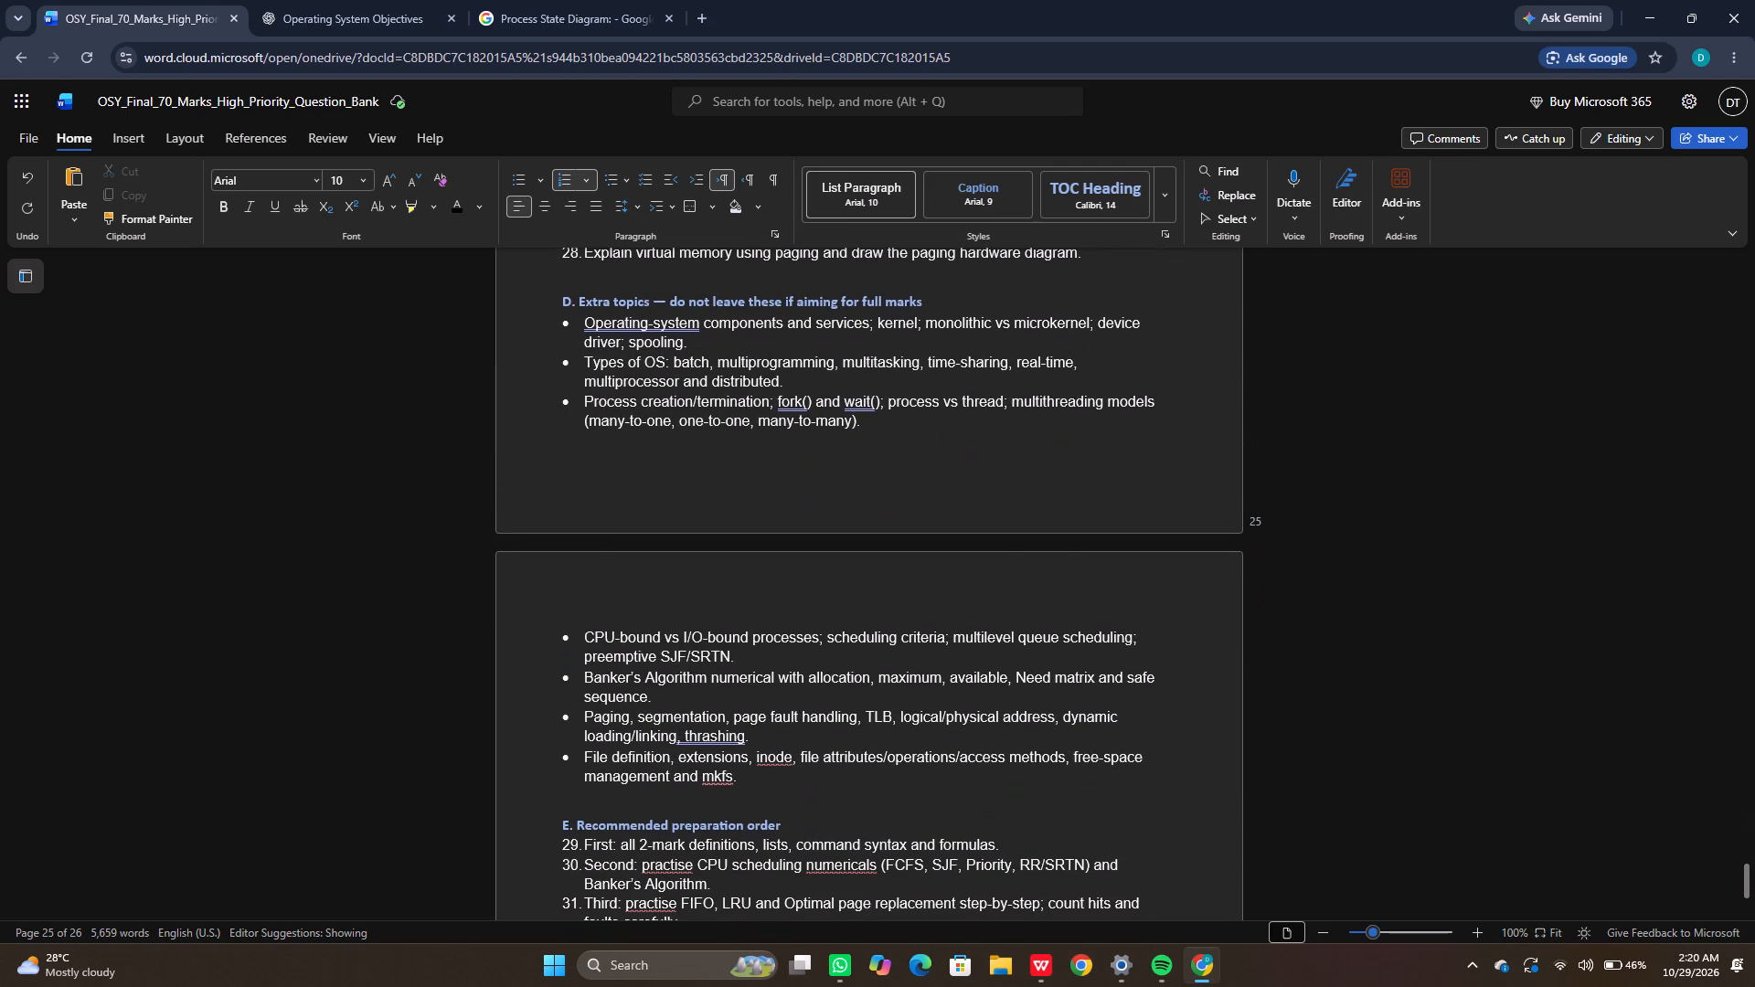
scroll(788, 529, "up", 2)
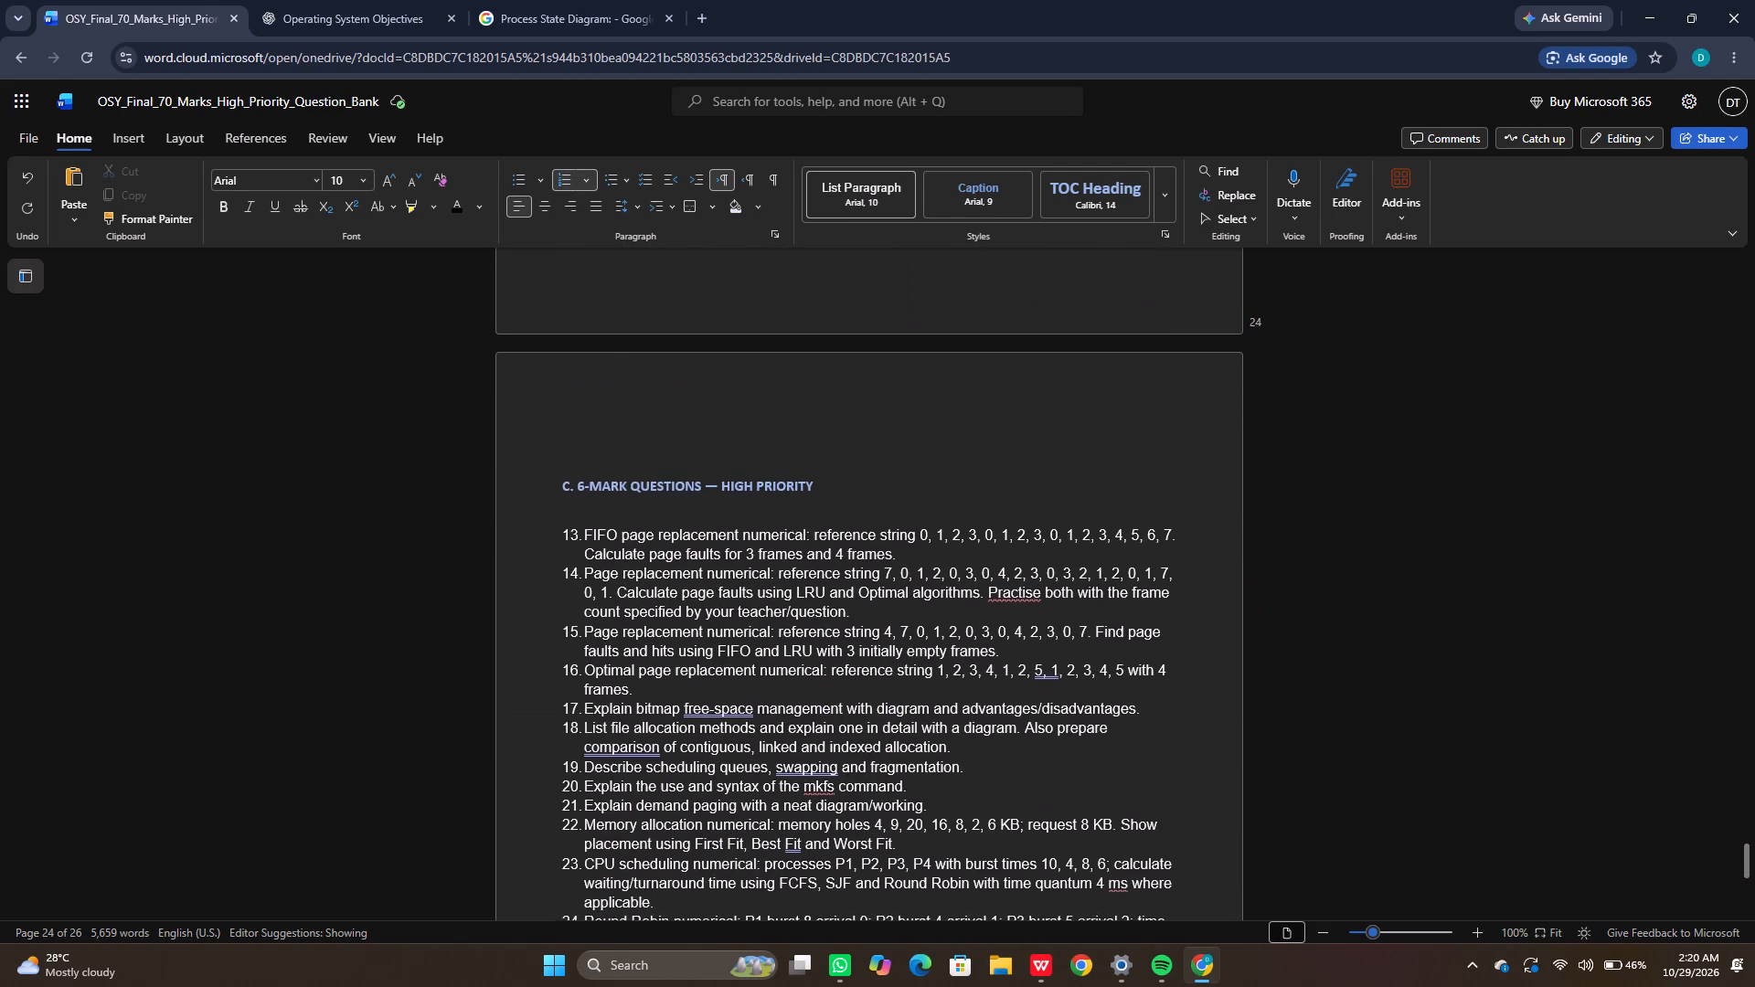
scroll(788, 529, "up", 2)
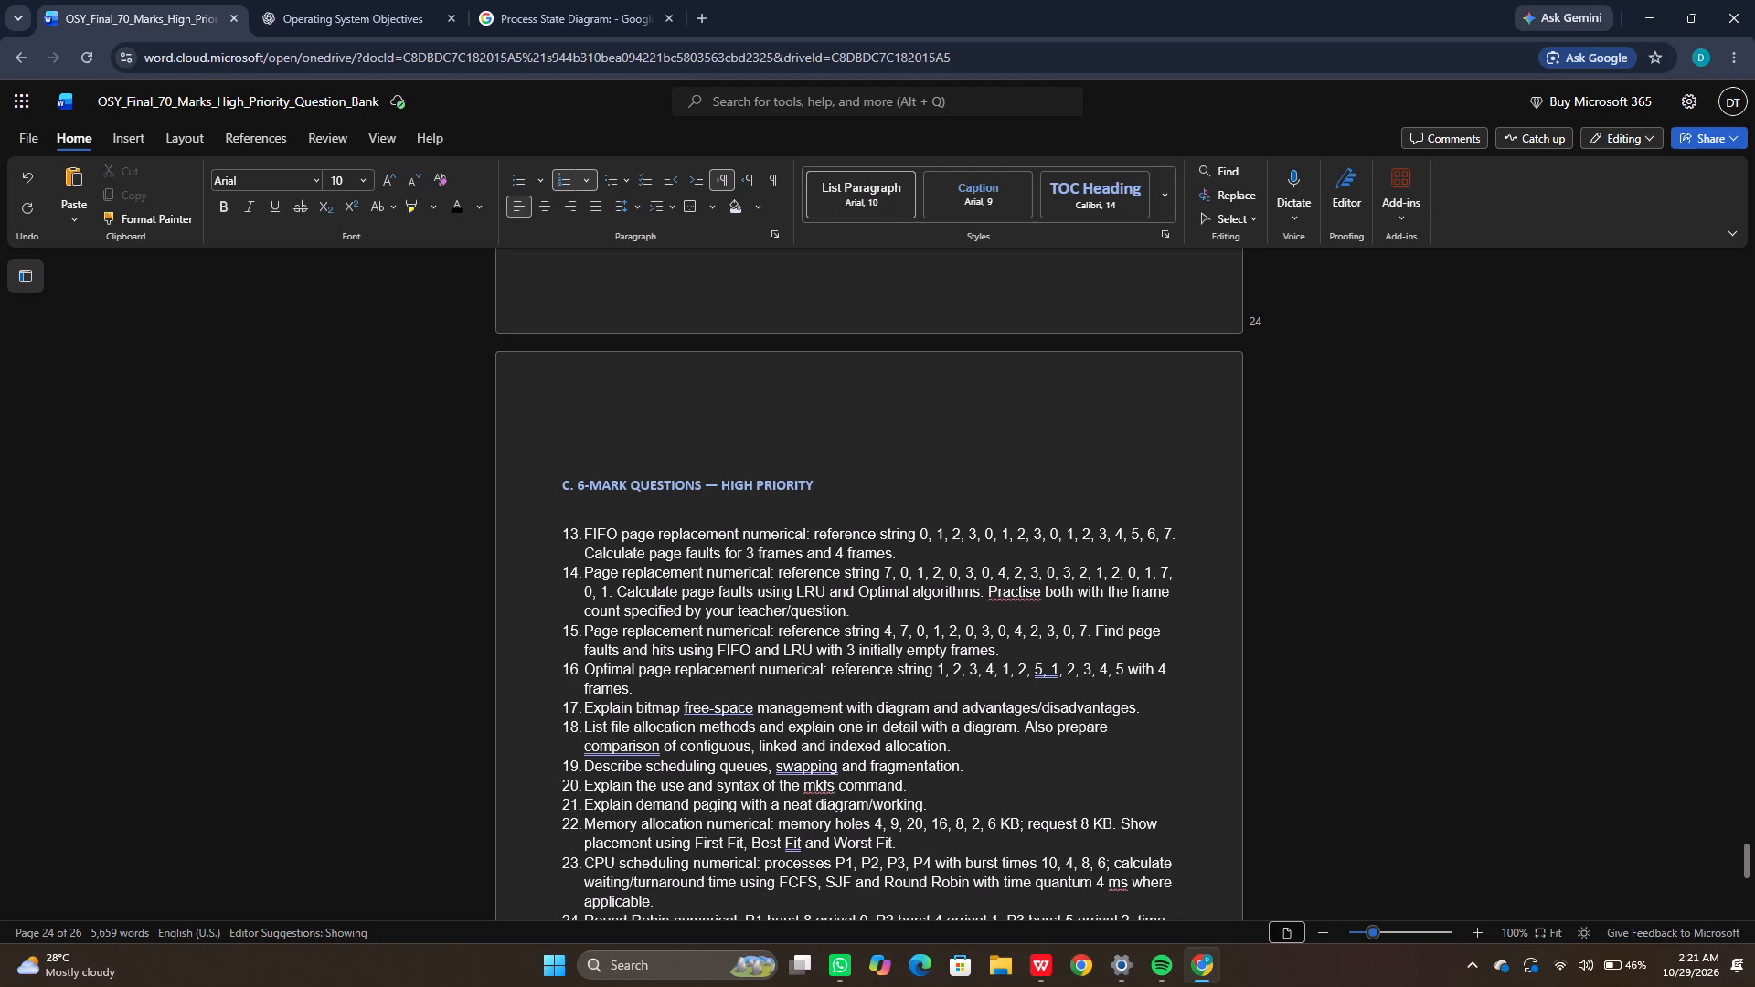
Insert a page break after question 28 on virtual memory, before section D, and remove the number from the resulting empty list item.
scroll(788, 529, "down", 3)
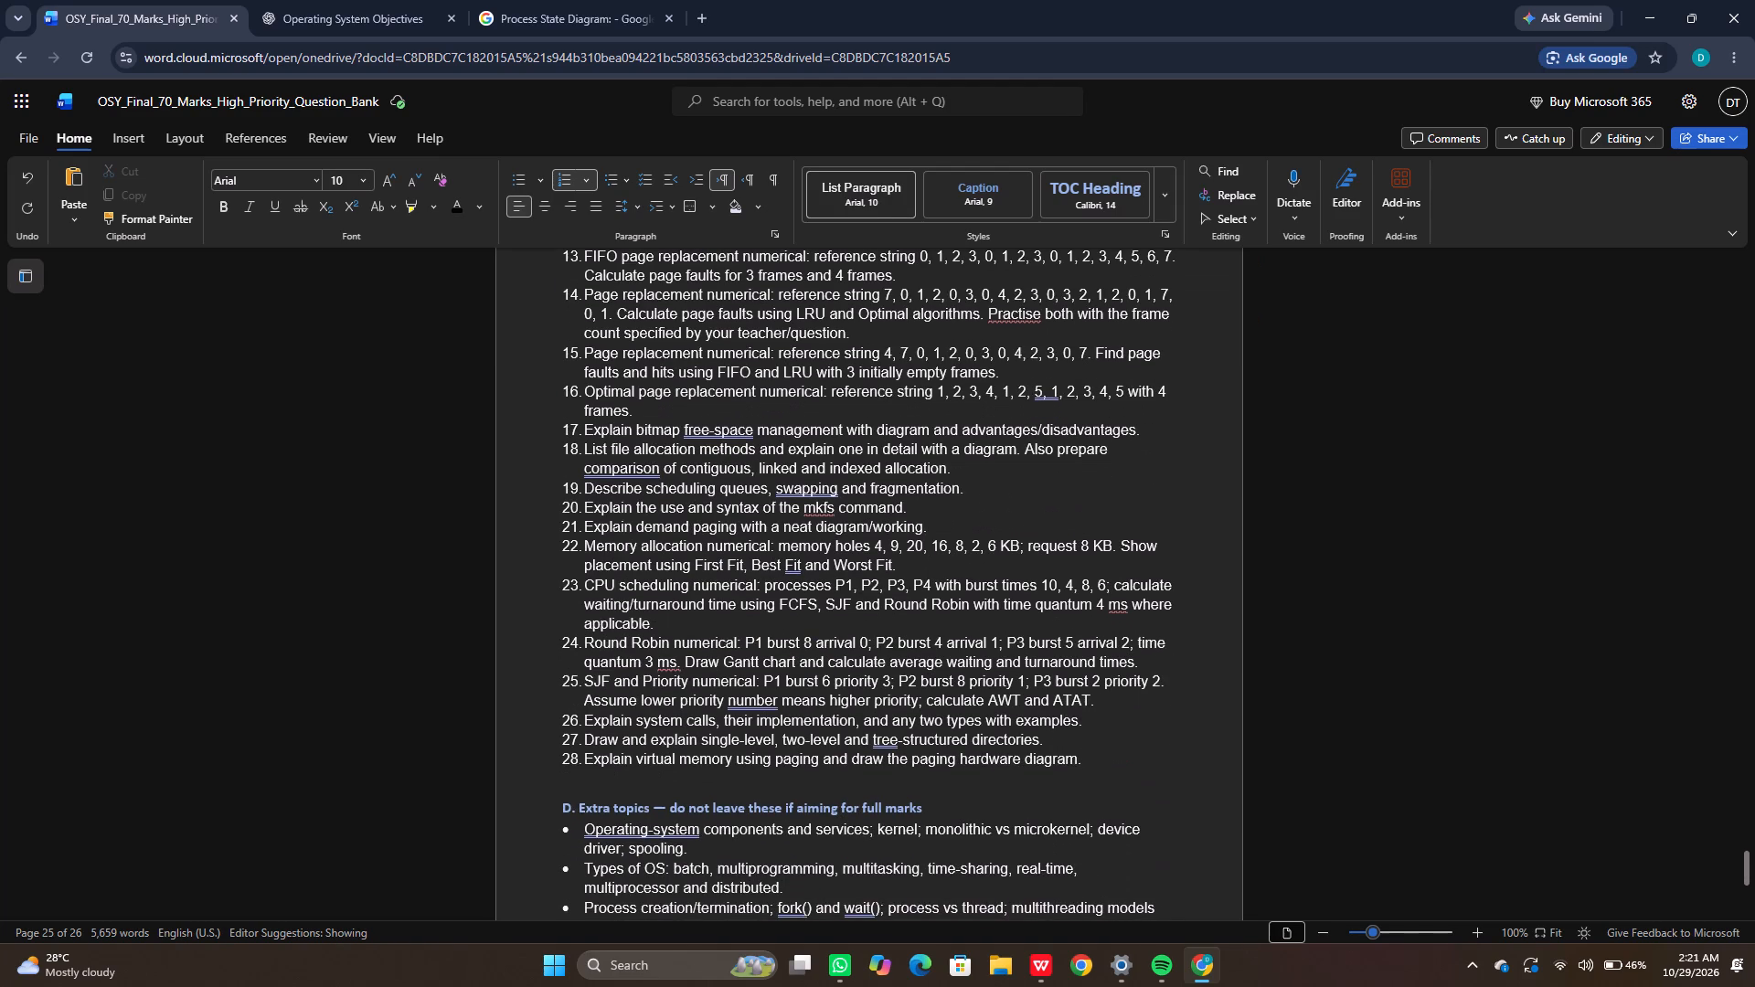
left_click(1140, 764)
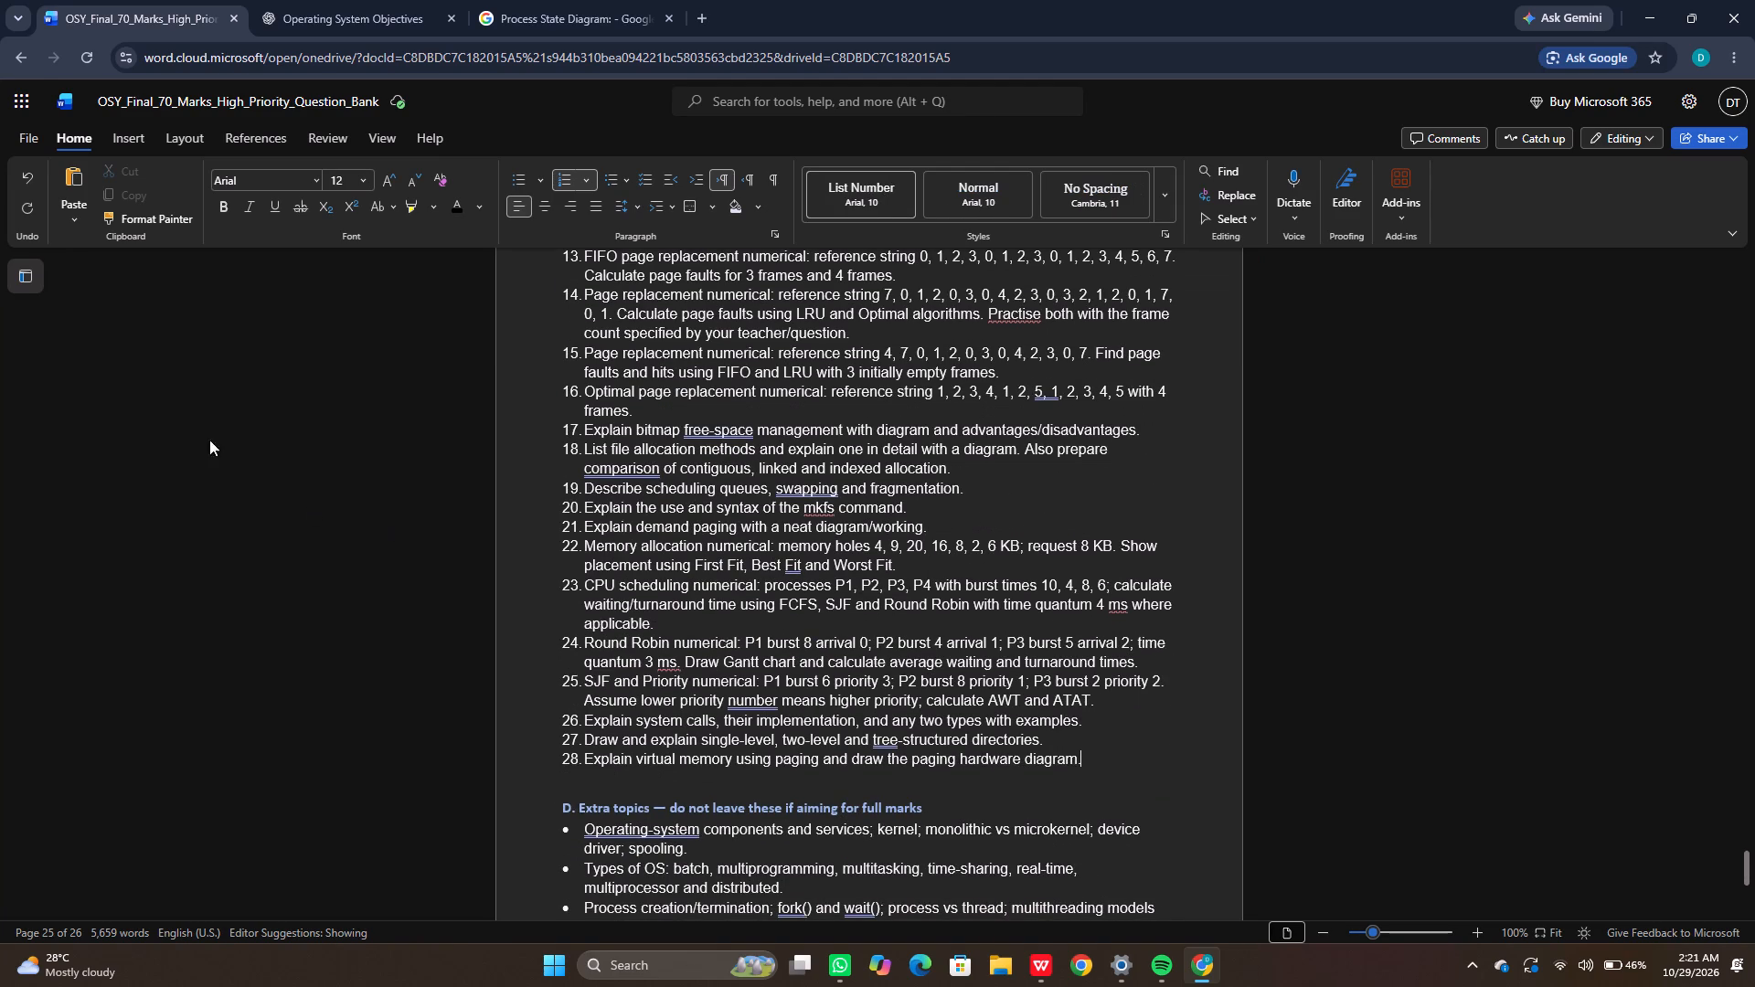
left_click(125, 133)
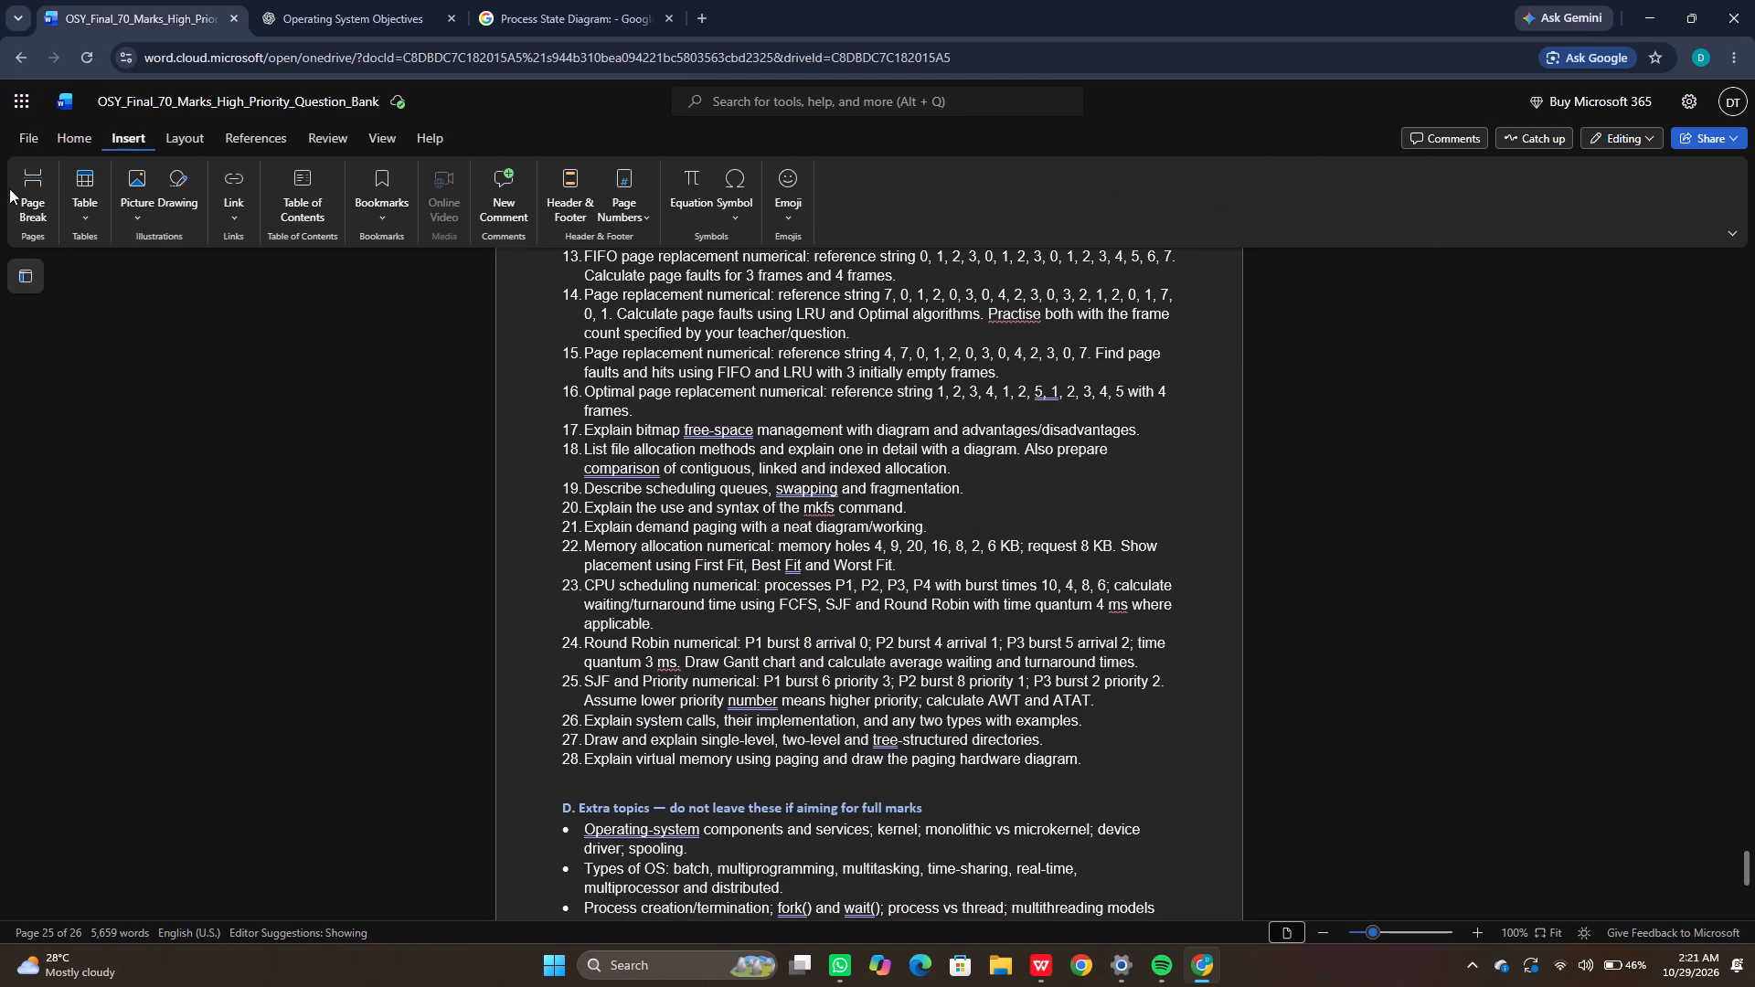
left_click(17, 193)
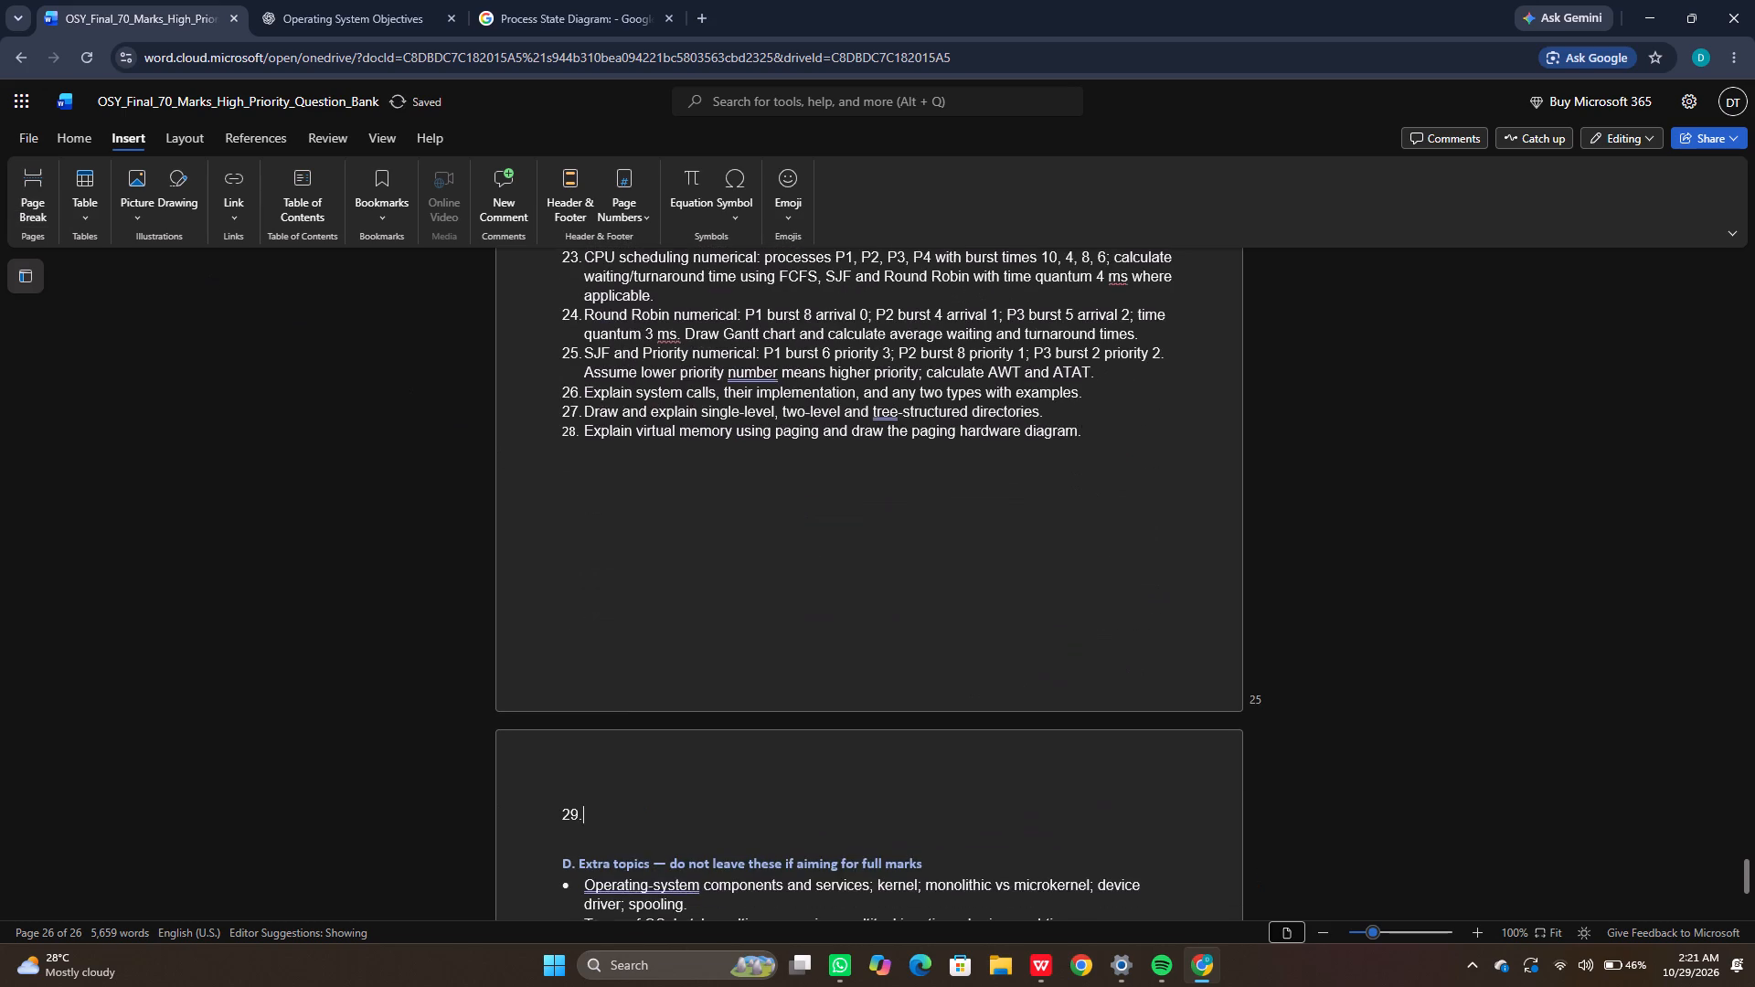
scroll(558, 564, "down", 5)
key("BackSpace")
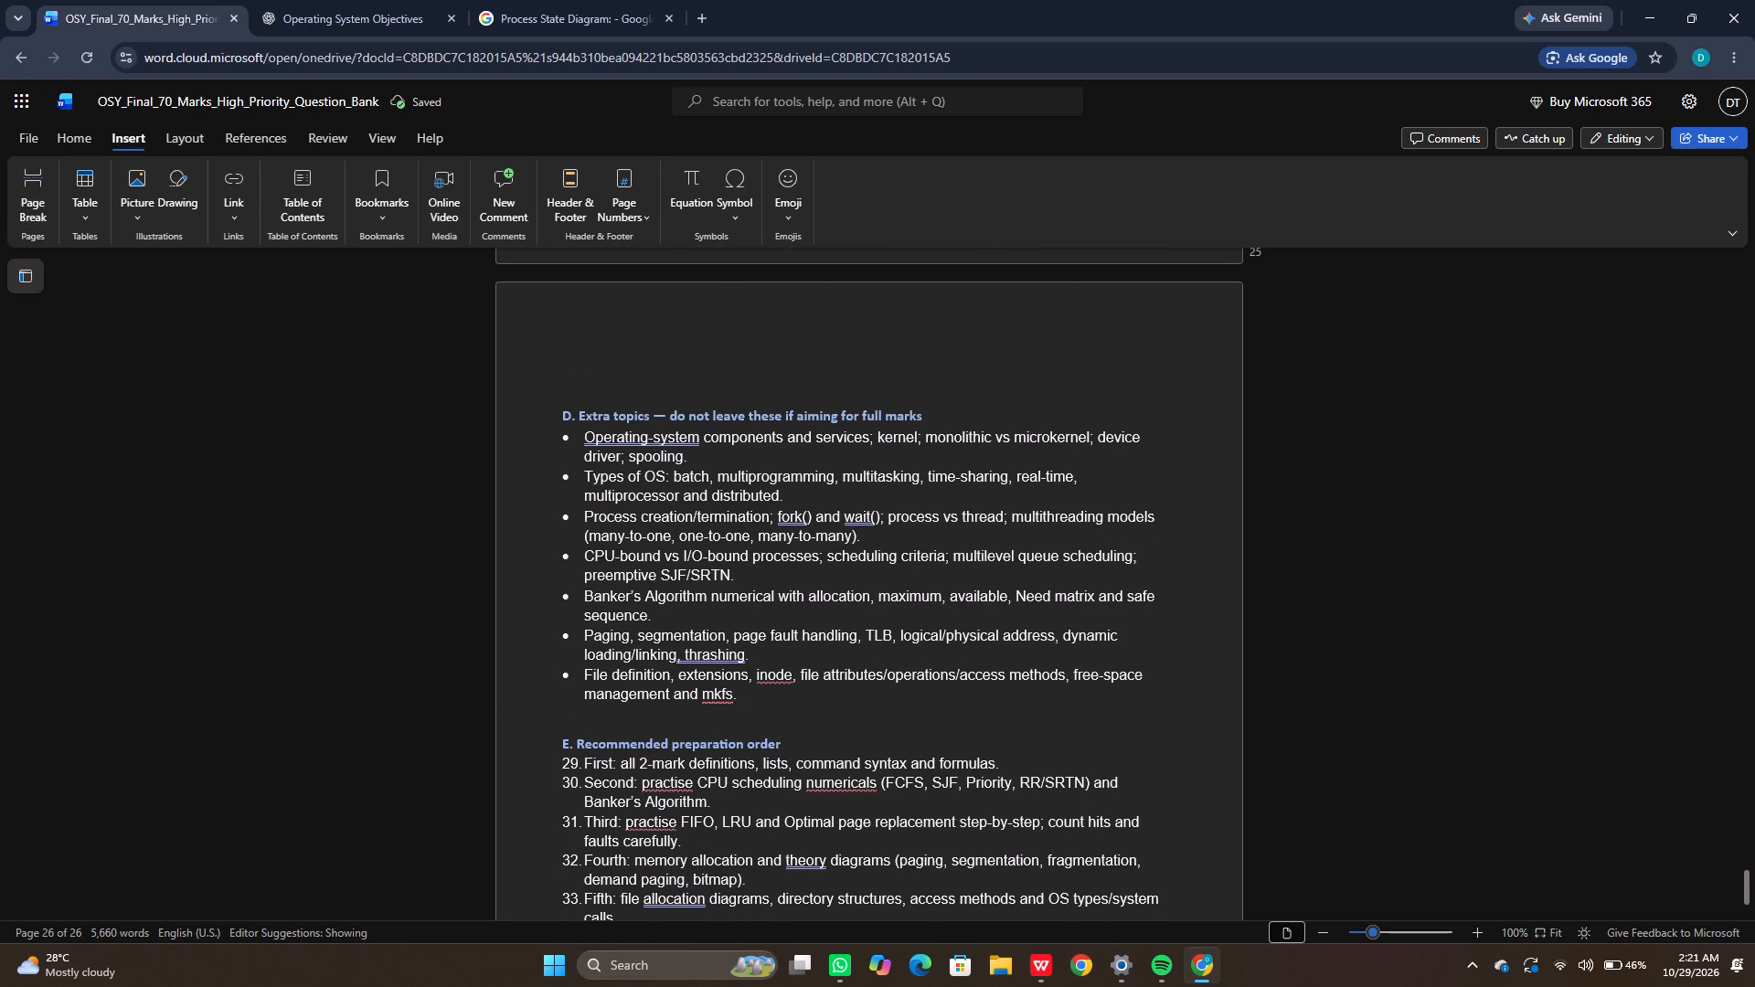
Insert a page break after the last Extra topics bullet so "E. Recommended preparation order" starts on a new page, with no stray bullet.
scroll(558, 564, "down", 4)
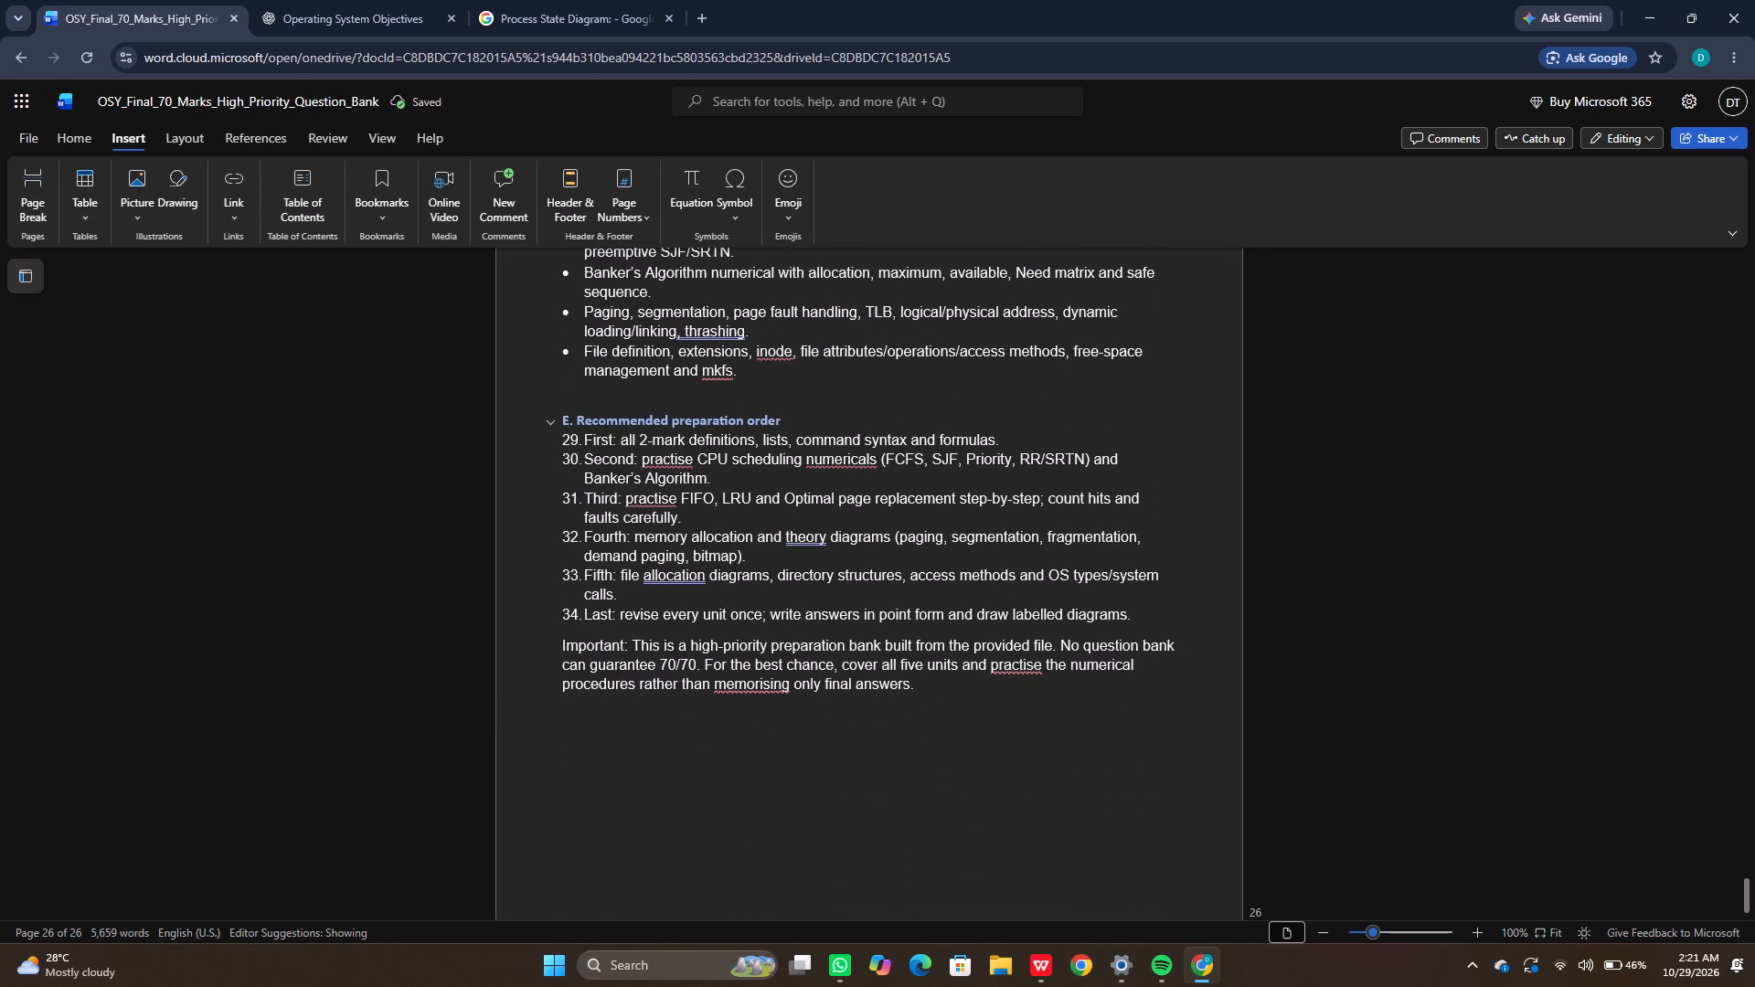
left_click(1051, 375)
key("Return")
key("Return")
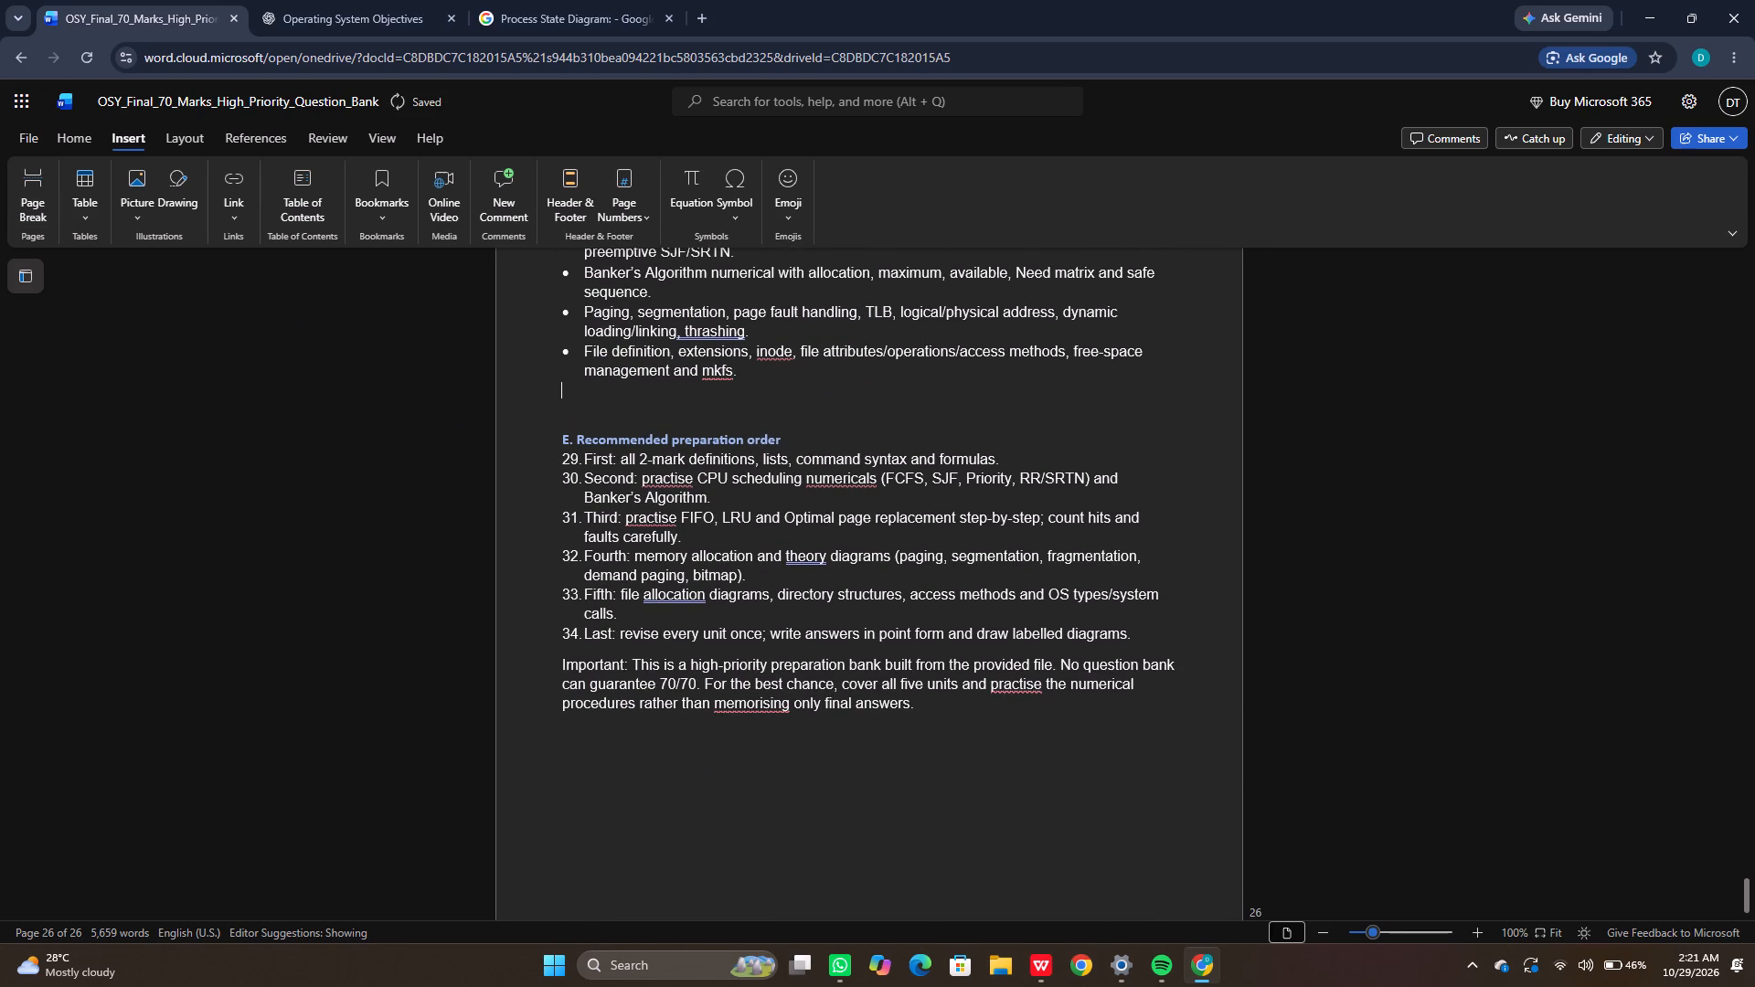
left_click(43, 196)
key("BackSpace")
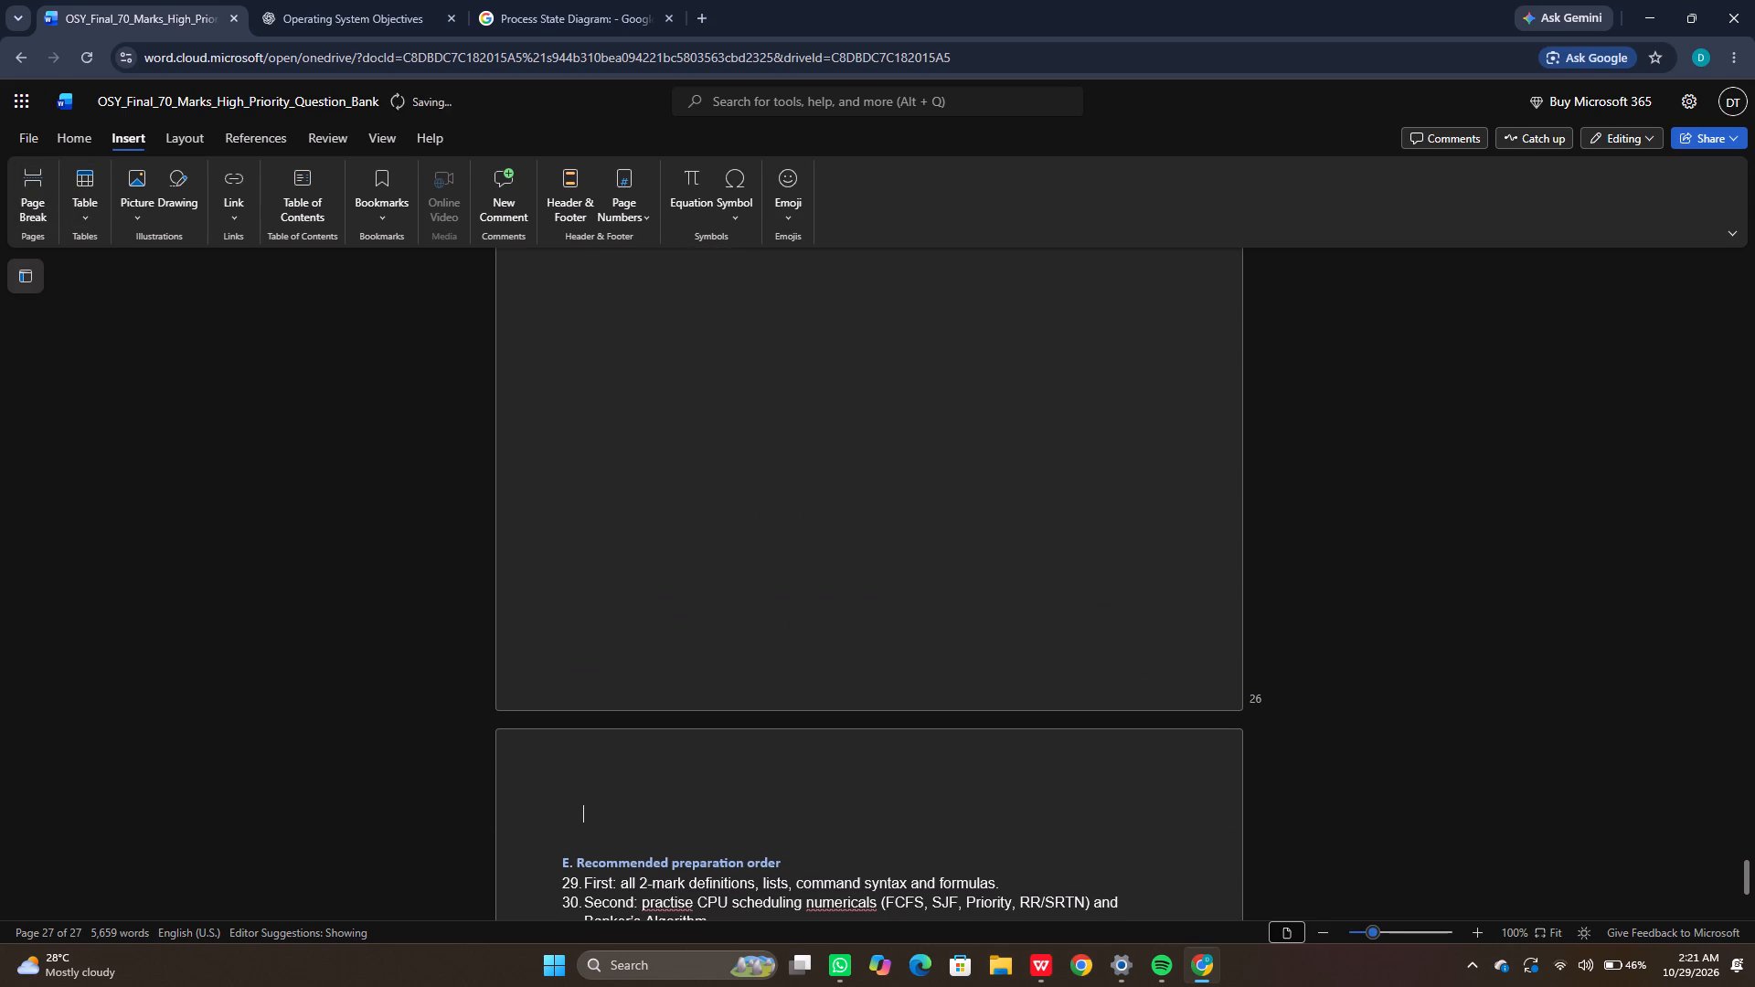
scroll(716, 701, "up", 8)
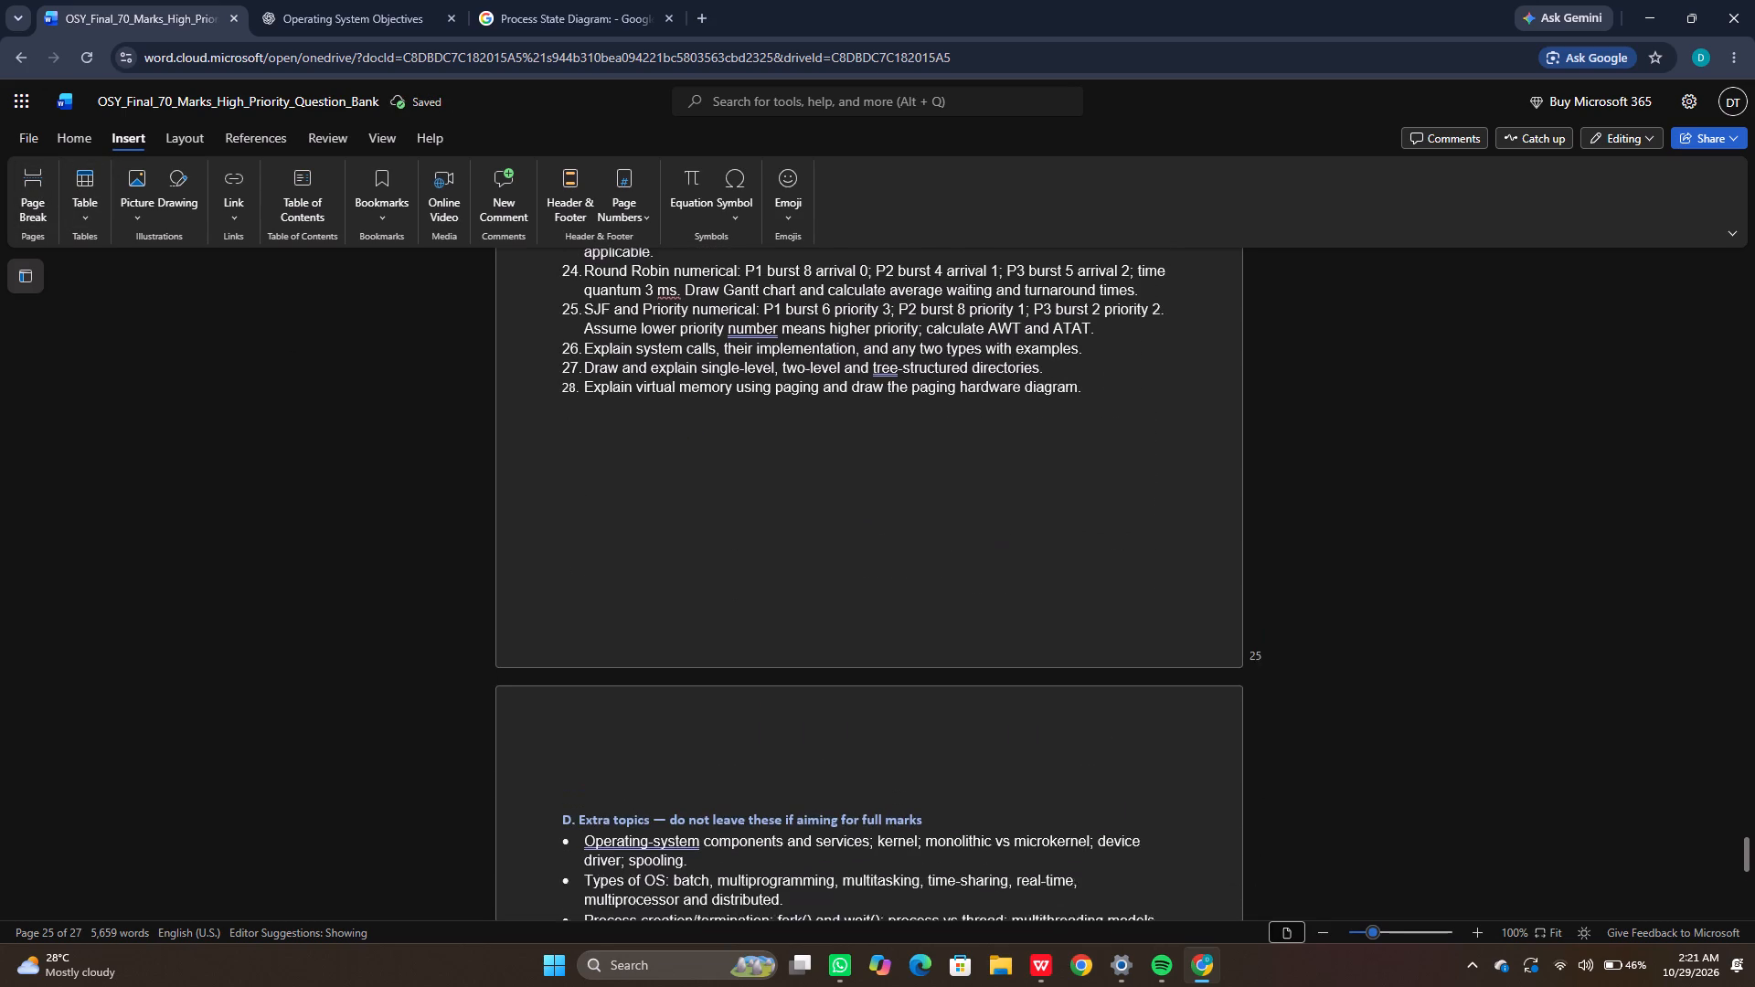
scroll(716, 701, "up", 7)
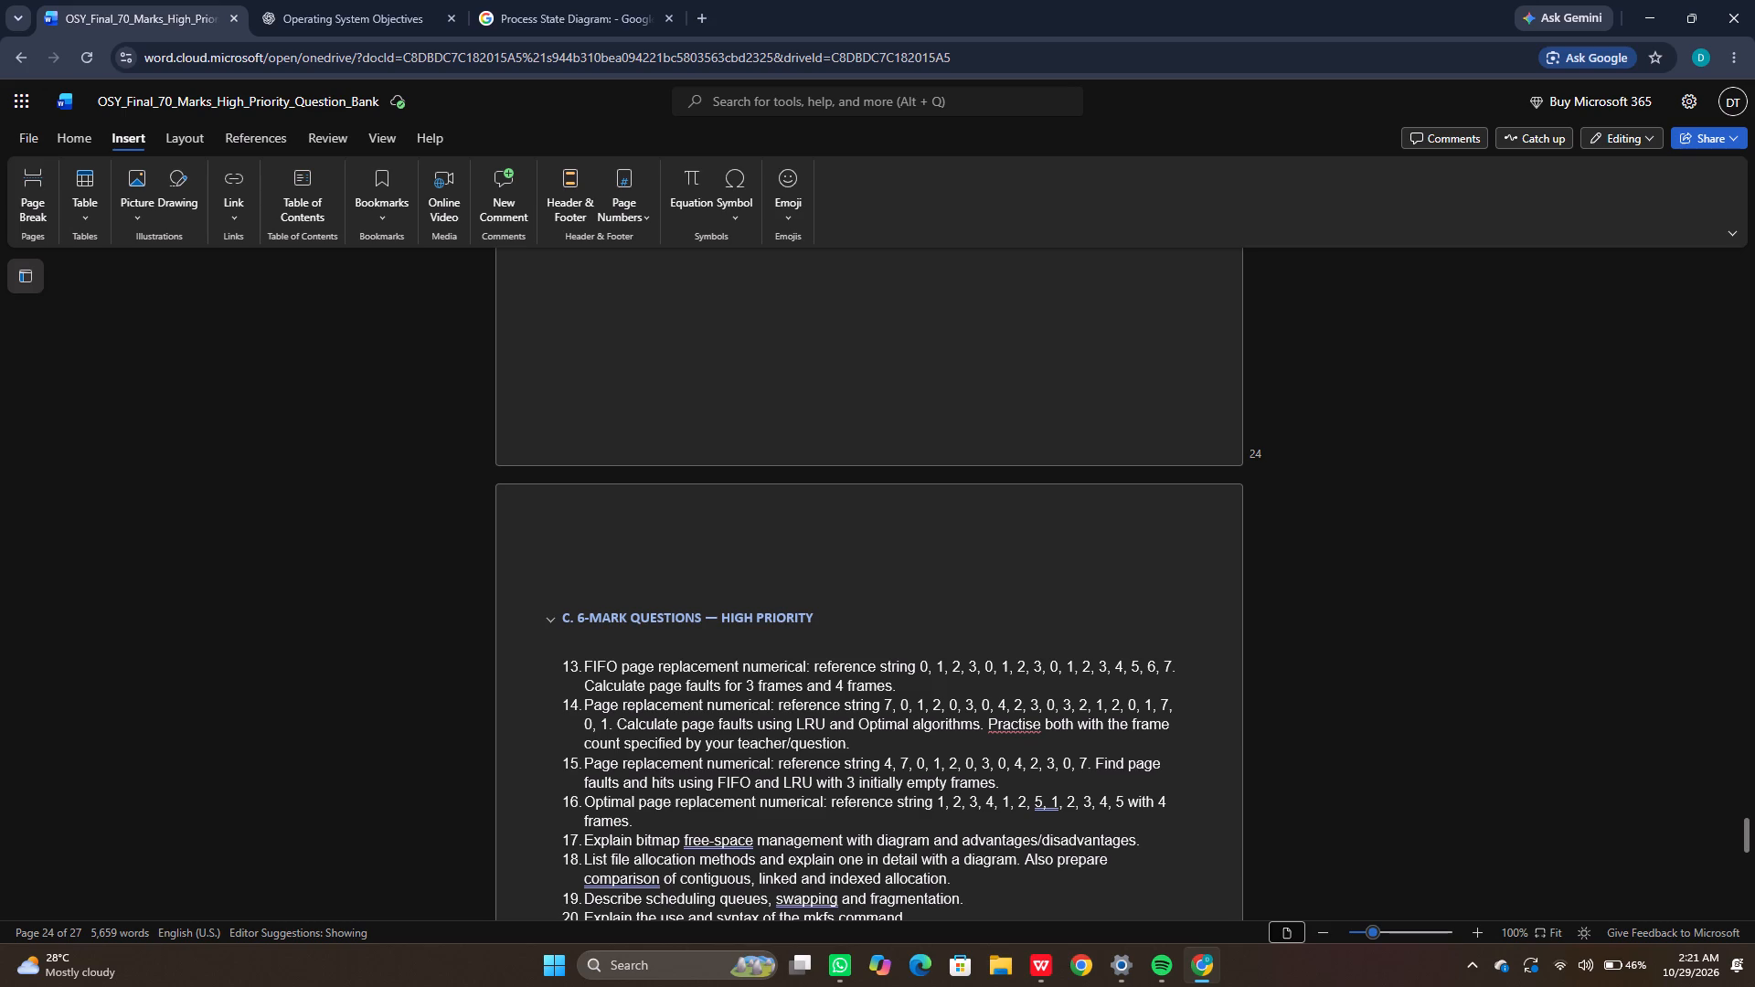
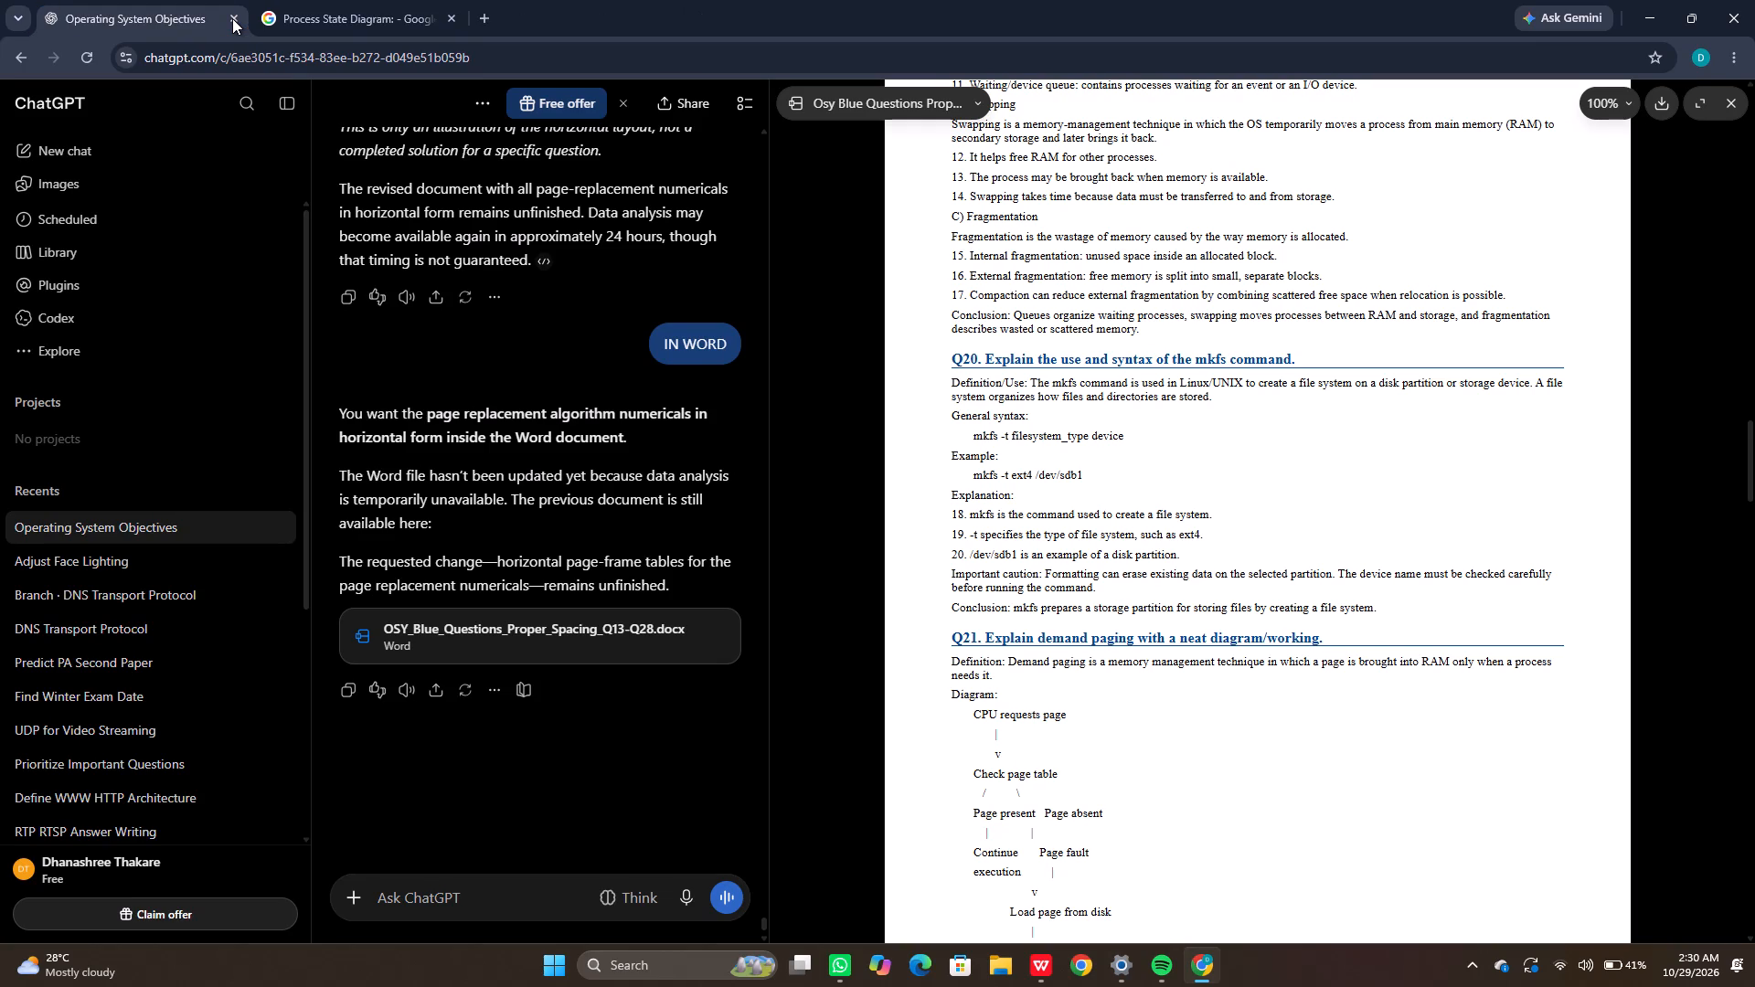
left_click(472, 10)
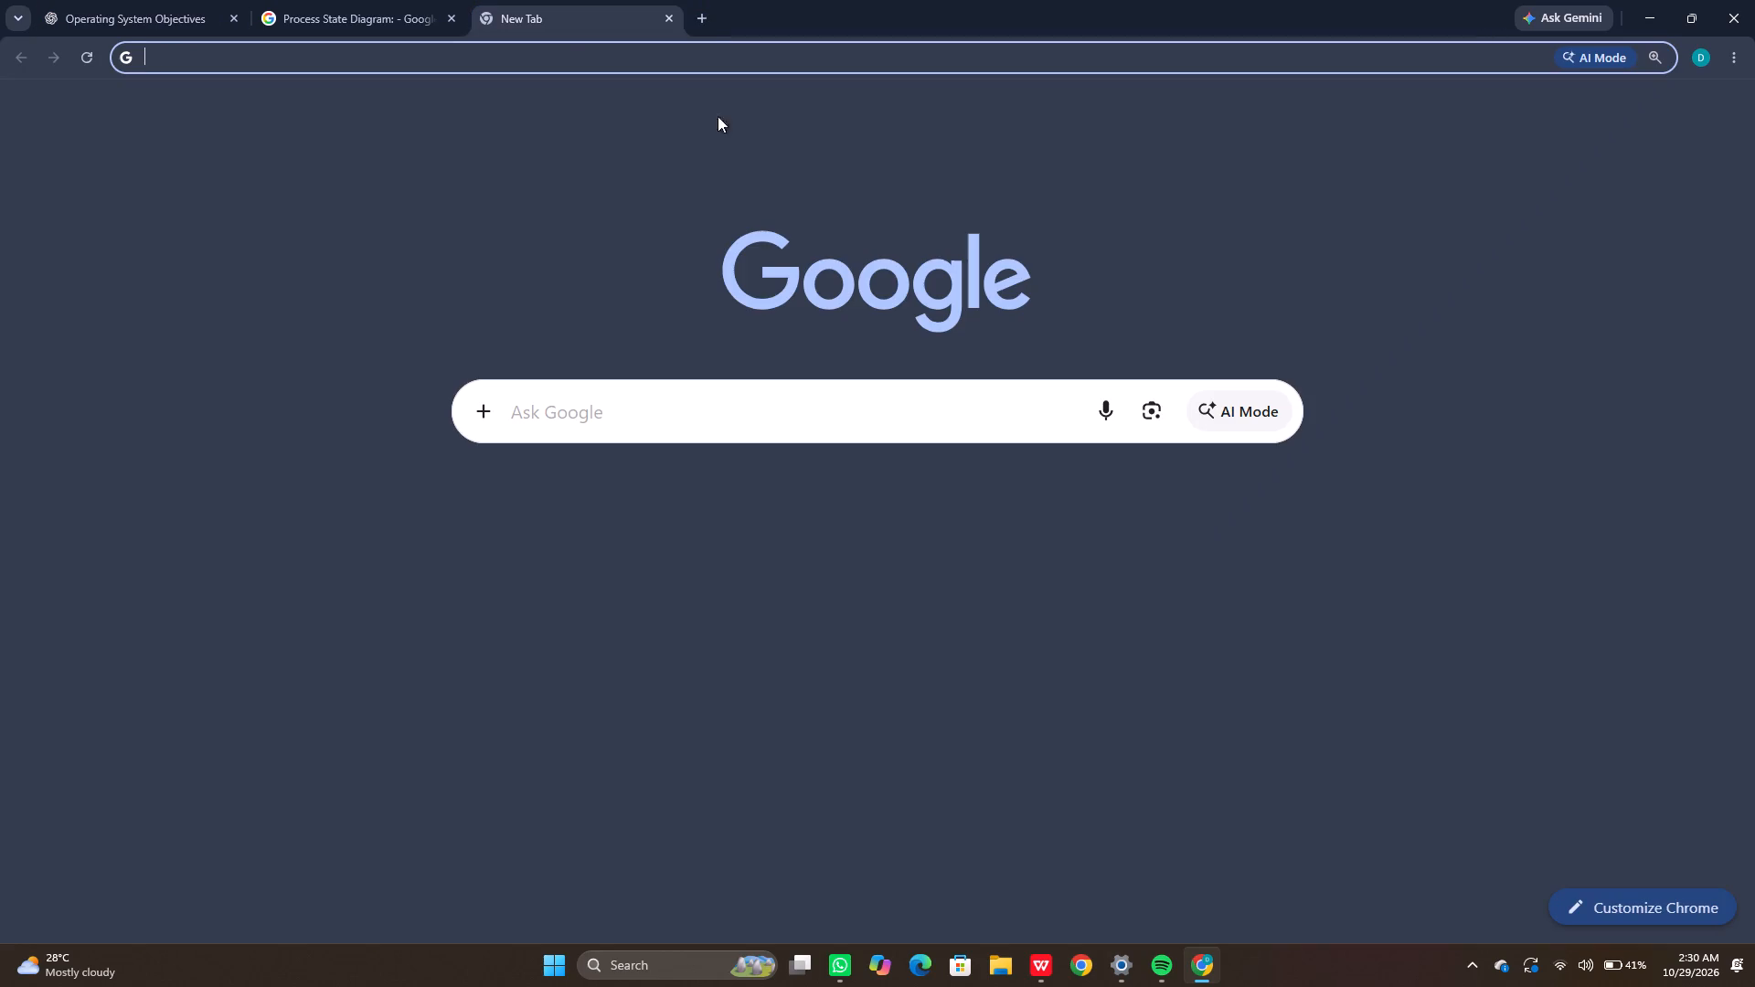
left_click(1007, 599)
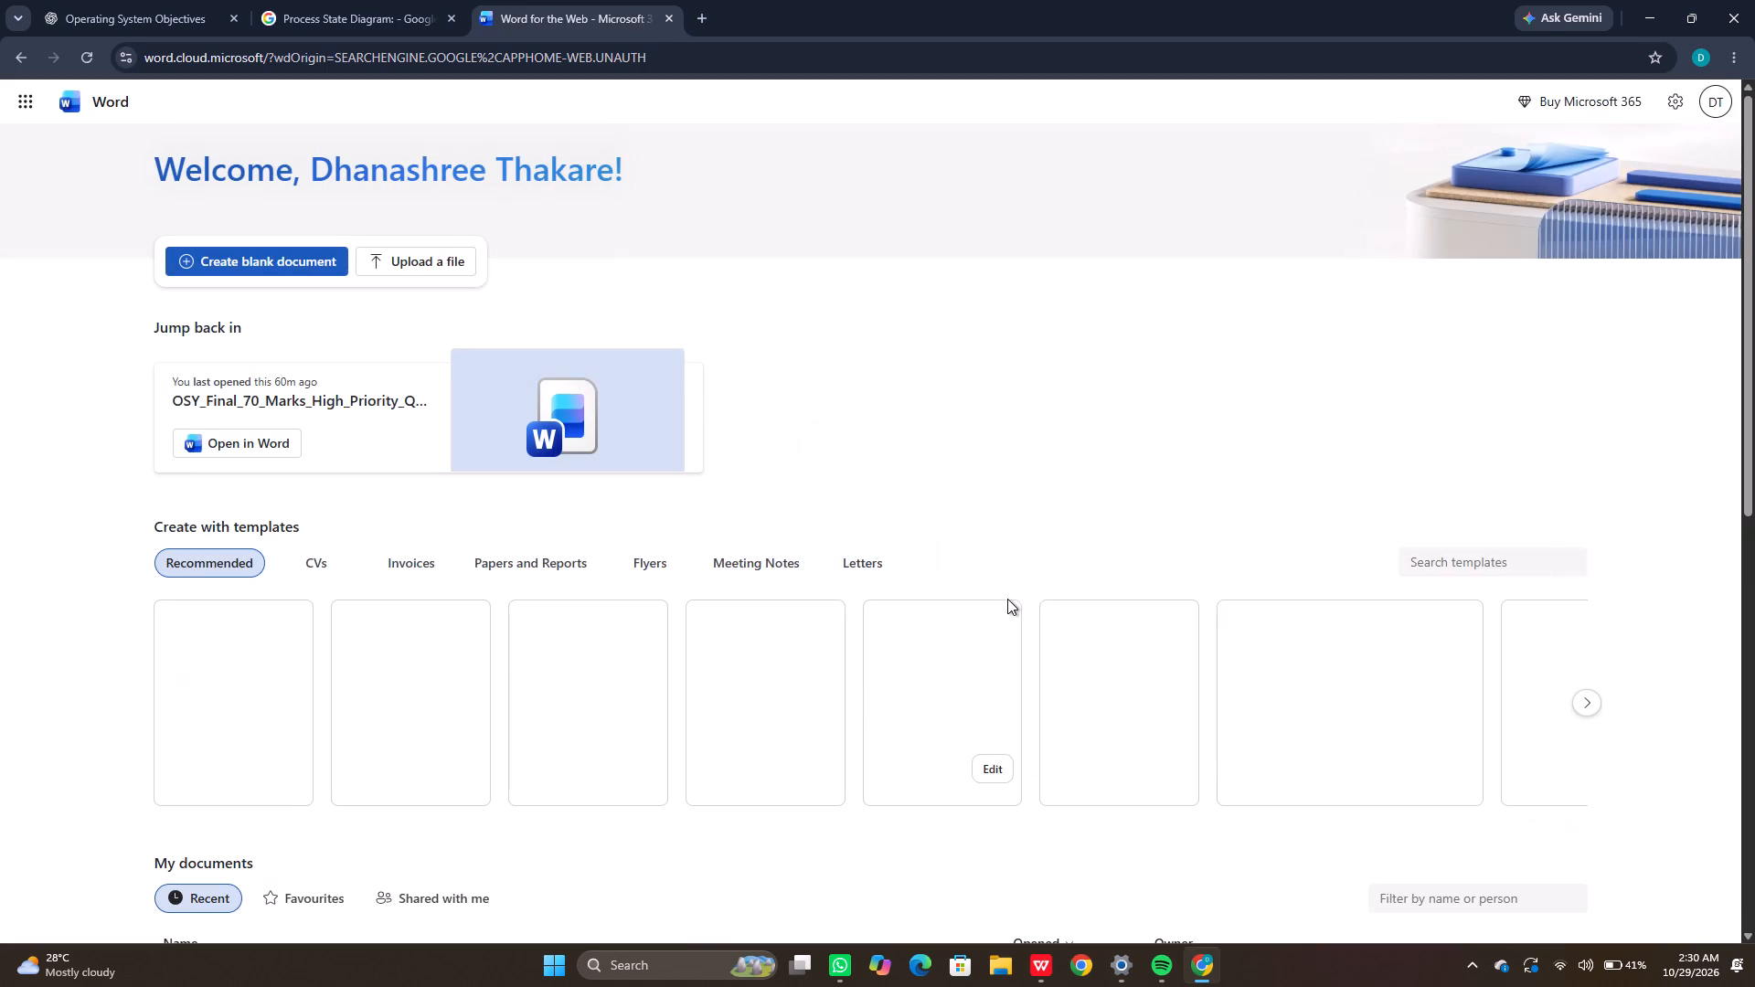
left_click(243, 439)
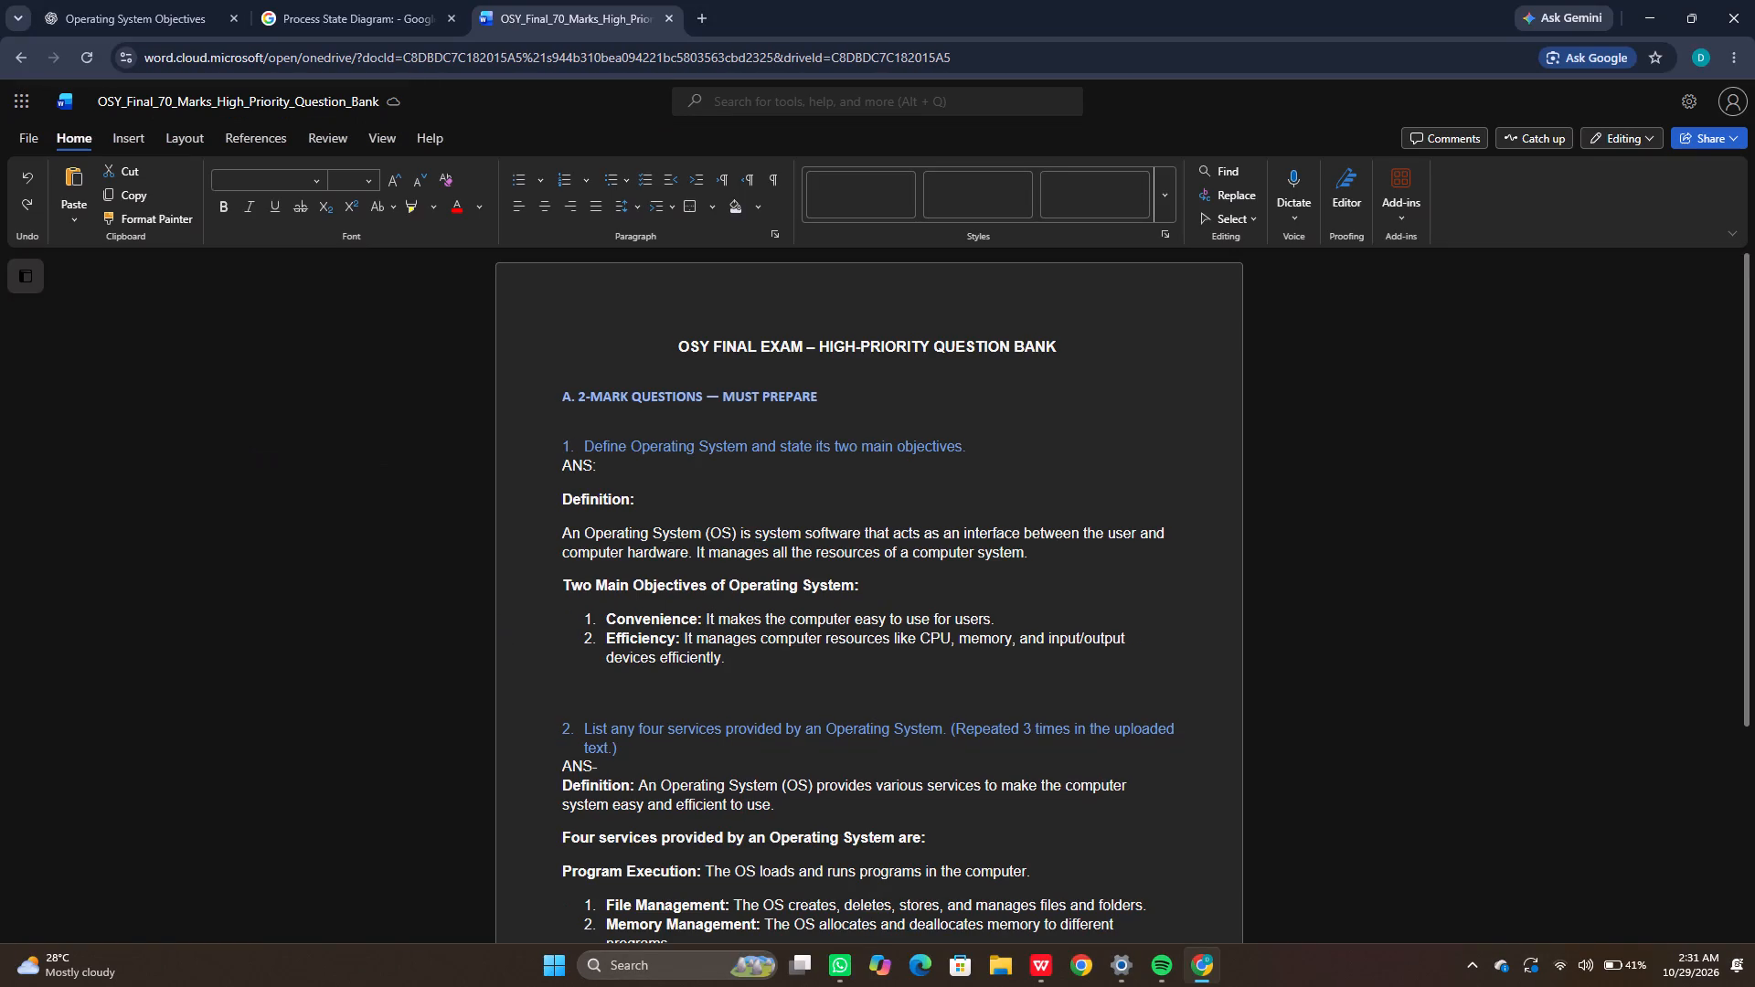
Delete the unanswered questions 13 to 28 listed under the heading "C. 6-MARK QUESTIONS — HIGH PRIORITY".
scroll(778, 819, "down", 18)
scroll(778, 819, "down", 14)
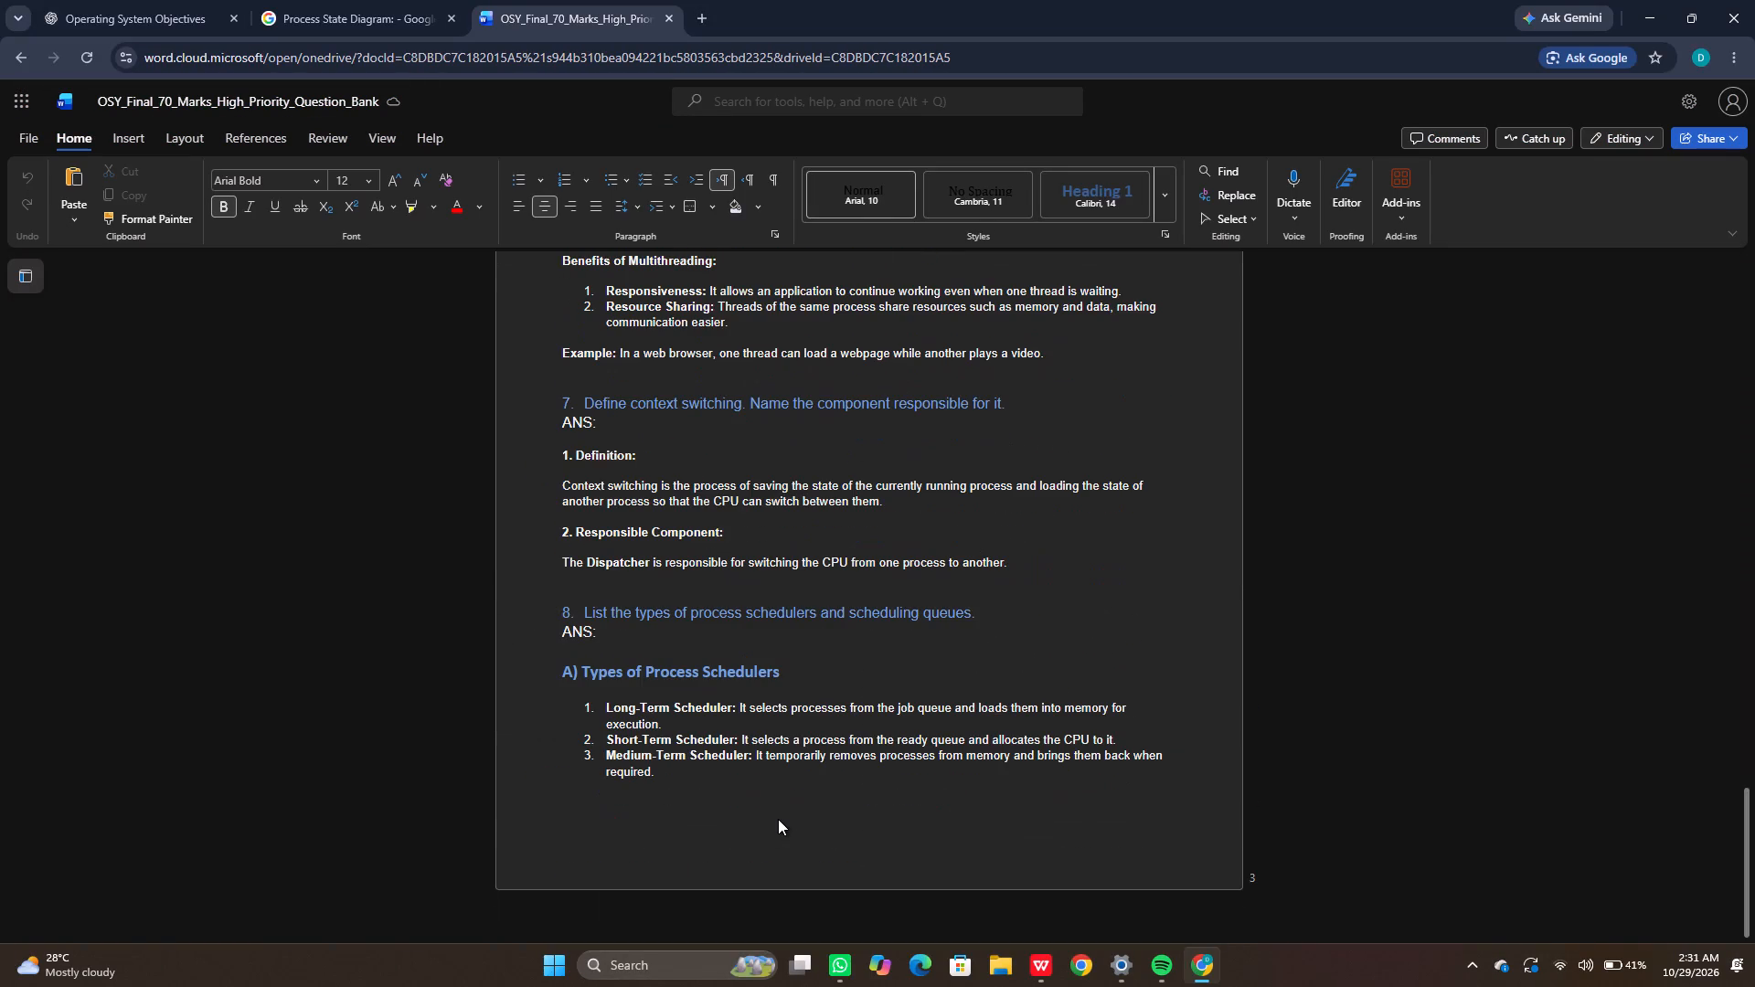
scroll(778, 819, "down", 20)
scroll(778, 819, "down", 20)
scroll(778, 819, "down", 8)
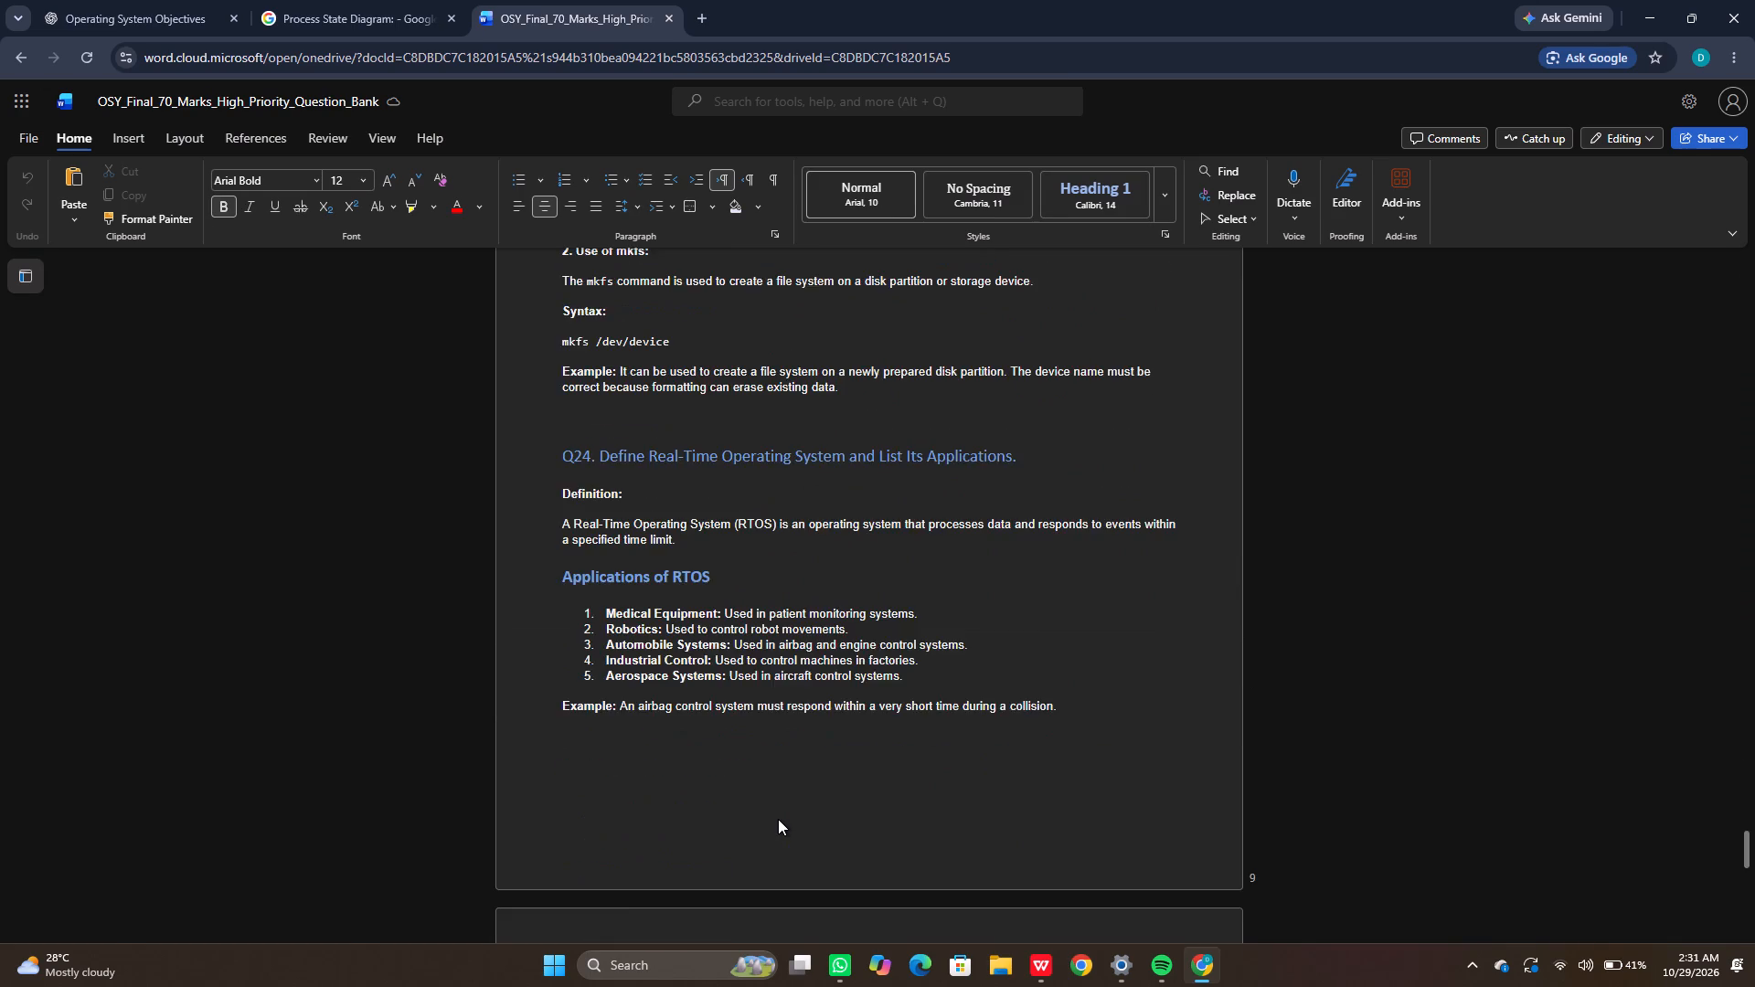
scroll(778, 819, "down", 20)
scroll(778, 819, "down", 16)
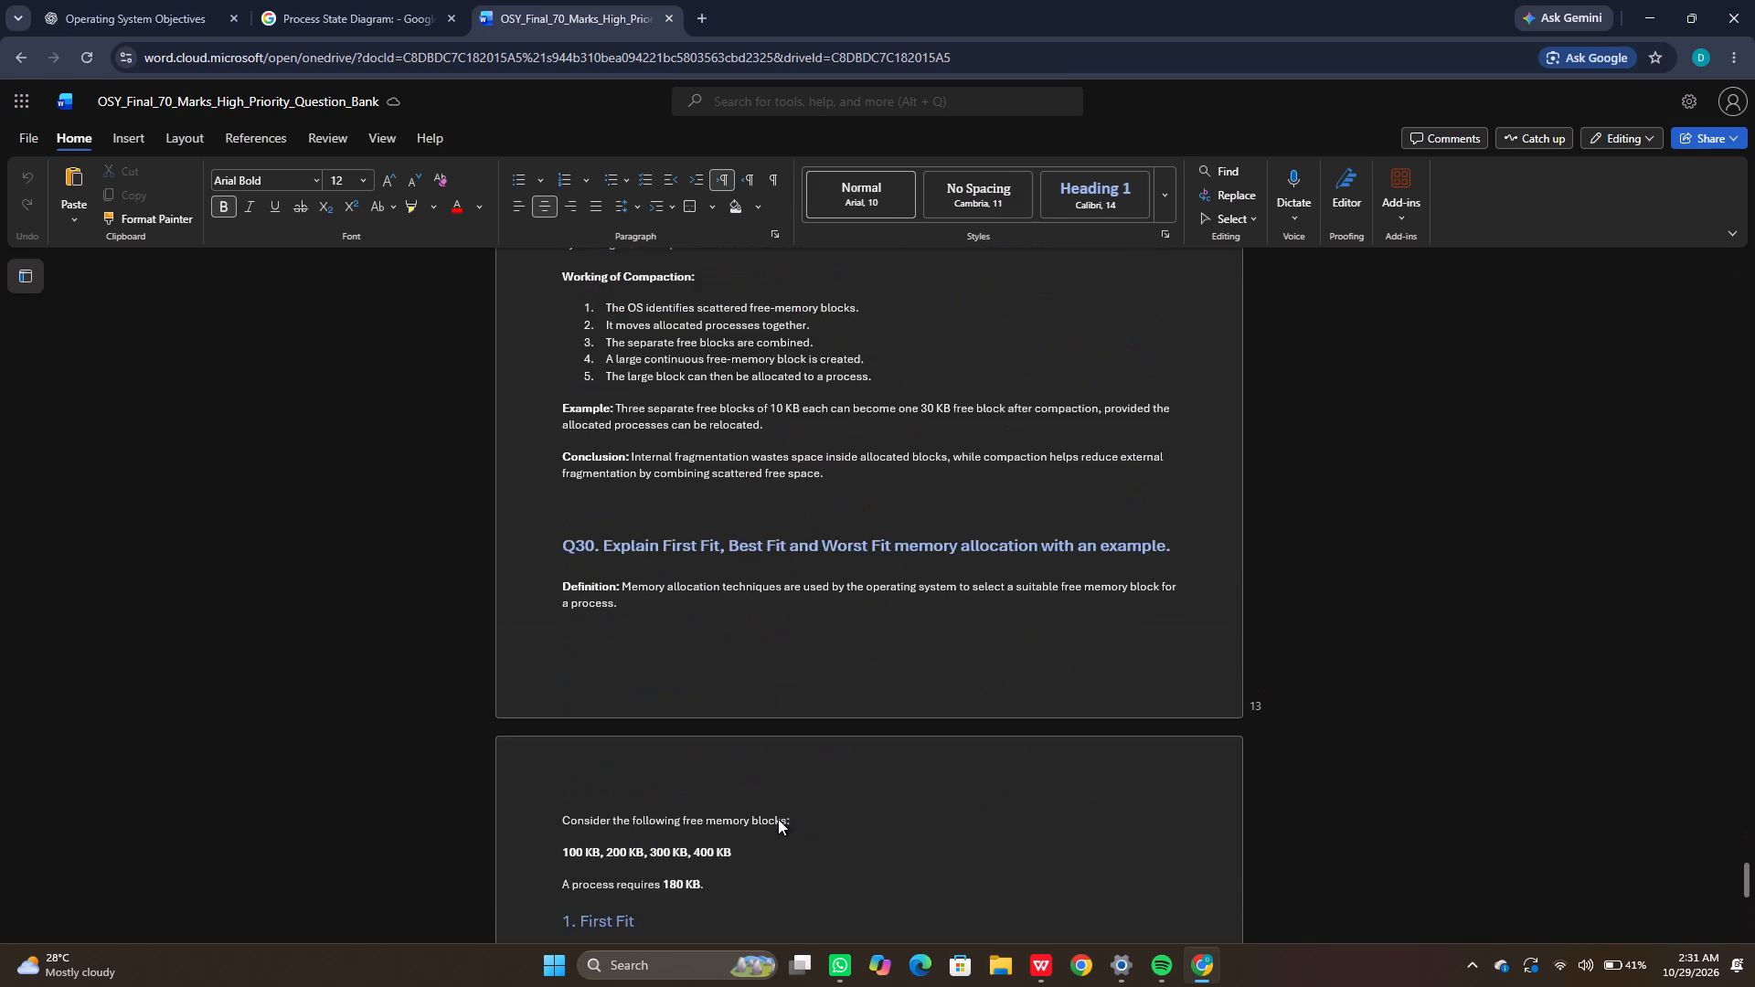
scroll(778, 819, "down", 7)
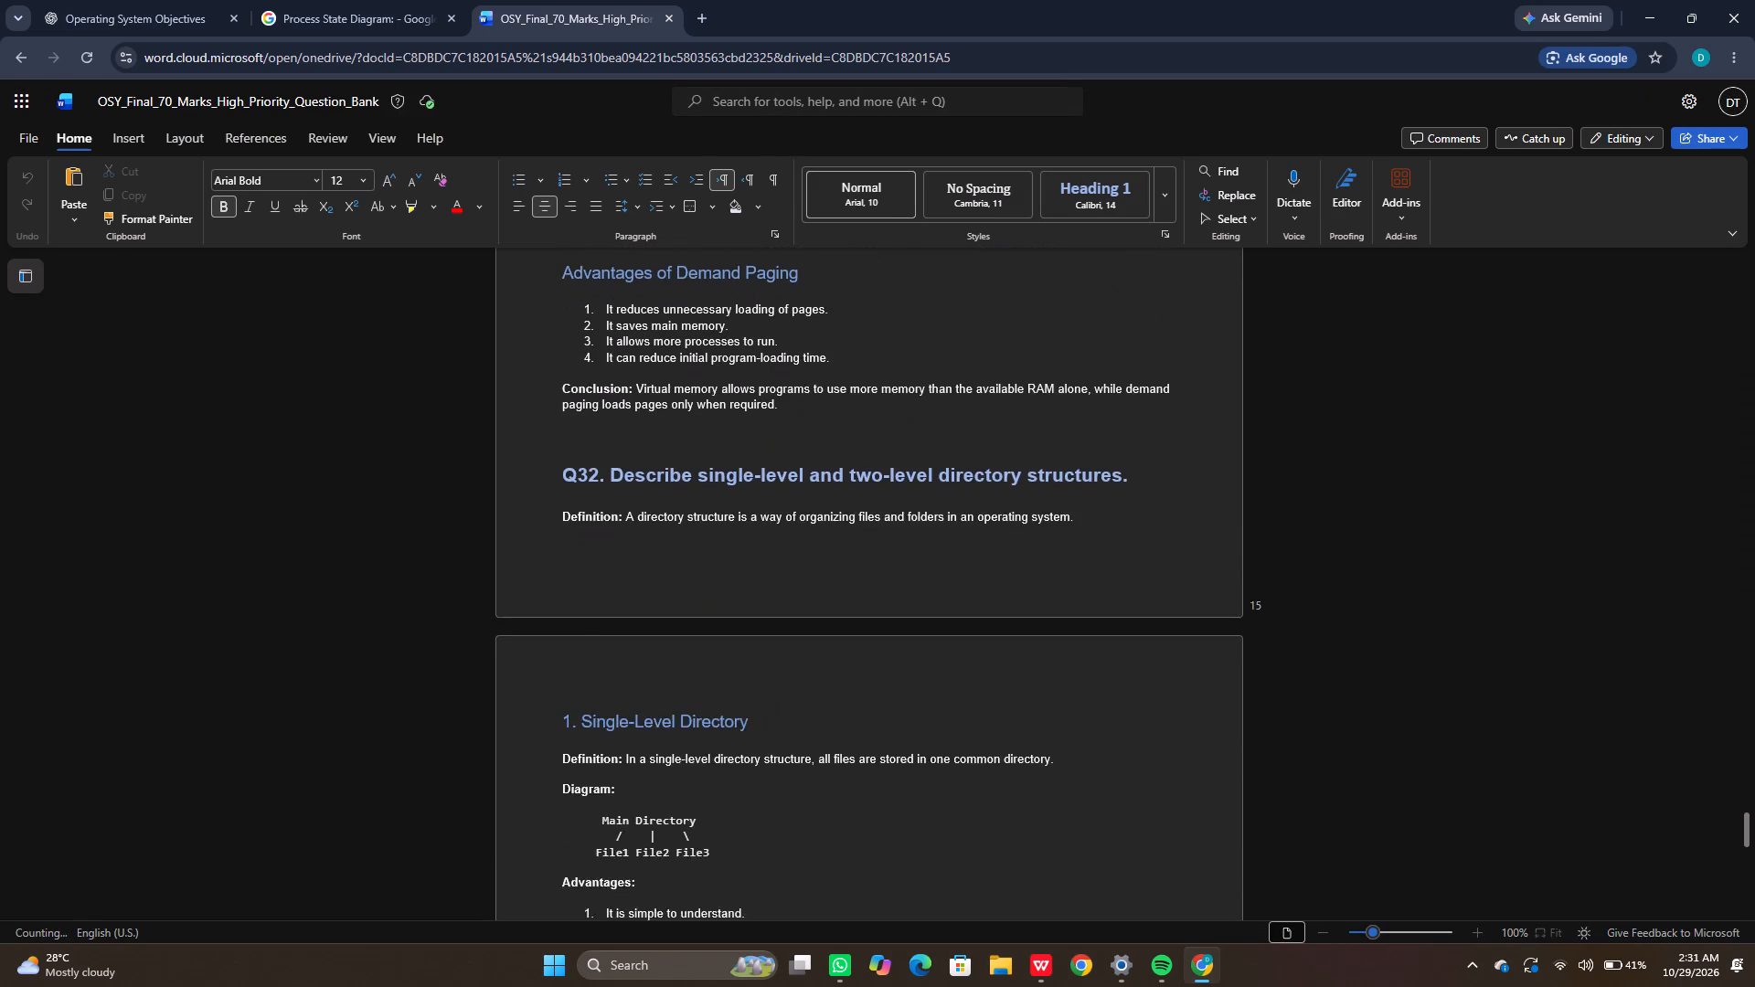
scroll(778, 819, "down", 12)
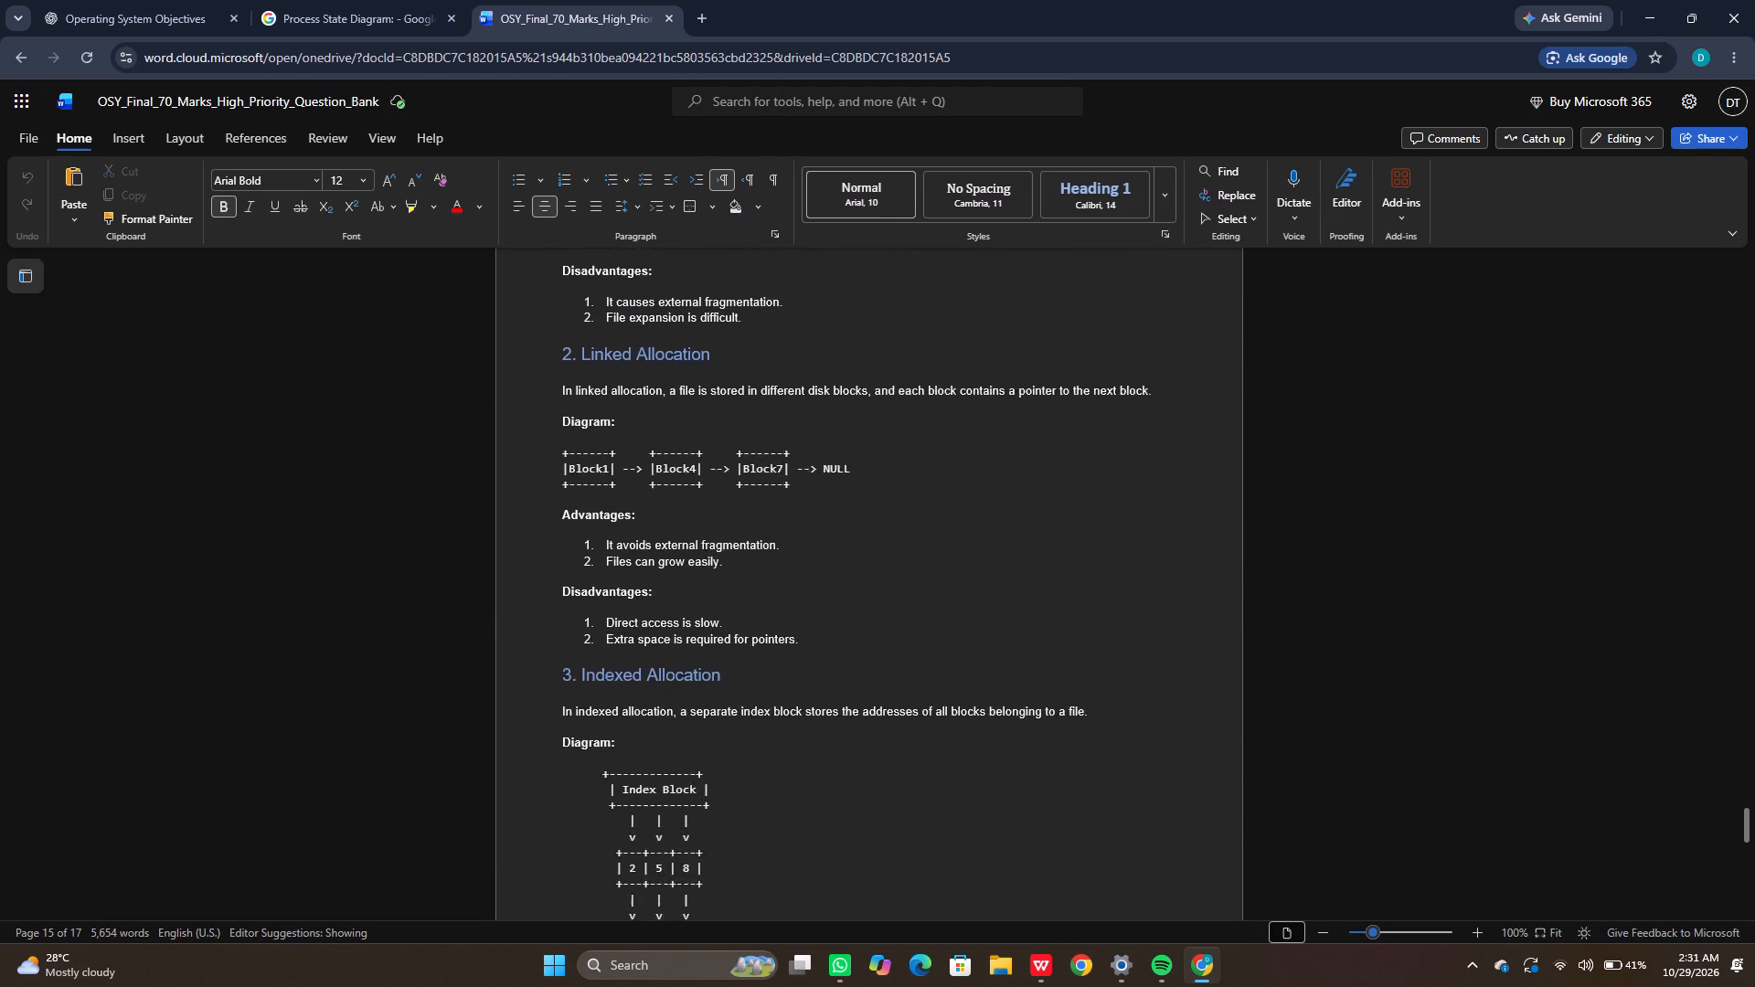
scroll(778, 819, "down", 17)
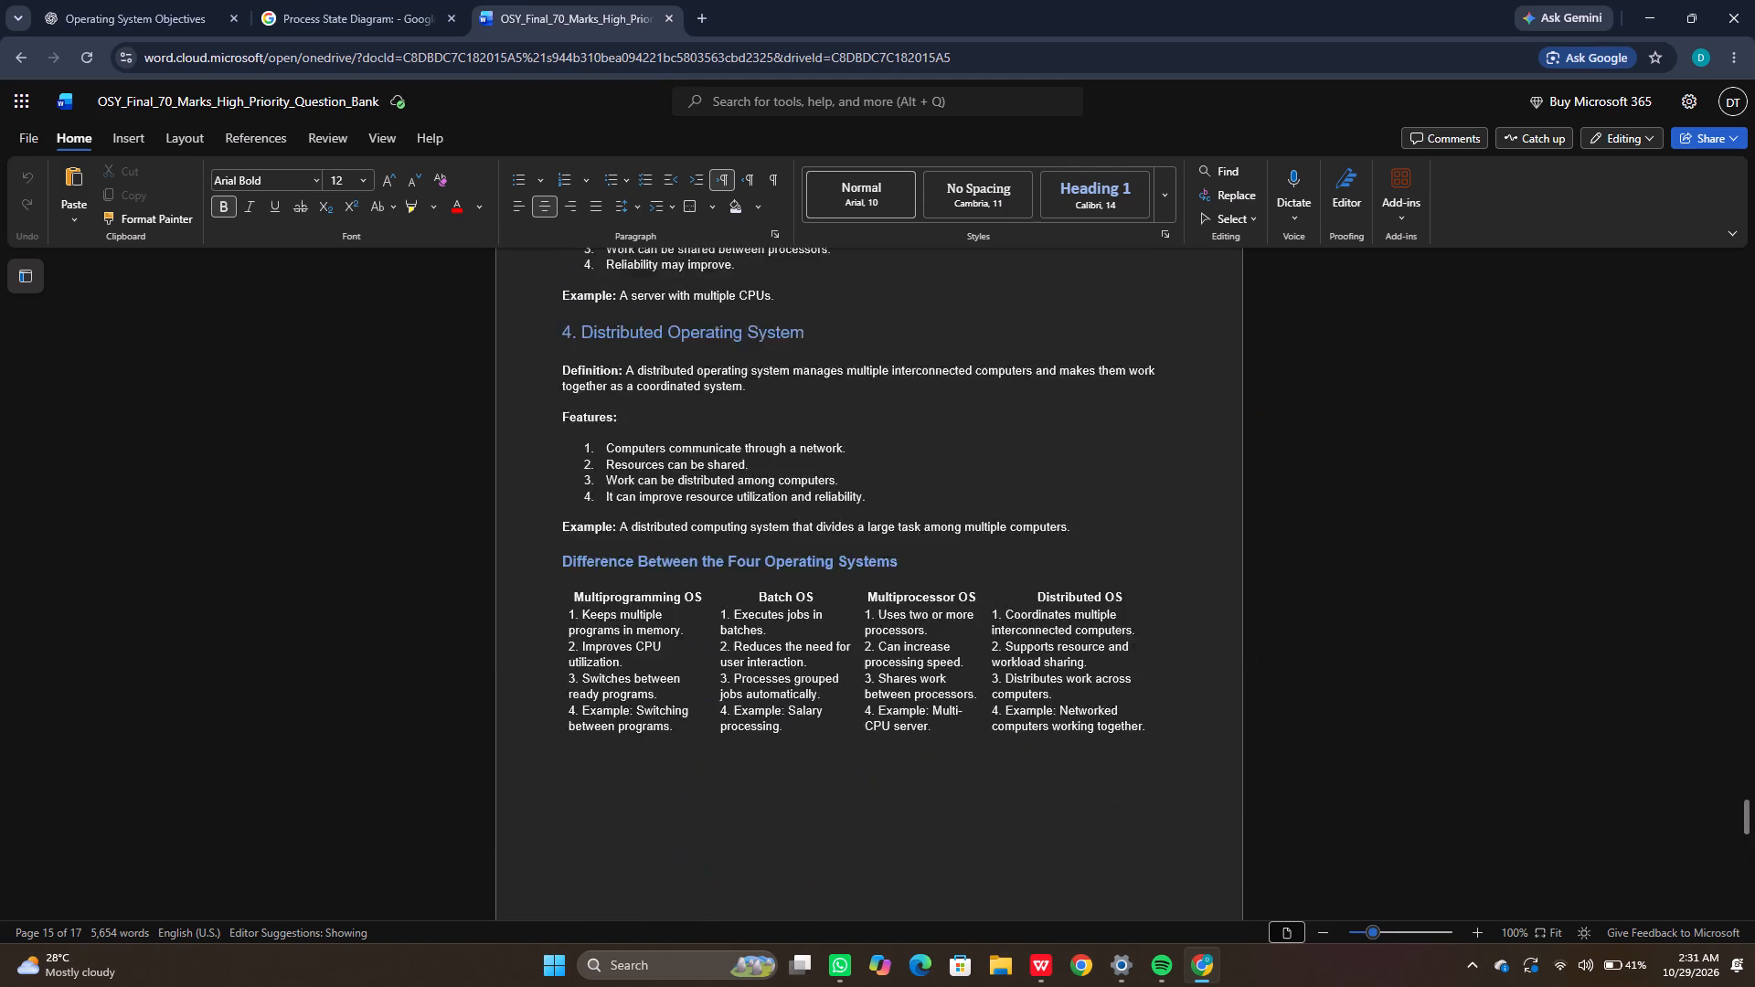
scroll(778, 819, "down", 5)
scroll(778, 819, "up", 2)
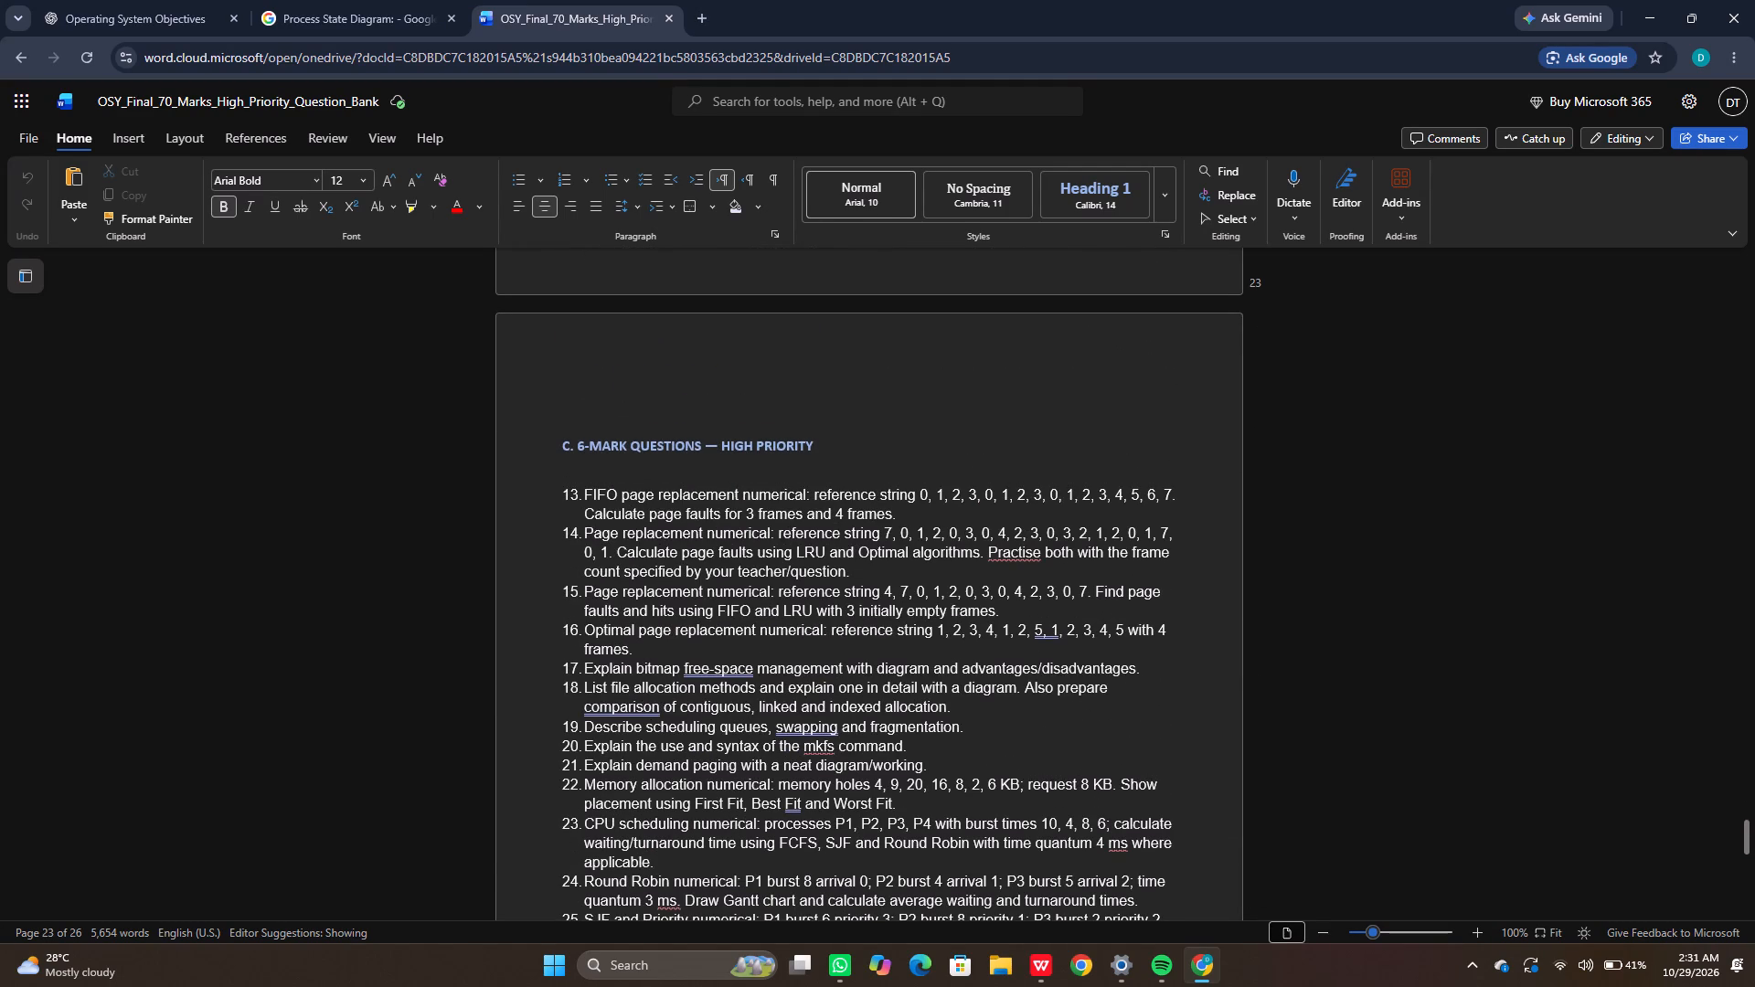
left_click_drag(565, 493, 755, 822)
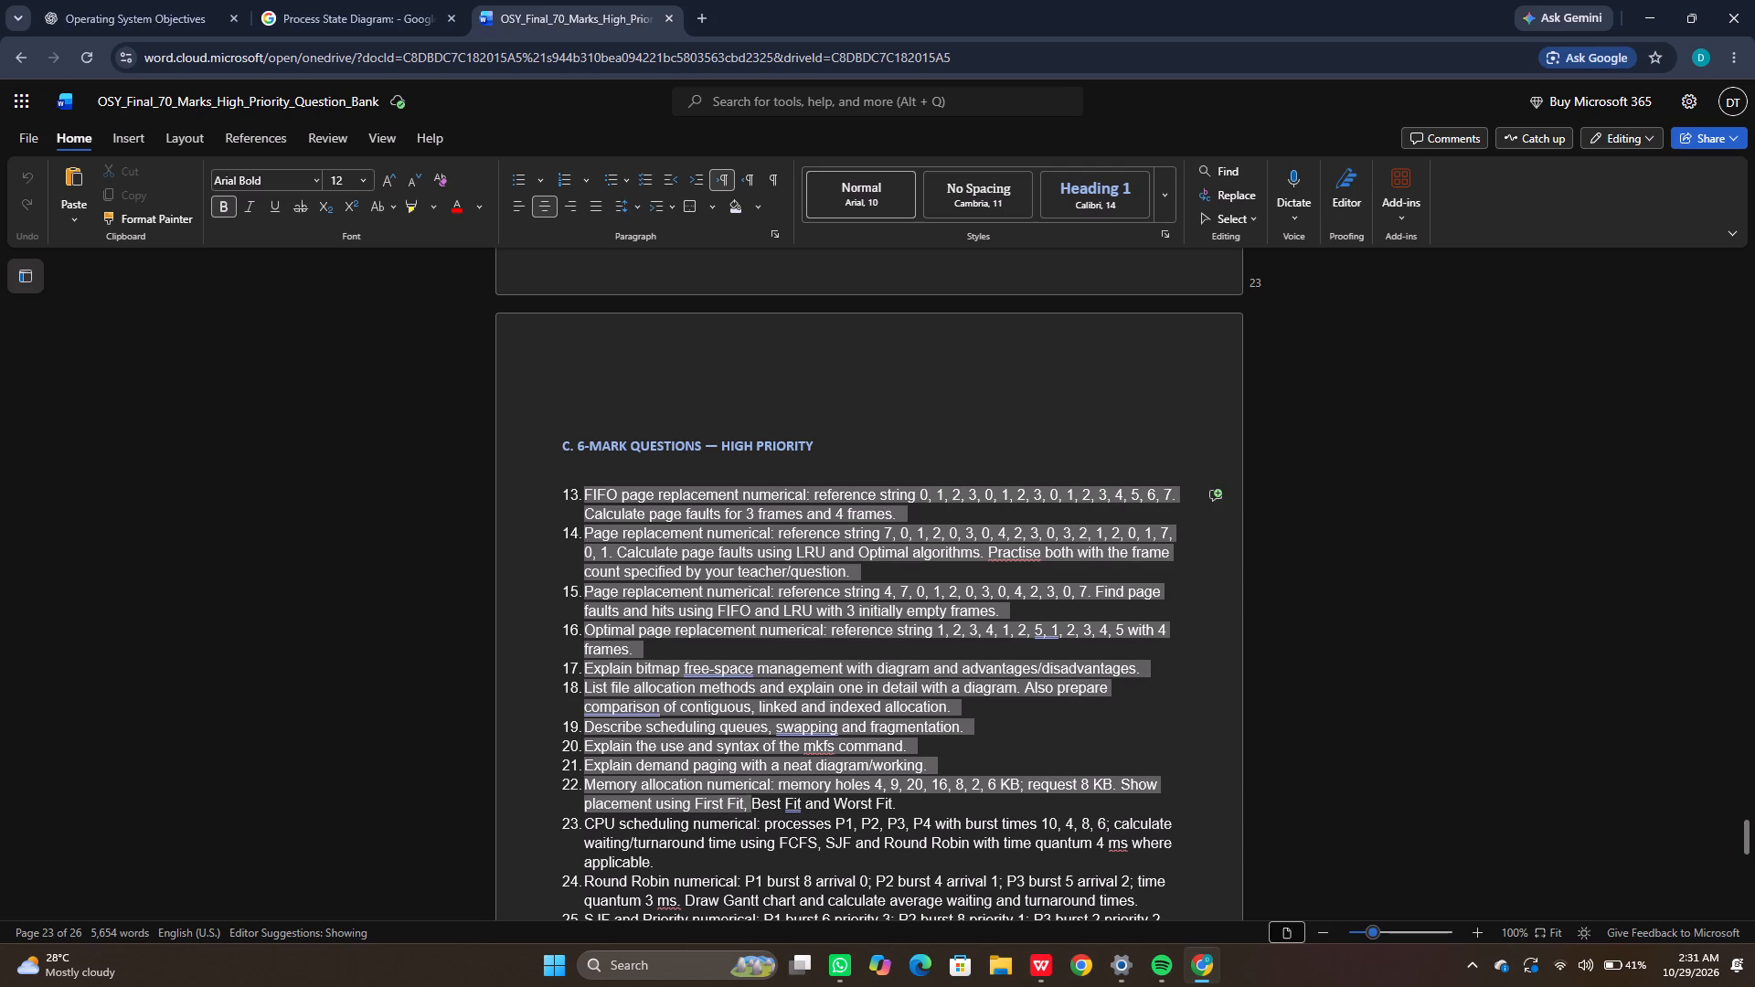
left_click_drag(755, 822, 1057, 837)
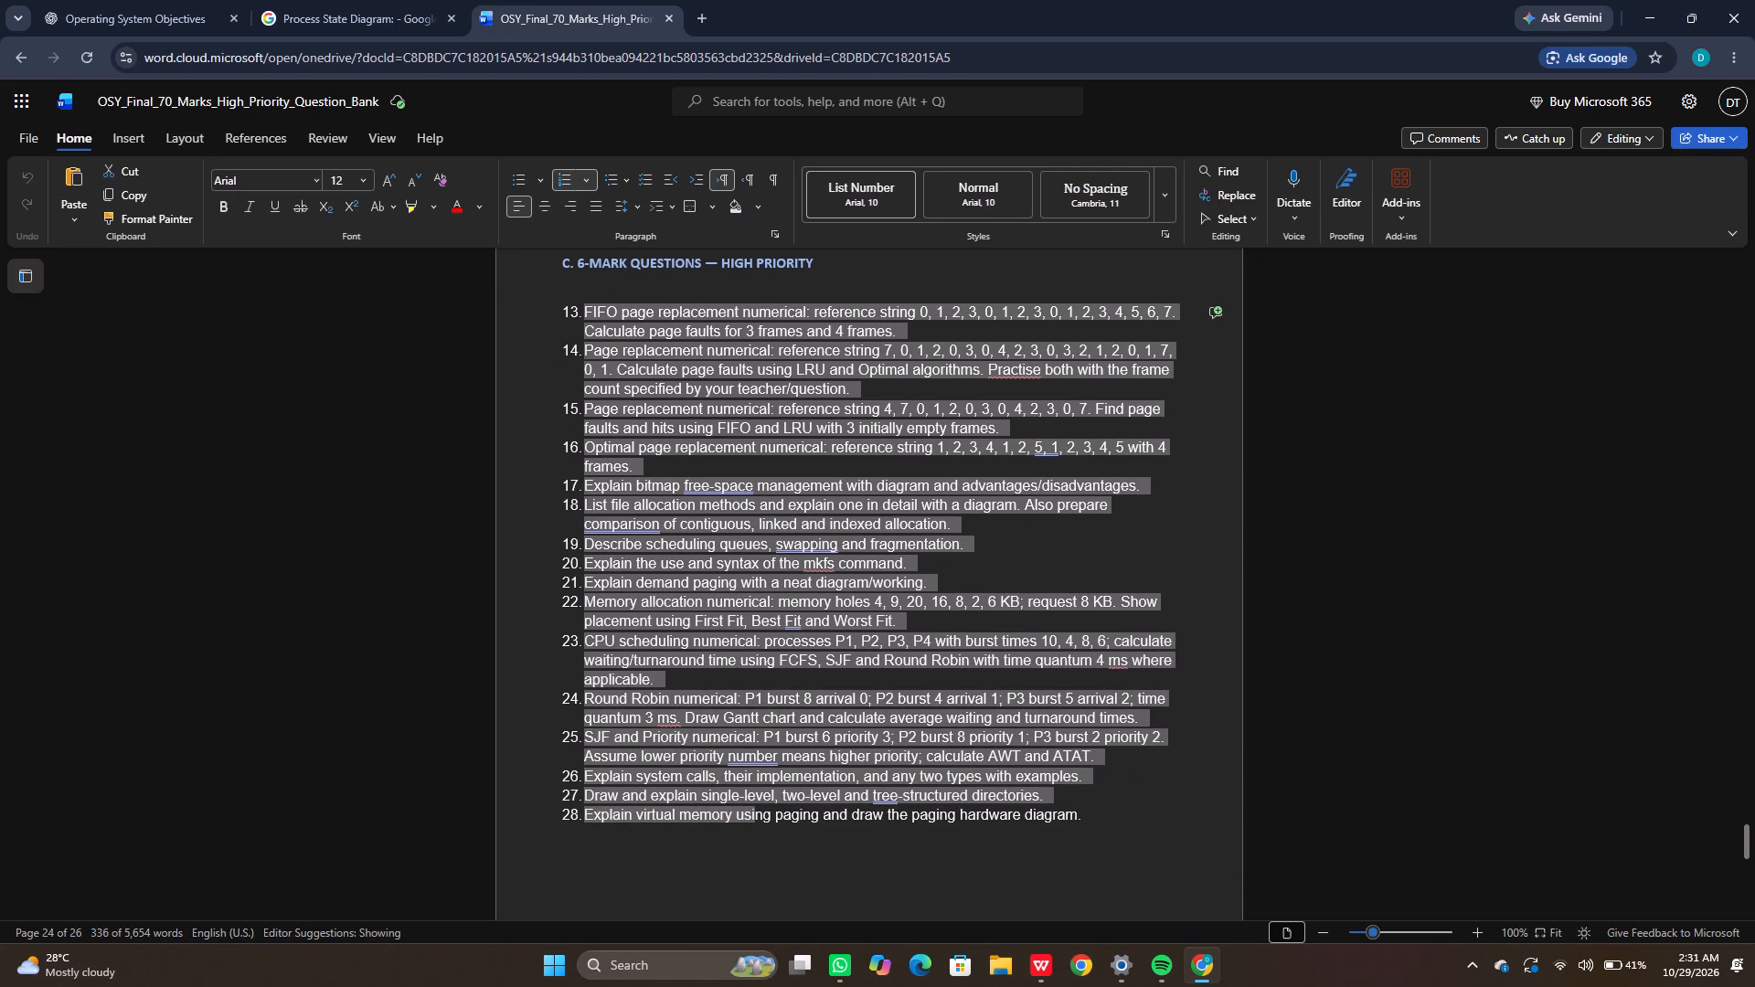
left_click_drag(1057, 837, 1161, 820)
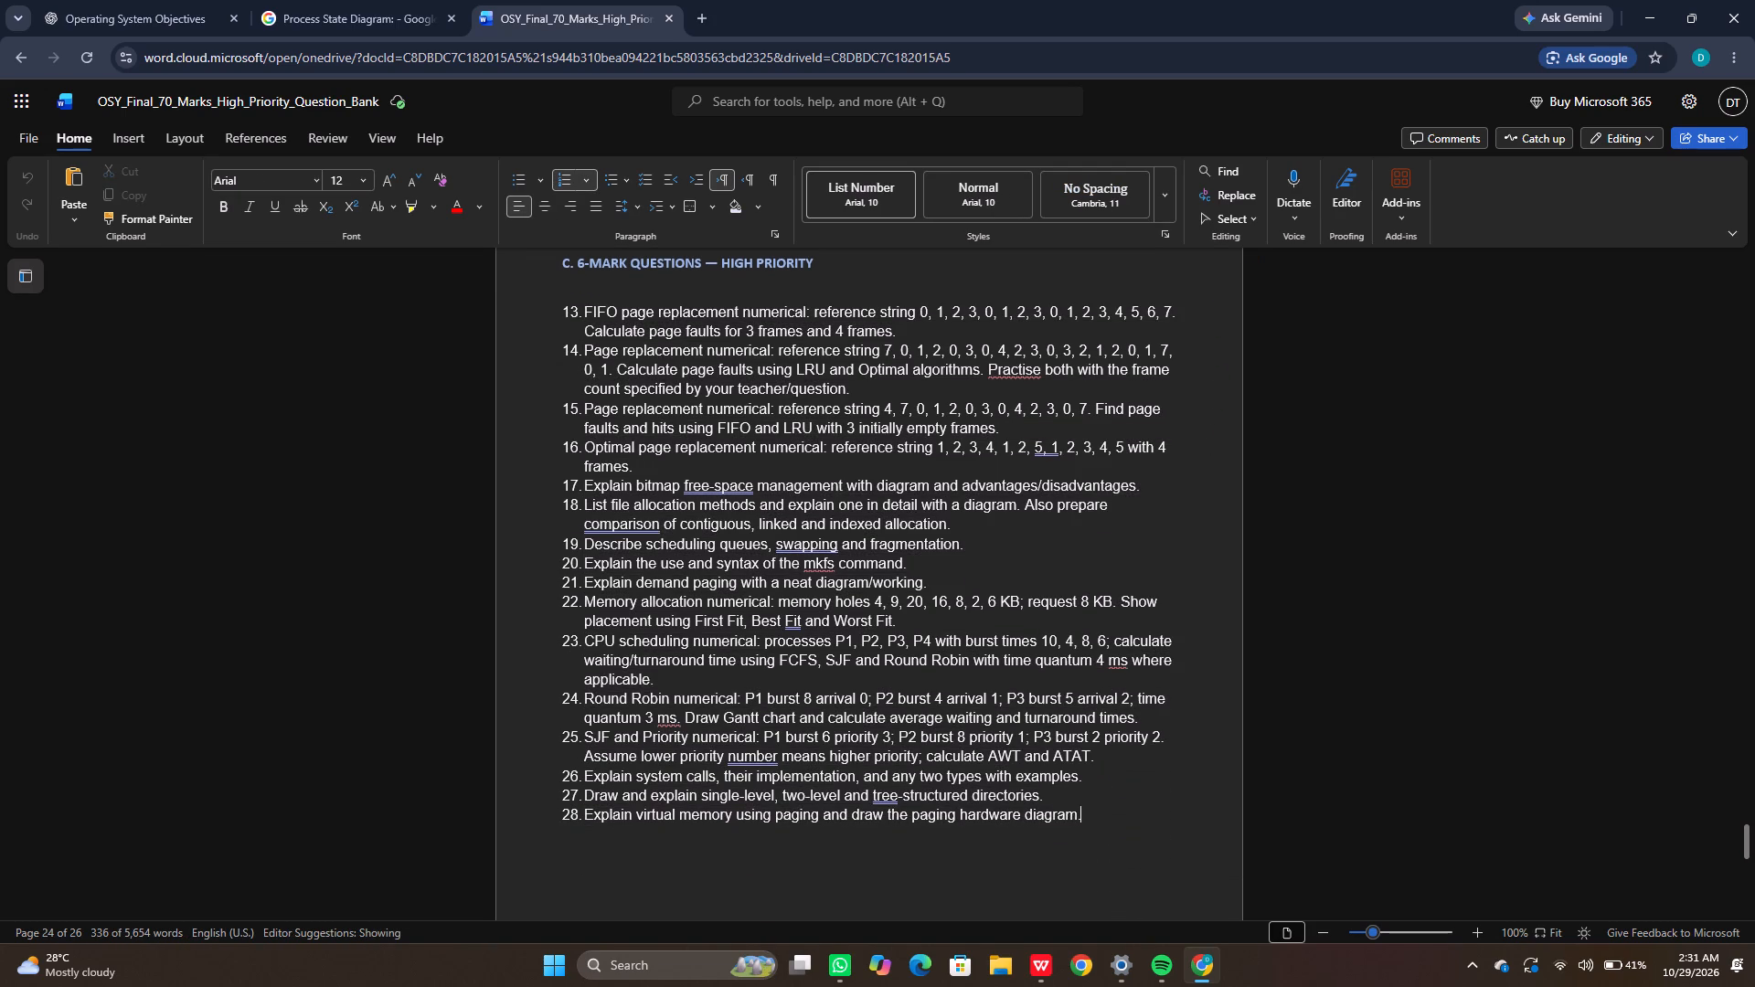
left_click_drag(1131, 820, 565, 348)
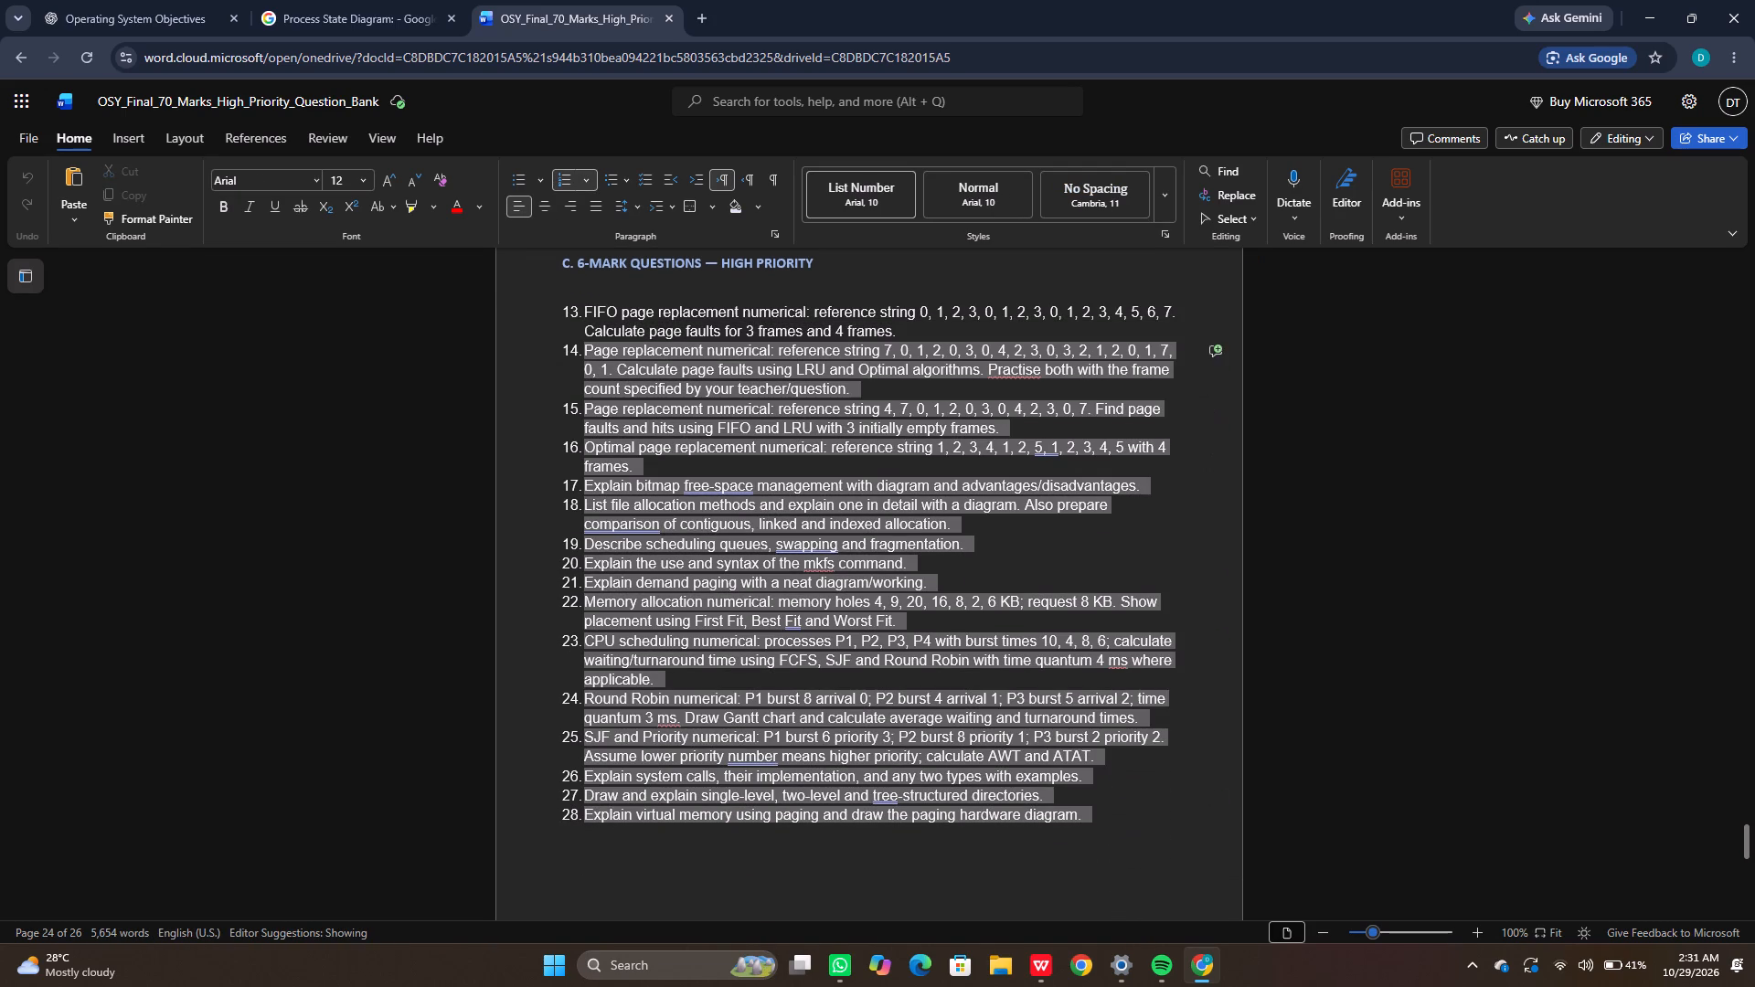
left_click_drag(565, 348, 582, 421)
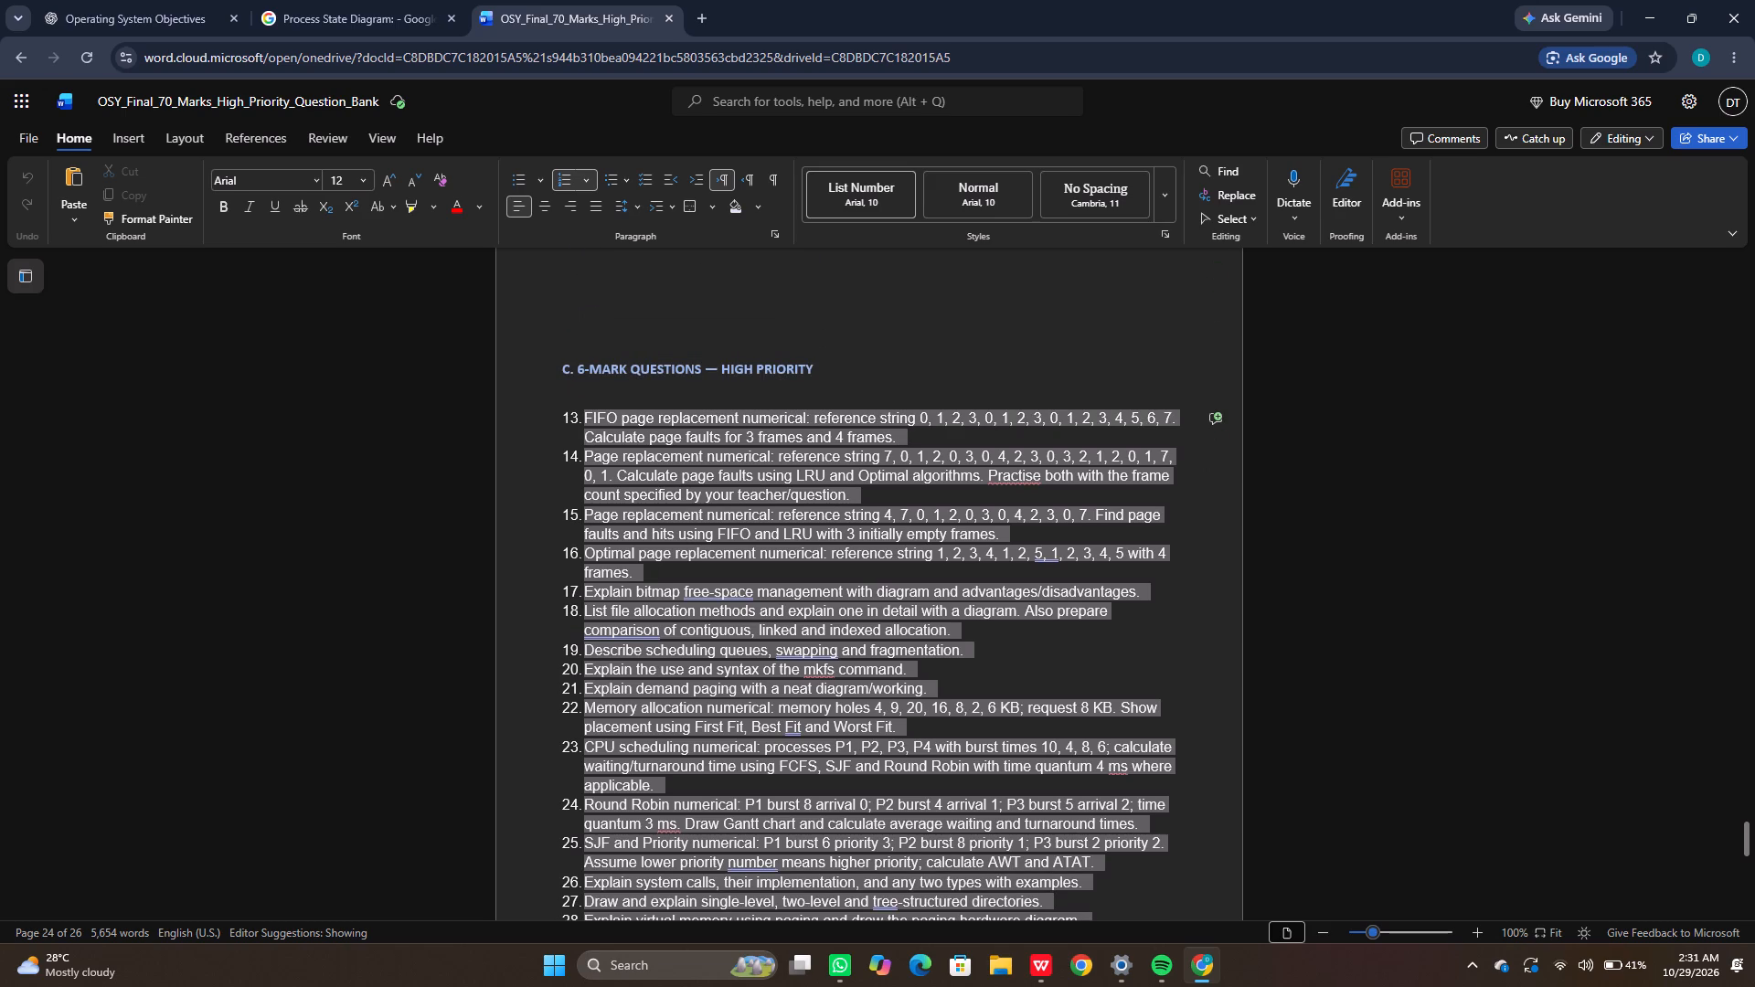
key("BackSpace")
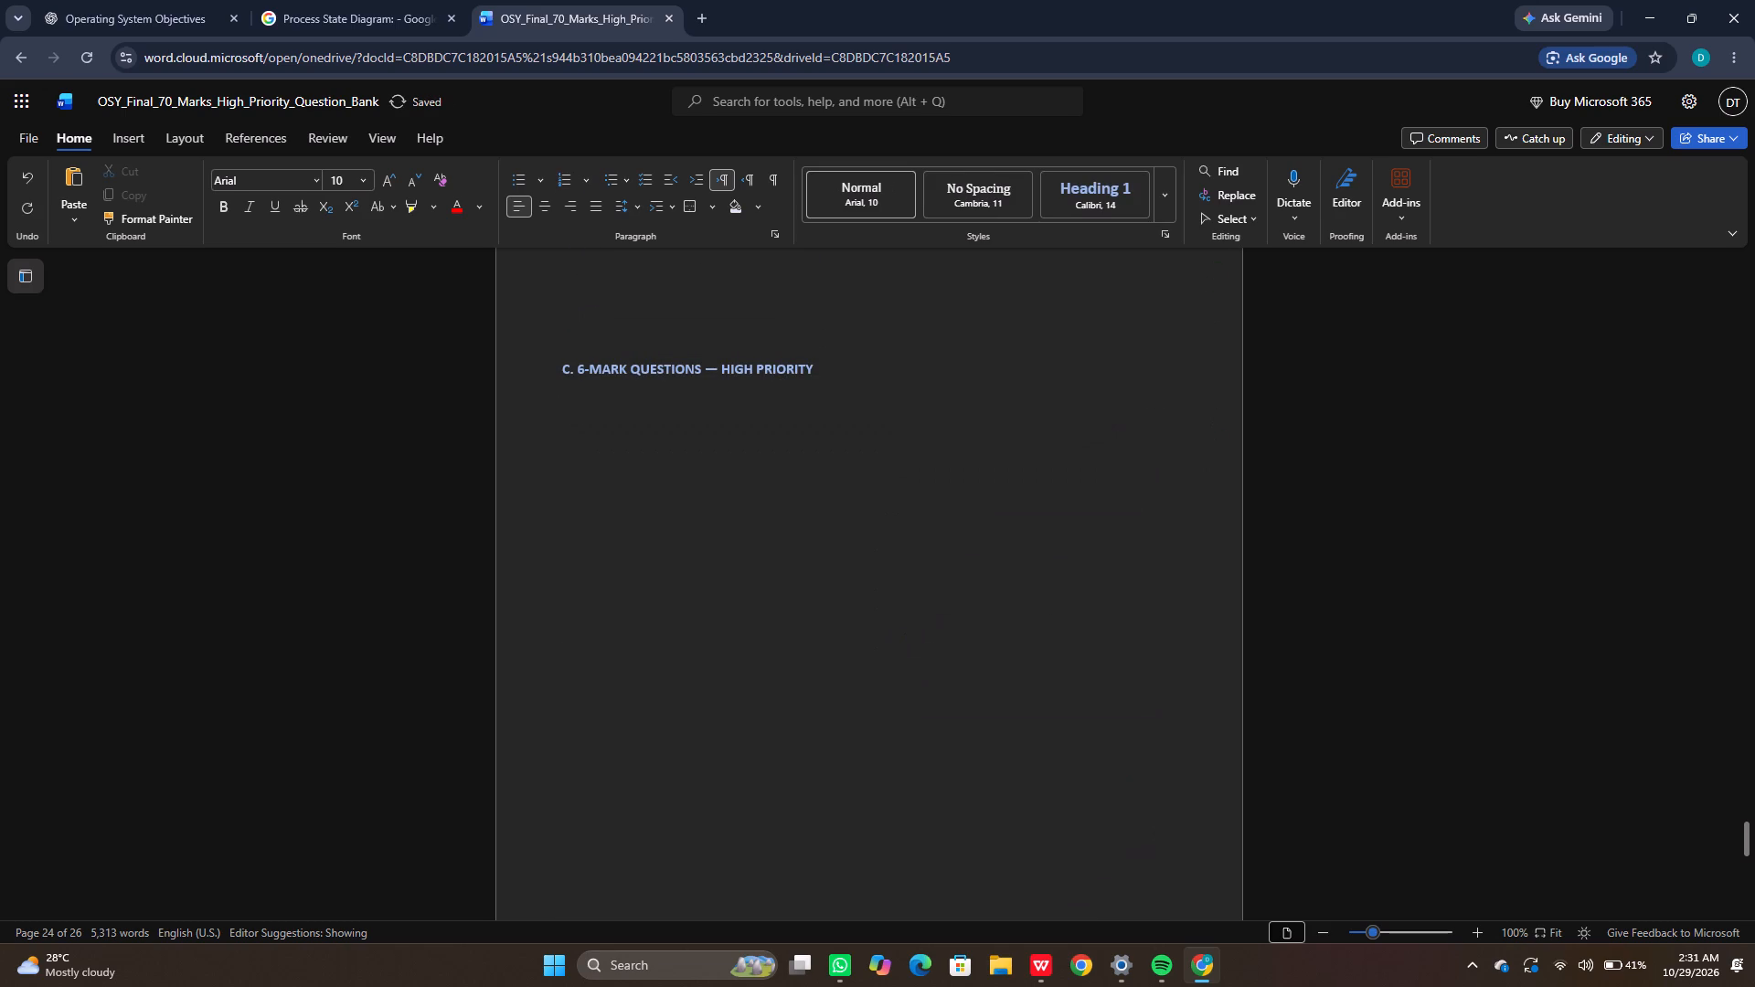
Enlarge the heading "C. 6-MARK QUESTIONS — HIGH PRIORITY" by two font-size increments.
triple_click(601, 376)
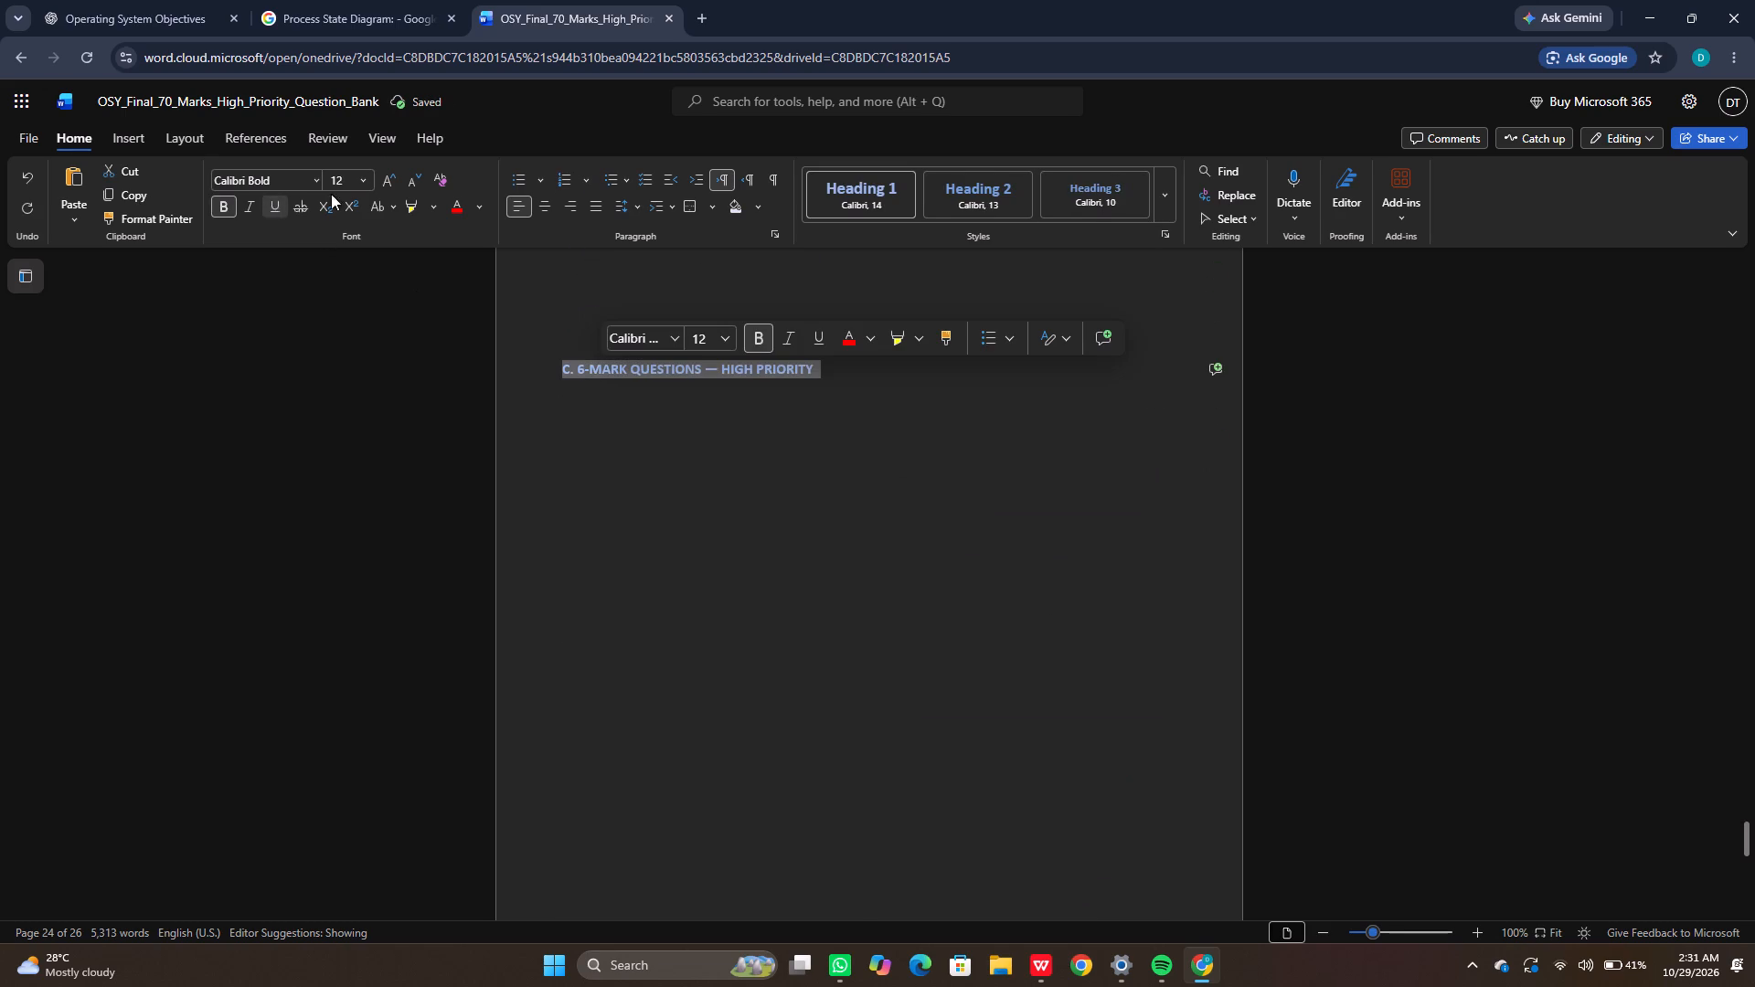
left_click(391, 180)
left_click(391, 180)
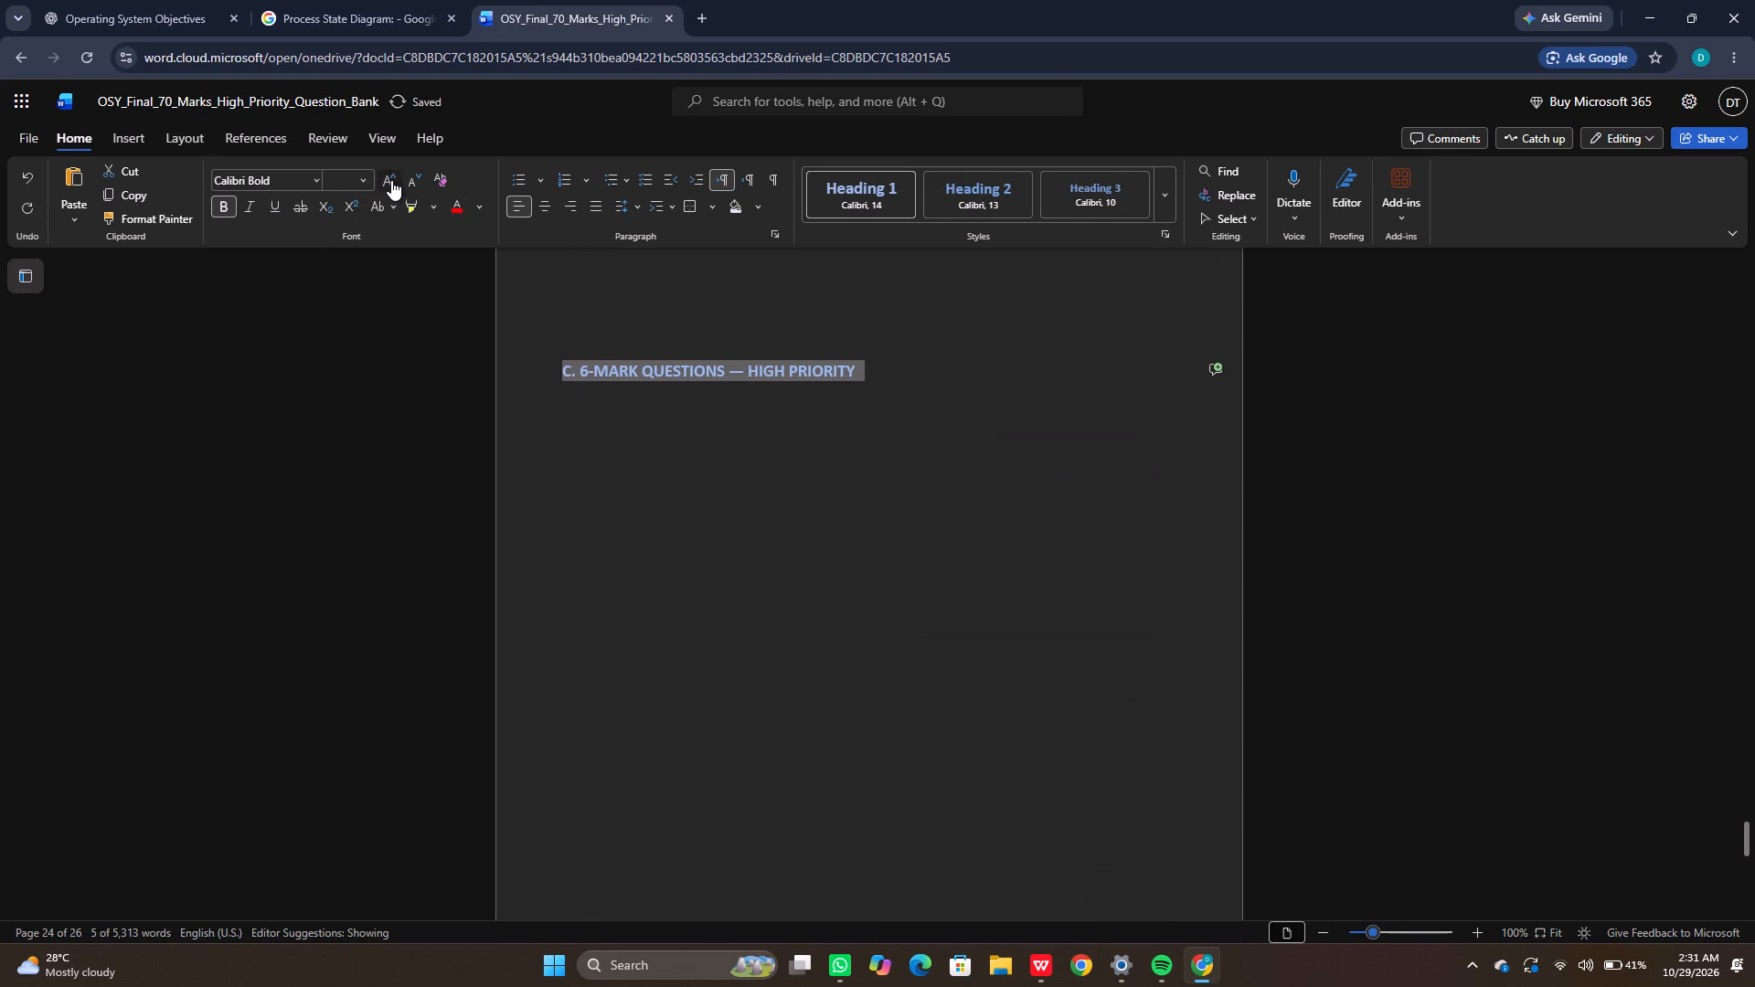
left_click(674, 564)
left_click(890, 455)
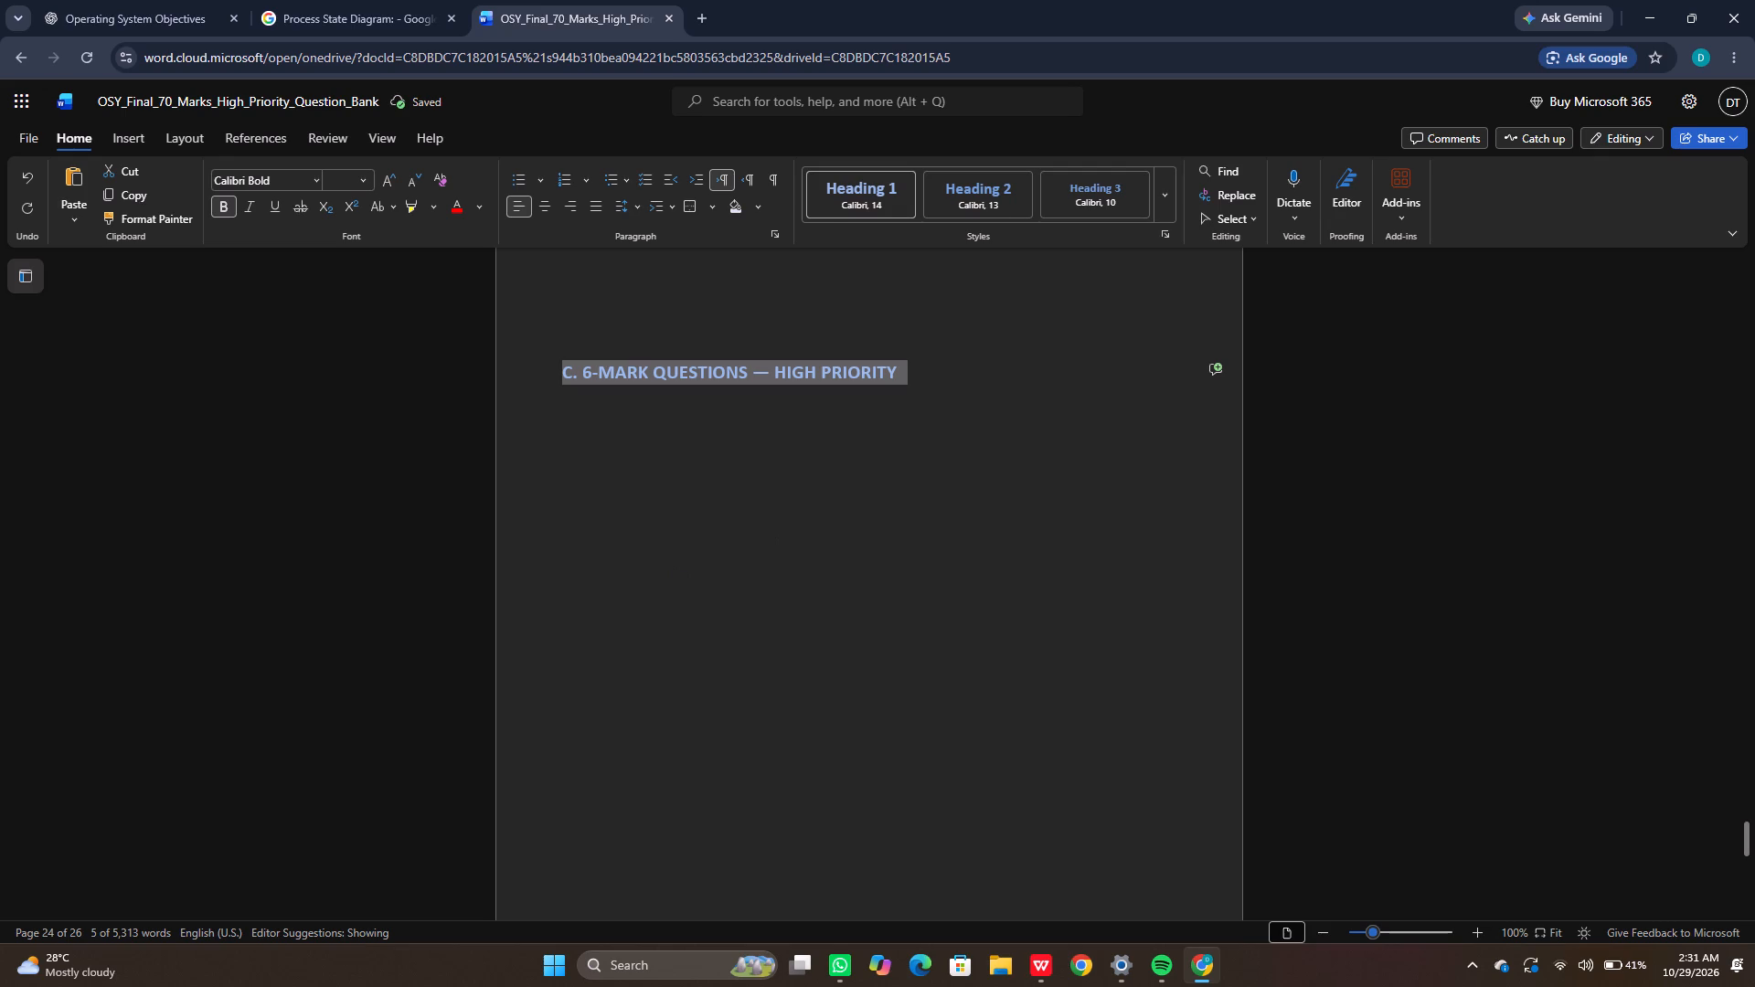
Paste the copied Q13–Q28 questions and answers on the empty line below the 6-mark questions heading.
left_click(580, 426)
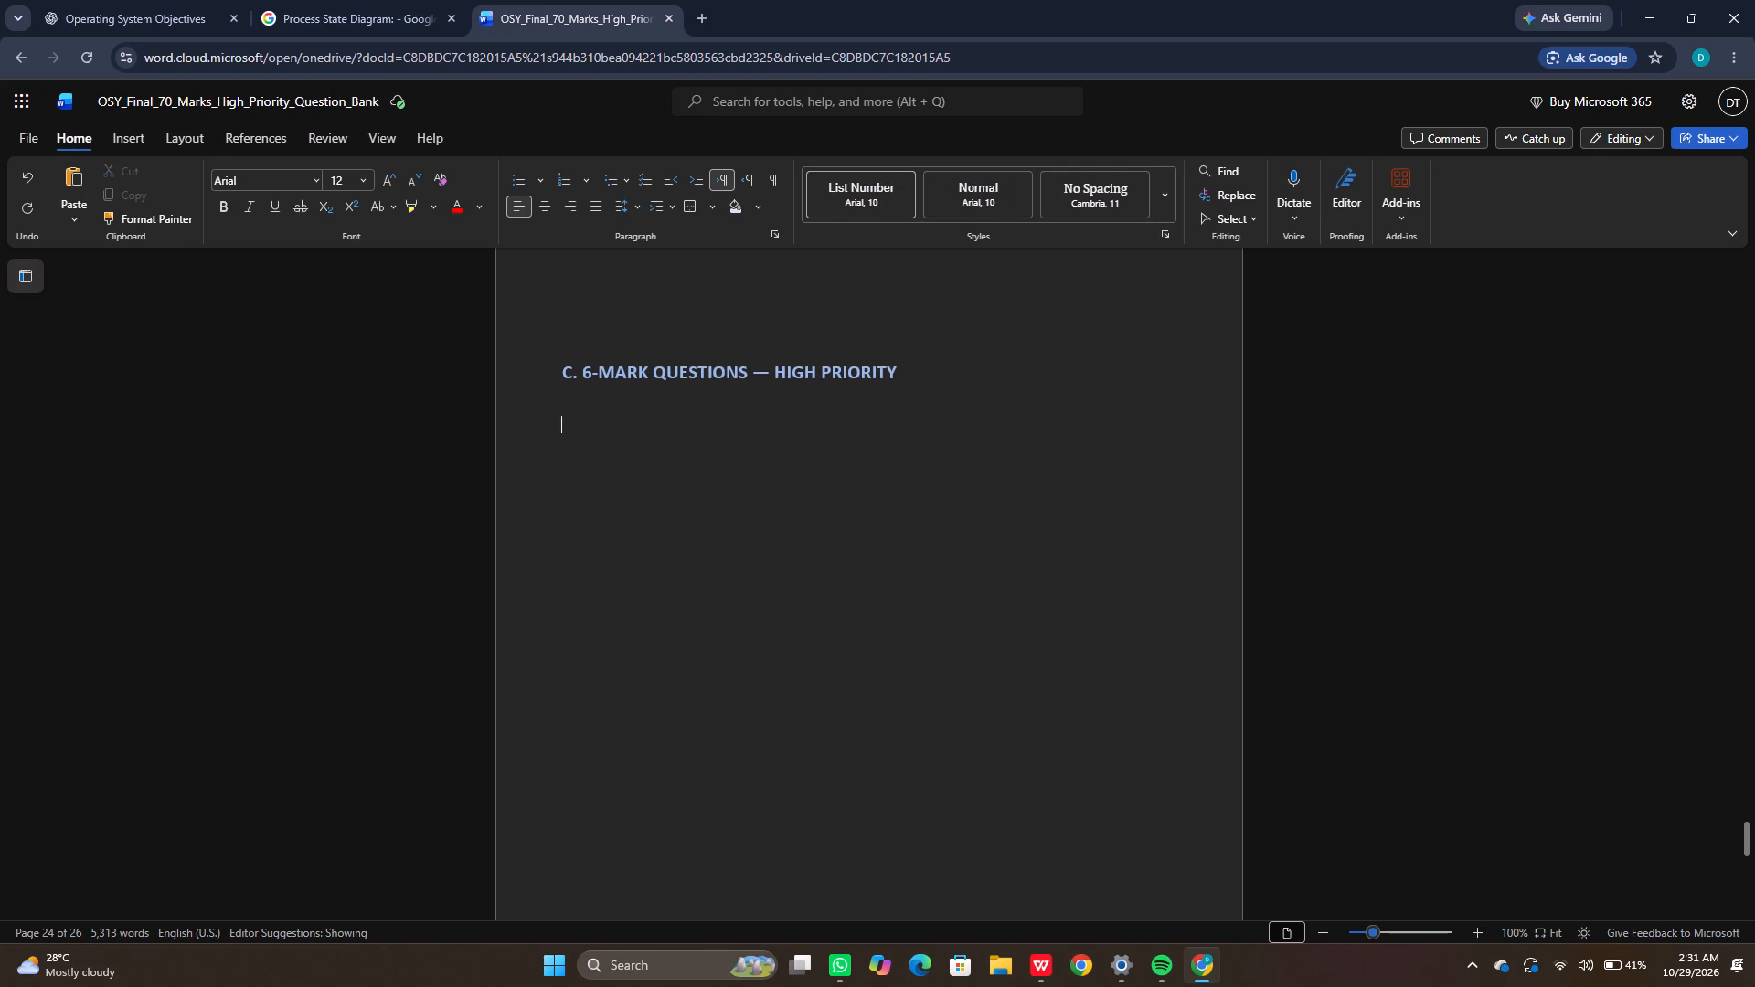
key("ctrl+v")
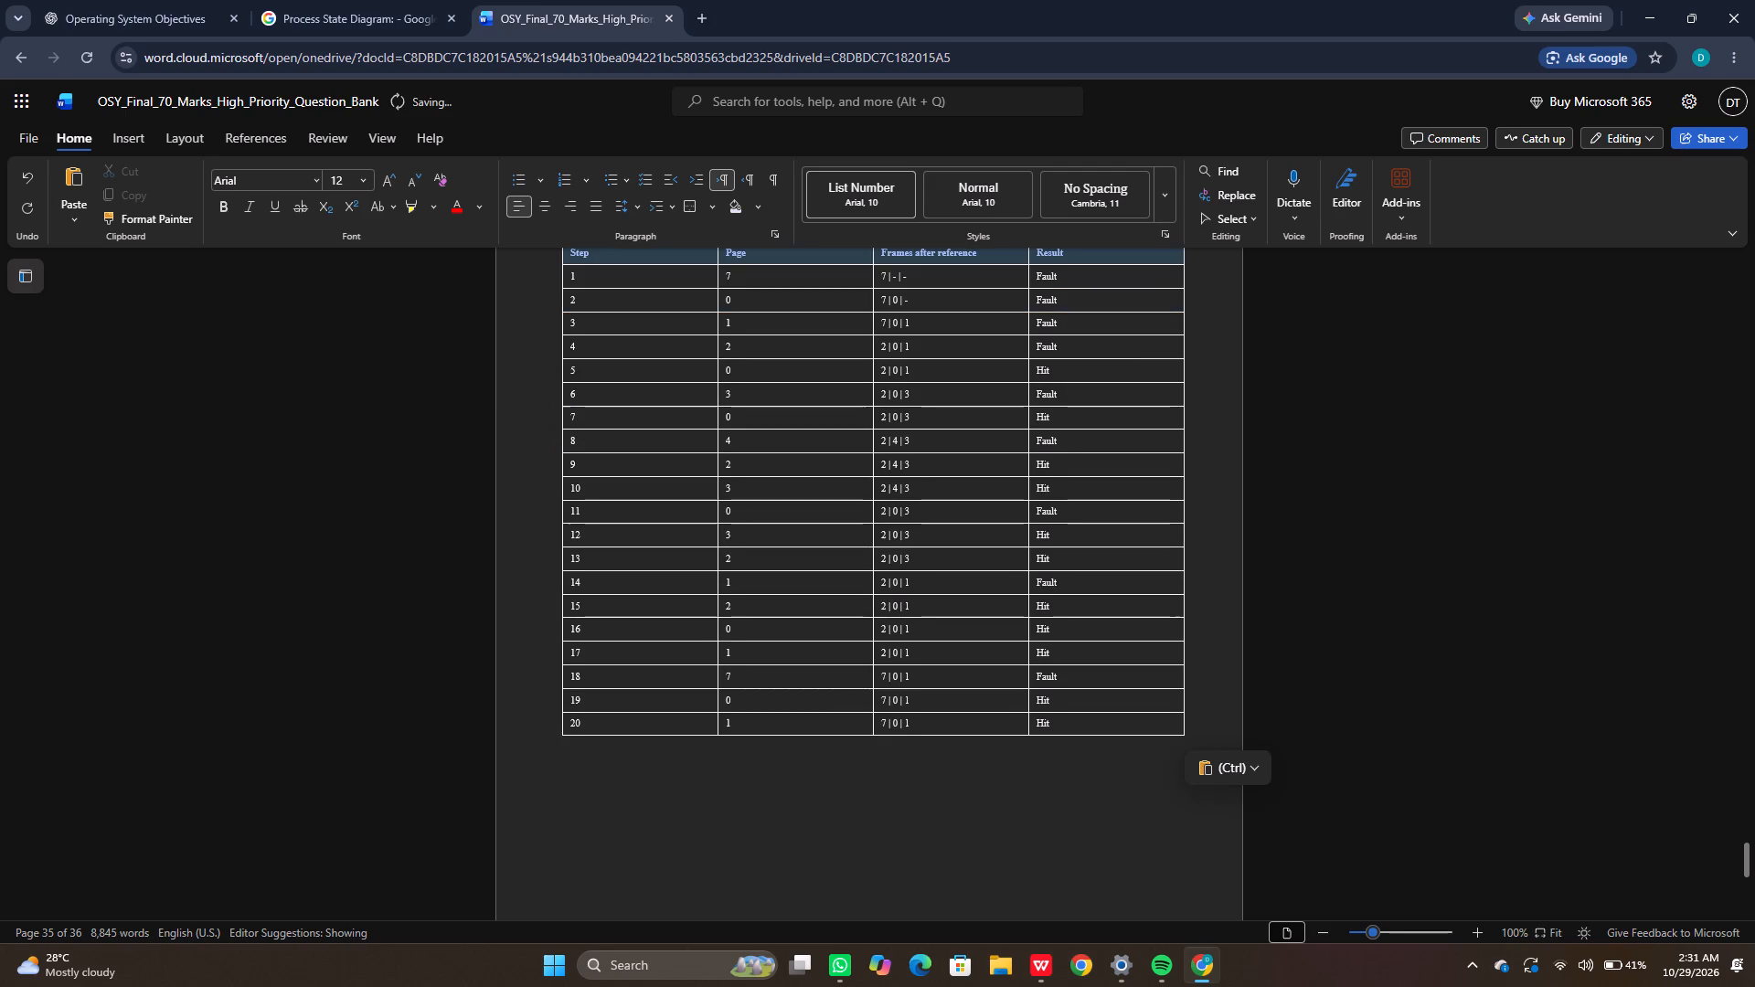
Review the pasted answers and tables from the closing detailed tables back up to Q16.
scroll(769, 564, "up", 5)
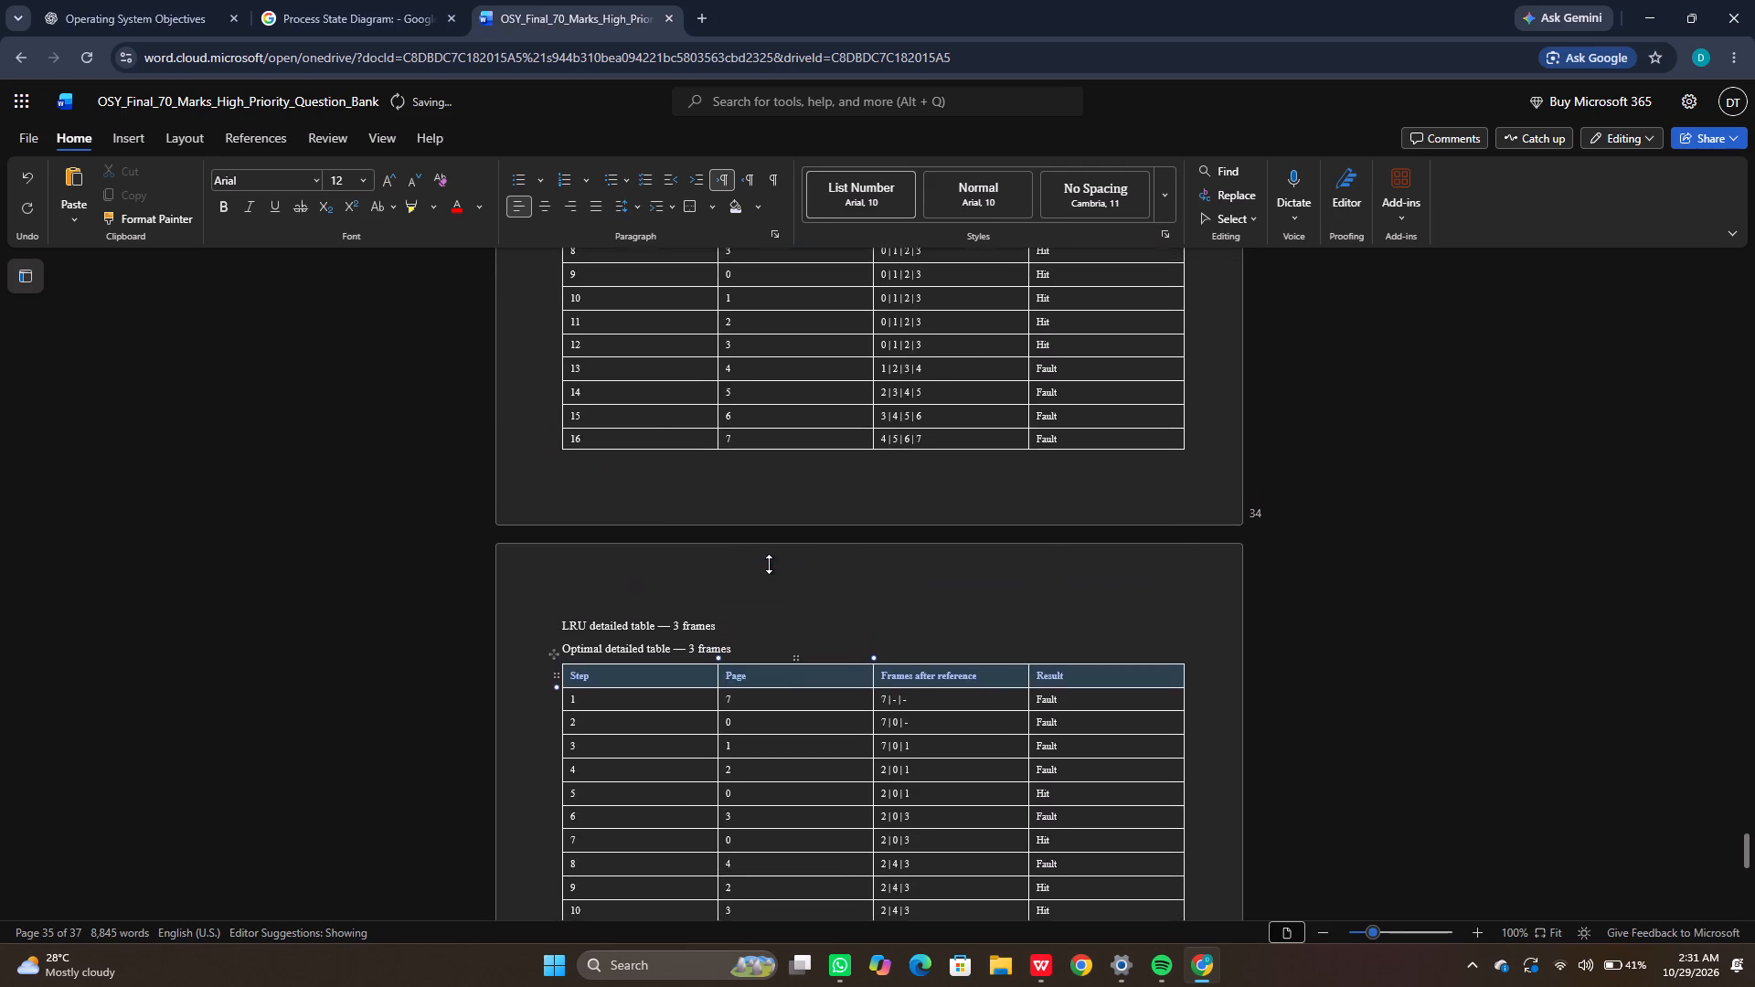
scroll(769, 564, "up", 9)
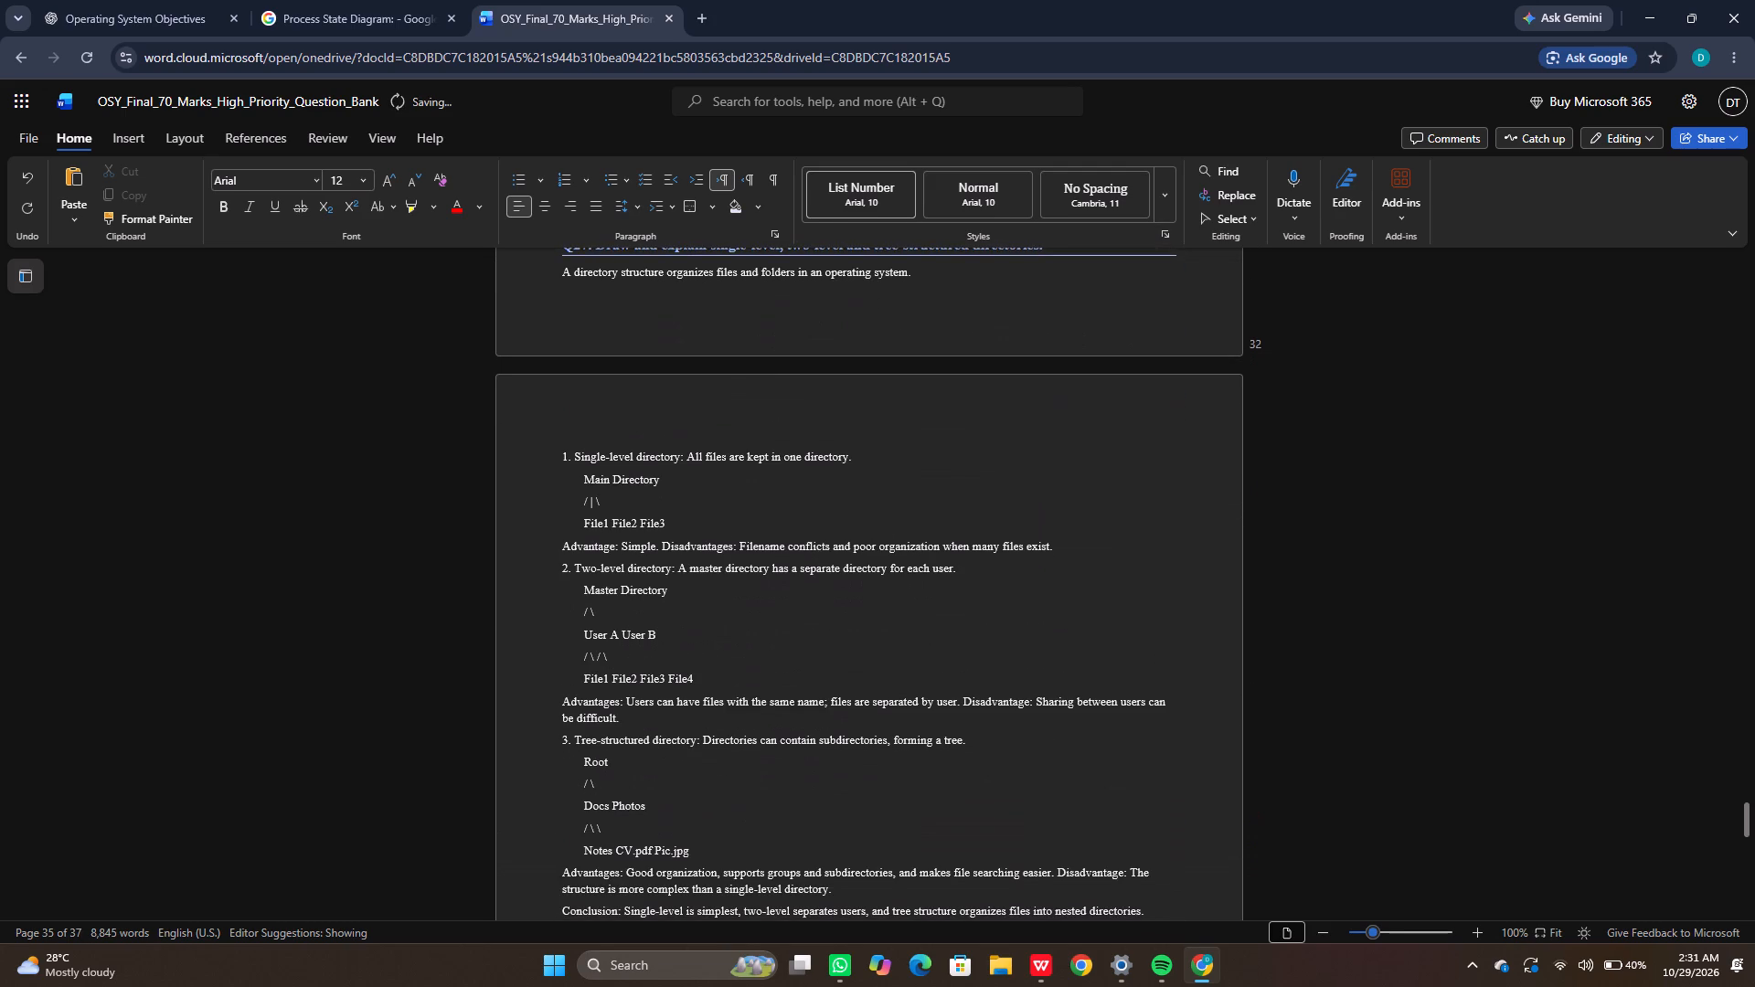
scroll(769, 564, "up", 8)
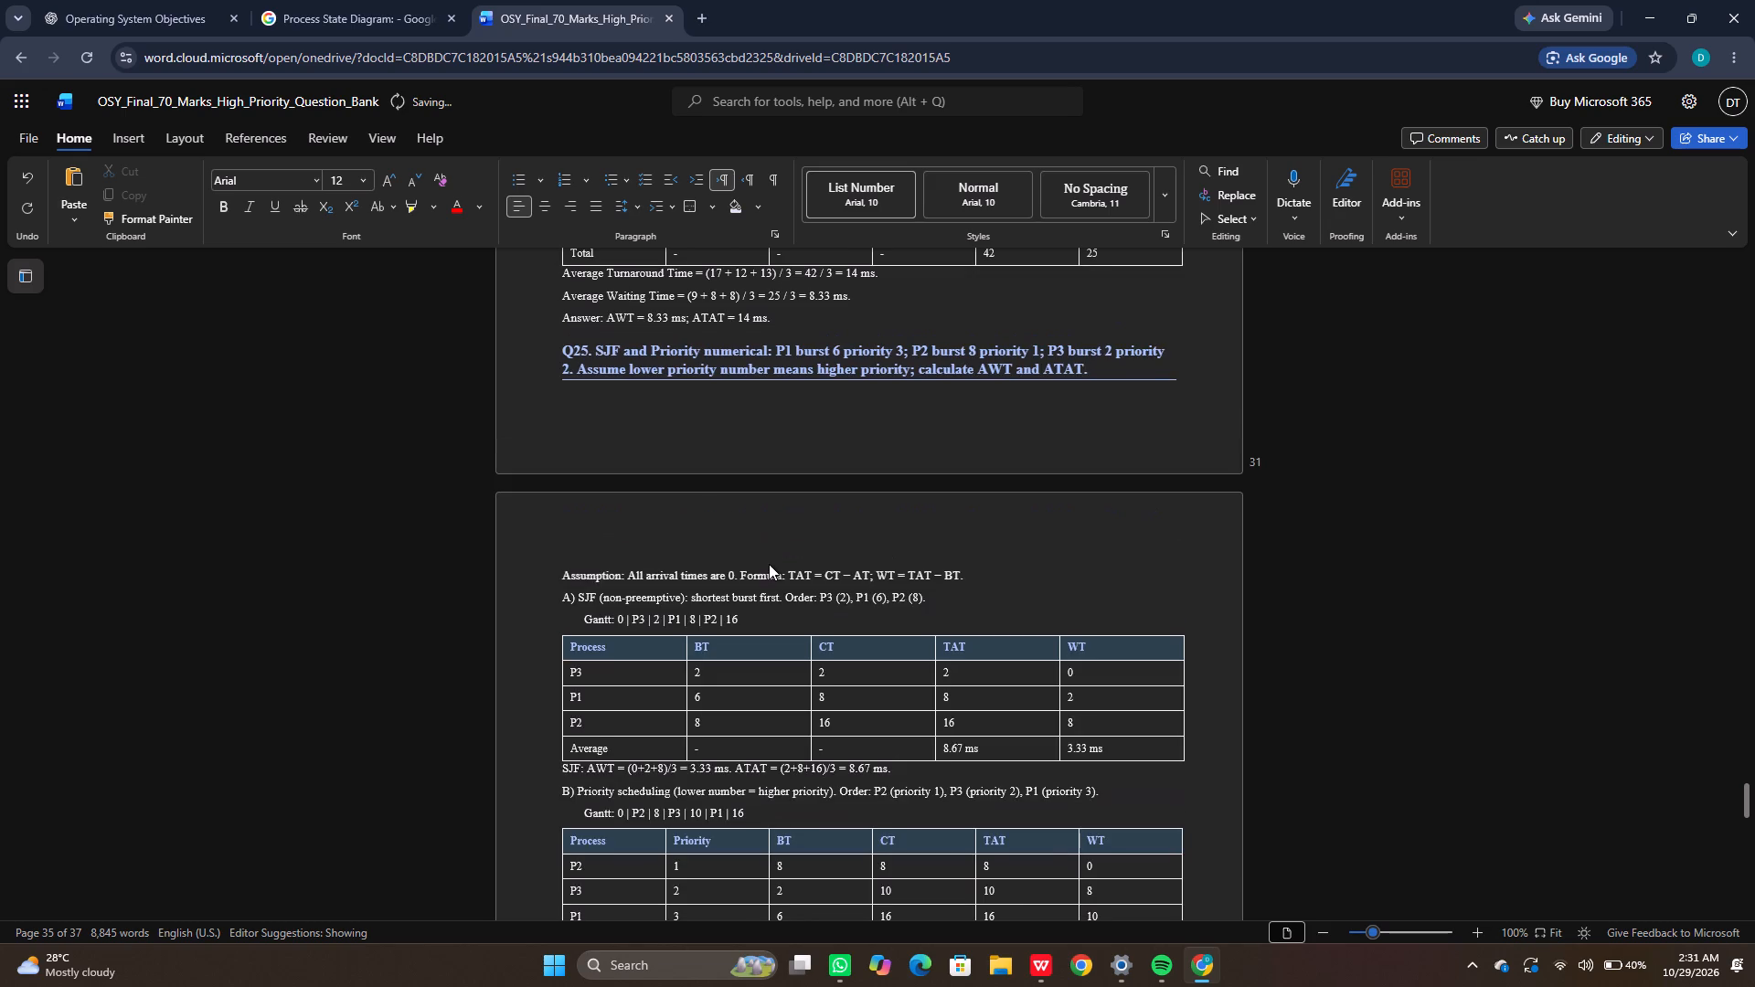
scroll(769, 564, "up", 4)
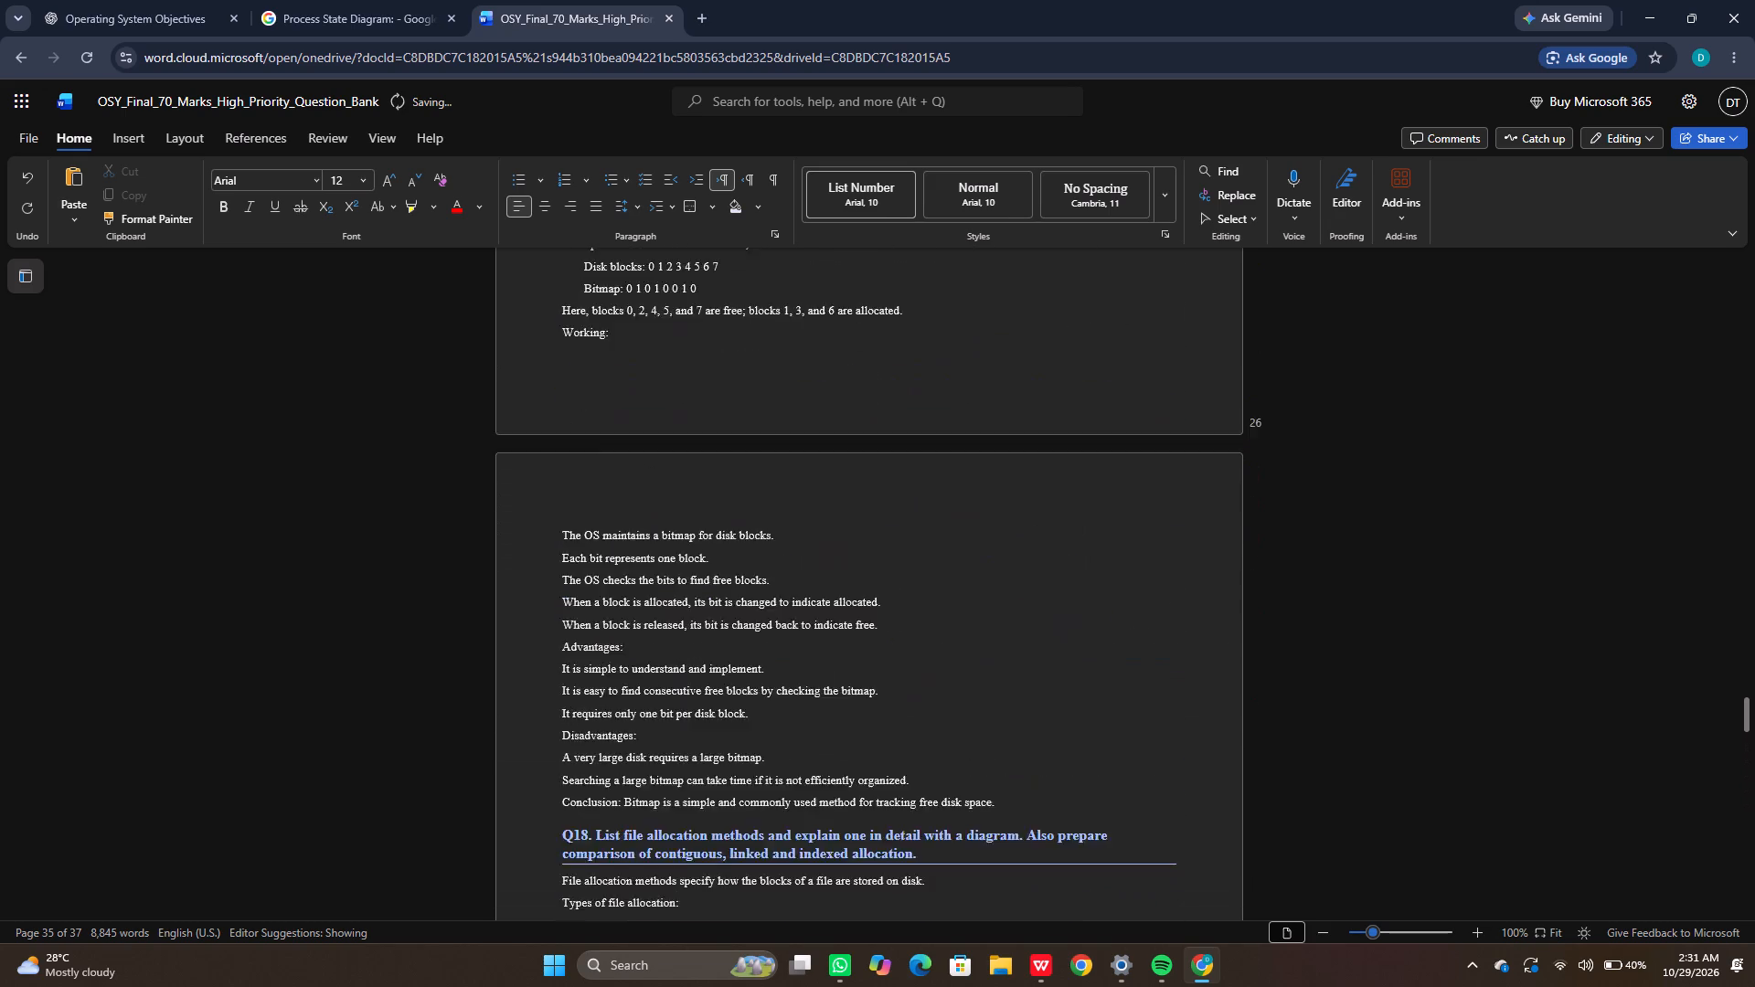
scroll(769, 564, "up", 4)
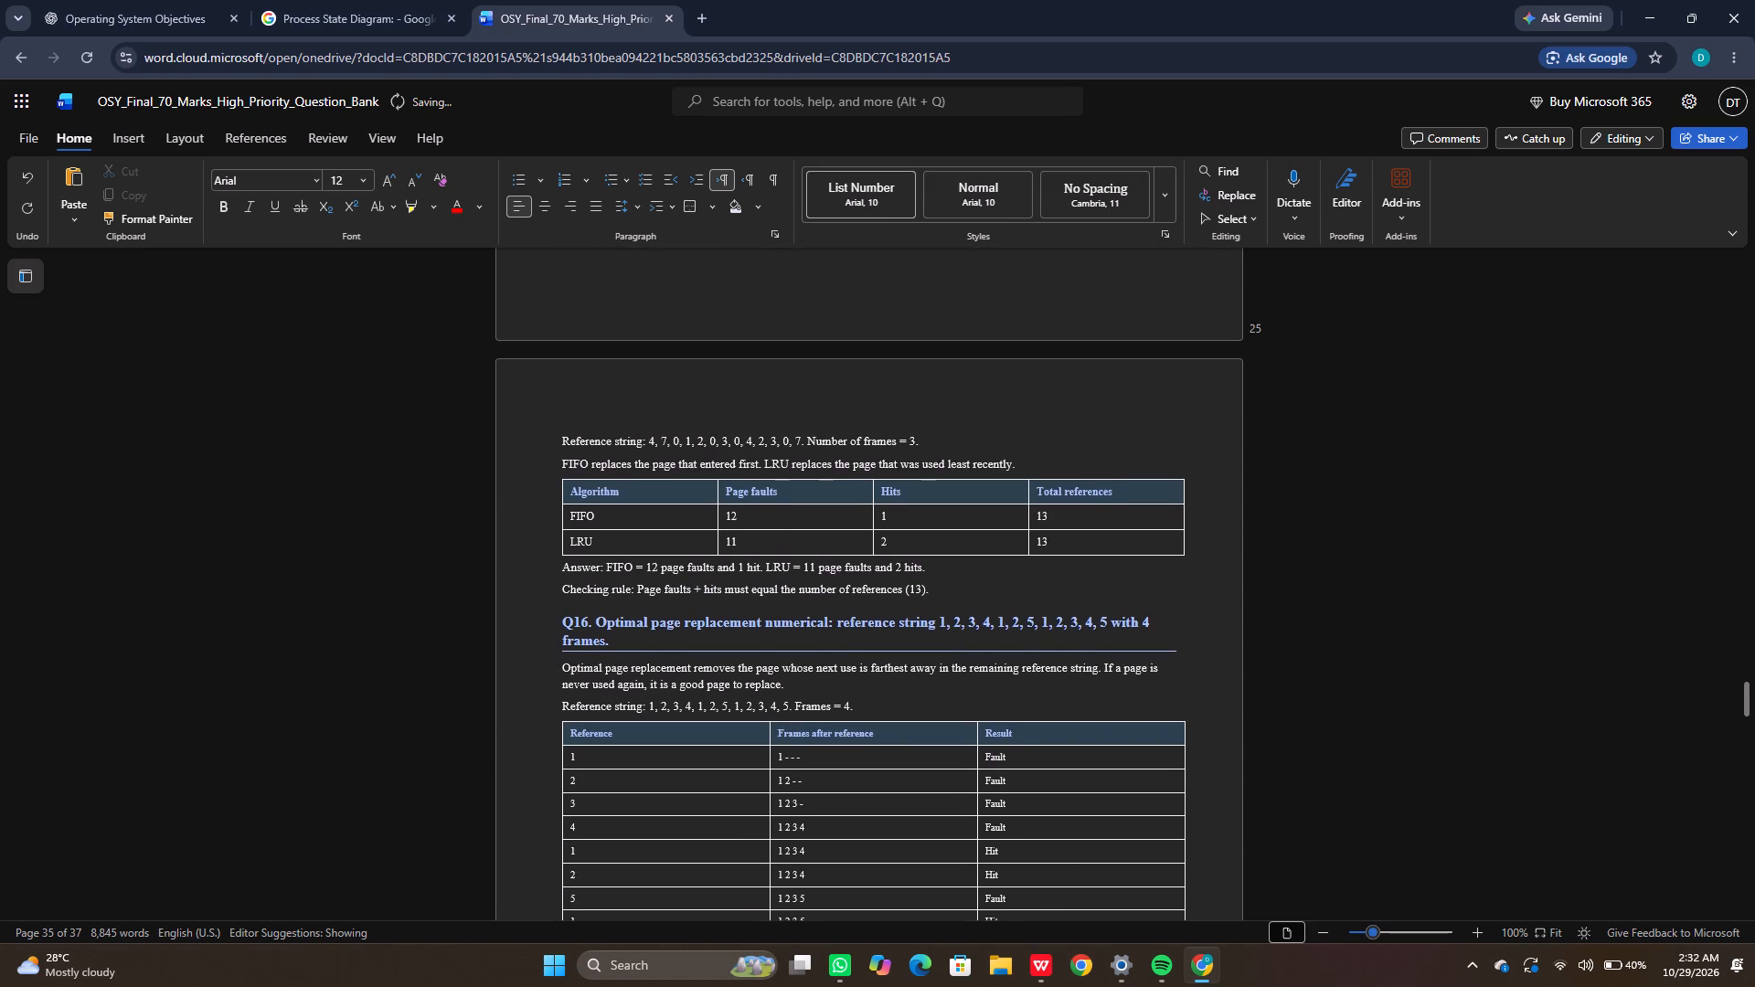
Review the pasted Q13 to Q15 answers and tables, up to the 6-mark questions heading and back to Q13's fault counts.
scroll(769, 564, "up", 7)
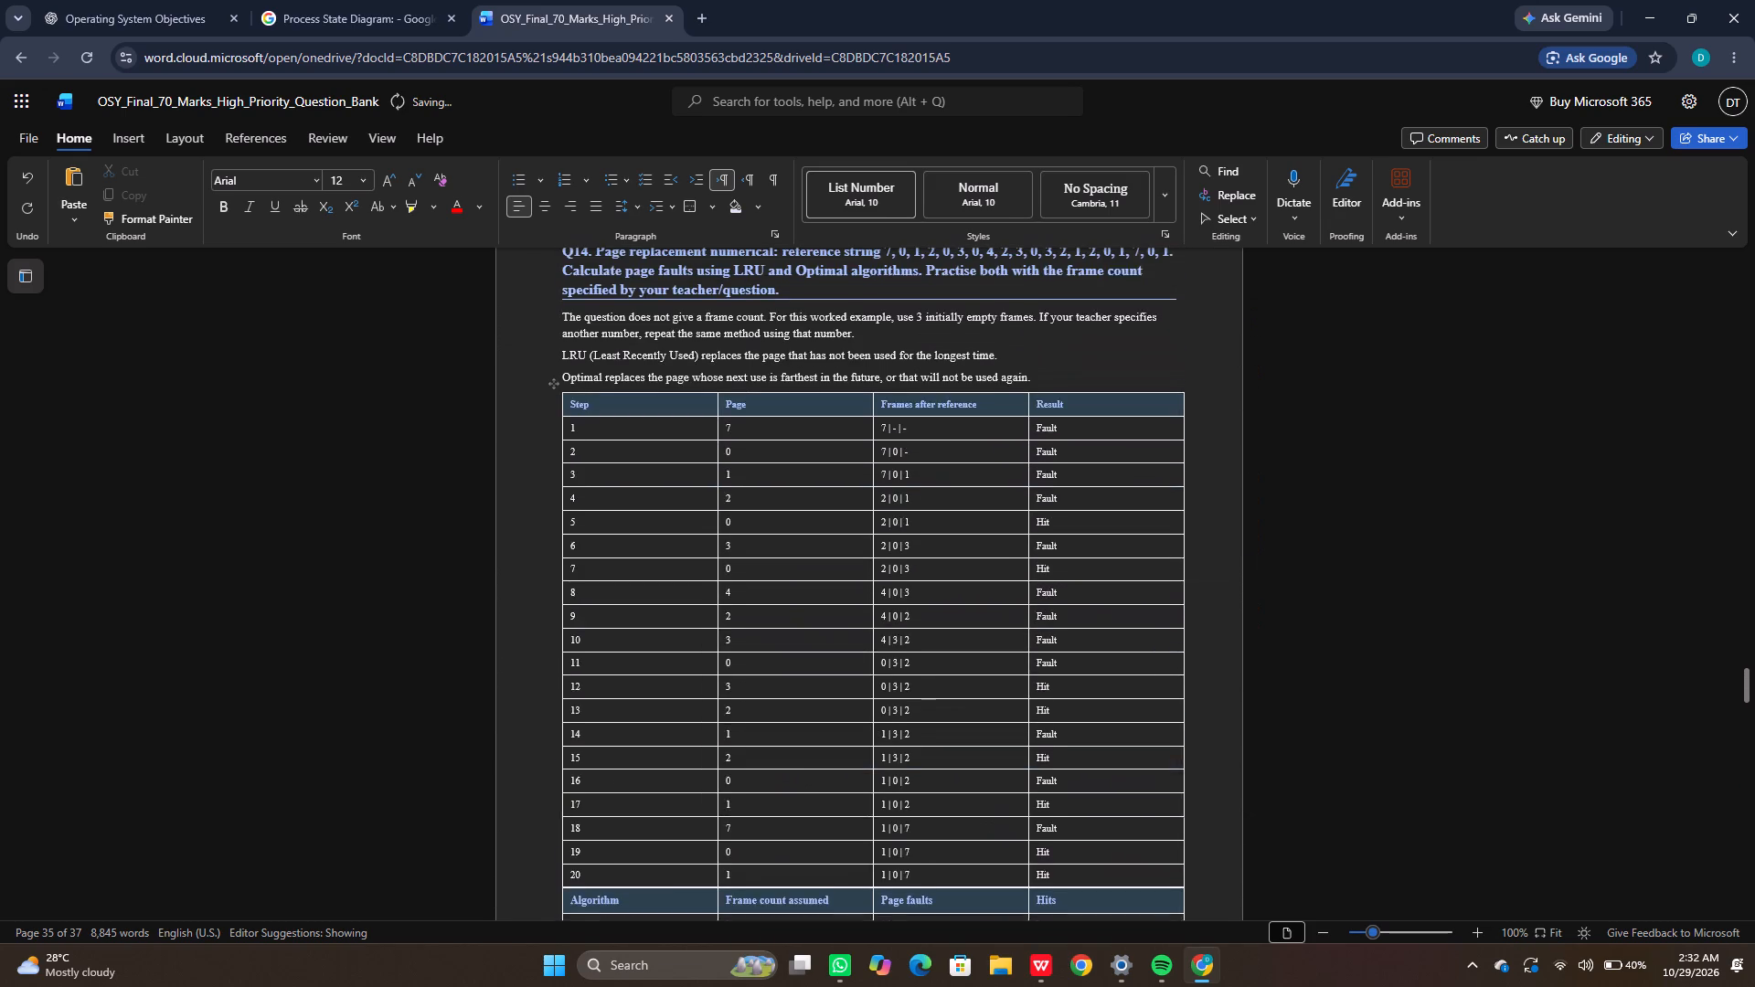
scroll(769, 564, "up", 6)
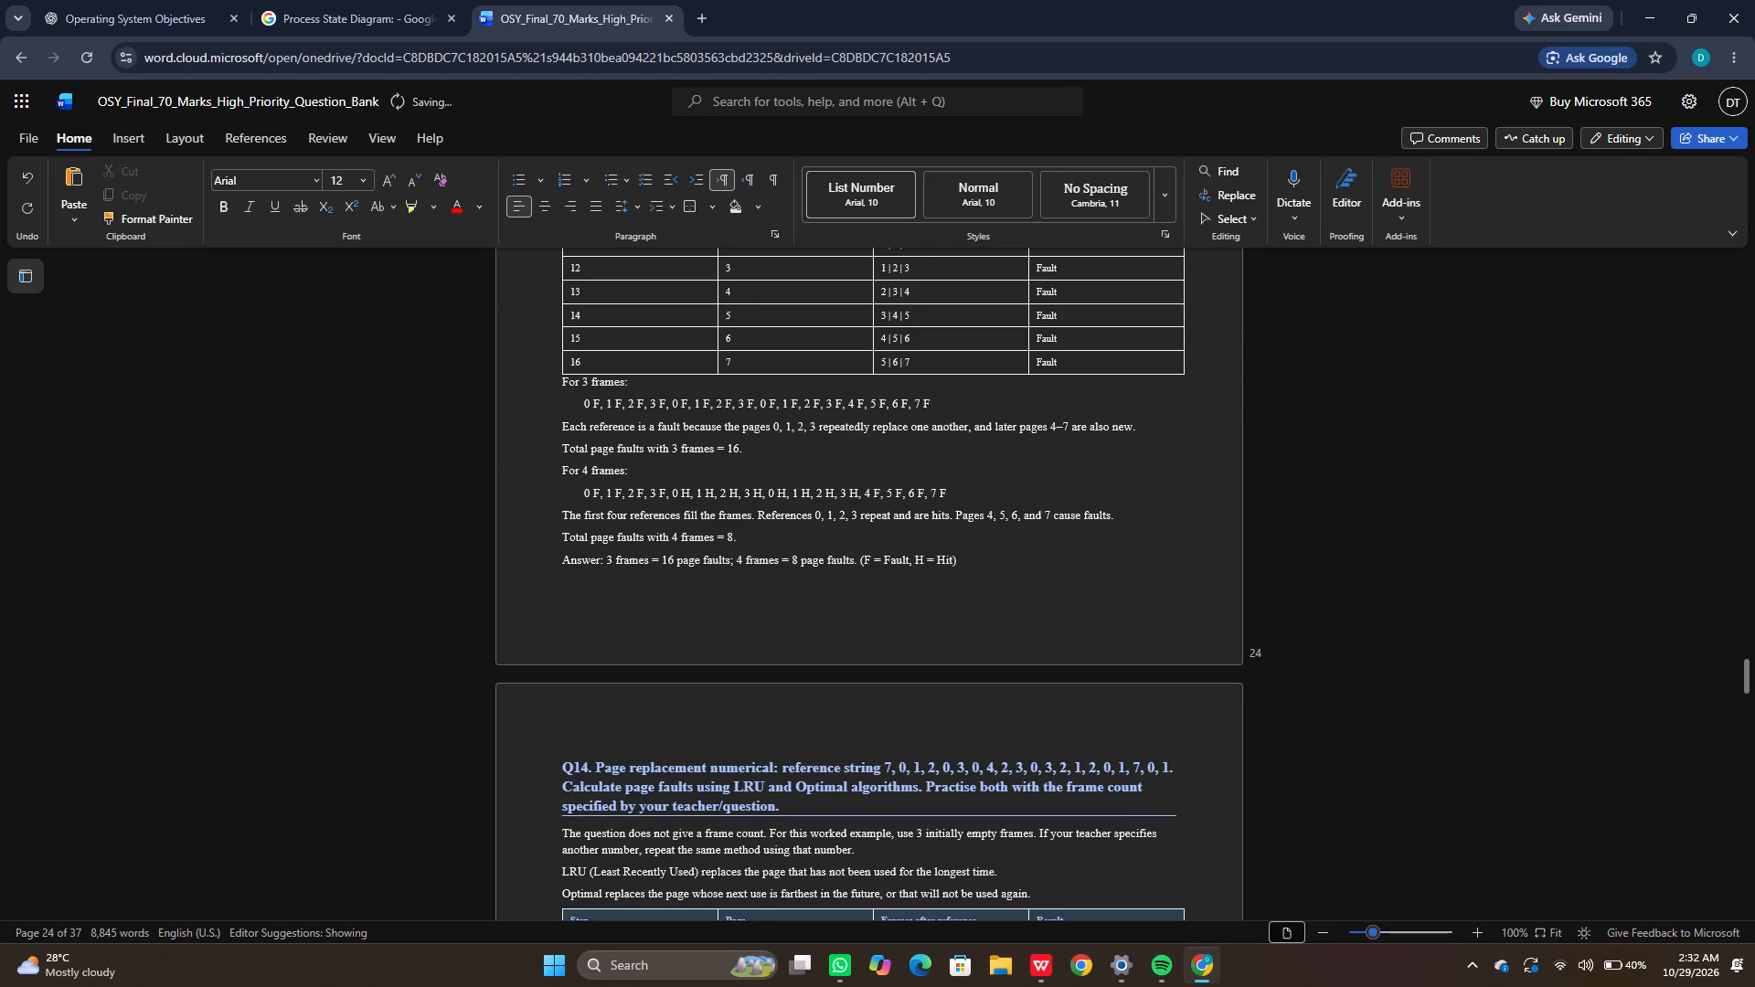
scroll(769, 564, "up", 6)
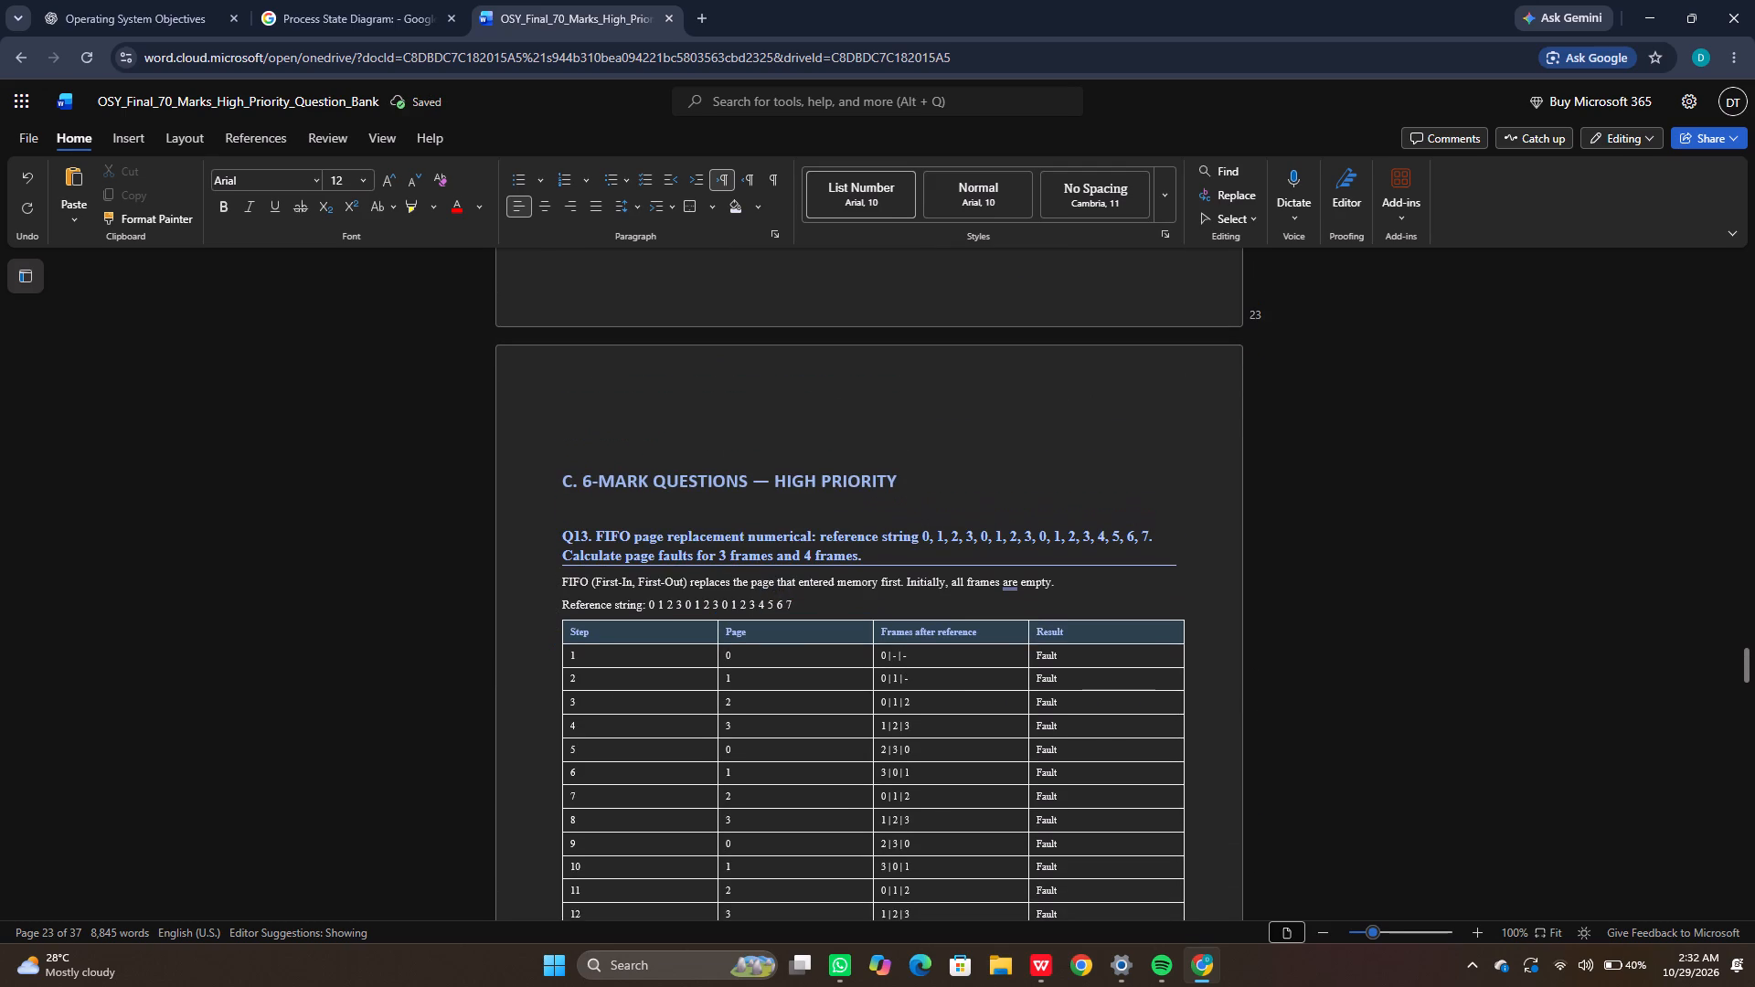
scroll(977, 594, "down", 5)
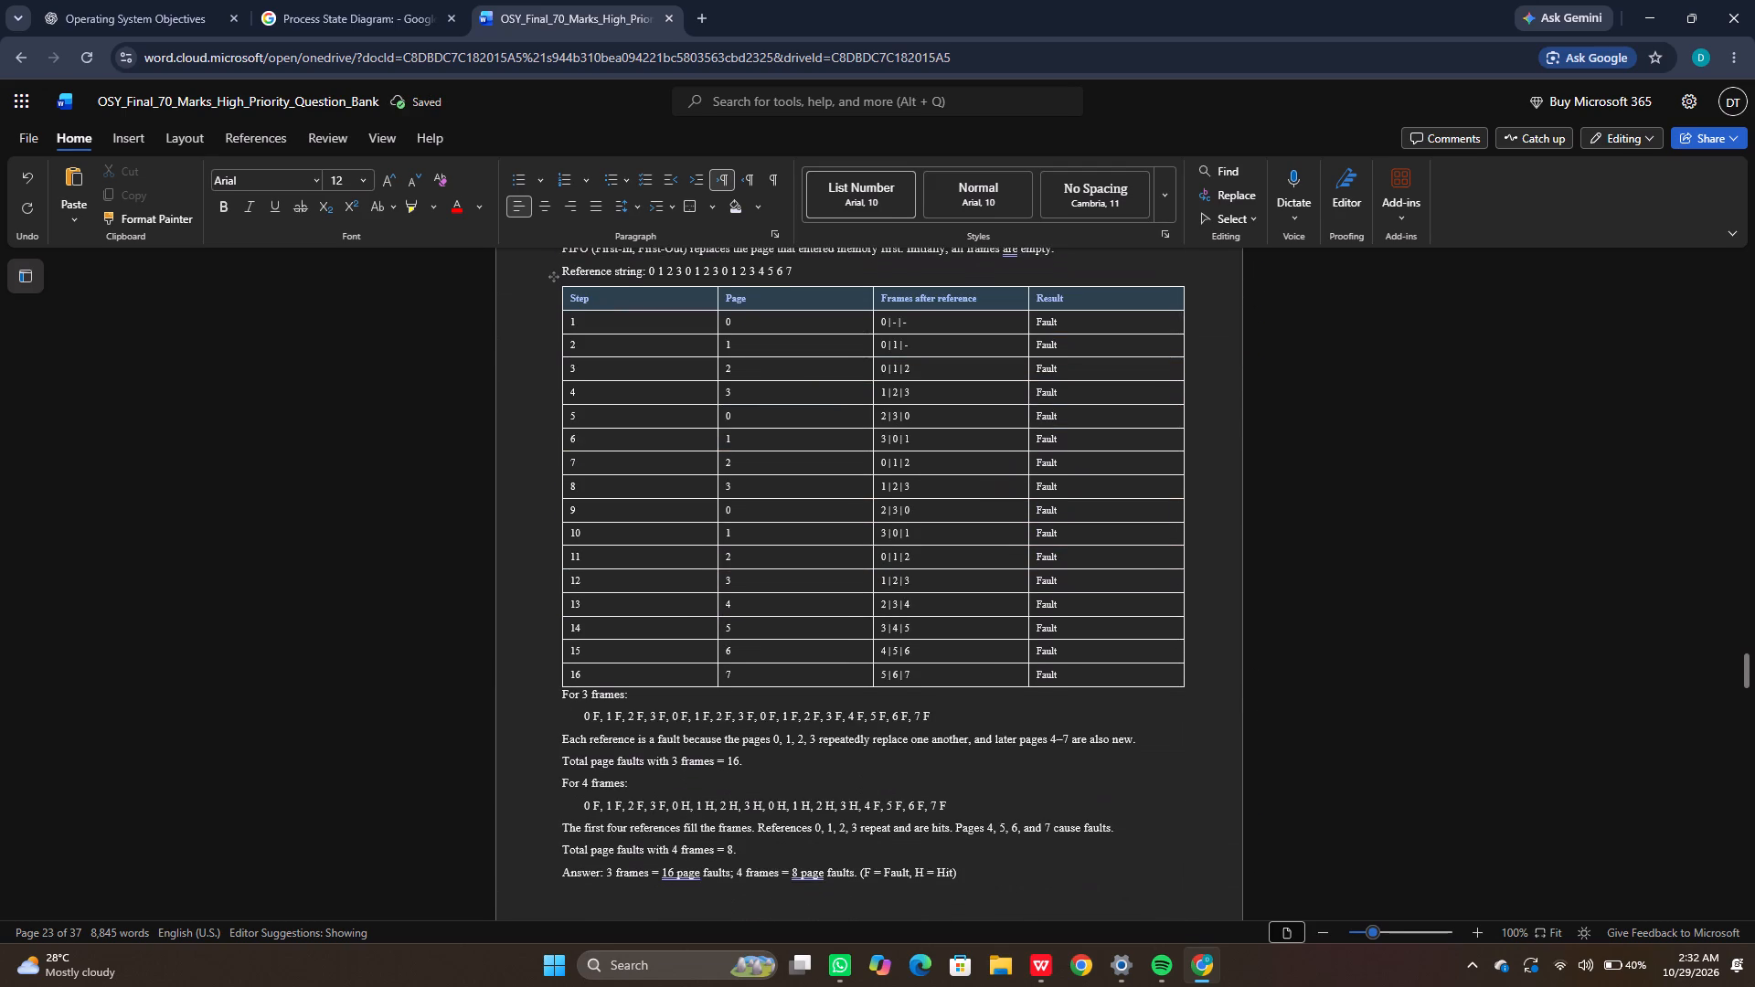
scroll(977, 594, "down", 2)
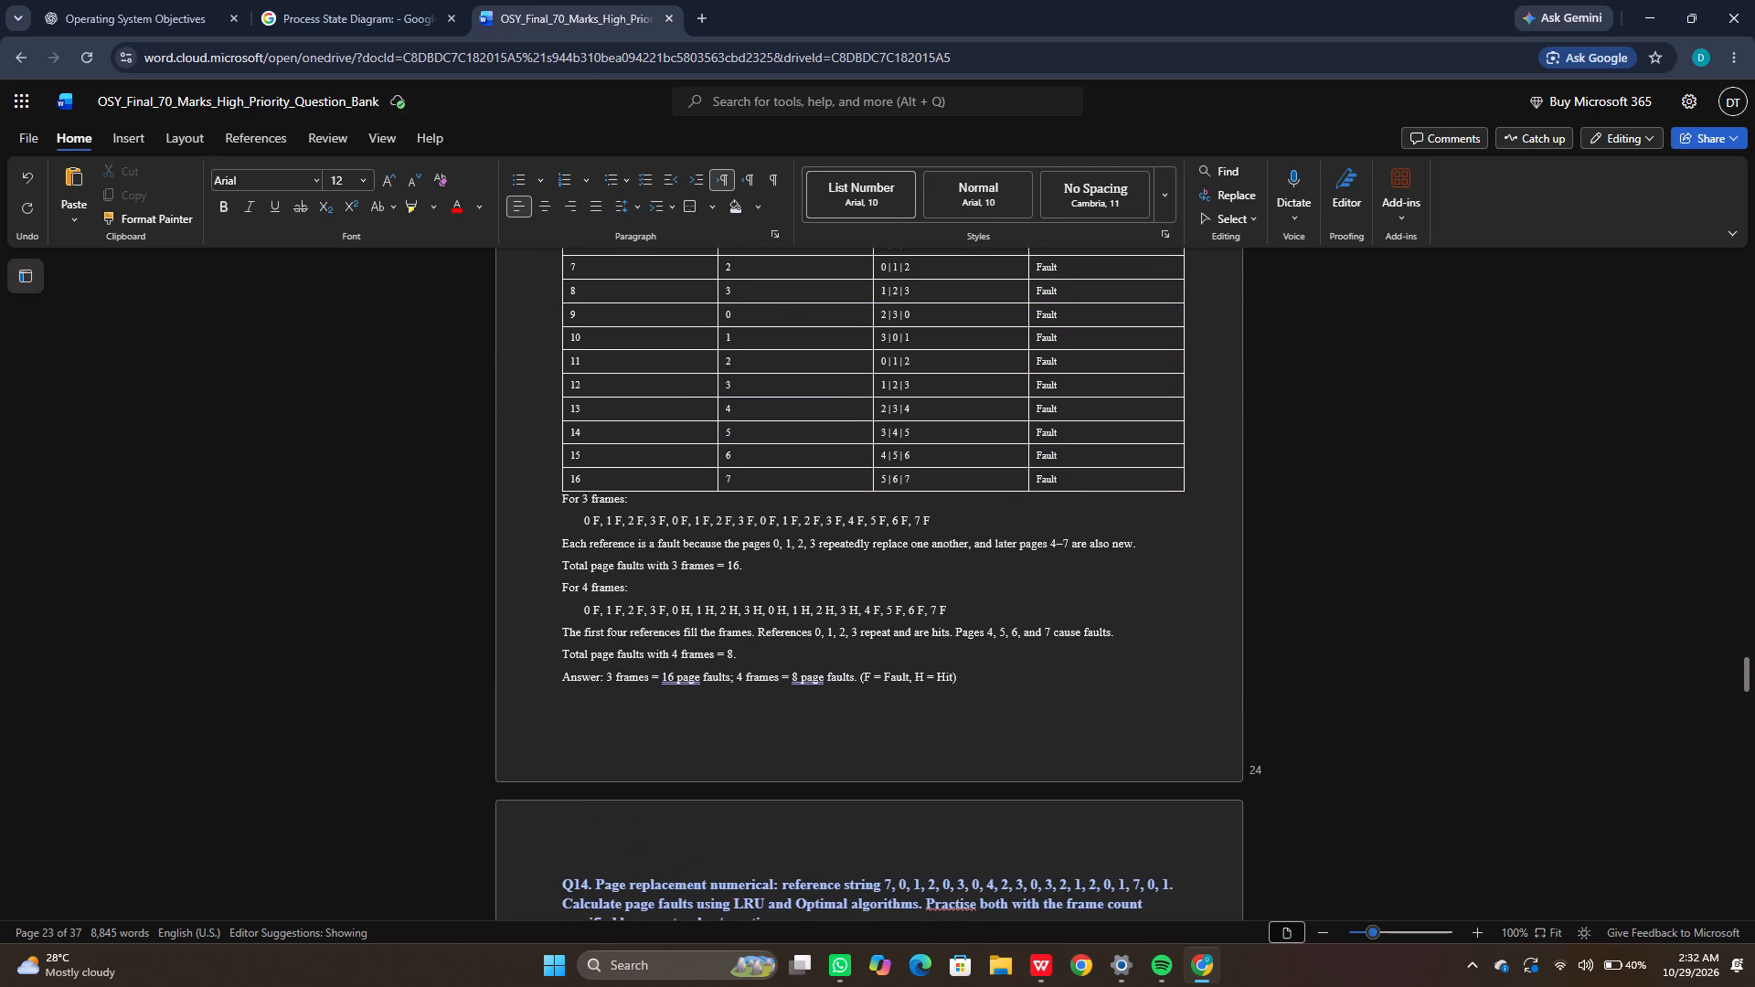
scroll(977, 594, "down", 3)
Delete the text below Q13's table from "For 3 frames:" through the sentence ending "later pages 4–7 are also new".
left_click_drag(563, 498, 766, 549)
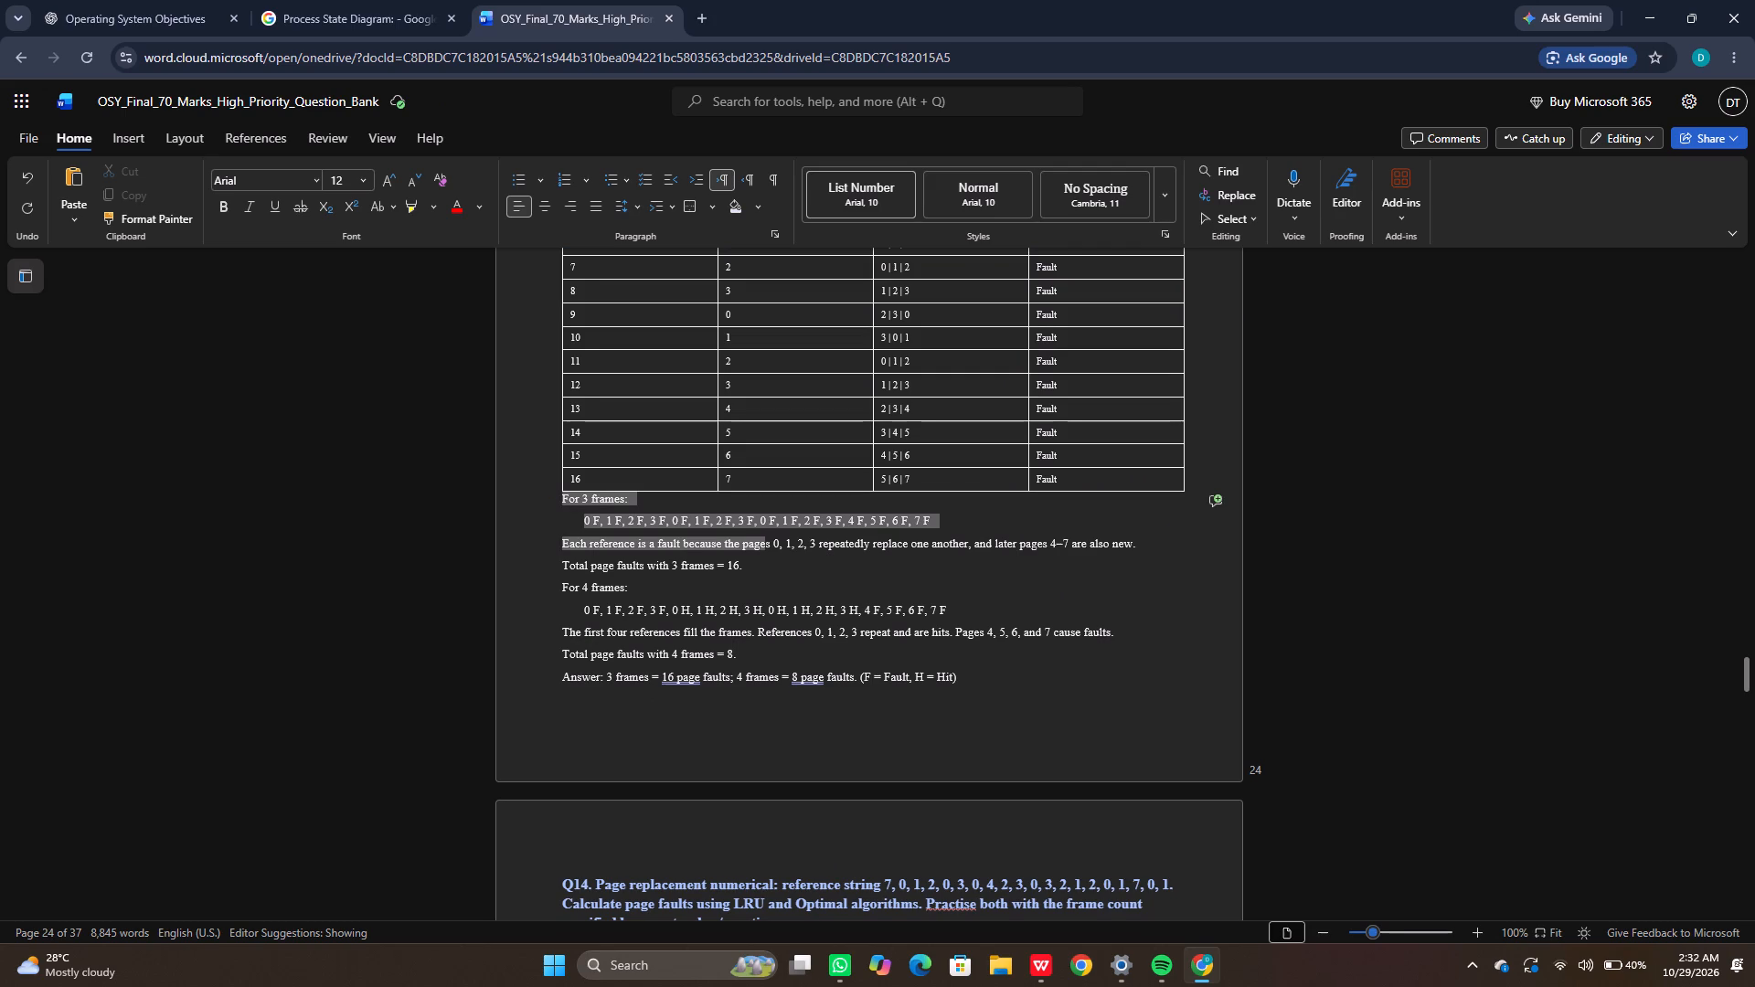
left_click_drag(766, 549, 1155, 537)
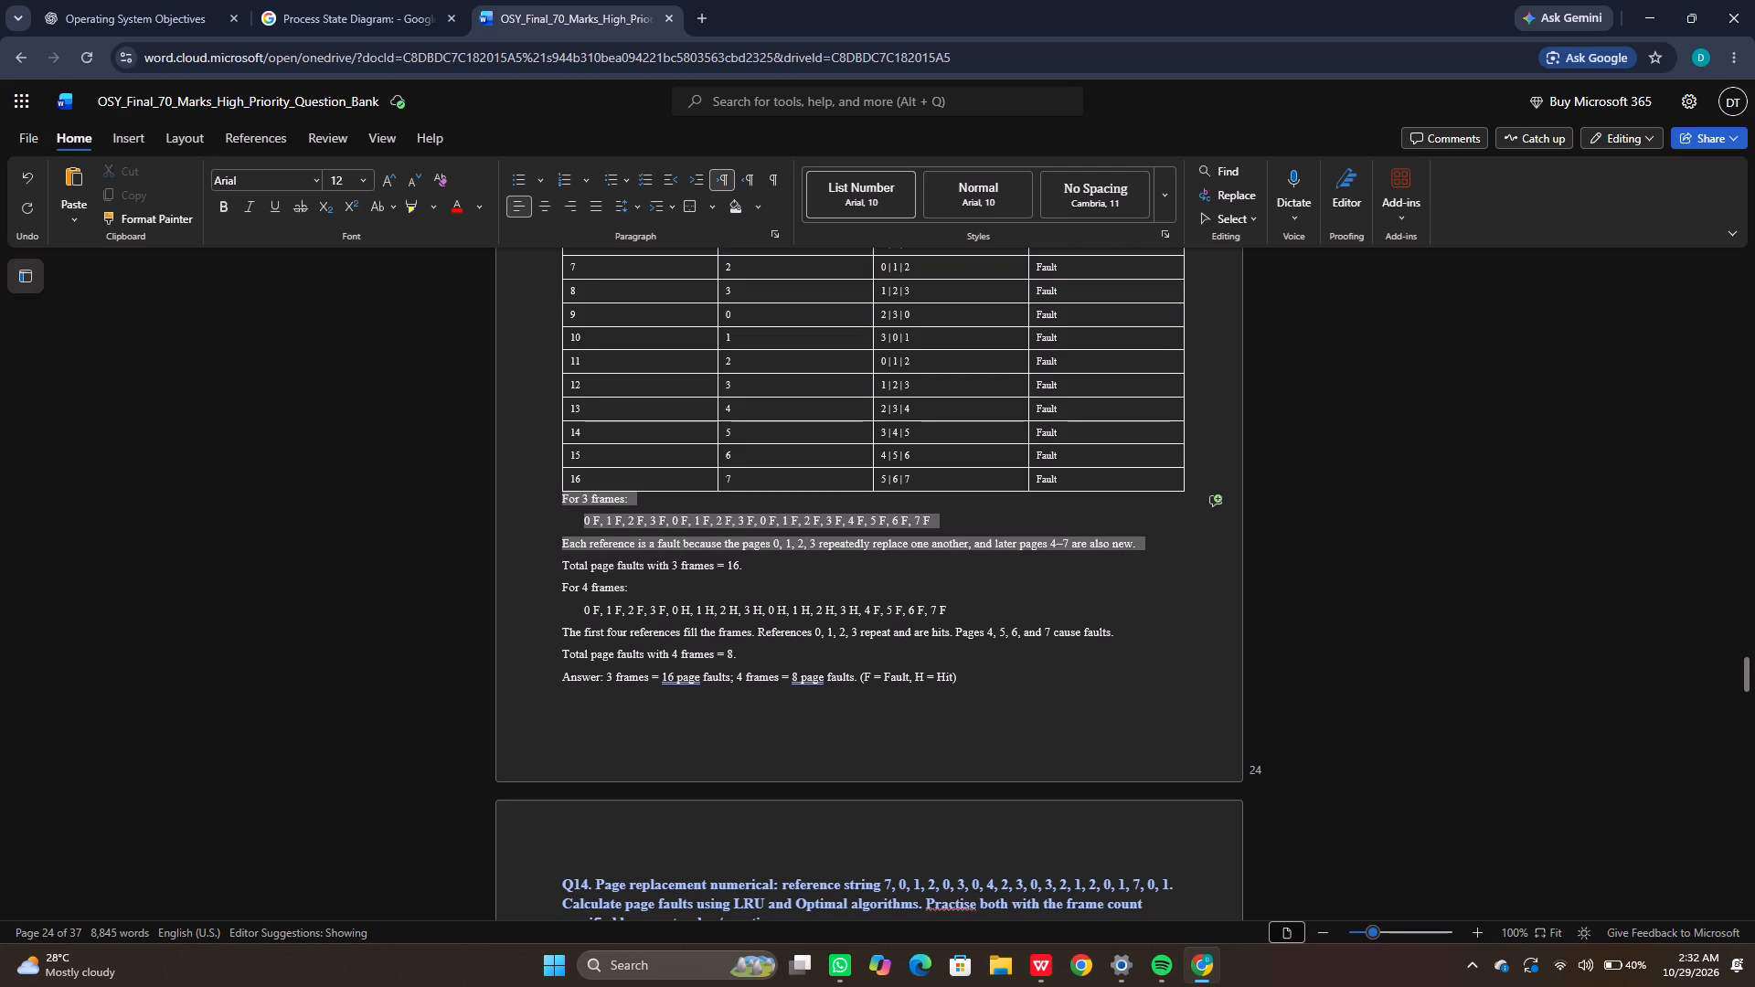
left_click_drag(1155, 537, 1133, 553)
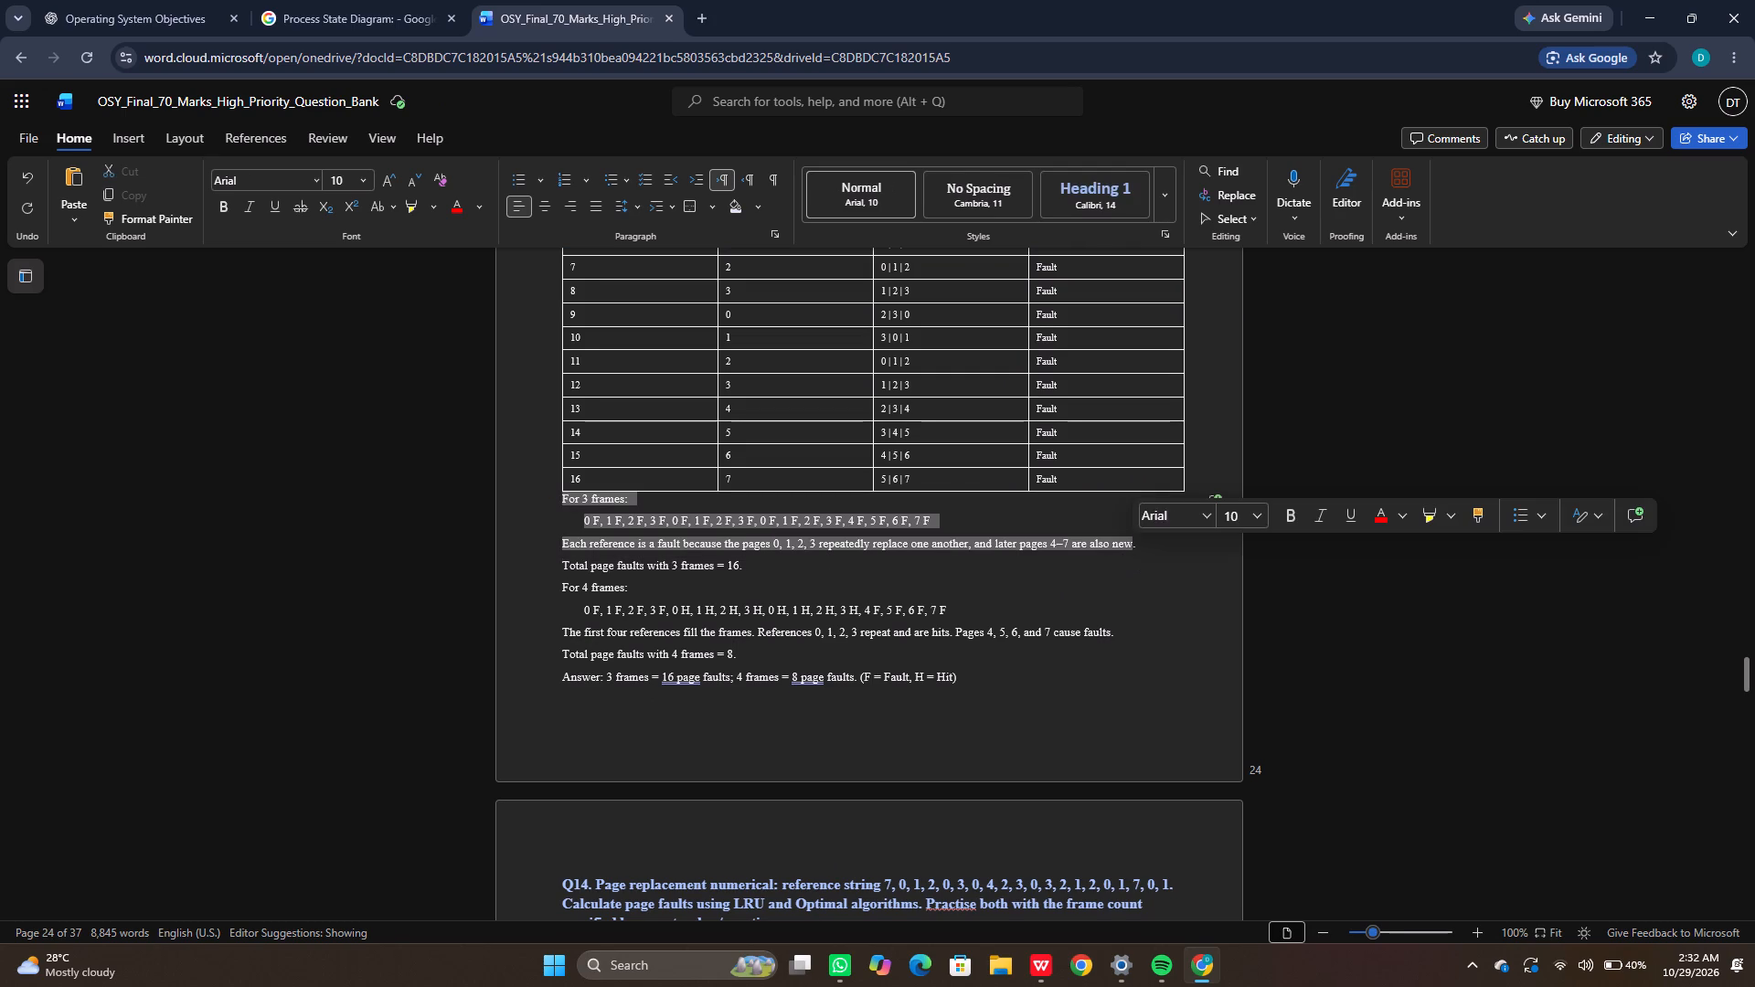
key("BackSpace")
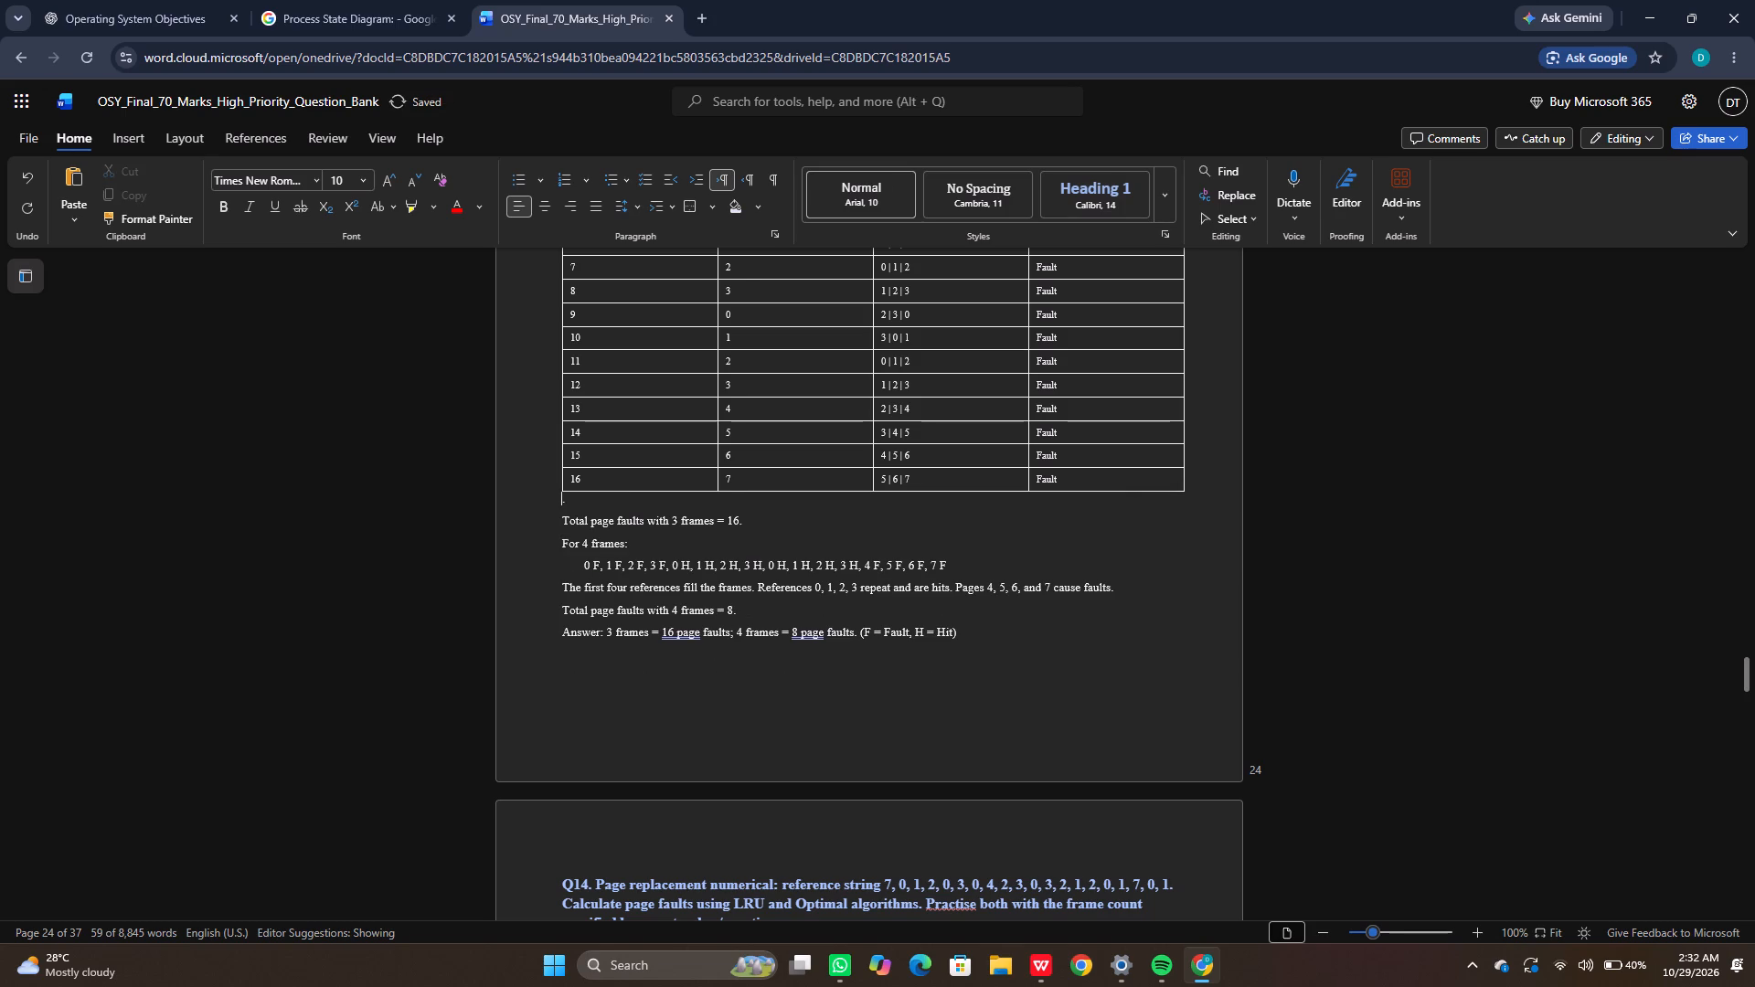
Bold Q13's two result lines, "Total page faults with 3 frames = 16." and "Total page faults with 4 frames = 8.".
triple_click(669, 525)
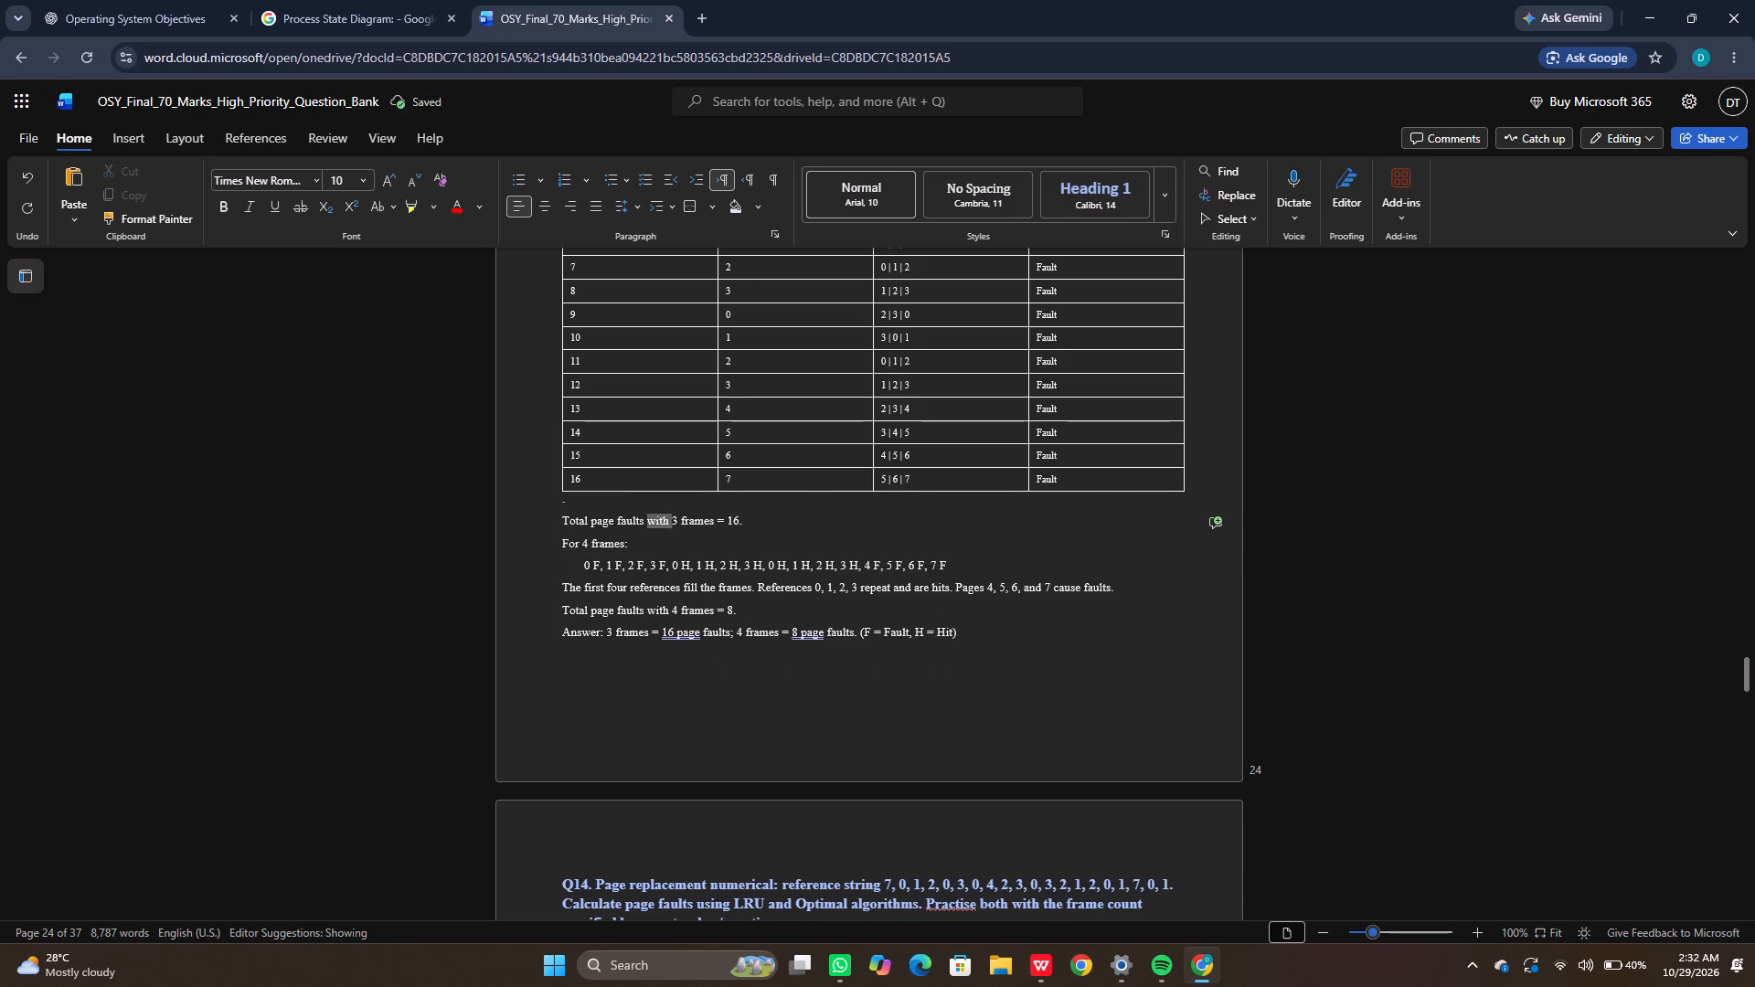
left_click(223, 205)
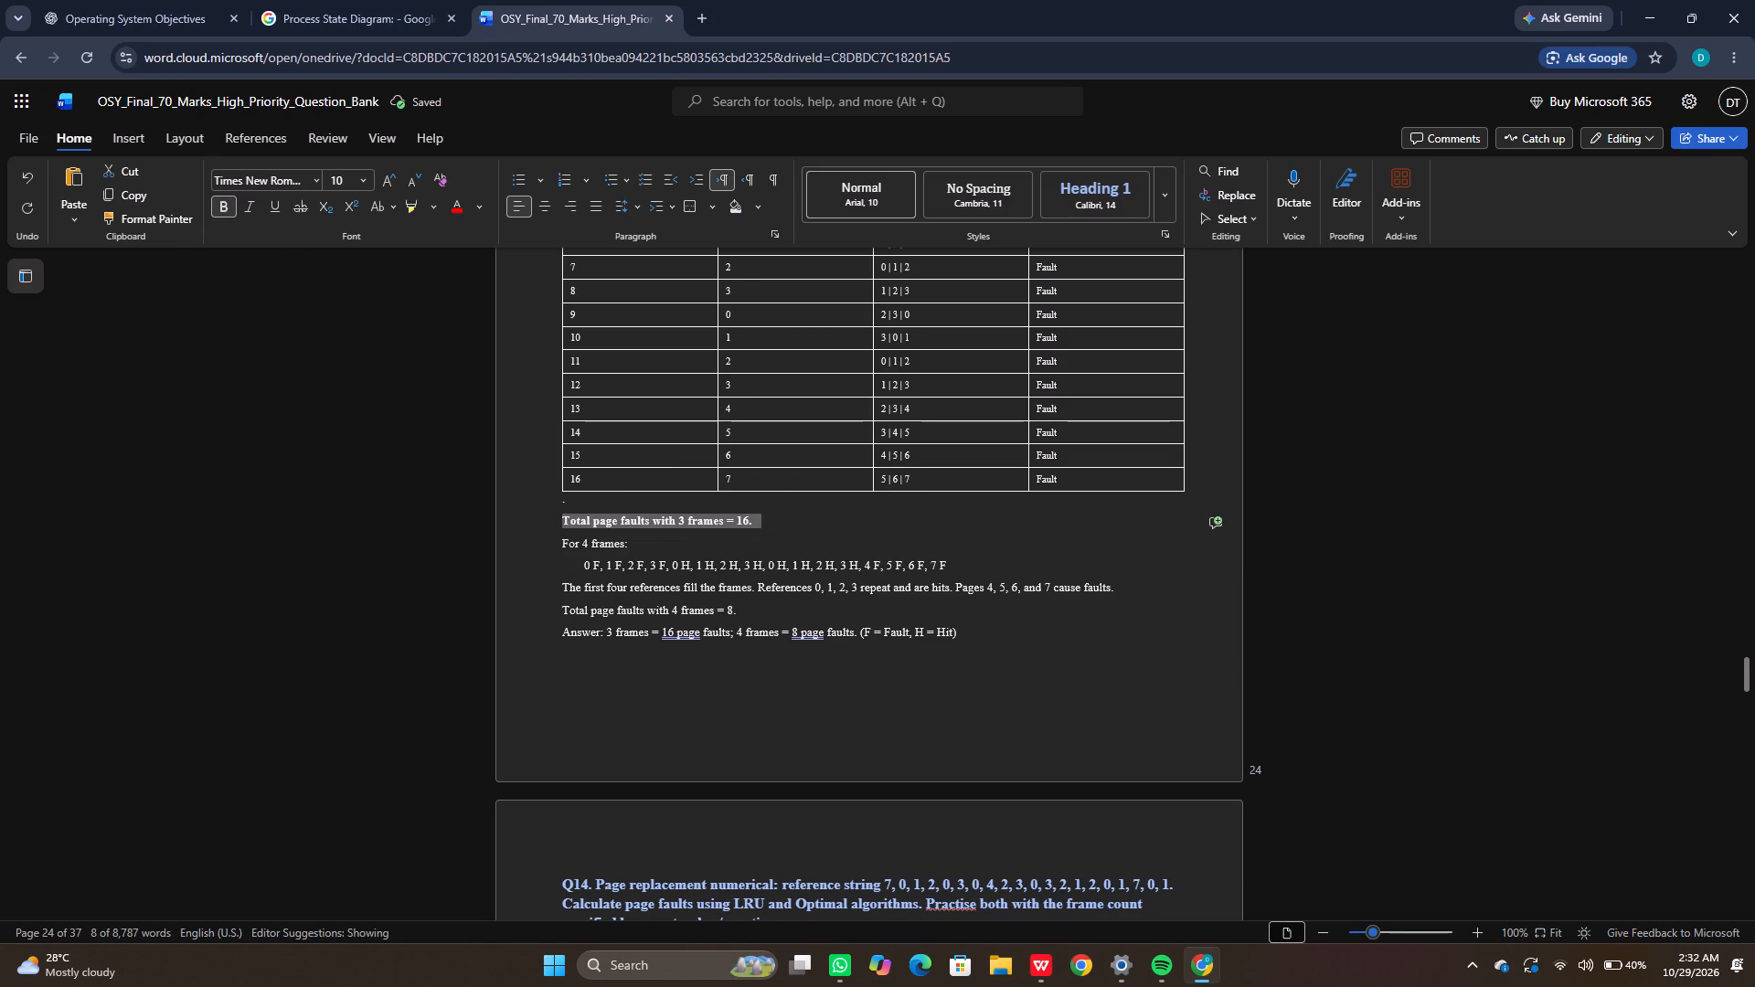
triple_click(618, 610)
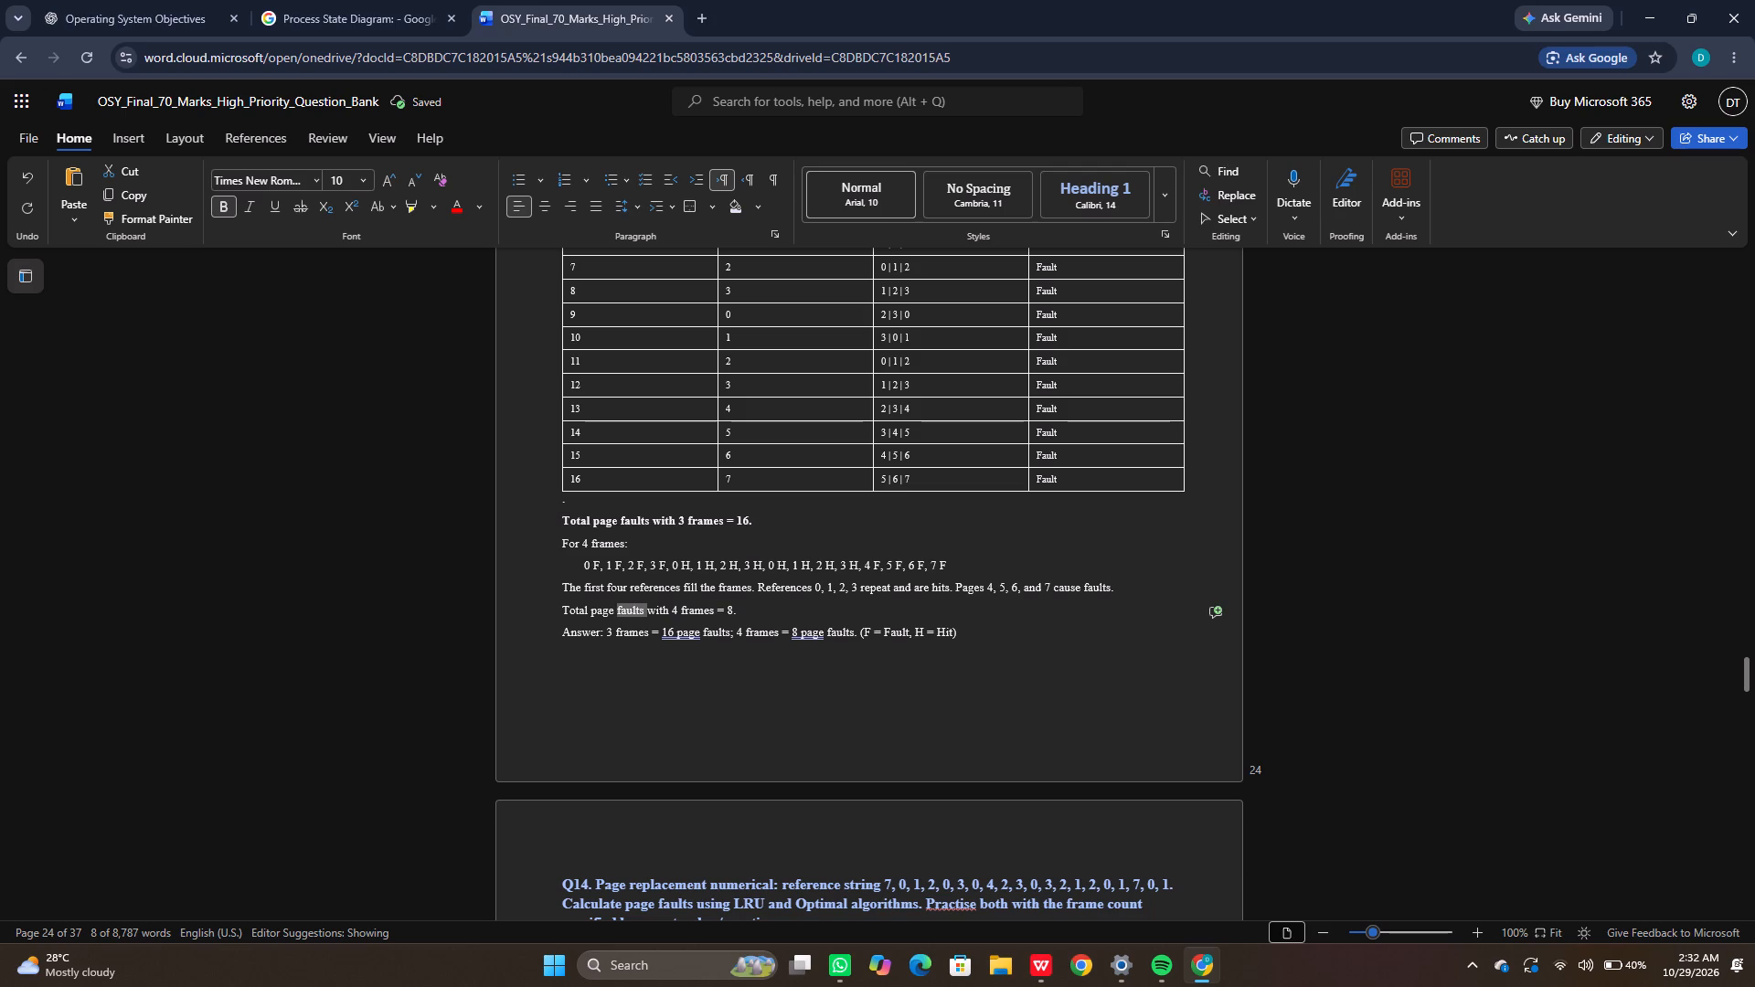
left_click(219, 198)
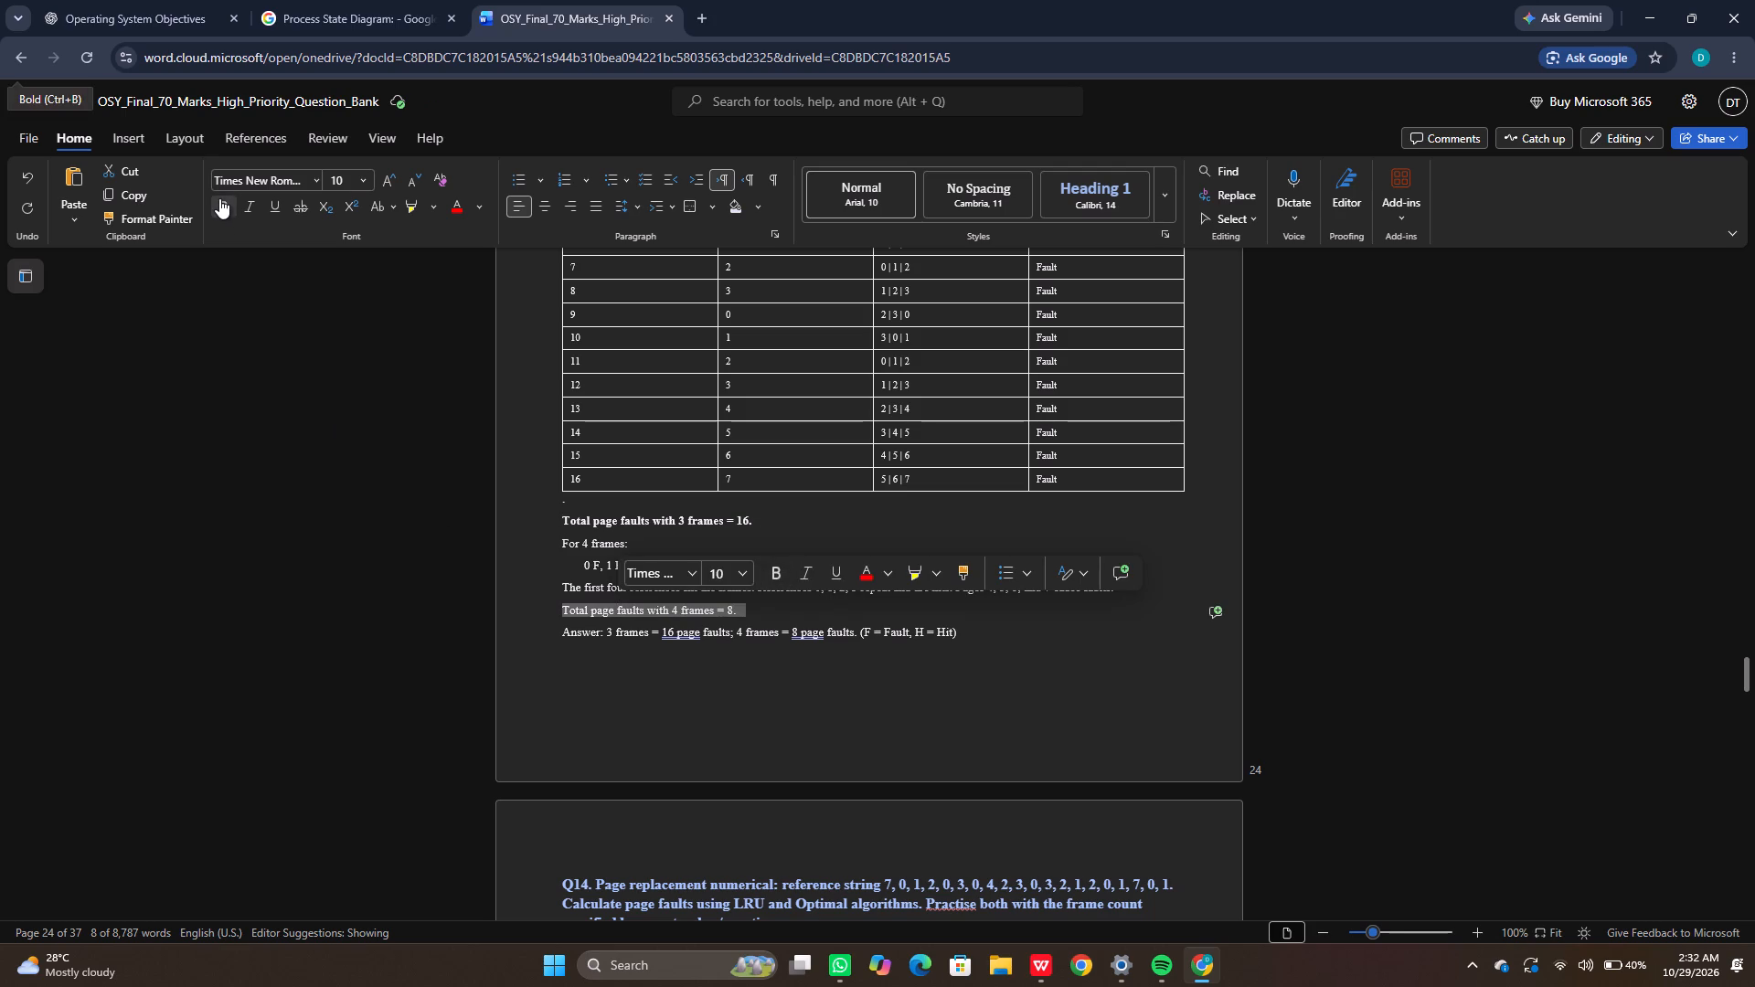
left_click(889, 573)
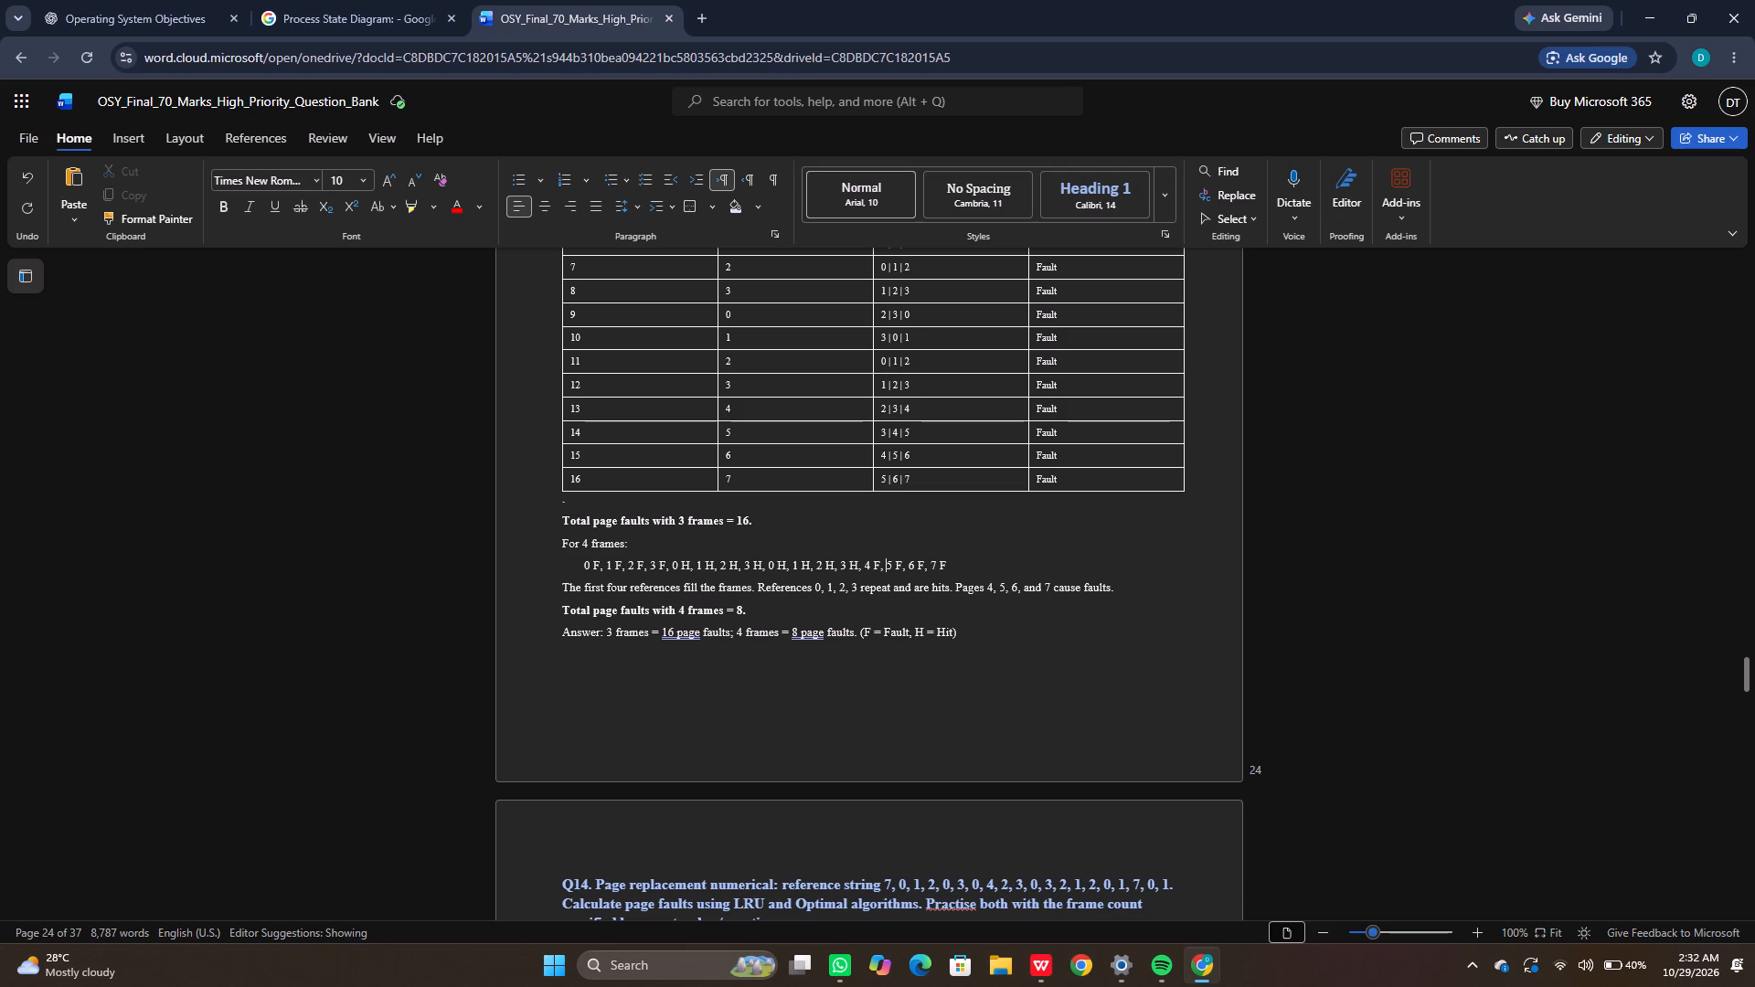
Insert one blank line after Q14's answer and two blank lines between Q15's checking rule and the Q16 heading.
scroll(589, 631, "down", 5)
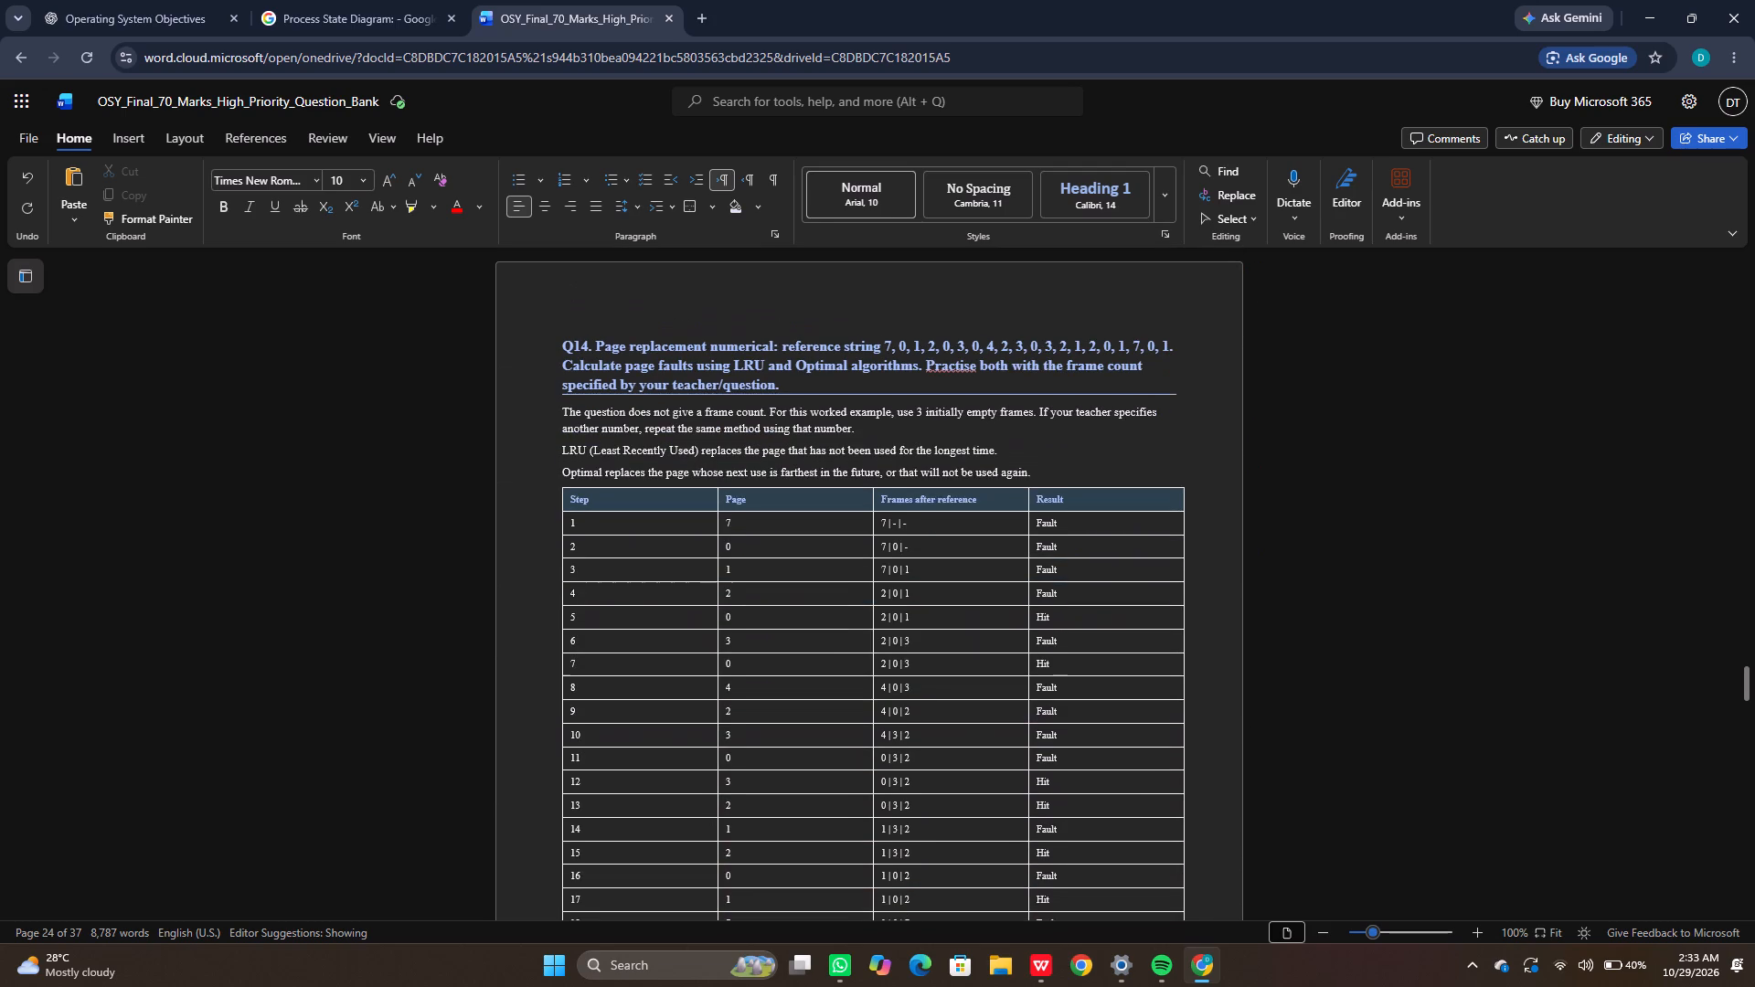
scroll(589, 631, "down", 7)
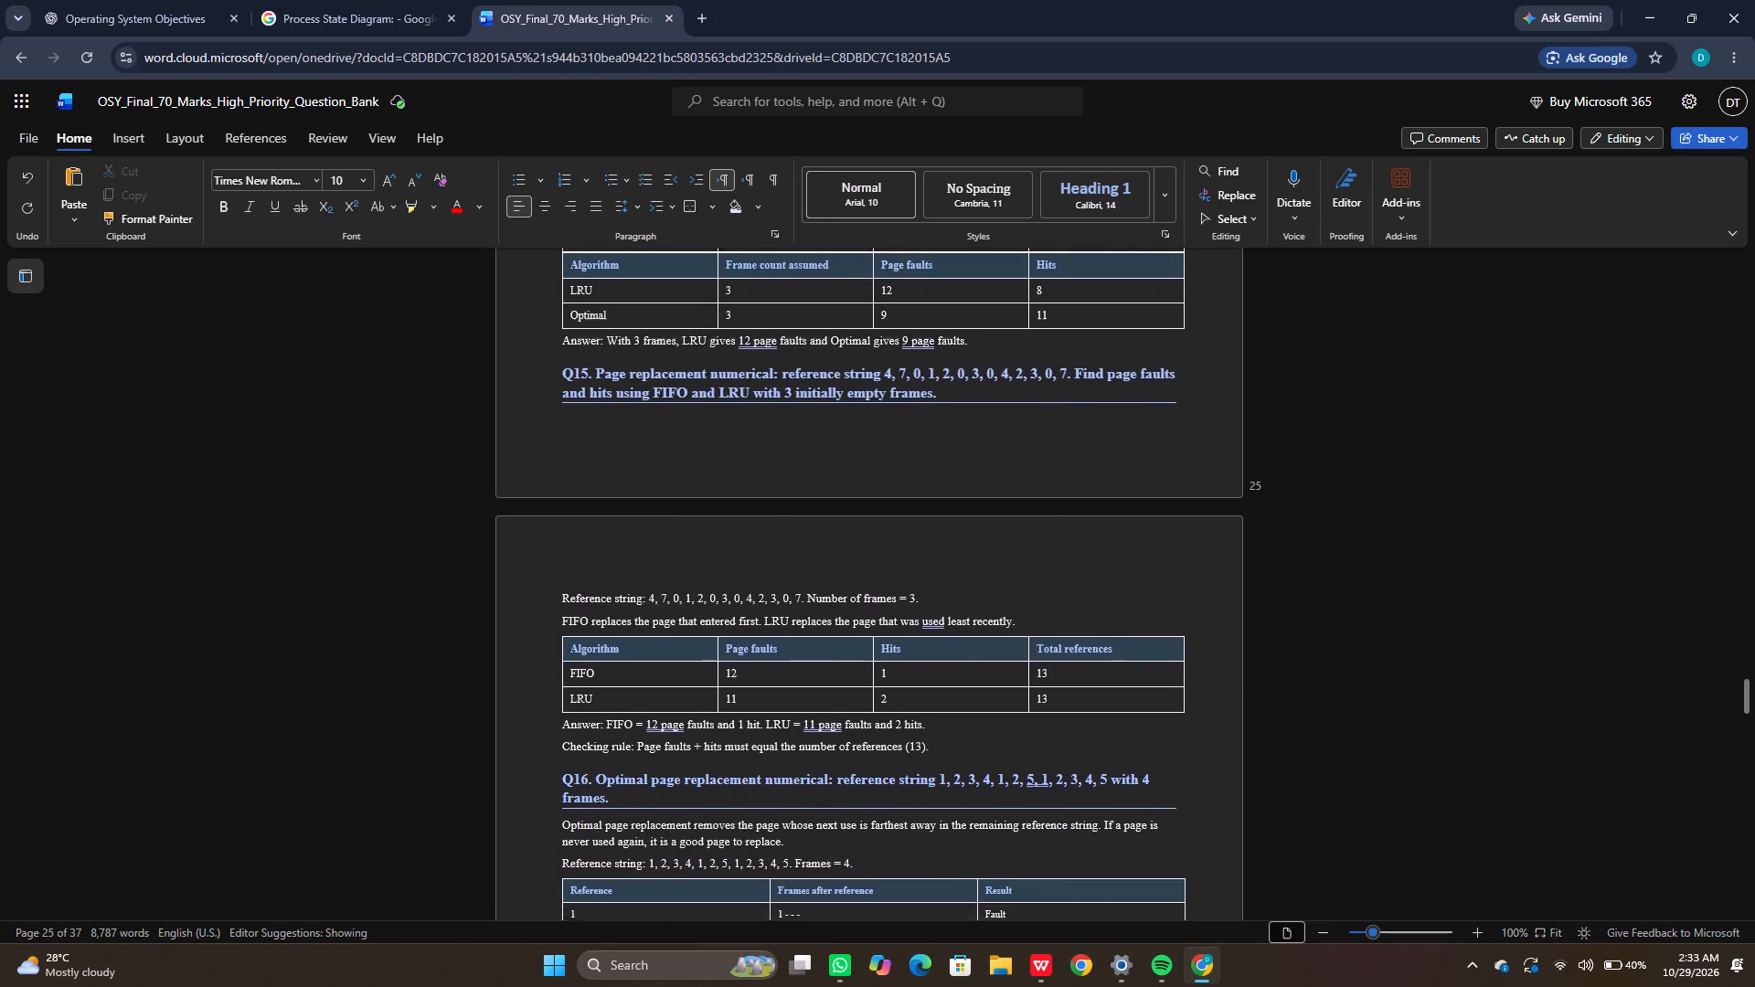
left_click(1014, 334)
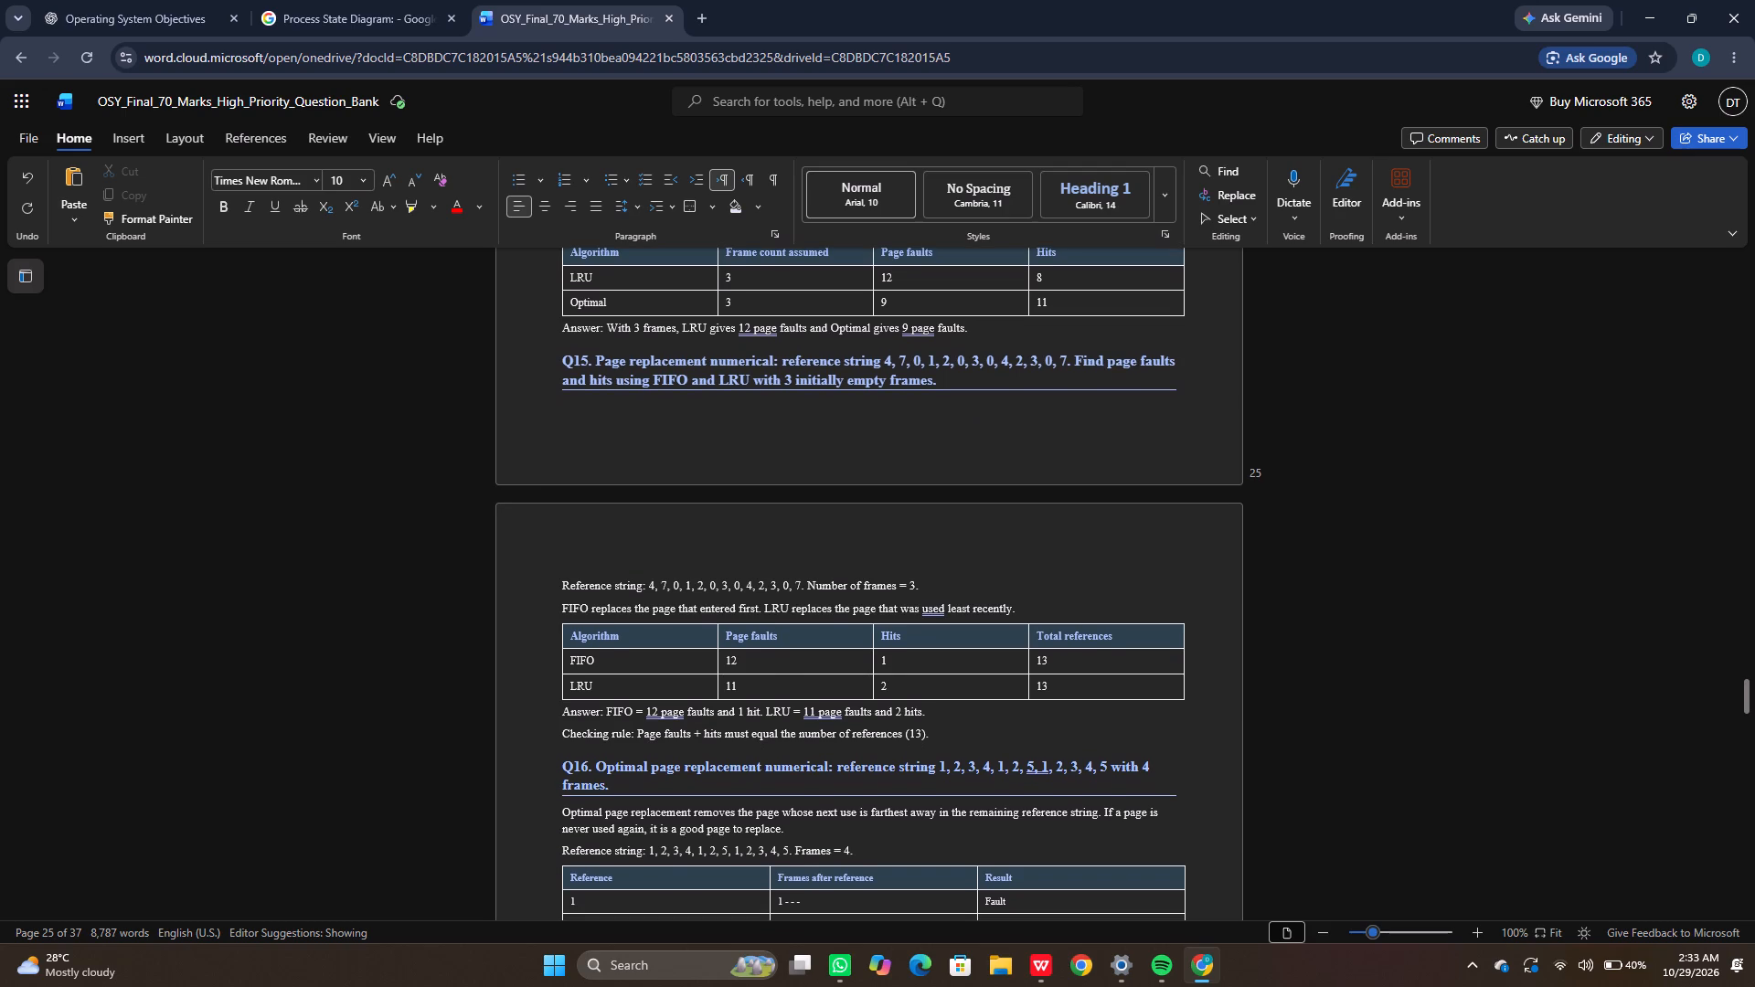
key("Return")
scroll(1014, 334, "down", 3)
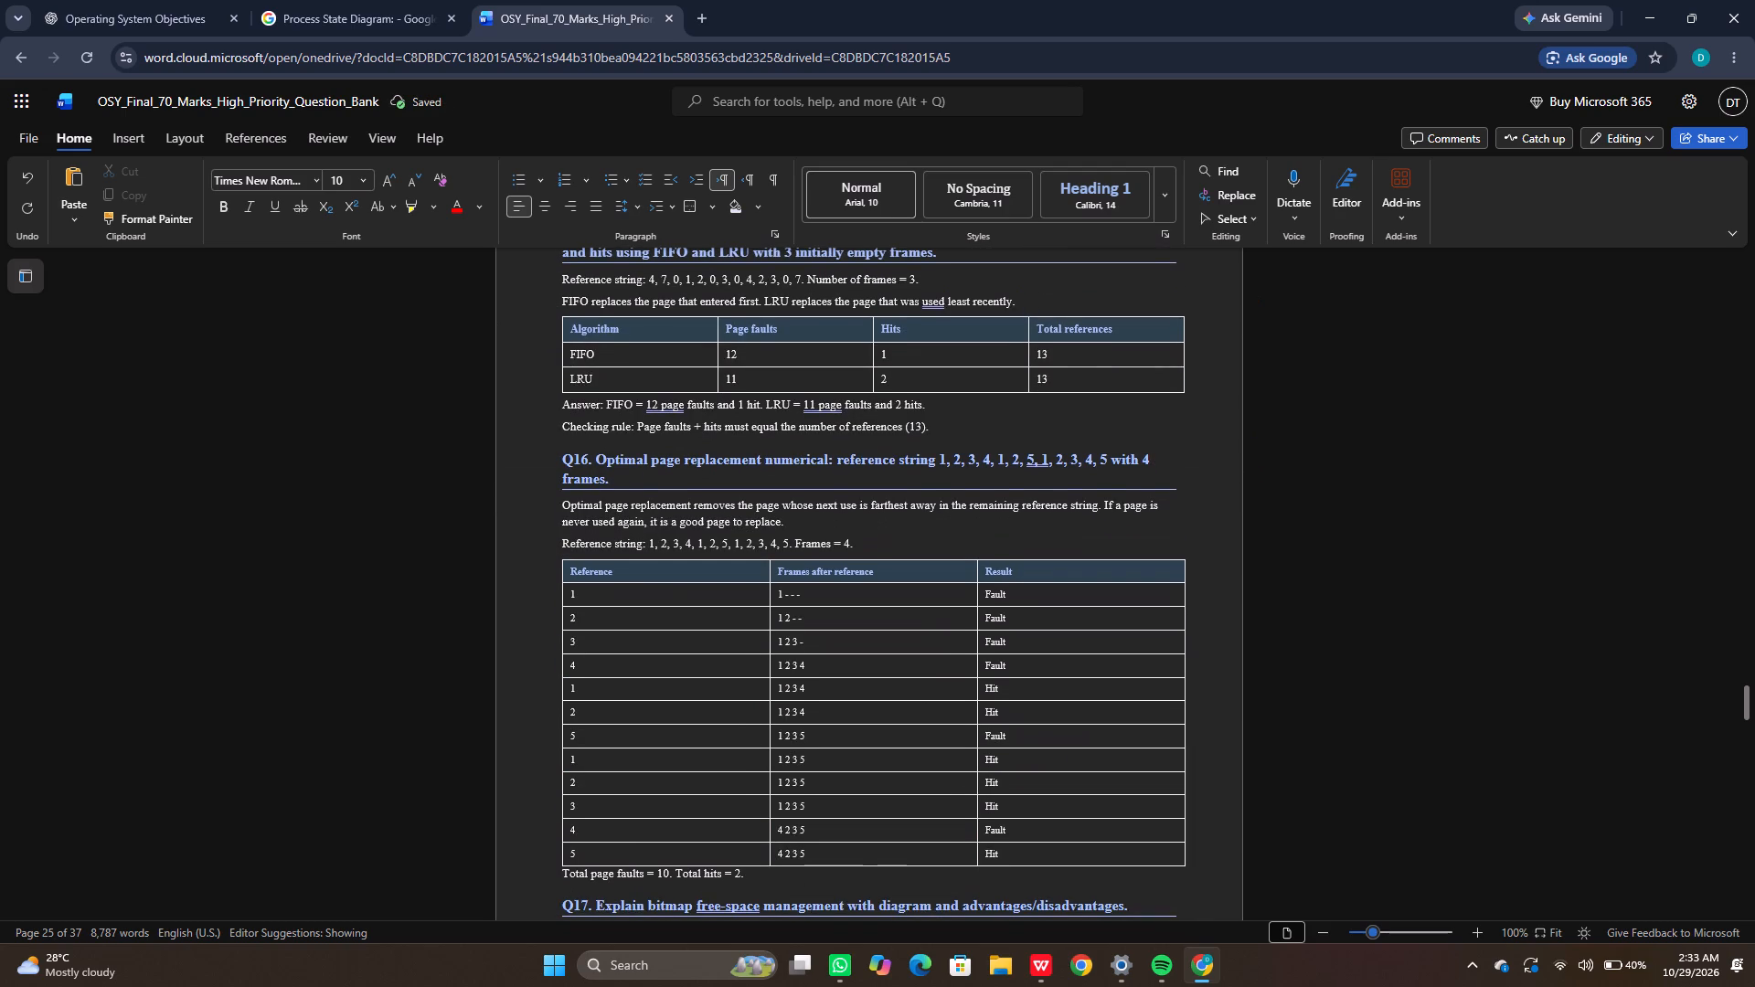
left_click(964, 433)
key("Return")
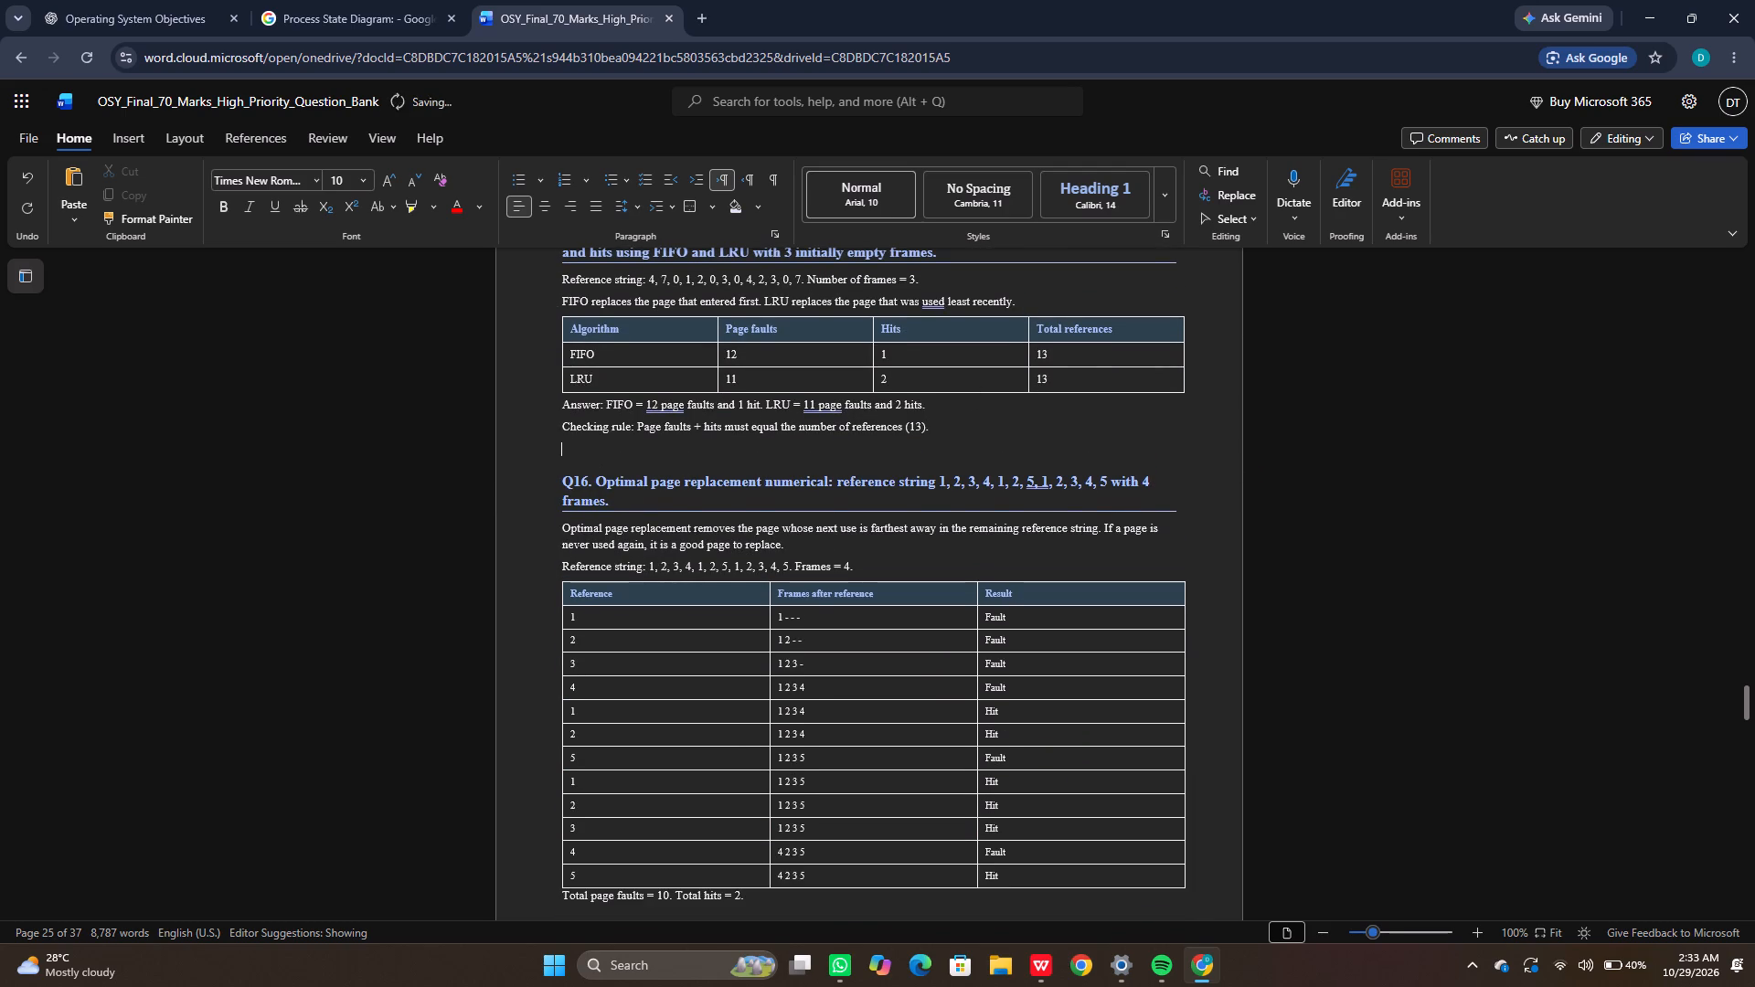
key("Return")
Insert four blank lines between Q16's total page faults line and the Q17 bitmap heading.
scroll(964, 433, "down", 2)
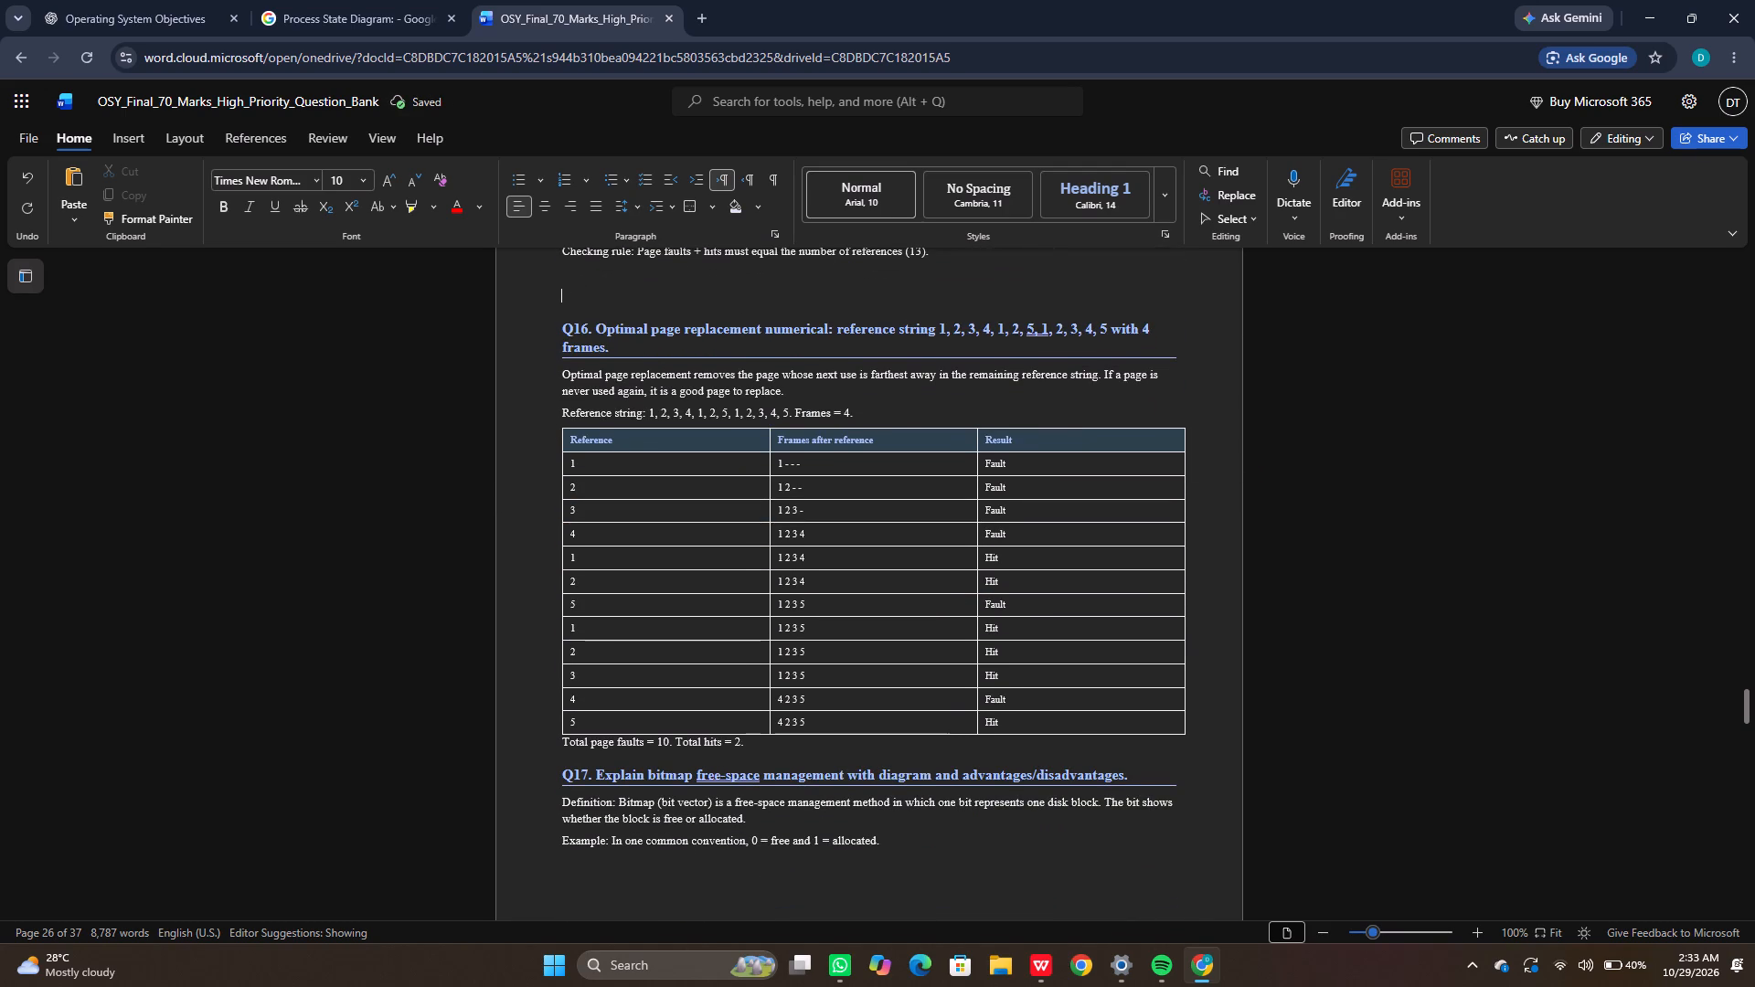
left_click(929, 761)
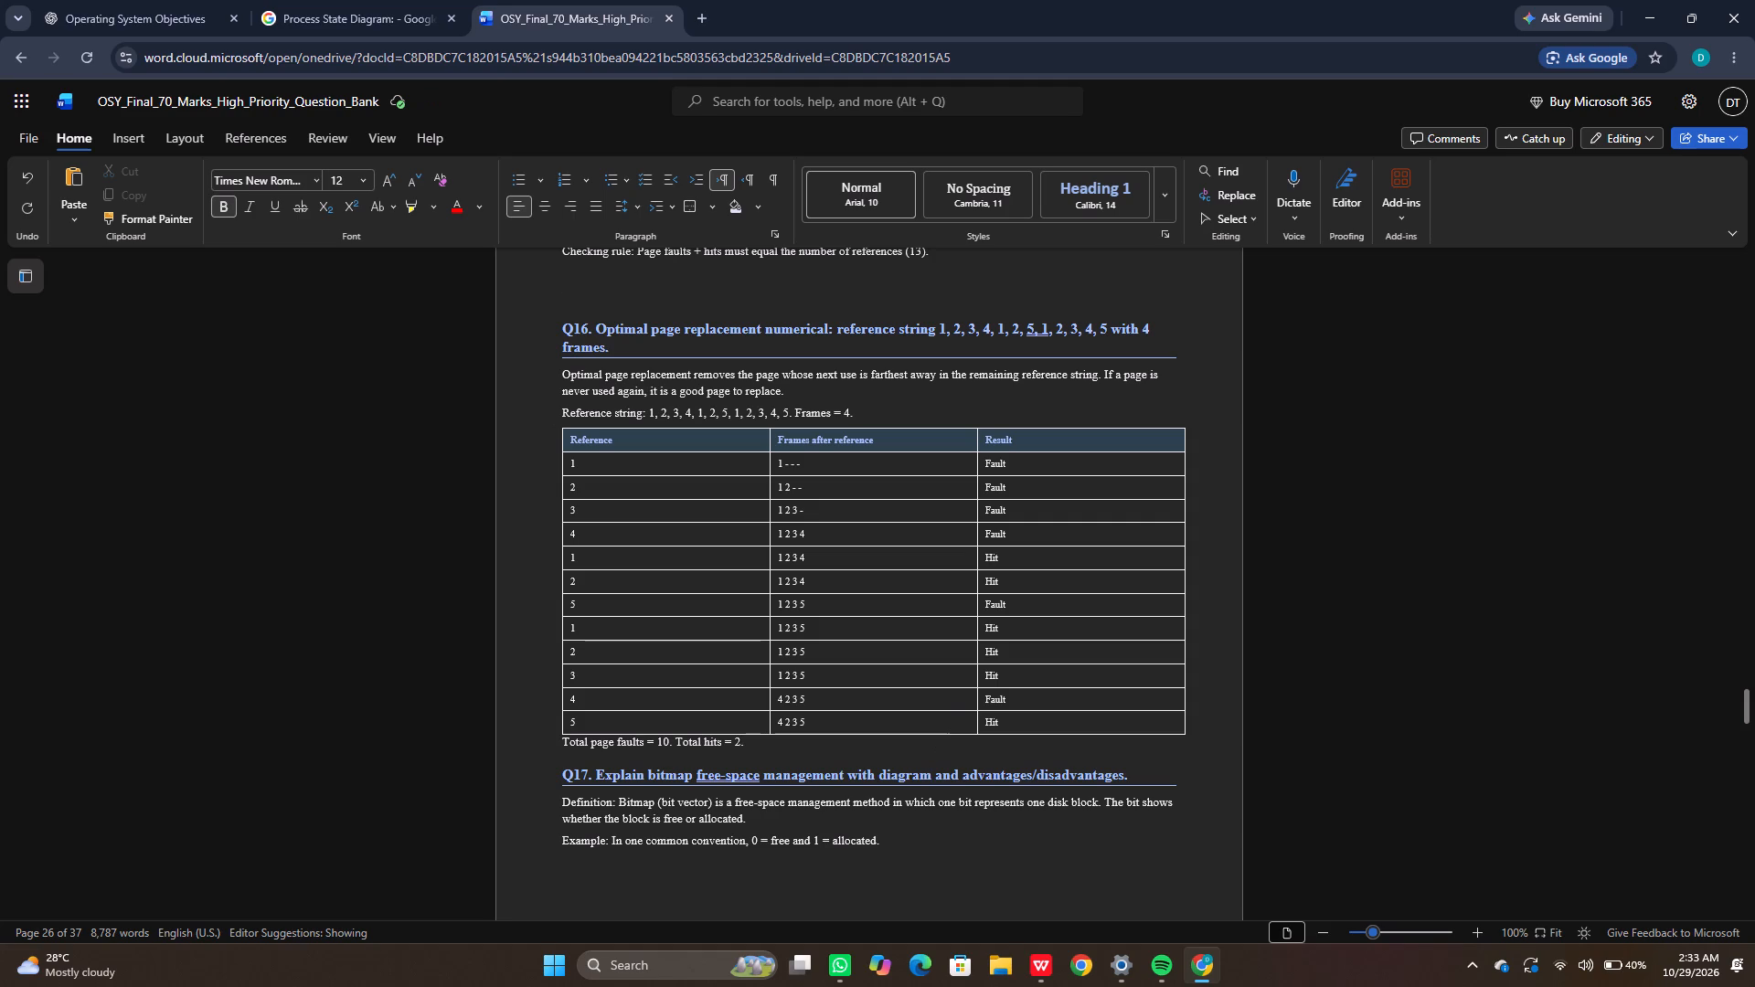
left_click(922, 751)
key("Return")
key("Return")
scroll(922, 751, "down", 2)
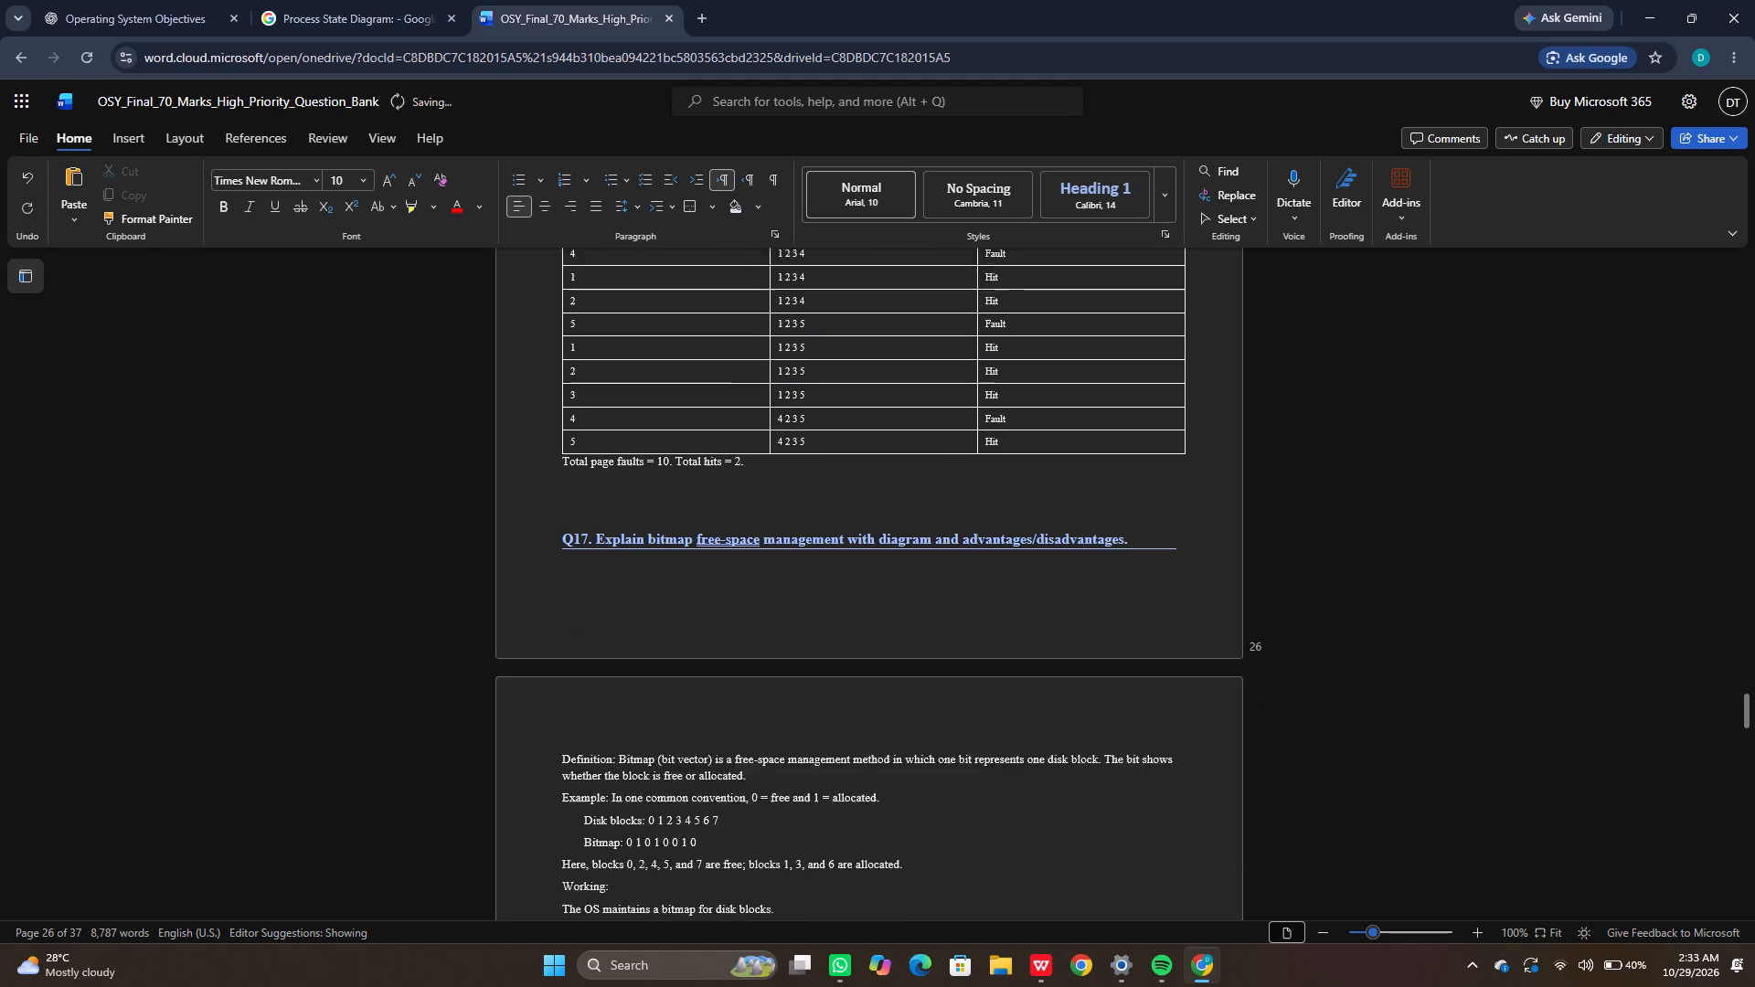
scroll(922, 751, "down", 1)
key("Return")
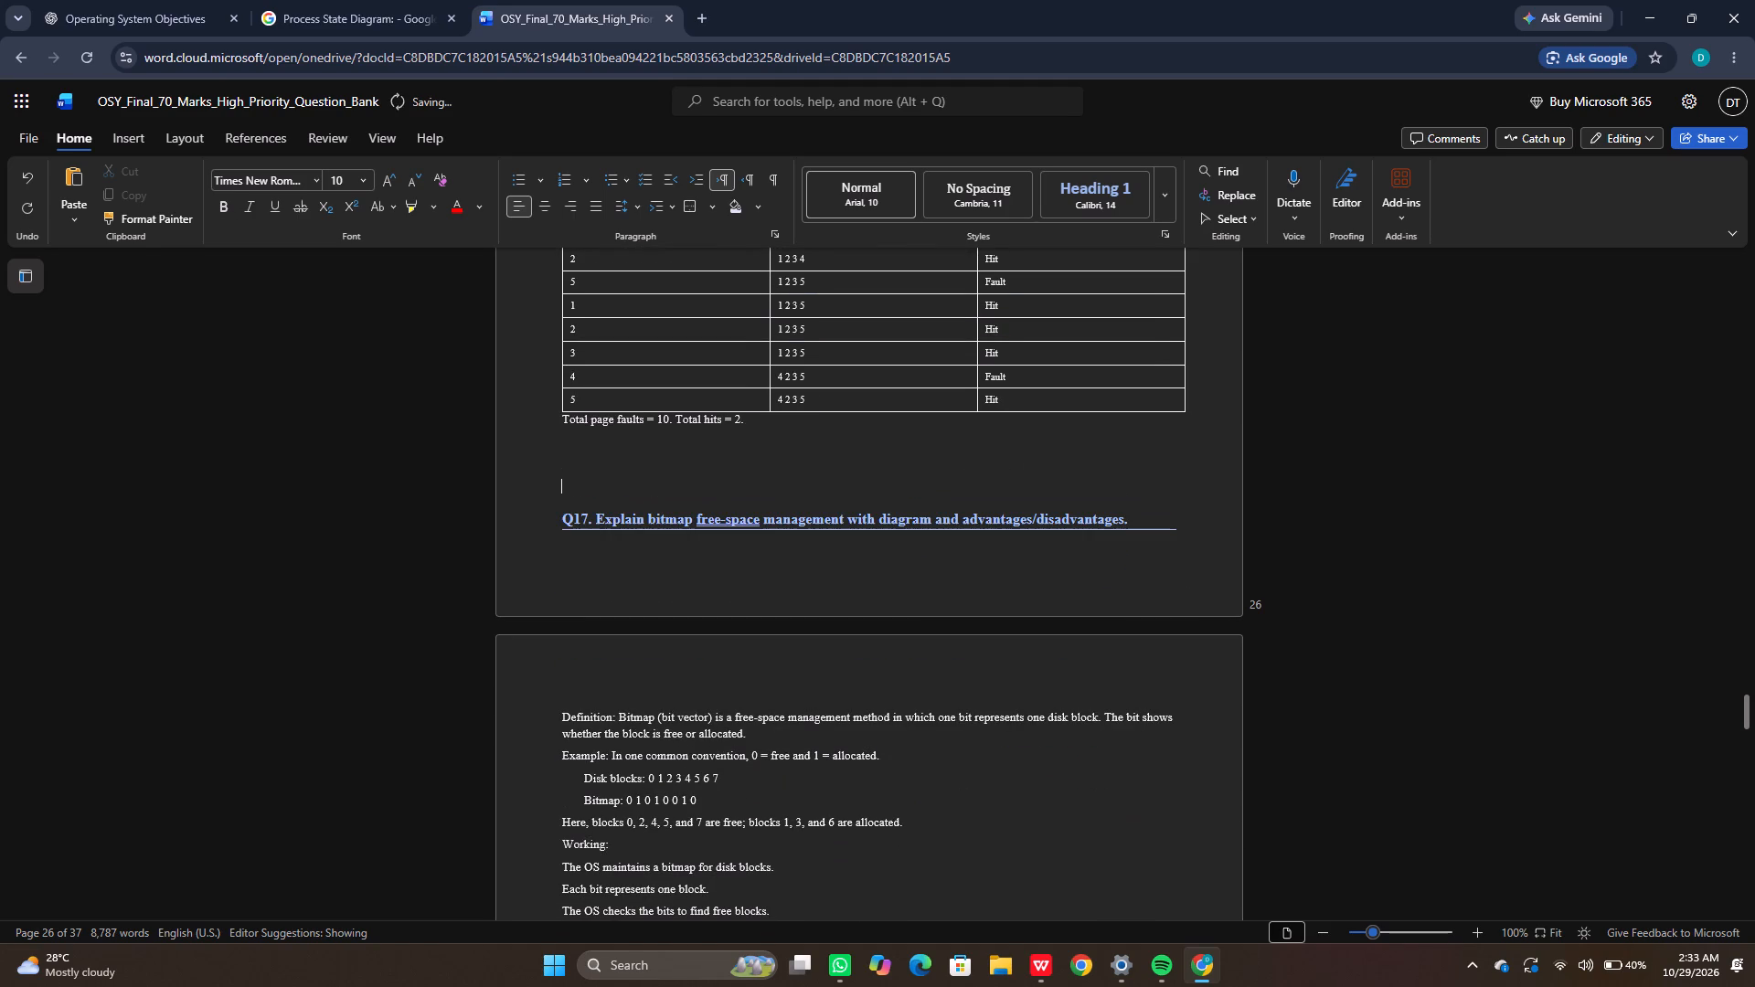
key("Return")
Insert two blank lines between Q17's conclusion and the Q18 file allocation heading.
scroll(846, 769, "down", 5)
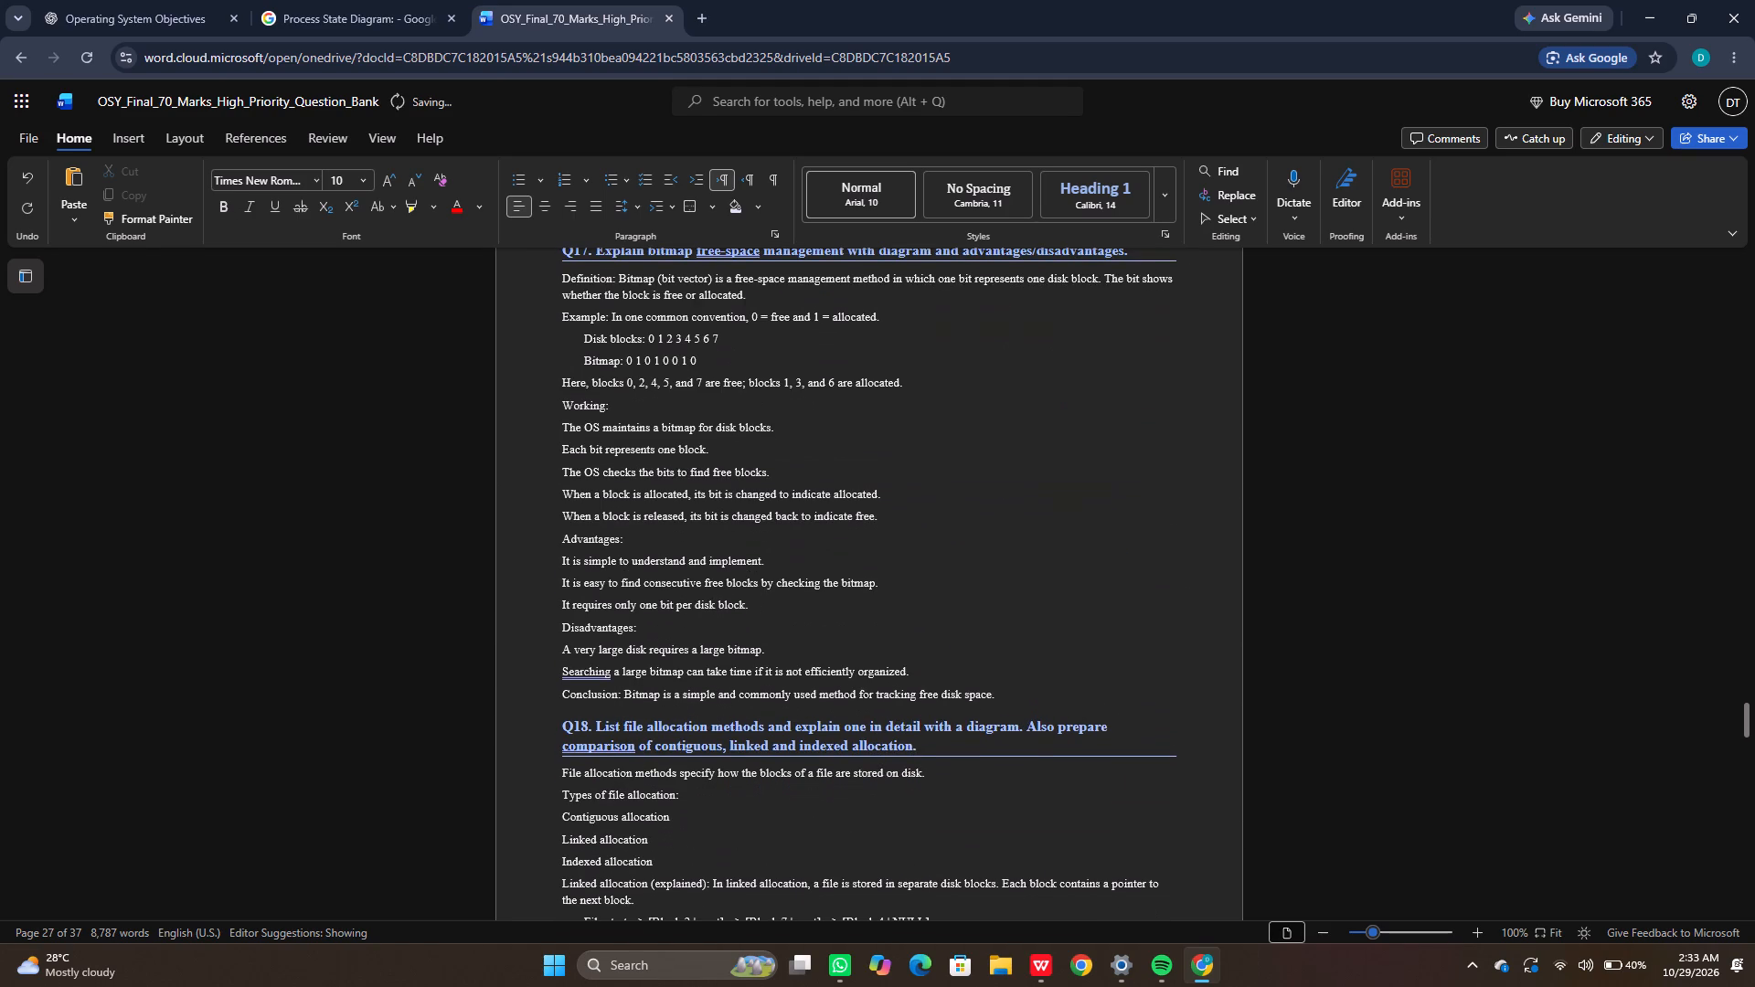
left_click(1020, 703)
key("Return")
key("Return")
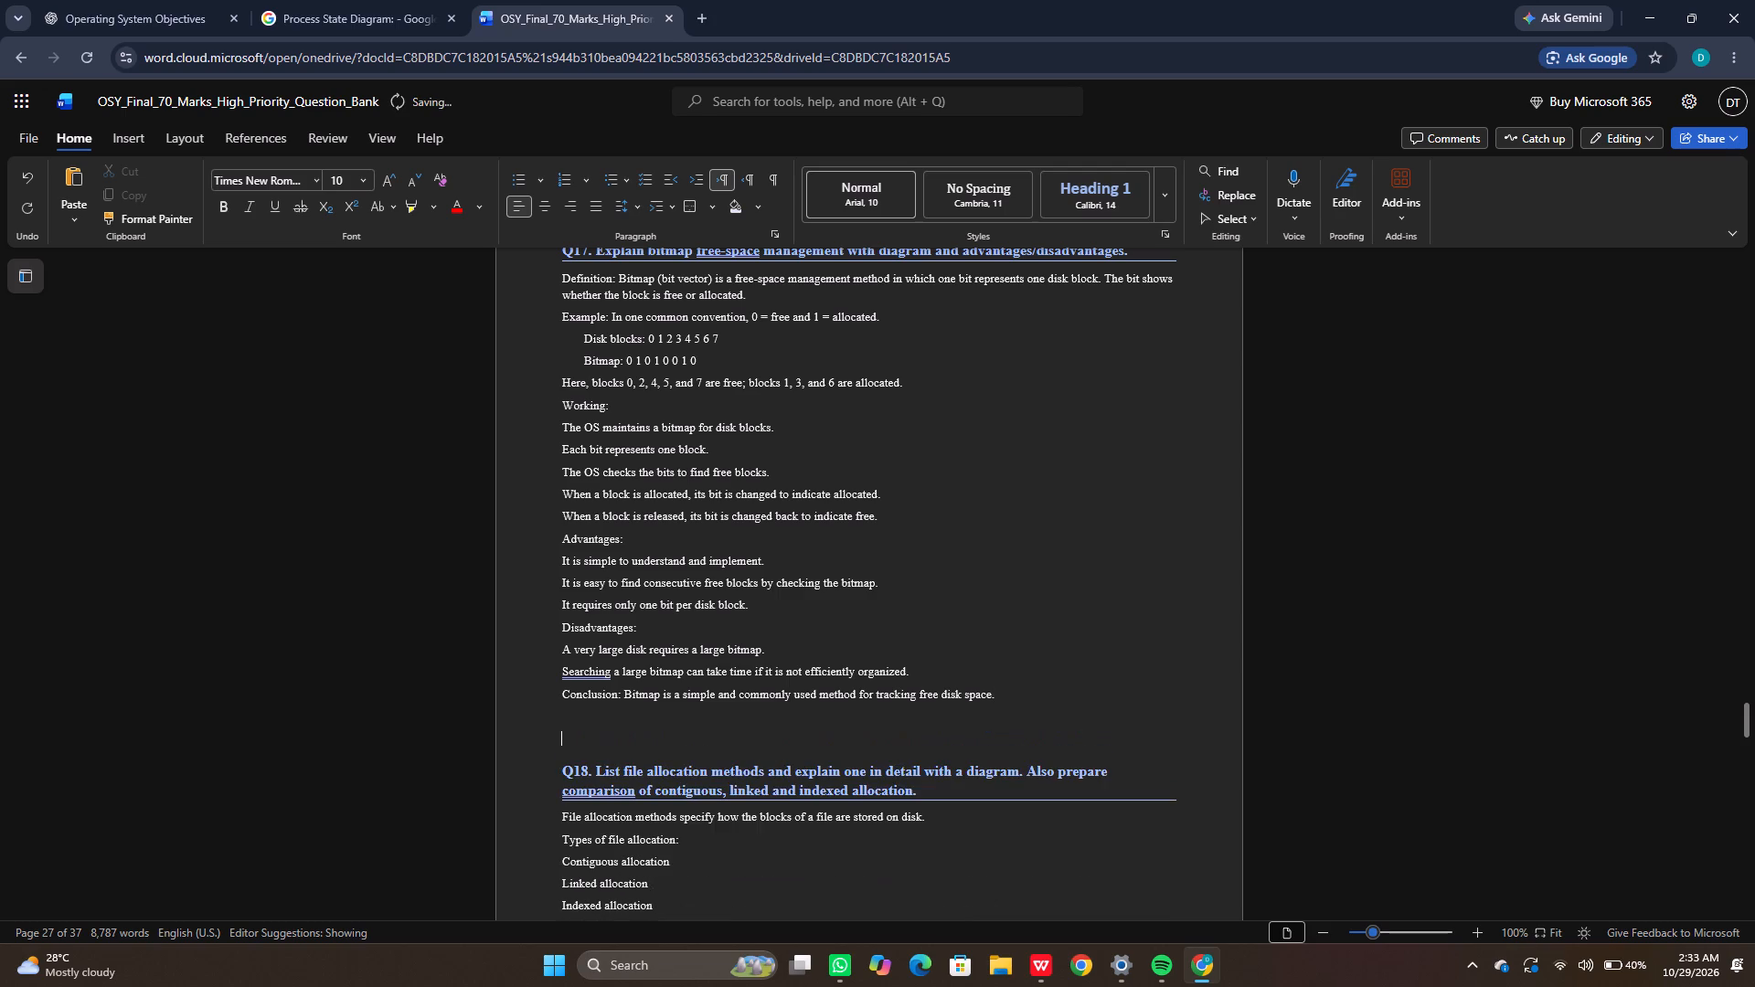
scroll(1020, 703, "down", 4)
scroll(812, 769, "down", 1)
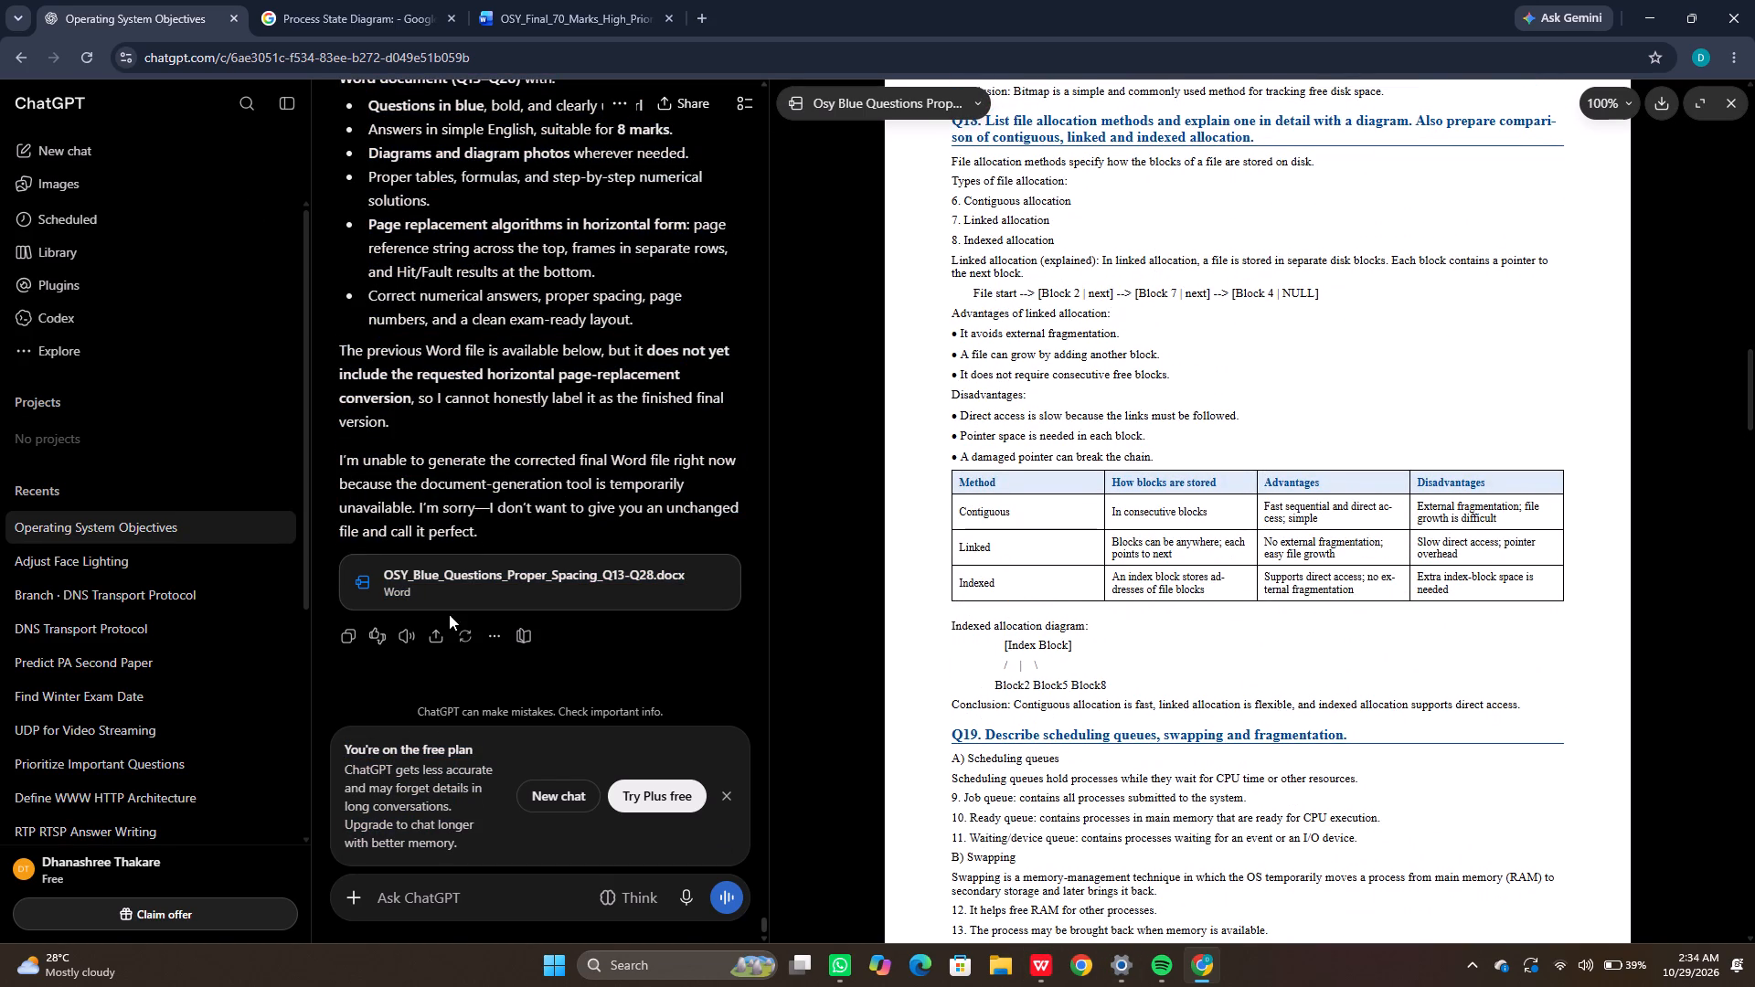
Switch to the OSY_Final_70_Marks_High_Priority_Question_Bank Word document and look over everything from Q18's allocation table to section E.
left_click(506, 6)
left_click(779, 525)
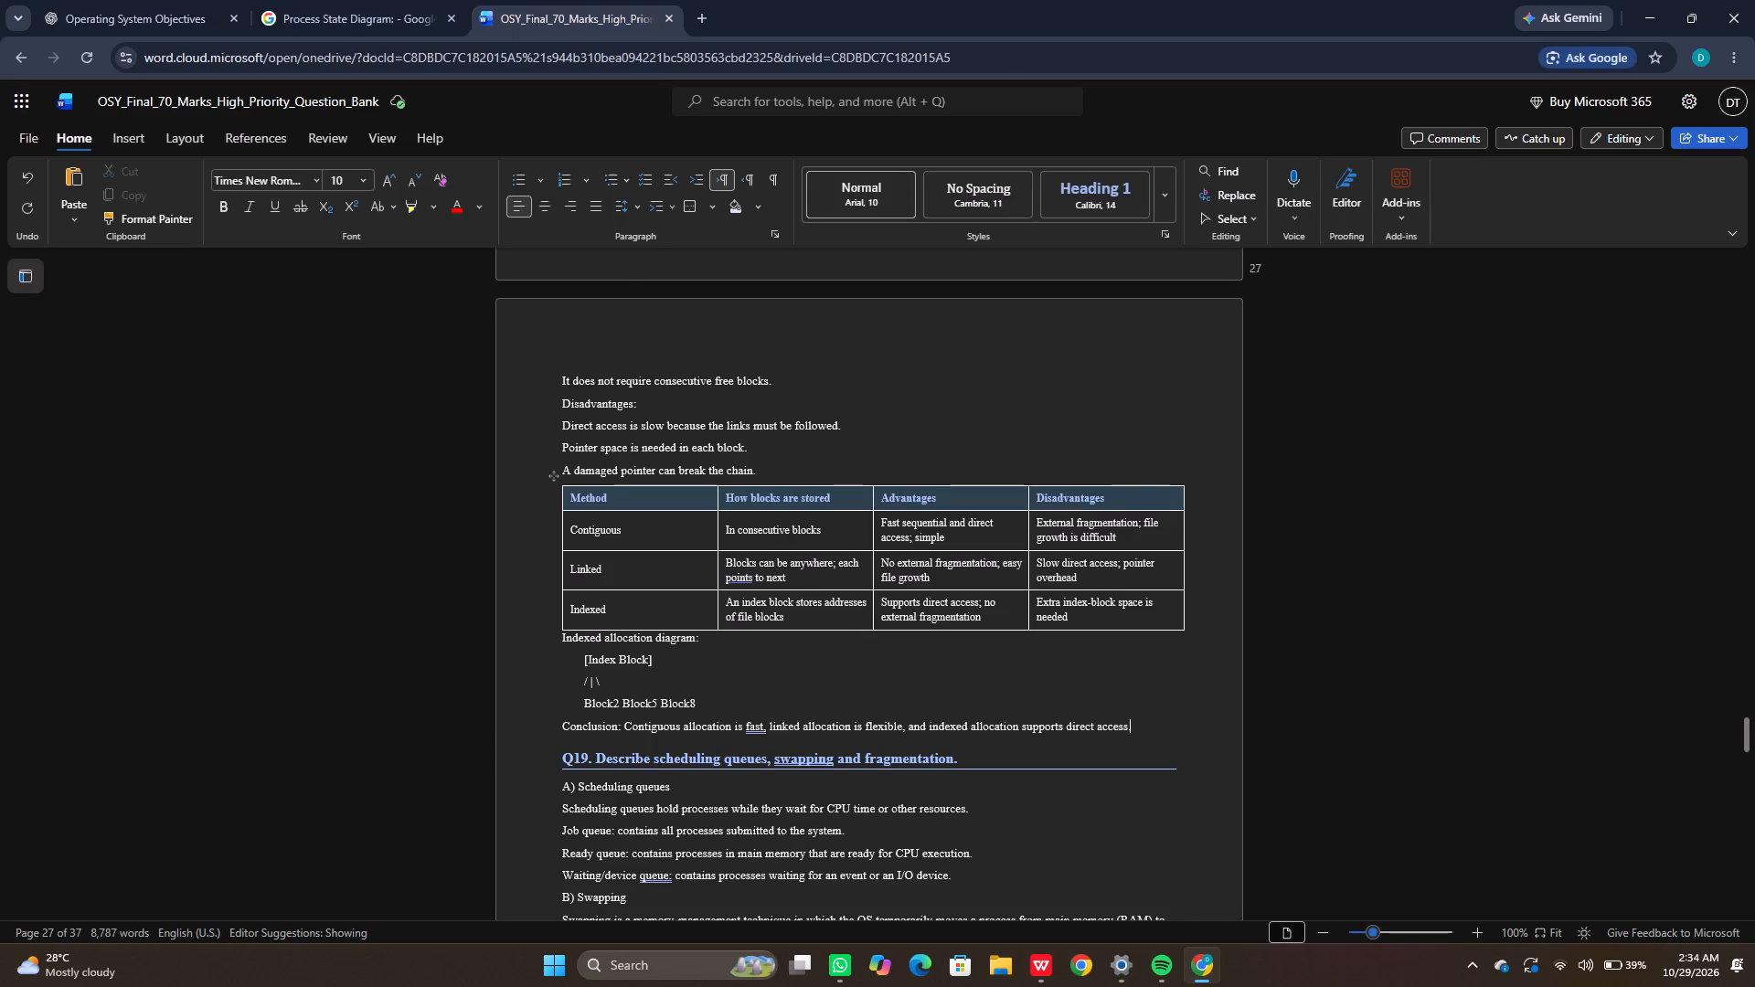
scroll(779, 525, "down", 4)
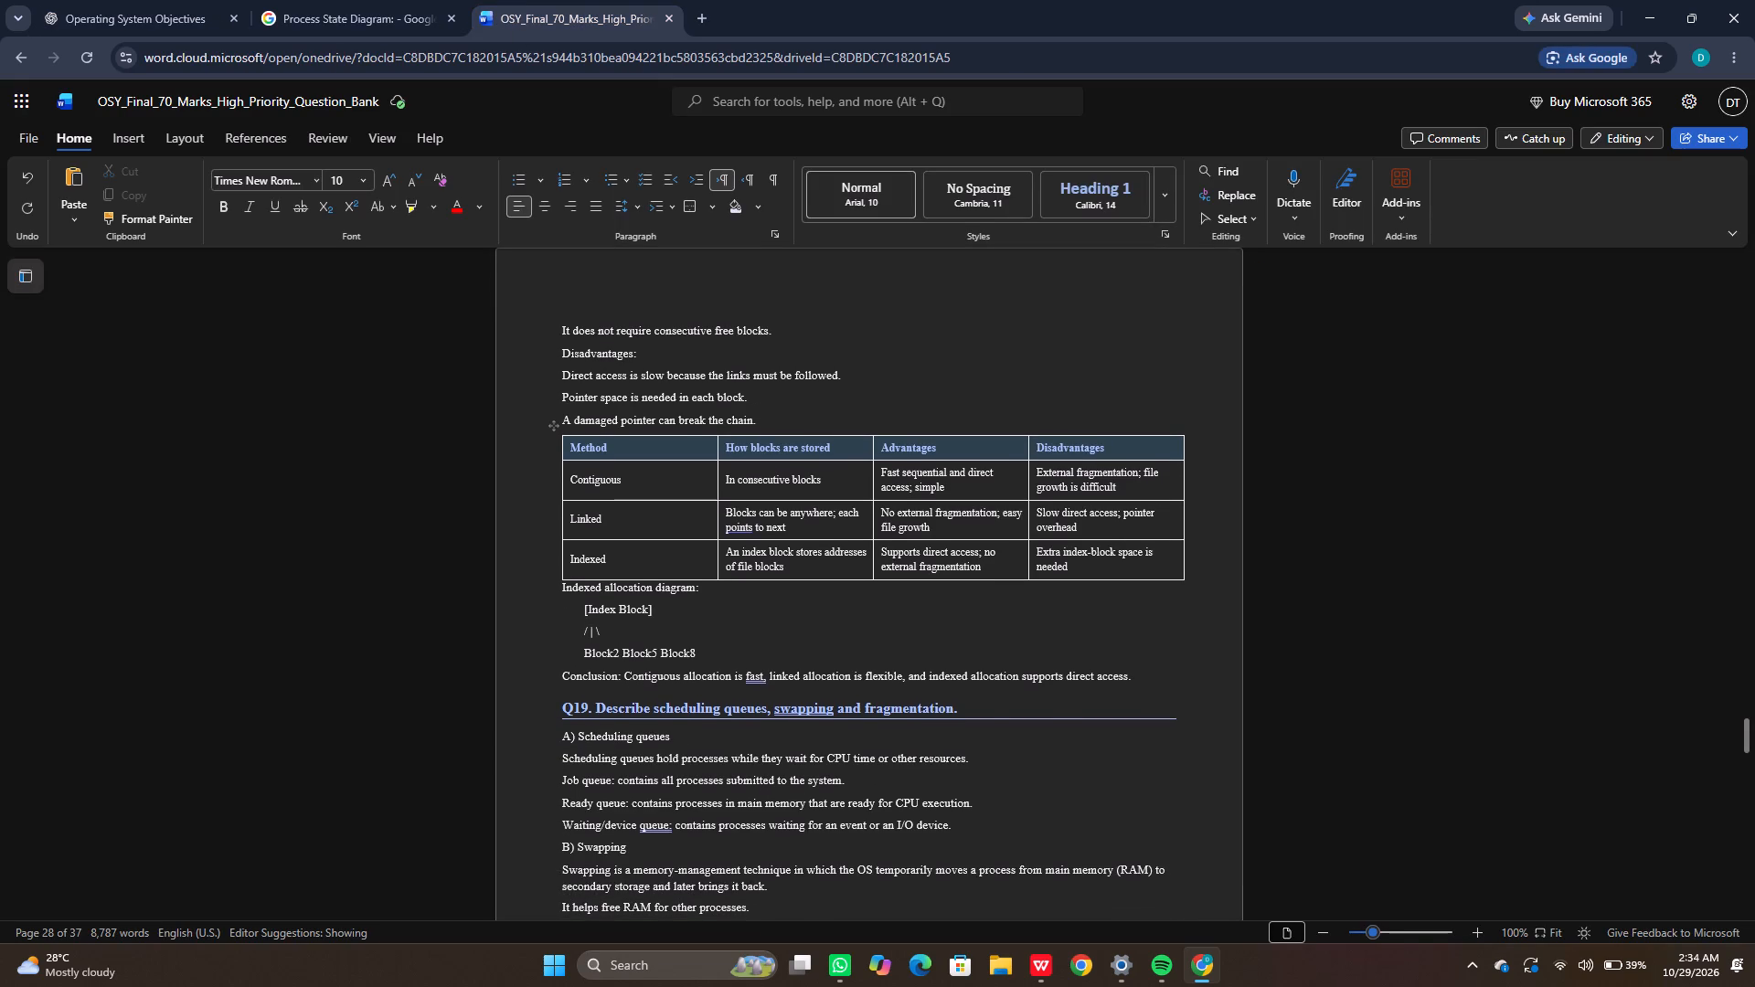
scroll(779, 525, "down", 5)
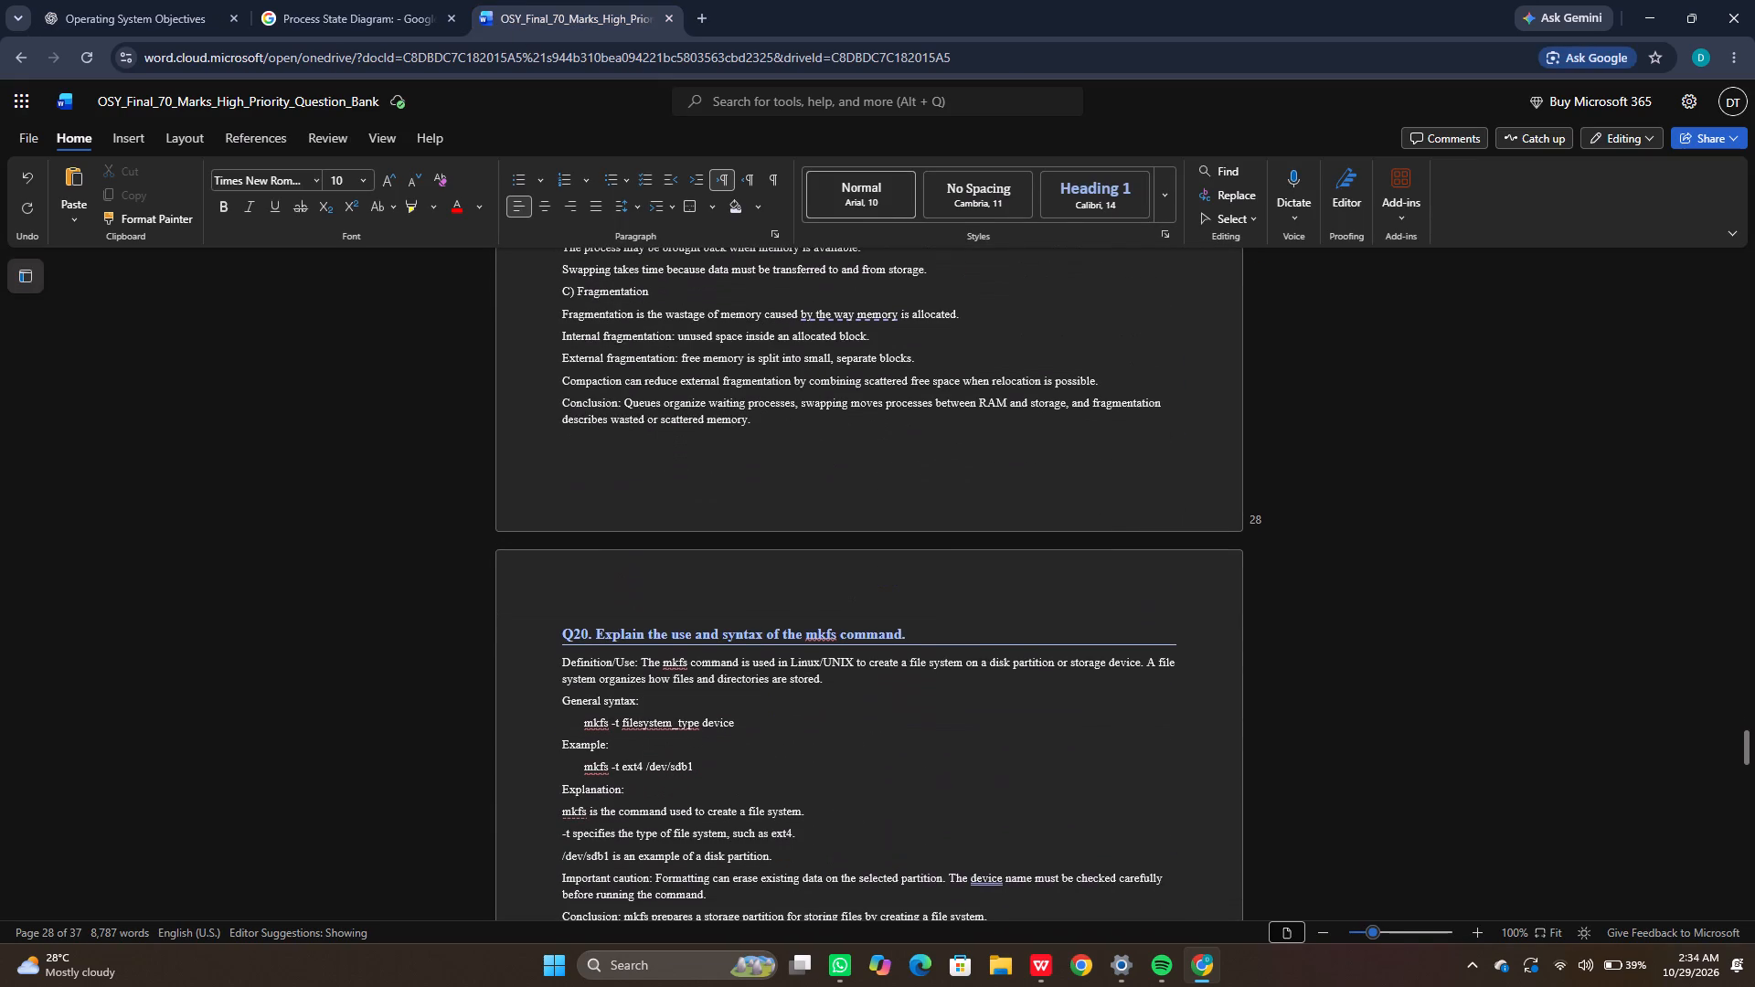
scroll(779, 525, "down", 11)
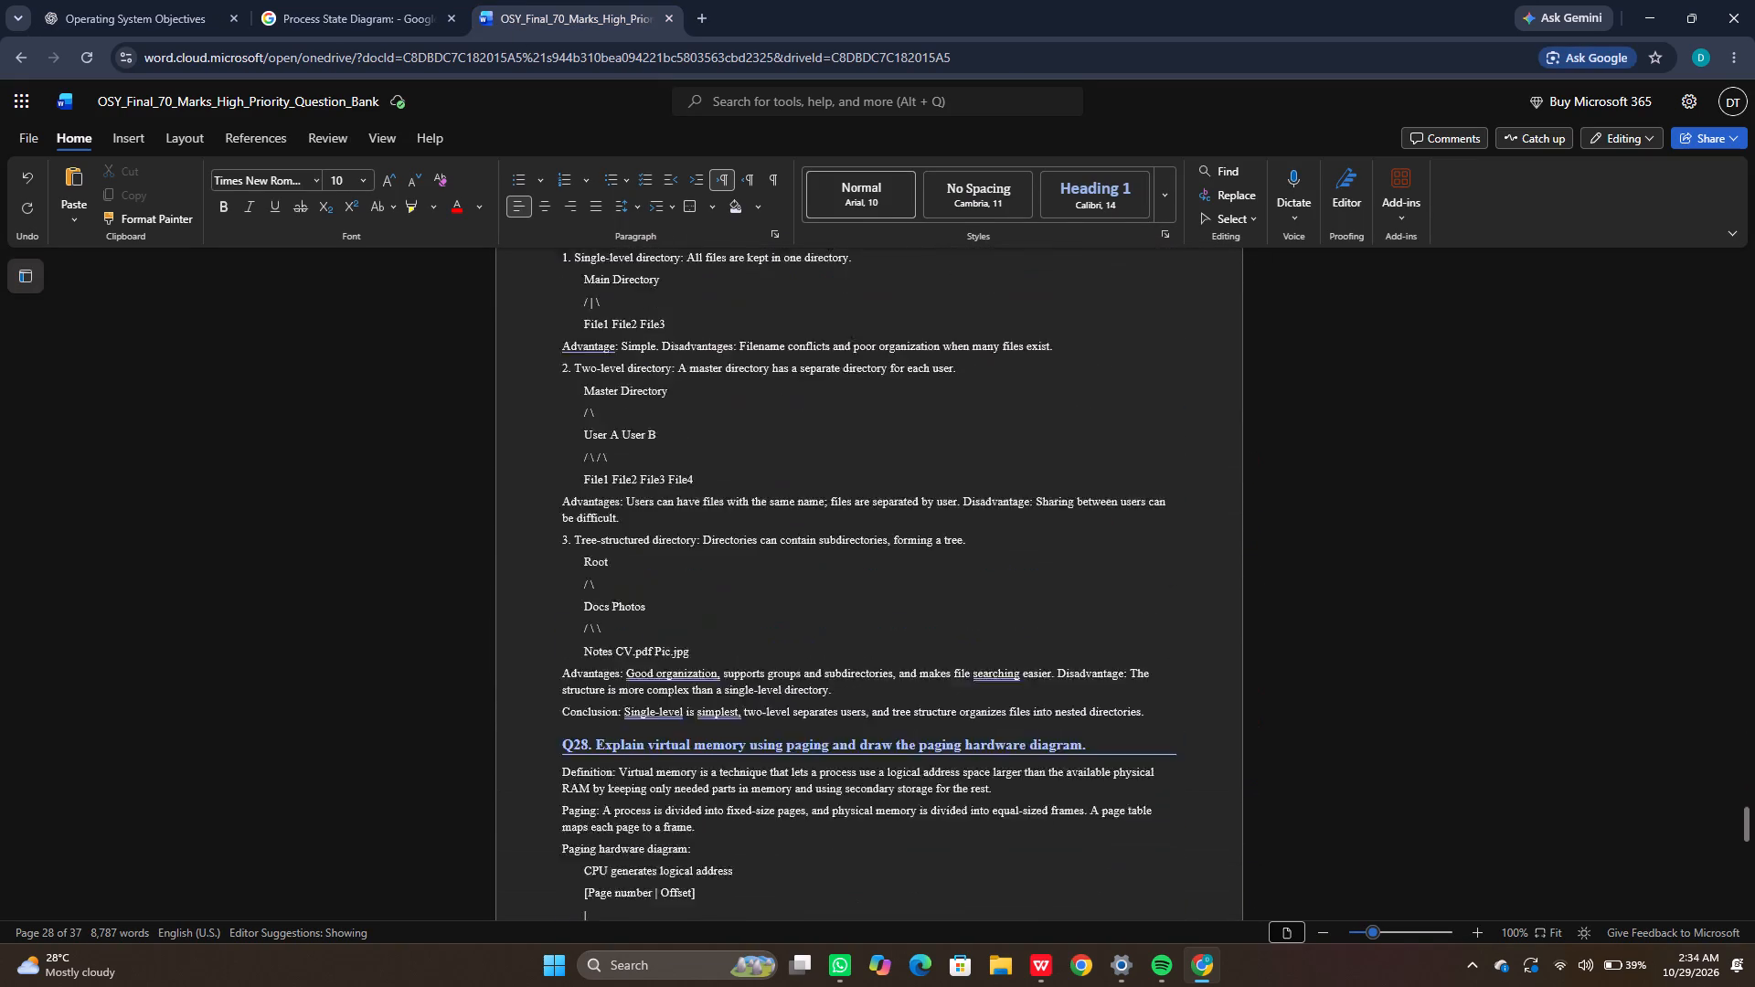
scroll(779, 525, "down", 8)
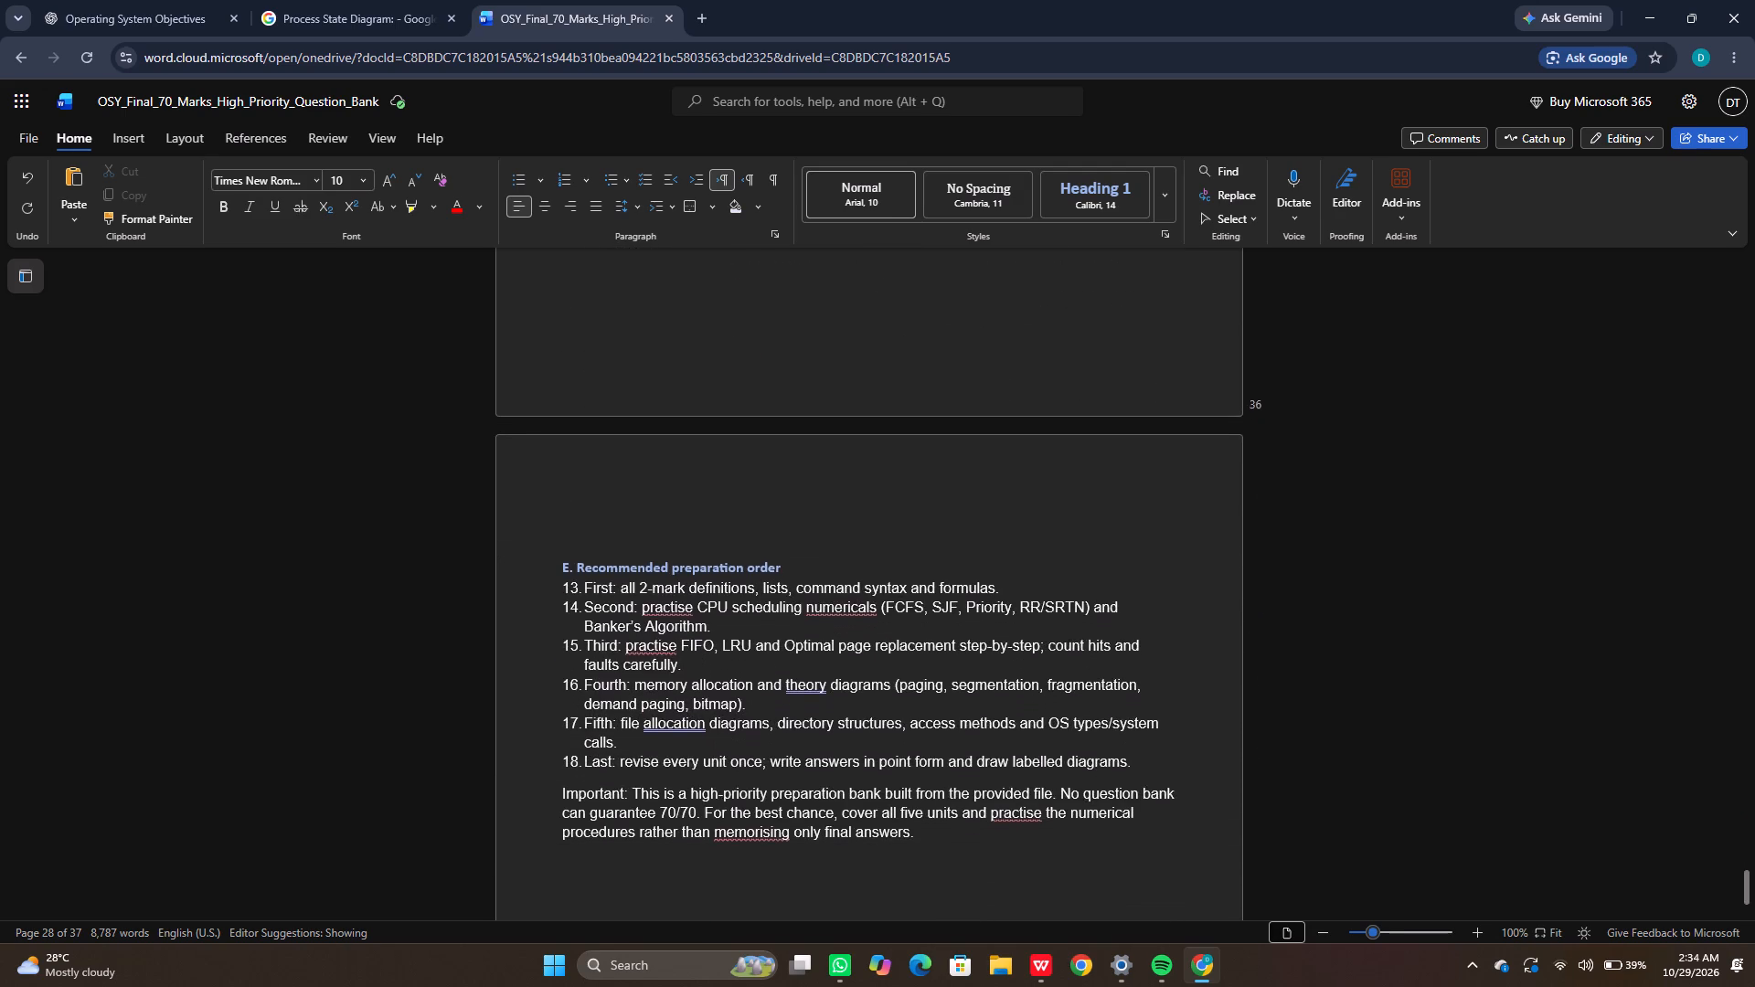
Delete one blank line in the empty space below section D's extra topics list.
scroll(779, 525, "up", 1)
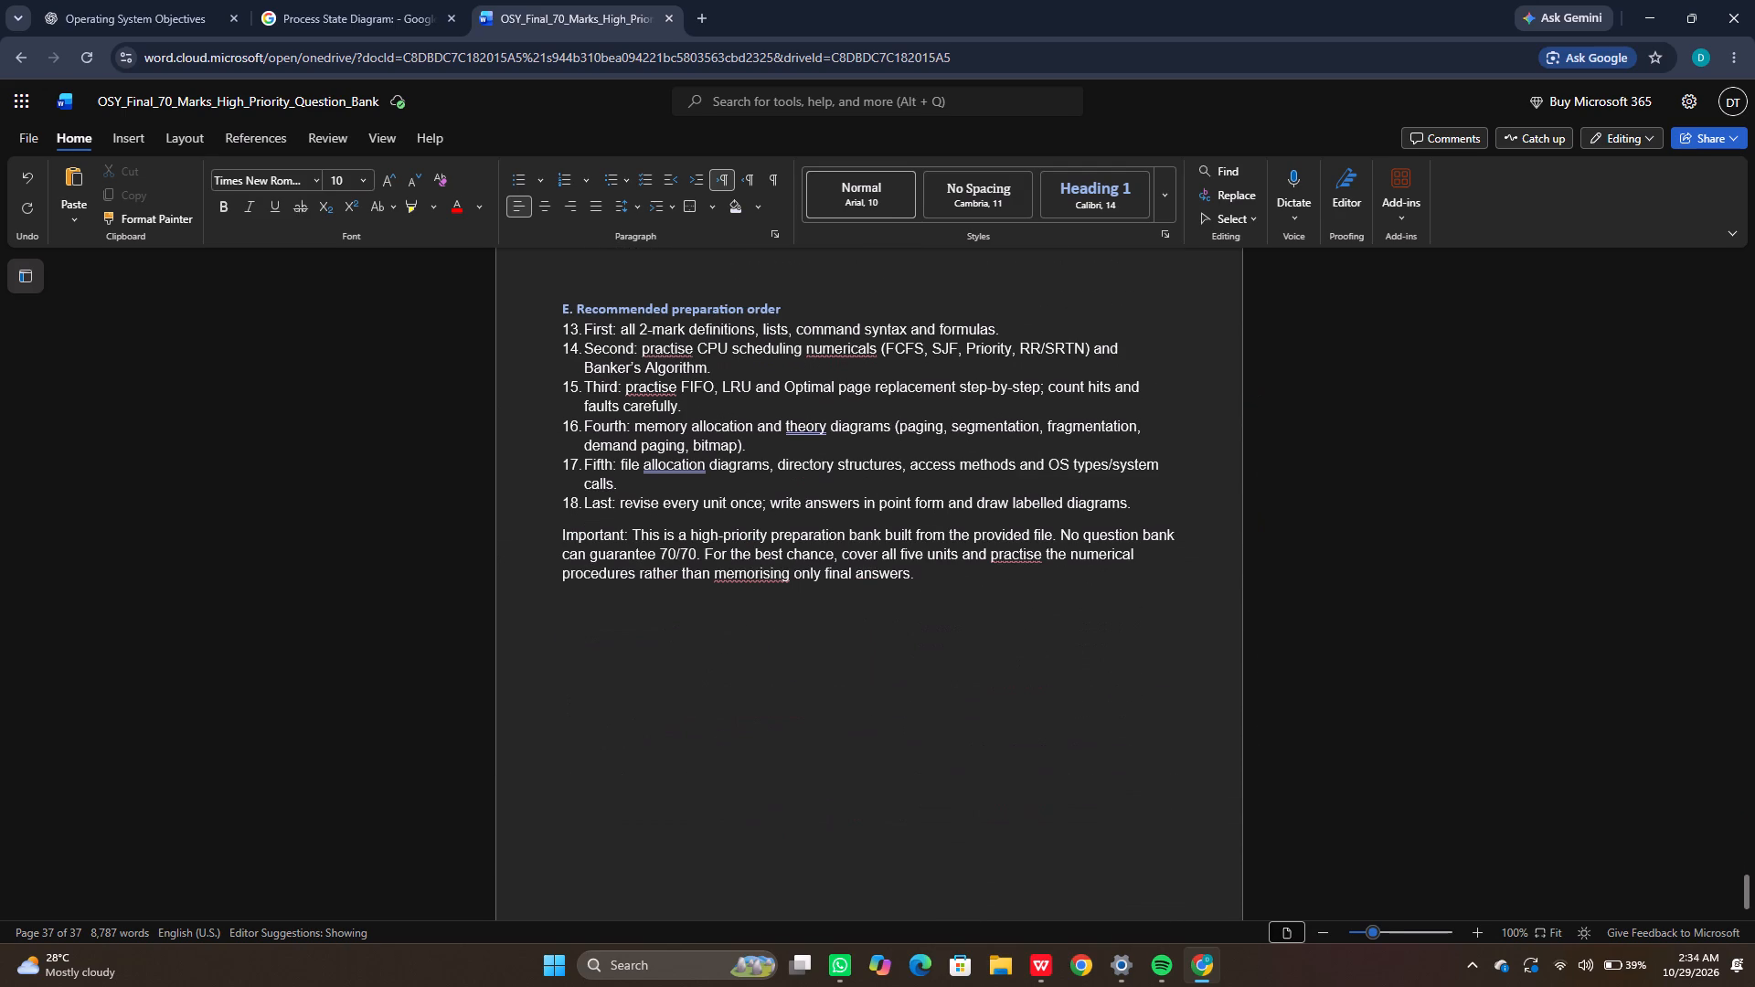
scroll(779, 525, "up", 2)
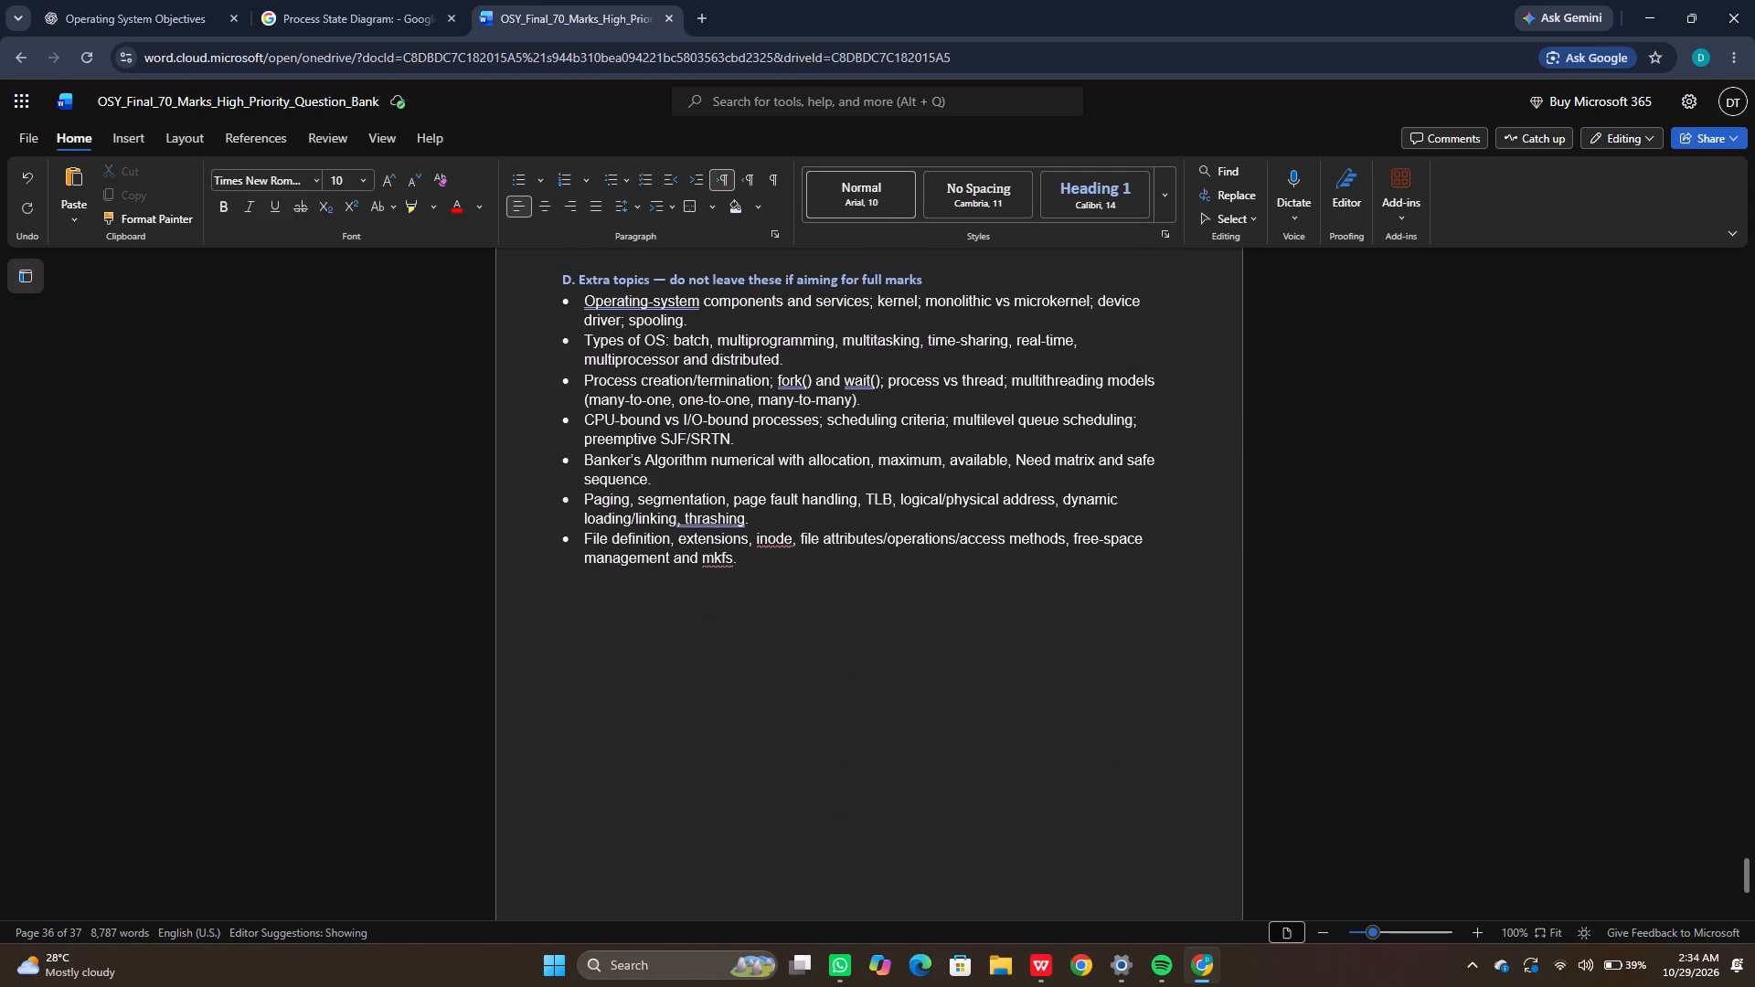
scroll(779, 525, "up", 1)
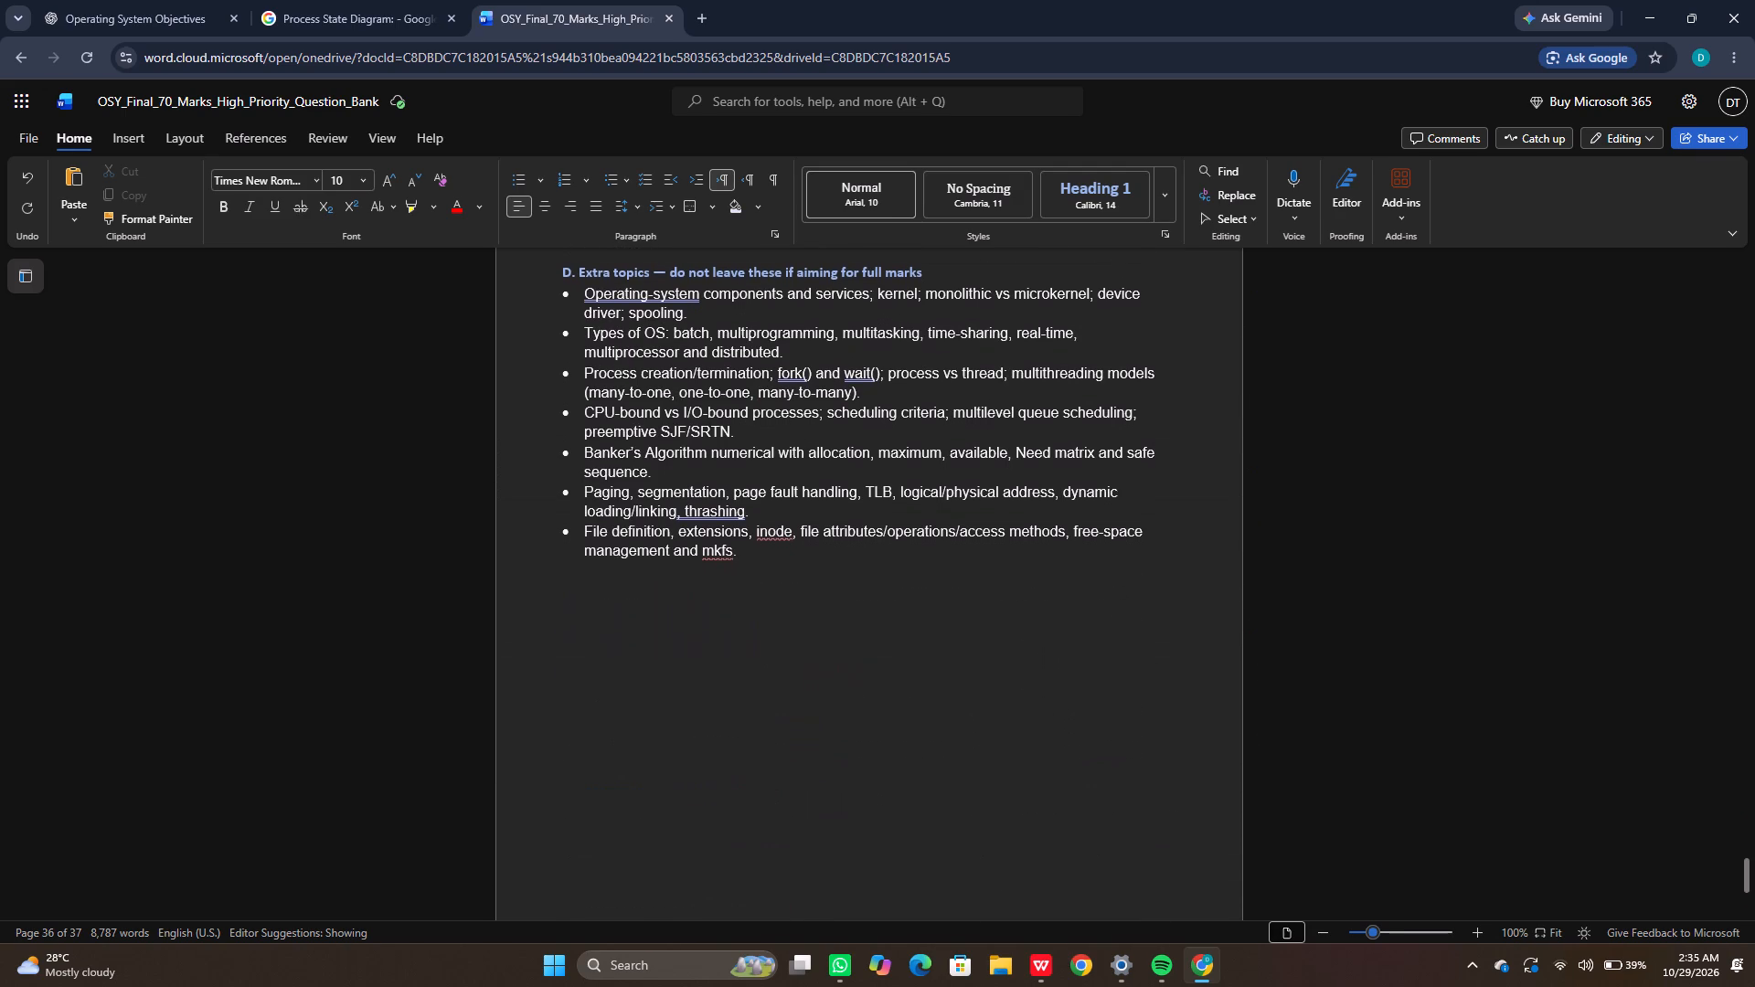
scroll(779, 525, "up", 3)
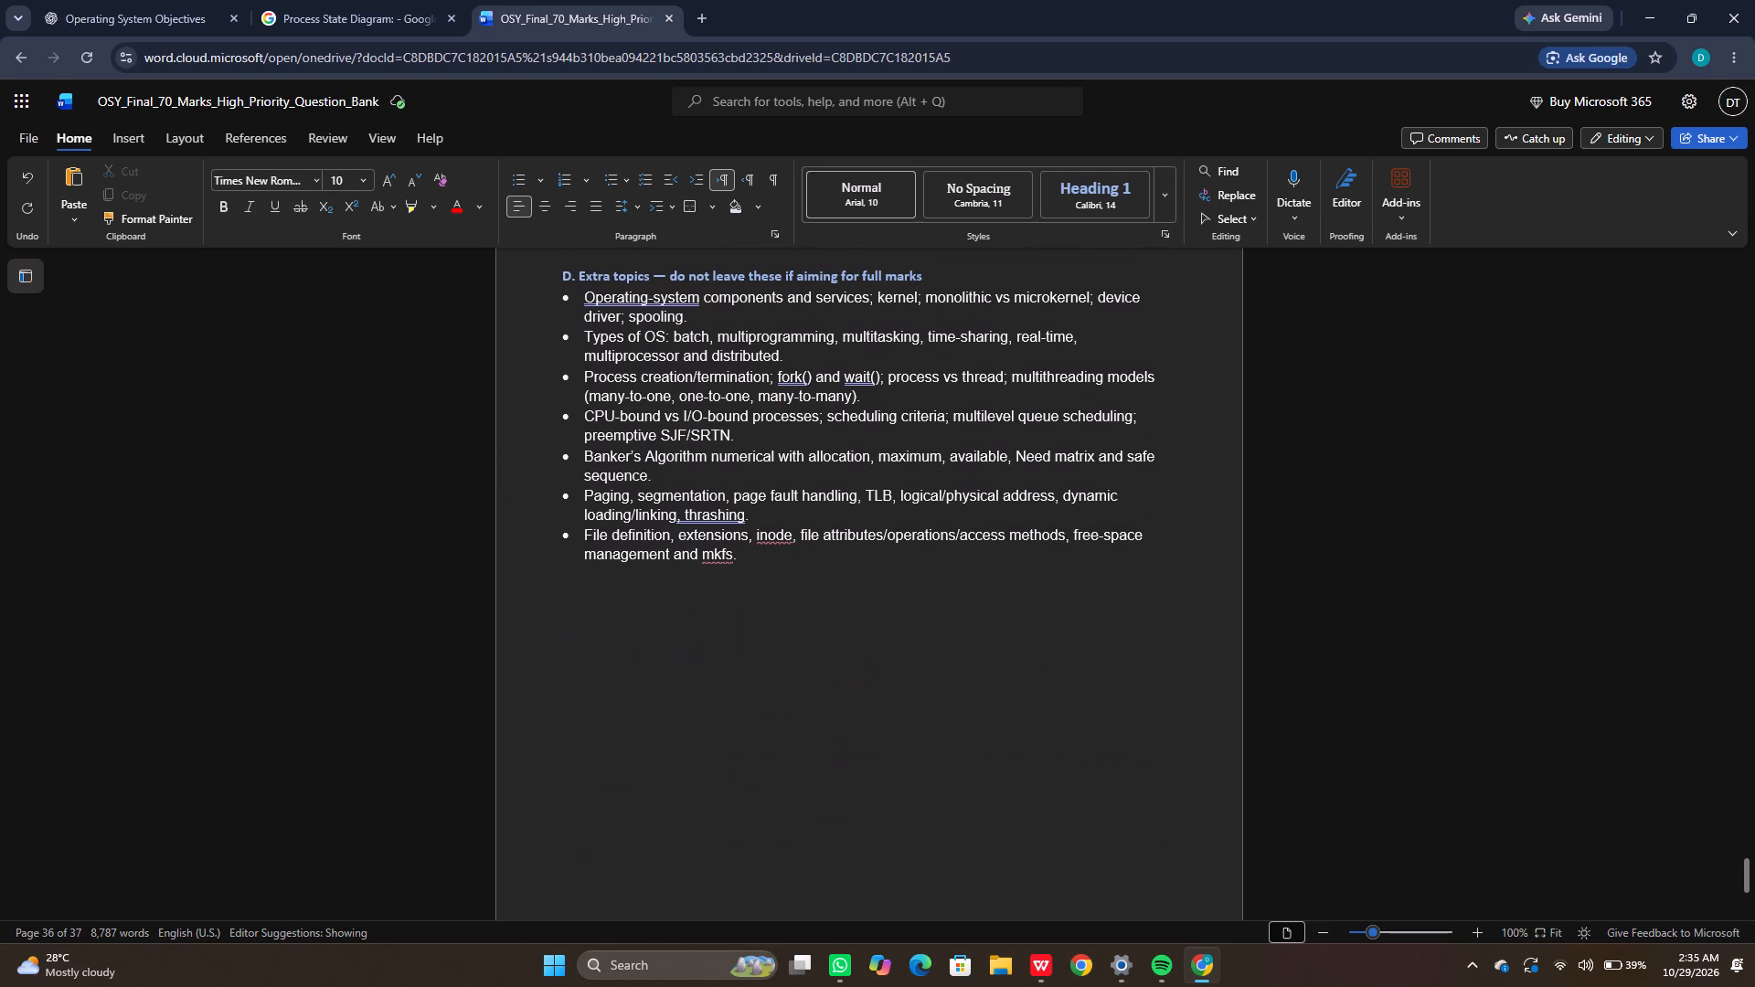
left_click(664, 698)
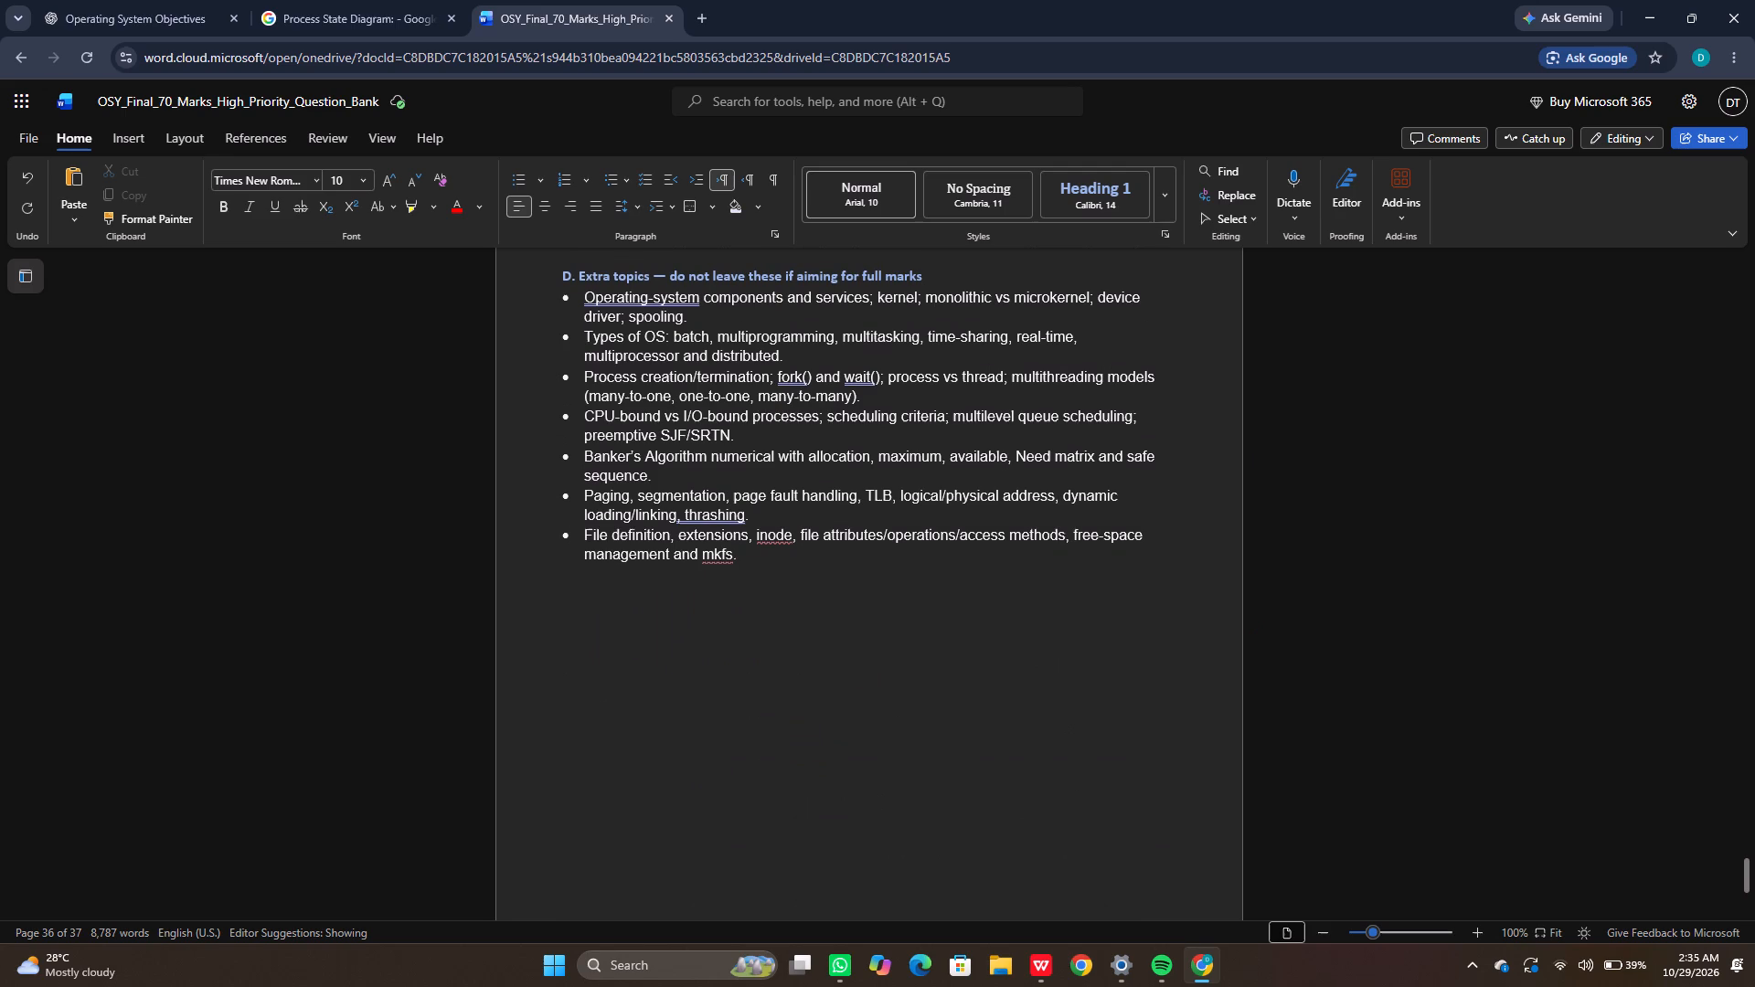
left_click(664, 698)
key("BackSpace")
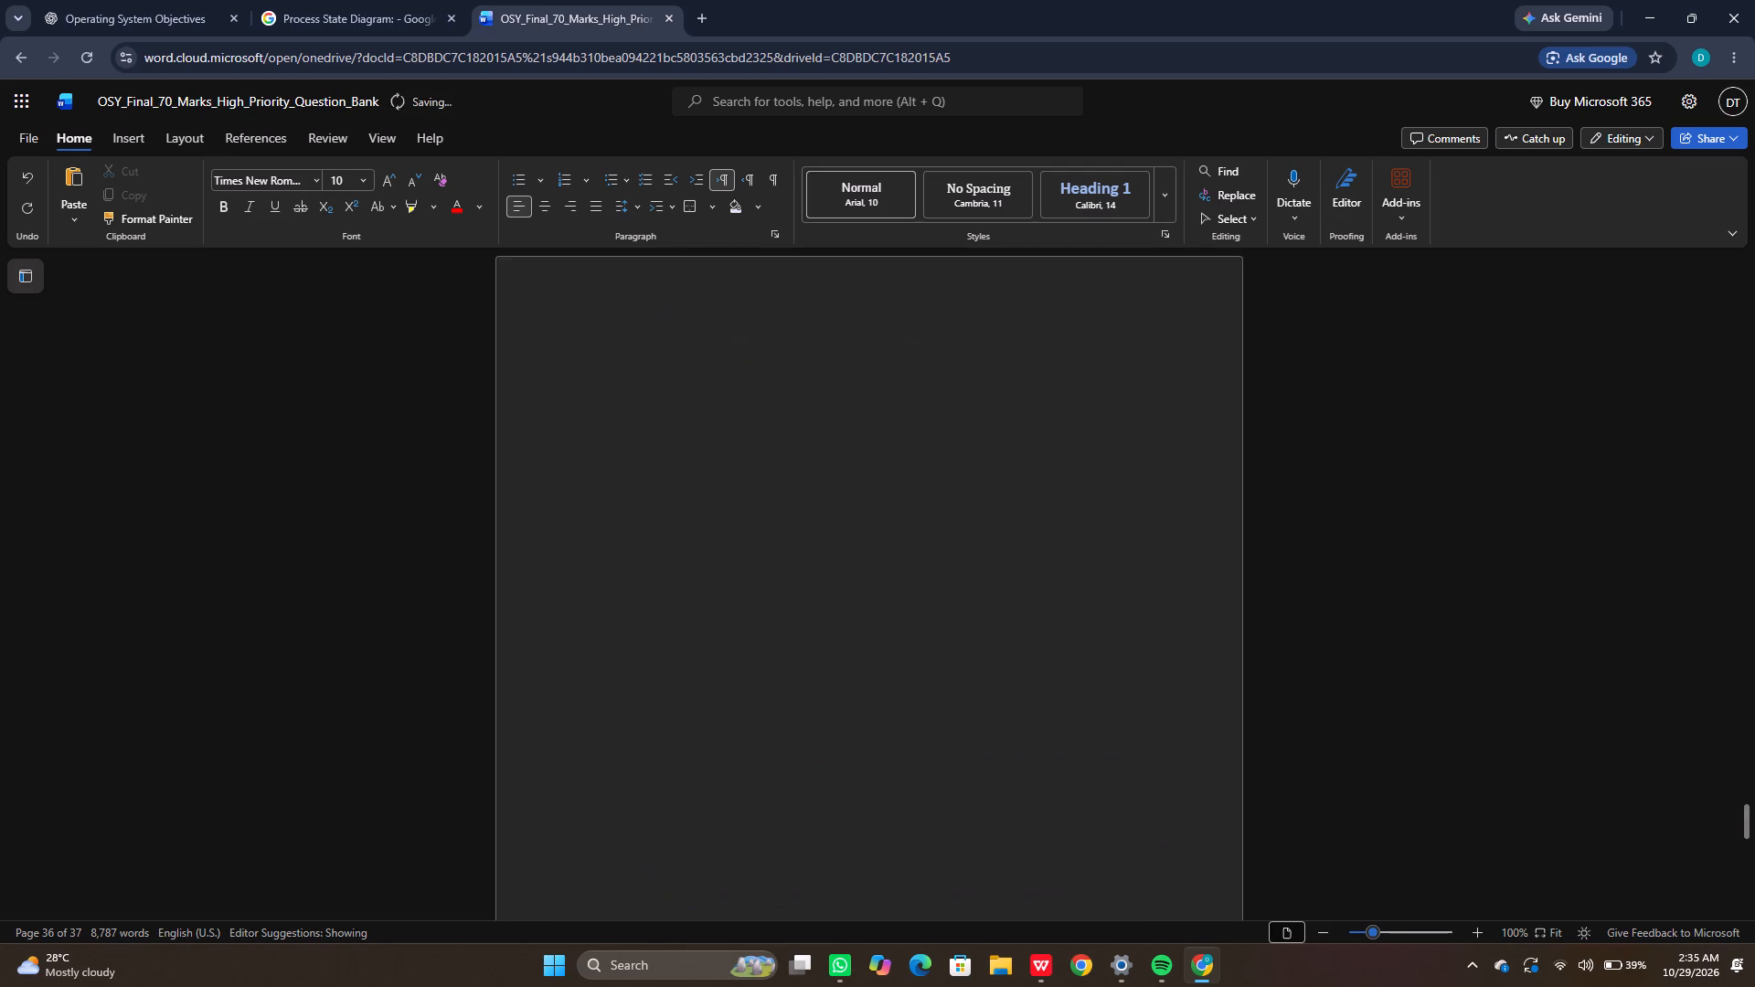
Delete the empty space before the "E. Recommended preparation order" heading to bring section E onto the same page as section D's list.
scroll(664, 698, "down", 6)
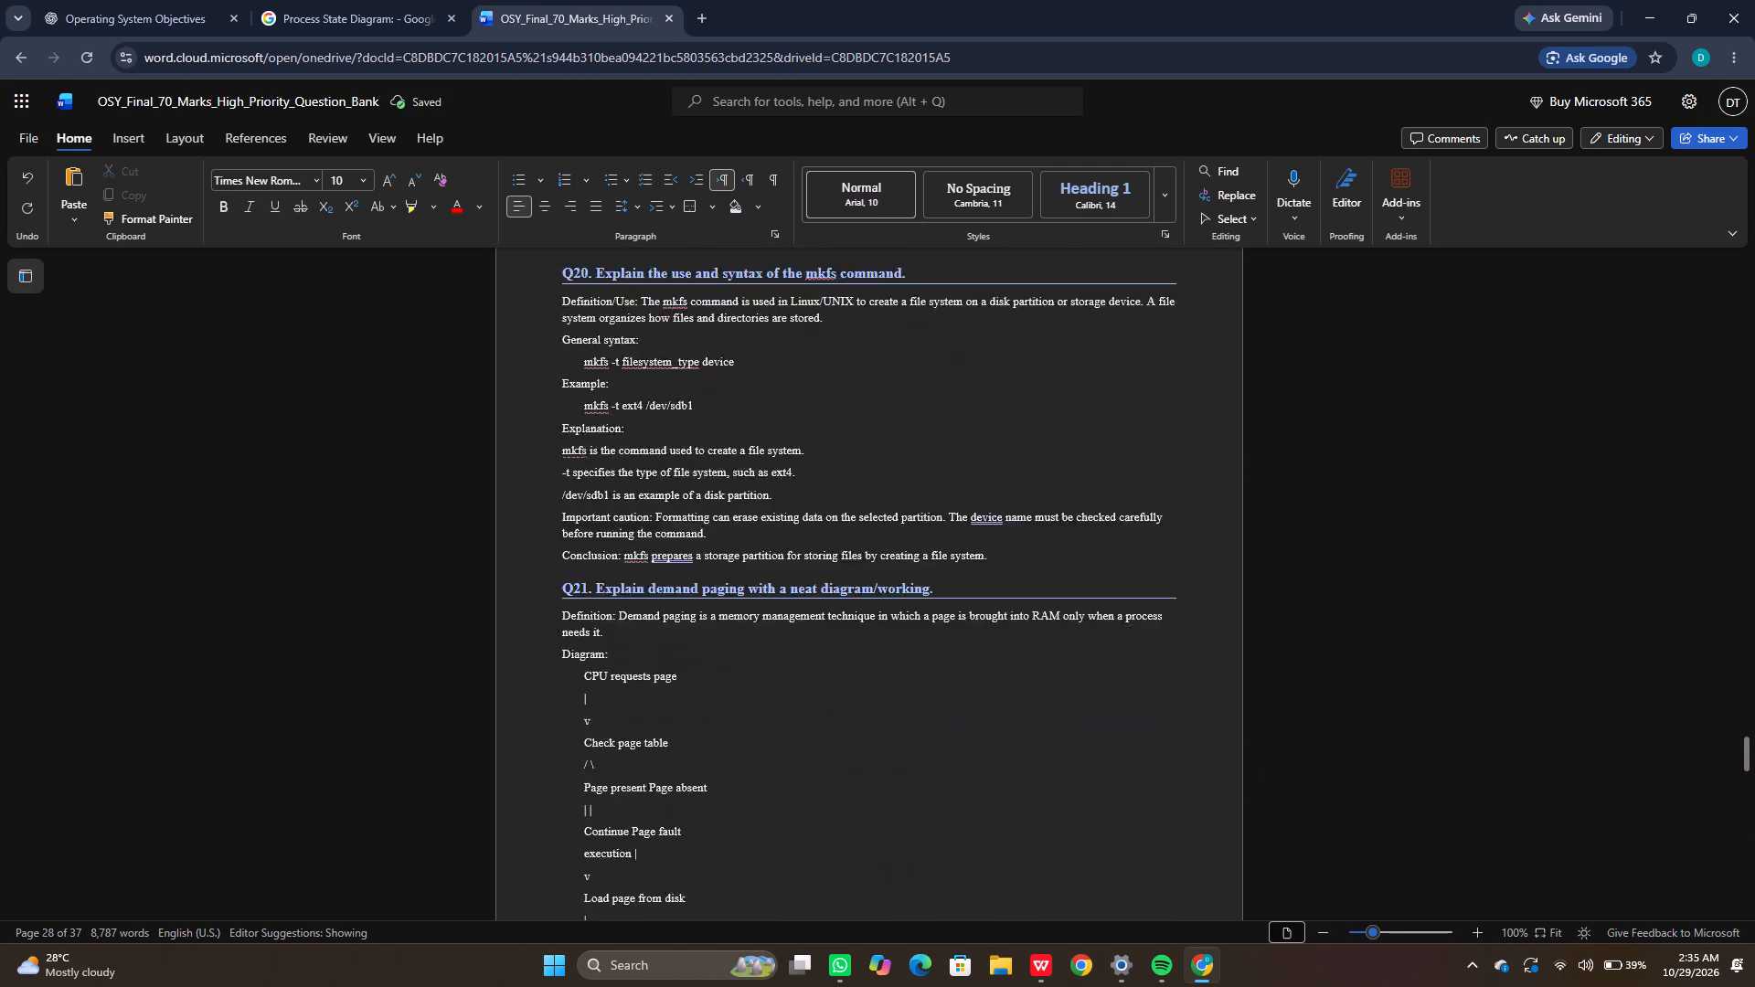
scroll(664, 698, "down", 16)
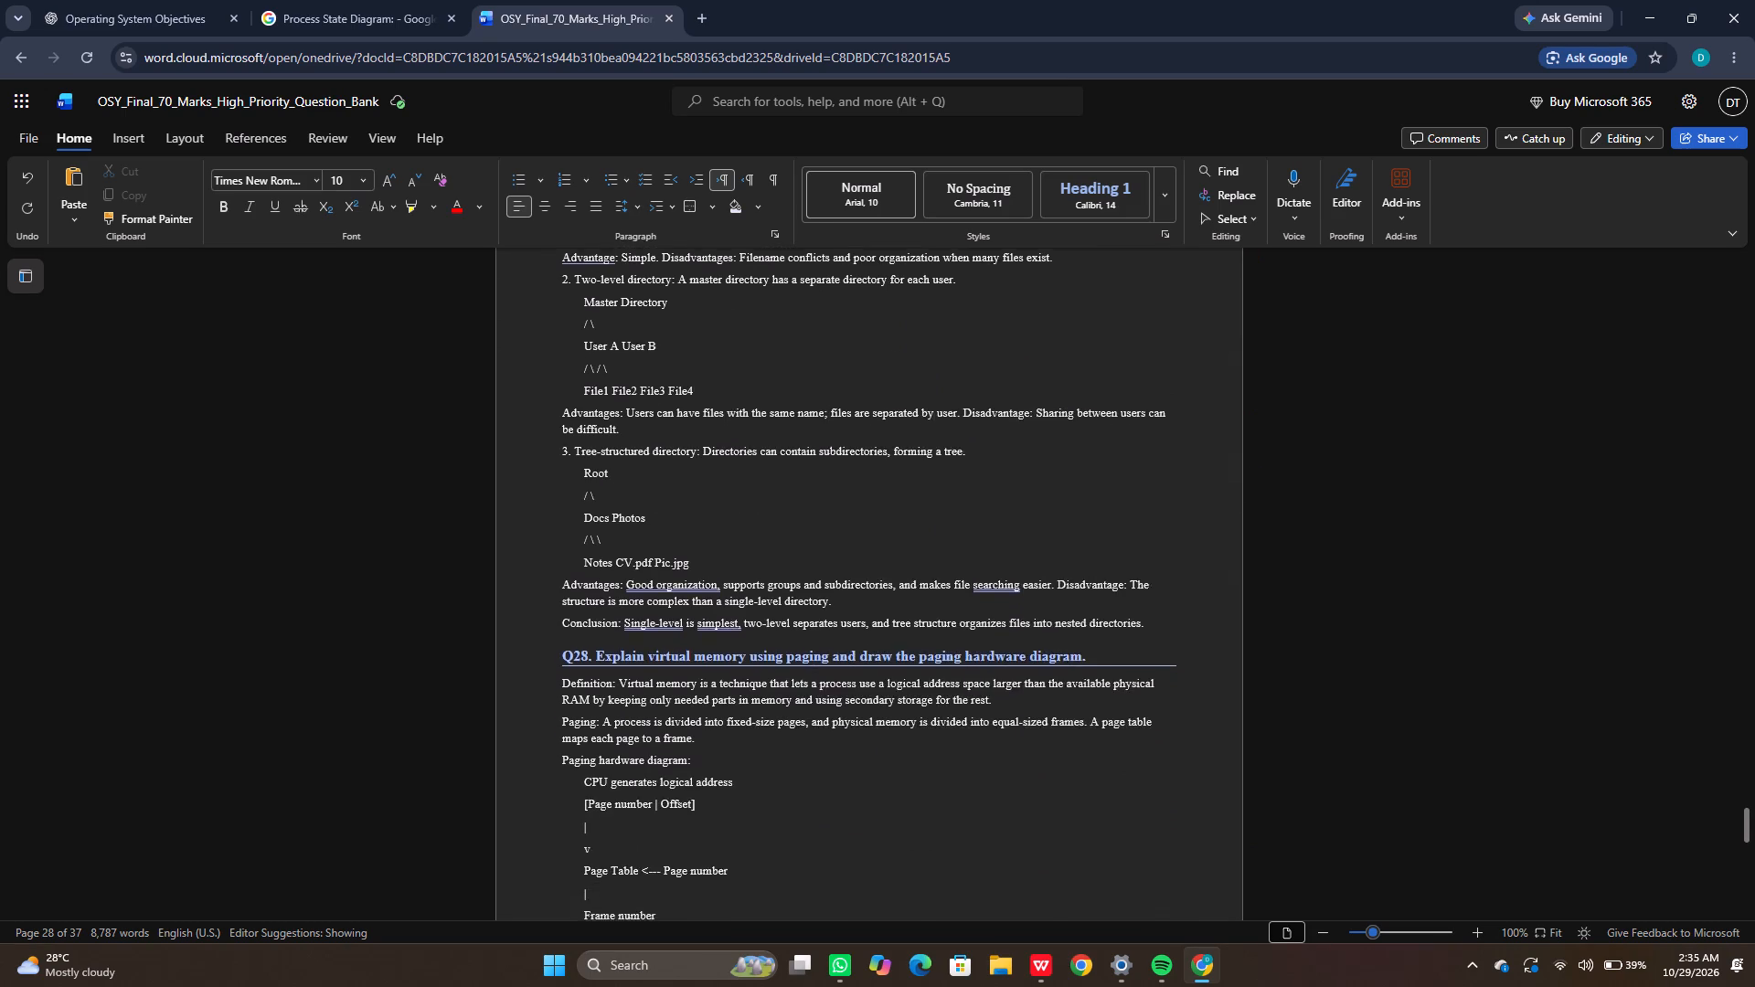
scroll(664, 698, "down", 3)
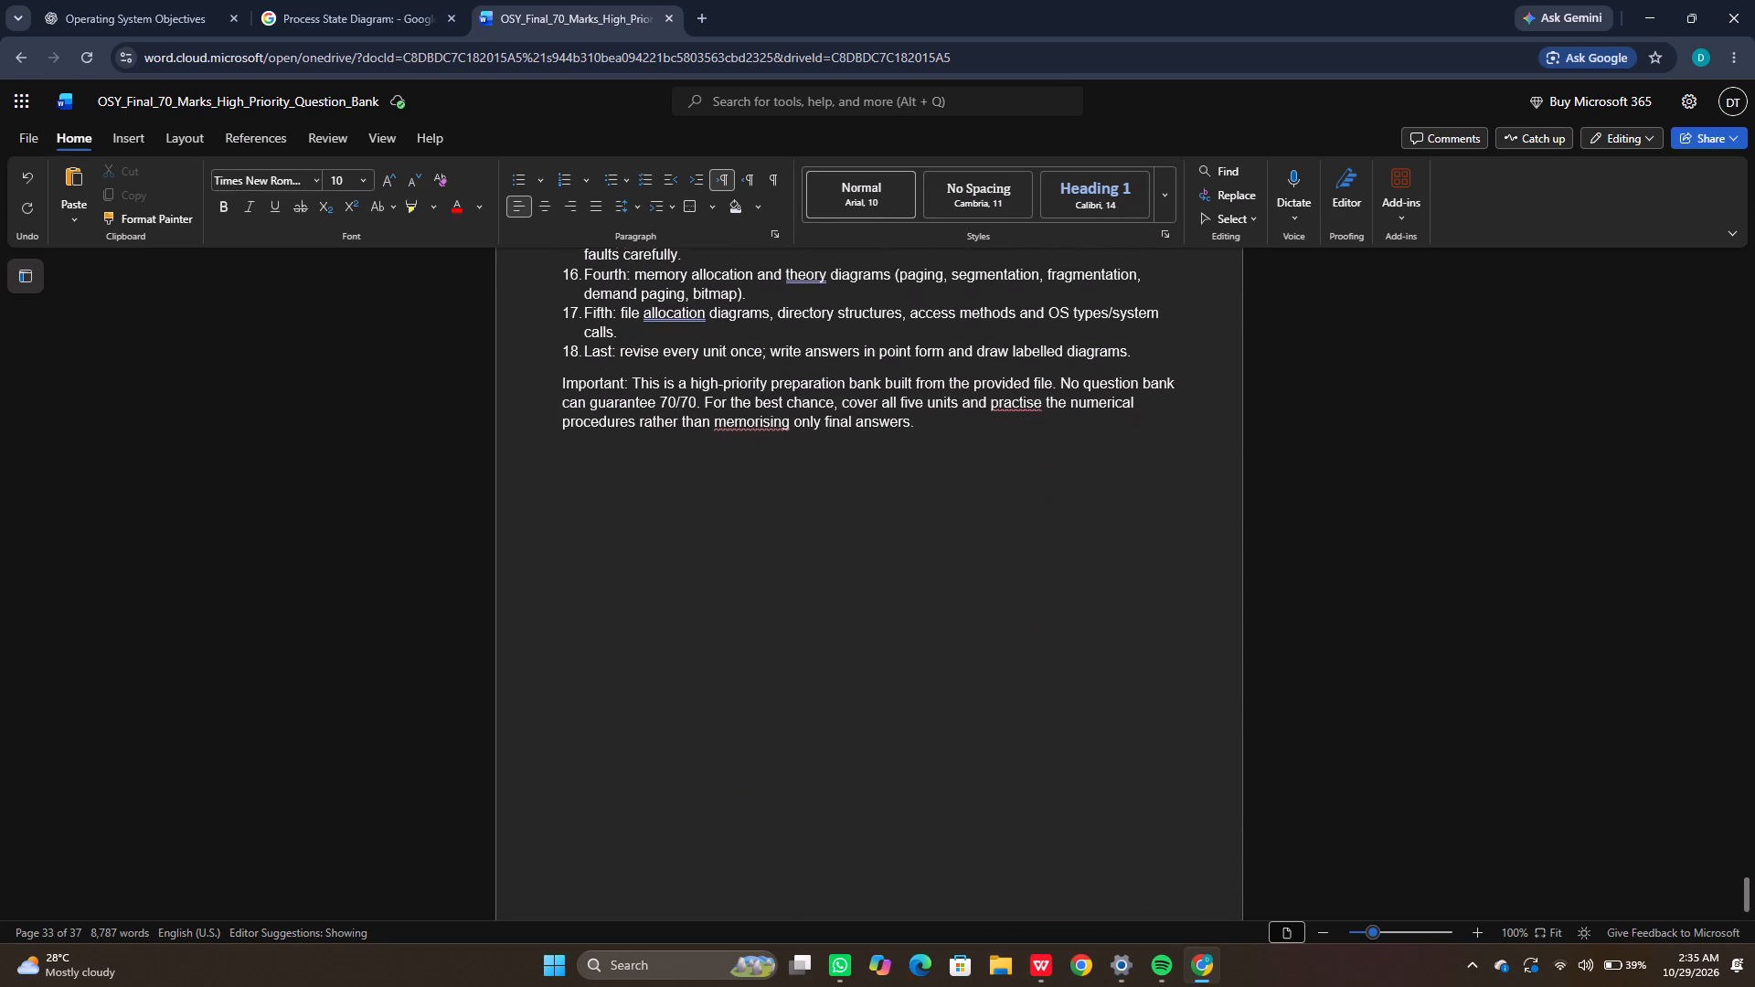
scroll(664, 698, "down", 6)
scroll(664, 699, "up", 4)
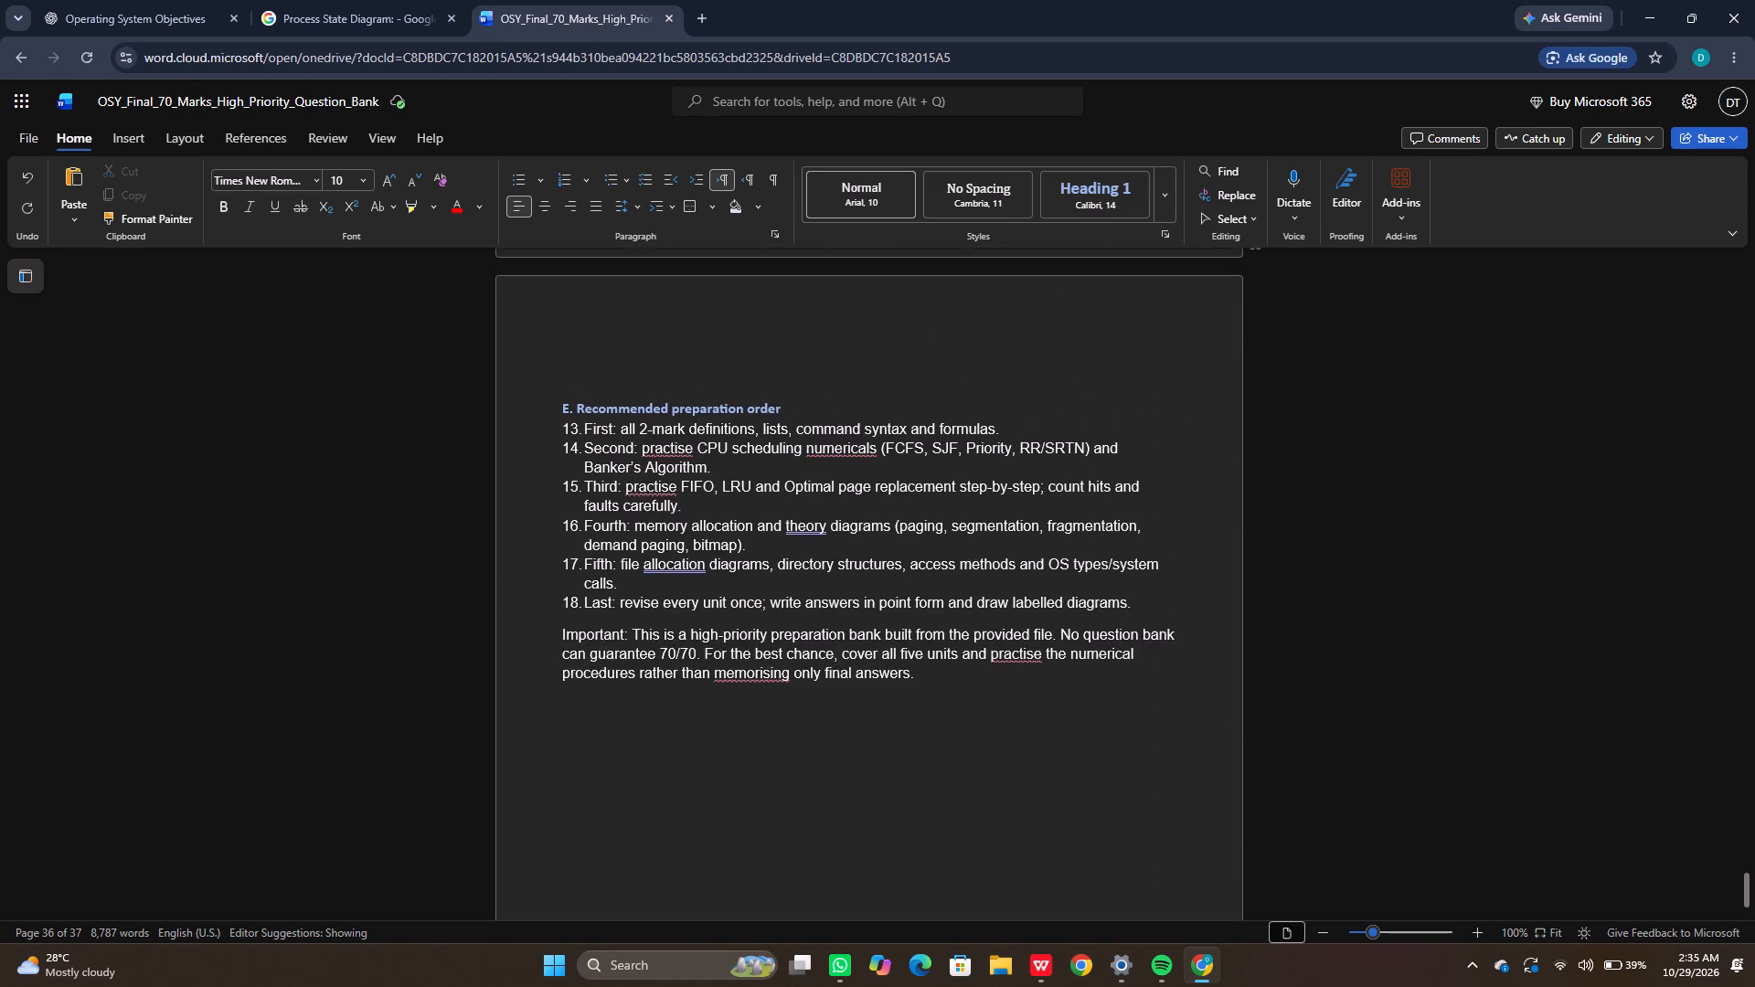
scroll(664, 699, "up", 3)
left_click(664, 699)
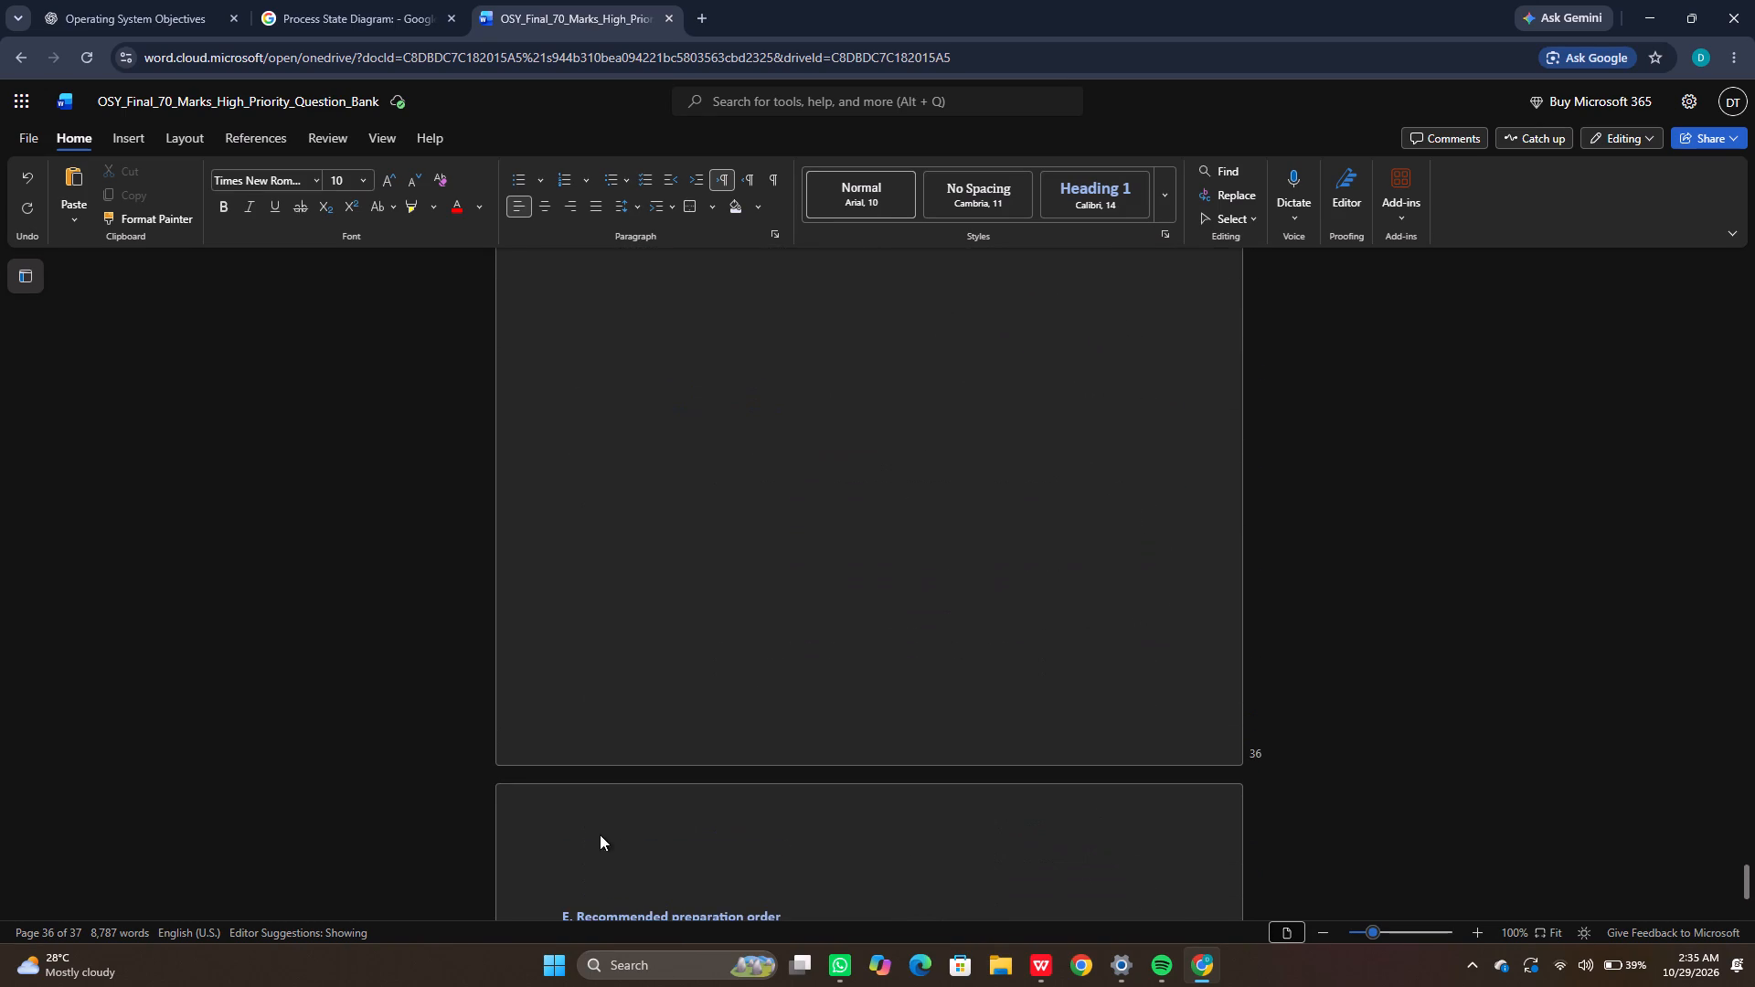
left_click(567, 915)
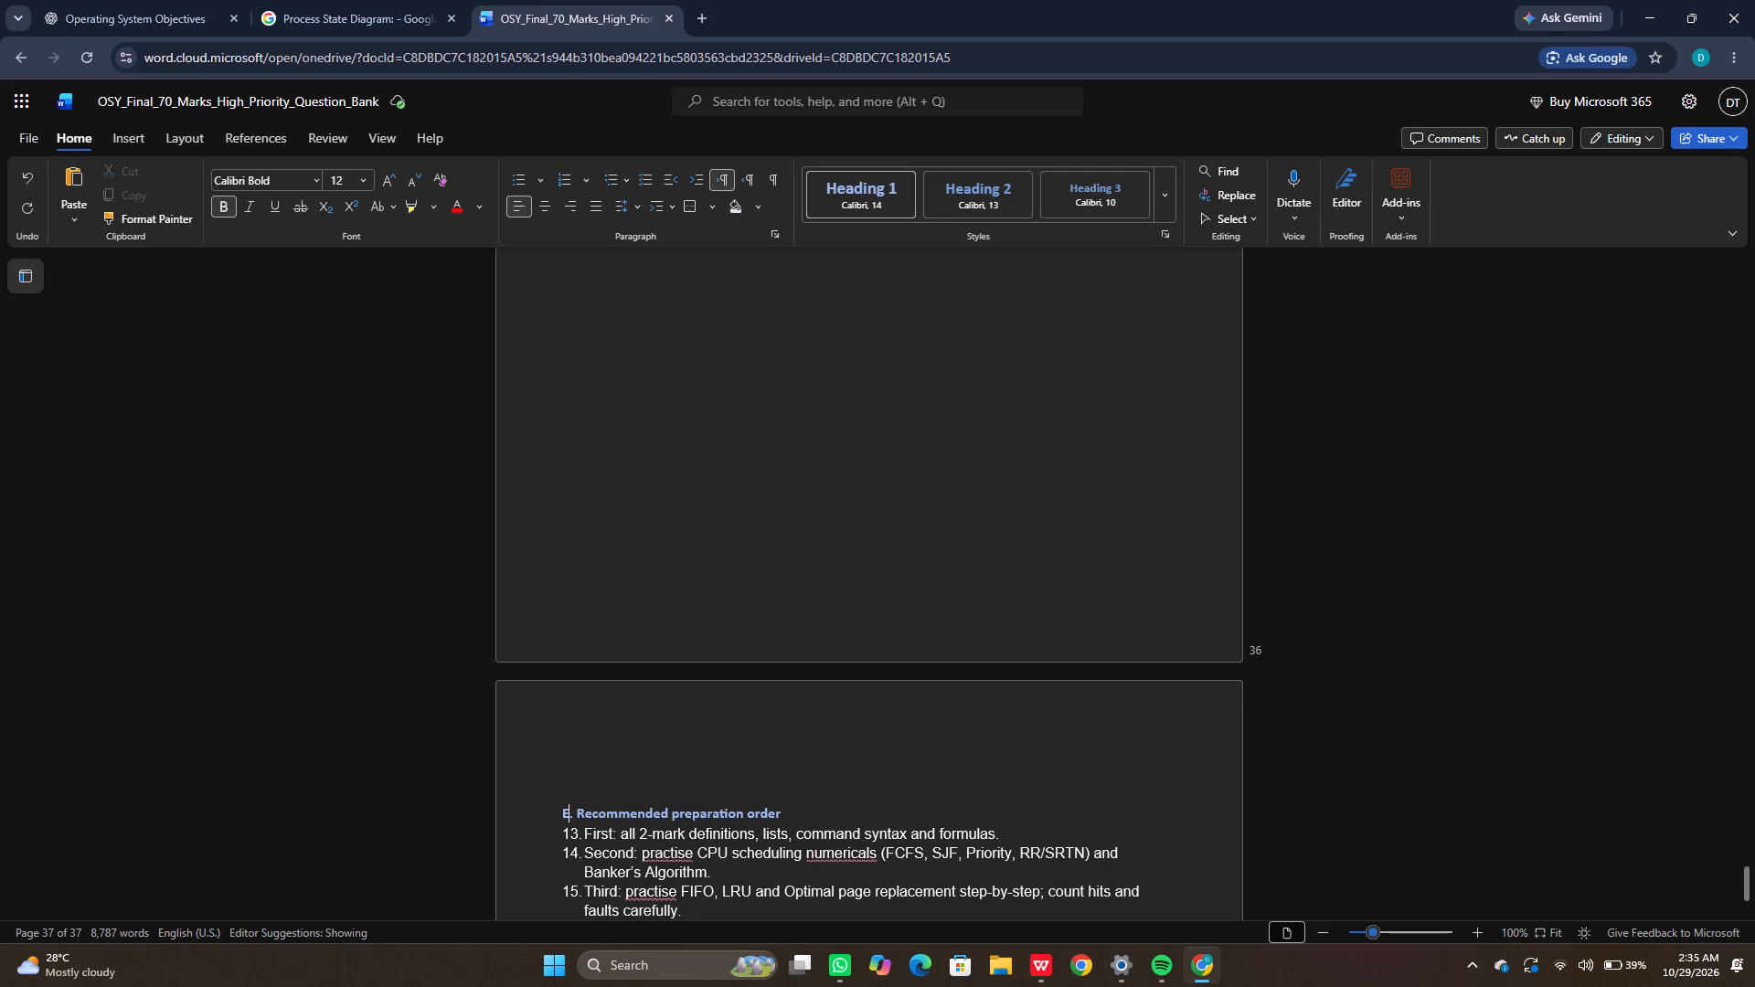
key("Left")
key("BackSpace")
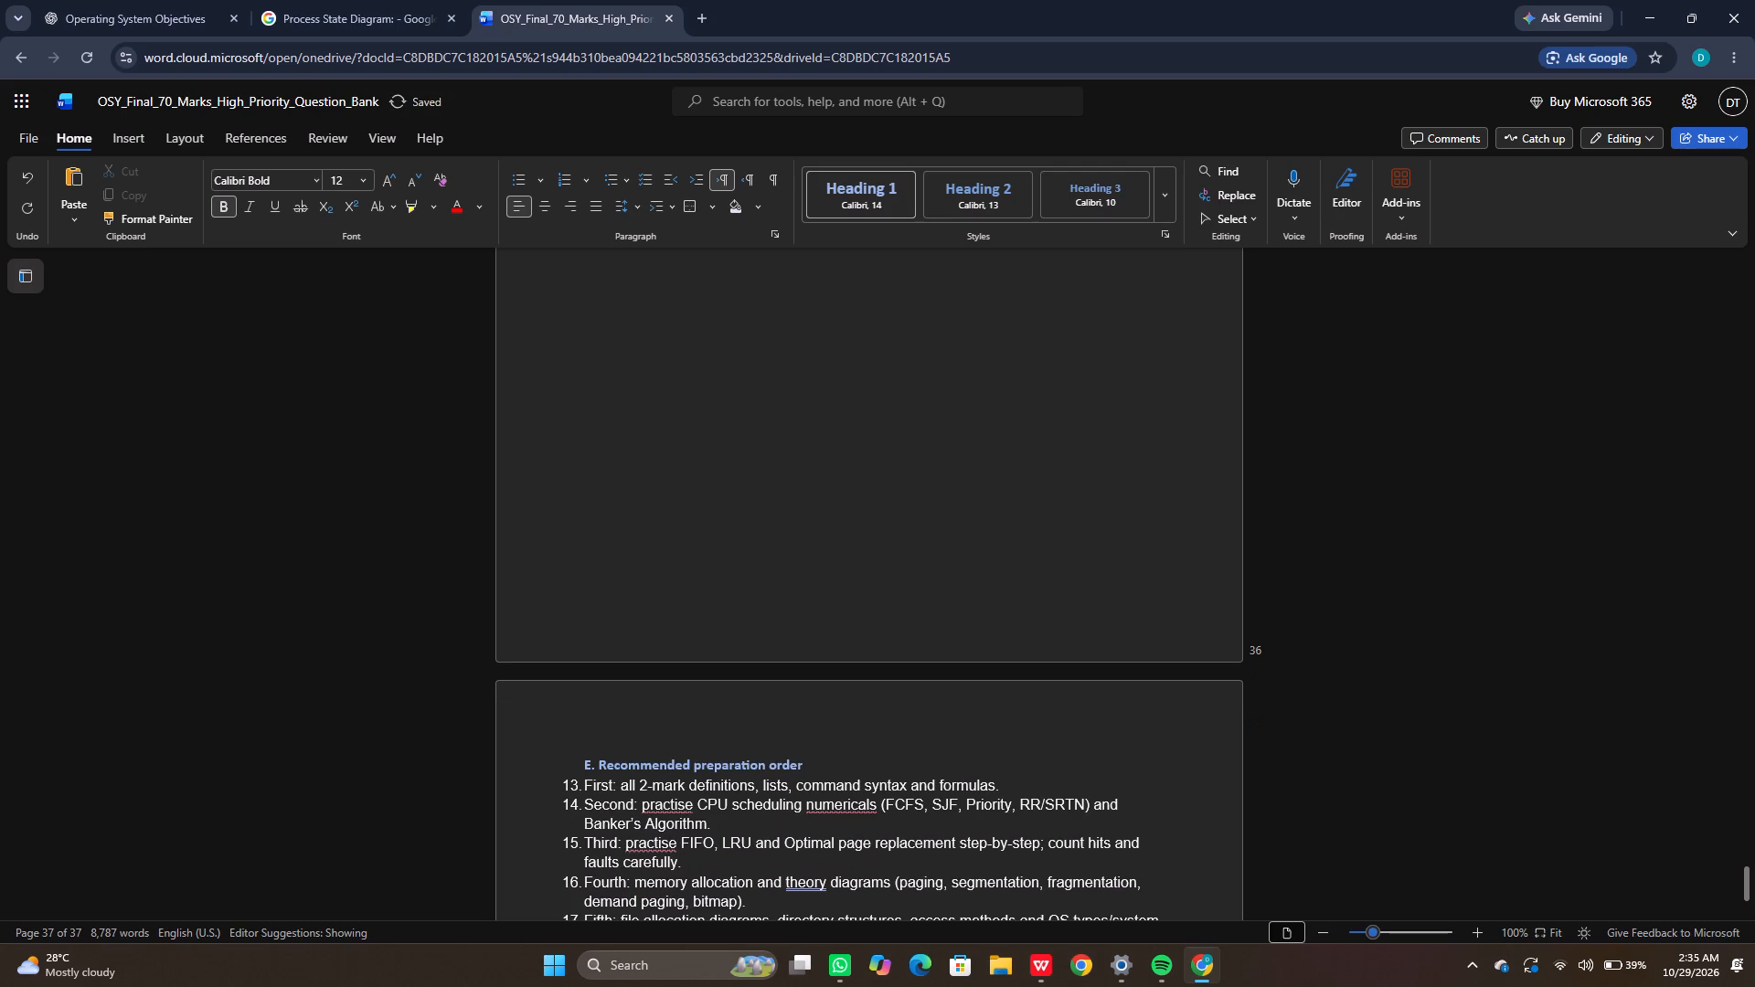
key("BackSpace")
key("BackSpace")
scroll(567, 915, "up", 2)
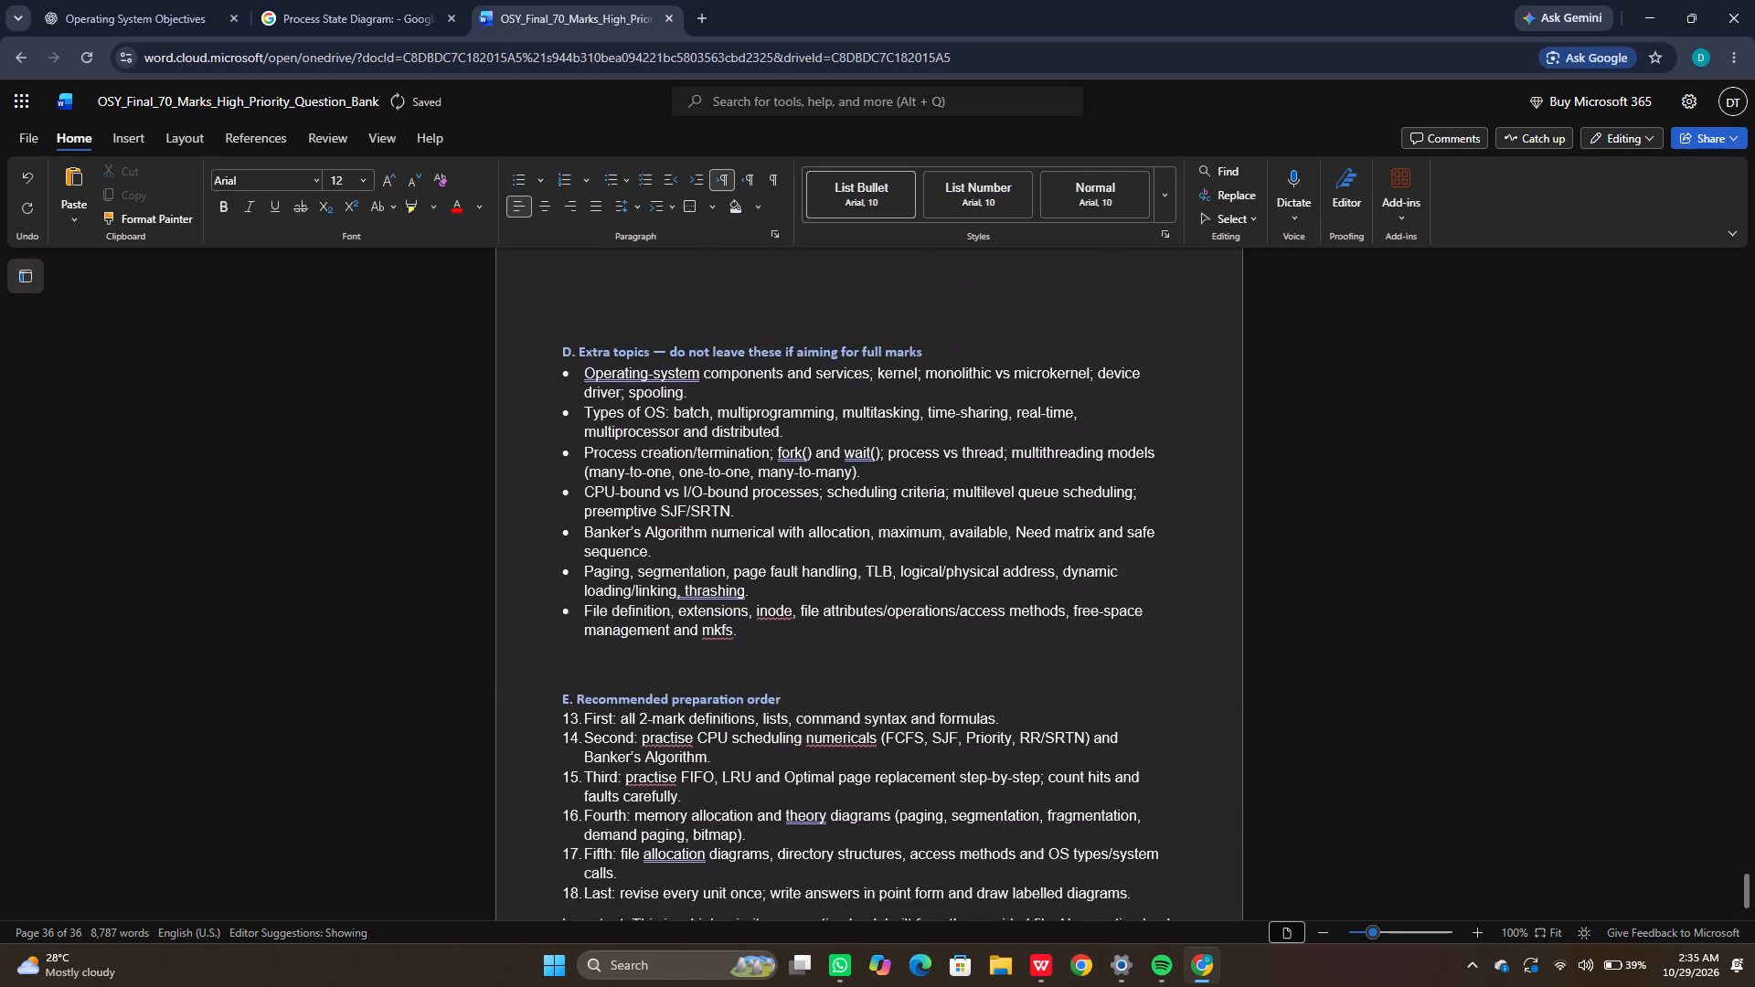
scroll(567, 915, "up", 9)
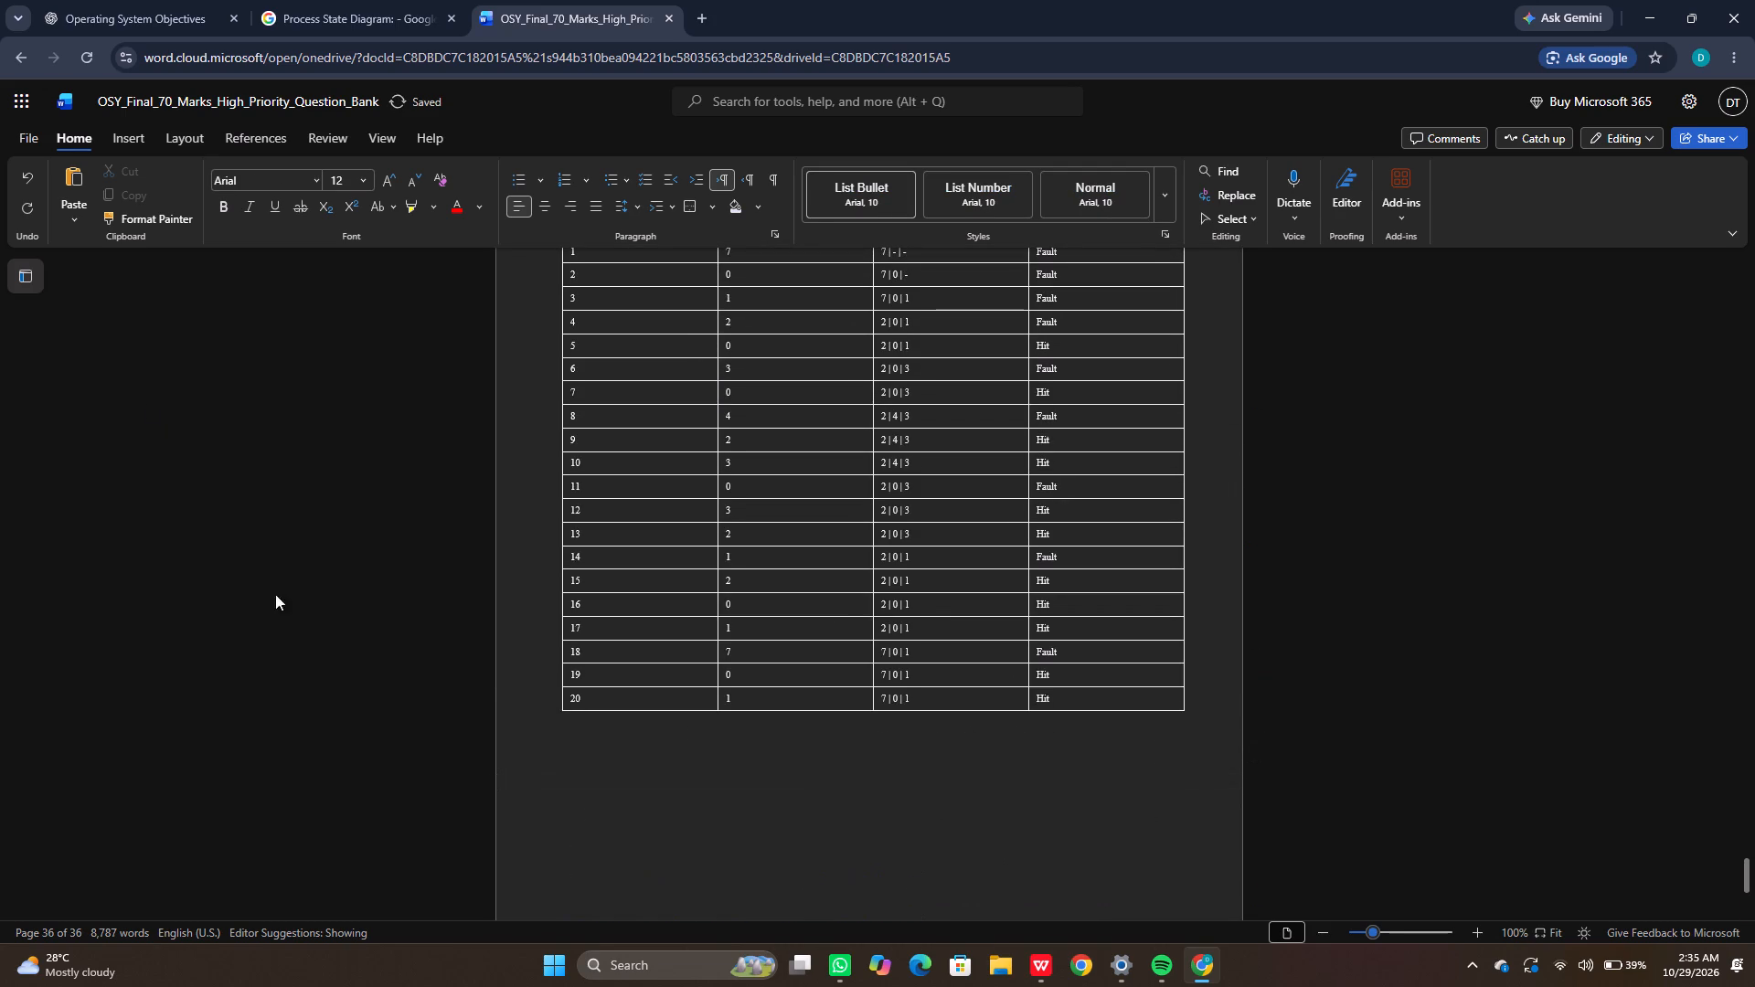
Download a copy of the question bank document.
left_click(27, 88)
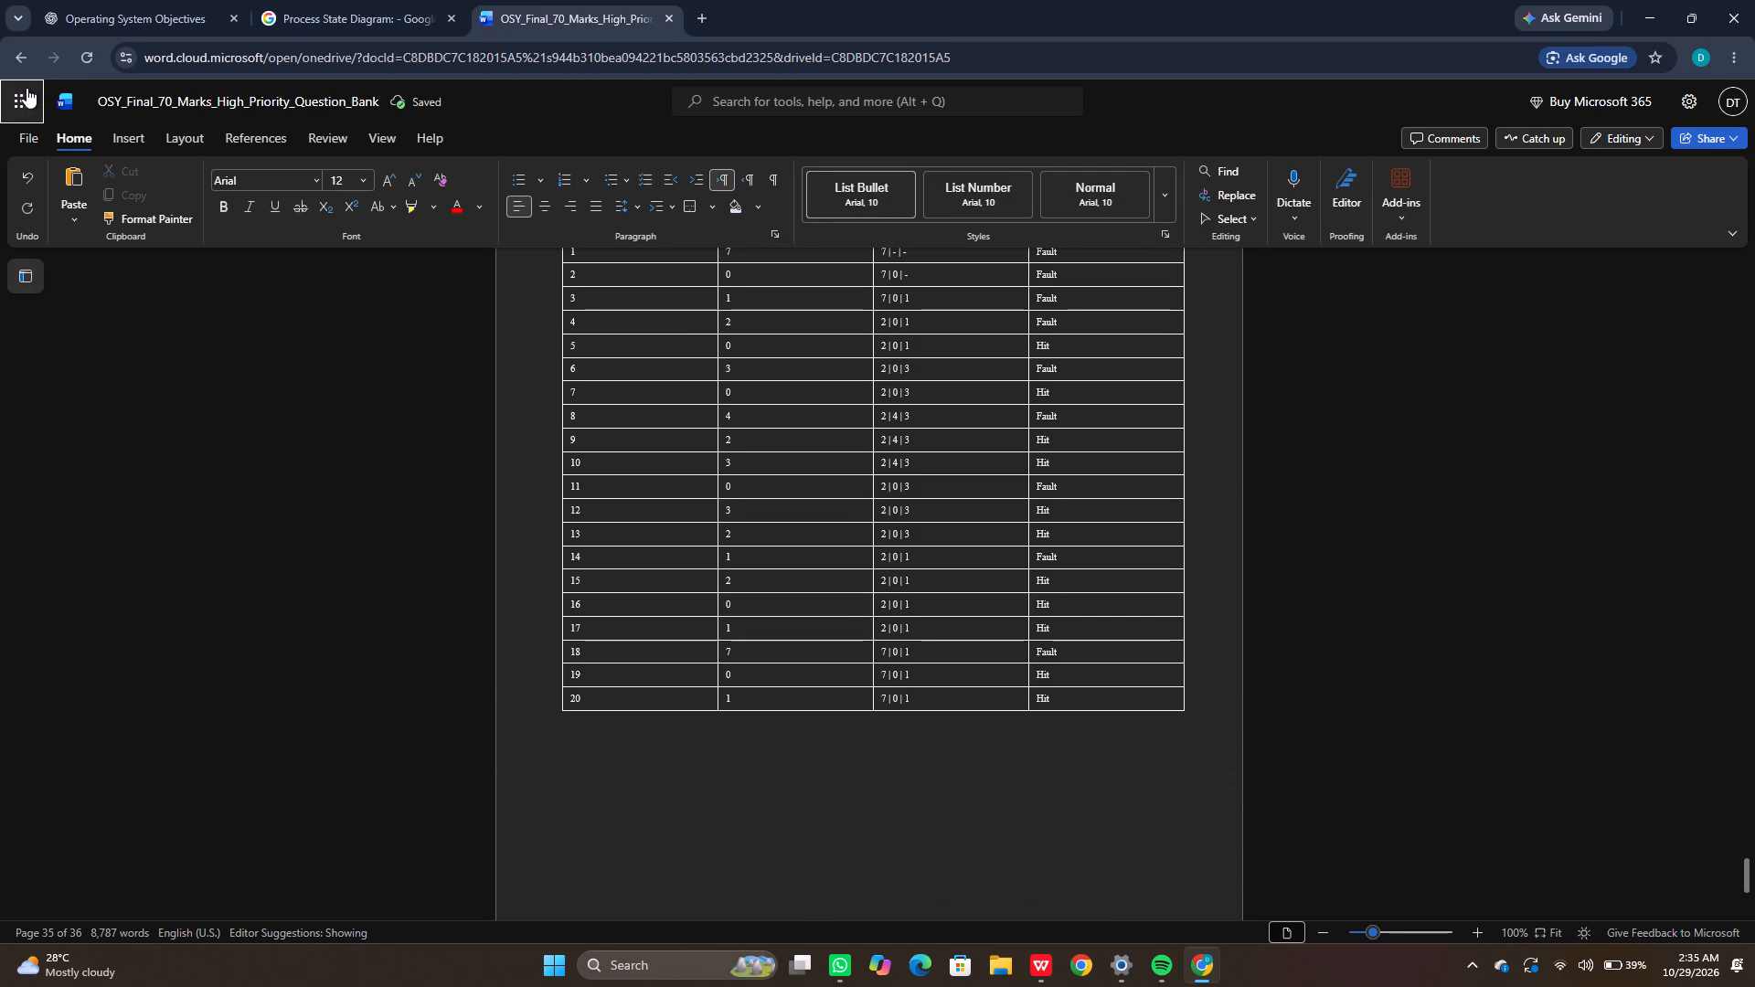
left_click(21, 131)
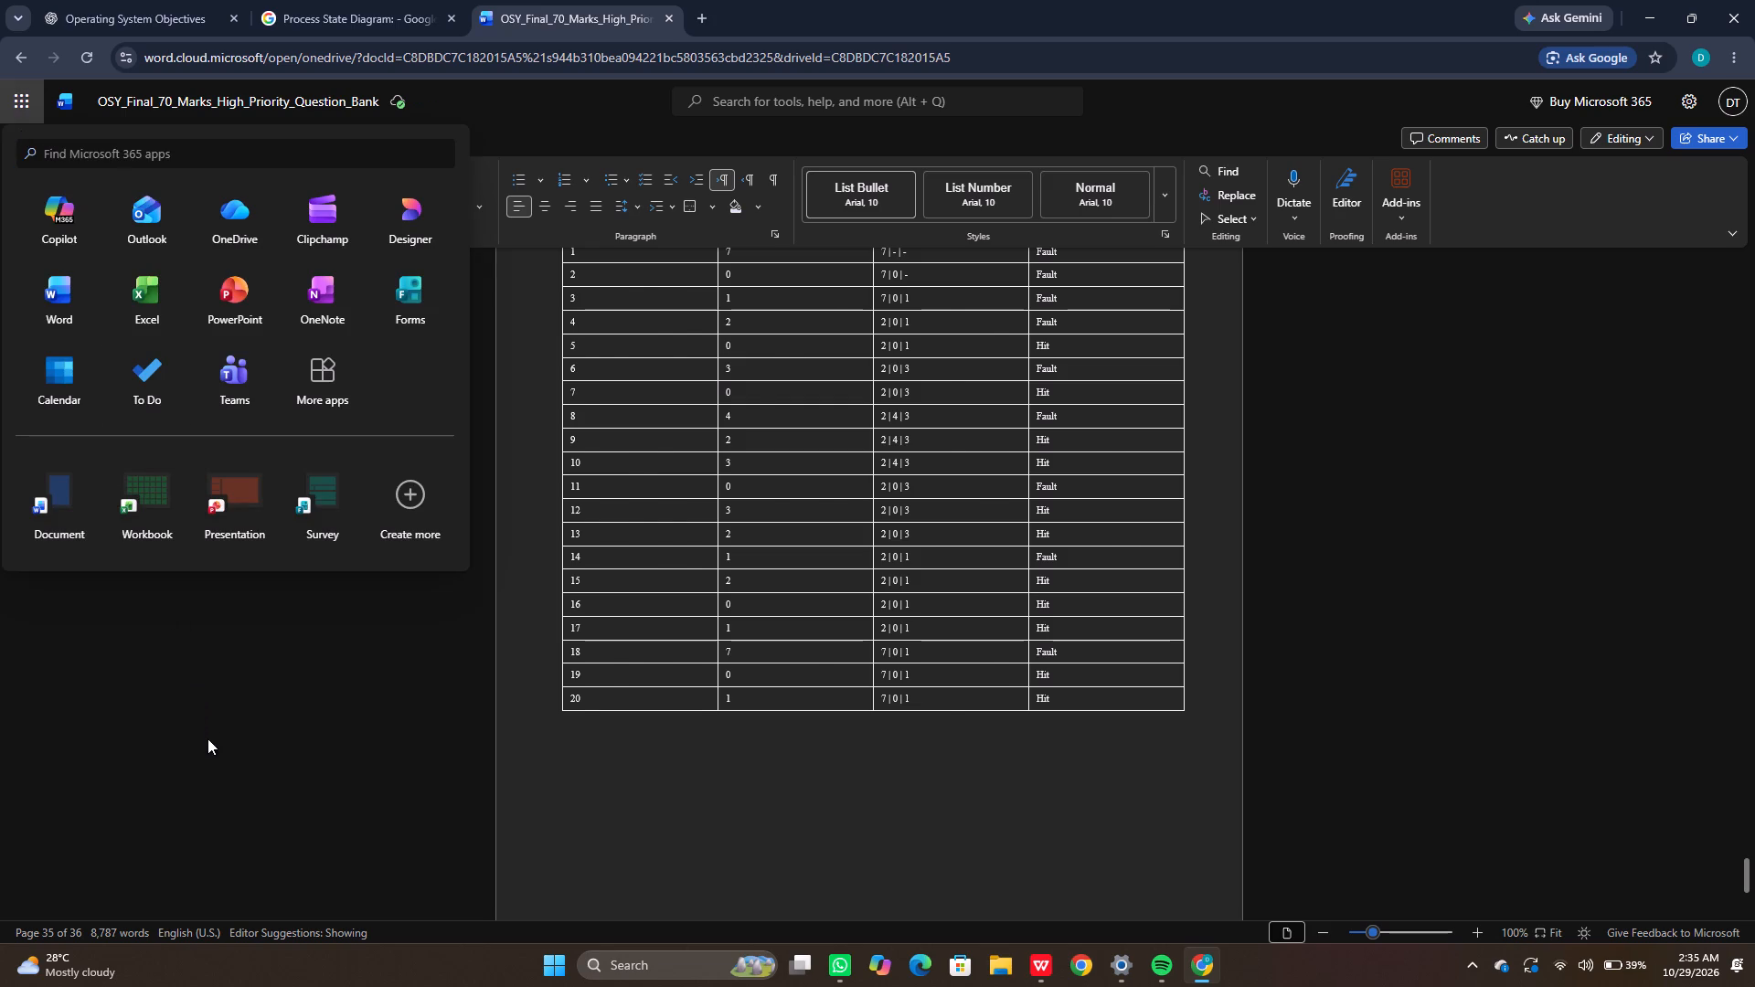
left_click(207, 738)
left_click(28, 128)
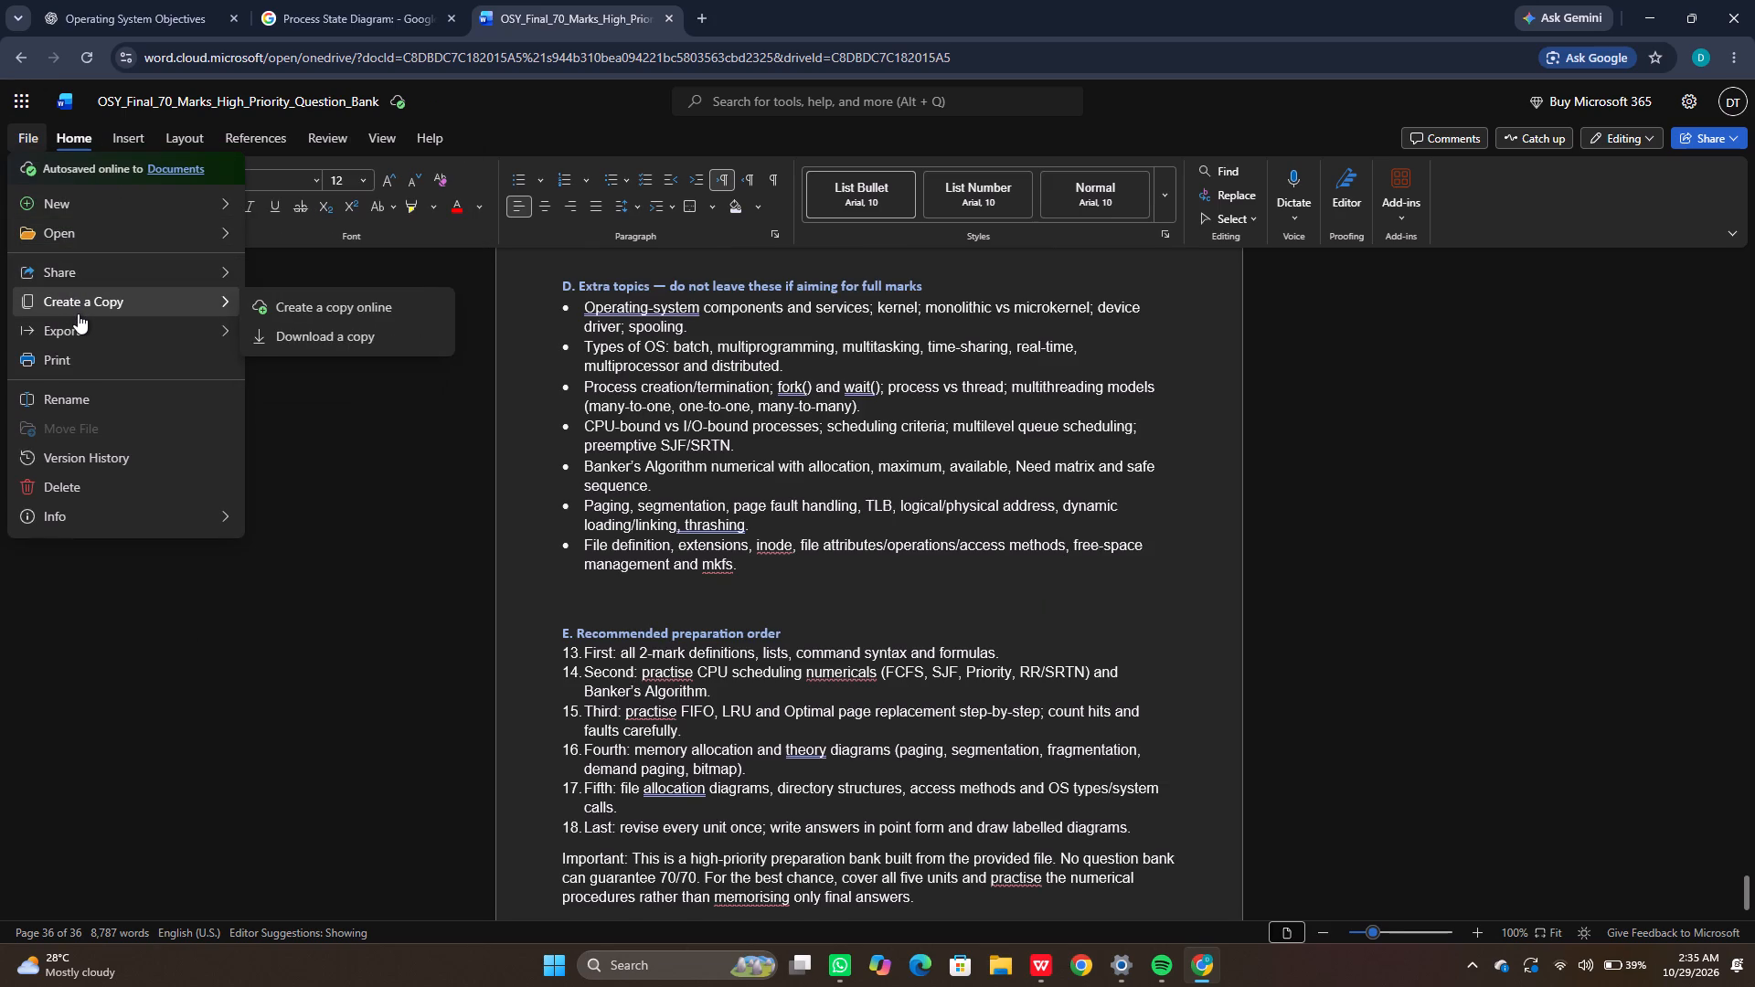
left_click(294, 327)
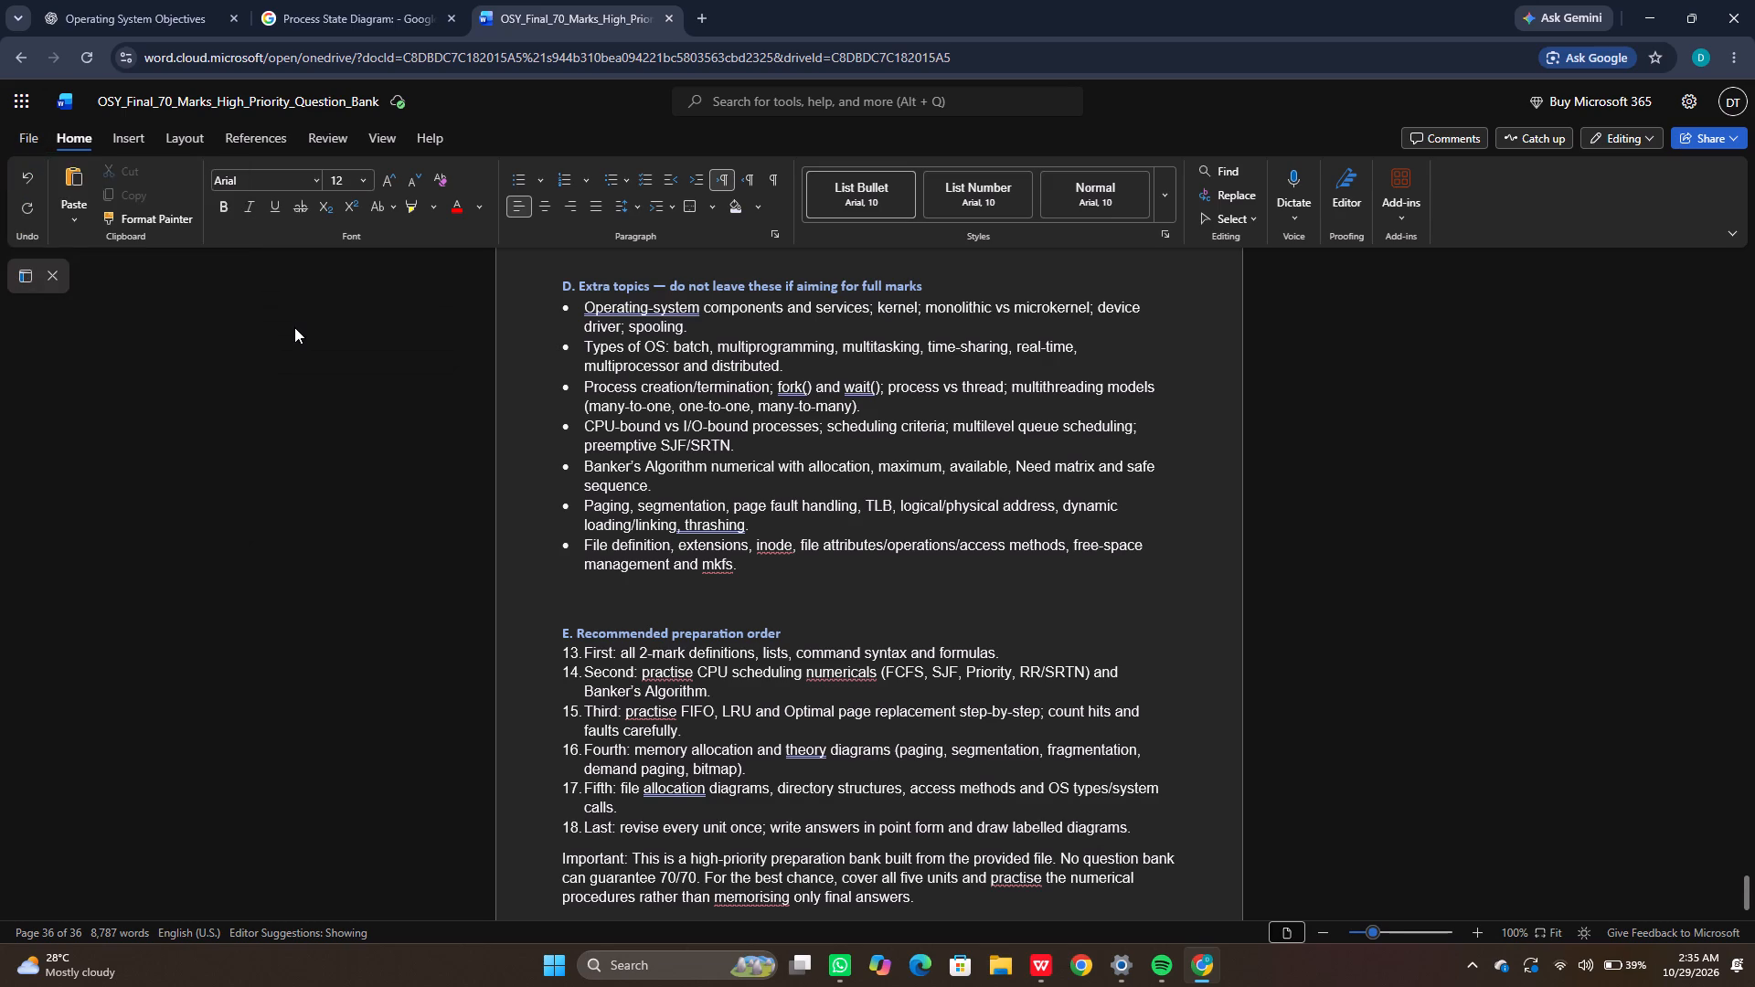
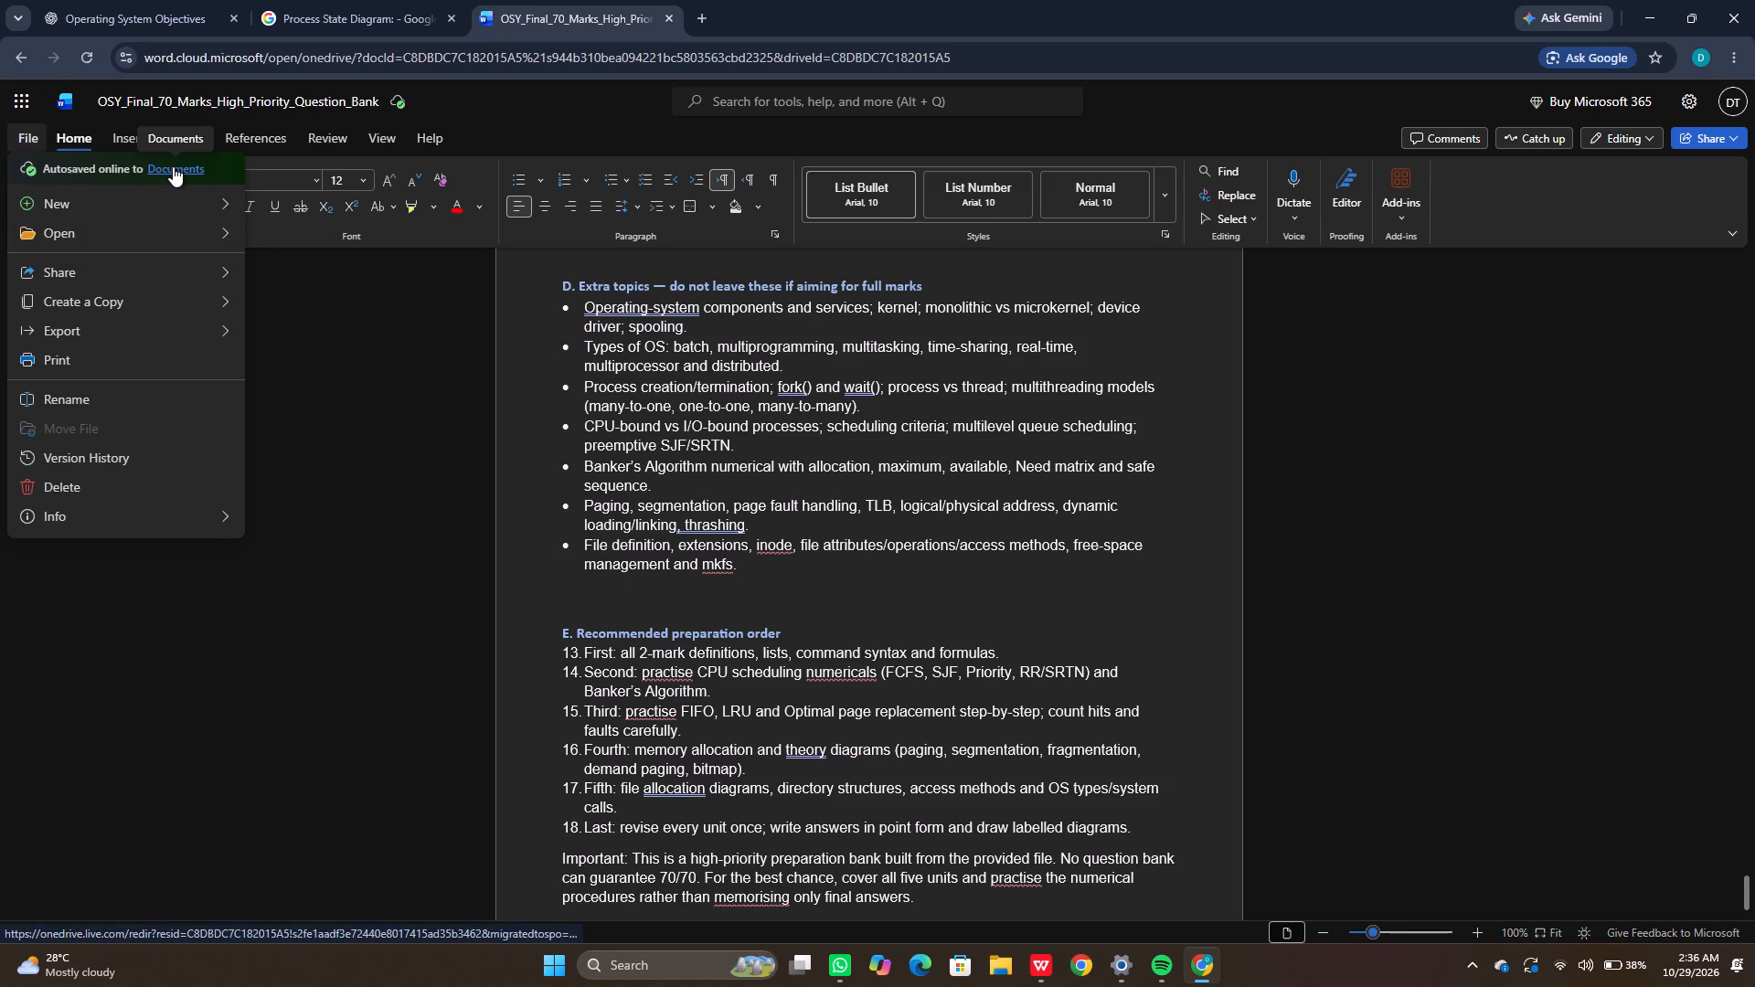
Open the question bank's OneDrive Documents folder from its autosave location.
left_click(173, 166)
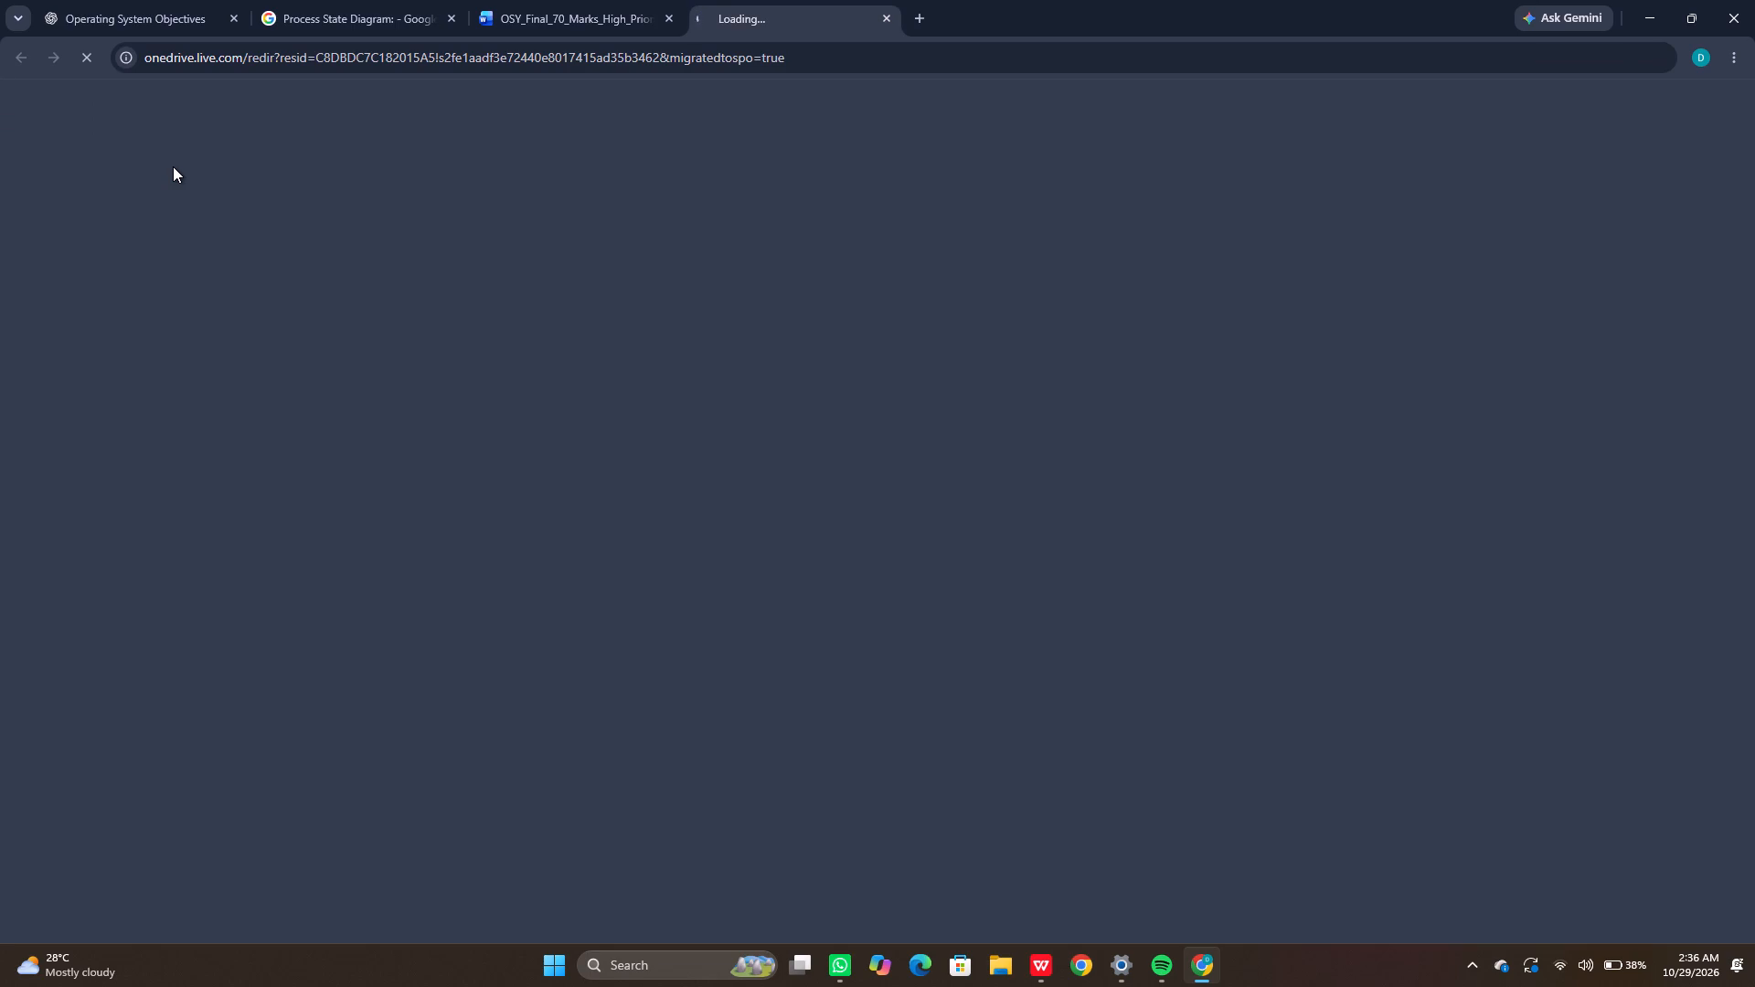
Open the recent OSY_Final_70_Marks_High_Priority_Question_Bank file from Downloads in File Explorer, check its contents and close it.
left_click(1020, 986)
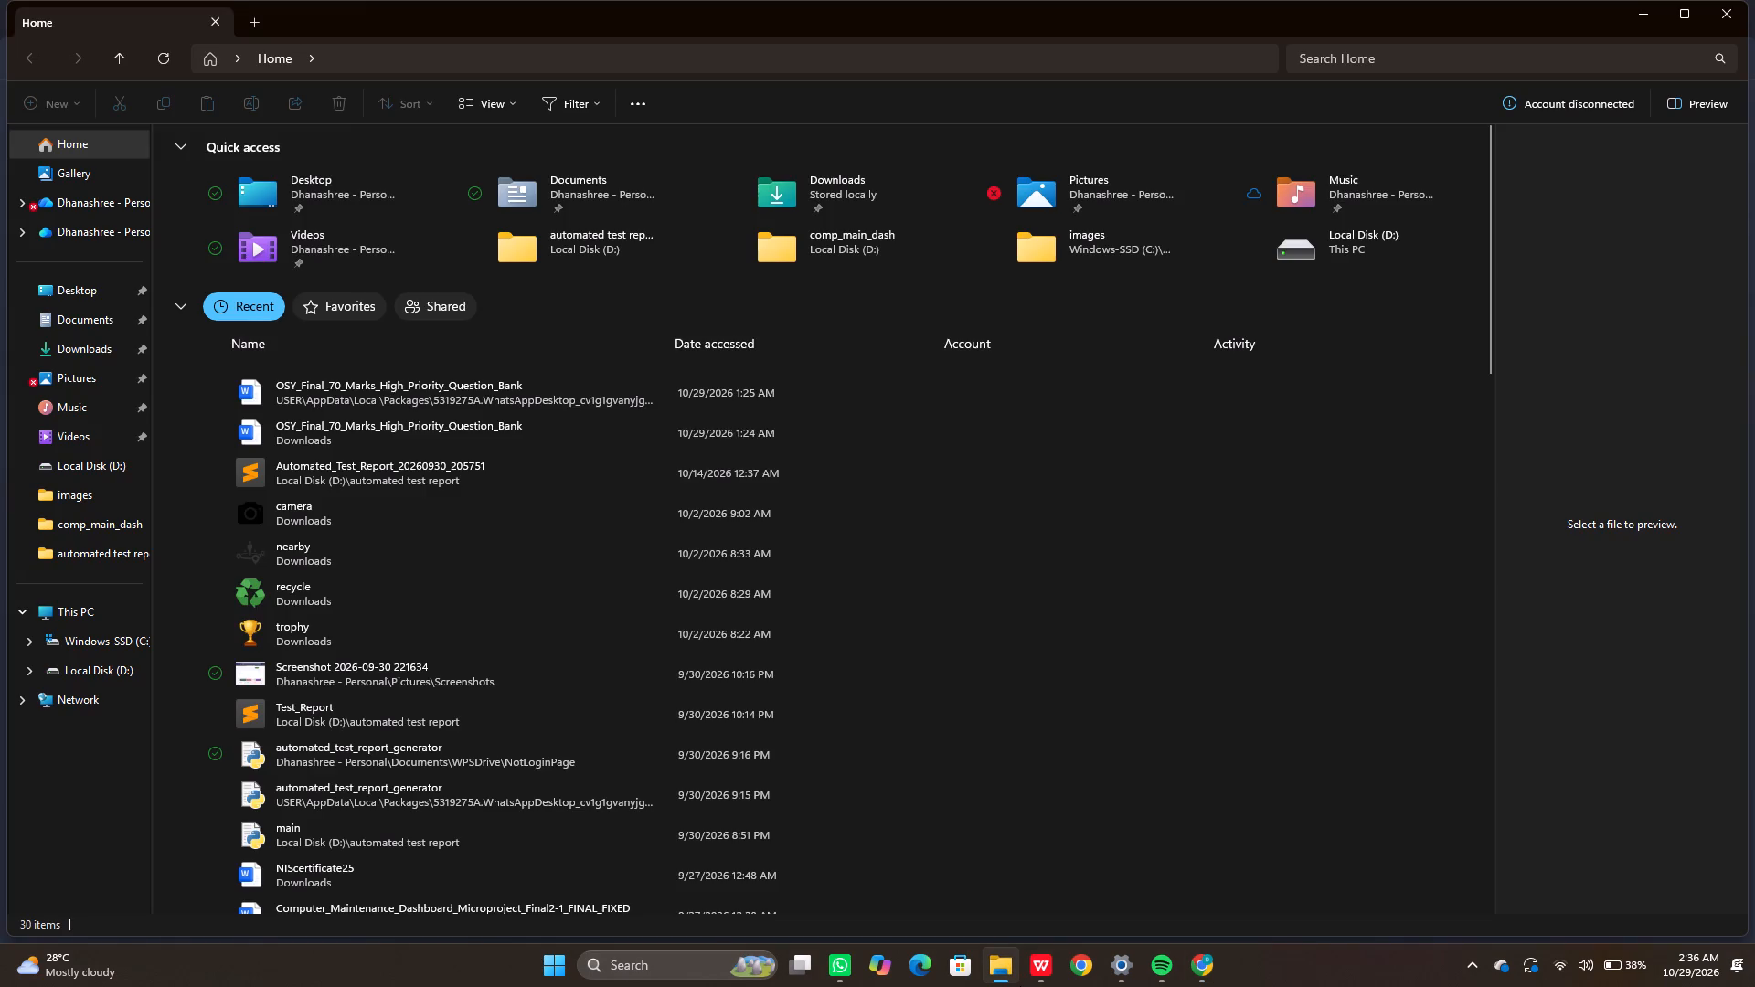
double_click(511, 392)
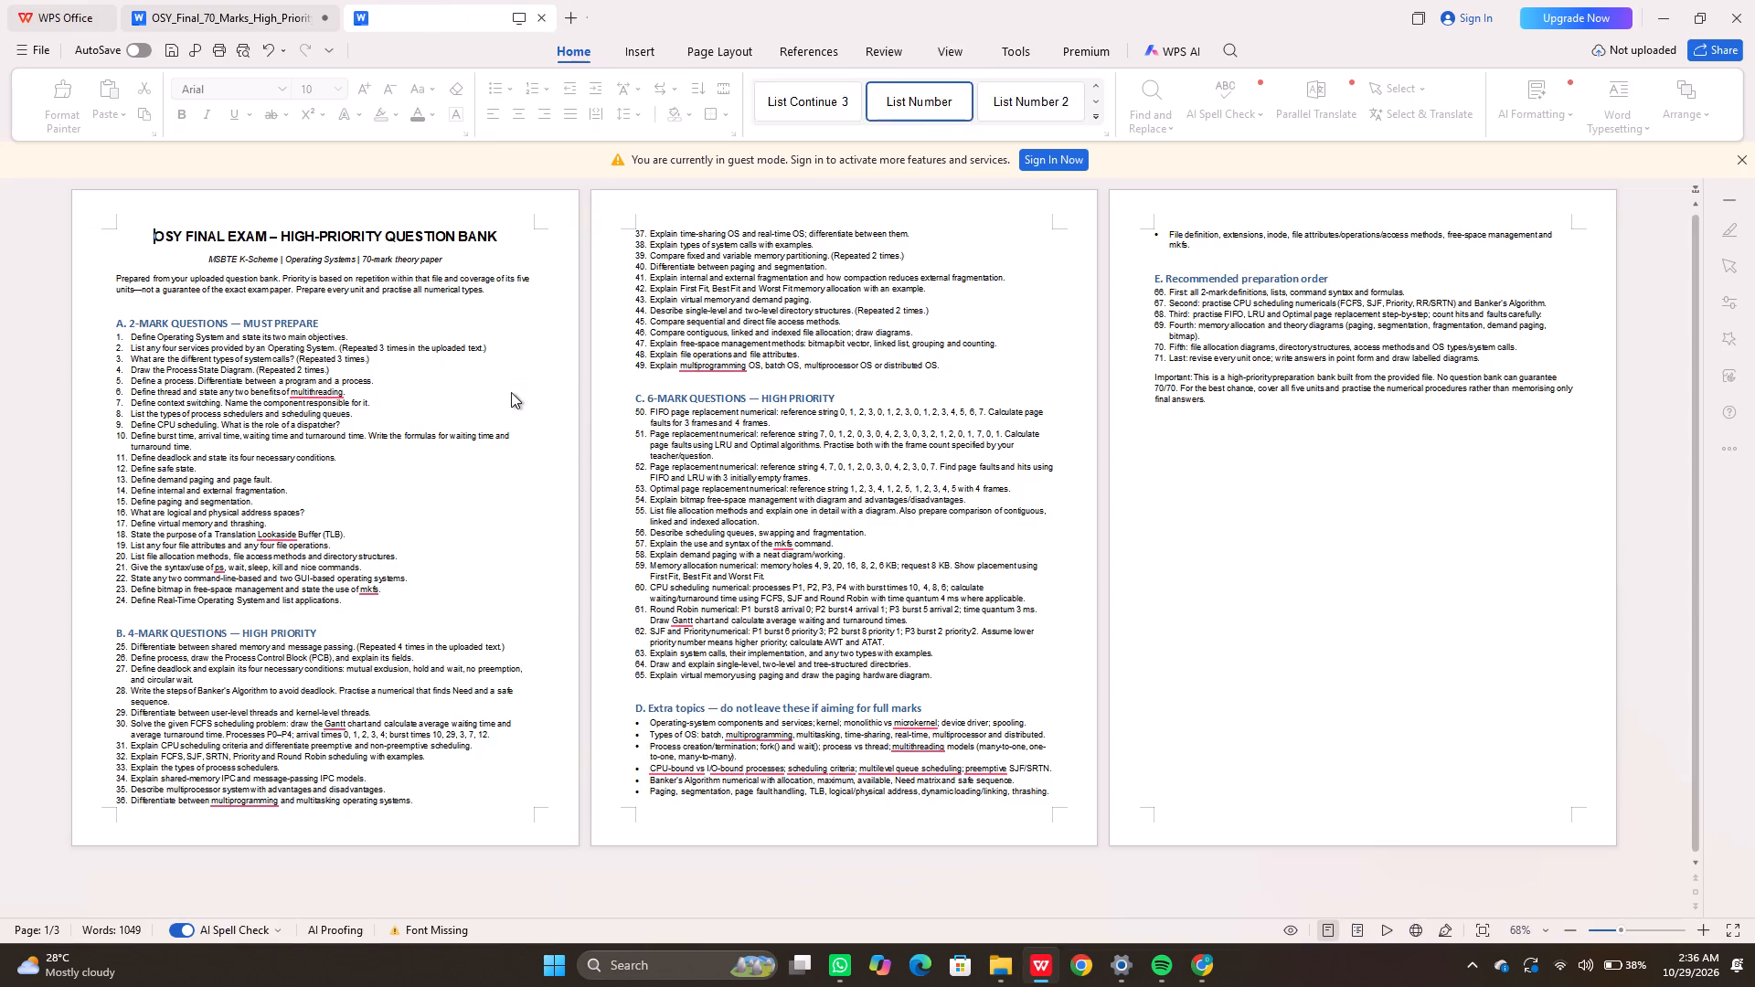
scroll(856, 590, "down", 2)
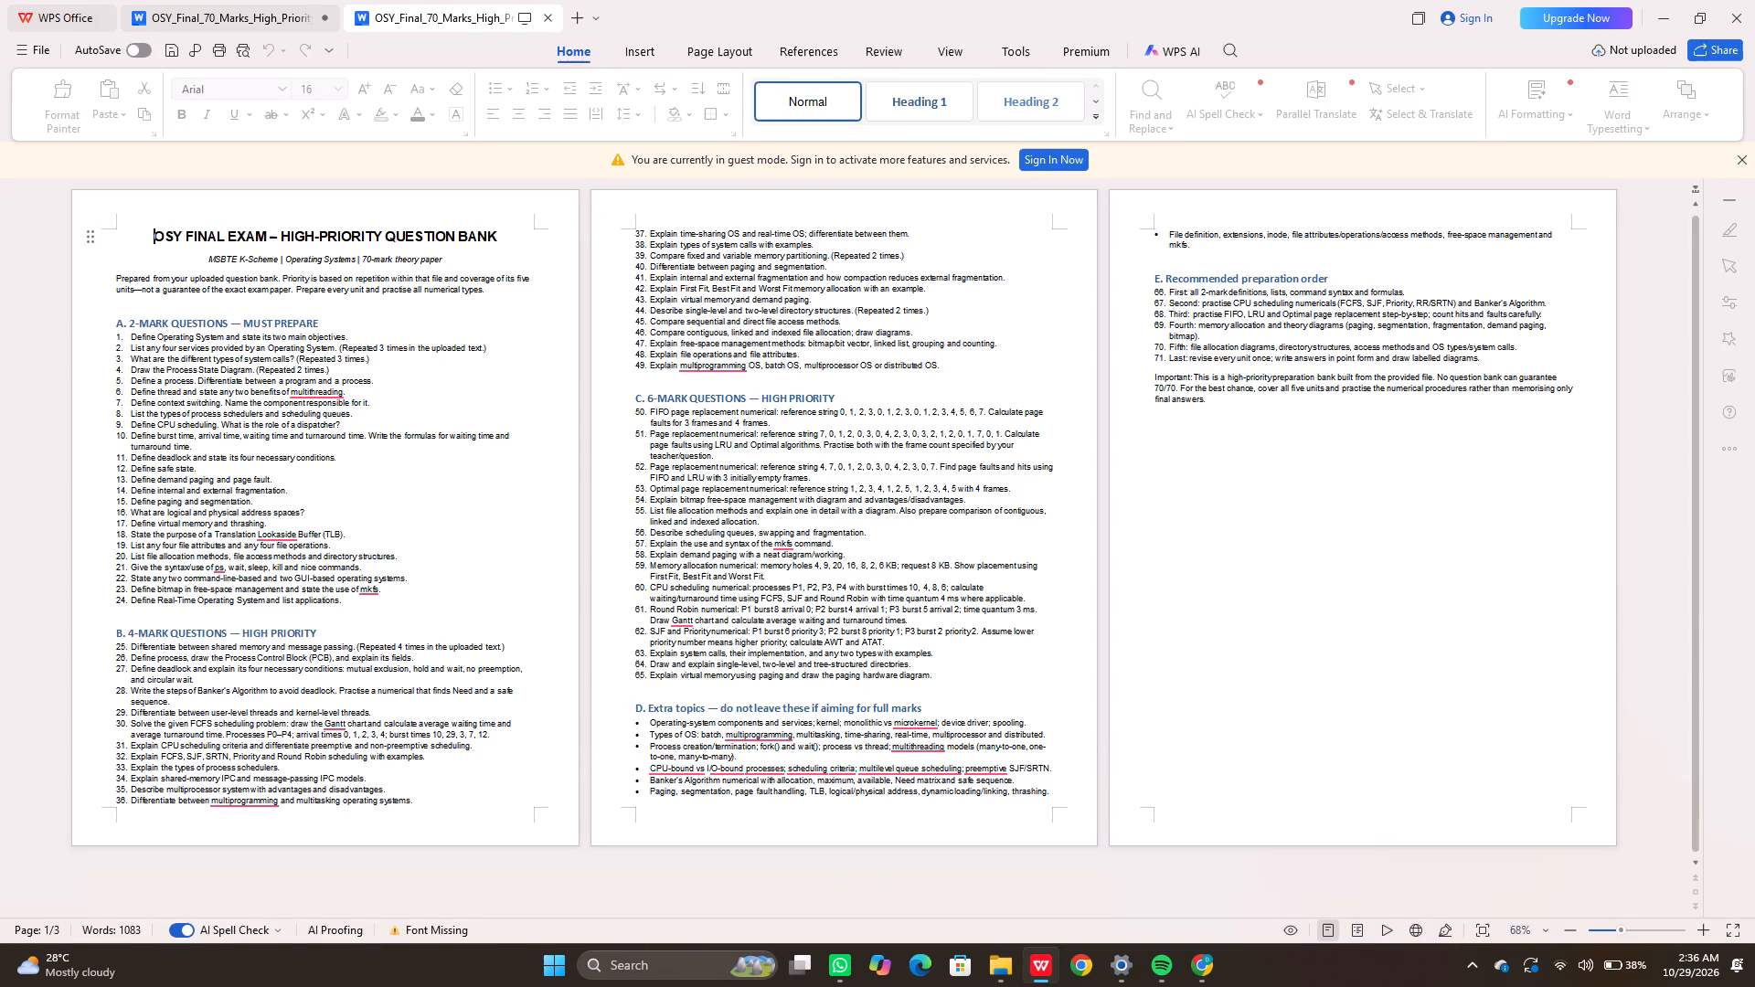
left_click(547, 14)
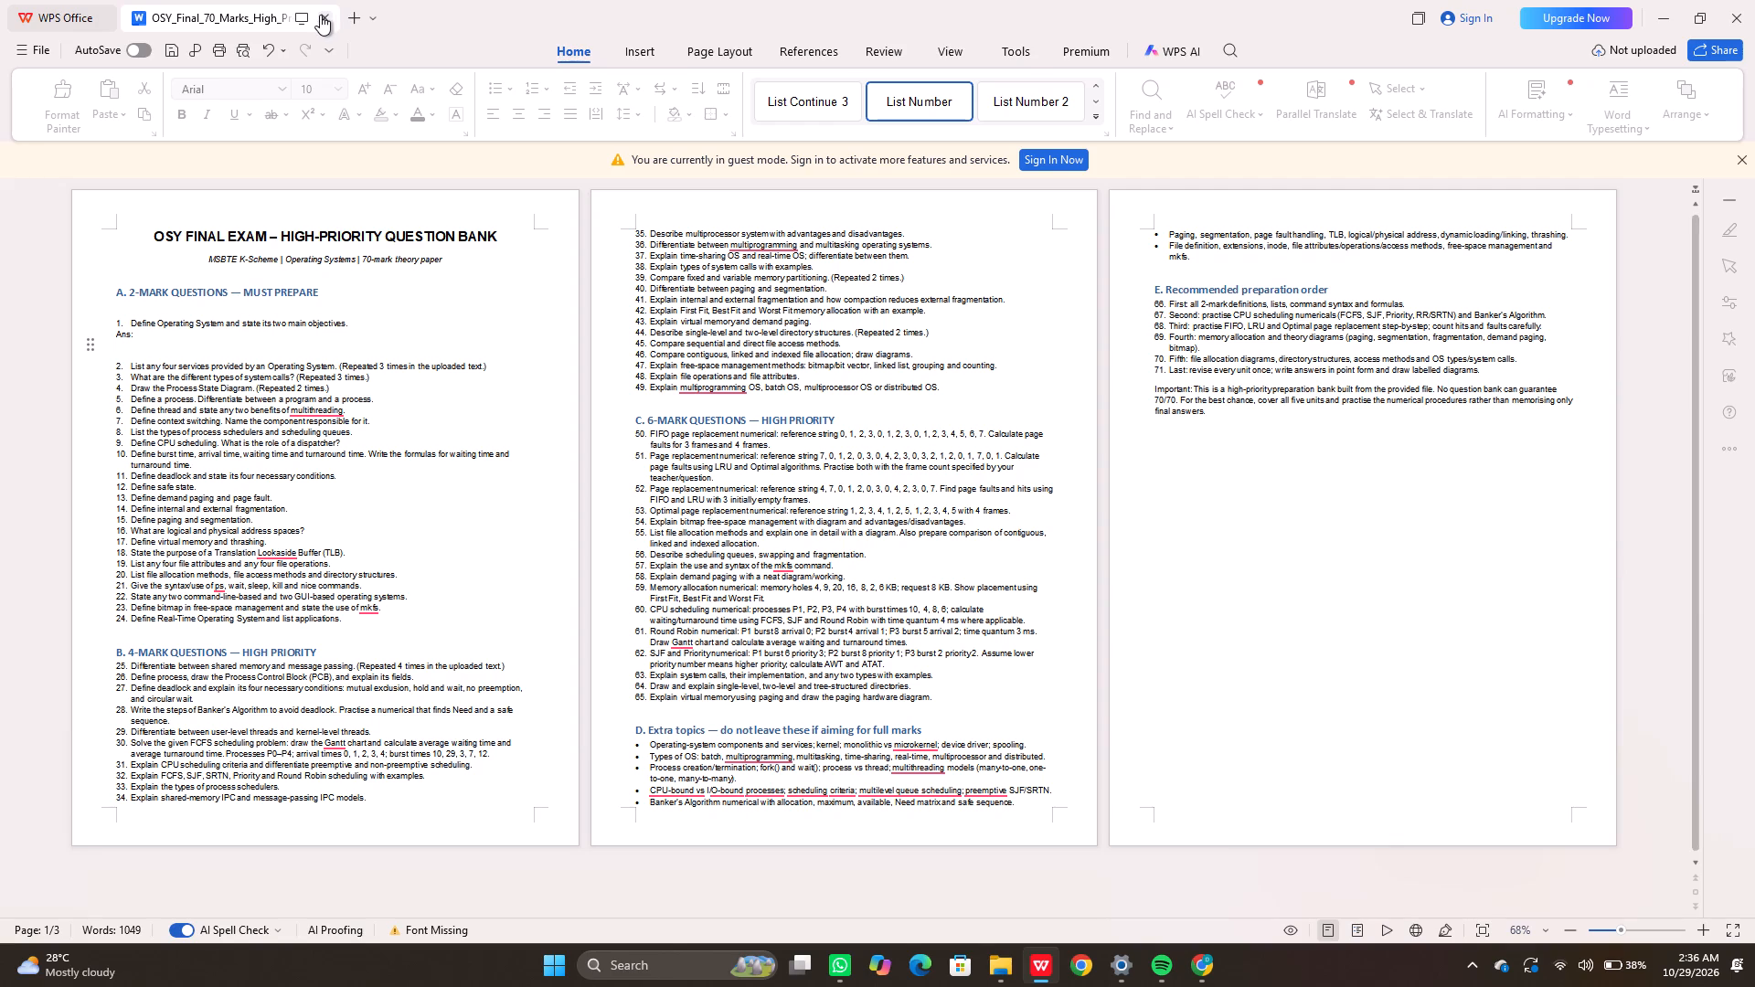
Close the other open question bank document in WPS Office, saving its changes, and exit the program.
left_click(325, 17)
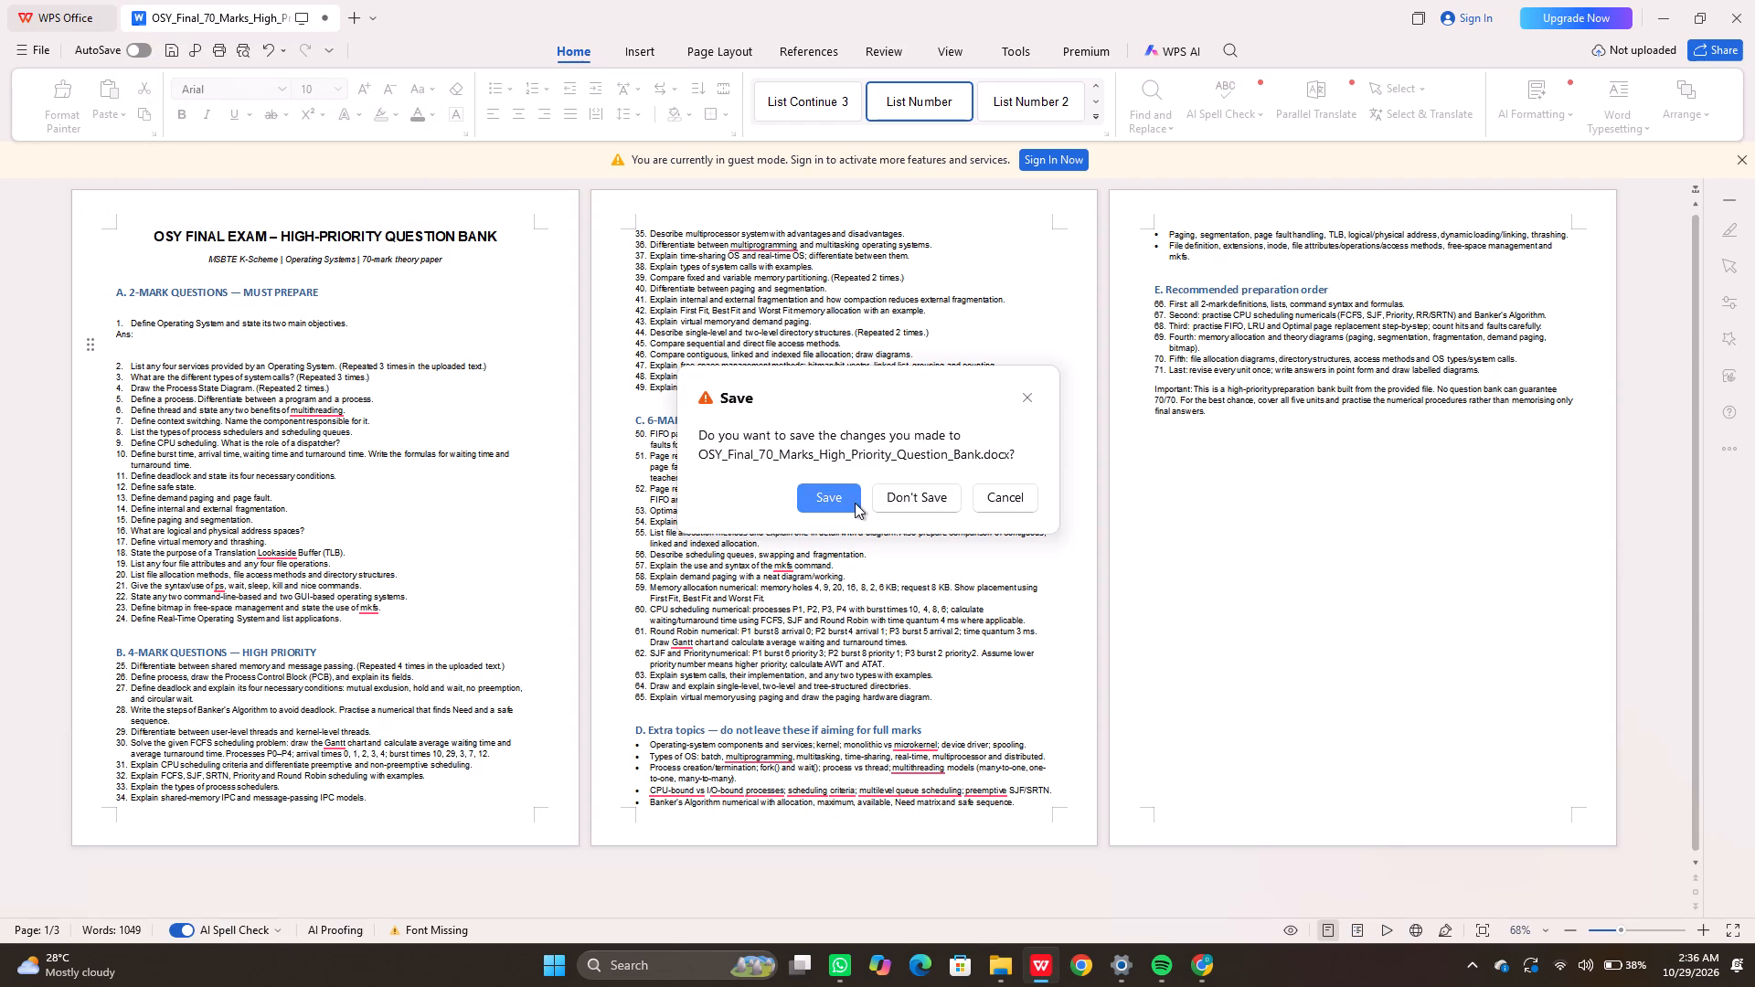
left_click(854, 503)
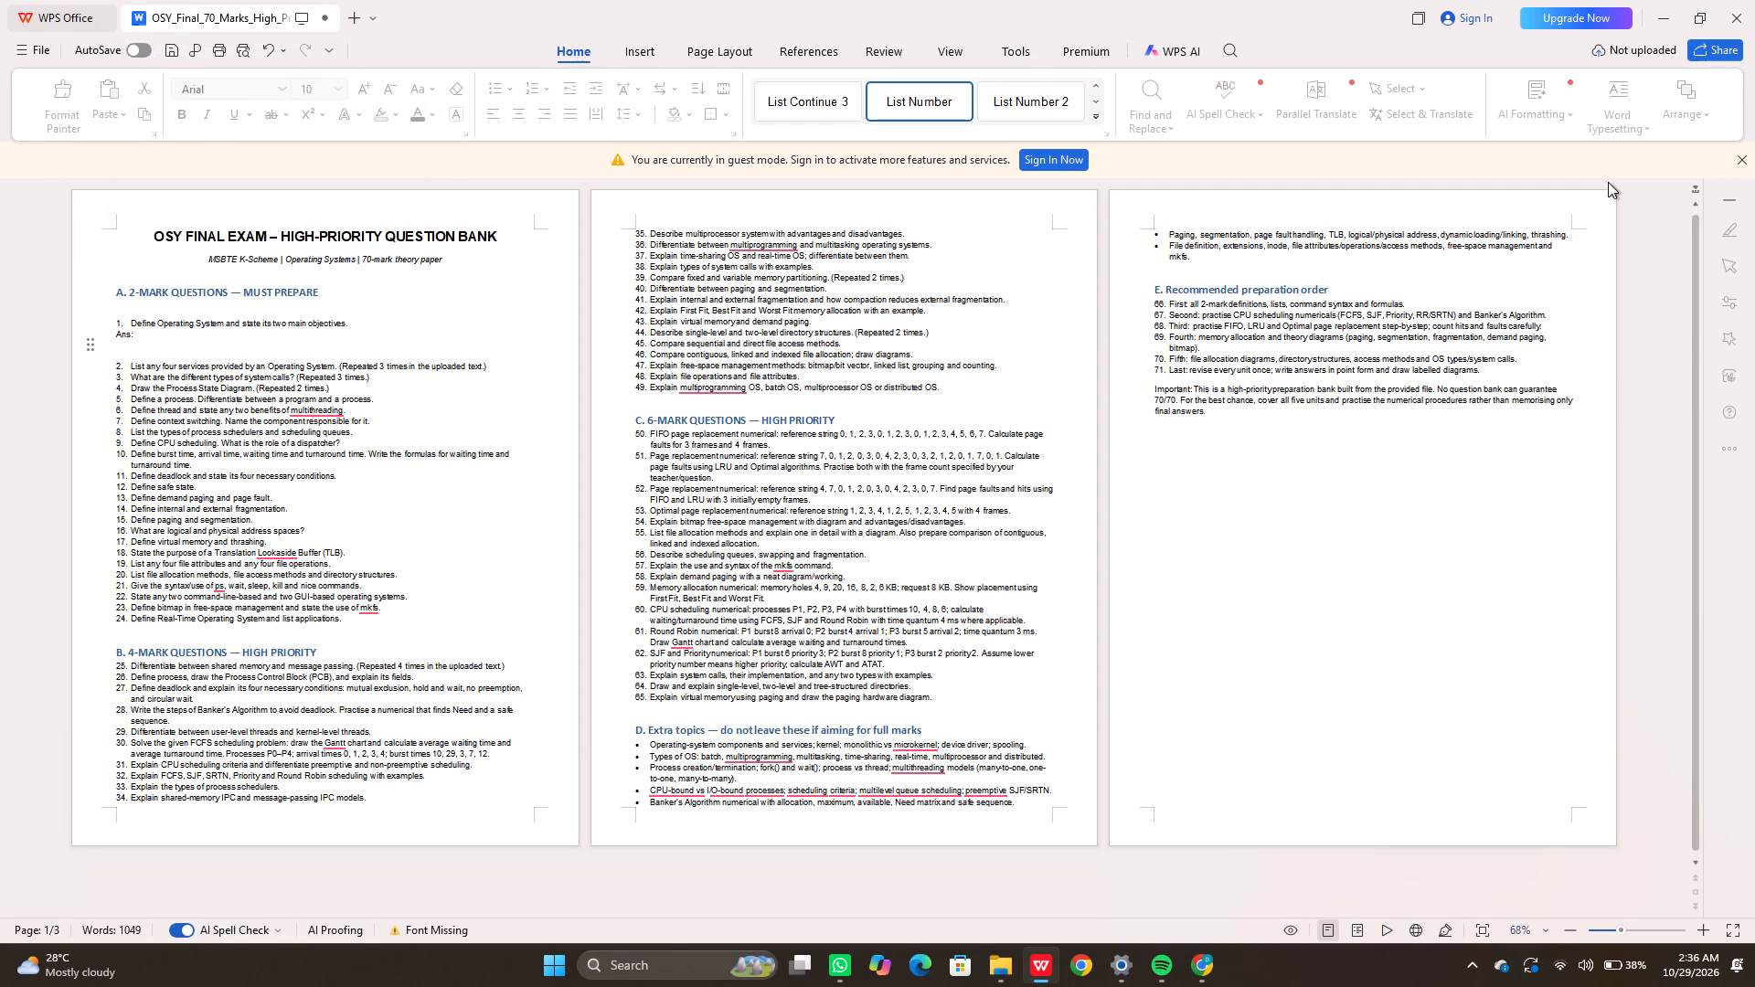
left_click(1740, 4)
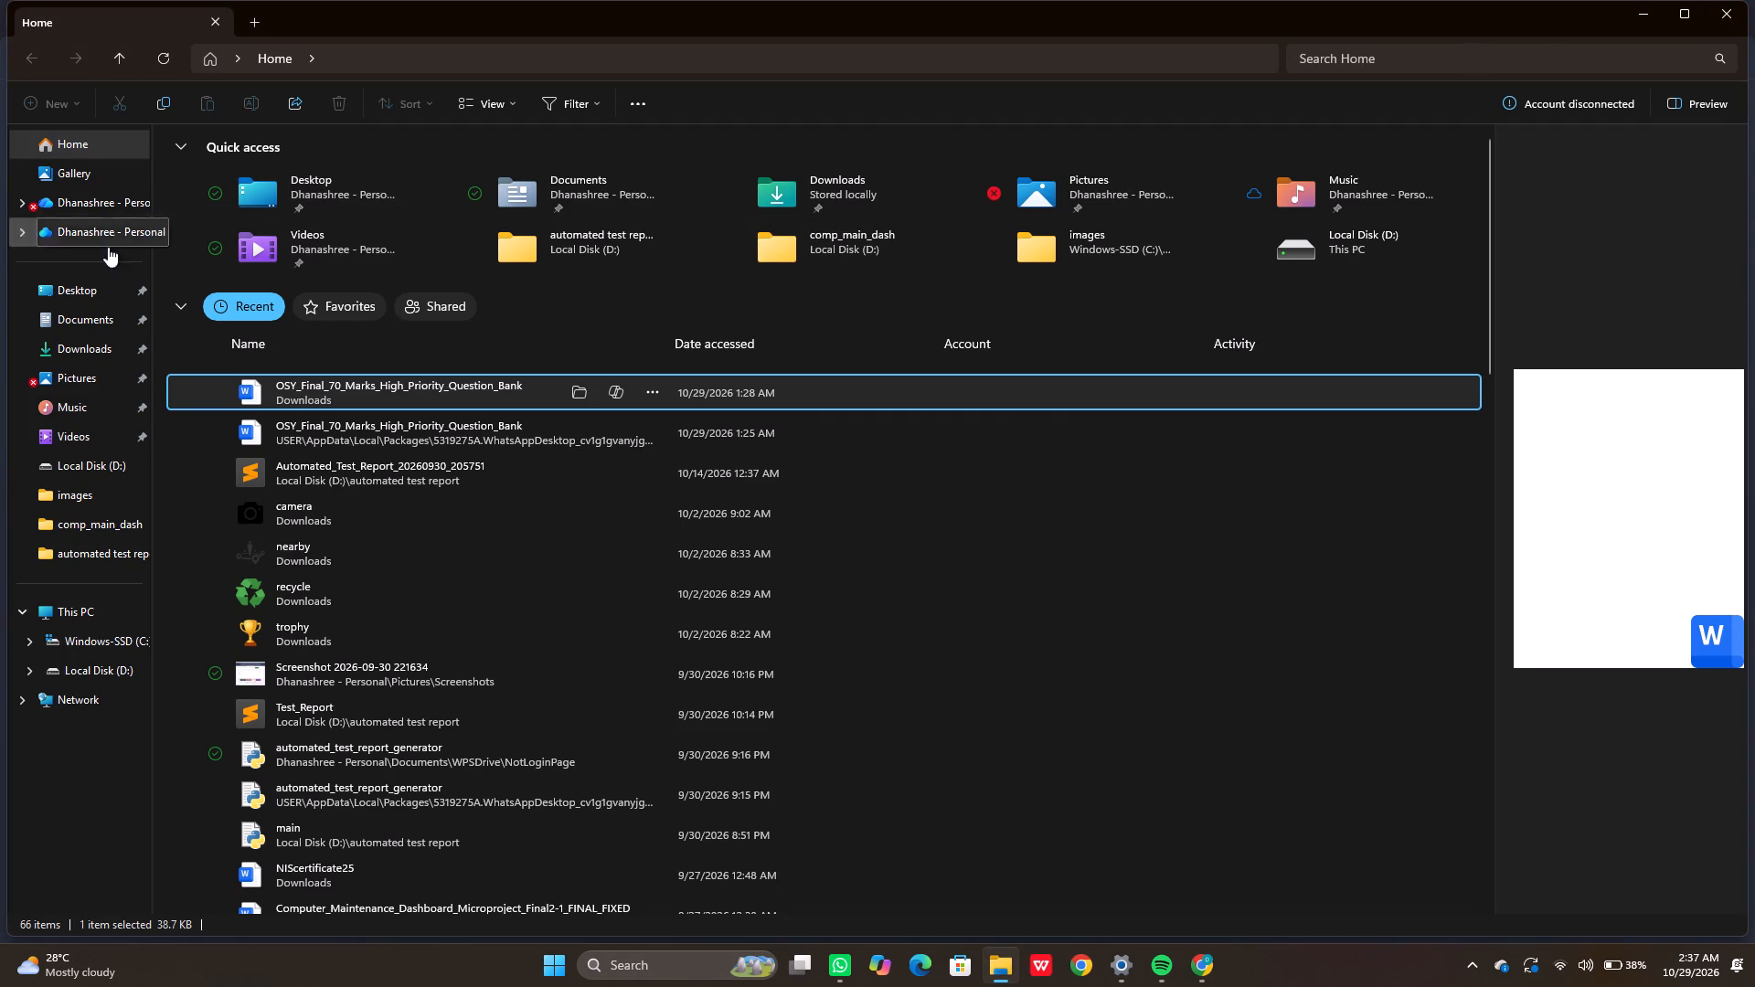
Look through the local Downloads and Documents folders in File Explorer for the final question bank file.
double_click(90, 346)
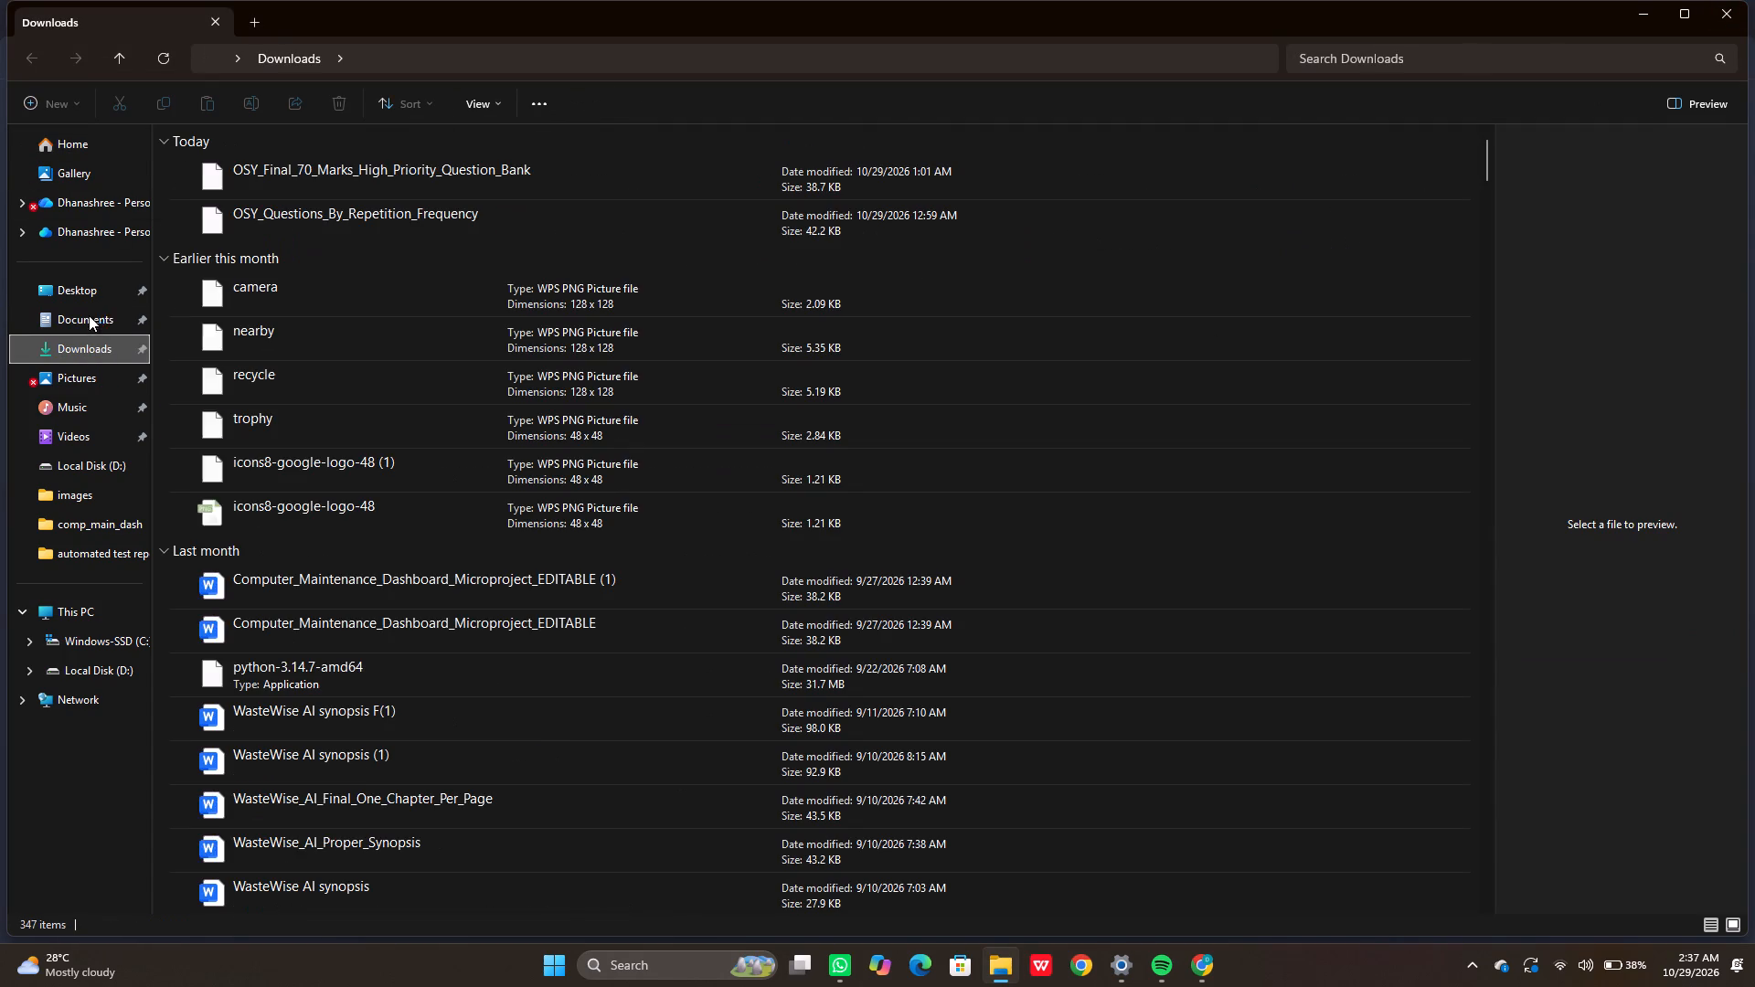
double_click(89, 315)
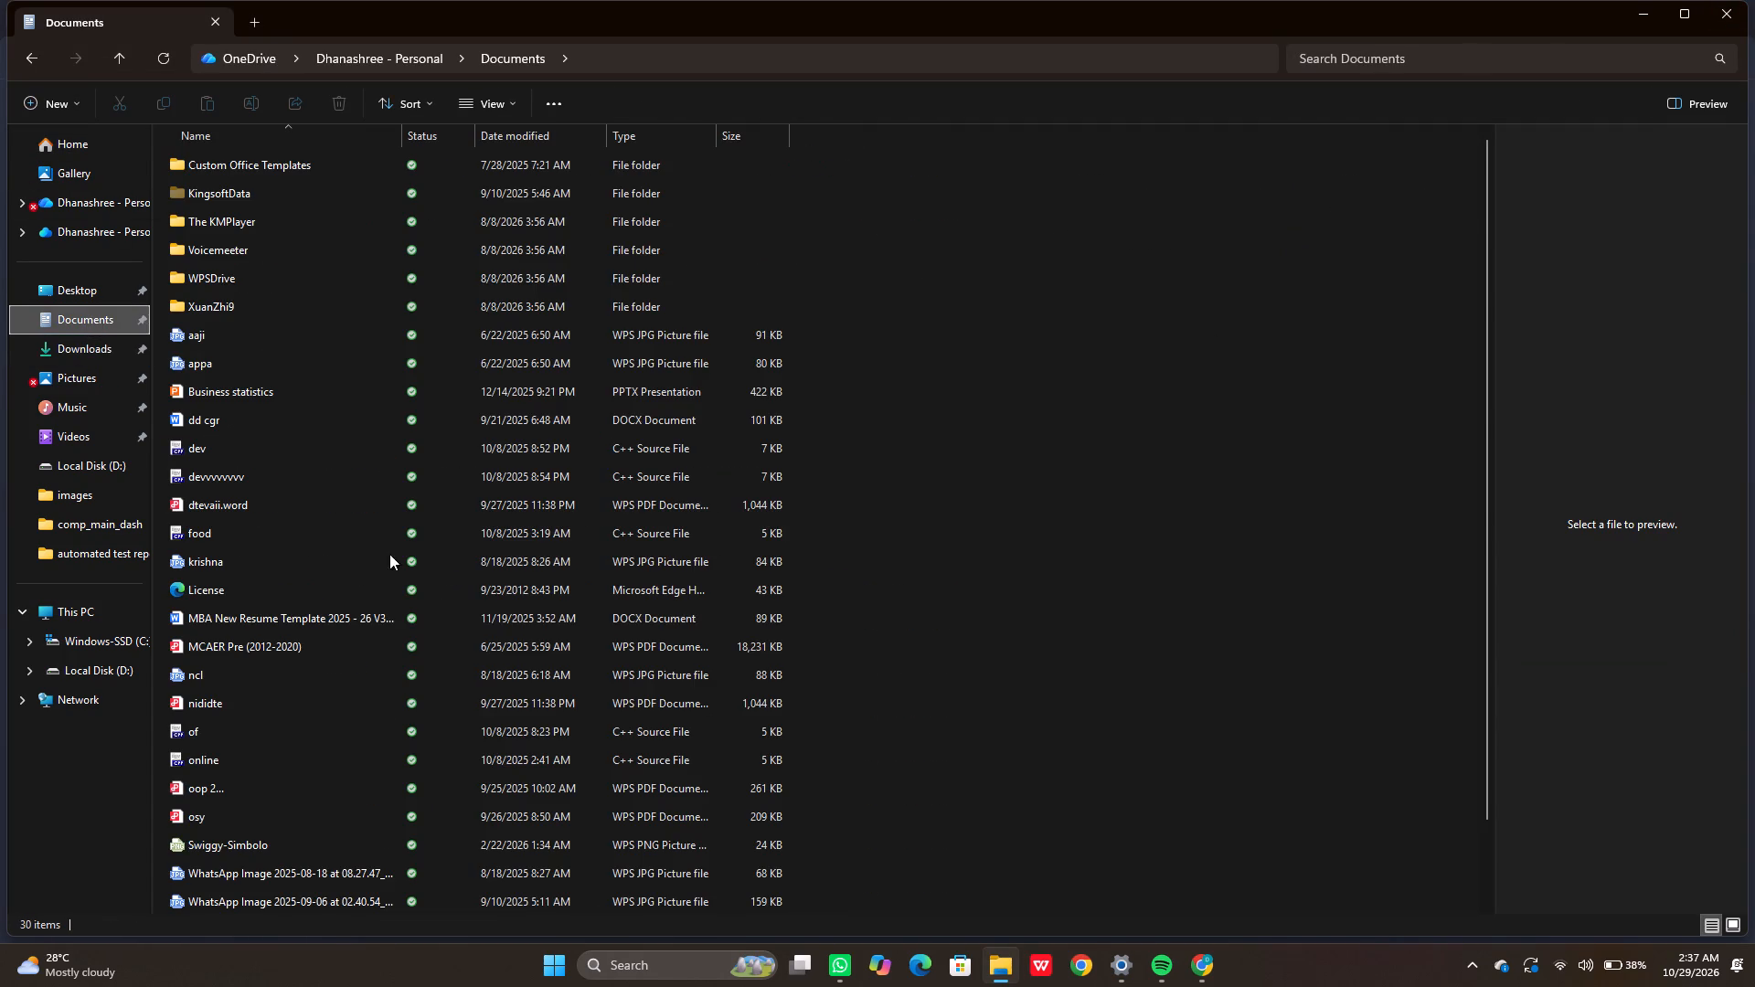
scroll(433, 596, "down", 7)
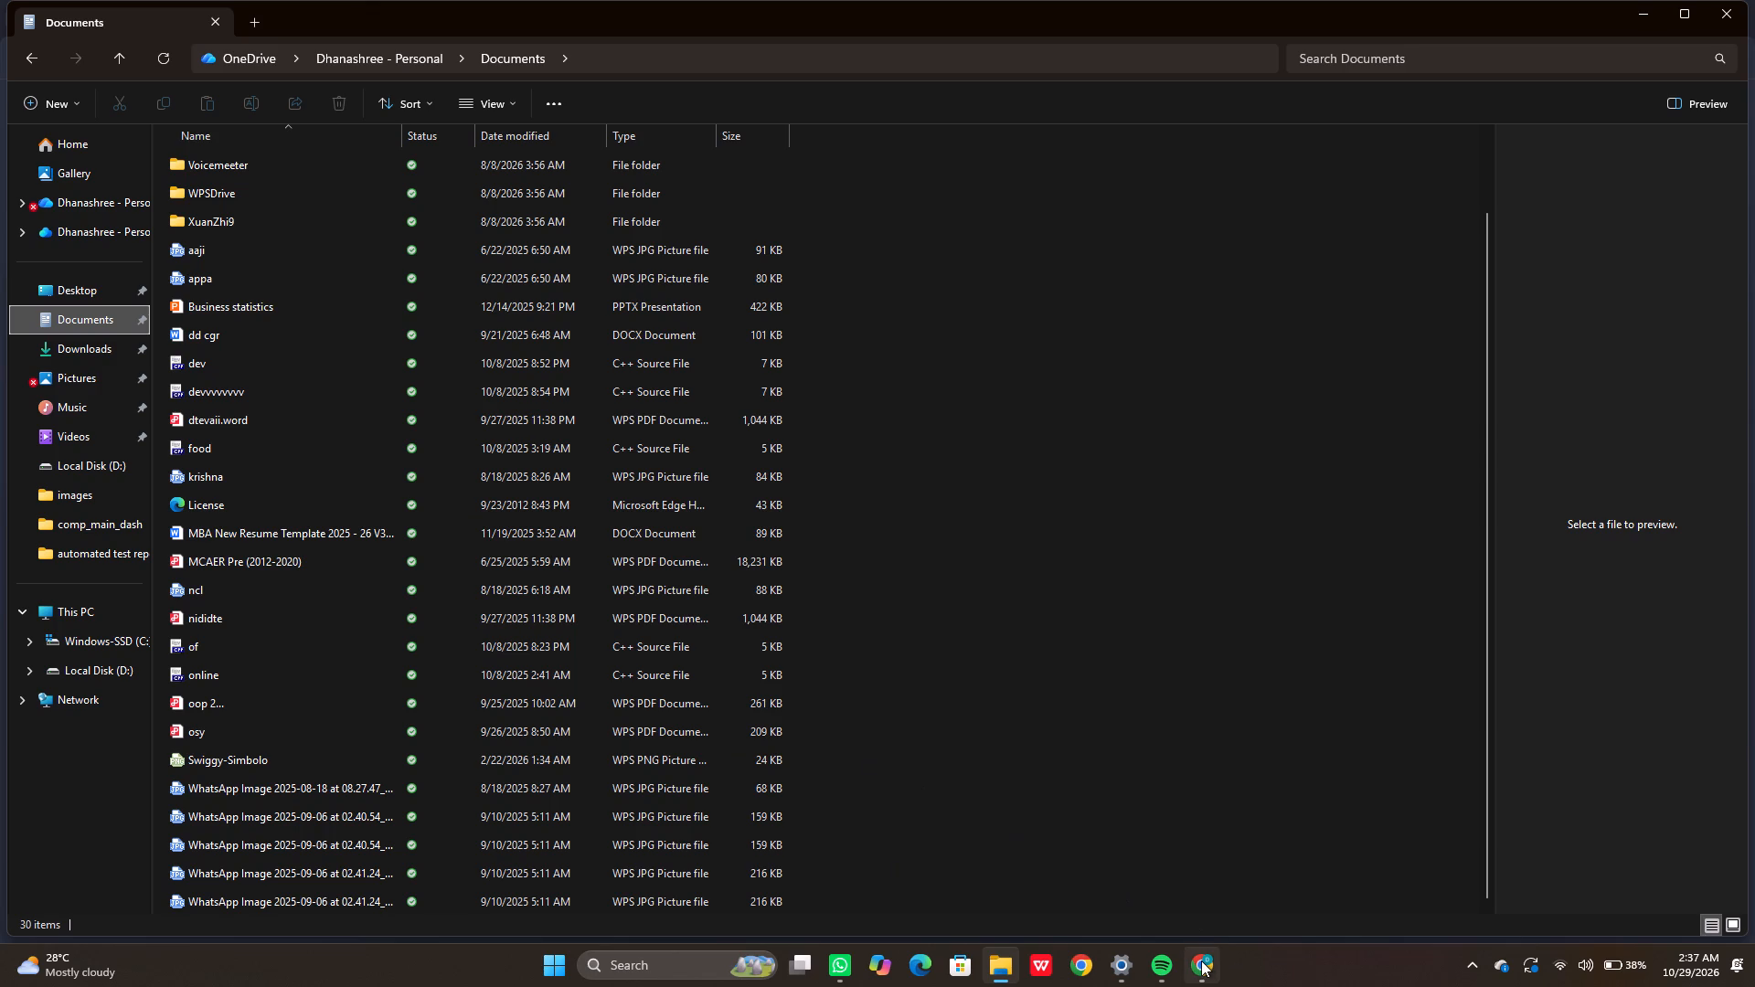
Switch to OneDrive in Chrome, dismiss the photos tip and look in My files.
left_click(1201, 960)
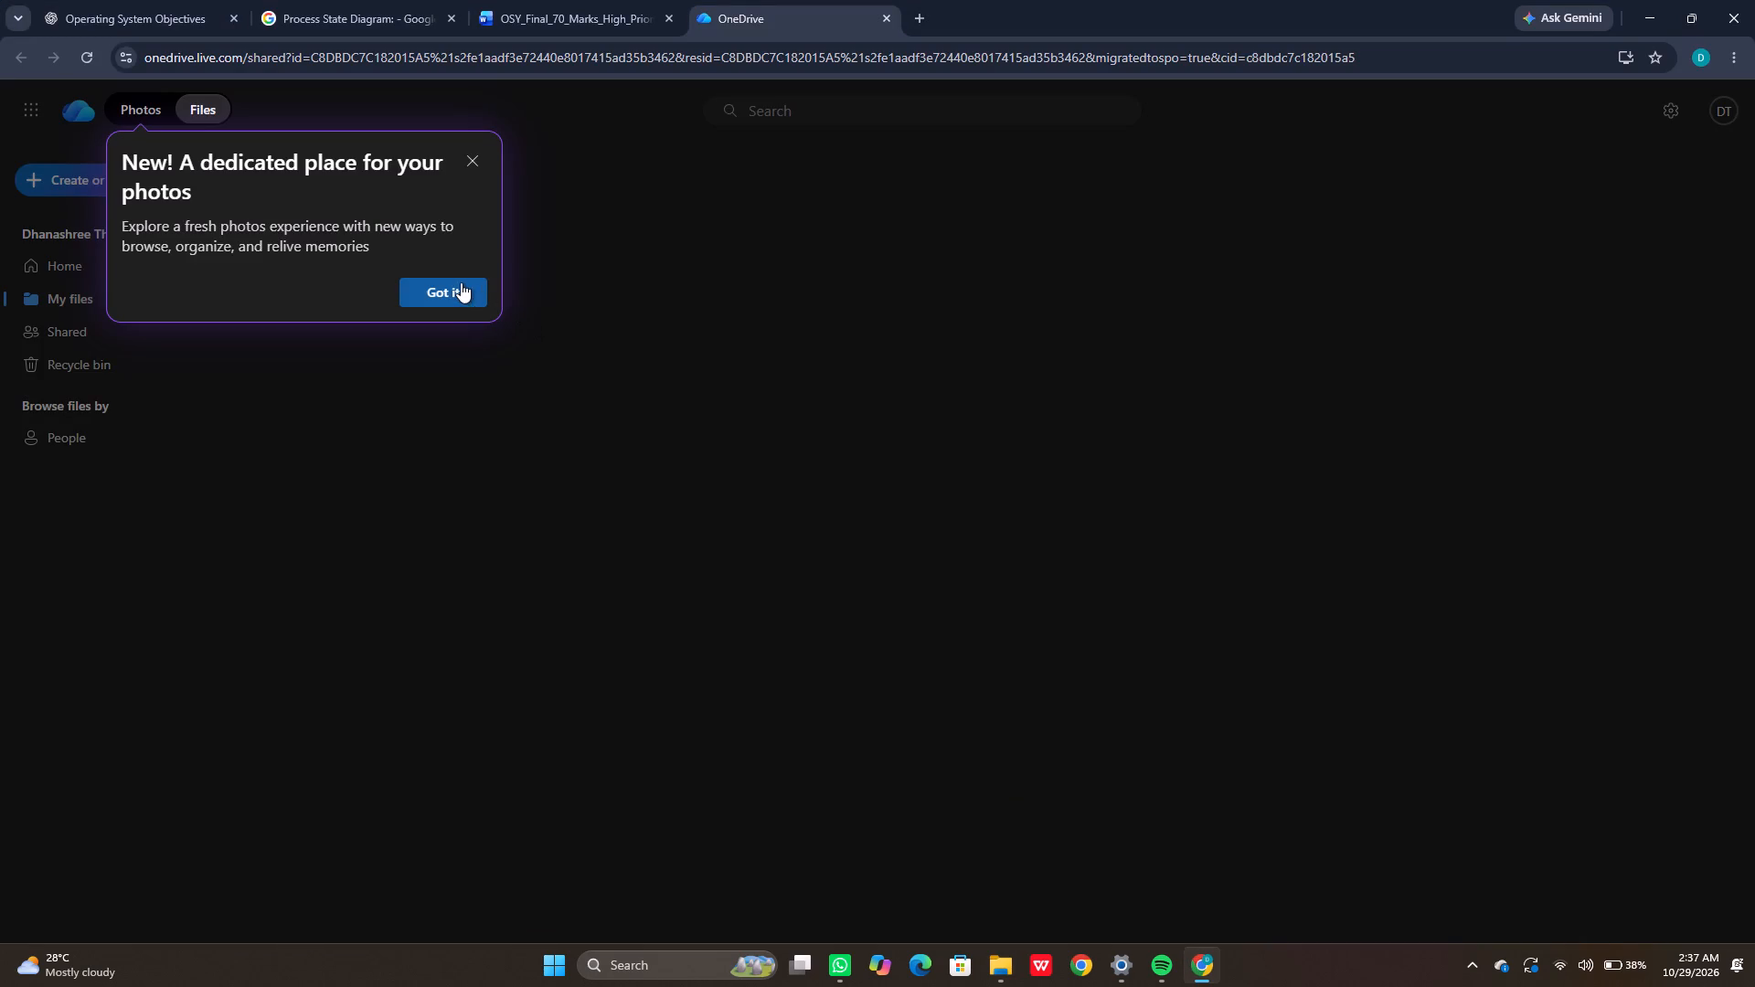
left_click(458, 289)
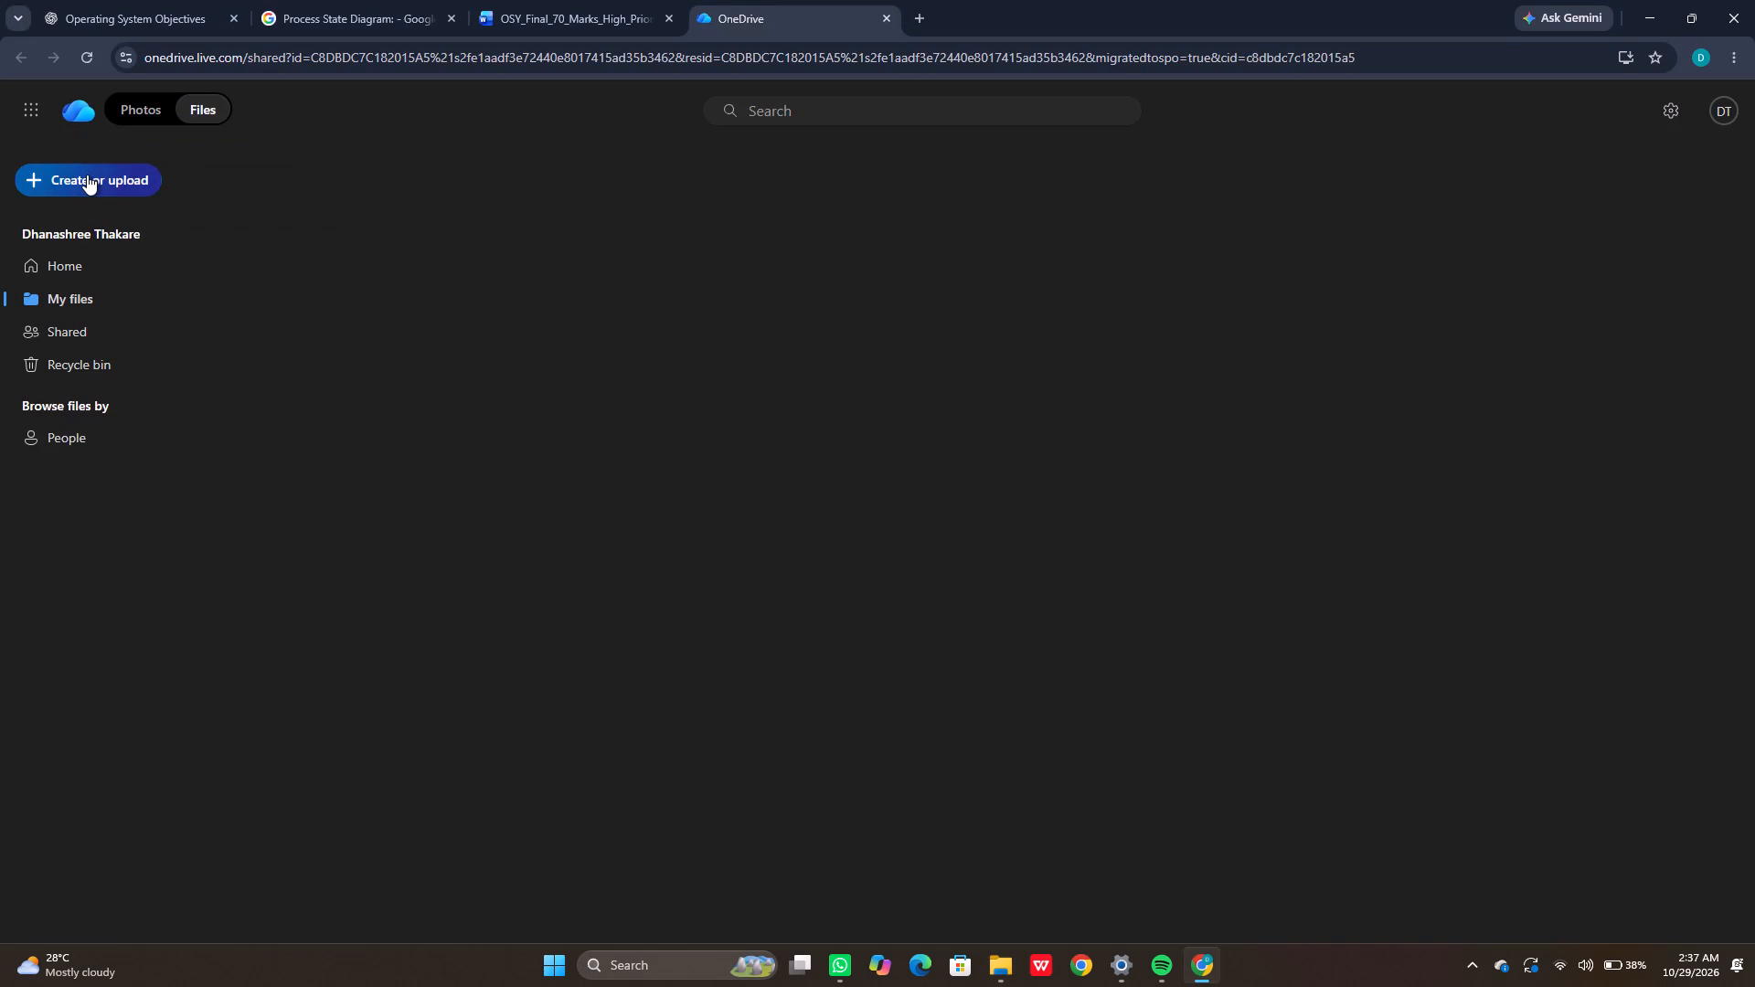
left_click(87, 175)
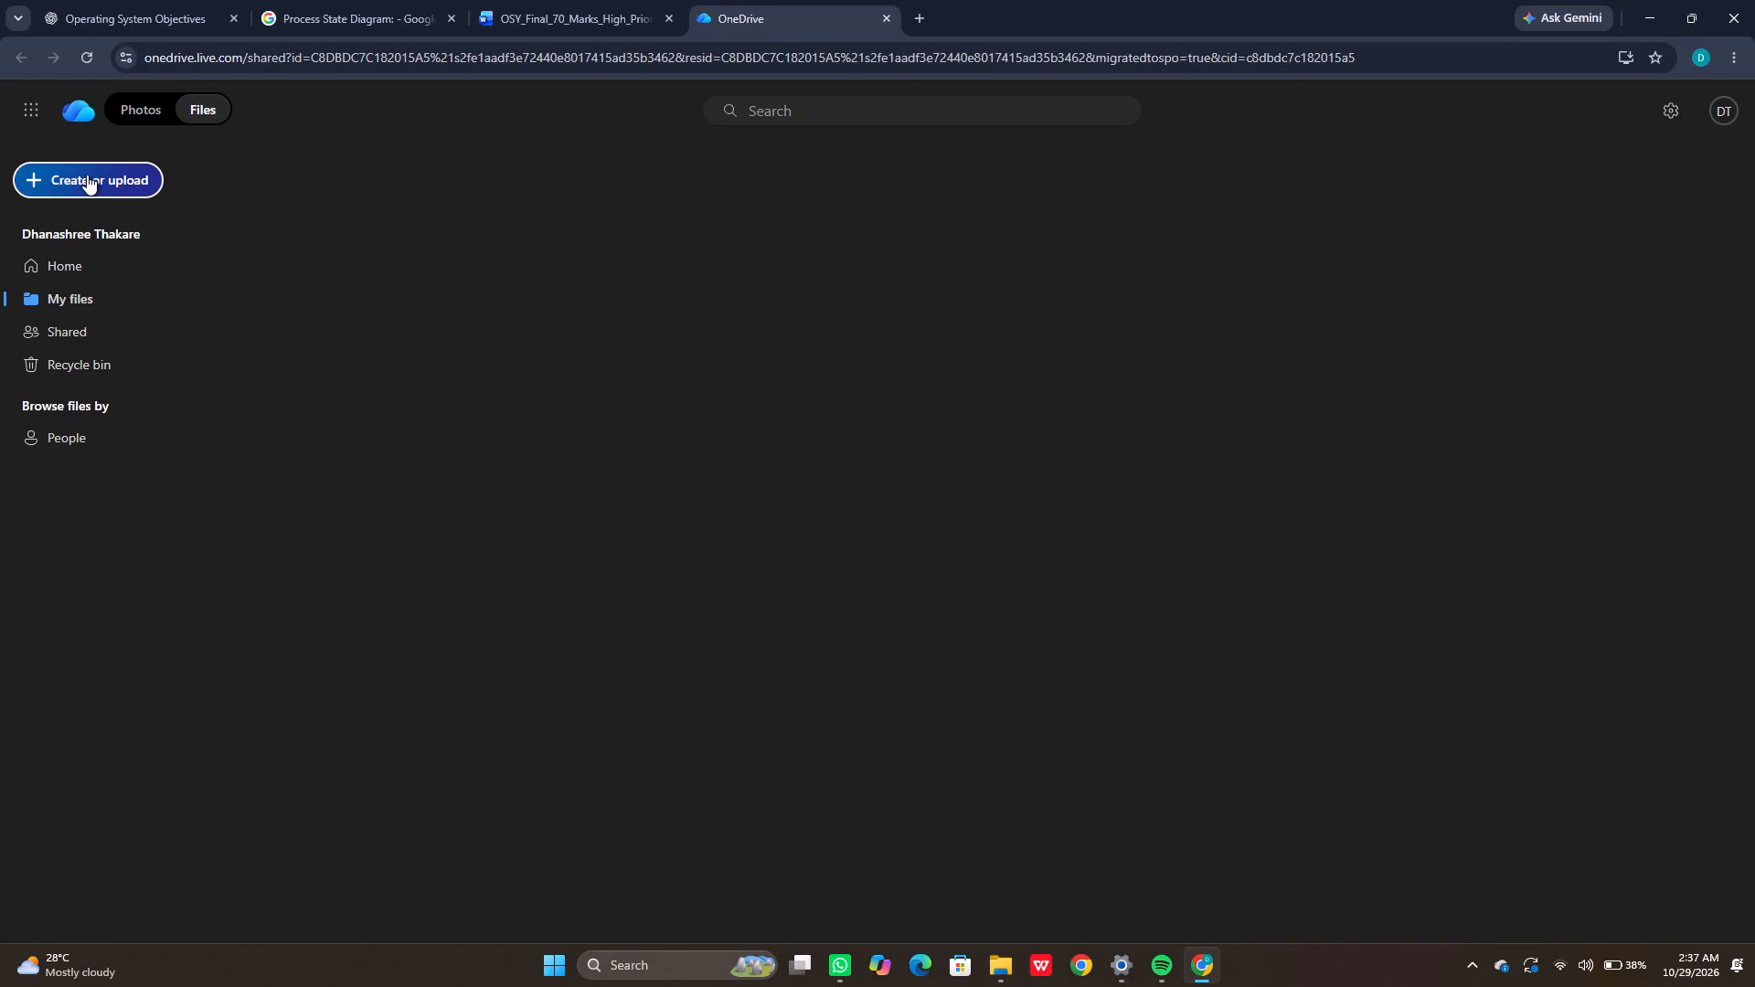
double_click(87, 175)
double_click(52, 291)
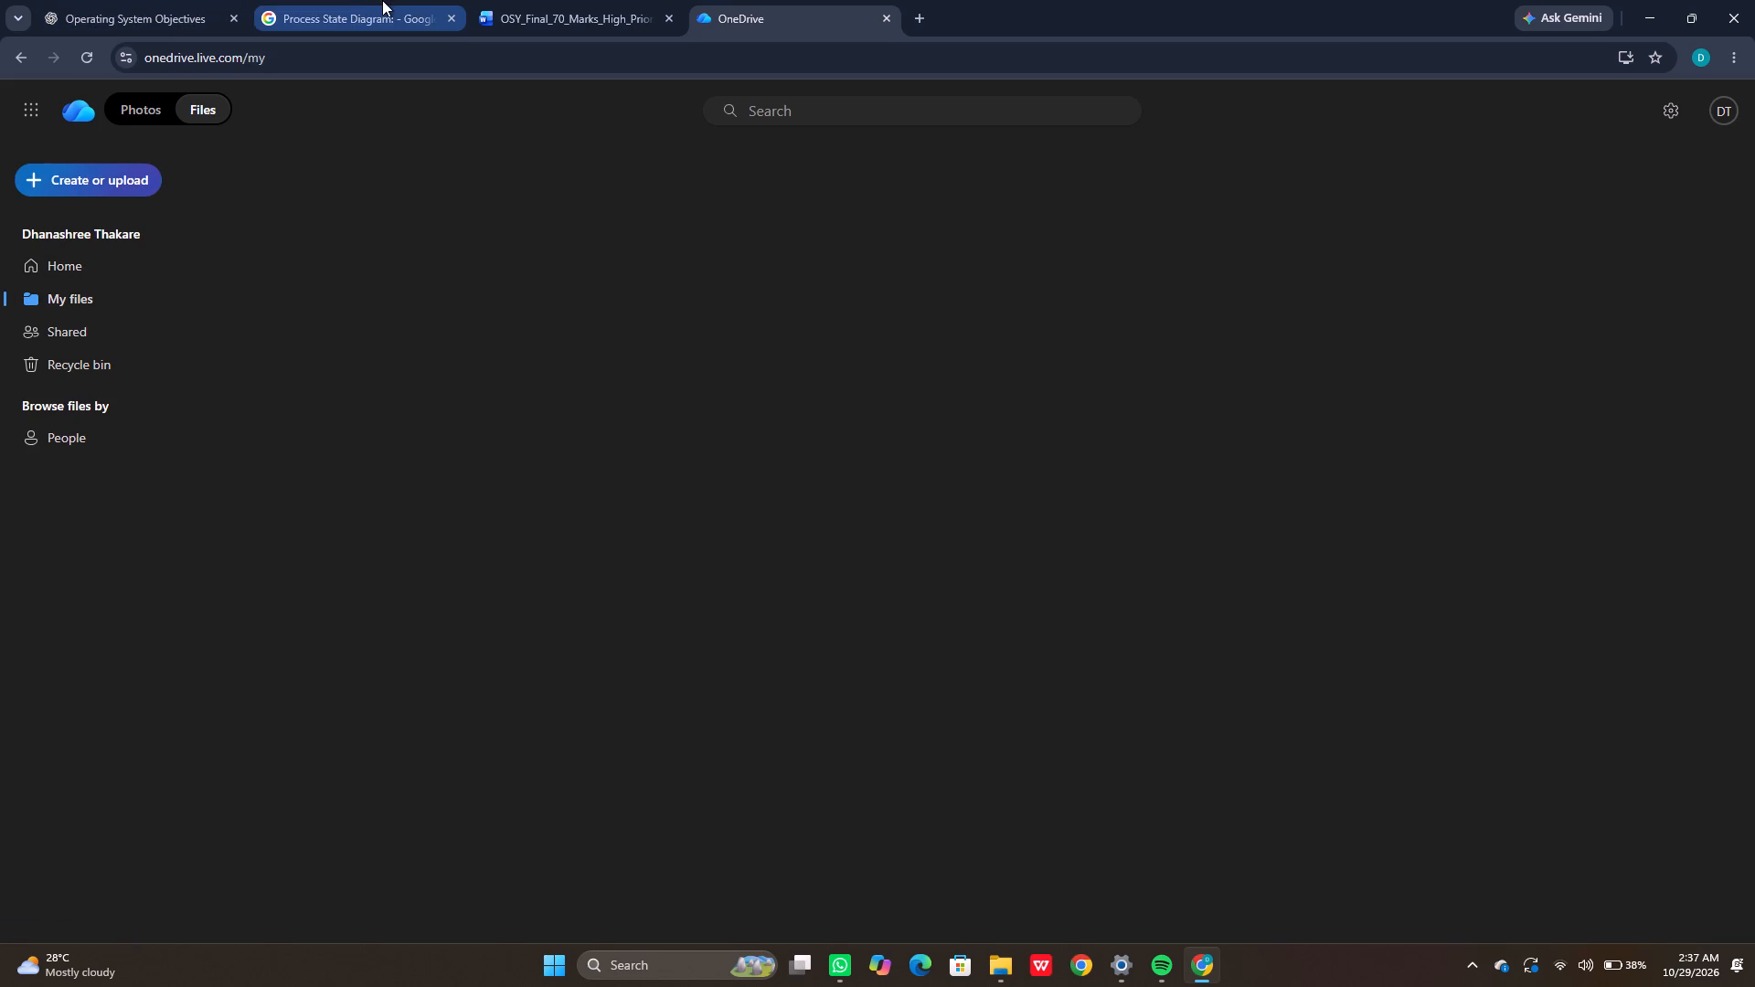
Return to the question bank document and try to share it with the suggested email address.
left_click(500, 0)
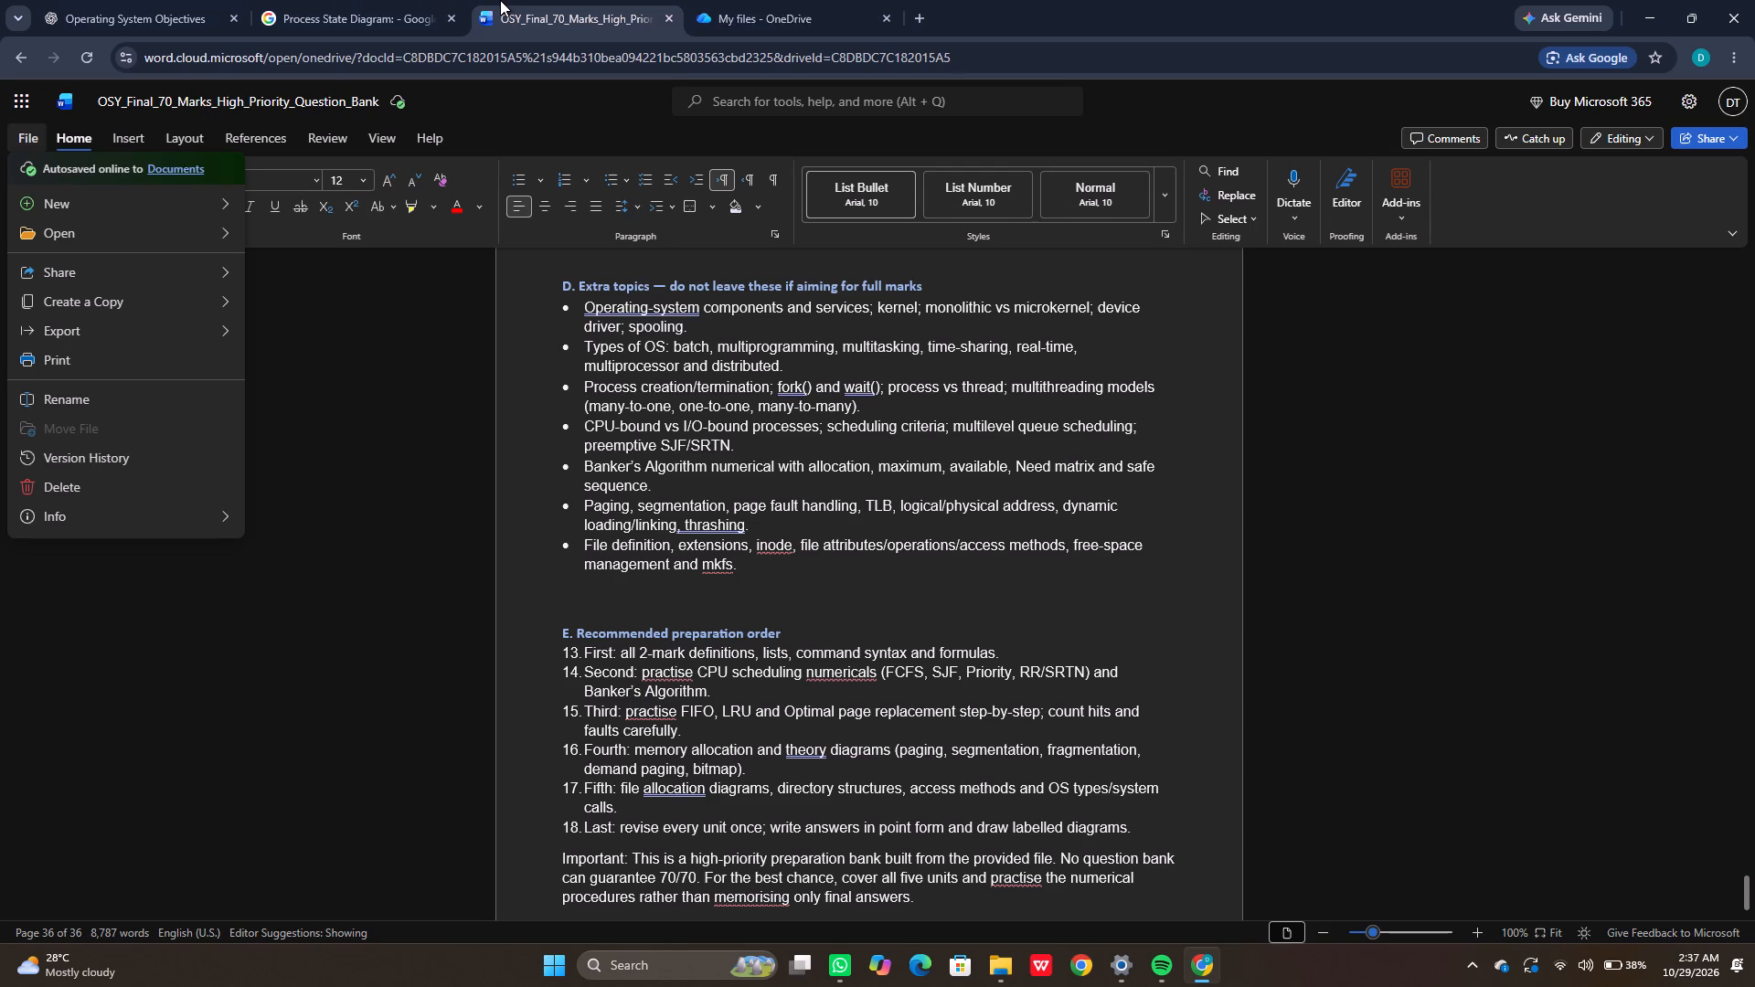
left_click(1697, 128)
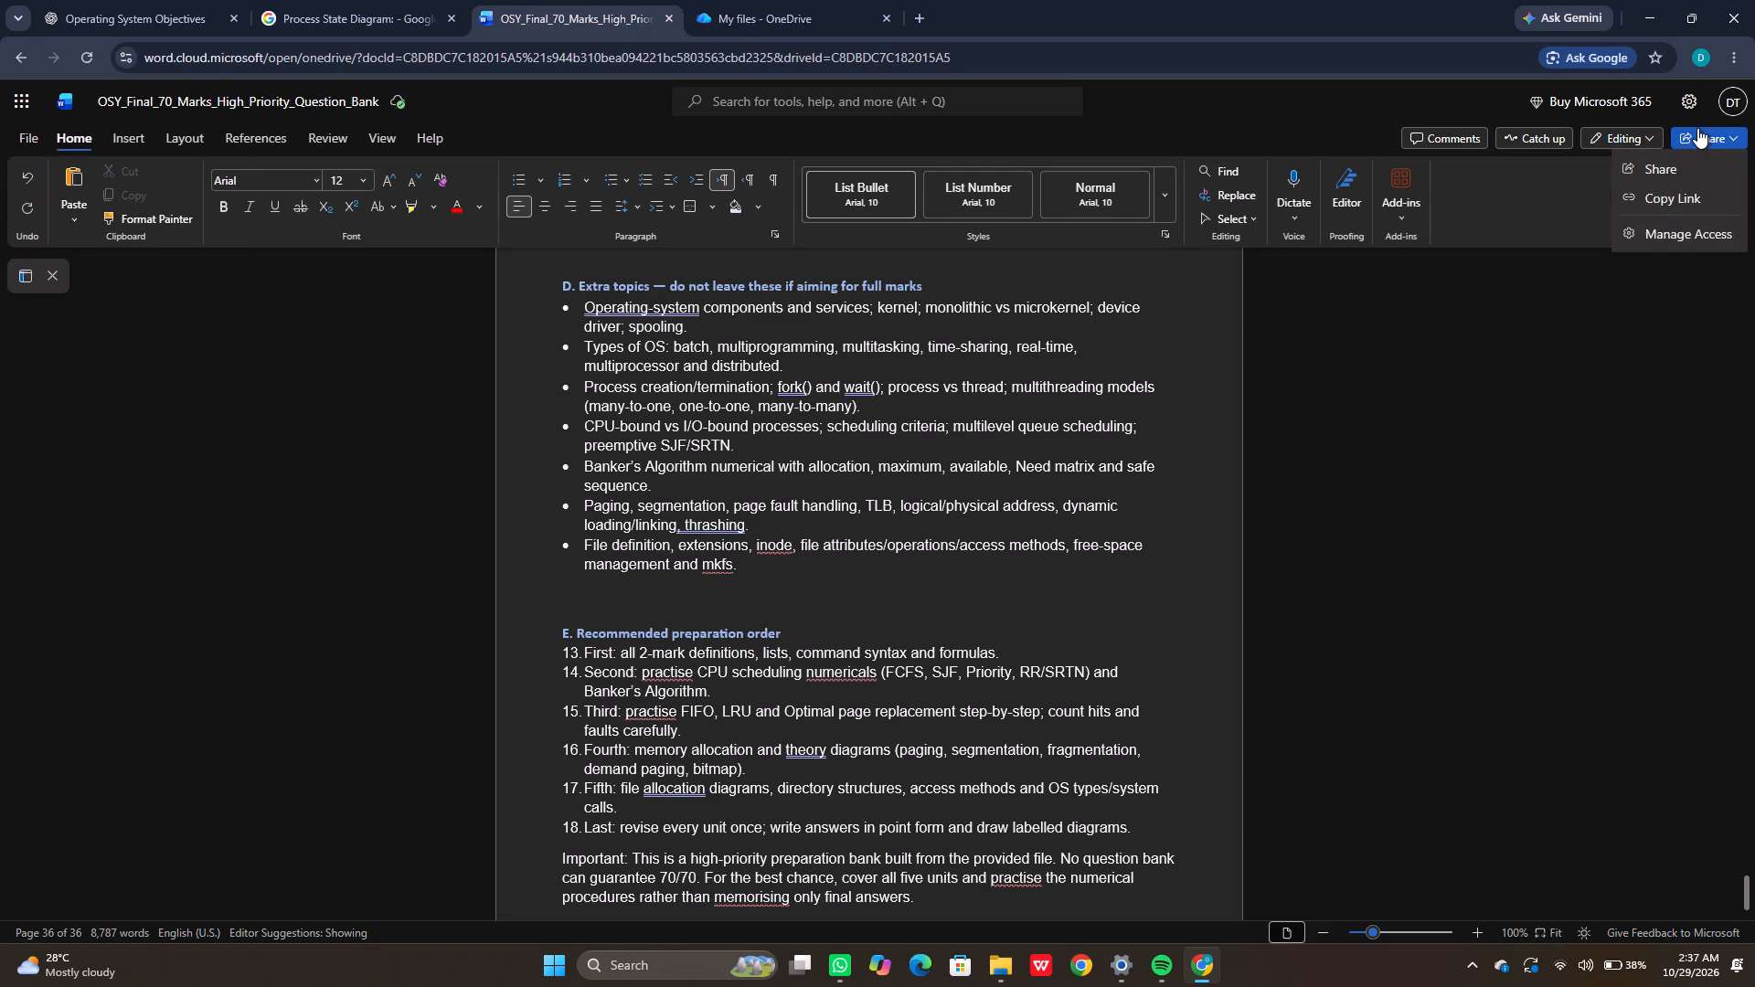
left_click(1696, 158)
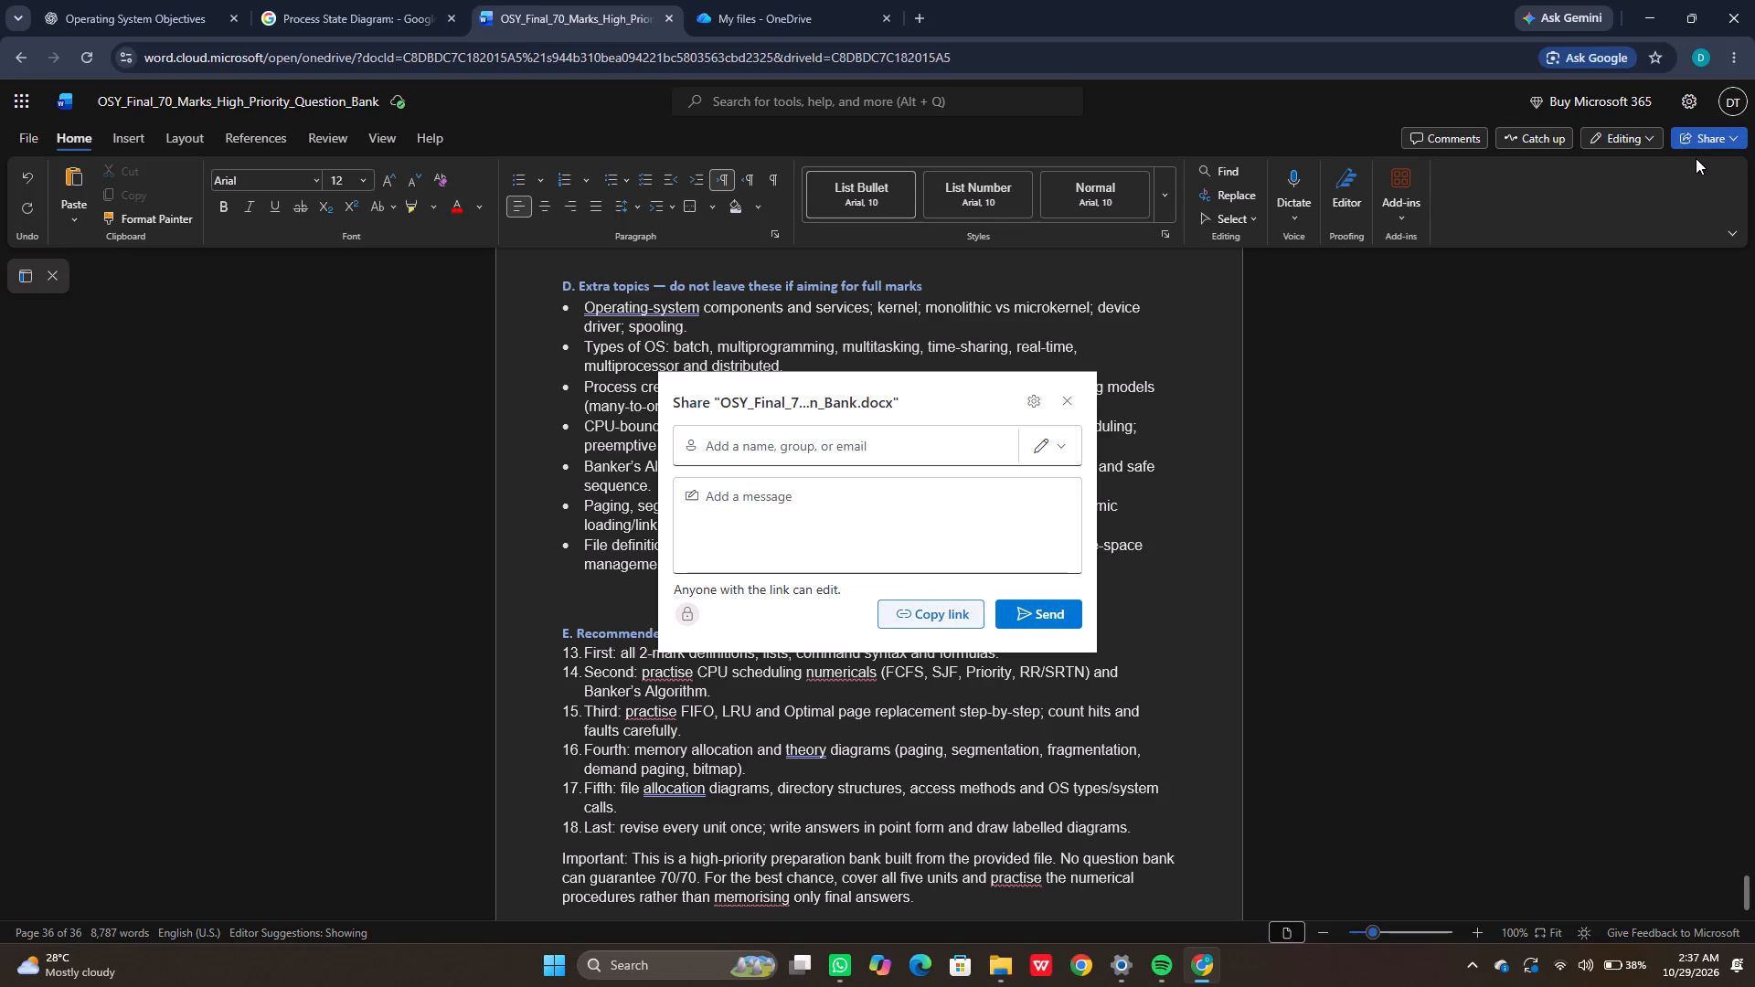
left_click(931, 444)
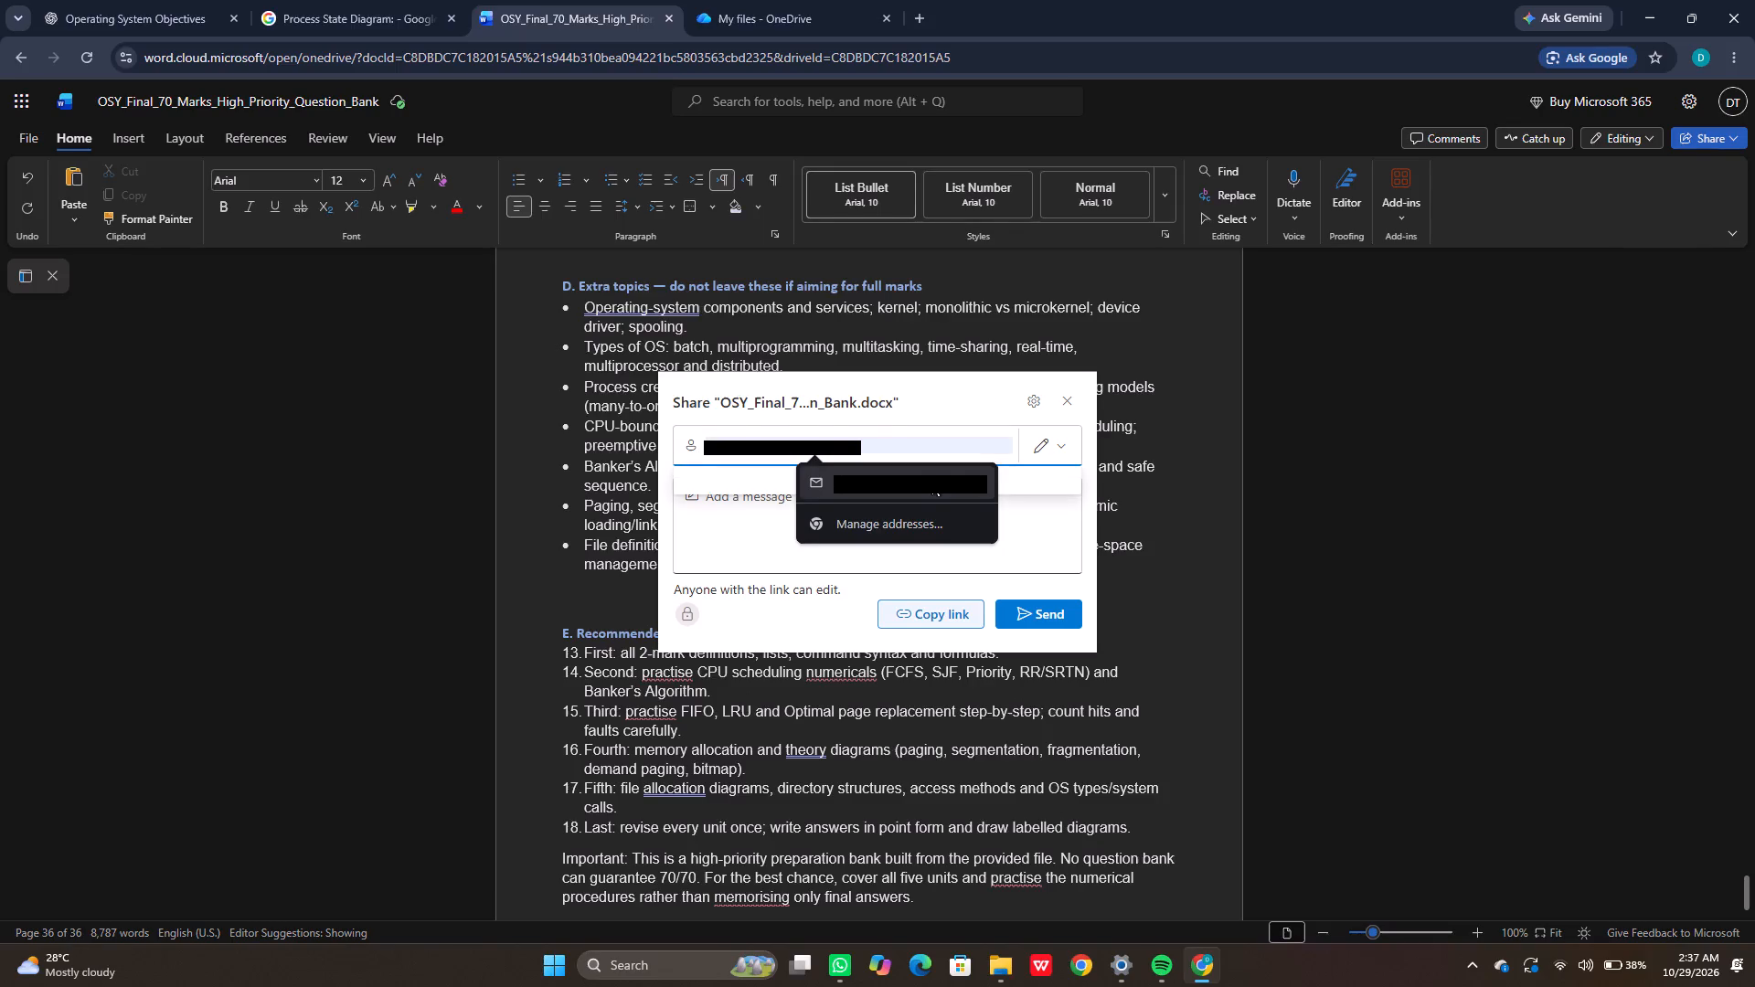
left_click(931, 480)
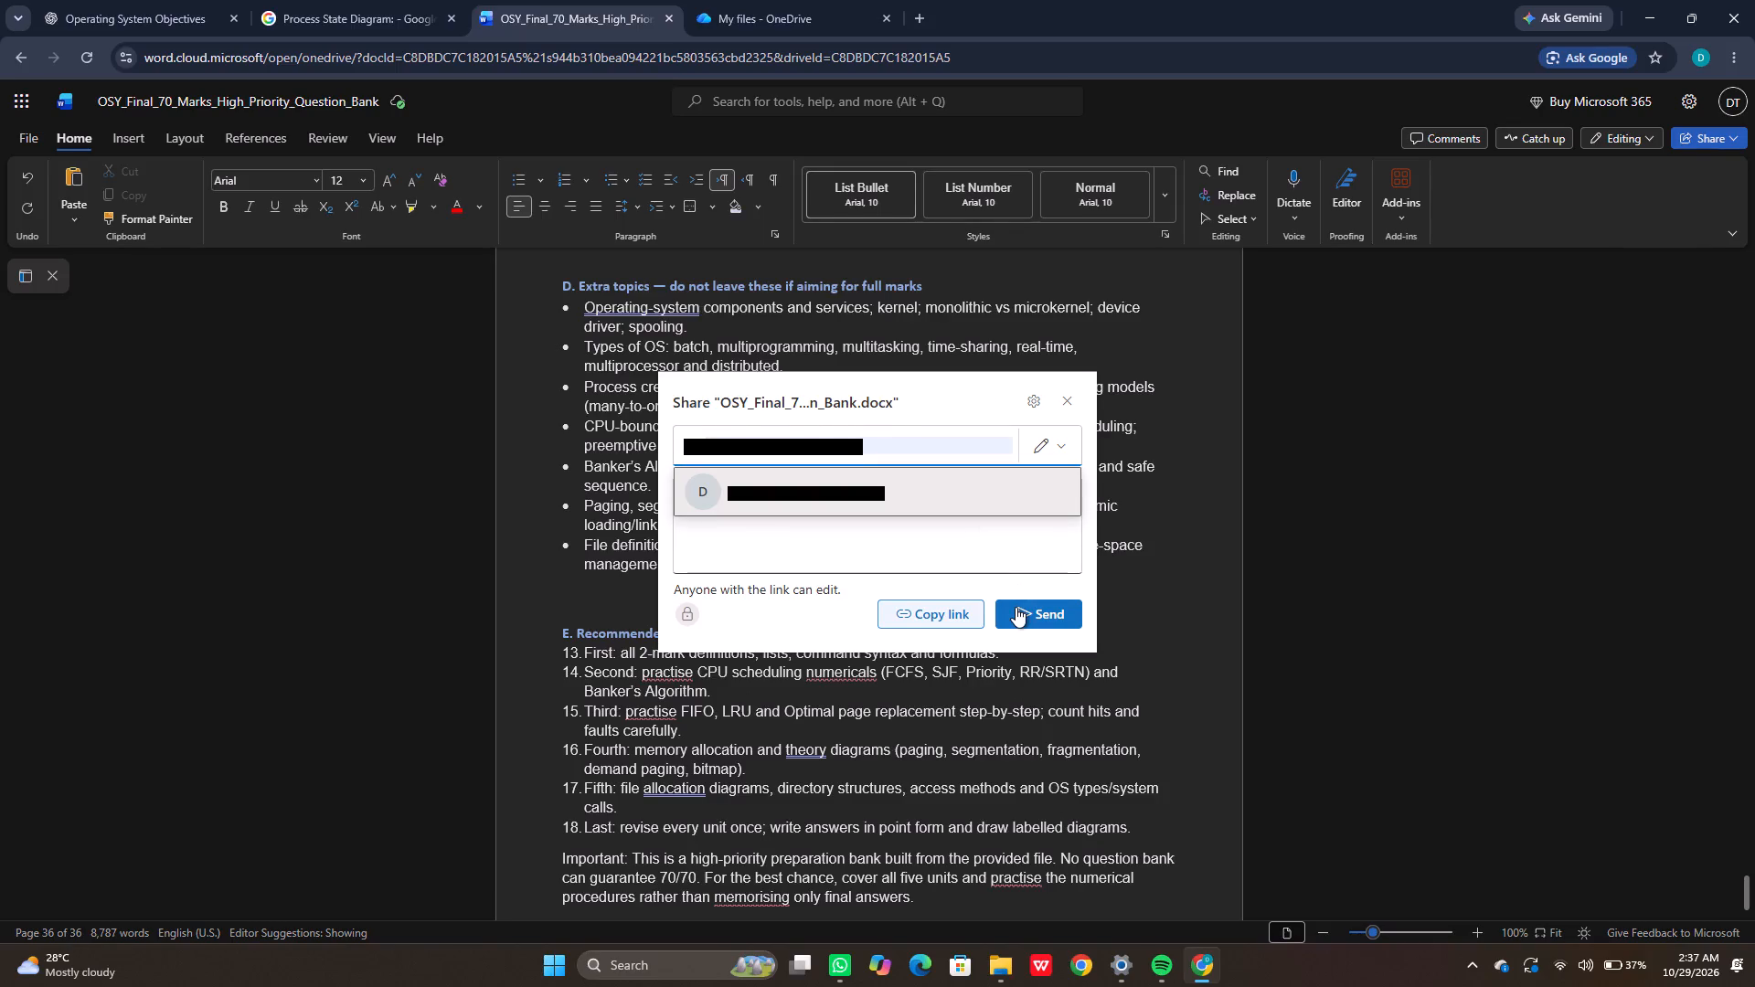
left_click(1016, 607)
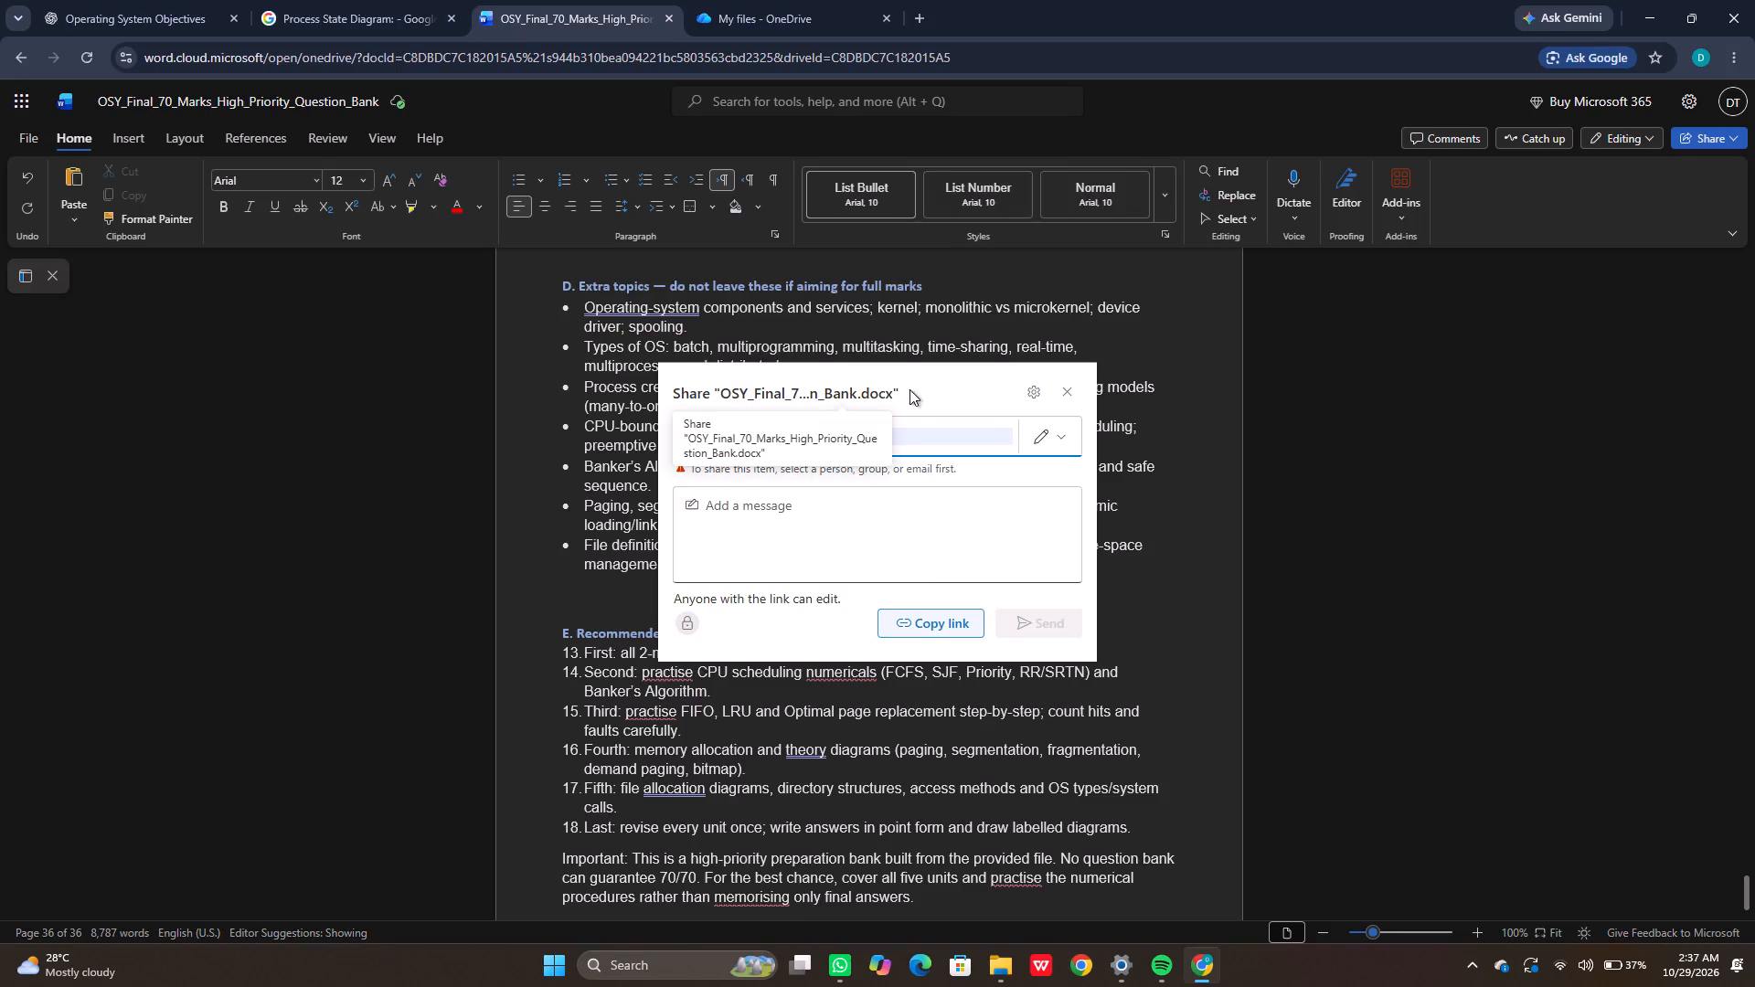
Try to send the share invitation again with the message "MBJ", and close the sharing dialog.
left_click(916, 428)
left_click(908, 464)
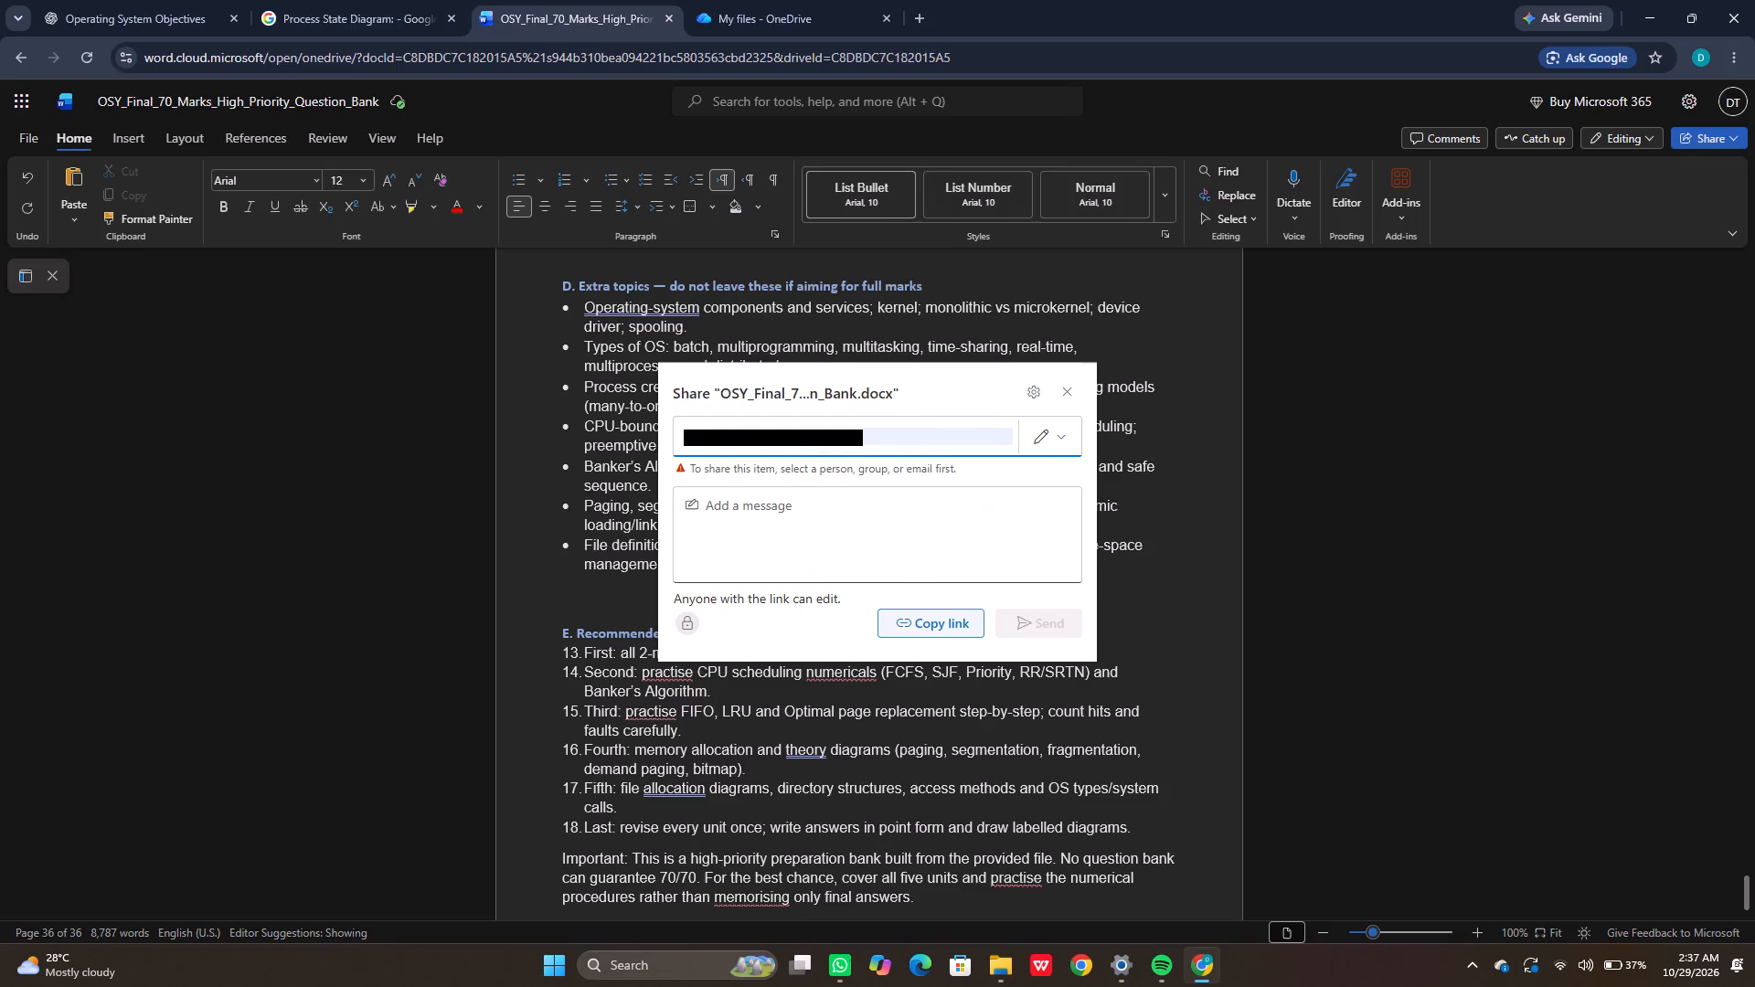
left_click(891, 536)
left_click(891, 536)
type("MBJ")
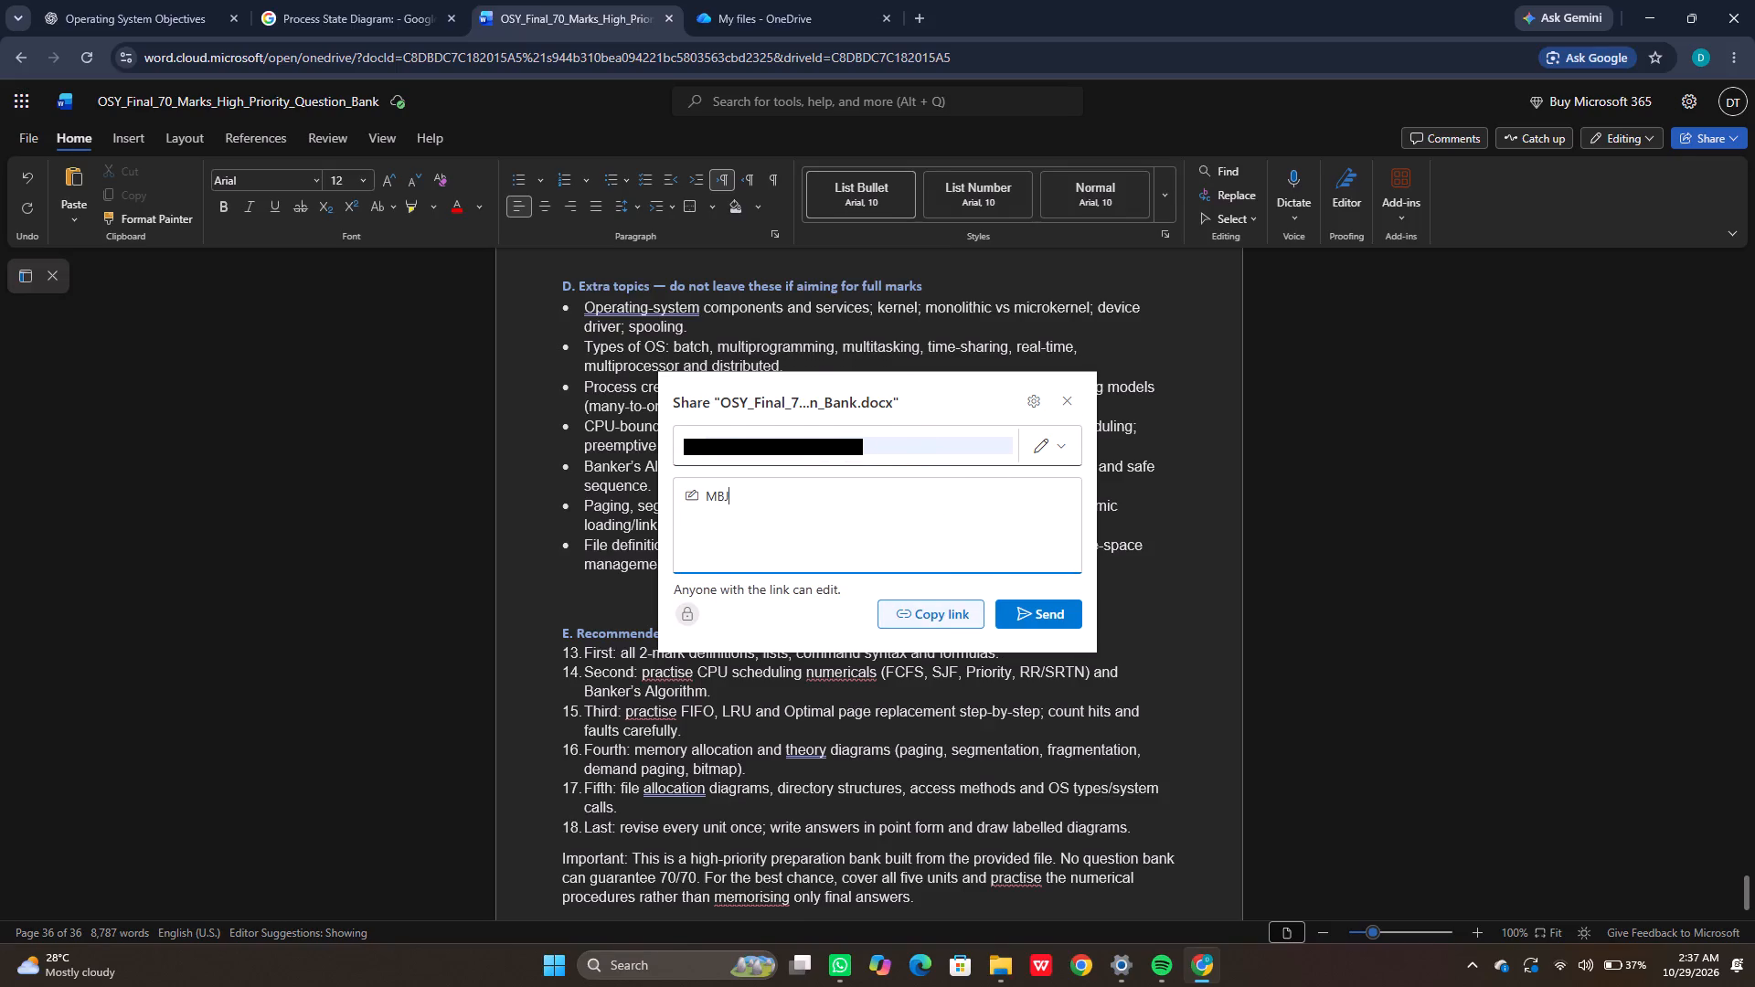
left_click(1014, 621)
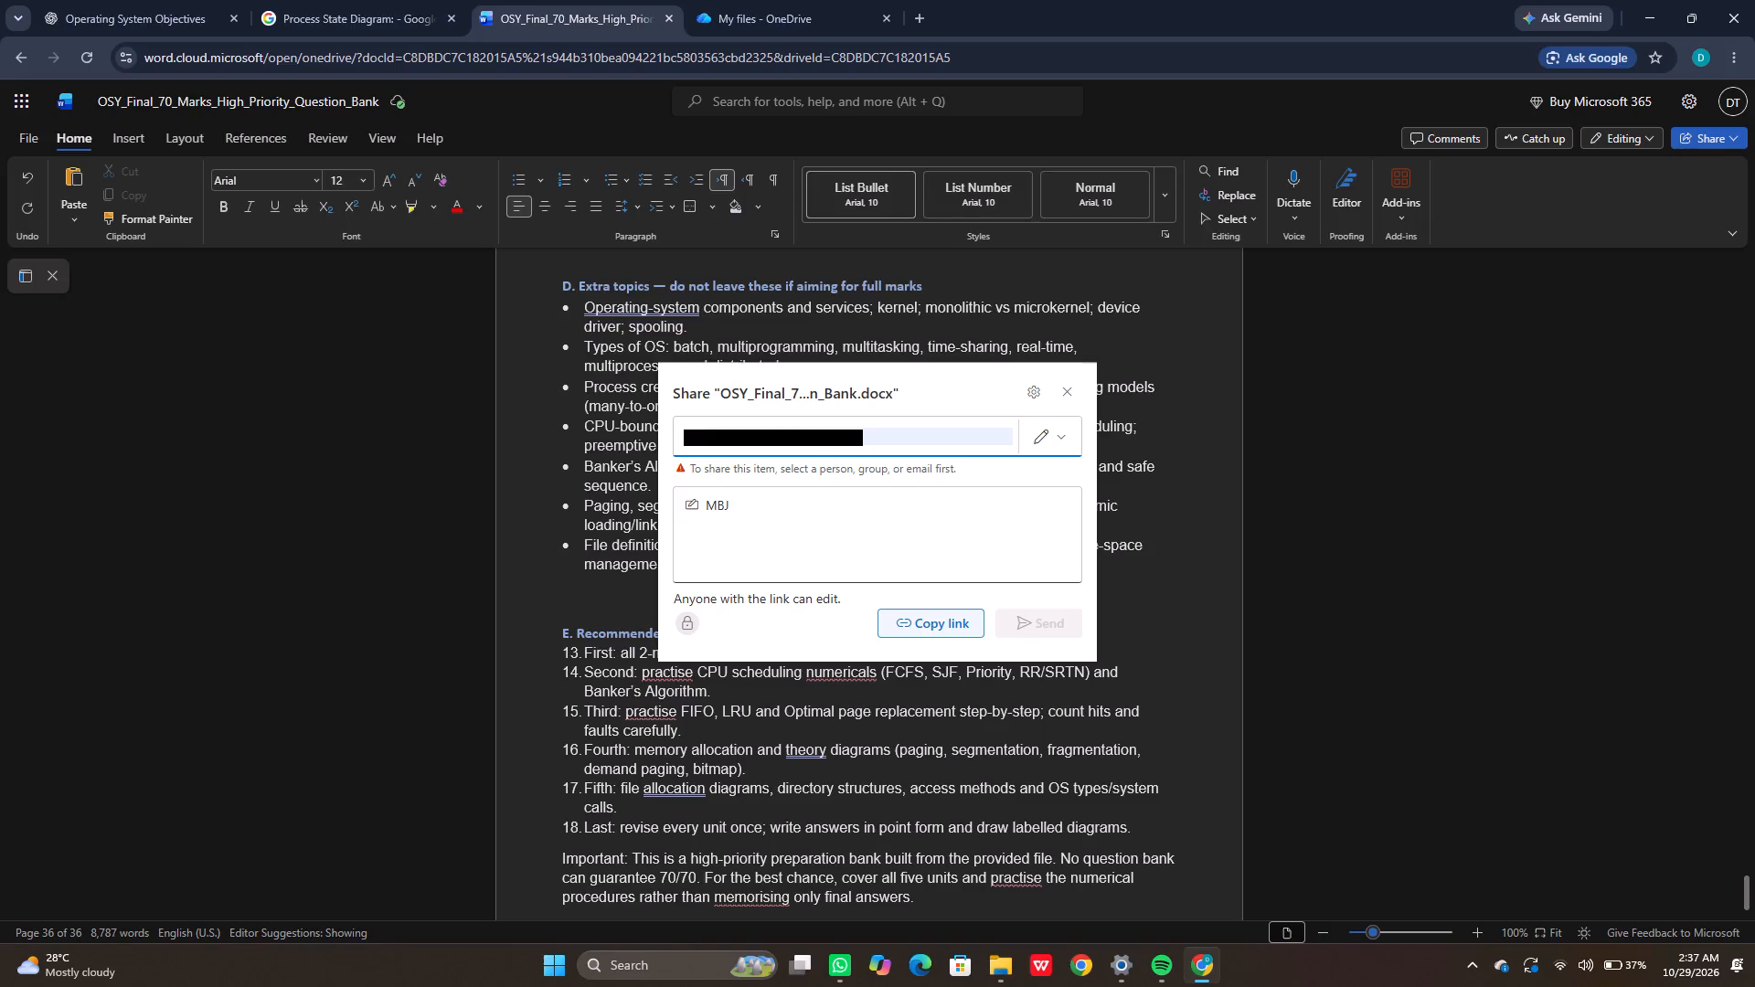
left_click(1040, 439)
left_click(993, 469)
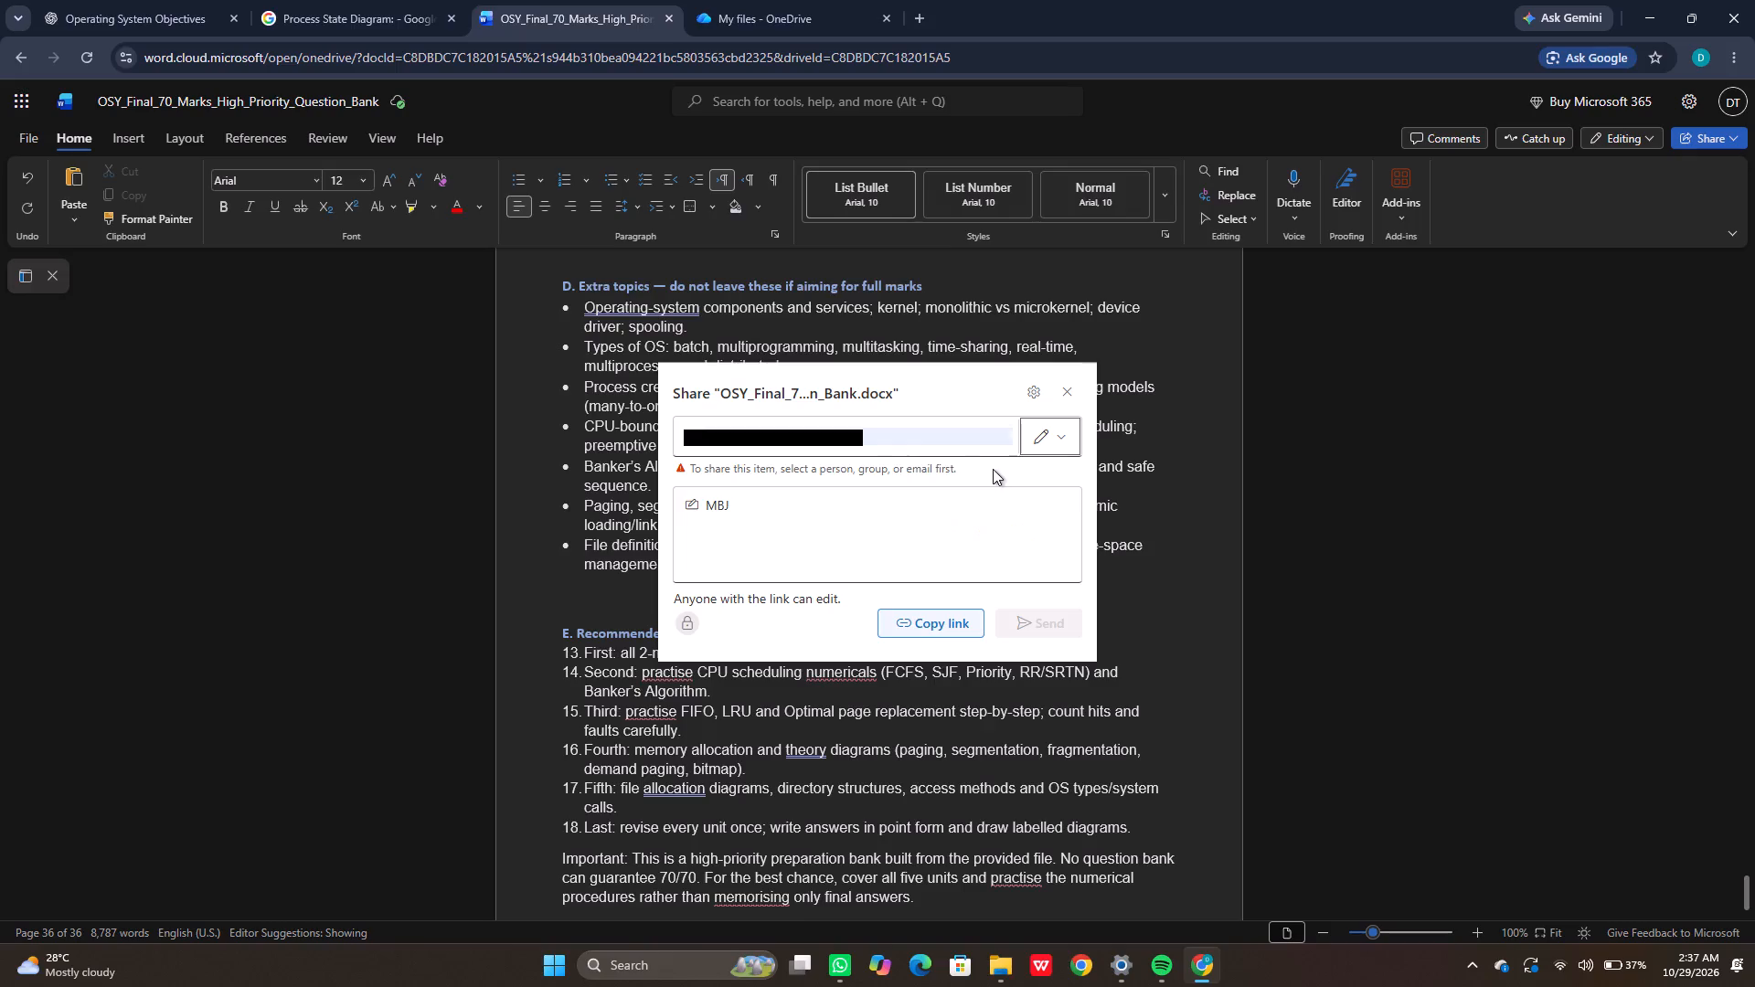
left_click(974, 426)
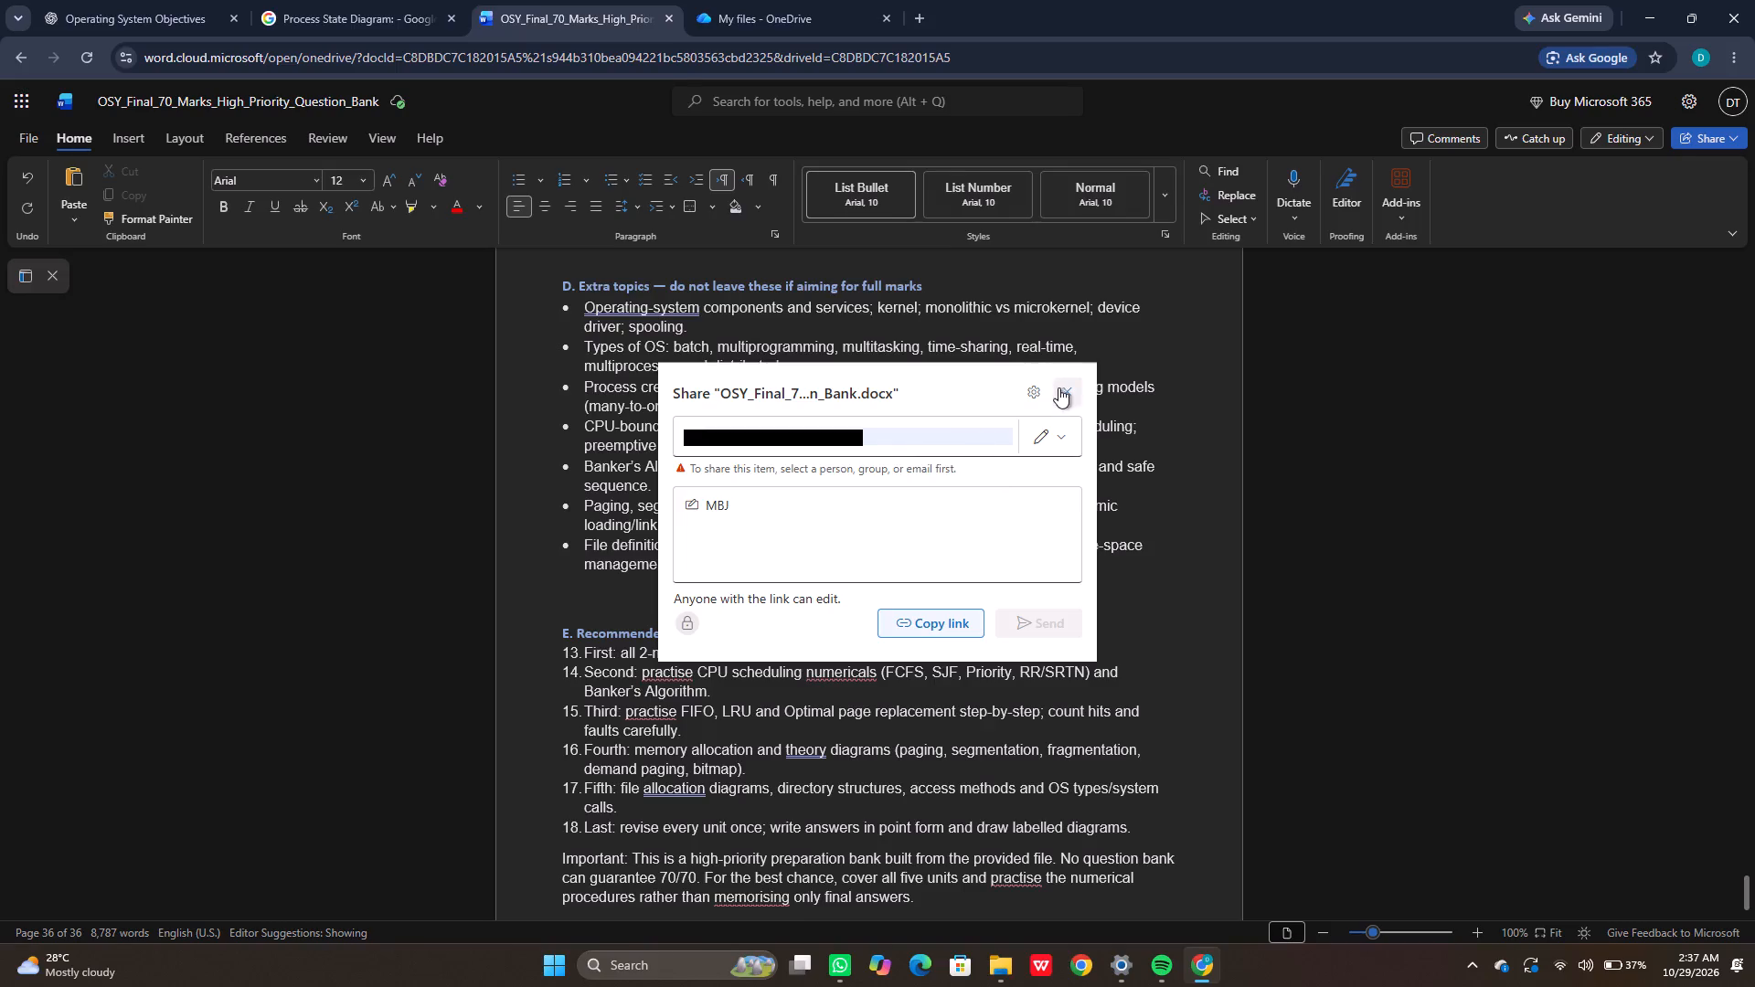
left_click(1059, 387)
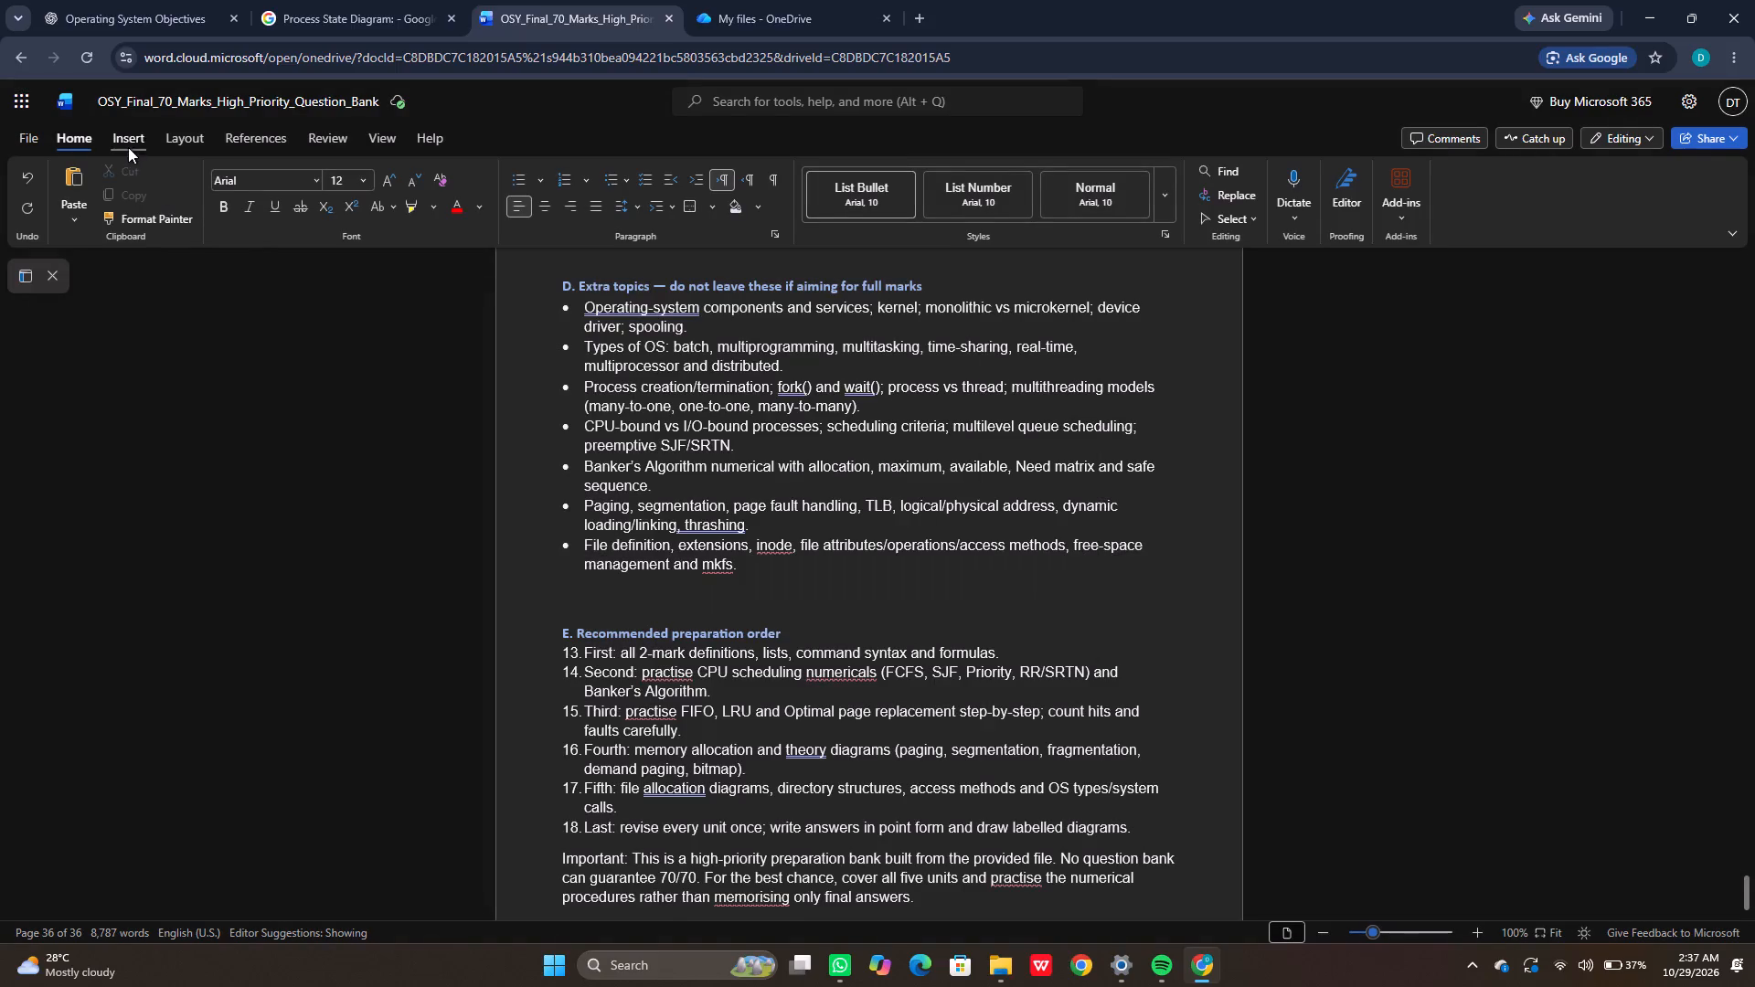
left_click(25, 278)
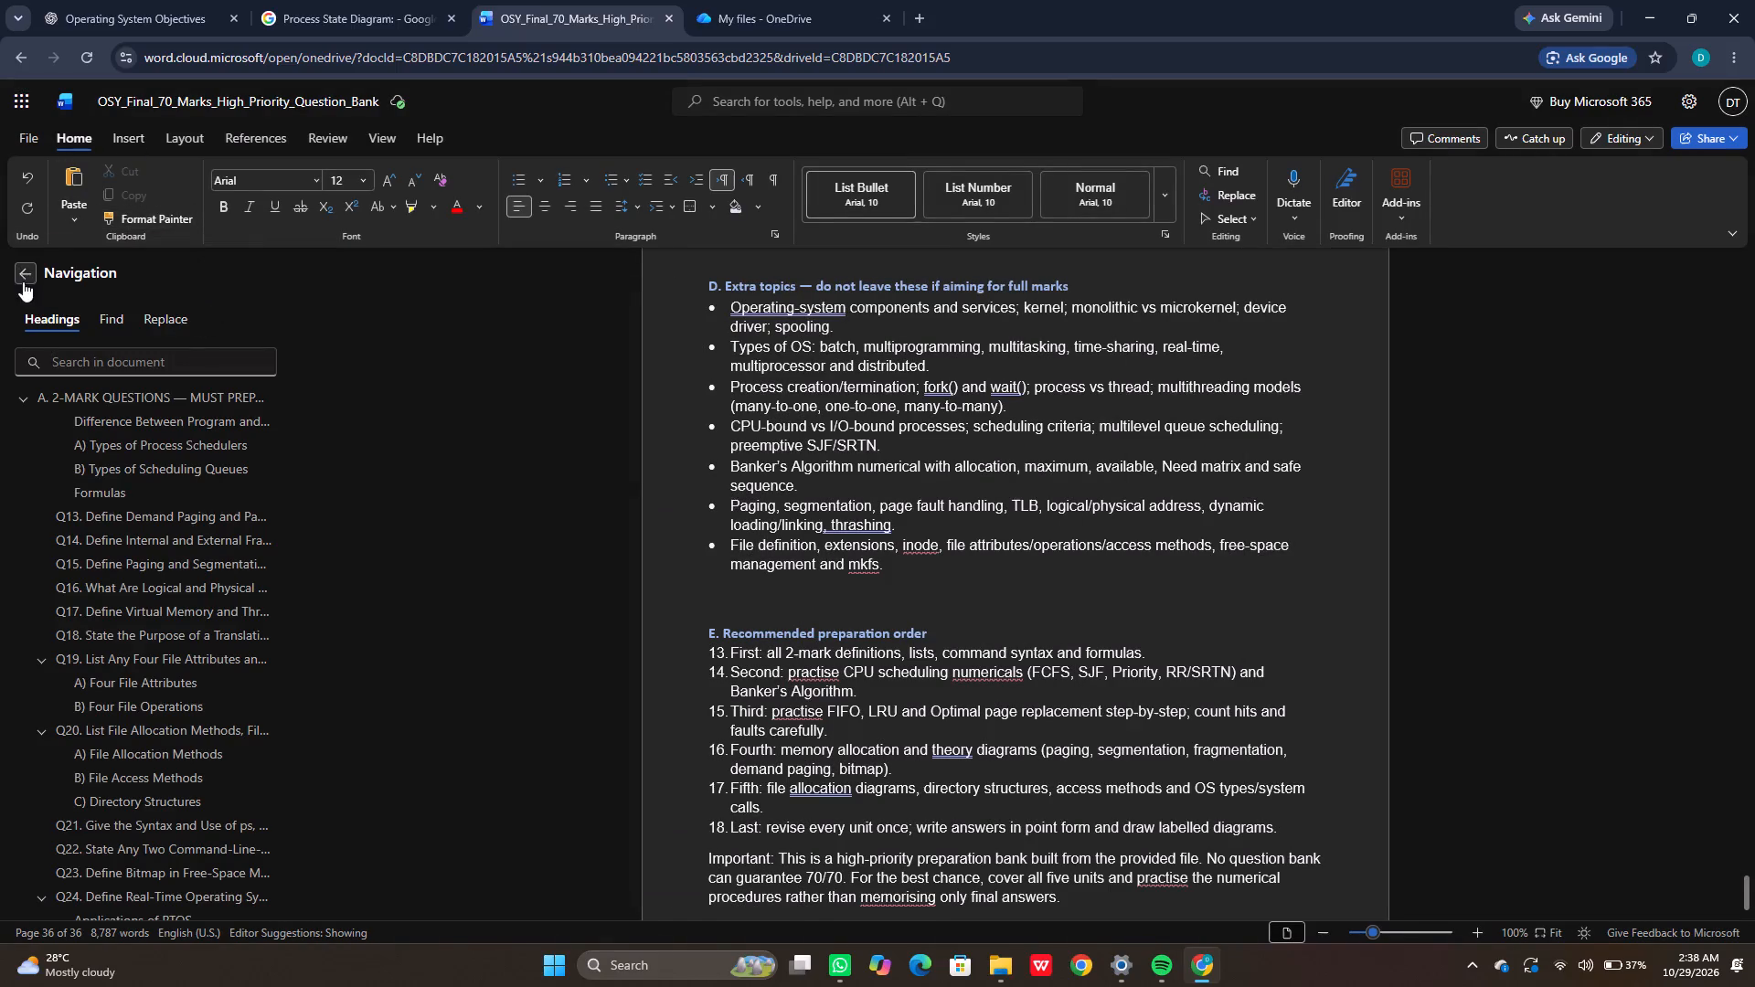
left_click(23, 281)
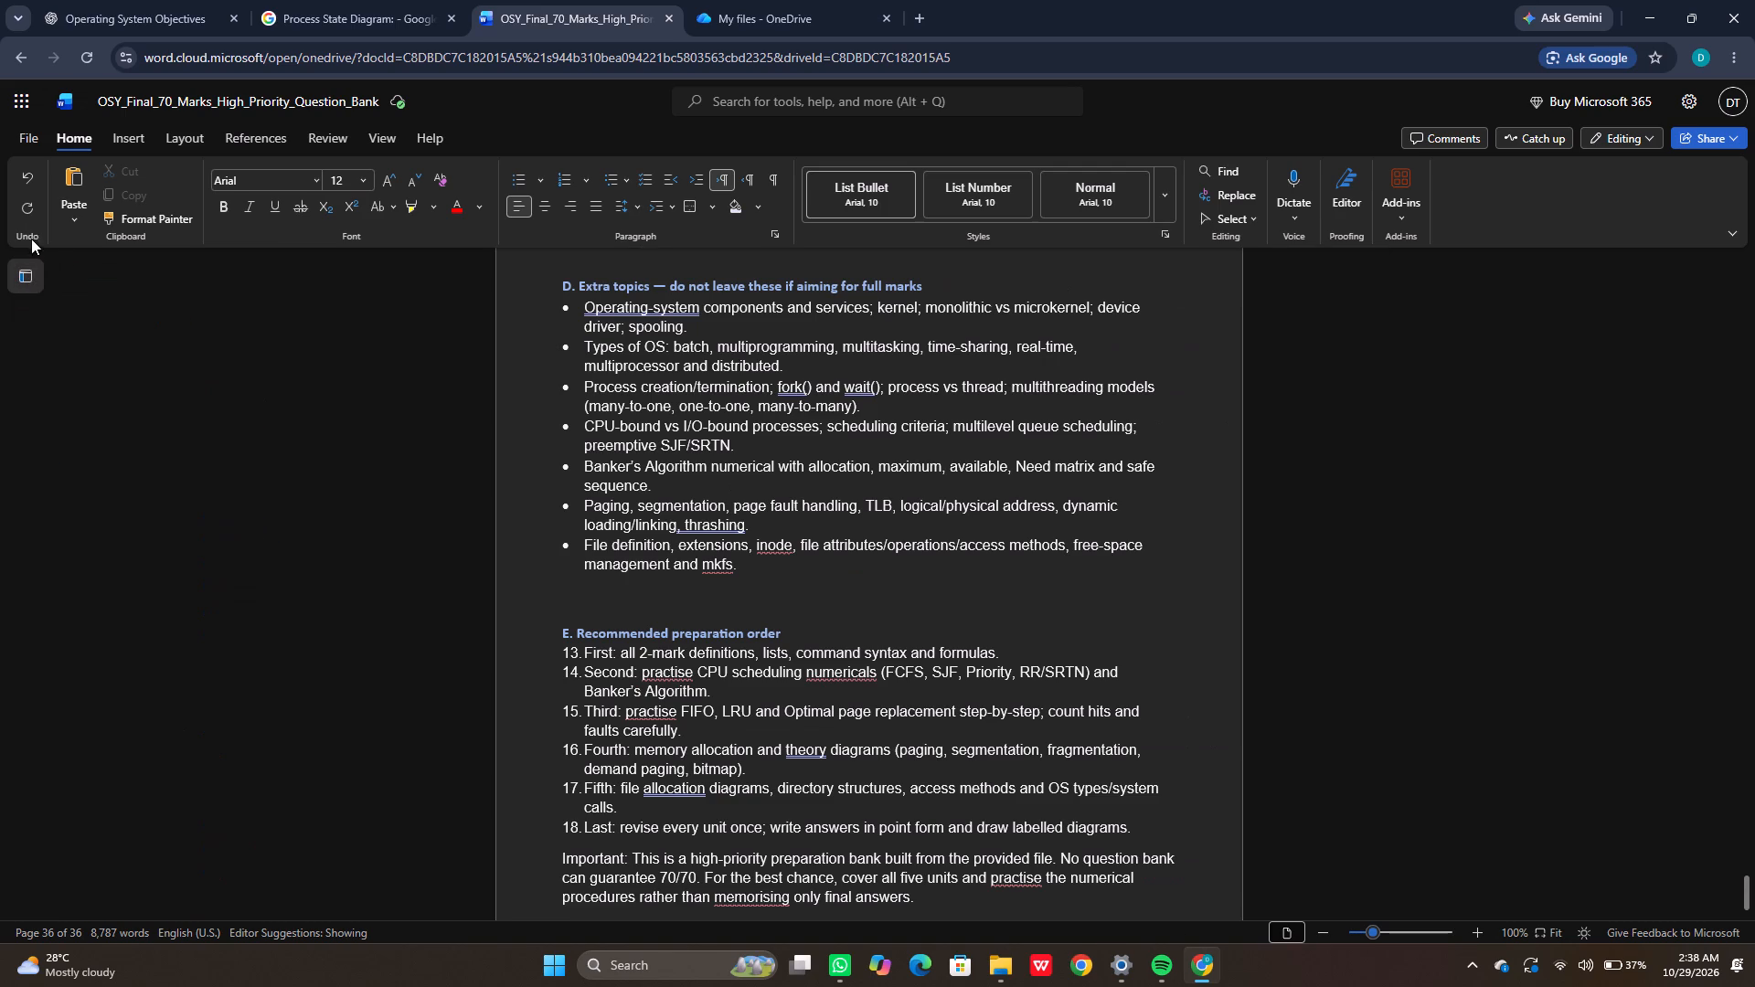
Open OneDrive from the file location shown in the document's save status.
left_click(396, 98)
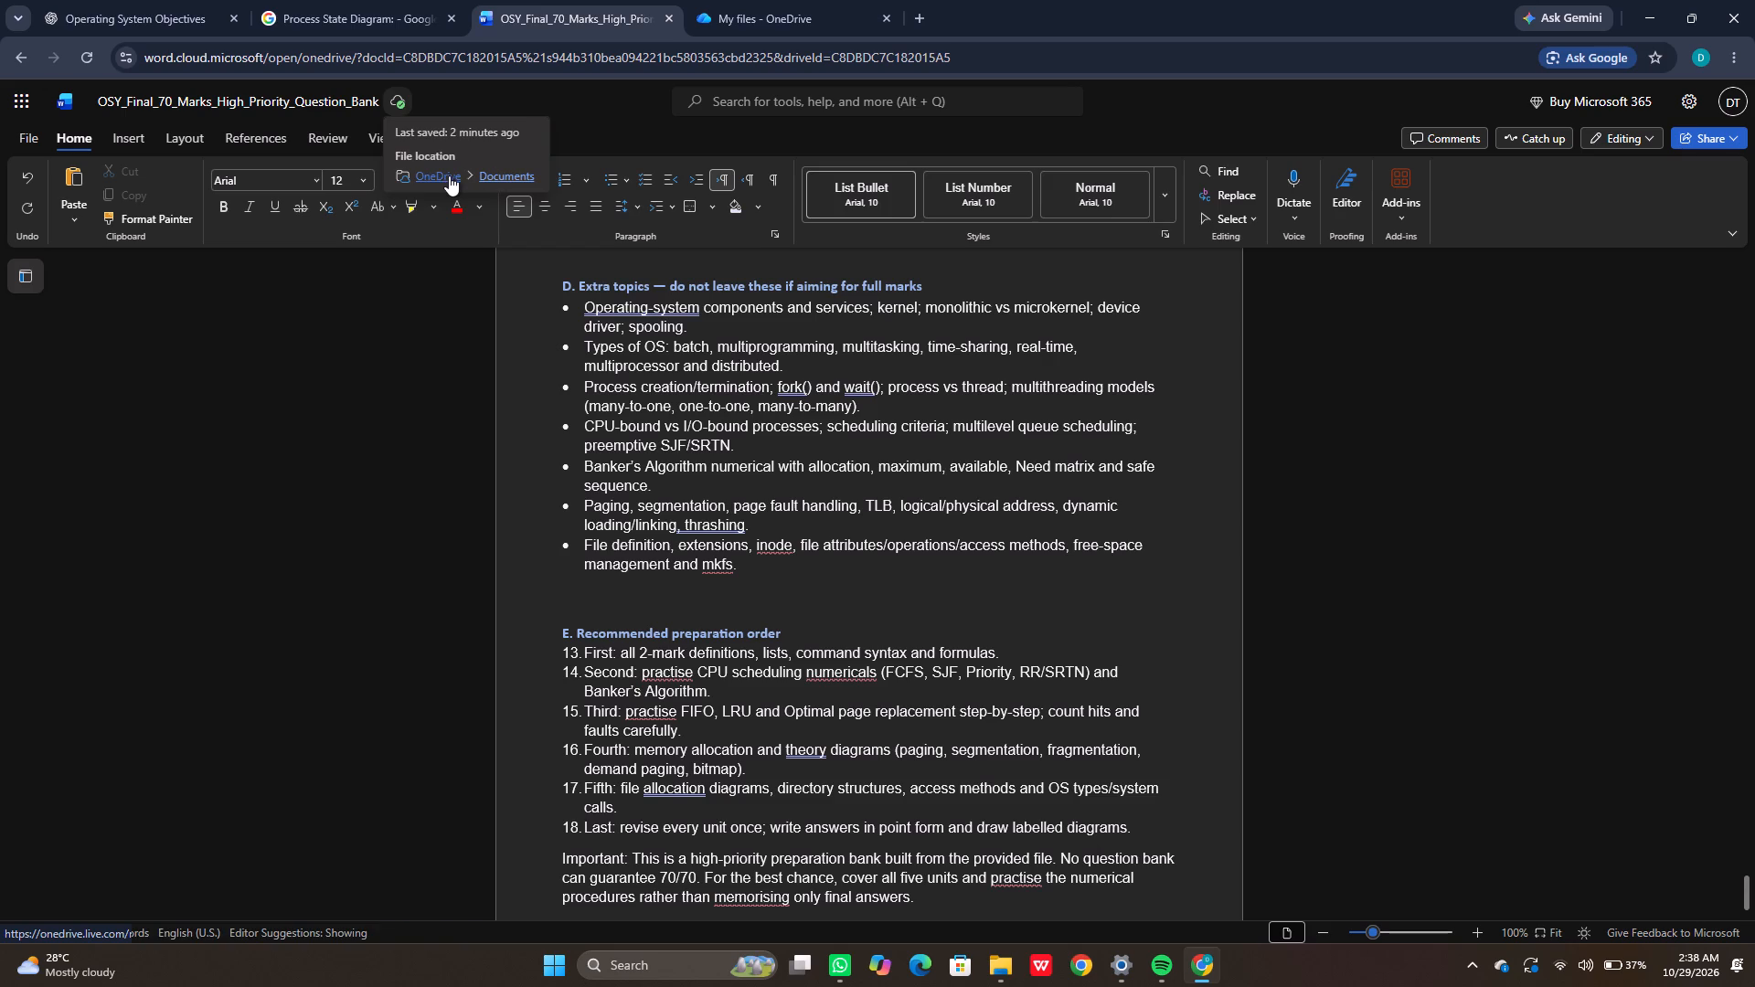
left_click(449, 175)
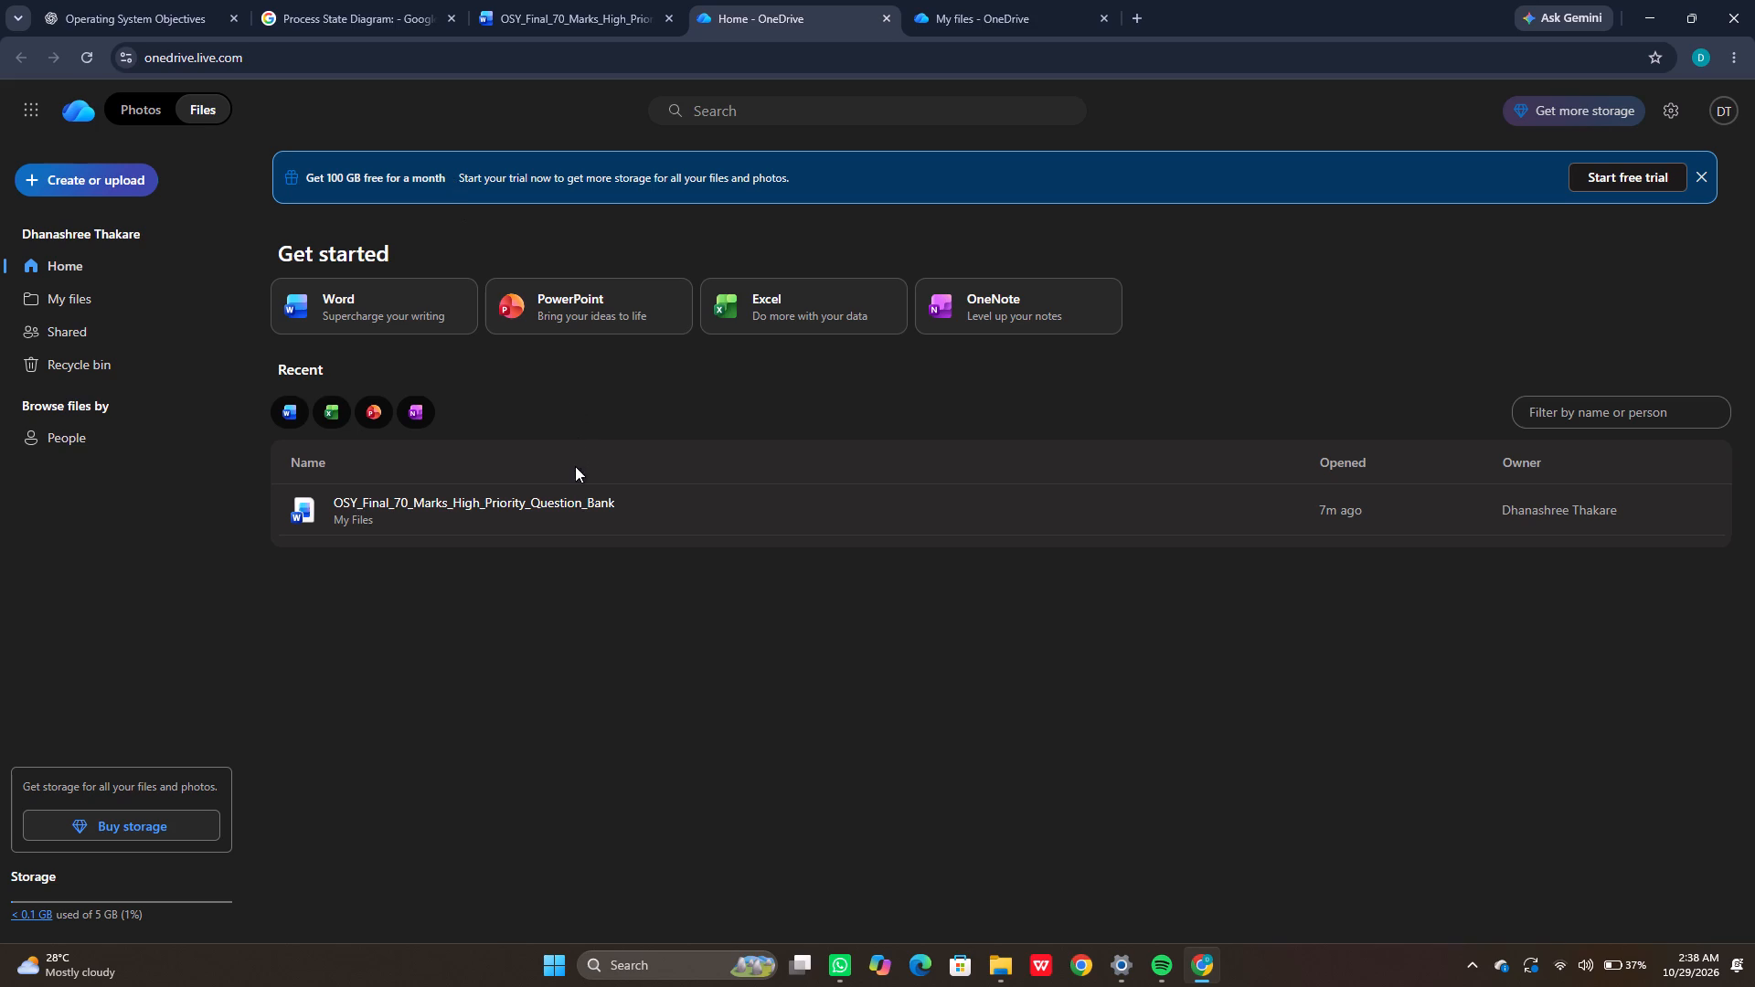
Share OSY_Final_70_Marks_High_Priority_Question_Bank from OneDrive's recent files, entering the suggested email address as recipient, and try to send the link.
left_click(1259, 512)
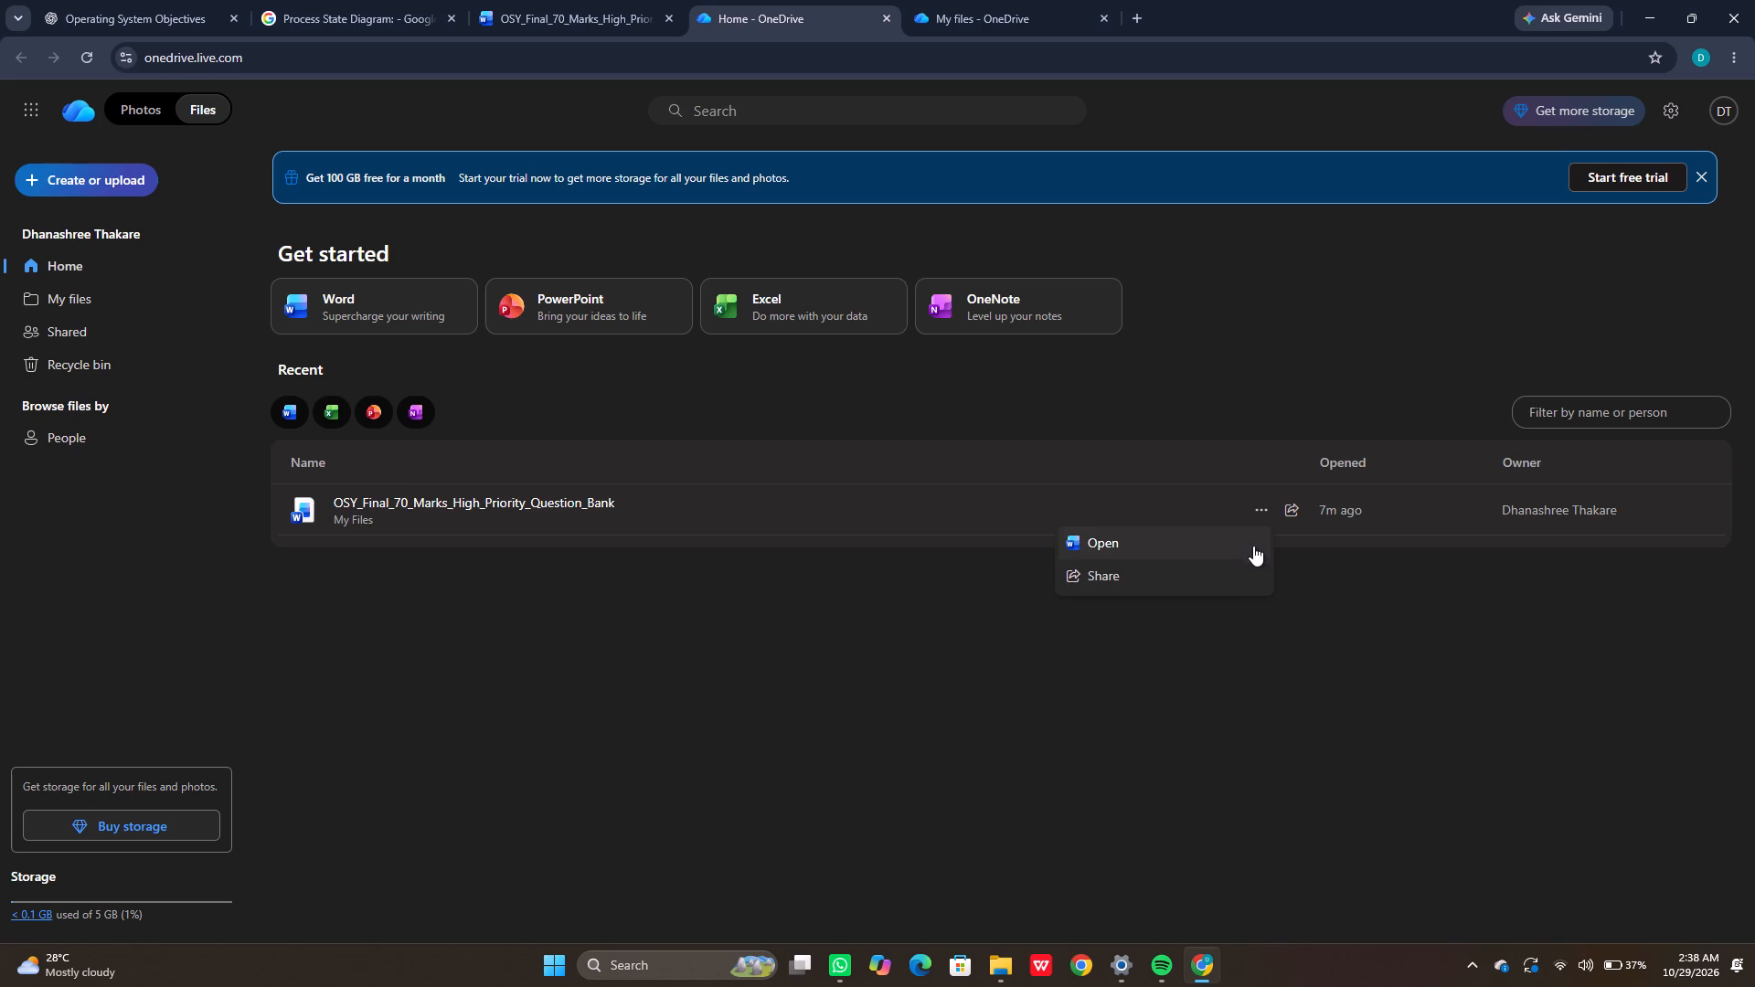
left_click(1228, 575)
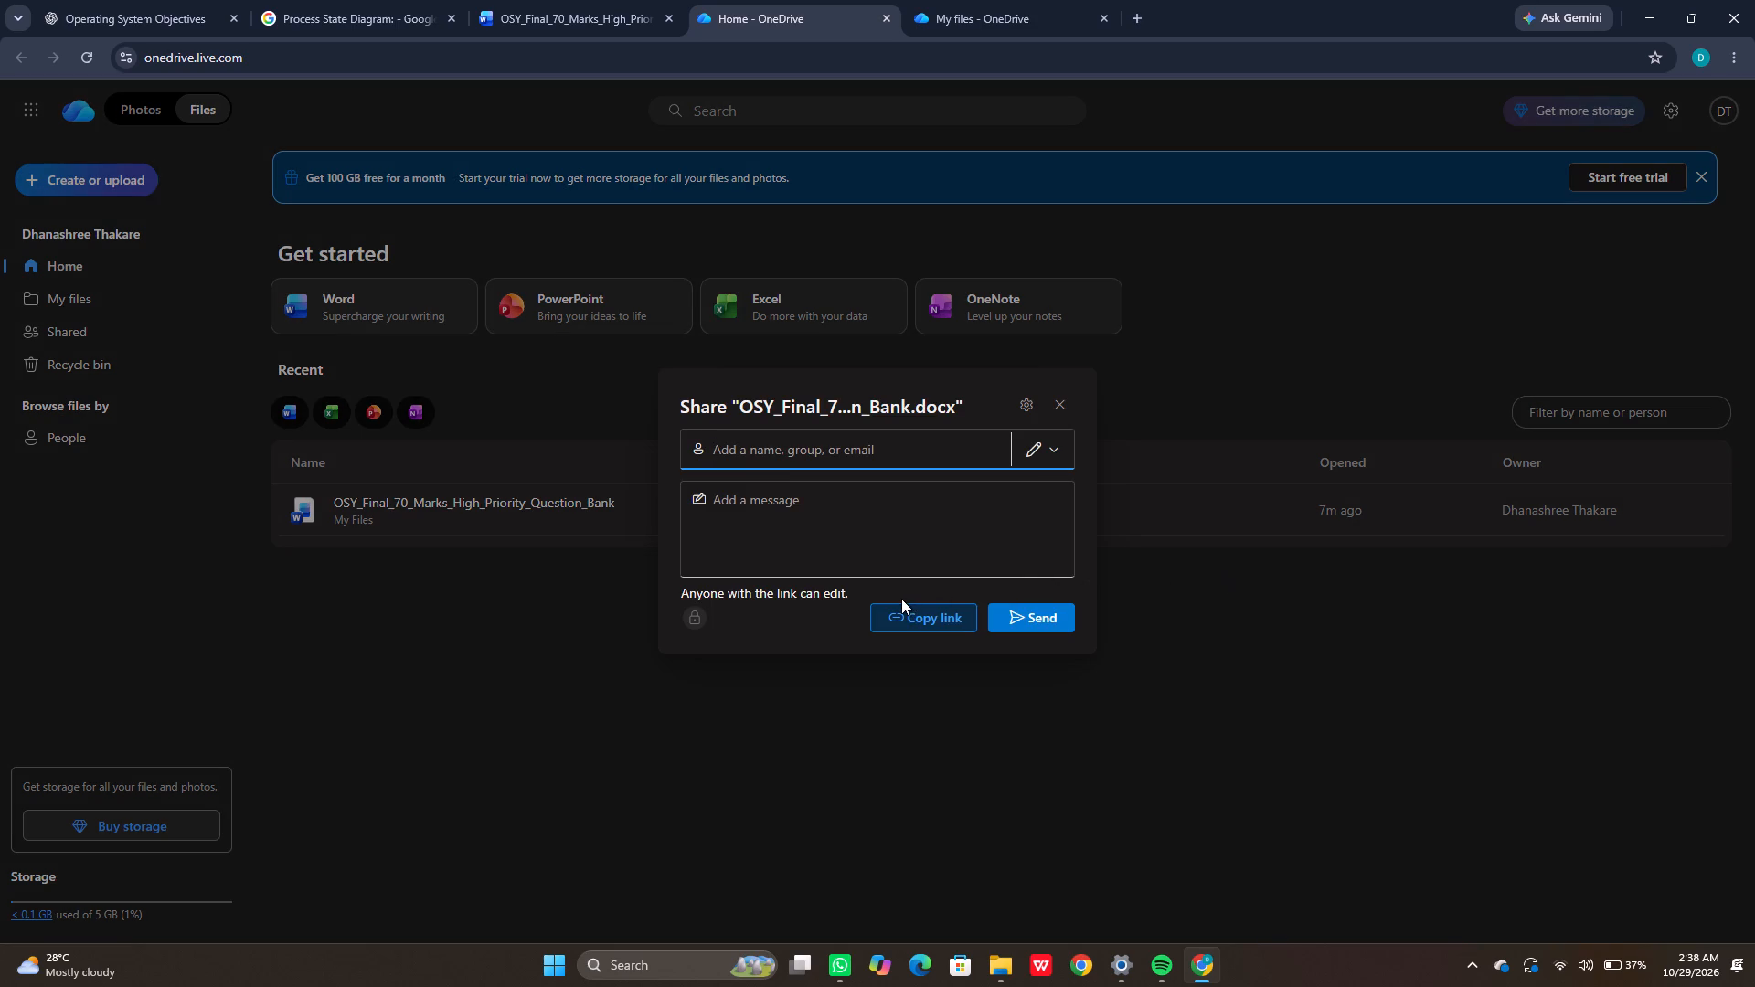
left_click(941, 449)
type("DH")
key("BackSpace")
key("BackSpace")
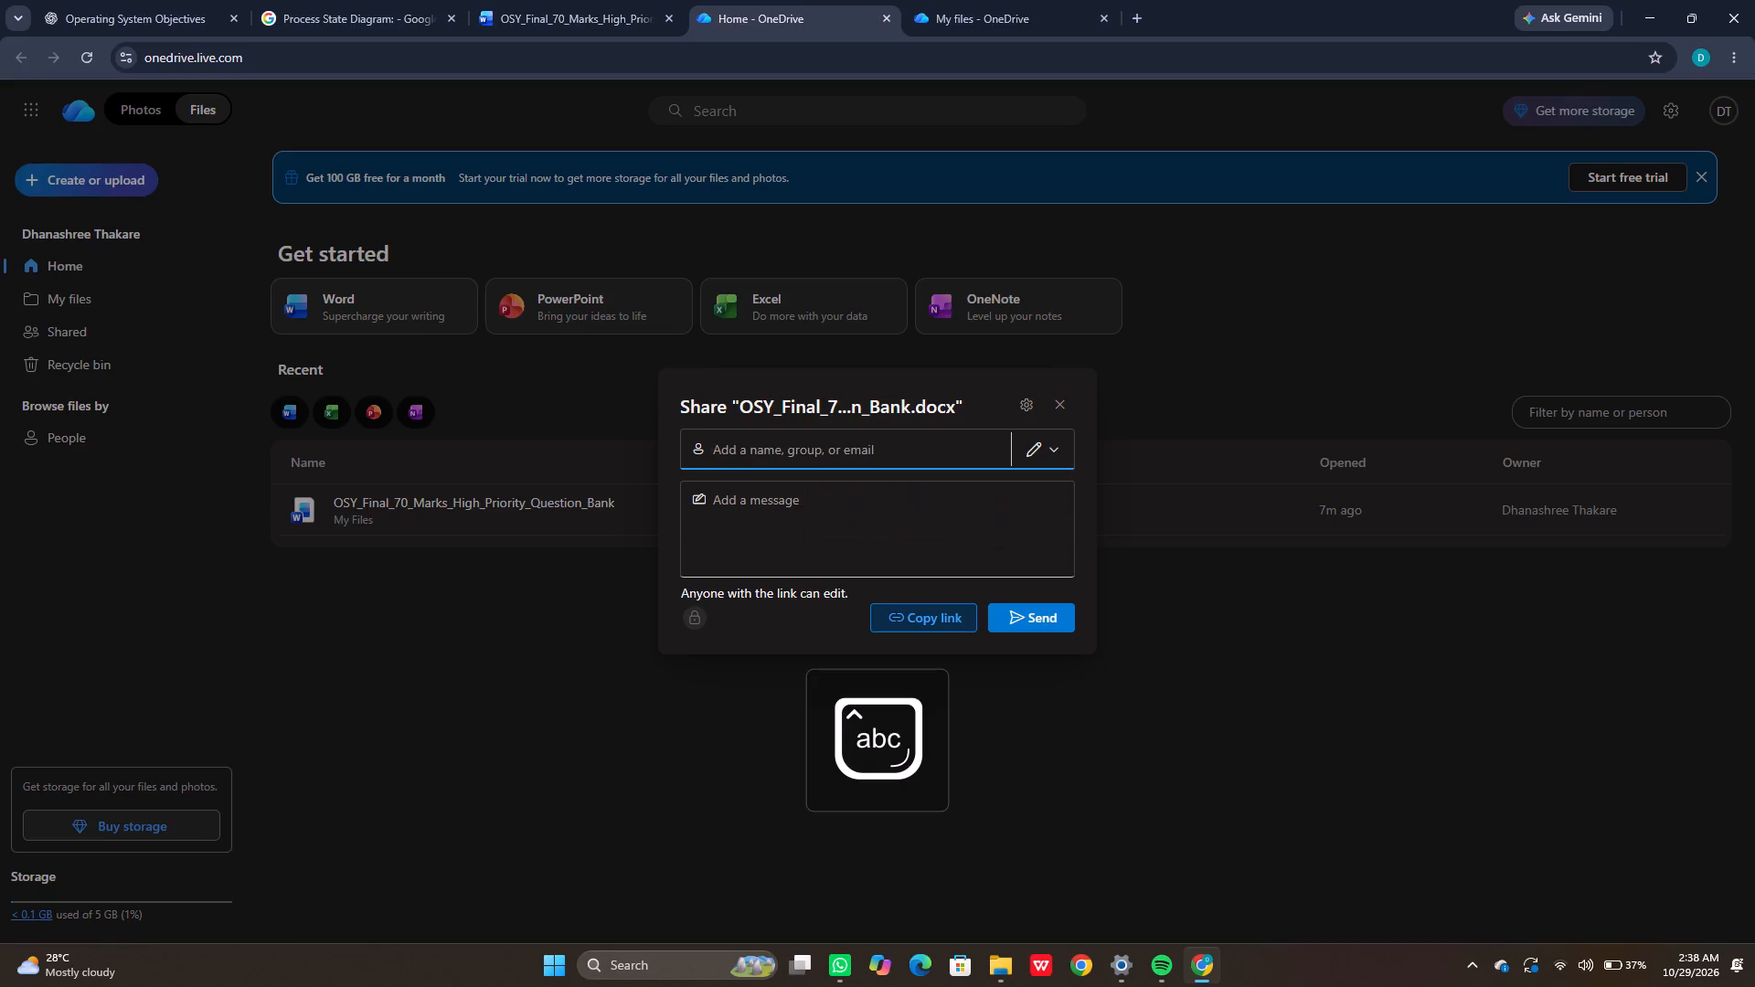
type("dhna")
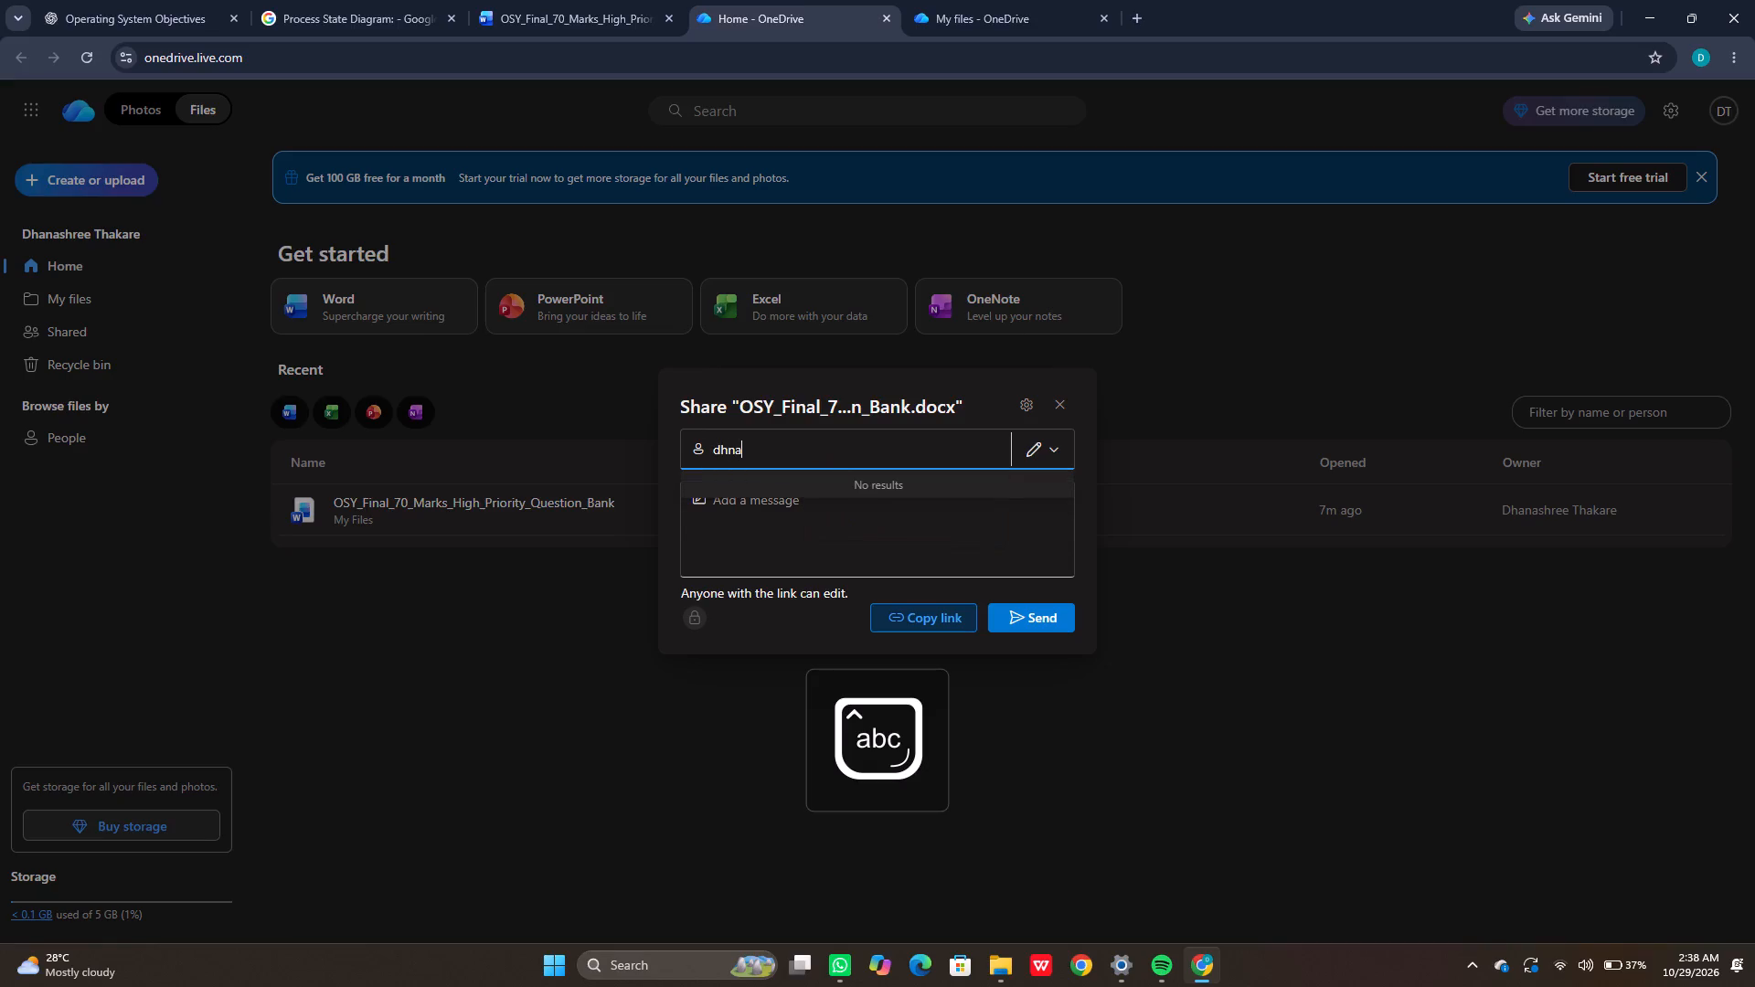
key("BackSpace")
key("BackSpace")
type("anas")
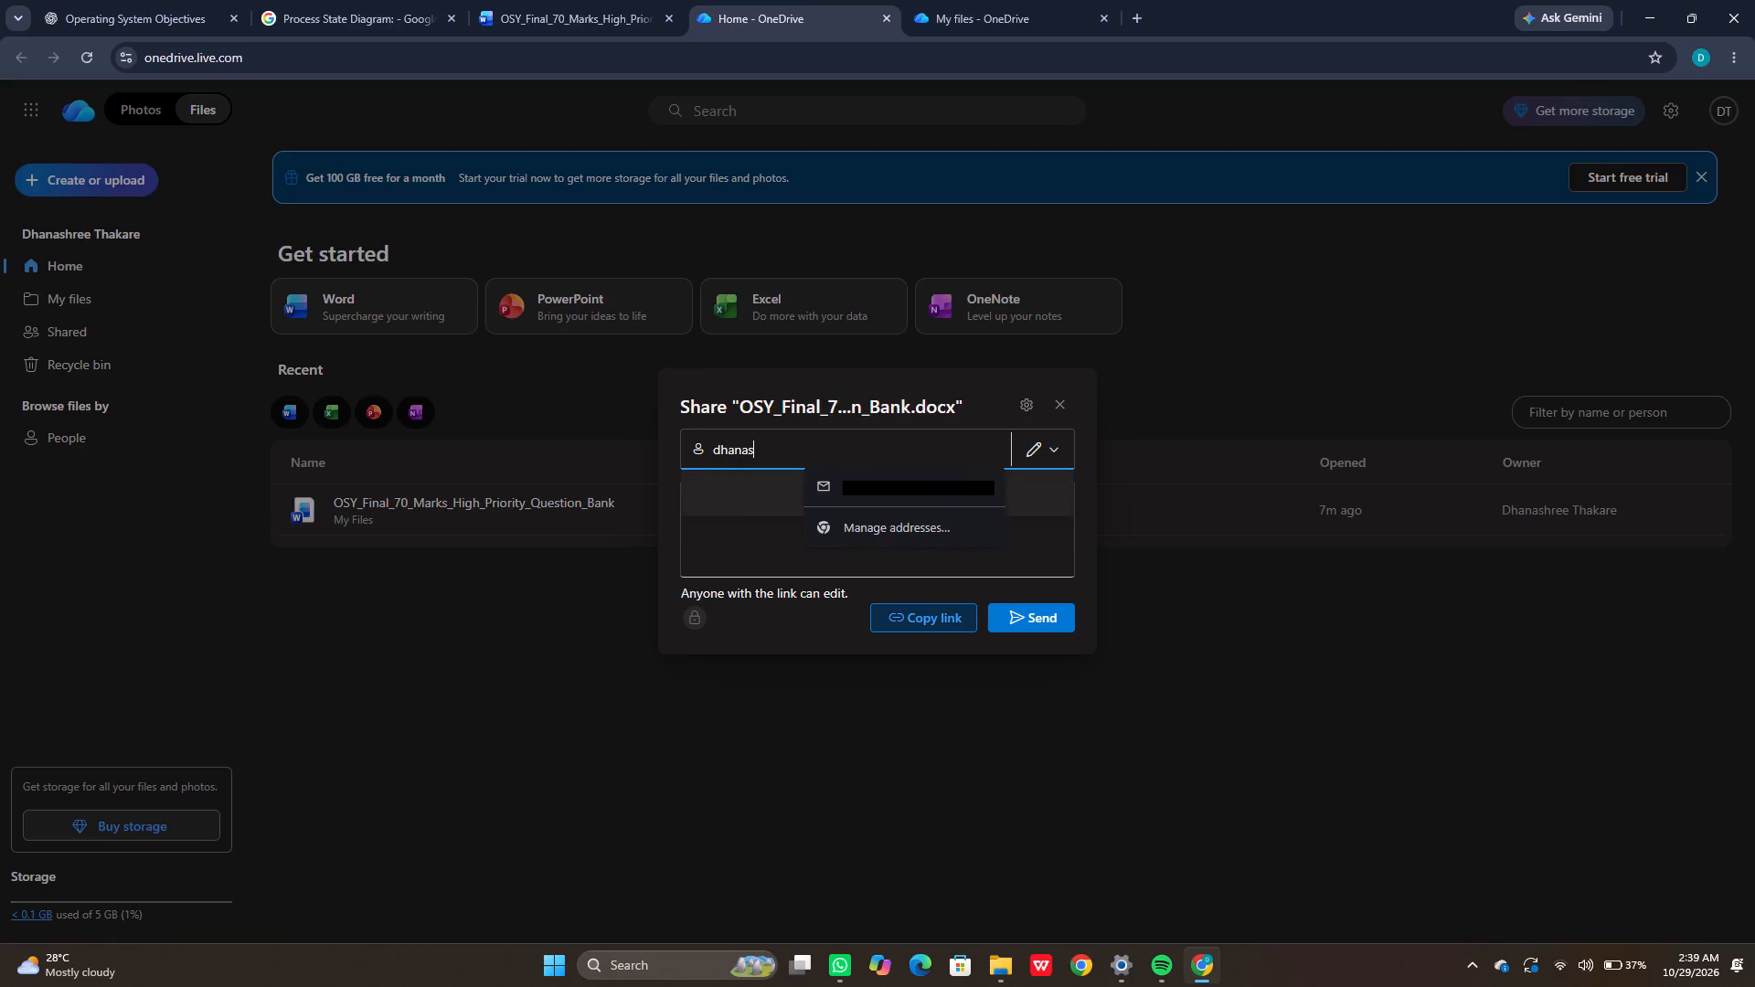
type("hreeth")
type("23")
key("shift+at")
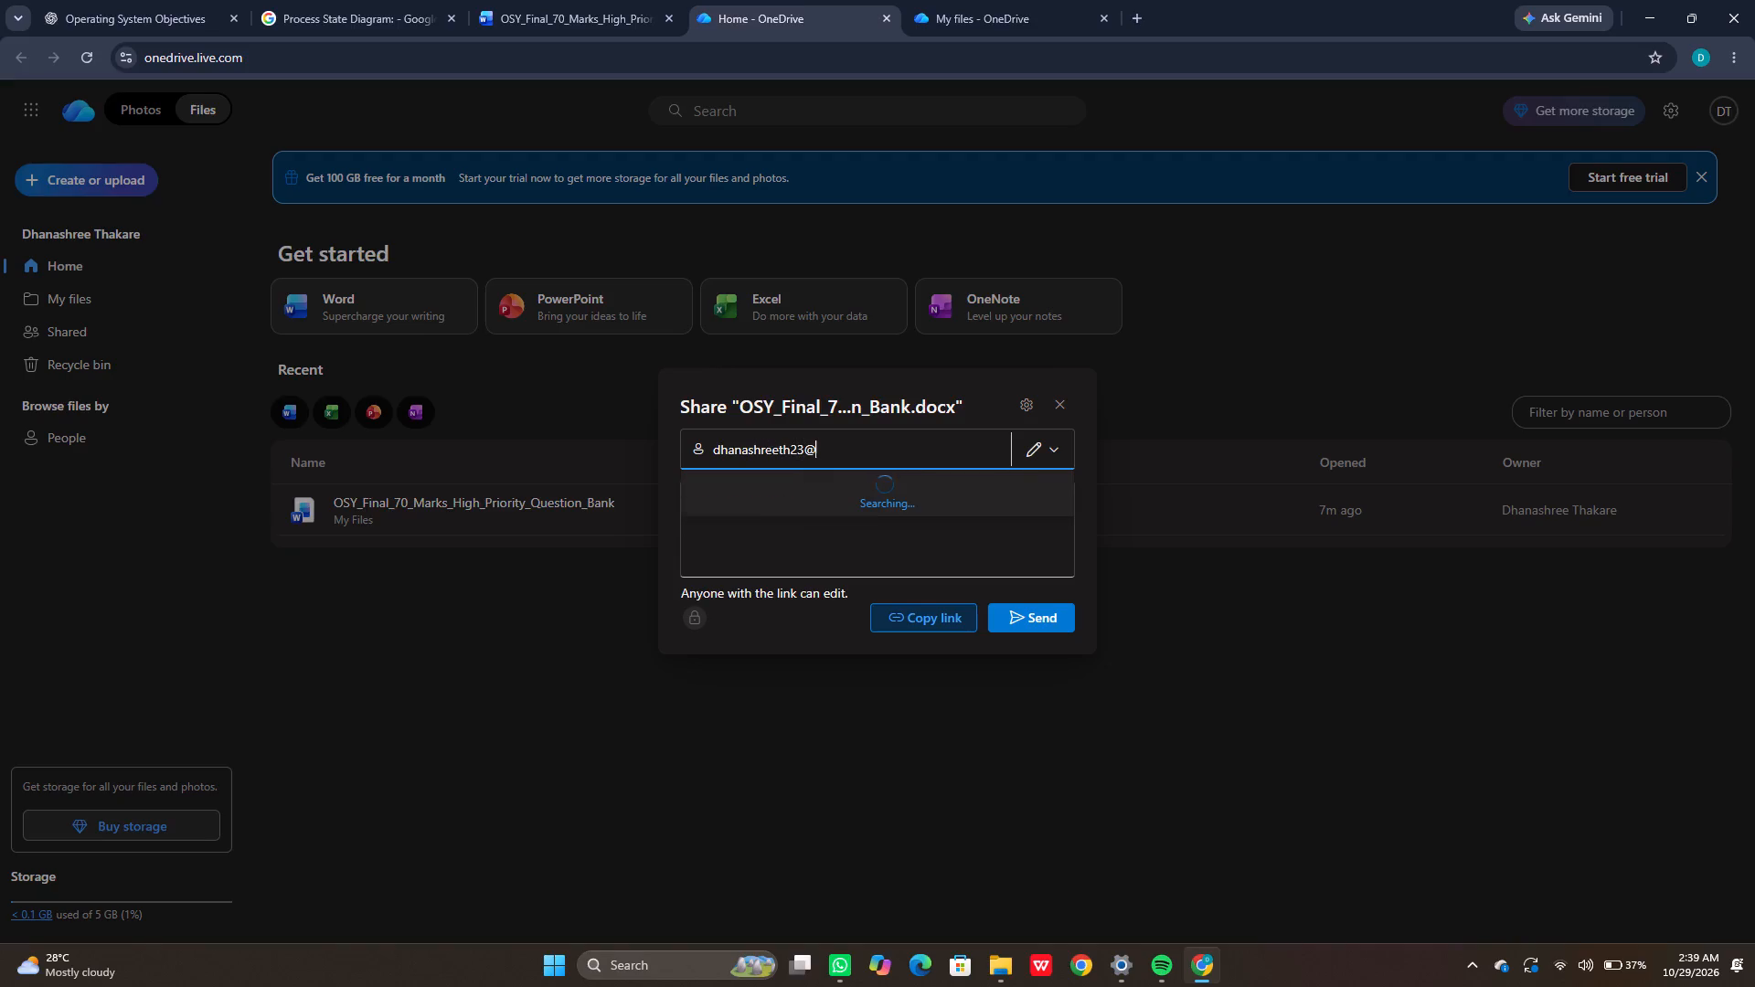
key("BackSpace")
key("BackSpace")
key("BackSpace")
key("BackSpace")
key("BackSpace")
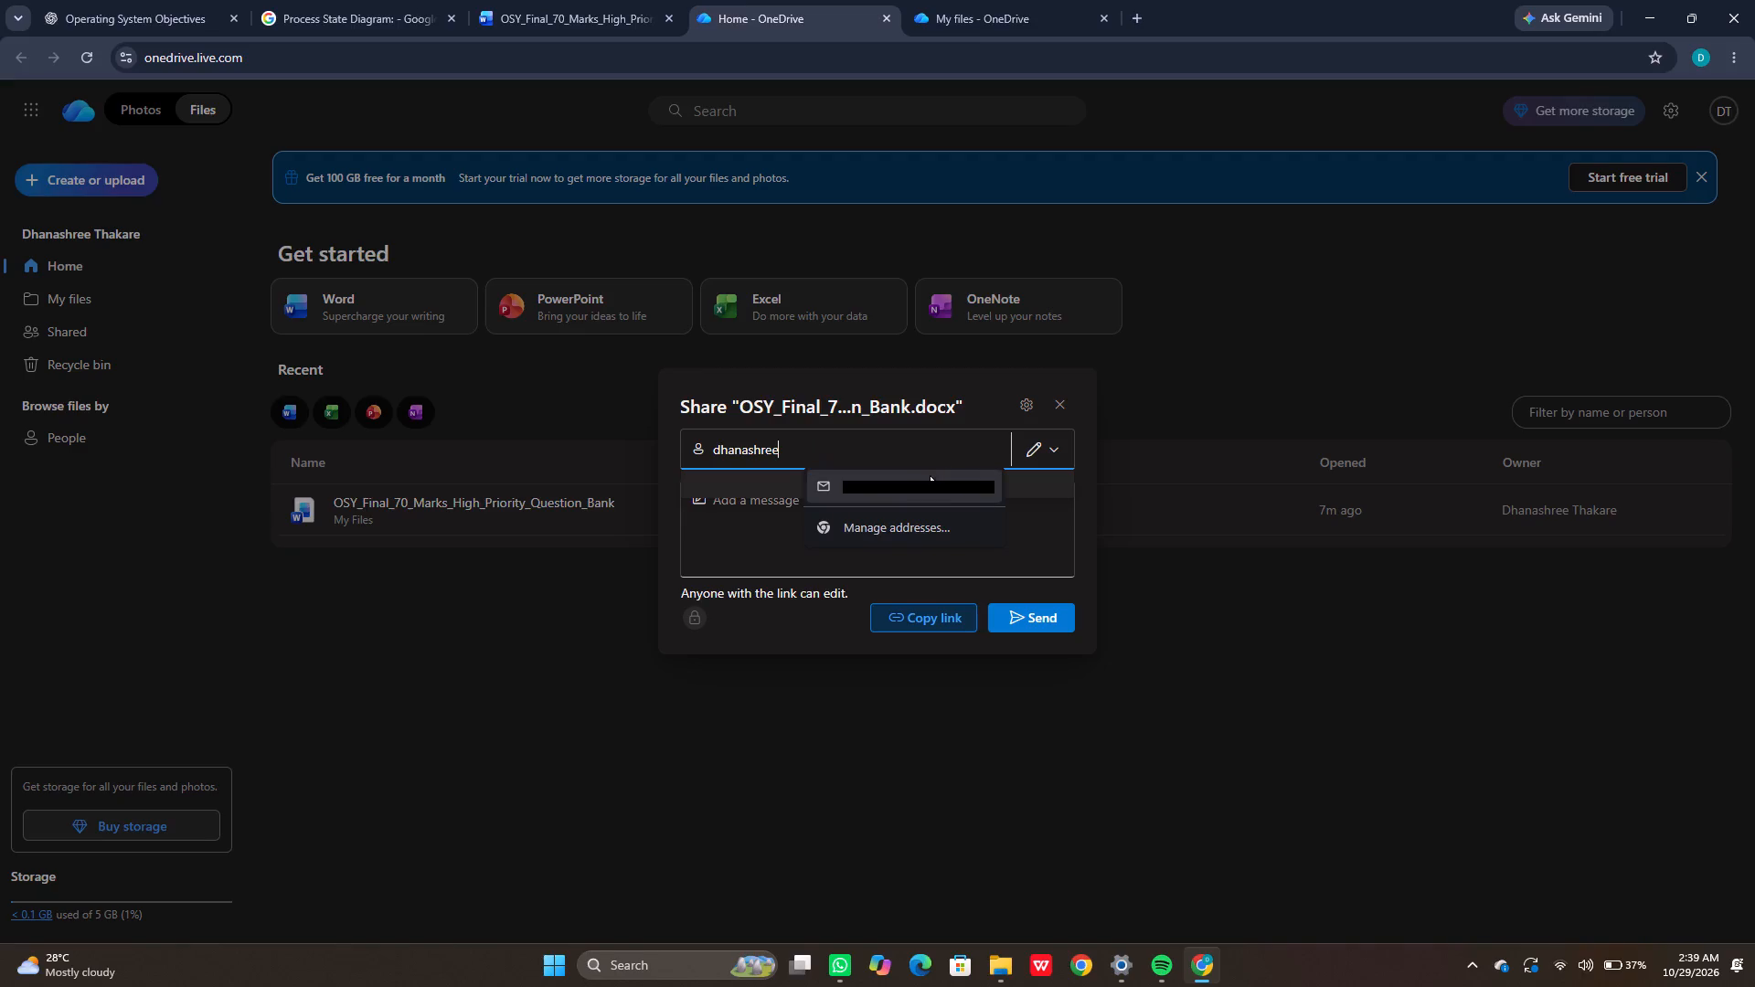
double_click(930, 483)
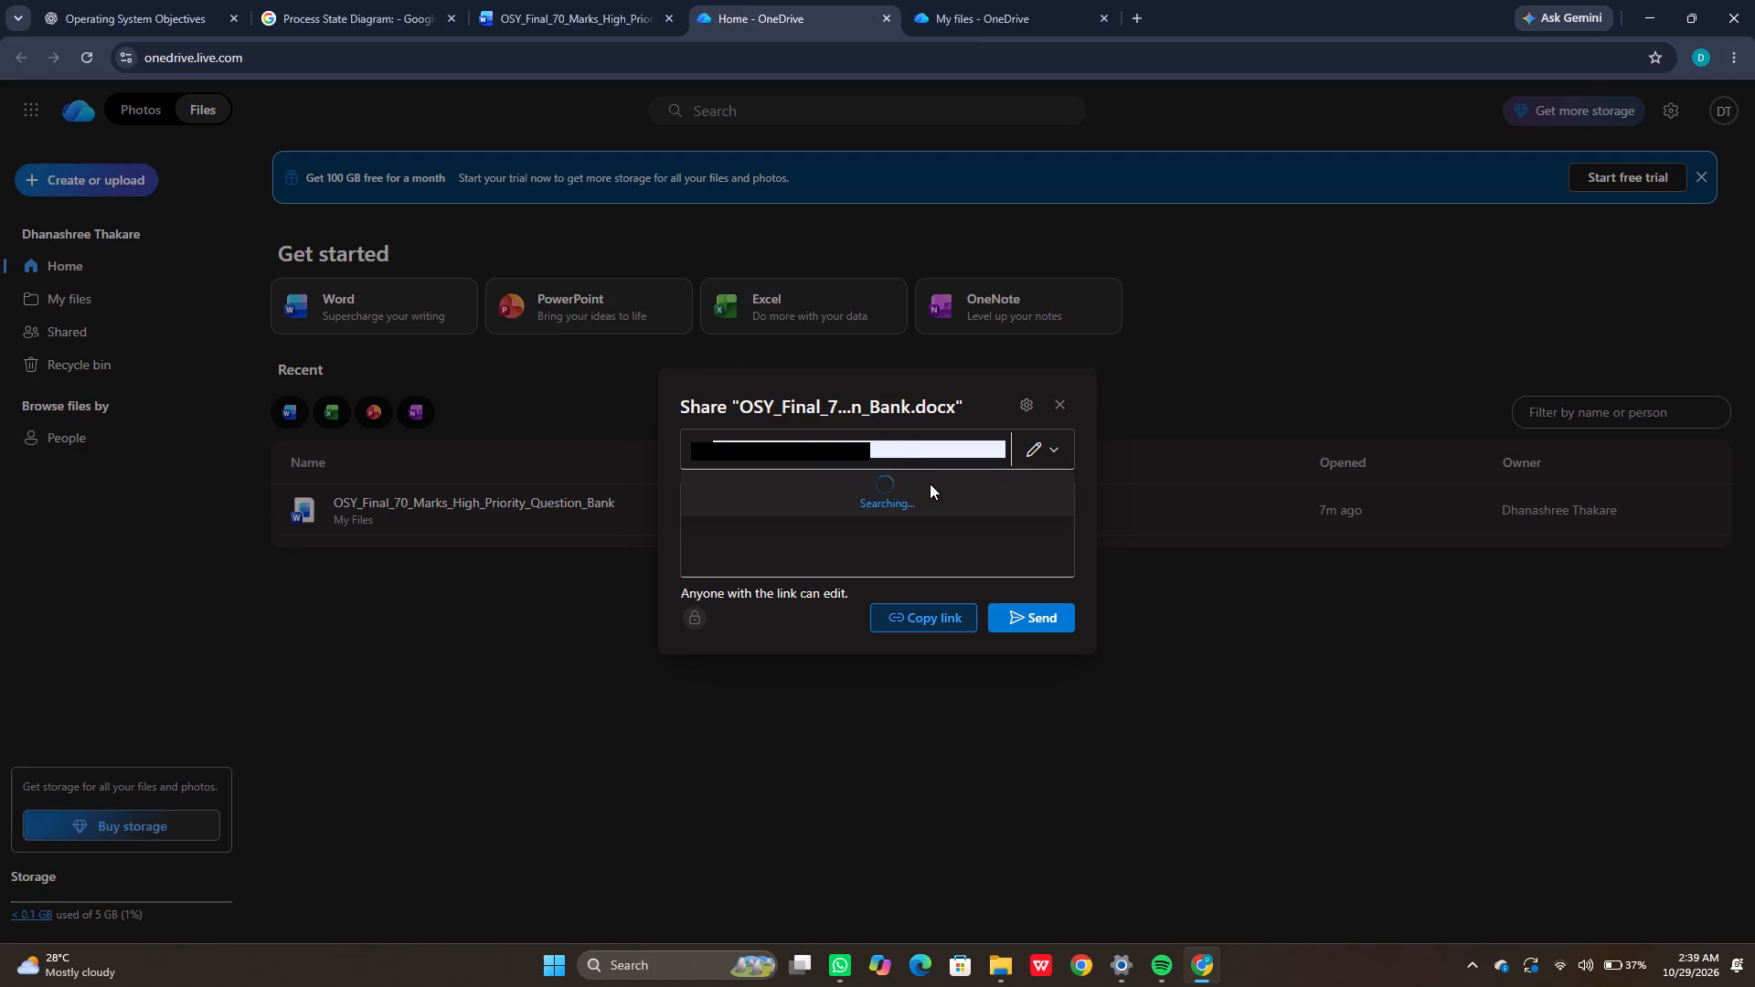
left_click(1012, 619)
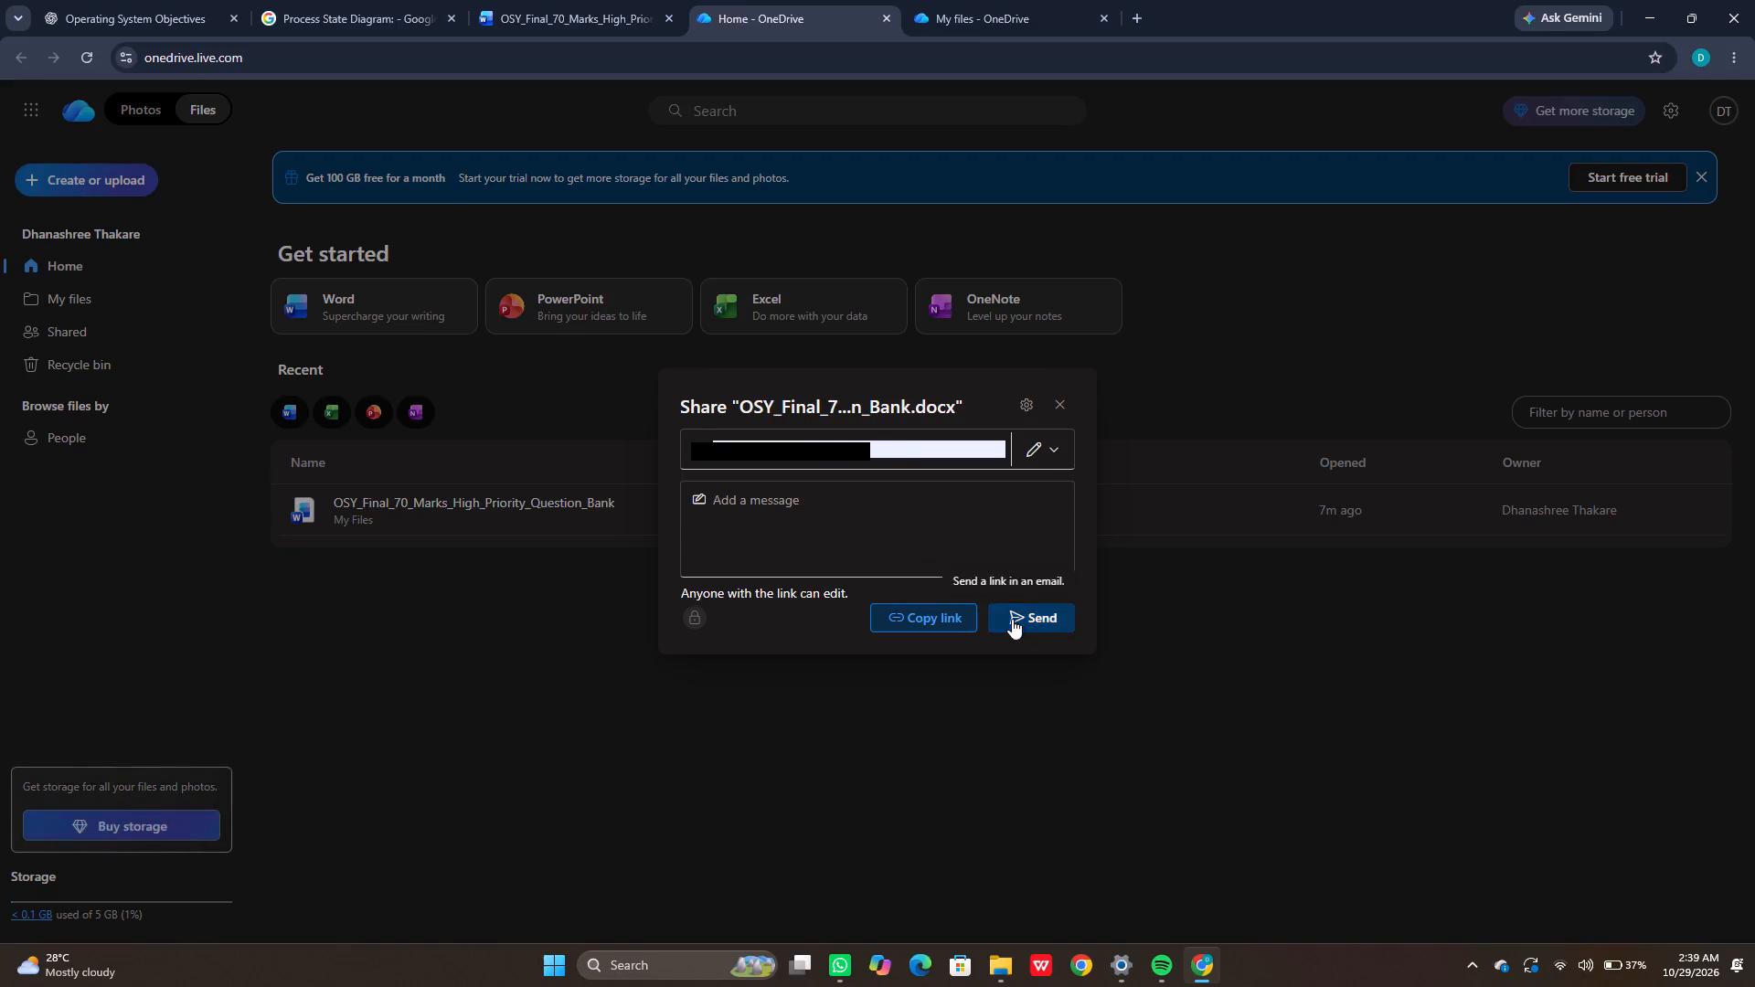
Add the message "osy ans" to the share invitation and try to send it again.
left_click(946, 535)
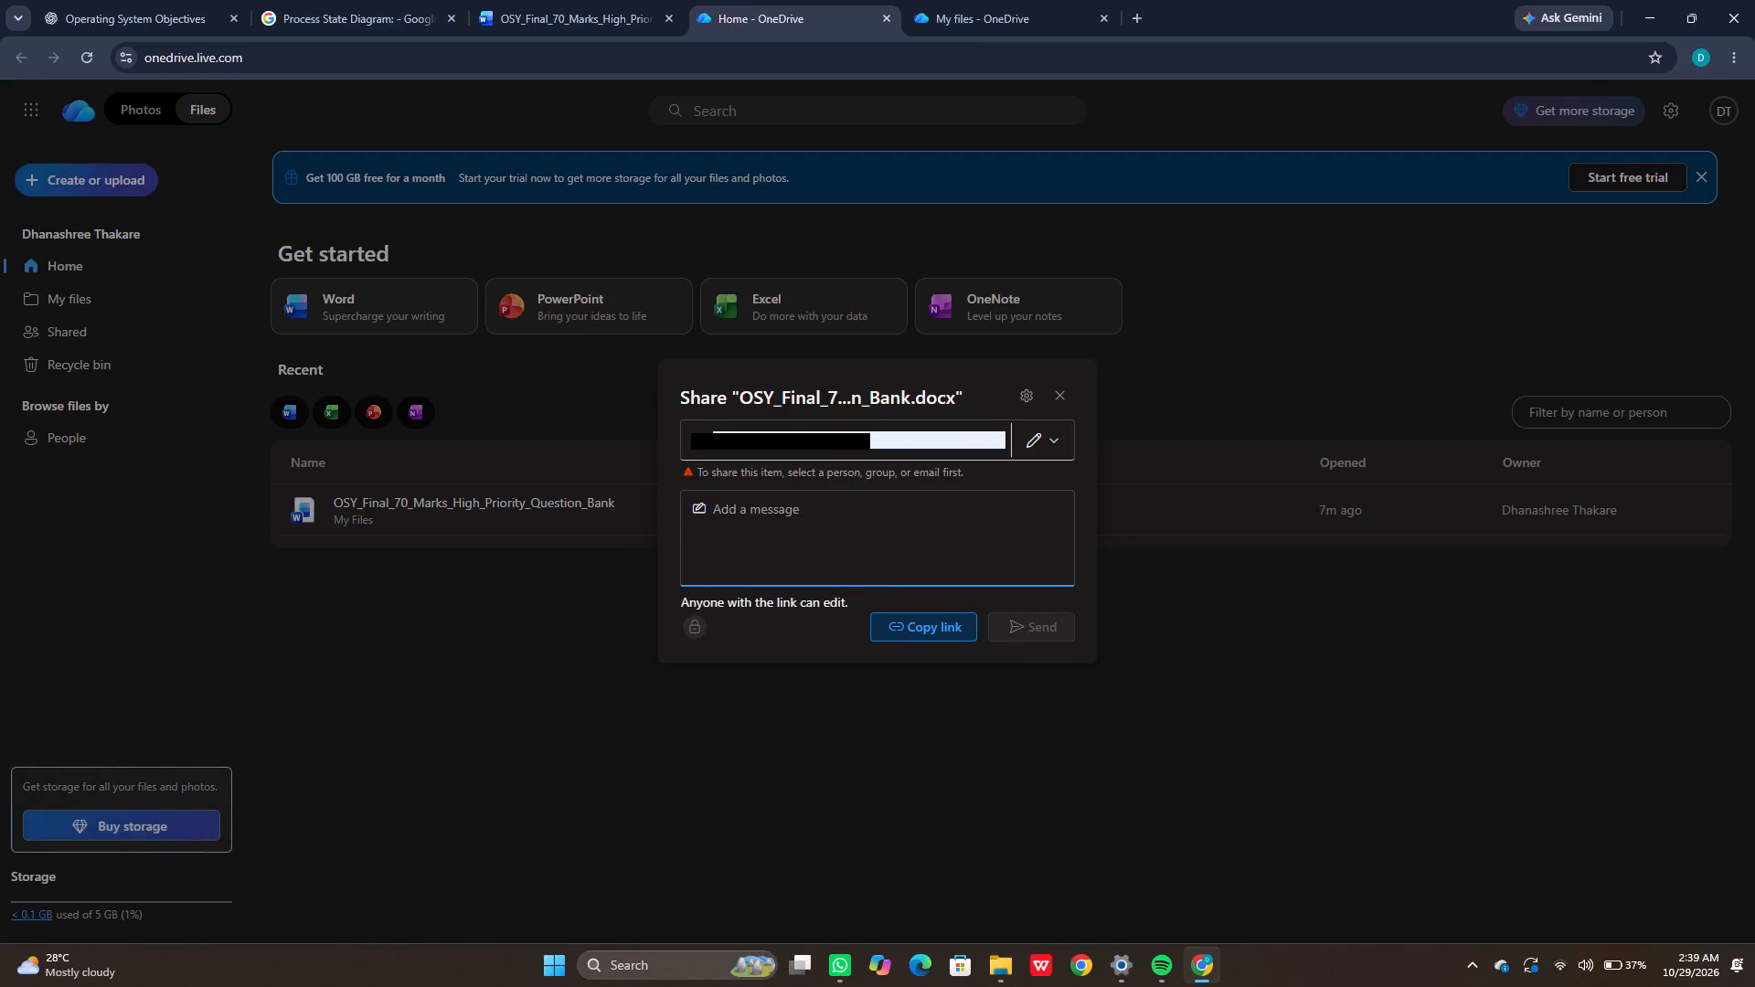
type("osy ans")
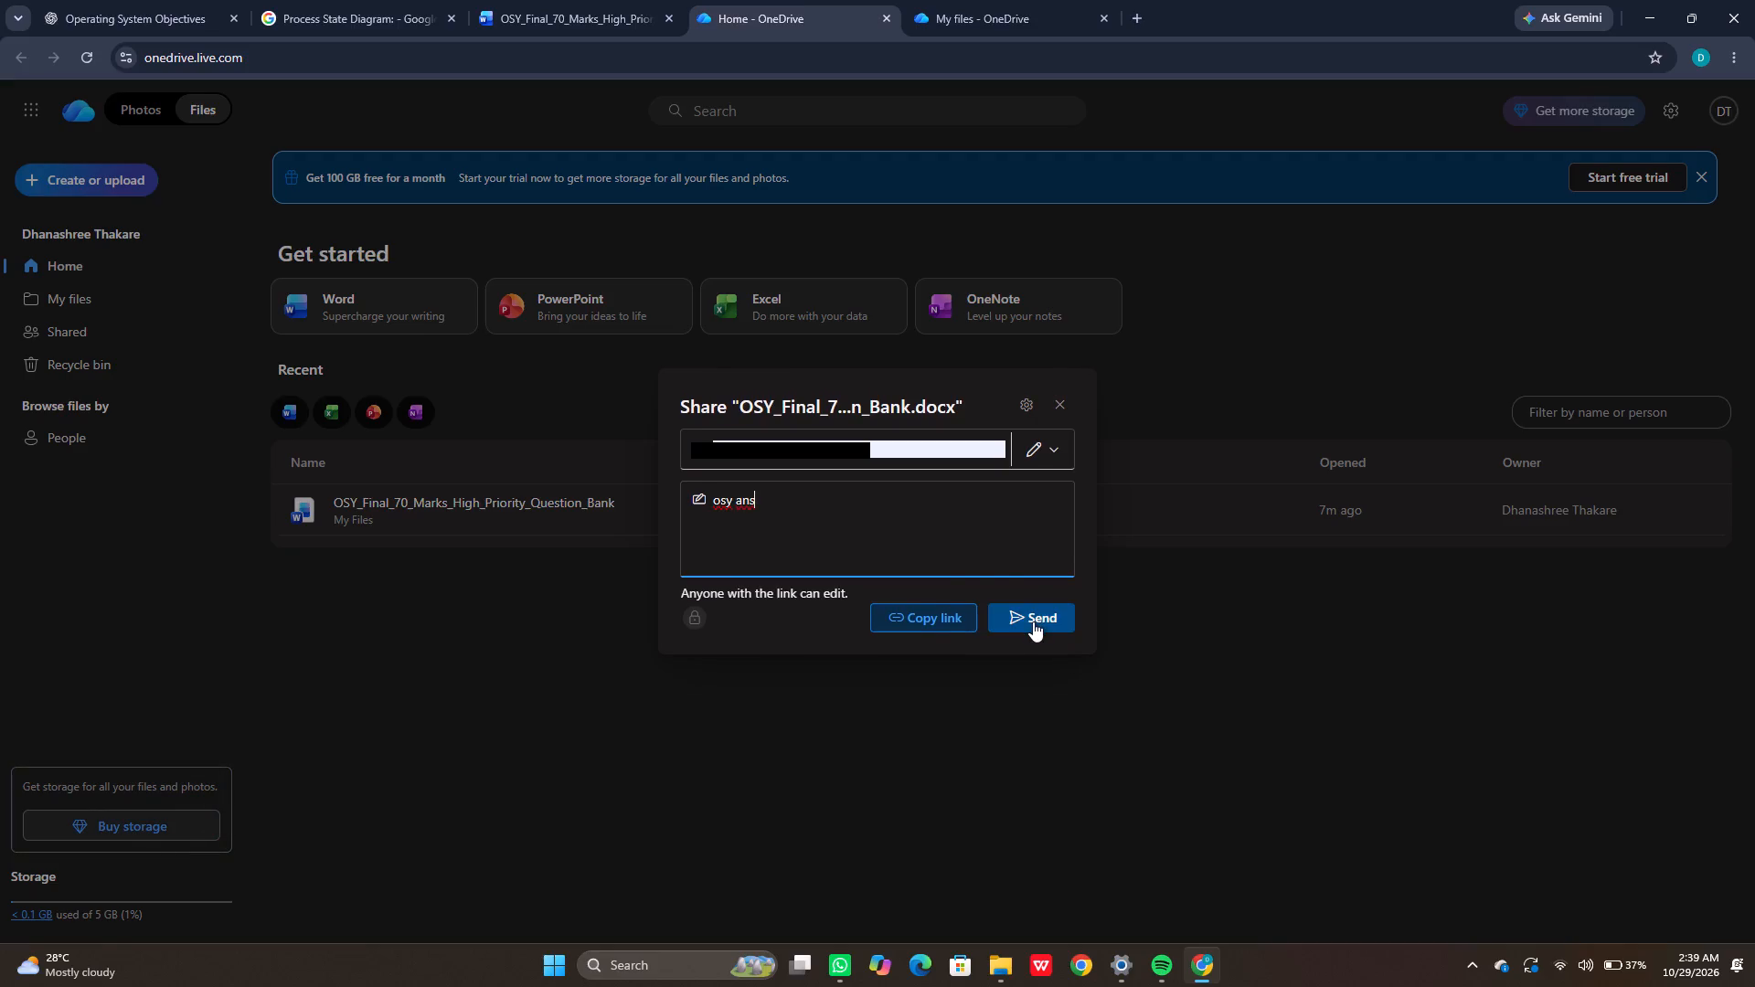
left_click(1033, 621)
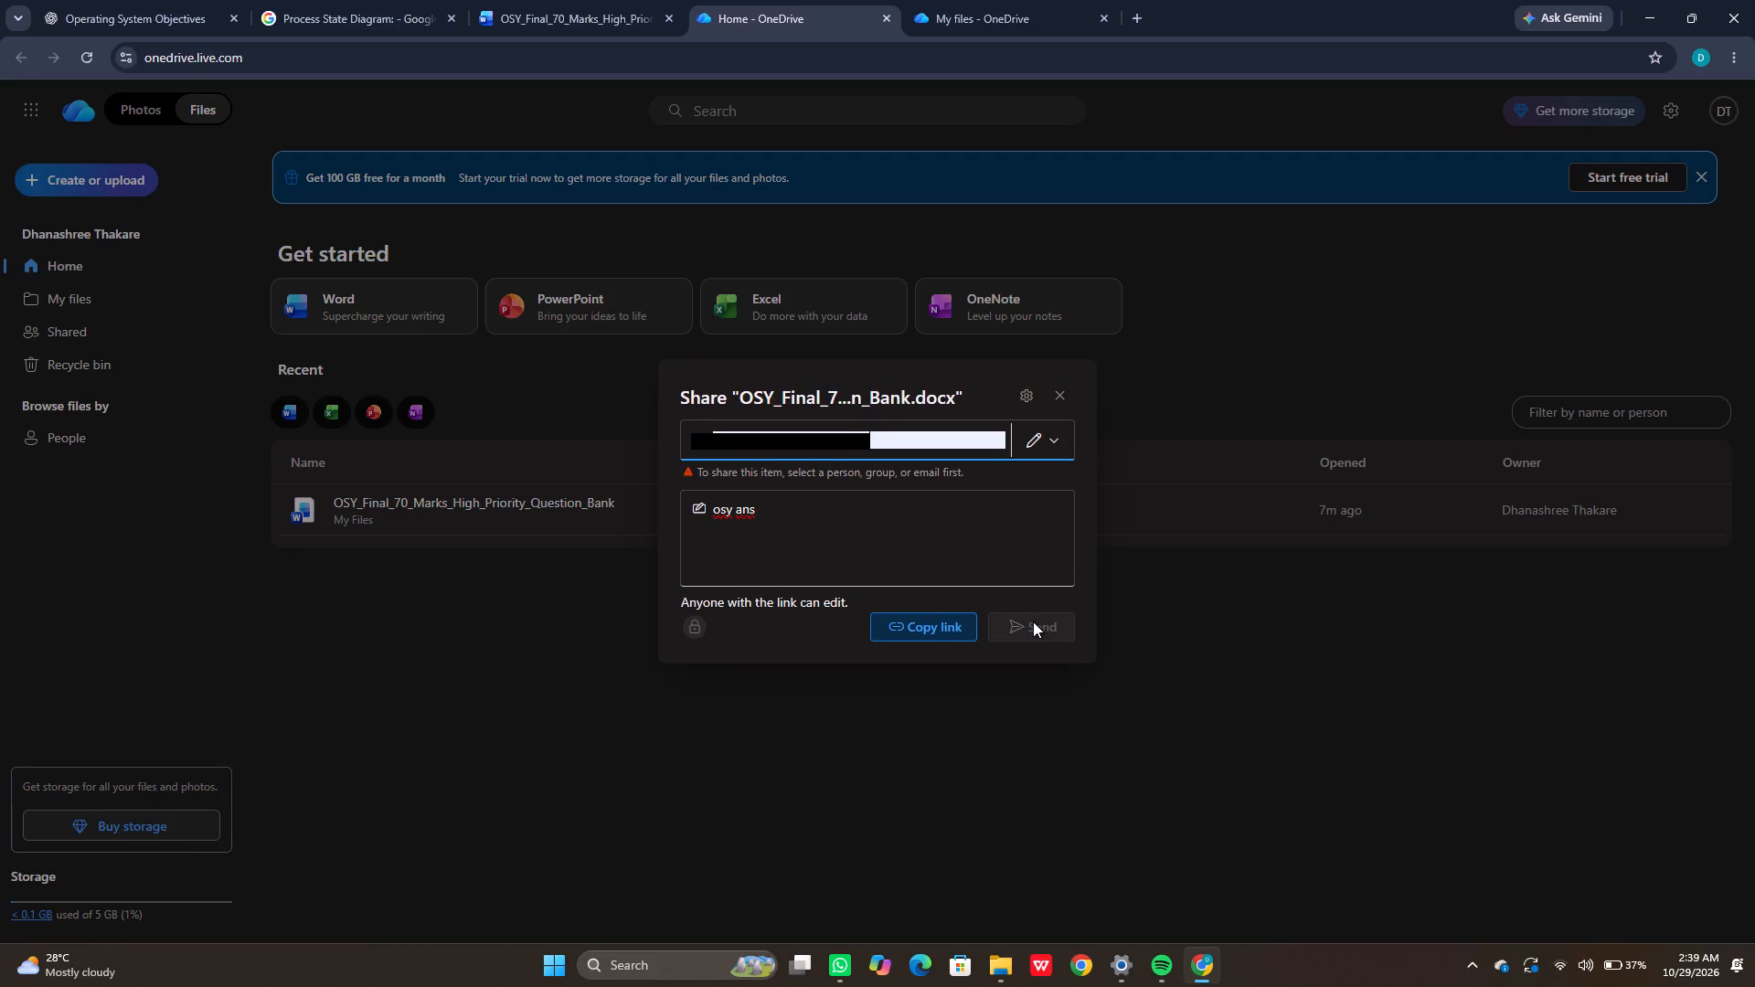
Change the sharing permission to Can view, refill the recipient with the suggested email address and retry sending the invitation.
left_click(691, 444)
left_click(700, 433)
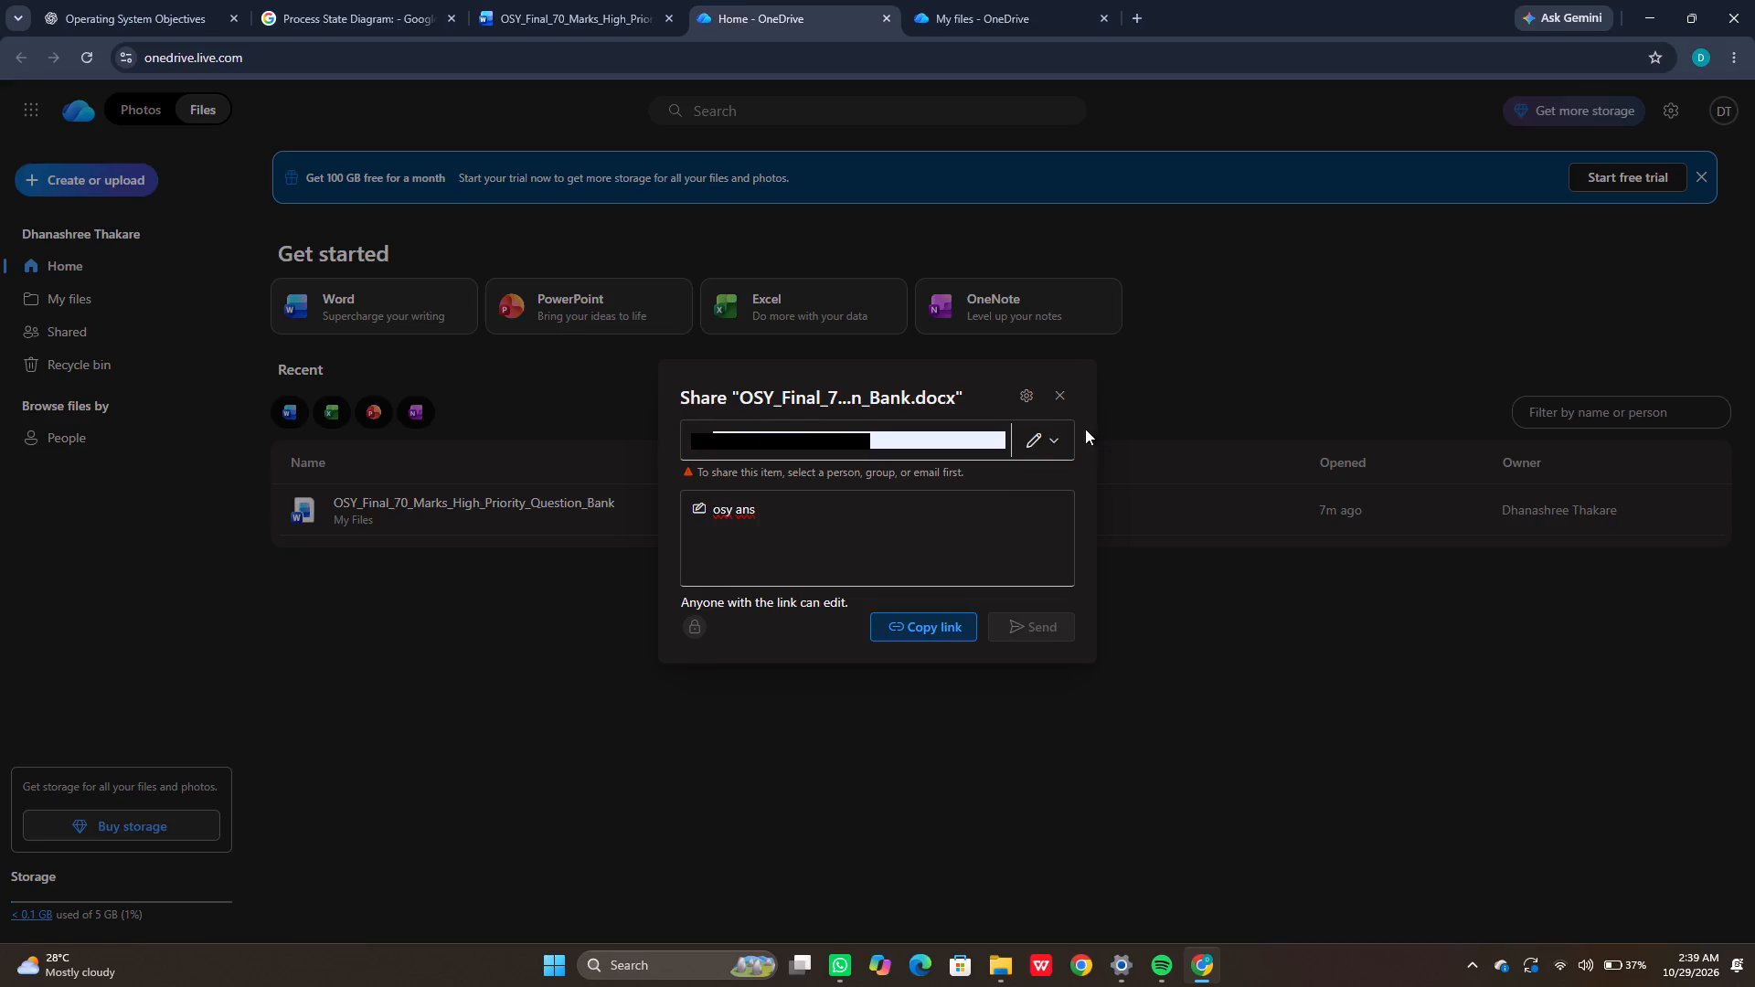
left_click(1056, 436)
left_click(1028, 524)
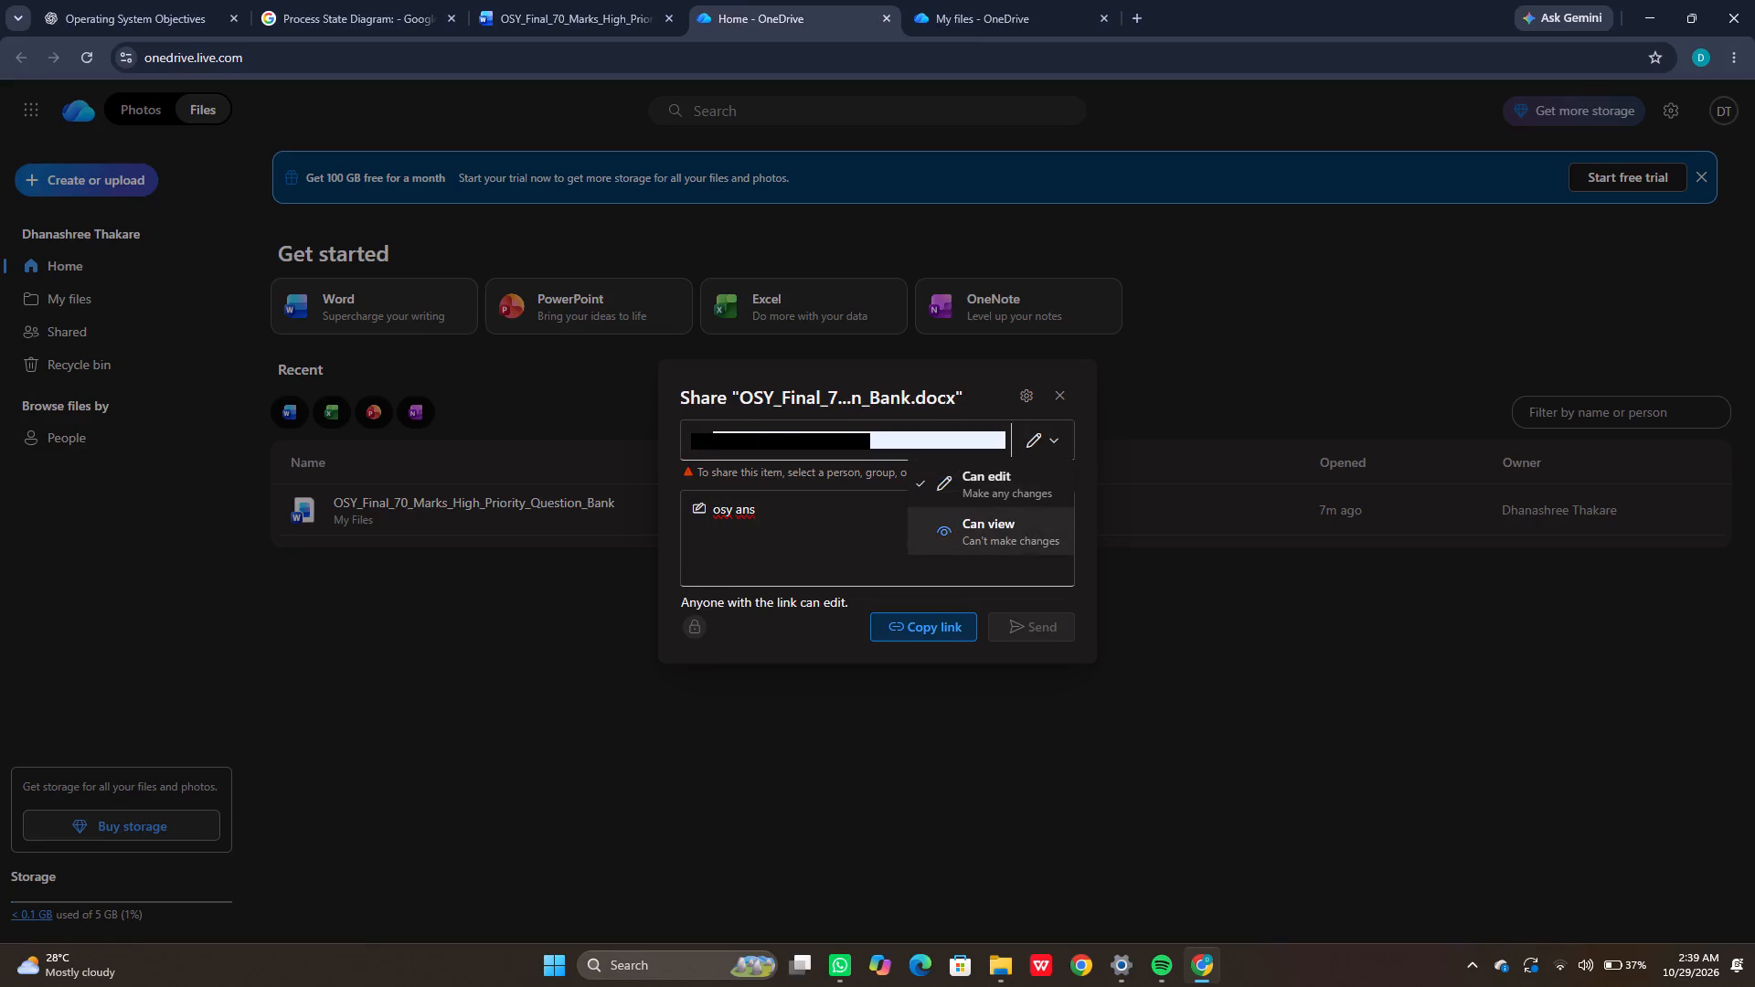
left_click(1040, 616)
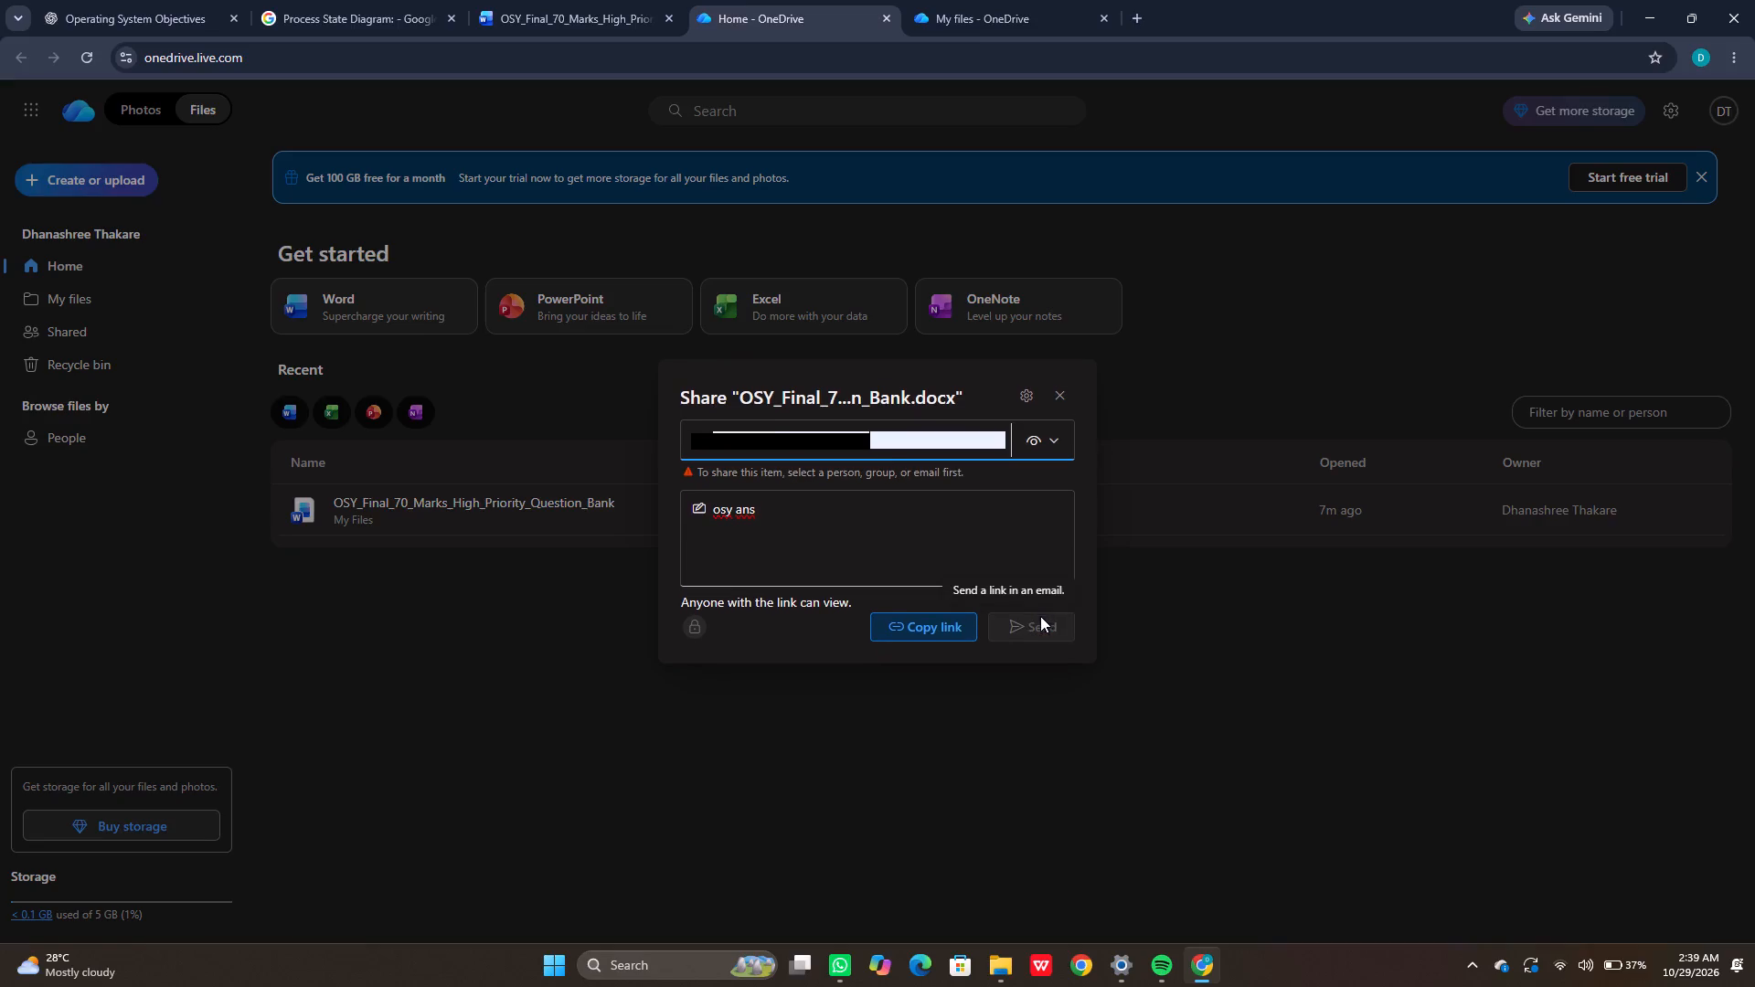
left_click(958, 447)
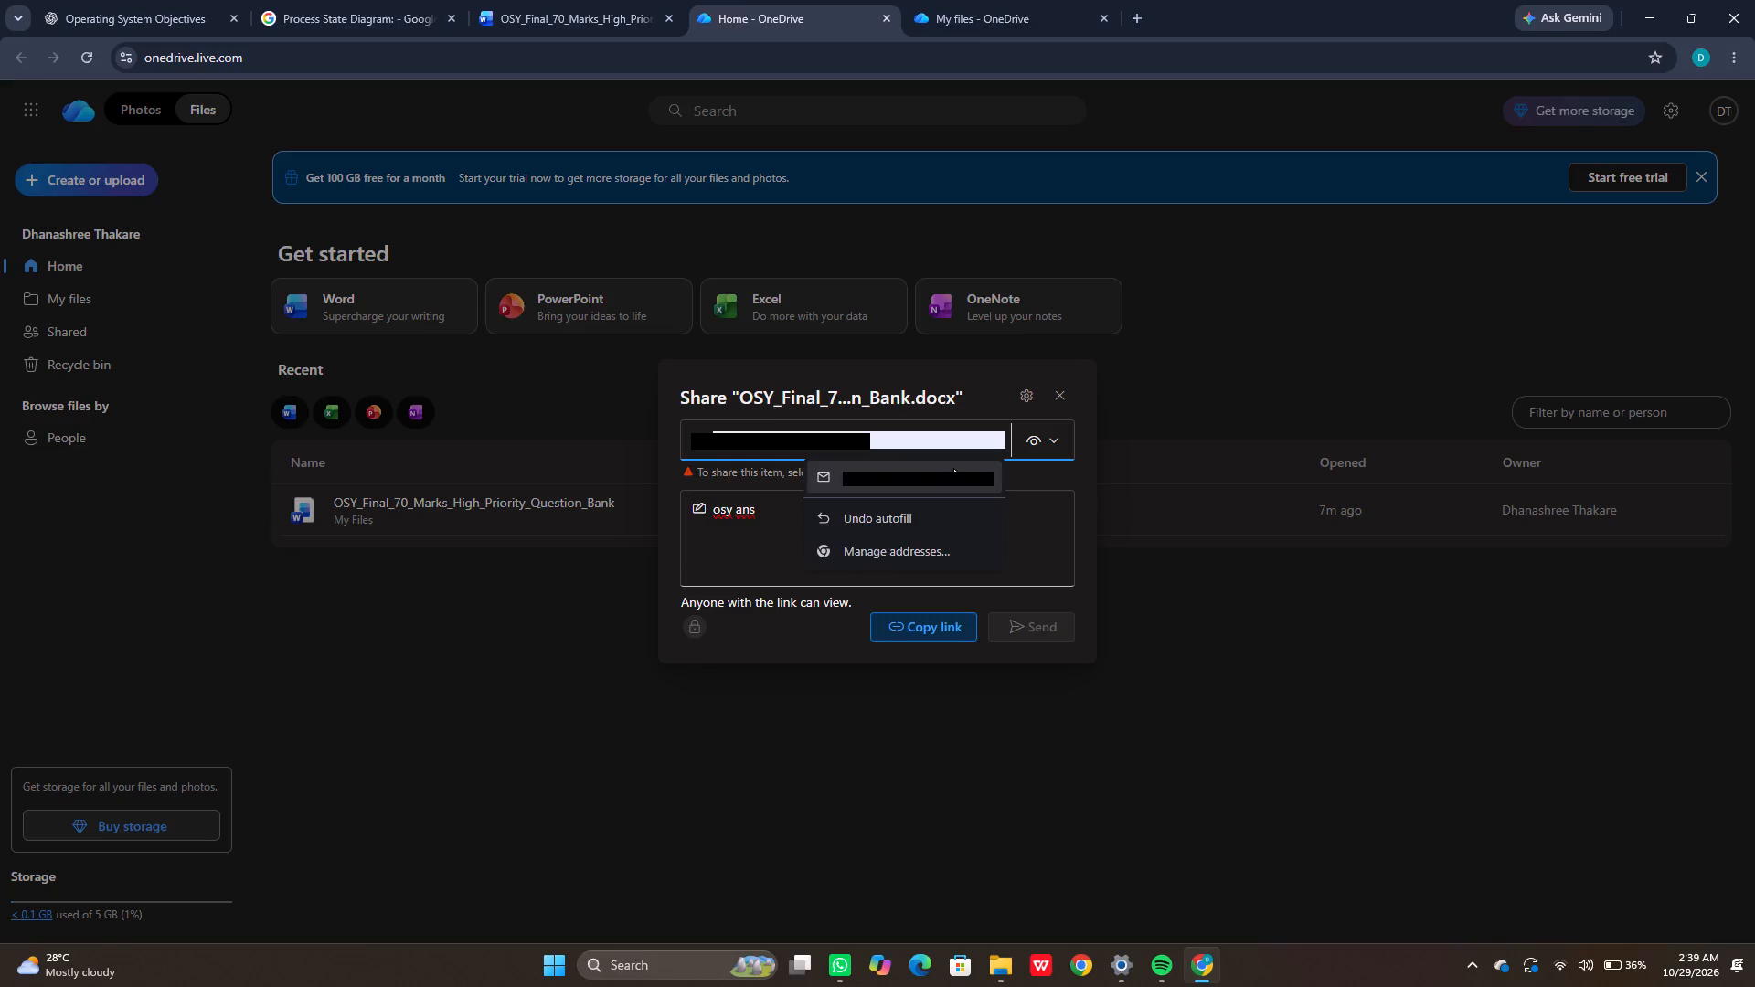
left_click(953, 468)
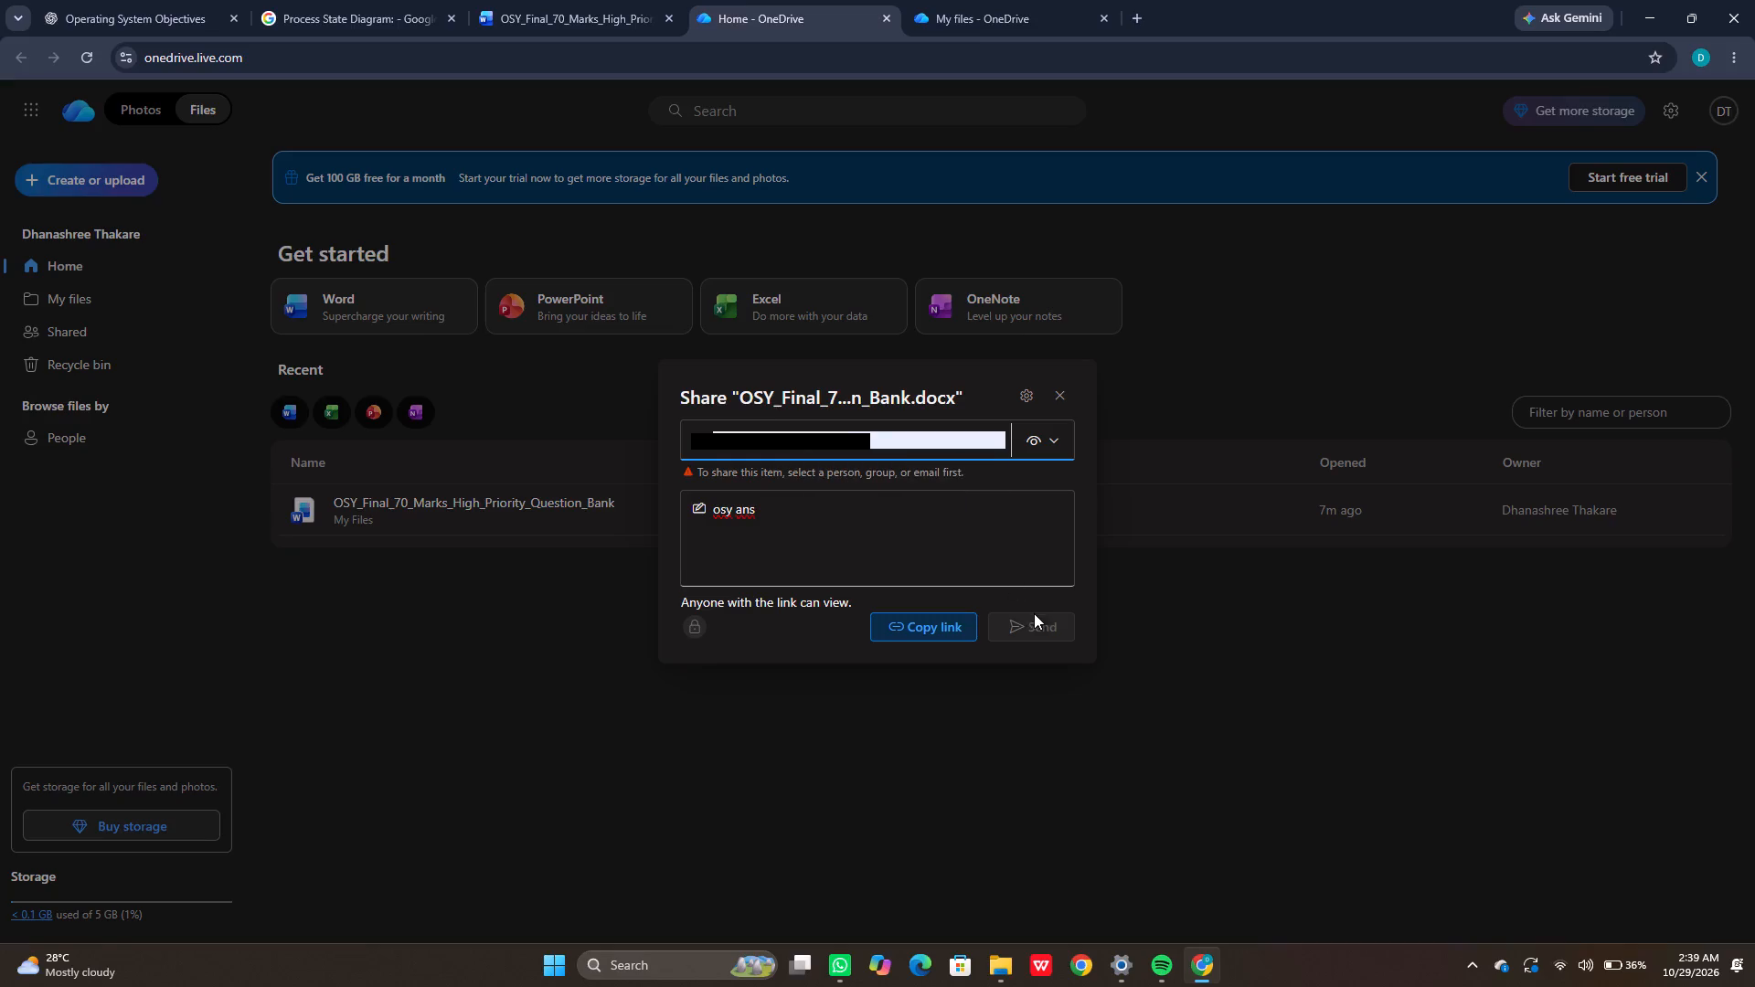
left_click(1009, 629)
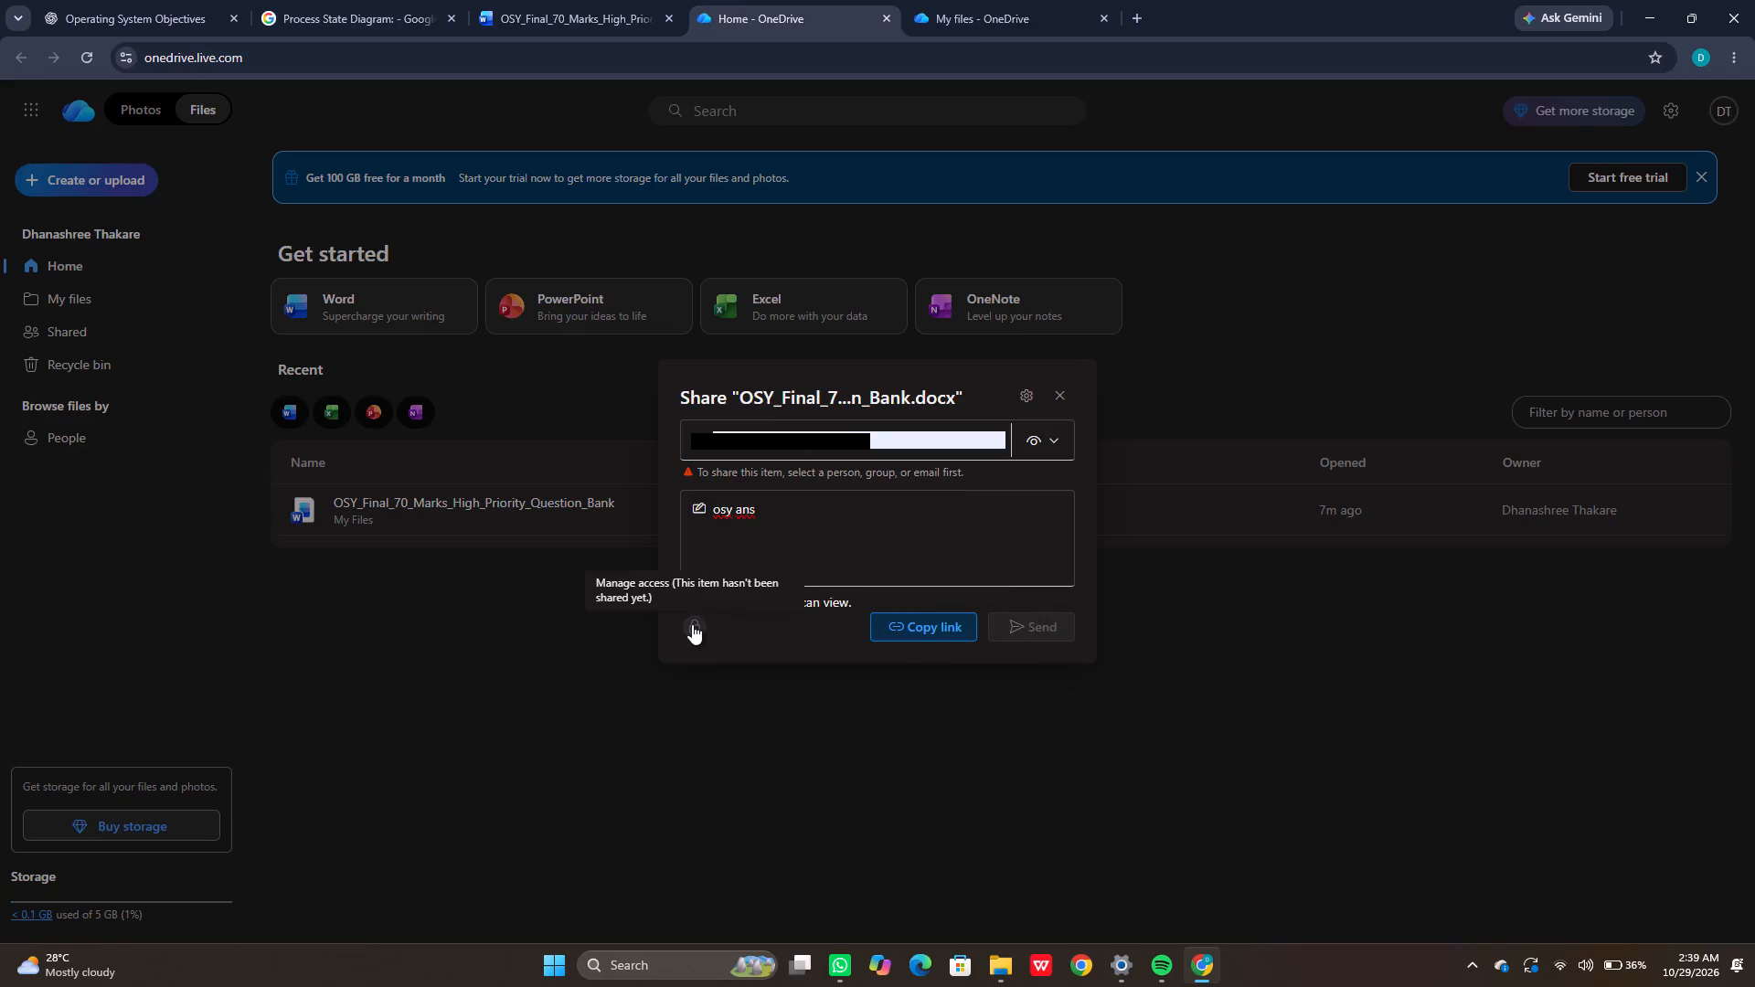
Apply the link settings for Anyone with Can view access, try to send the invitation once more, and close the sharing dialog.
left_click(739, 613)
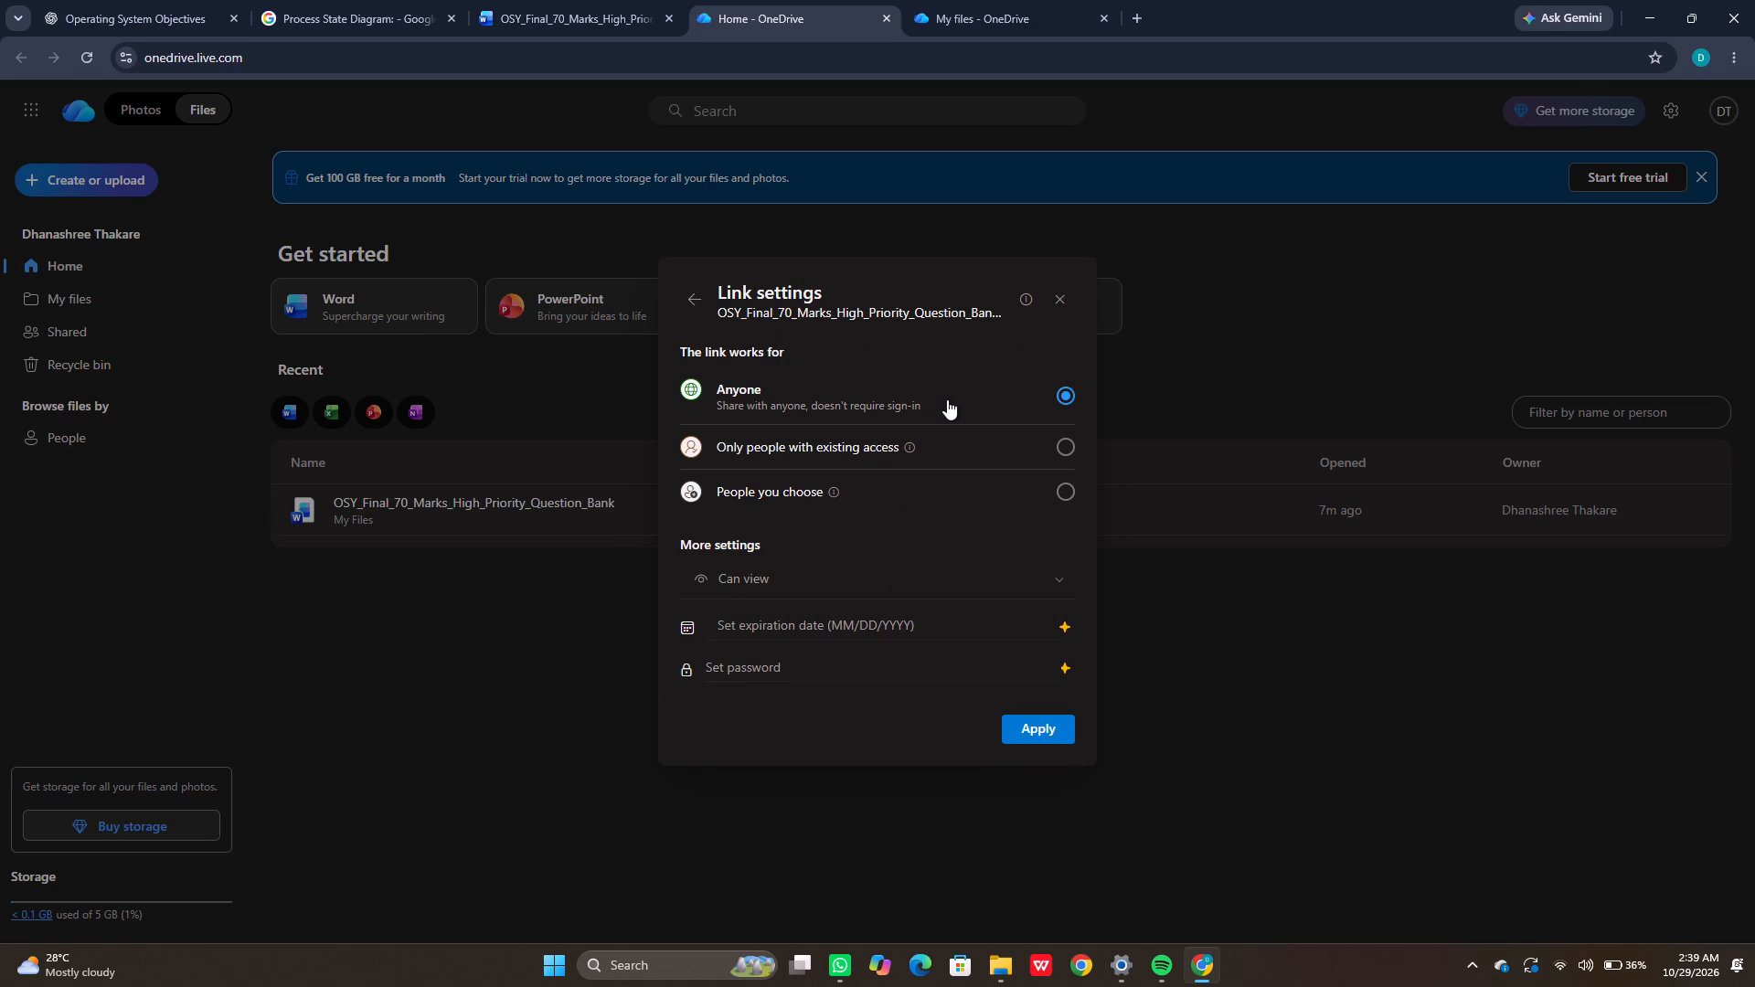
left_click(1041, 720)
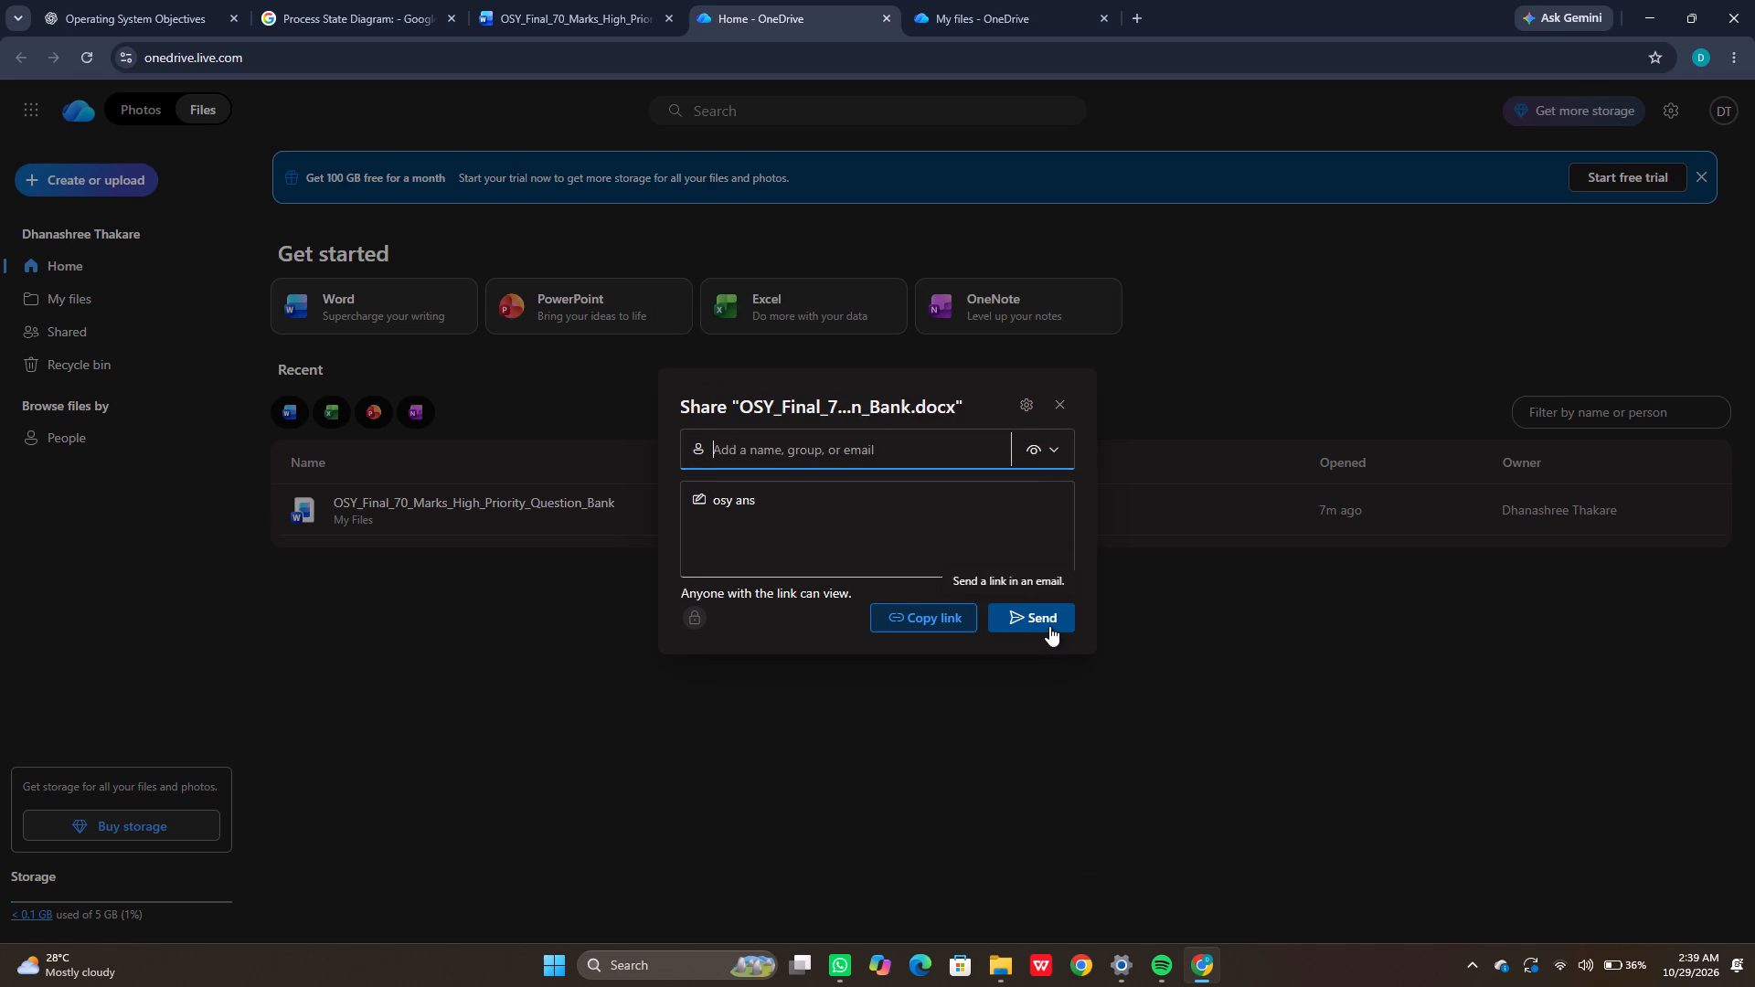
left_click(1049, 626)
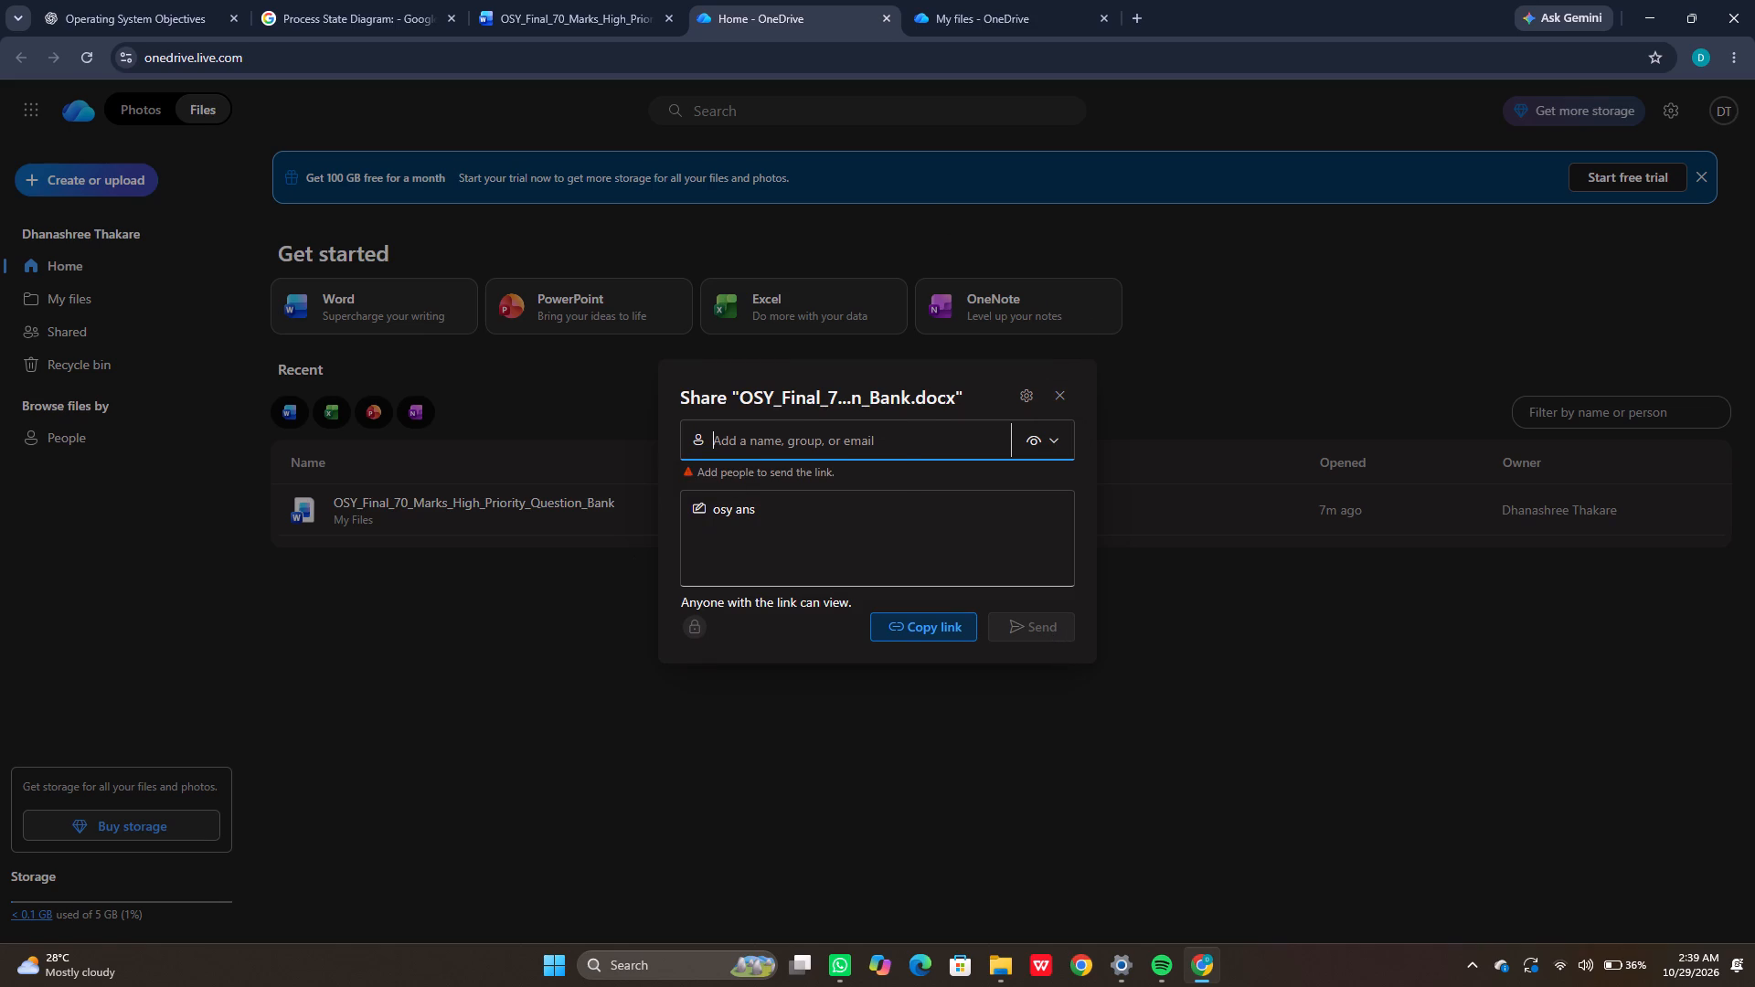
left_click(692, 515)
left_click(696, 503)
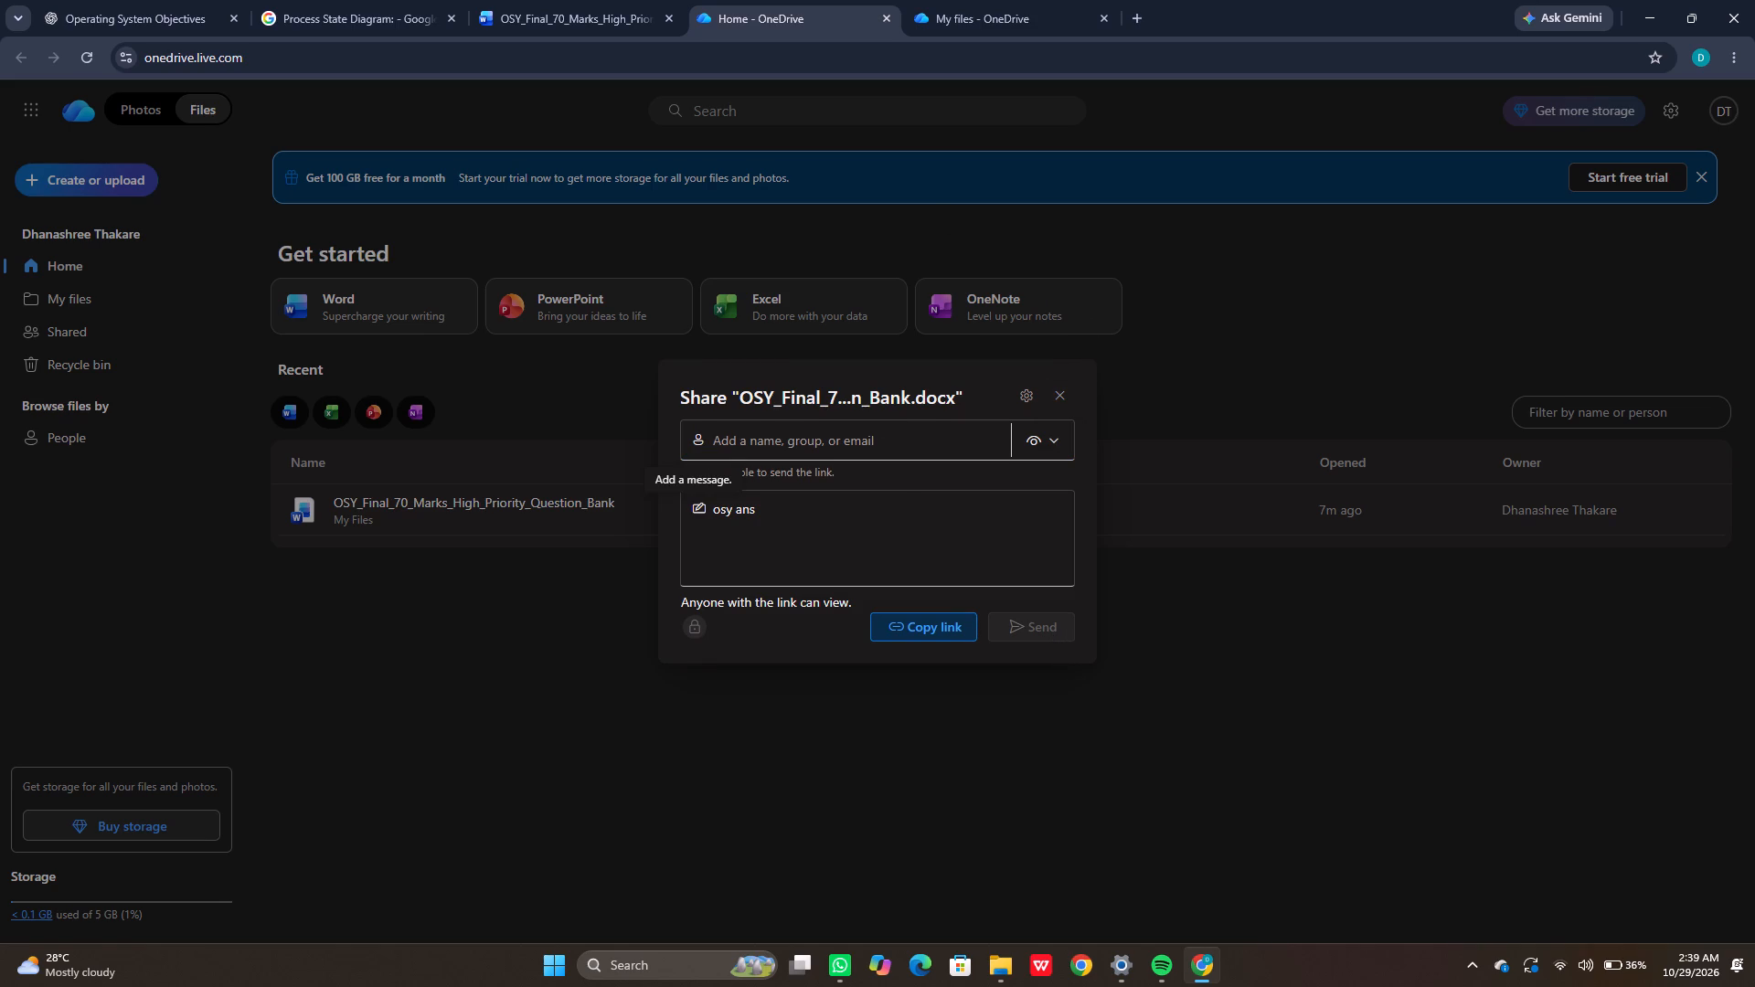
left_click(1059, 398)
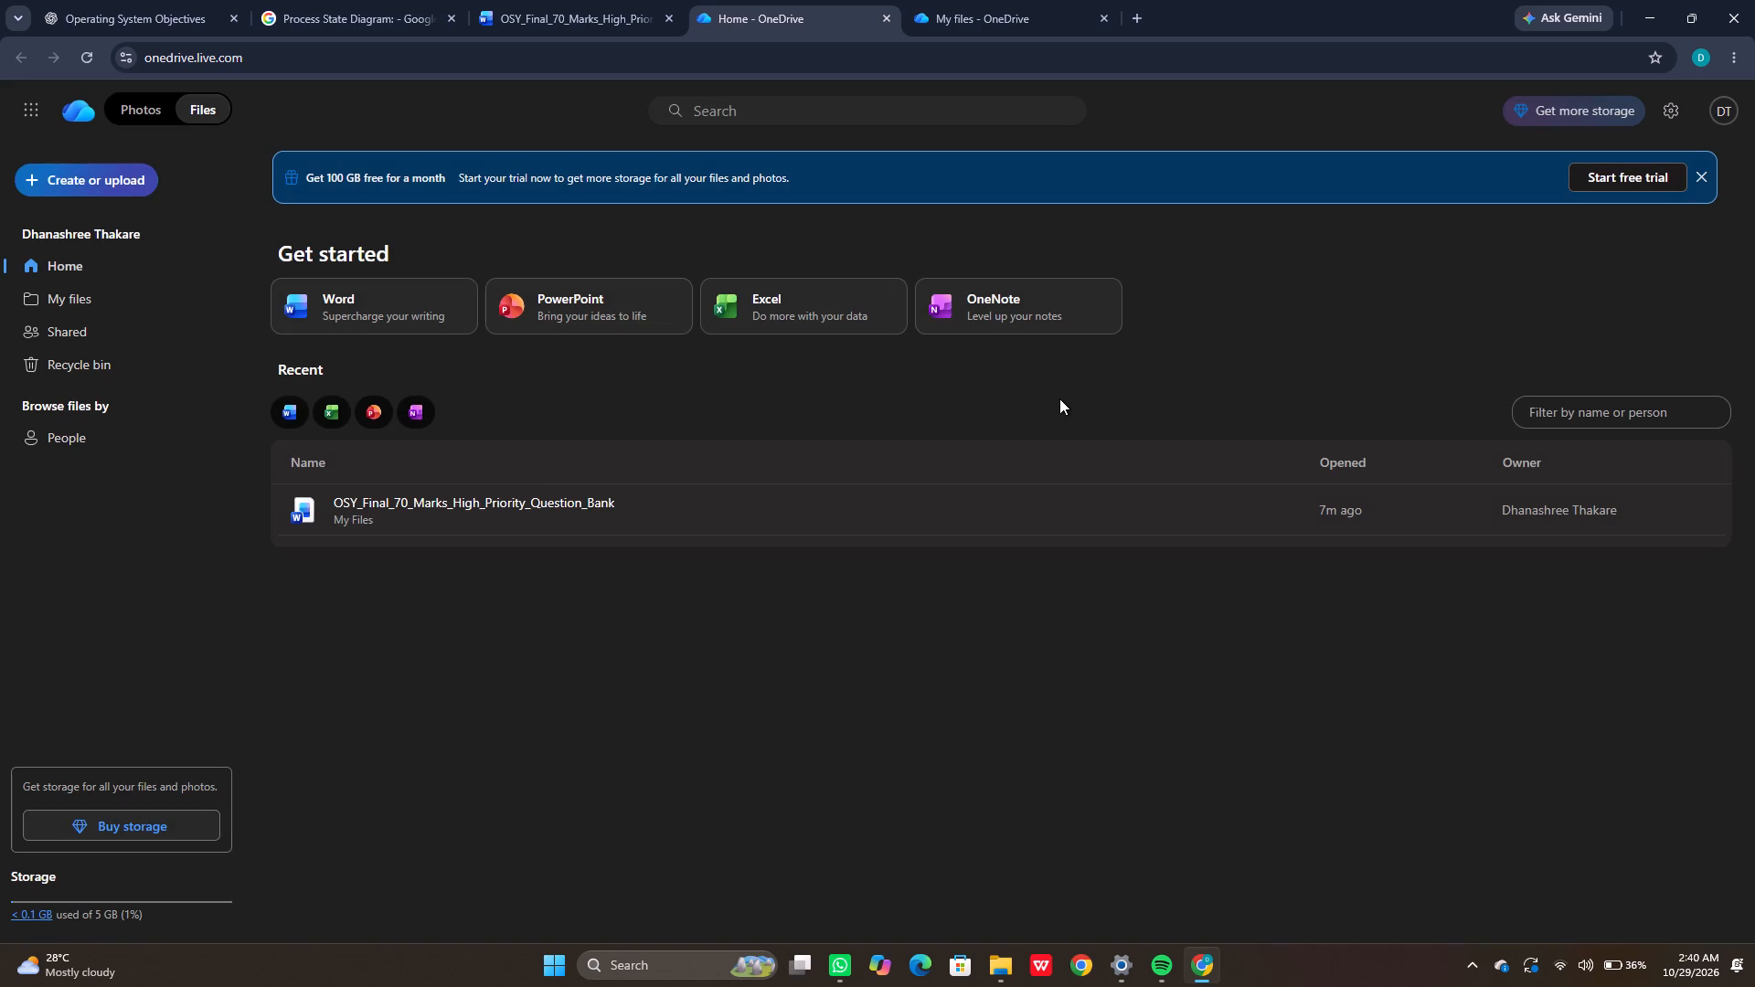
Open OSY_Final_70_Marks_High_Priority_Question_Bank from OneDrive's recent files.
left_click(414, 510)
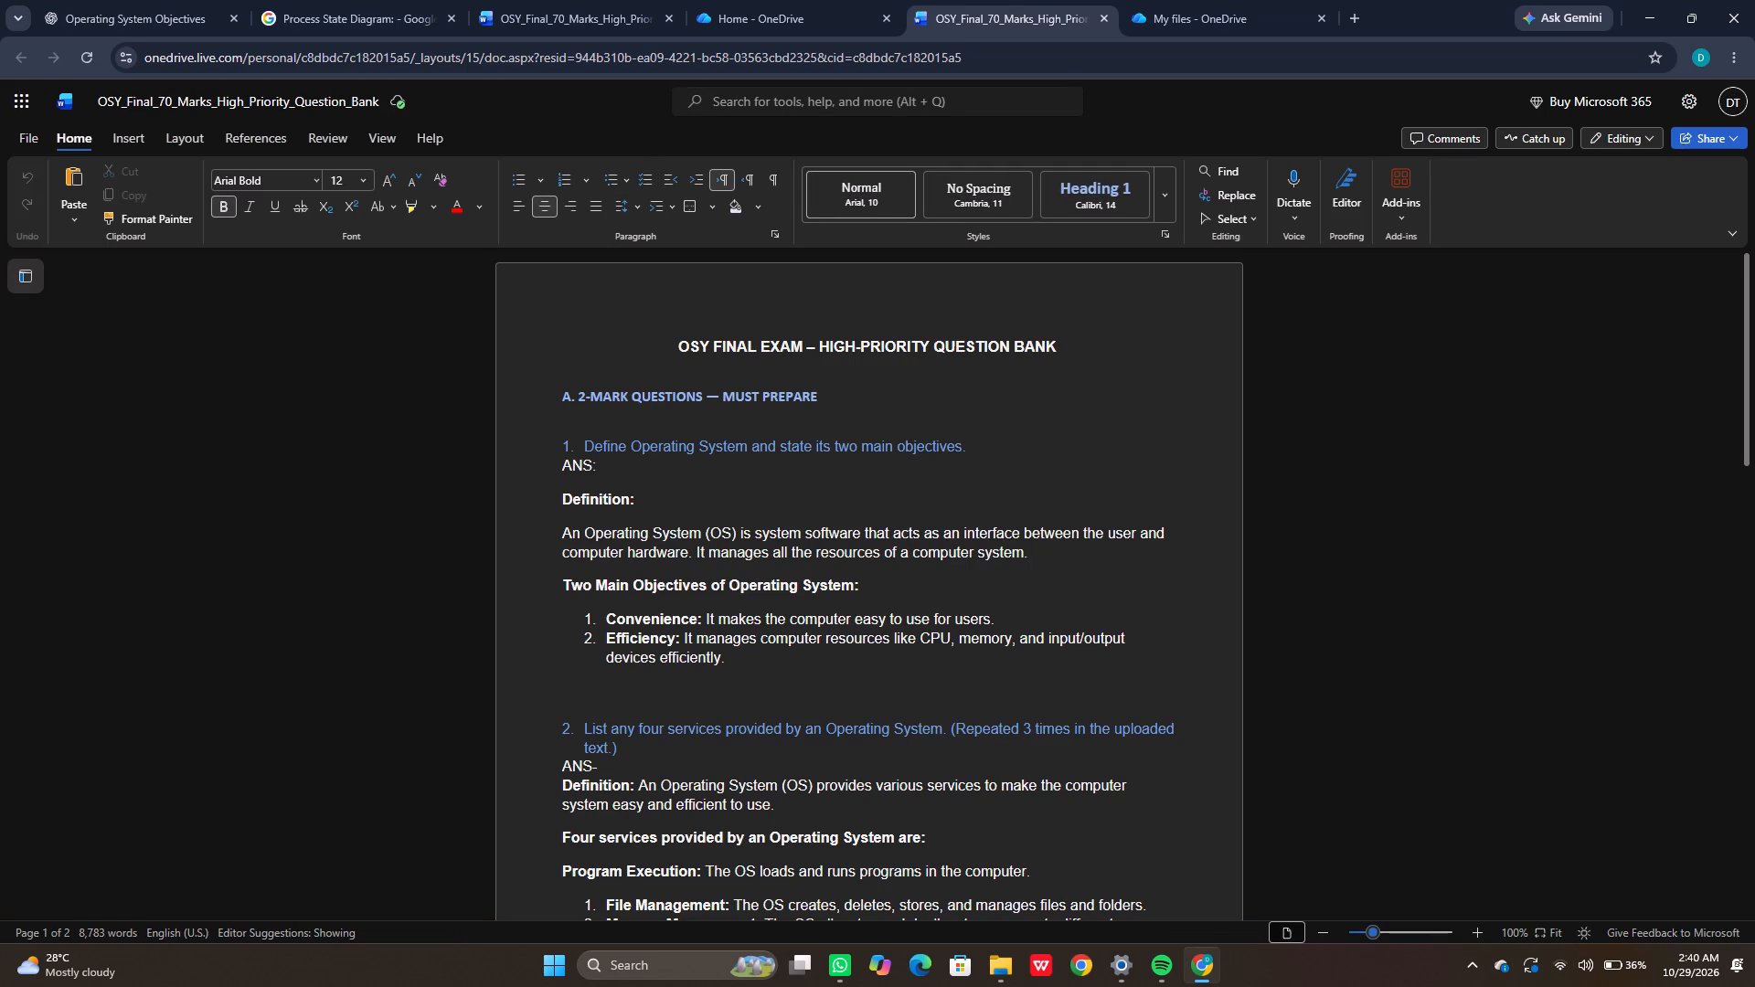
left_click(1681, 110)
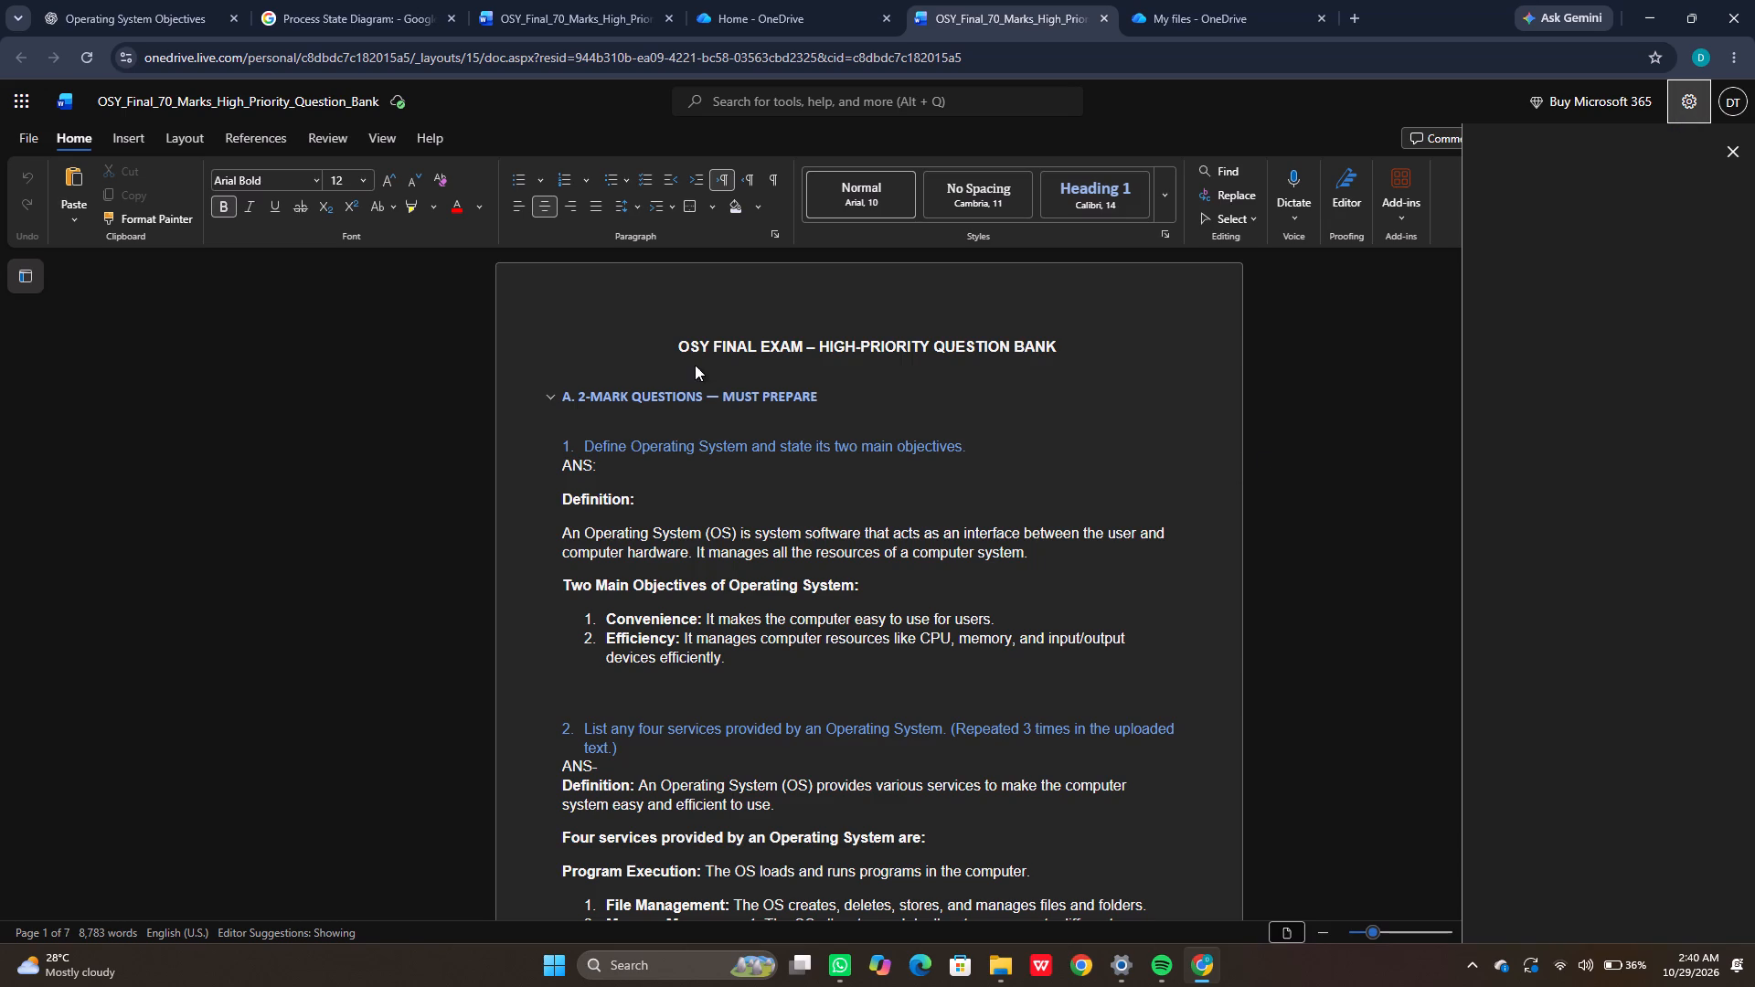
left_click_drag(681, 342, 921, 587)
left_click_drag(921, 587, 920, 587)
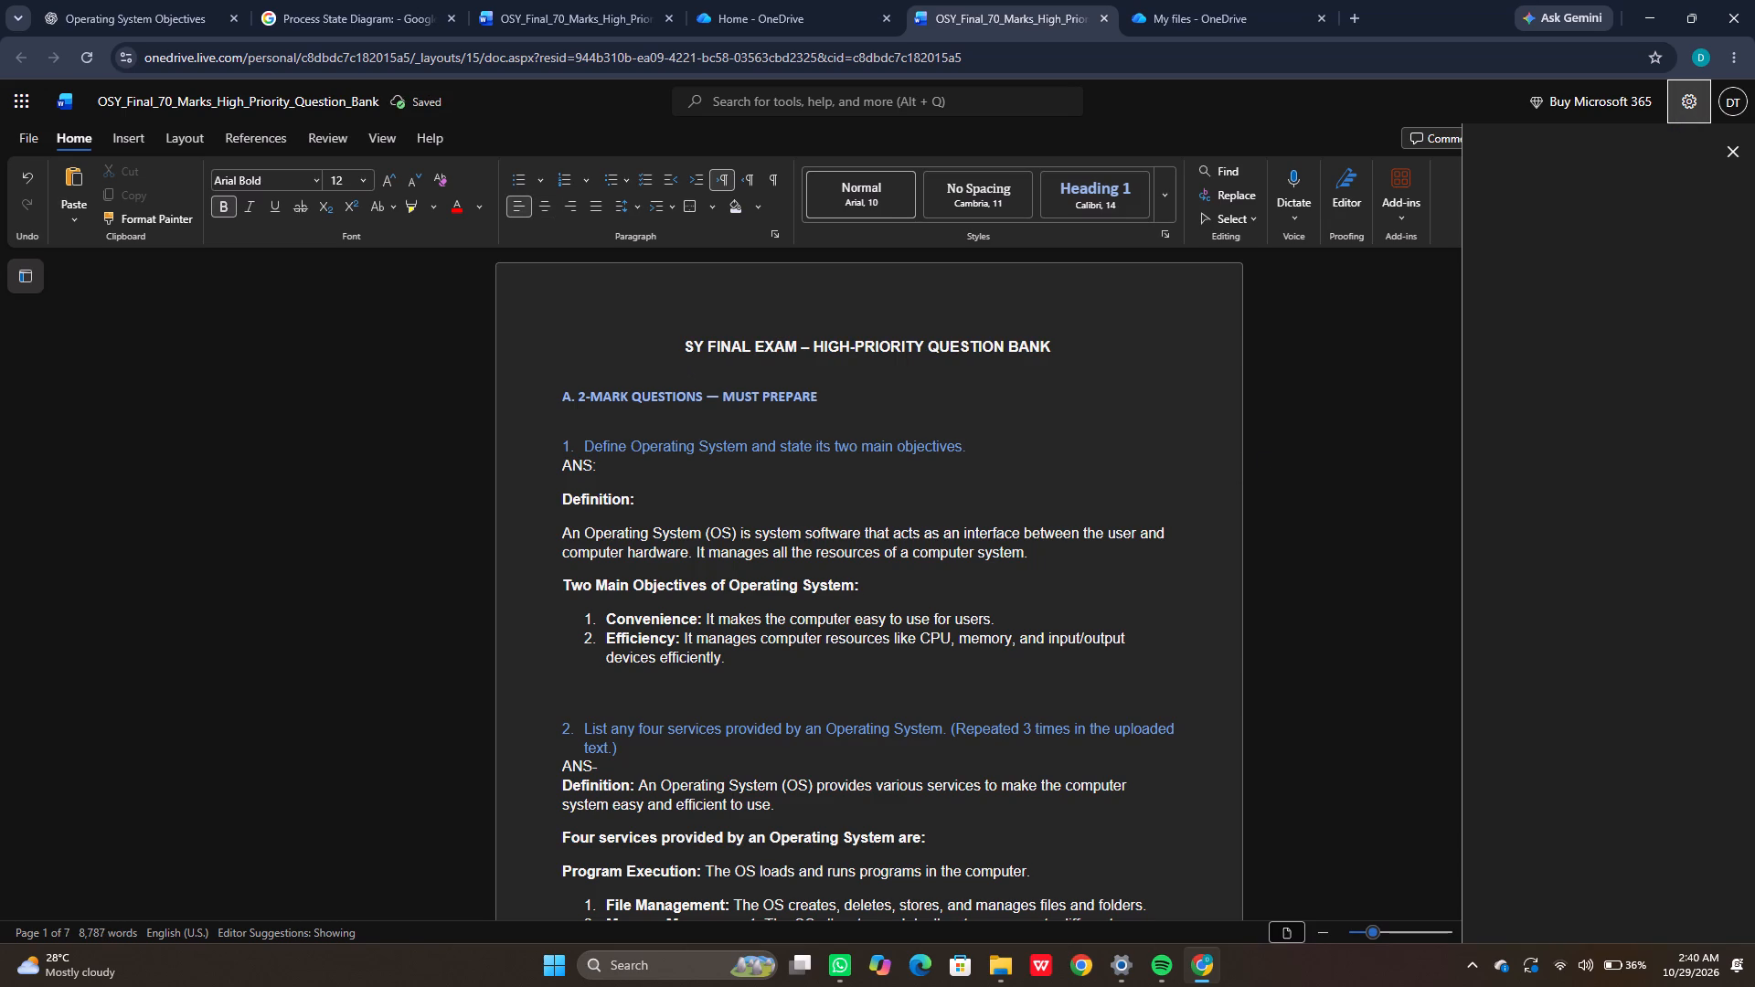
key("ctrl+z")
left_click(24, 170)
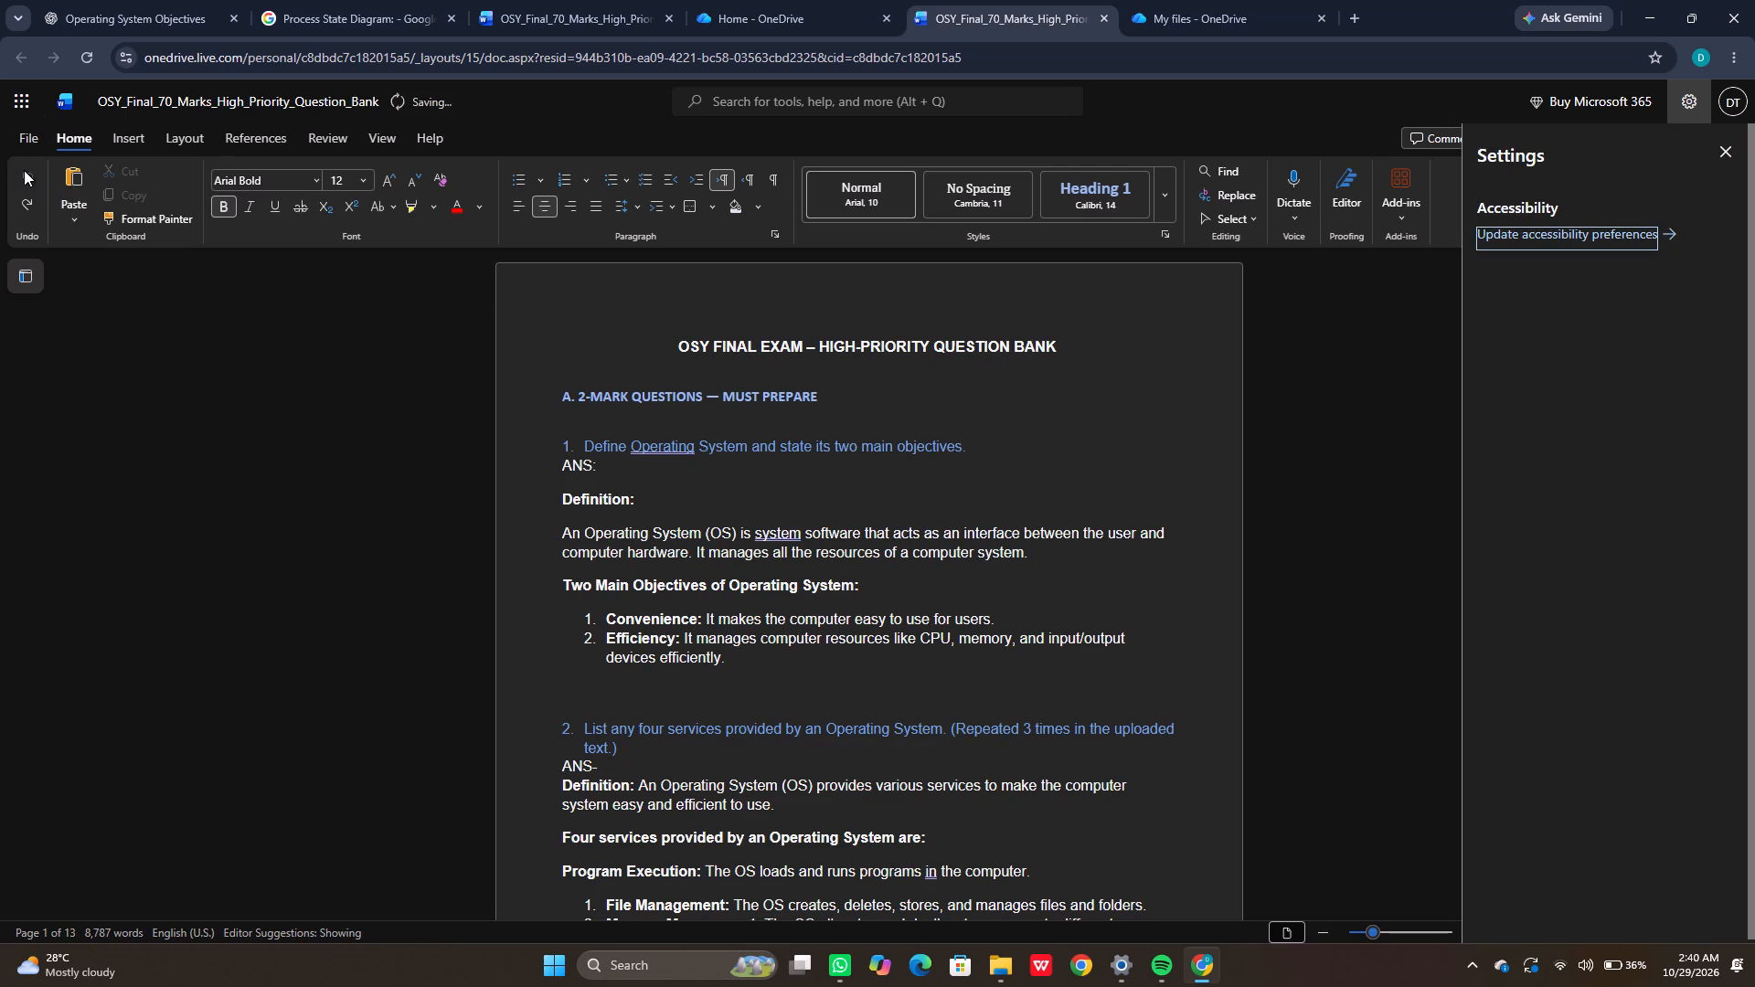
left_click(699, 406)
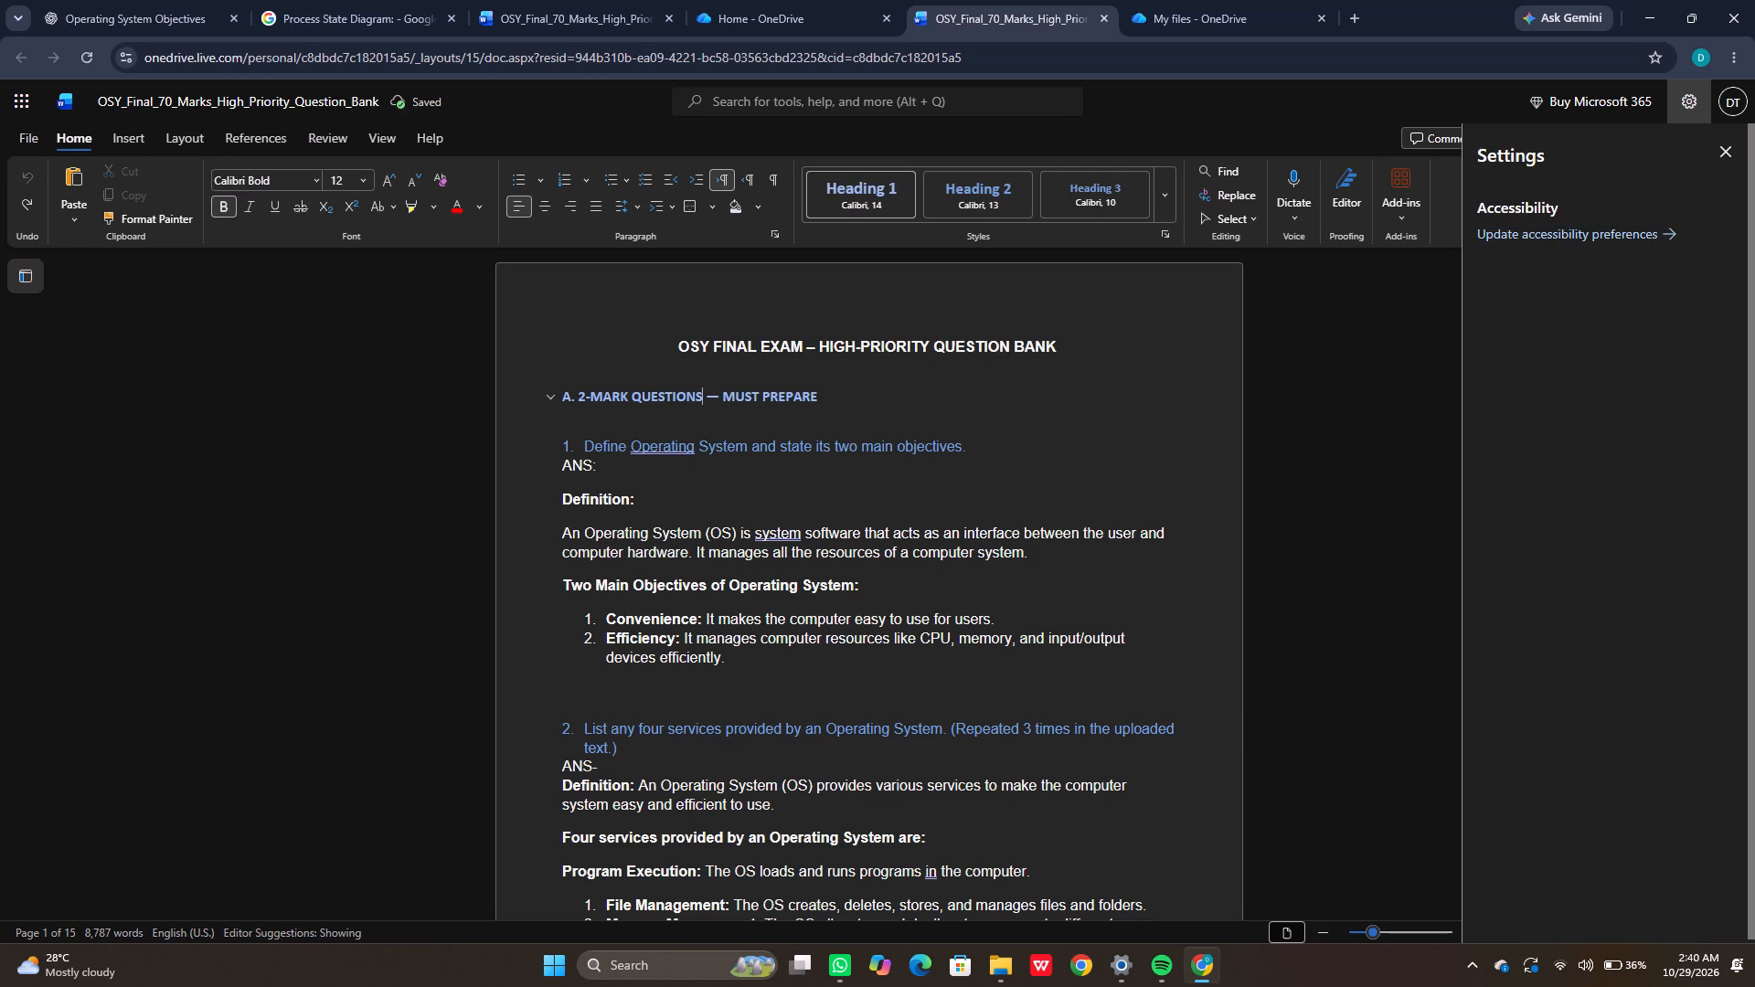
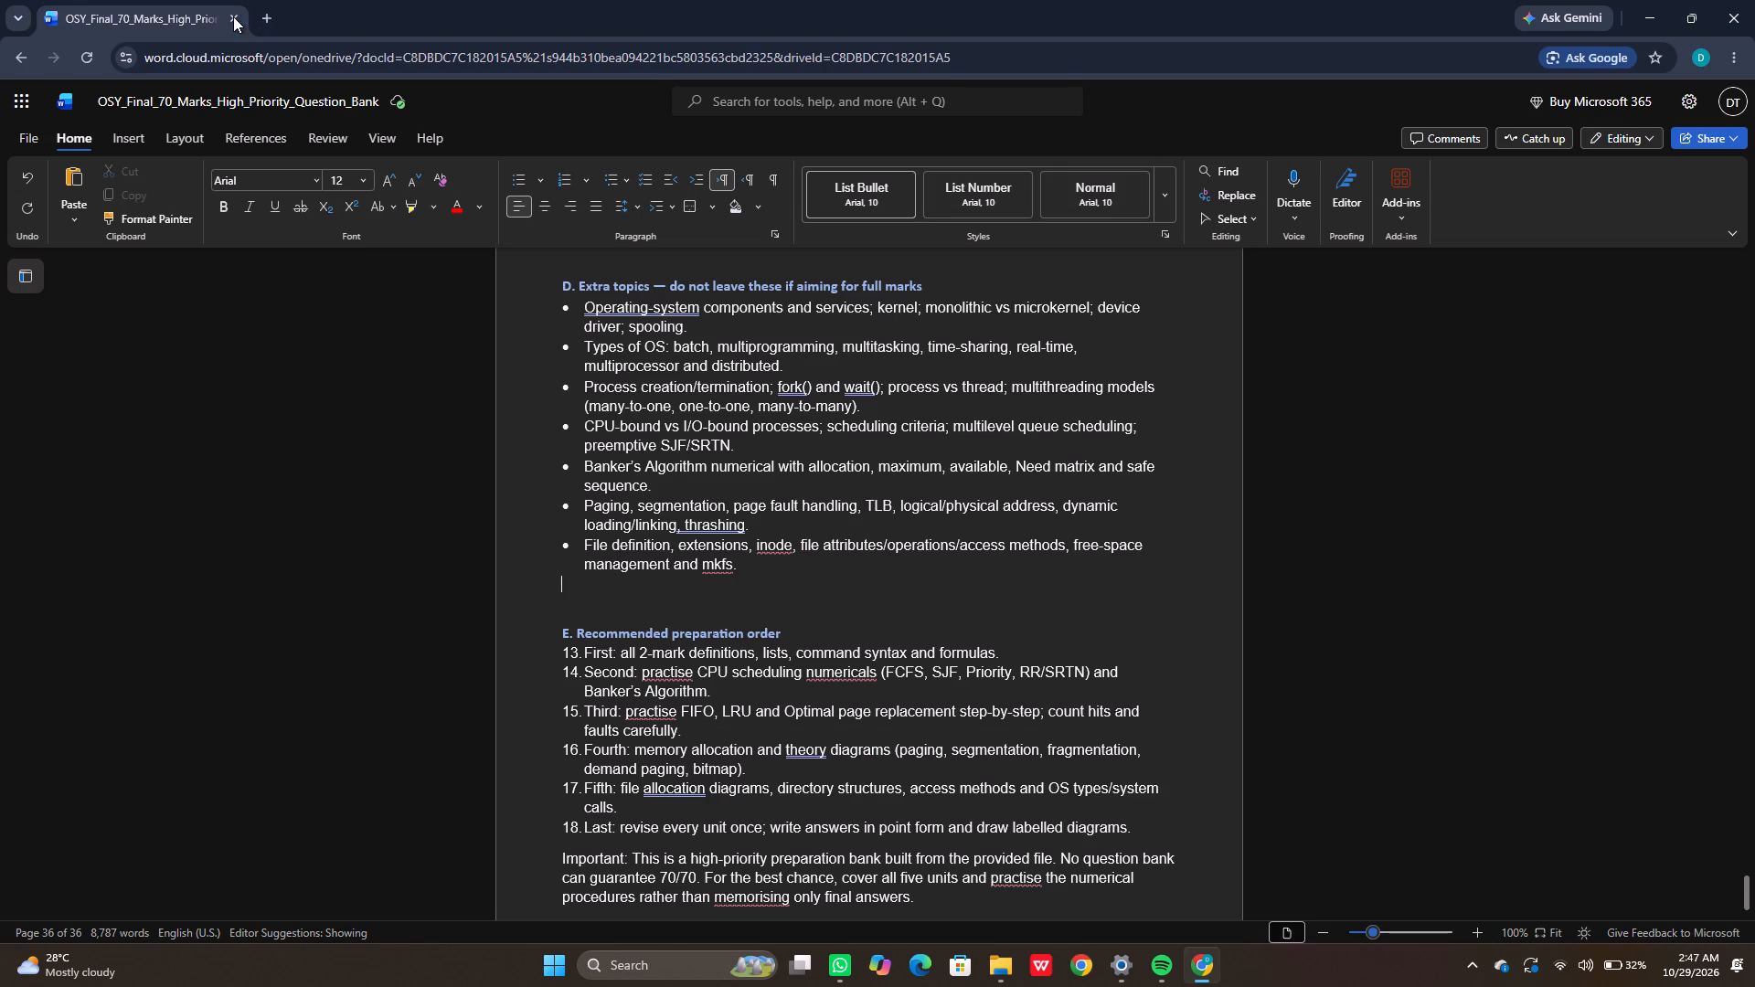
Export the question bank document from Word and download it as a PDF.
left_click(41, 143)
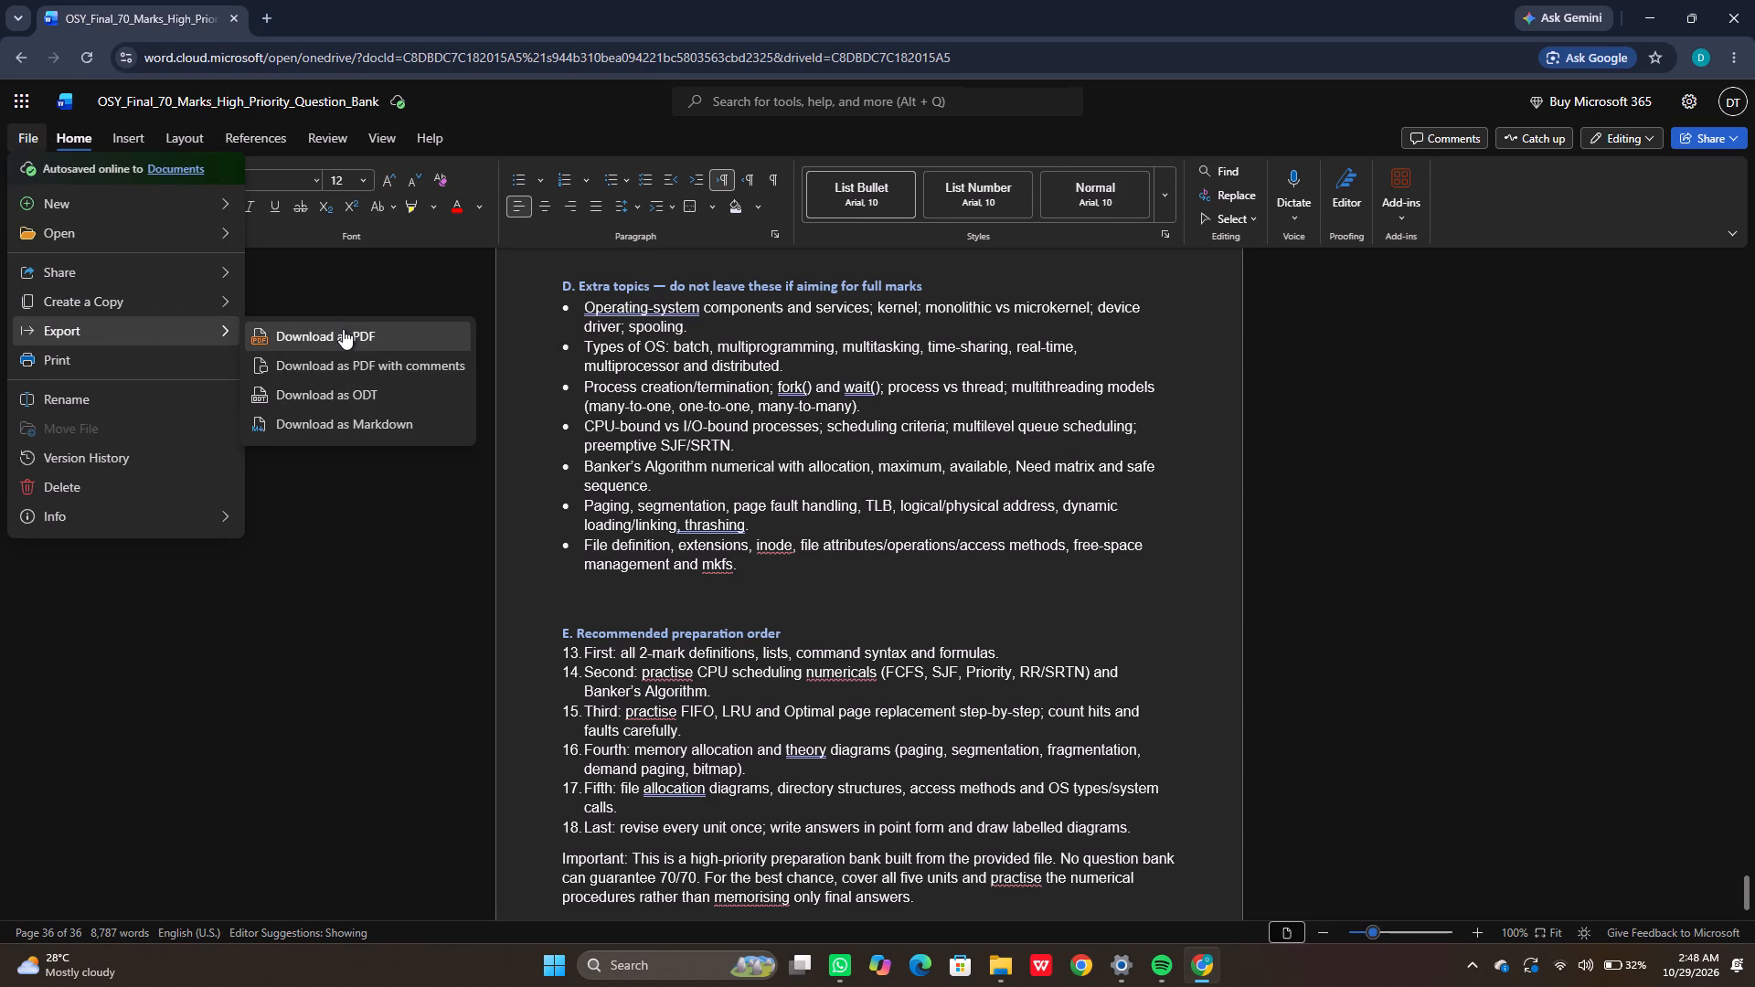
left_click(343, 329)
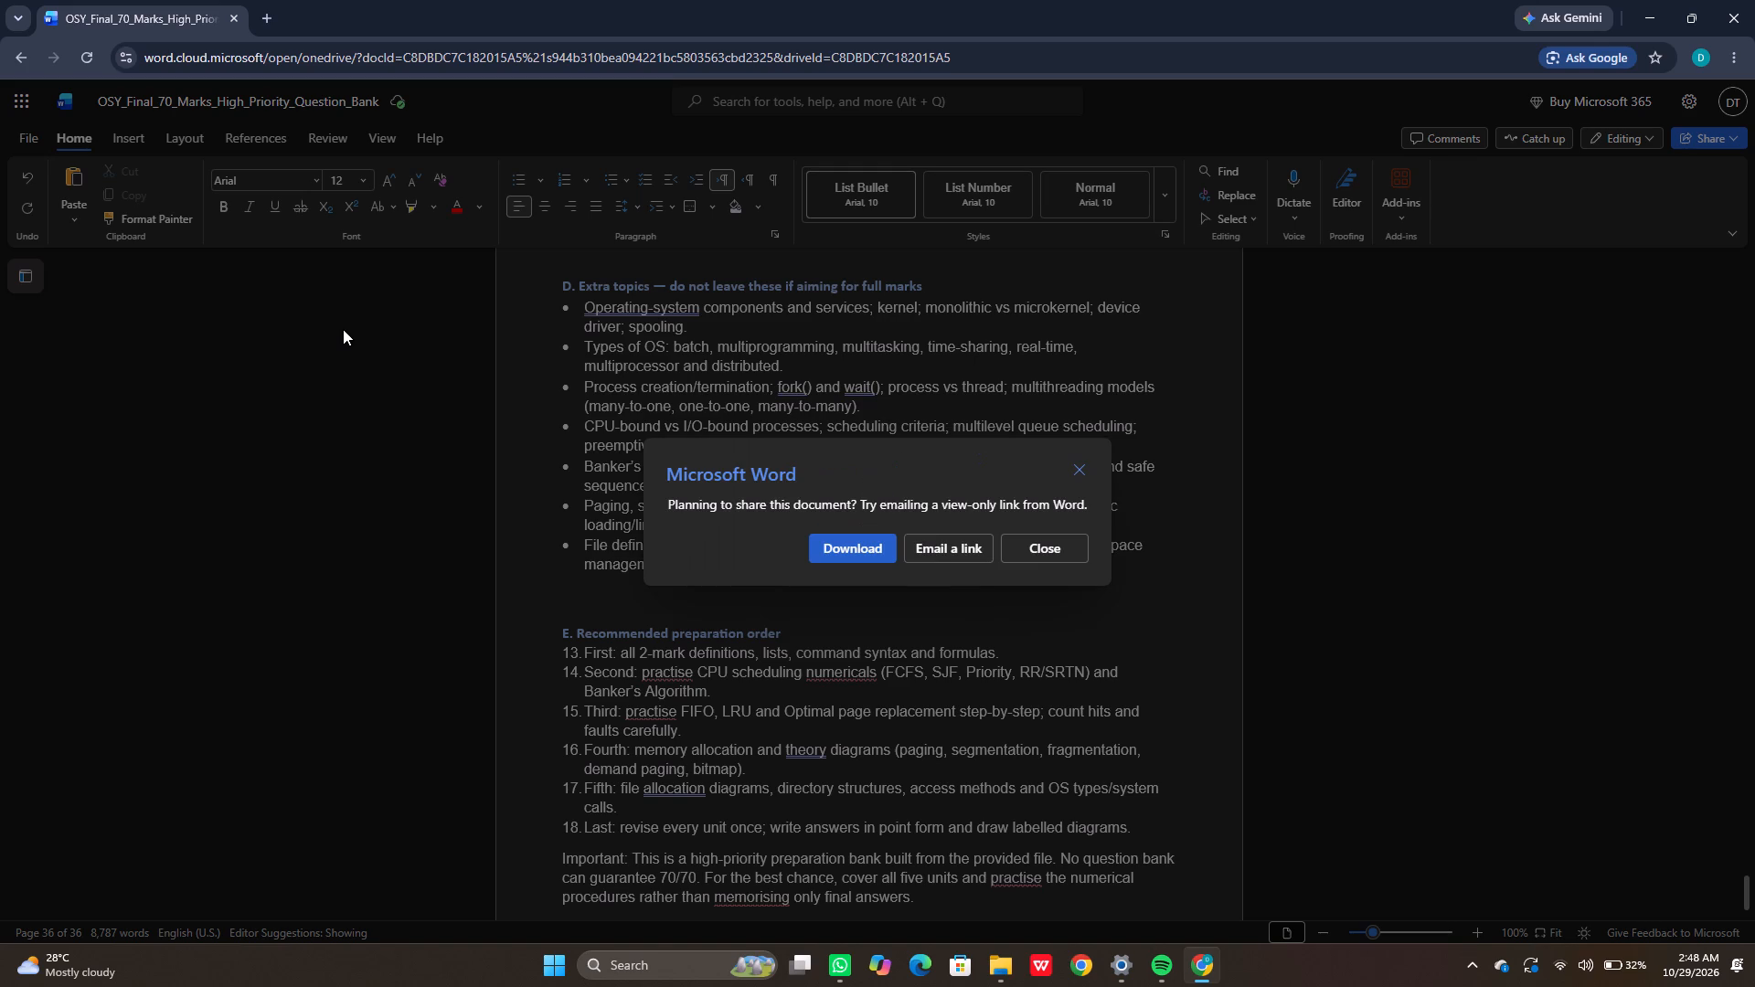
left_click(832, 536)
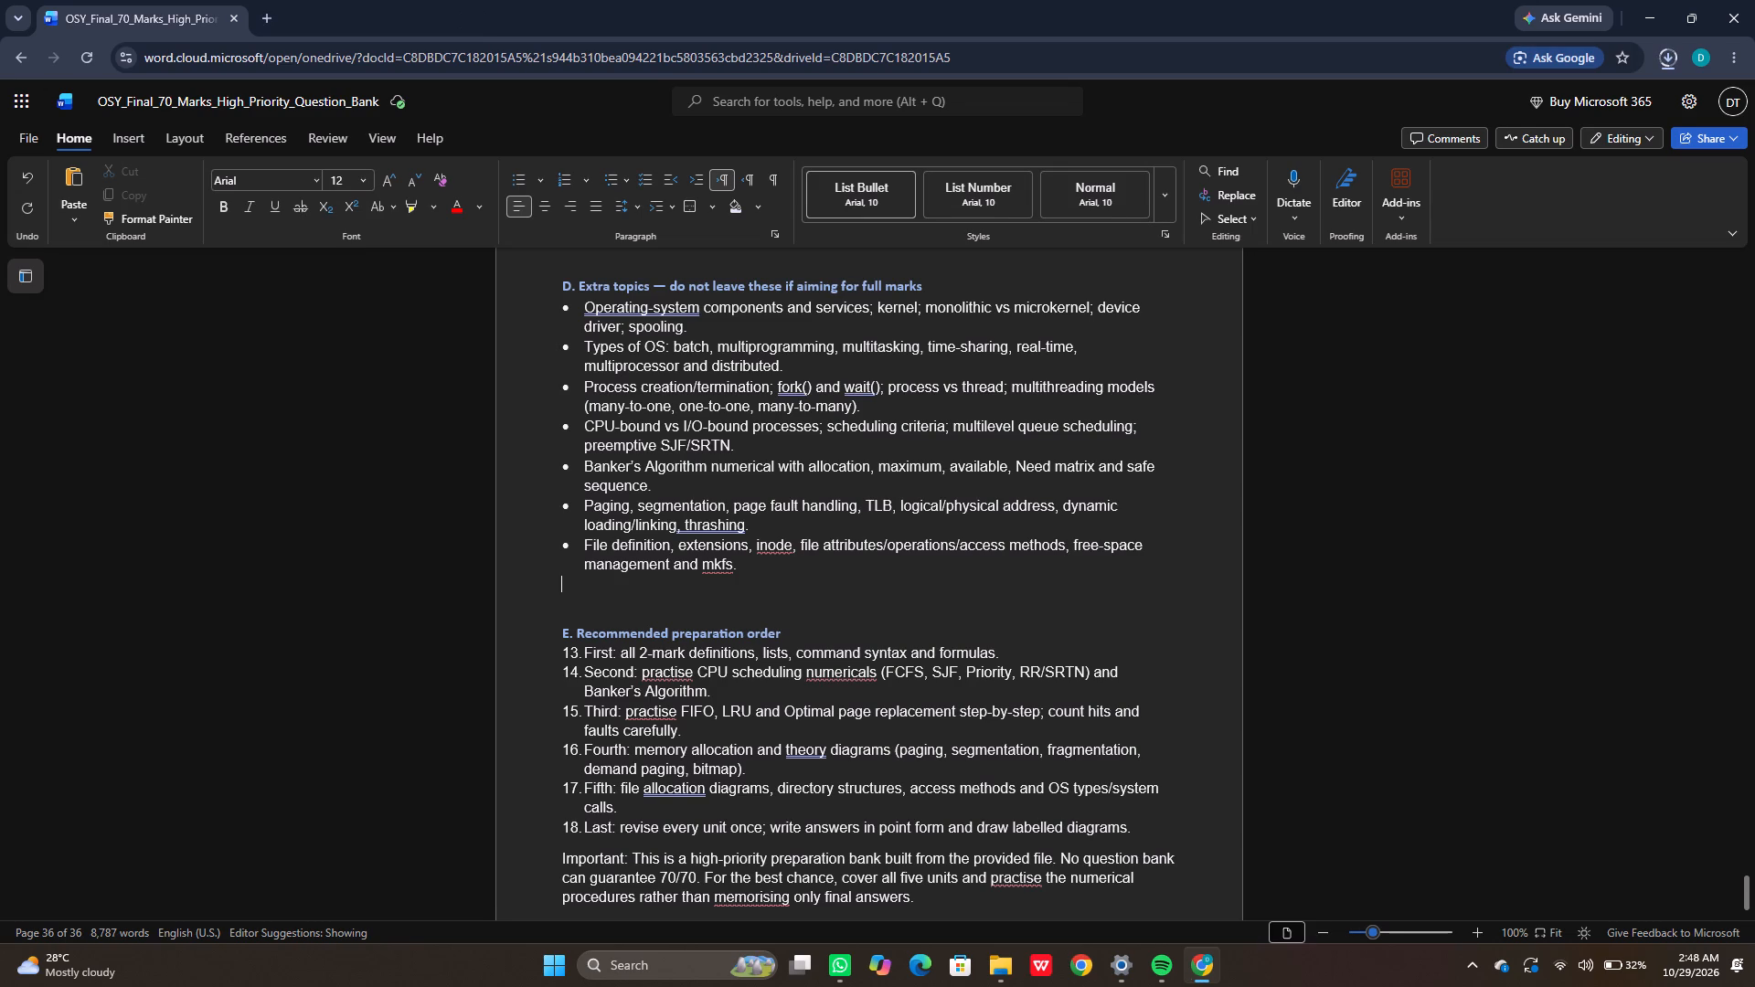
Open the downloaded question bank PDF and look through its pages to check the answers, tables and diagrams.
double_click(1524, 115)
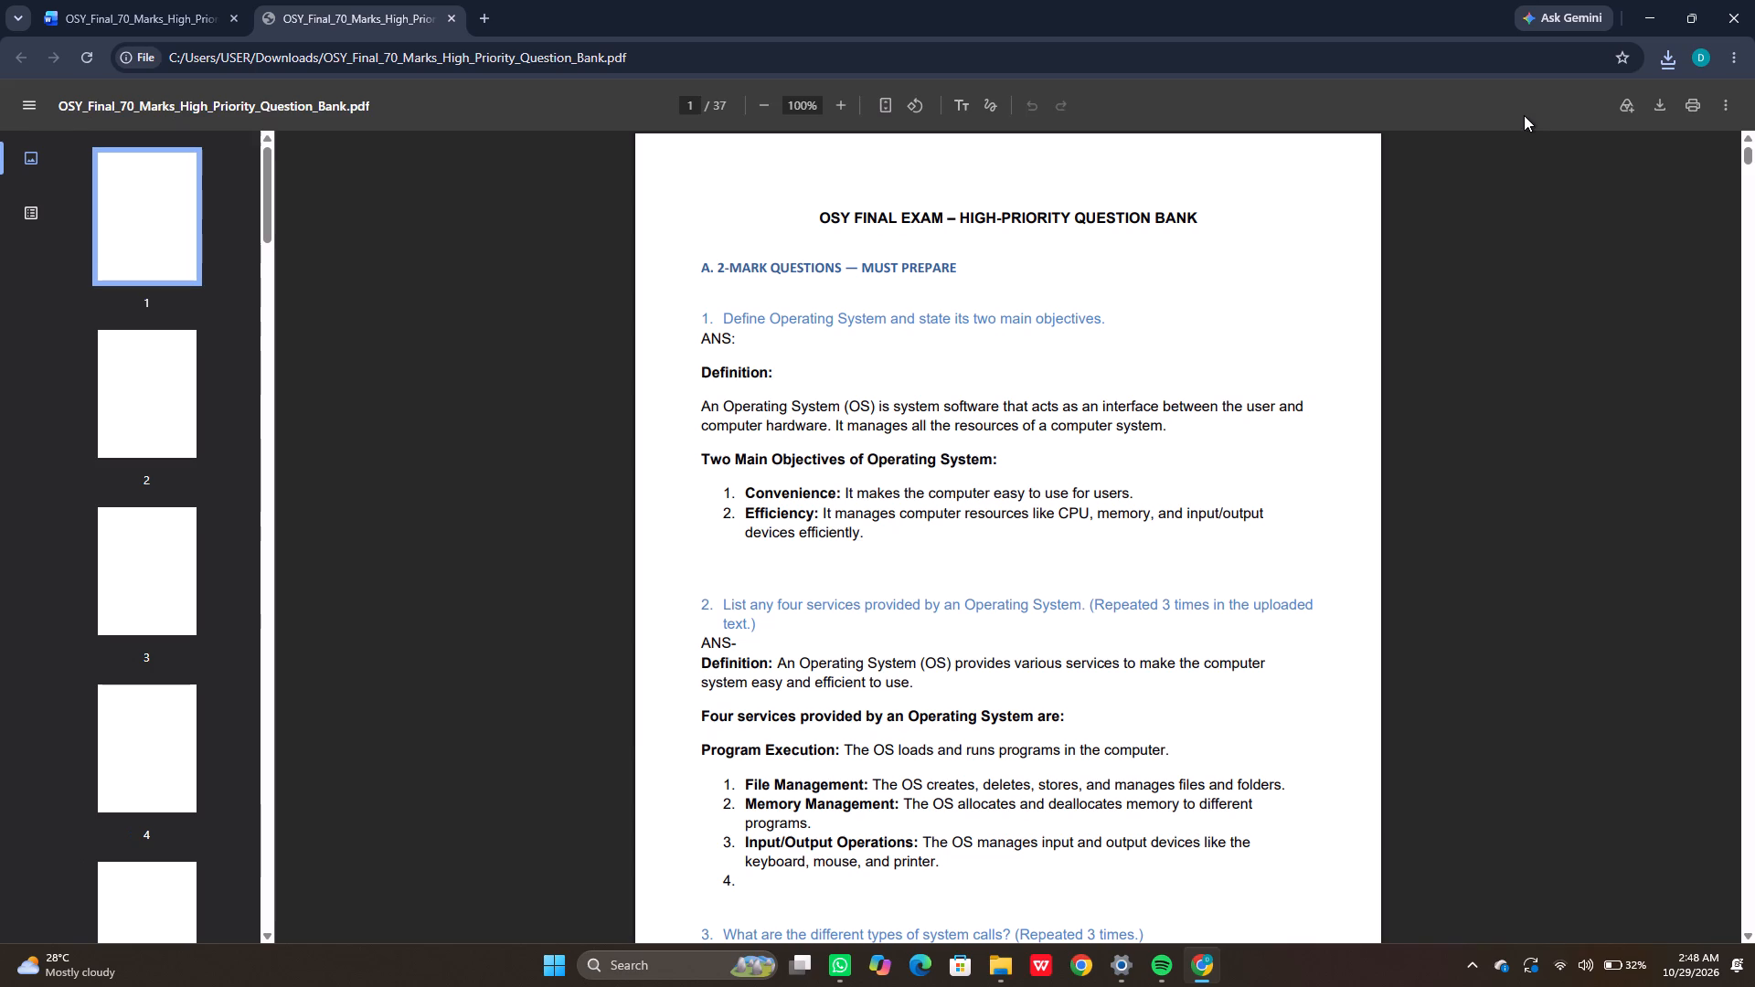
scroll(1266, 320, "down", 1)
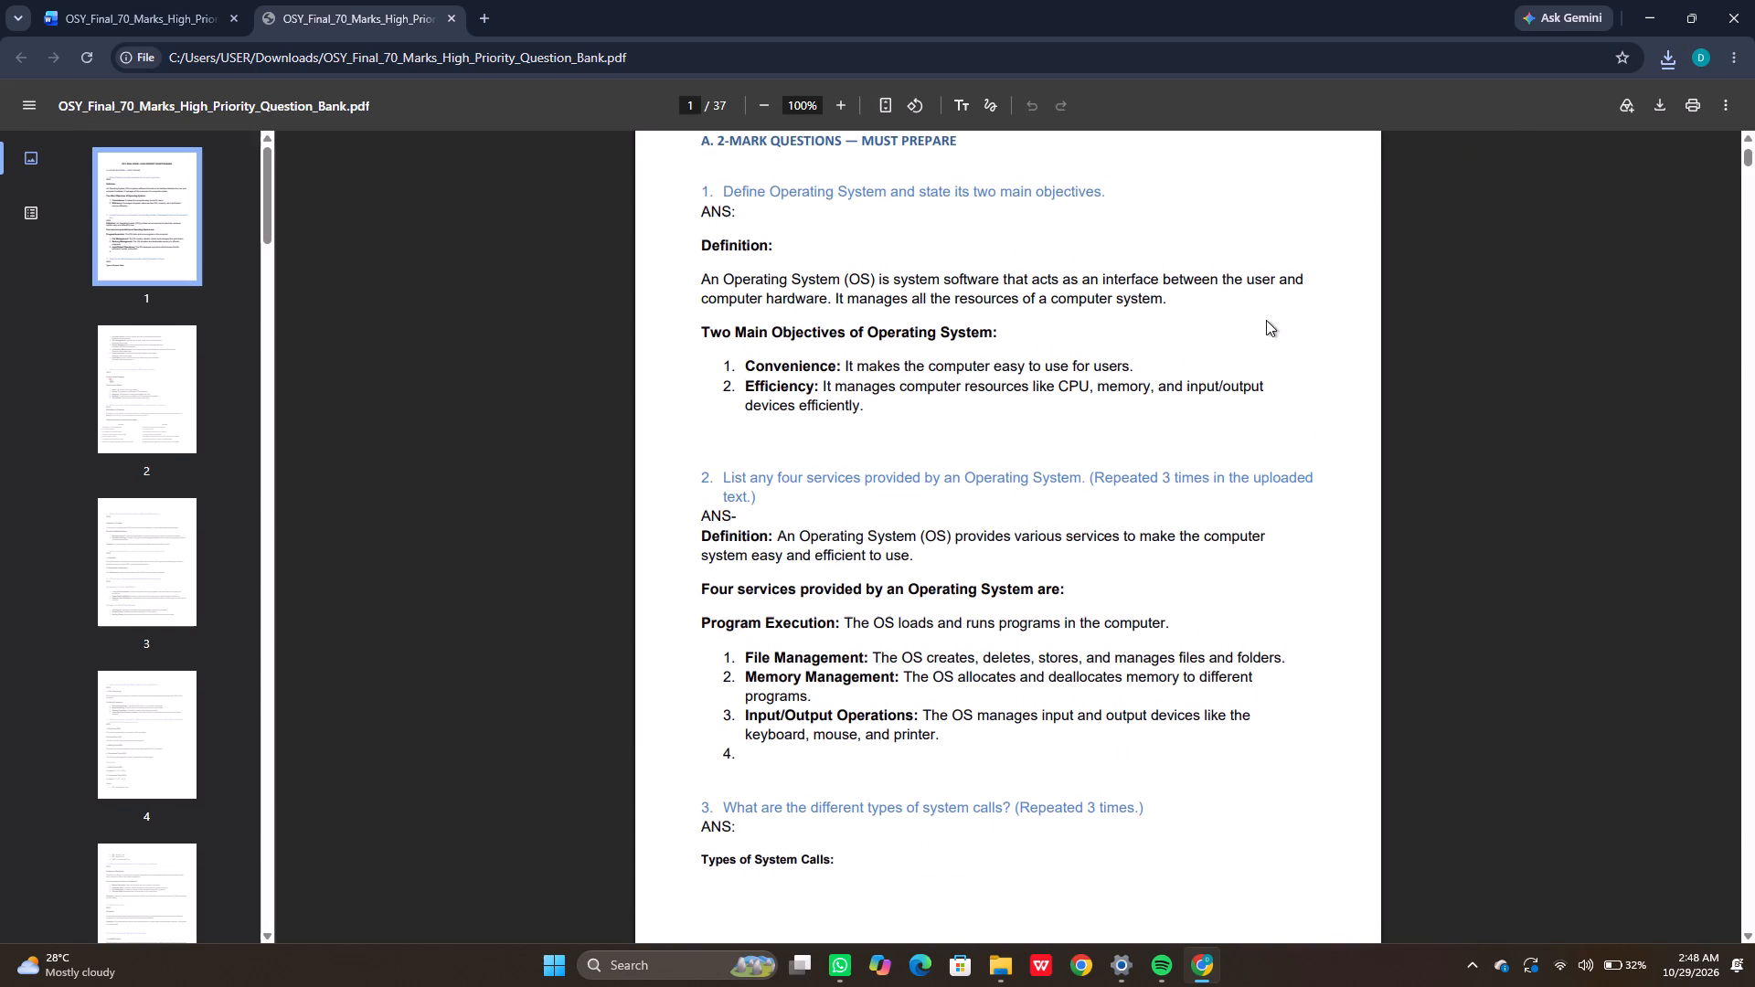
scroll(1266, 320, "down", 7)
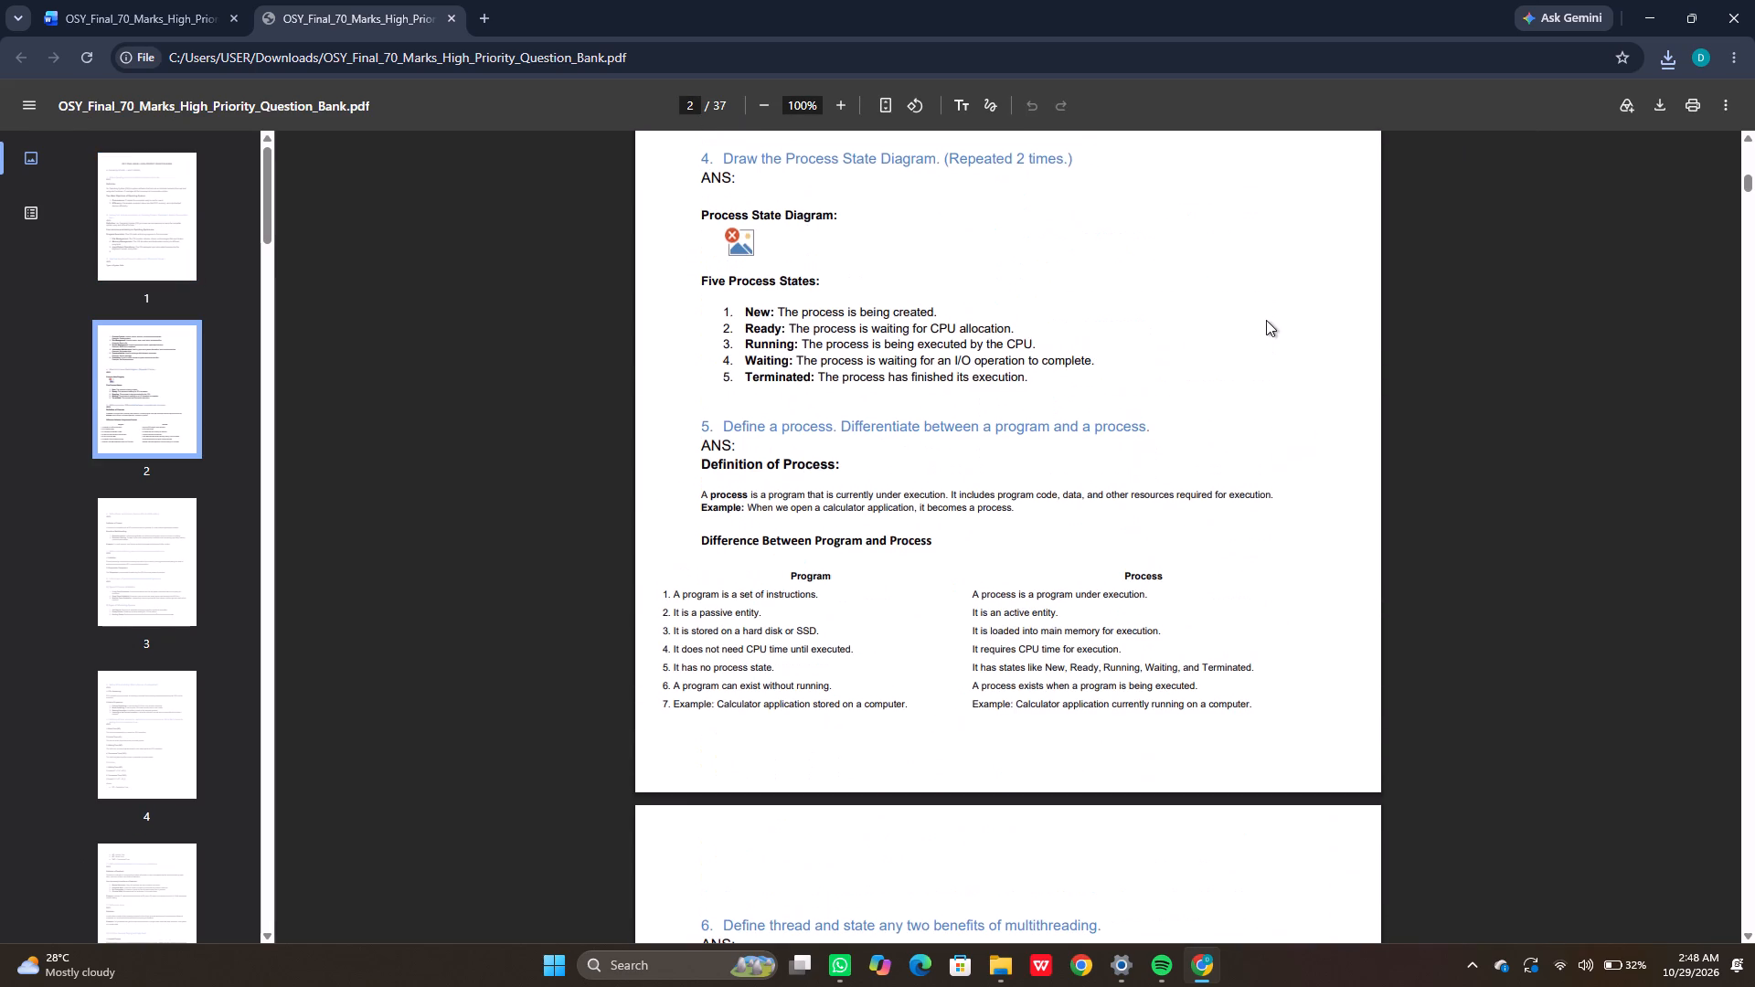
scroll(1266, 320, "down", 4)
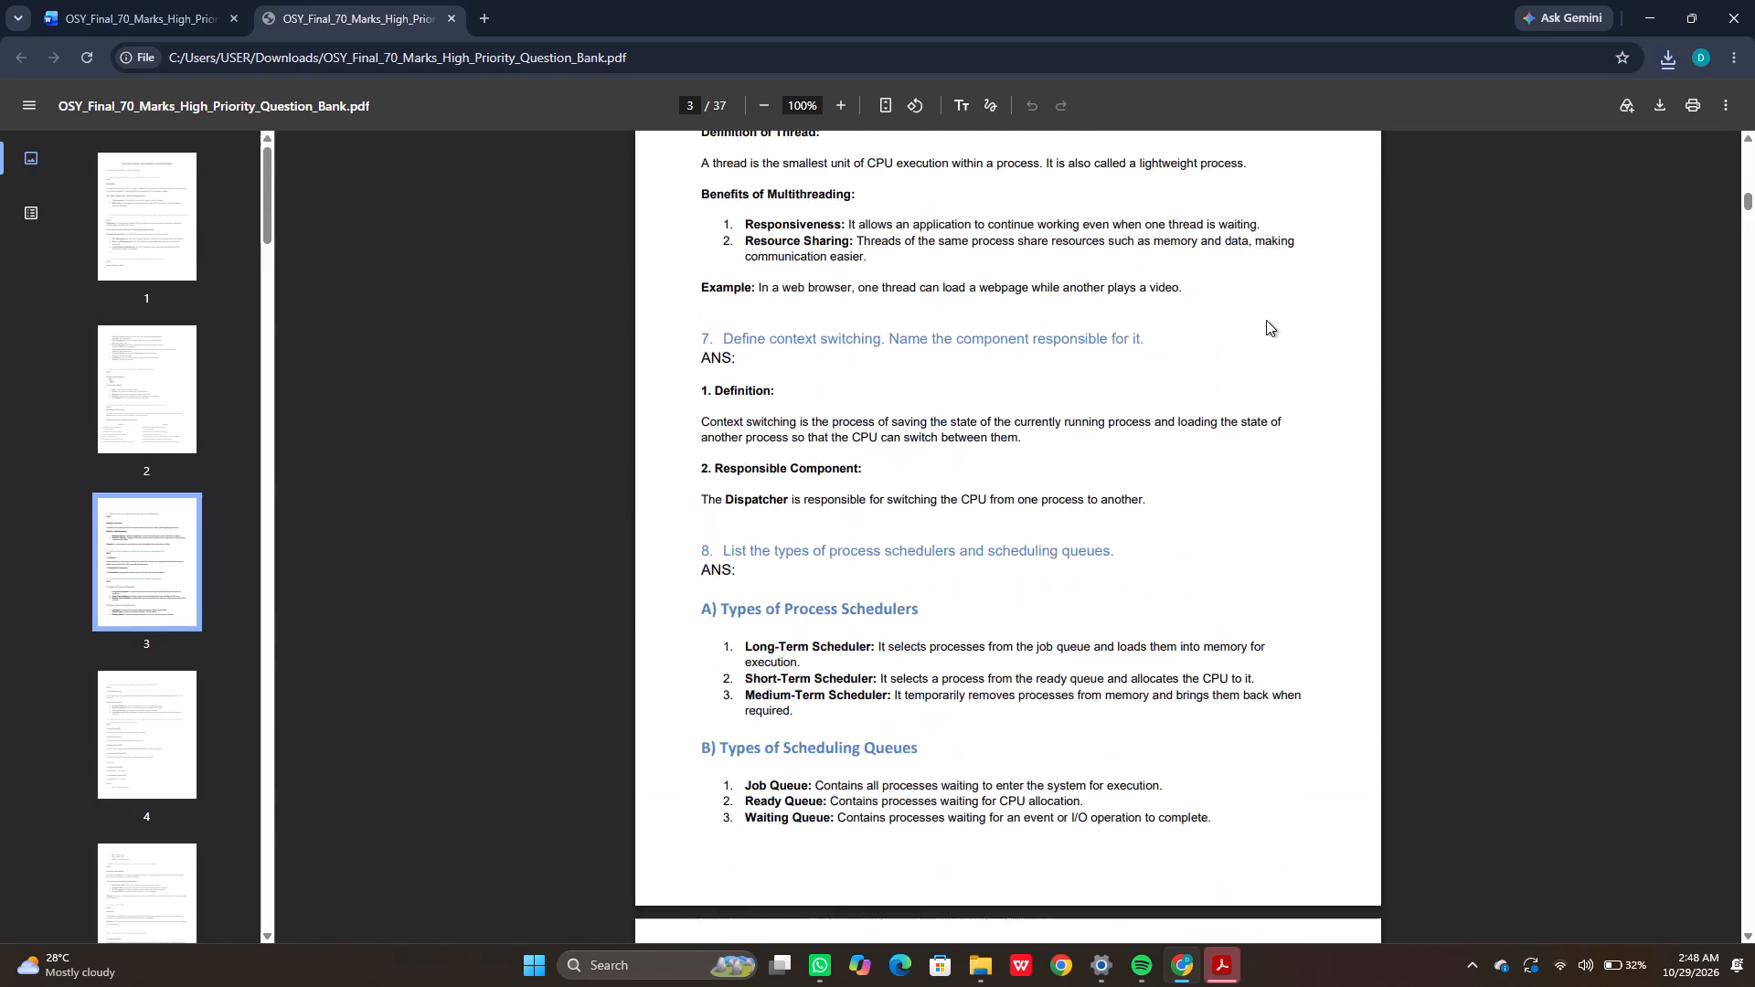
scroll(1266, 320, "down", 12)
scroll(1266, 320, "down", 11)
scroll(1266, 320, "down", 10)
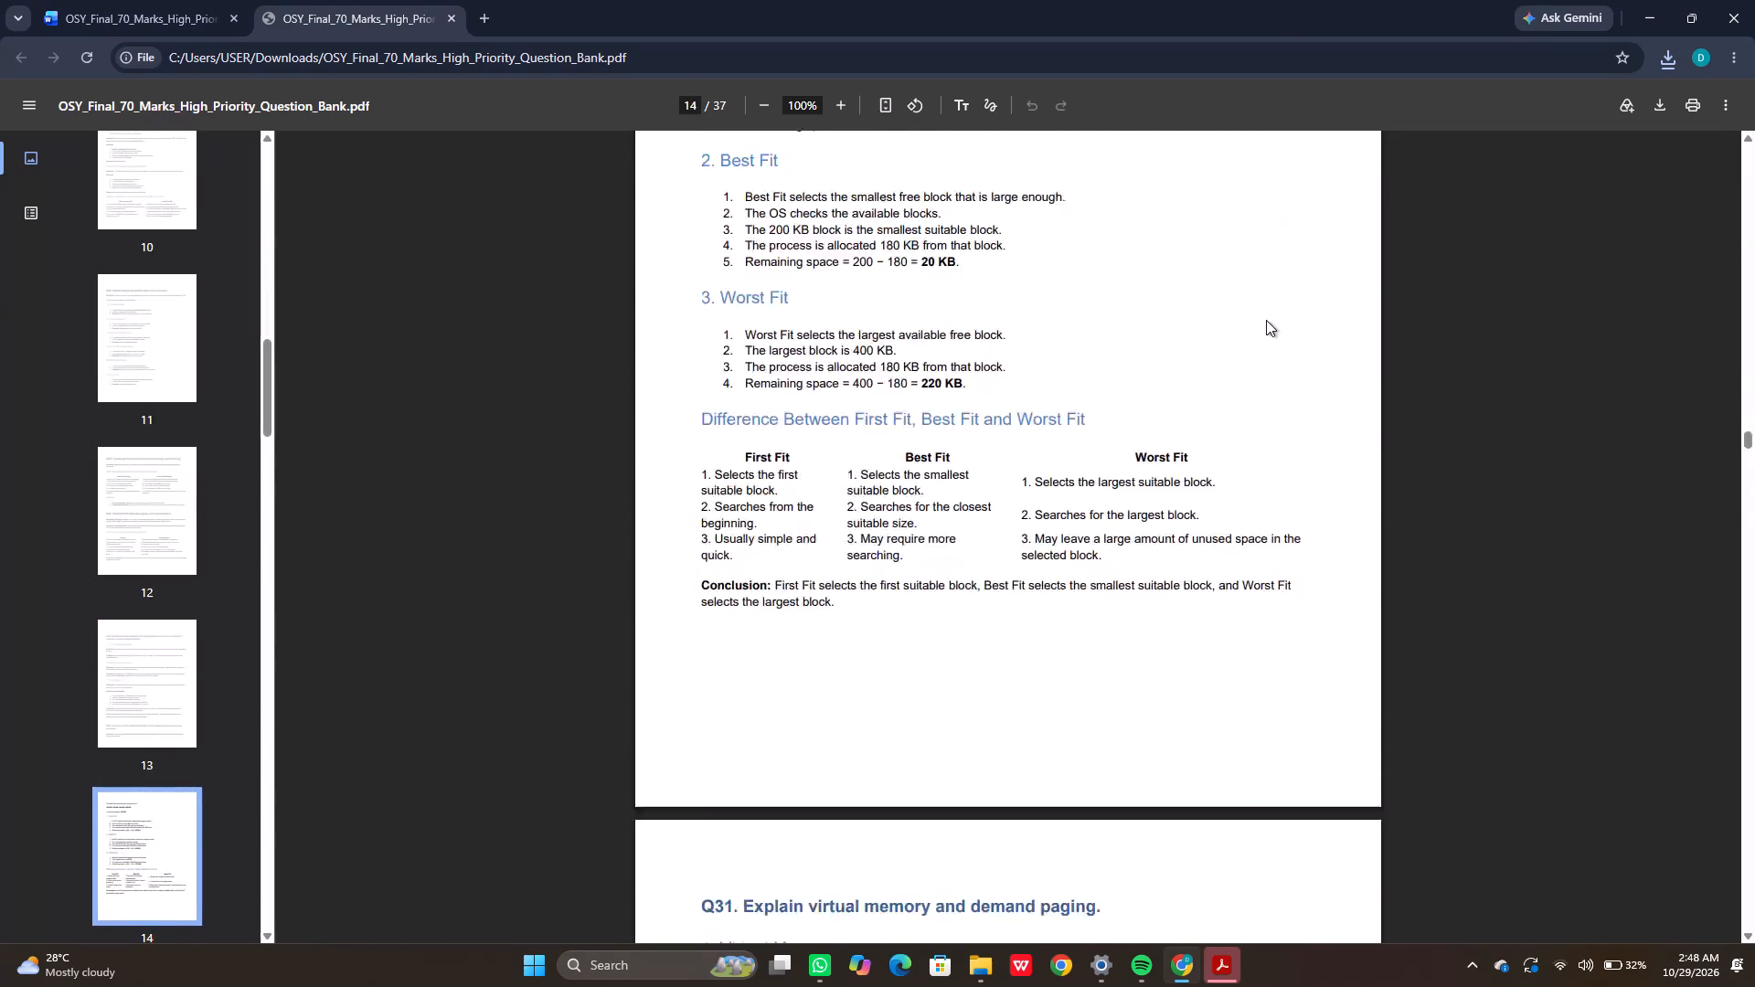
scroll(1266, 320, "down", 20)
scroll(1266, 320, "down", 10)
scroll(1266, 320, "up", 8)
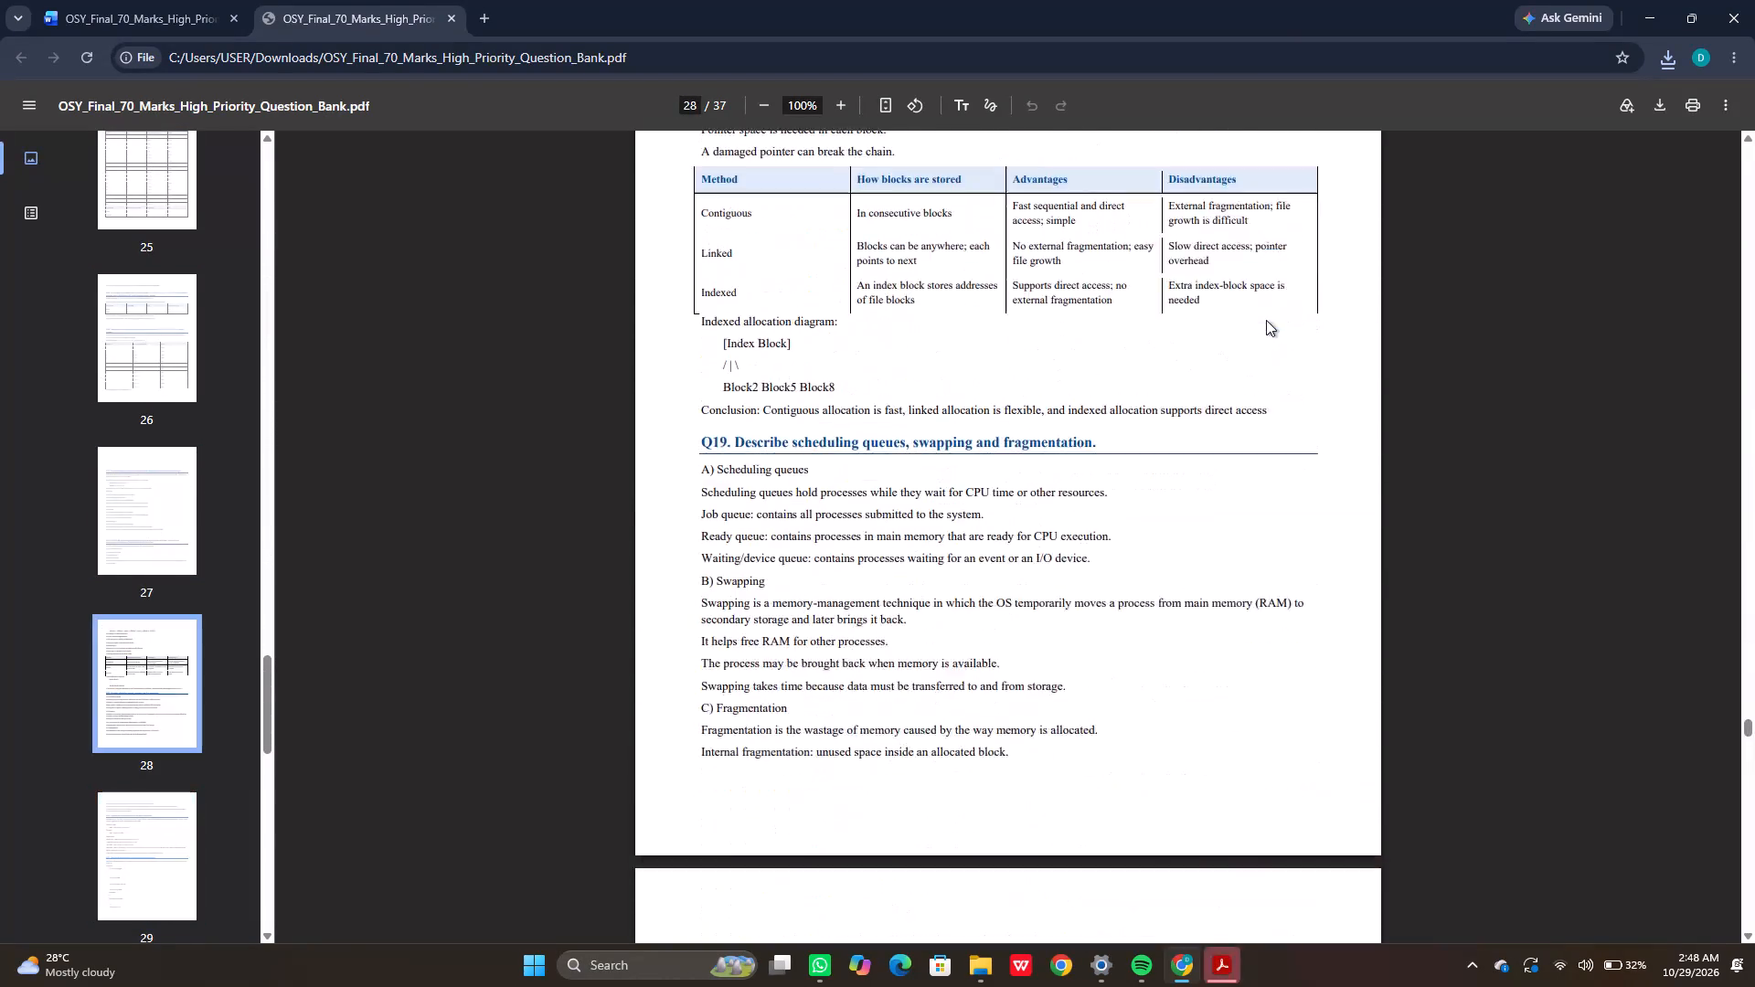
scroll(1266, 320, "up", 13)
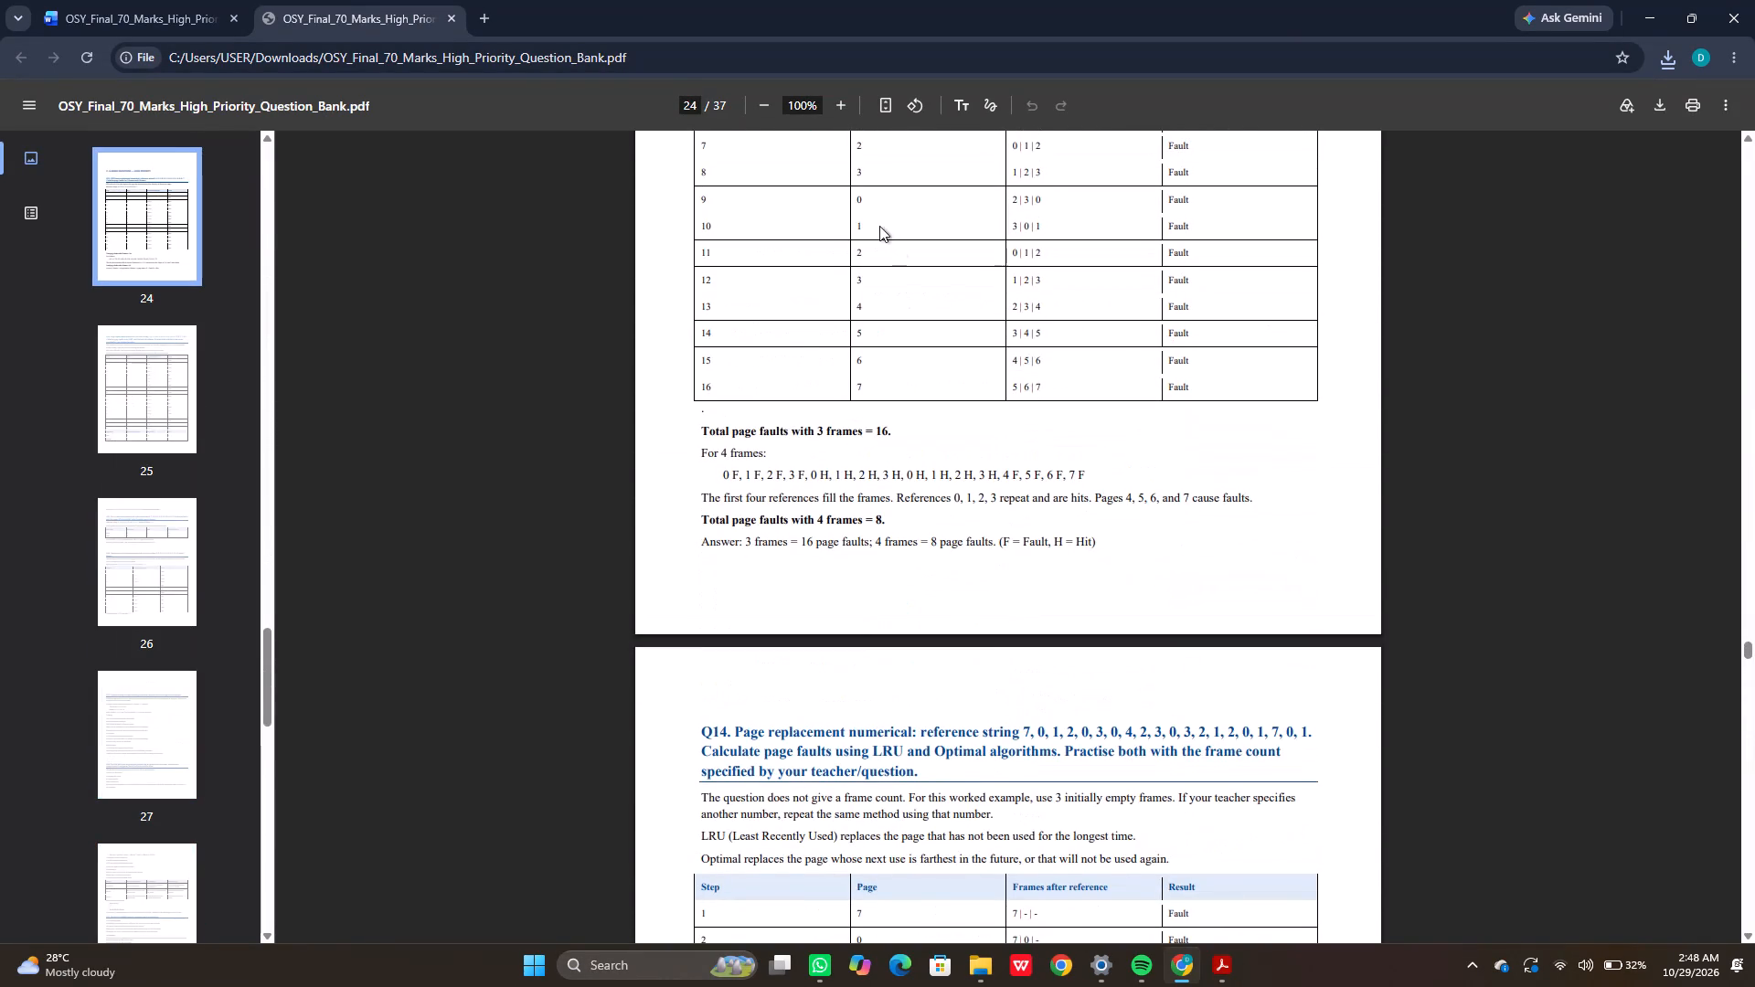
Show the downloaded OSY_Final_70_Marks_High_Priority_Question_Bank PDF in the Downloads folder and copy the file.
left_click(1716, 116)
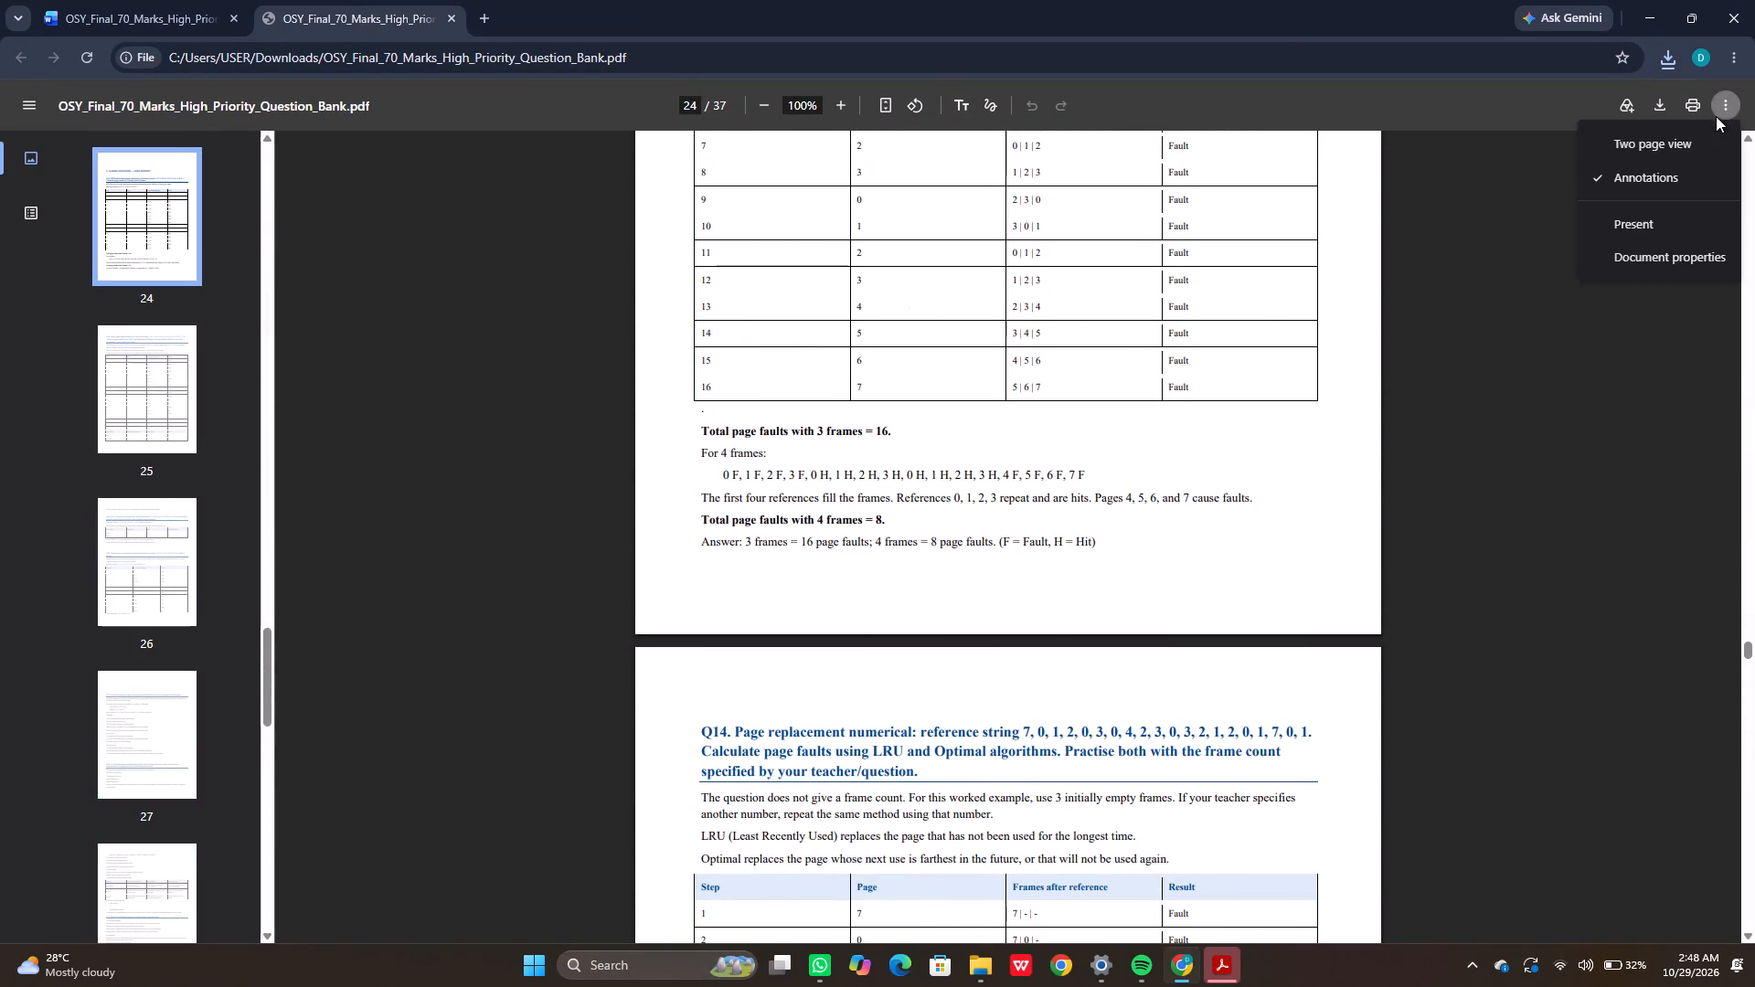
left_click(1665, 56)
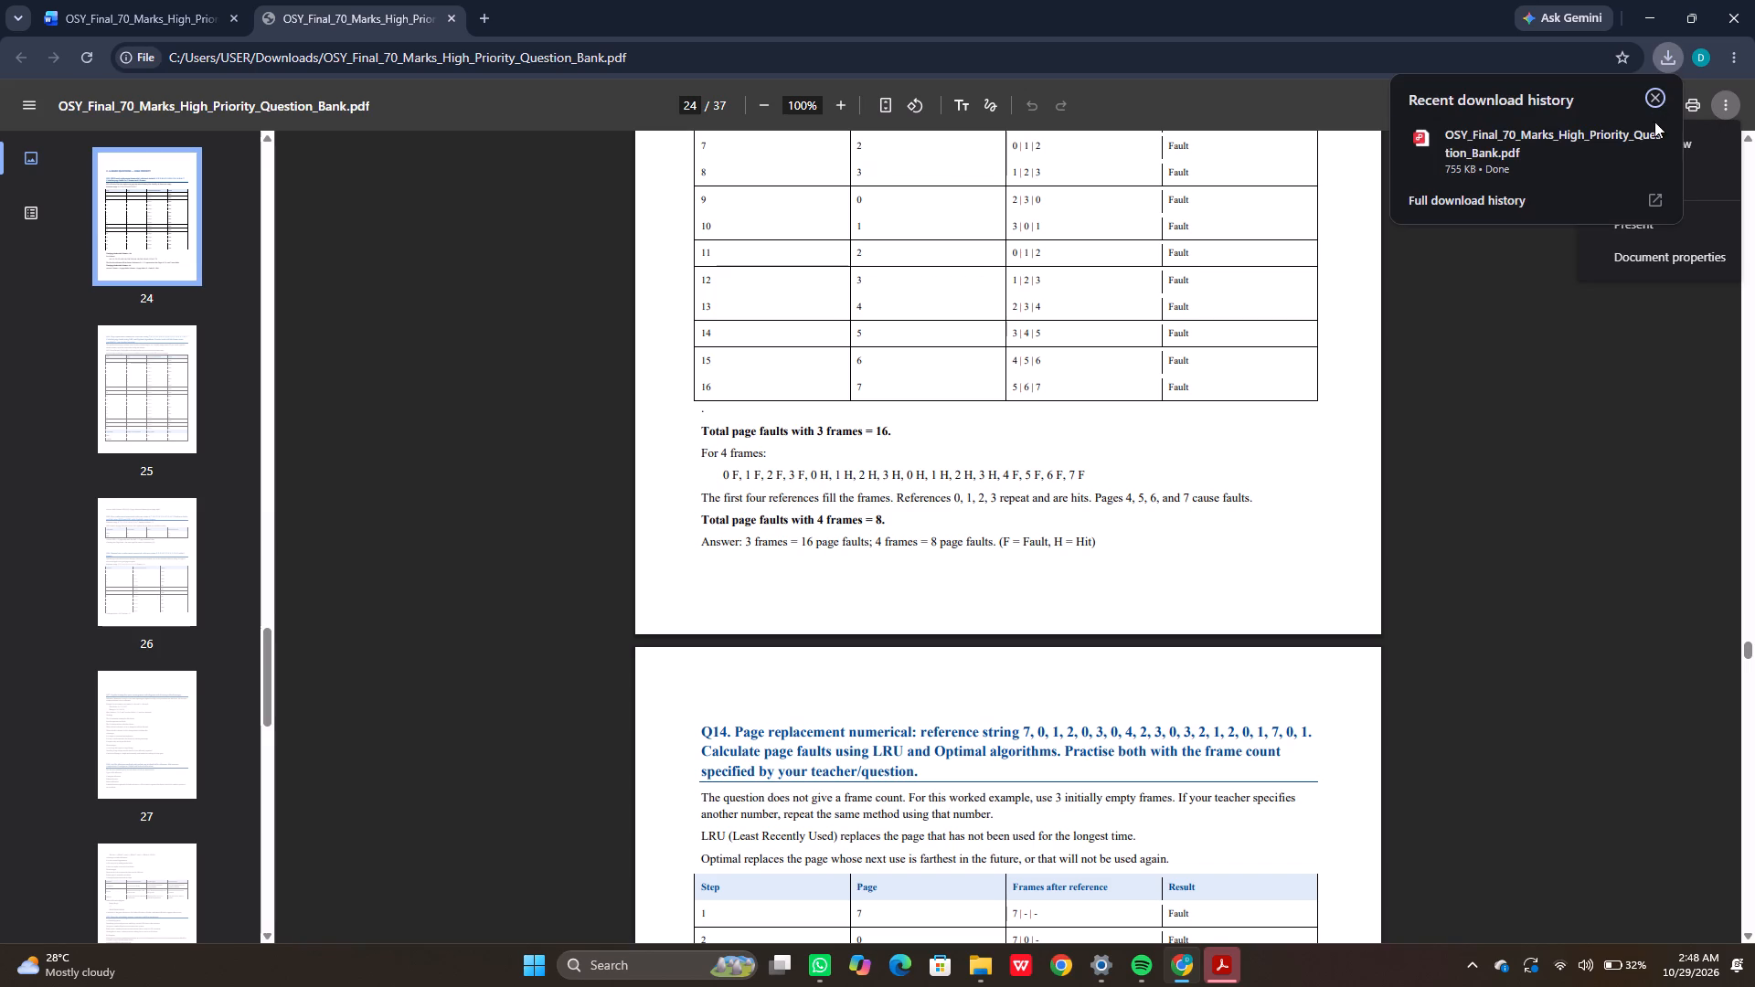
left_click(1652, 139)
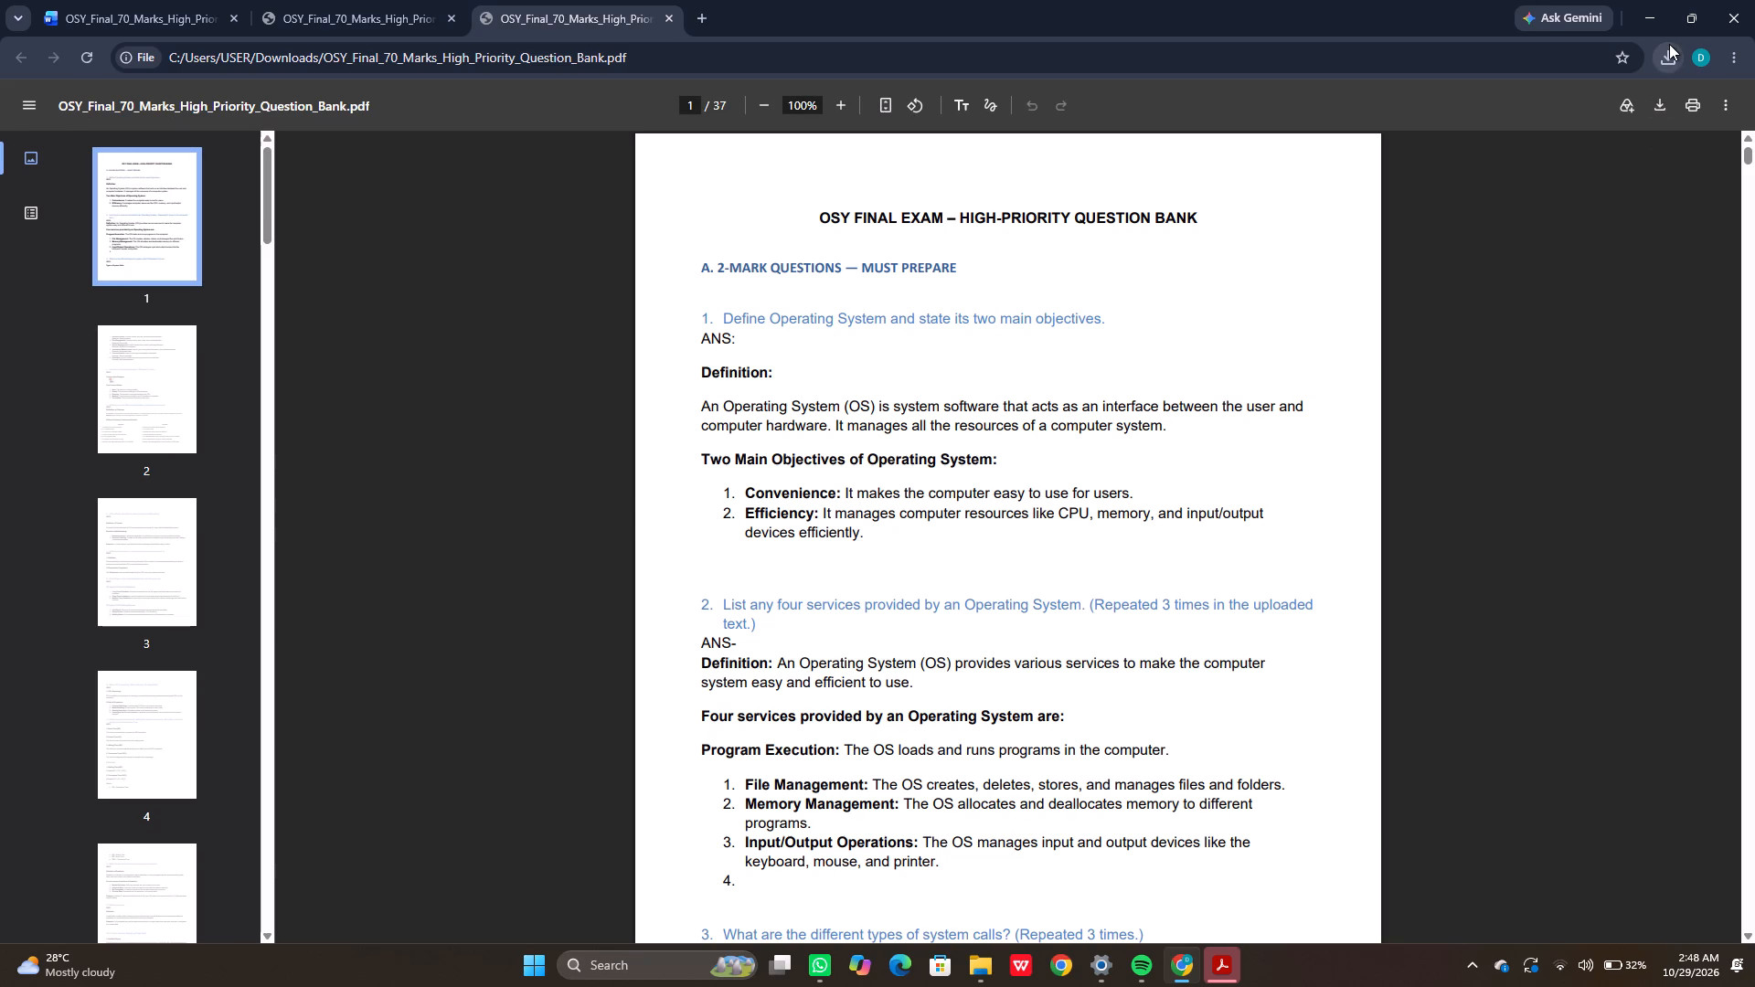
left_click(1669, 44)
left_click(1621, 136)
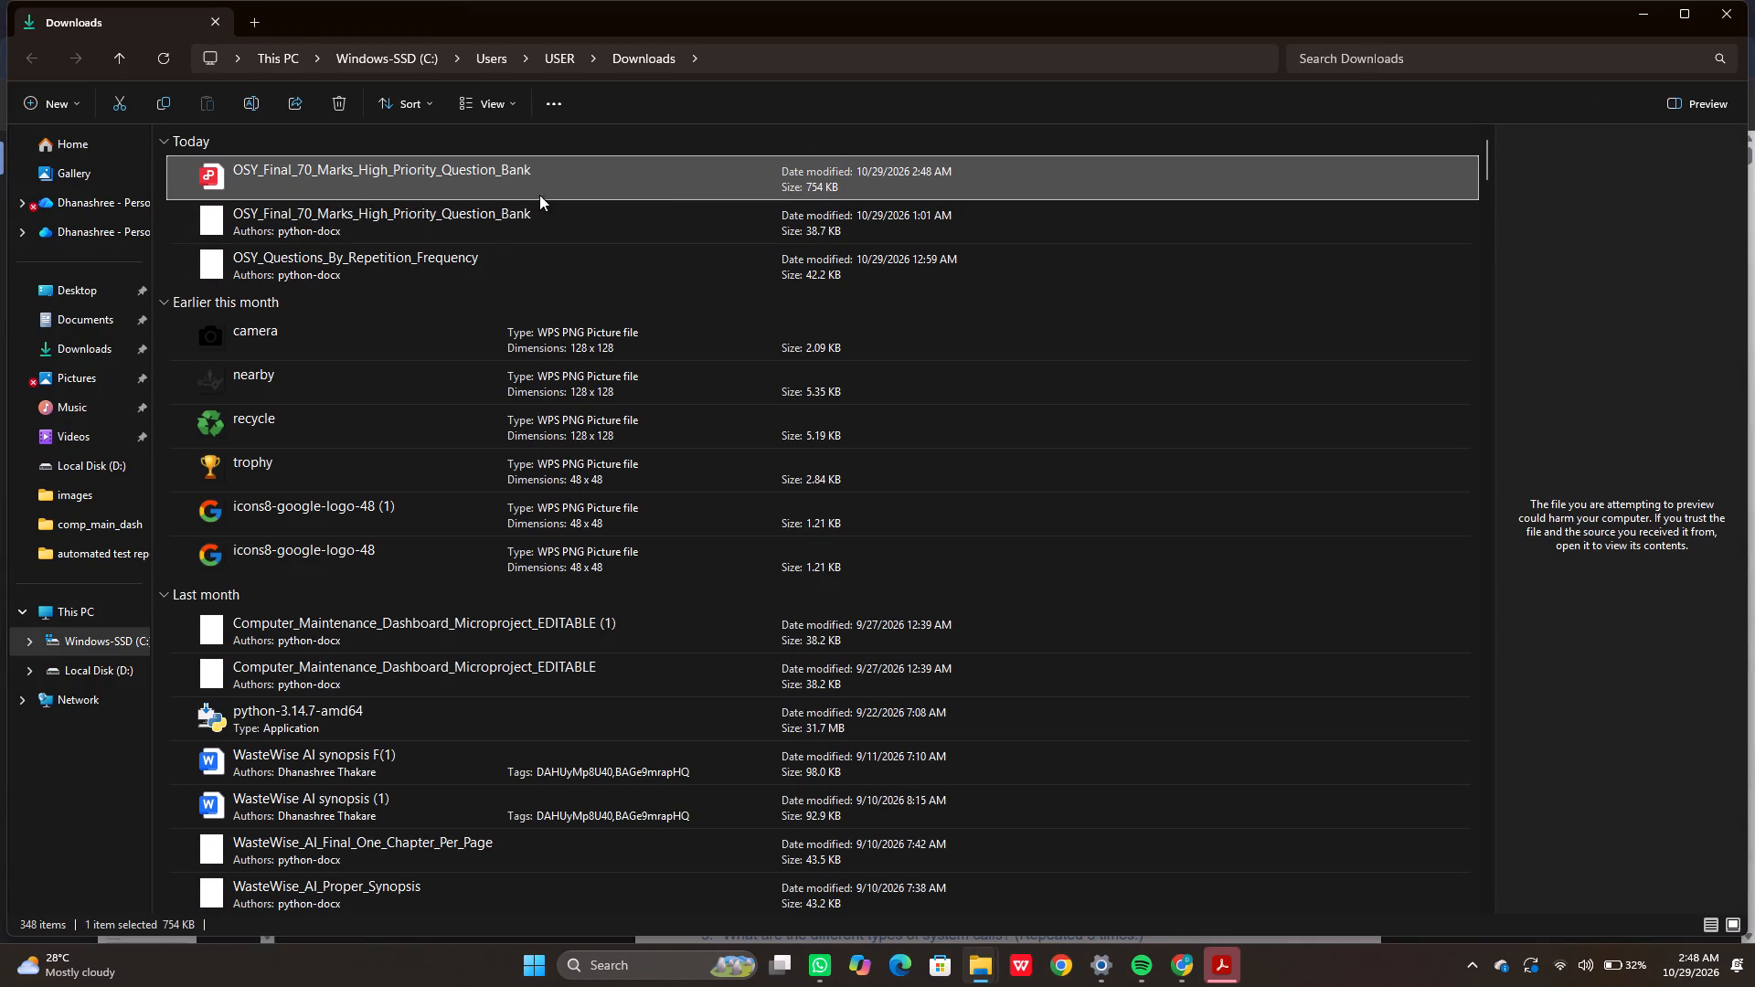
left_click(161, 104)
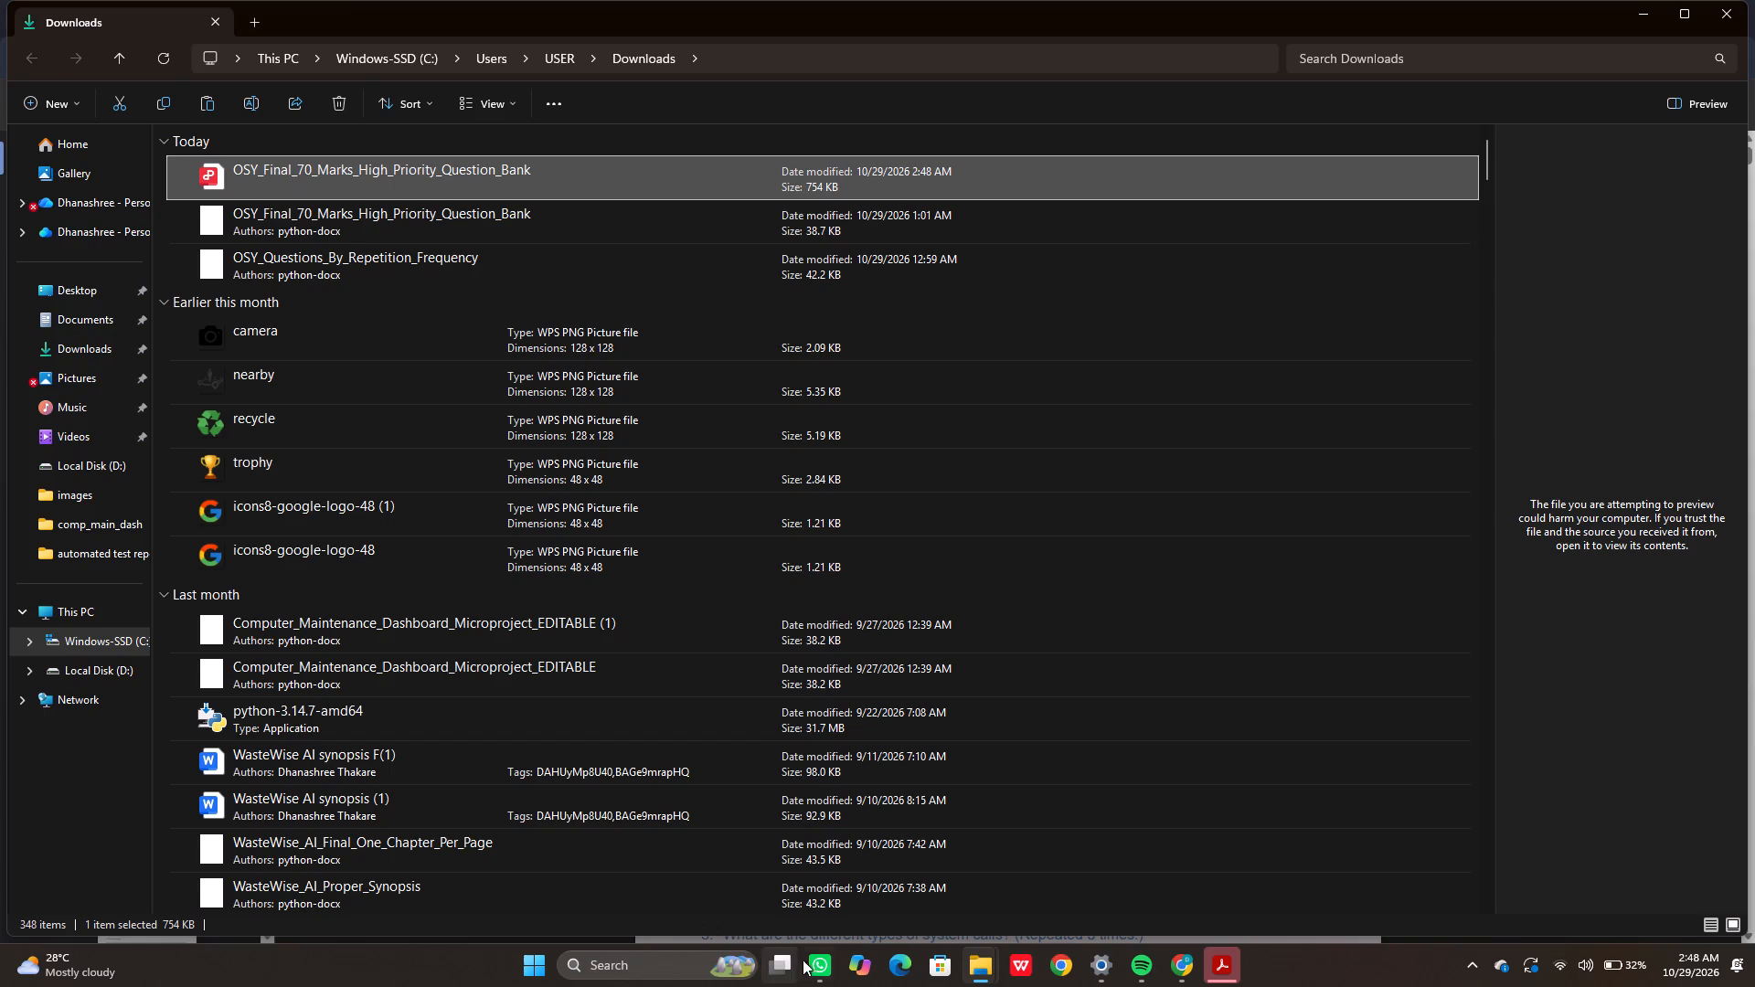
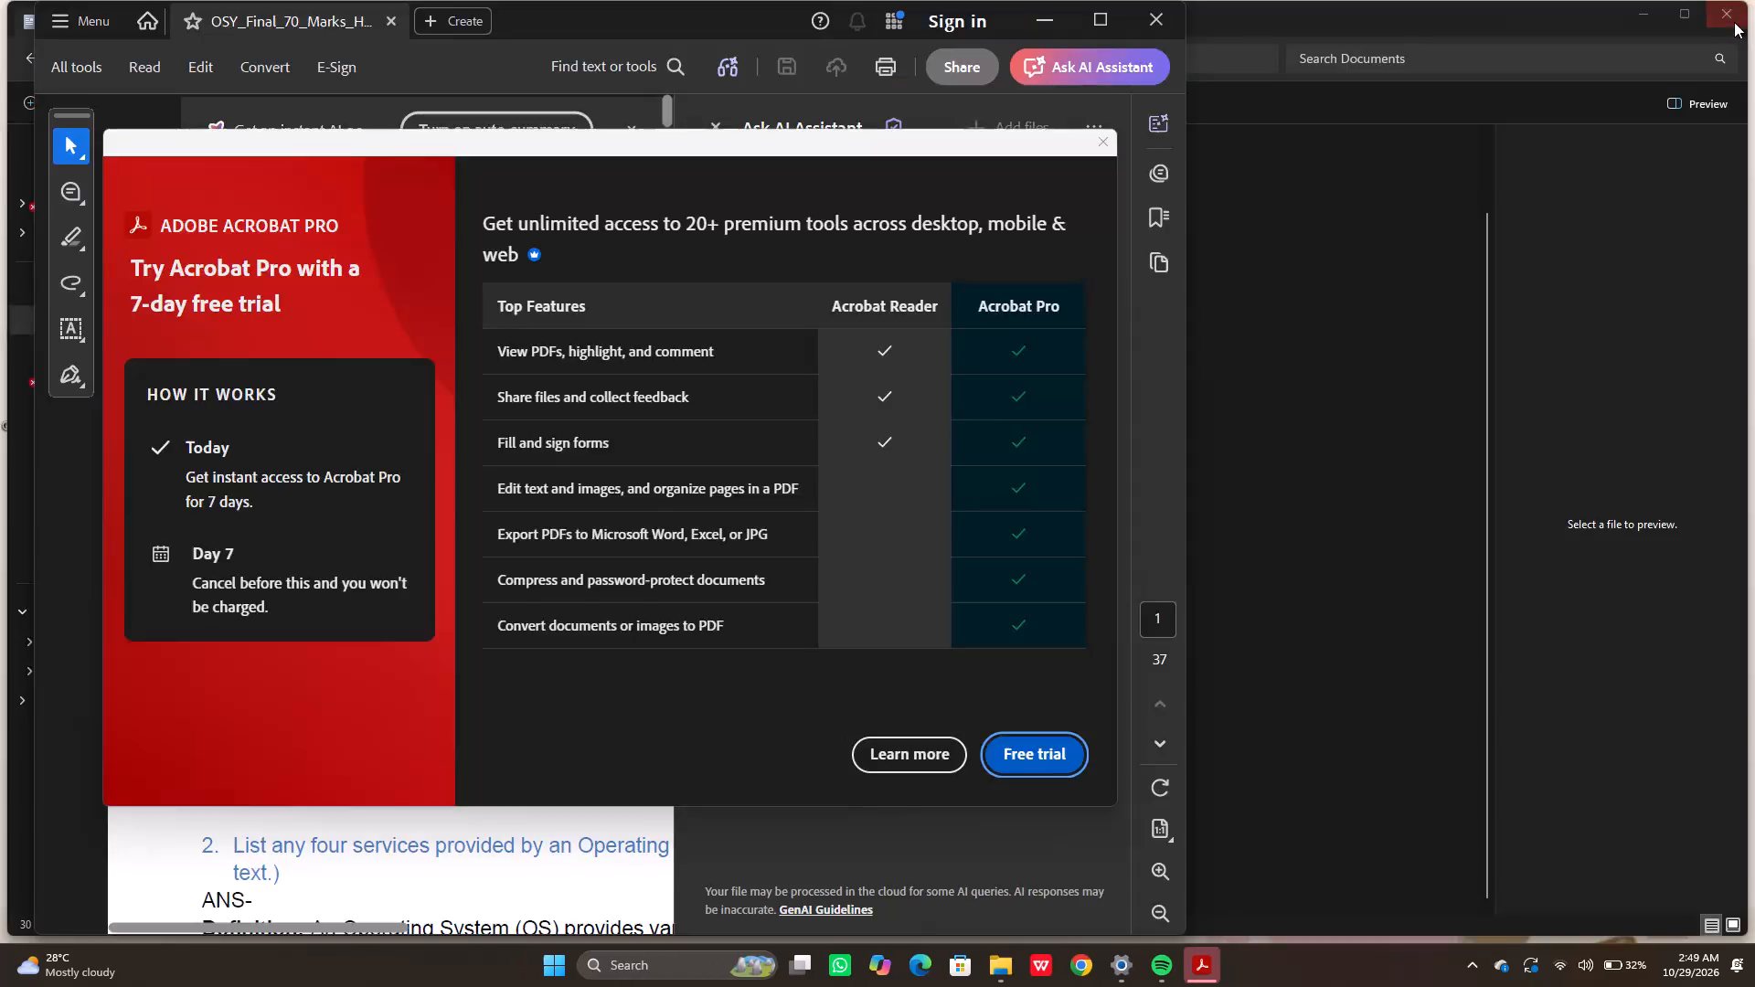
Close the Downloads folder window, dismiss the Acrobat Pro trial offer, and close the question bank PDF in Acrobat.
left_click(1734, 22)
left_click(1734, 22)
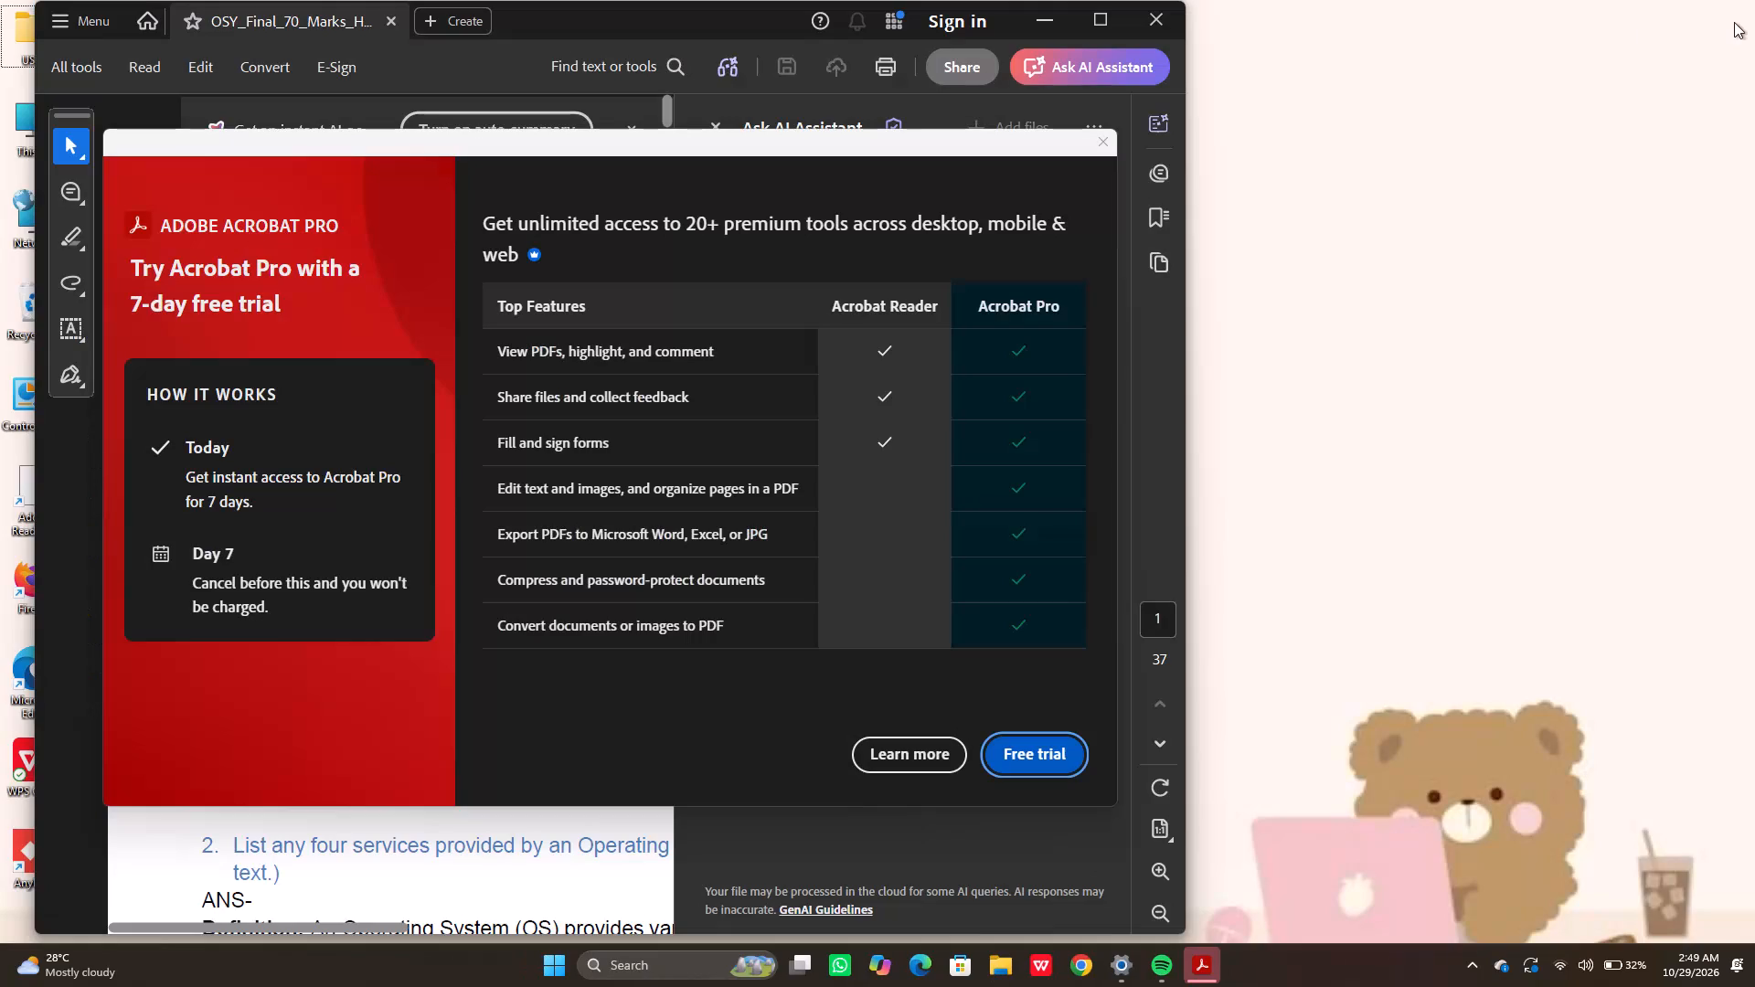
left_click(1150, 26)
left_click(1101, 143)
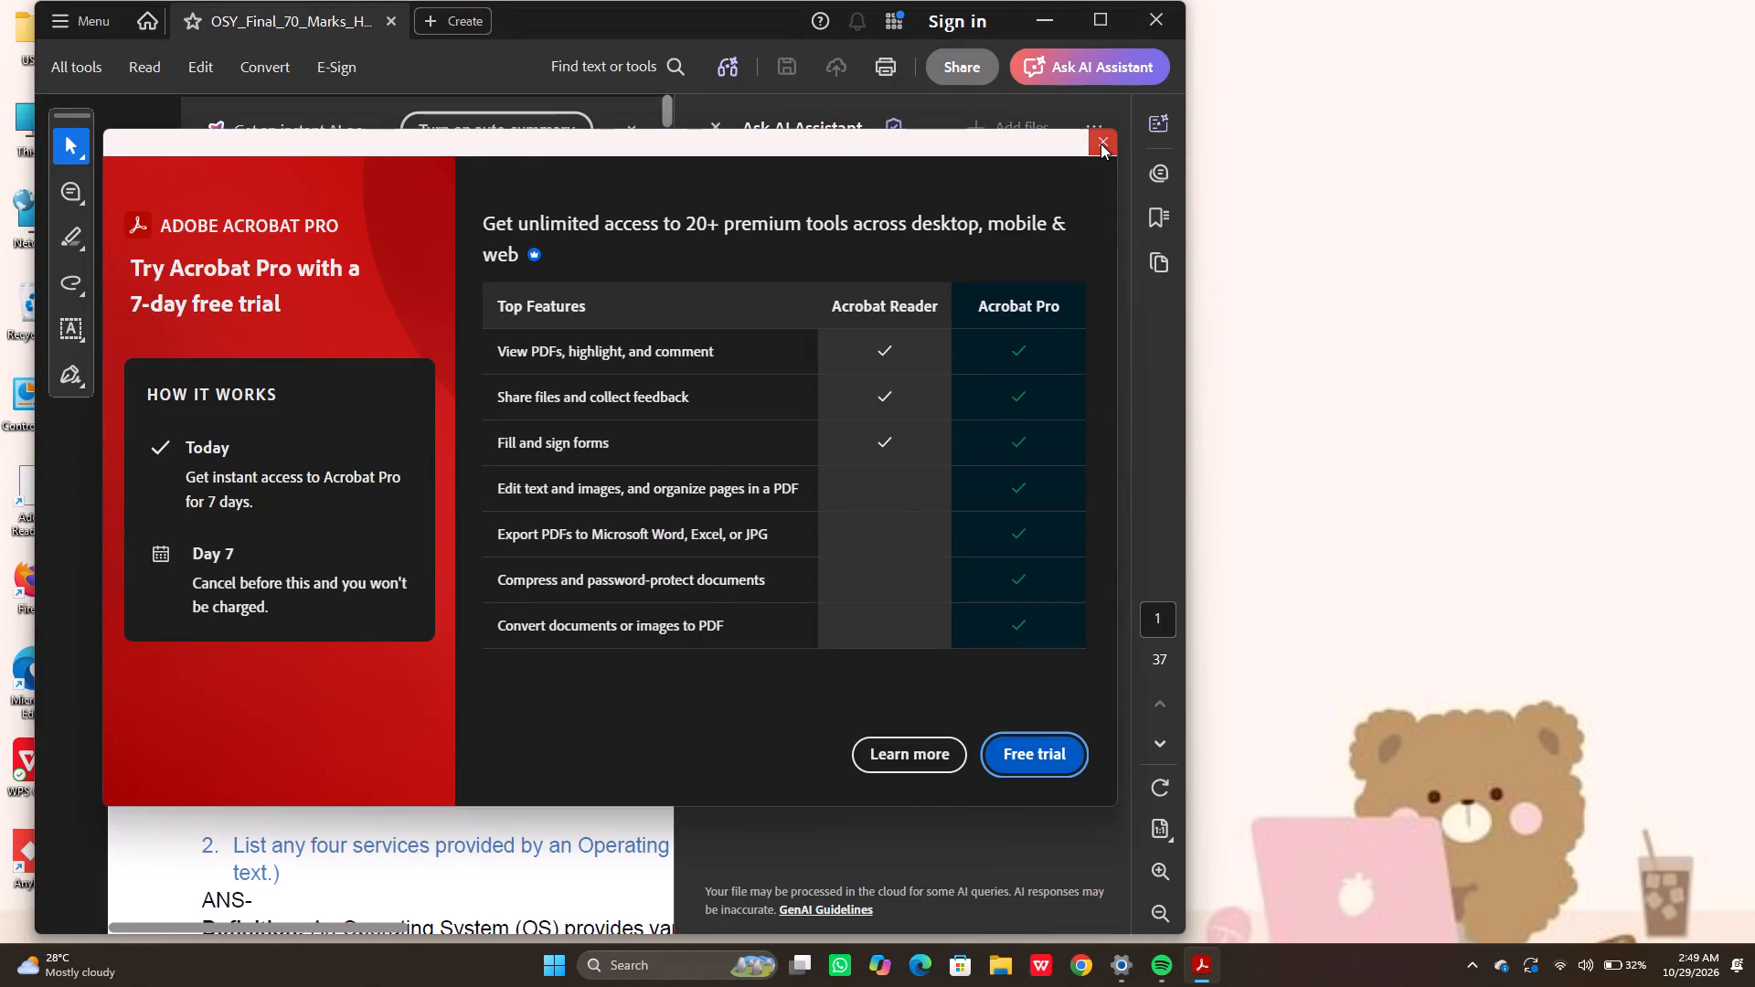
left_click(1179, 0)
left_click(1175, 8)
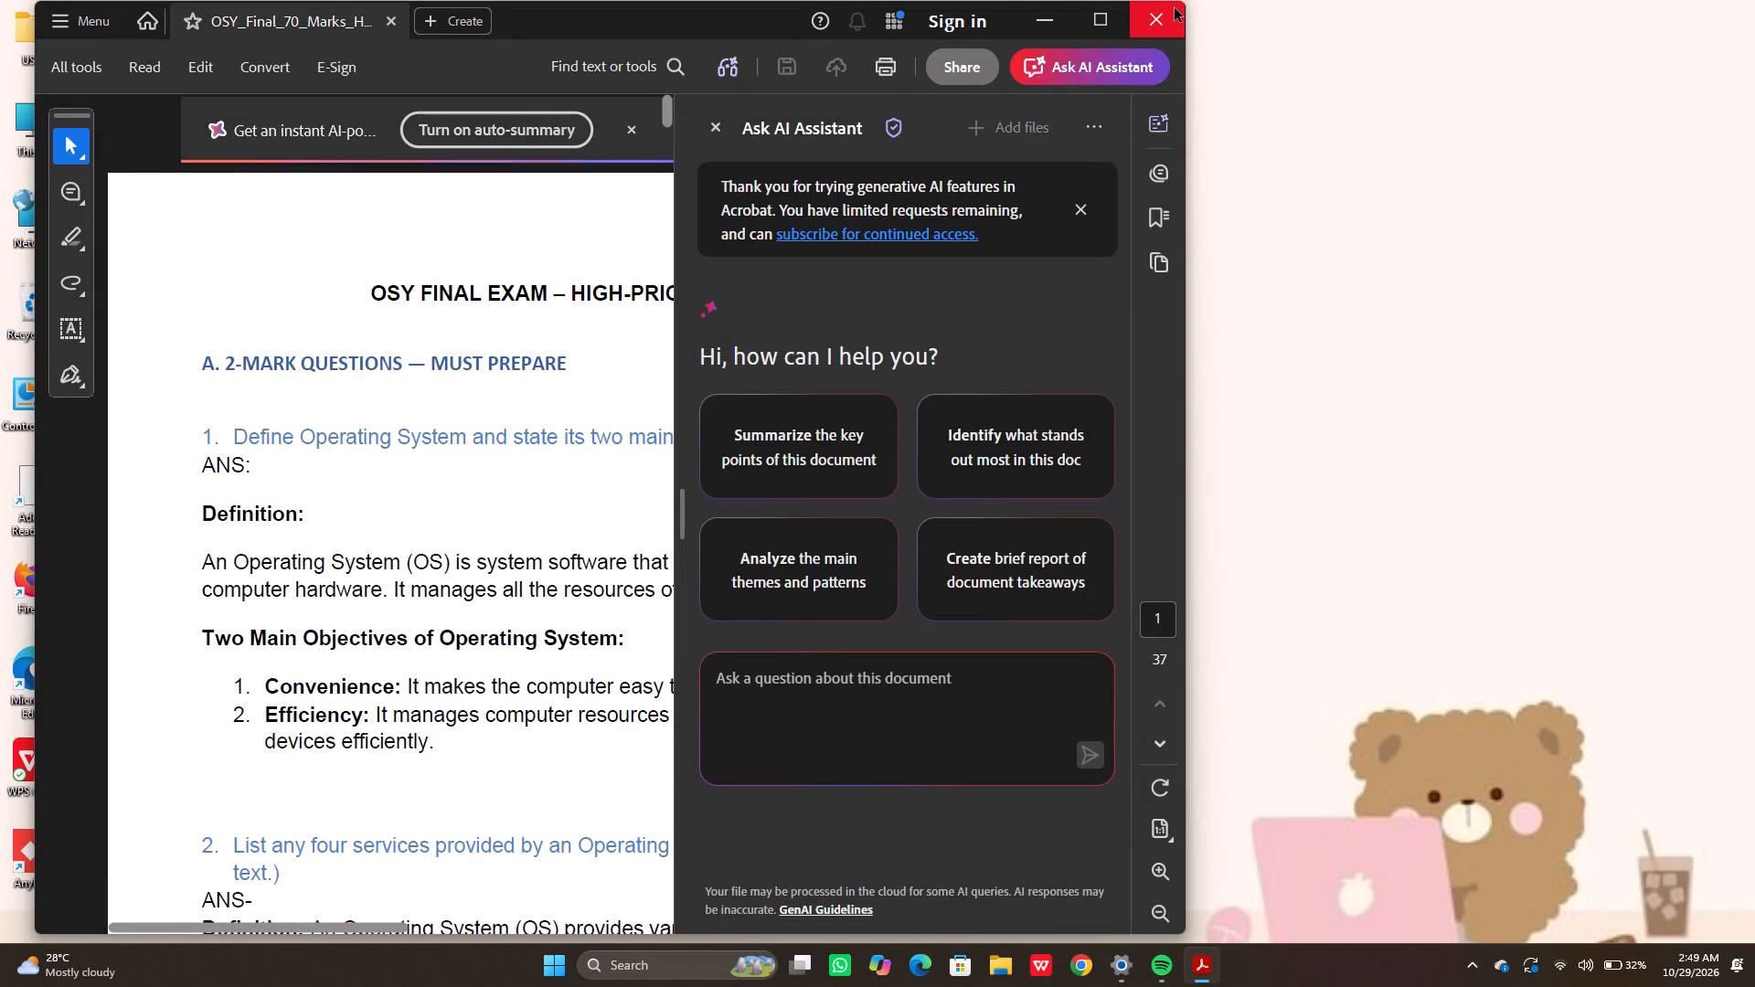
Shut down the computer.
left_click(585, 967)
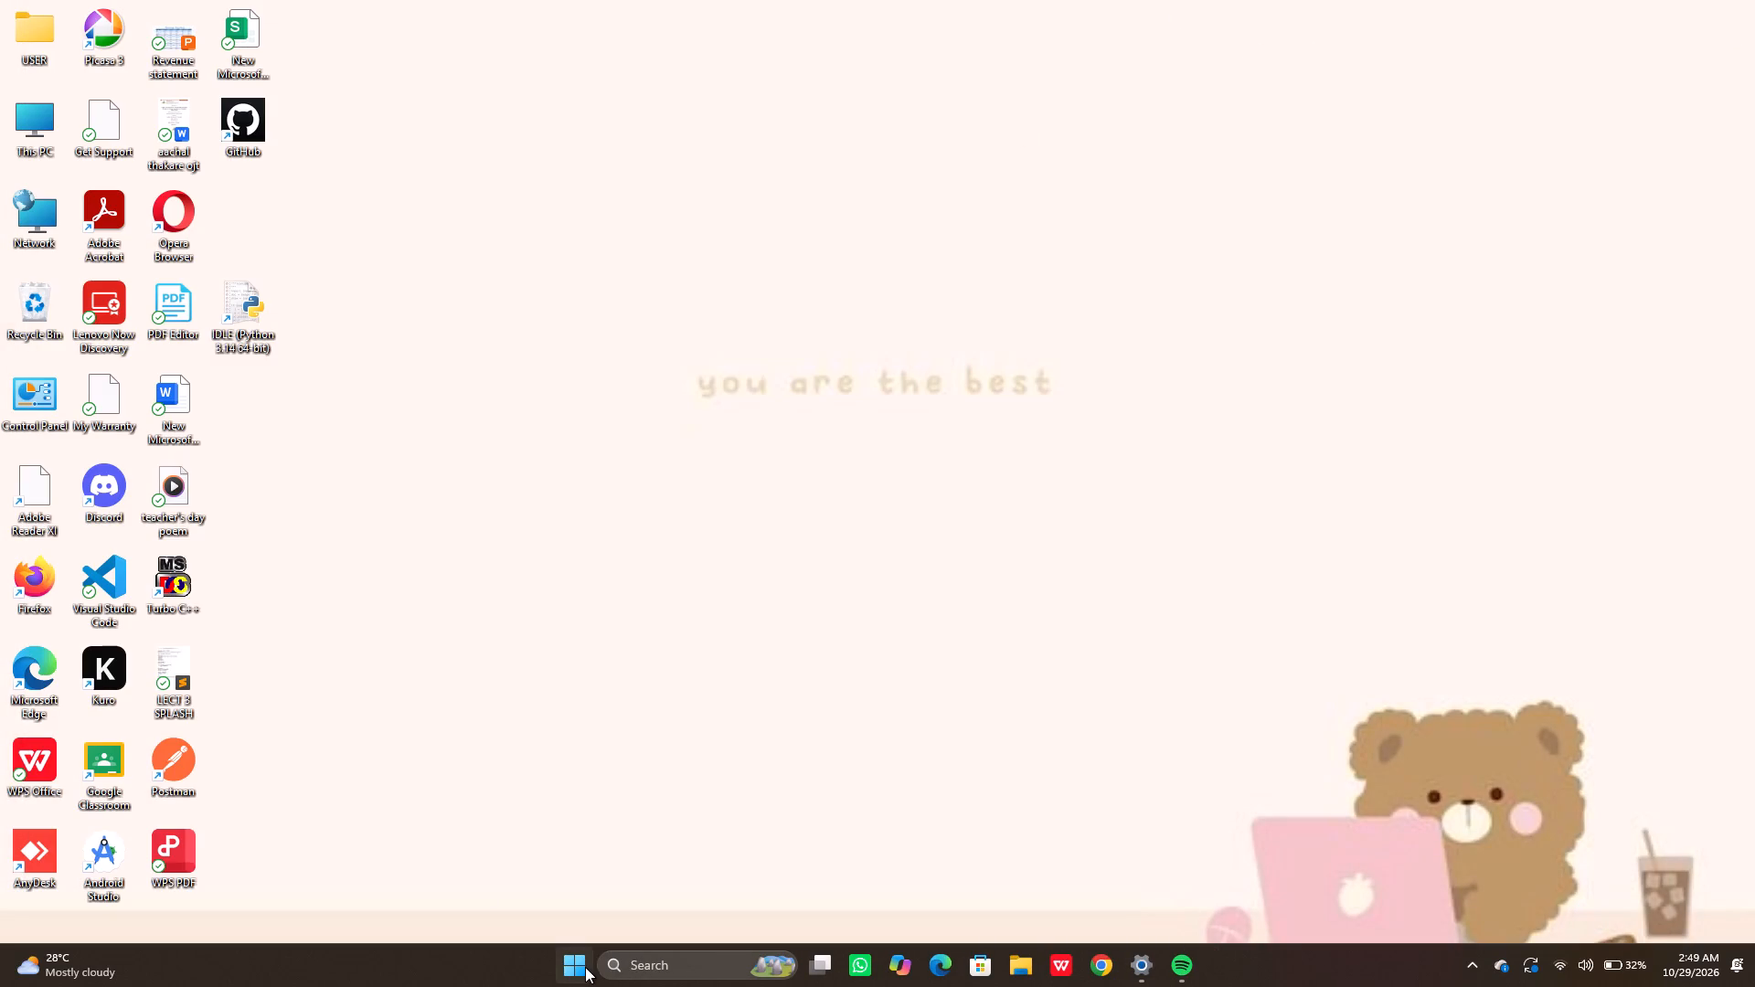
left_click(1058, 913)
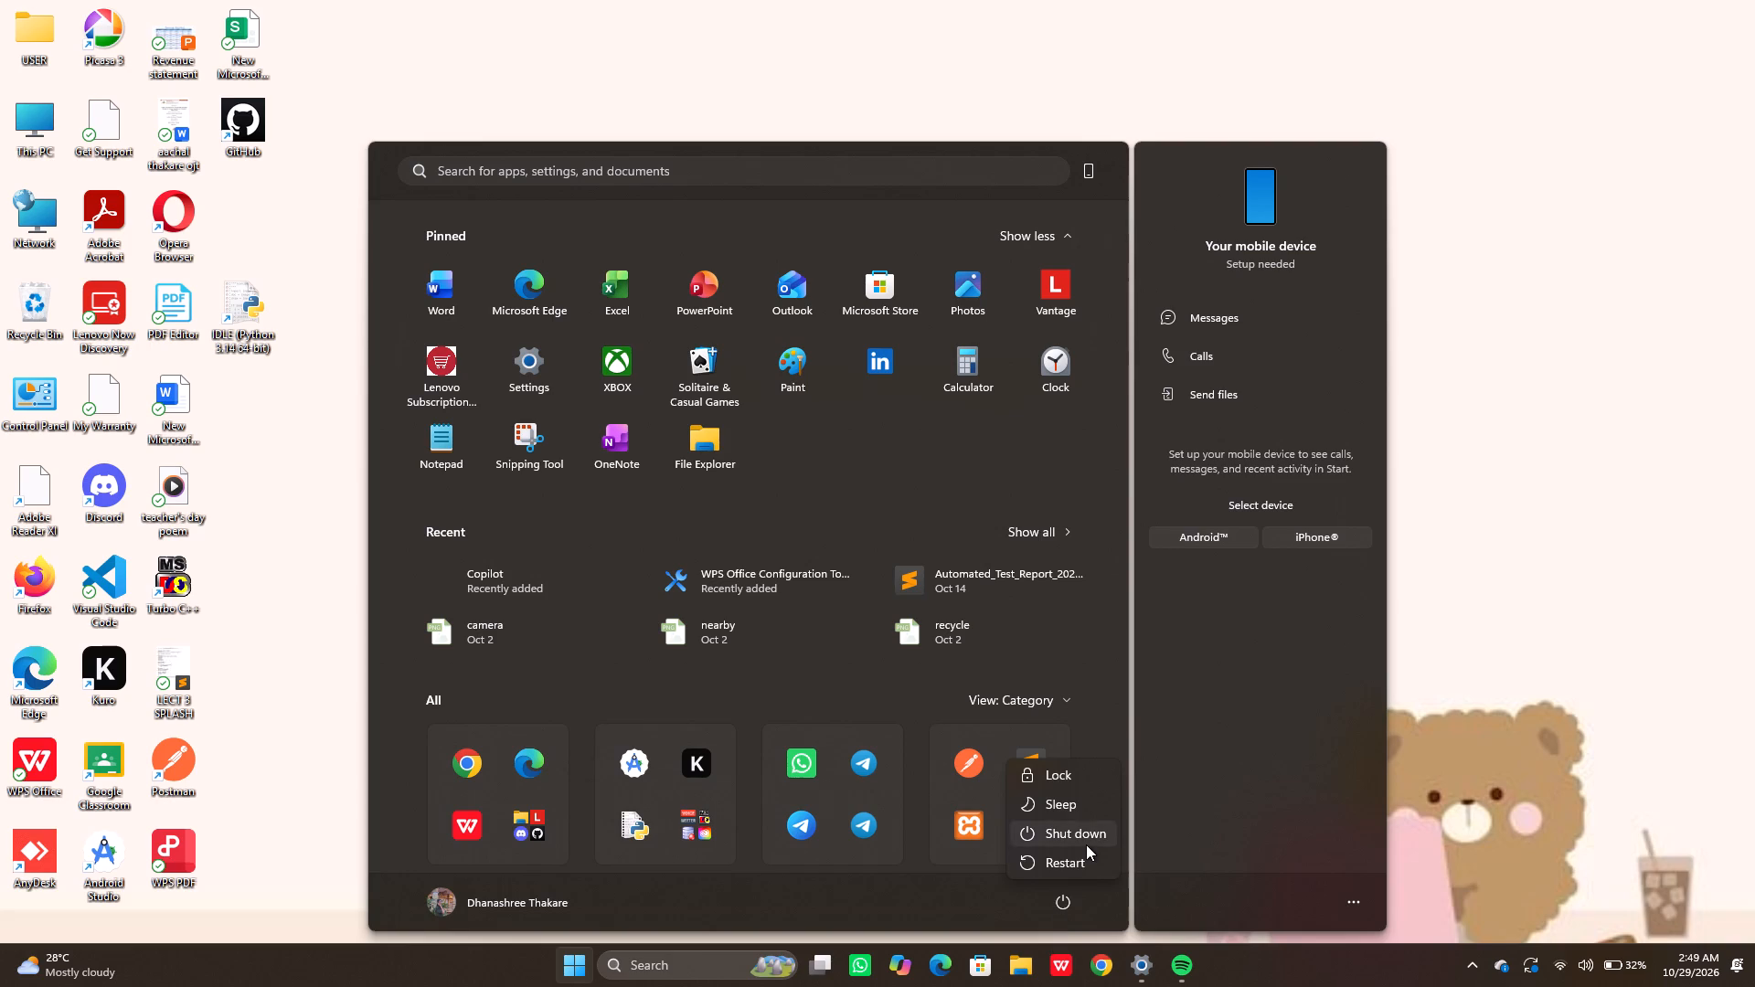
left_click(1086, 844)
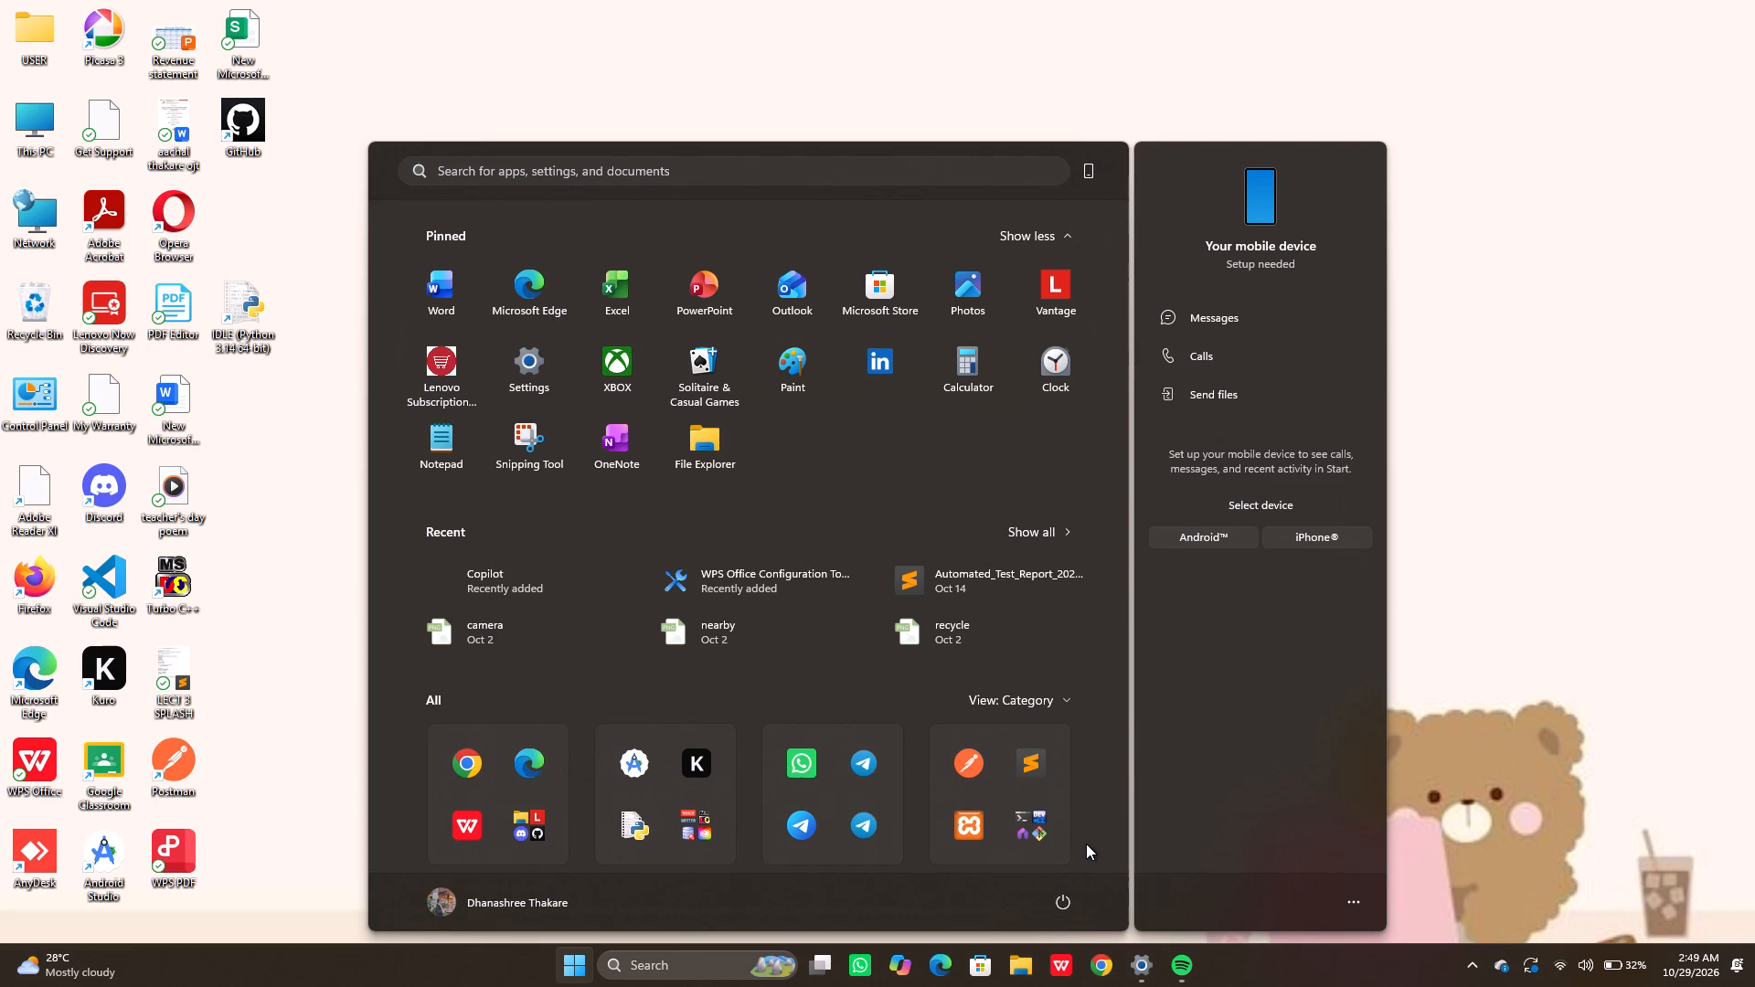